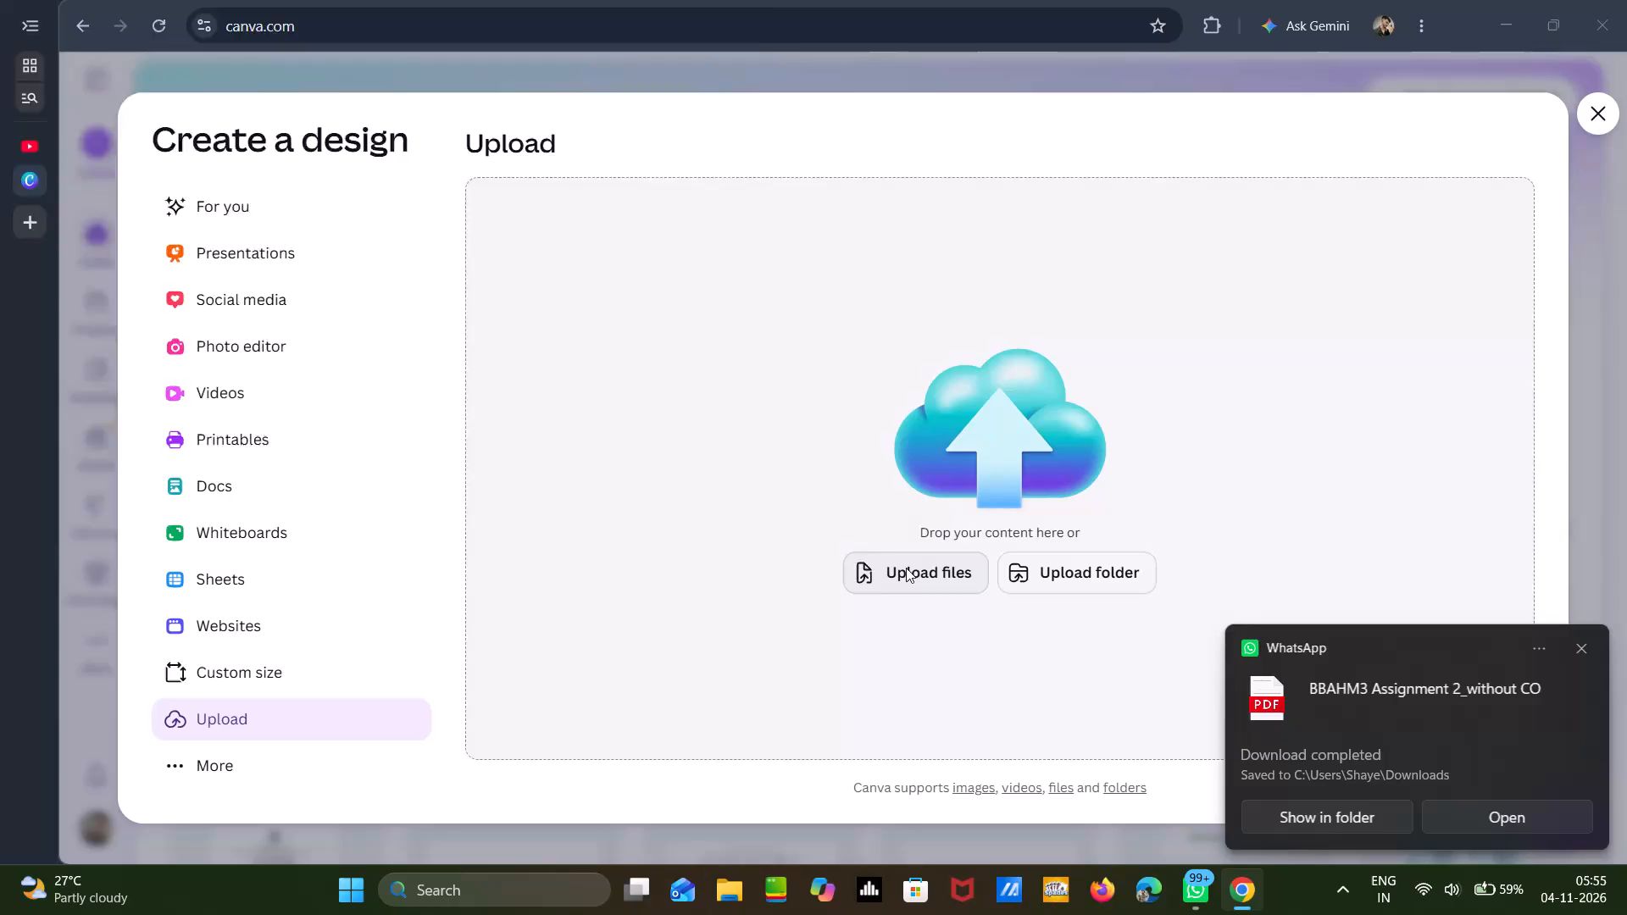
Upload the PDF "BBAHM3 Assignment 2_without CO" from Downloads and open it as an editable design.
left_click(414, 199)
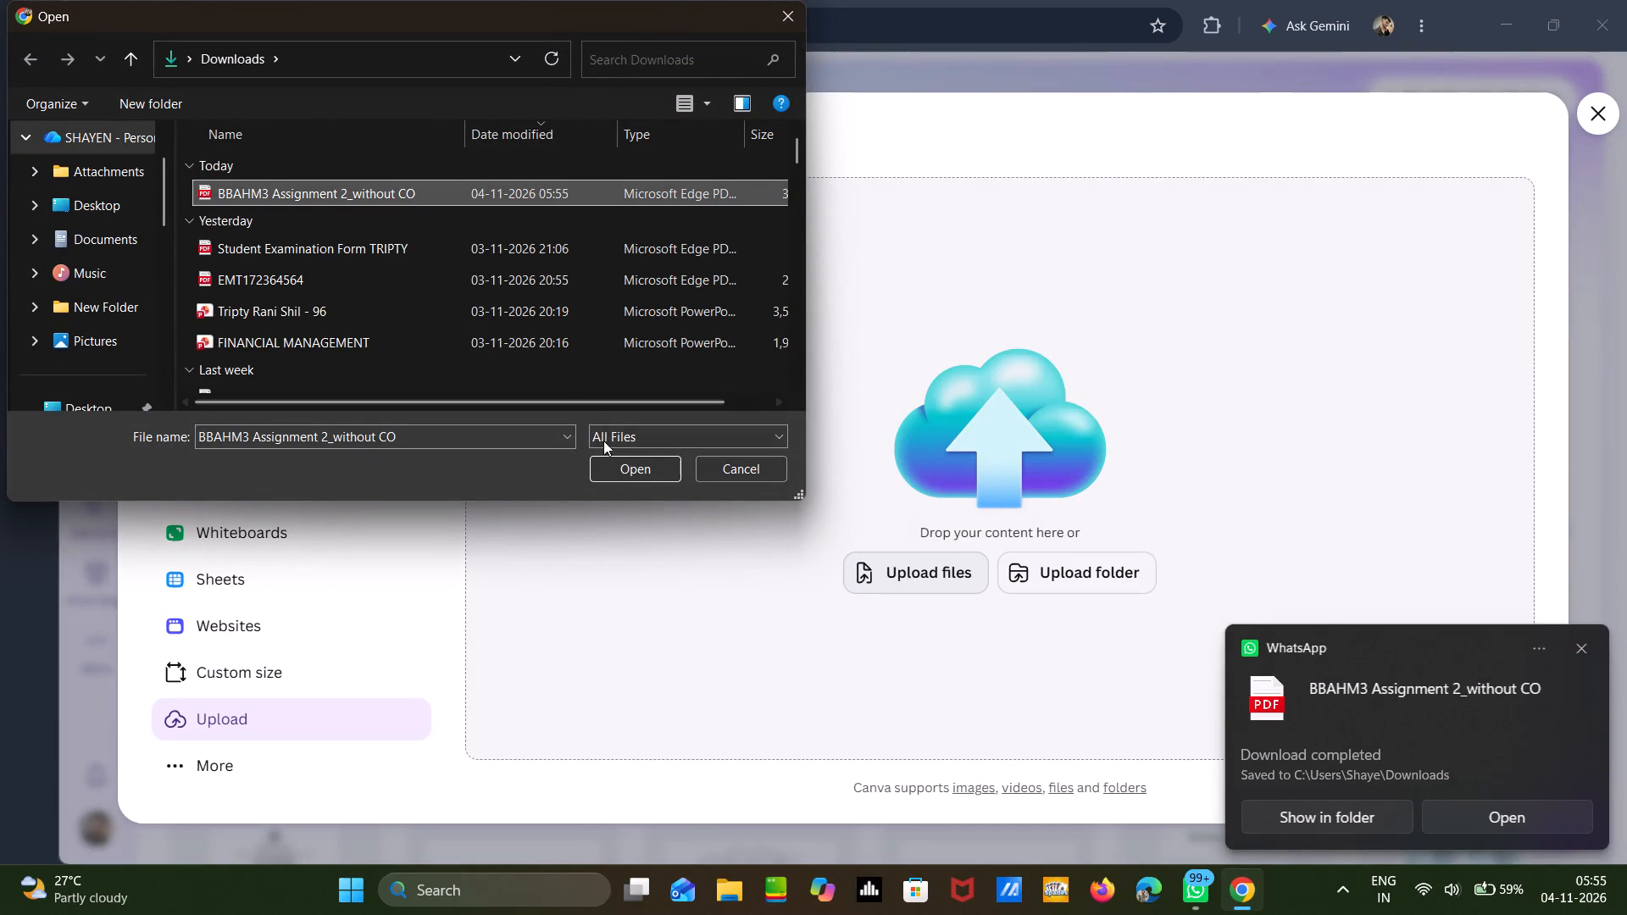
left_click(630, 480)
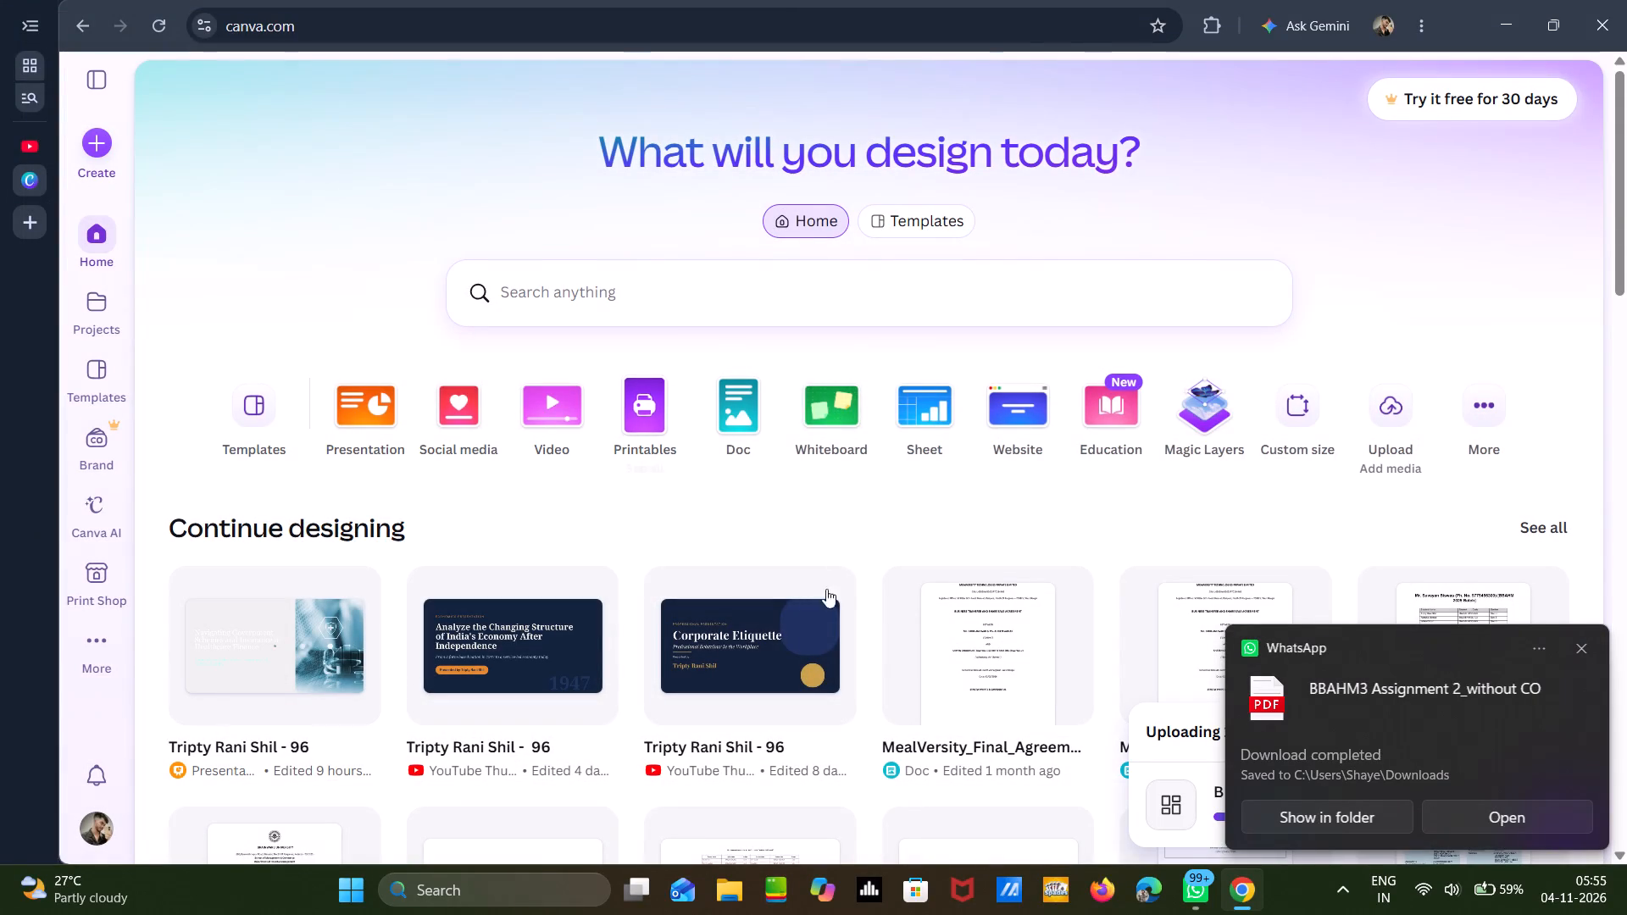
left_click(1580, 645)
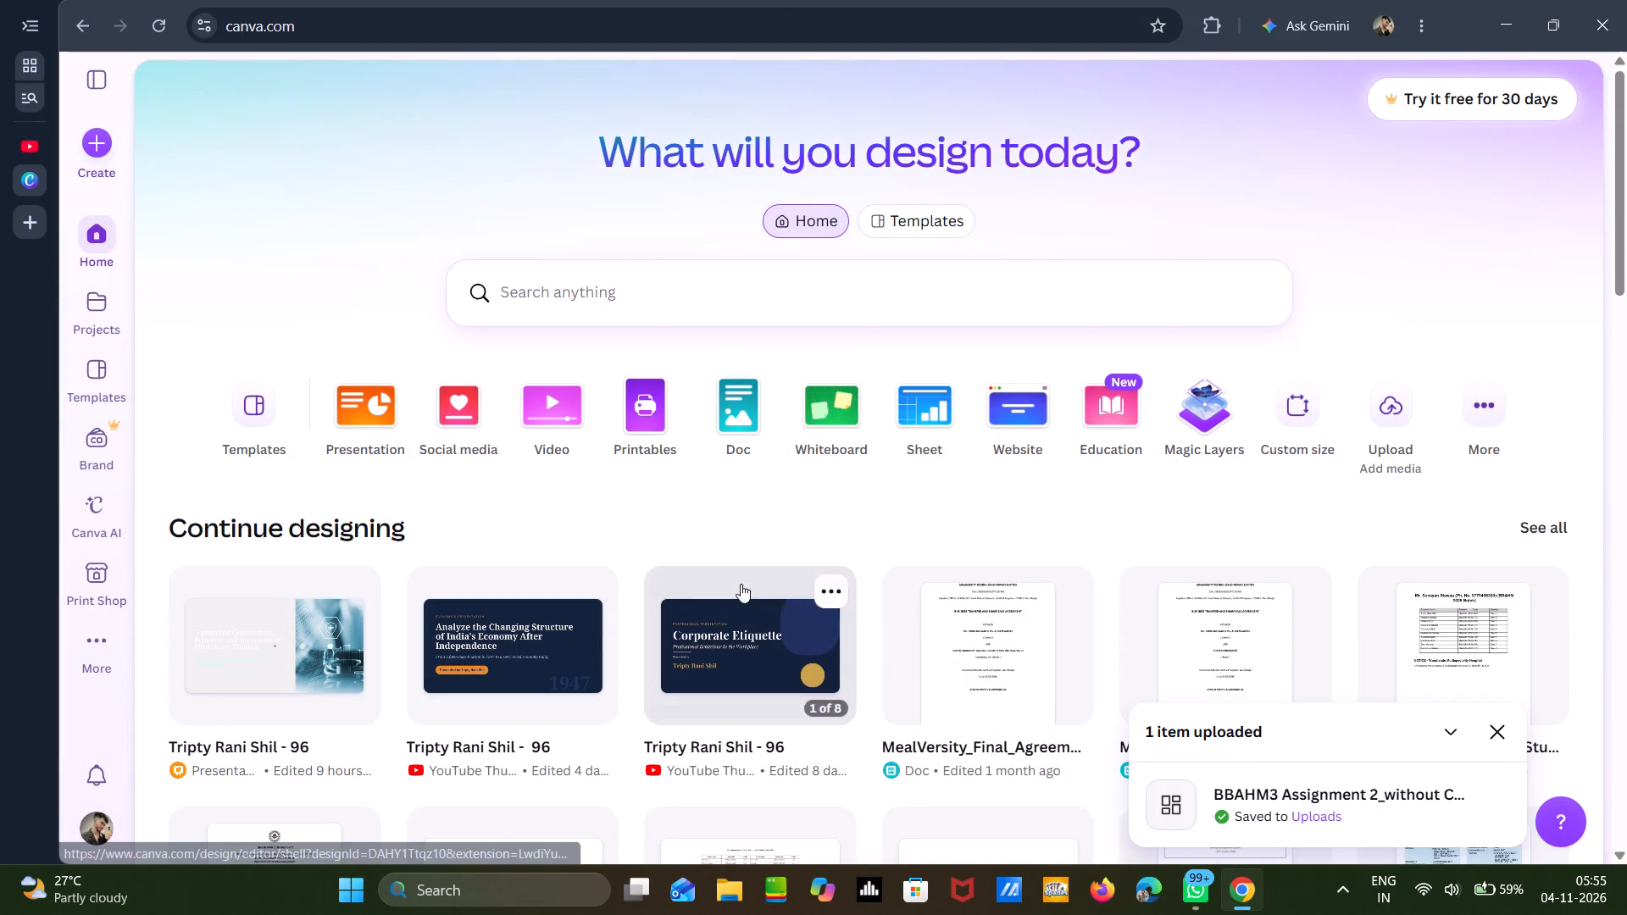
left_click(1498, 797)
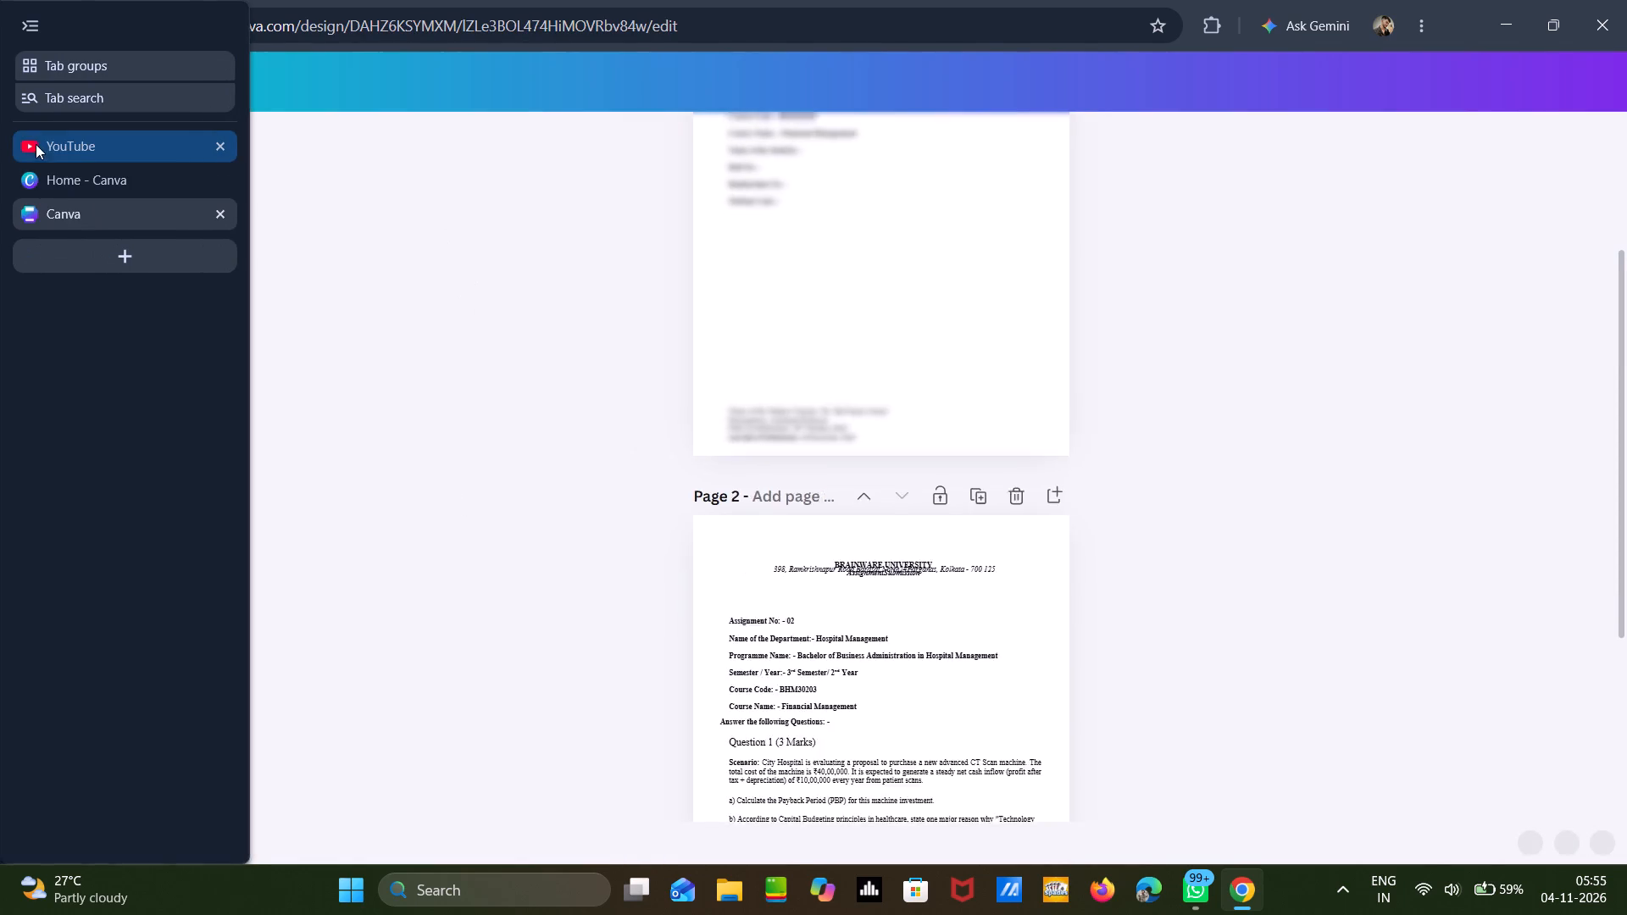
Switch to YouTube, browse the Music recommendations and play the "Barsaat - Banjaare" mix.
left_click(69, 144)
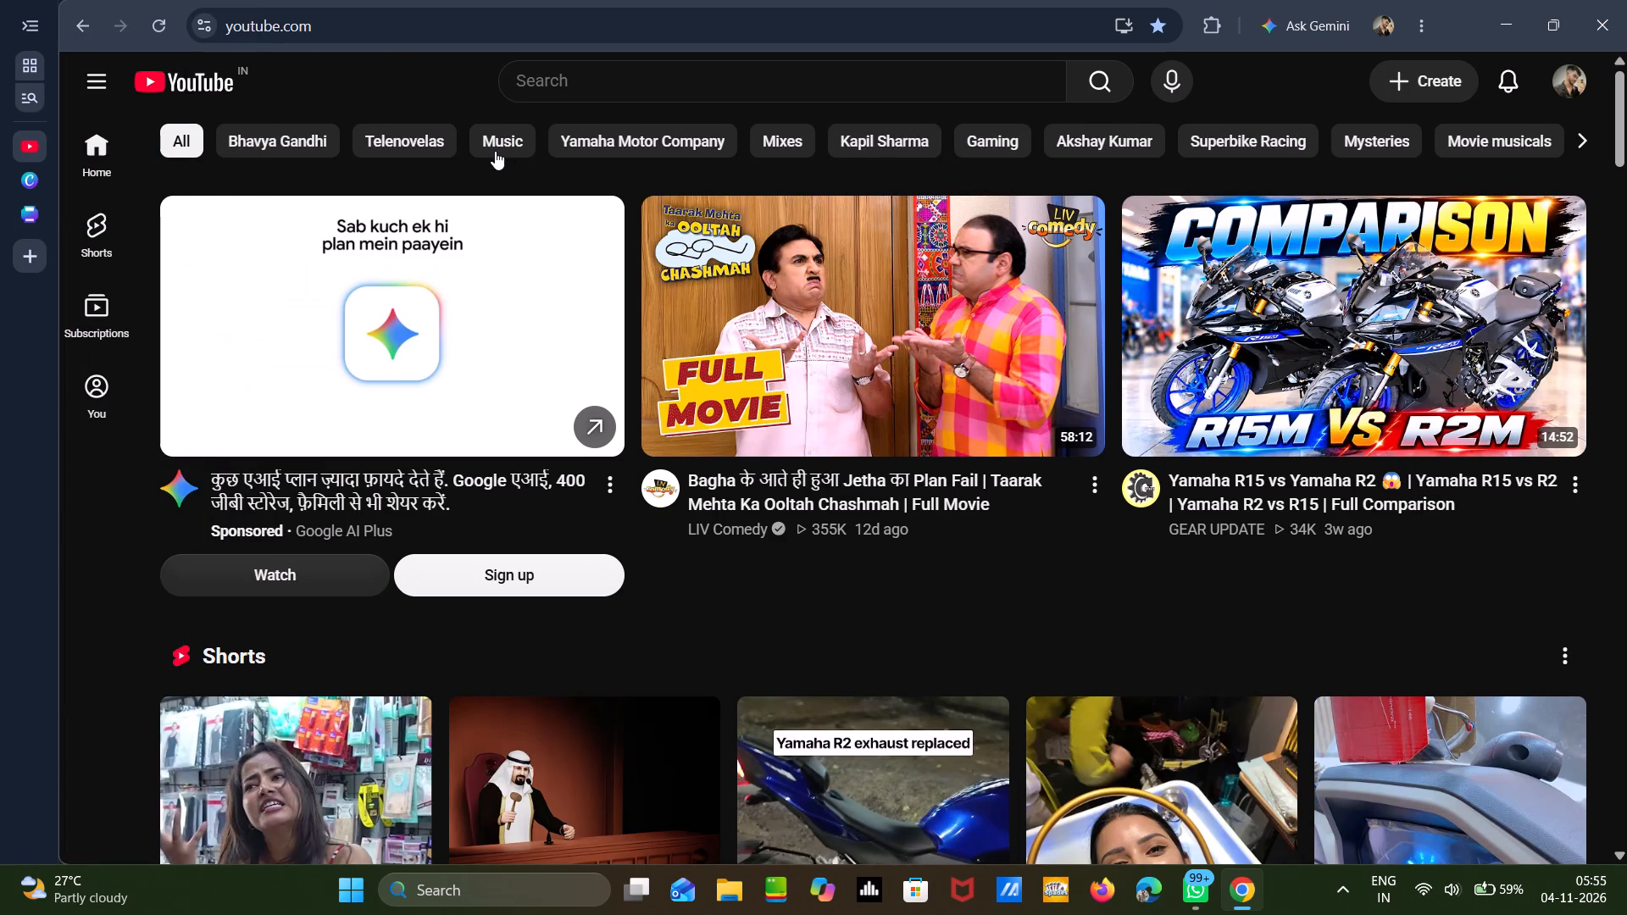
left_click(495, 151)
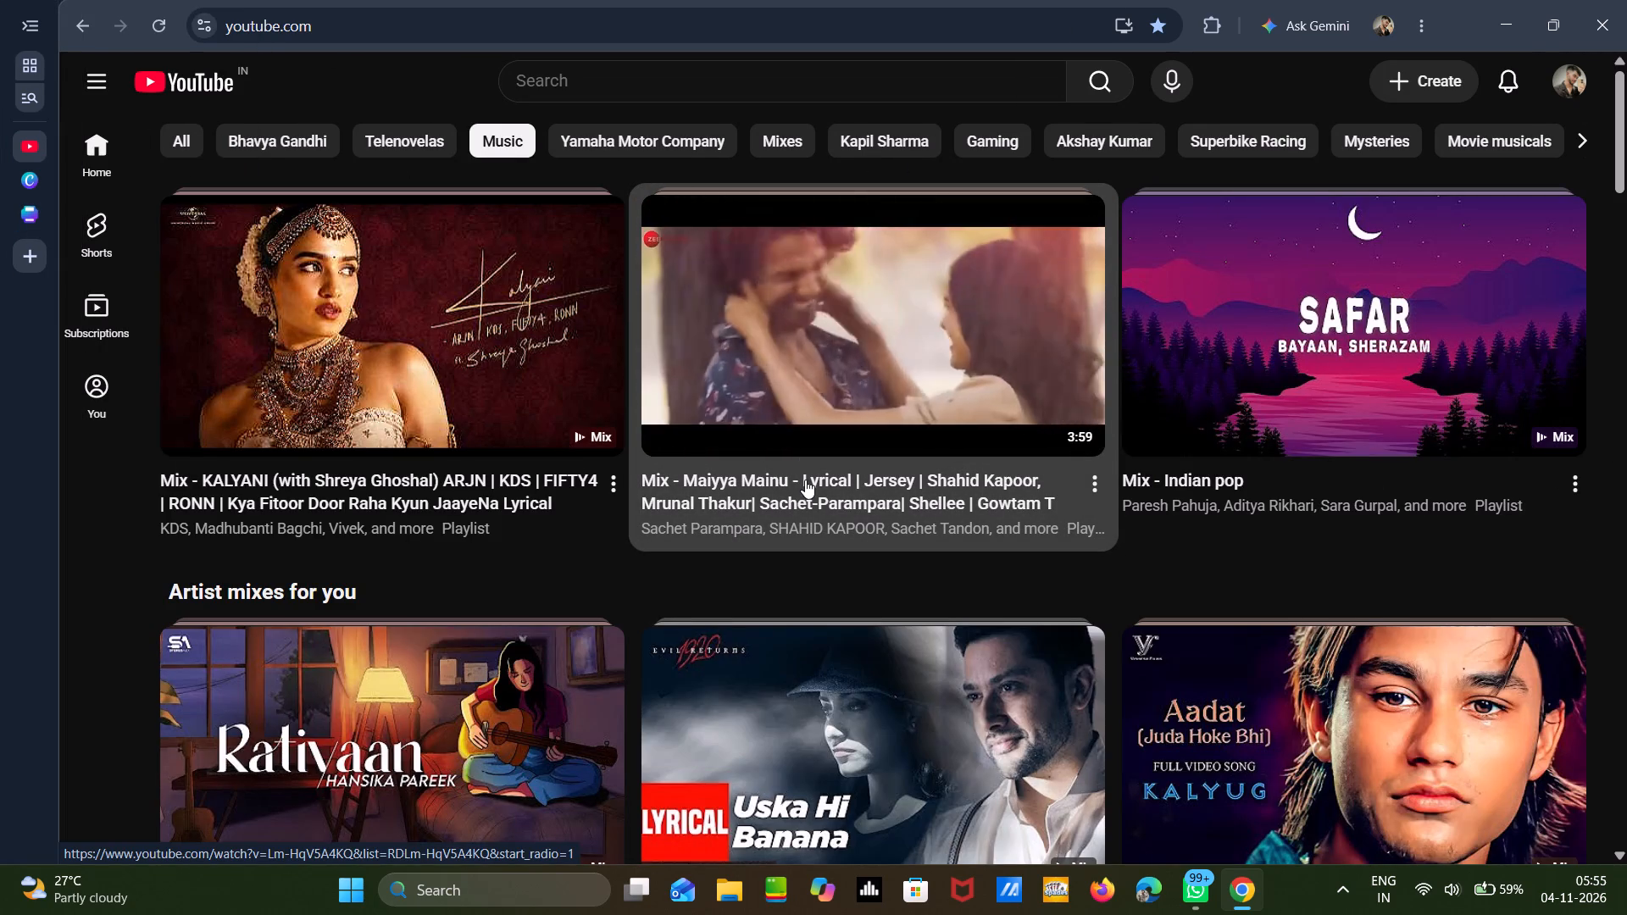
scroll(805, 480, "down", 6)
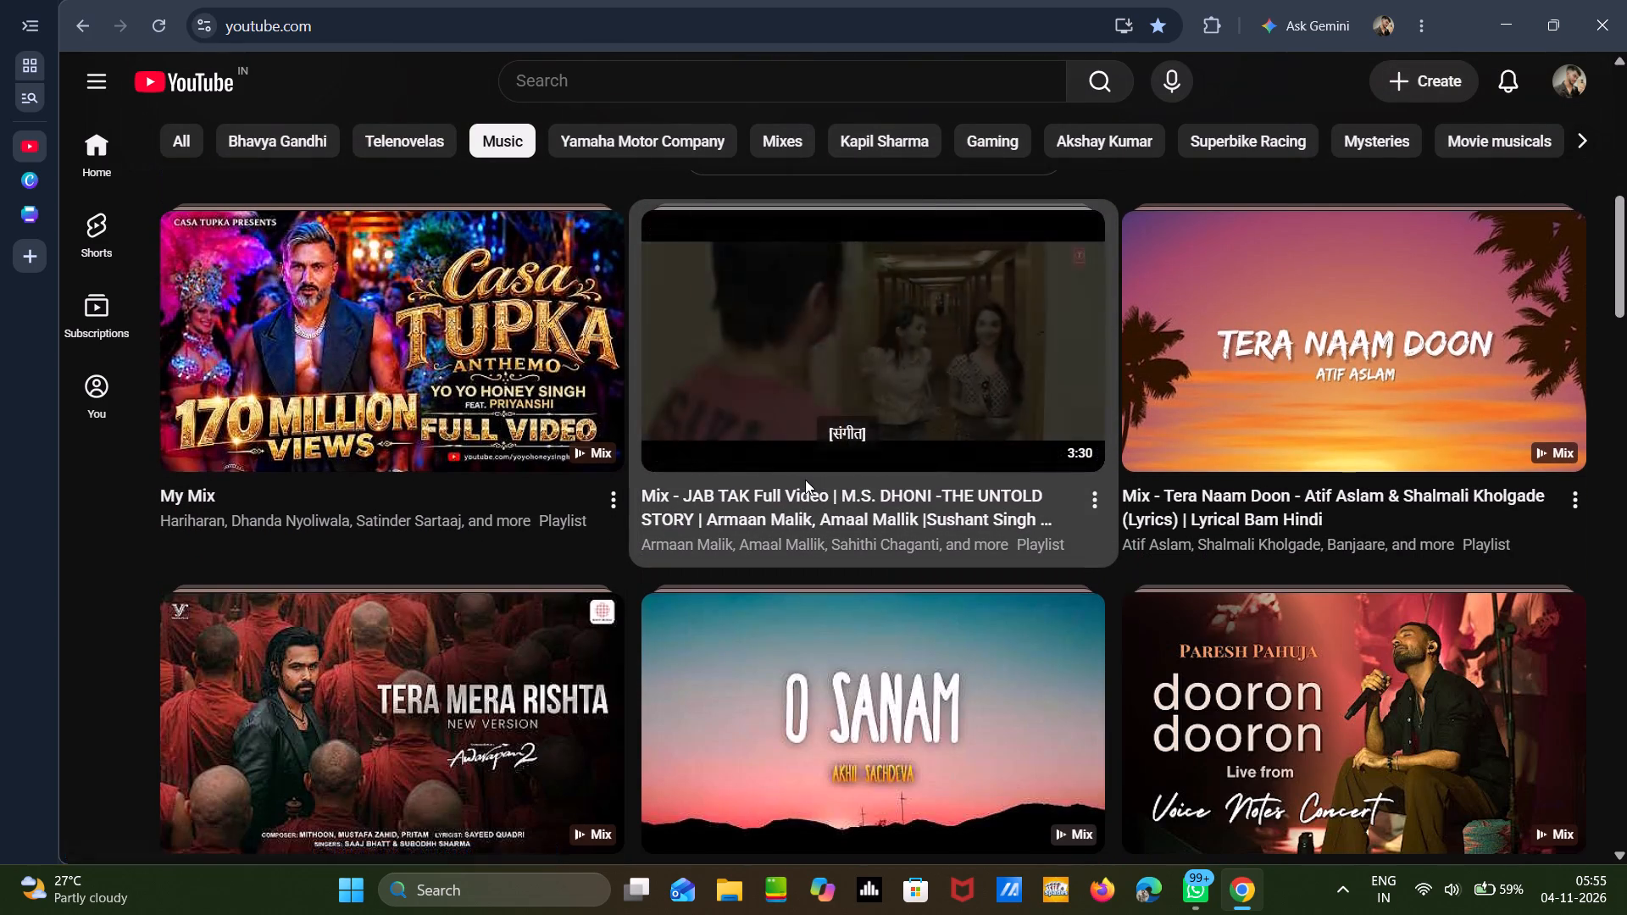
scroll(805, 480, "down", 2)
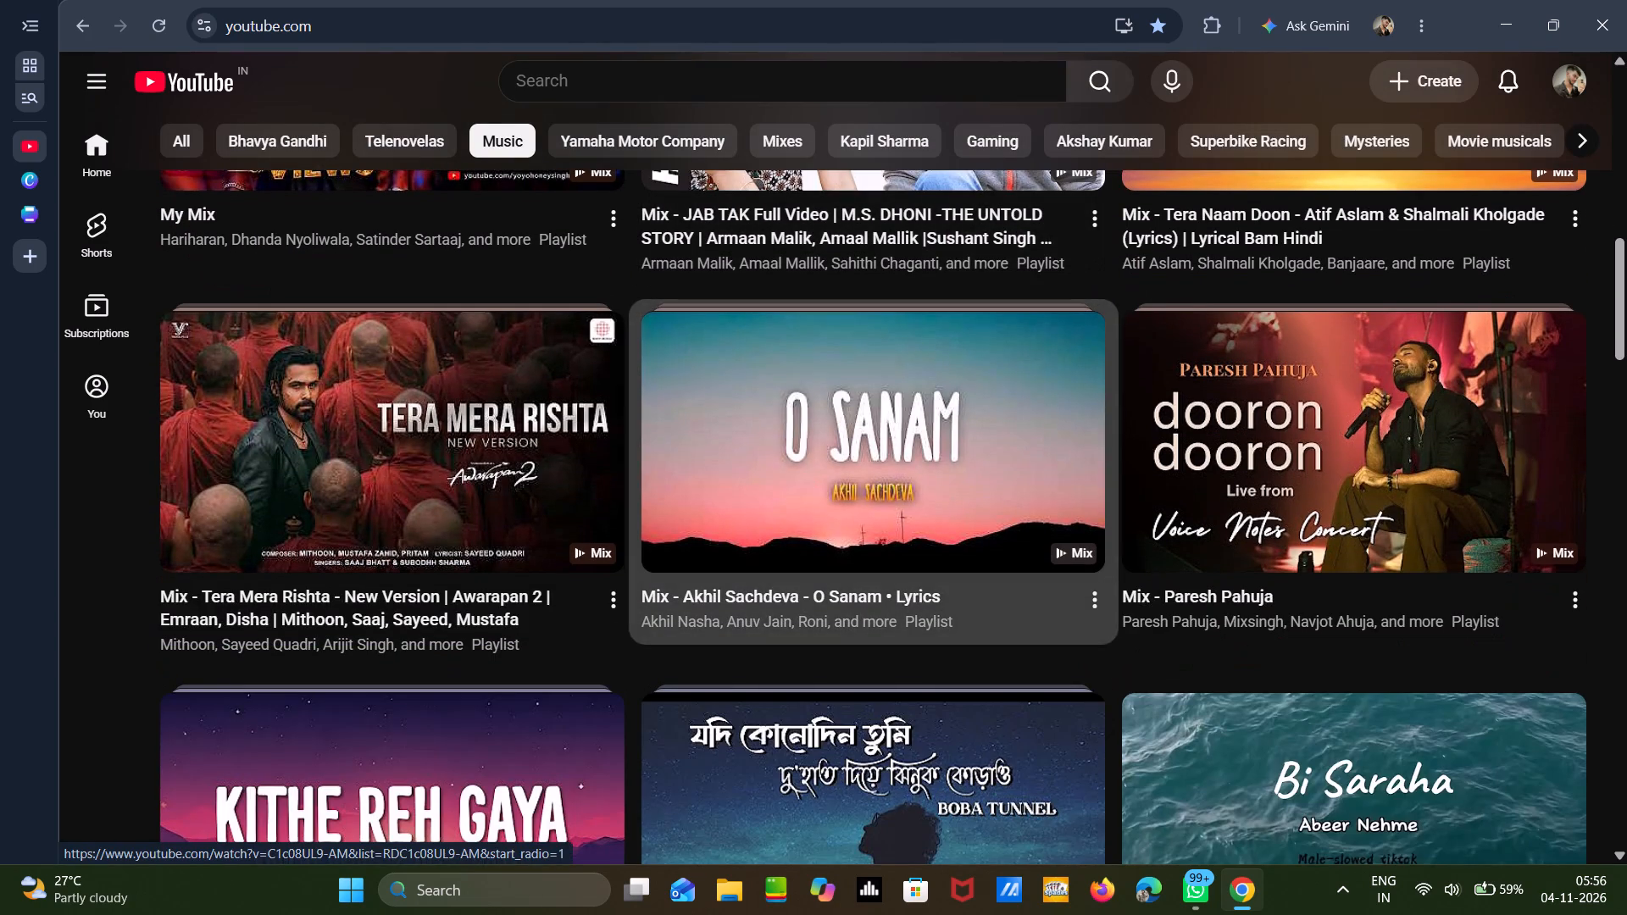
scroll(795, 289, "down", 2)
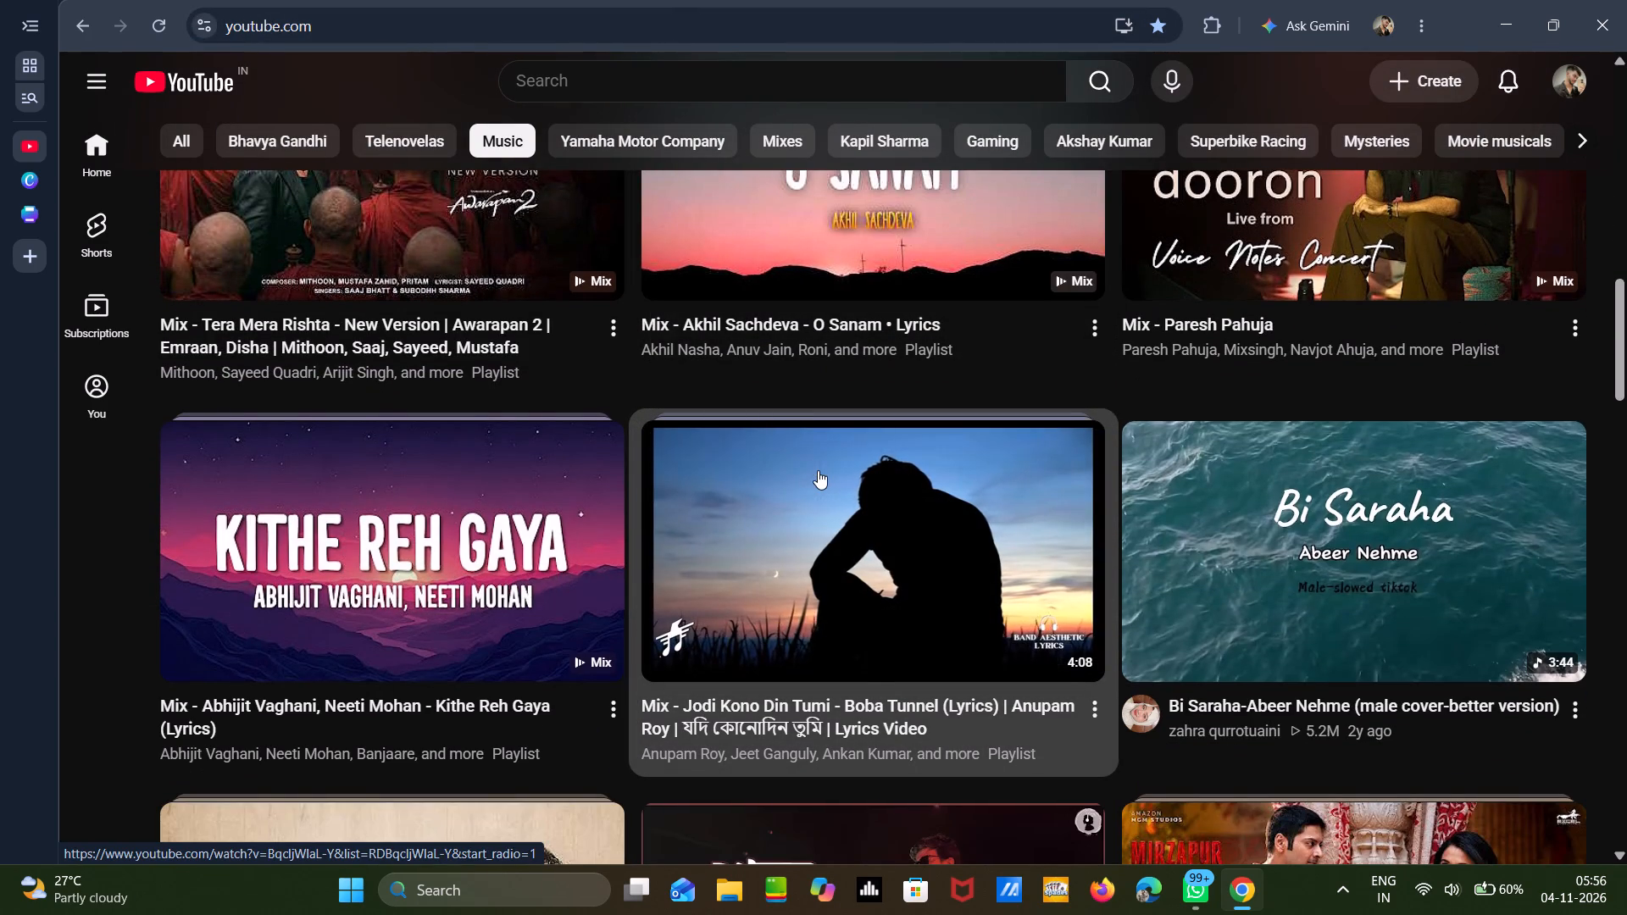
scroll(856, 559, "down", 2)
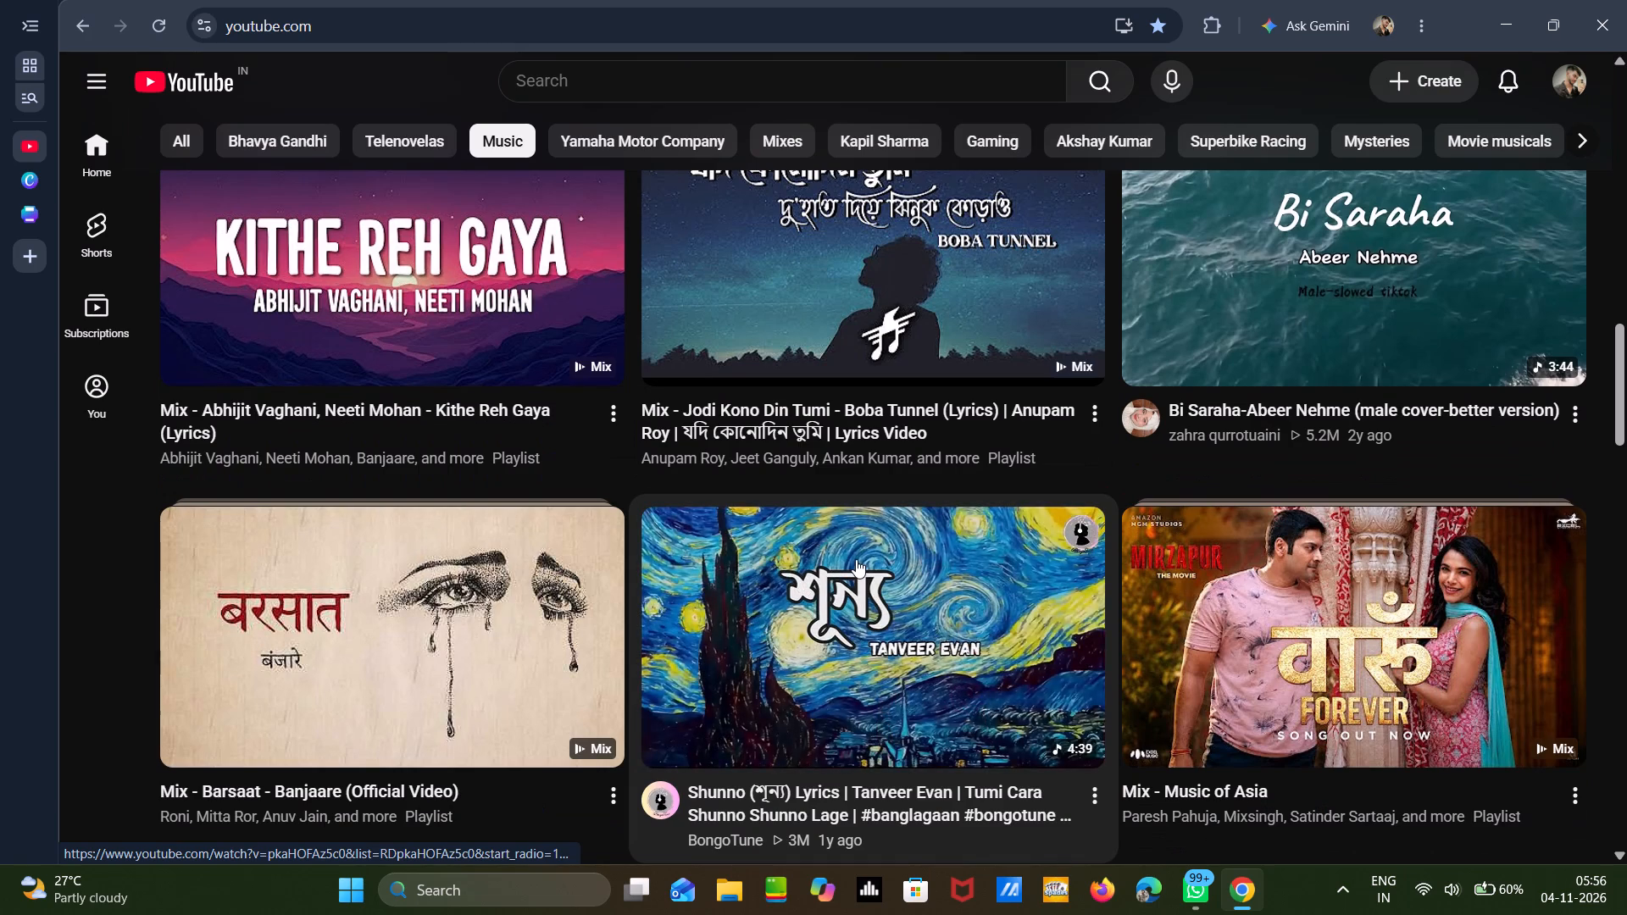
scroll(808, 501, "up", 1)
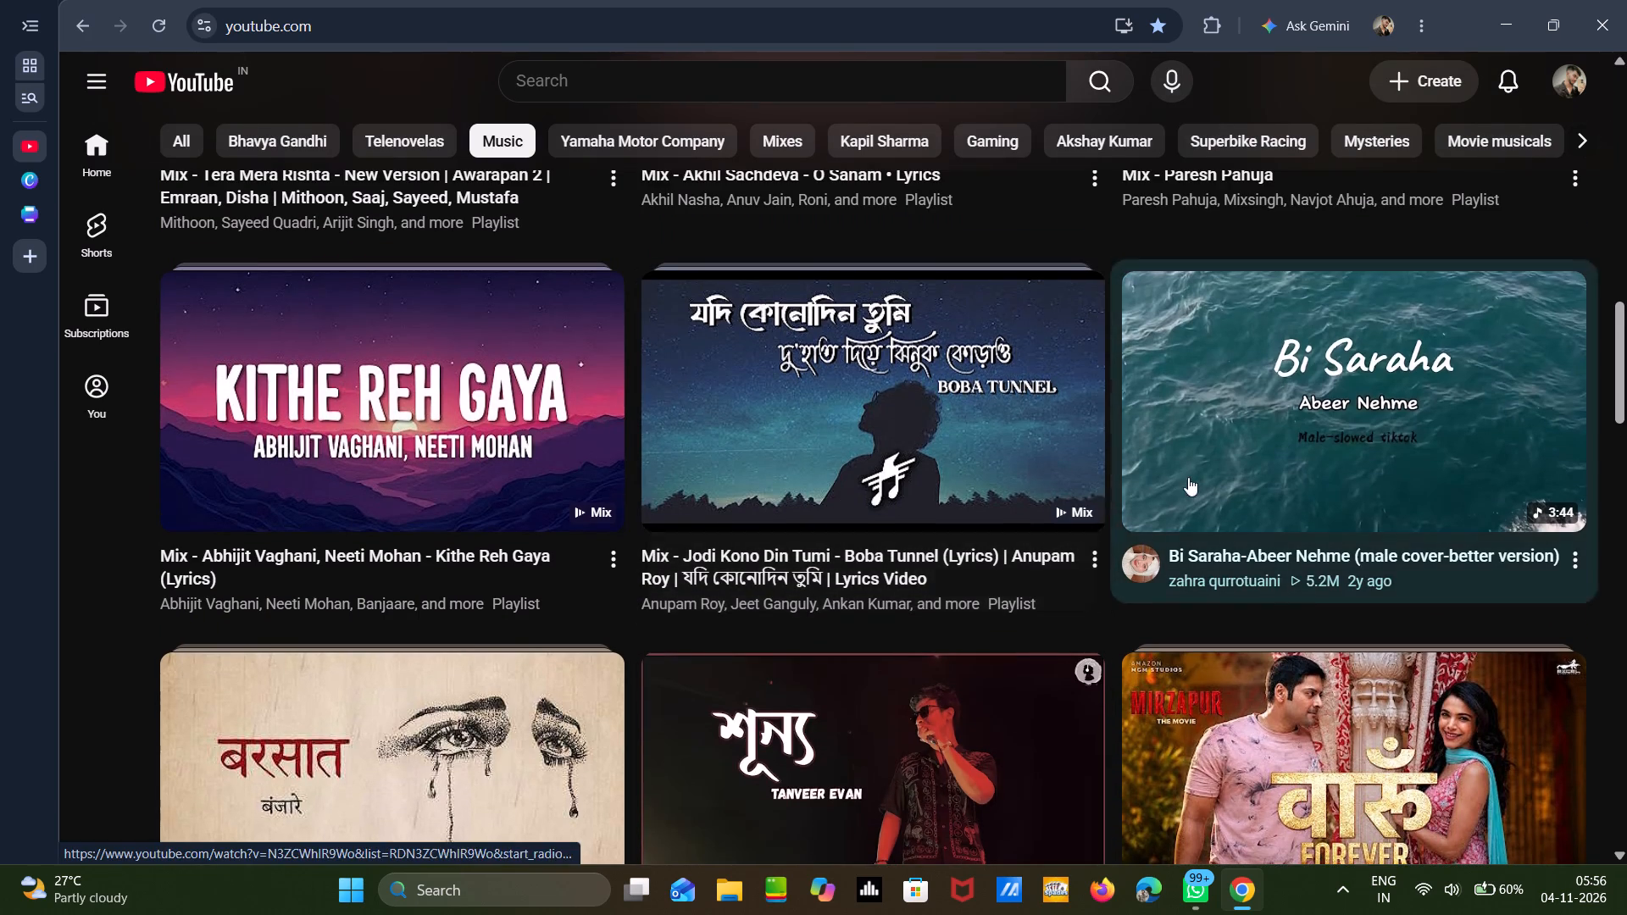
left_click(502, 825)
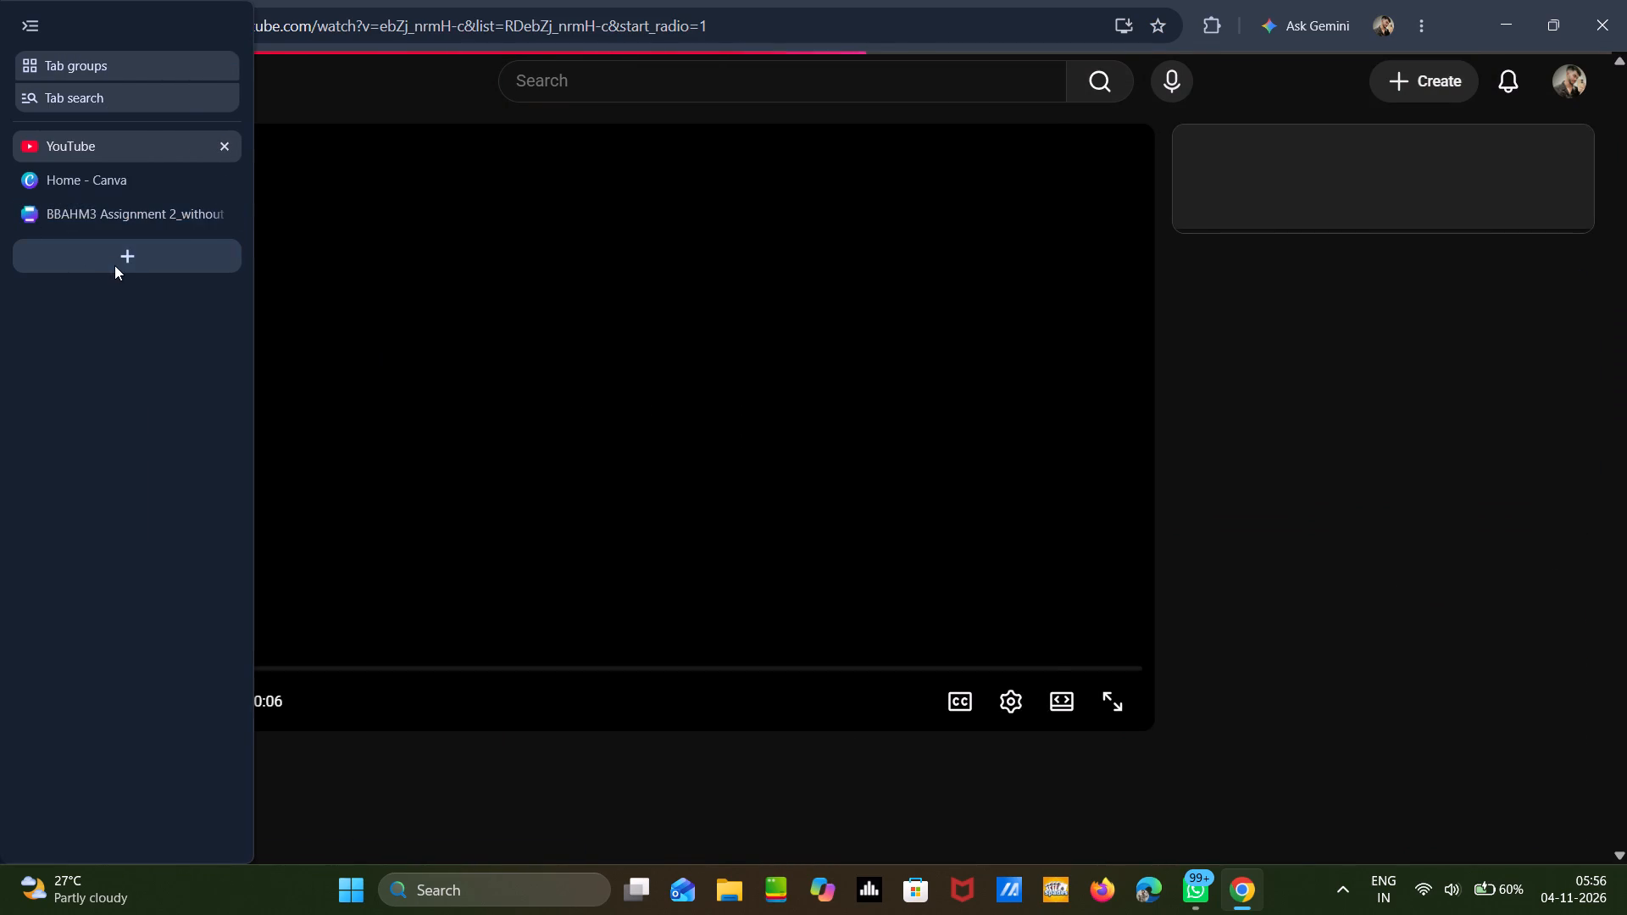
Switch back to the Canva assignment design and delete page 2, the page with the questions.
left_click(128, 180)
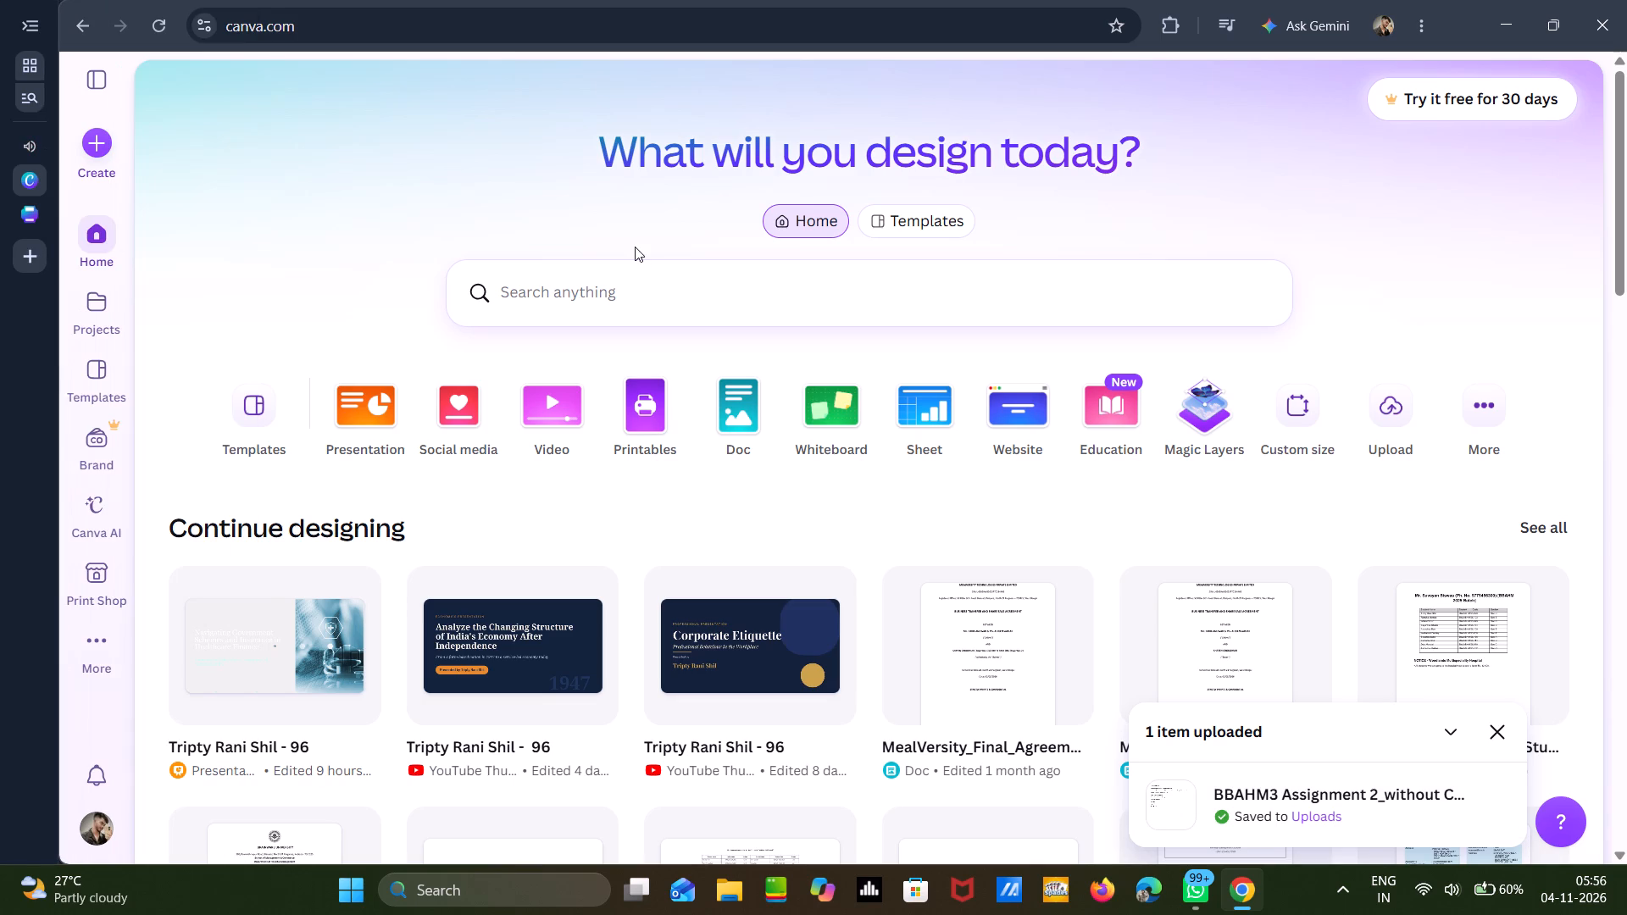
left_click(56, 221)
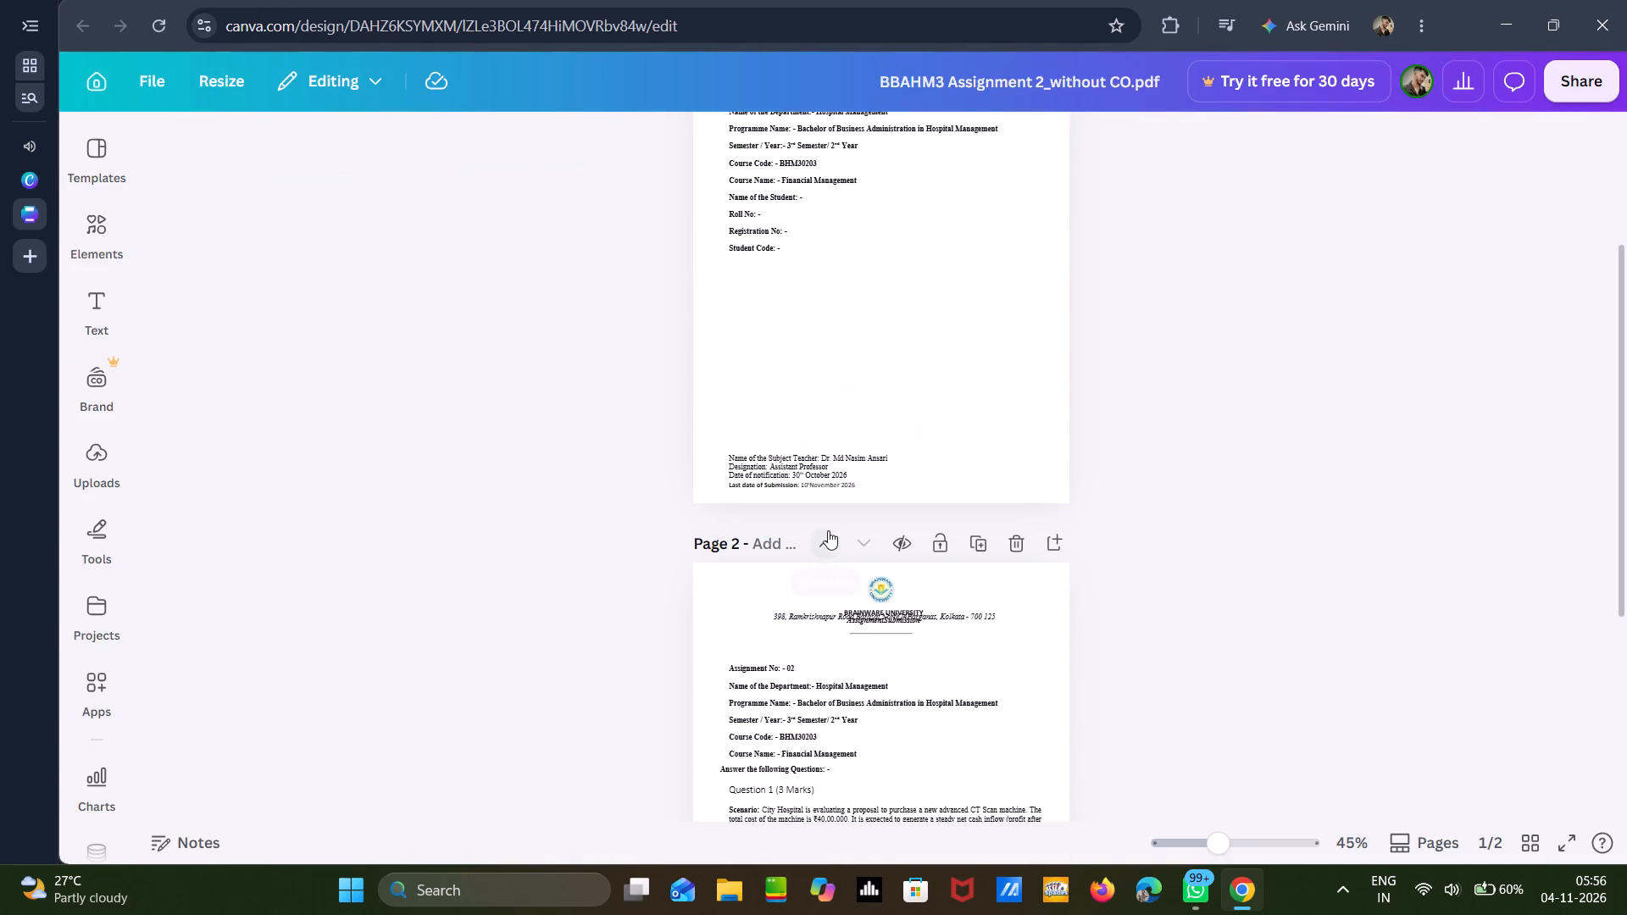
scroll(1000, 735, "down", 1)
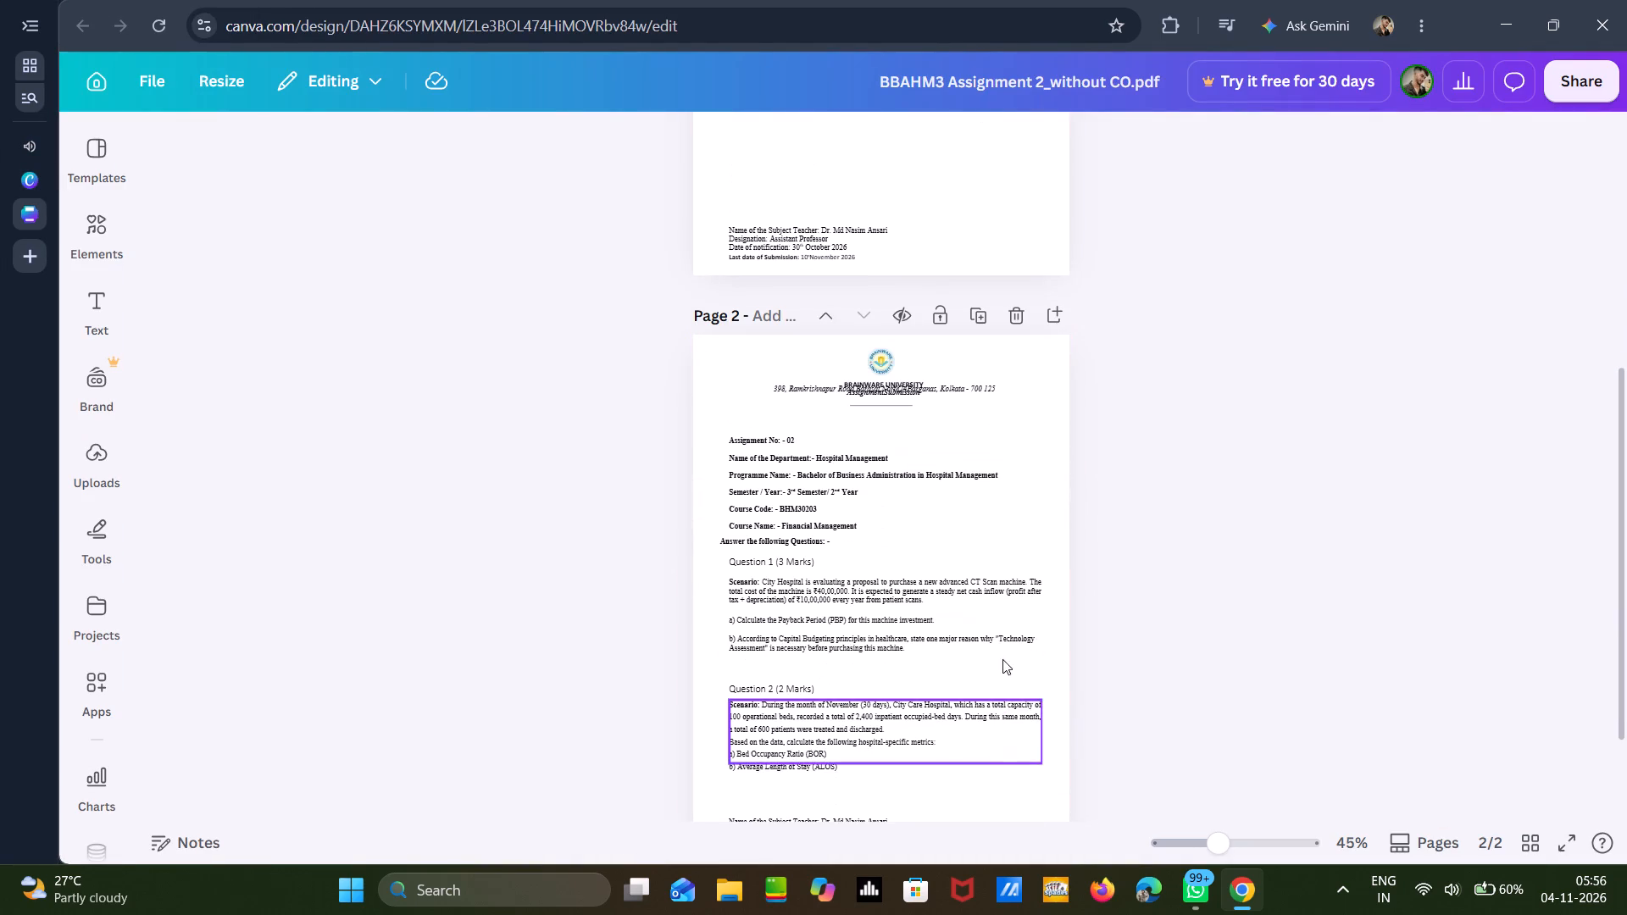
left_click(1012, 315)
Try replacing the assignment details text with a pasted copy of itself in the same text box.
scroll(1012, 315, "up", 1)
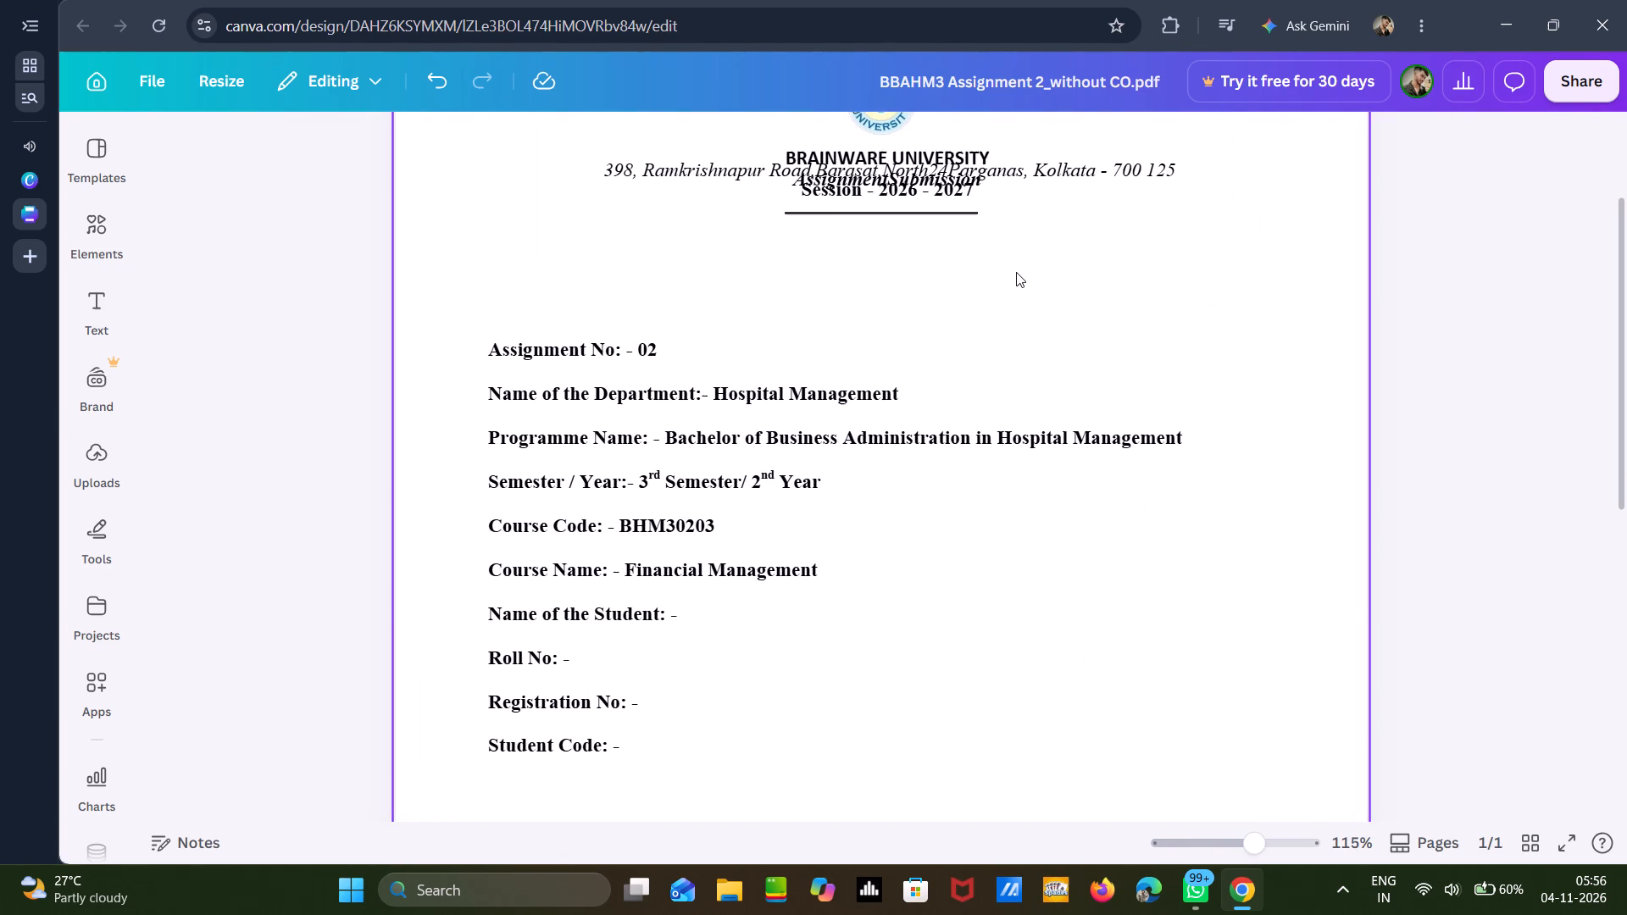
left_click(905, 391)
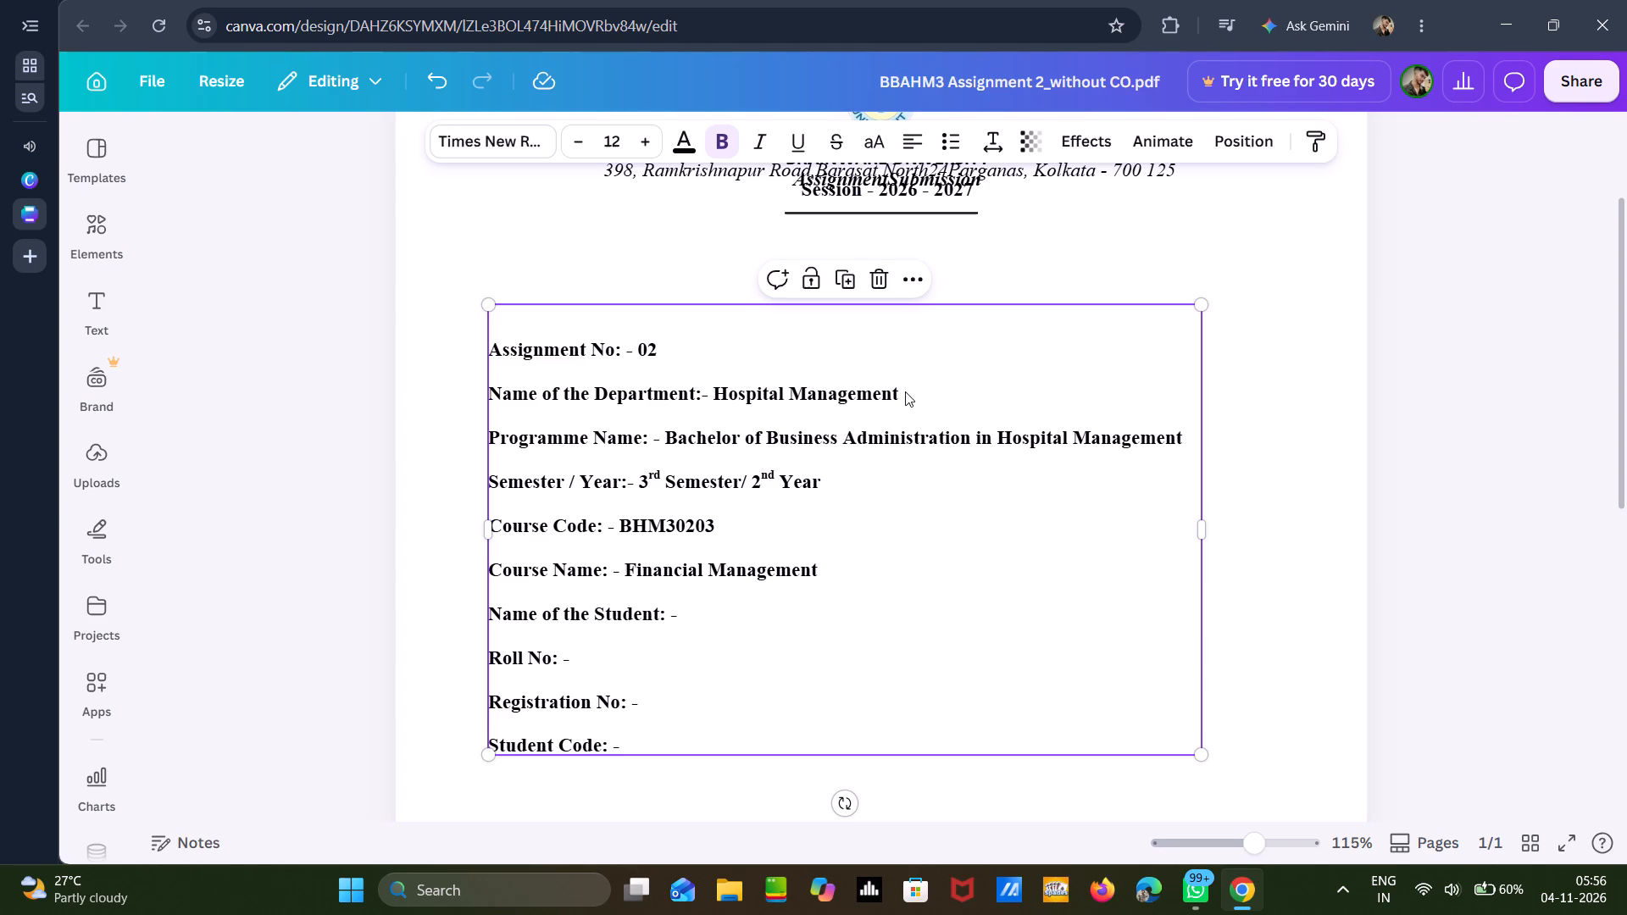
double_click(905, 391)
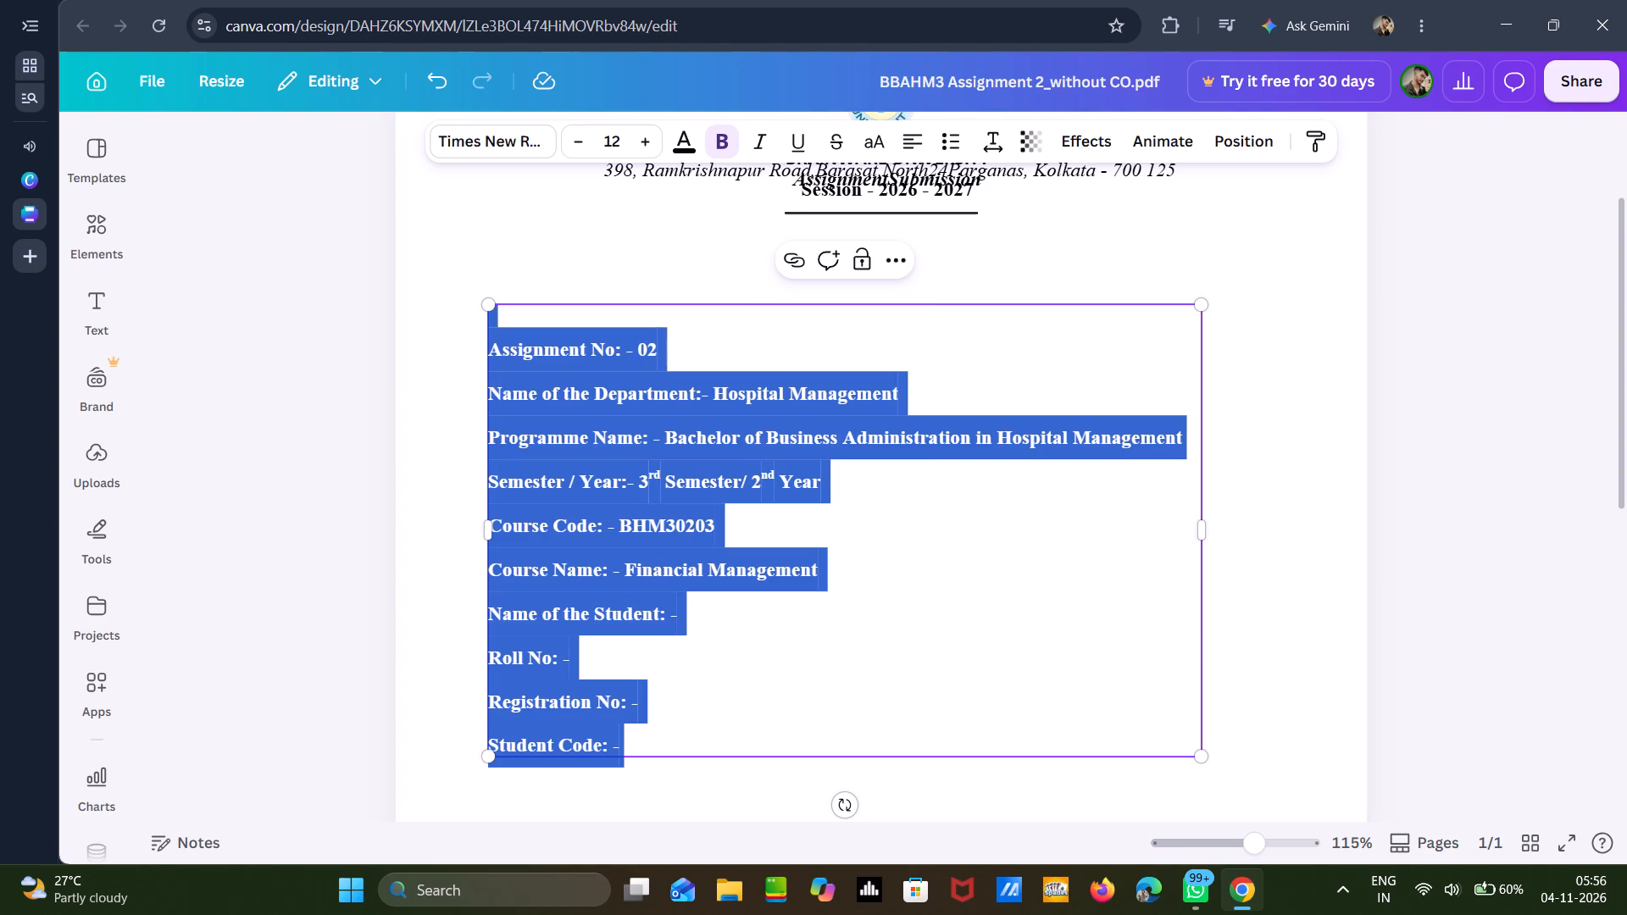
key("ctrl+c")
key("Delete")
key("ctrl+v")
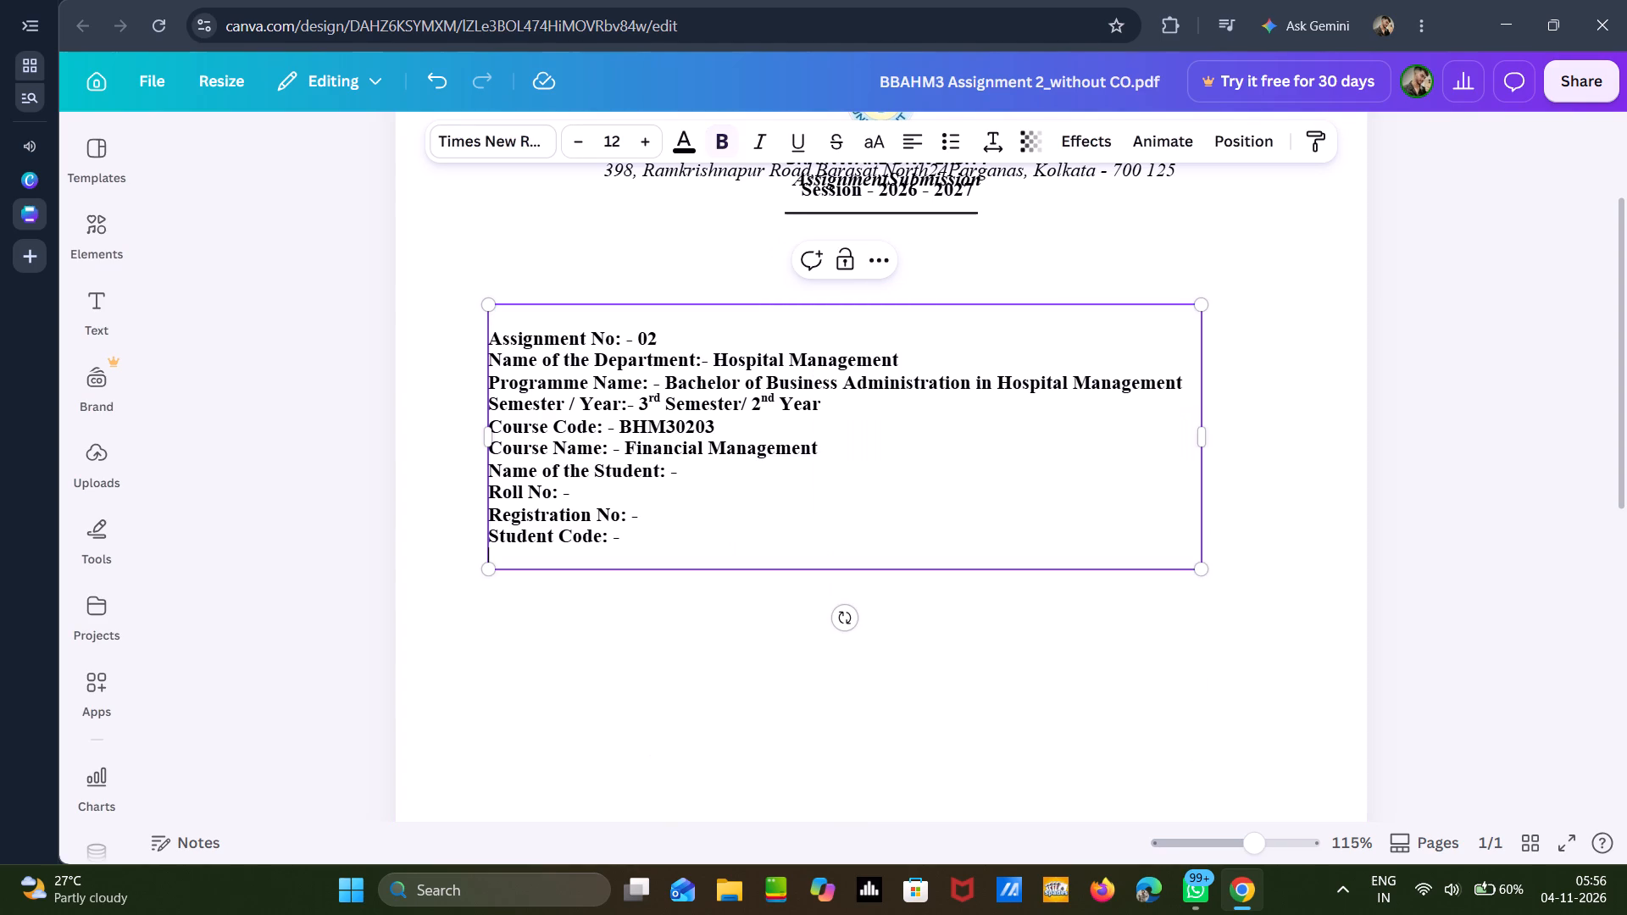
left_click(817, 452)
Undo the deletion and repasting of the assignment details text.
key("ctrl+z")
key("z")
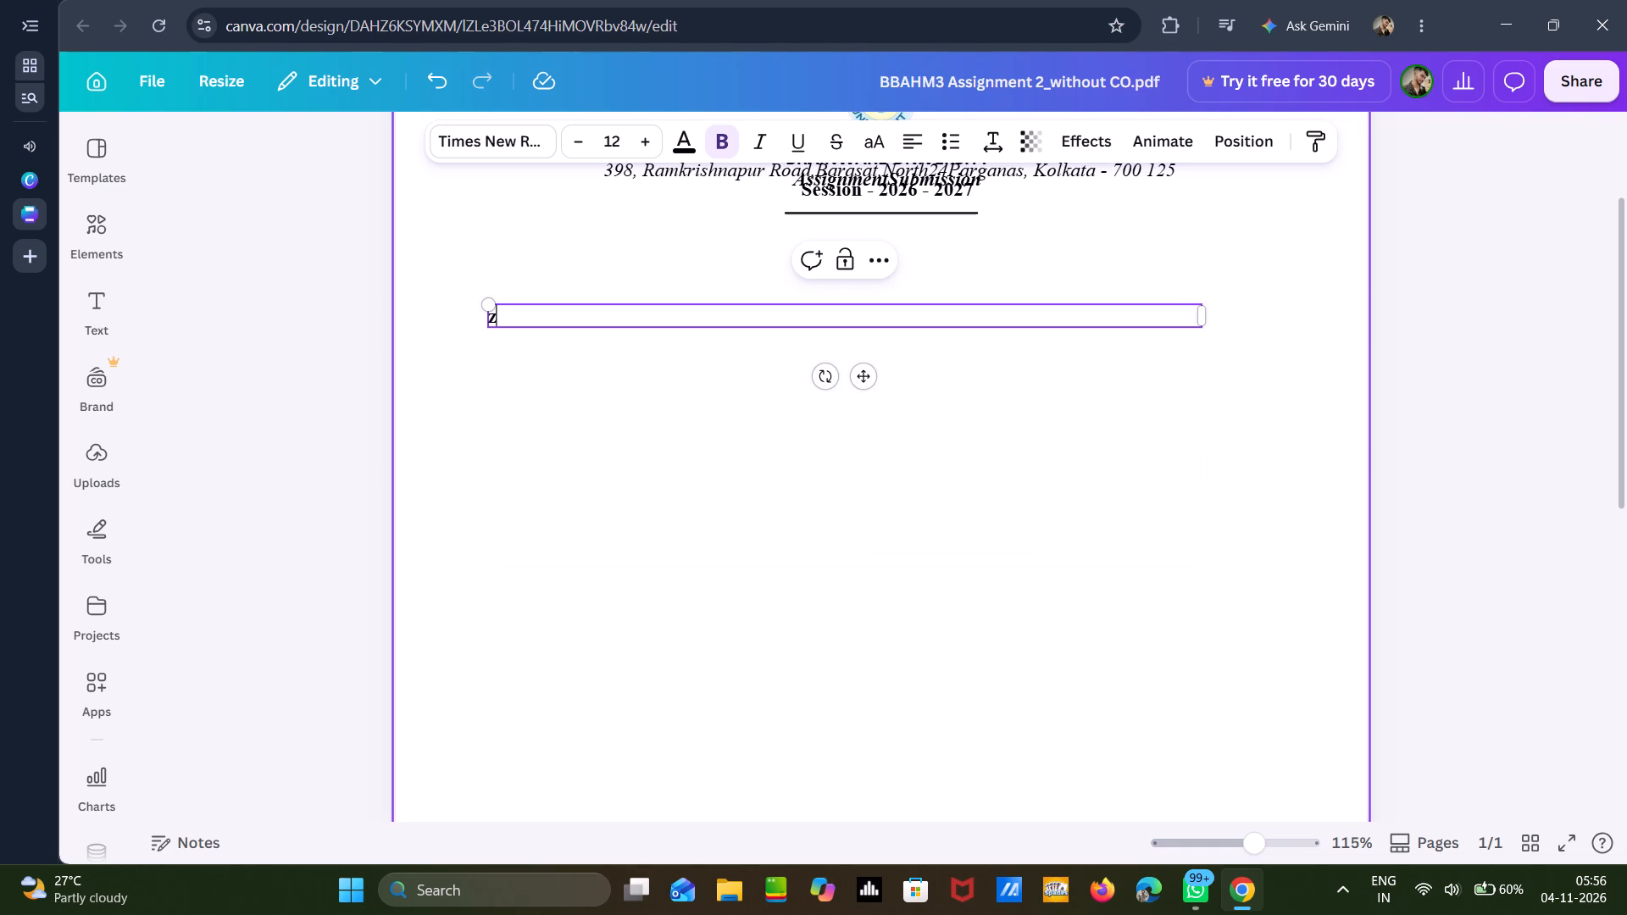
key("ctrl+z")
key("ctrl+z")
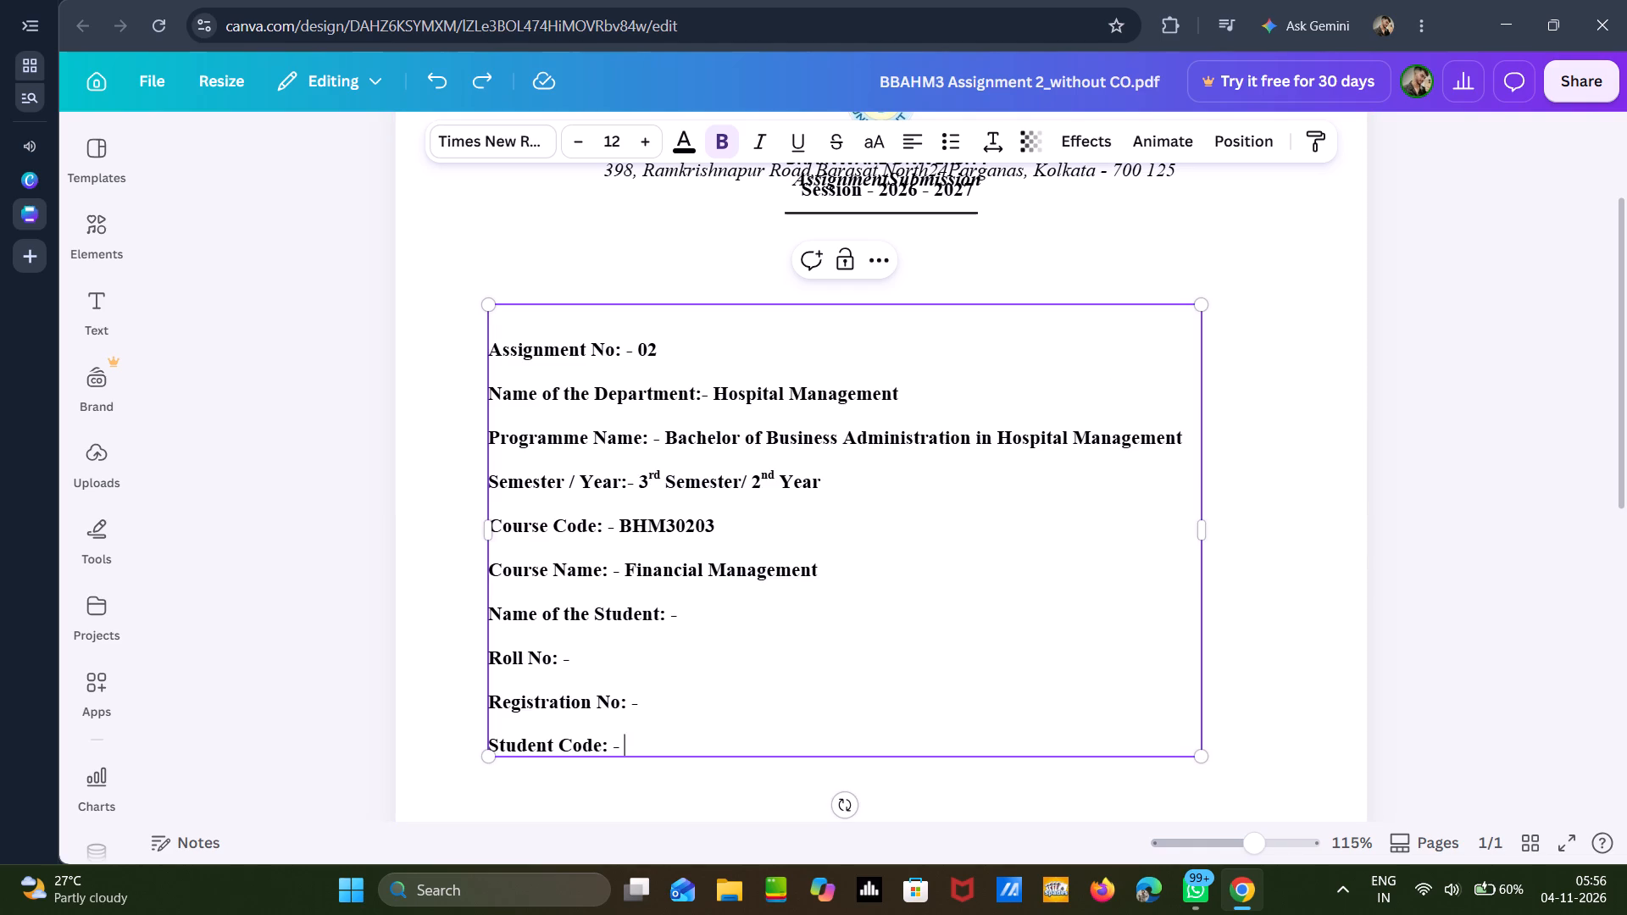
Place the text cursor at the end of the Programme Name line in the assignment details.
left_click(867, 424)
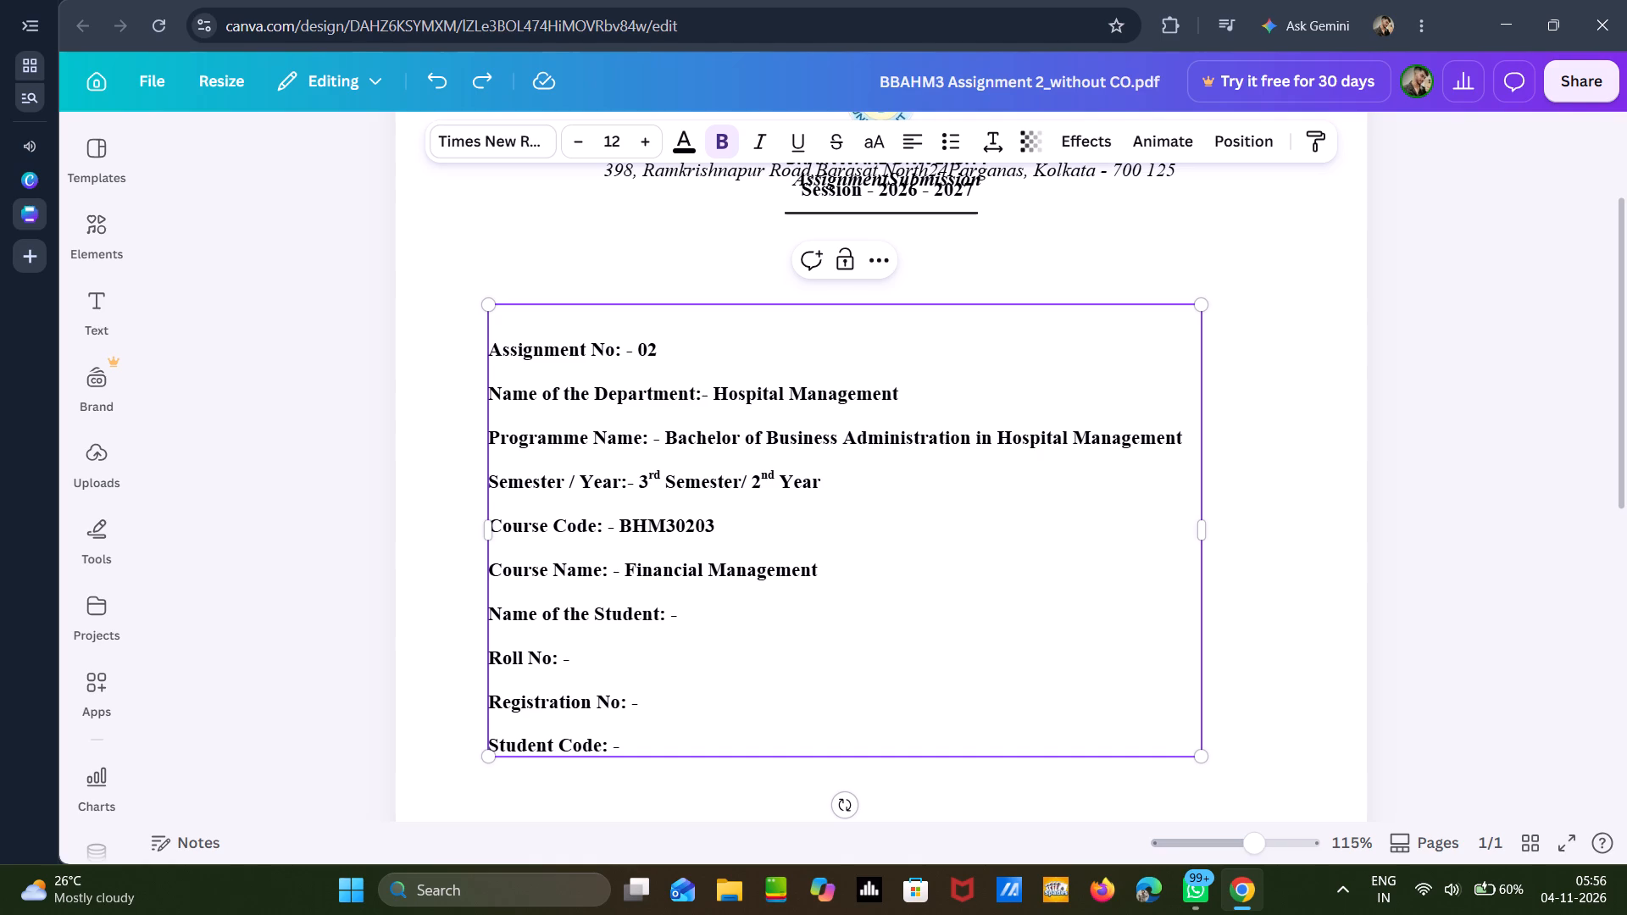
left_click(1193, 437)
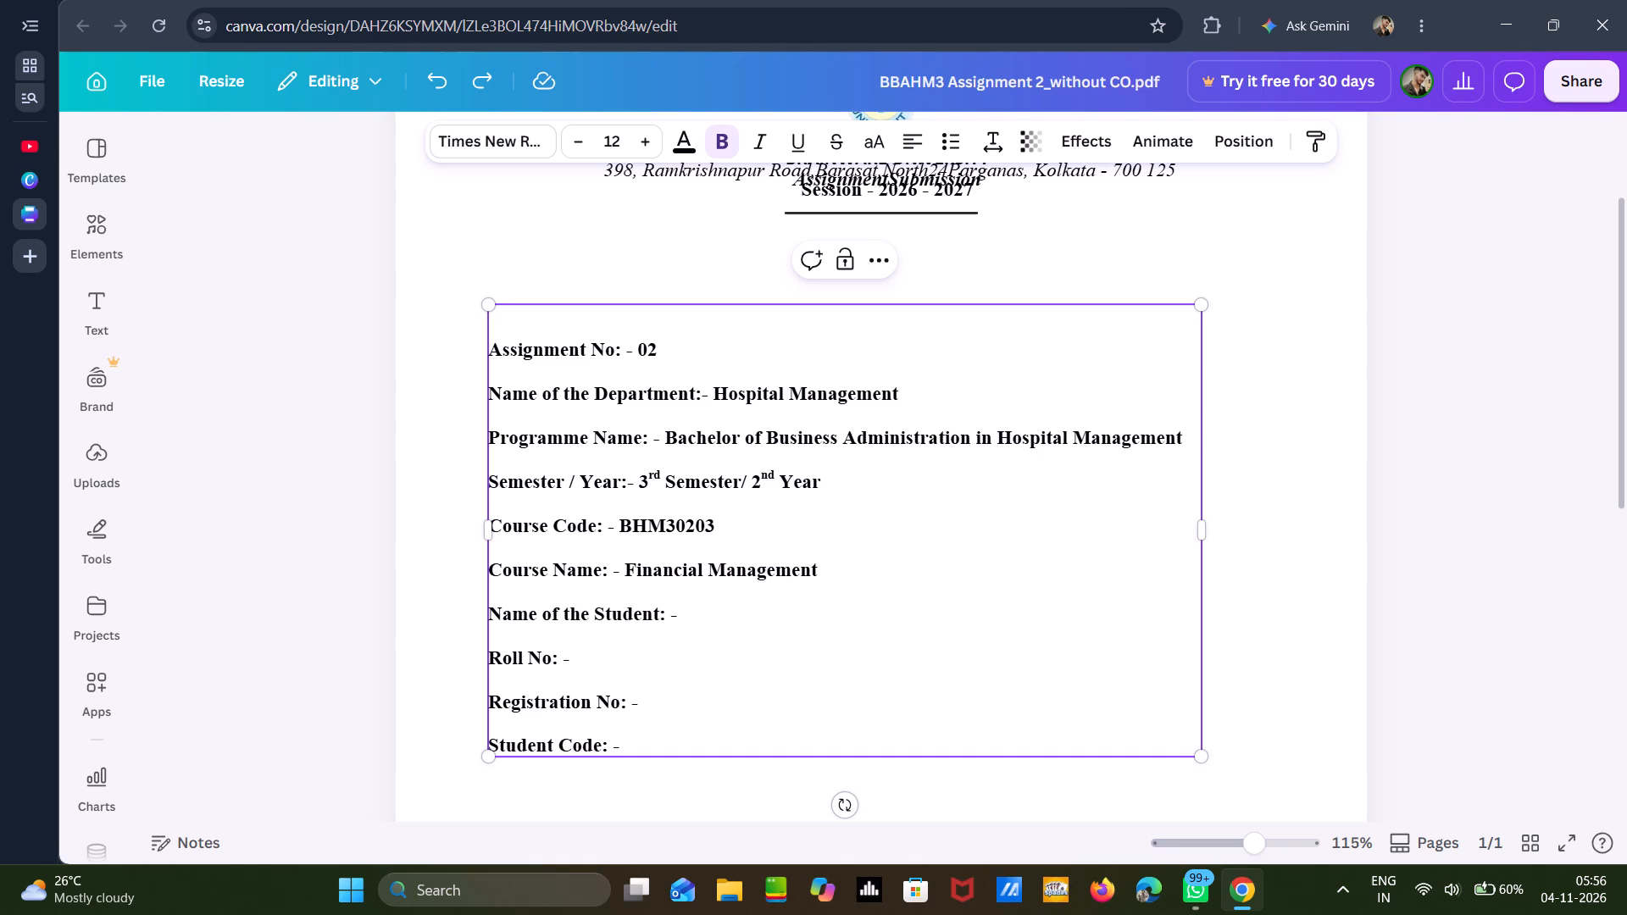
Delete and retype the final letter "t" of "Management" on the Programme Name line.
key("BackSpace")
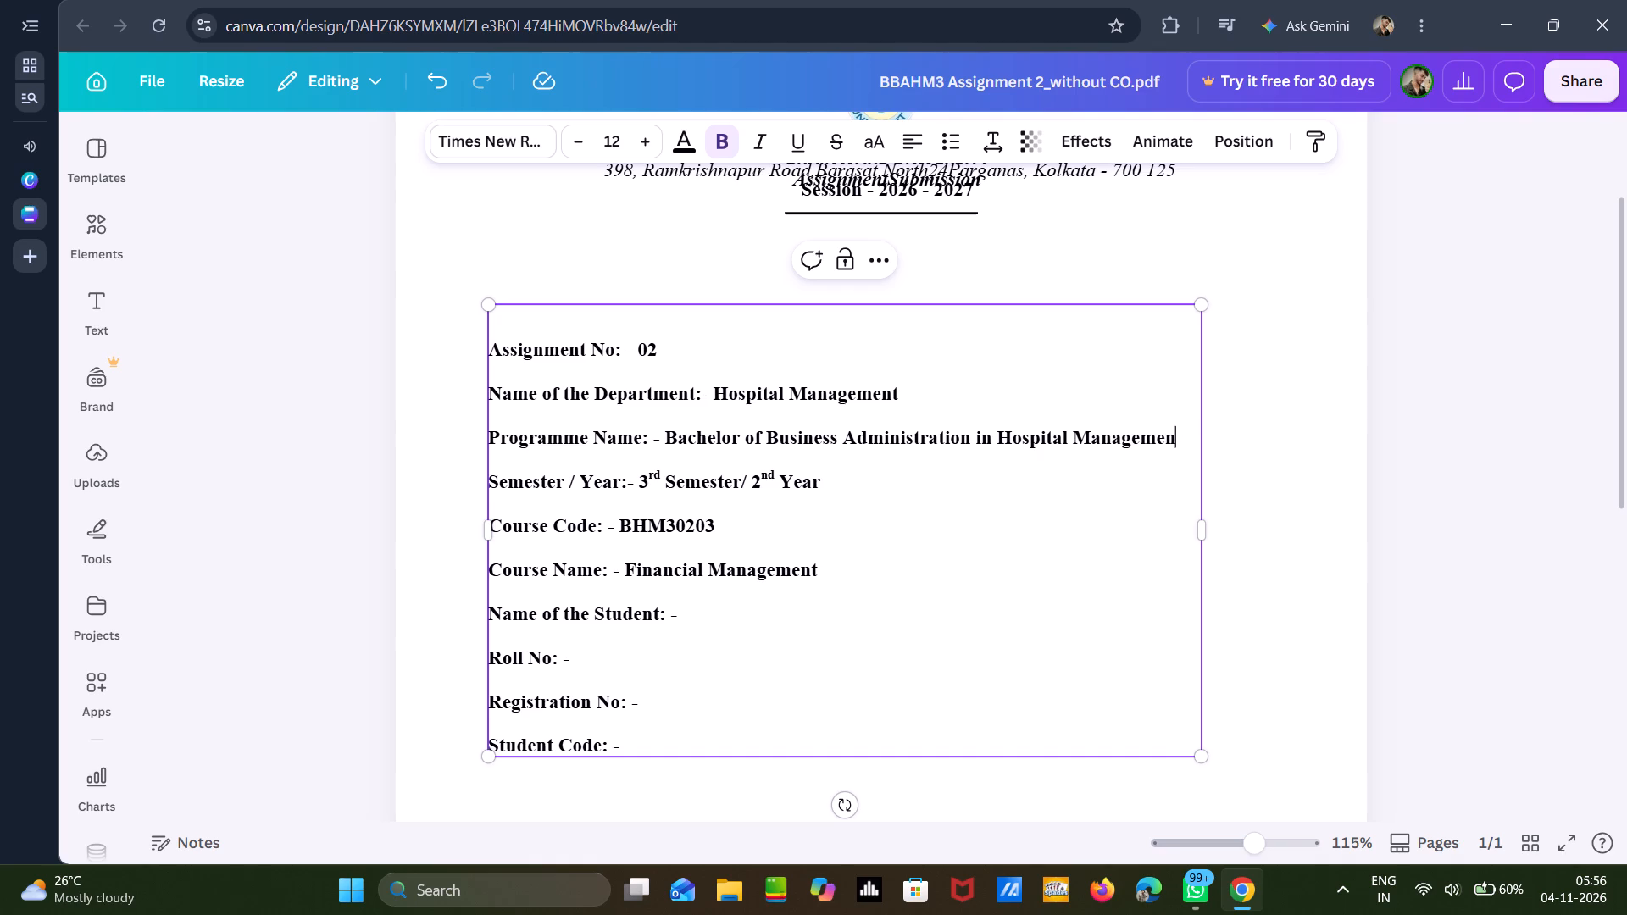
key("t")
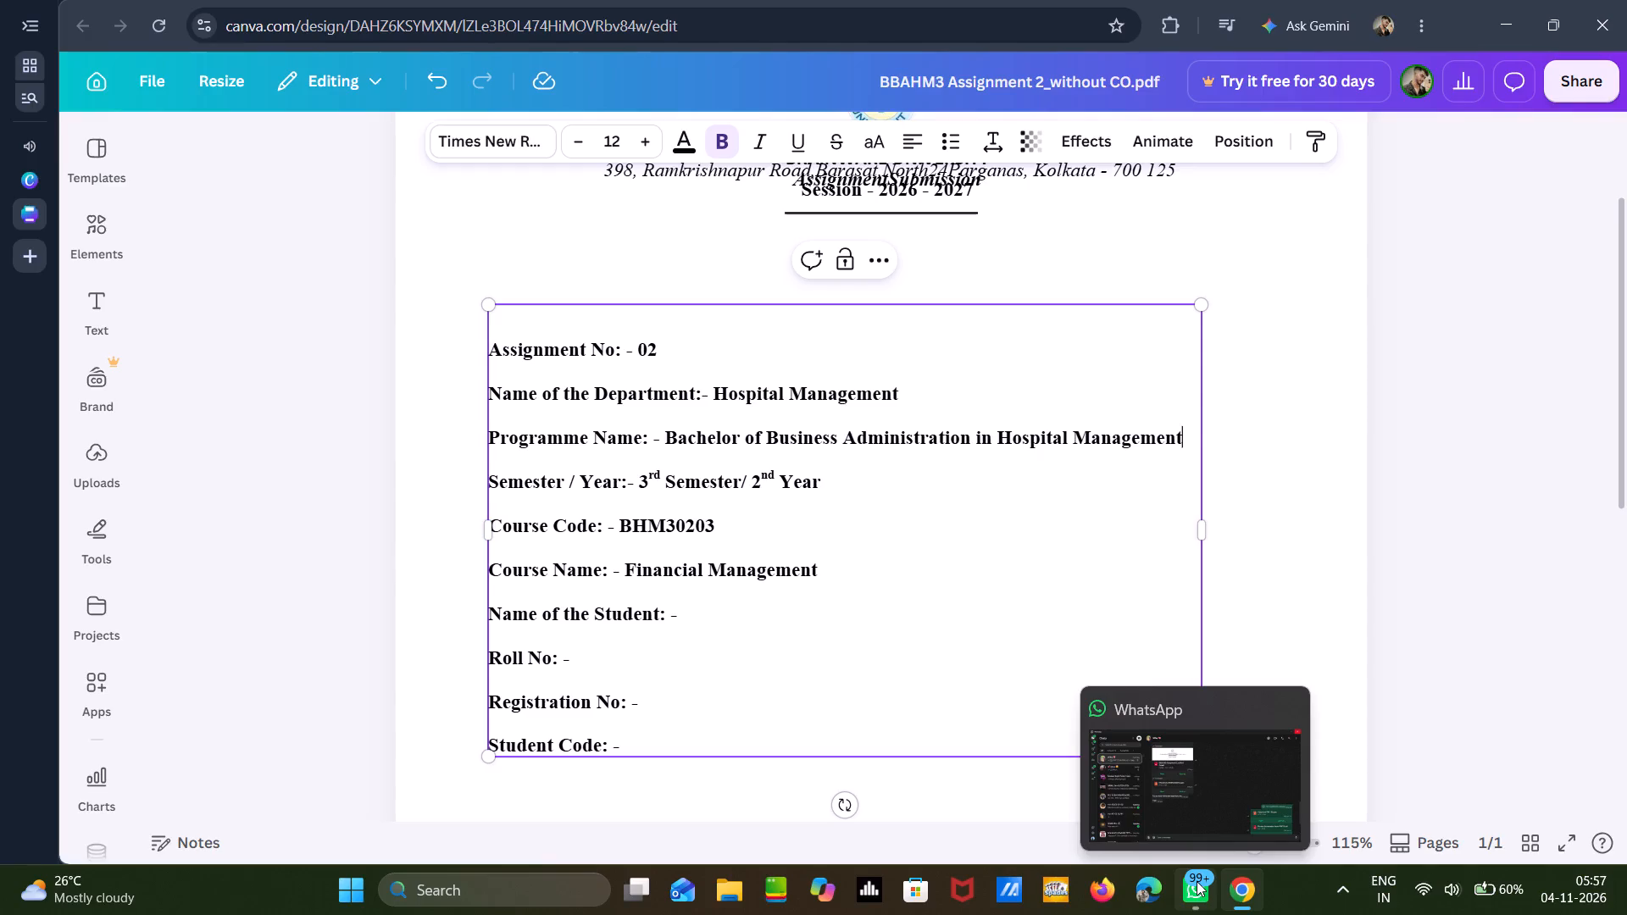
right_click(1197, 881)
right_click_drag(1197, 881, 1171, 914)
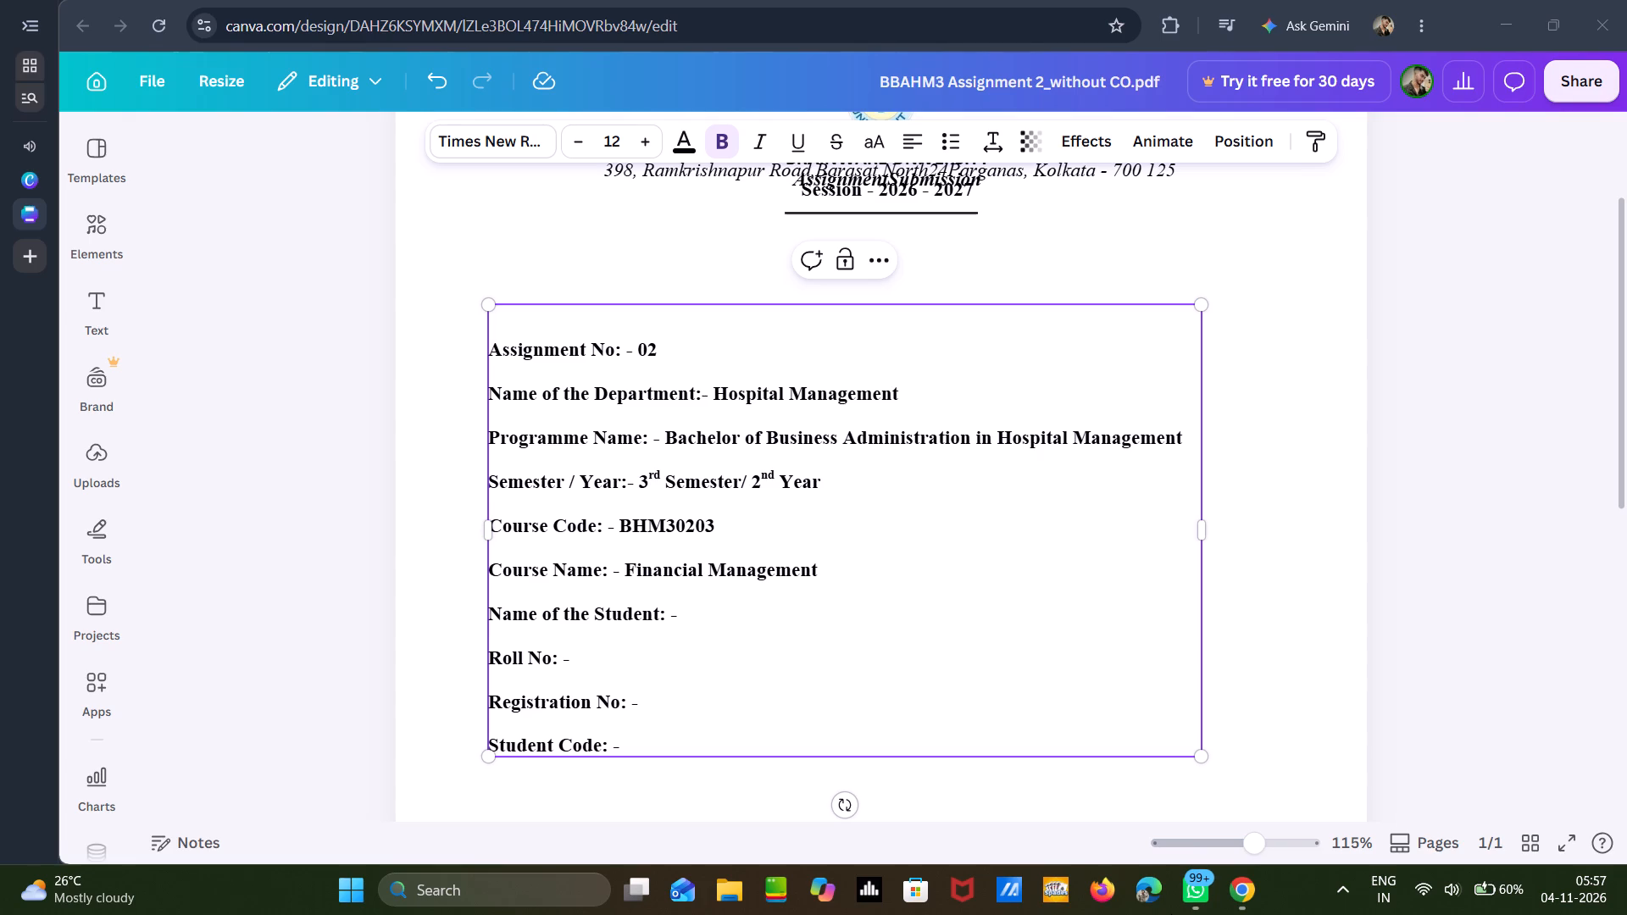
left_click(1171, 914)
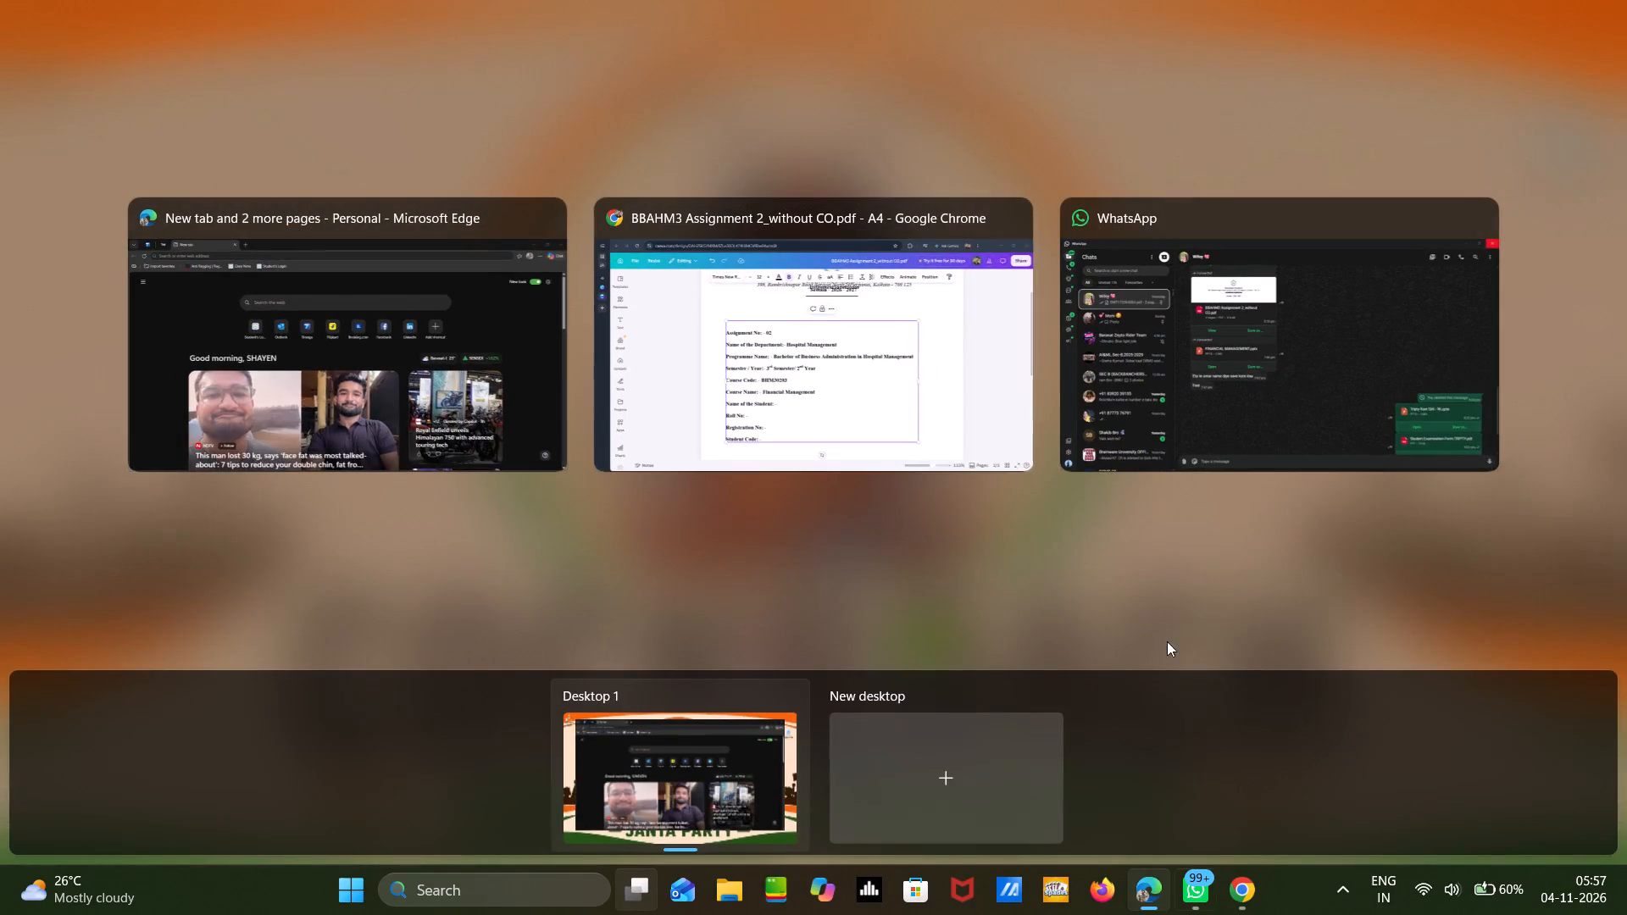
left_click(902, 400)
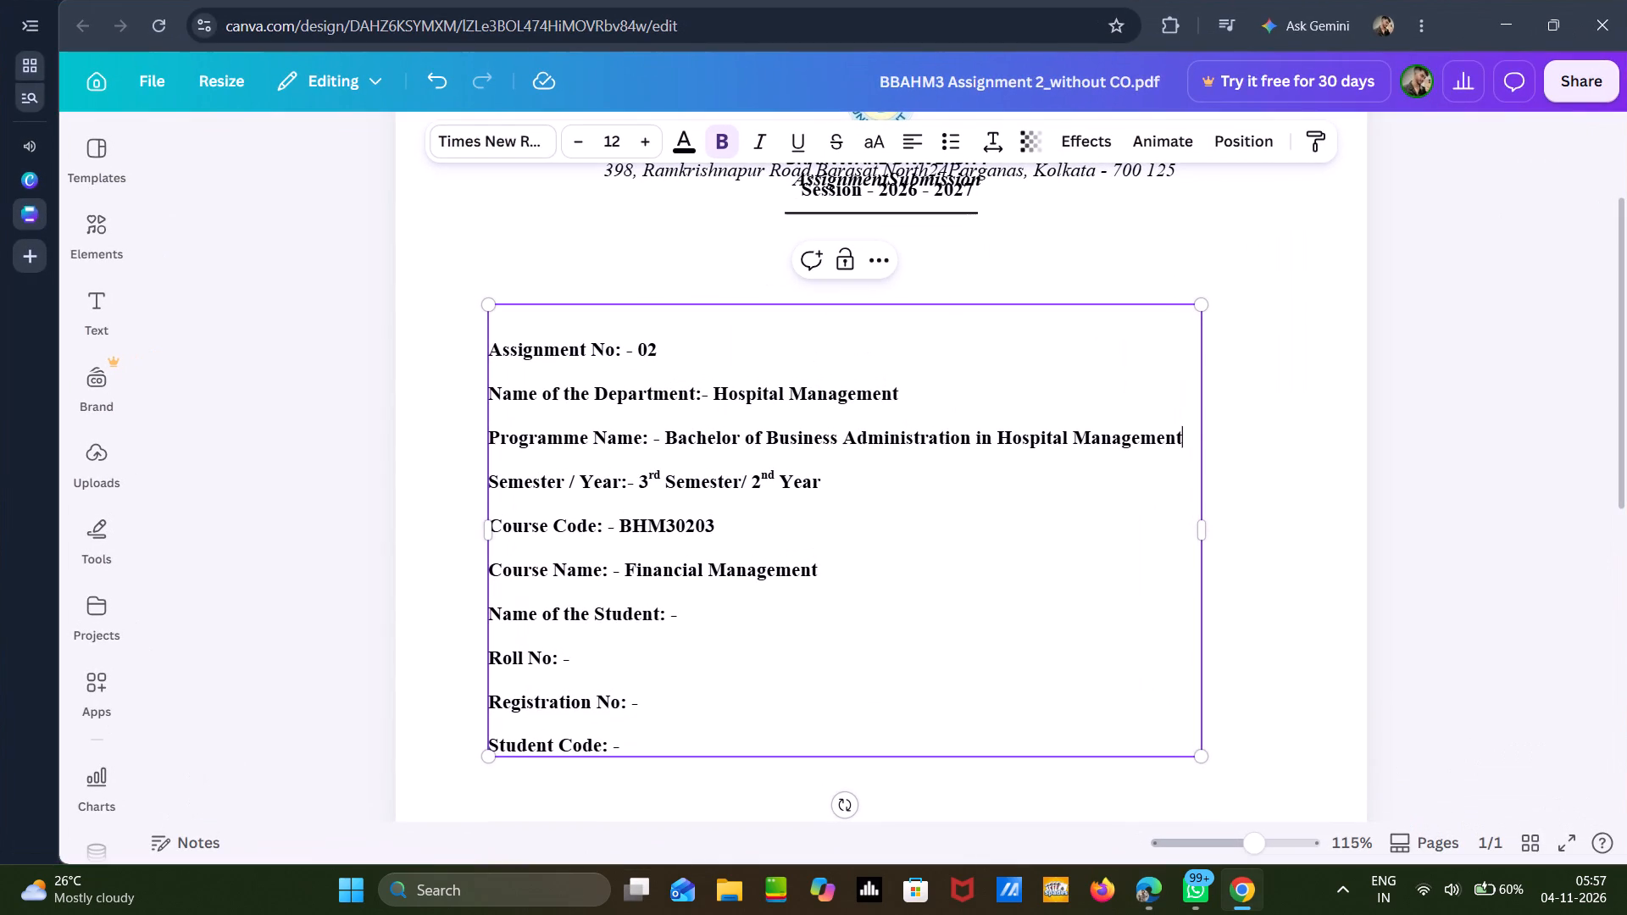
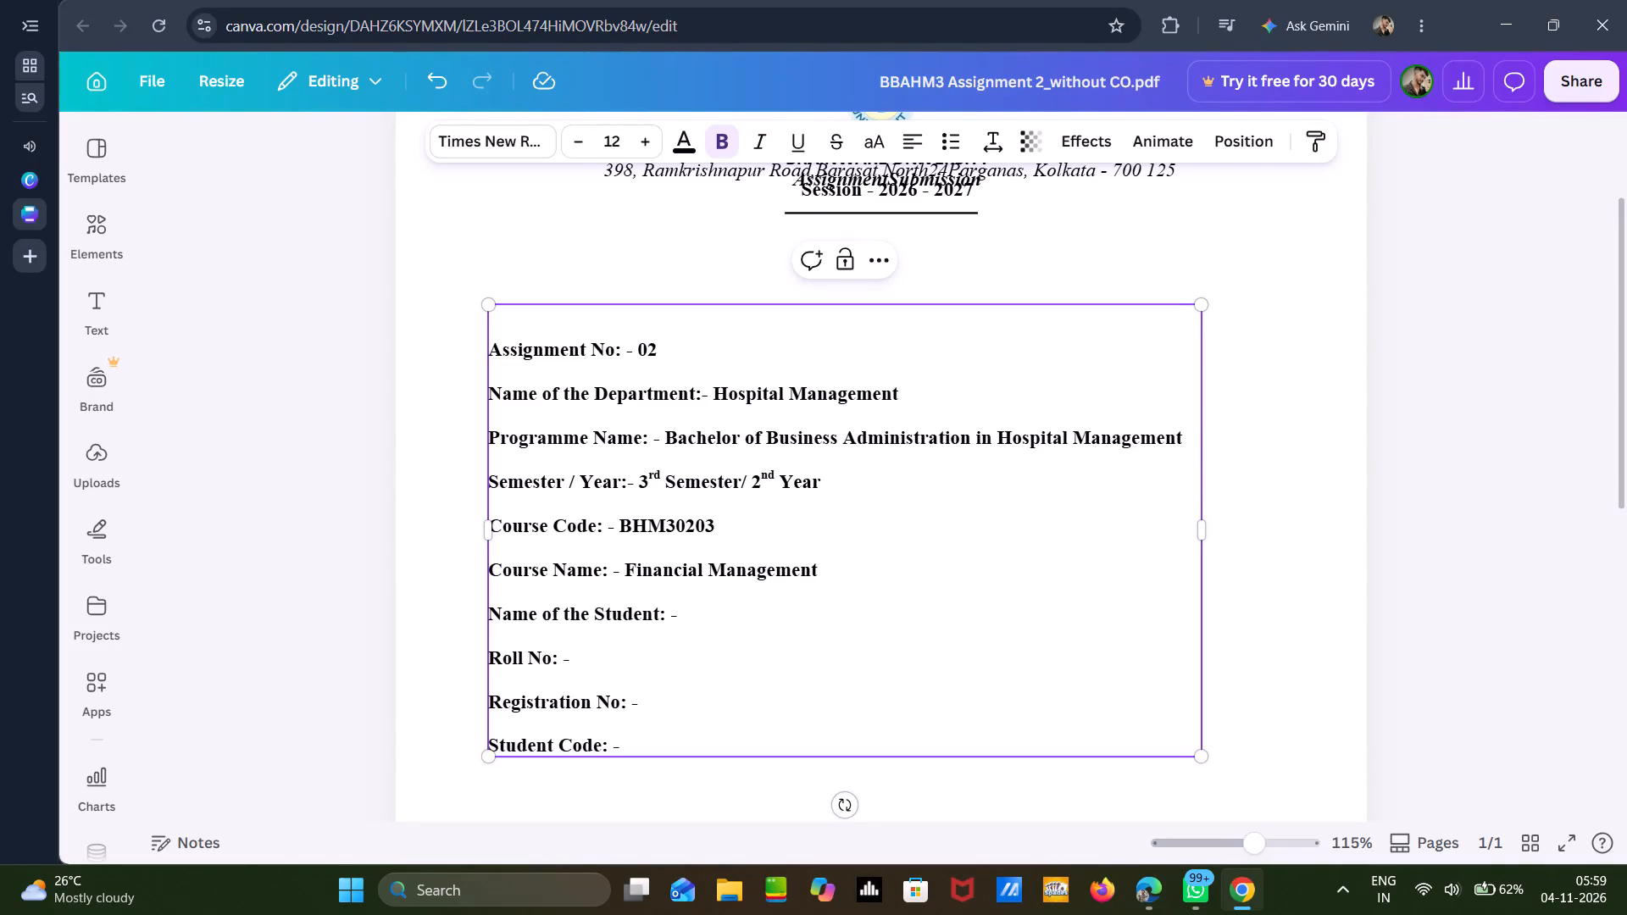
Fill in the student's name, starting with the first name, on the Name of the Student line in the assignment details.
left_click(966, 516)
left_click(984, 576)
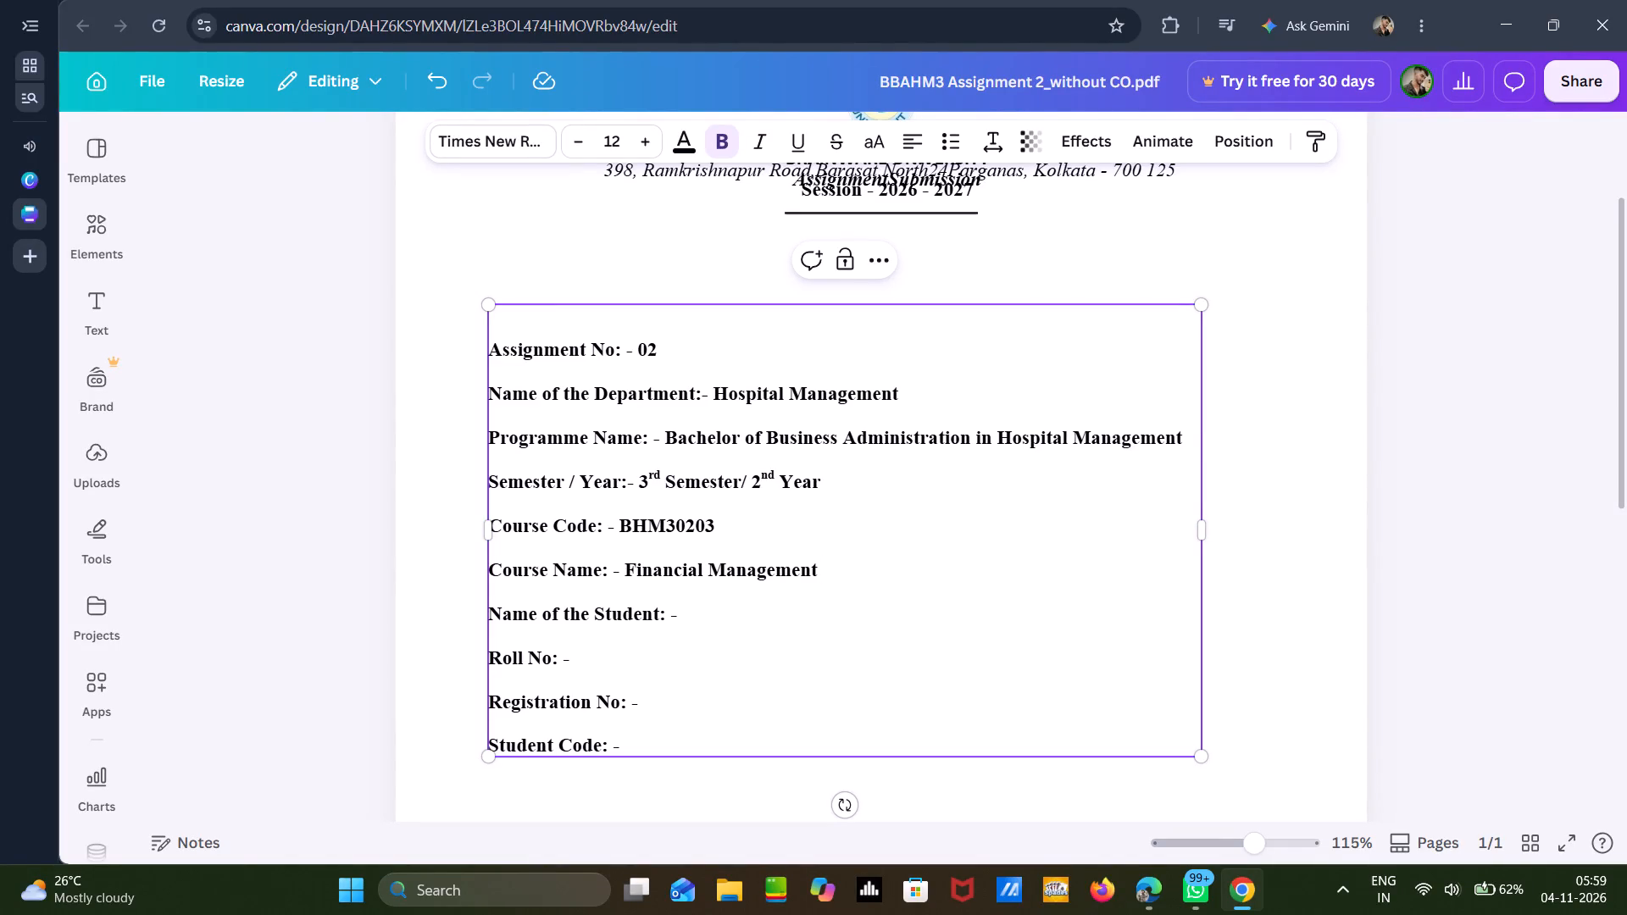
left_click(818, 659)
left_click(842, 634)
key("t")
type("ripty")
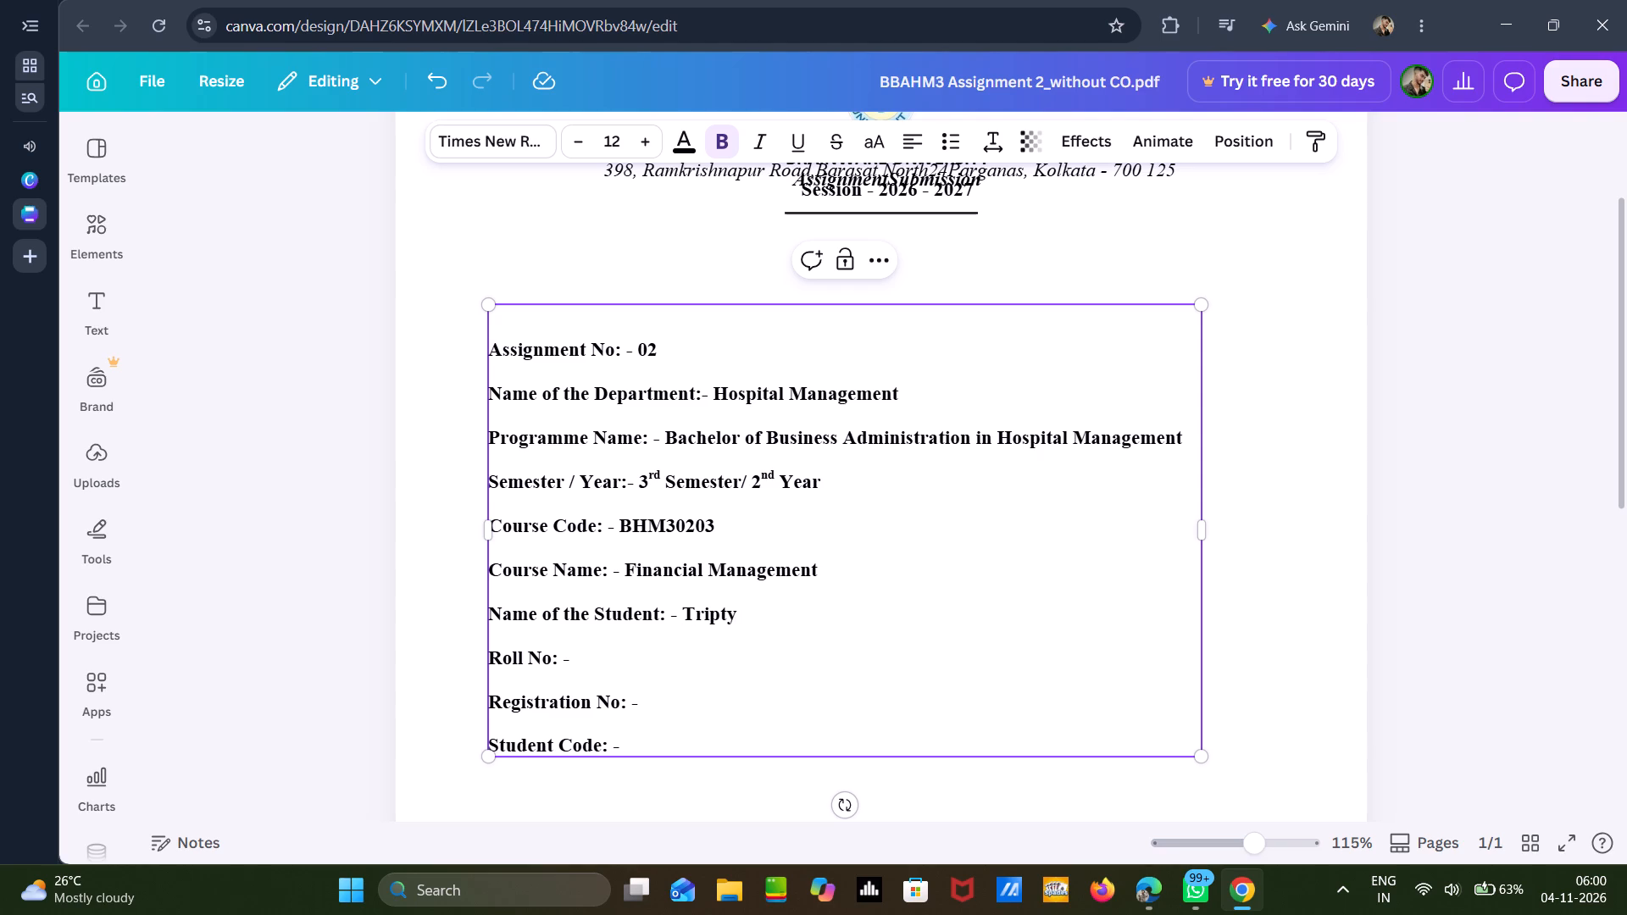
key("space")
Complete the student's full name by adding the middle name and surname on the Name of the Student line.
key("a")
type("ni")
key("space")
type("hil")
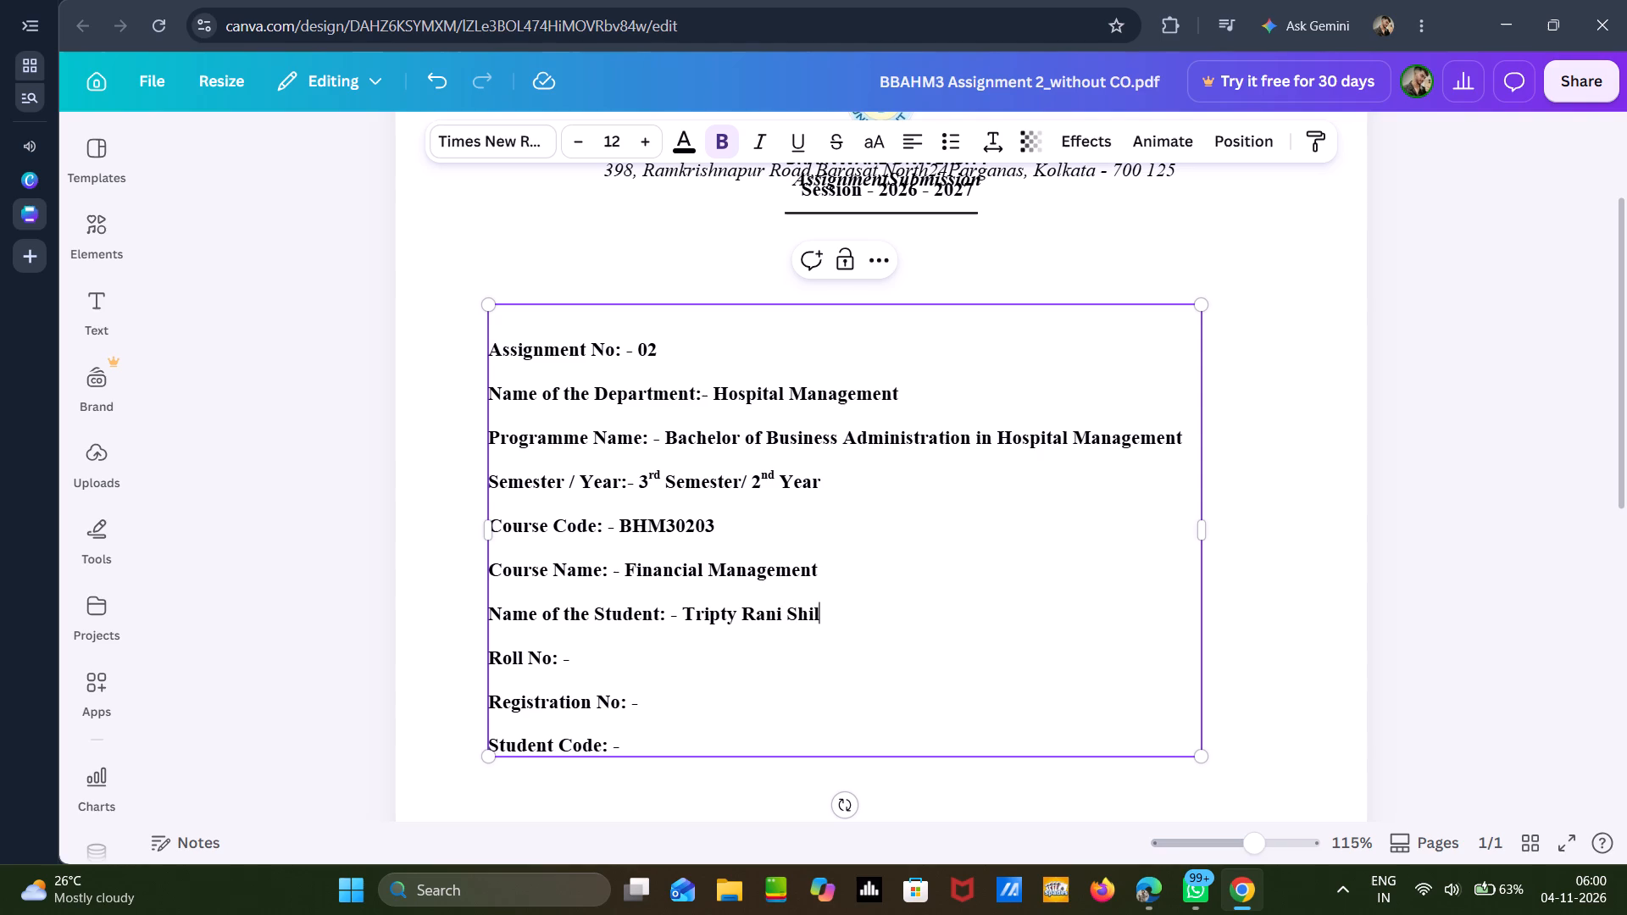
Enter the student's code after the Student Code label on the last line of the assignment details.
left_click(814, 742)
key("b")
key("BackSpace")
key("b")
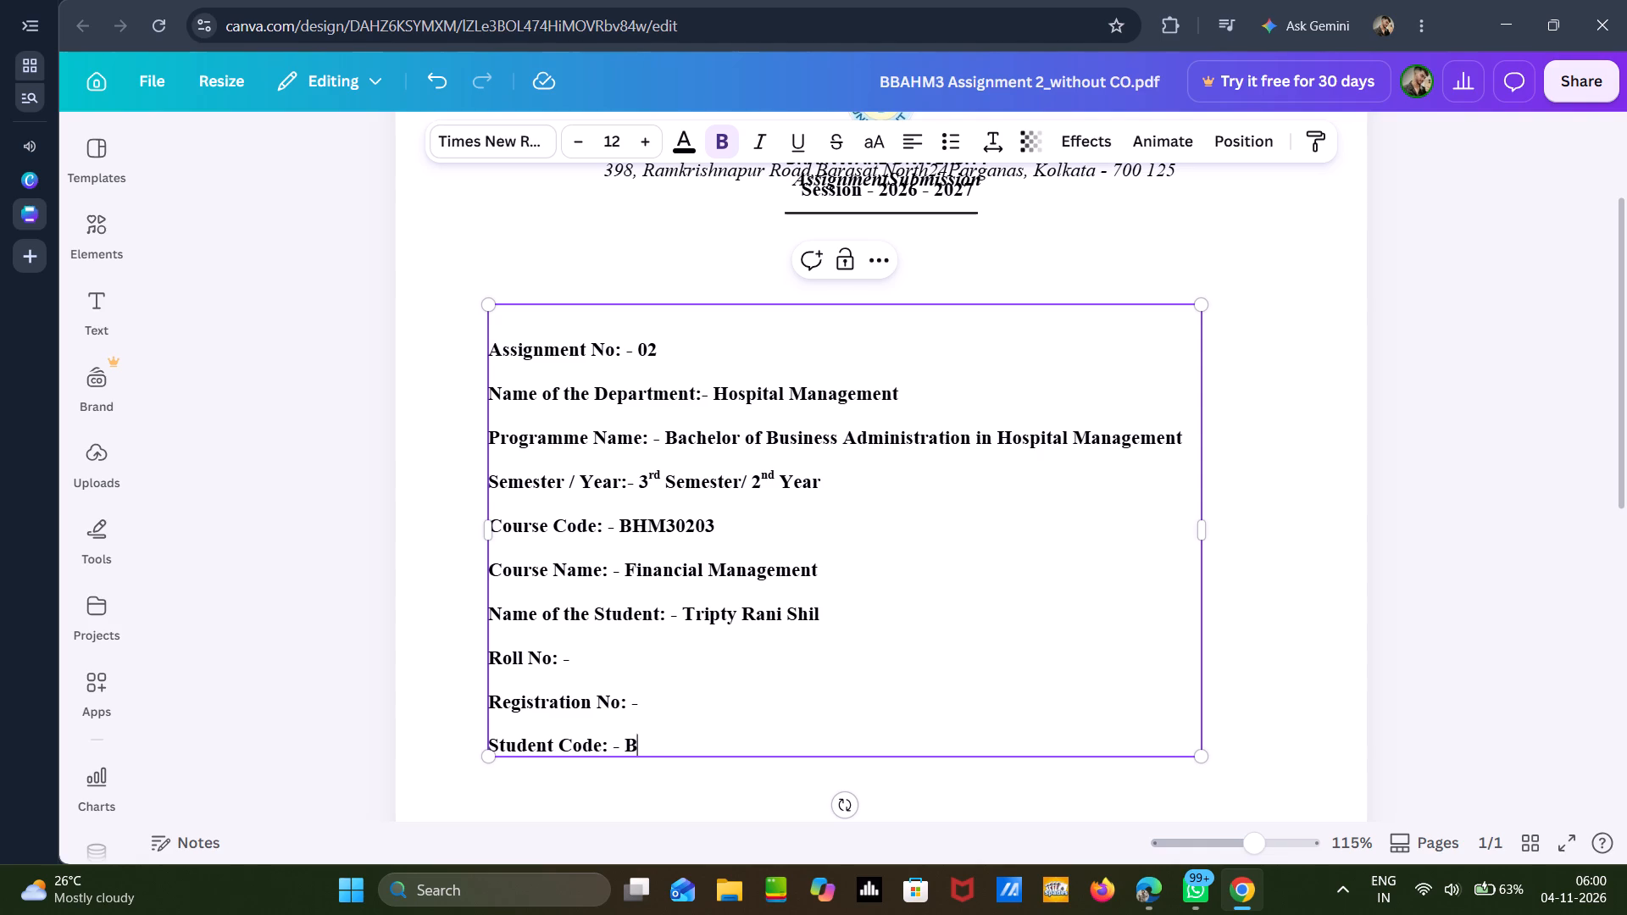
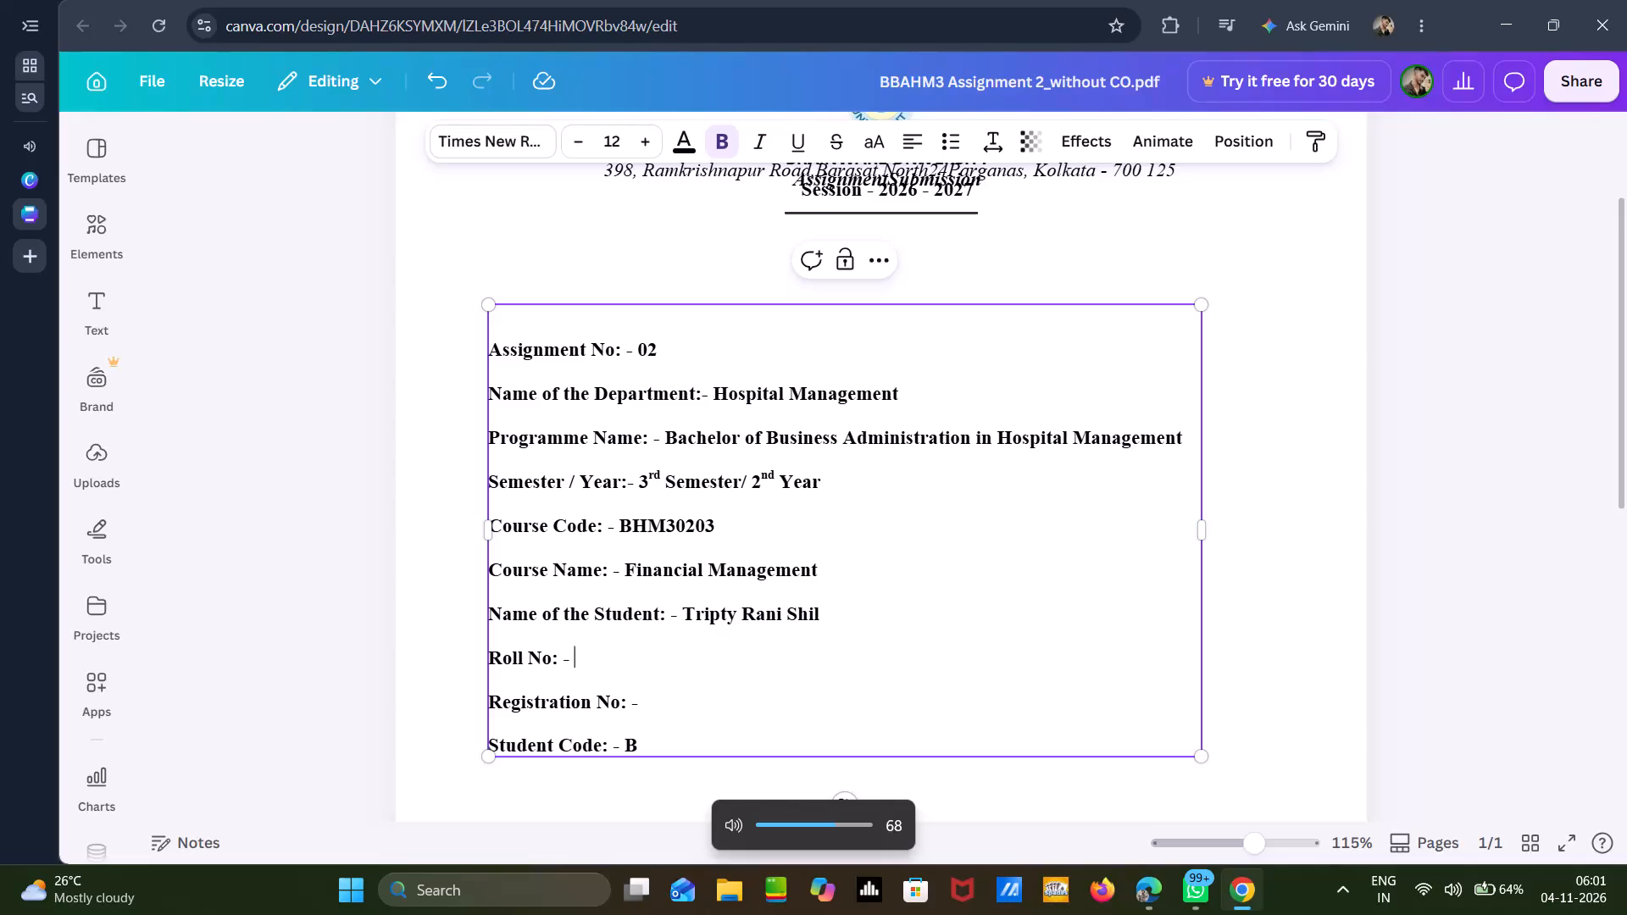
Fill in the student's copied roll number on the Roll No line in the assignment details.
key("ctrl+v")
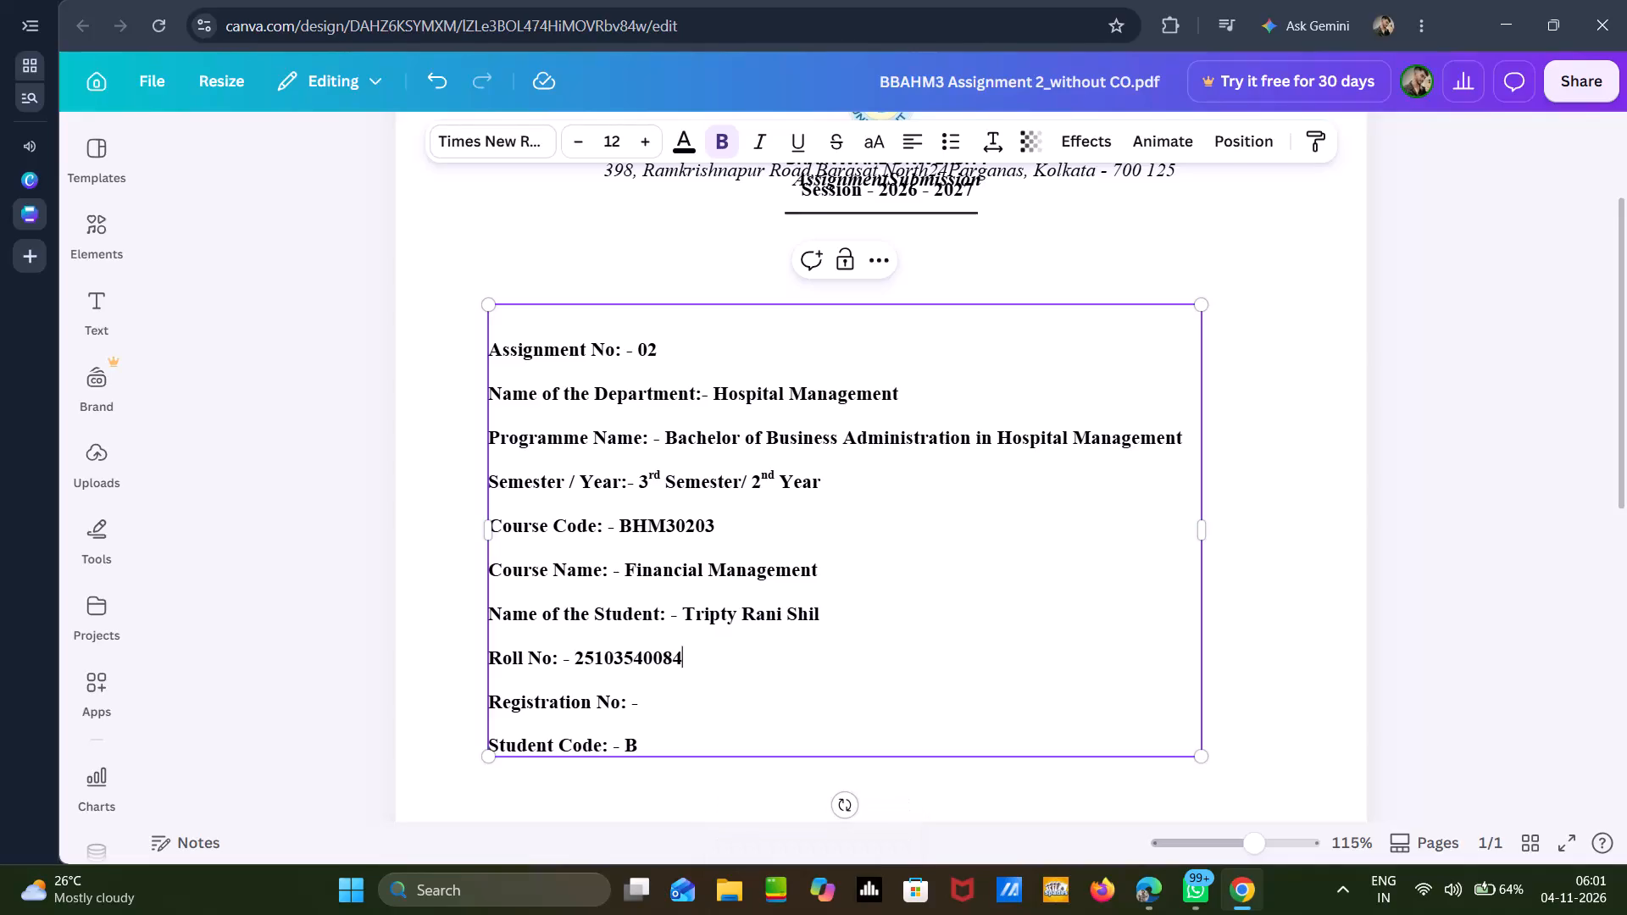
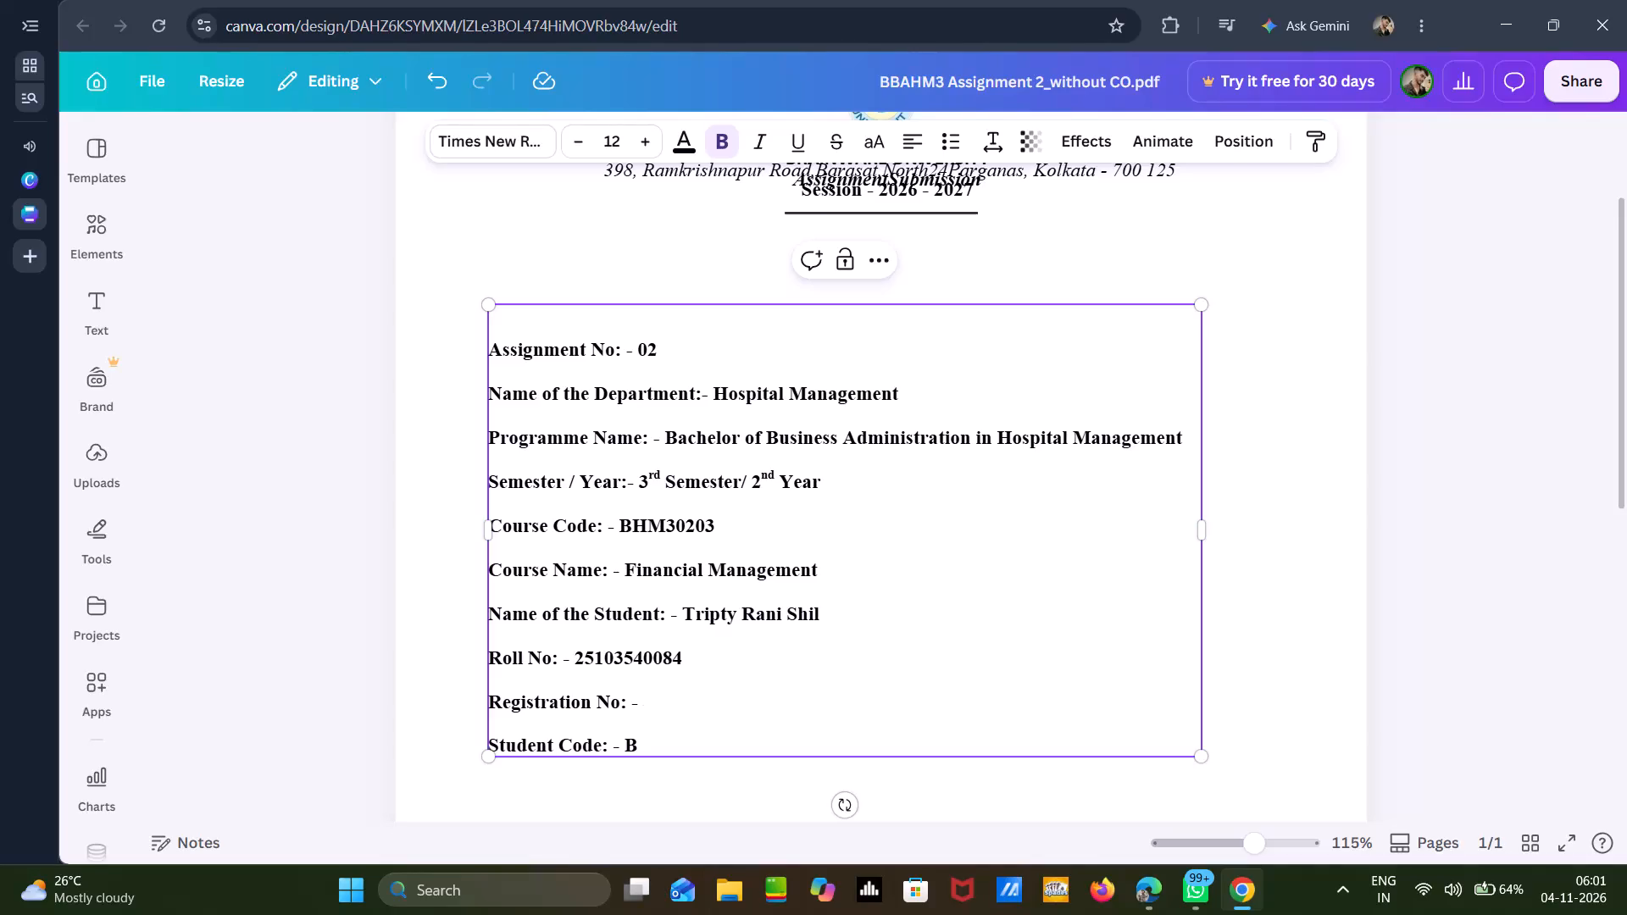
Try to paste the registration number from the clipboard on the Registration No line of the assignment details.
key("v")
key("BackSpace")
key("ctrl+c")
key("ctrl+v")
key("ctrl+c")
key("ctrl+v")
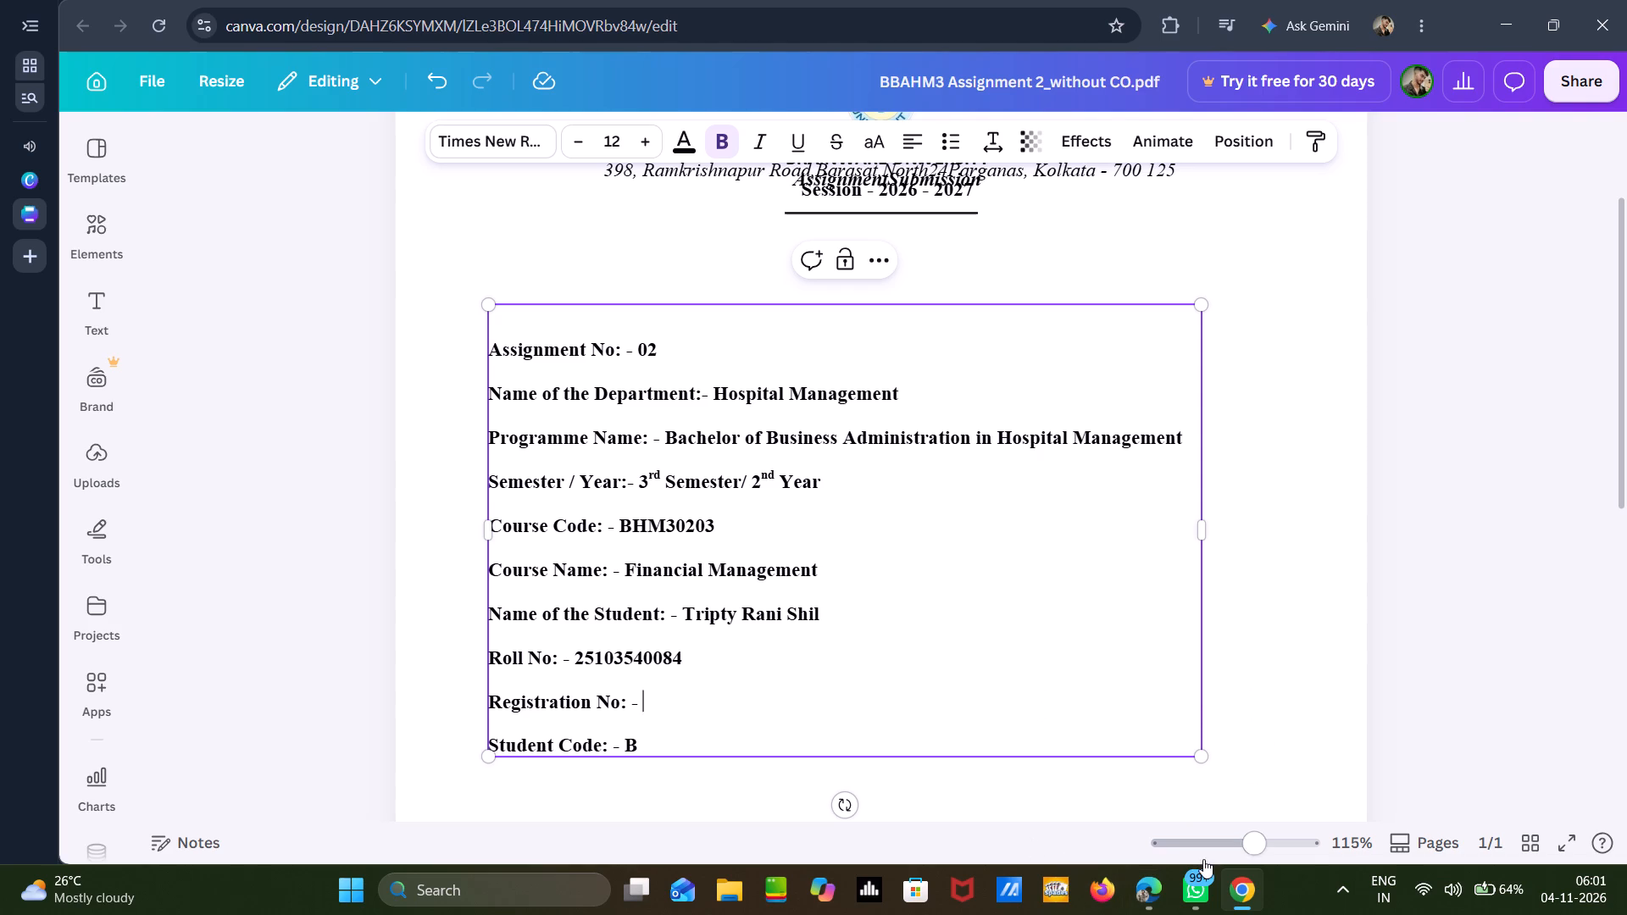
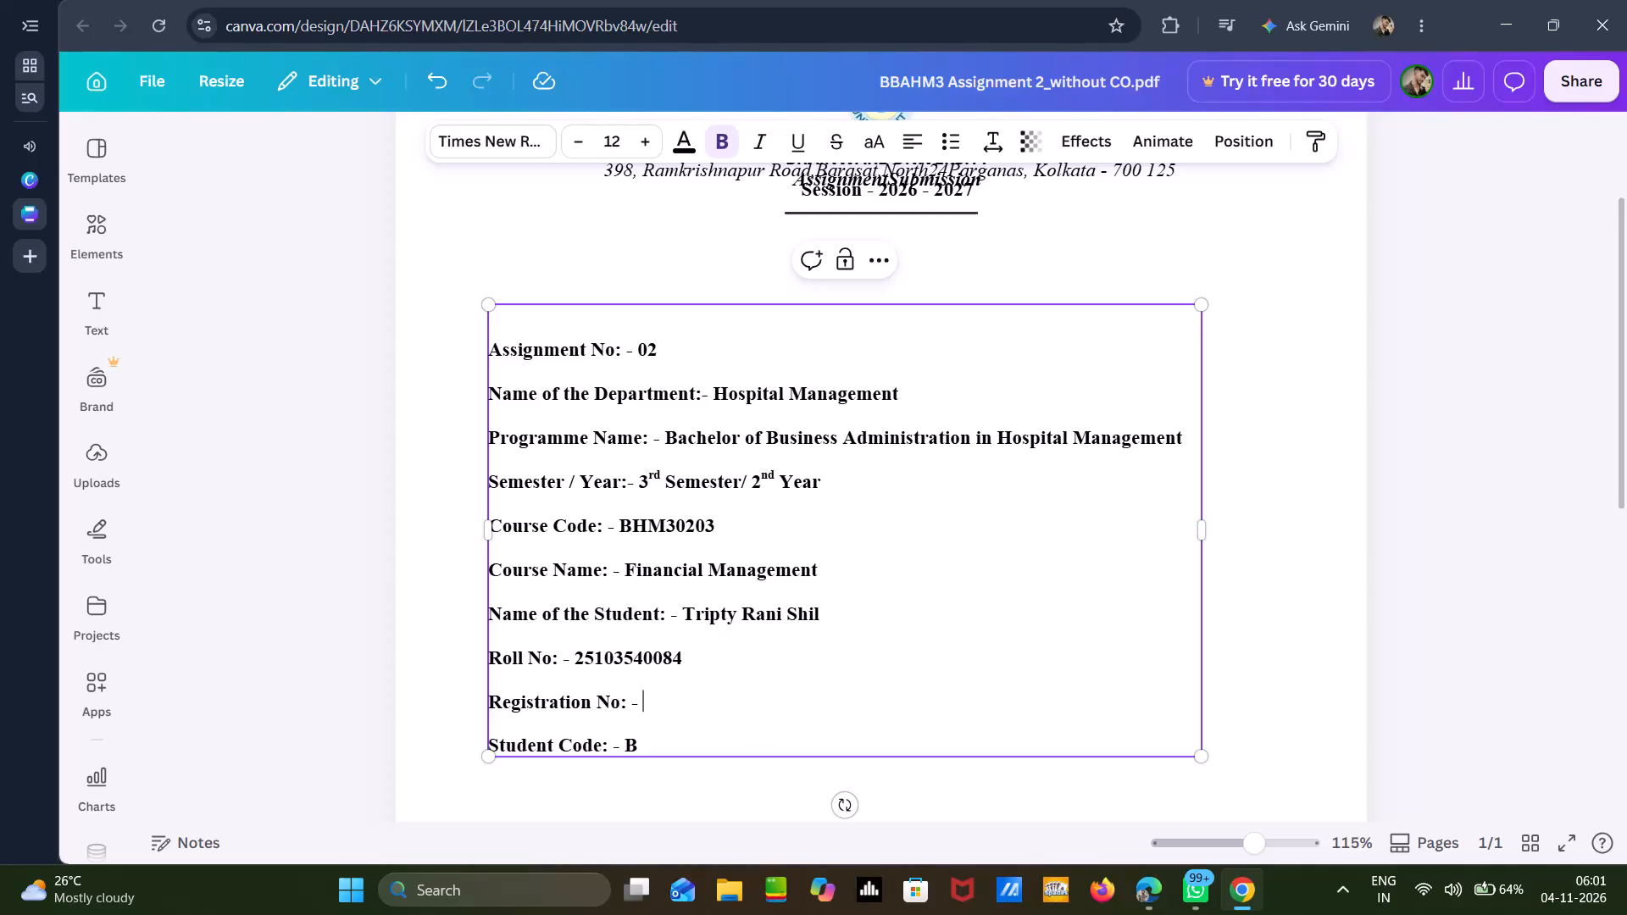
Fill in the student's registration number on the Registration No line in the assignment details.
key("ctrl+v")
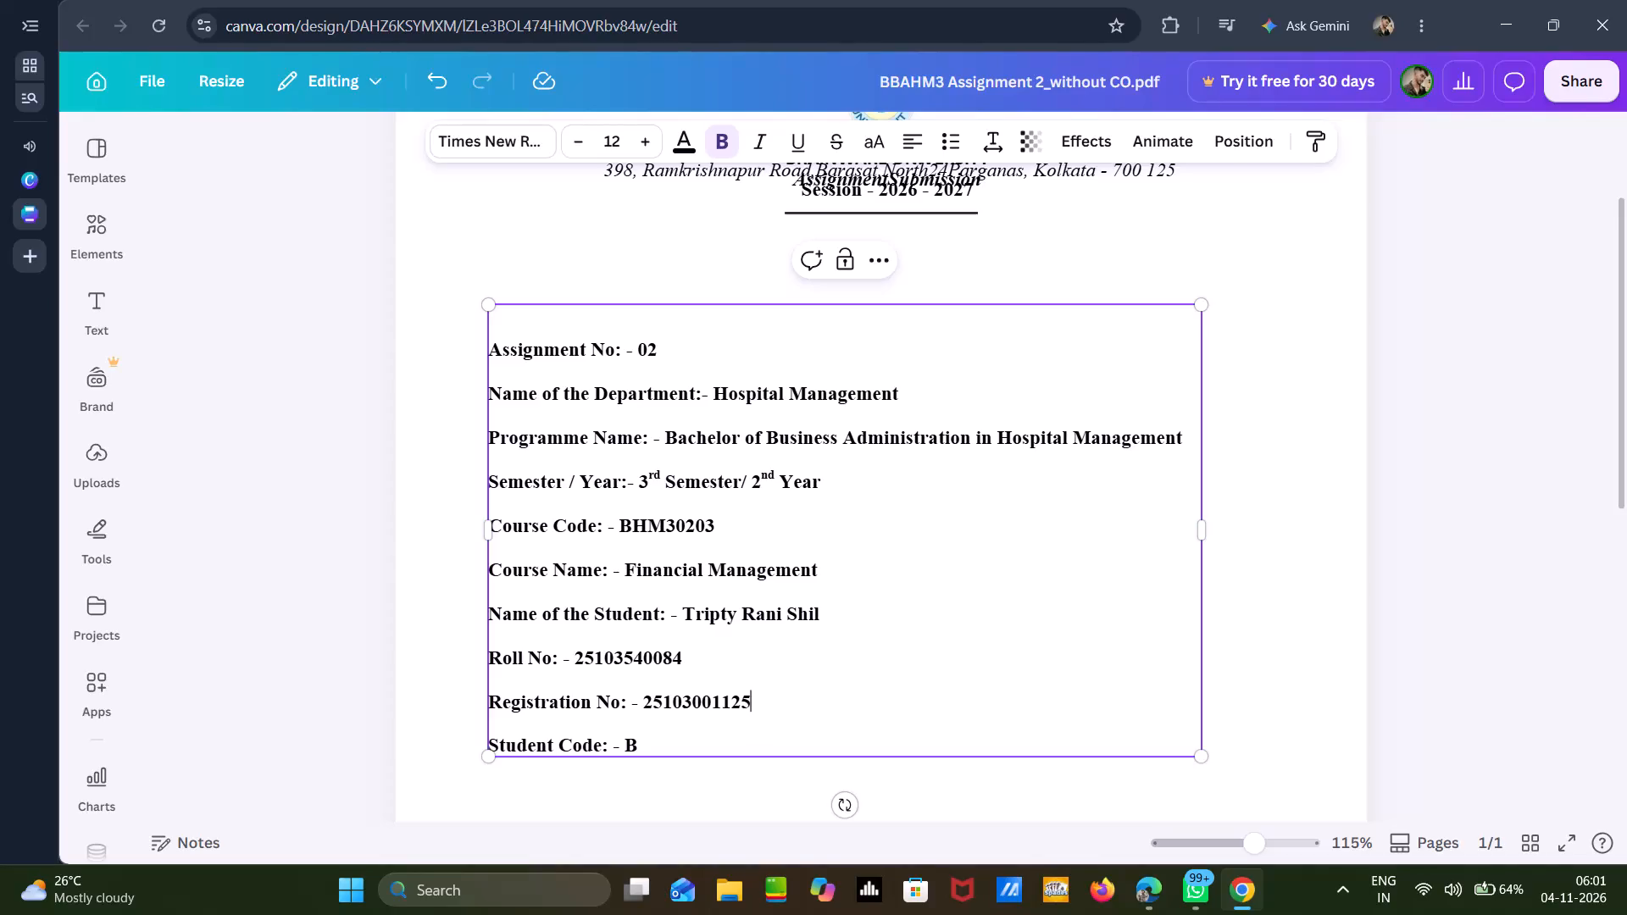
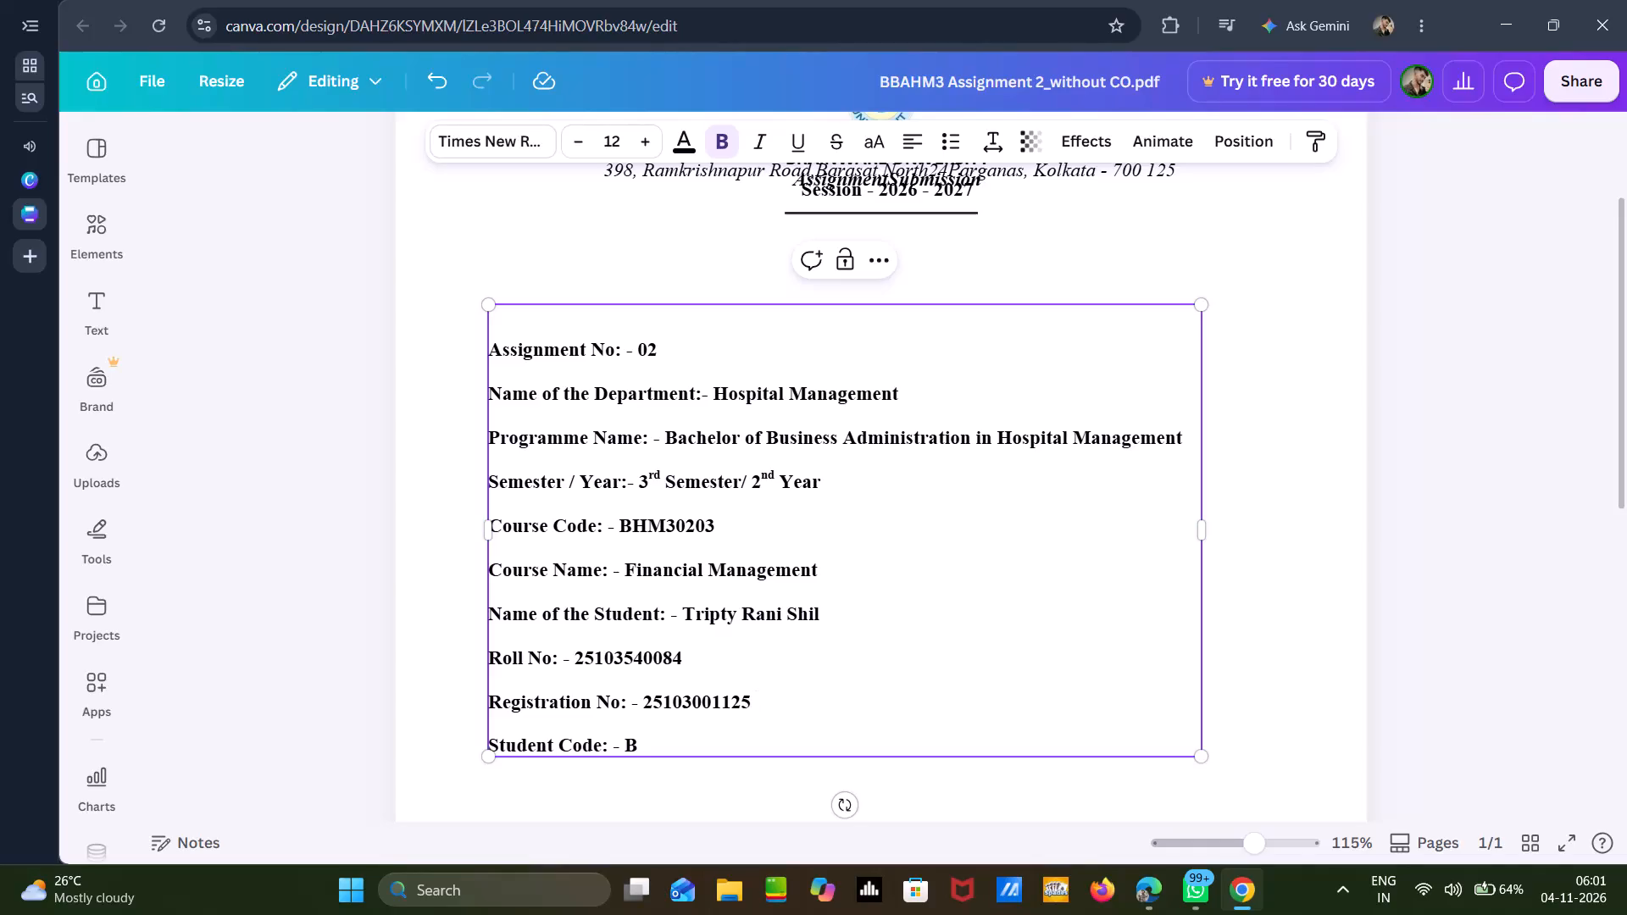
Add "of 2025-2026" after the registration number on the Registration No line, separated from it by a single space.
key("ctrl+v")
left_click(758, 703)
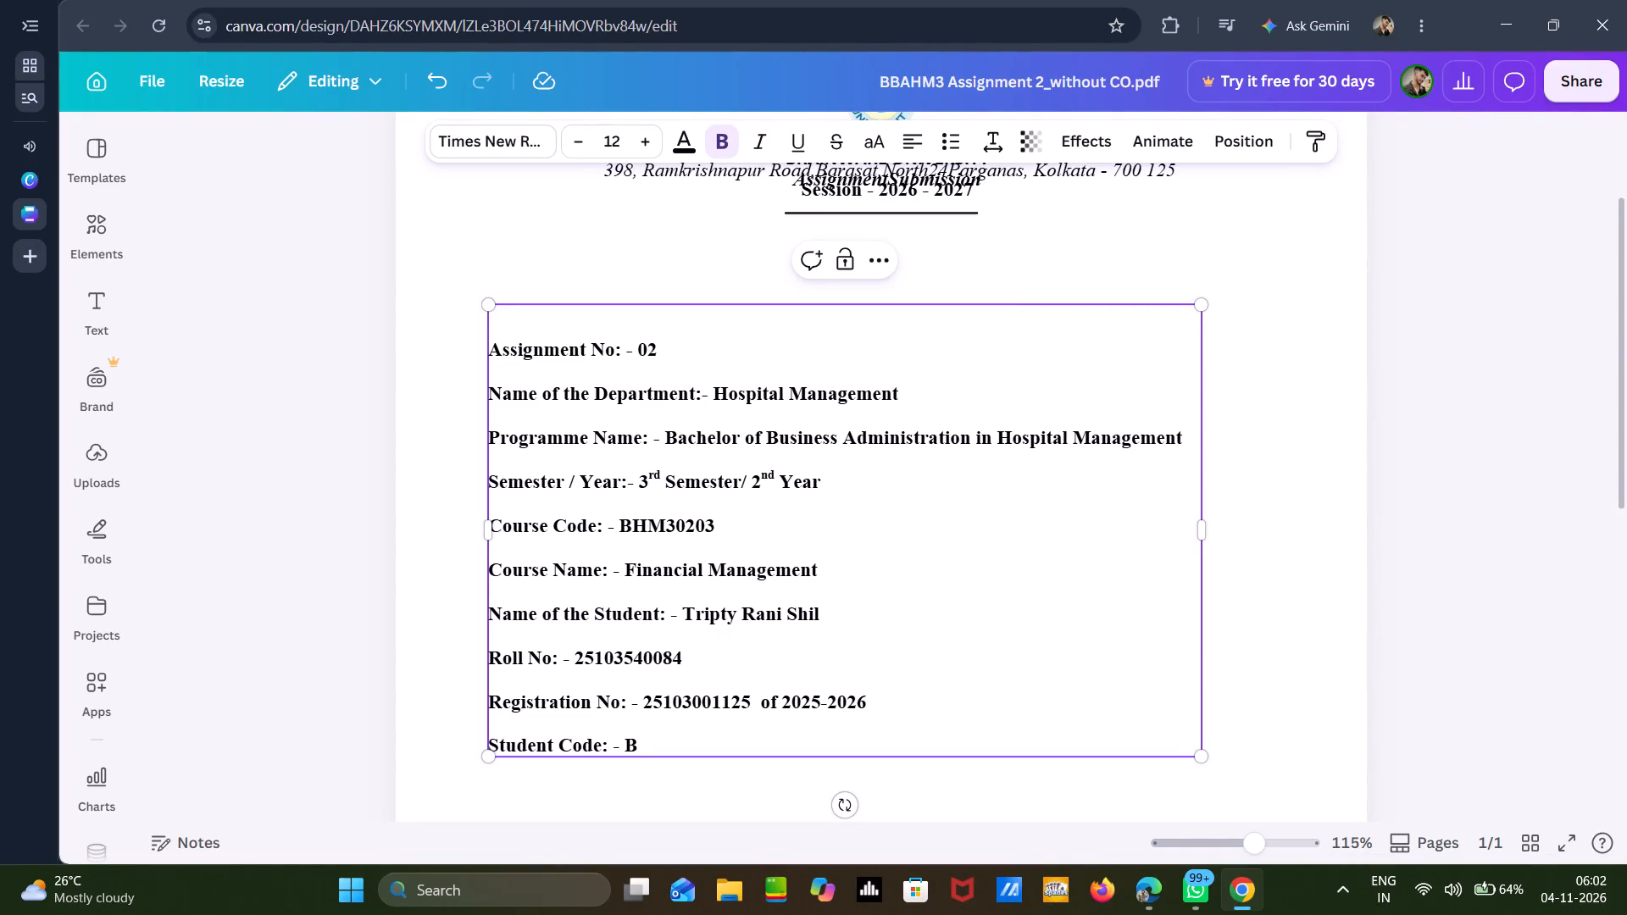
key("BackSpace")
key("space")
key("space")
key("BackSpace")
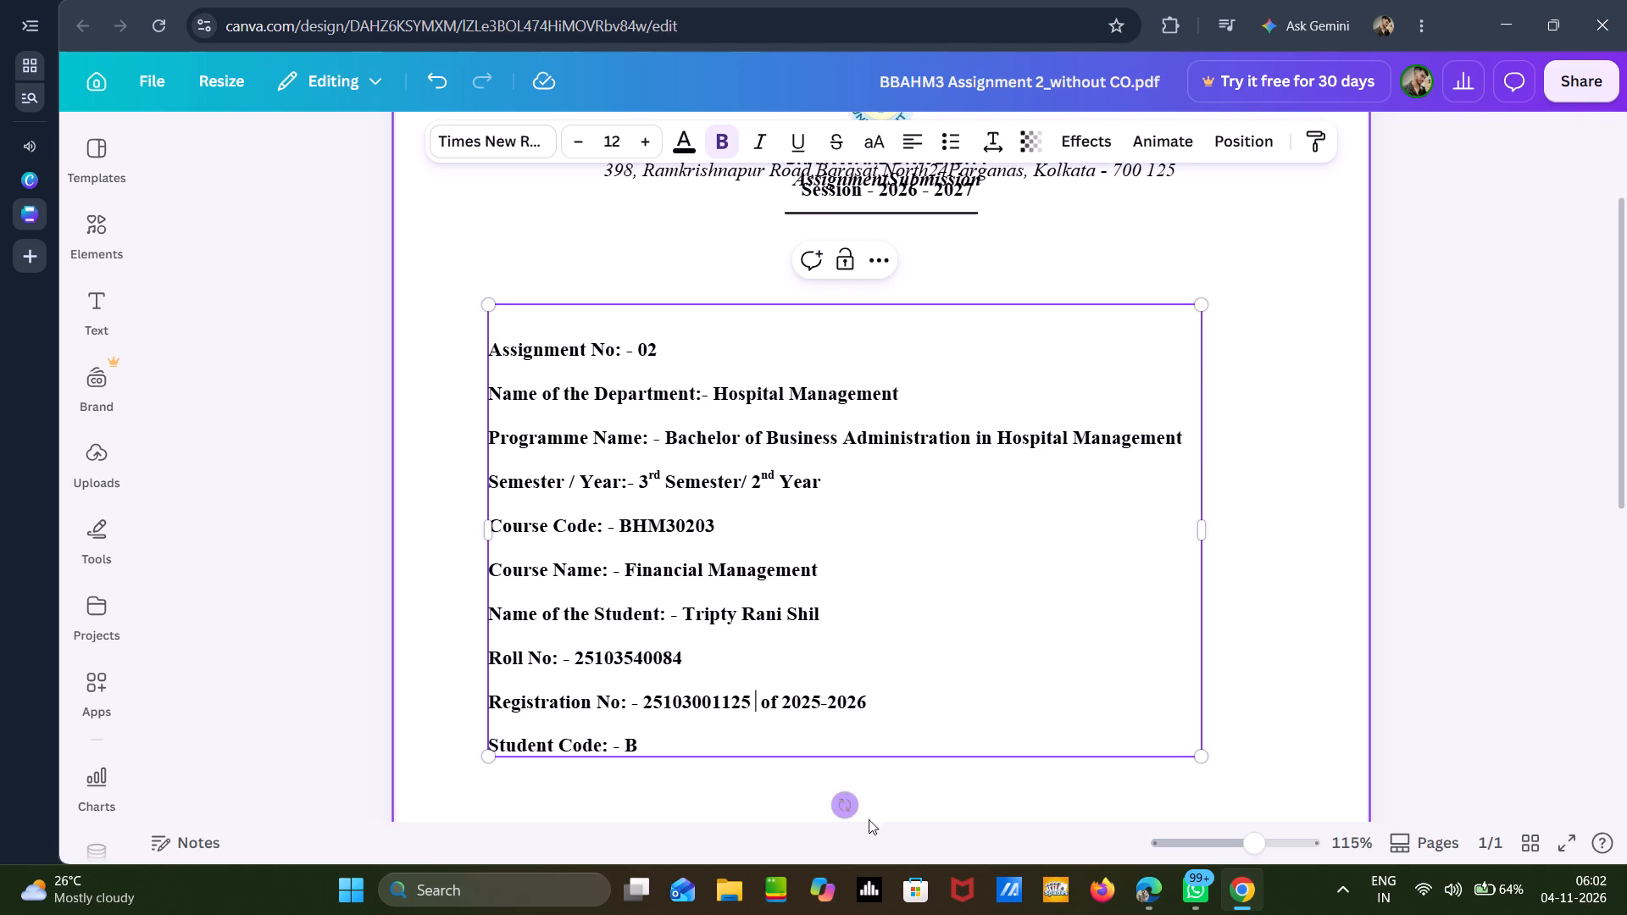
key("BackSpace")
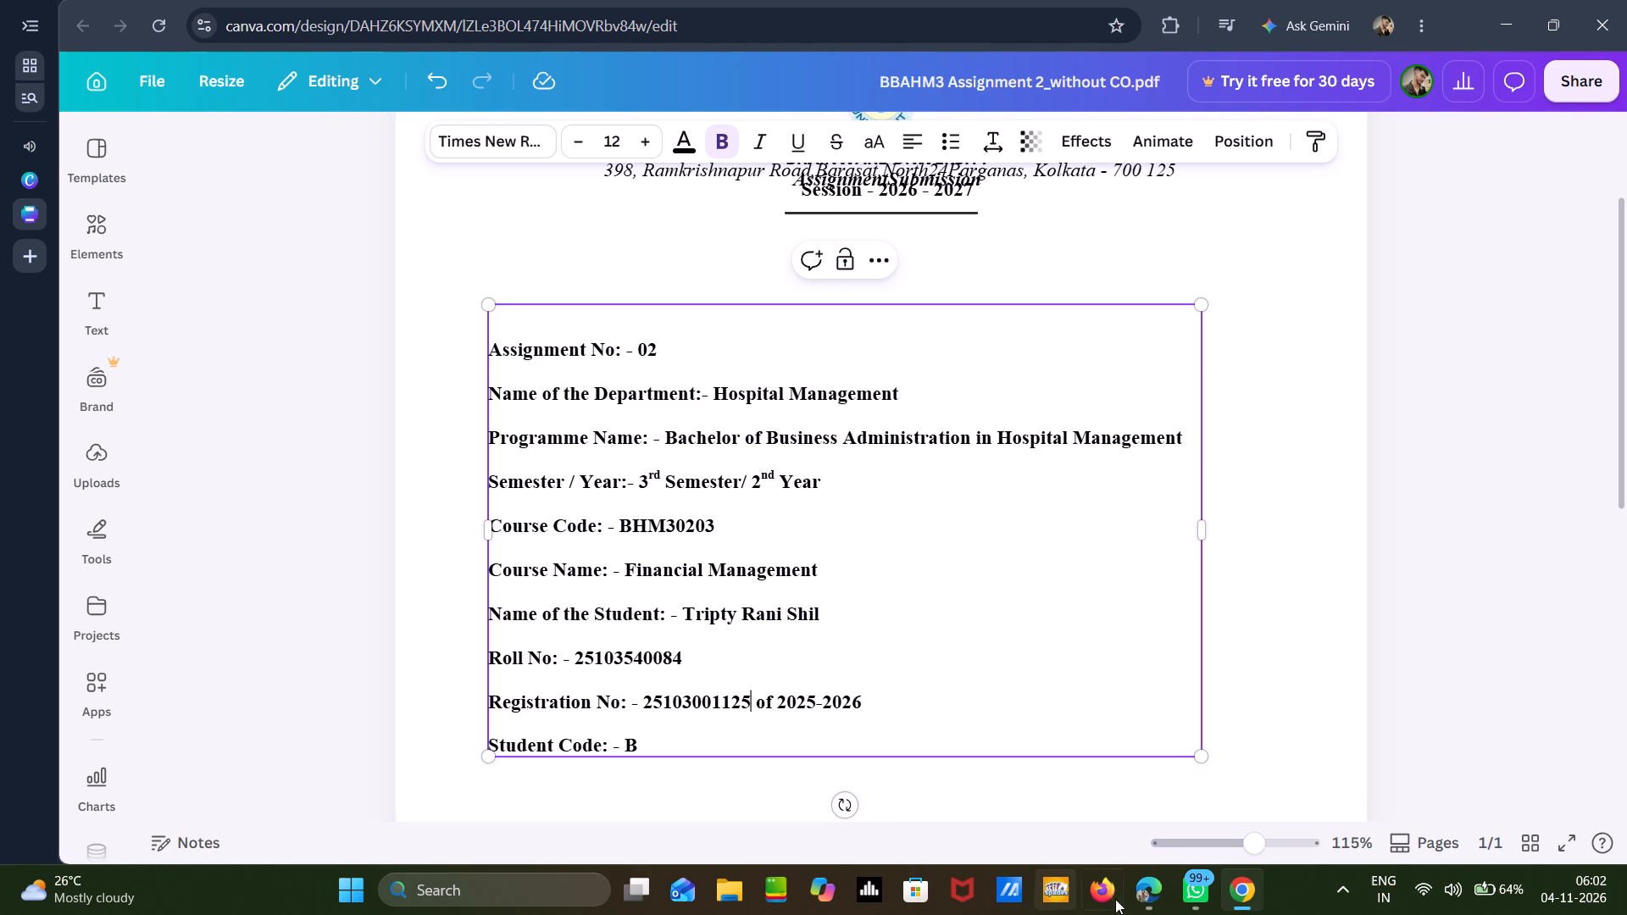
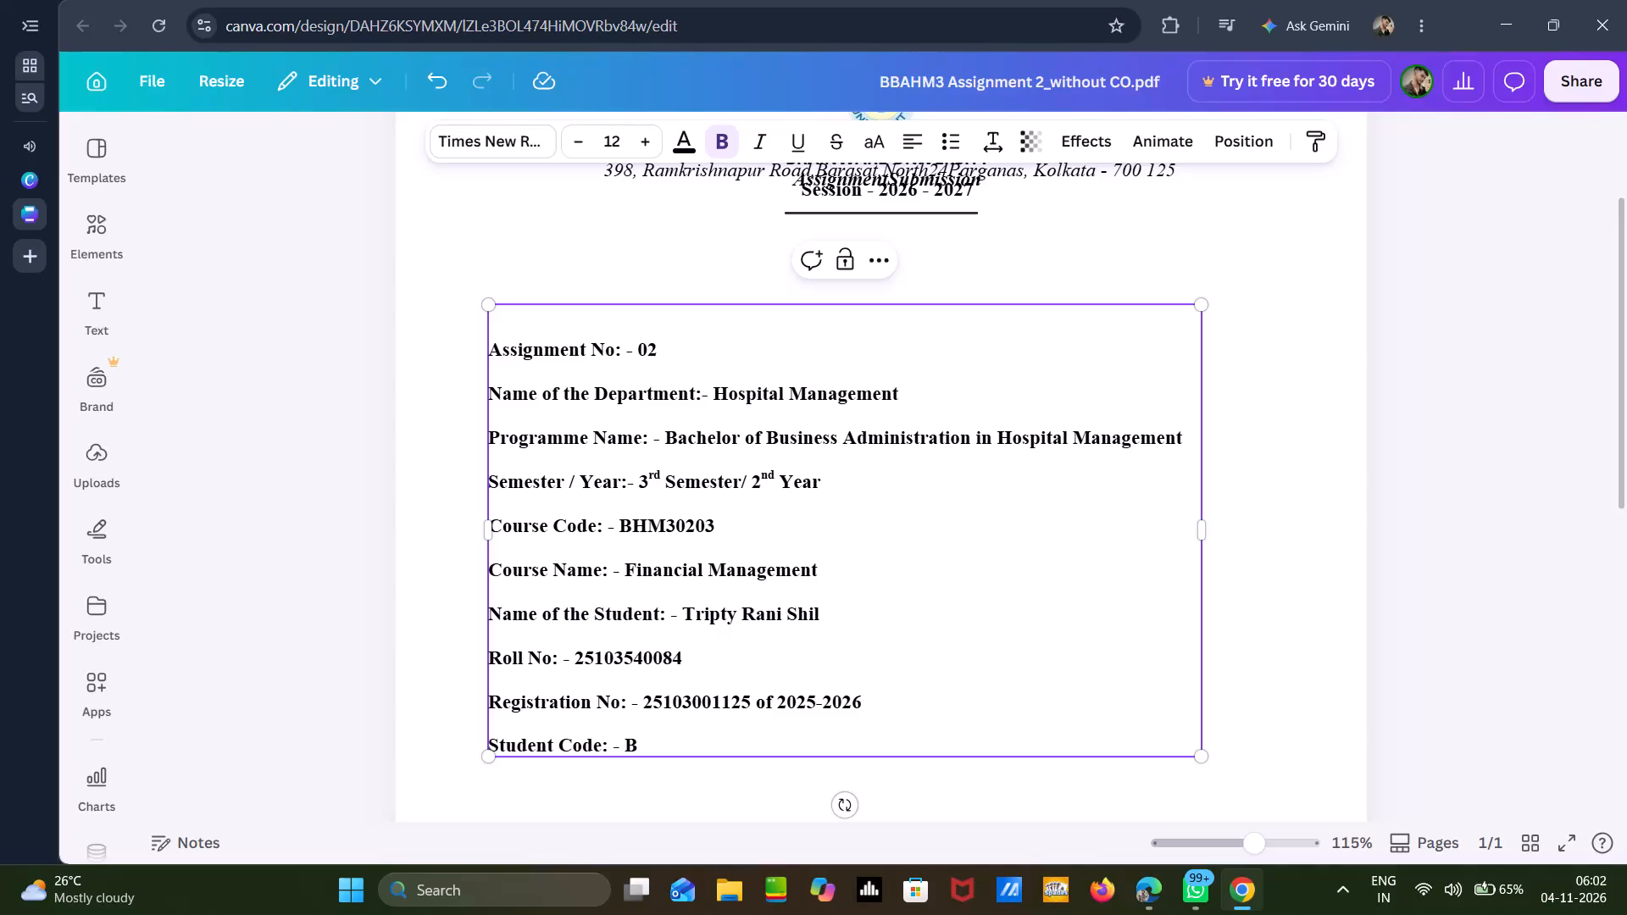
Complete the student's code on the Student Code line of the assignment details, separating its parts with slashes.
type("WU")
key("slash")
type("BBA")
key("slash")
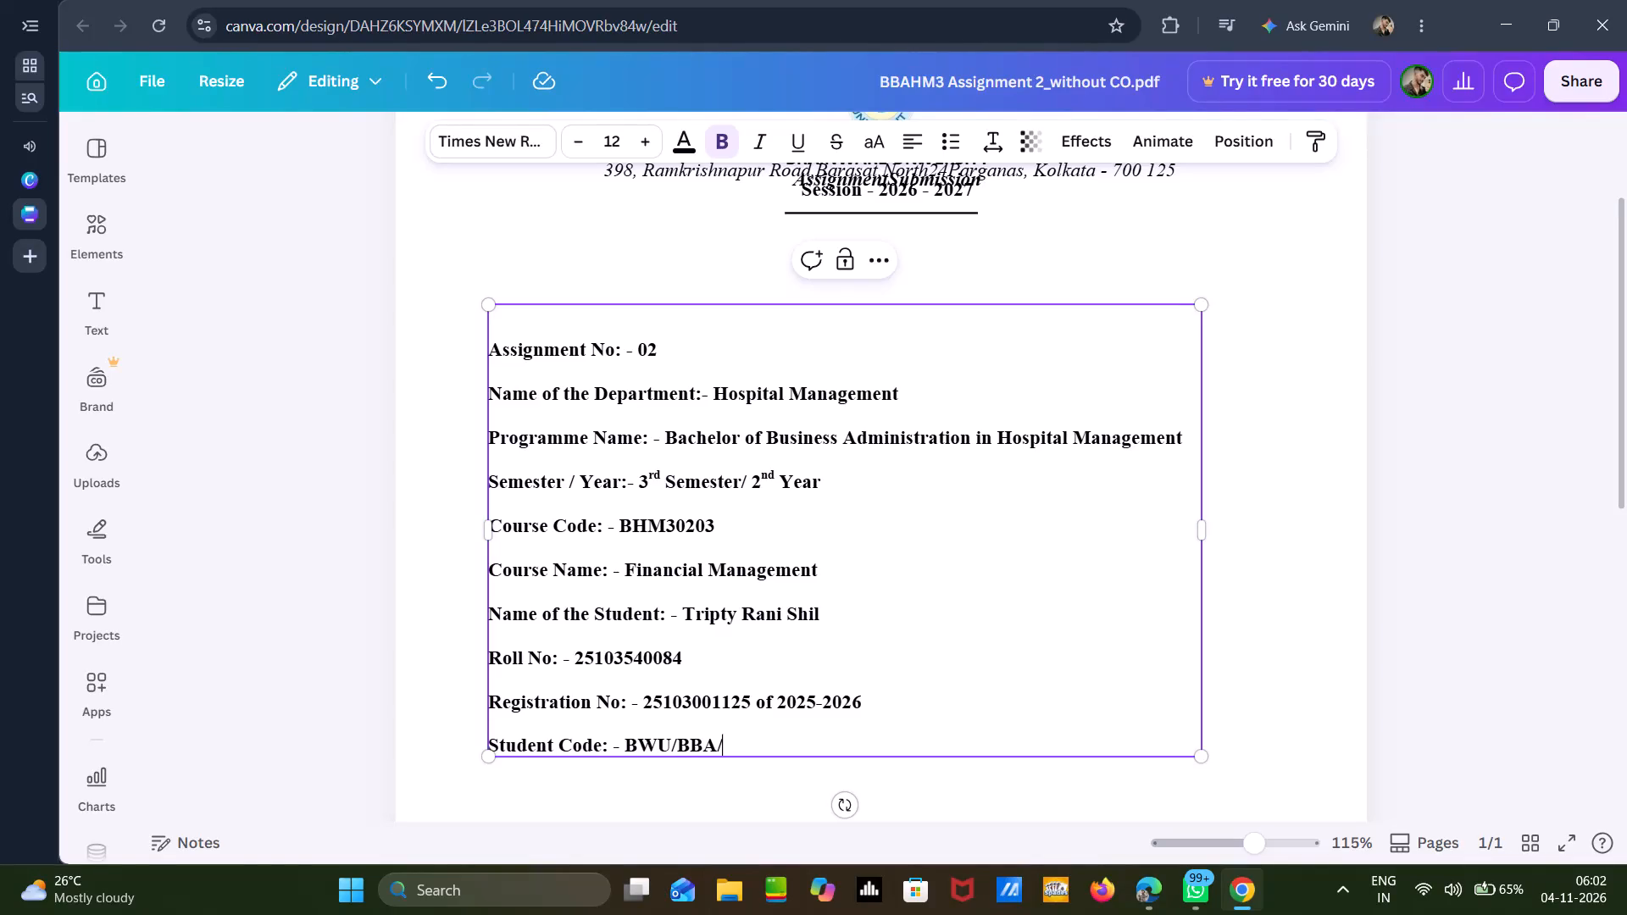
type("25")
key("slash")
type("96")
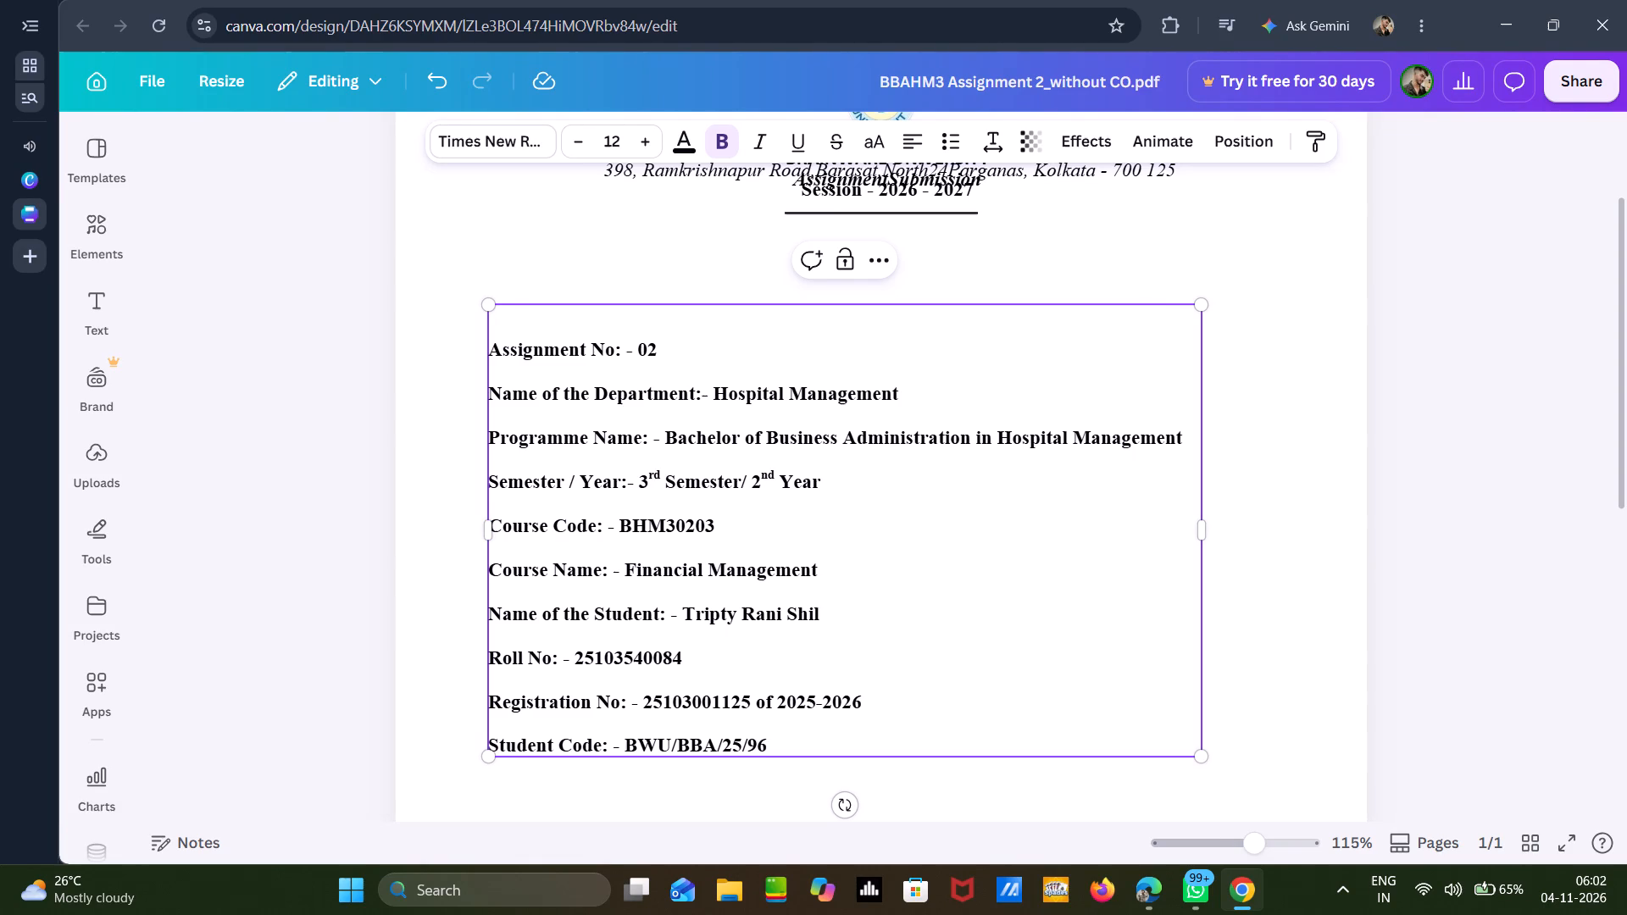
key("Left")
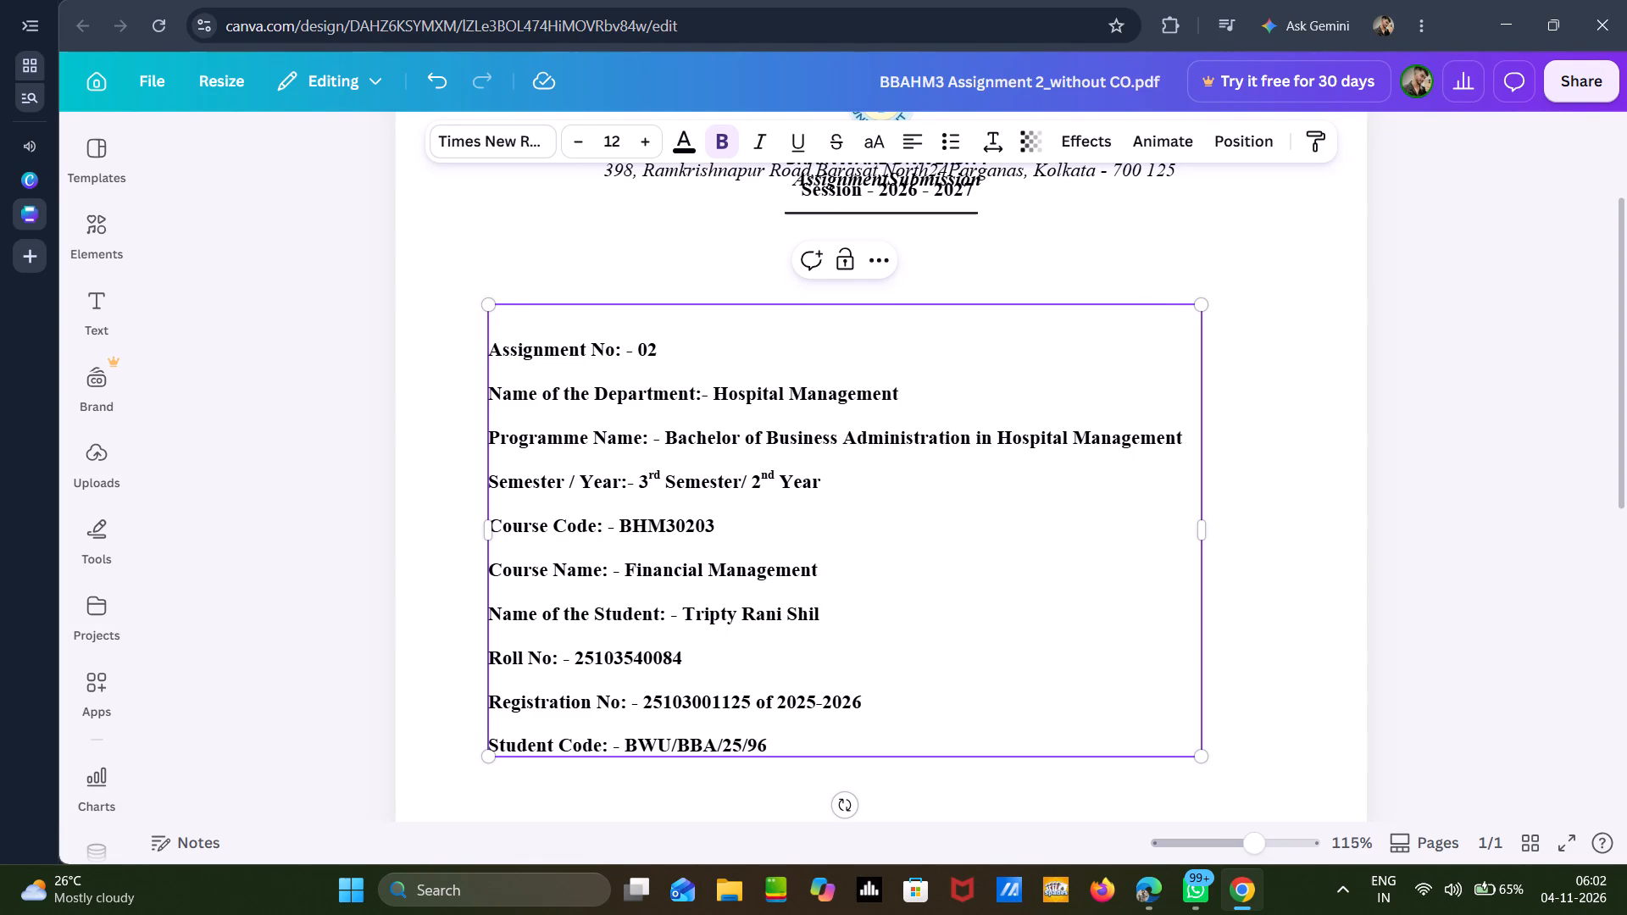
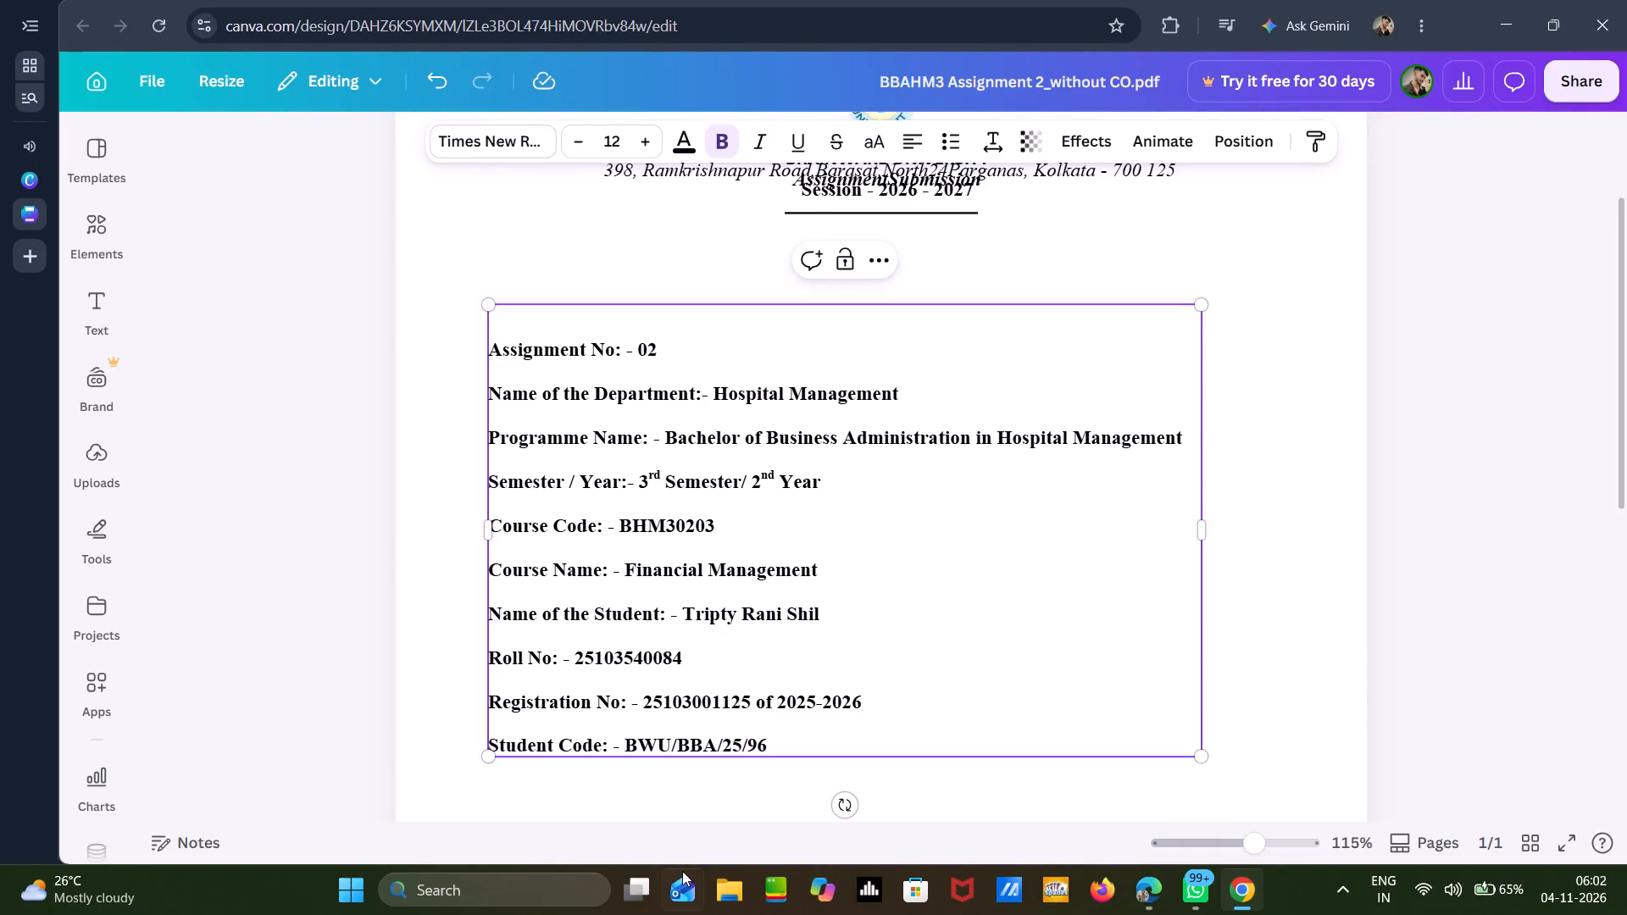
Change the programme part of the code on the Student Code line to BHM.
left_click(700, 745)
key("BackSpace")
key("h")
key("BackSpace")
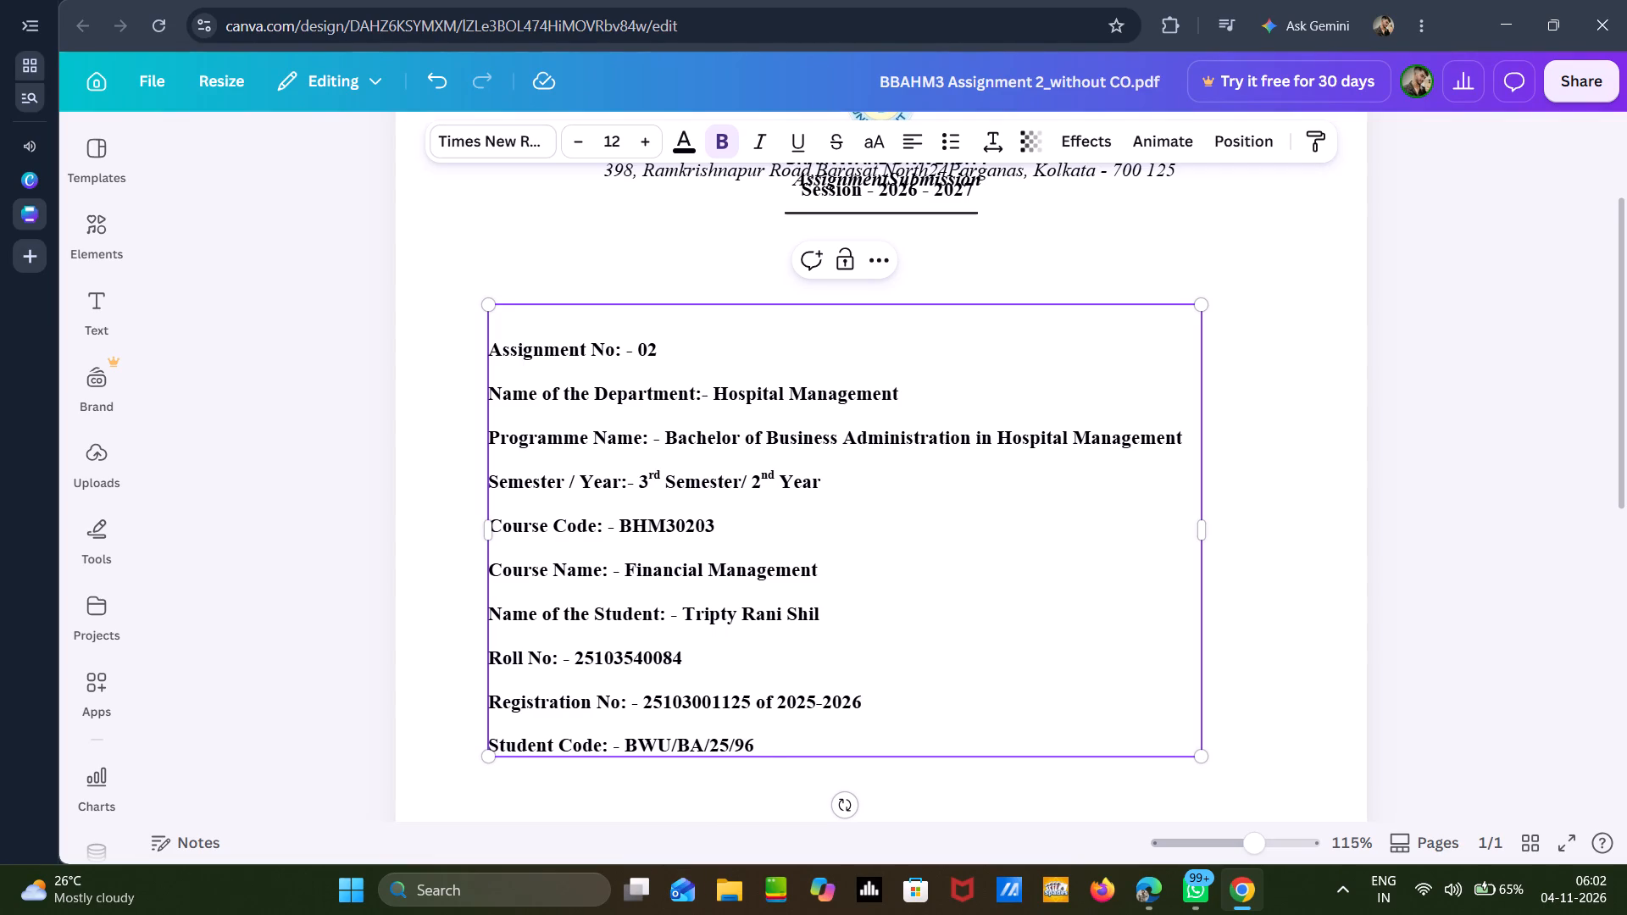
key("m")
key("BackSpace")
key("h")
key("Right")
key("BackSpace")
key("m")
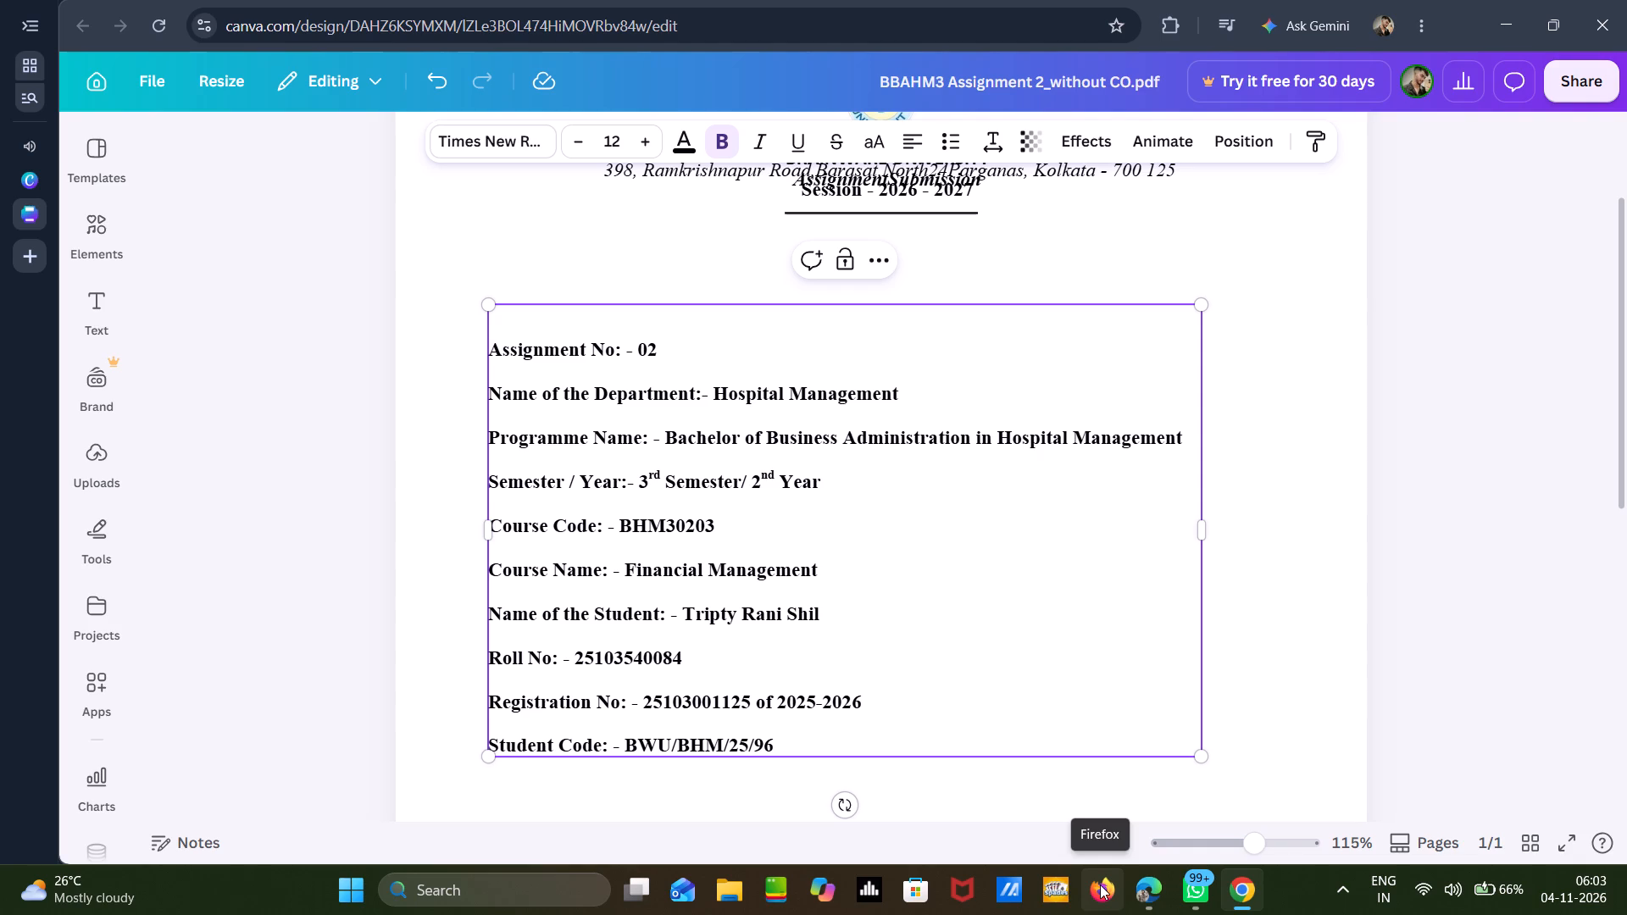
Delete the last date of submission line and the subject teacher, designation and notification date text at the bottom of the cover page.
scroll(1100, 884, "down", 9)
scroll(1366, 745, "down", 6)
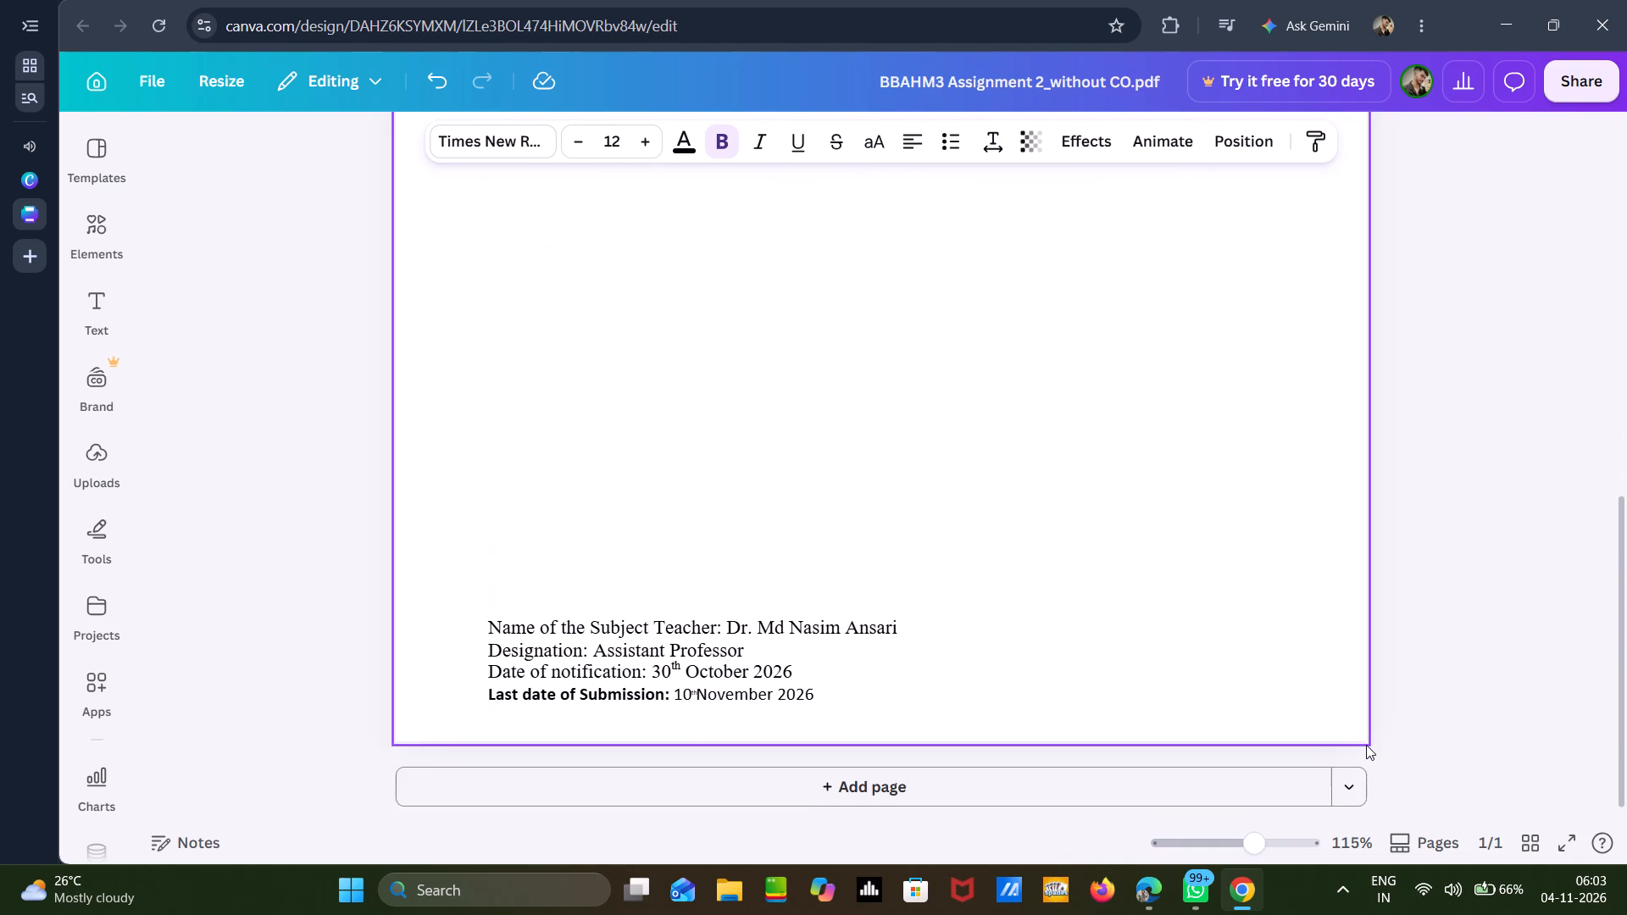
scroll(1366, 745, "down", 1)
left_click(835, 688)
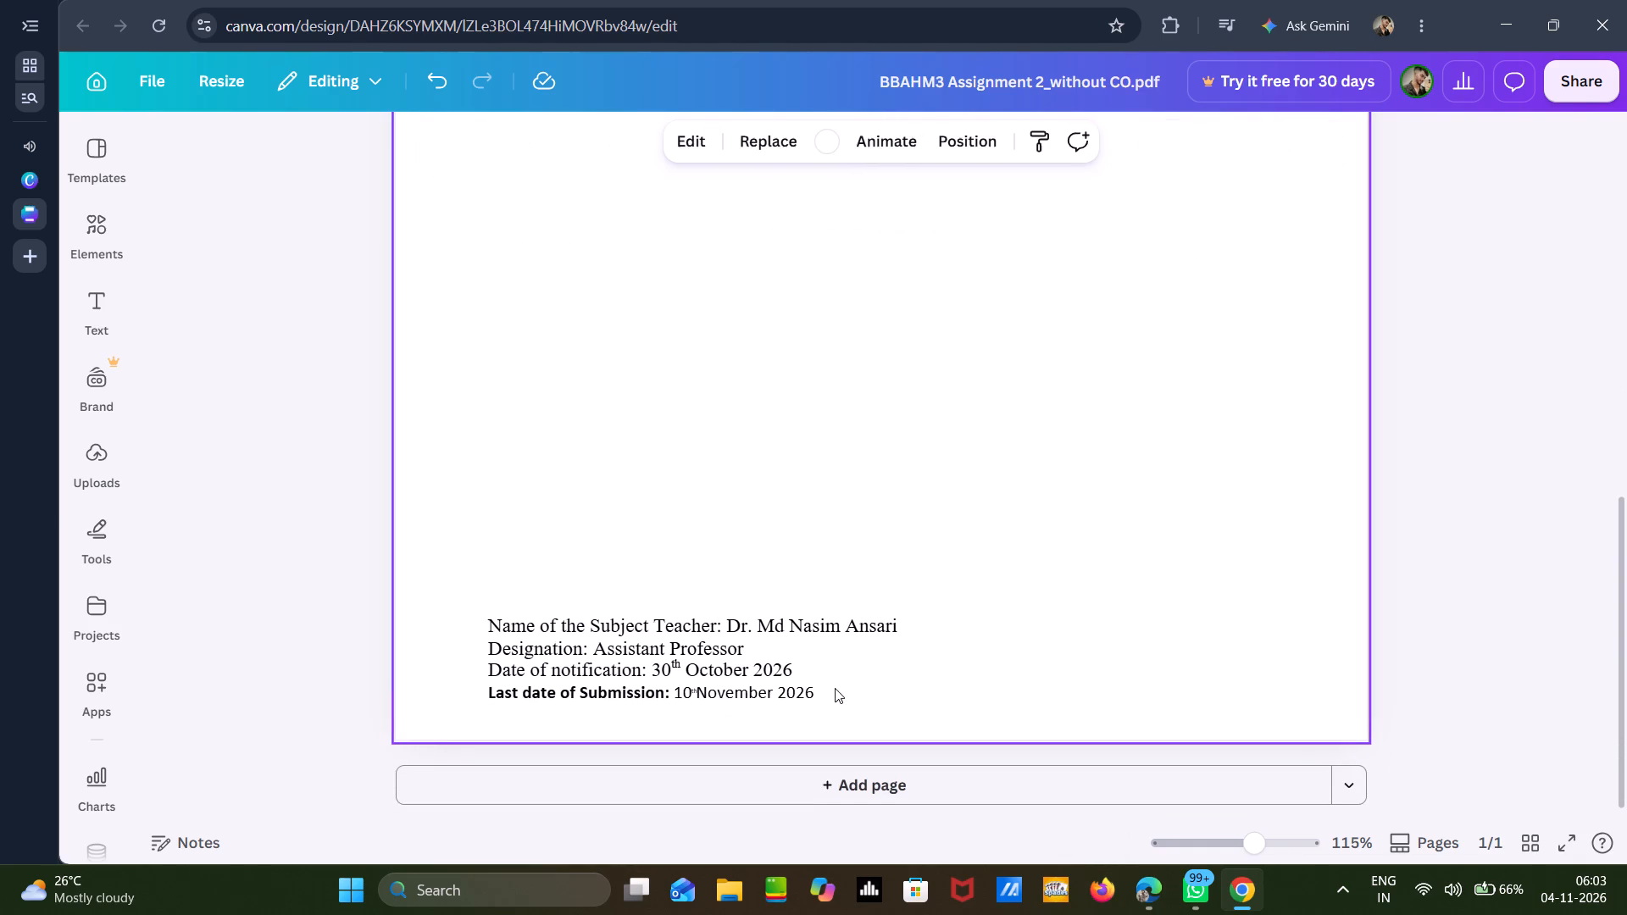
left_click(820, 691)
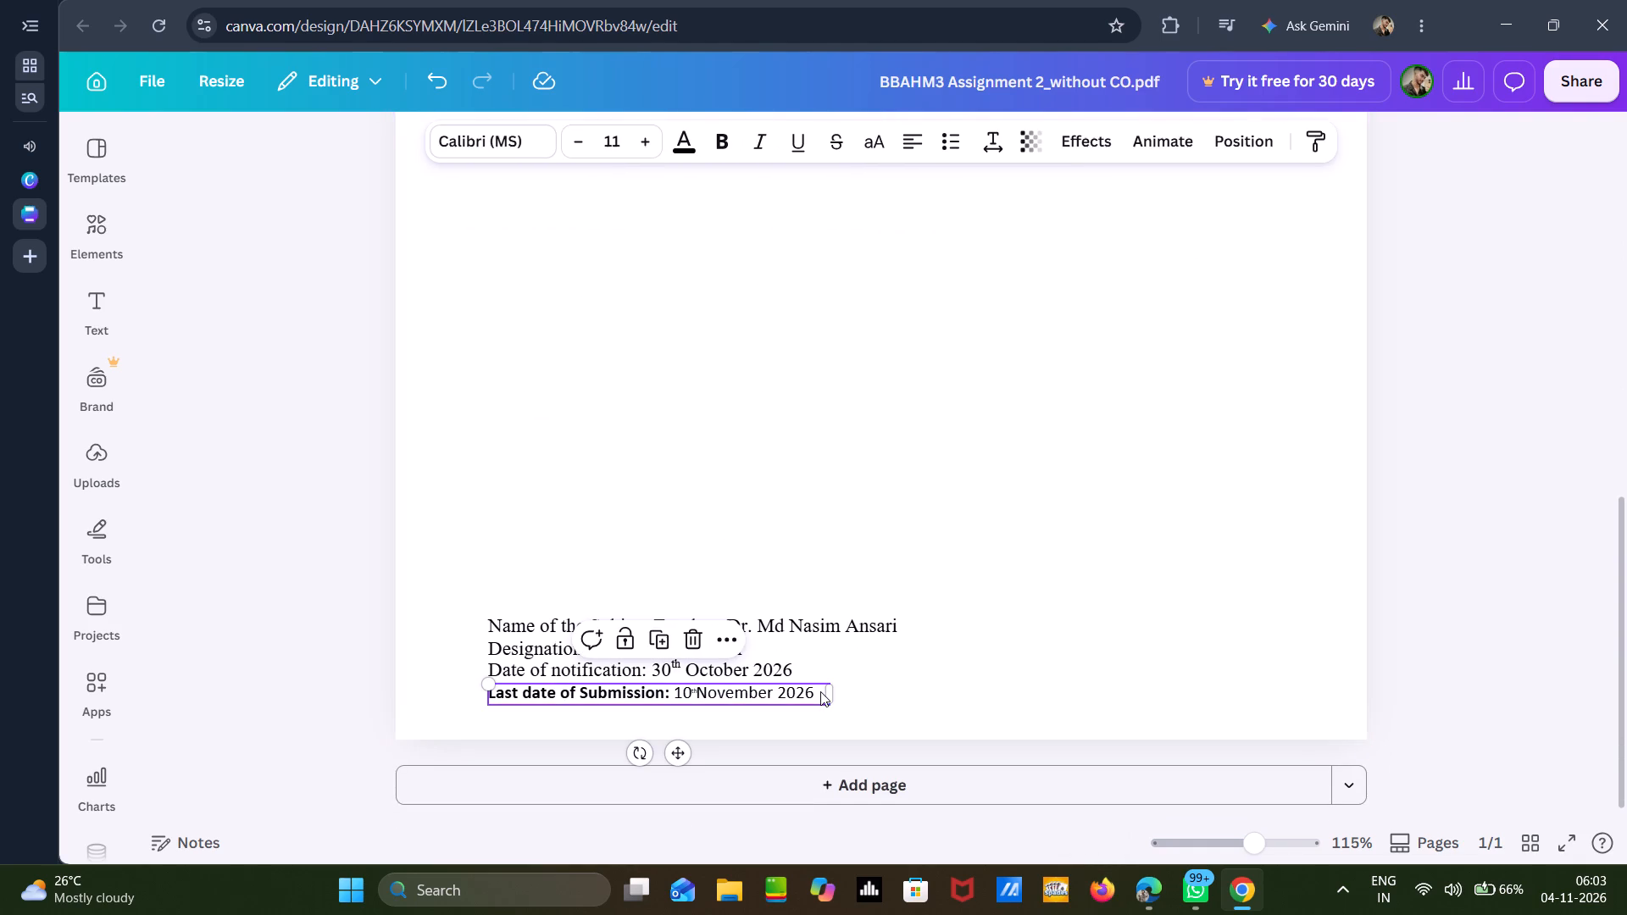
key("Delete")
left_click(642, 636)
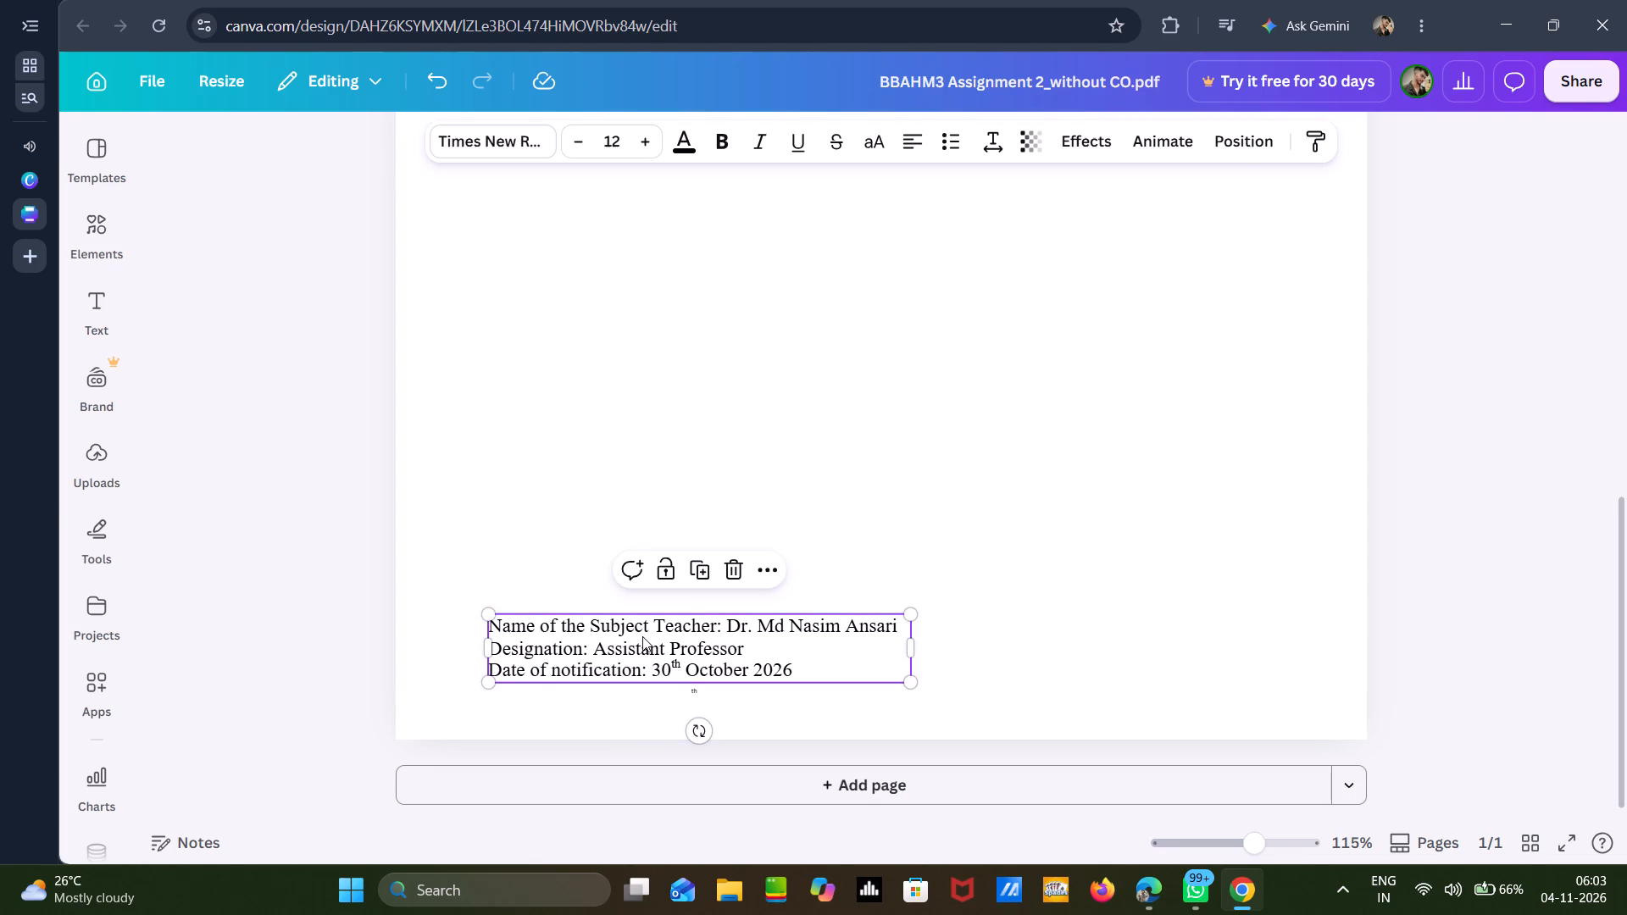
key("BackSpace")
key("Delete")
Add a blank second page after the cover page.
scroll(642, 636, "up", 3)
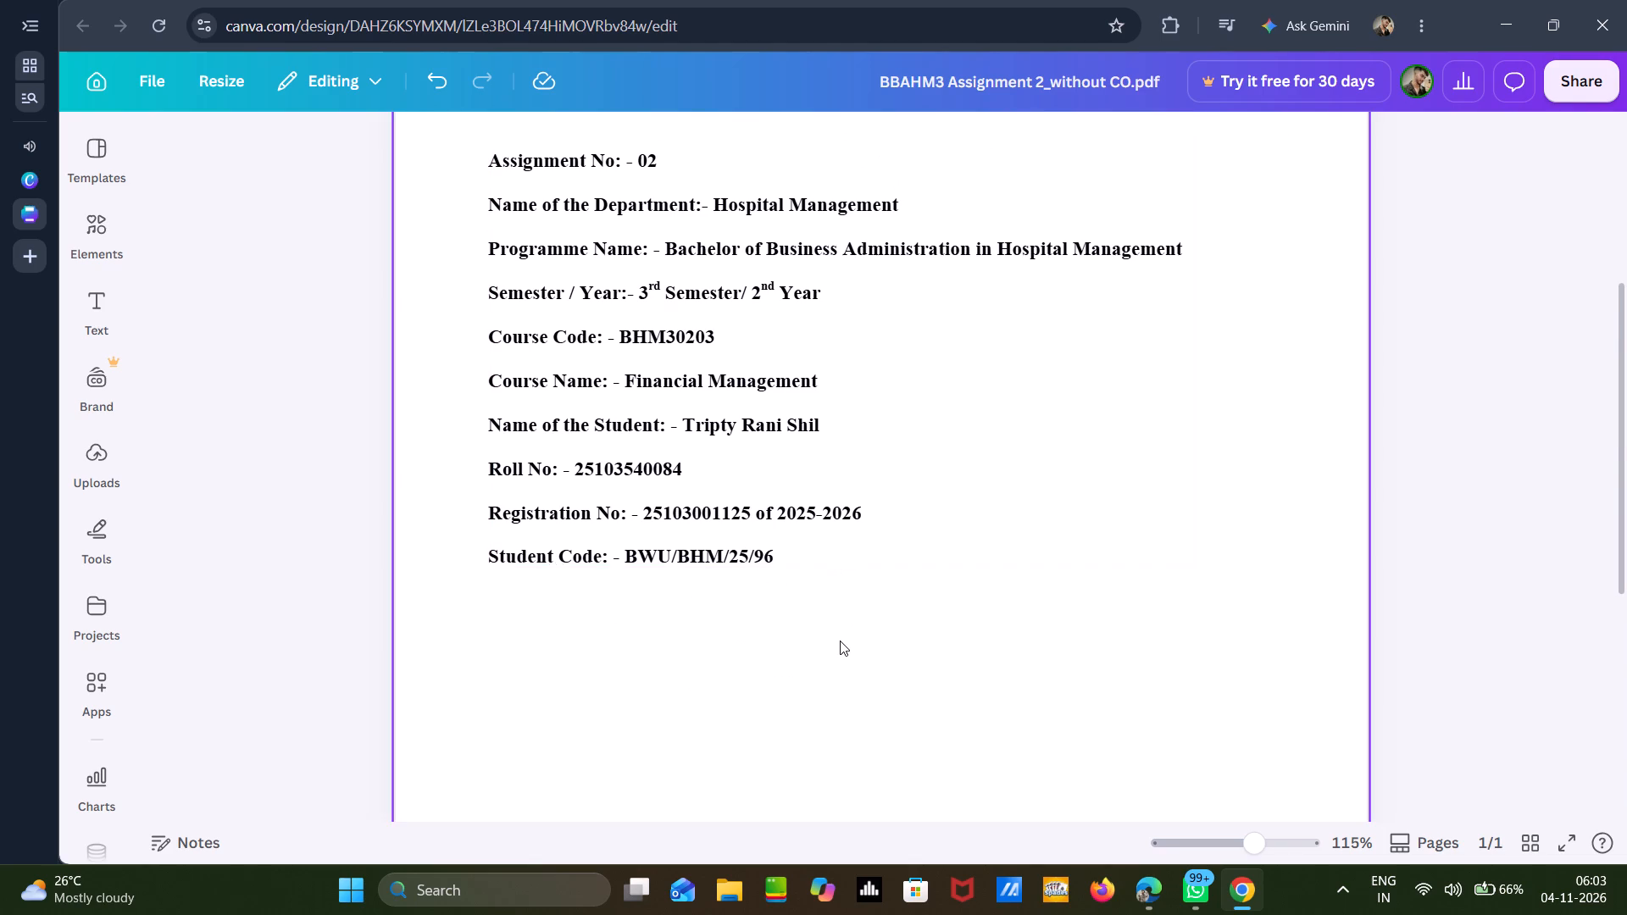
scroll(840, 640, "down", 6)
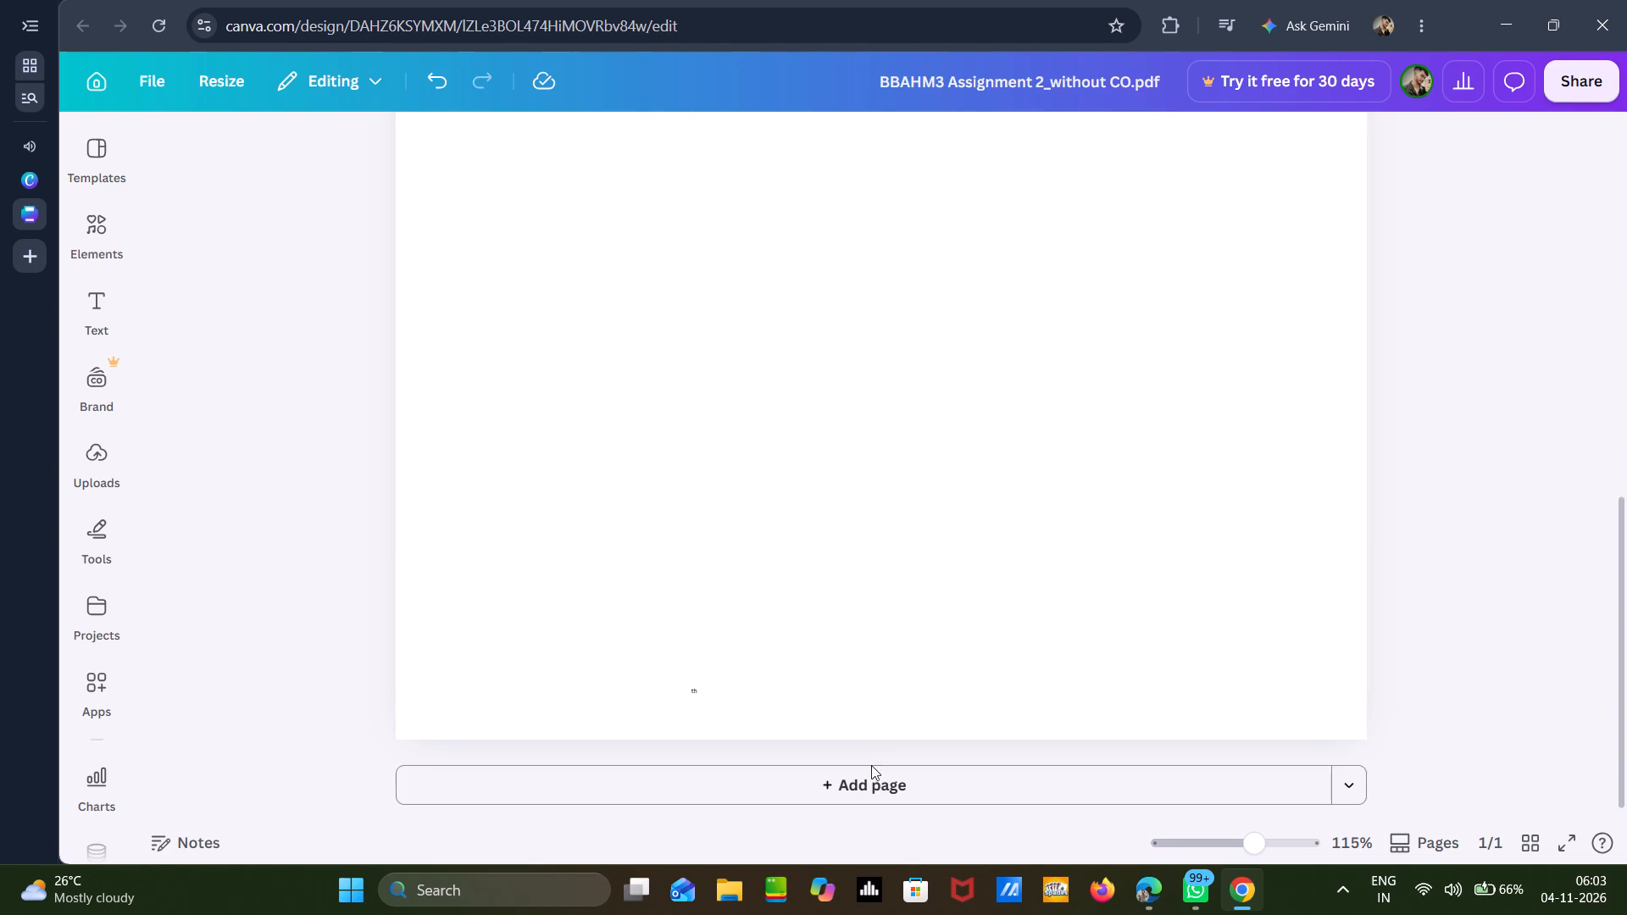
left_click(875, 771)
scroll(875, 771, "up", 7)
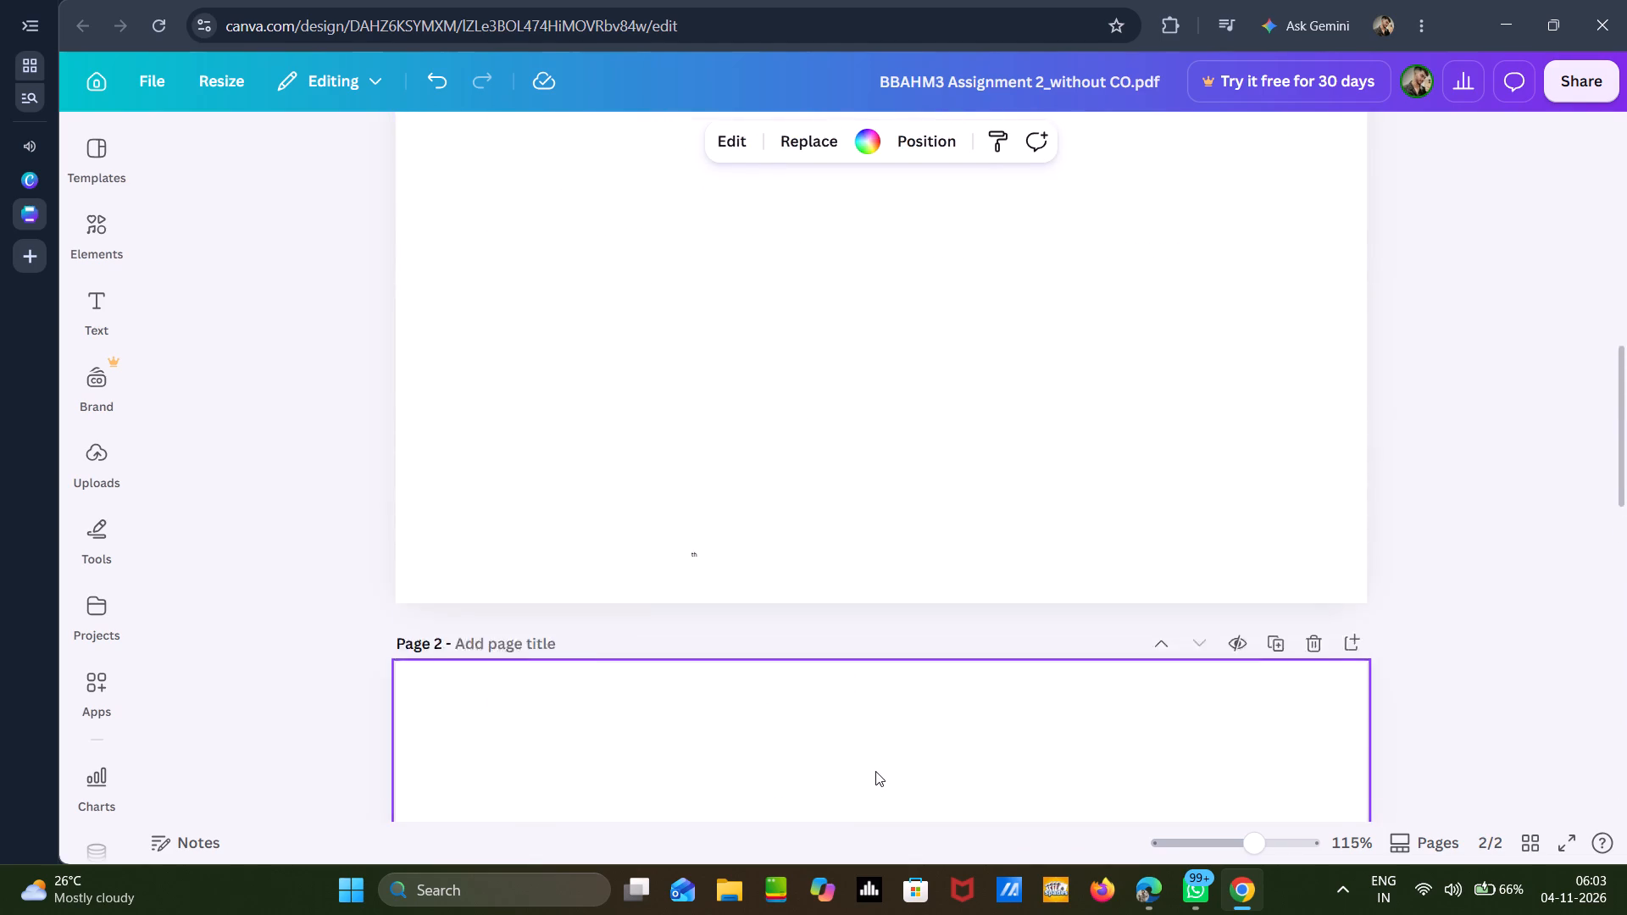
scroll(875, 771, "up", 3)
scroll(875, 771, "down", 4)
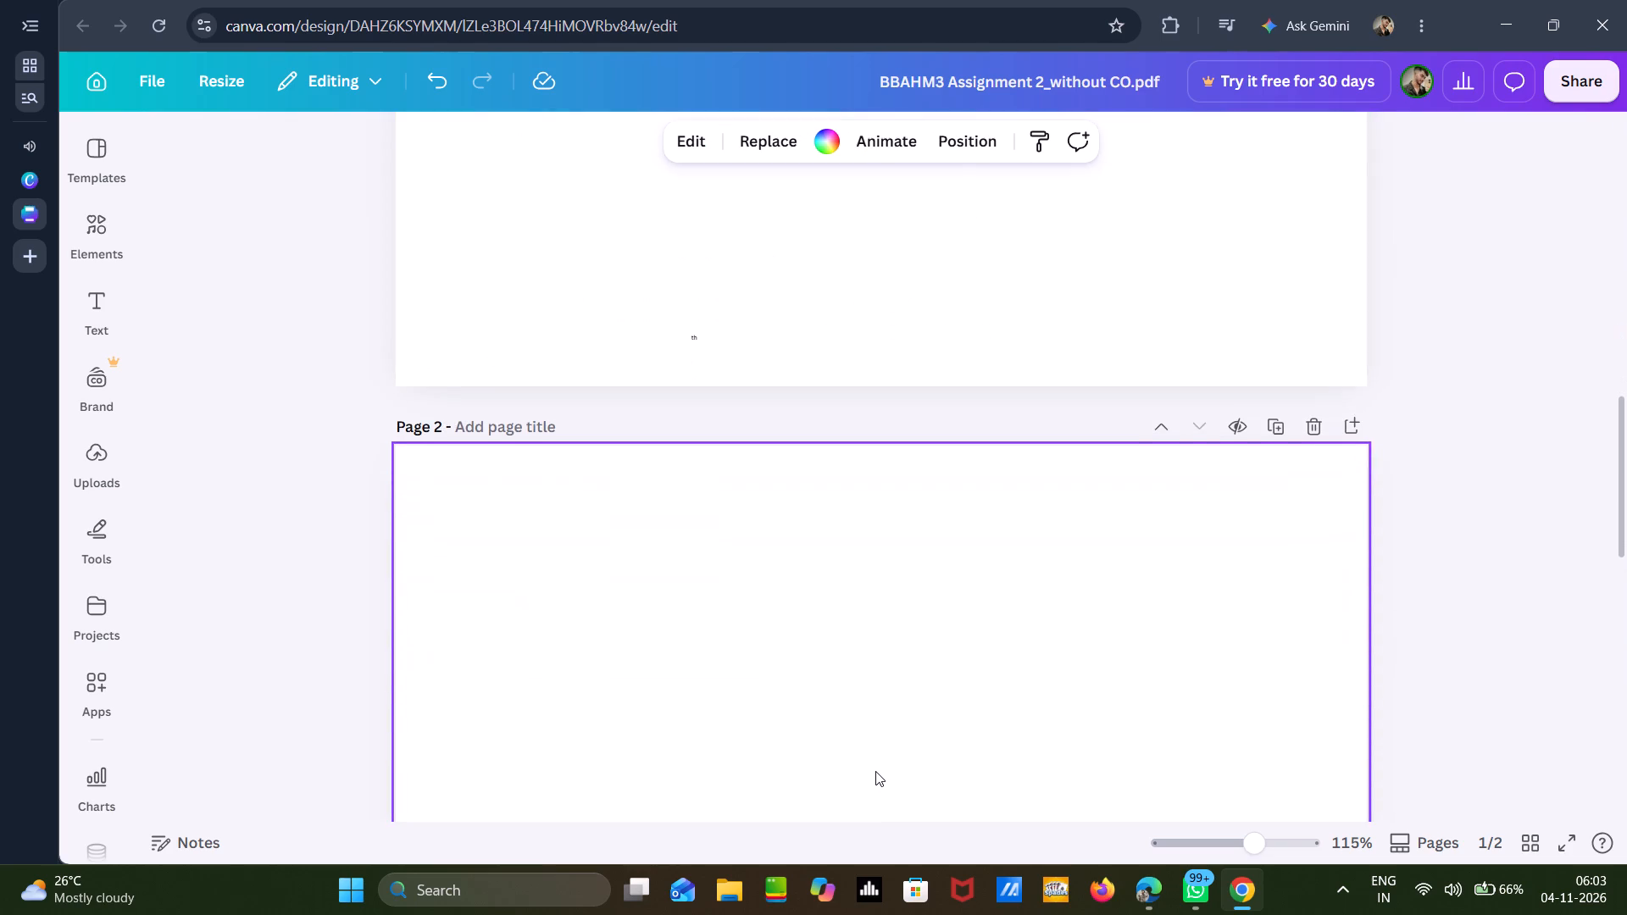
scroll(875, 771, "down", 1)
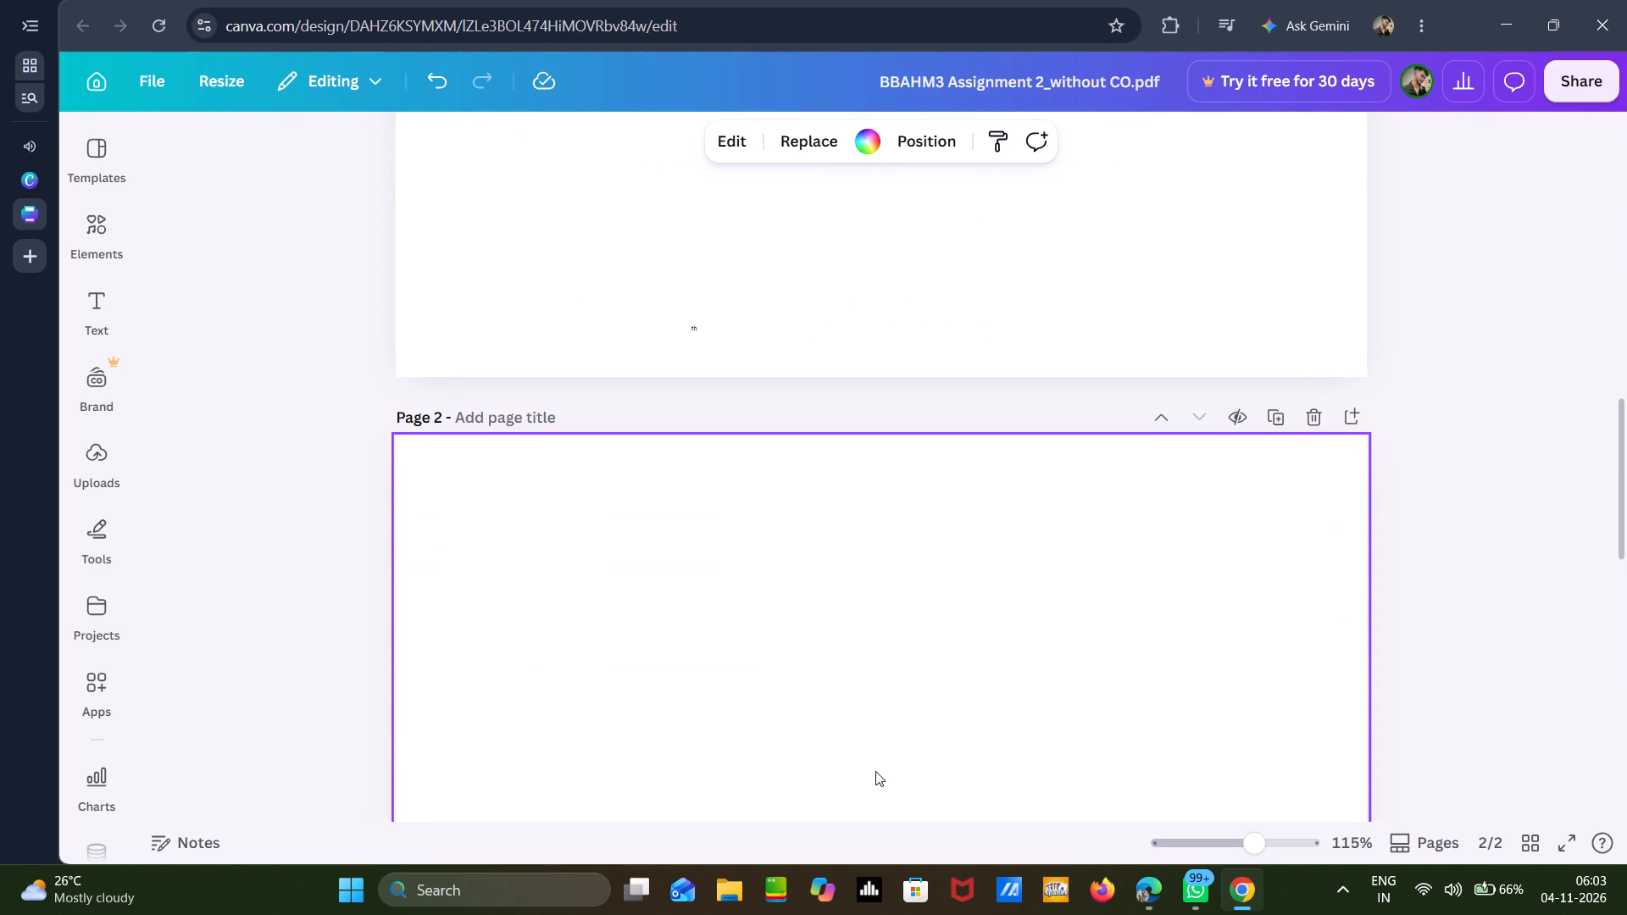
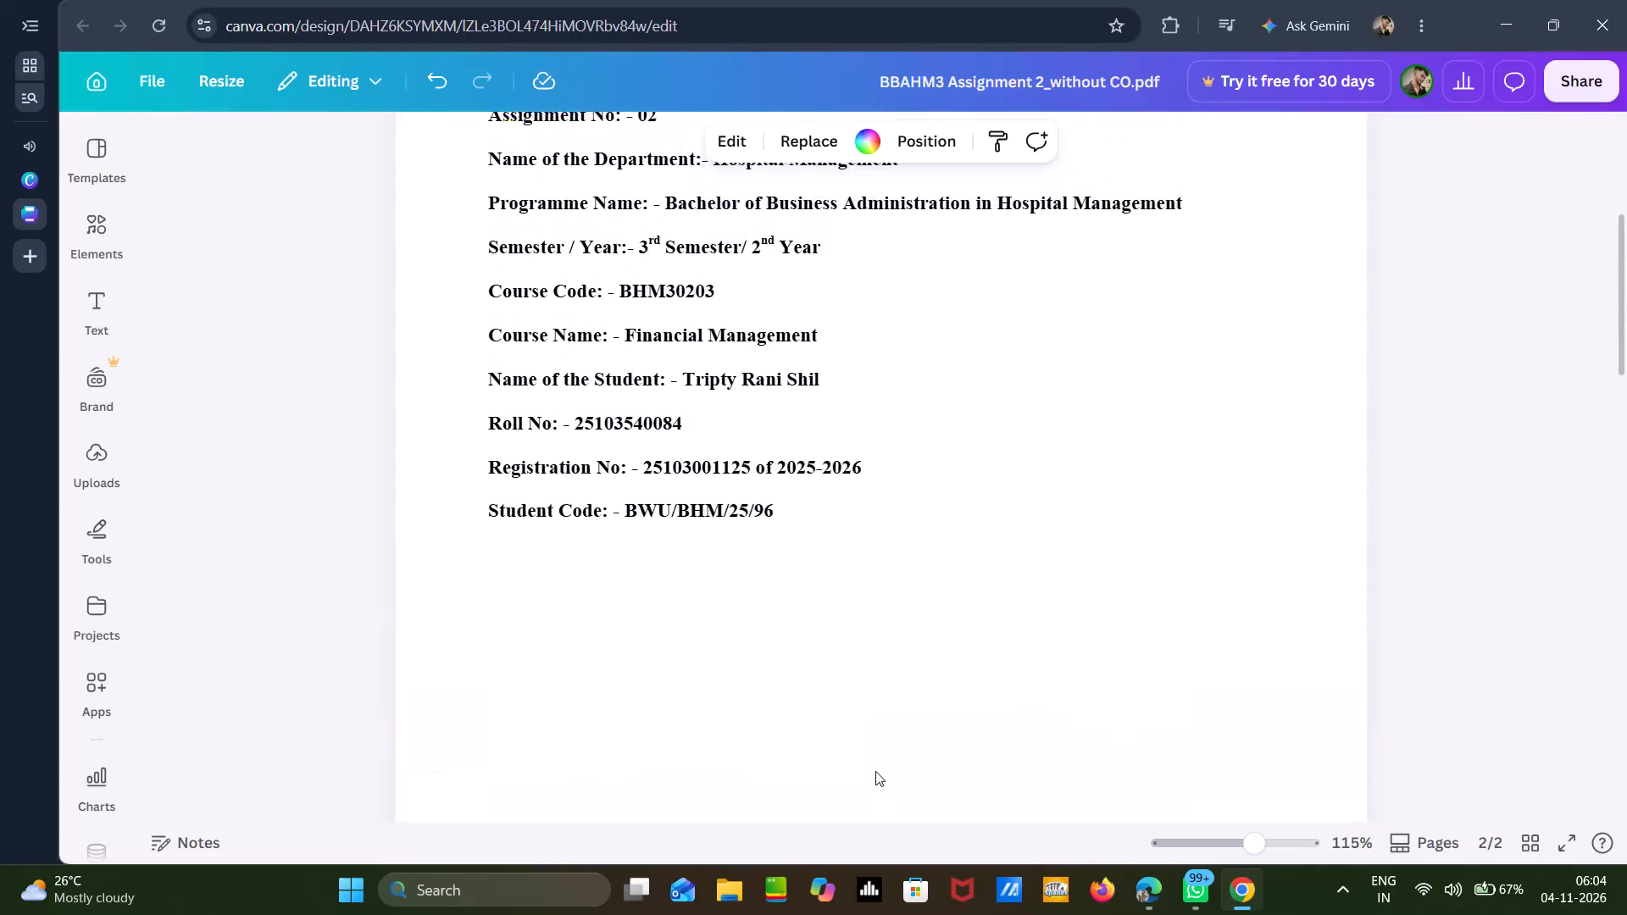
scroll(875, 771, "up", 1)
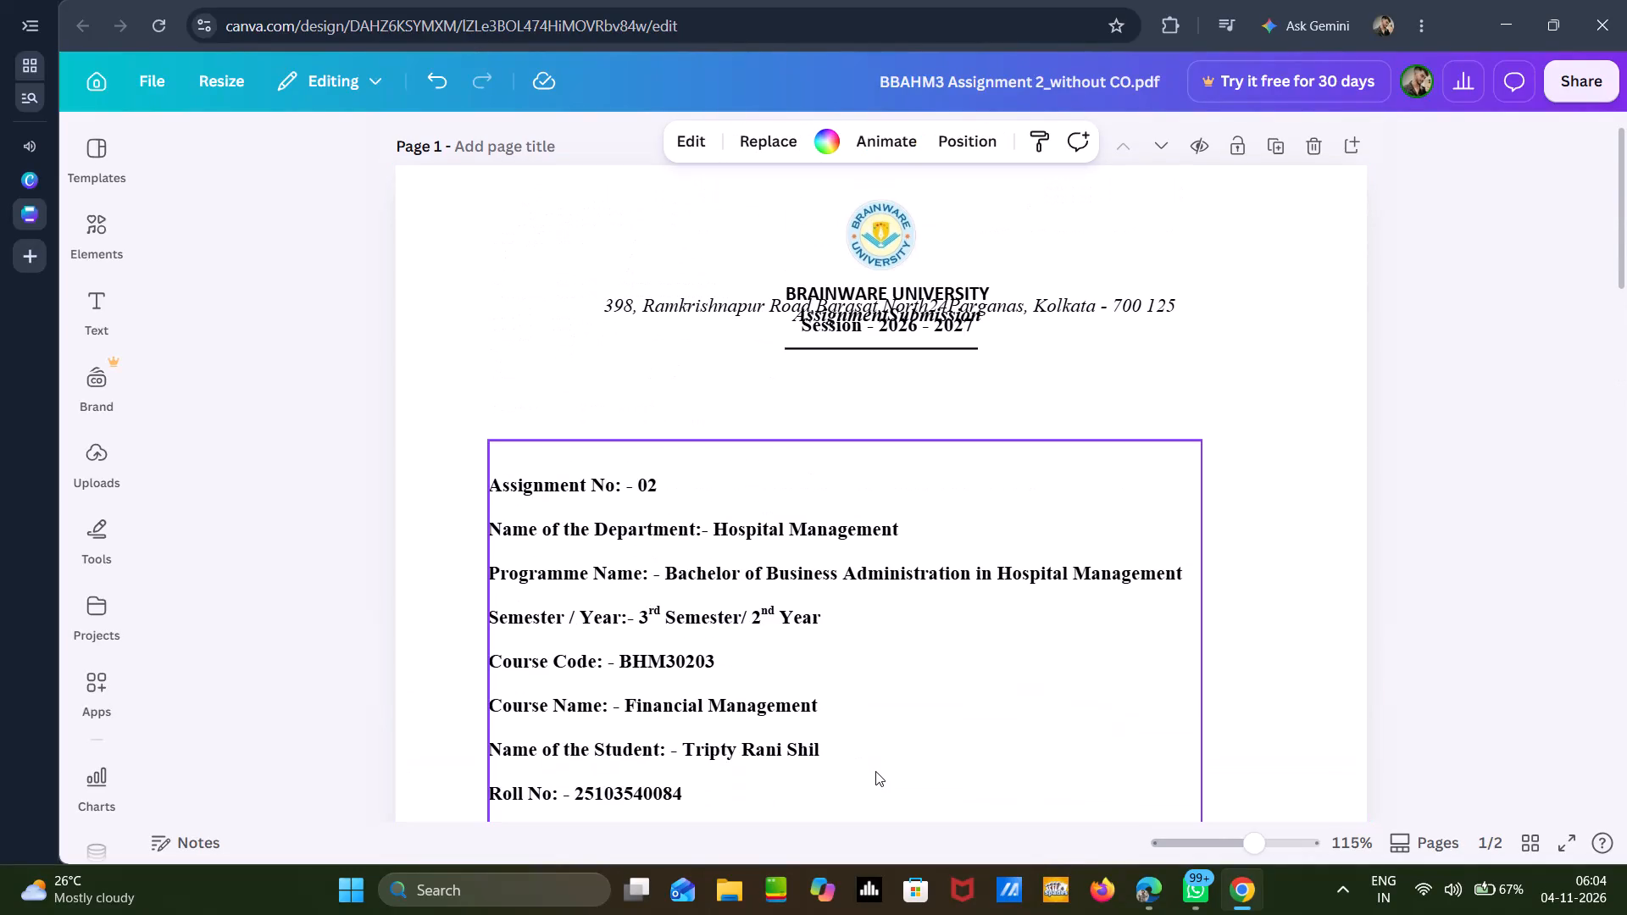
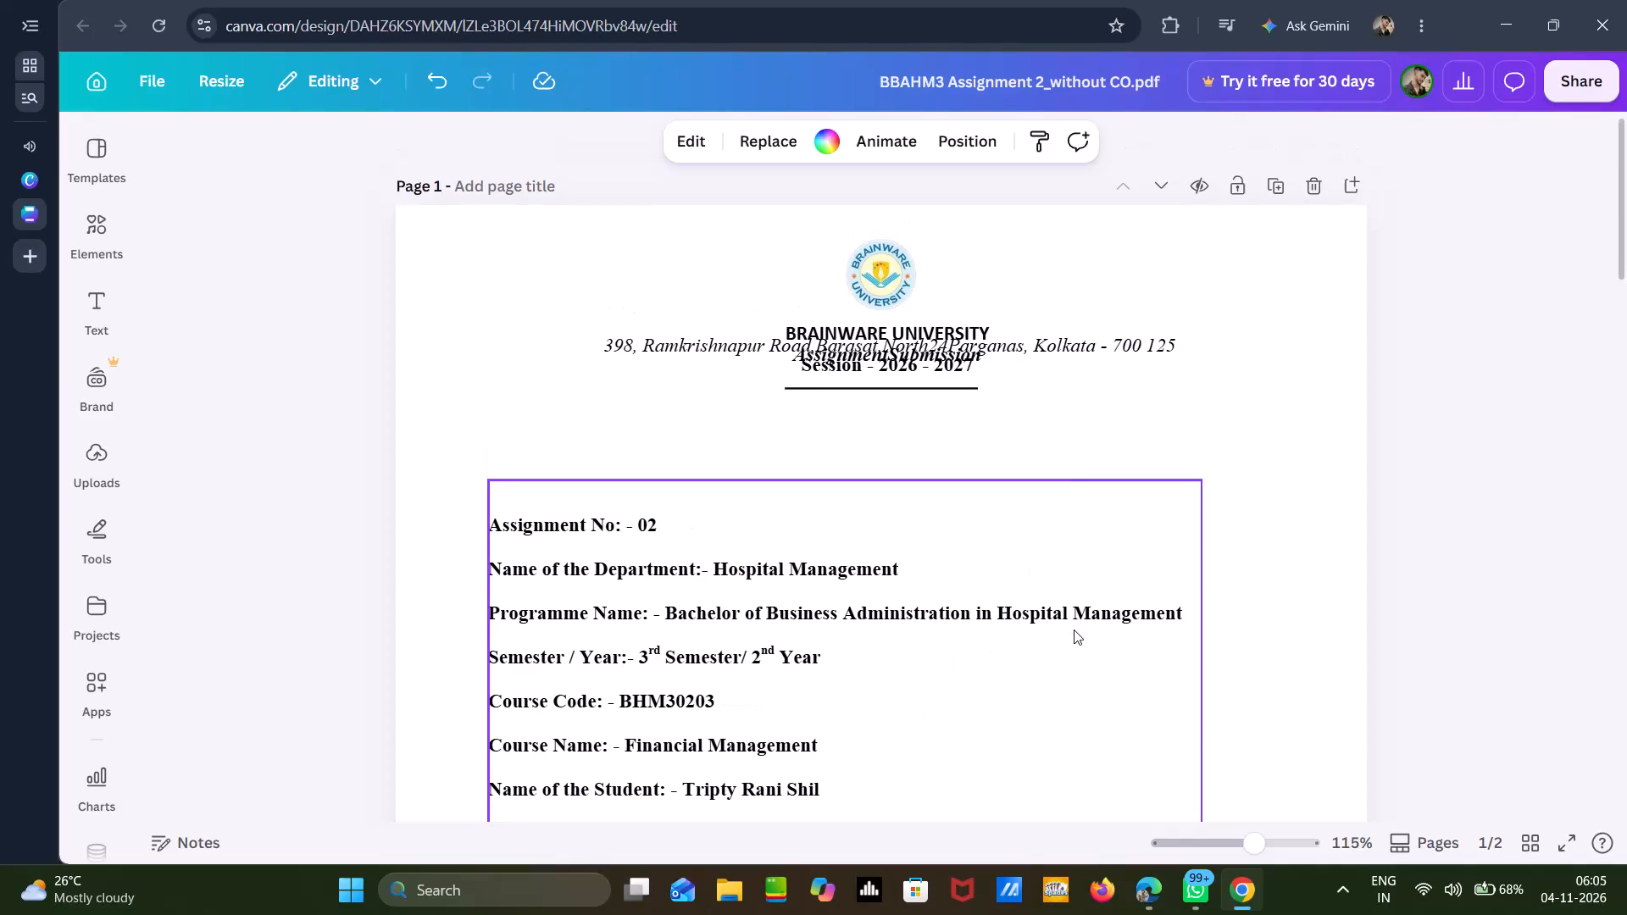
Duplicate the completed cover page, page 1, within the assignment document.
left_click(1275, 180)
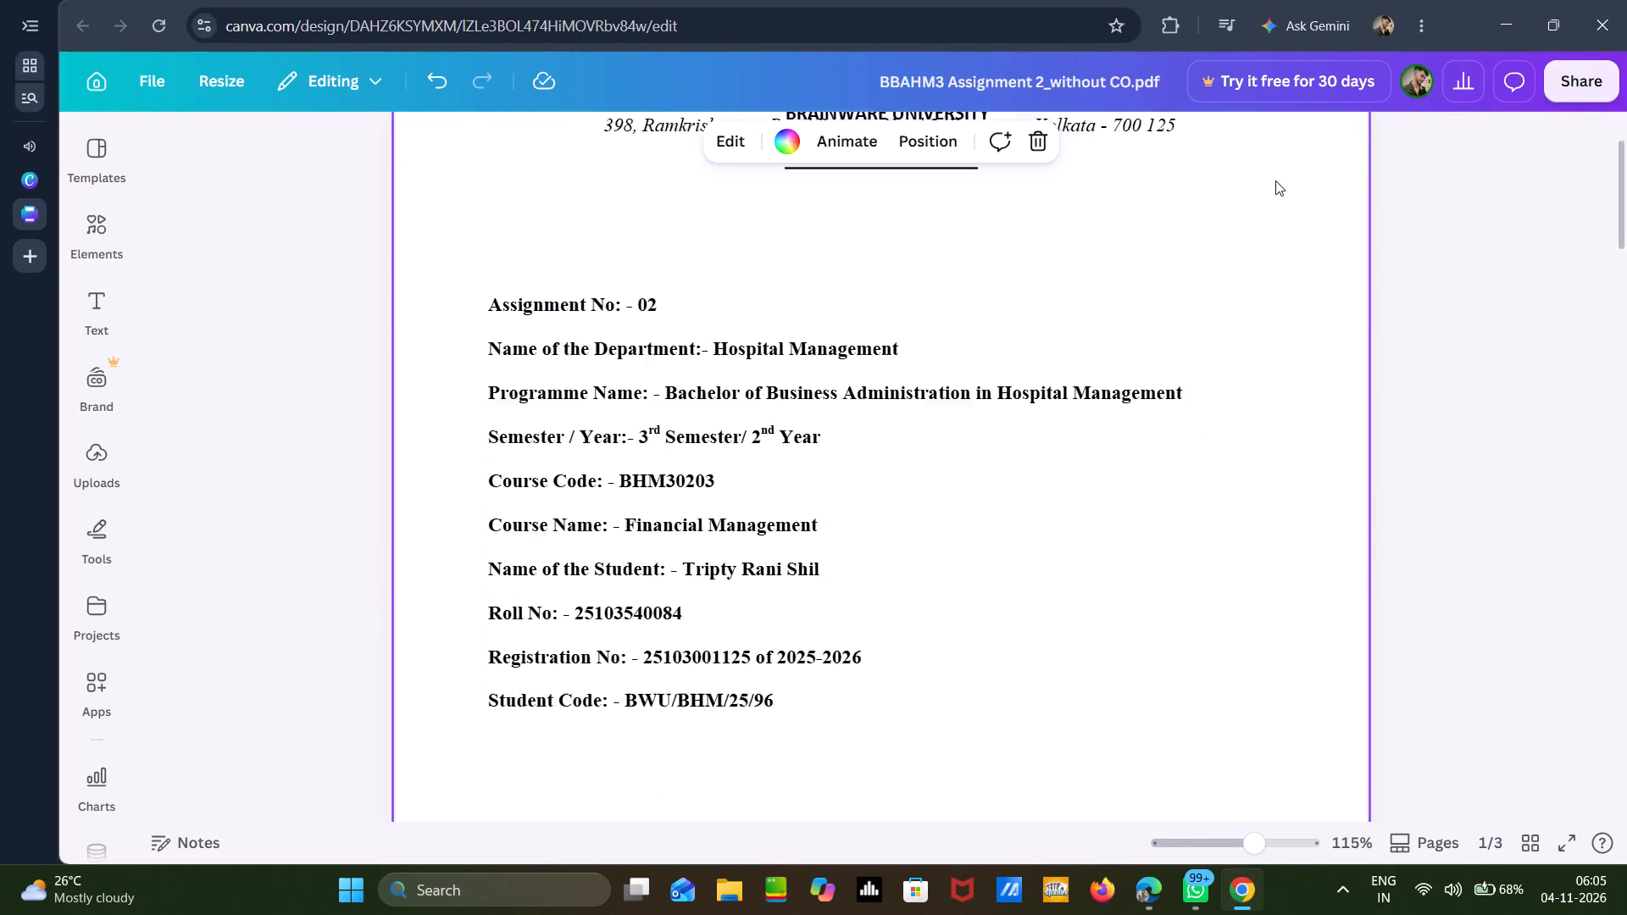
Look through the document's pages to check the duplicated cover page and the page following it.
scroll(1165, 364, "down", 6)
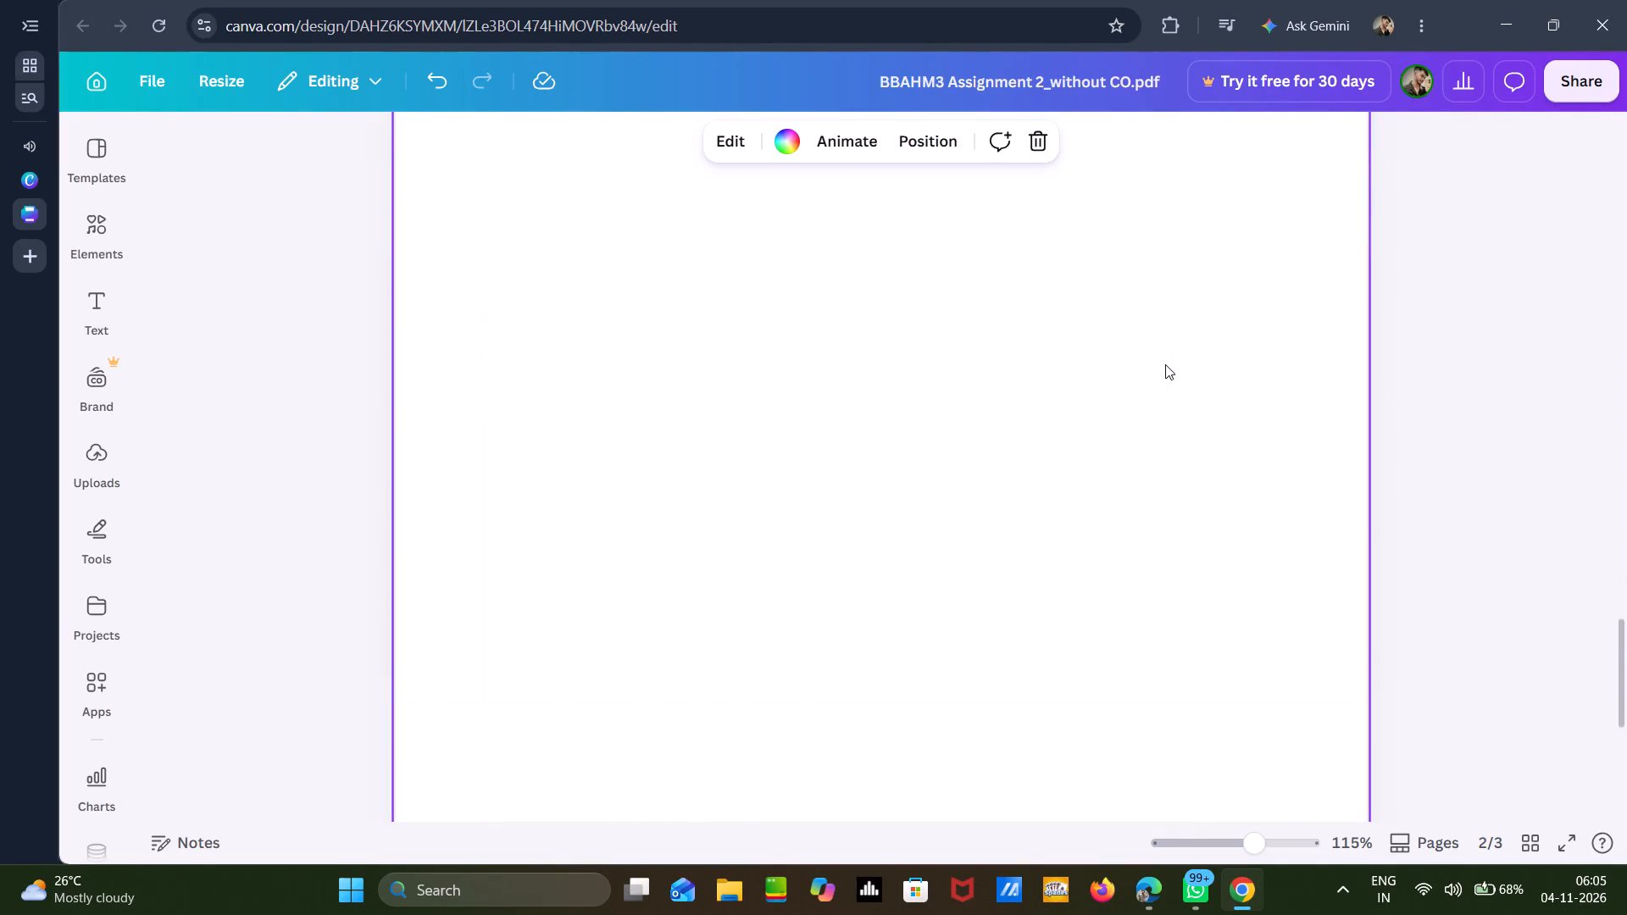
scroll(1165, 364, "up", 7)
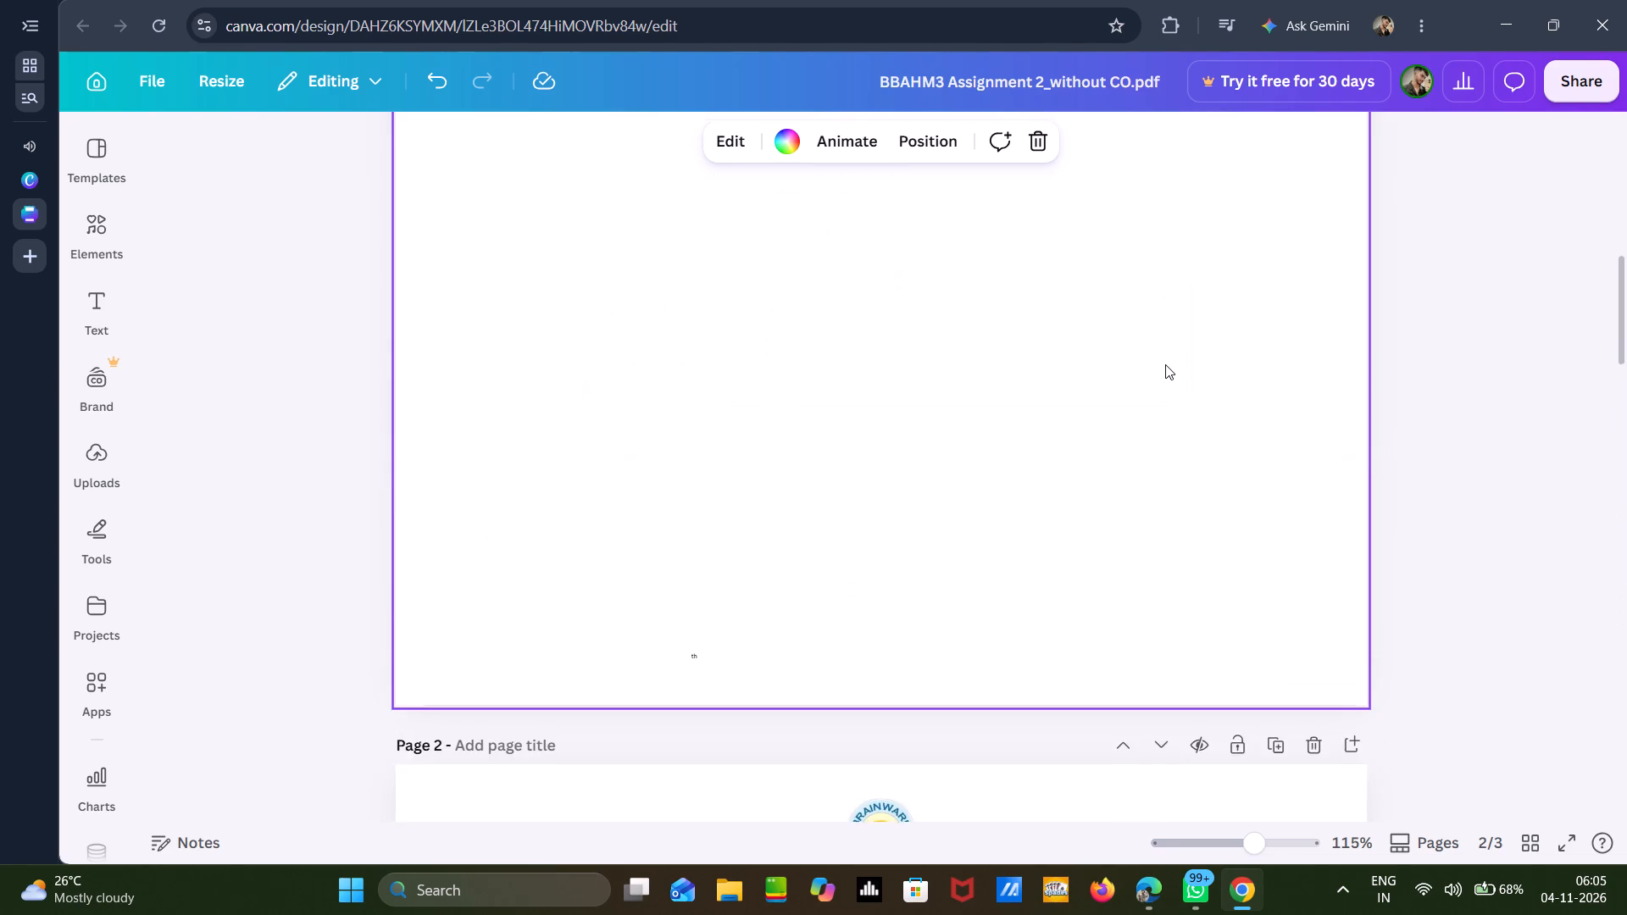
scroll(1165, 364, "up", 1)
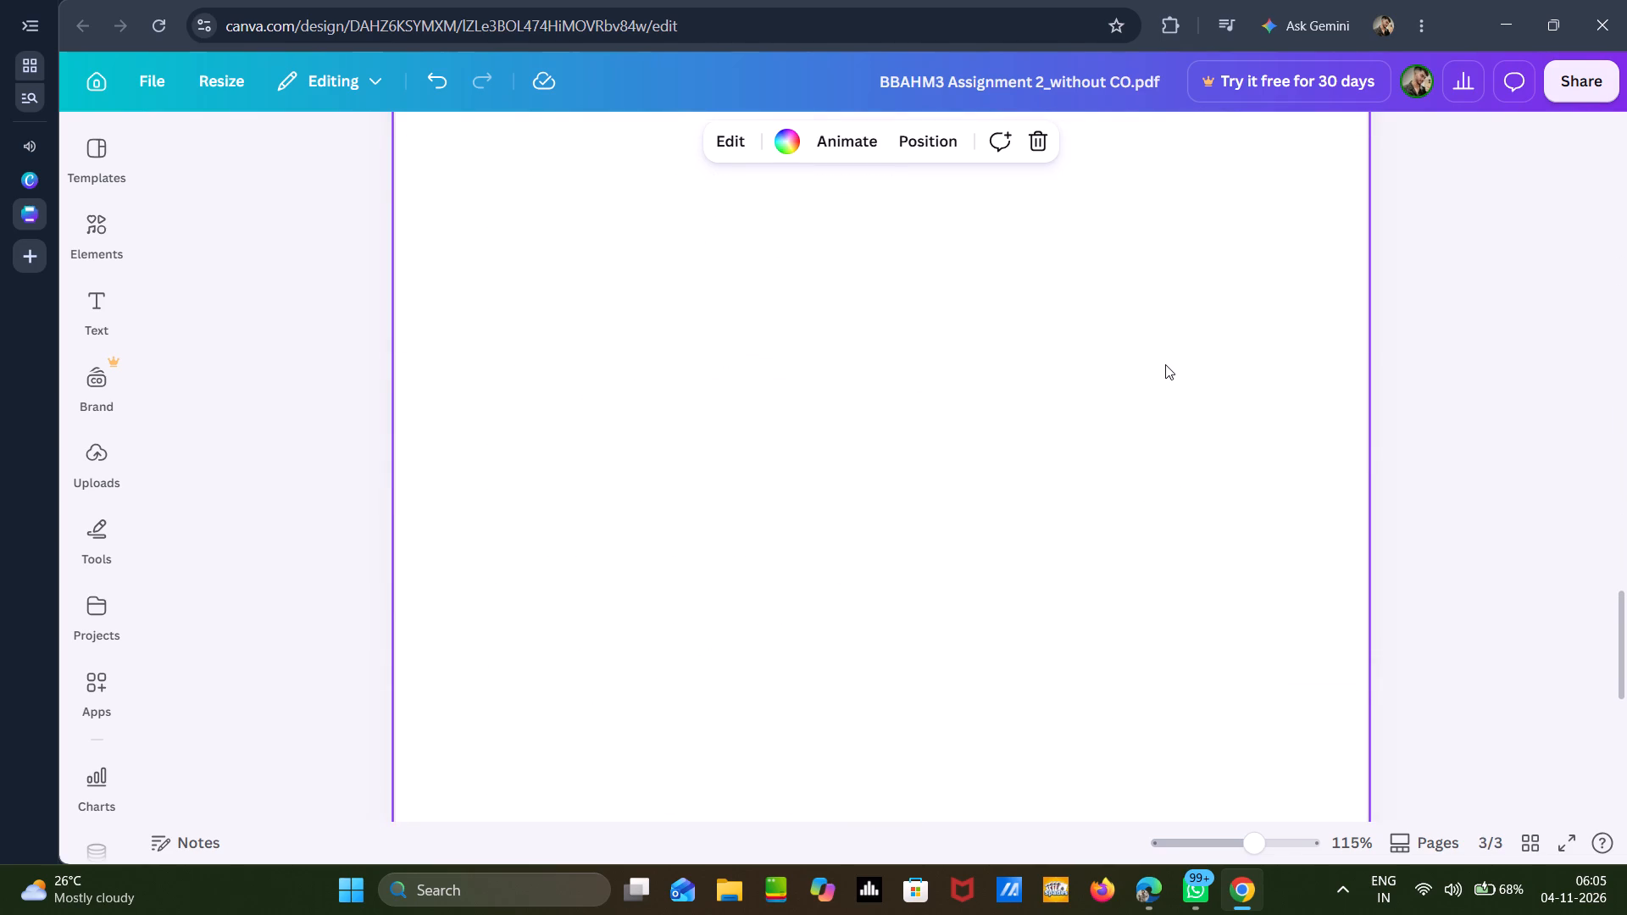
scroll(1165, 364, "up", 5)
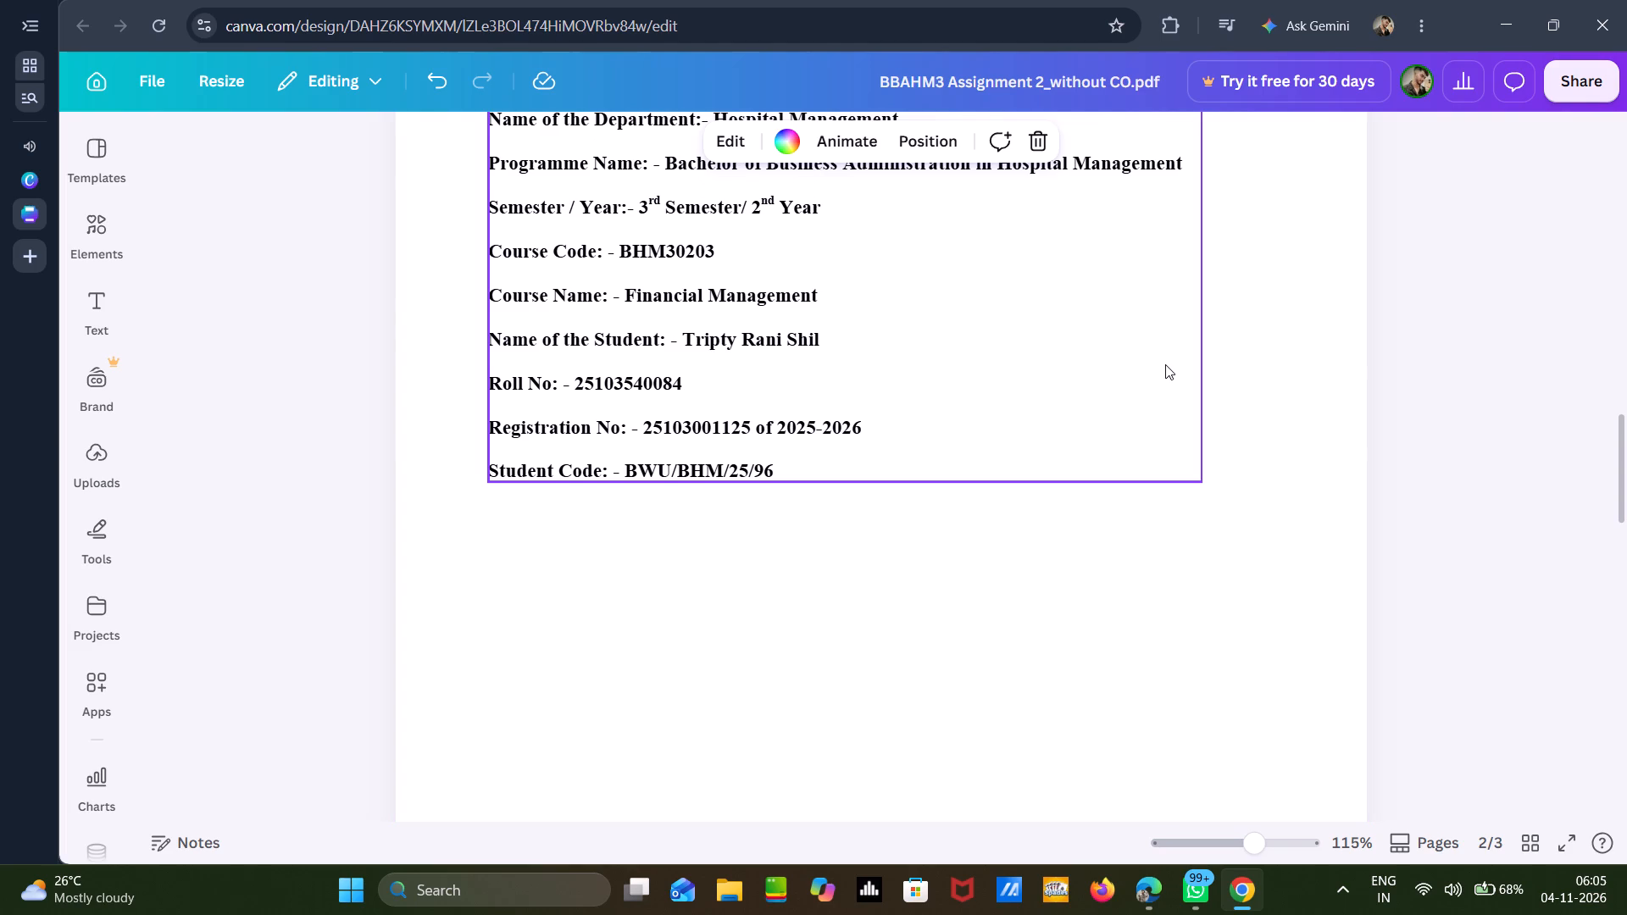
scroll(1165, 364, "up", 3)
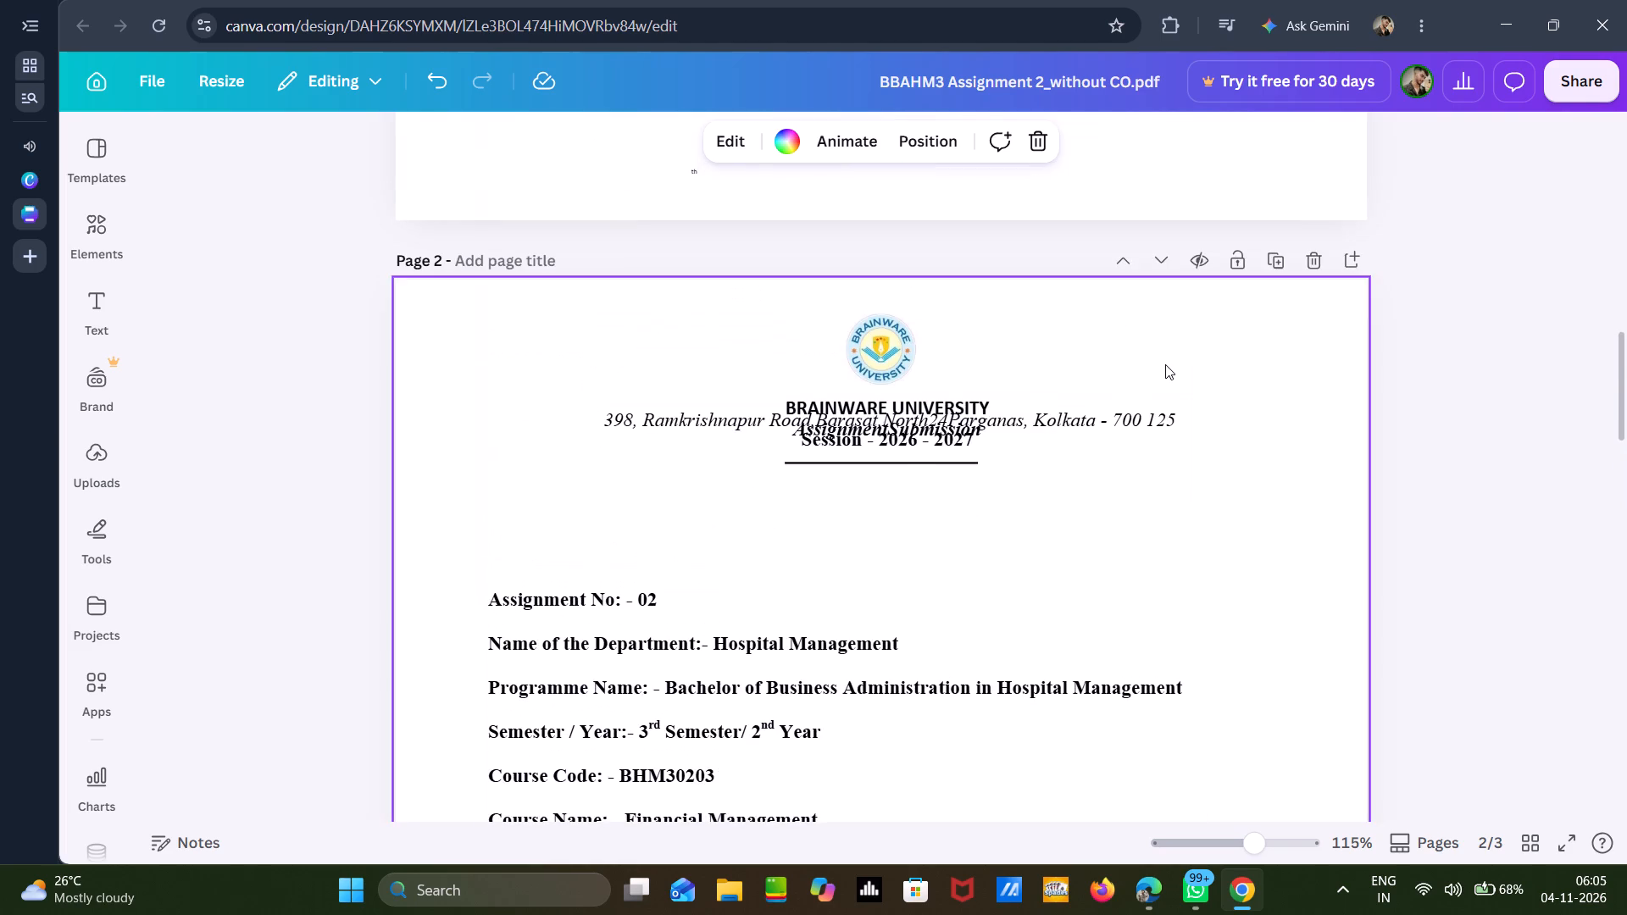
scroll(1165, 364, "down", 2)
scroll(1165, 364, "up", 1)
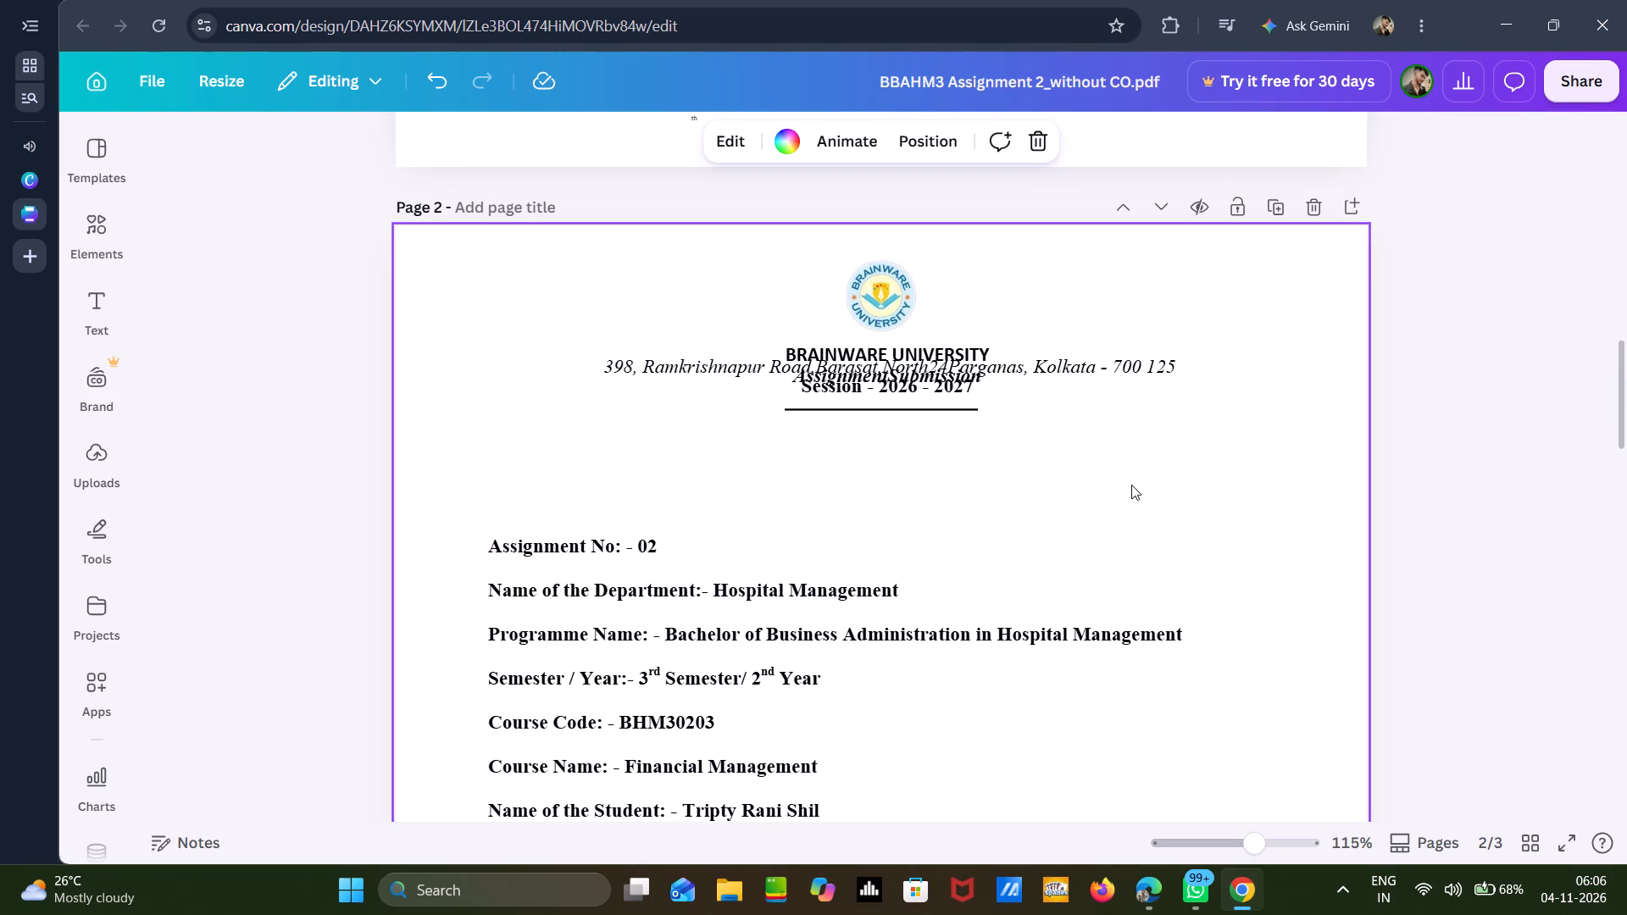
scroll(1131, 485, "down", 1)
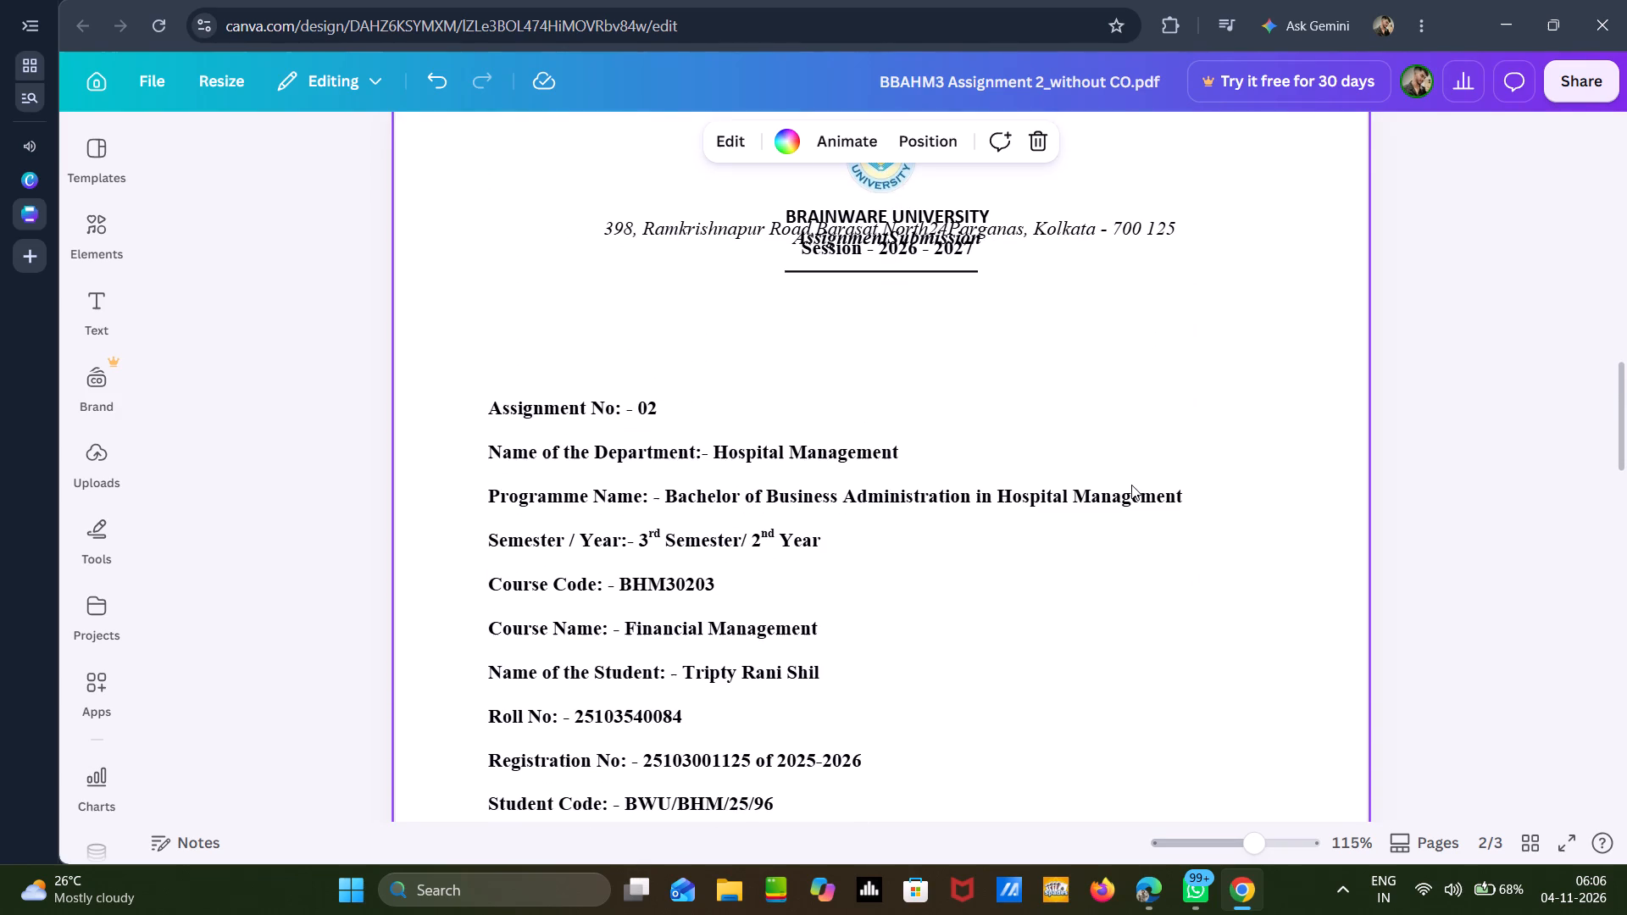
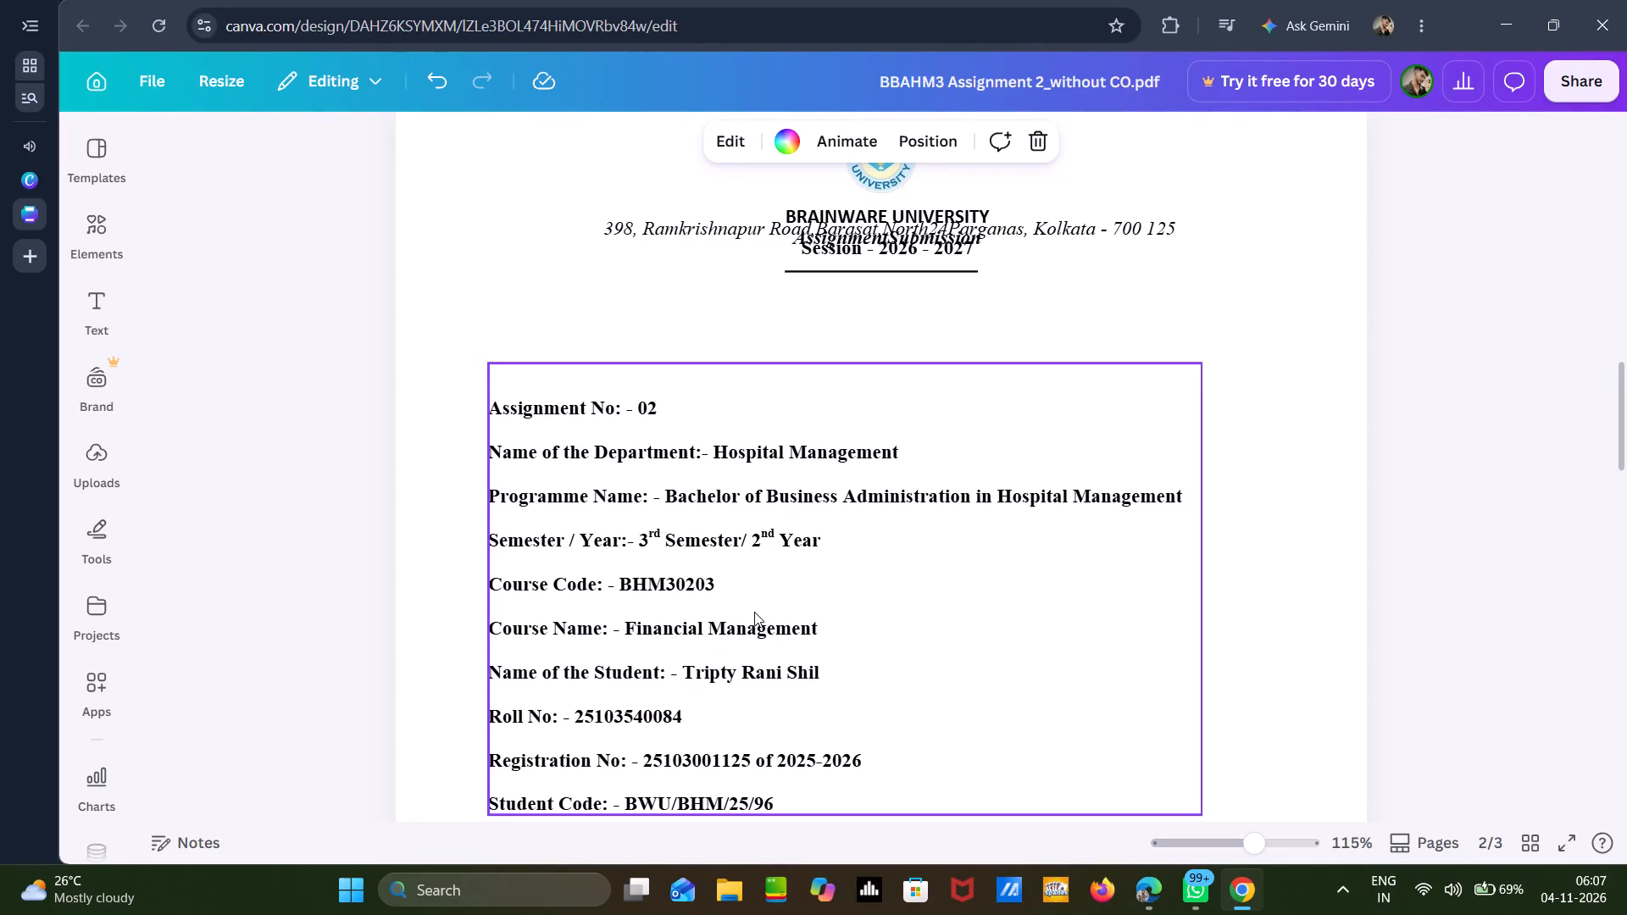
Remove the text Financial Management from the Course Name line on the duplicated cover page, page 2.
left_click(820, 628)
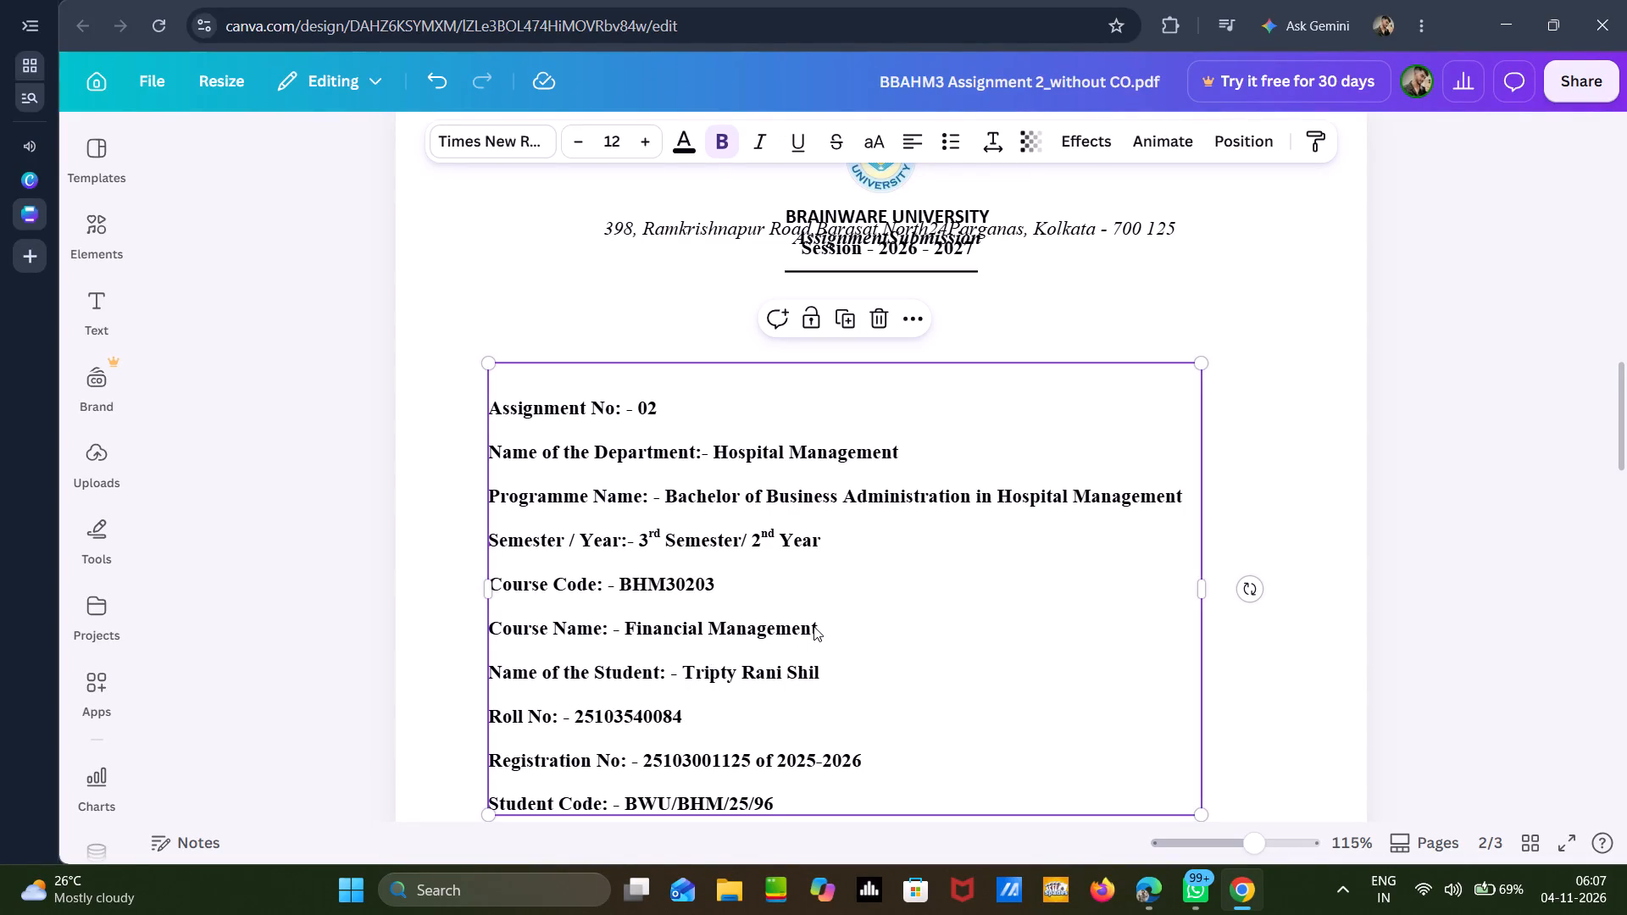
left_click(813, 625)
left_click(813, 625)
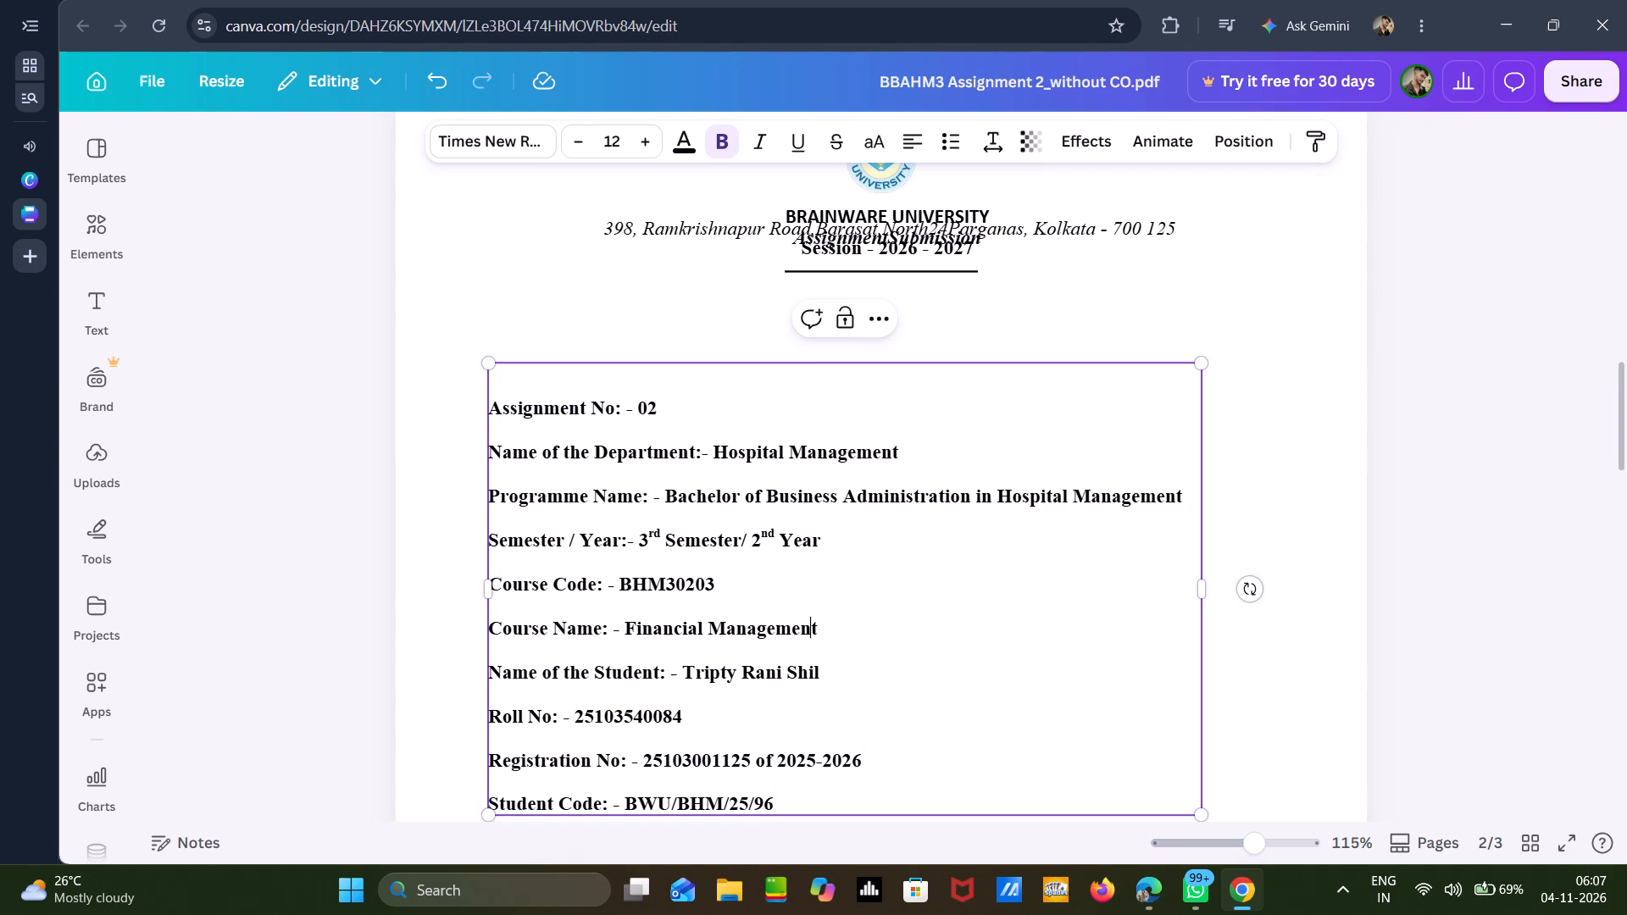
left_click(826, 629)
key("BackSpace")
key("BackSpace")
key("BackSpace")
key("BackSpace")
key("BackSpace")
key("BackSpace")
key("BackSpace")
key("BackSpace")
key("BackSpace")
key("BackSpace")
key("BackSpace")
key("BackSpace")
key("BackSpace")
key("BackSpace")
key("BackSpace")
key("BackSpace")
Replace the course name on the duplicated cover page, page 2, with the copied text "Heritage of Indian Polity and Economy".
key("BackSpace")
key("BackSpace")
key("BackSpace")
key("BackSpace")
key("BackSpace")
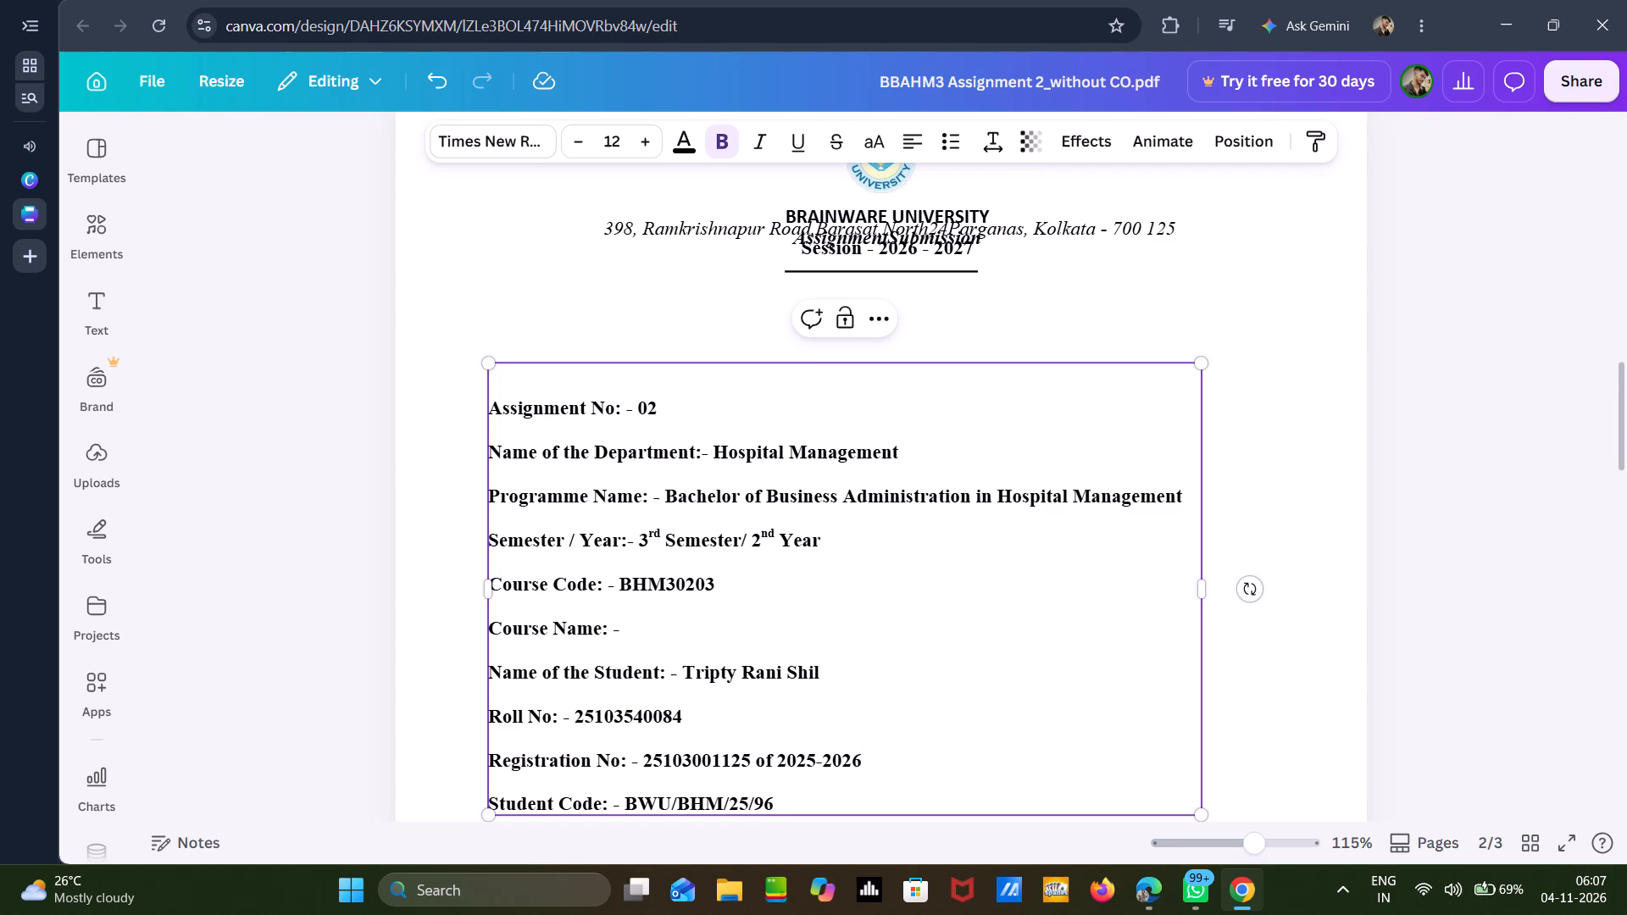
key("ctrl+v")
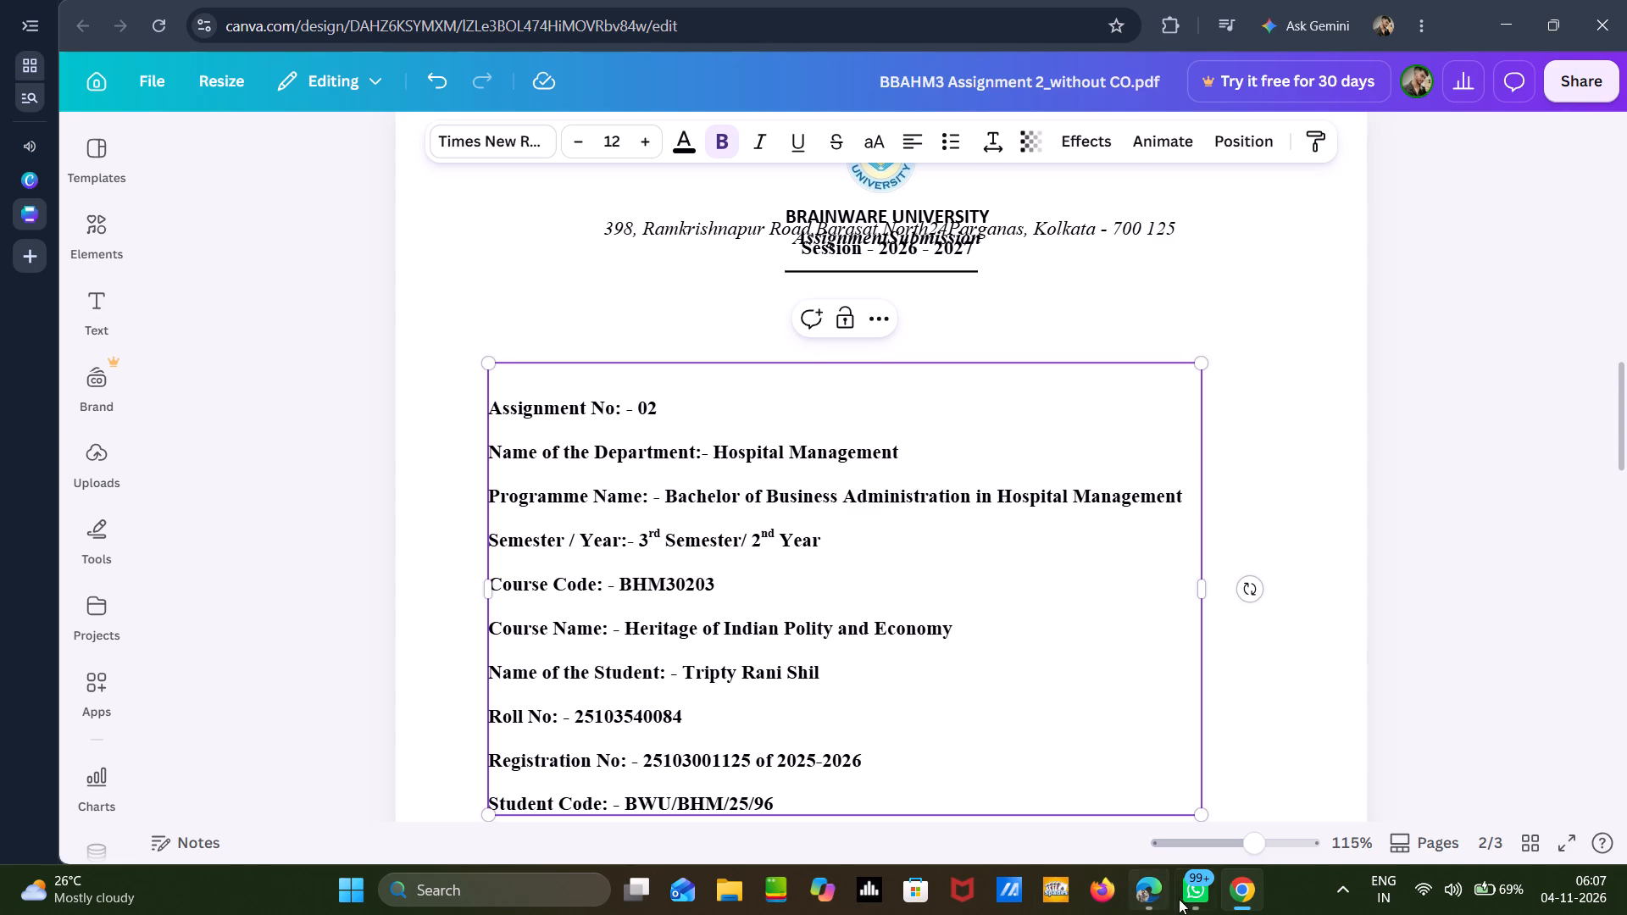
Switch to the Microsoft Edge browser window.
left_click(1158, 906)
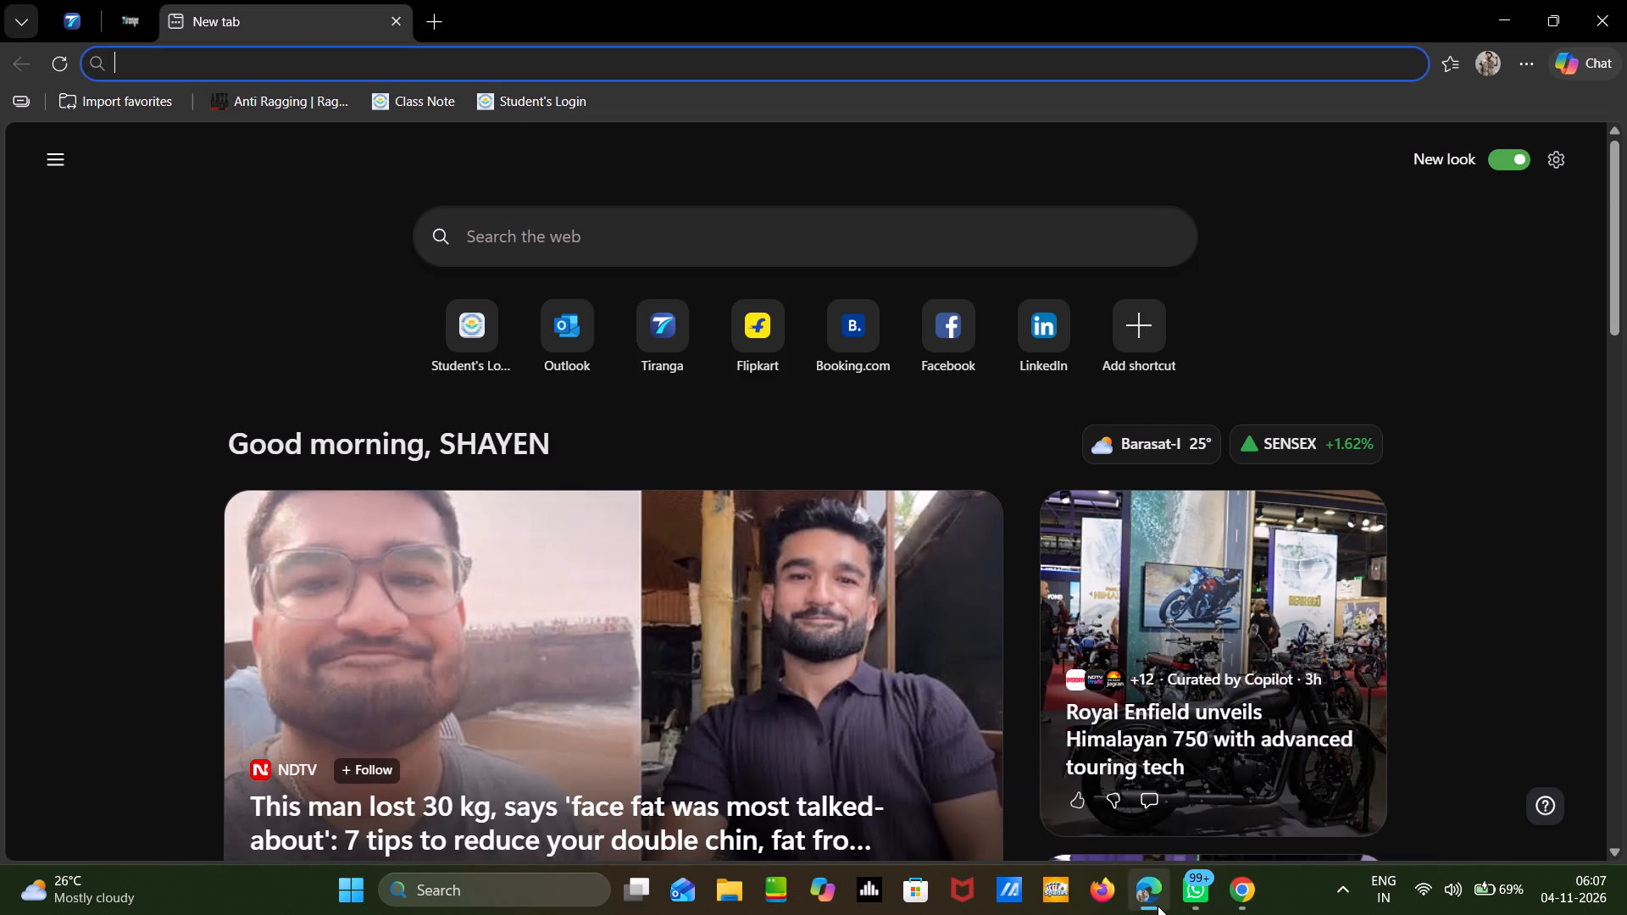
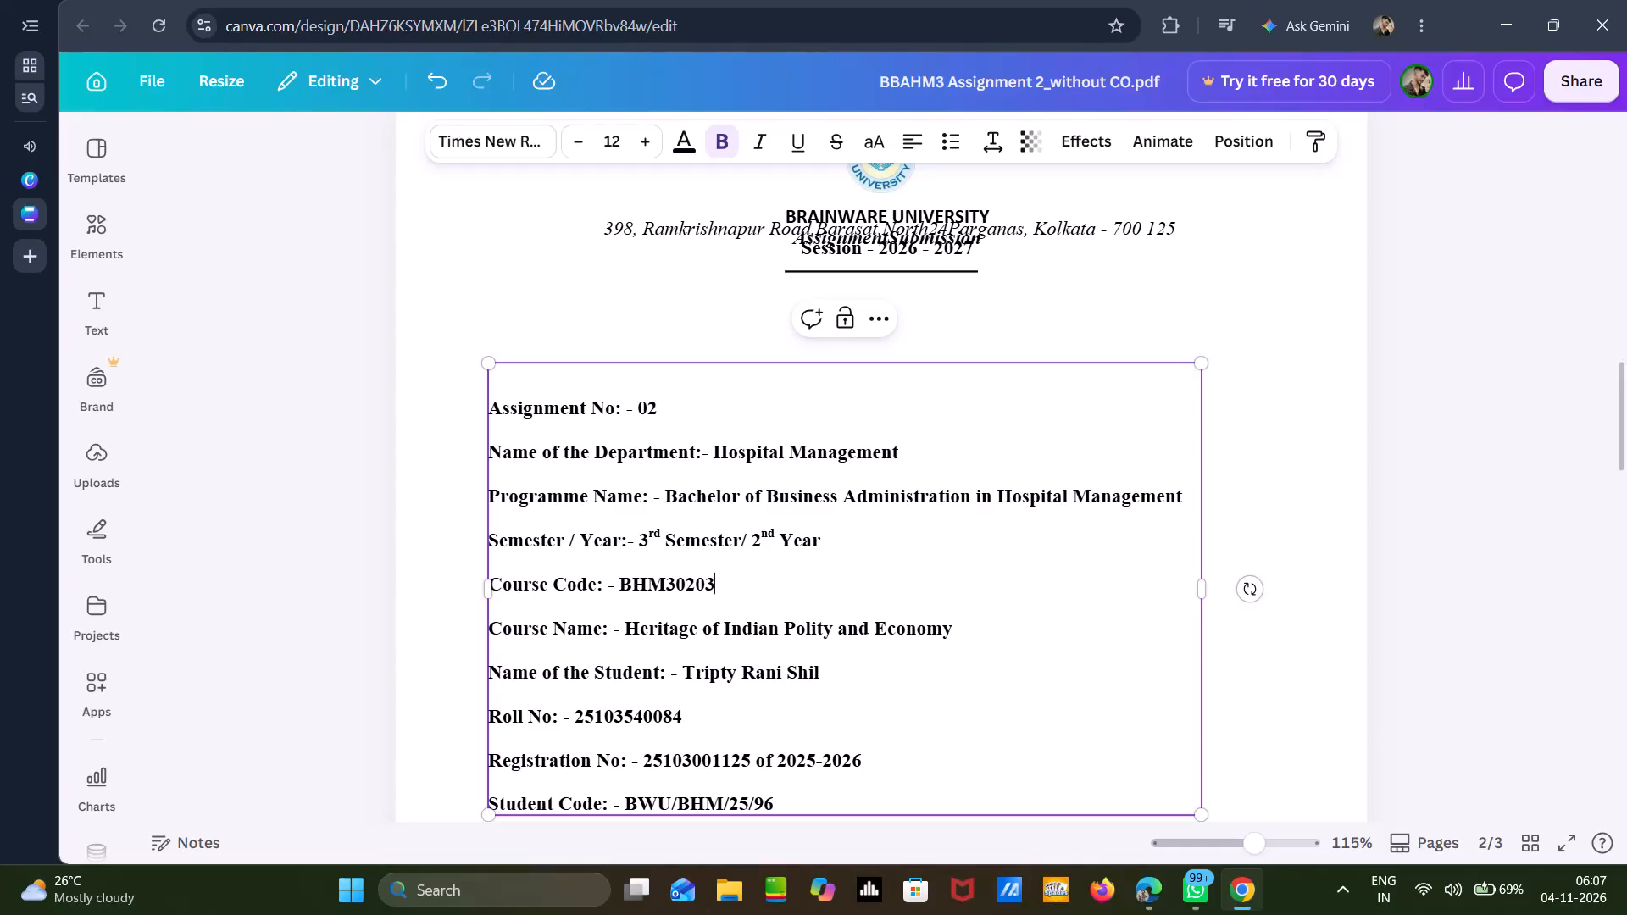
Clear the old course code on the duplicated cover page, page 2, and paste the copied course code in its place.
key("BackSpace")
key("BackSpace")
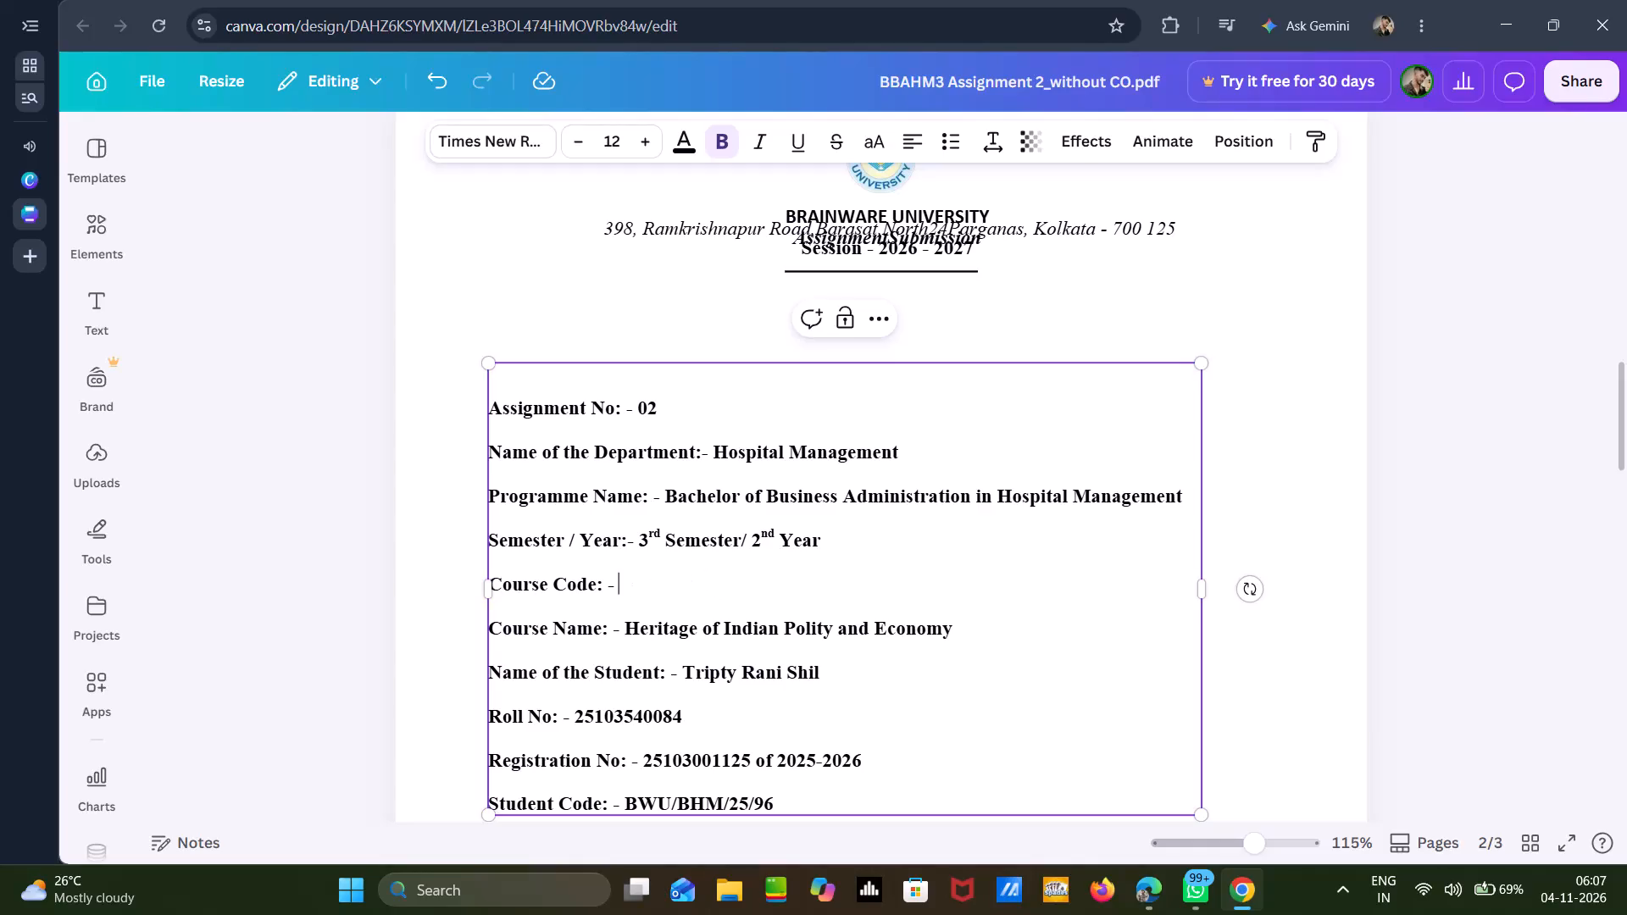
key("ctrl+c")
key("ctrl+v")
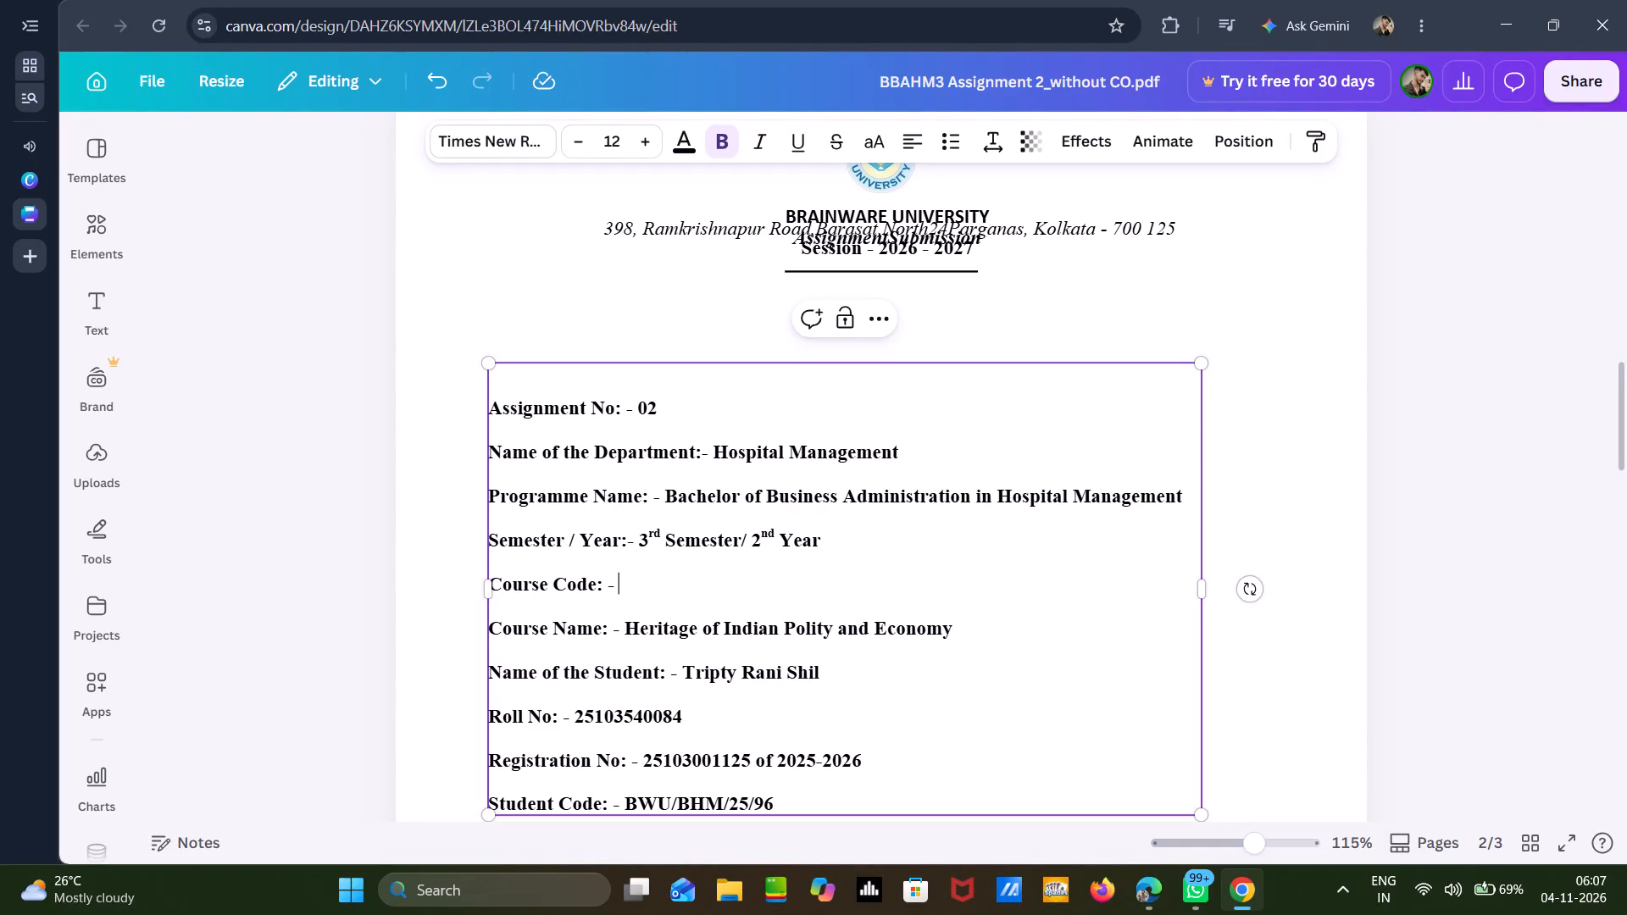
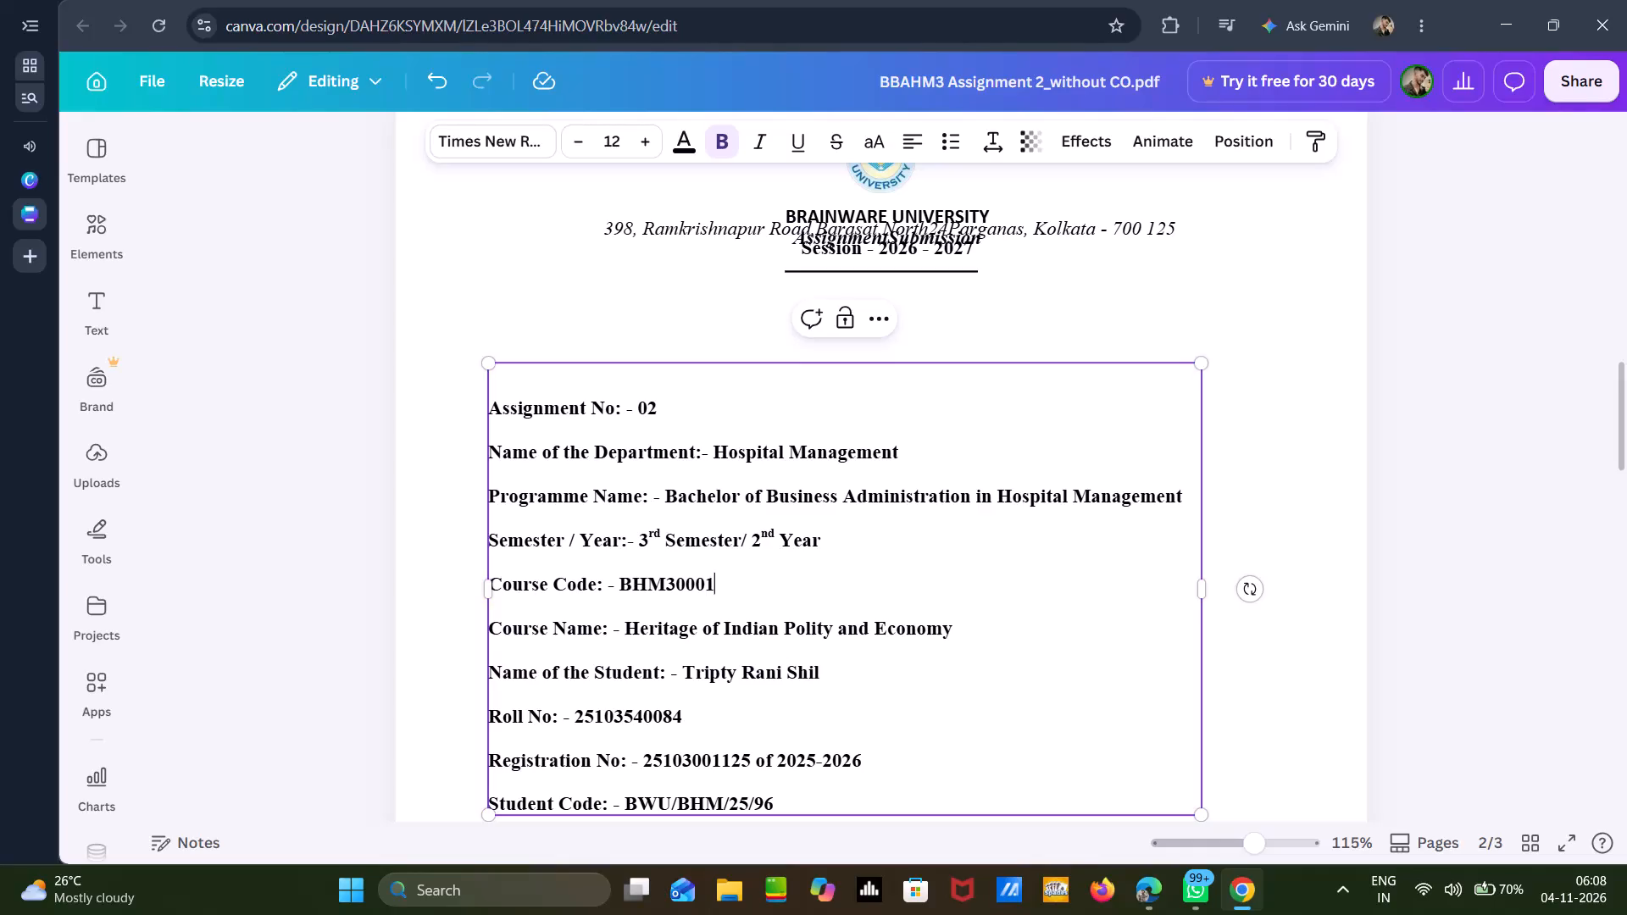
Duplicate page 2, the Heritage of Indian Polity and Economy cover page, and bring the copy on page 3 into view.
scroll(1227, 347, "up", 4)
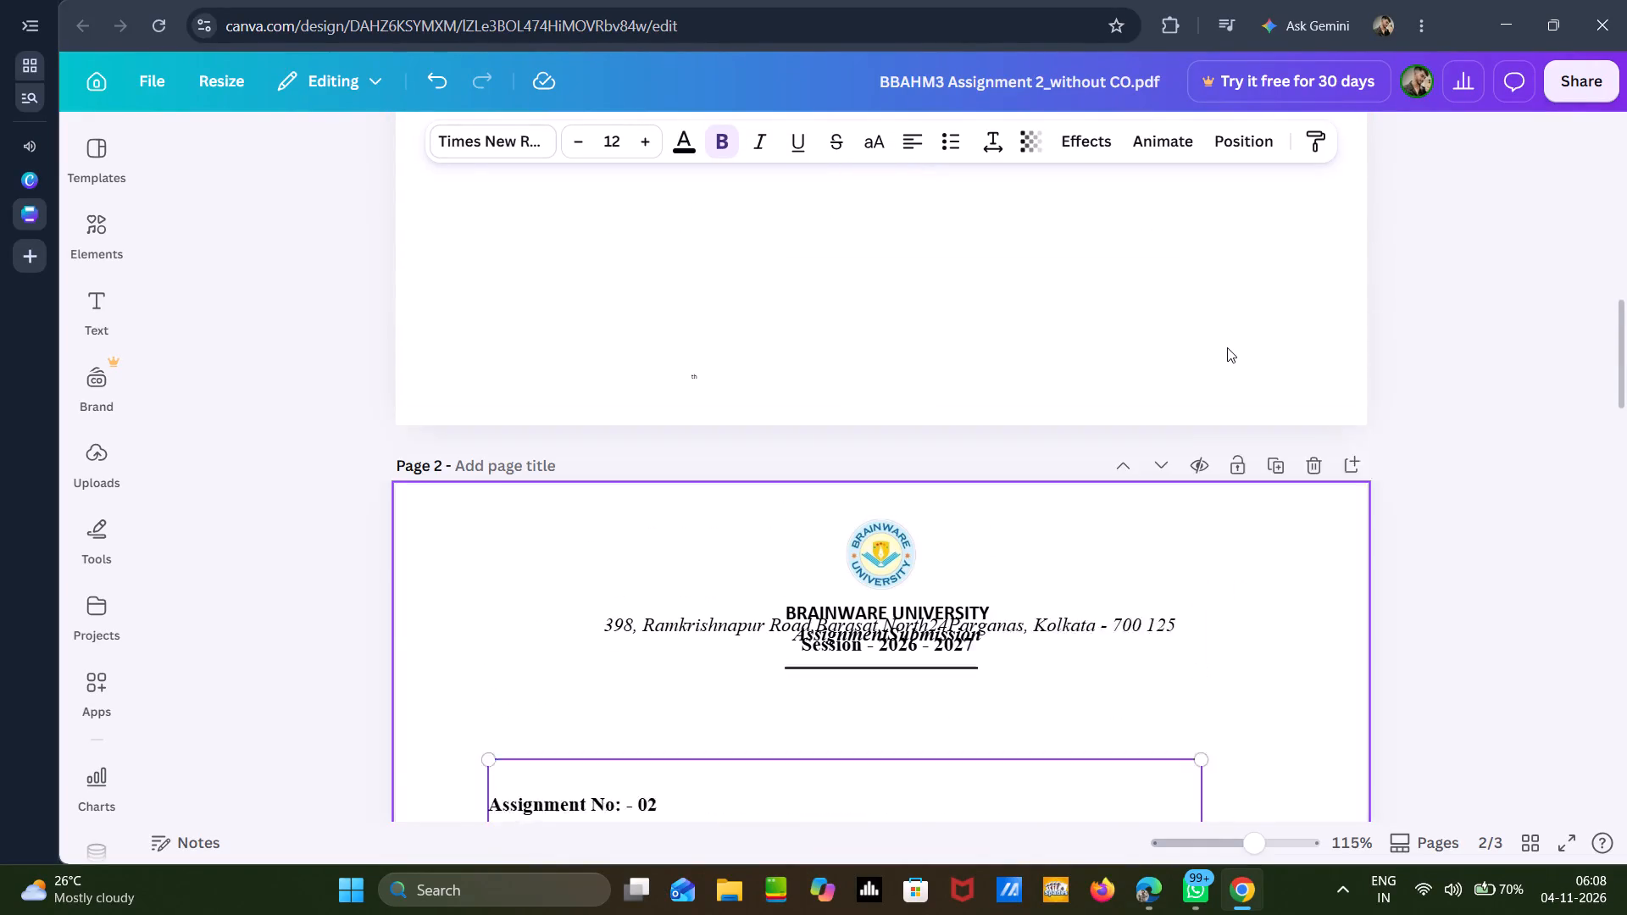
left_click(1266, 524)
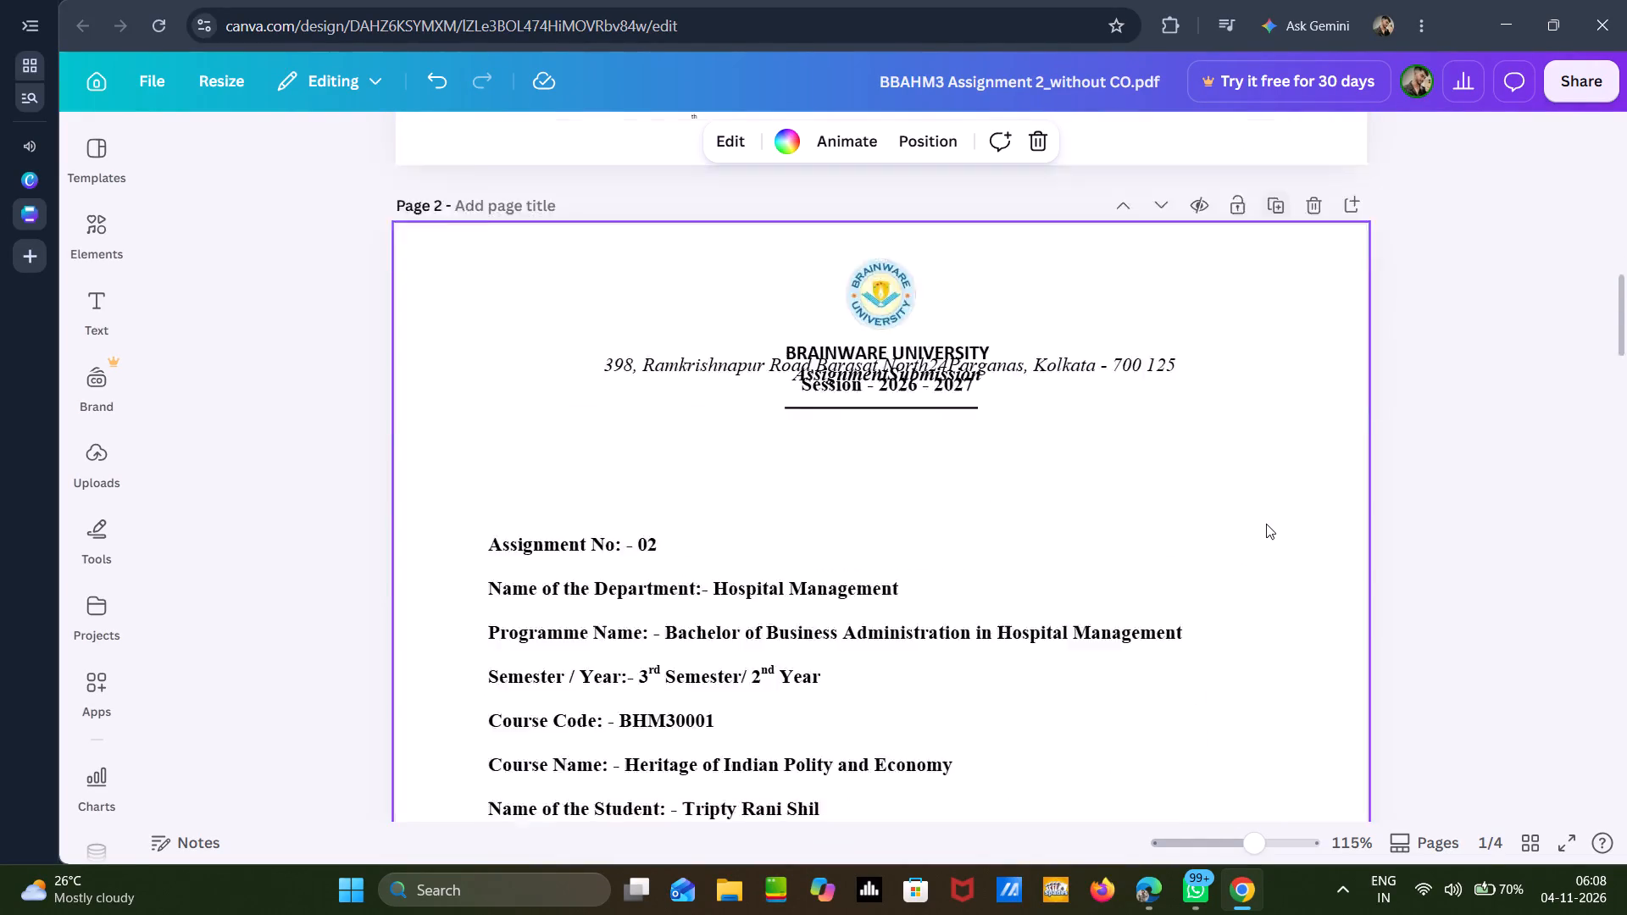
scroll(1113, 578, "down", 4)
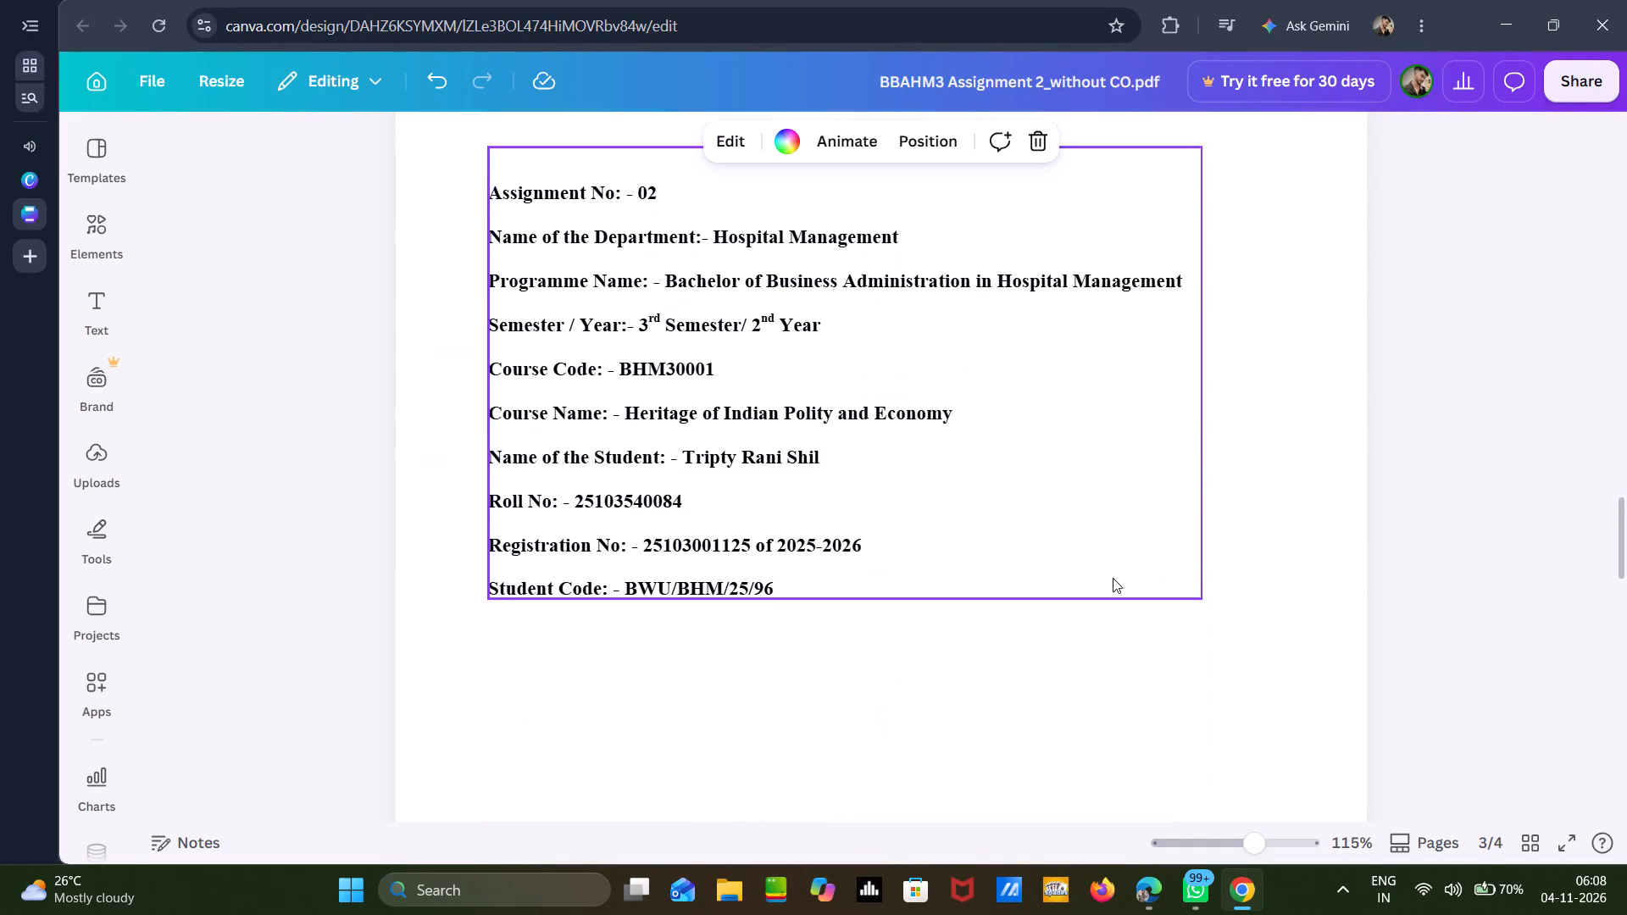
scroll(1113, 578, "down", 1)
scroll(1113, 578, "up", 1)
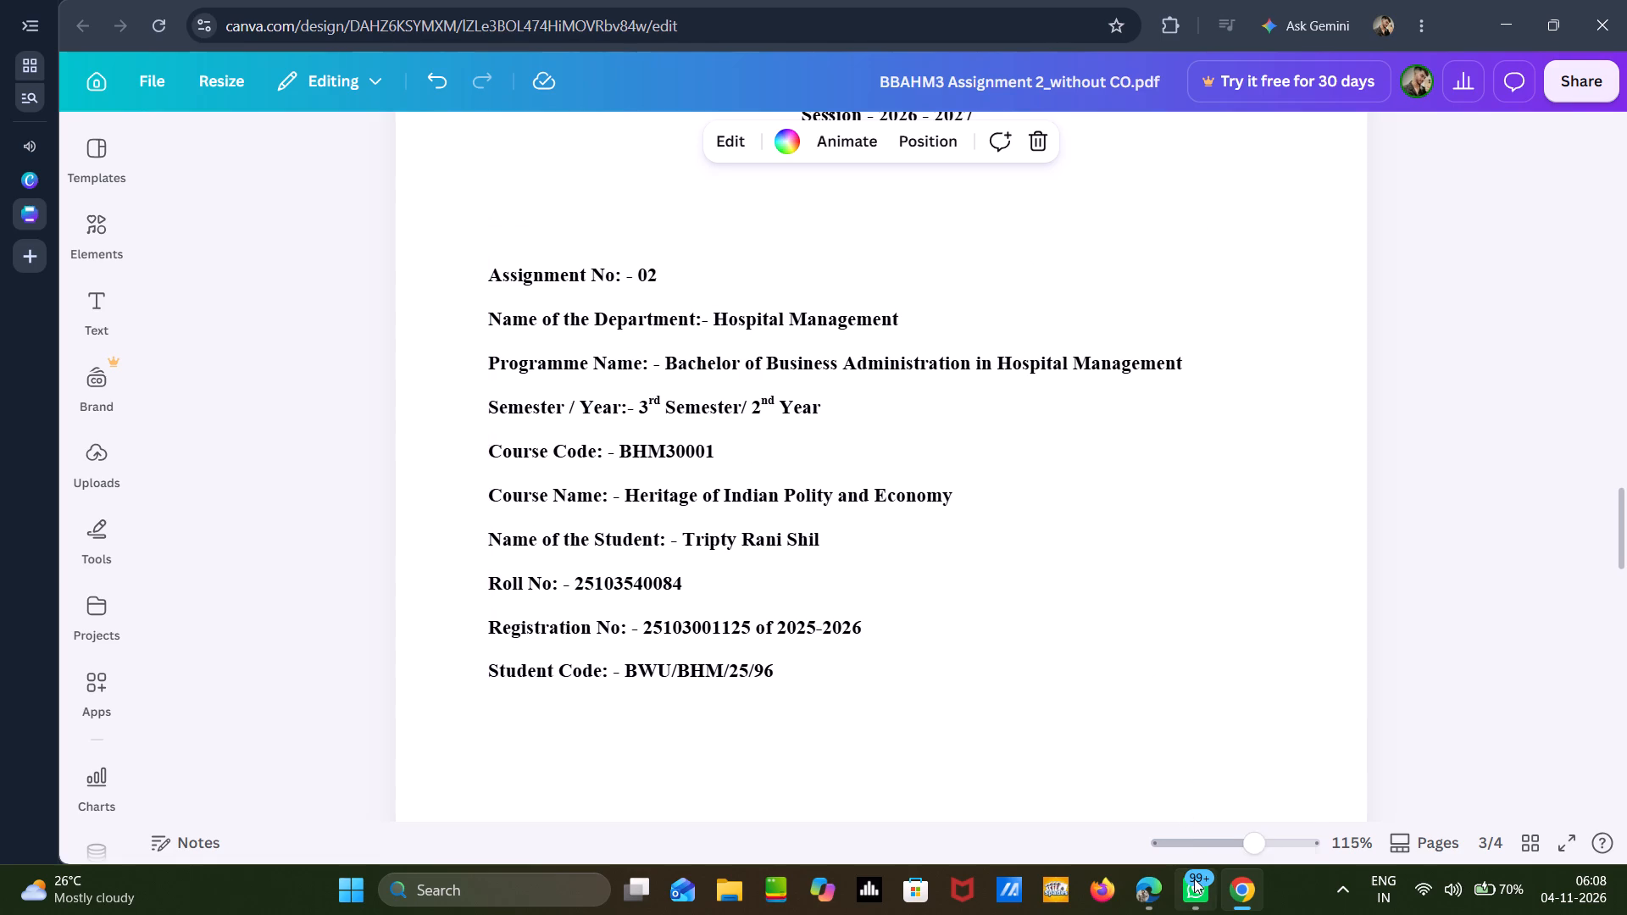
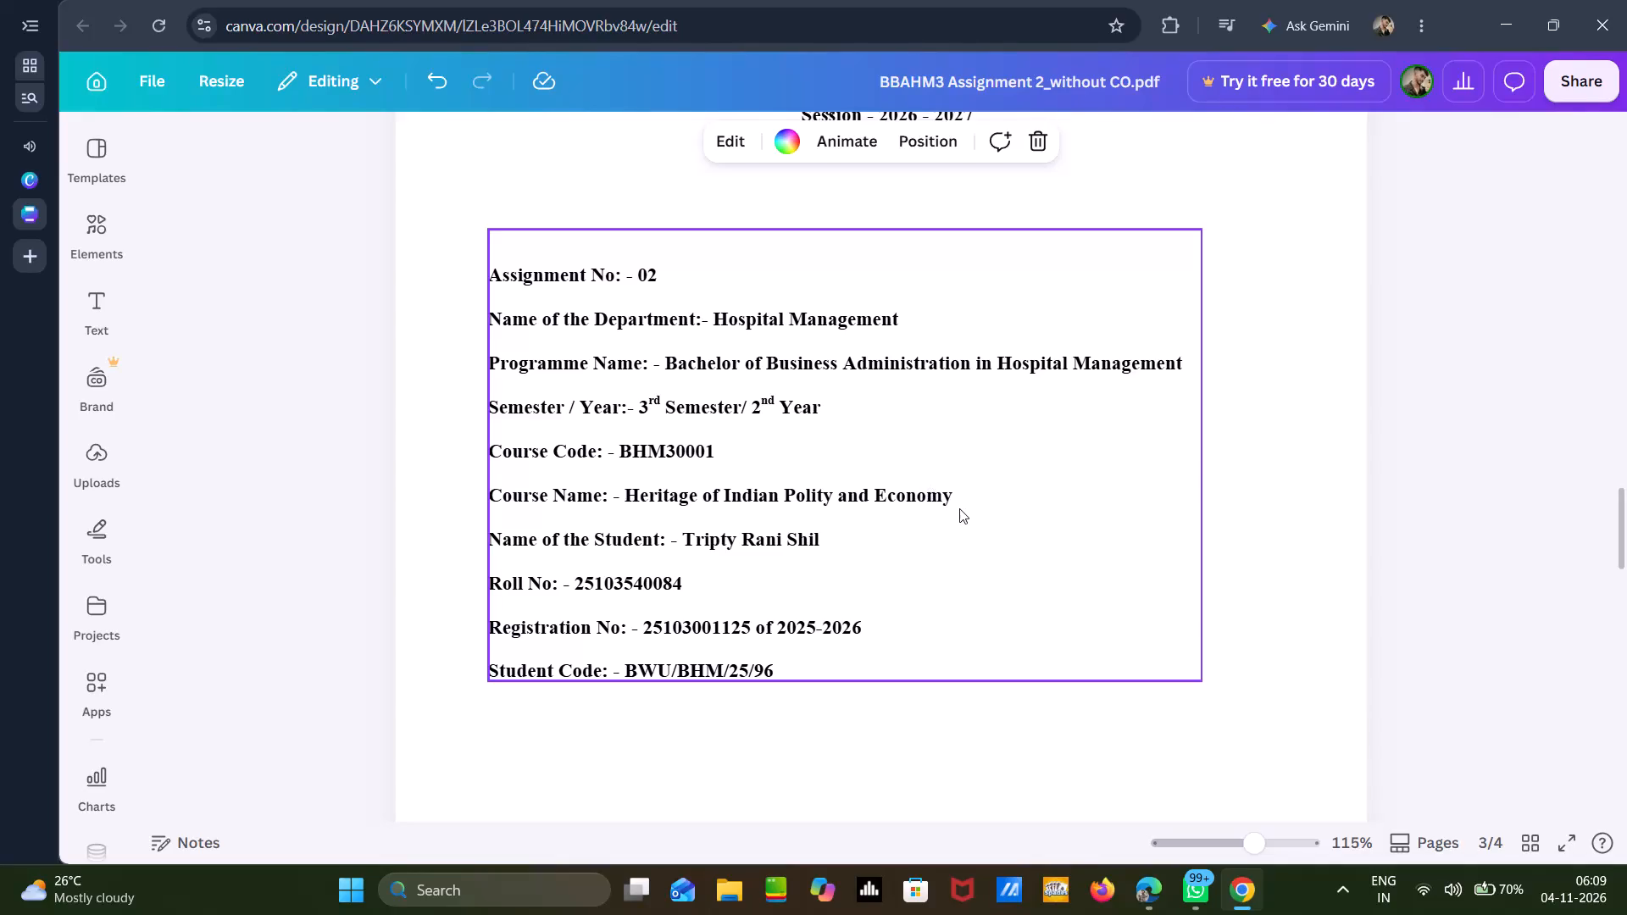
Replace the course name on the page 3 cover copy with the copied text "Hospital Clinical Services".
left_click(952, 499)
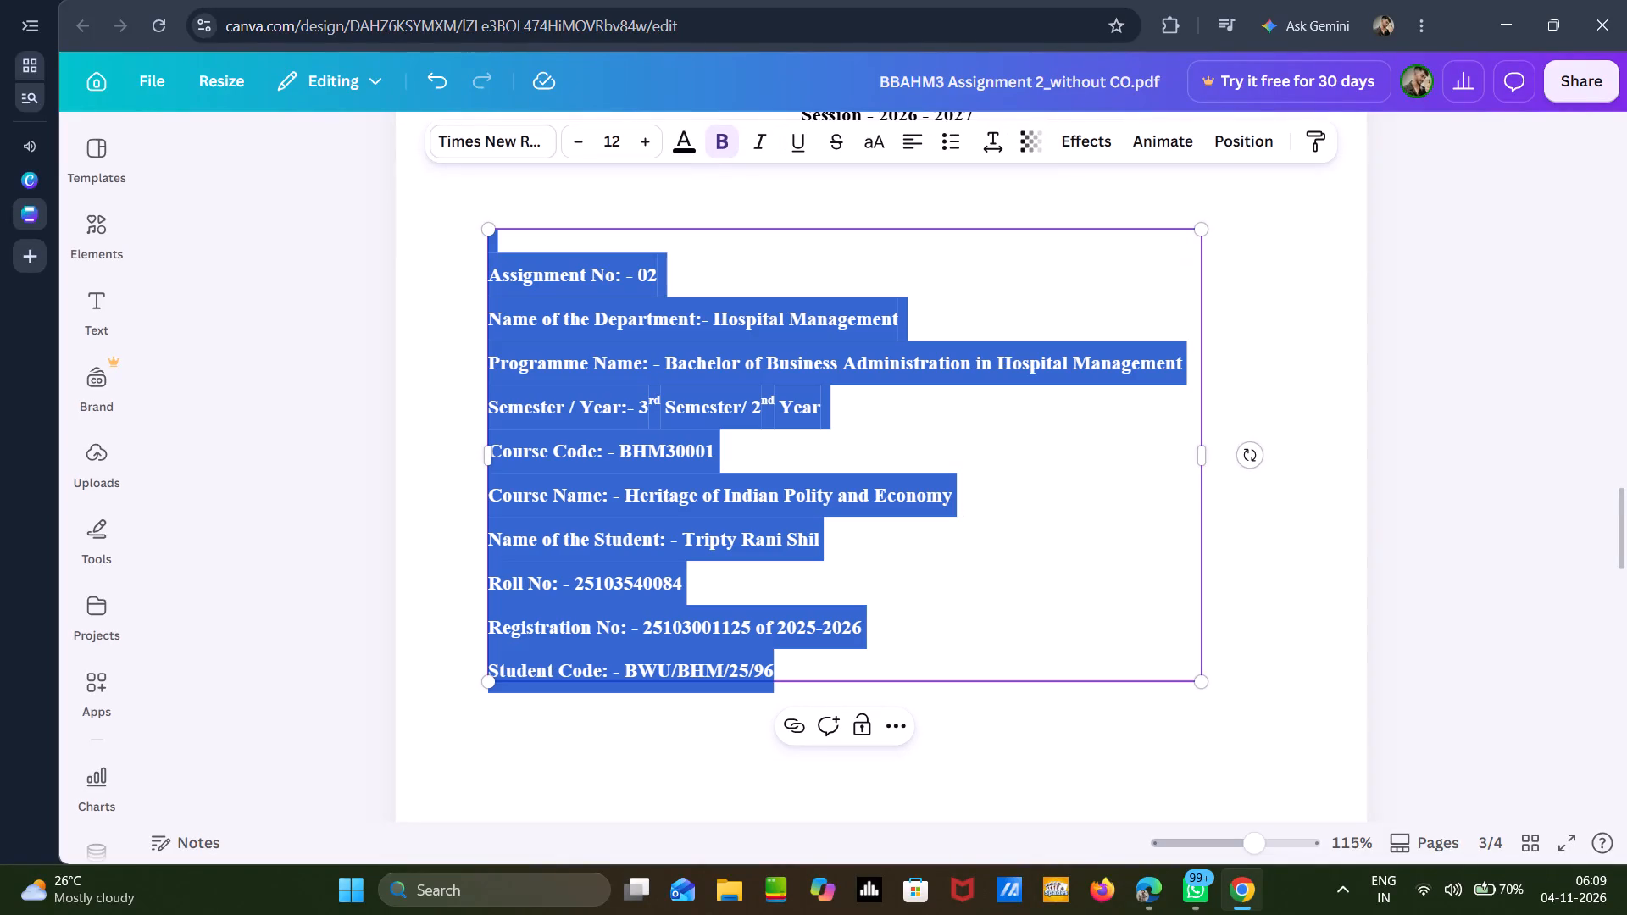
left_click(955, 503)
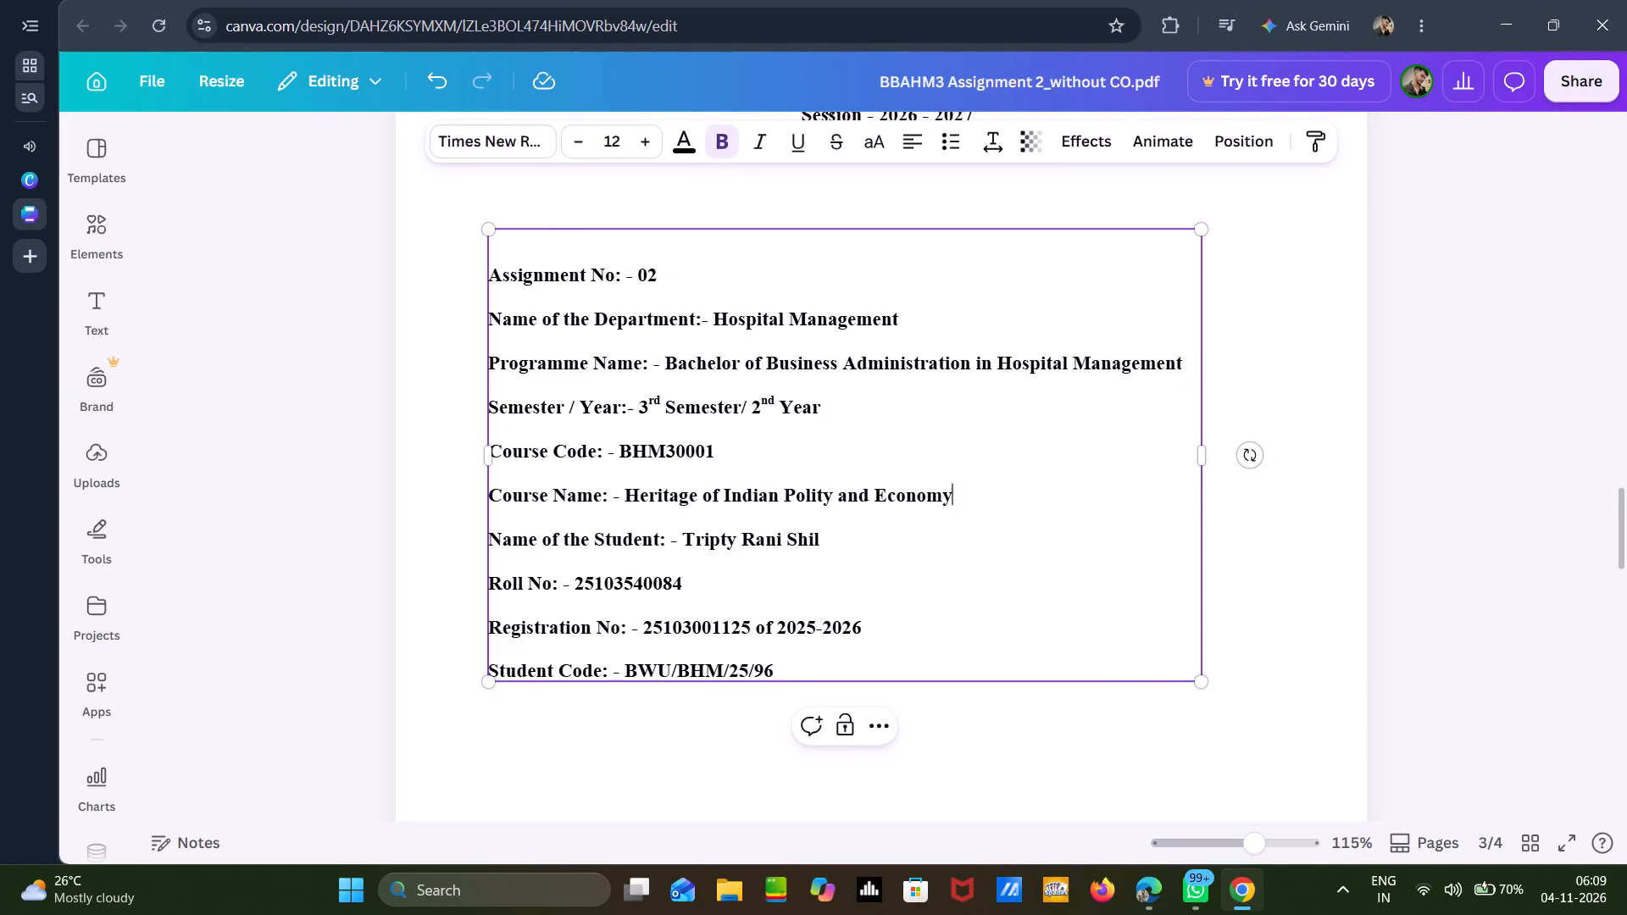
key("BackSpace")
key("BackSpace")
key("BackSpace")
key("BackSpace")
key("BackSpace")
key("BackSpace")
key("BackSpace")
key("BackSpace")
key("BackSpace")
key("BackSpace")
key("BackSpace")
key("BackSpace")
key("BackSpace")
key("BackSpace")
key("BackSpace")
key("BackSpace")
key("BackSpace")
key("BackSpace")
key("BackSpace")
key("BackSpace")
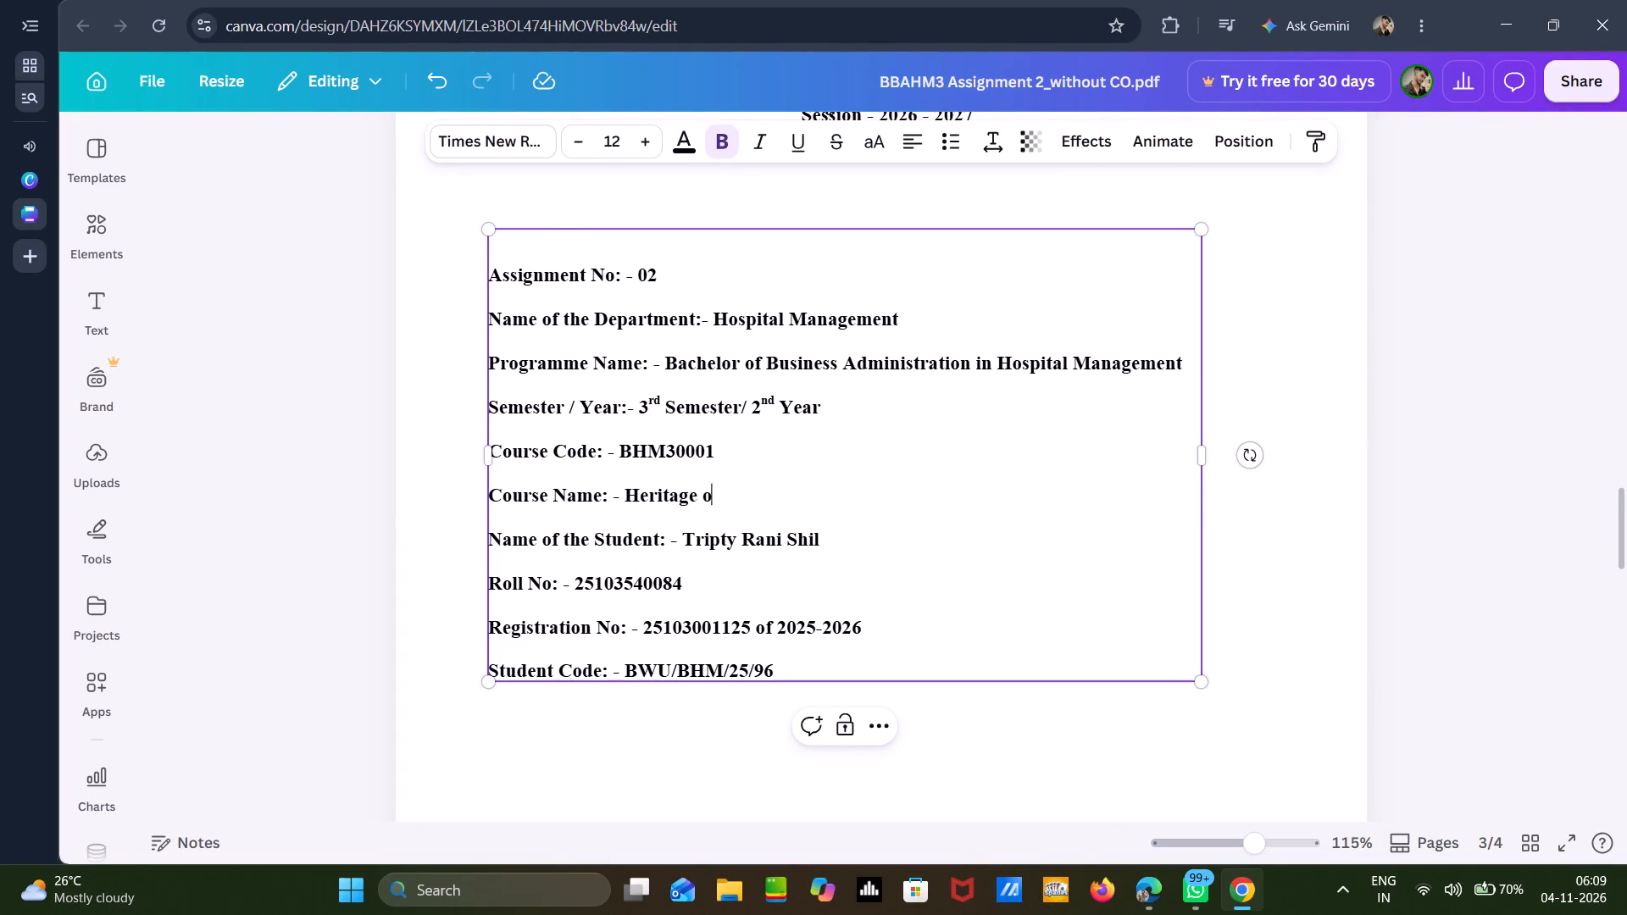
key("BackSpace")
key("BackSpace")
key("BackSpace")
key("BackSpace")
key("BackSpace")
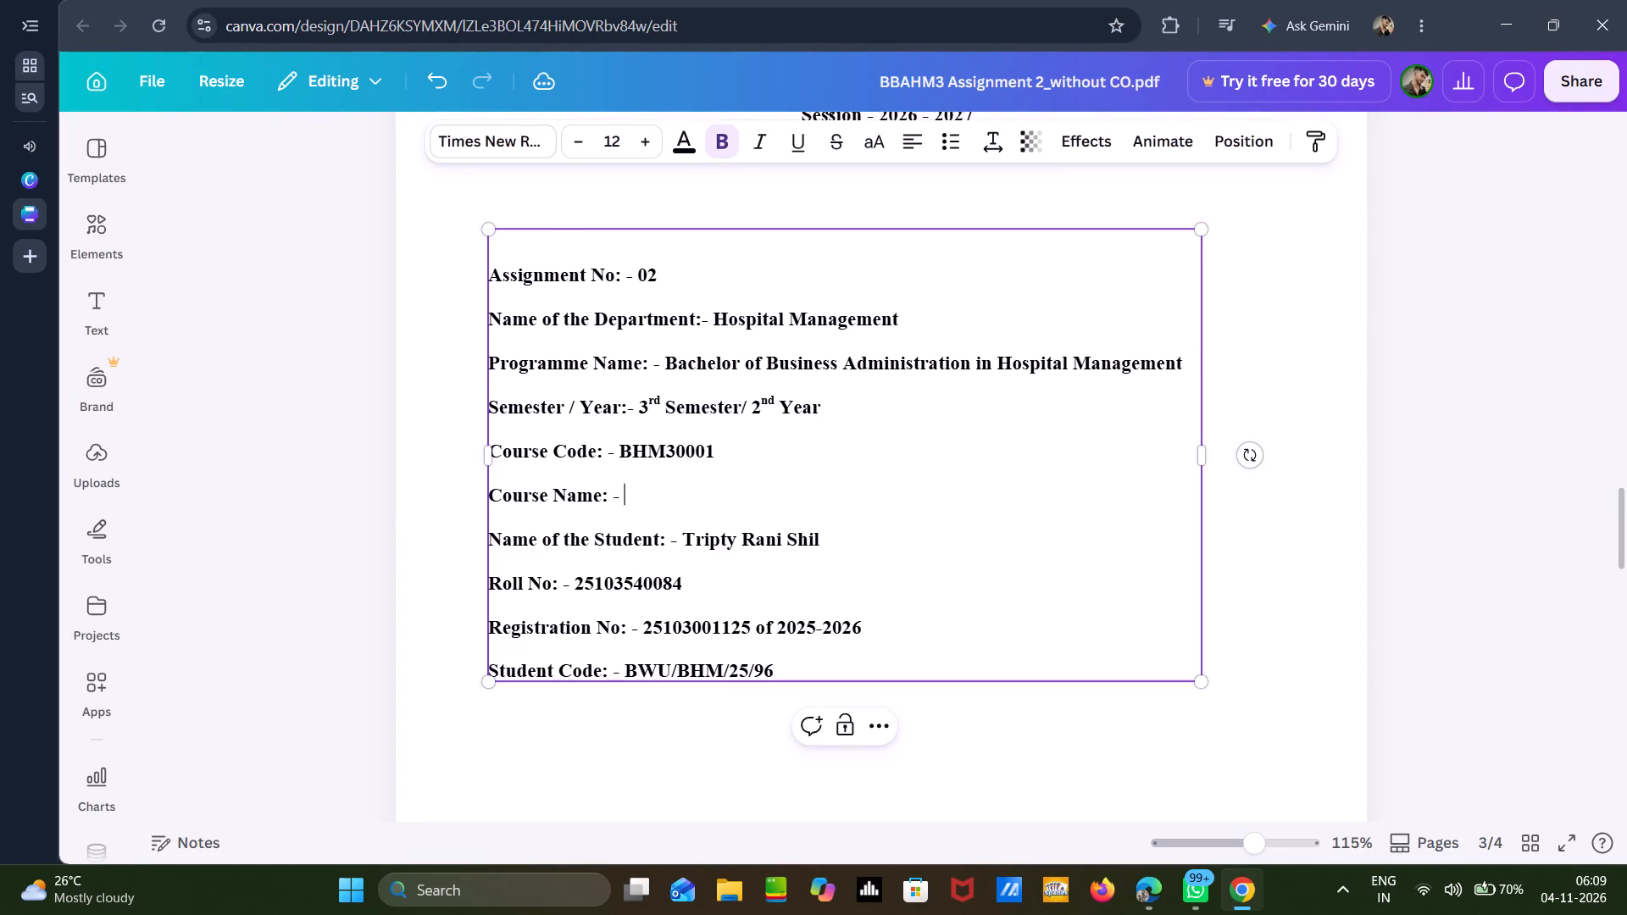
key("ctrl+v")
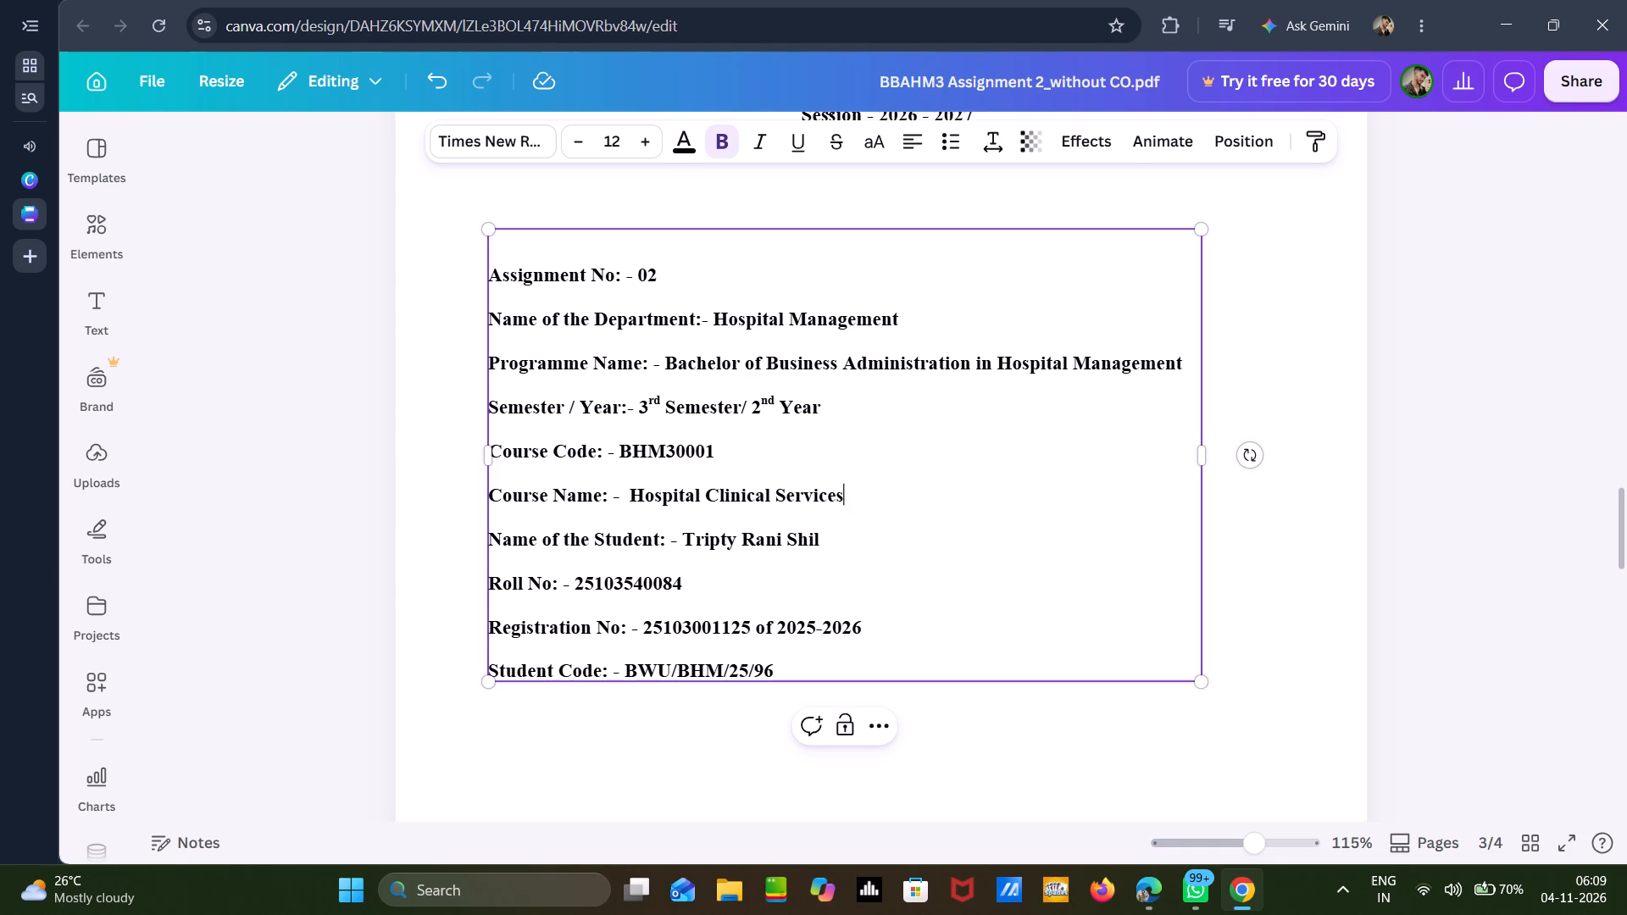
Clear the course code BHM30001 from the Course Code line on the page 3 cover, keeping the label.
left_click(720, 459)
key("BackSpace")
key("BackSpace")
key("BackSpace")
key("BackSpace")
key("BackSpace")
key("BackSpace")
key("BackSpace")
key("BackSpace")
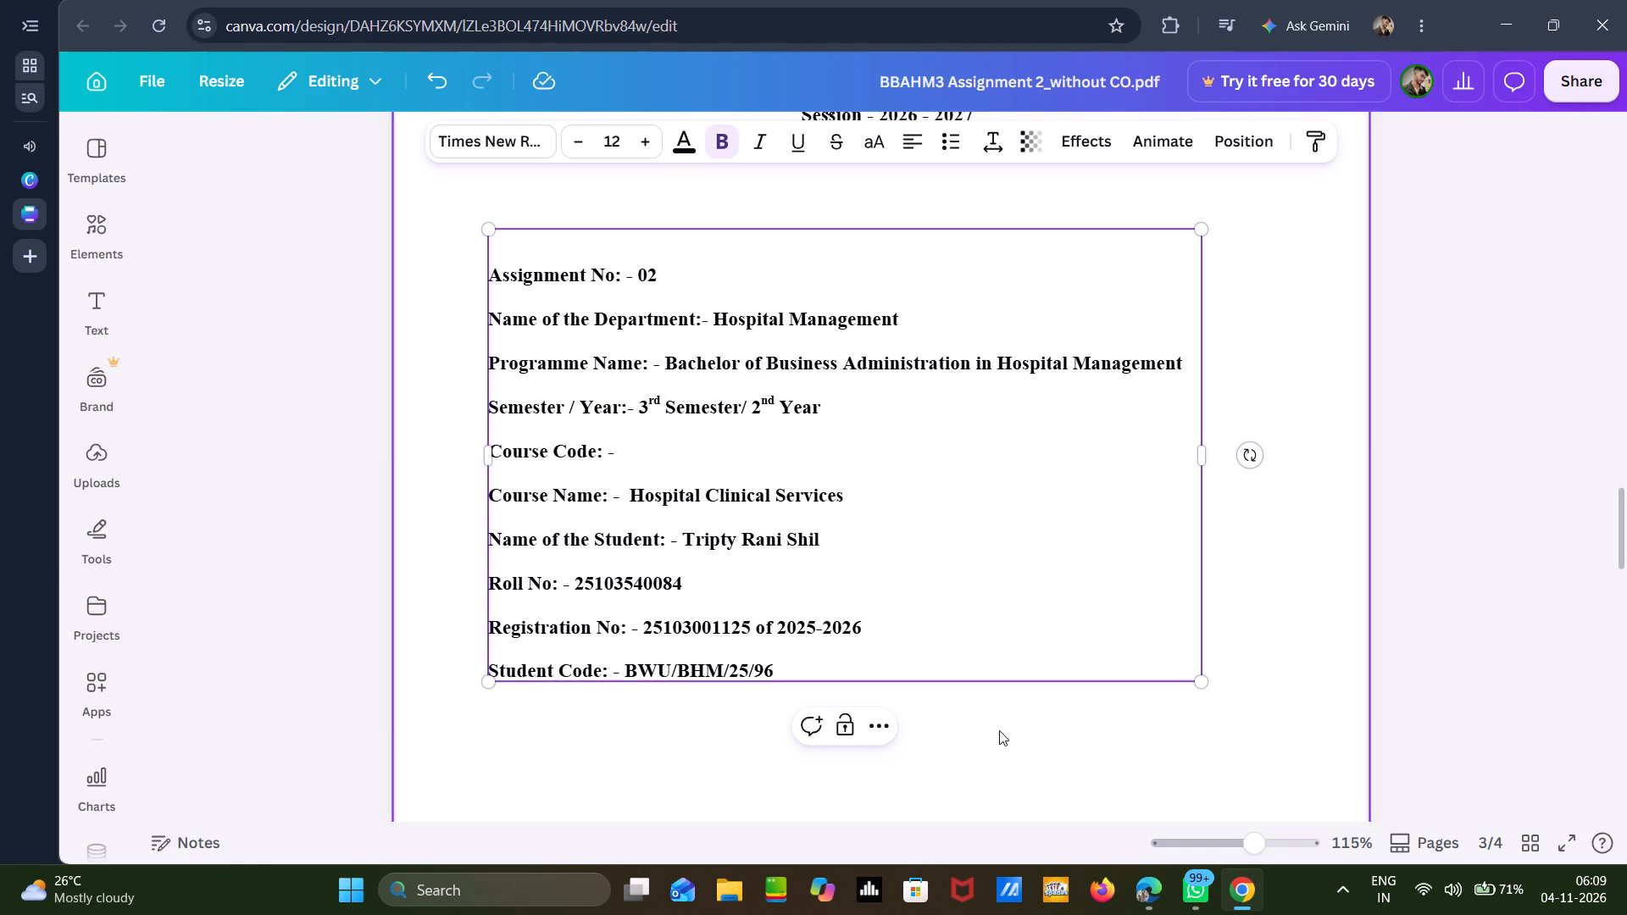
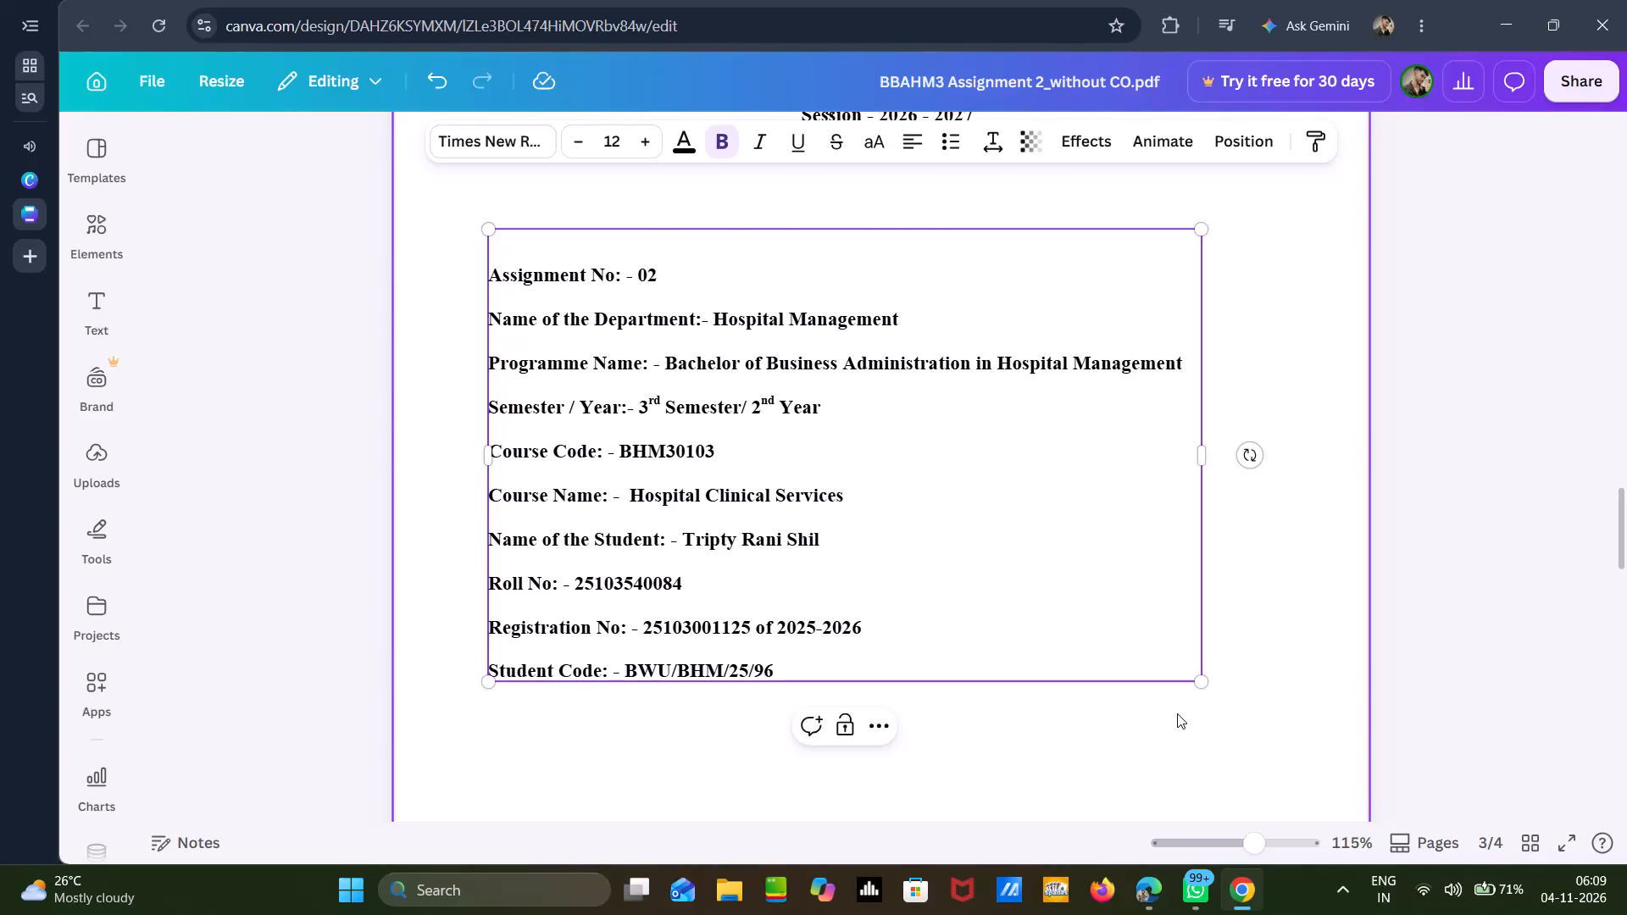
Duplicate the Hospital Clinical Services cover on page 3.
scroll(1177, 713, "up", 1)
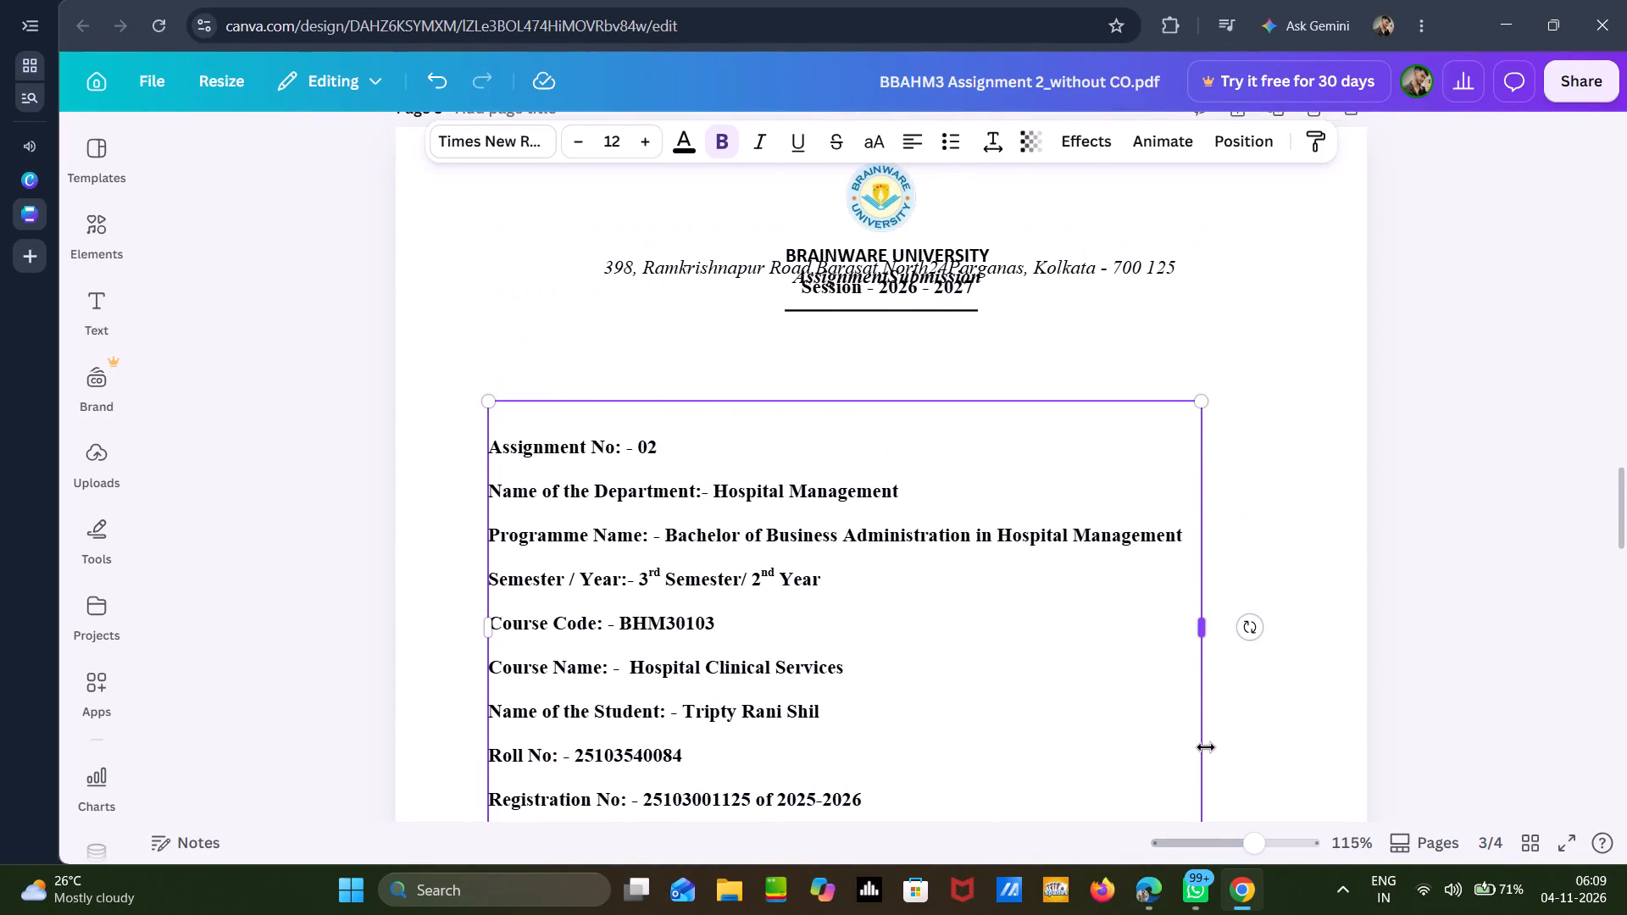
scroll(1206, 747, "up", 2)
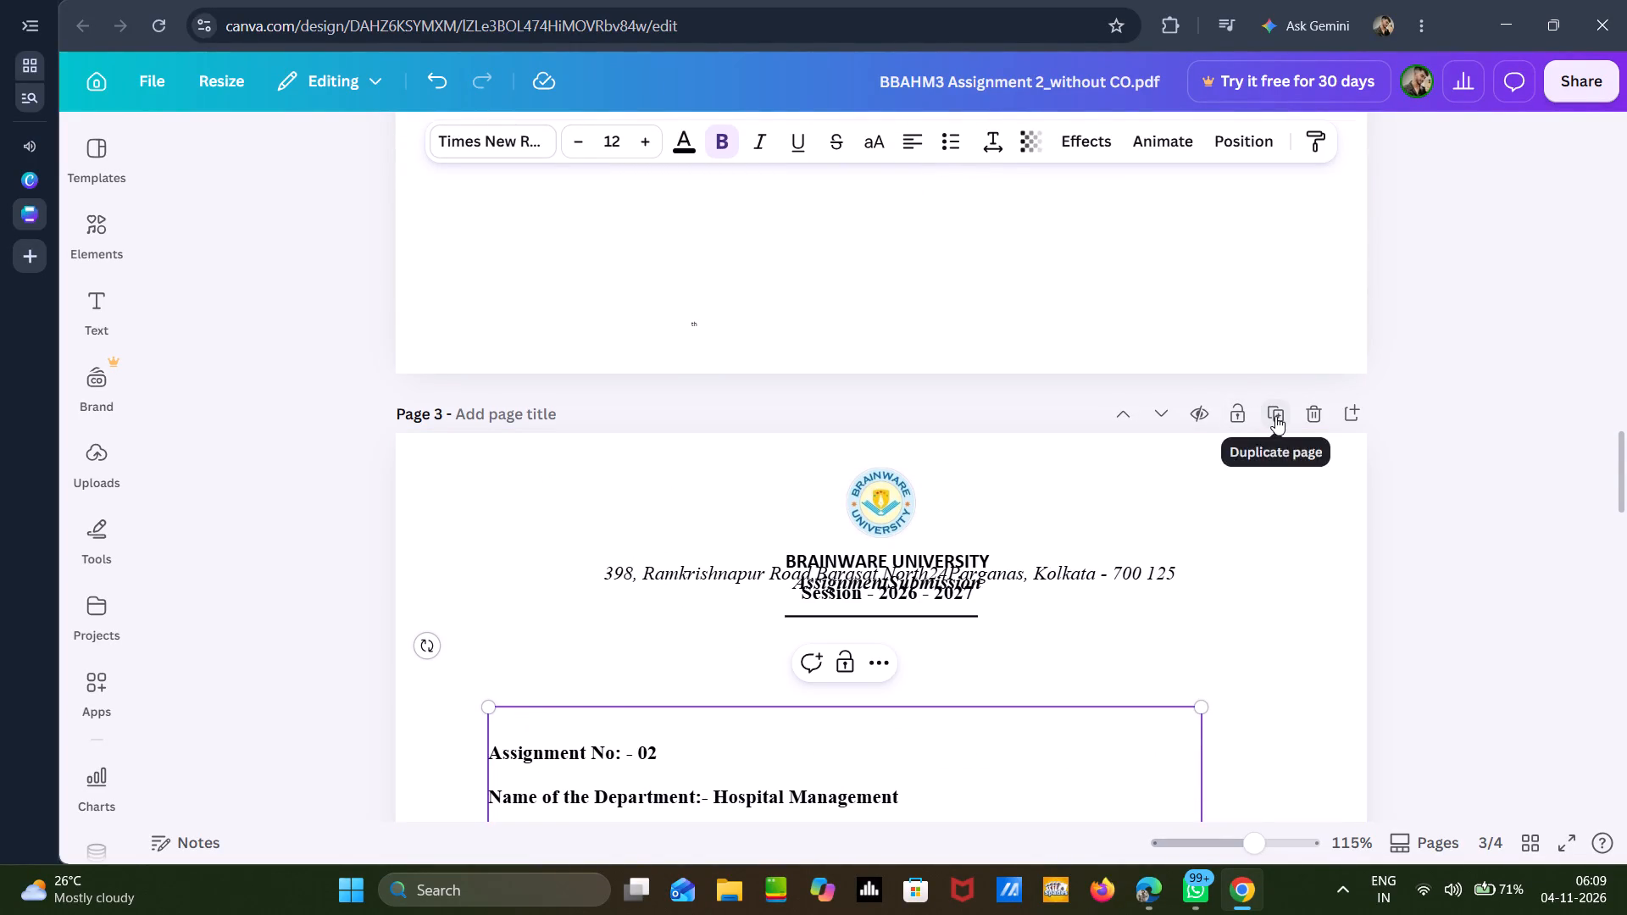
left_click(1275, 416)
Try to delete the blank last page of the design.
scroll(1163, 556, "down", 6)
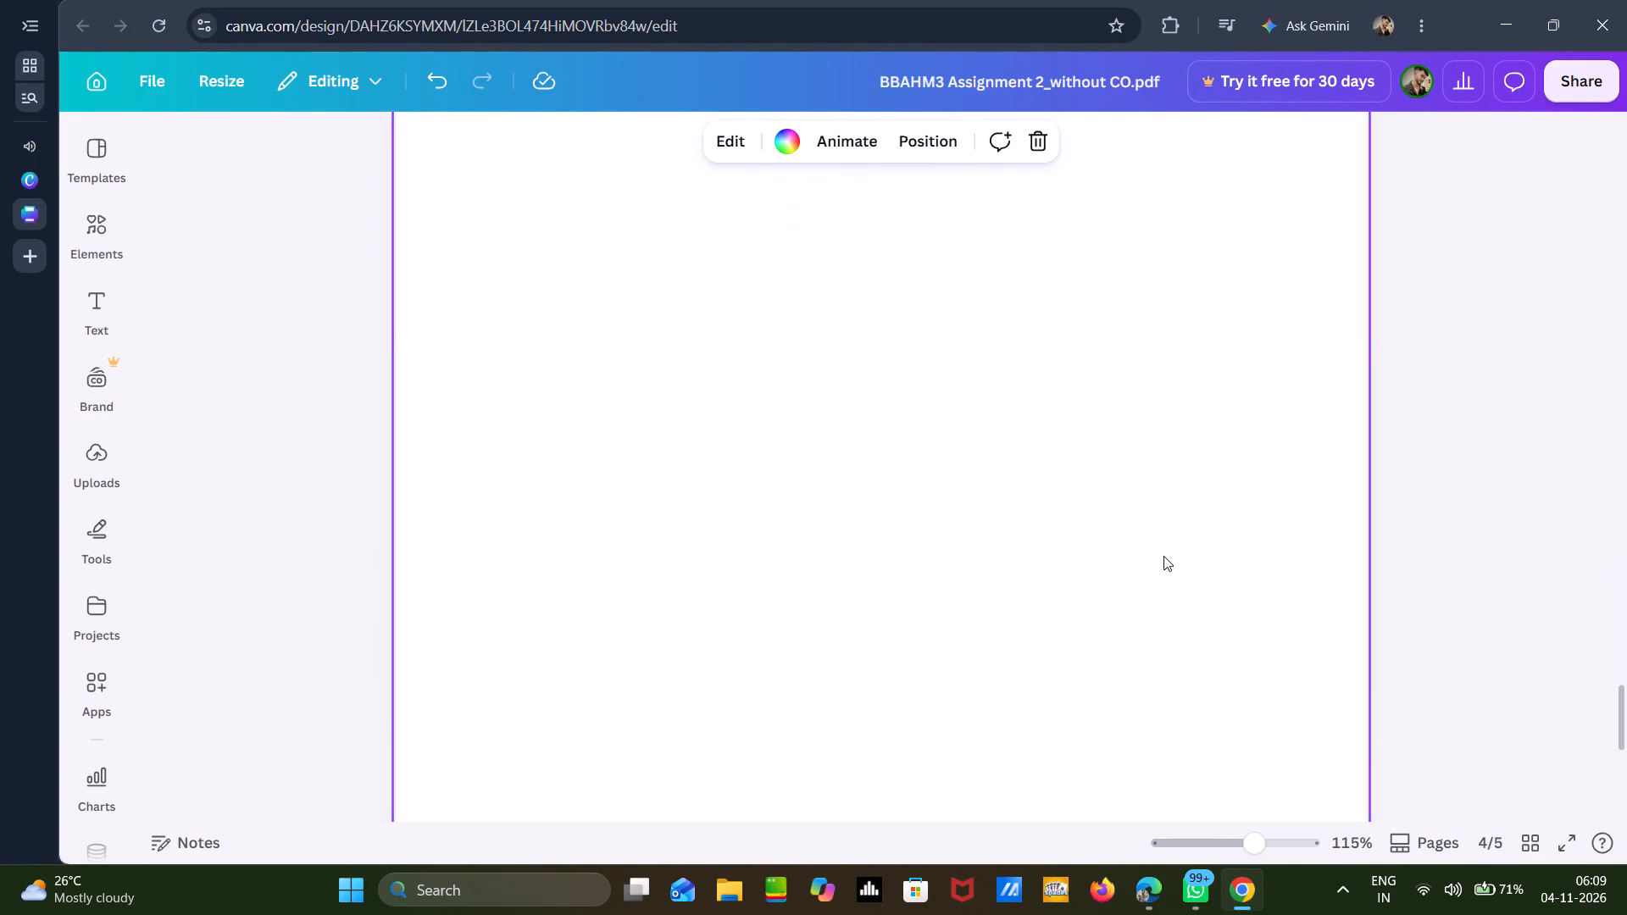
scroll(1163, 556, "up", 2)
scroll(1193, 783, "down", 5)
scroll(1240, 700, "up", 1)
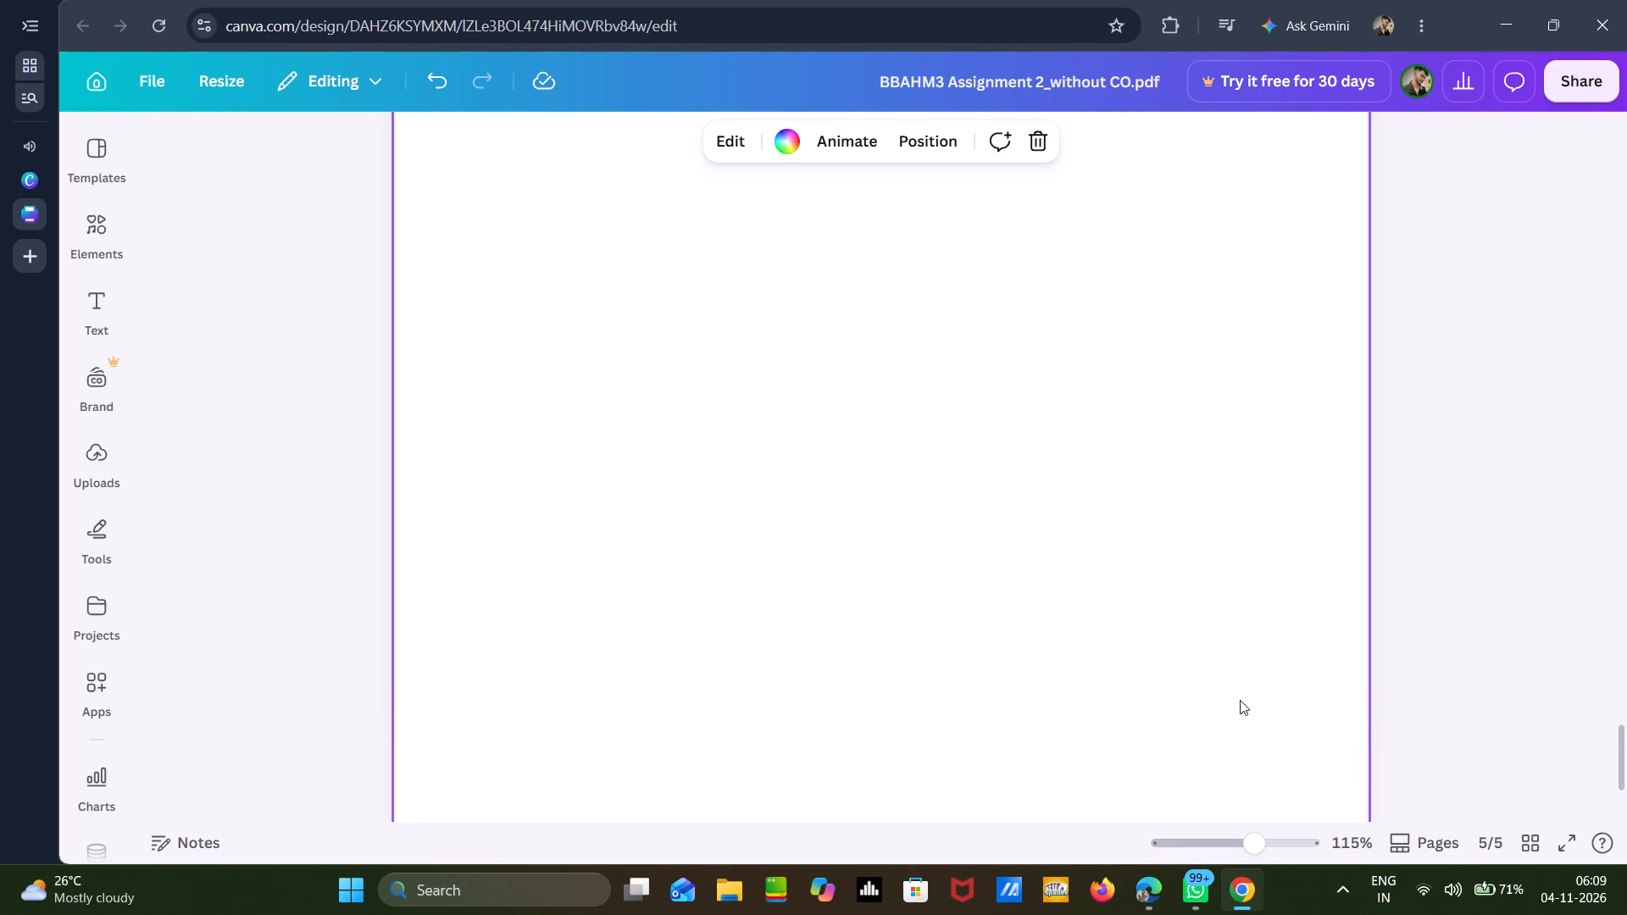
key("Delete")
Look through the cover pages to check which pages remain in the design.
scroll(1240, 700, "up", 10)
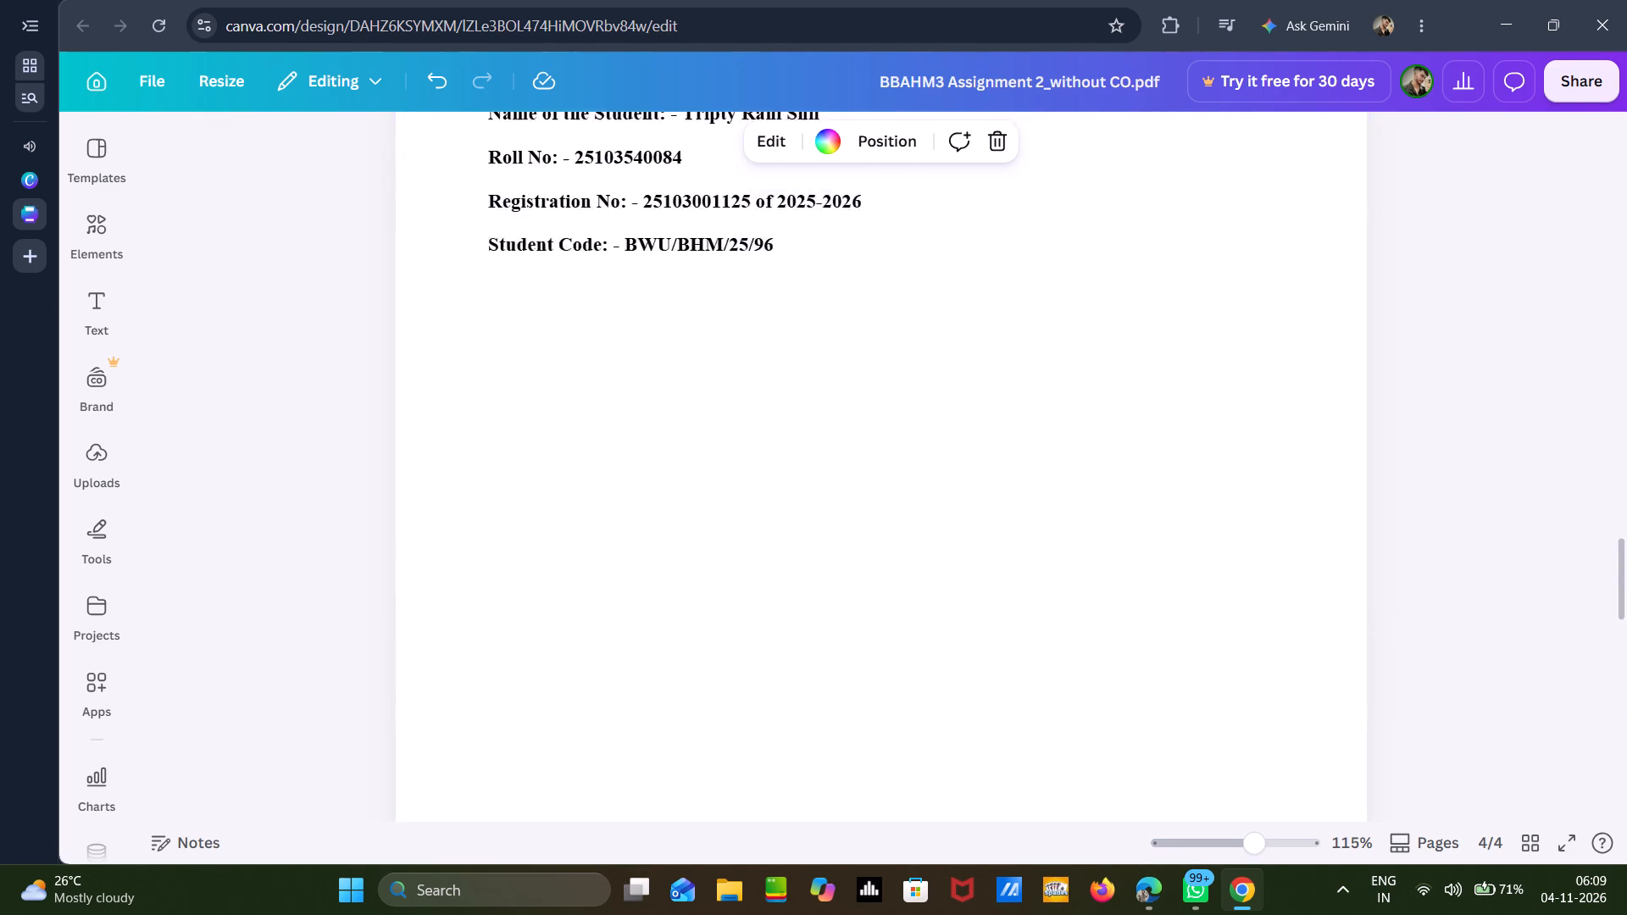
scroll(1240, 700, "up", 4)
scroll(1240, 700, "down", 7)
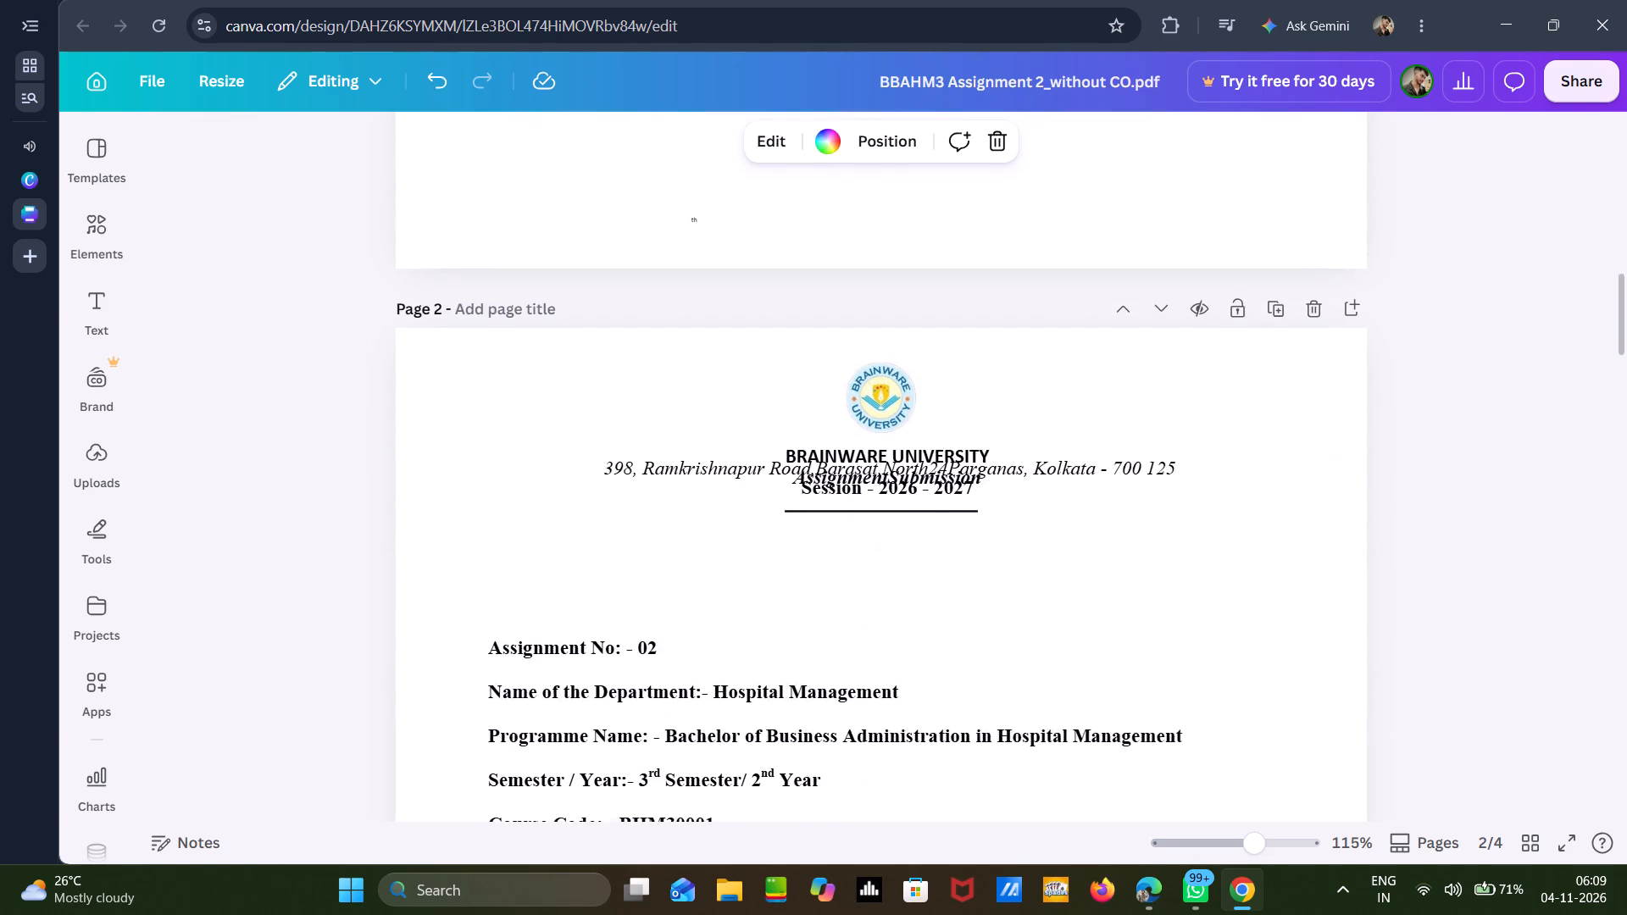
scroll(1240, 700, "down", 3)
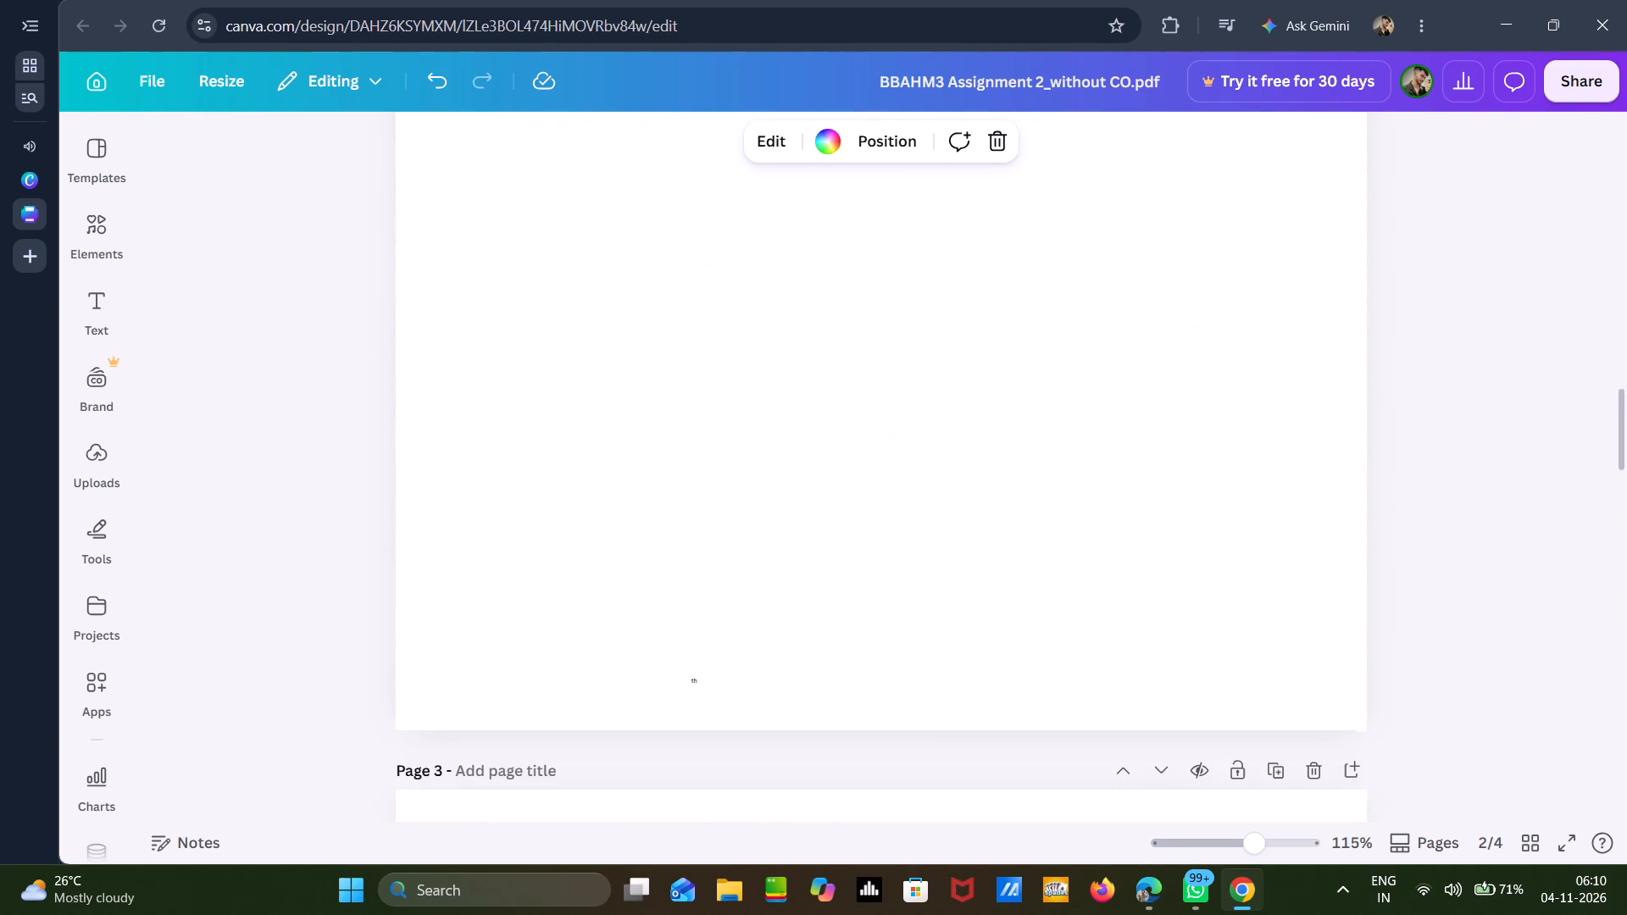
scroll(1240, 700, "down", 7)
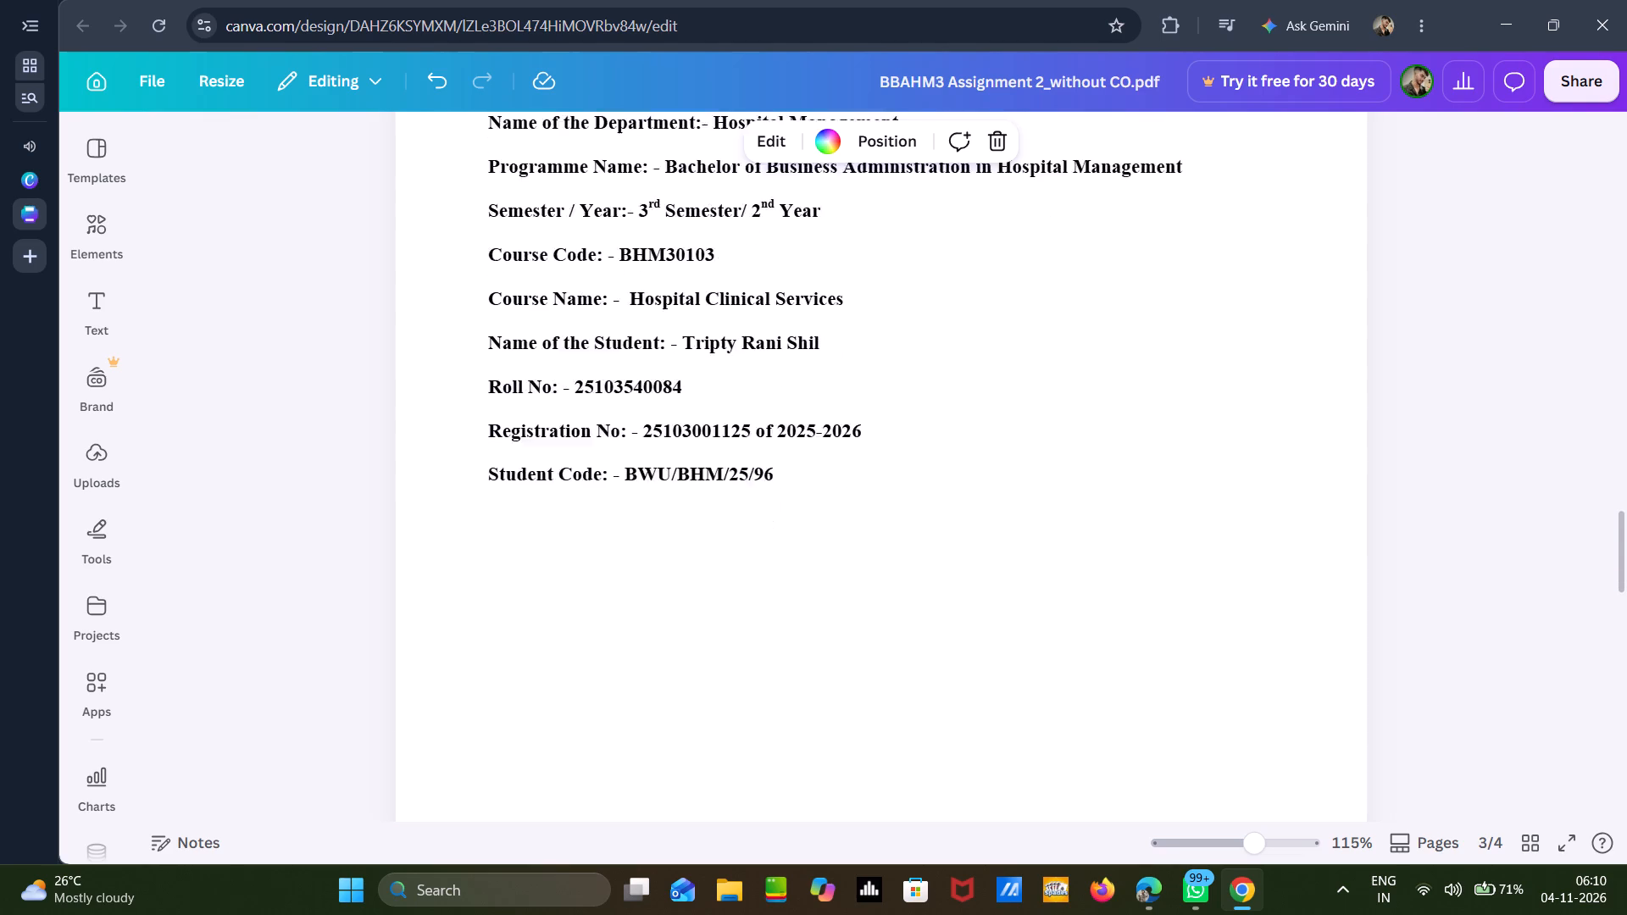
Delete the blank page 4 at the end of the design.
scroll(1240, 700, "down", 6)
left_click(1207, 603)
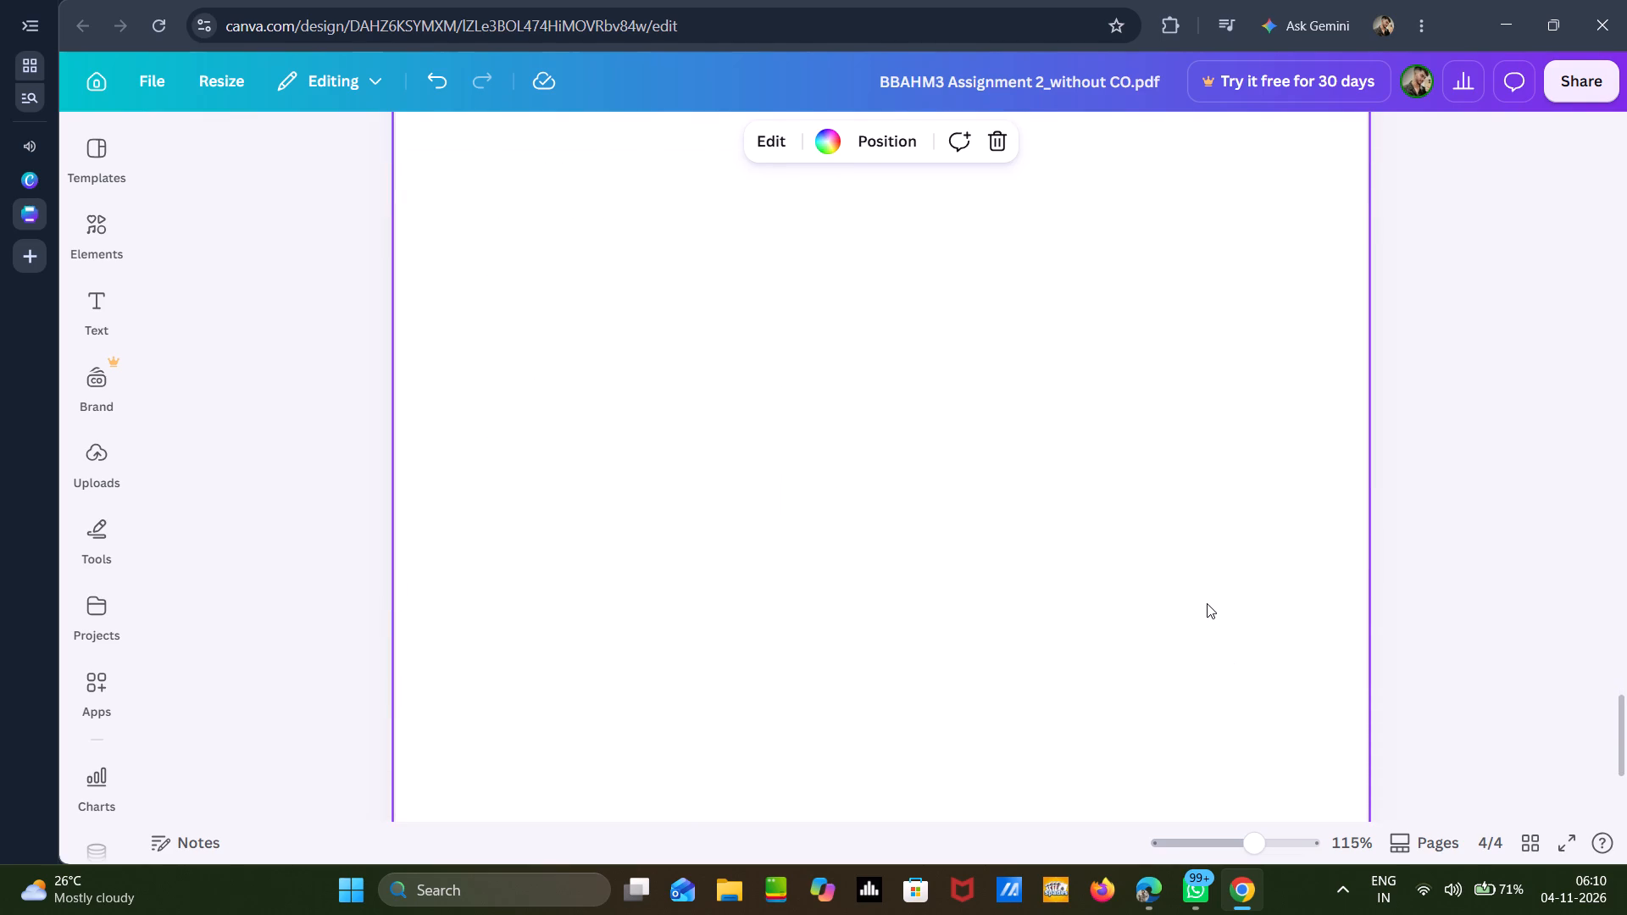
key("Delete")
key("Delete")
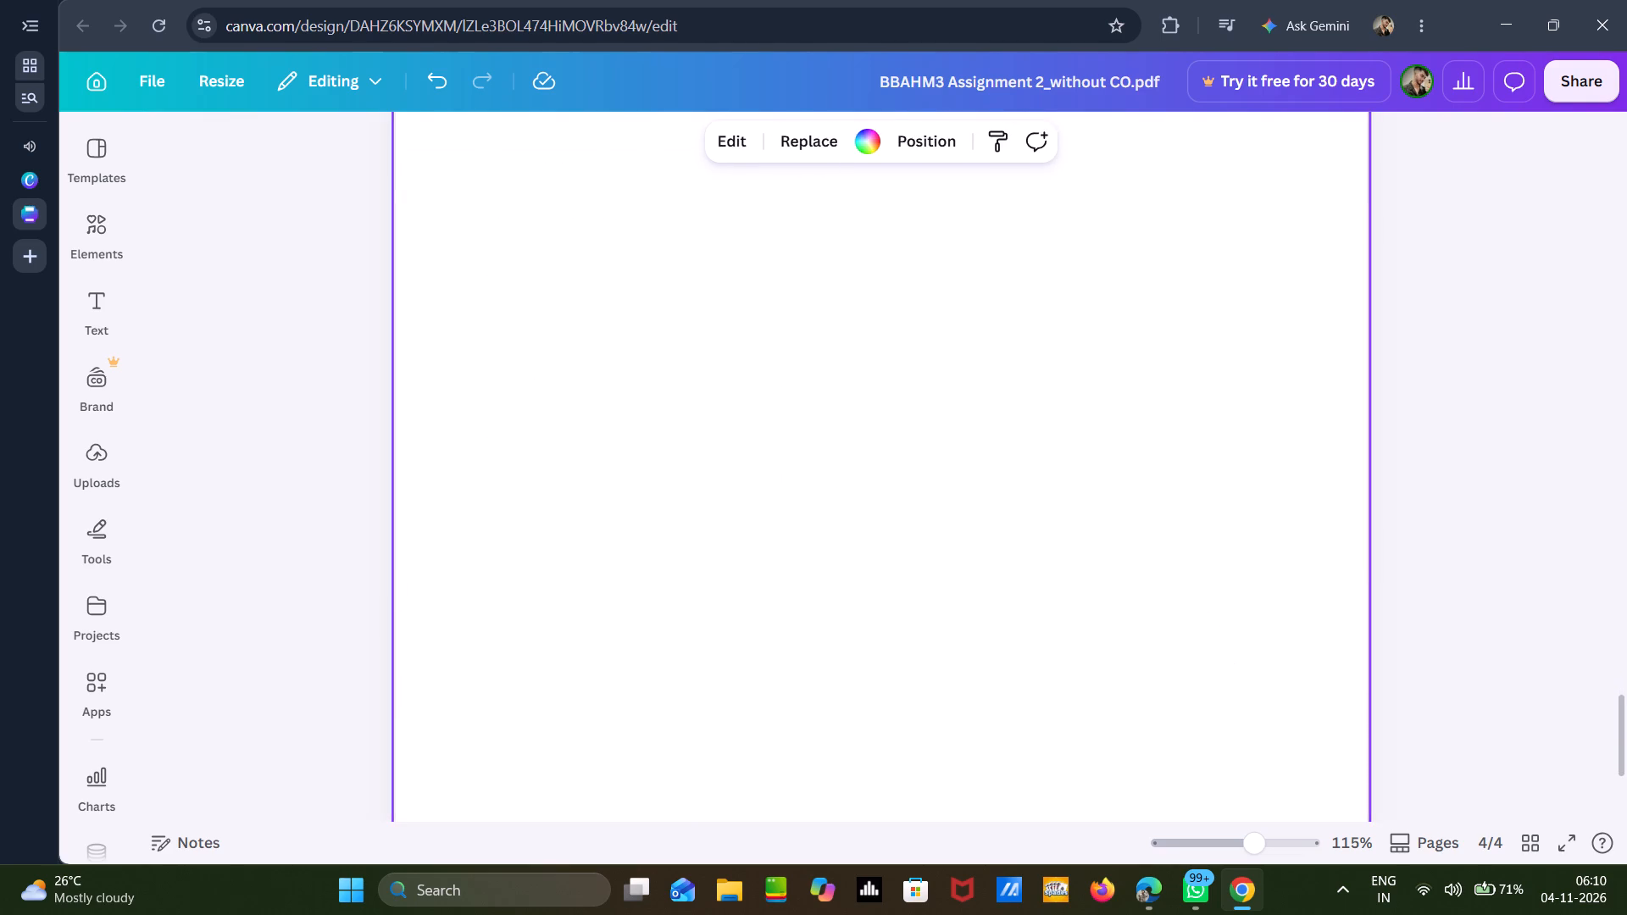
key("Delete")
key("Delete")
key("Delete")
key("Delete")
scroll(1207, 603, "up", 4)
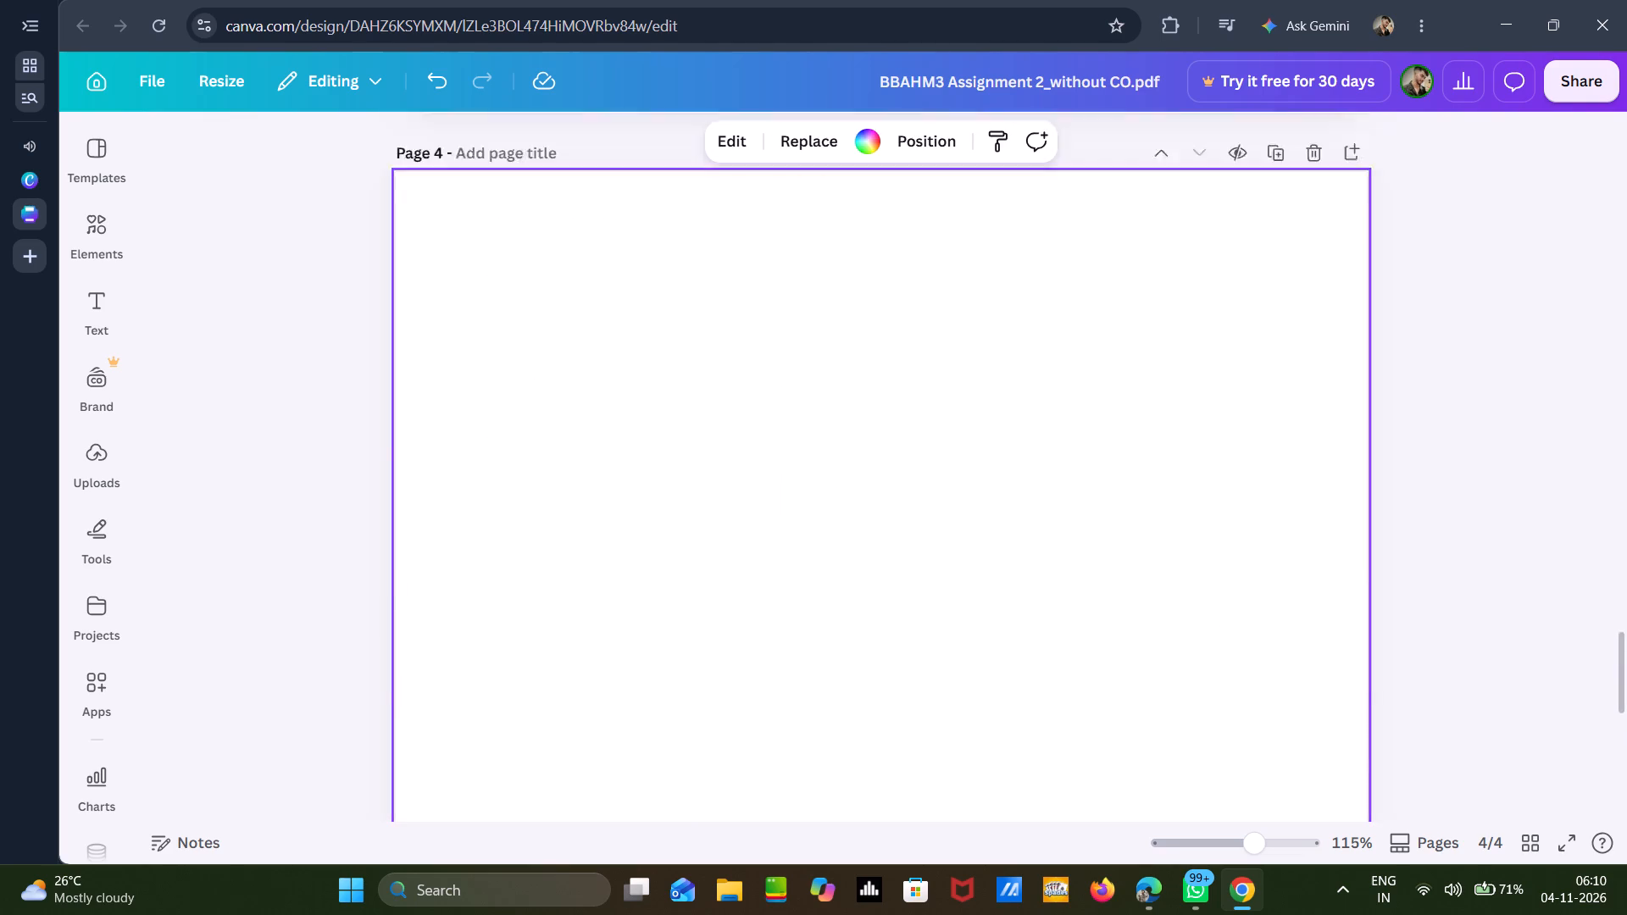
scroll(1207, 603, "up", 2)
scroll(1207, 603, "down", 1)
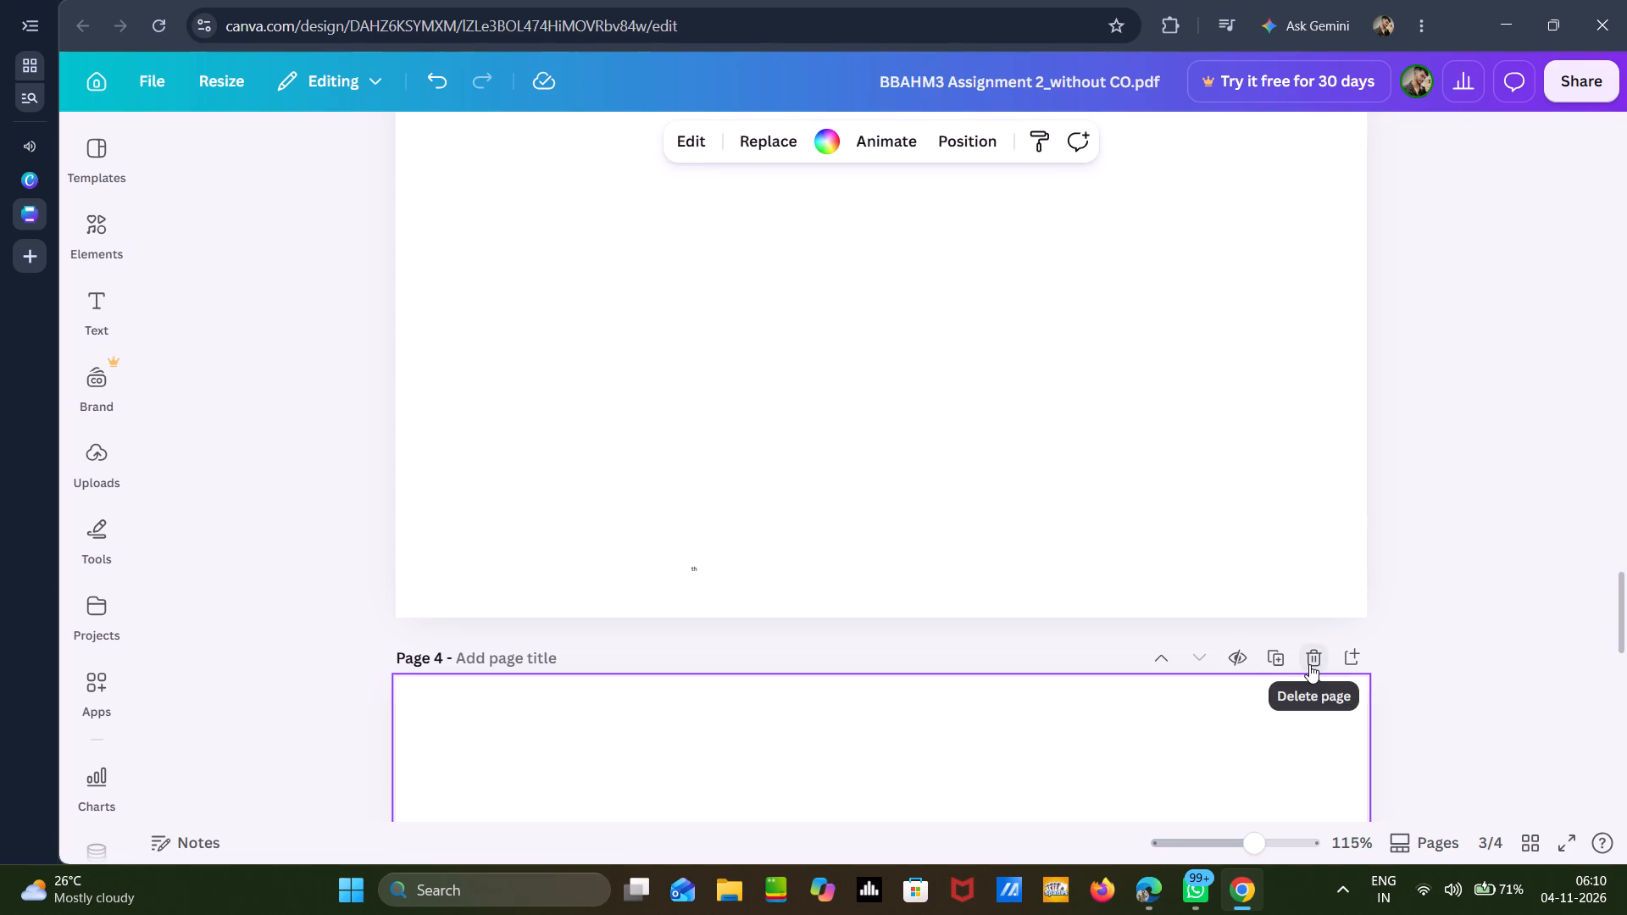
left_click(1309, 664)
Duplicate the Hospital Clinical Services cover on page 3 as a new page 4.
scroll(1309, 664, "up", 3)
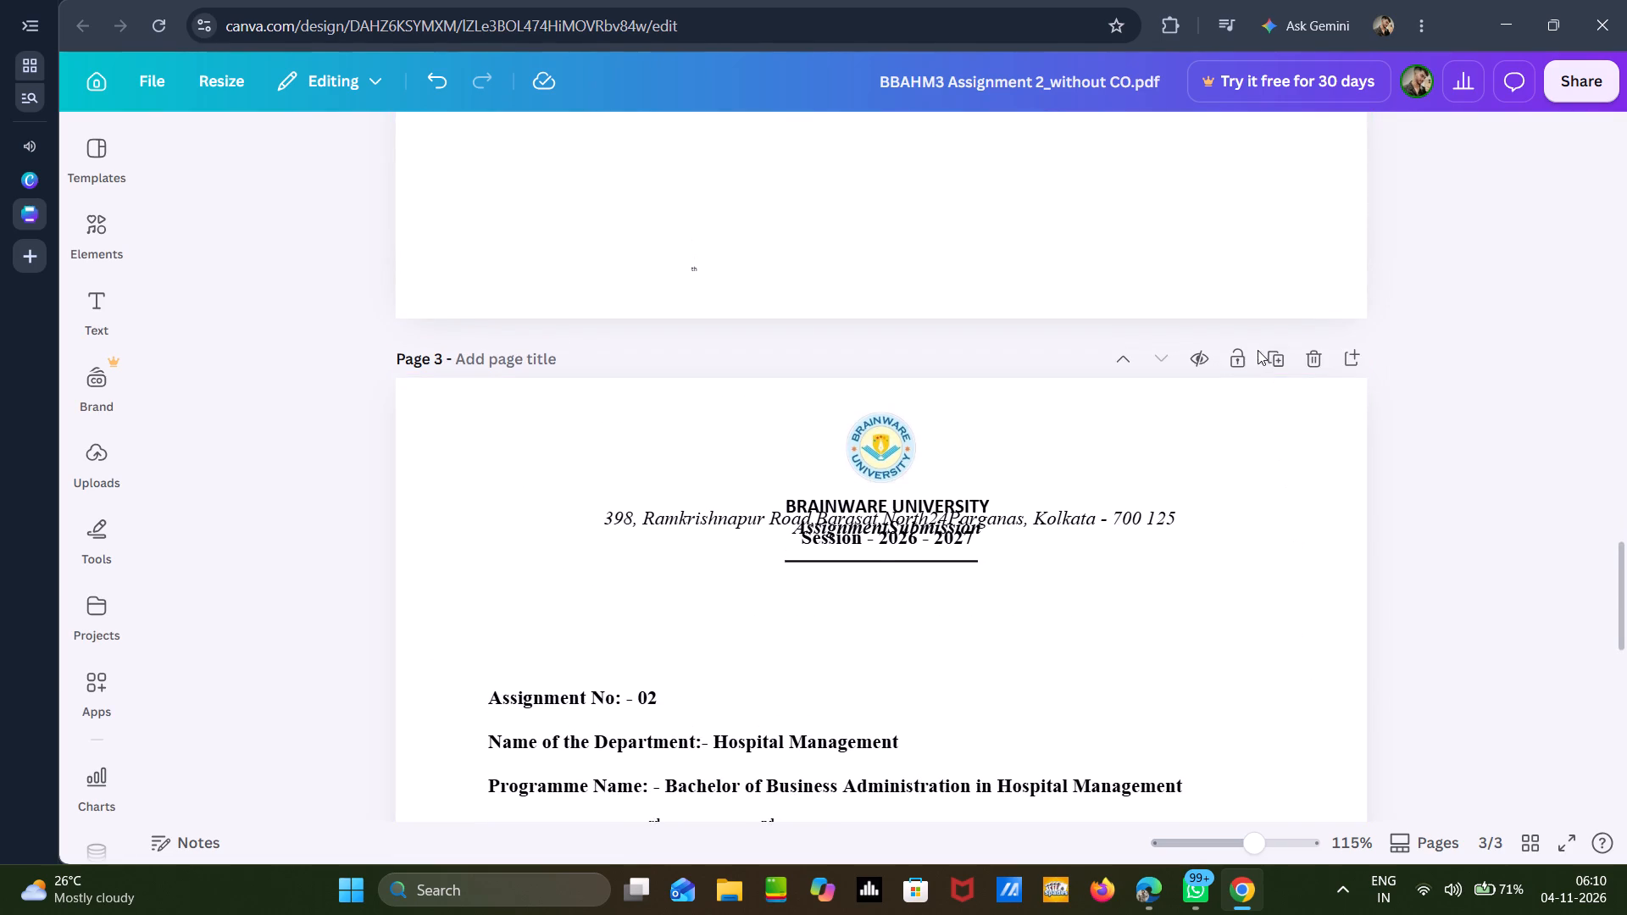
left_click(1274, 361)
Clear "Hospital Clinical Services" from the Course Name line on the page 4 cover, keeping the label.
scroll(1151, 498, "down", 2)
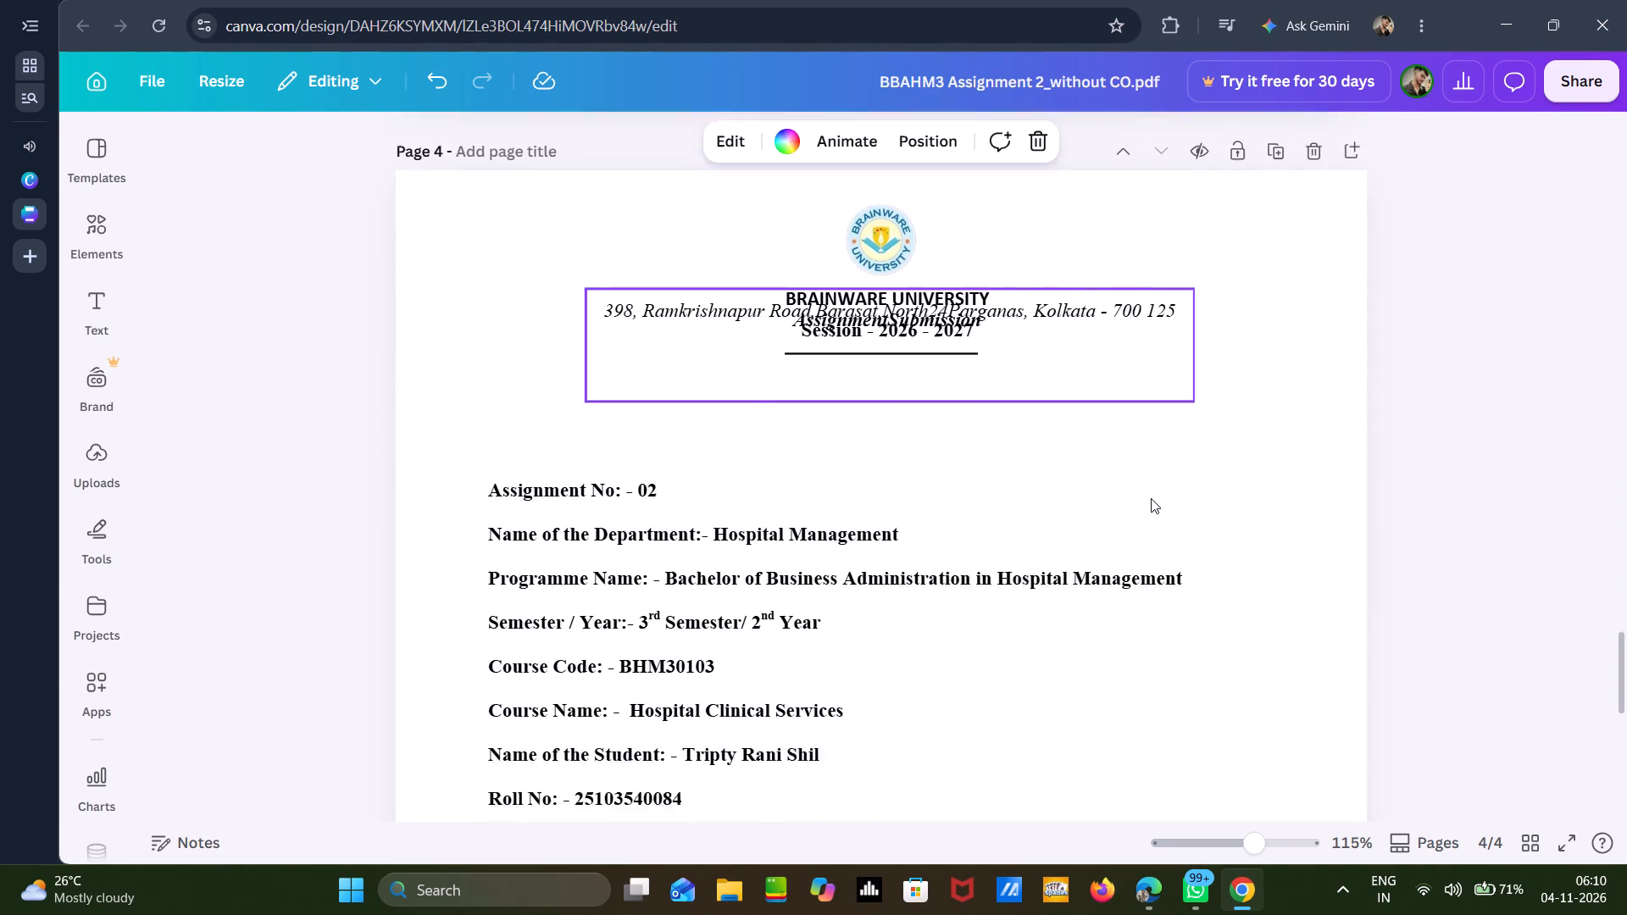
scroll(1151, 498, "down", 2)
scroll(986, 406, "up", 1)
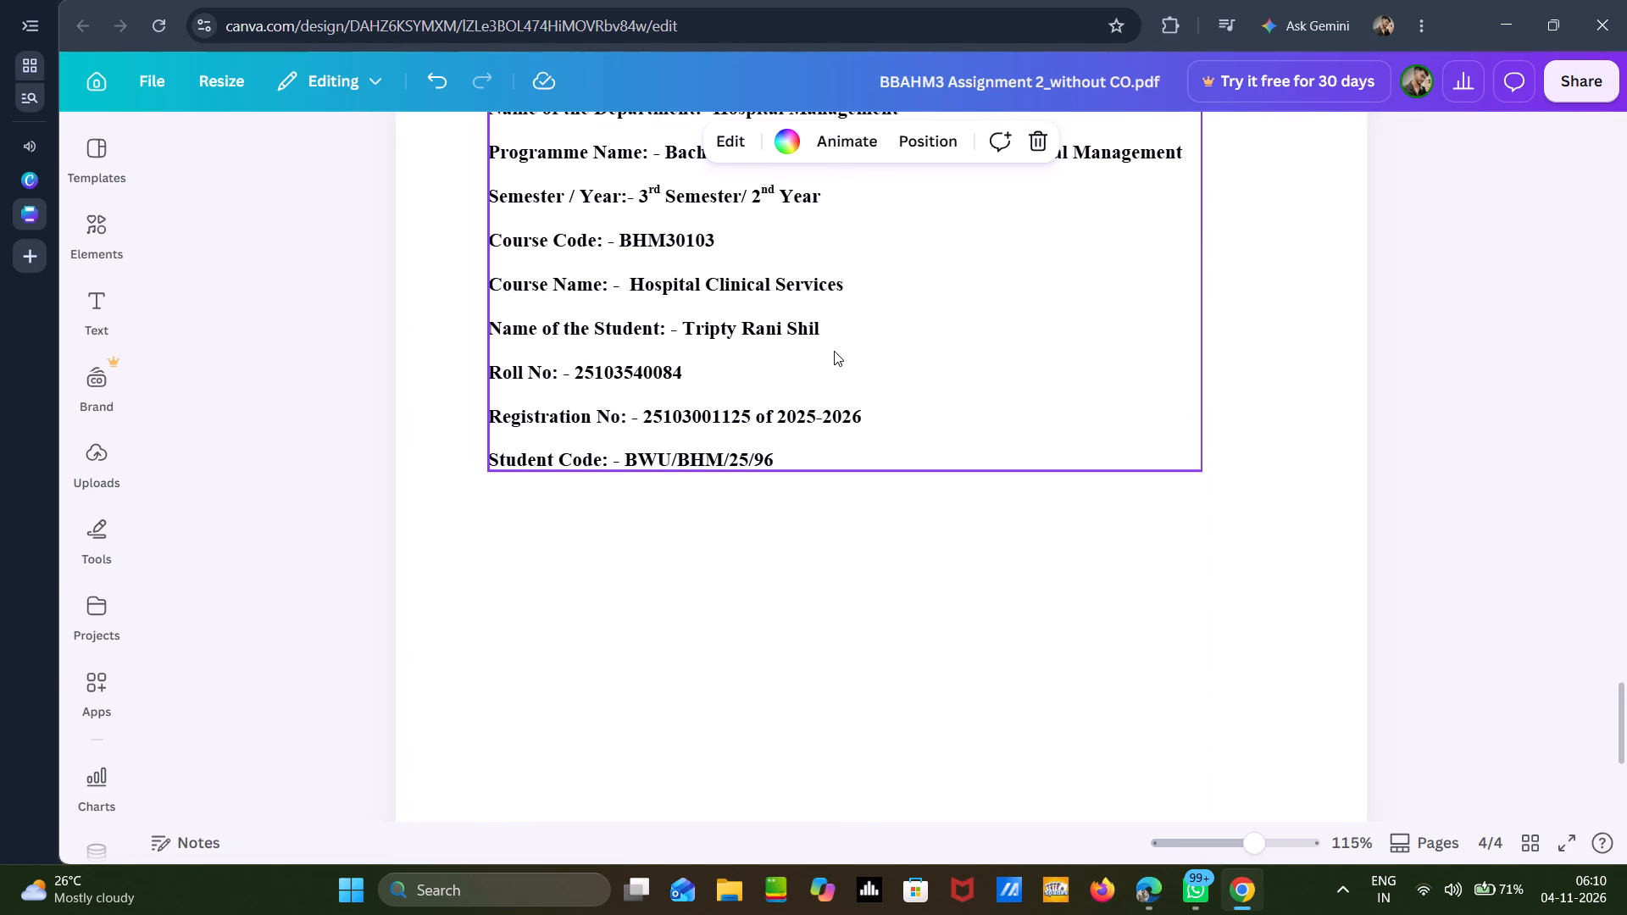
left_click(801, 283)
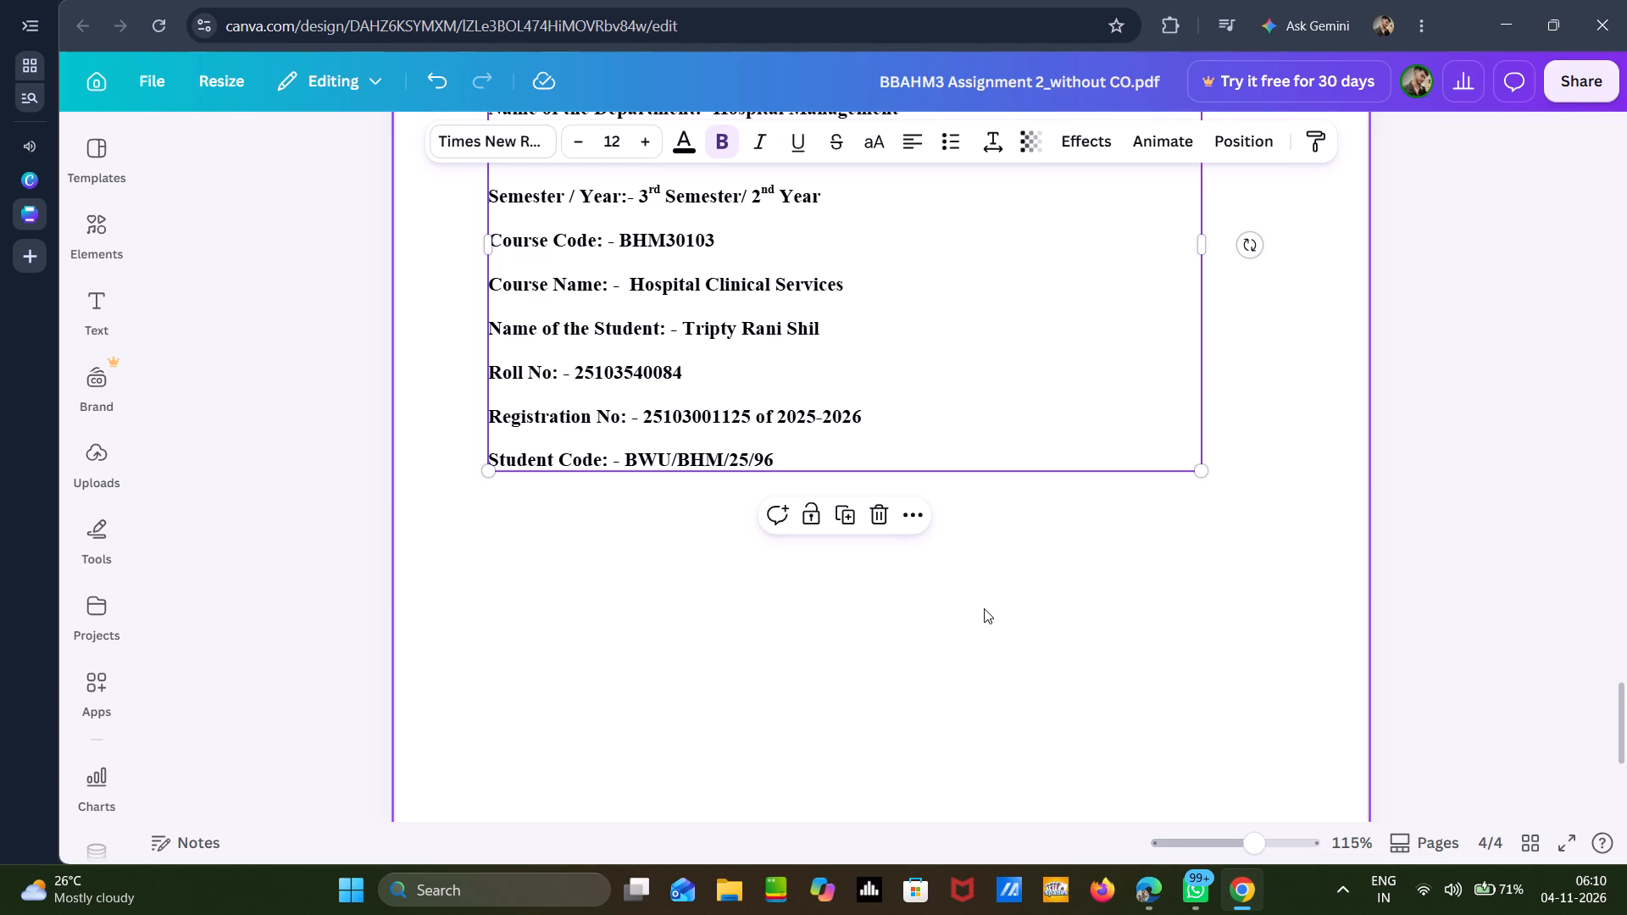
left_click(984, 608)
left_click(814, 287)
left_click(814, 287)
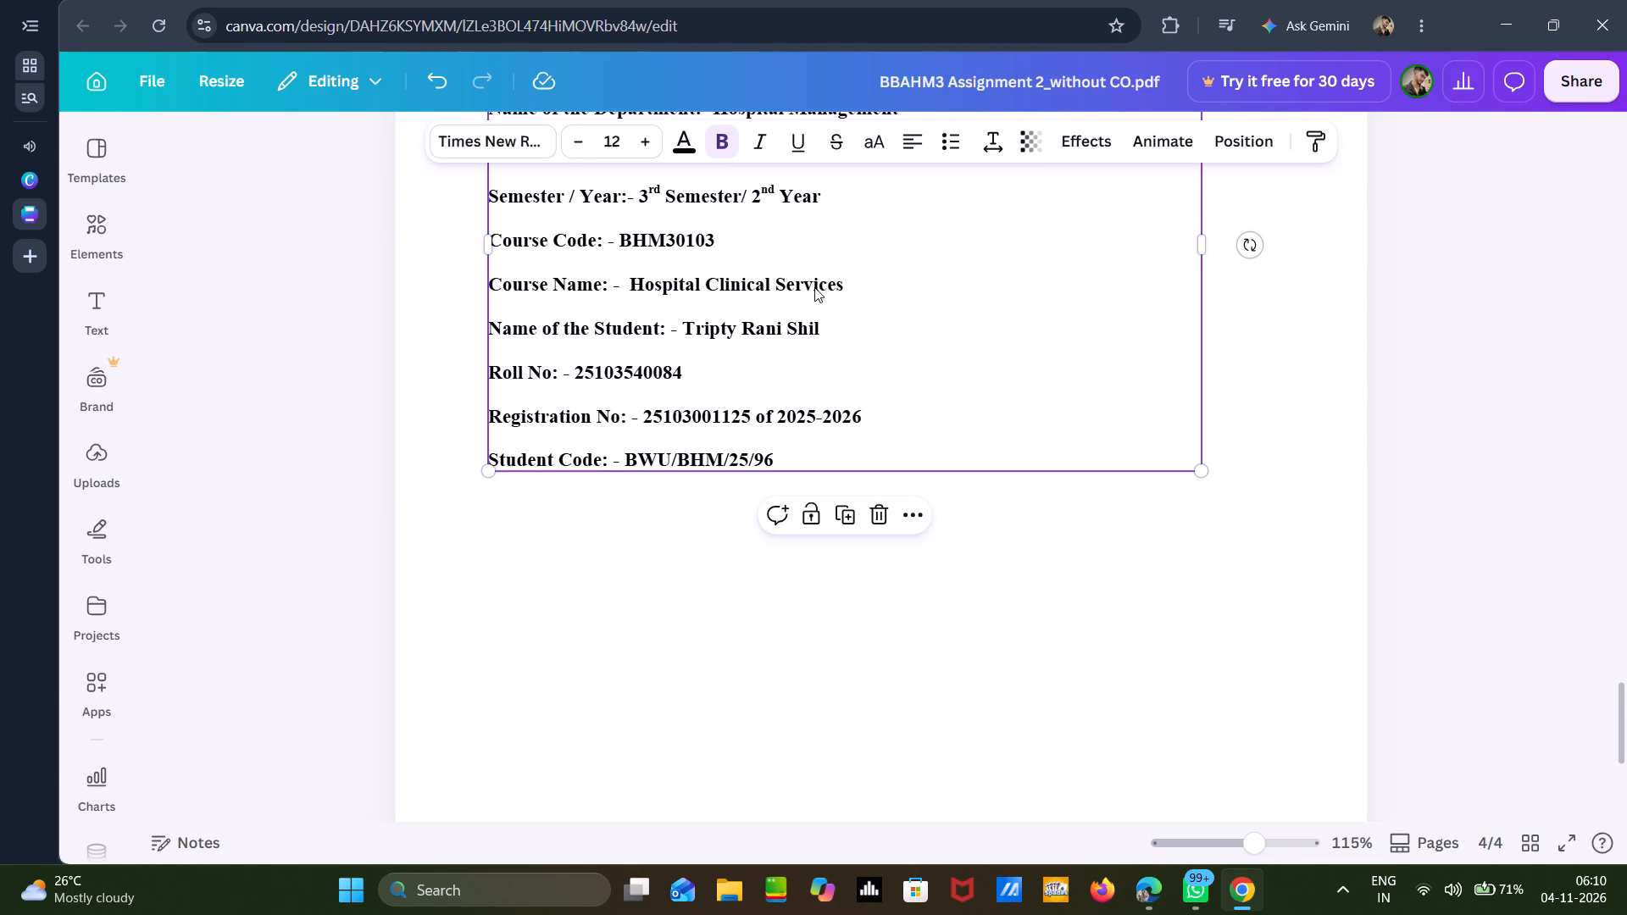
scroll(875, 726, "down", 1)
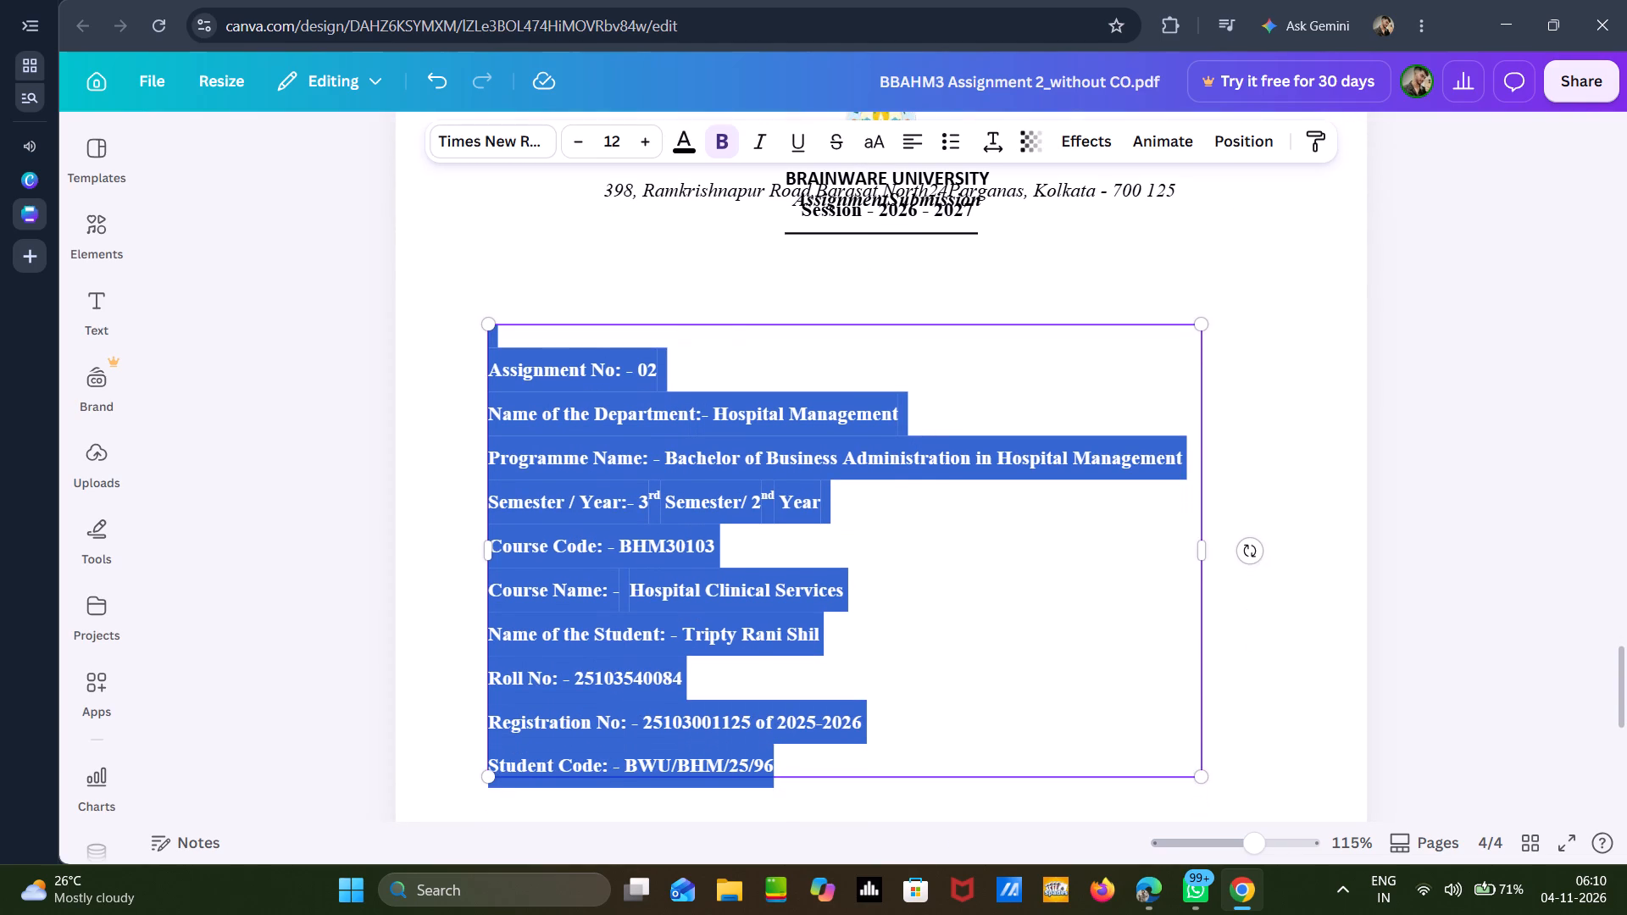
left_click(847, 591)
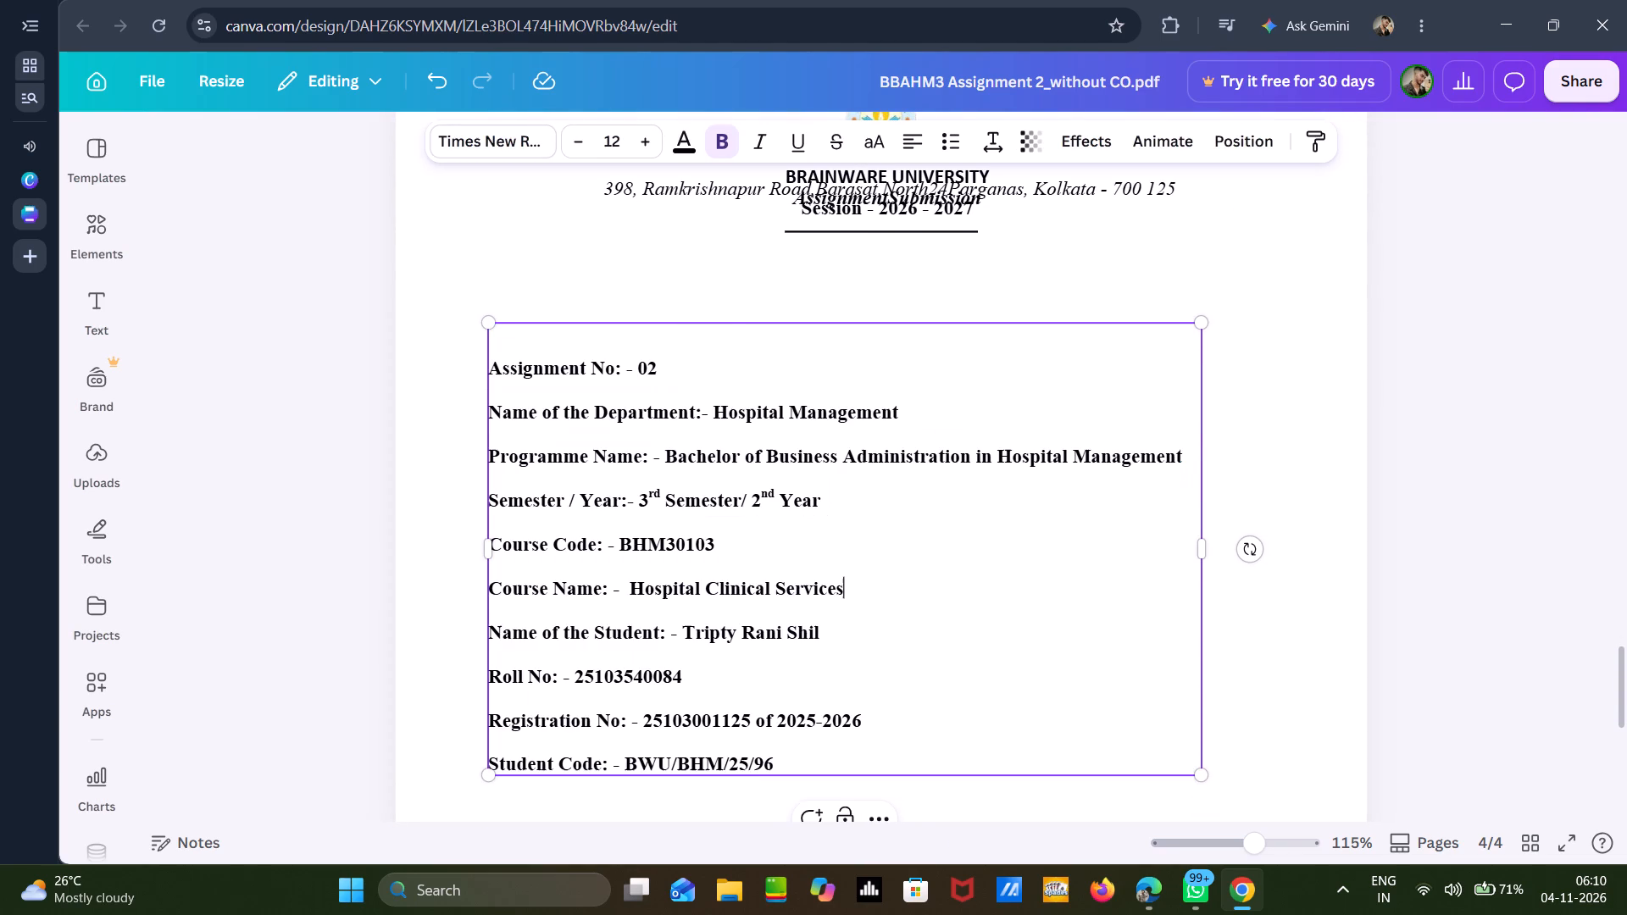
key("BackSpace")
key("BackSpace")
key("BackSpace")
key("BackSpace")
key("BackSpace")
key("BackSpace")
key("BackSpace")
key("BackSpace")
key("BackSpace")
key("BackSpace")
key("BackSpace")
key("BackSpace")
key("BackSpace")
key("BackSpace")
key("BackSpace")
key("BackSpace")
key("BackSpace")
key("BackSpace")
key("BackSpace")
key("BackSpace")
key("BackSpace")
key("BackSpace")
key("BackSpace")
key("BackSpace")
key("BackSpace")
key("BackSpace")
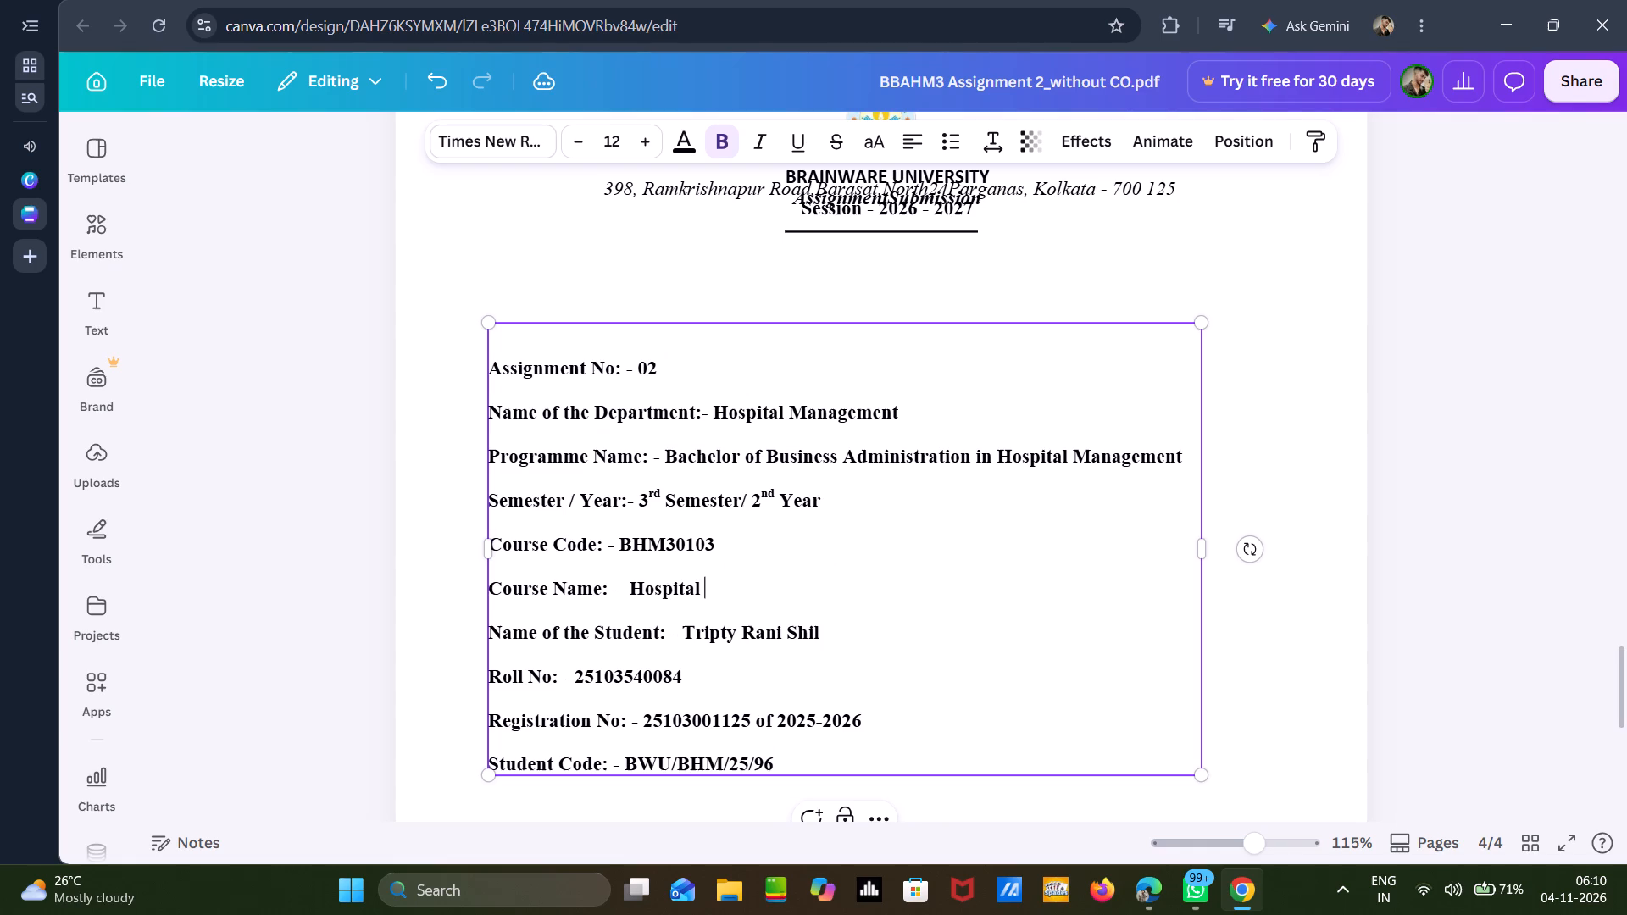
Clear the course code BHM30103 from the Course Code line on the page 4 cover, keeping the label with a trailing space.
left_click(714, 546)
key("BackSpace")
key("BackSpace")
key("BackSpace")
key("BackSpace")
key("BackSpace")
key("BackSpace")
key("BackSpace")
key("BackSpace")
key("BackSpace")
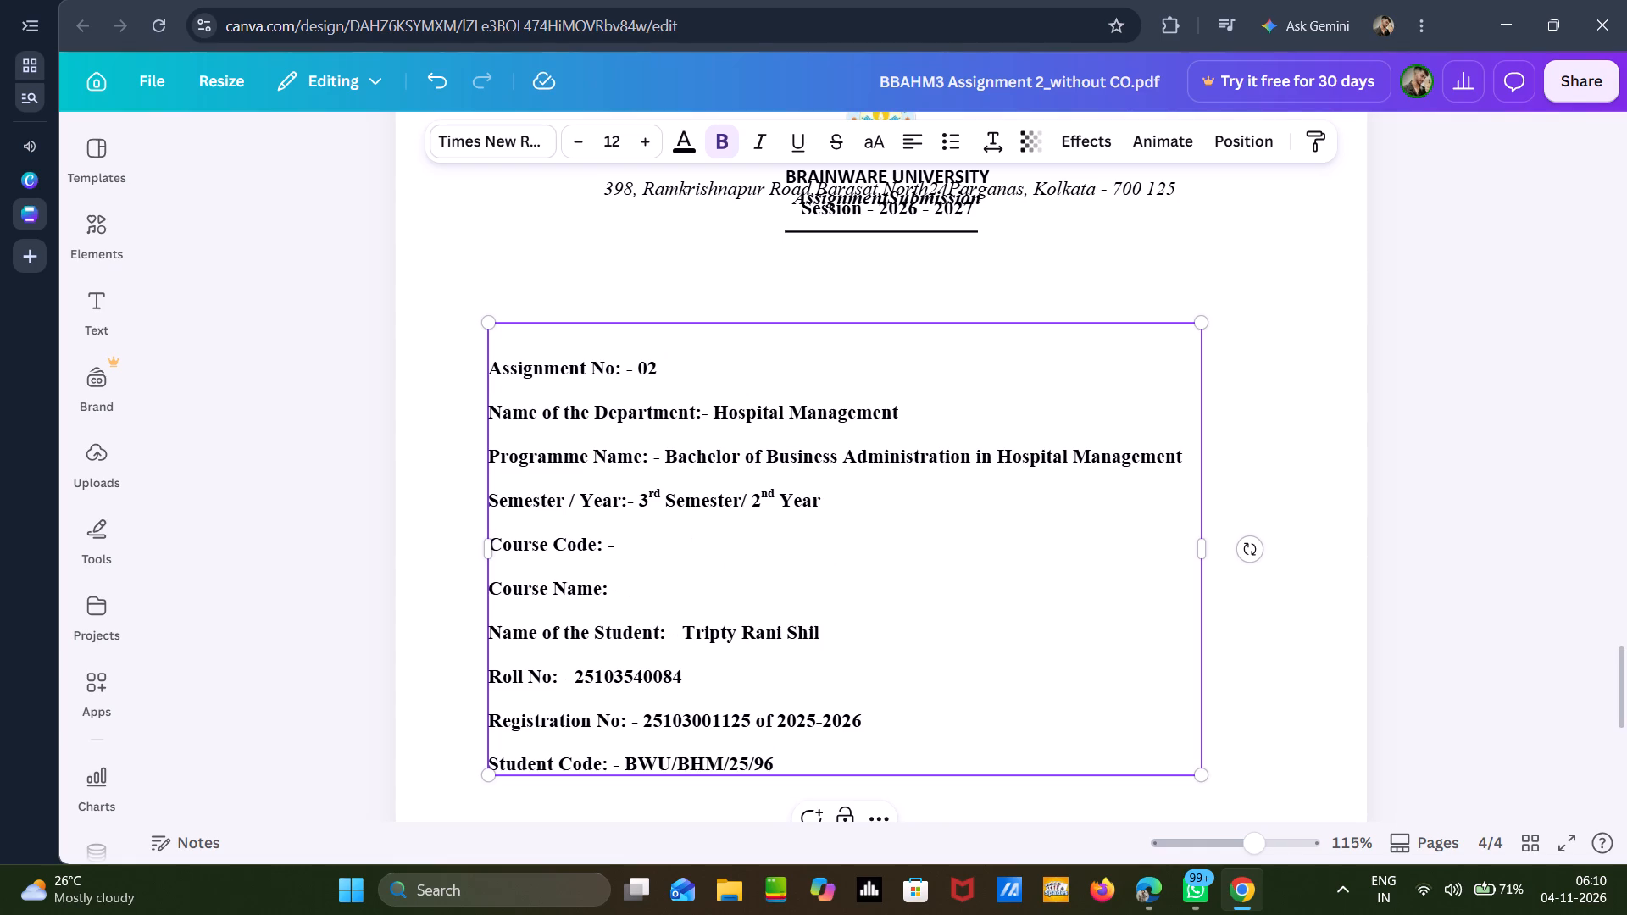
key("space")
Duplicate the page 4 cover with its empty course code and course name as page 5.
scroll(714, 546, "up", 1)
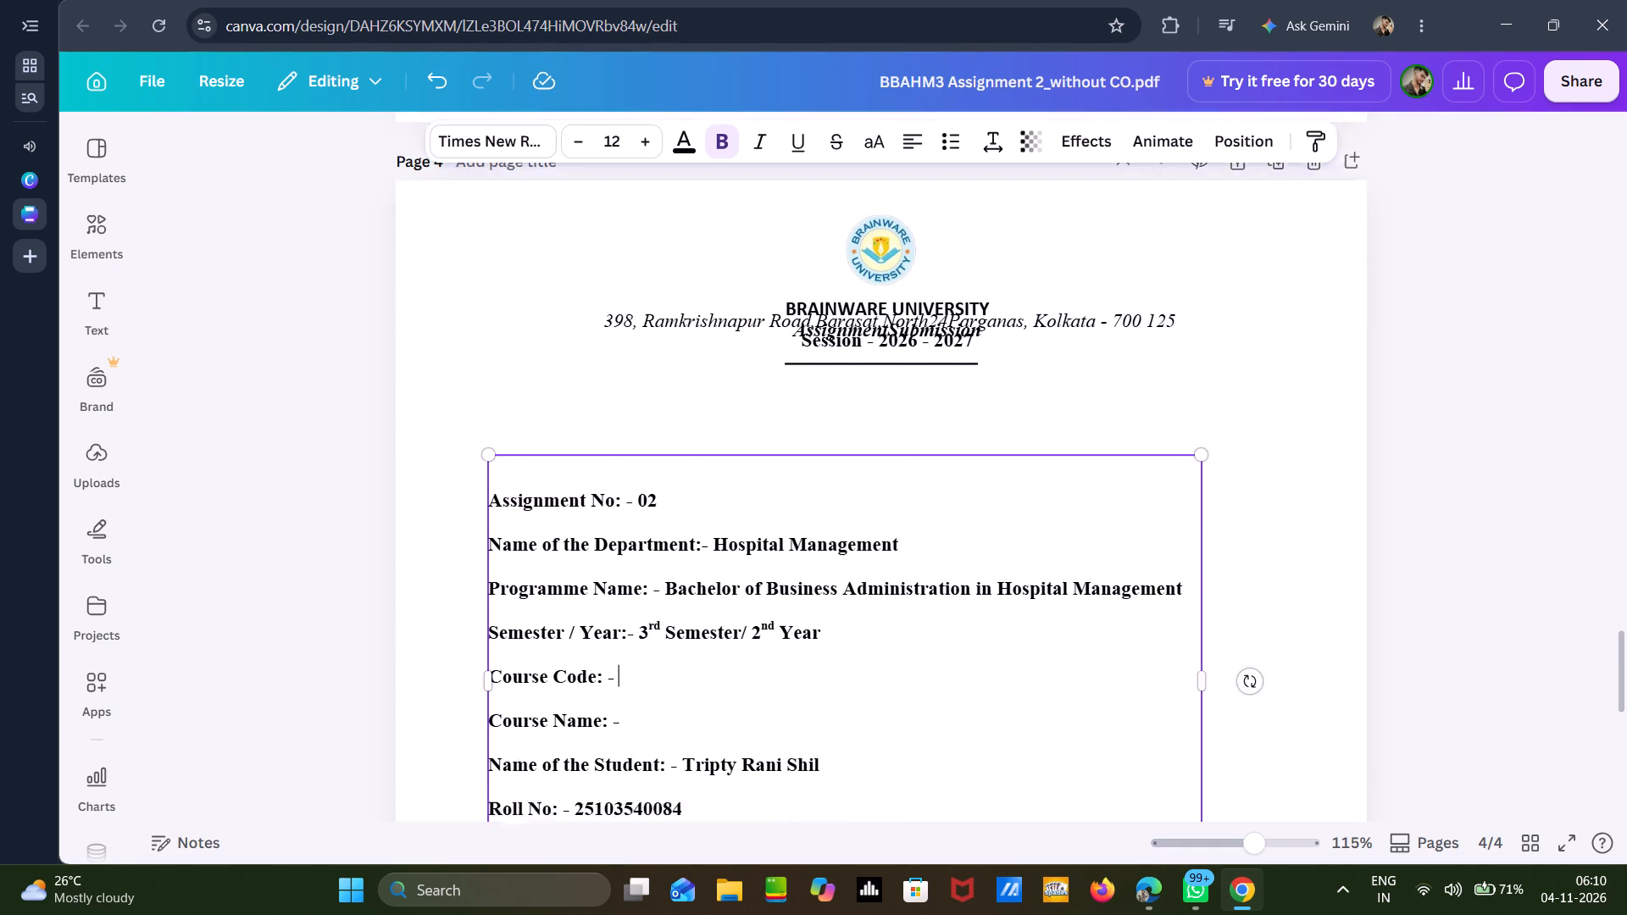
scroll(714, 546, "up", 1)
left_click(1272, 199)
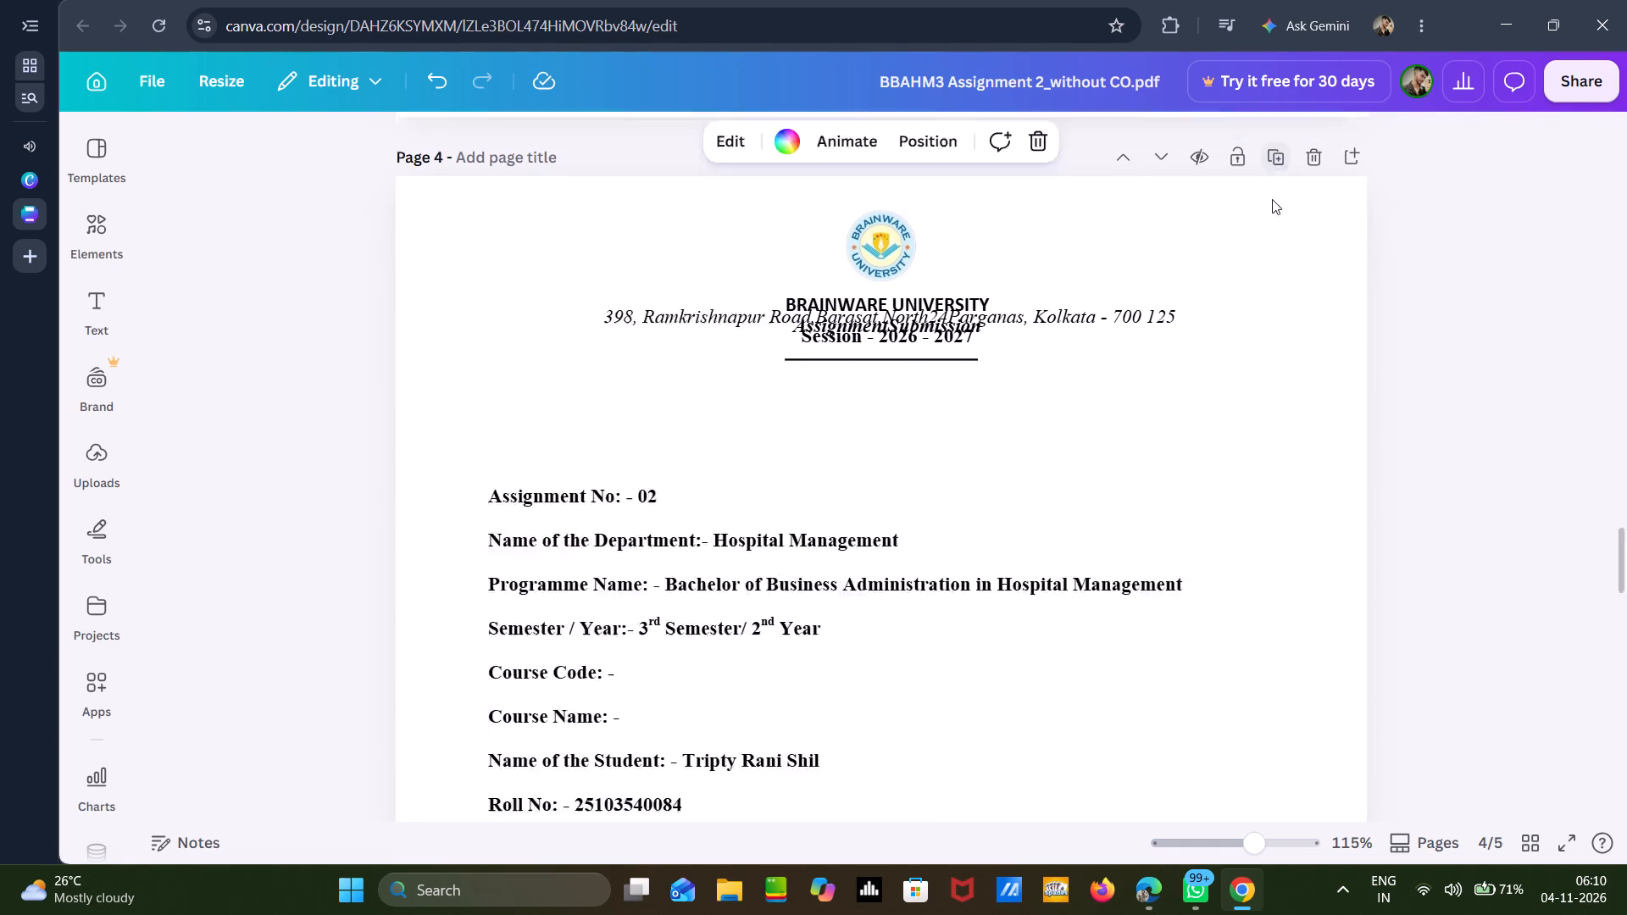
Open the details text on the page 4 cover for editing at the Course Name line.
scroll(981, 524, "down", 2)
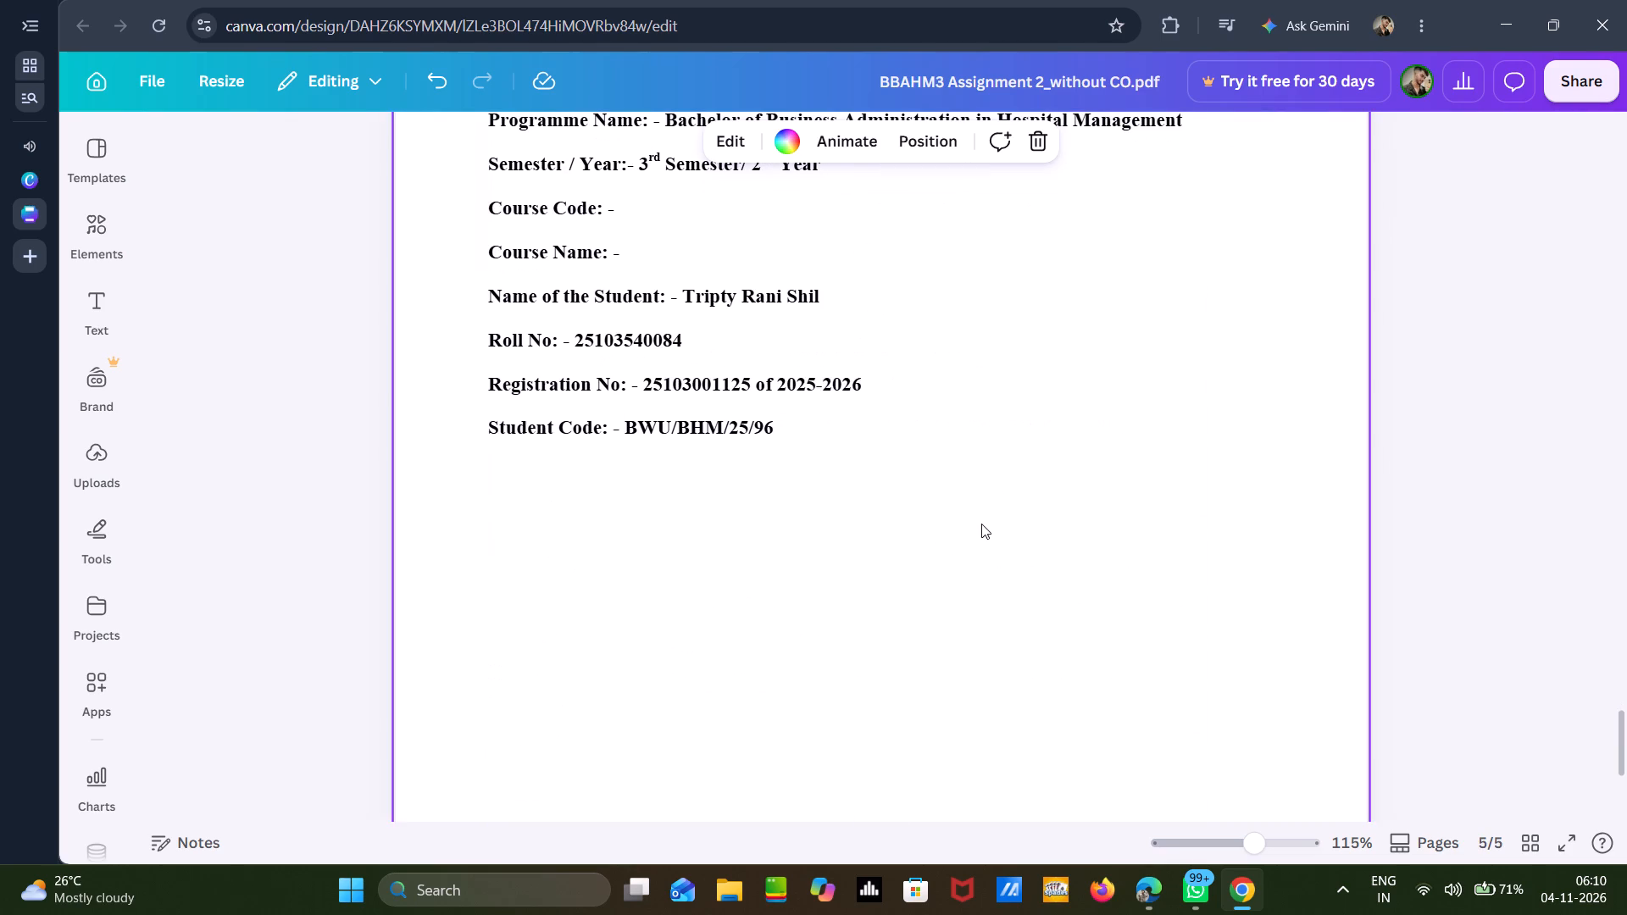
scroll(784, 259, "up", 5)
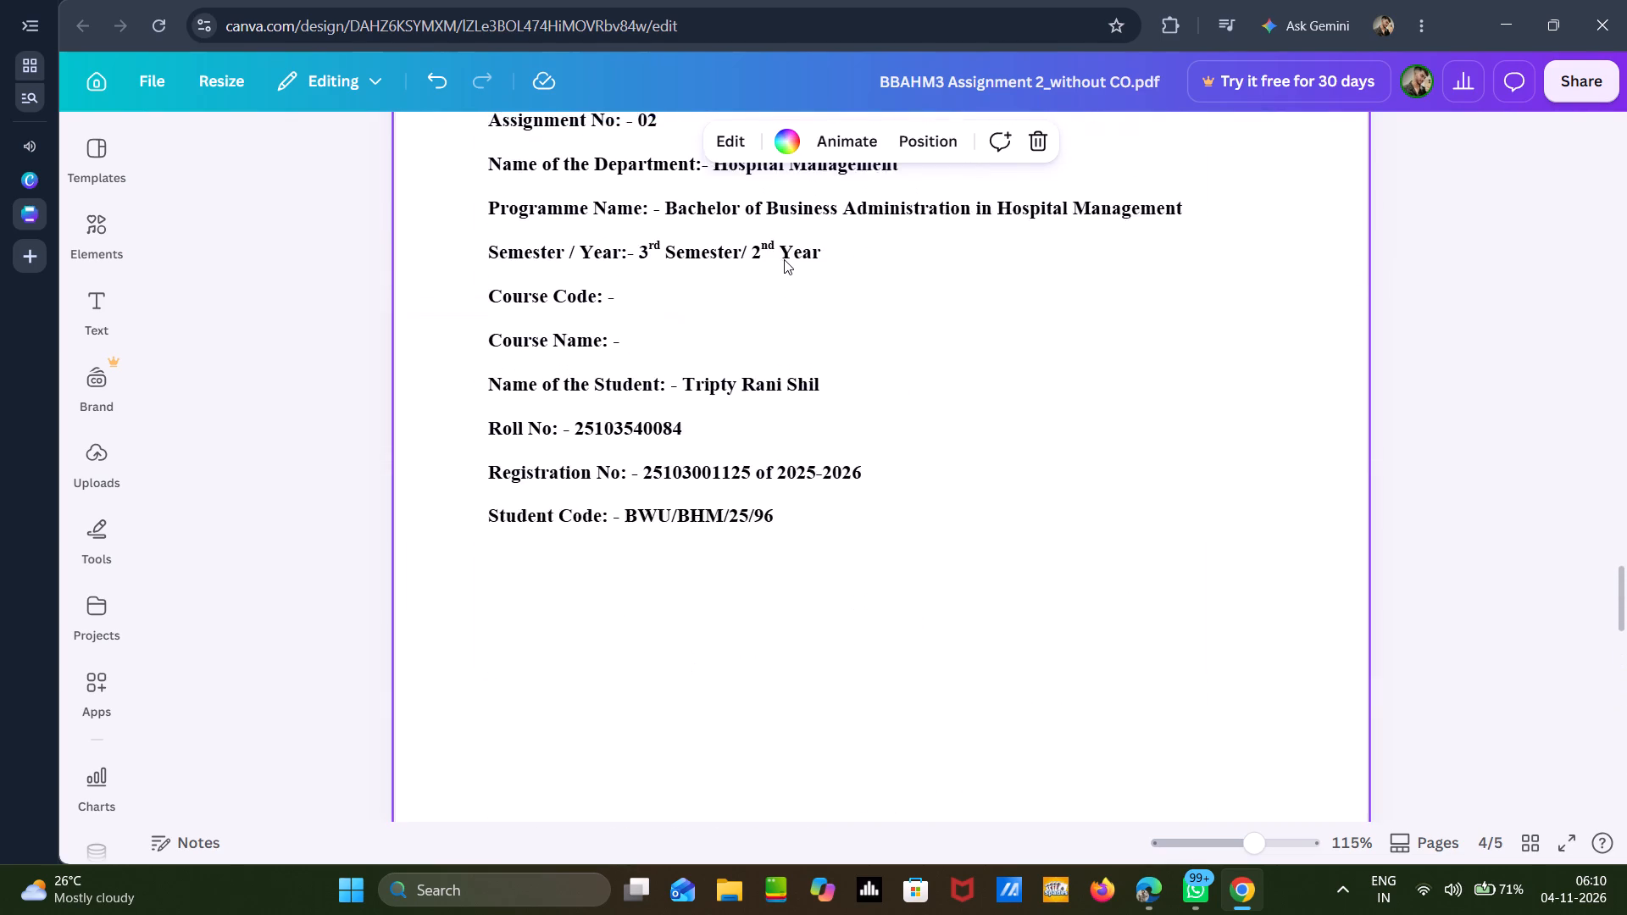
scroll(784, 259, "up", 1)
double_click(751, 349)
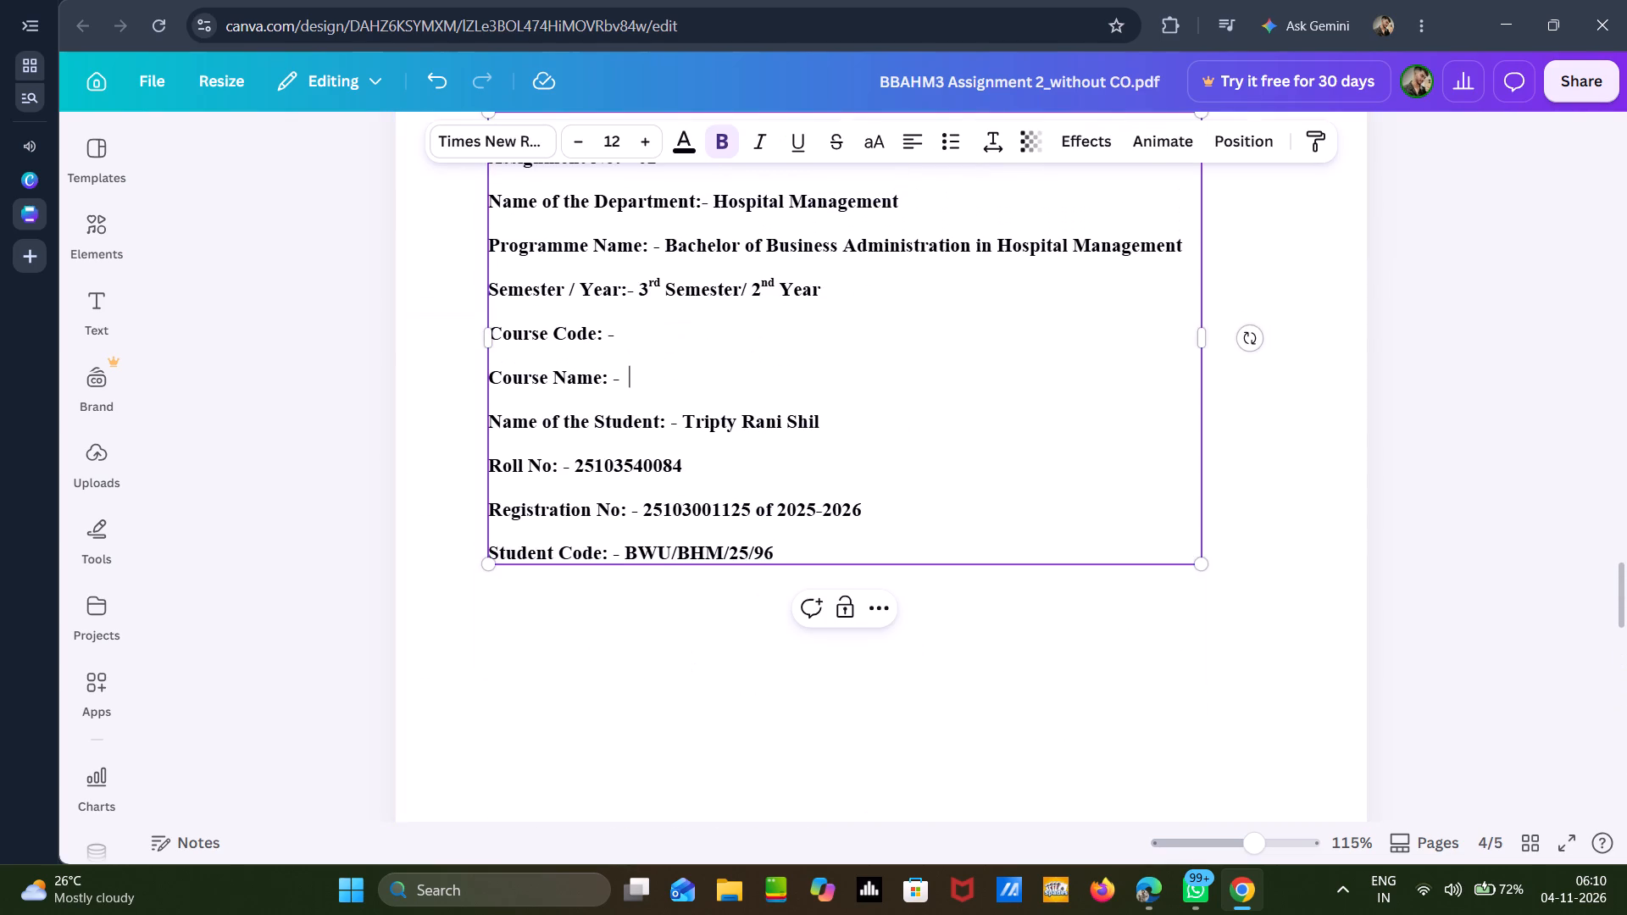
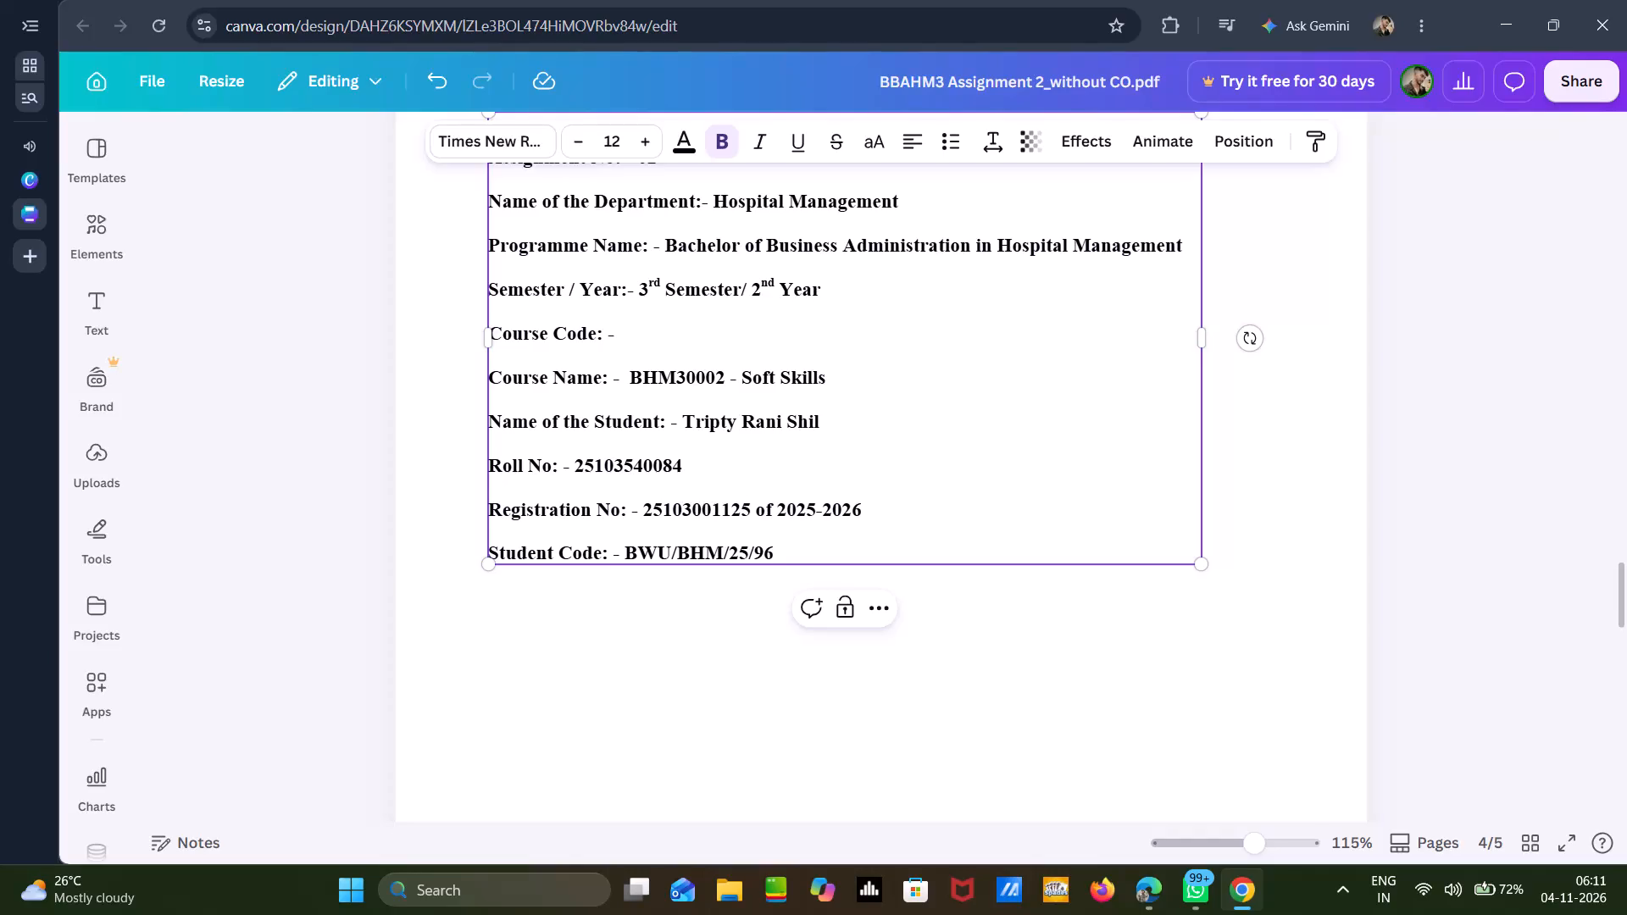
Copy "Soft Skills" from the Course Name line to the Course Code line on the page 4 cover, dropping the extra hyphen.
left_click_drag(726, 377, 832, 376)
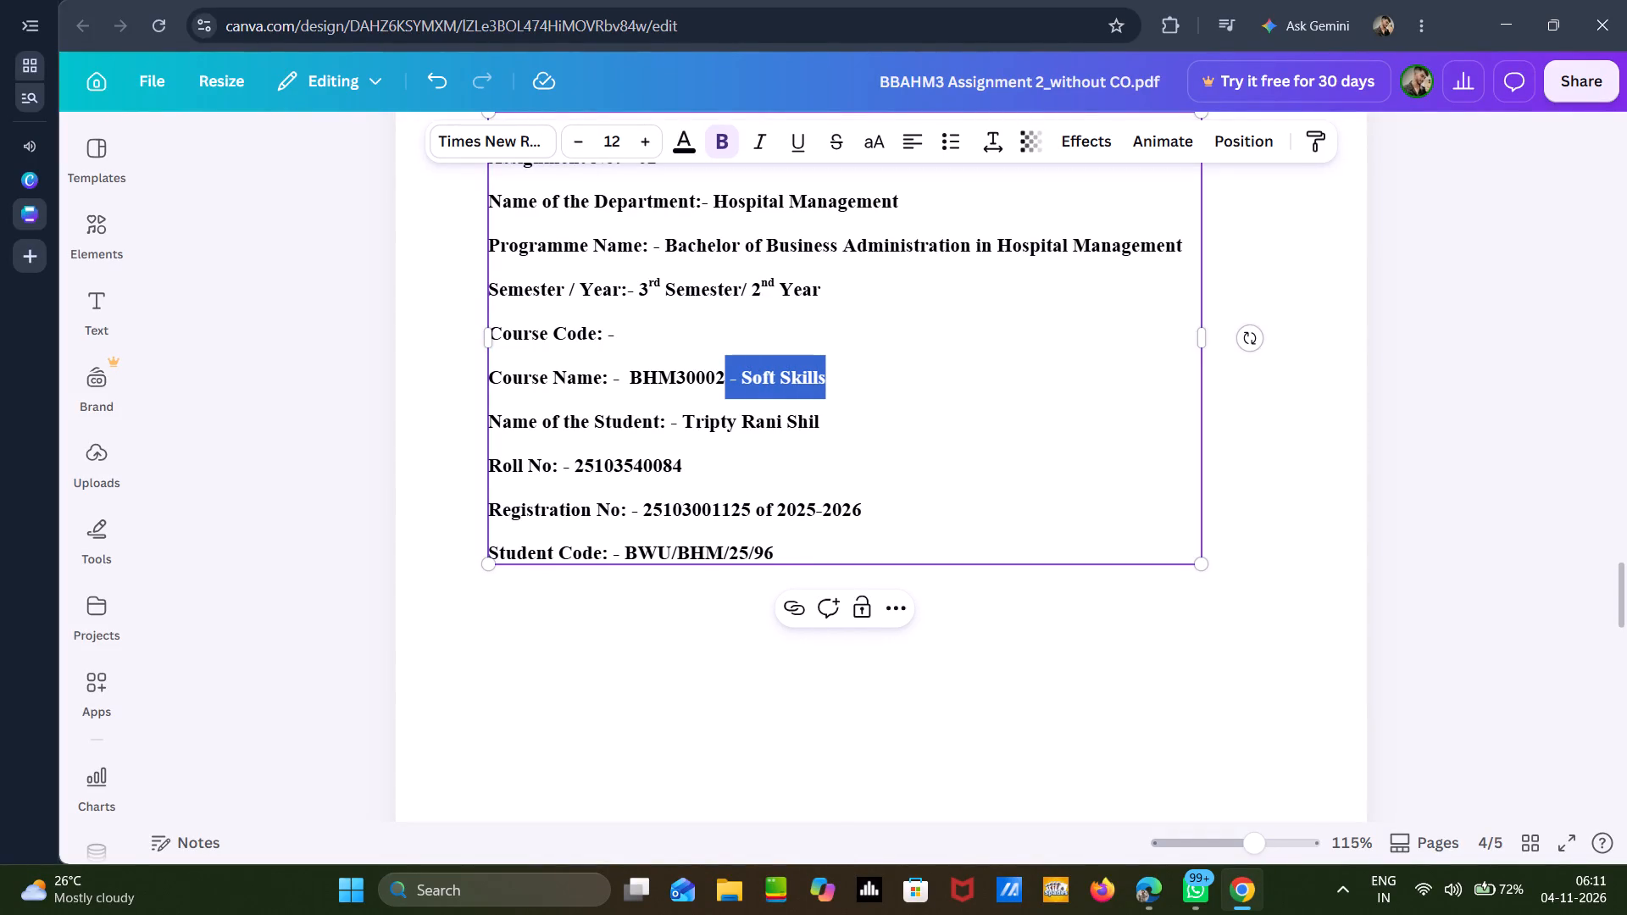
key("ctrl+c")
left_click(673, 334)
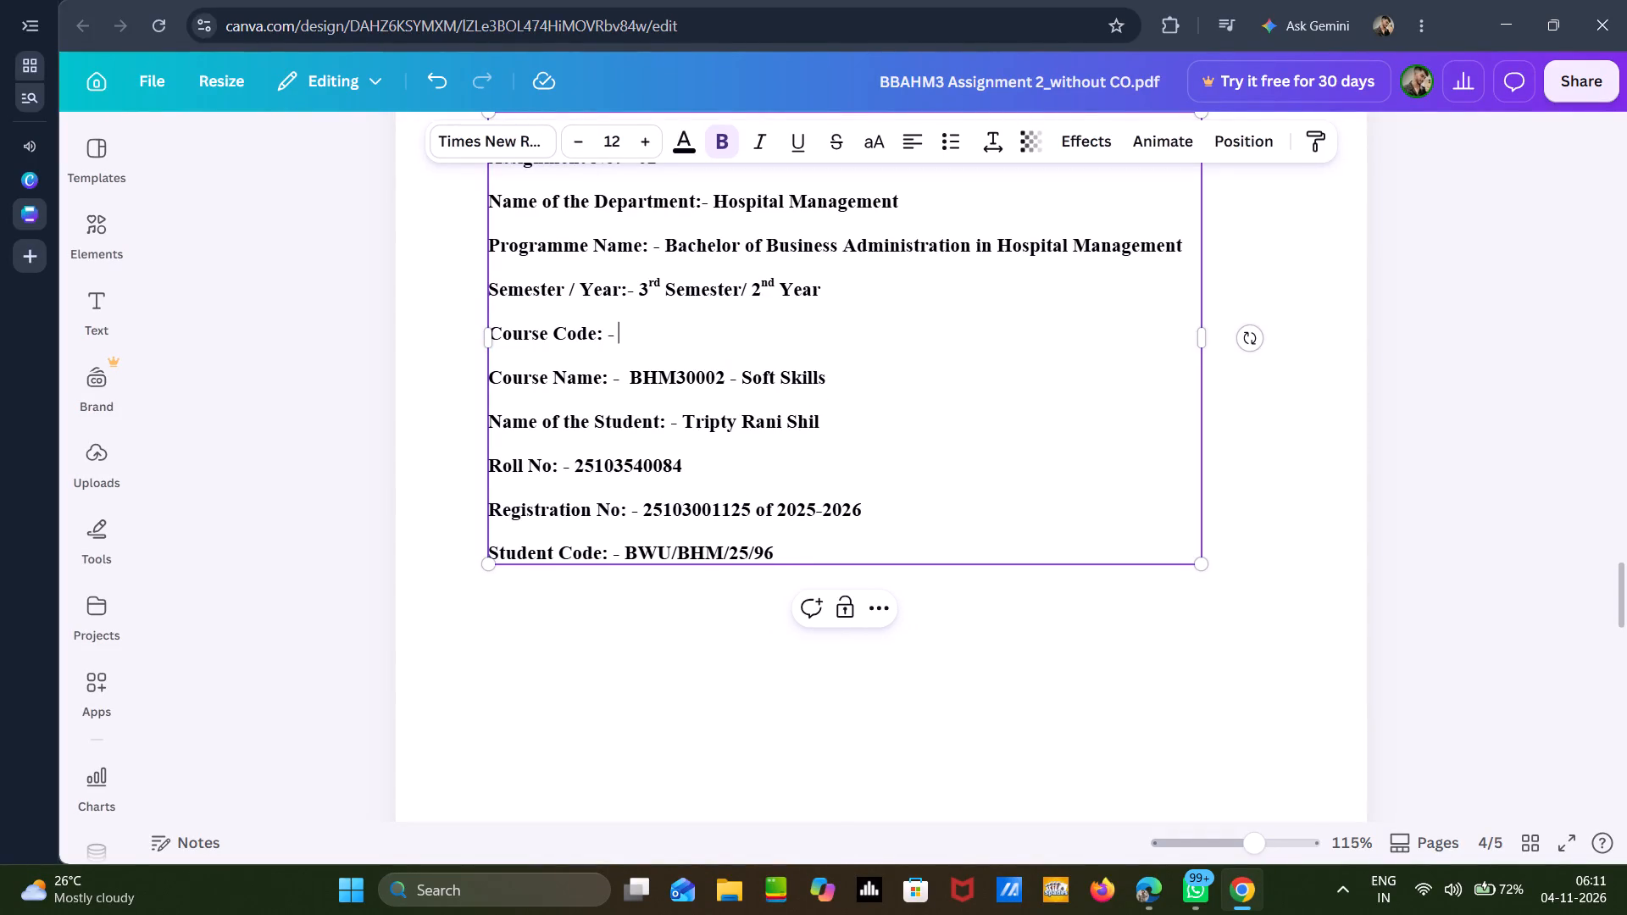
key("ctrl+v")
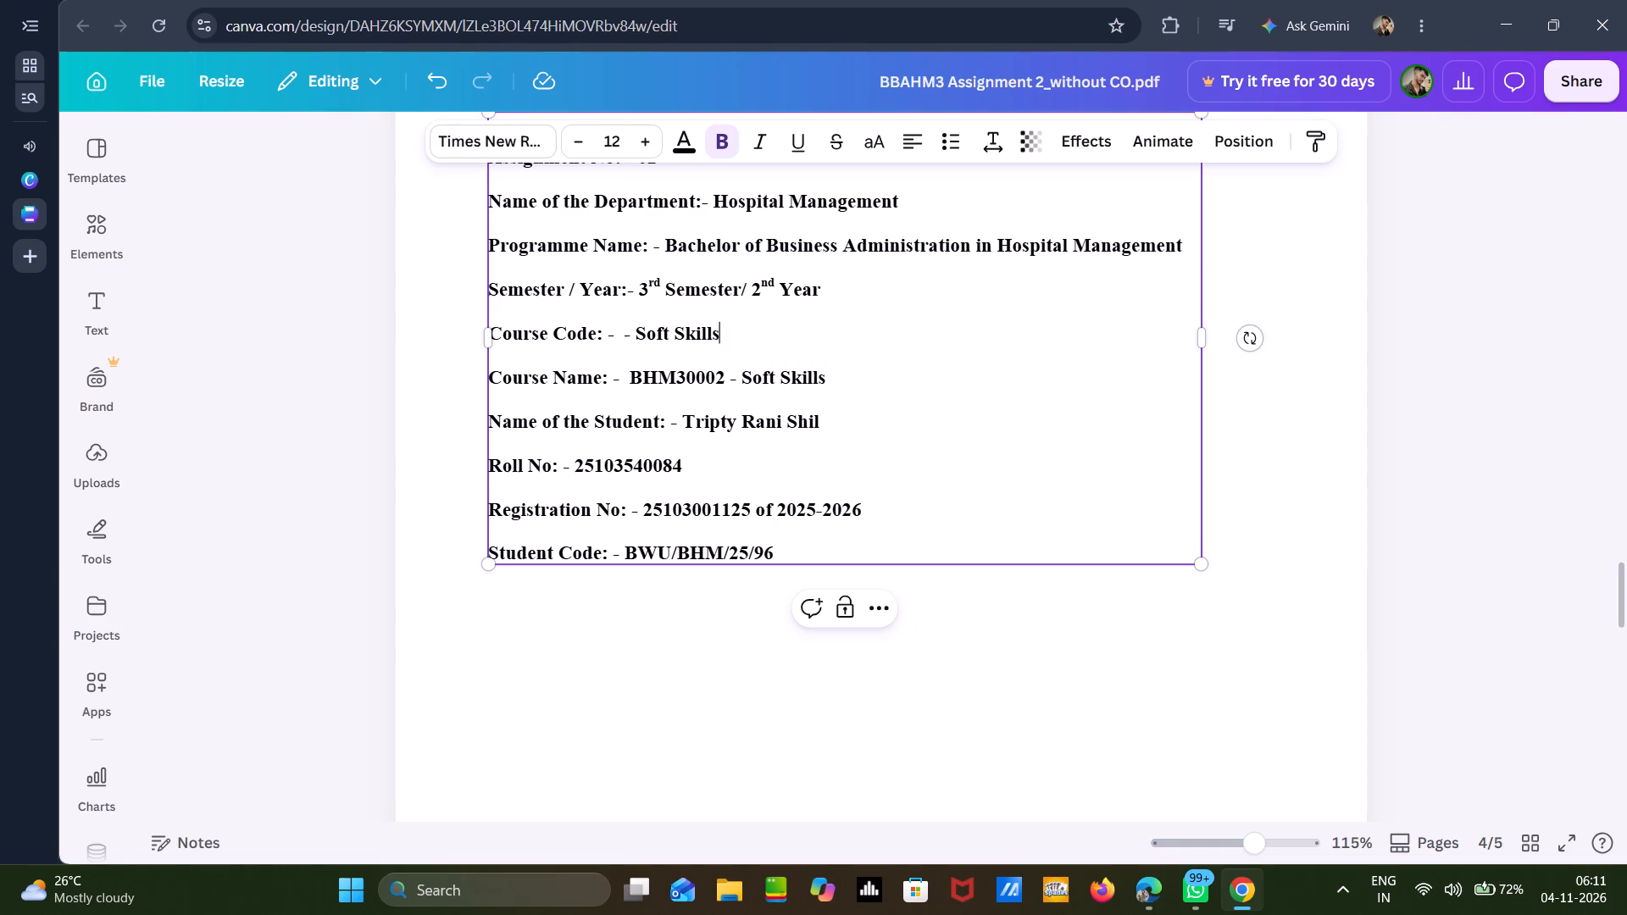
left_click(634, 331)
key("BackSpace")
key("BackSpace")
key("BackSpace")
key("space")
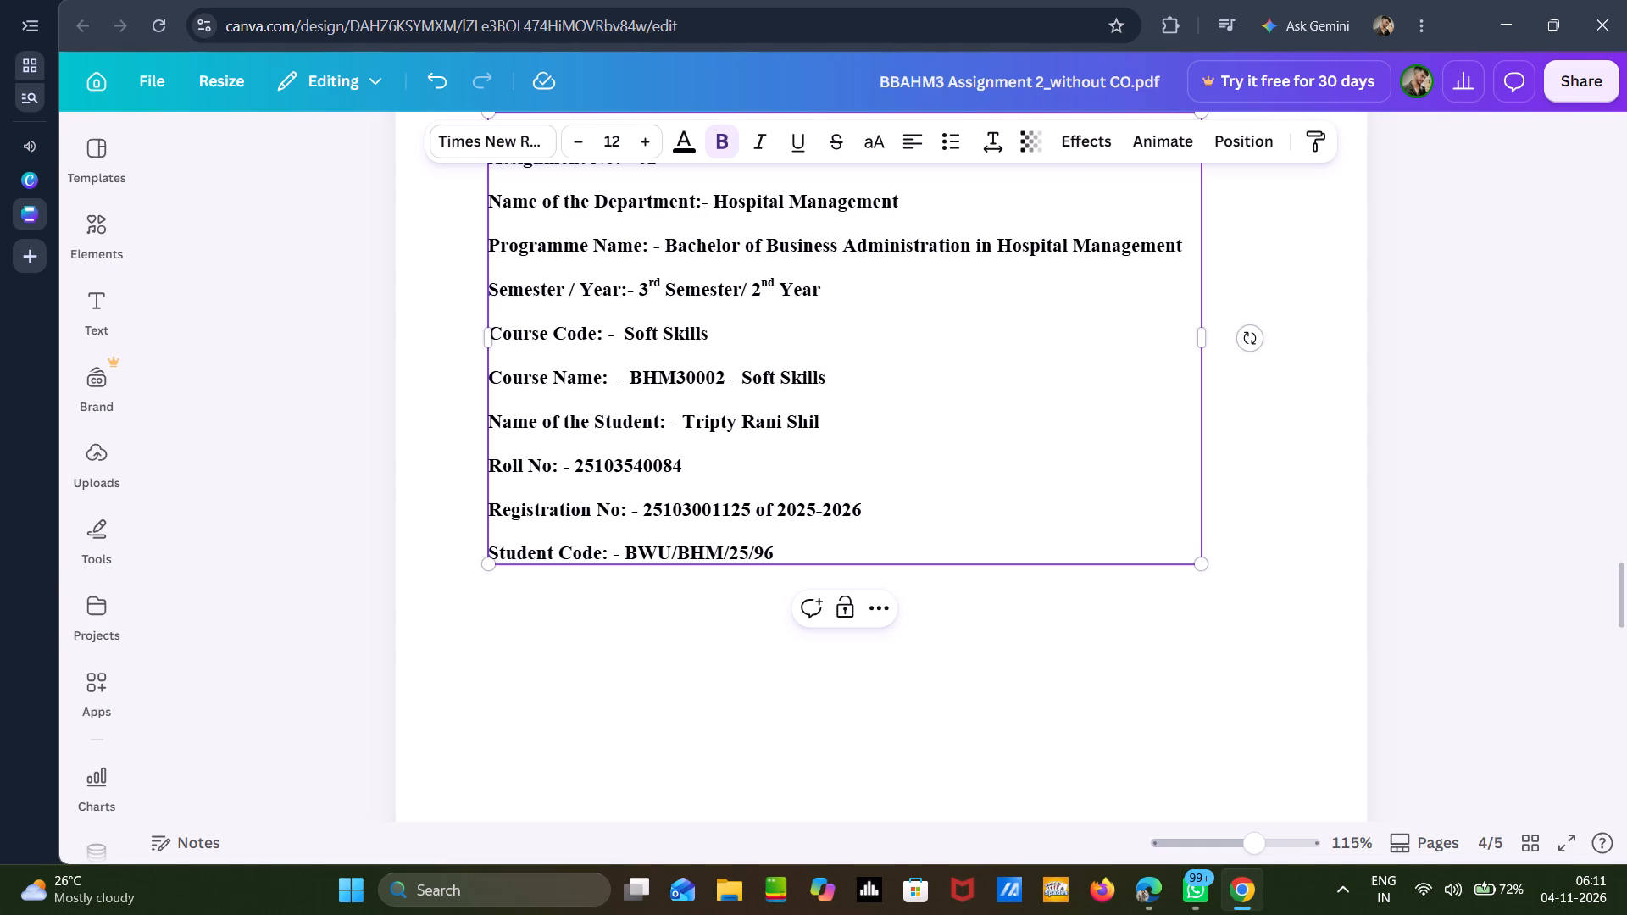
Delete "- Soft Skills" from the Course Name line on the page 4 cover, leaving only BHM30002 after the label.
left_click(859, 383)
key("BackSpace")
key("BackSpace")
key("BackSpace")
key("BackSpace")
key("BackSpace")
key("BackSpace")
key("BackSpace")
key("BackSpace")
key("BackSpace")
key("BackSpace")
key("BackSpace")
key("BackSpace")
key("BackSpace")
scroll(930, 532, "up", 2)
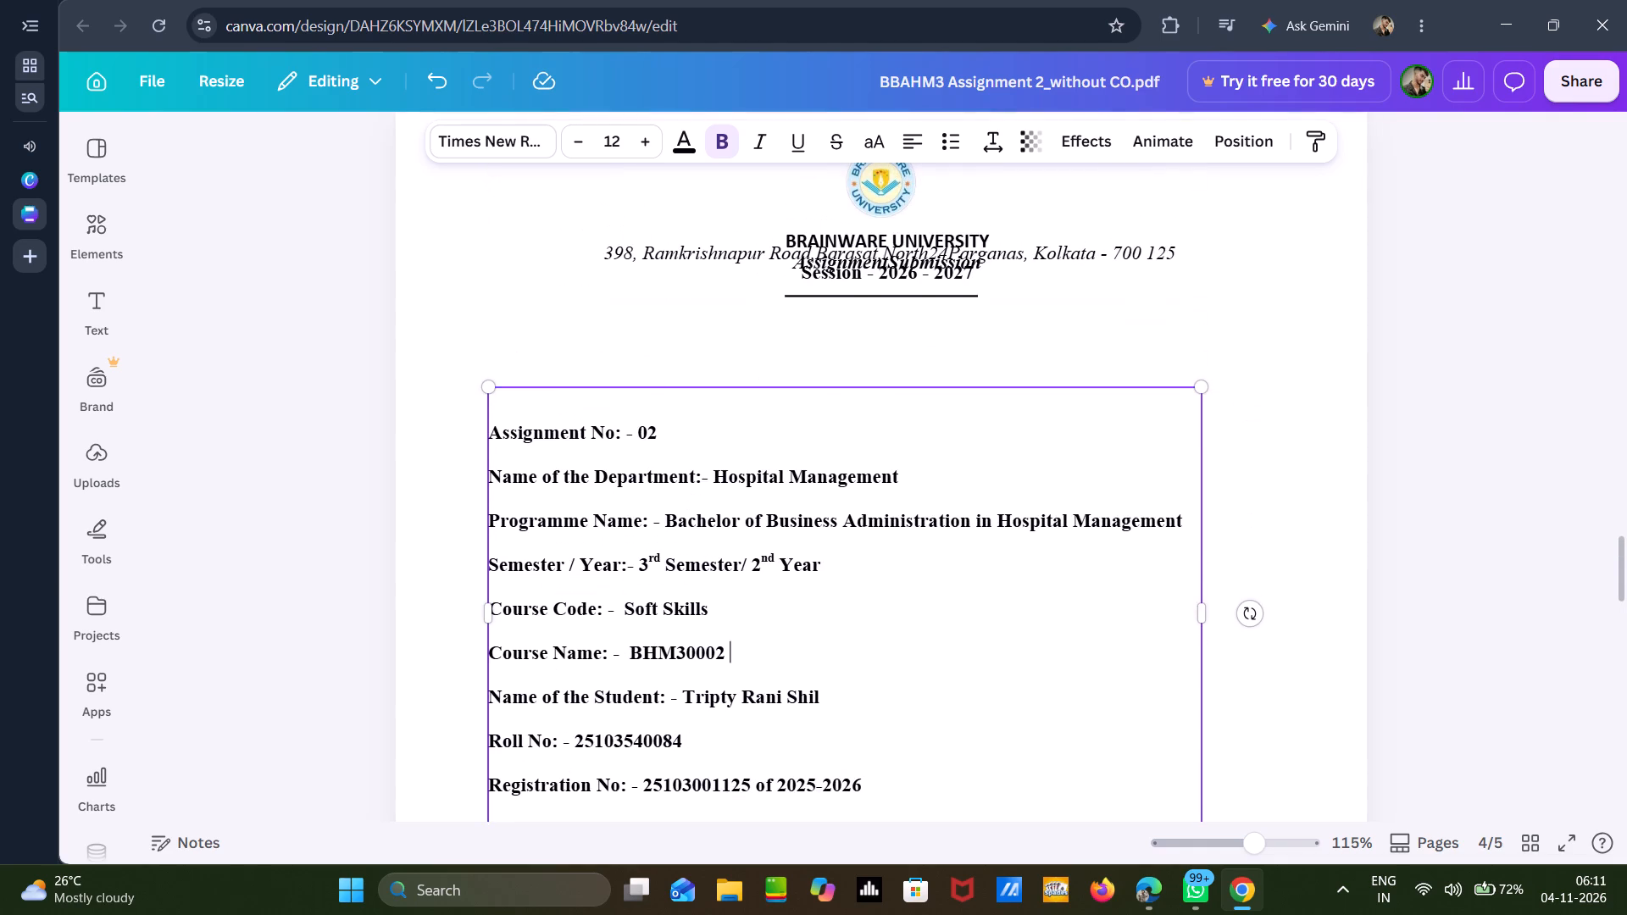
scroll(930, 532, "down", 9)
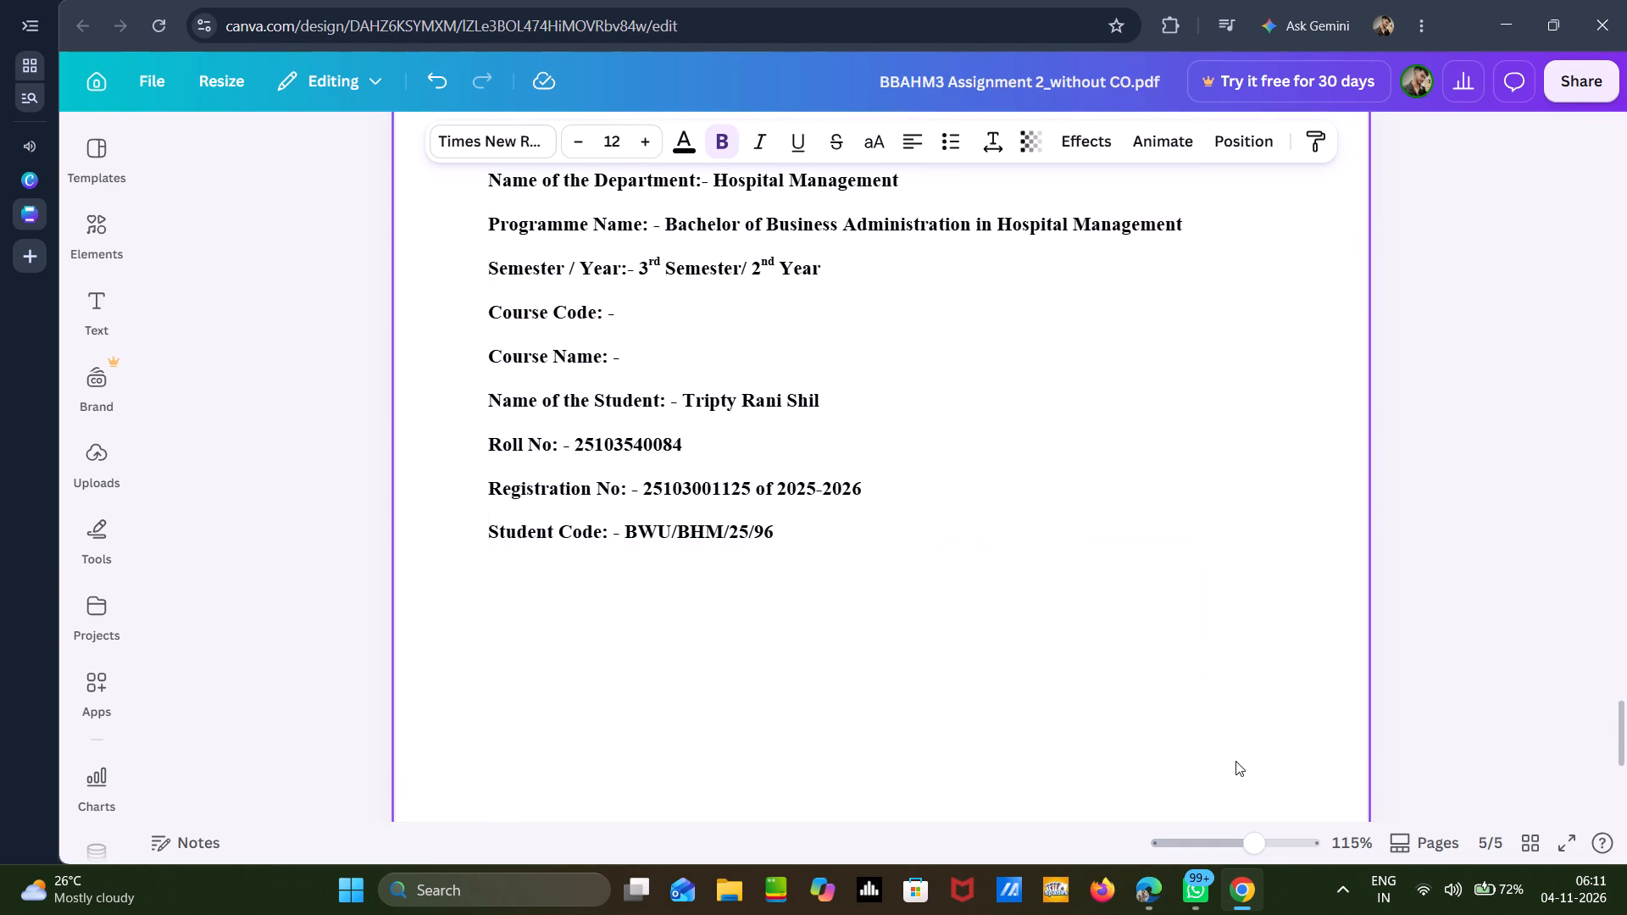
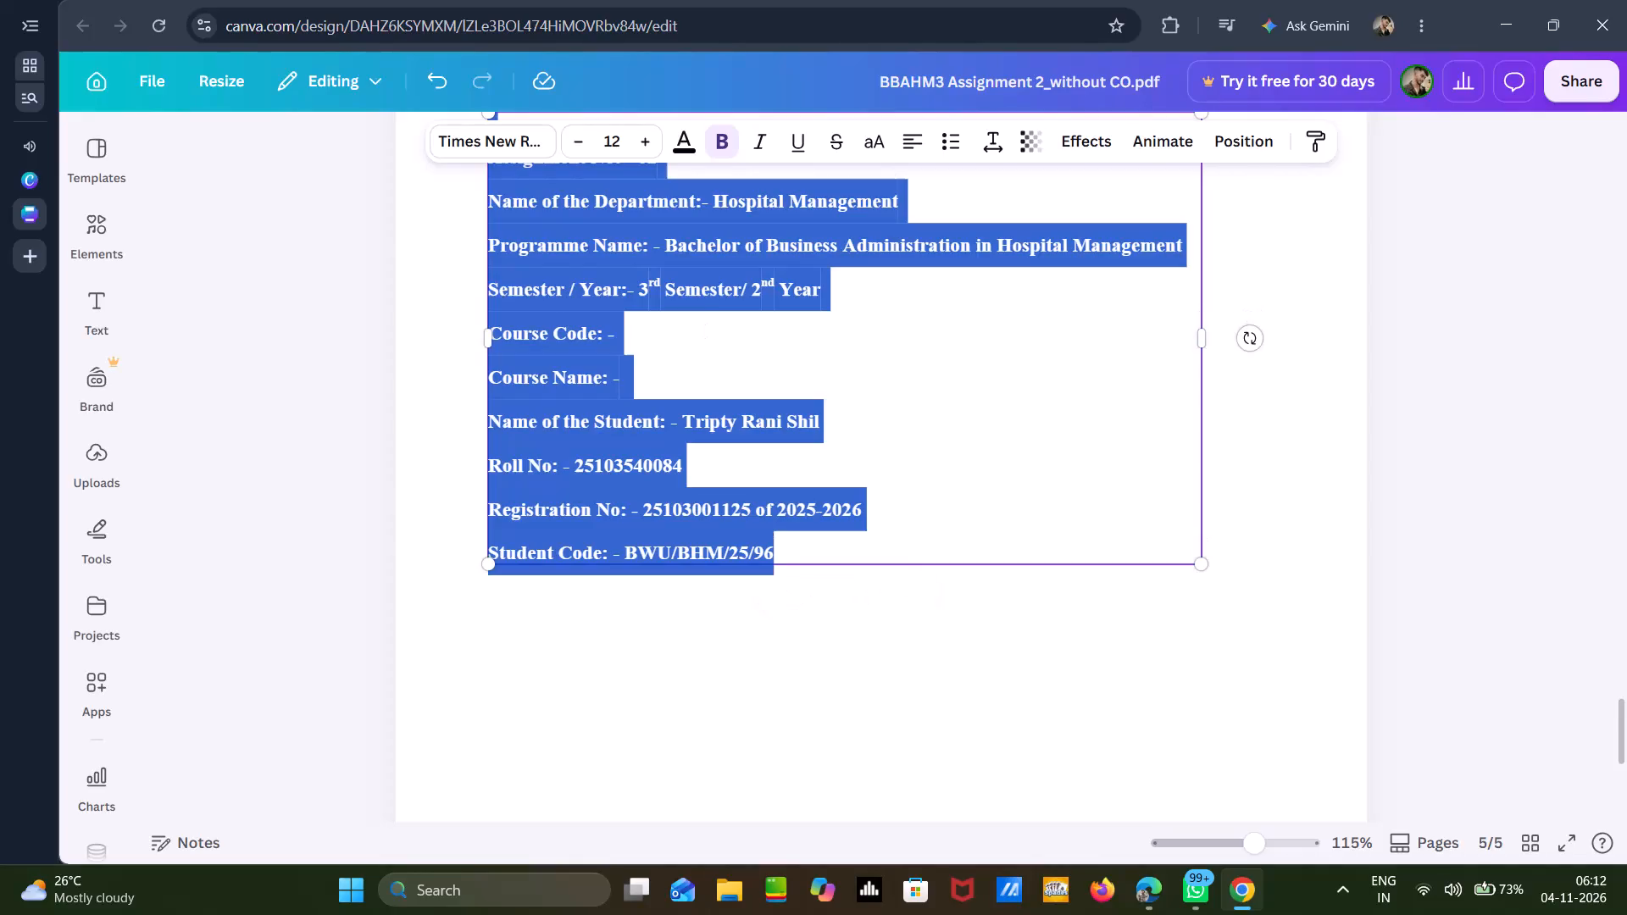
Paste "BHM30104 - Medical Terminology" into both the Course Code and Course Name lines on the page 5 cover.
left_click(704, 322)
key("ctrl+v")
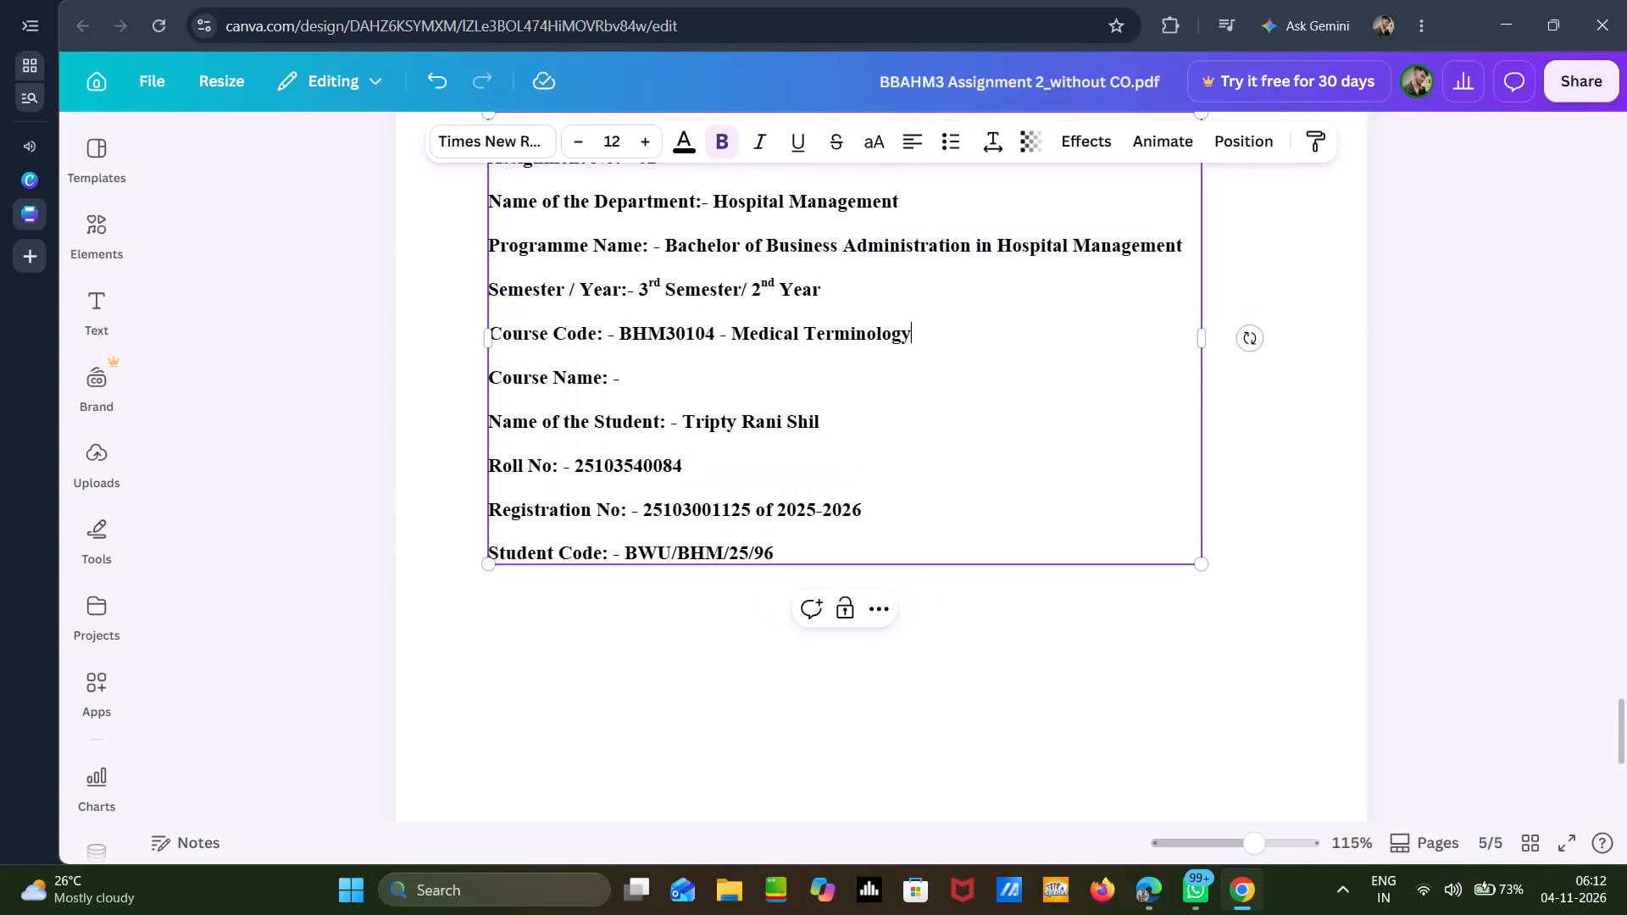
left_click(696, 374)
key("ctrl+v")
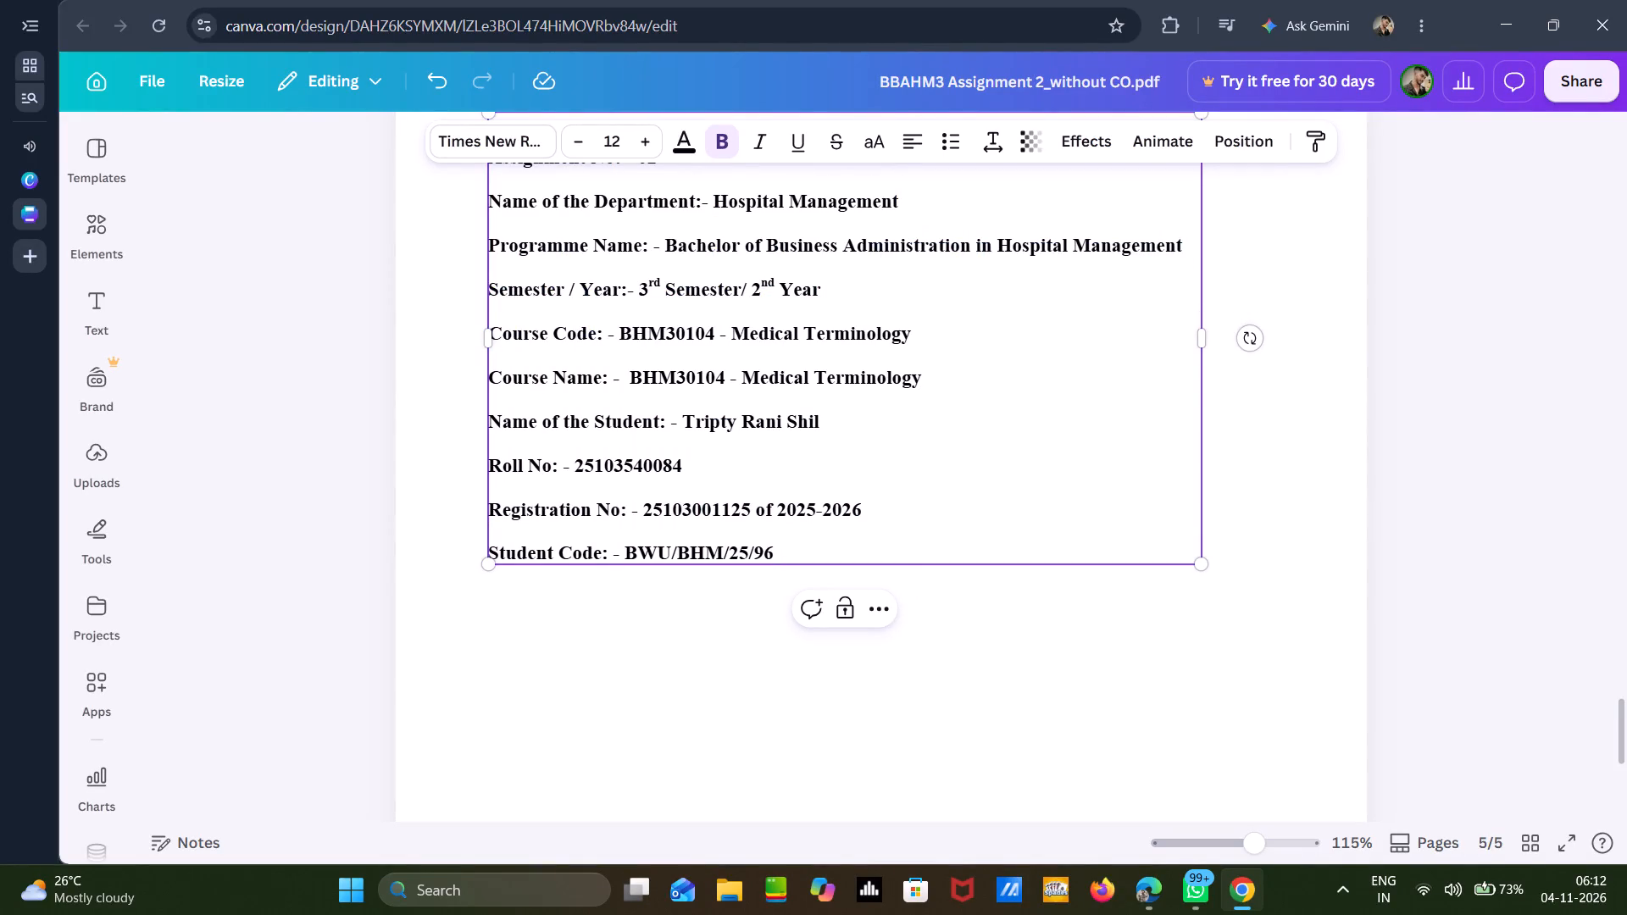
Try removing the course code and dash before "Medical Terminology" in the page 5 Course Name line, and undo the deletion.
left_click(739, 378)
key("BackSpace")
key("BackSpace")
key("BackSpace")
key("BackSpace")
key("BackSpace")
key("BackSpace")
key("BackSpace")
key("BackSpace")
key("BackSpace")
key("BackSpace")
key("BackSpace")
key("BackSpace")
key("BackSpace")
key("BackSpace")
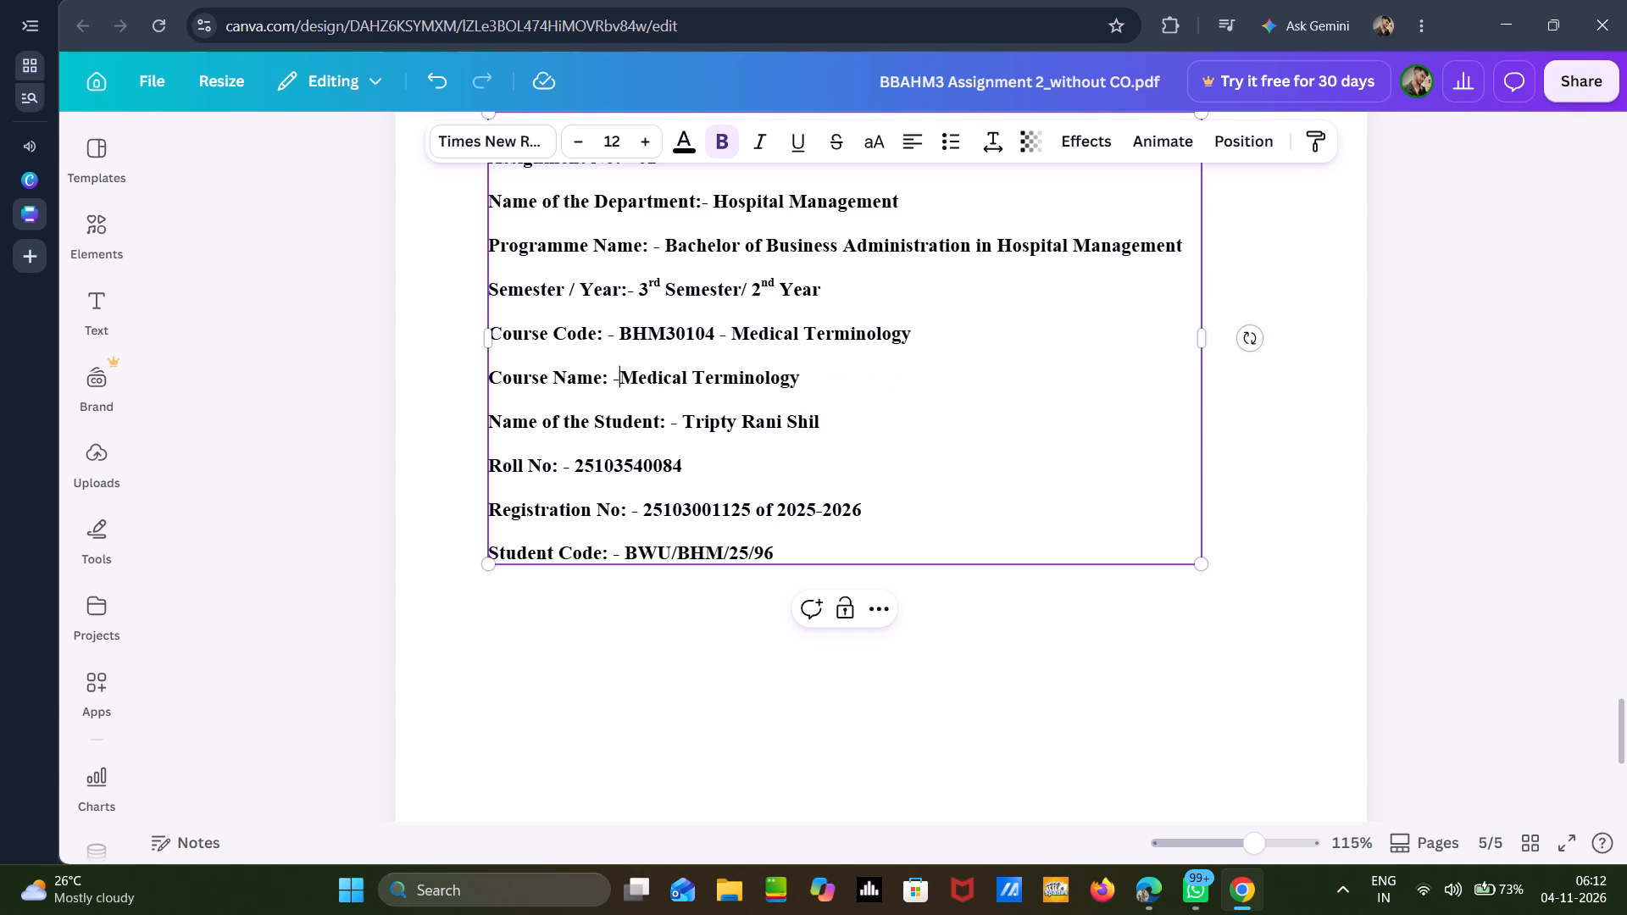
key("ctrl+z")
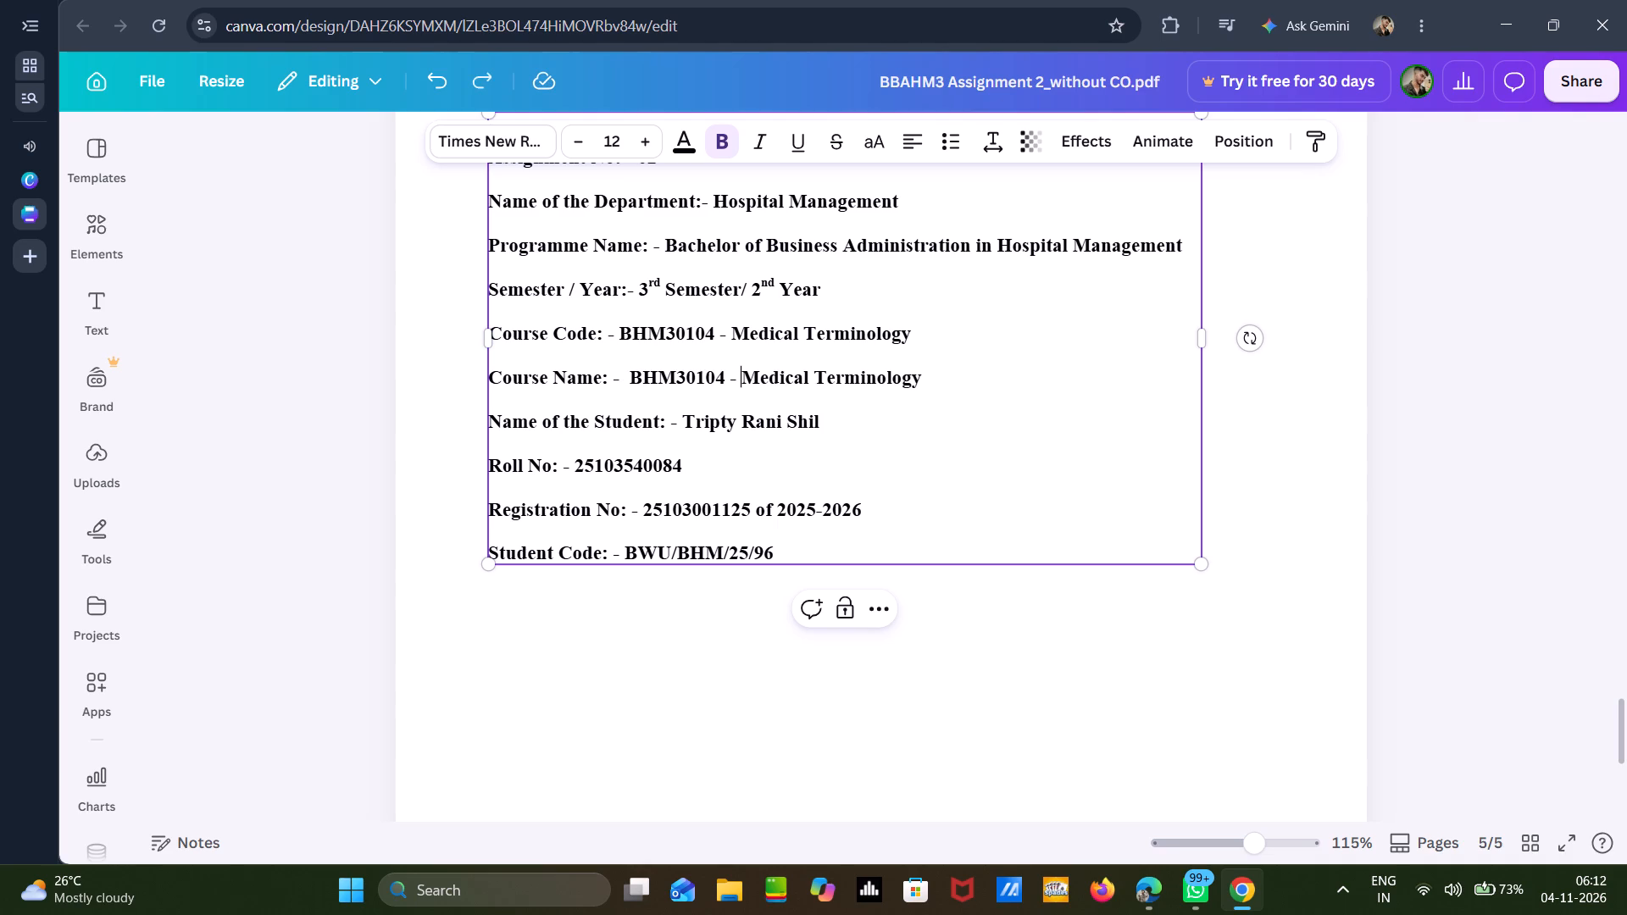
Remove the code BHM30104 and its dash from the page 5 Course Name line, leaving "Medical Terminology".
key("BackSpace")
key("BackSpace")
key("BackSpace")
key("BackSpace")
key("BackSpace")
key("BackSpace")
key("BackSpace")
key("BackSpace")
key("BackSpace")
key("BackSpace")
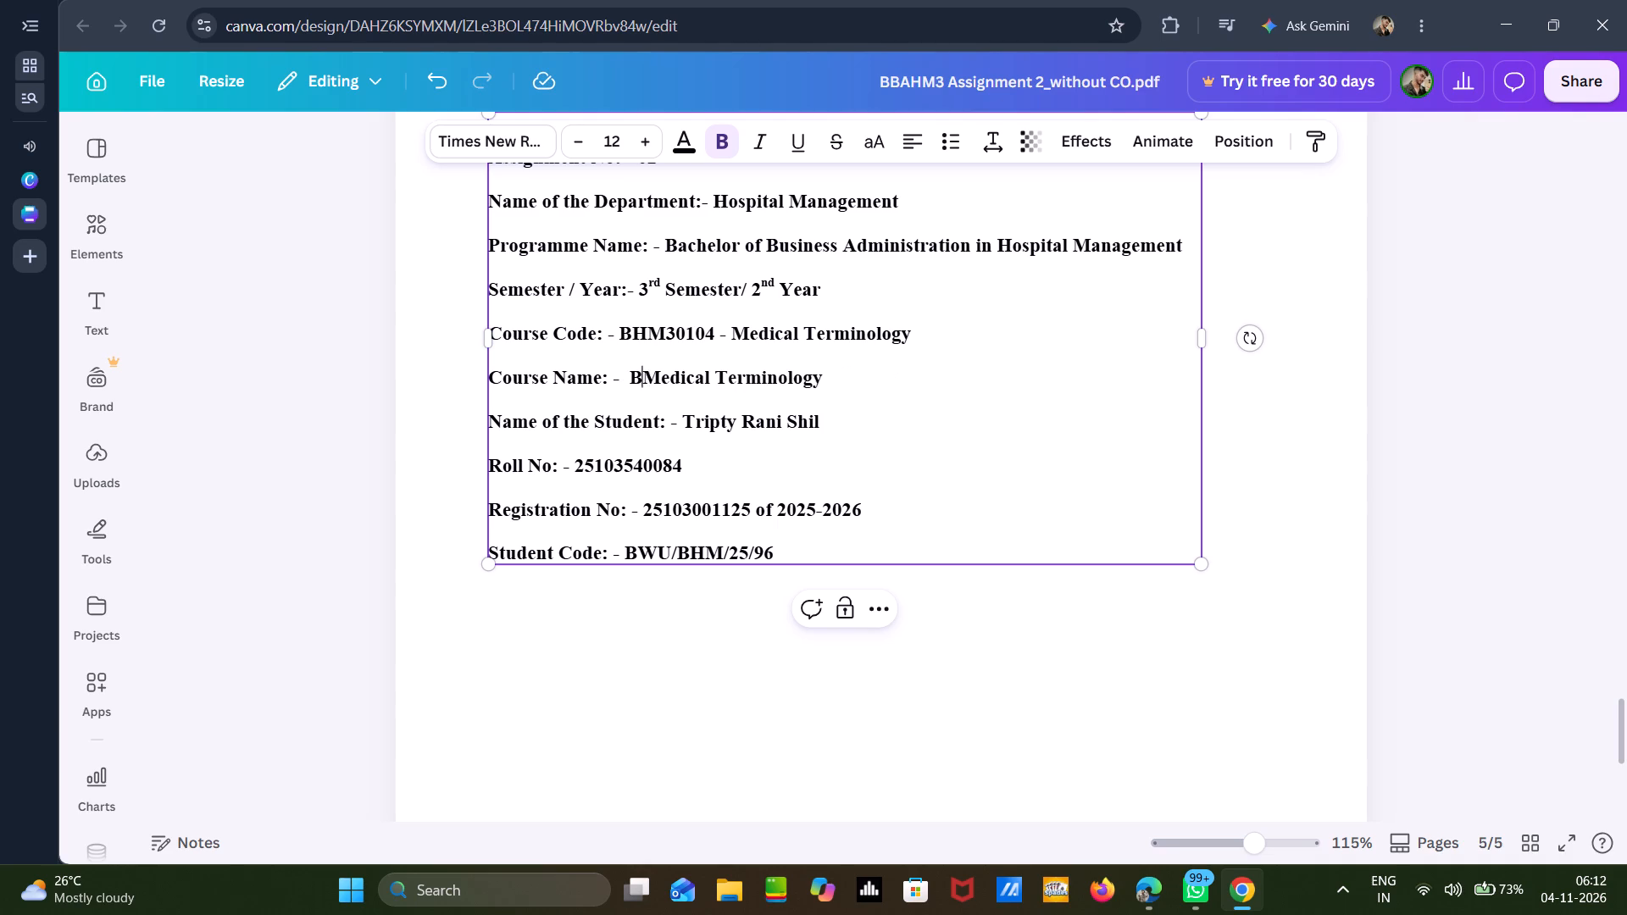
key("BackSpace")
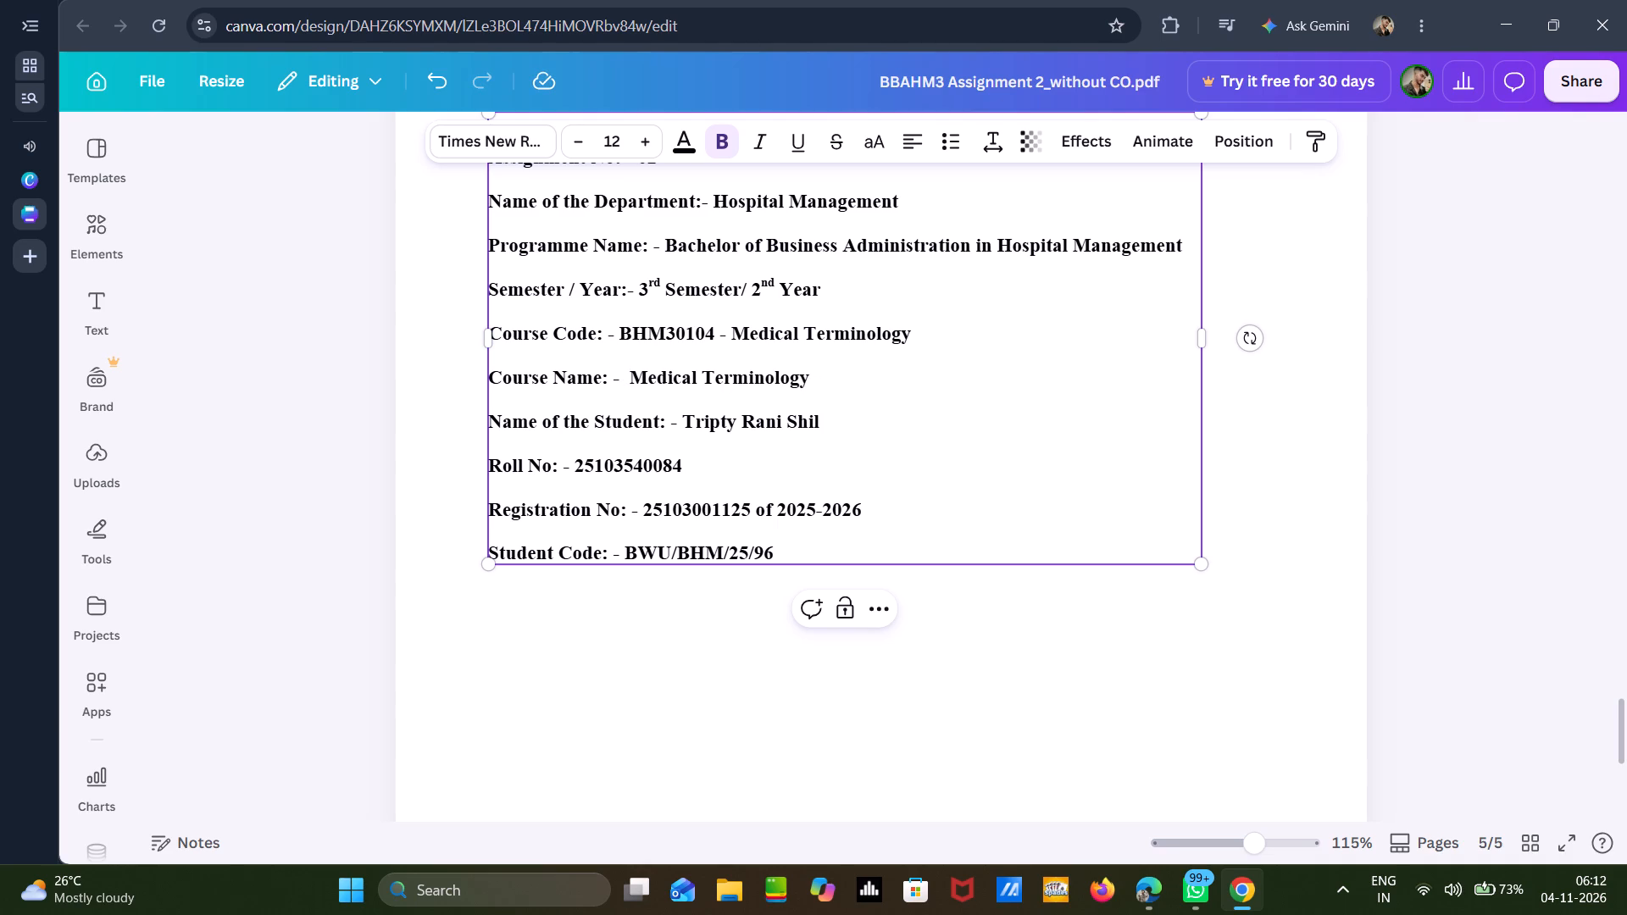
Remove the dash and "Medical Terminology" from the page 5 Course Code line, leaving only BHM30104.
left_click(927, 333)
key("BackSpace")
key("BackSpace")
key("BackSpace")
key("BackSpace")
key("BackSpace")
key("BackSpace")
key("BackSpace")
key("BackSpace")
key("BackSpace")
key("BackSpace")
key("BackSpace")
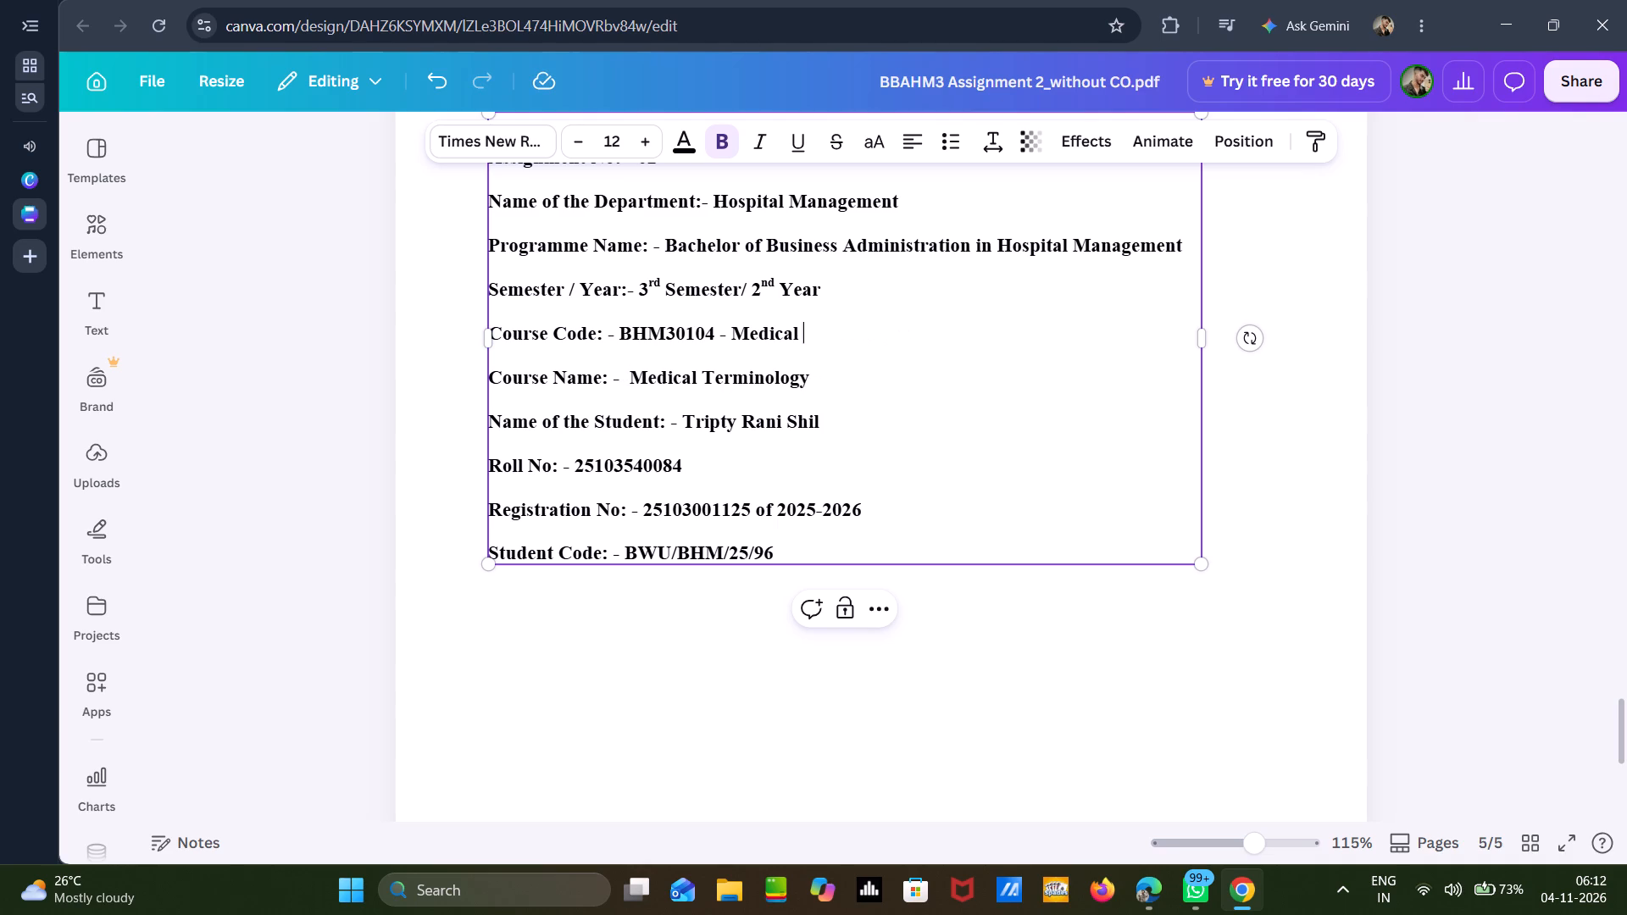
key("BackSpace")
key("BackSpace")
key("BackSpace")
key("BackSpace")
key("BackSpace")
key("BackSpace")
key("BackSpace")
key("BackSpace")
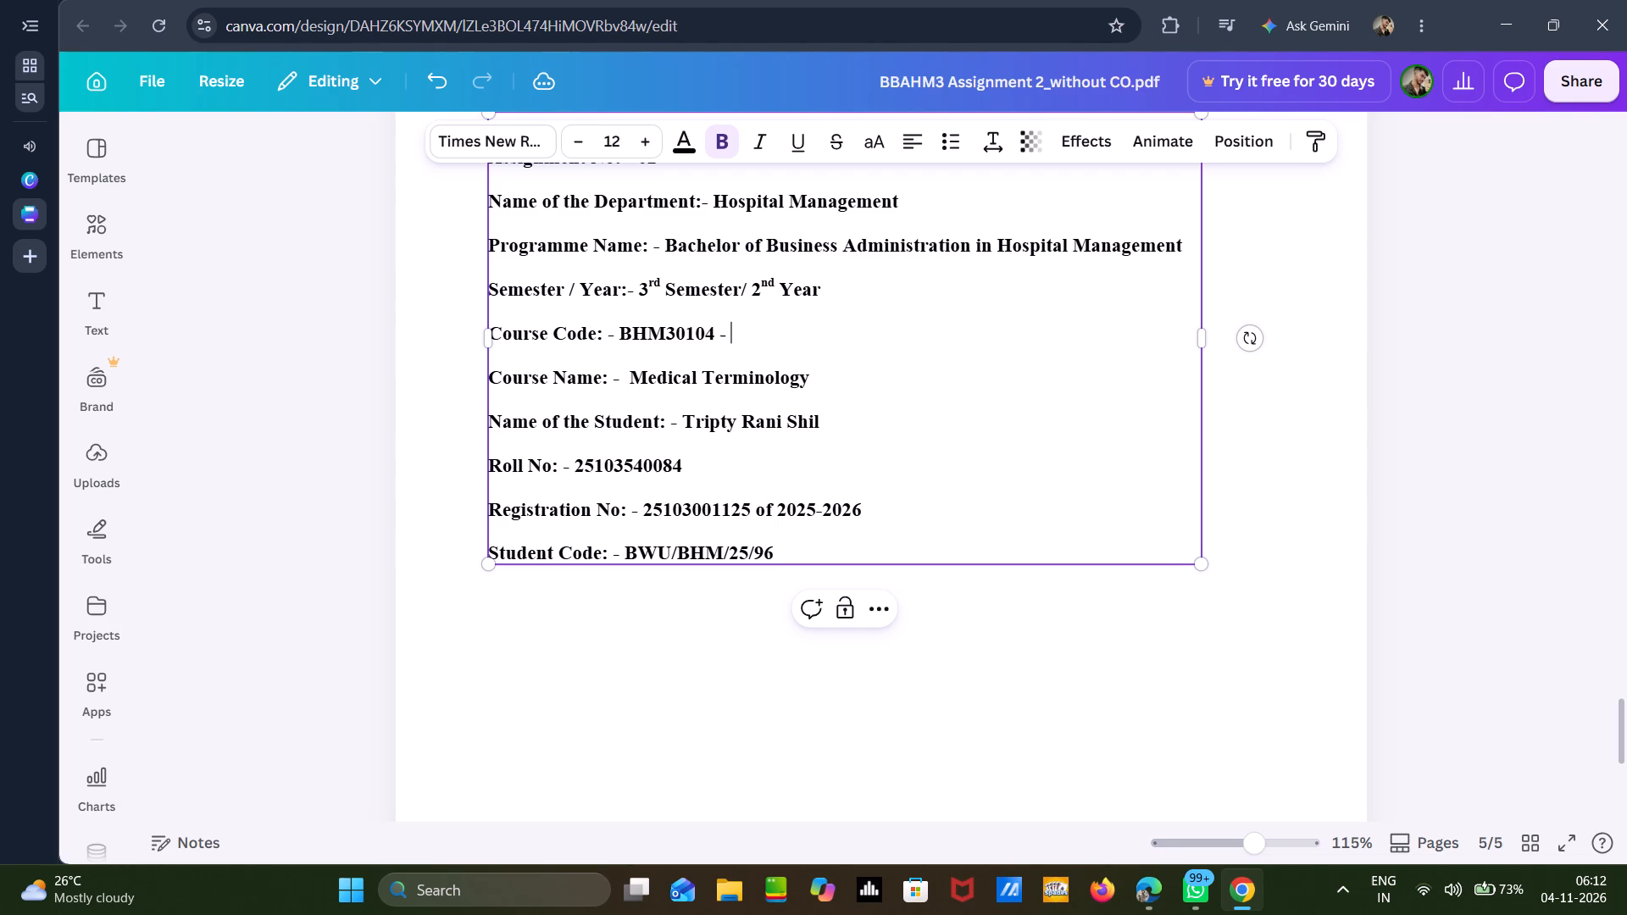
key("BackSpace")
key("BackSpace")
Look through the covers from page 1 to page 5 to check their course codes and course names.
scroll(1019, 396, "up", 1)
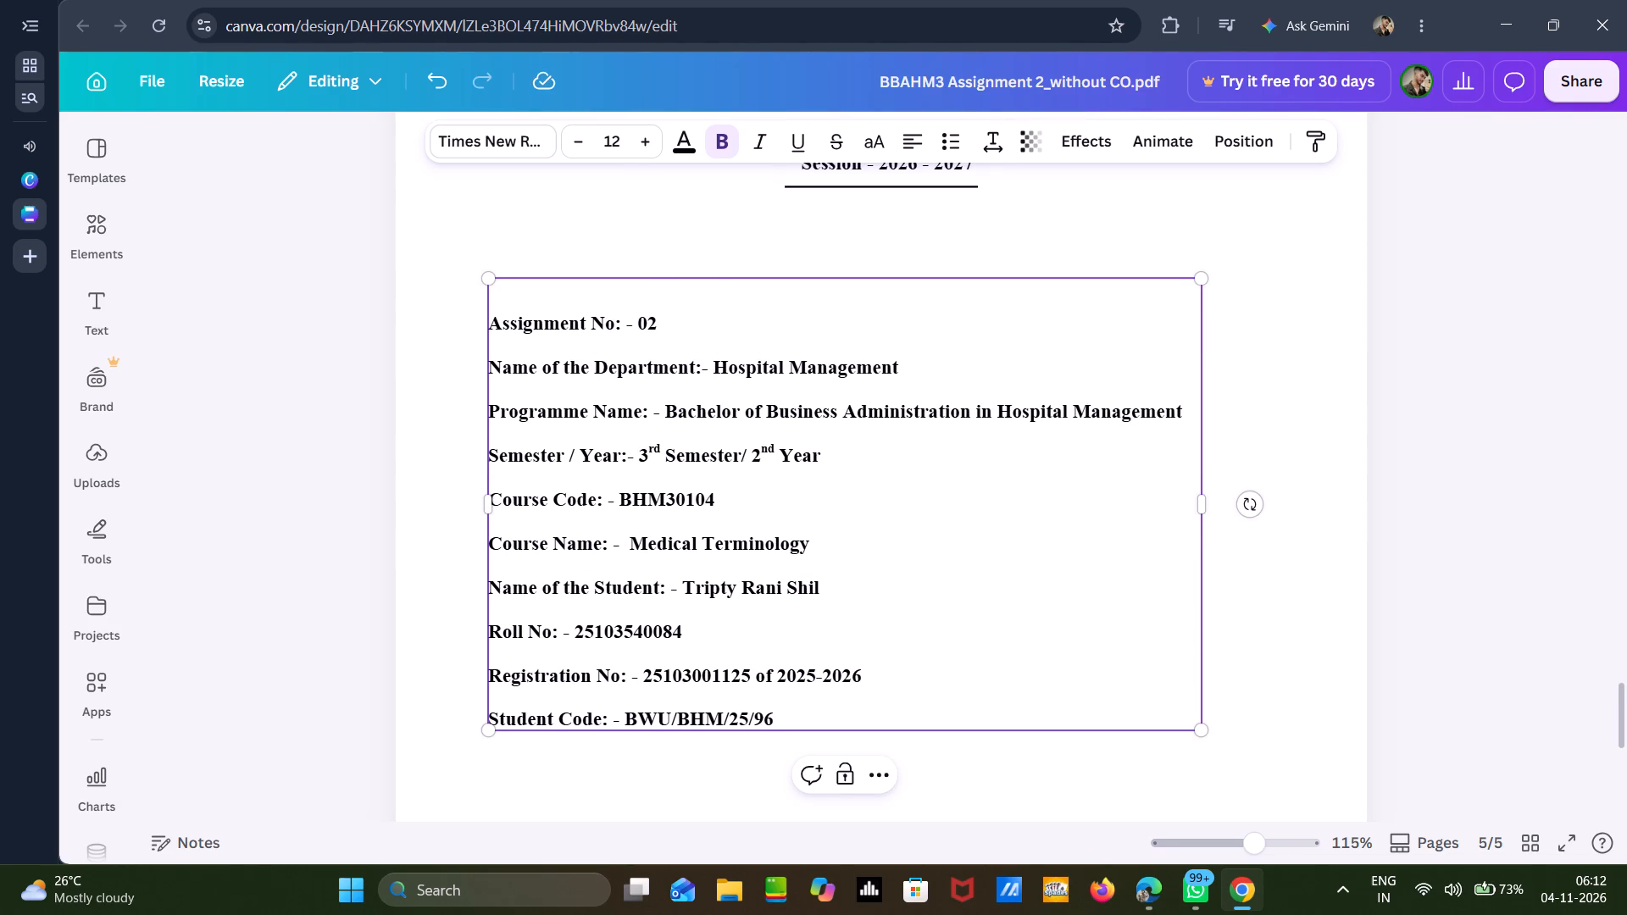
scroll(1019, 396, "up", 12)
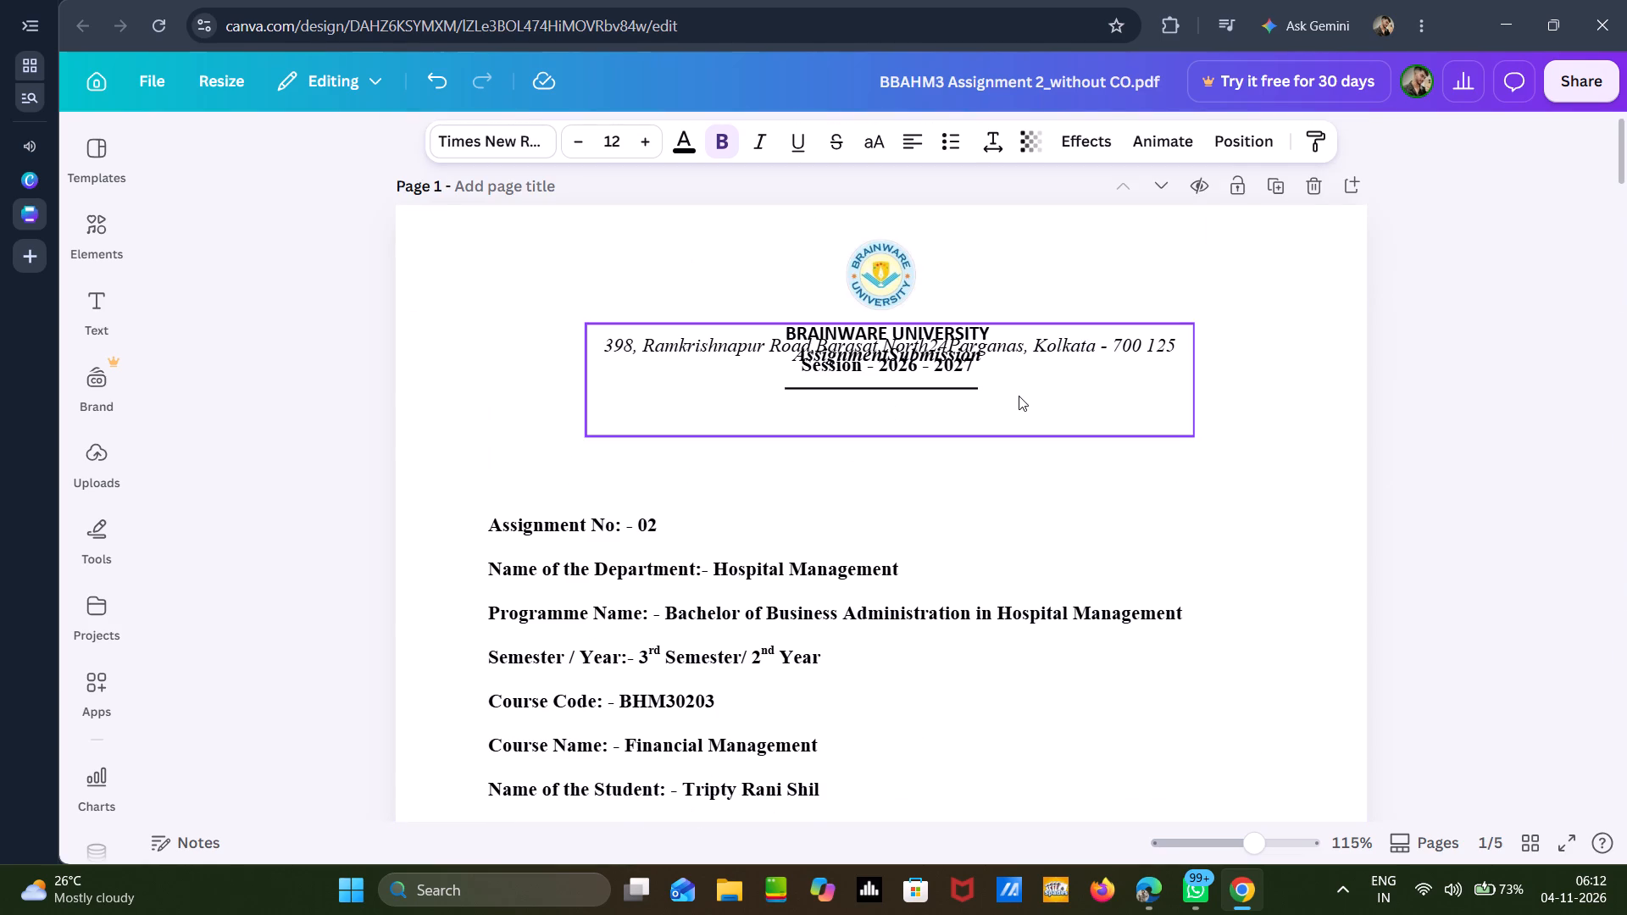
scroll(1019, 396, "up", 1)
scroll(1019, 396, "down", 12)
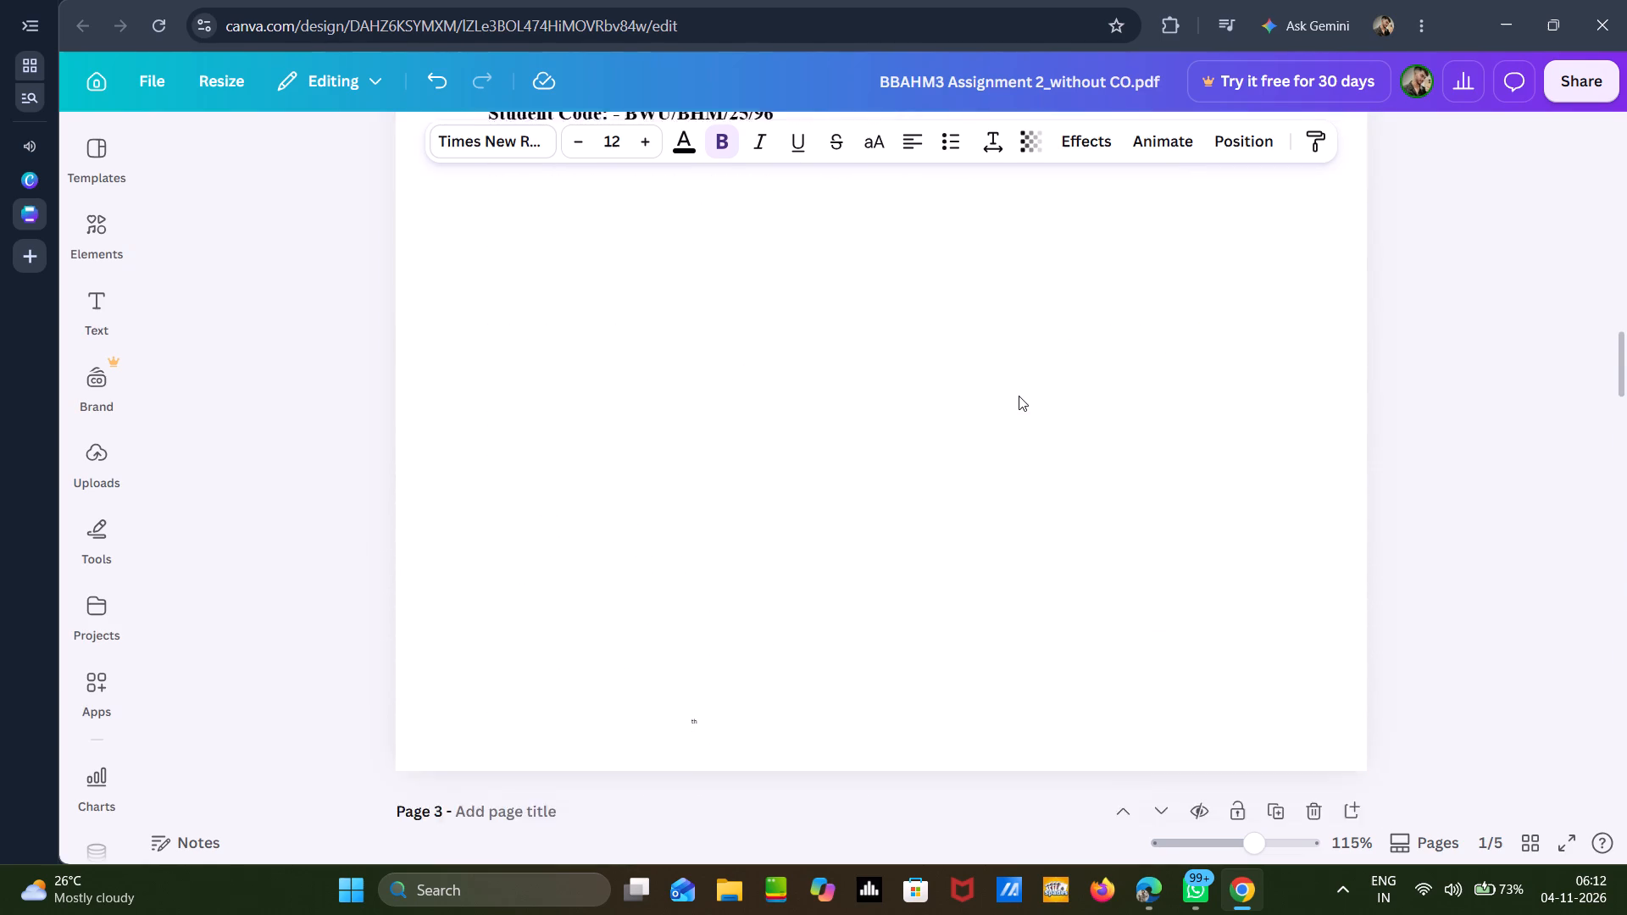
scroll(1019, 396, "down", 9)
scroll(1019, 396, "up", 2)
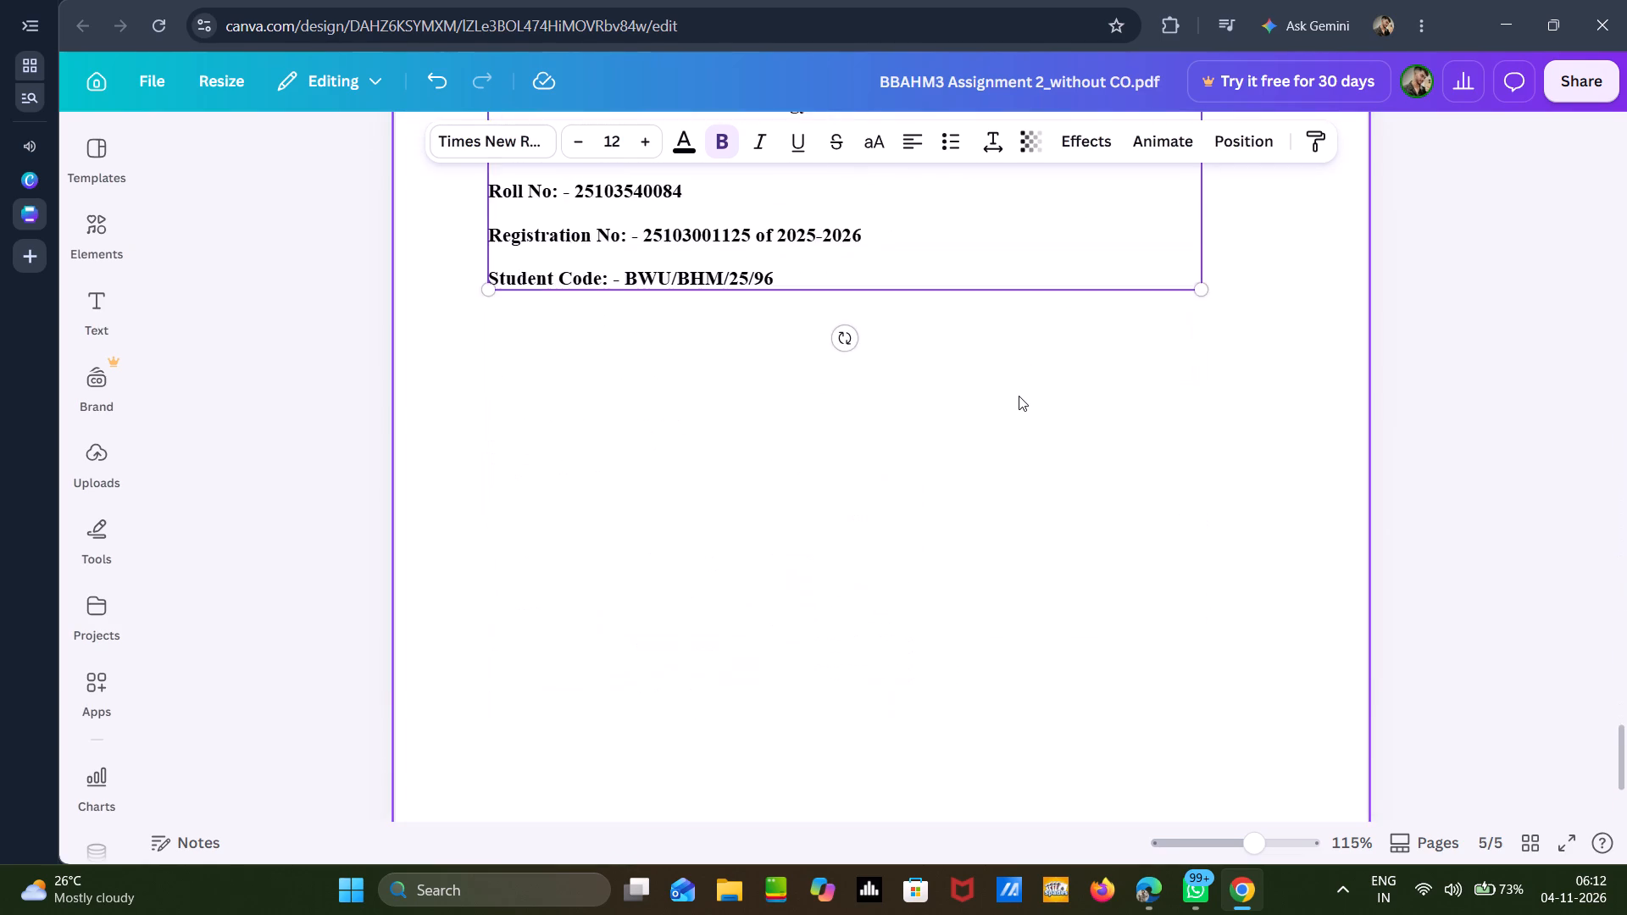
scroll(1019, 396, "up", 6)
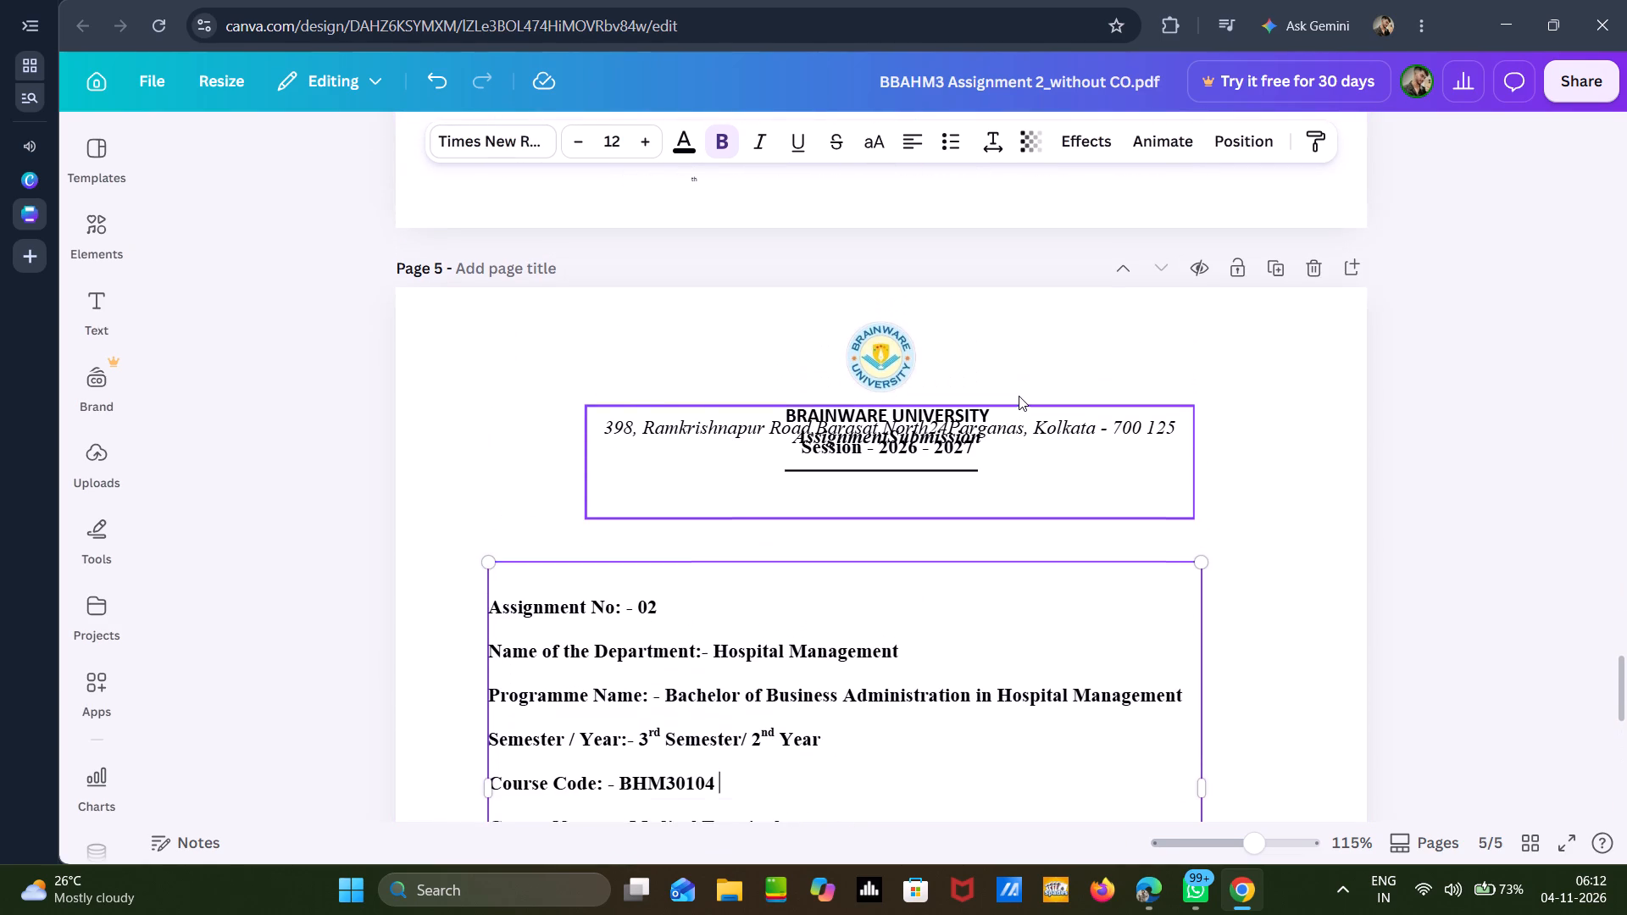
scroll(1019, 396, "up", 1)
scroll(1019, 396, "down", 3)
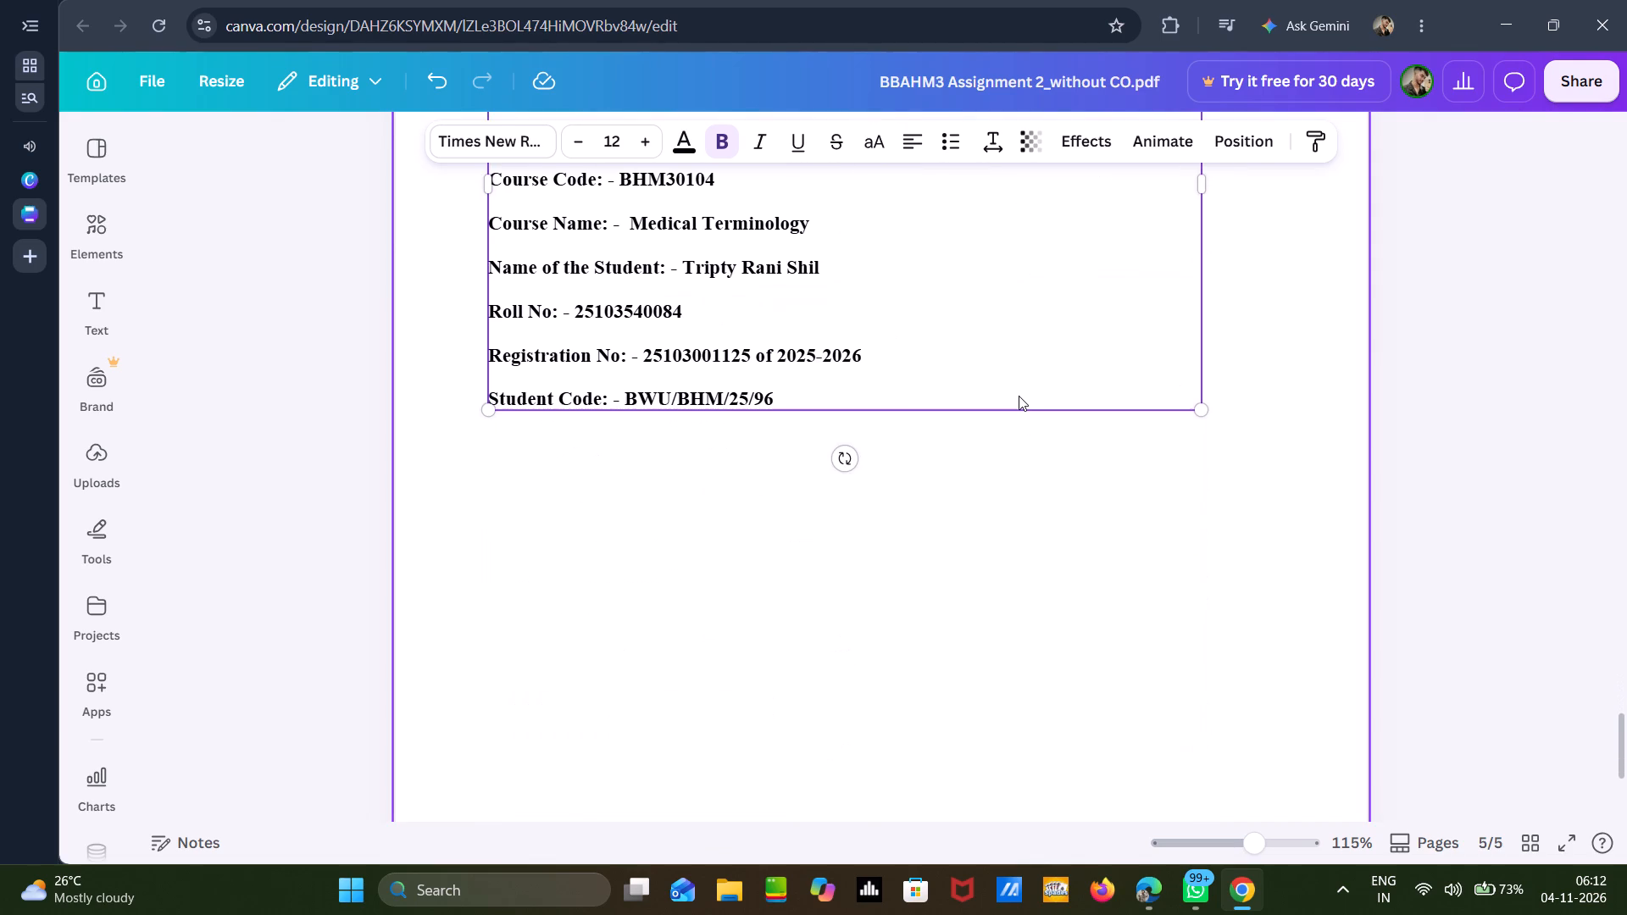
scroll(1019, 396, "up", 6)
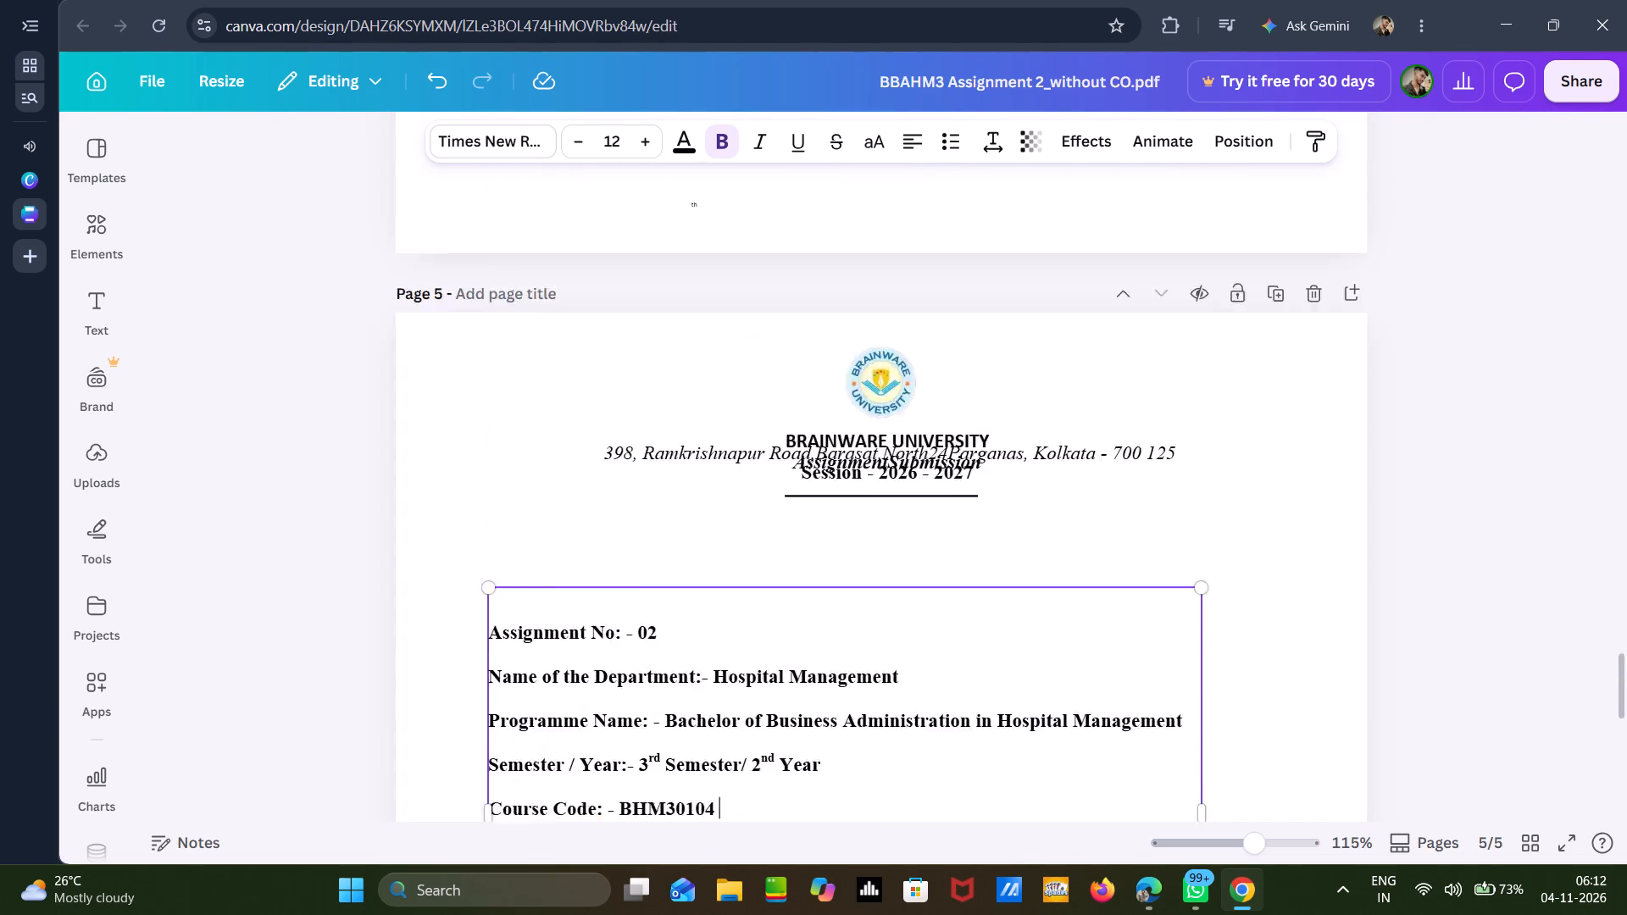
scroll(1019, 396, "up", 5)
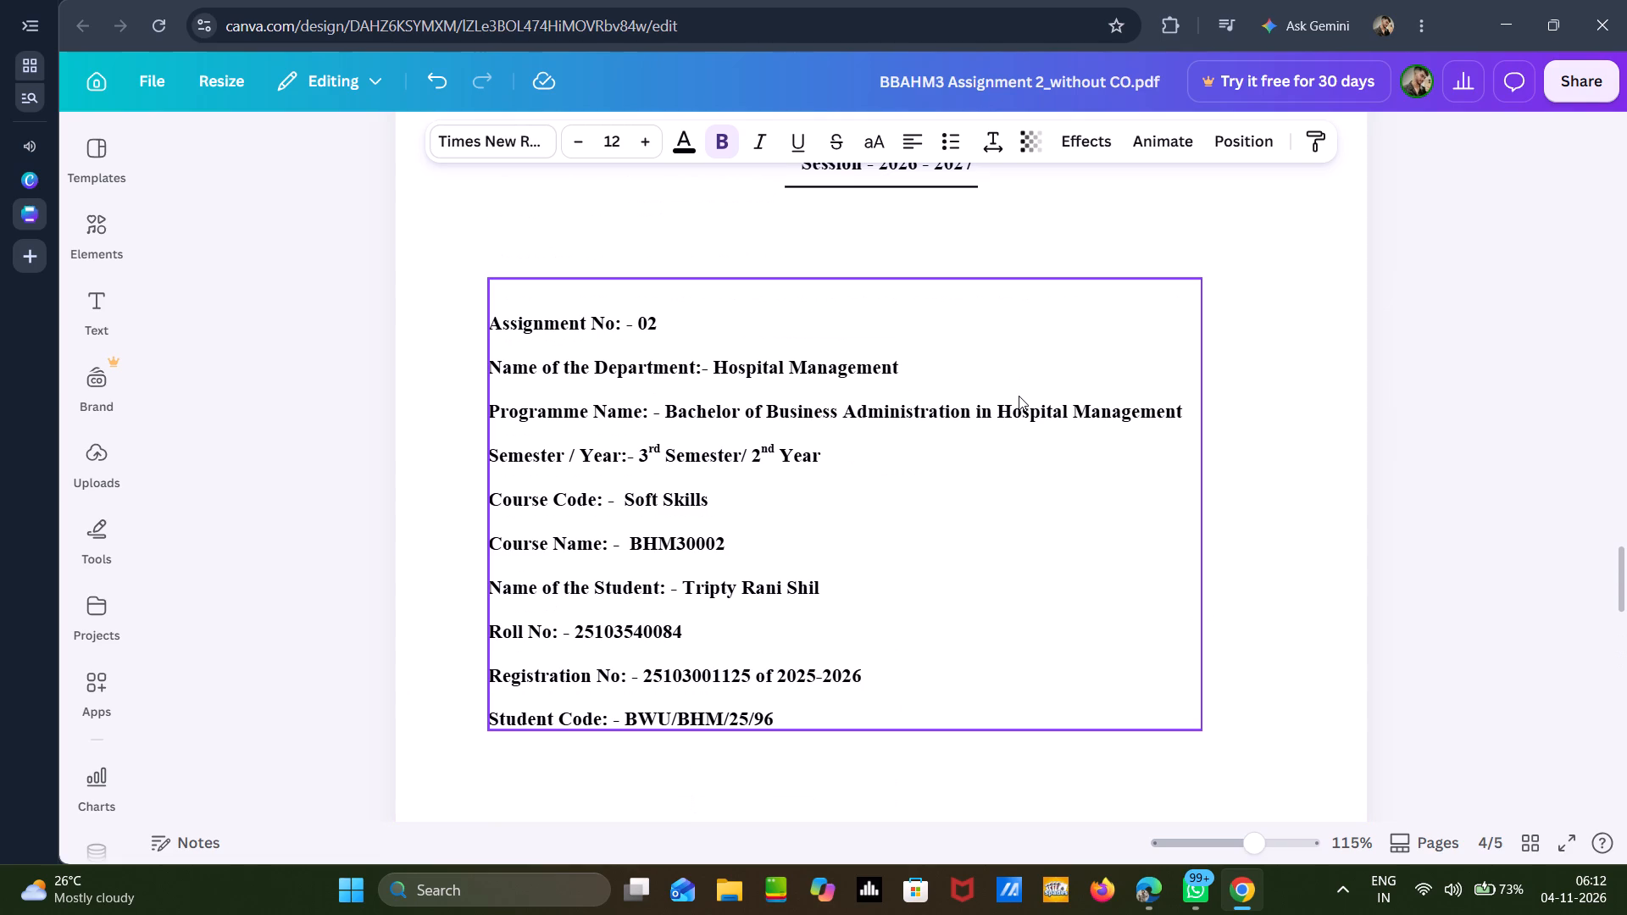
Enlarge the details text block on the page 5 Medical Terminology cover to a font size of about 12.6.
scroll(1019, 396, "down", 6)
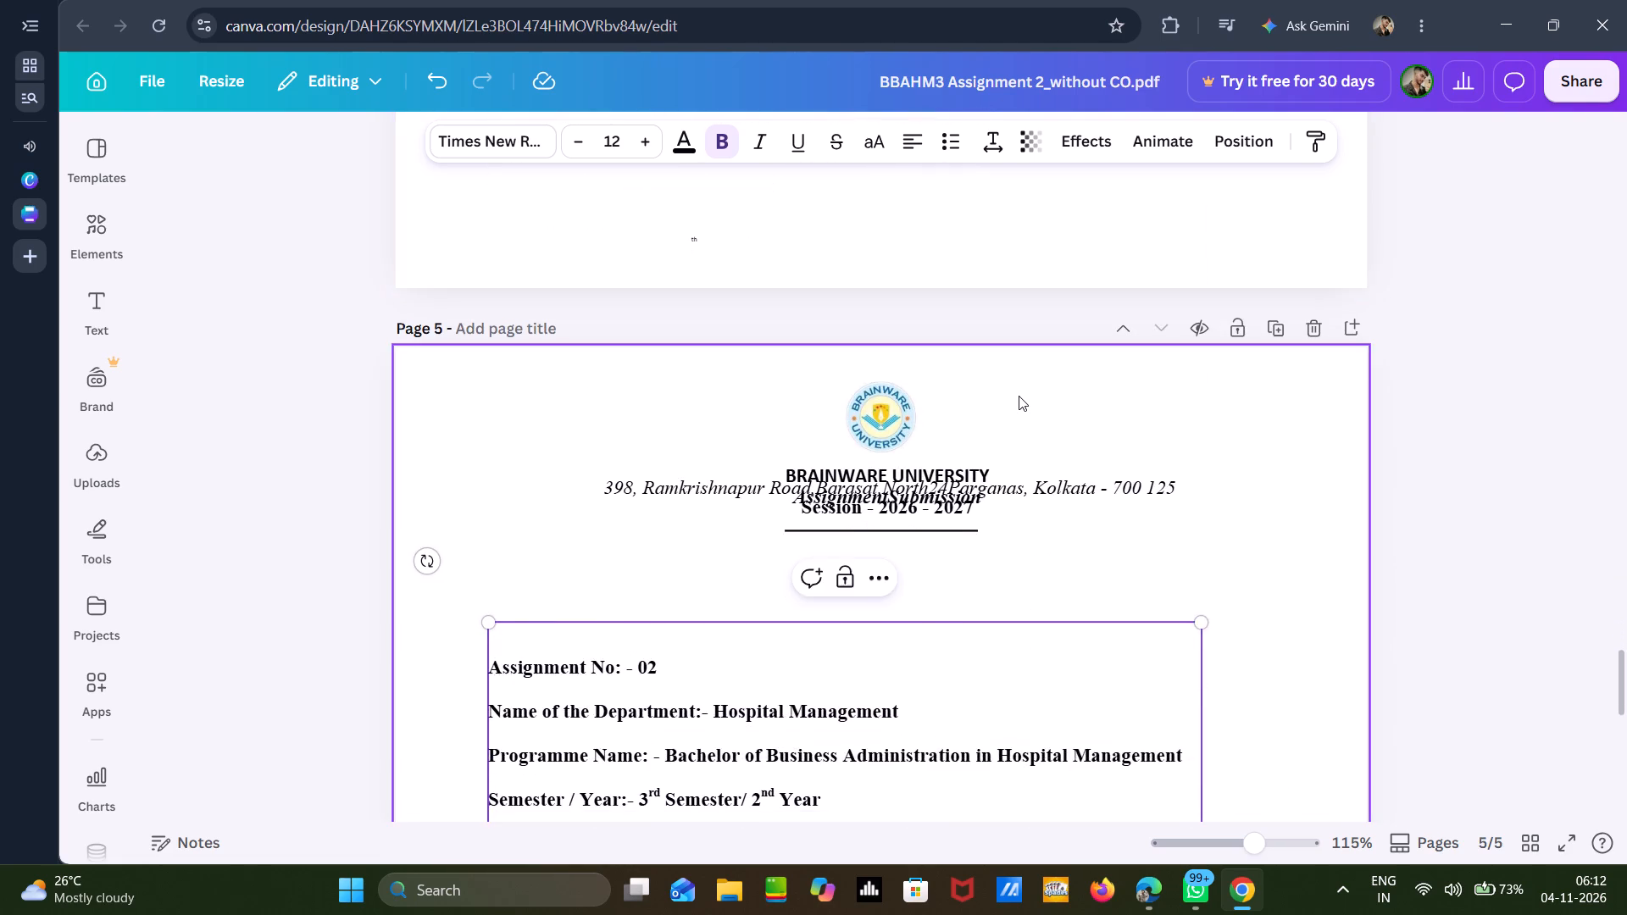
scroll(1019, 396, "down", 3)
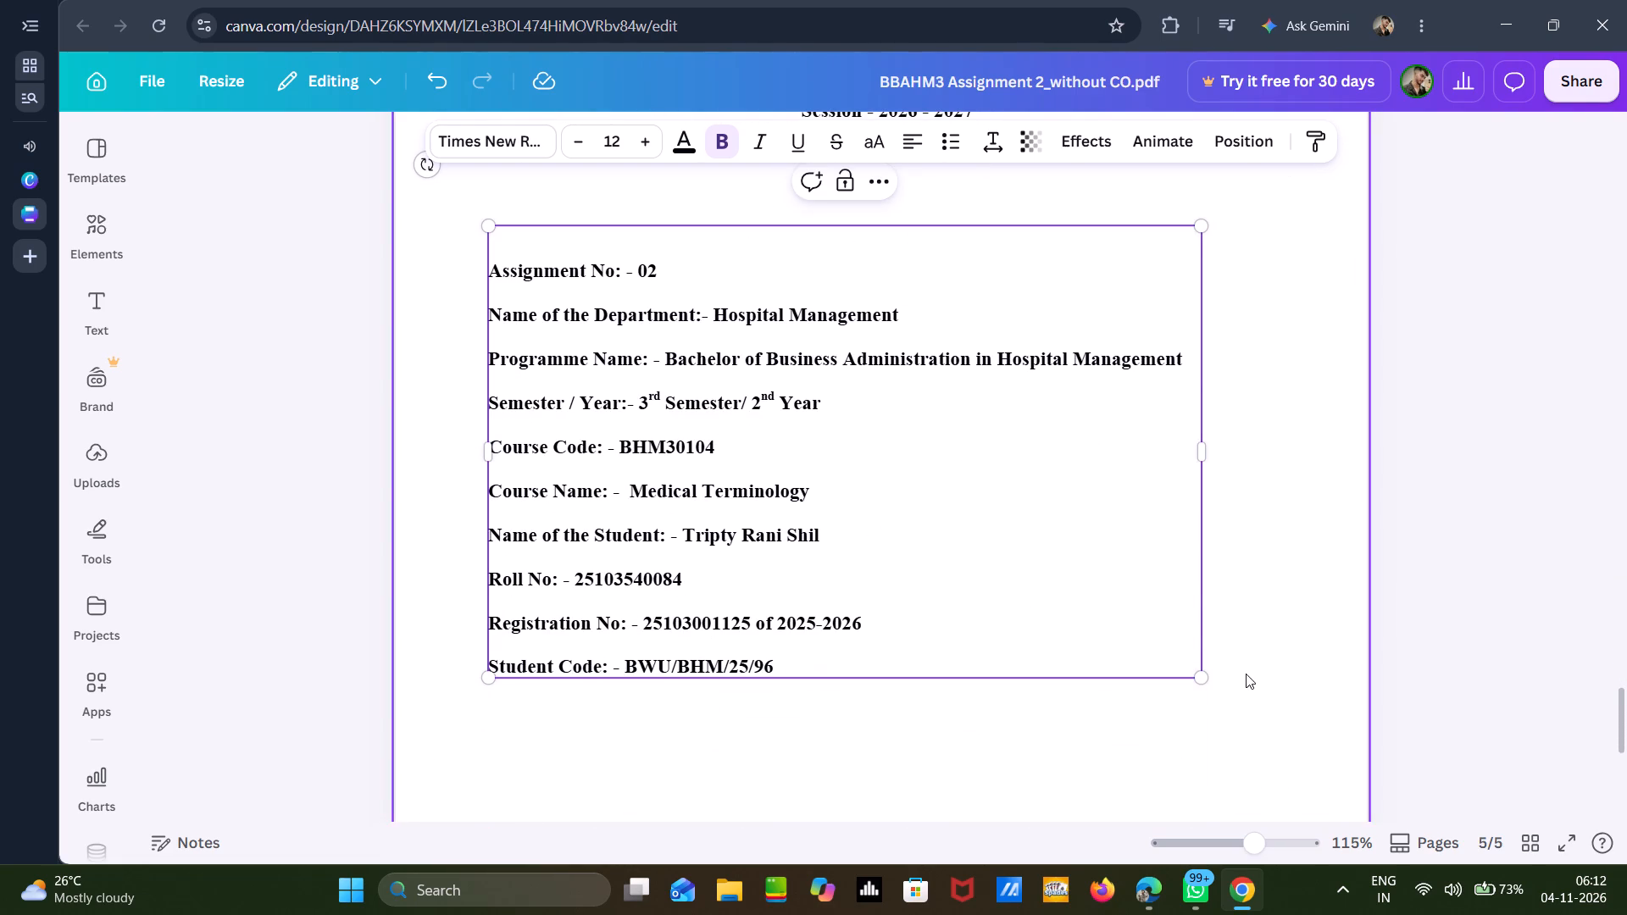
left_click_drag(1196, 679, 1208, 692)
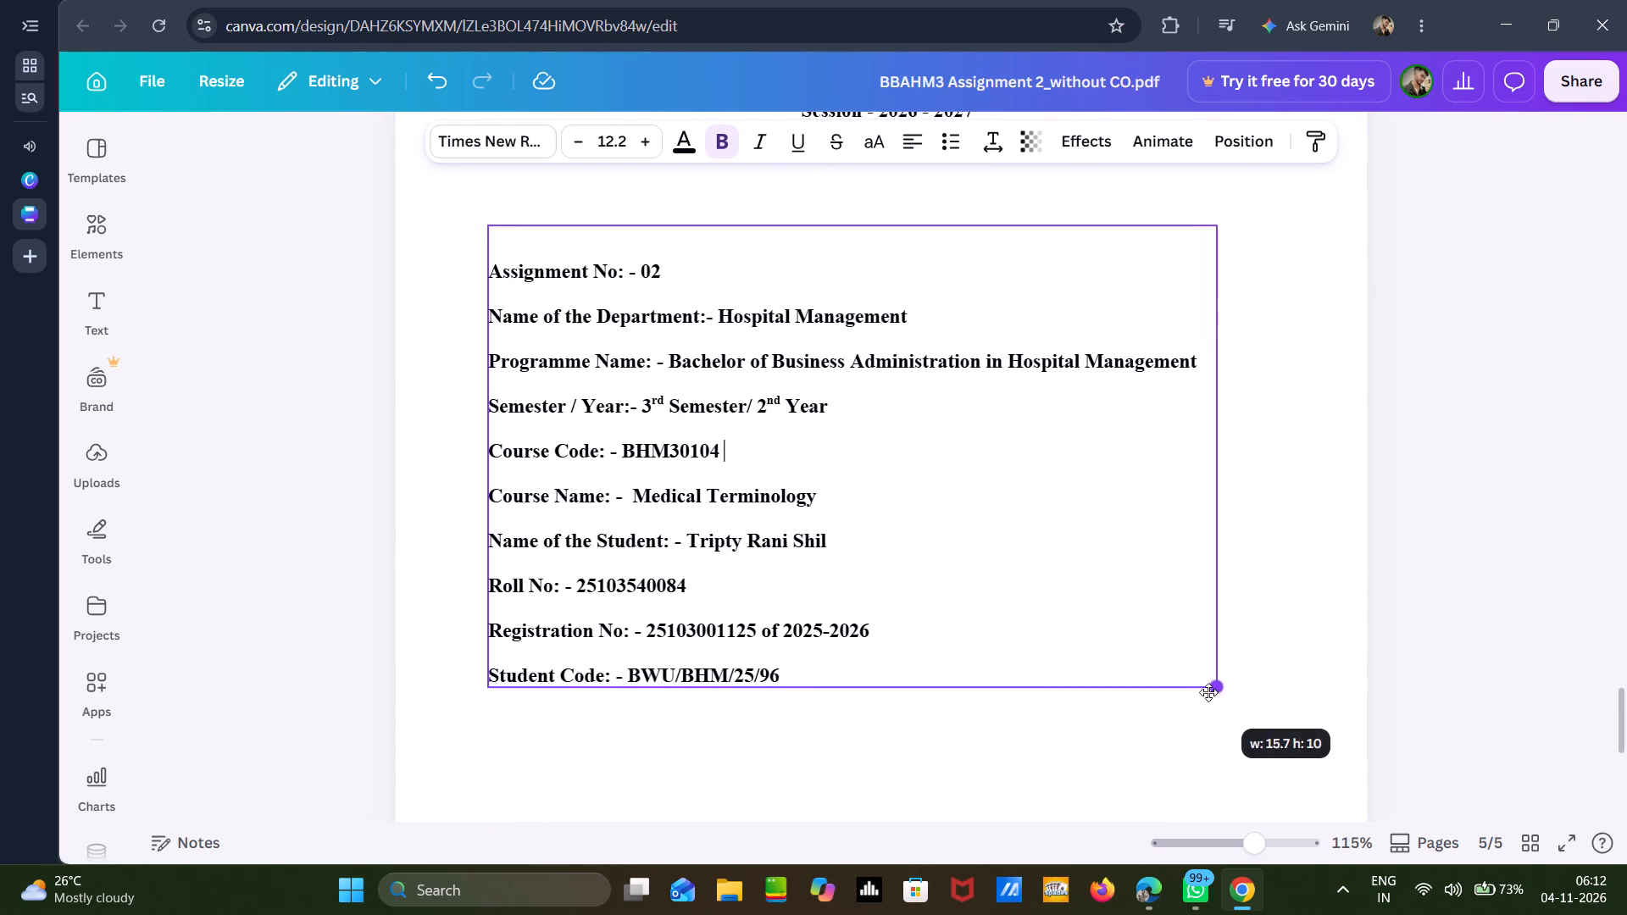
left_click_drag(1208, 692, 1223, 717)
Enlarge the details text block on the page 4 Soft Skills cover to a font size of about 12.8.
scroll(1223, 717, "up", 3)
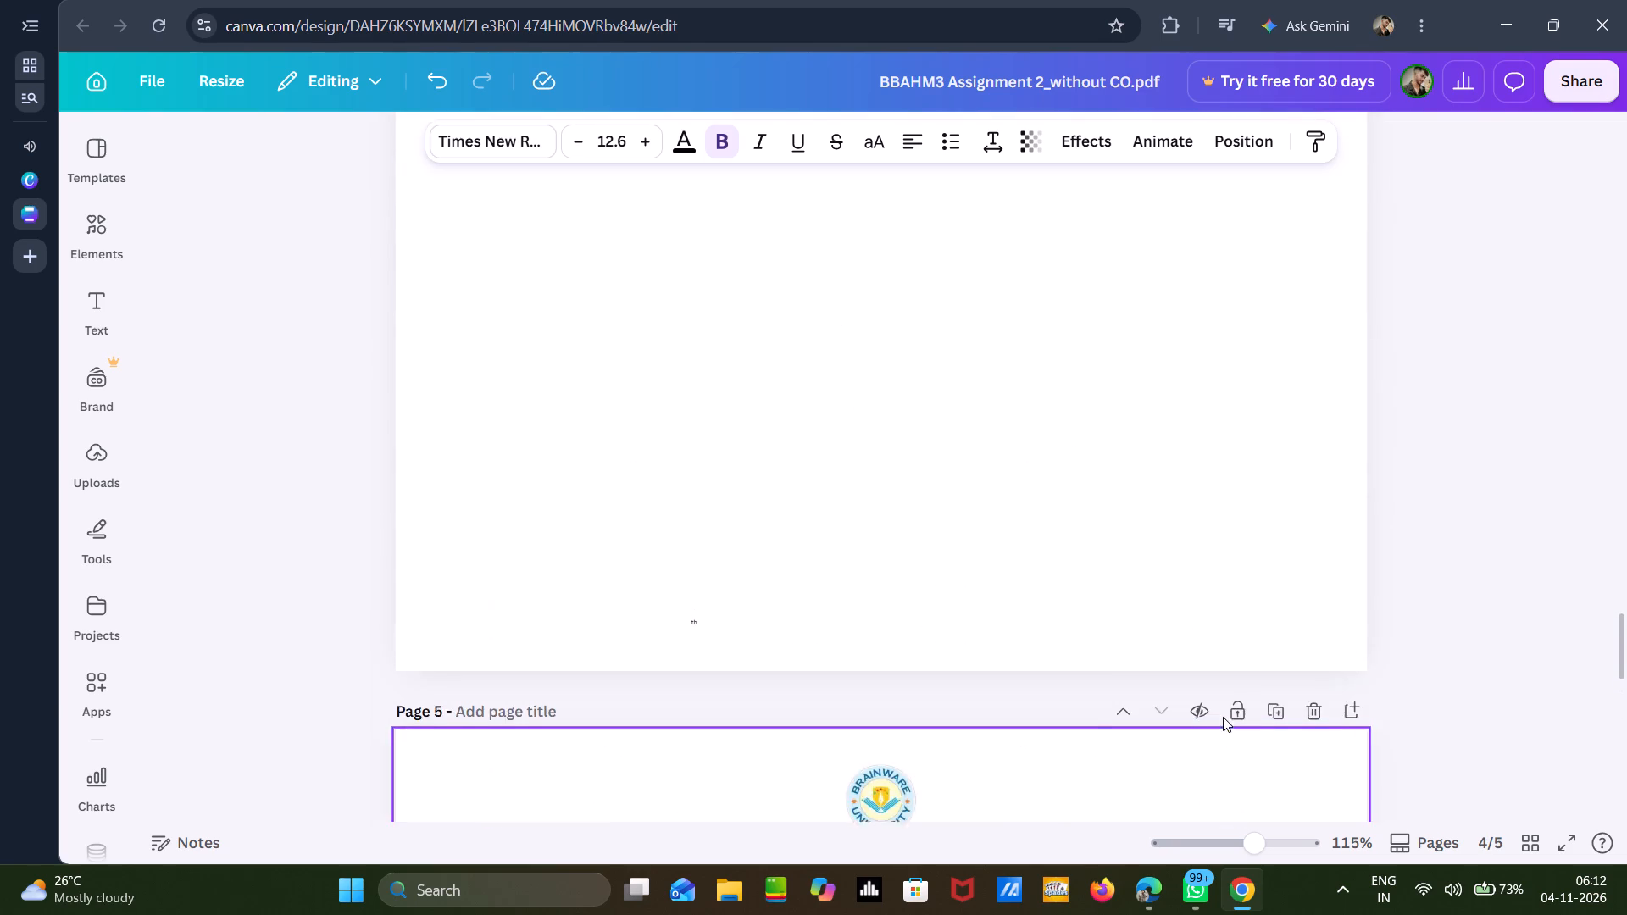
scroll(1223, 717, "up", 4)
left_click(1144, 679)
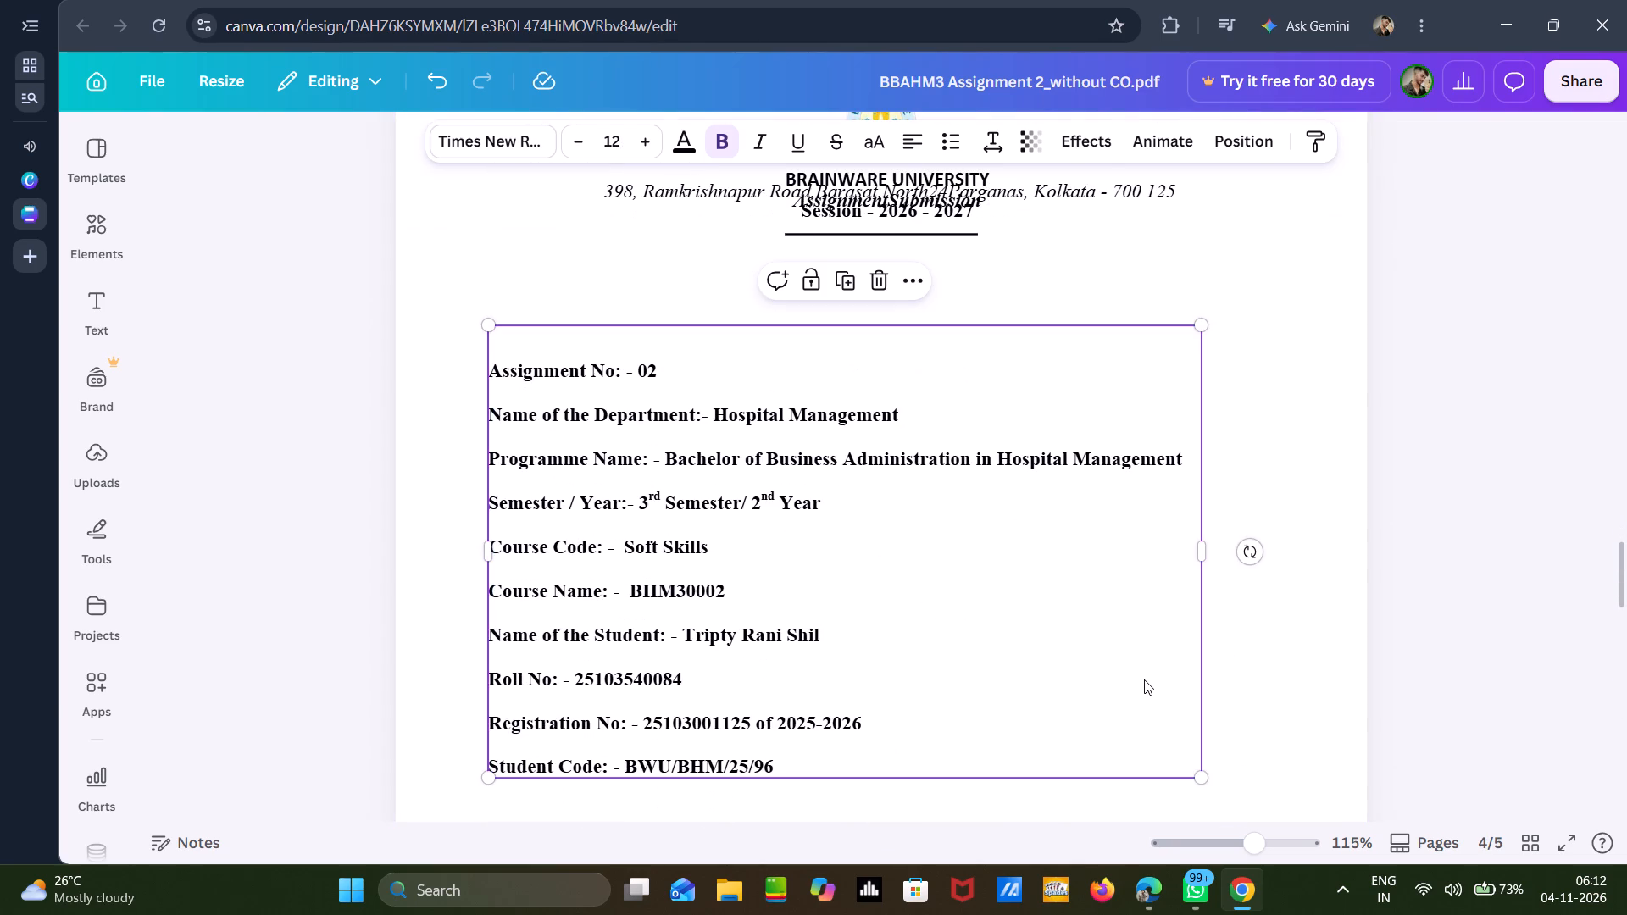
left_click_drag(1207, 781, 1245, 823)
Enlarge the details text block on the page 3 Hospital Clinical Services cover to a font size of about 12.7.
scroll(1280, 914, "up", 1)
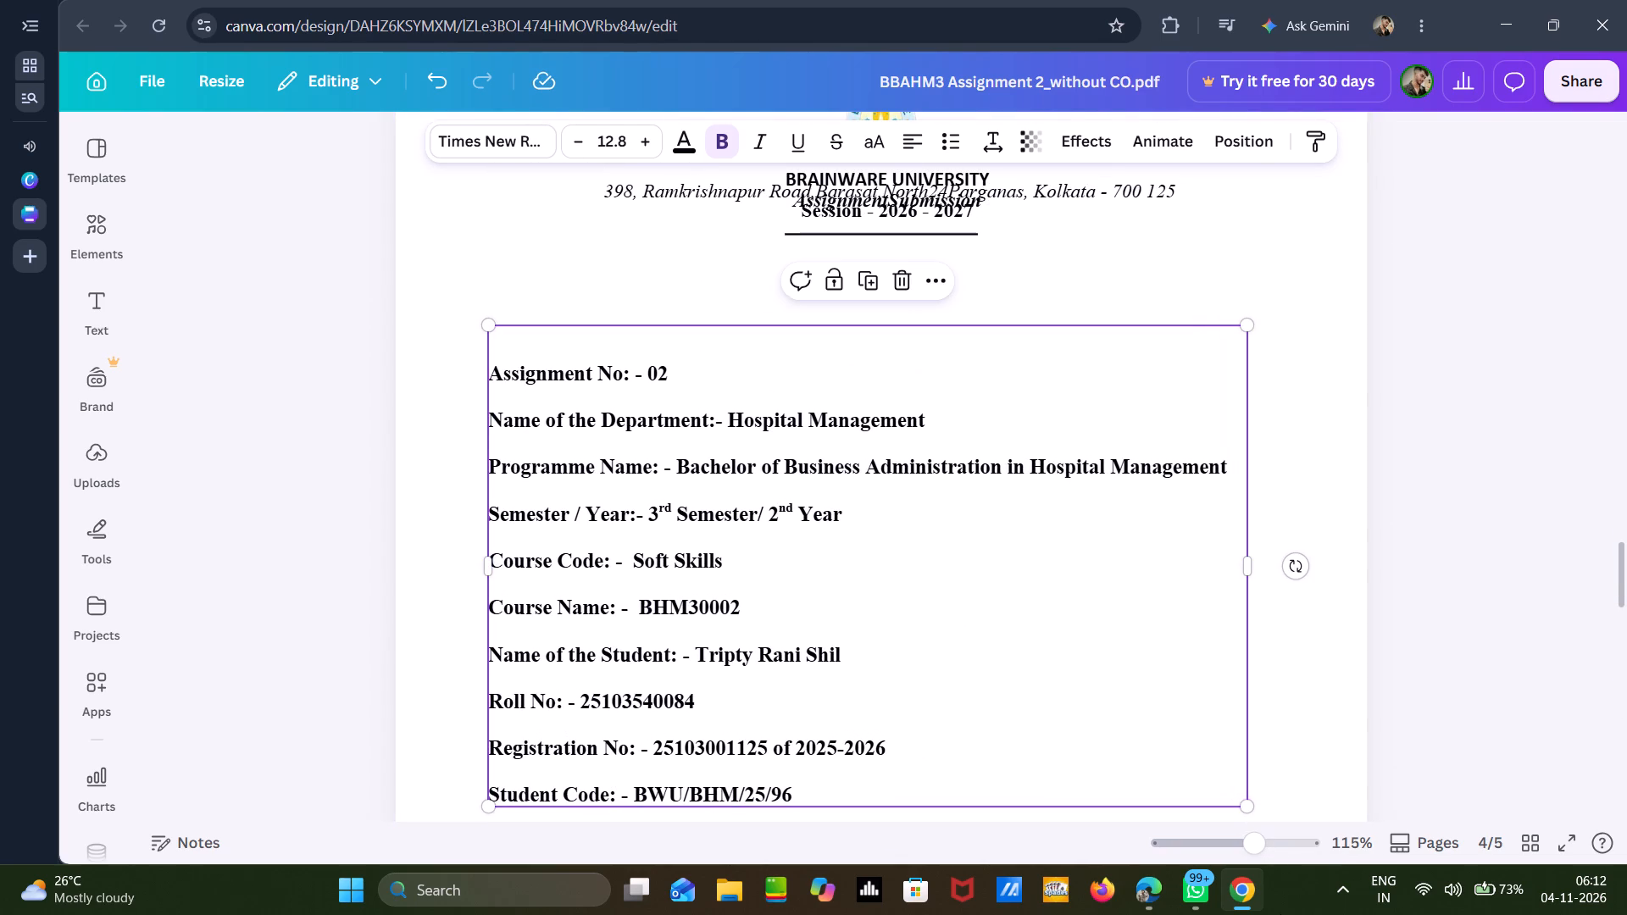
scroll(1280, 914, "up", 2)
scroll(1238, 385, "up", 4)
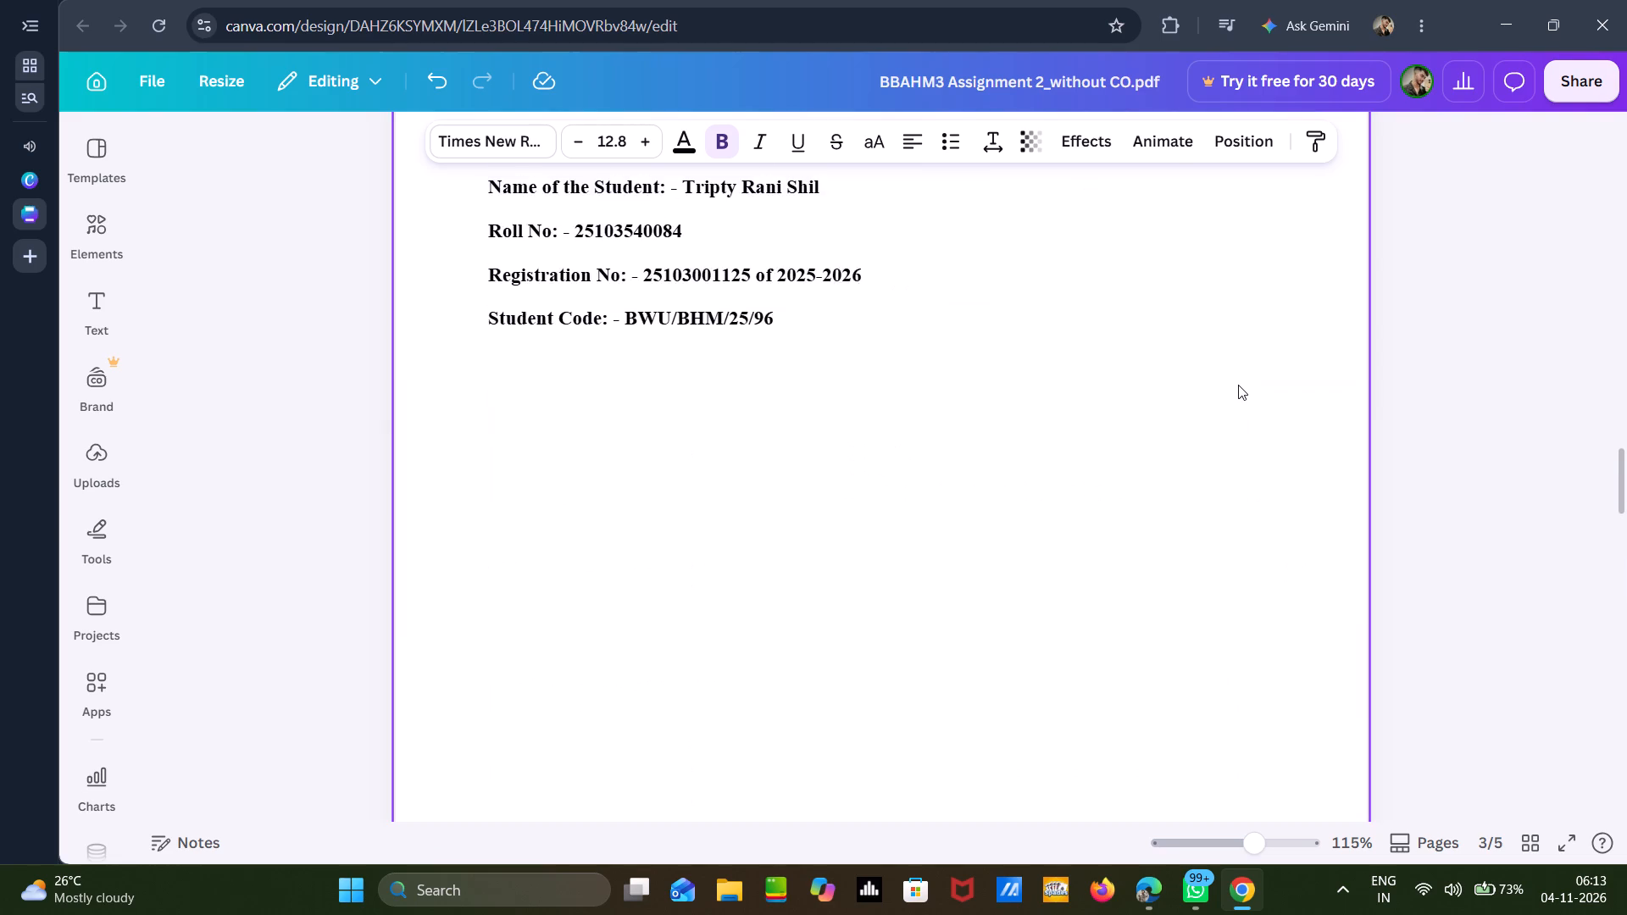
scroll(1238, 385, "up", 2)
left_click(1089, 448)
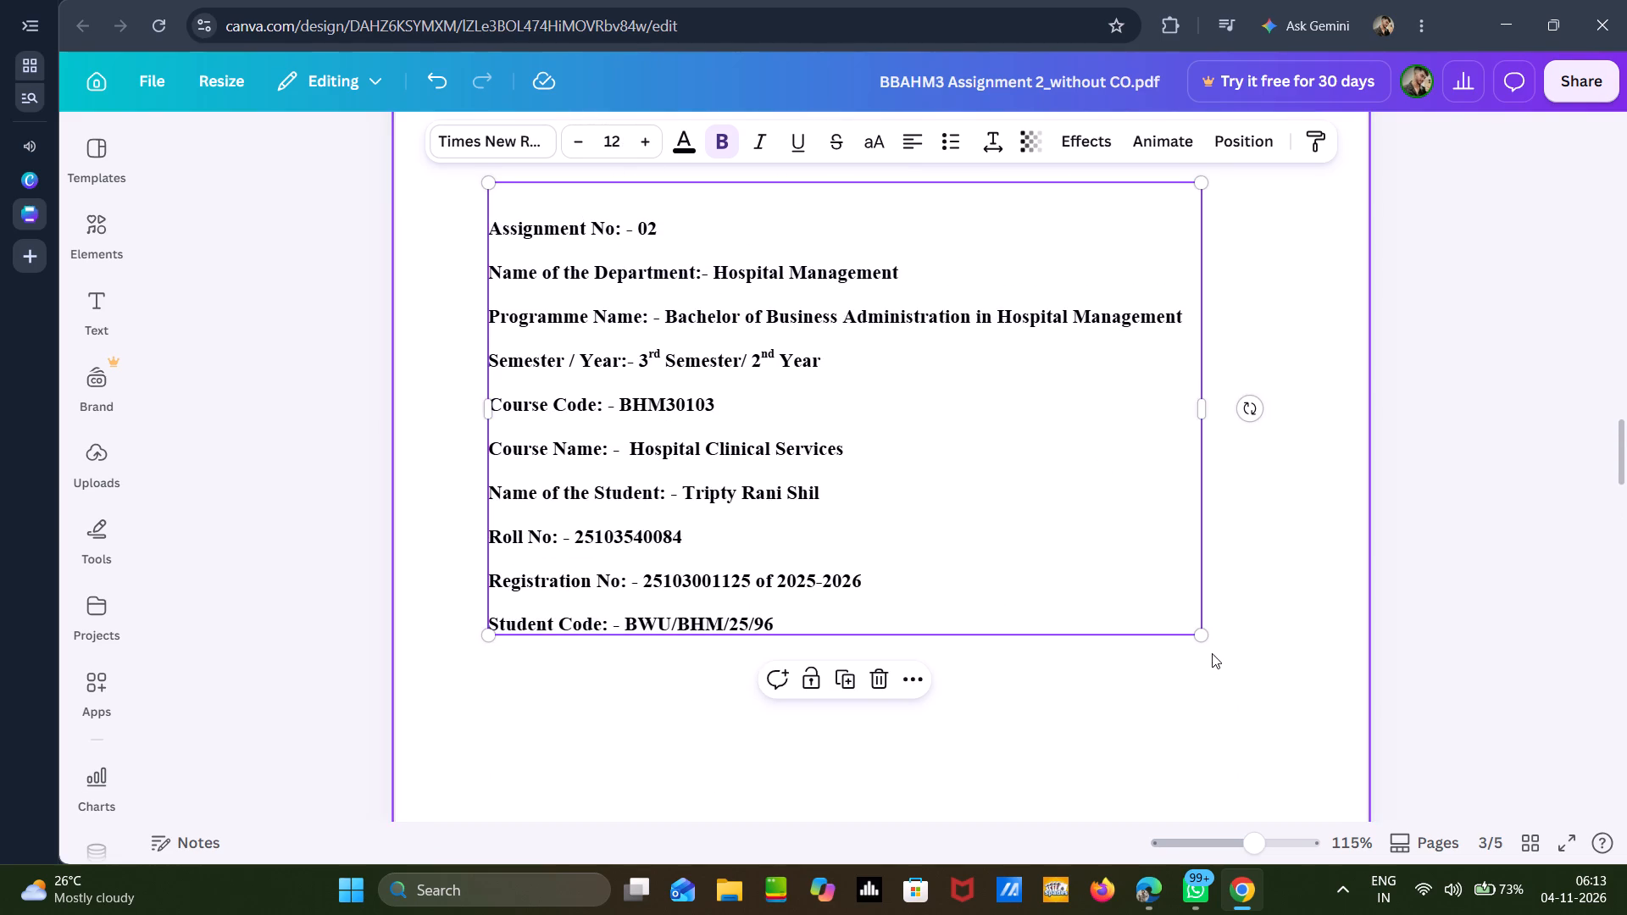
left_click_drag(1204, 637, 1241, 672)
Enlarge the details text block on the page 2 Heritage of Indian Polity and Economy cover to a font size of about 13.2.
scroll(1241, 672, "up", 1)
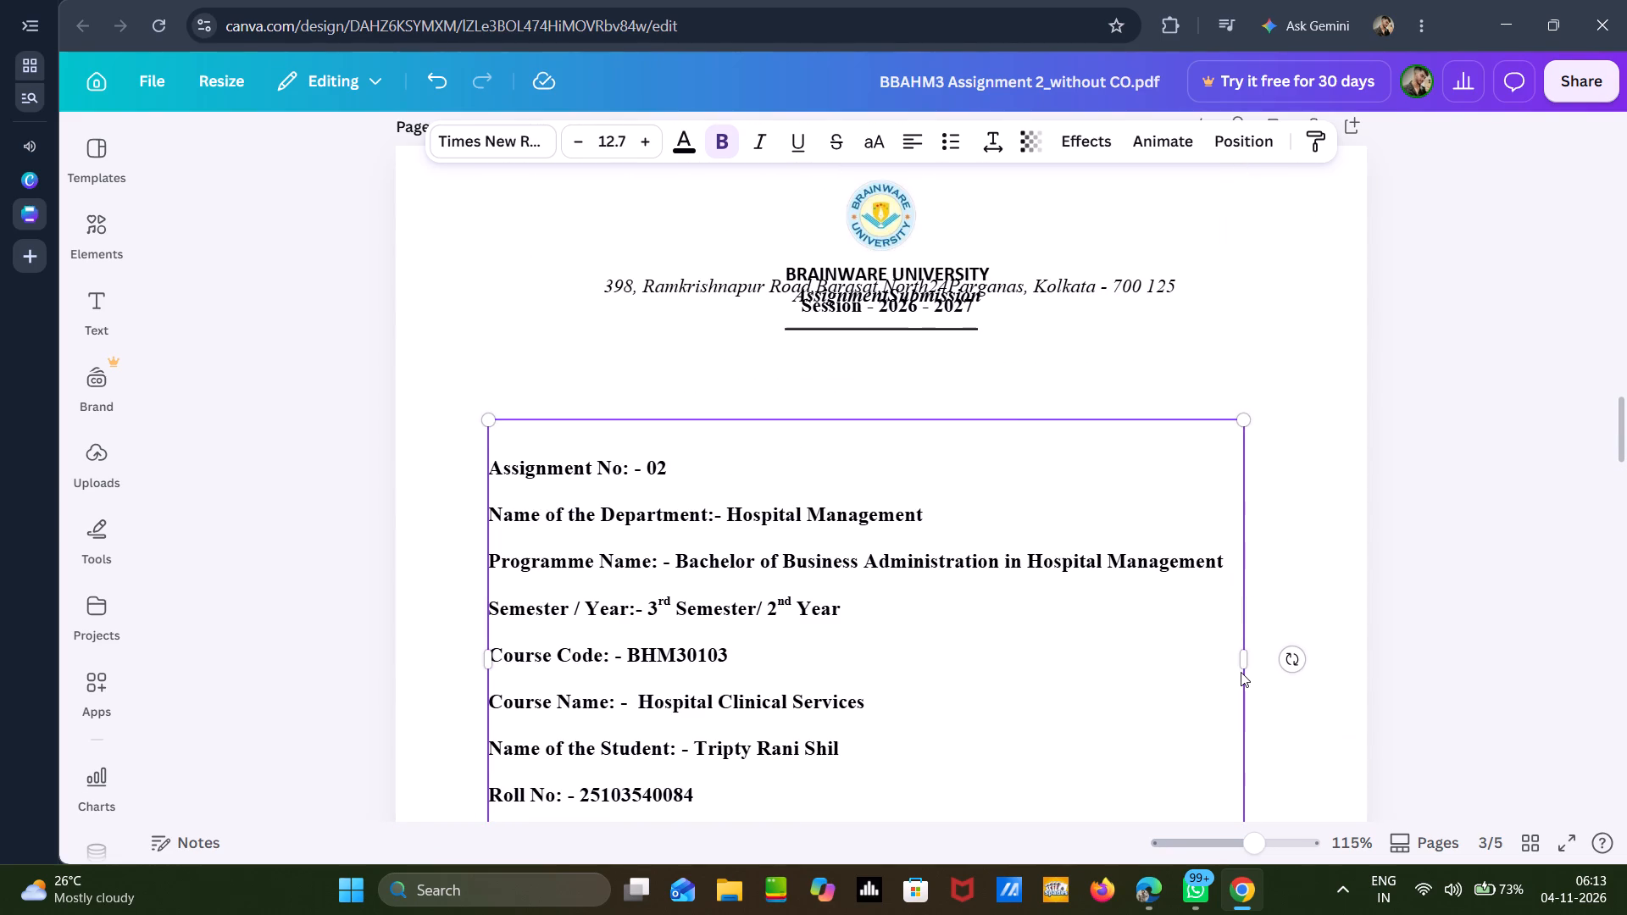
scroll(1213, 552, "up", 3)
scroll(1230, 897, "up", 2)
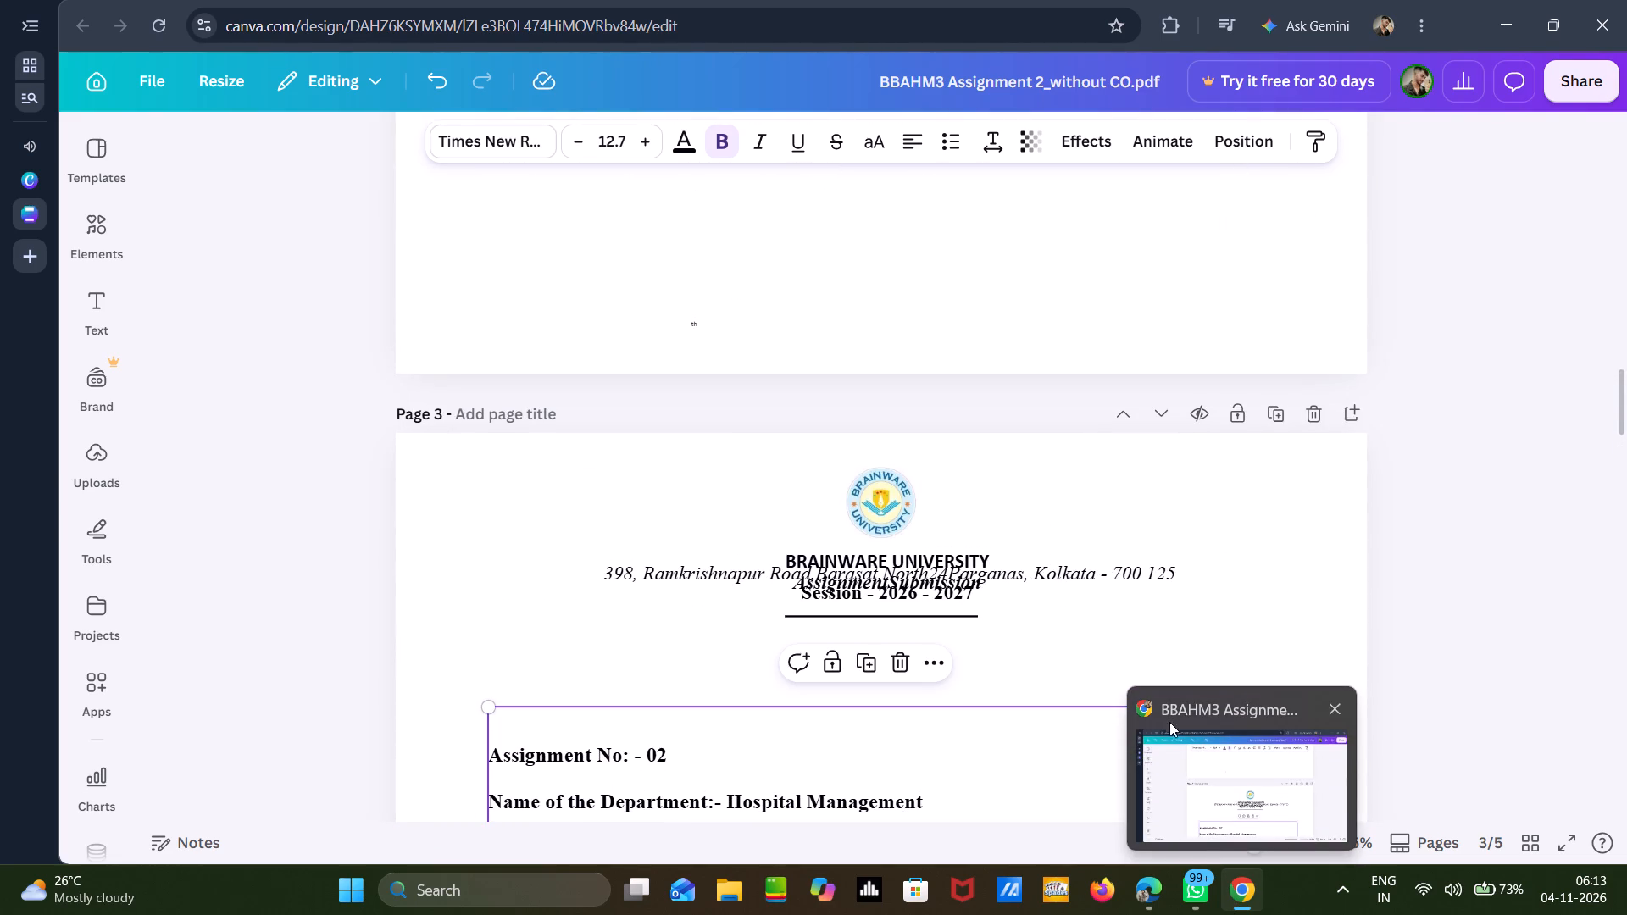
scroll(1316, 477, "up", 4)
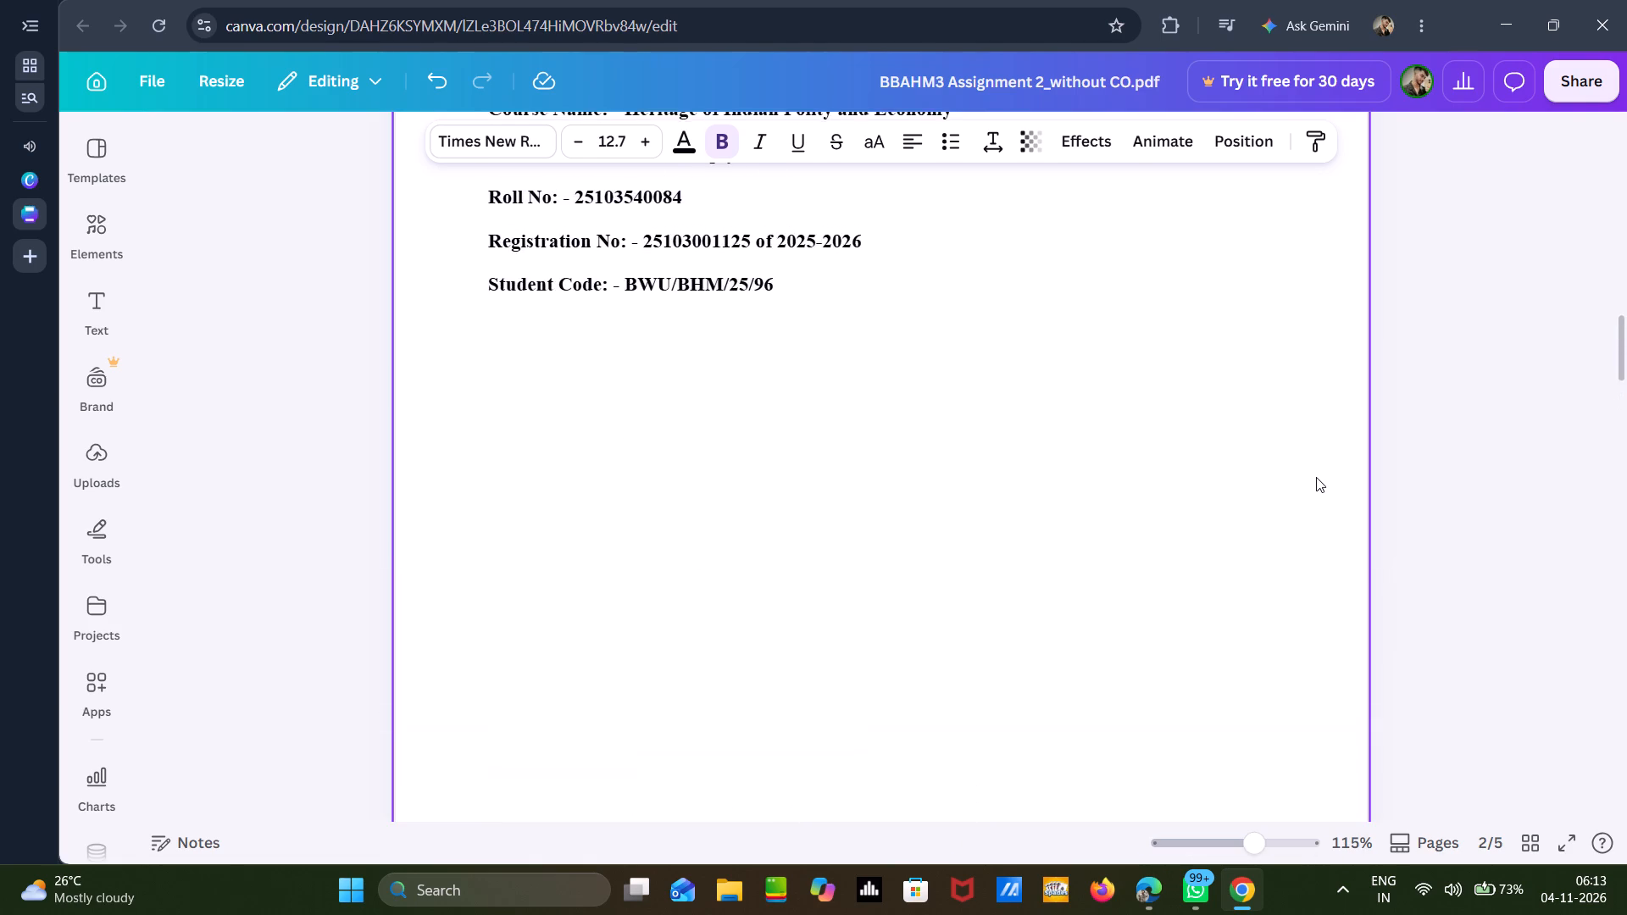
scroll(1316, 477, "up", 1)
left_click(1065, 409)
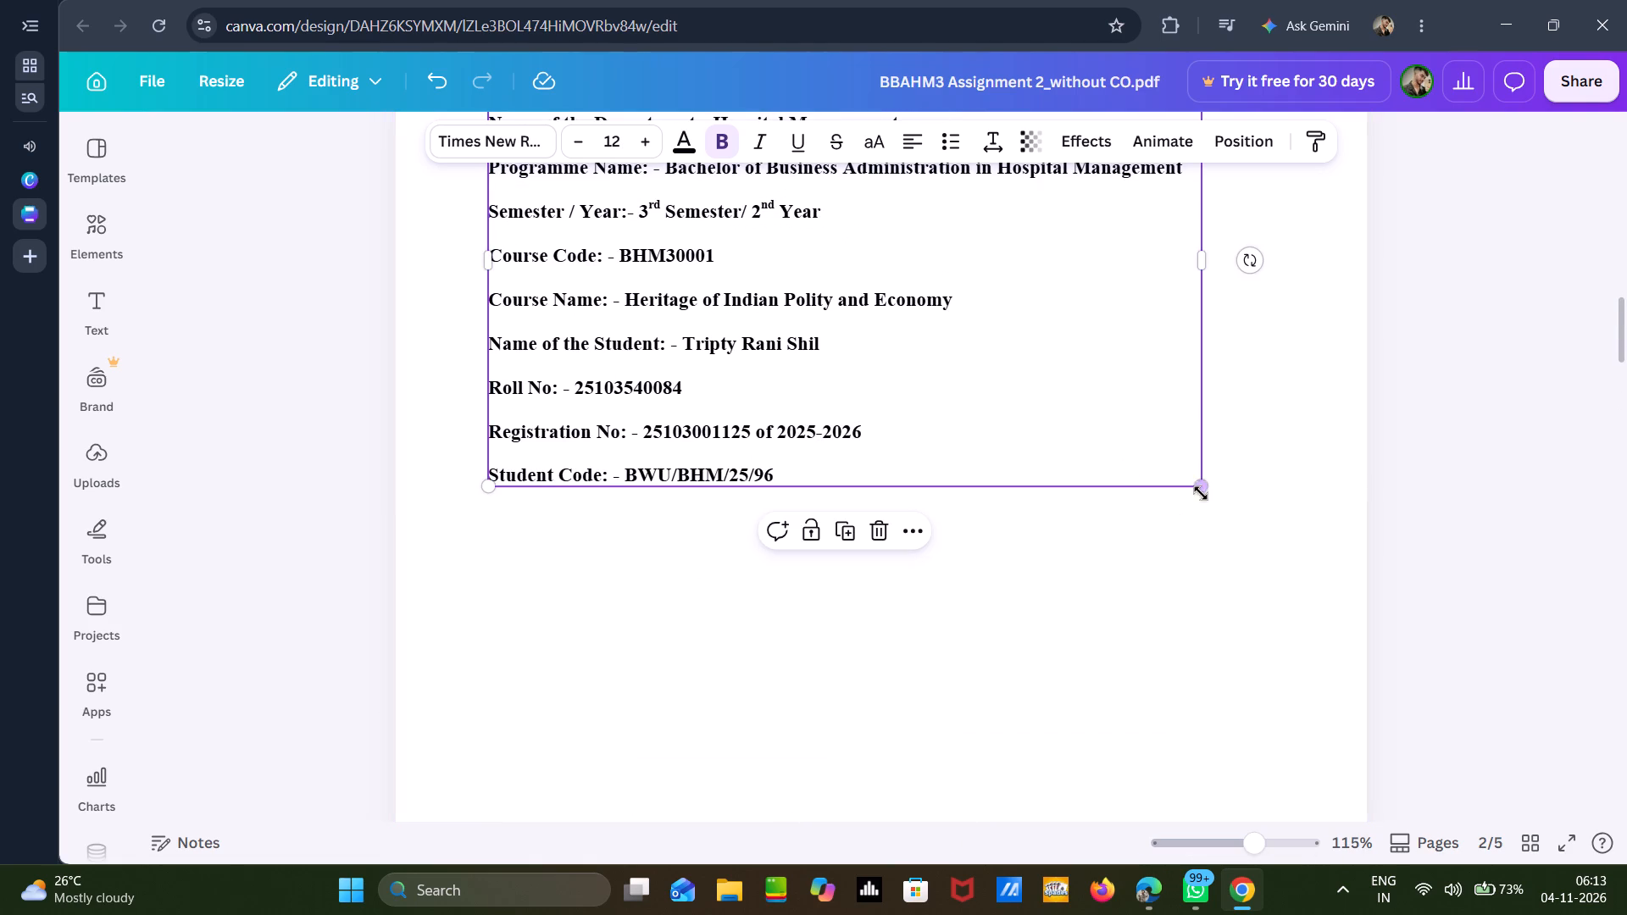
left_click_drag(1204, 488, 1269, 545)
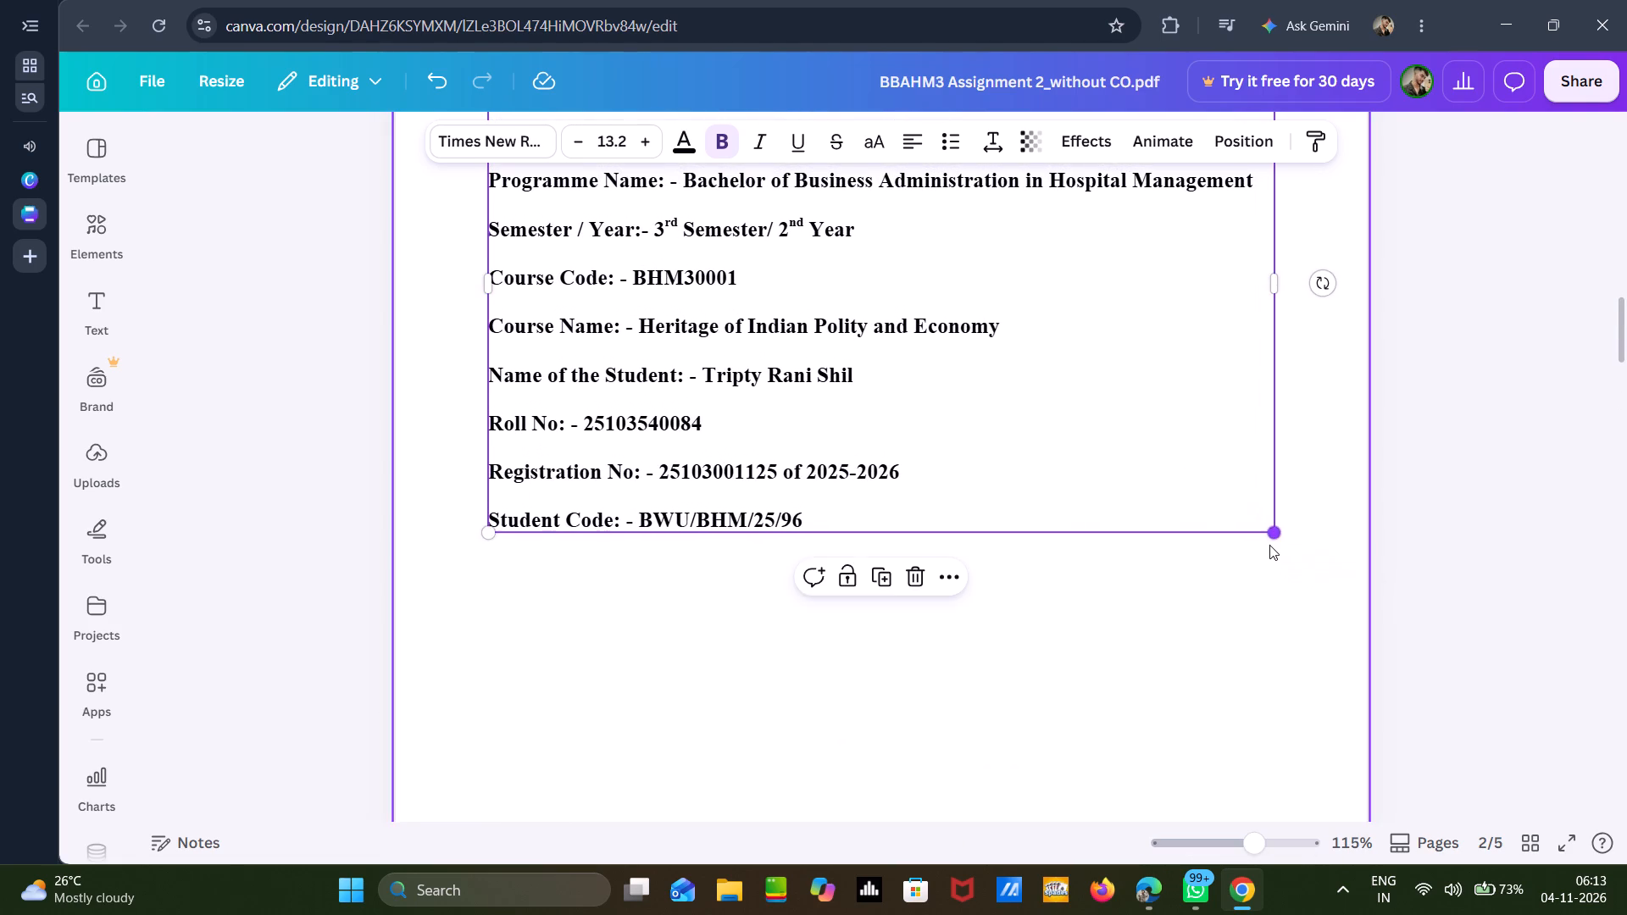
Enlarge the details text block on the page 1 Financial Management cover to a font size of about 12.7.
scroll(1307, 486, "up", 5)
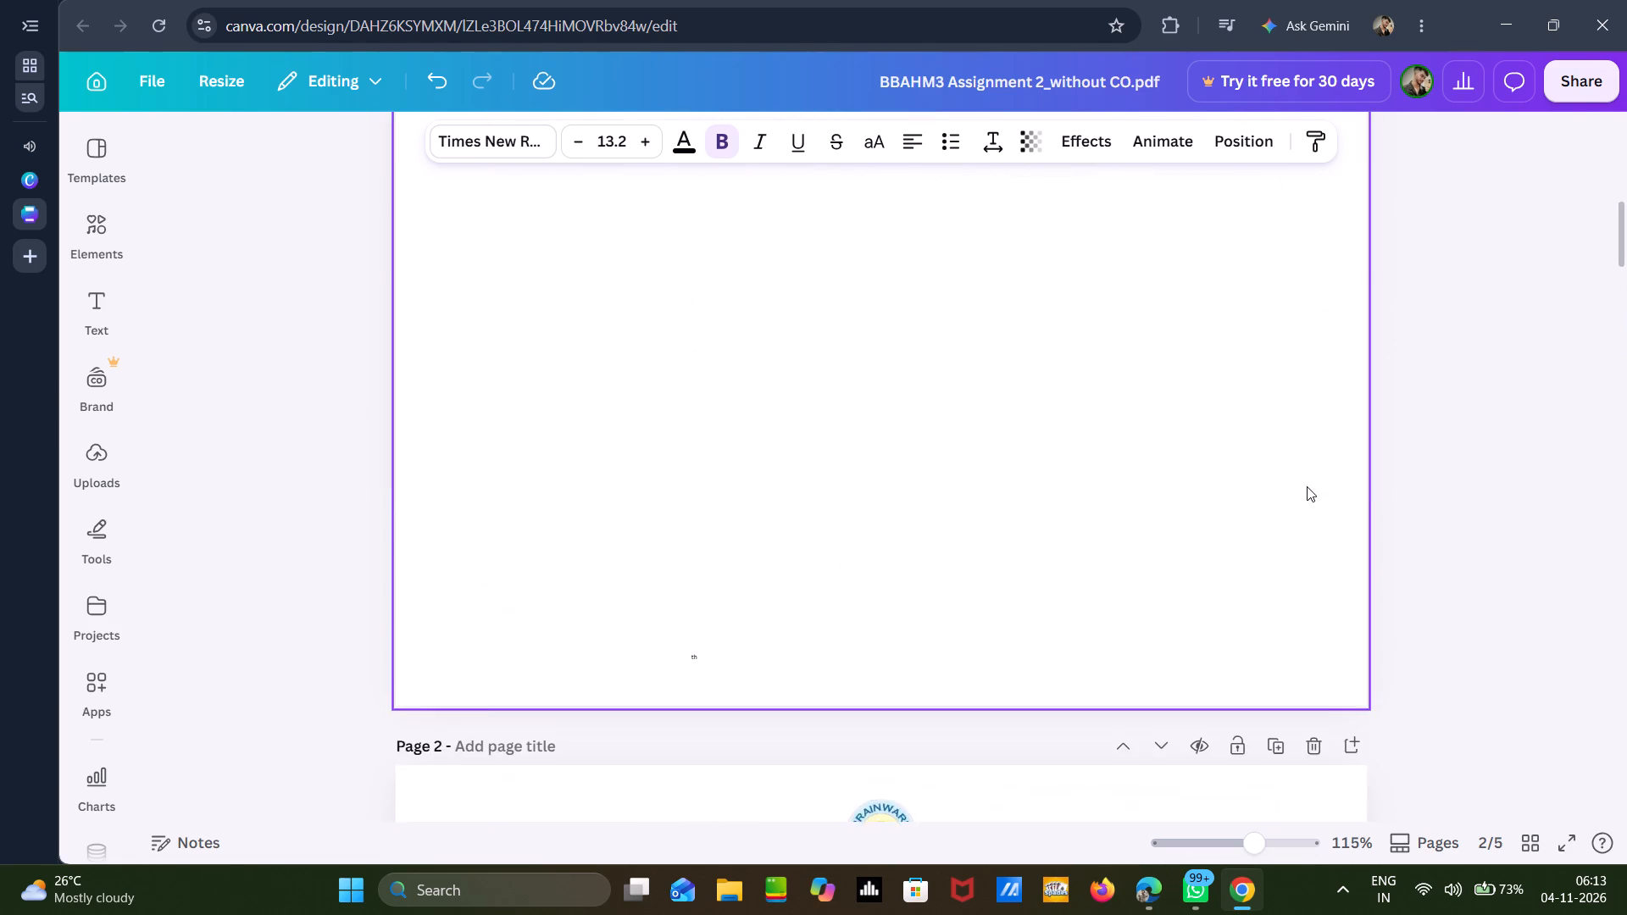
scroll(1307, 486, "up", 2)
left_click(1172, 512)
scroll(1172, 512, "down", 2)
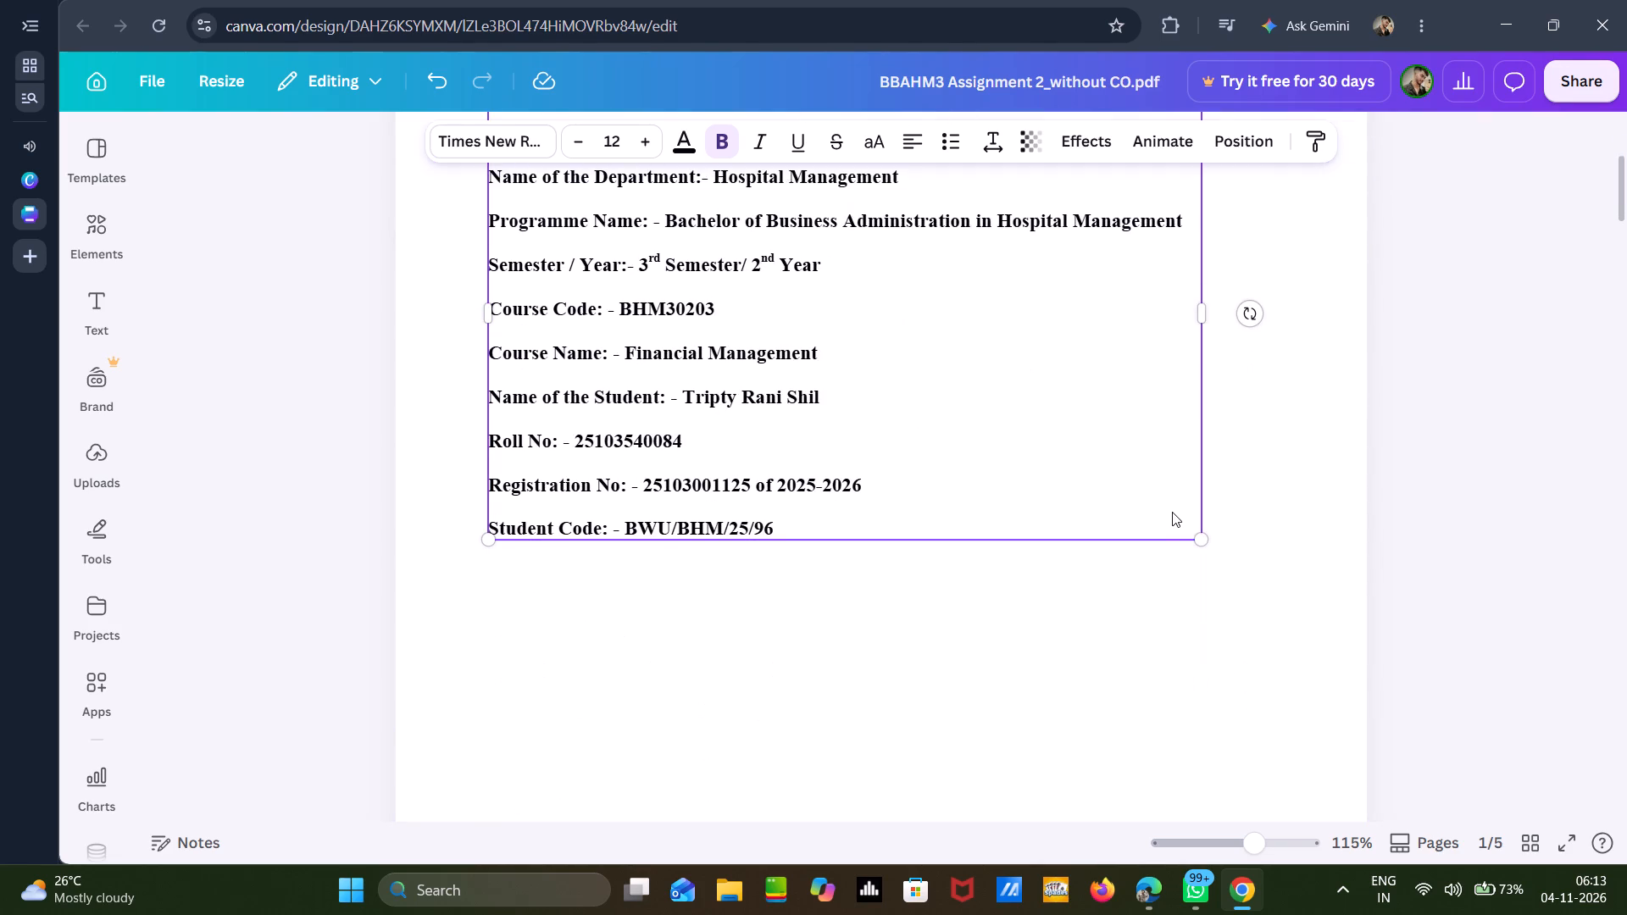
left_click_drag(1196, 499, 1230, 535)
Look through all five covers to check the enlarged details text and the overall page layout.
scroll(1230, 535, "down", 3)
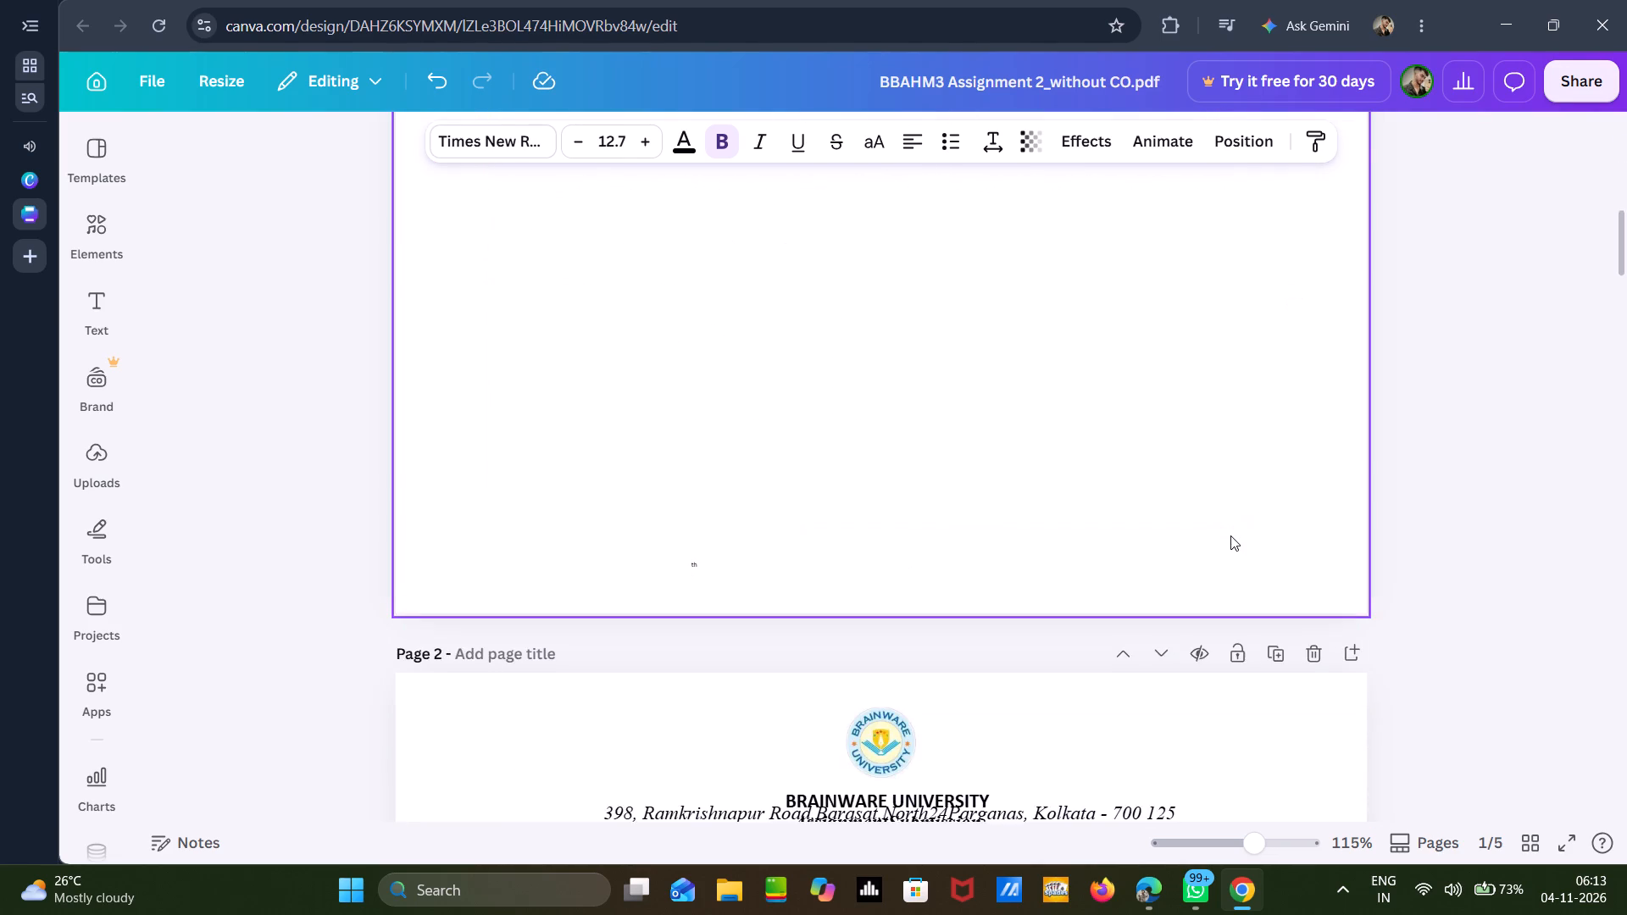
scroll(1230, 535, "up", 6)
scroll(1230, 535, "down", 12)
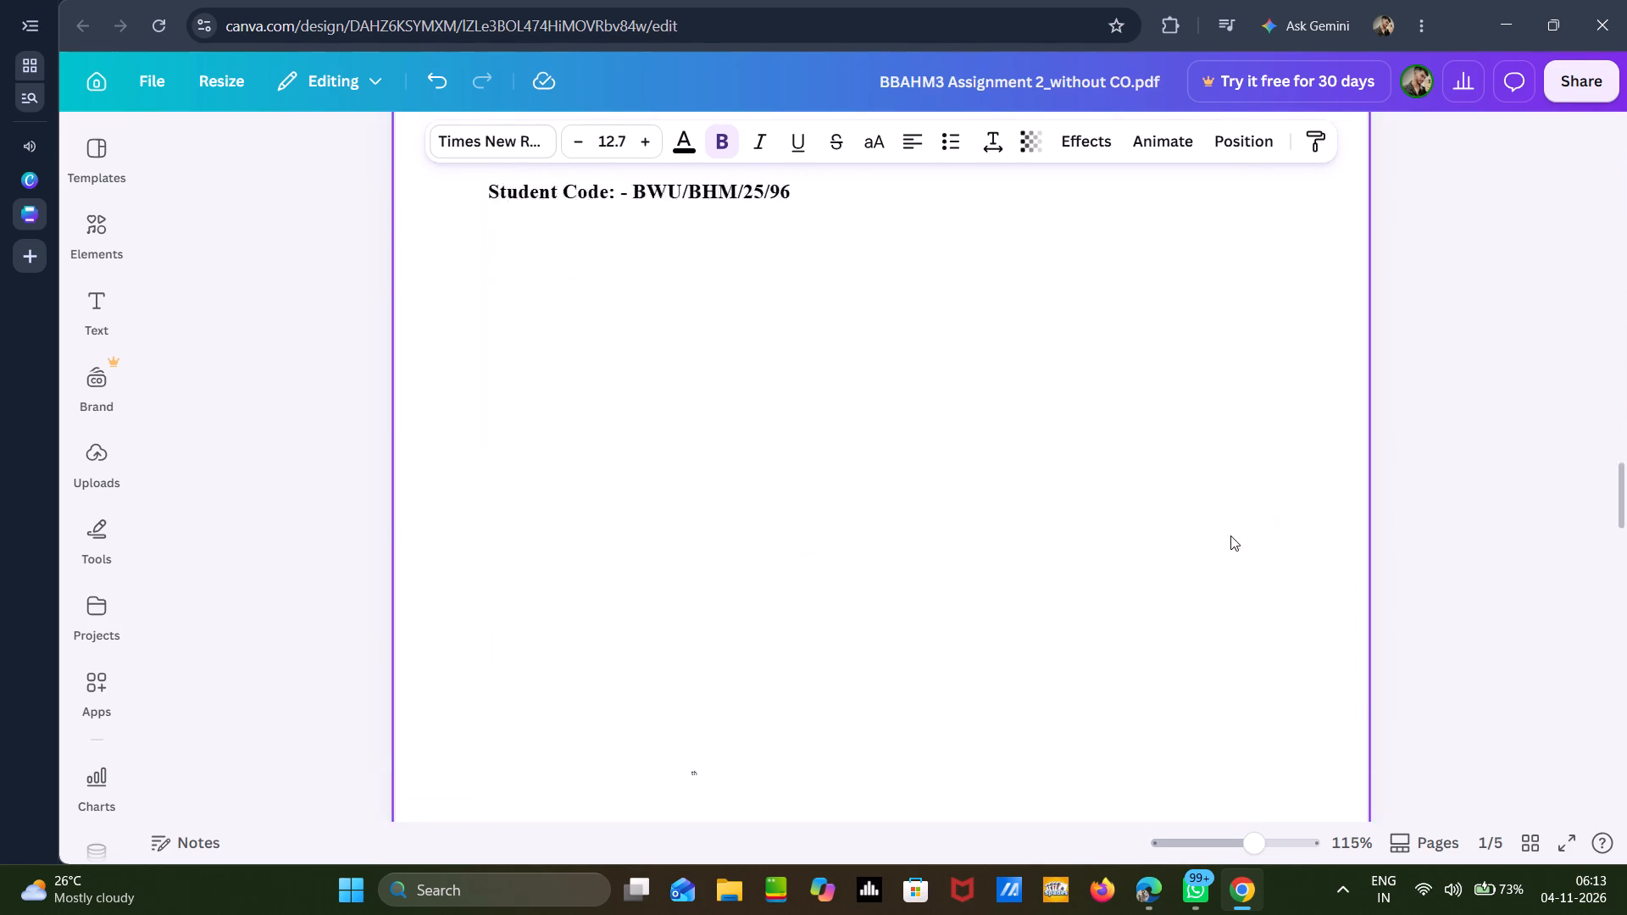
scroll(1230, 535, "down", 9)
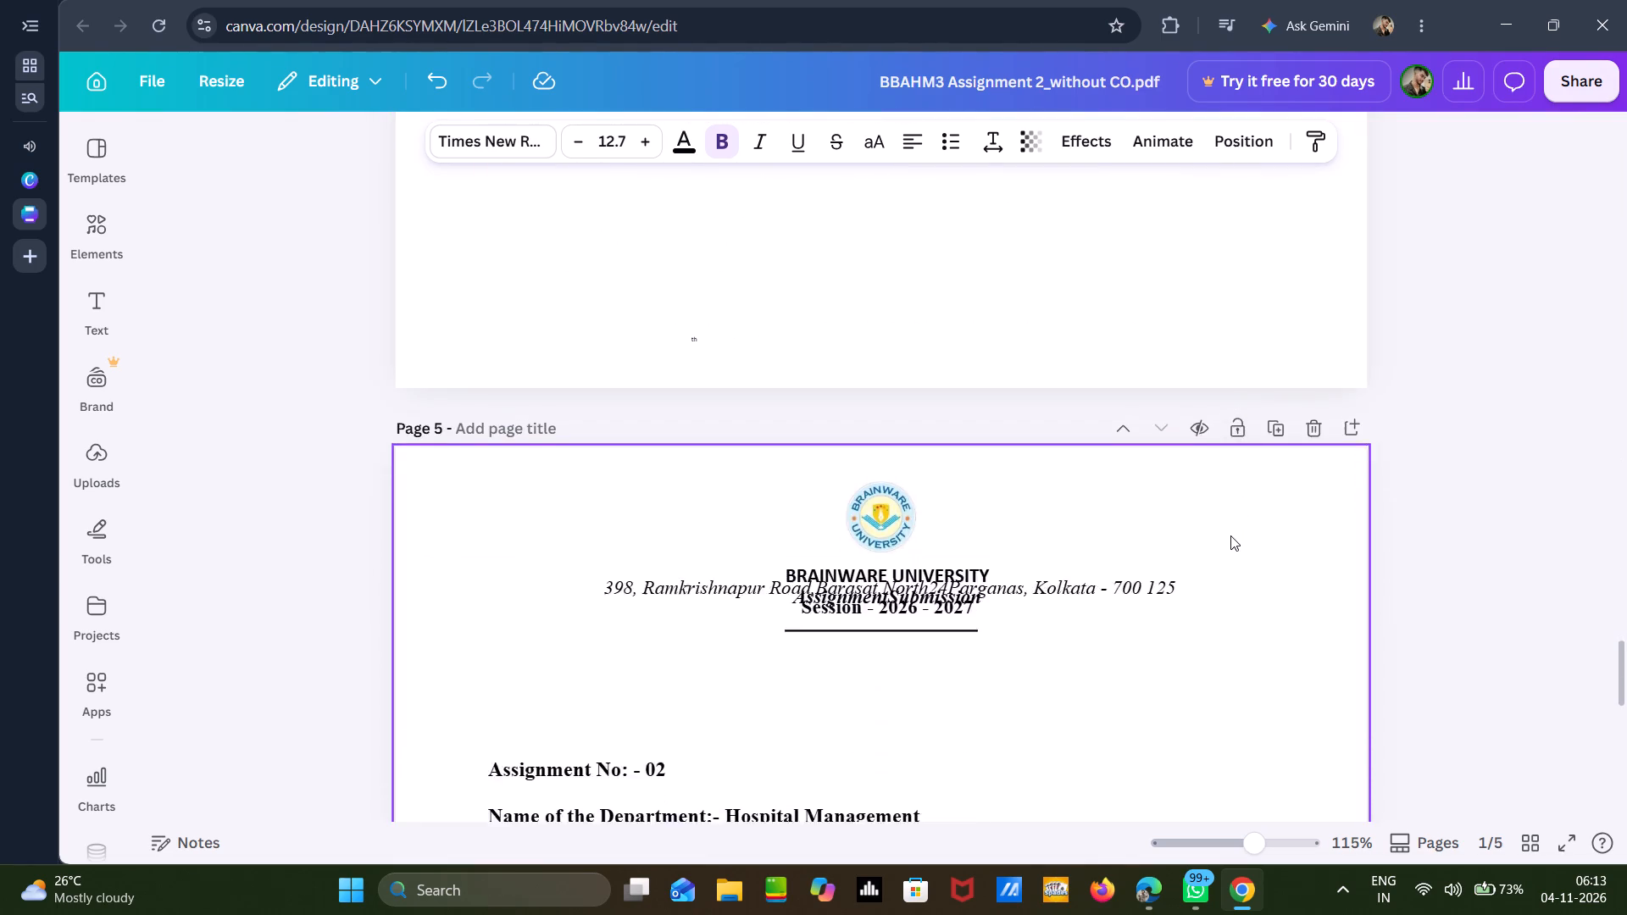
scroll(1230, 535, "down", 5)
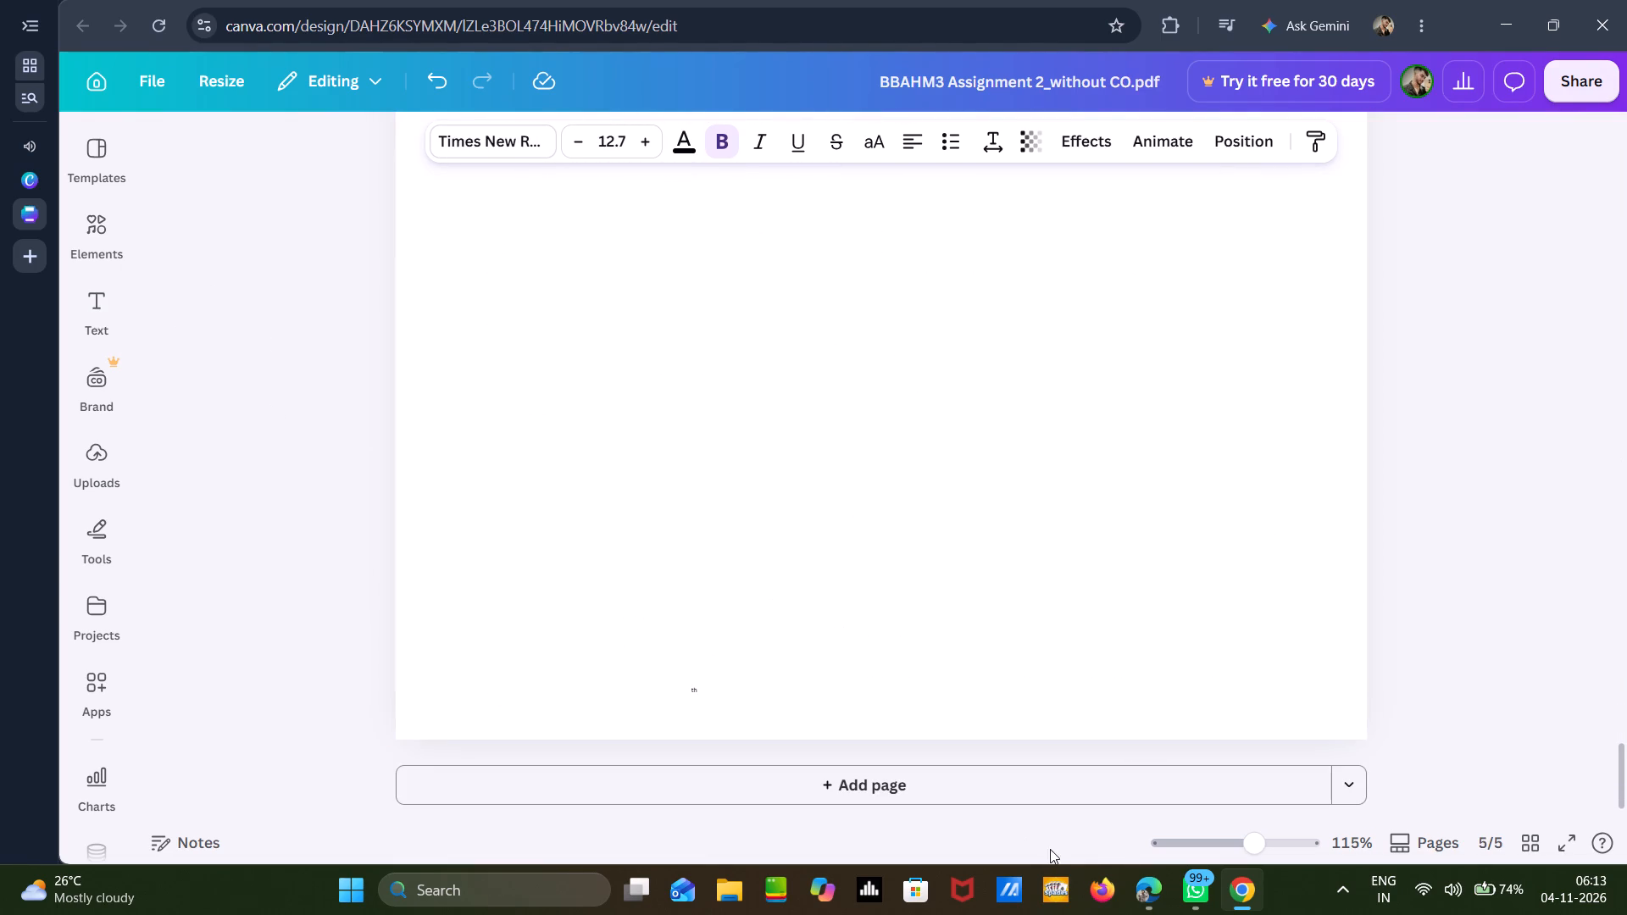
Copy the university logo at the top of the page 4 Soft Skills cover and paste the copy below its details text.
scroll(939, 461, "up", 10)
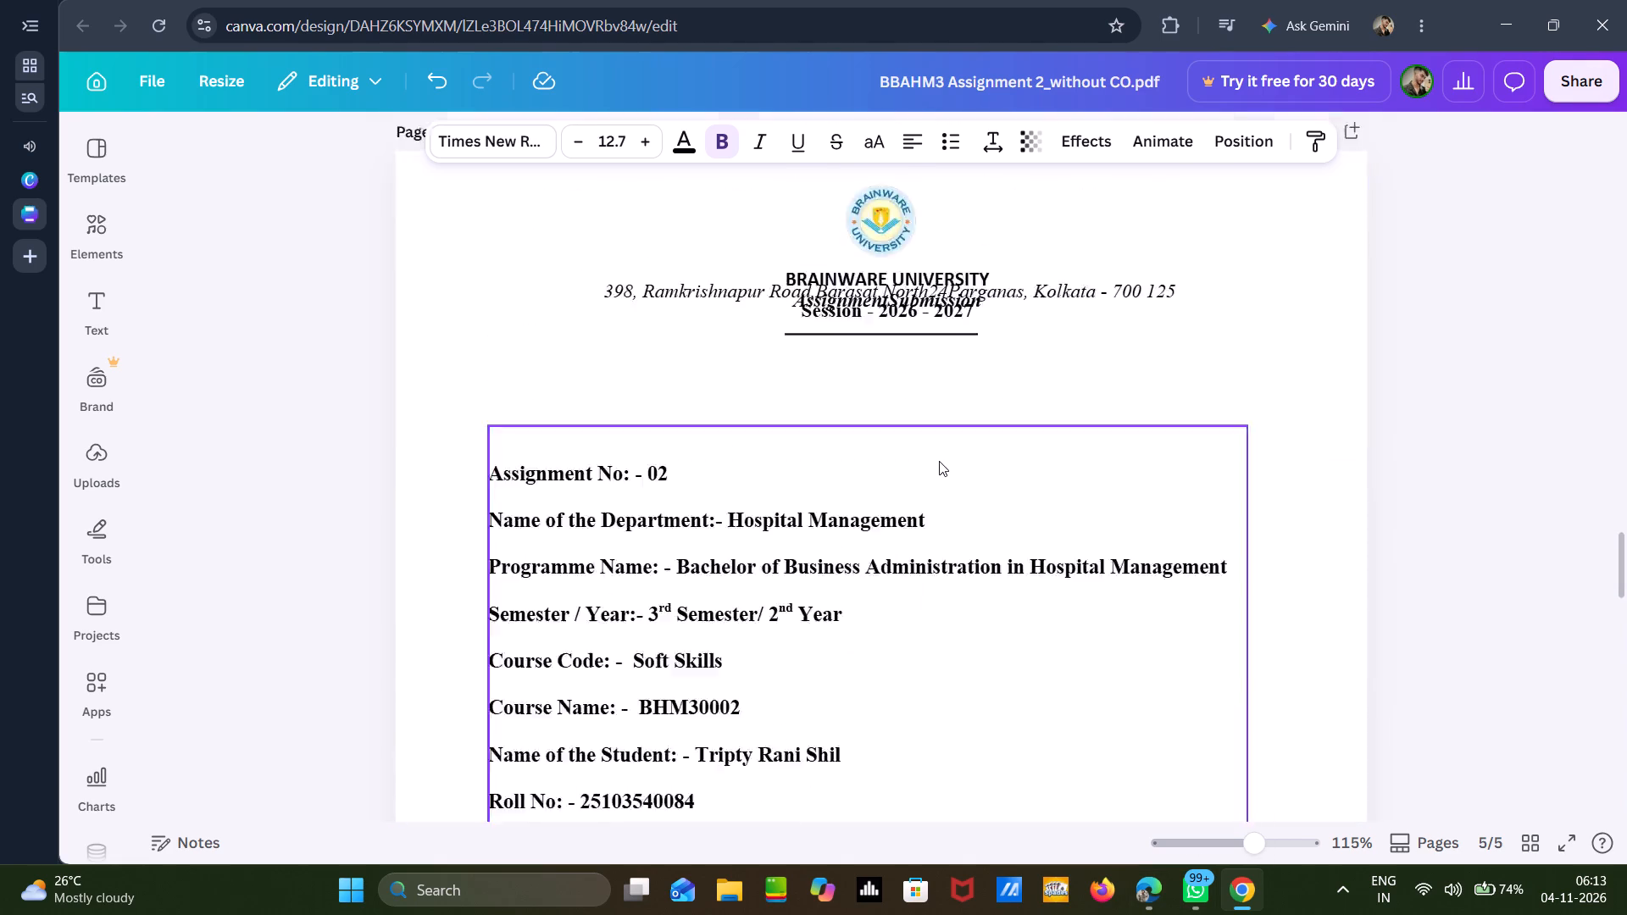
scroll(939, 461, "up", 1)
scroll(939, 461, "down", 4)
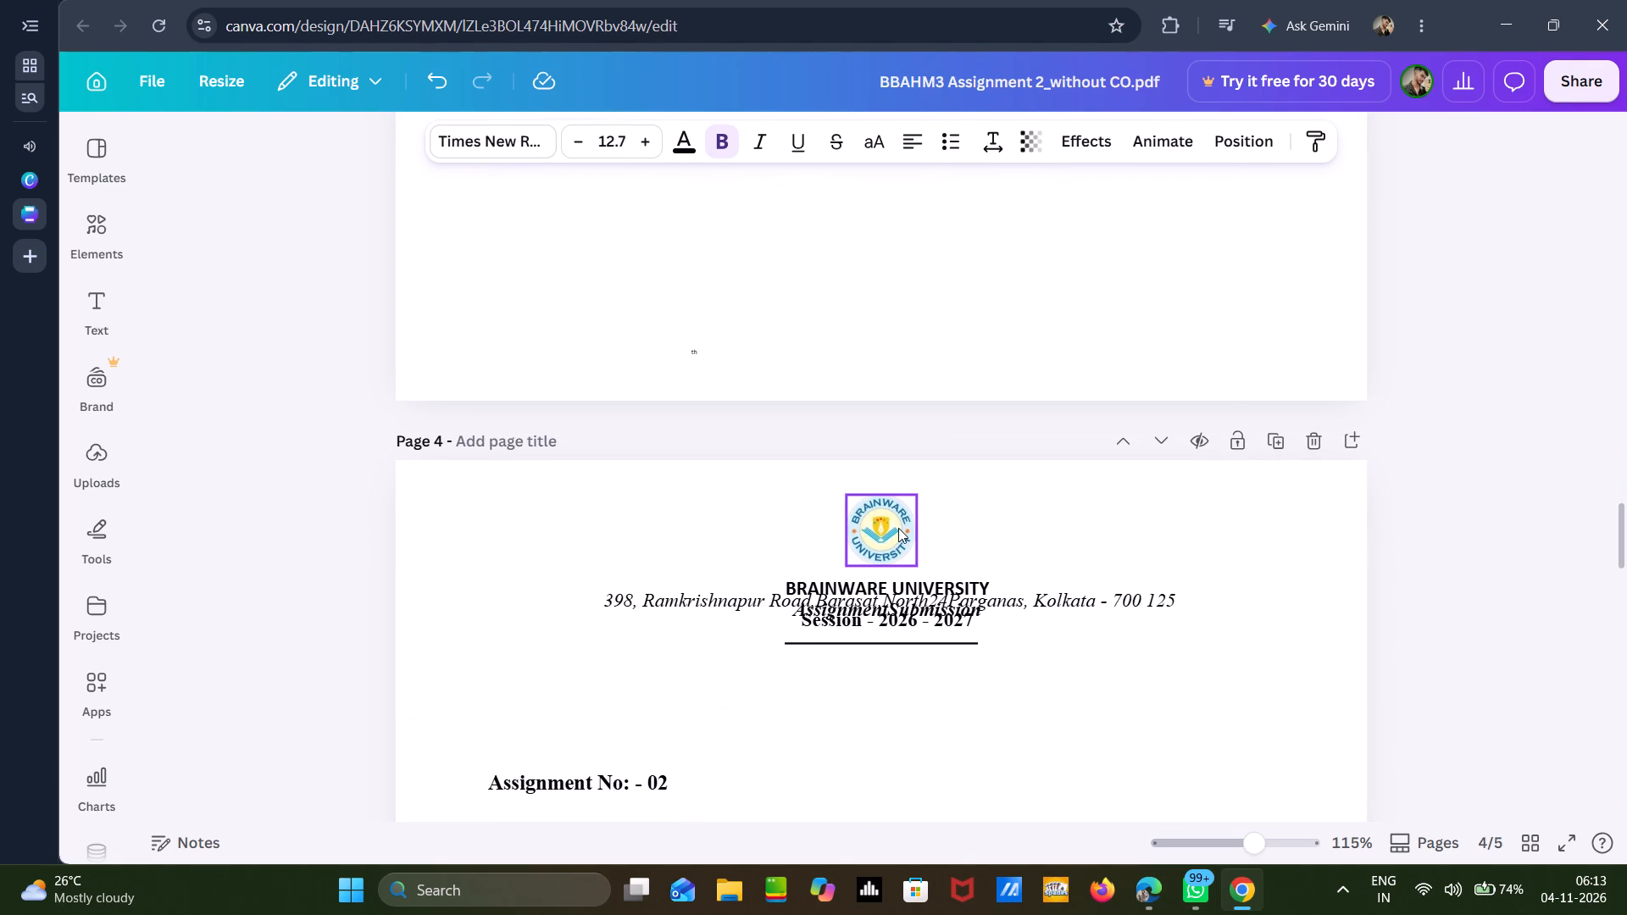
left_click(898, 528)
key("ctrl+c")
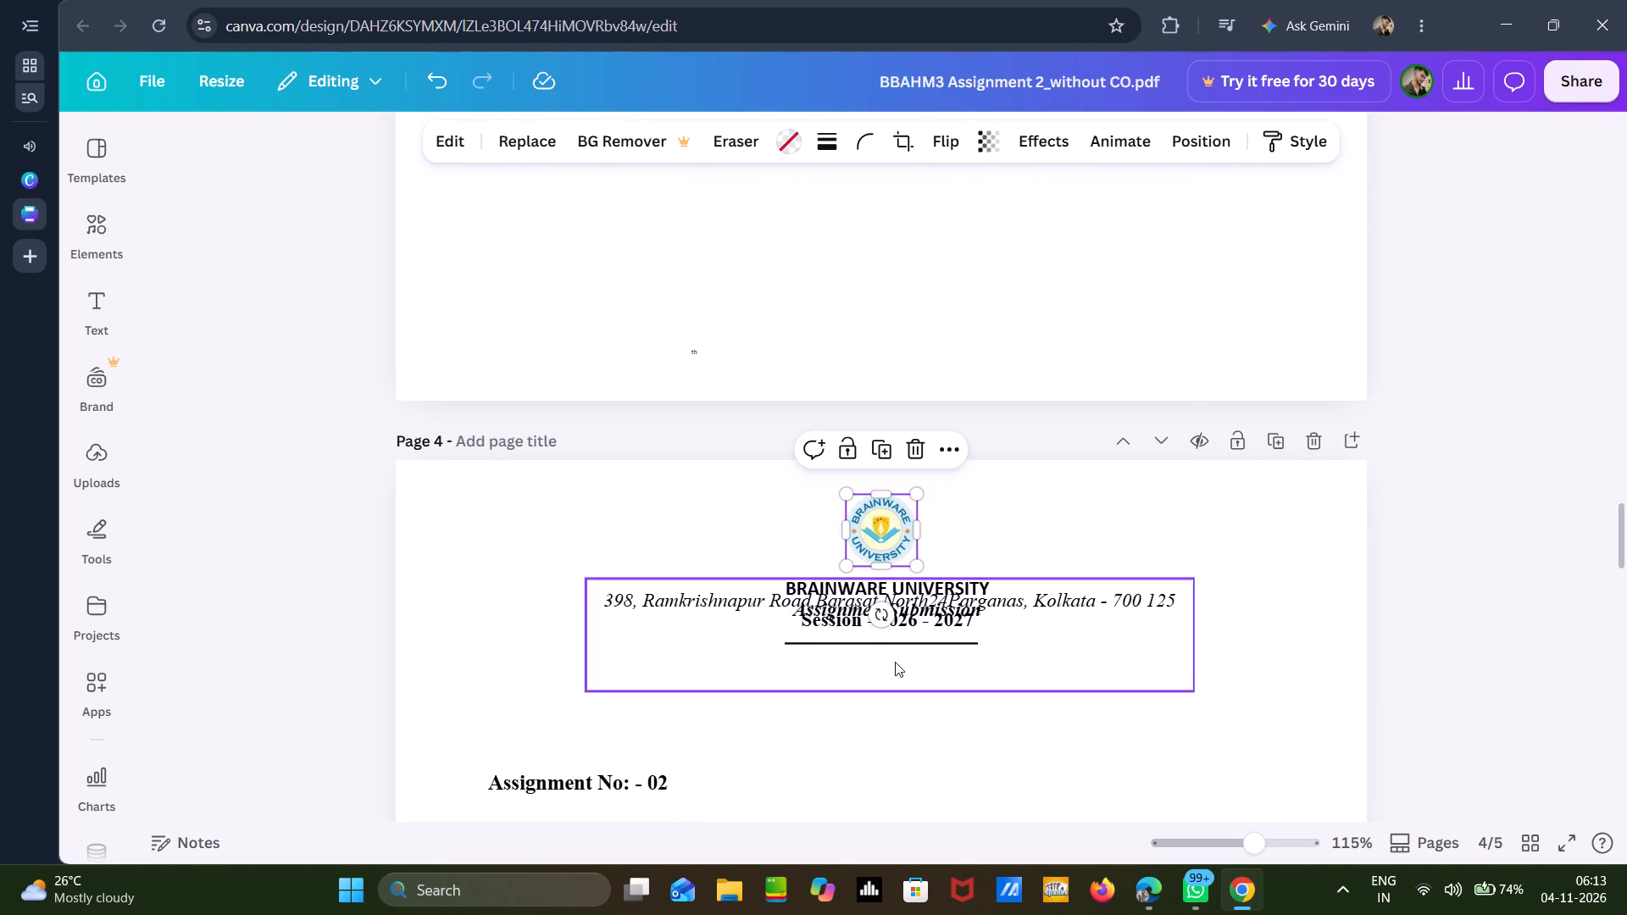
scroll(905, 740, "down", 2)
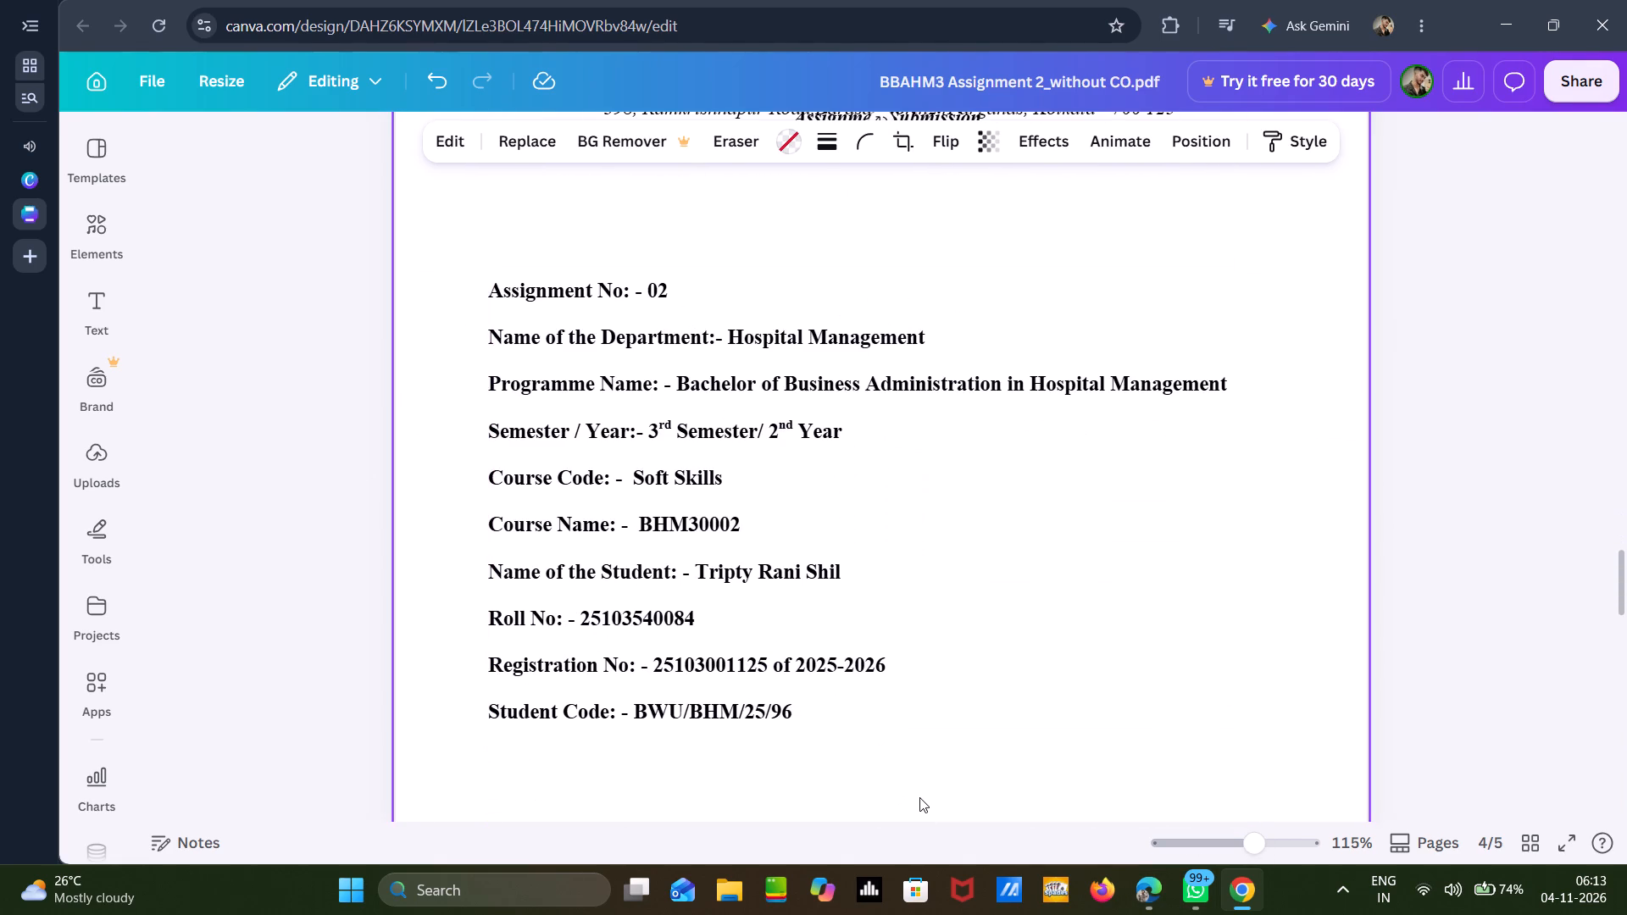
scroll(919, 797, "down", 3)
left_click(870, 622)
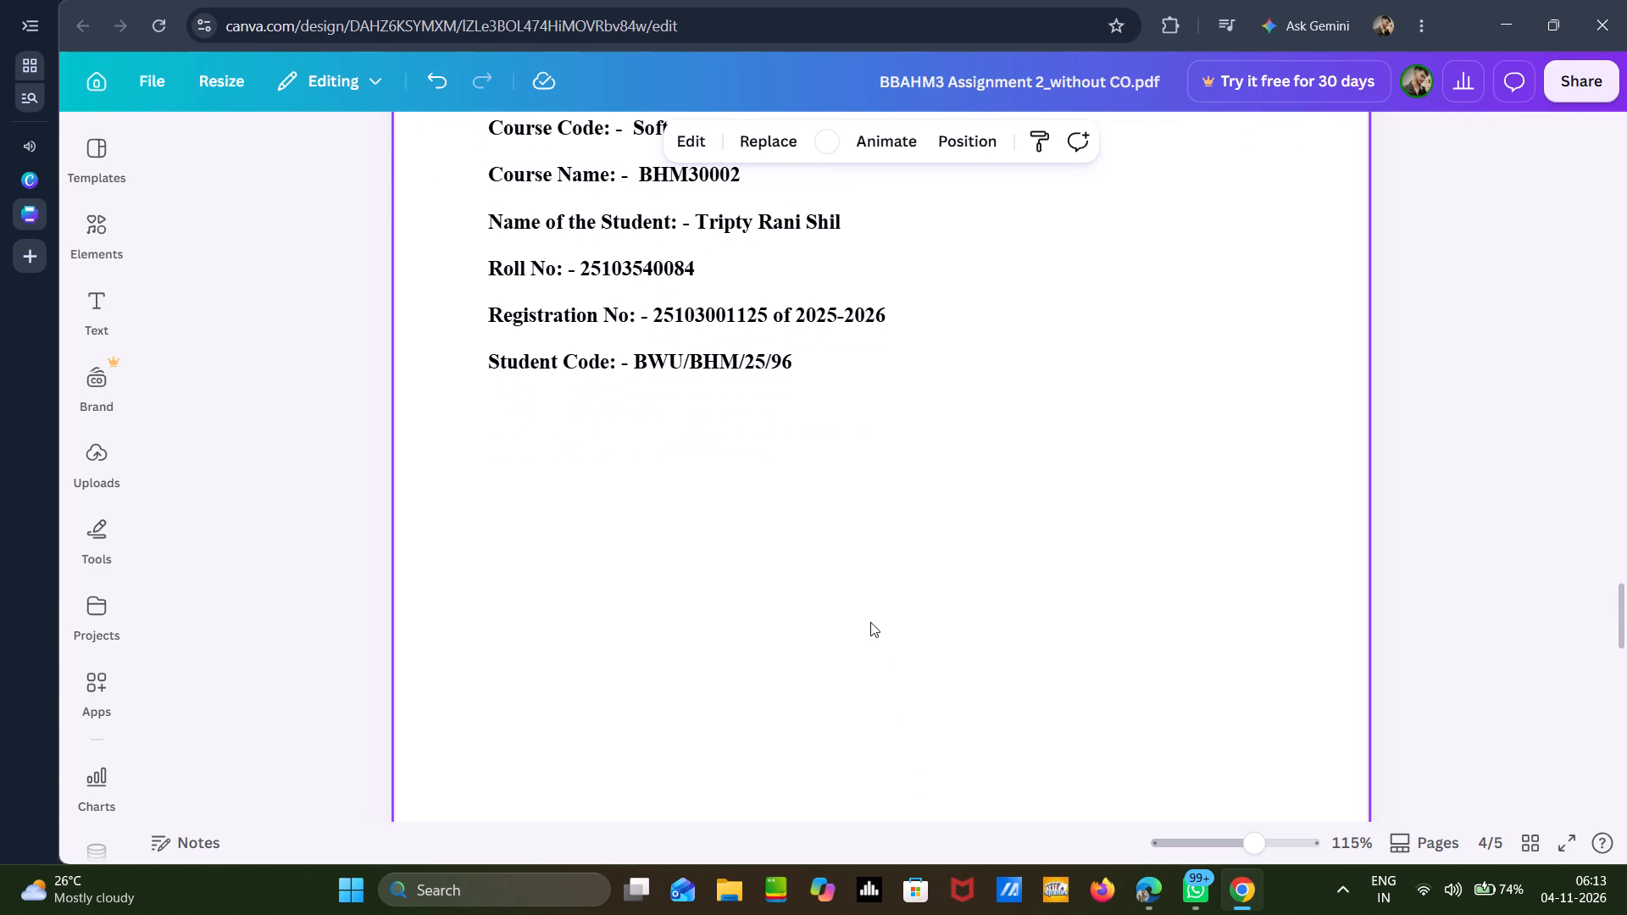
key("ctrl+v")
Enlarge the pasted logo on page 4 proportionally to nearly four times its original width.
left_click_drag(919, 507, 920, 511)
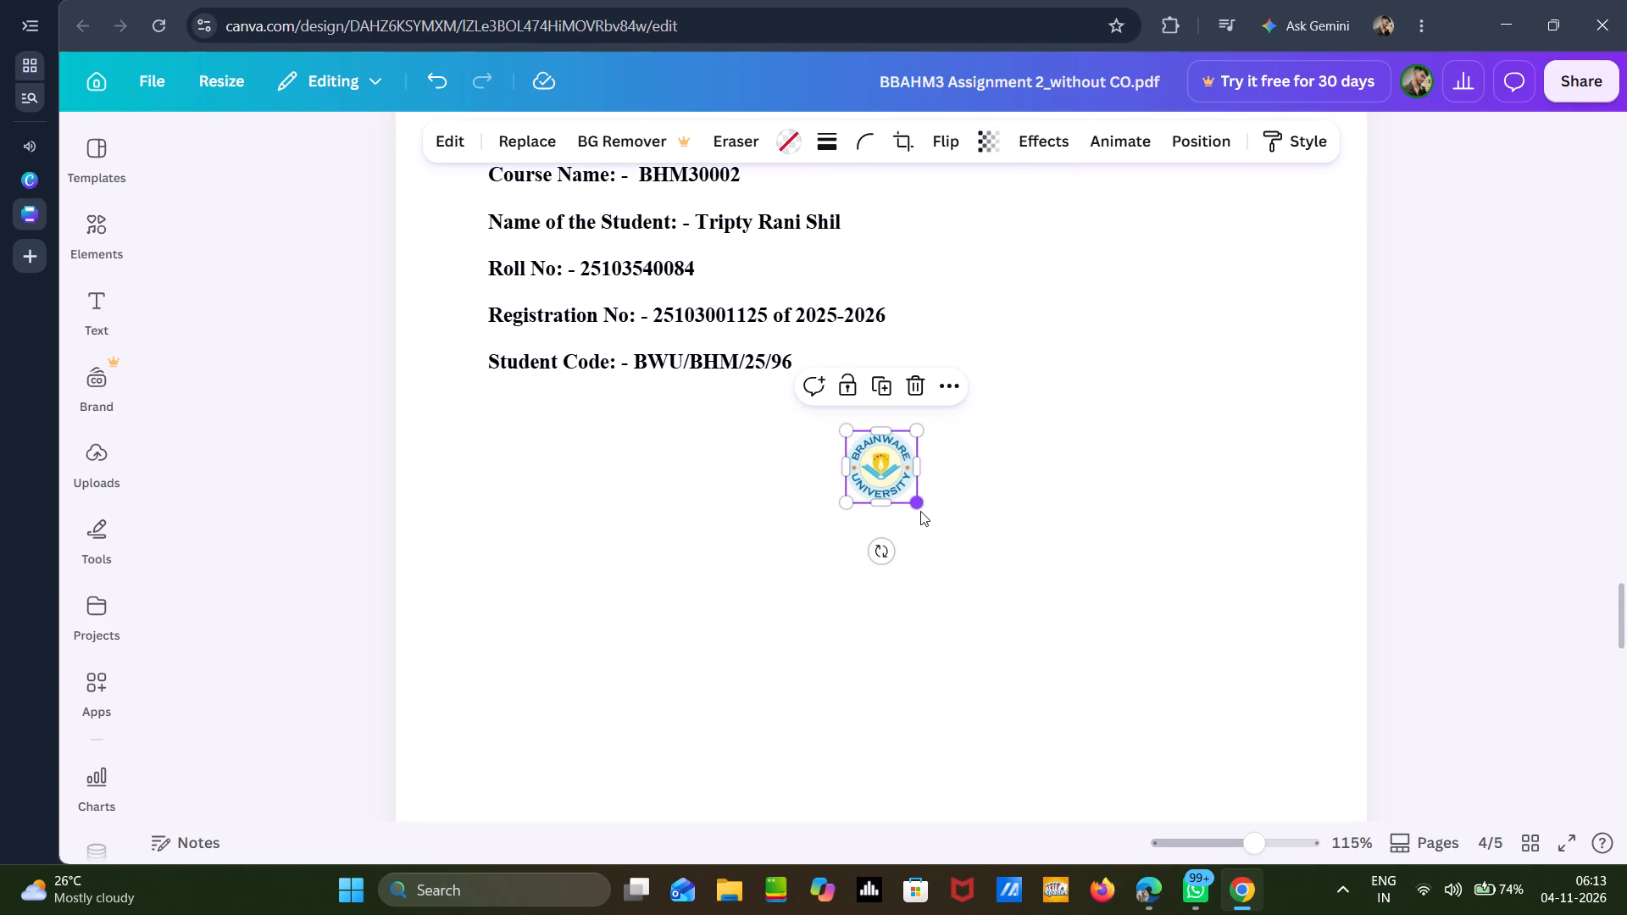
left_click_drag(920, 511, 1223, 613)
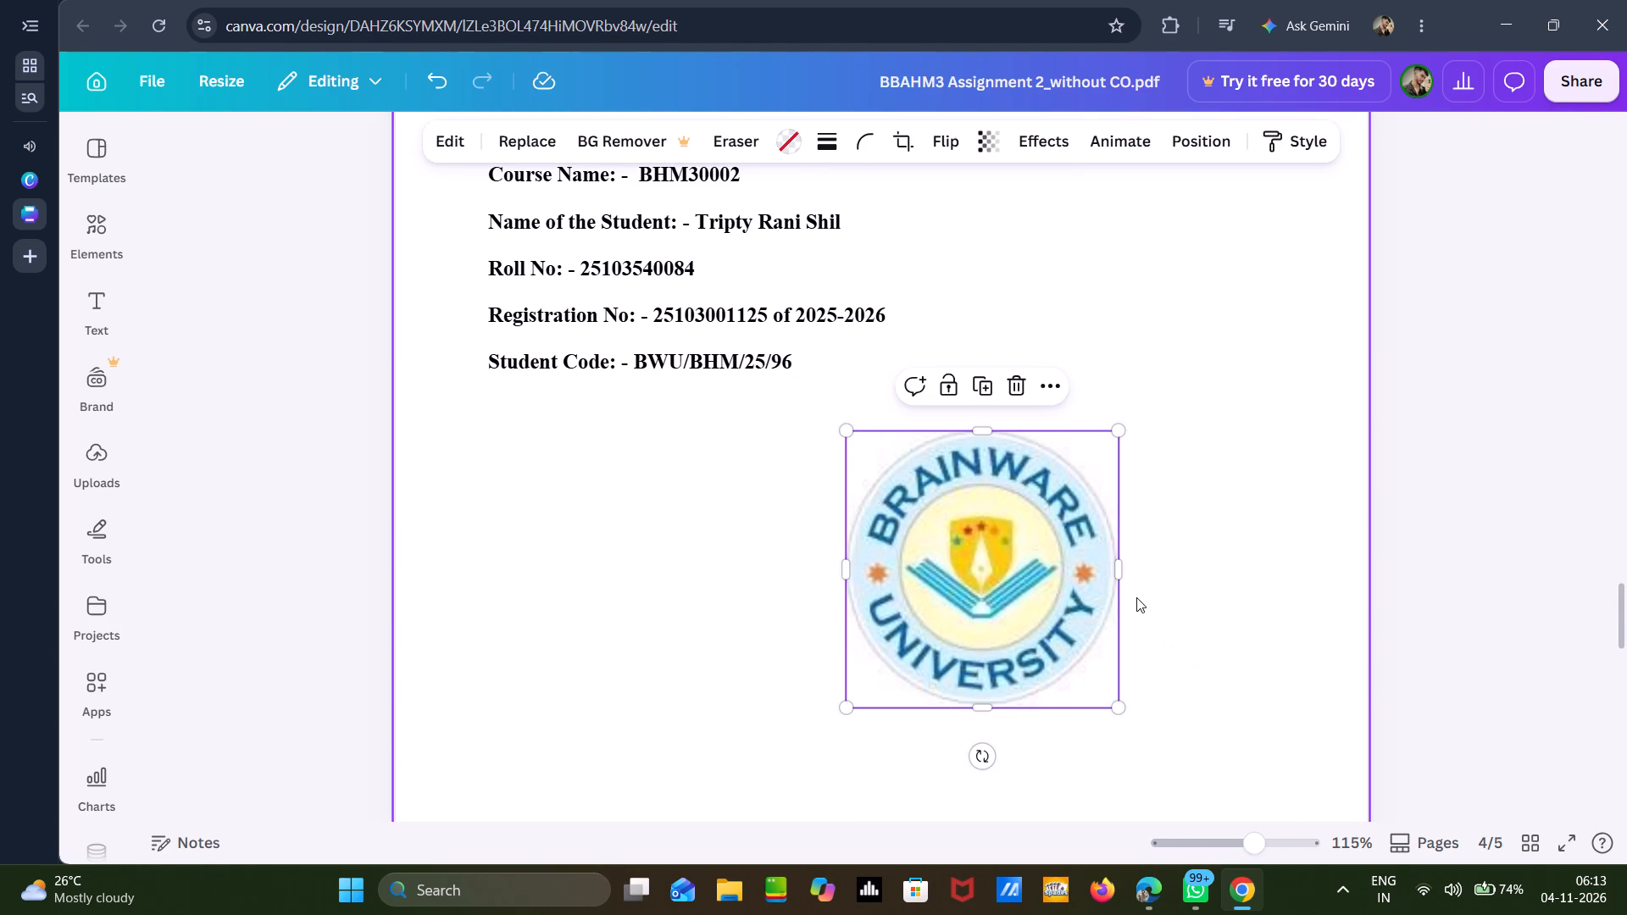
Nudge the enlarged logo sideways until it sits at about the horizontal centre of page 4.
key("Left")
key("Left")
key("Left")
key("Left")
key("Left")
key("Left")
key("Left")
key("Left")
key("Left")
key("Left")
key("Left")
key("Left")
key("Left")
key("Left")
key("Left")
key("Left")
key("Left")
key("Left")
key("Left")
key("Left")
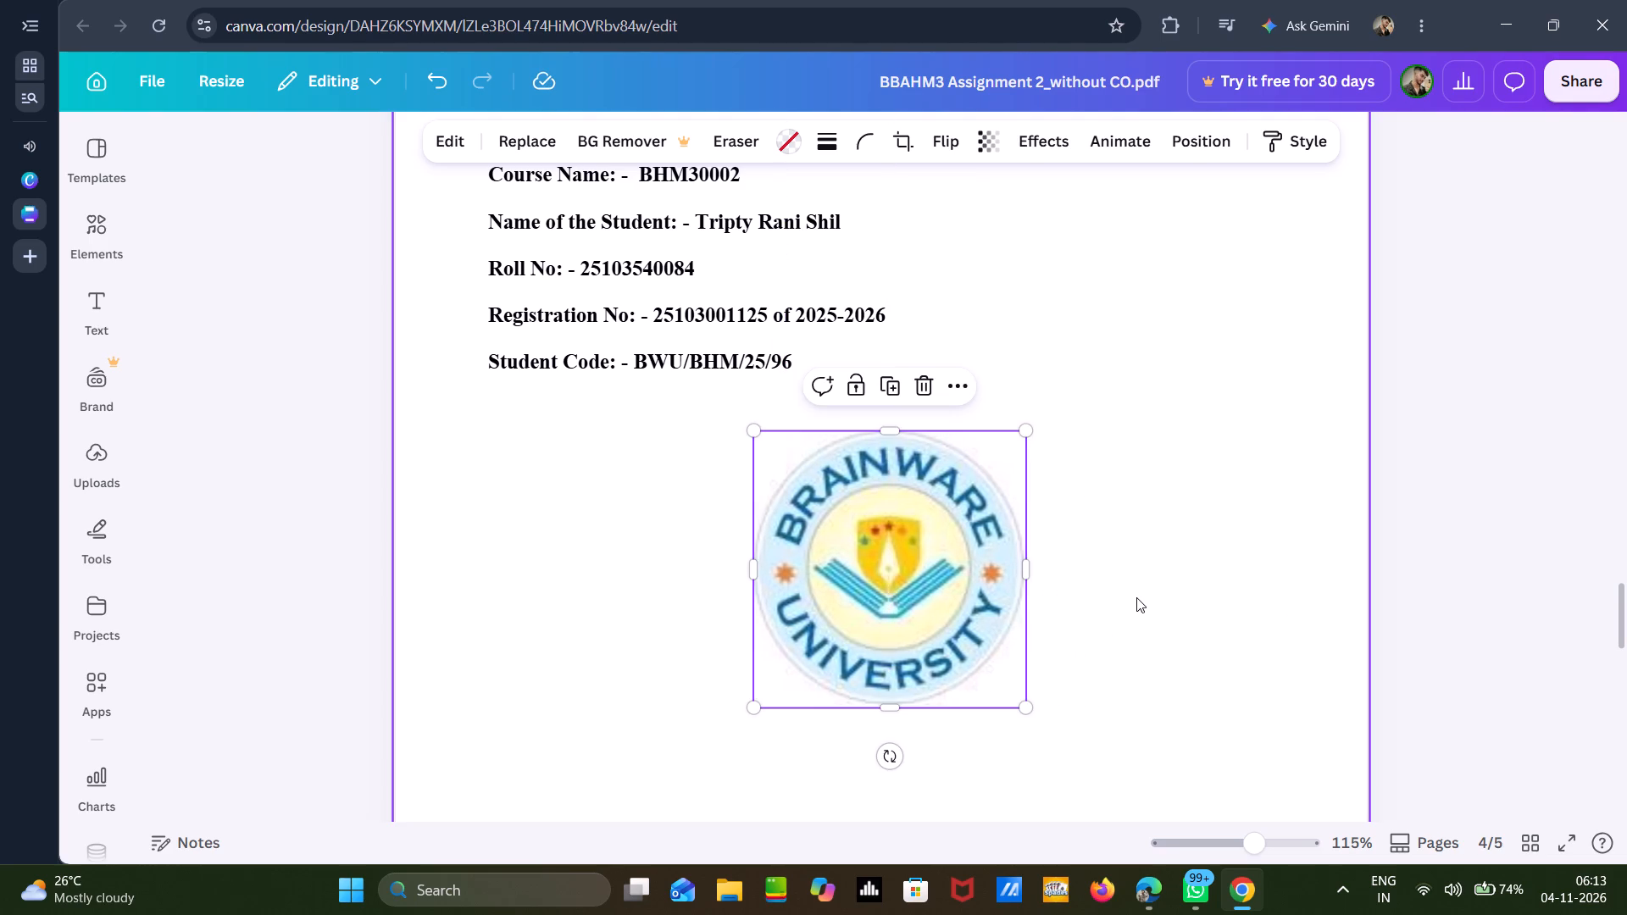
Move the enlarged logo up until it overlaps the lower lines of the details text, from Course Name to Student Code.
key("Up")
key("Up")
key("Up")
key("Up")
key("Up")
key("Up")
key("Up")
key("Up")
key("Up")
key("Up")
key("Up")
key("Up")
key("Up")
key("Up")
key("Up")
key("Up")
key("Up")
key("Up")
key("Up")
key("Up")
scroll(1136, 597, "up", 2)
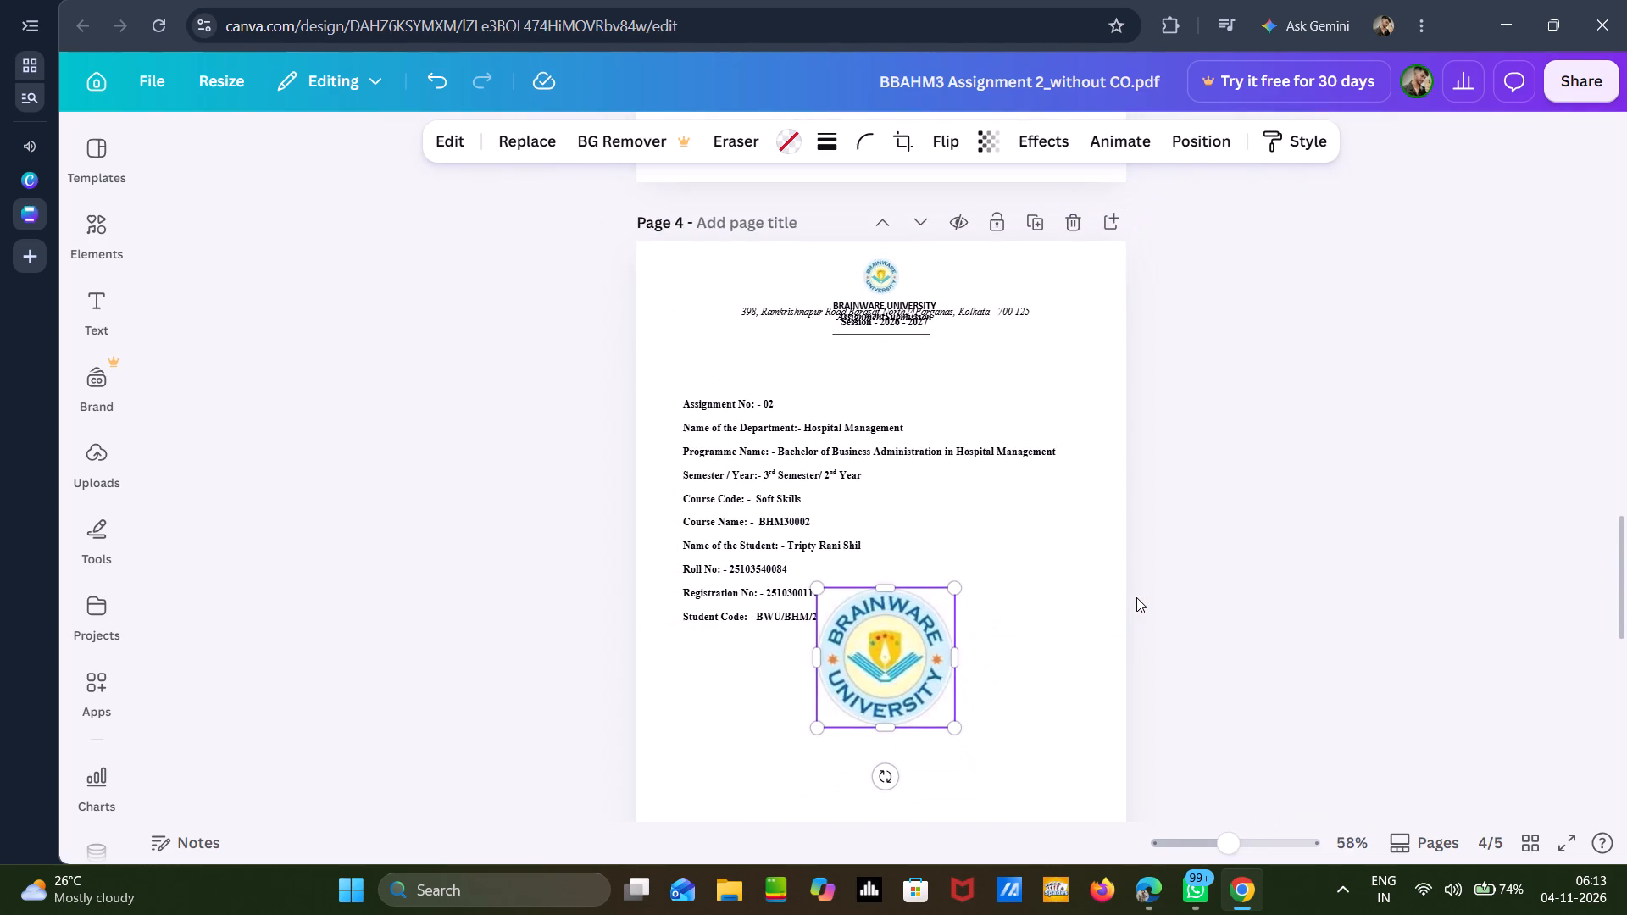
scroll(1136, 597, "down", 1)
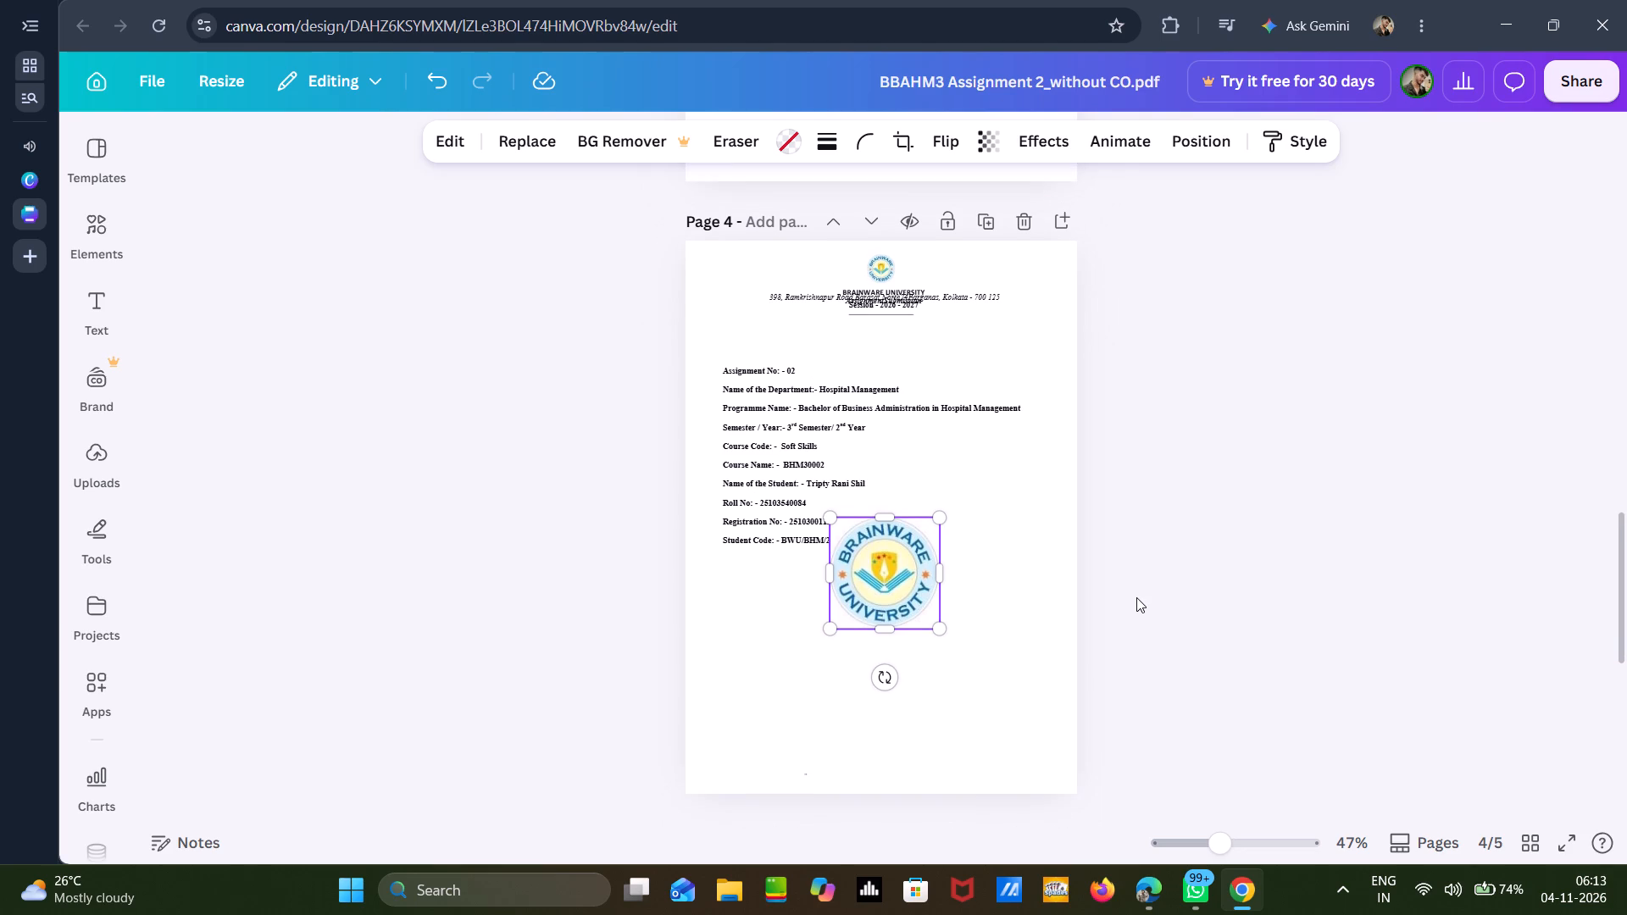
key("Up")
key("Up")
key("Up")
key("Up")
key("Up")
key("Up")
key("Up")
key("Up")
key("Up")
key("Up")
key("Up")
key("Up")
key("Up")
key("Up")
key("Up")
key("Up")
key("Up")
key("Up")
key("Up")
key("Up")
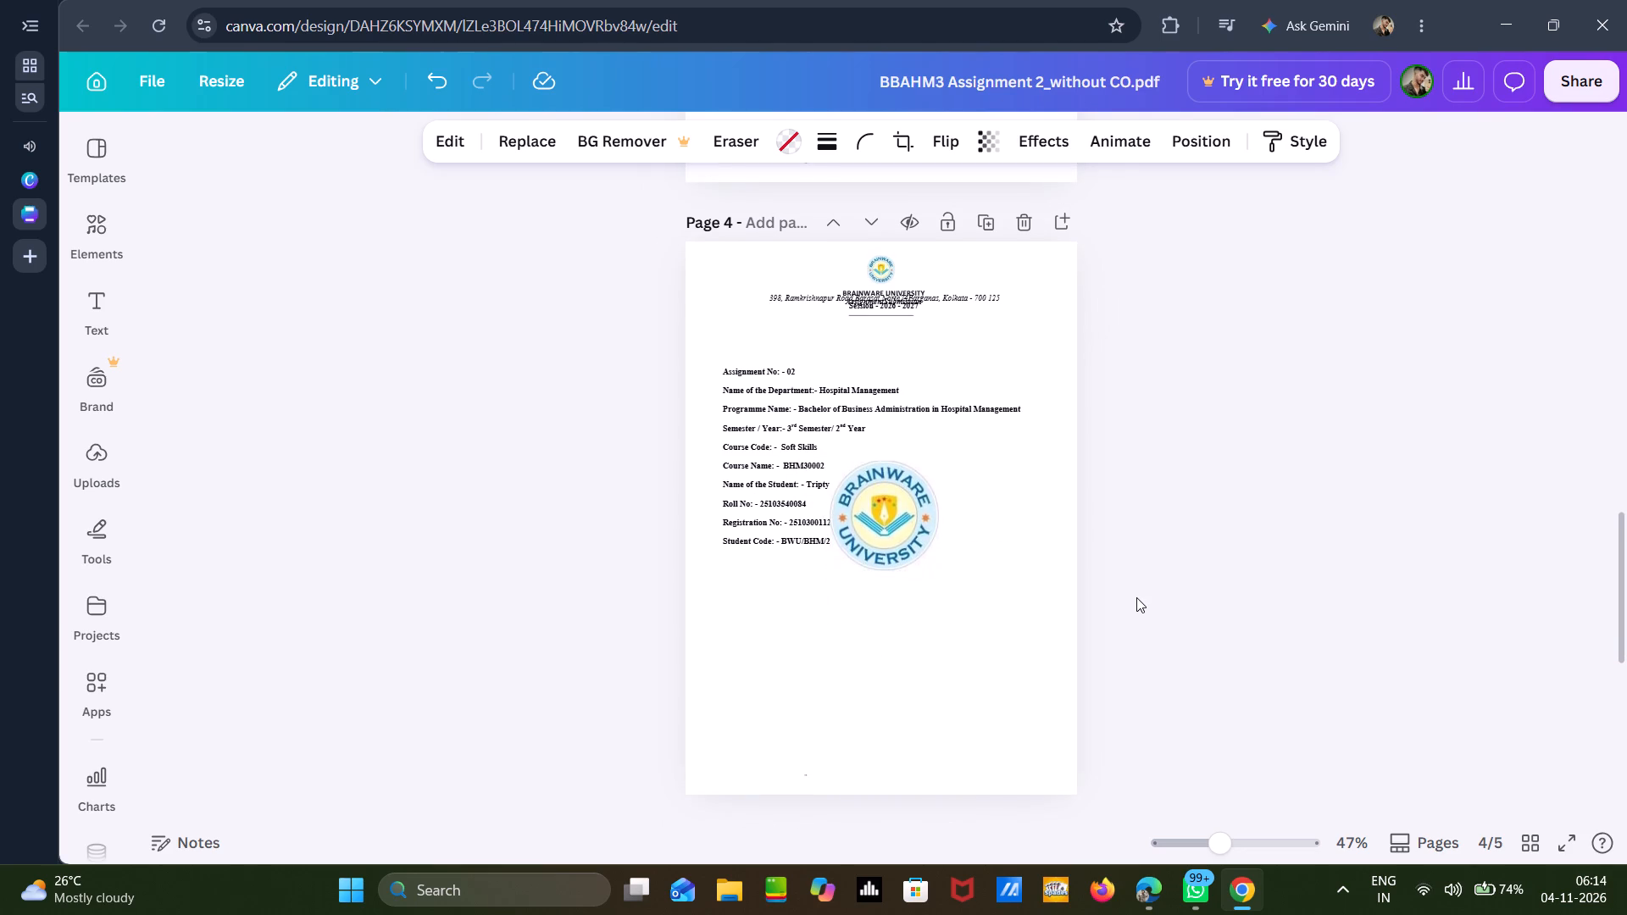
key("Up")
key("Up")
key("Up")
key("Up")
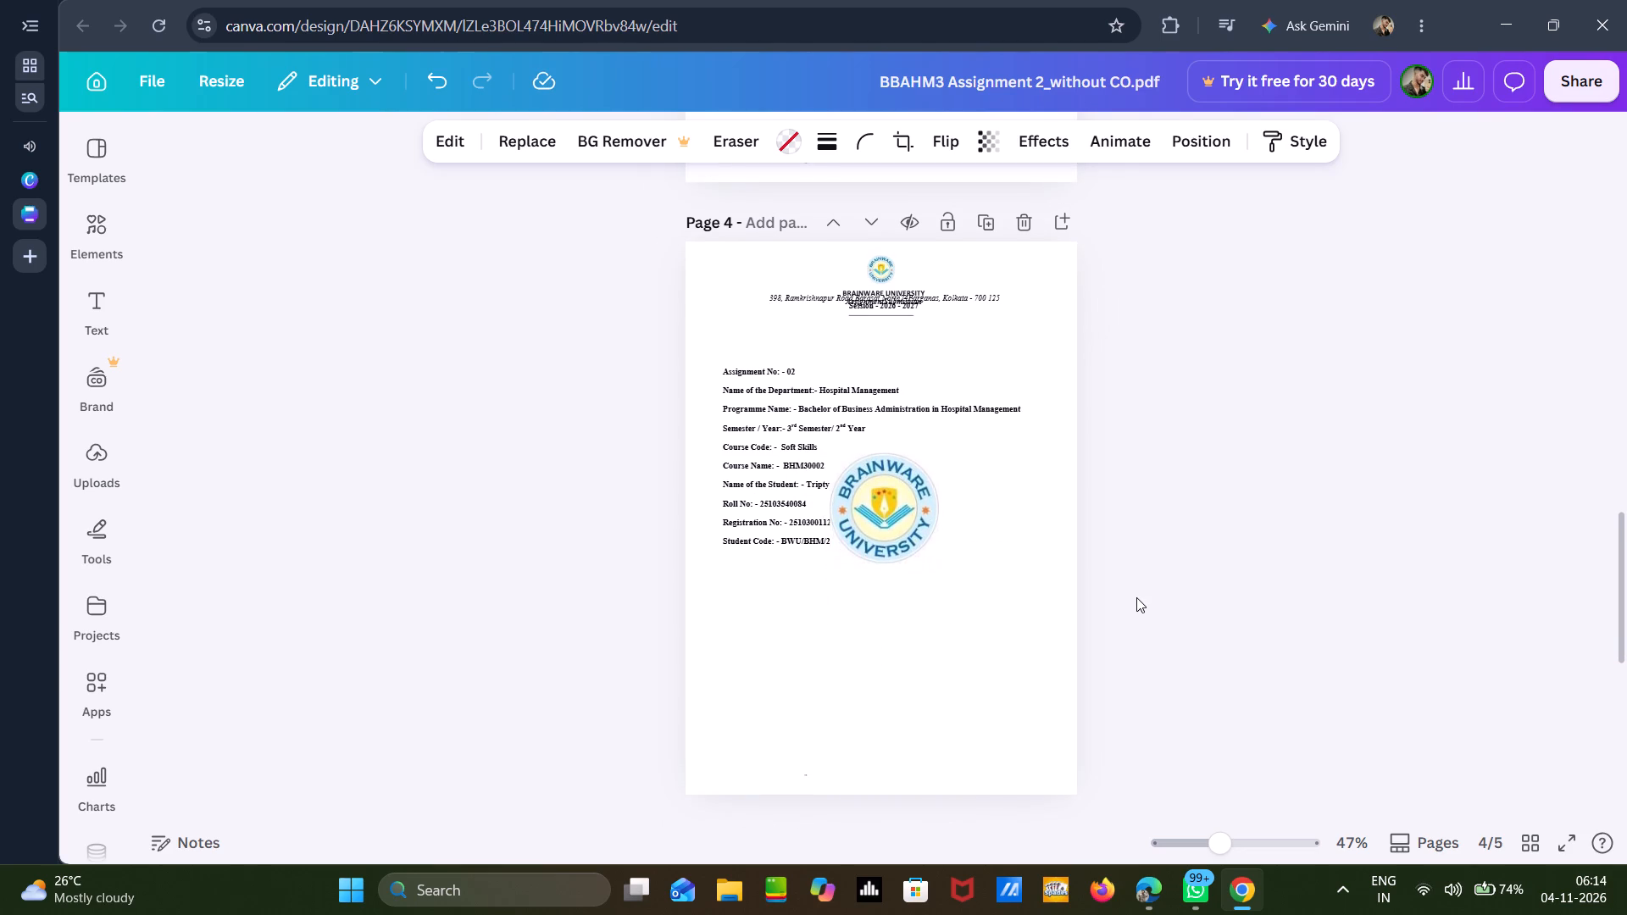
key("Up")
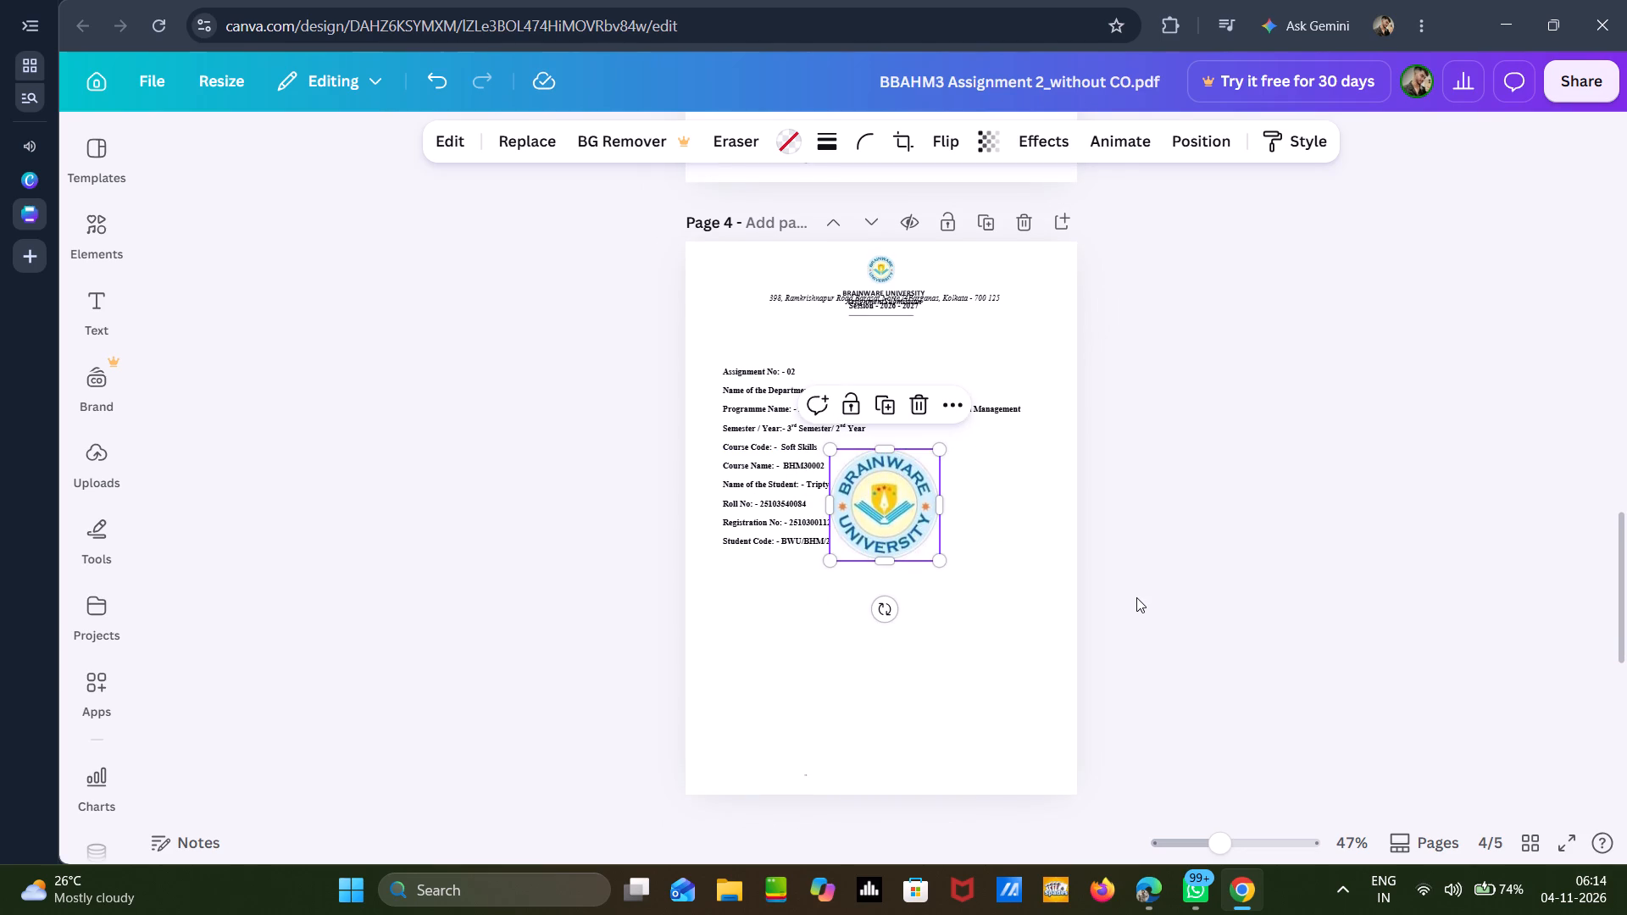
key("Down")
key("Down")
key("Down")
key("Down")
key("Down")
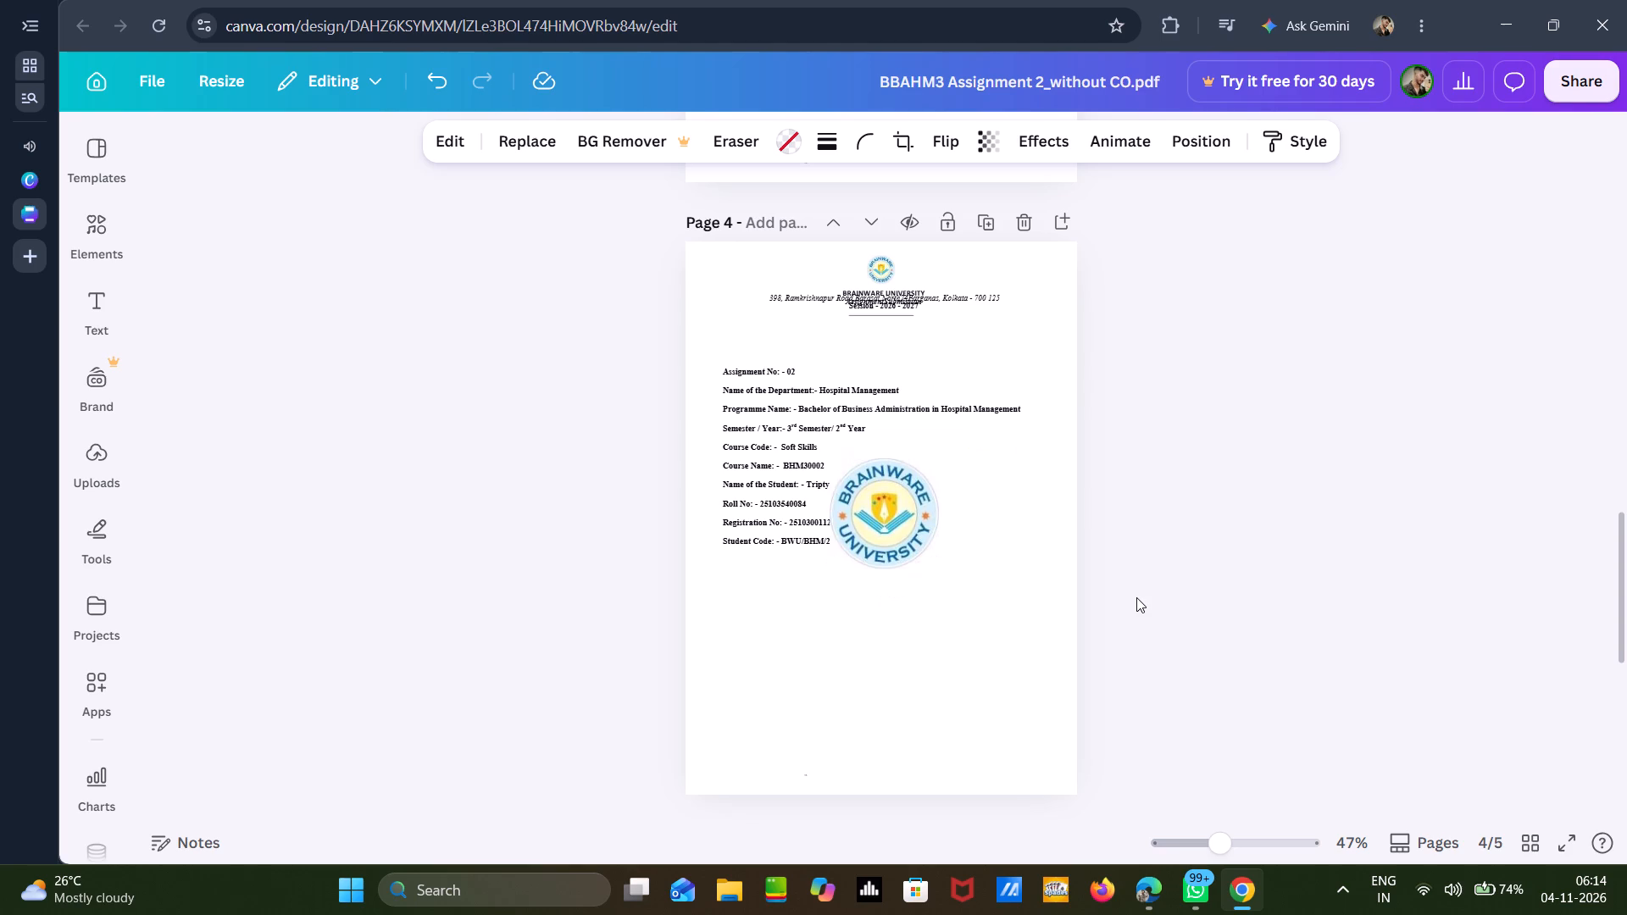
key("Down")
key("Down")
key("Down")
key("Down")
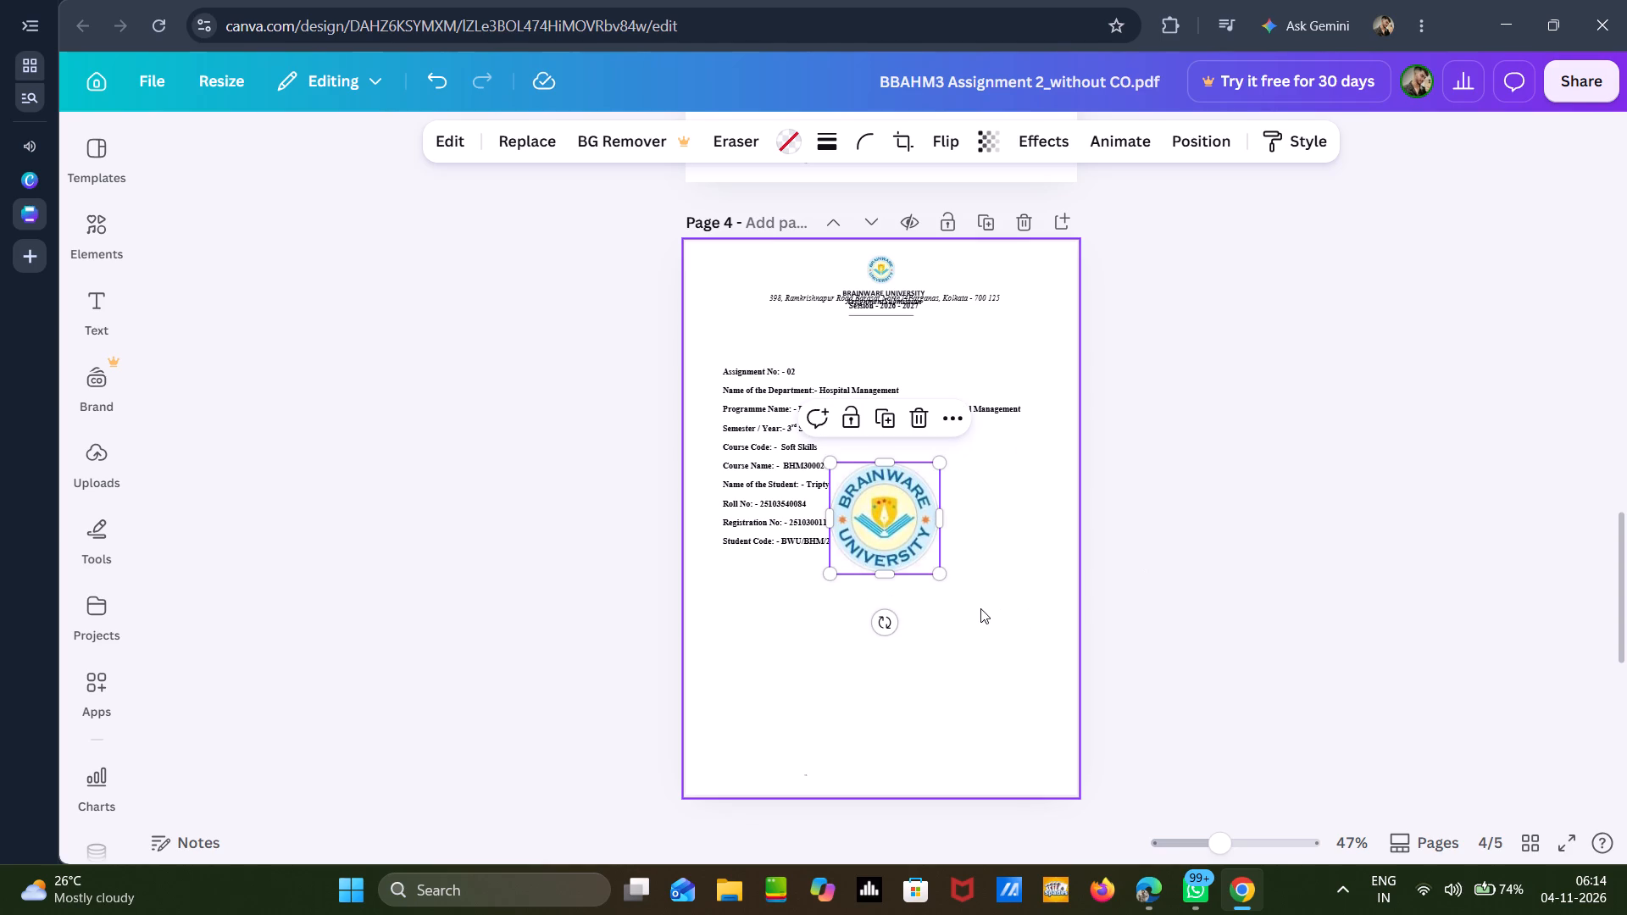
Send the enlarged logo backward so it lies behind the details text on page 4.
left_click(943, 426, "shift")
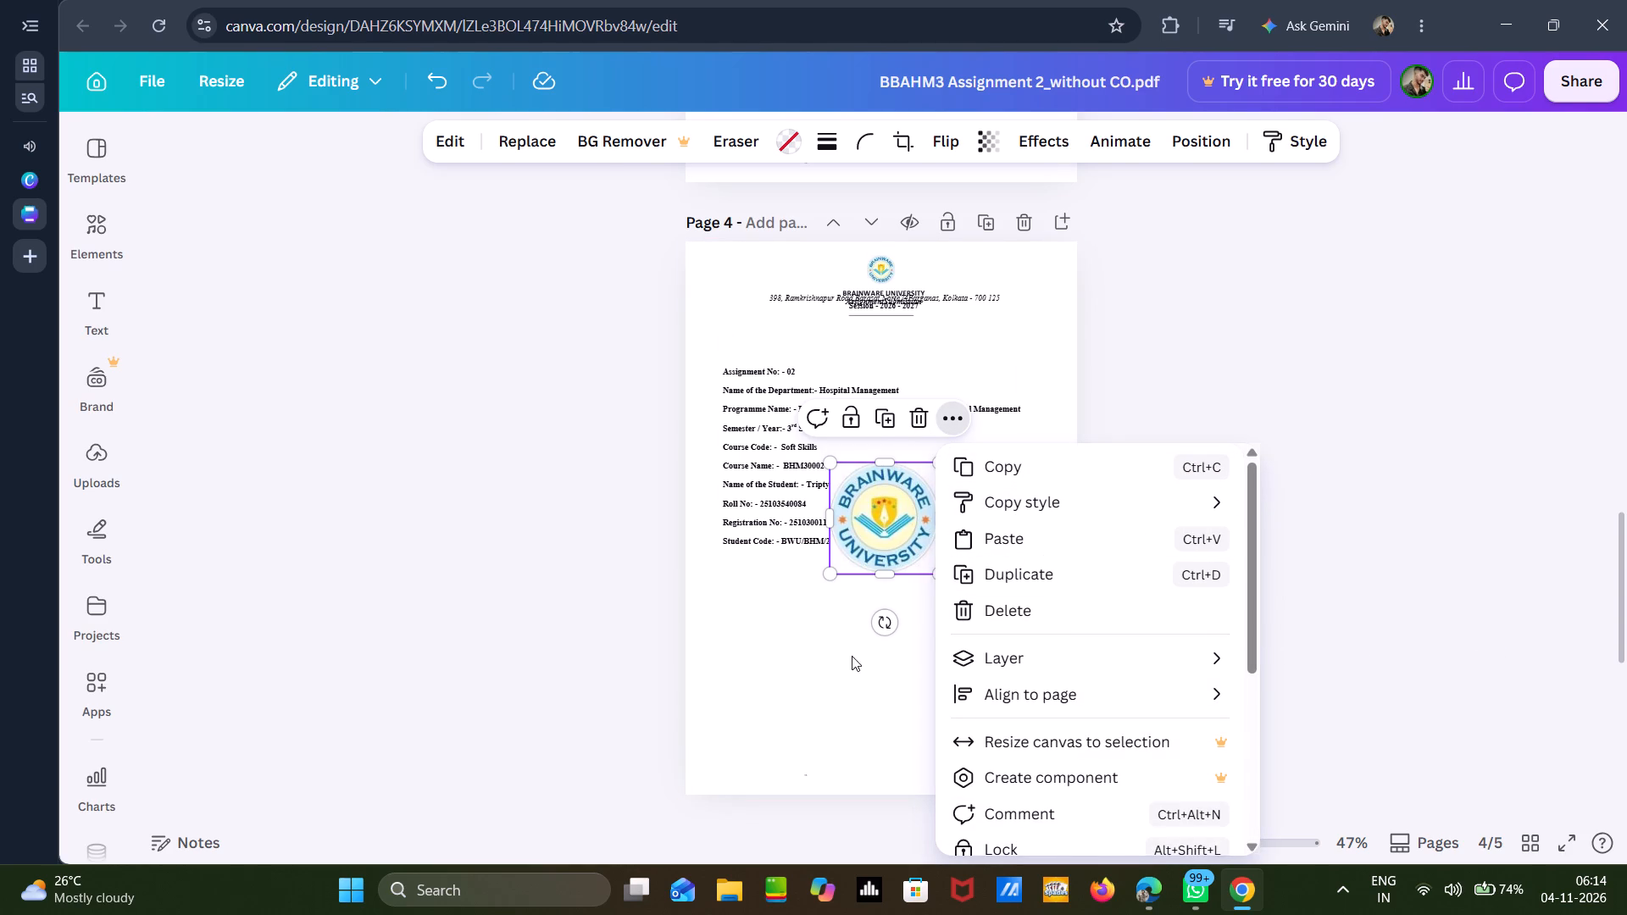
left_click(1066, 659)
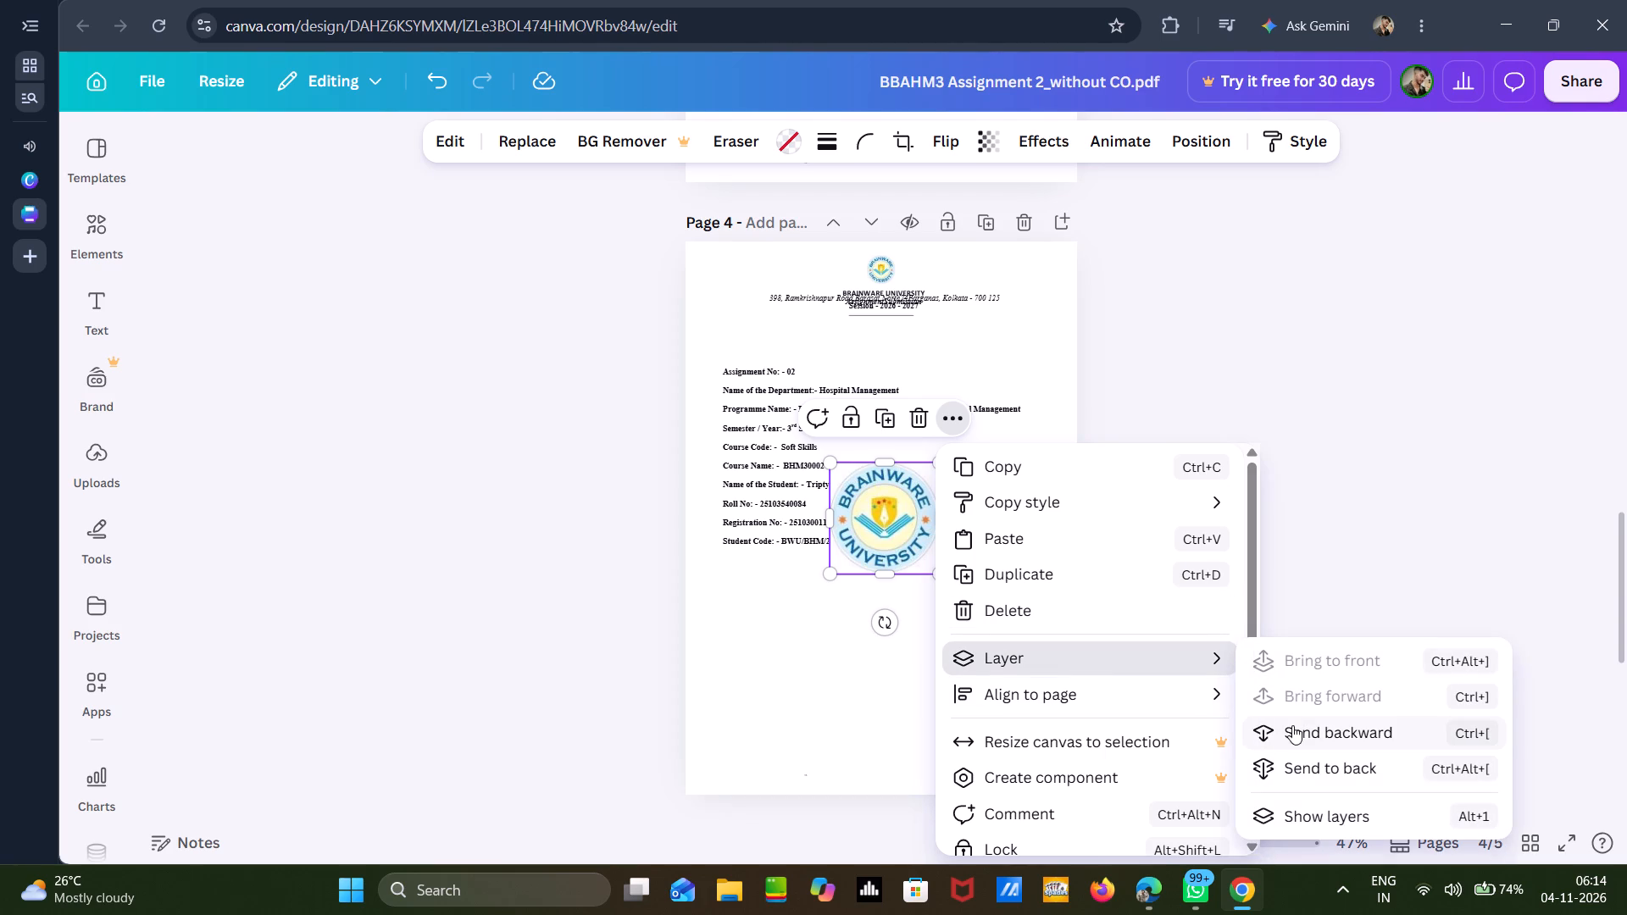
left_click(1311, 735)
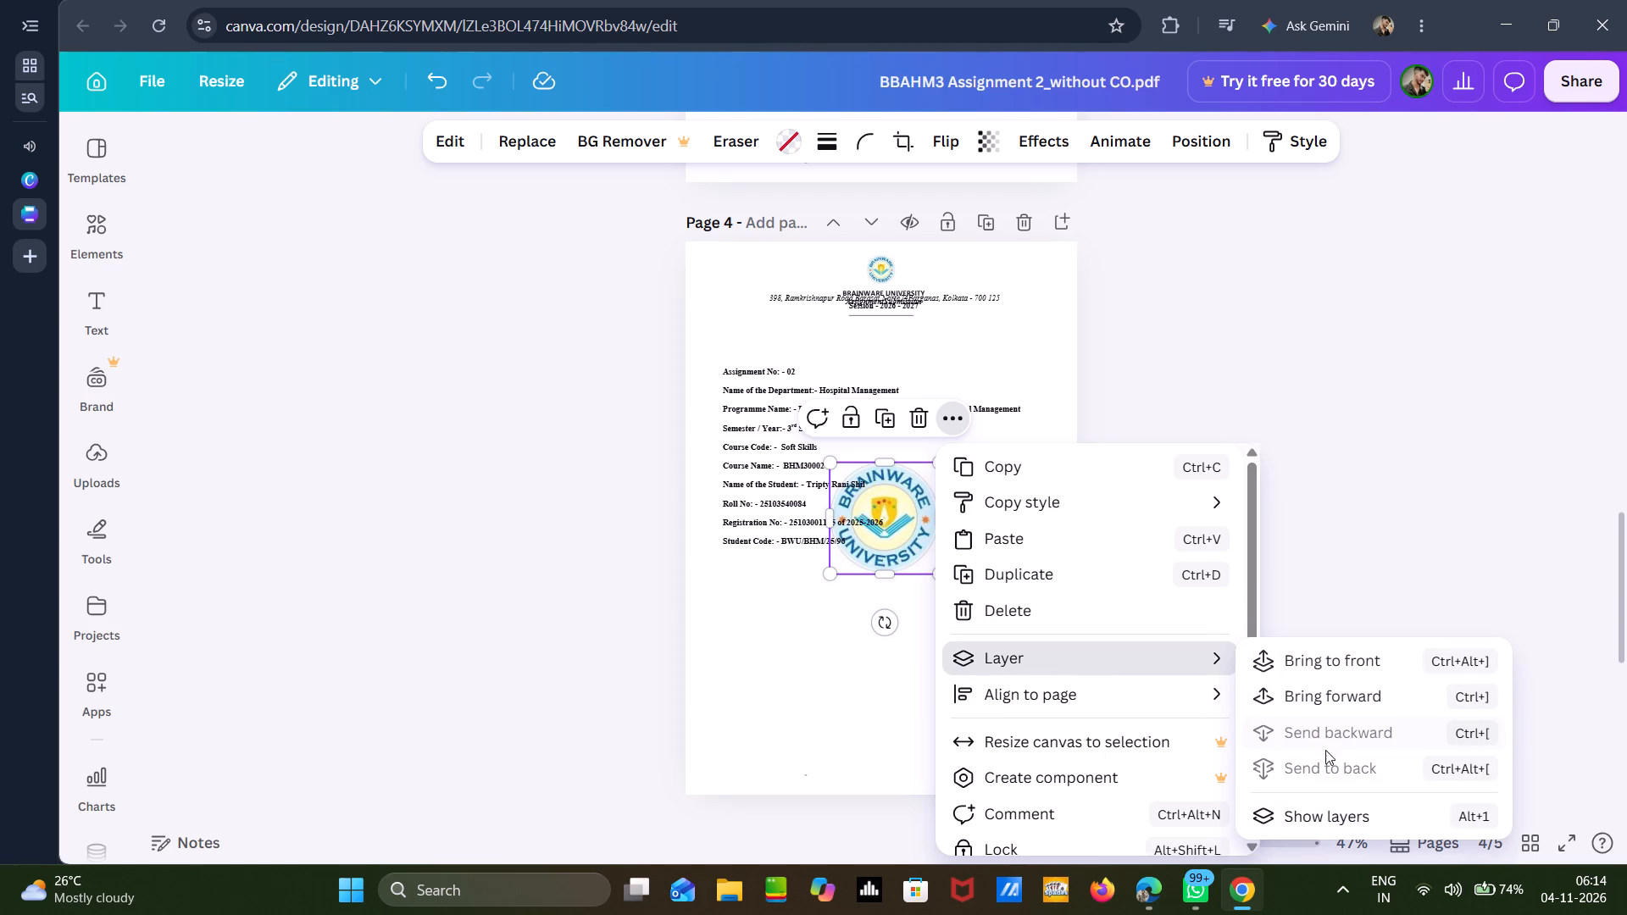
In the page 4 layer order, move the enlarged logo below the blank element's layer.
left_click(1335, 824)
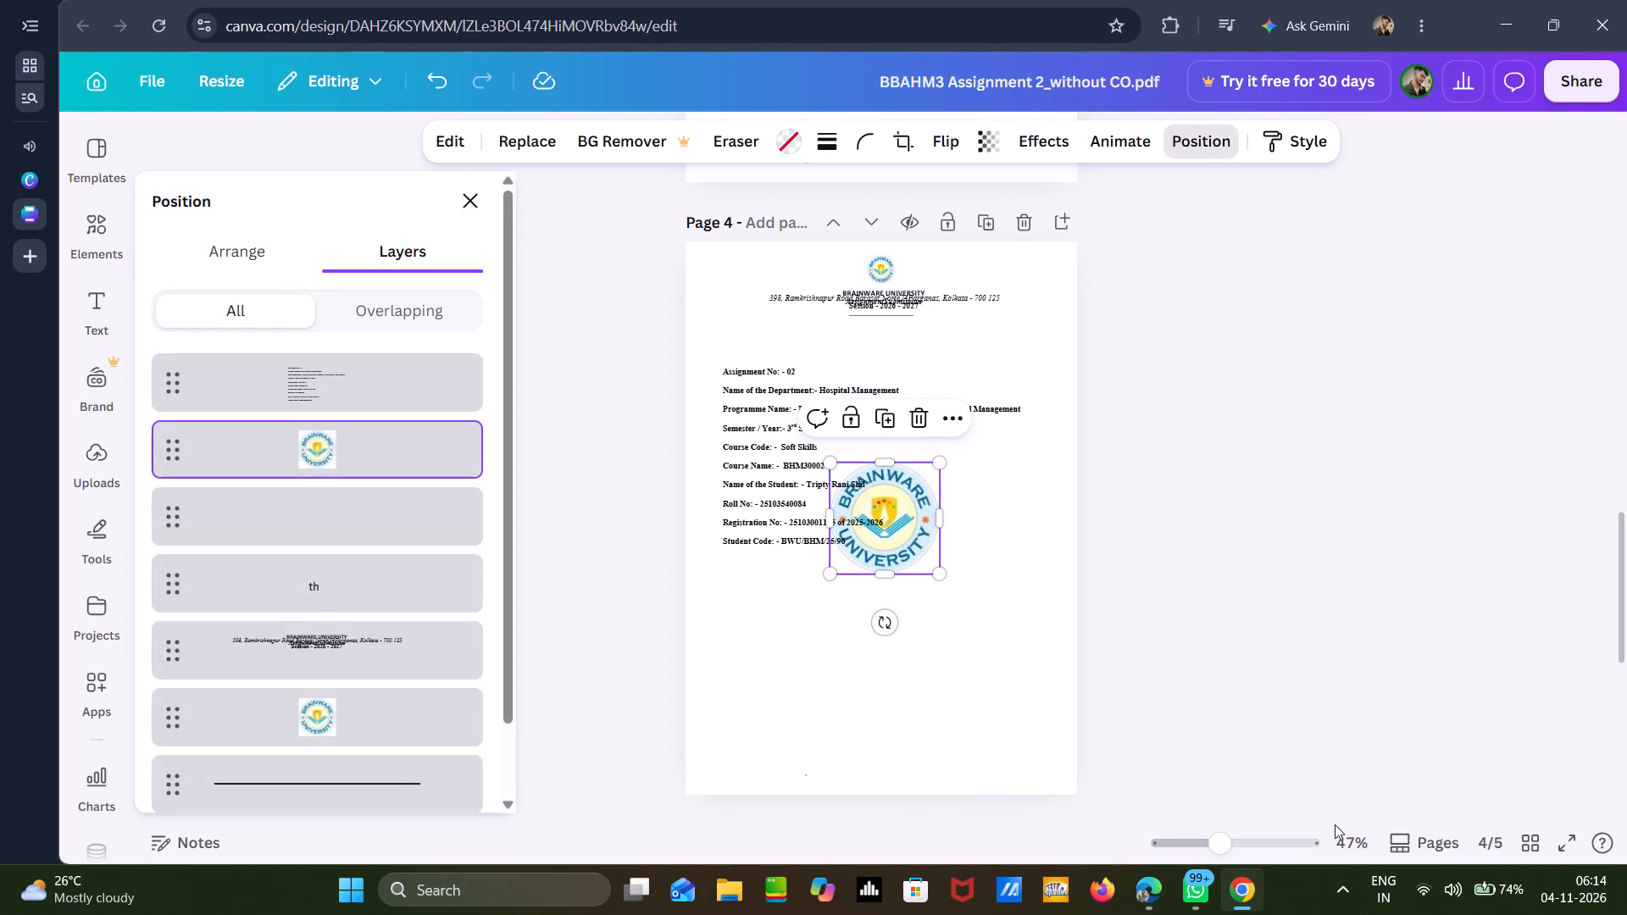
left_click_drag(384, 468, 374, 823)
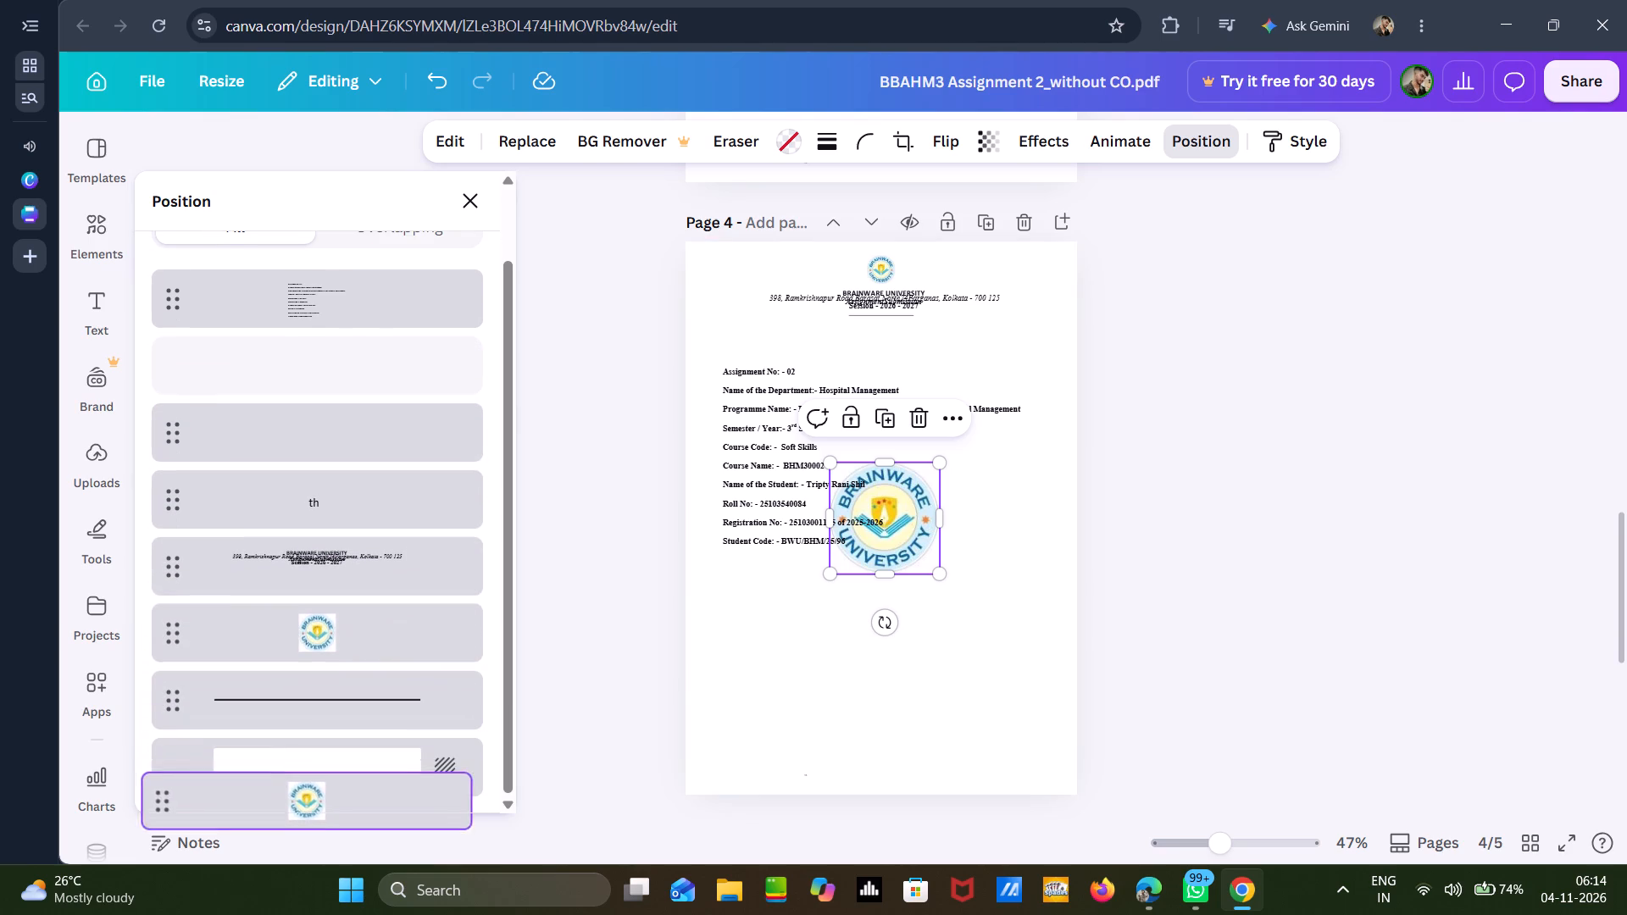
left_click_drag(374, 823, 384, 699)
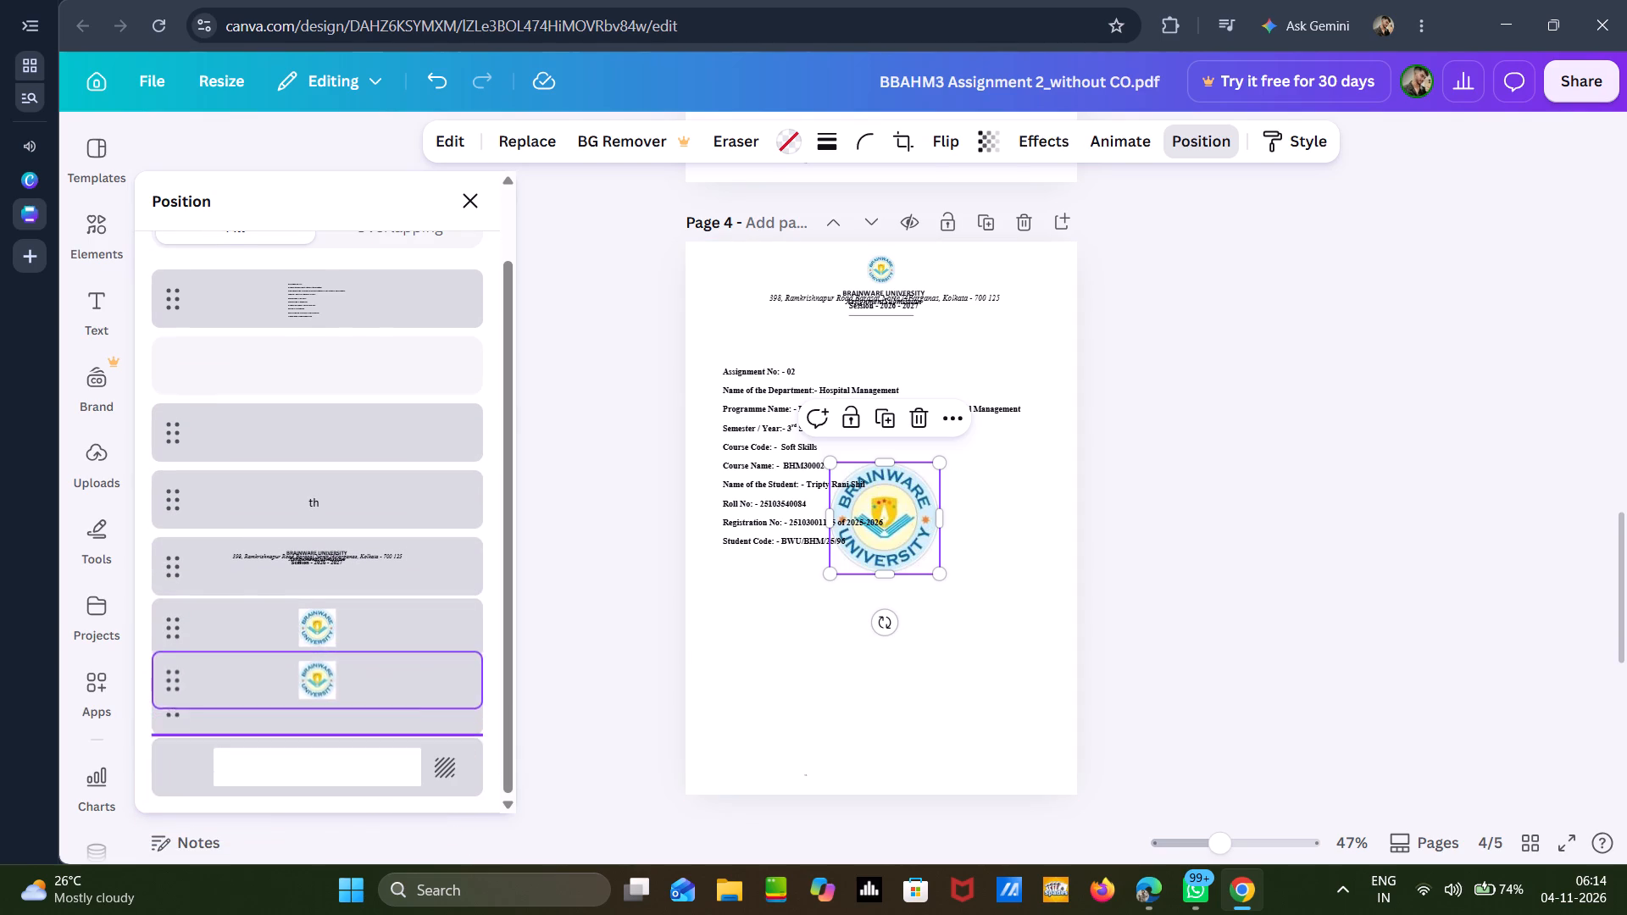
left_click_drag(384, 699, 383, 773)
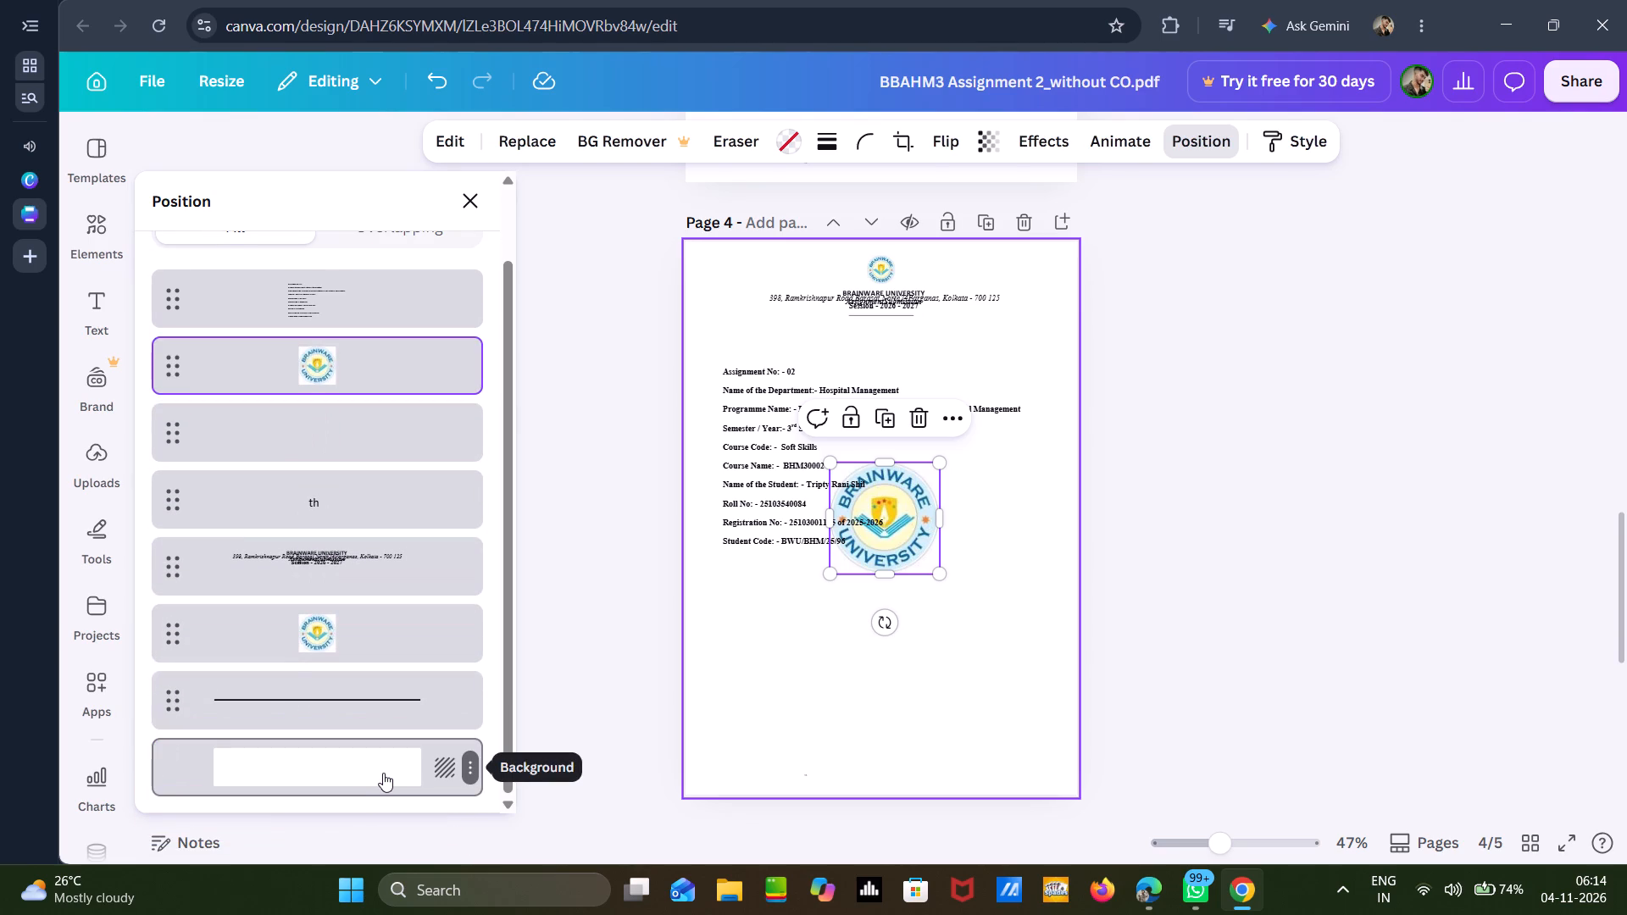
left_click_drag(354, 374, 363, 429)
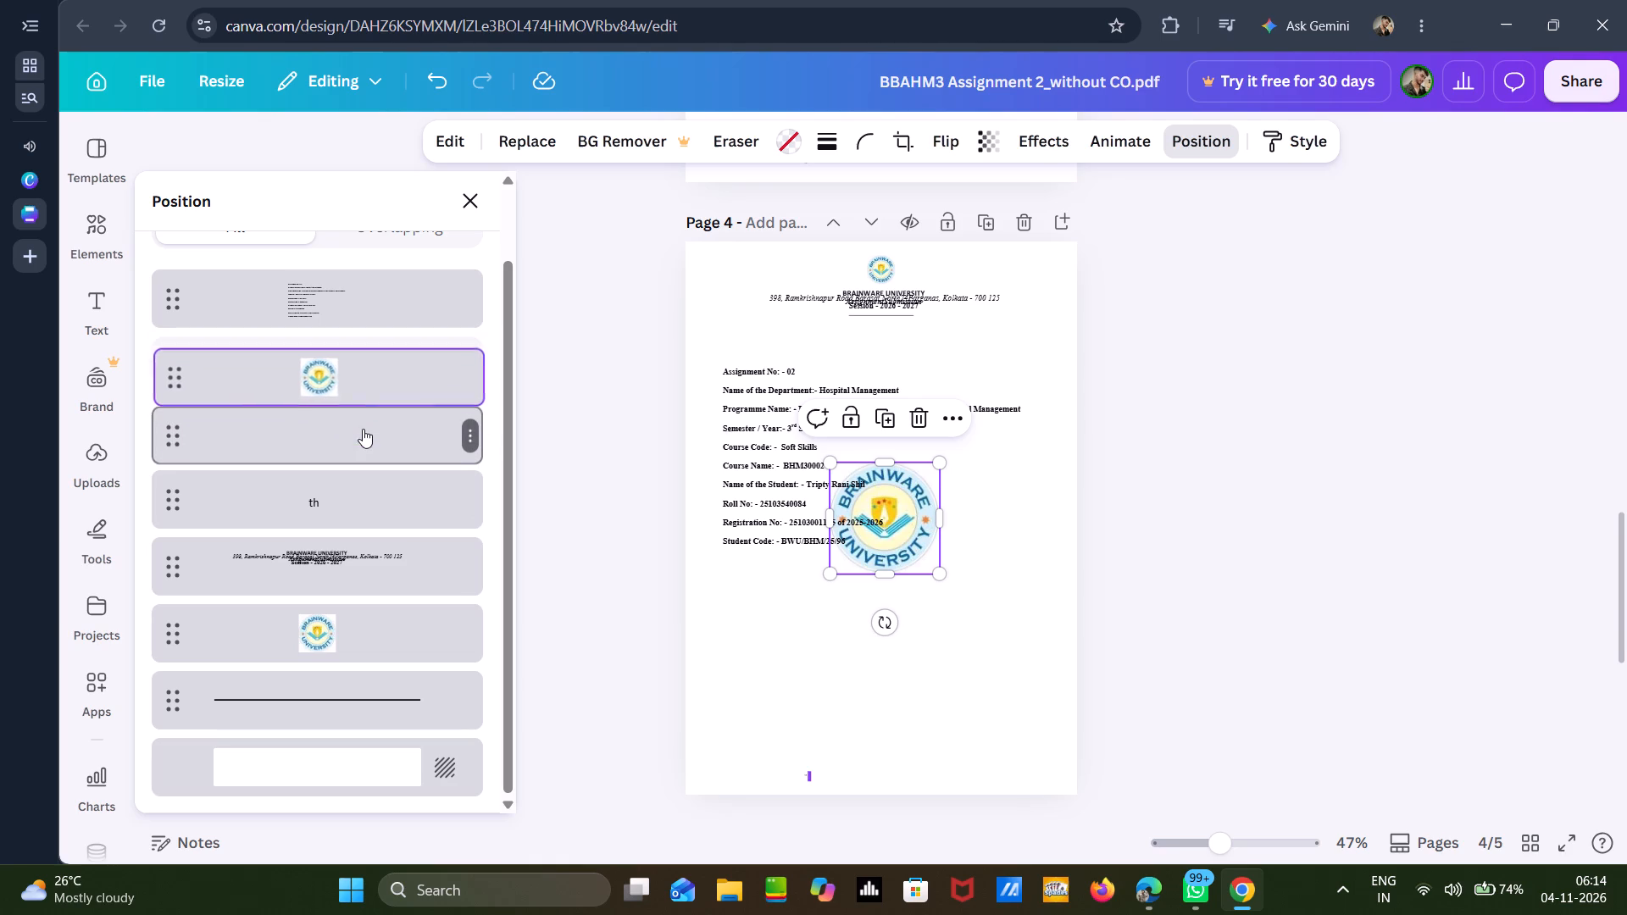
left_click_drag(386, 365, 381, 423)
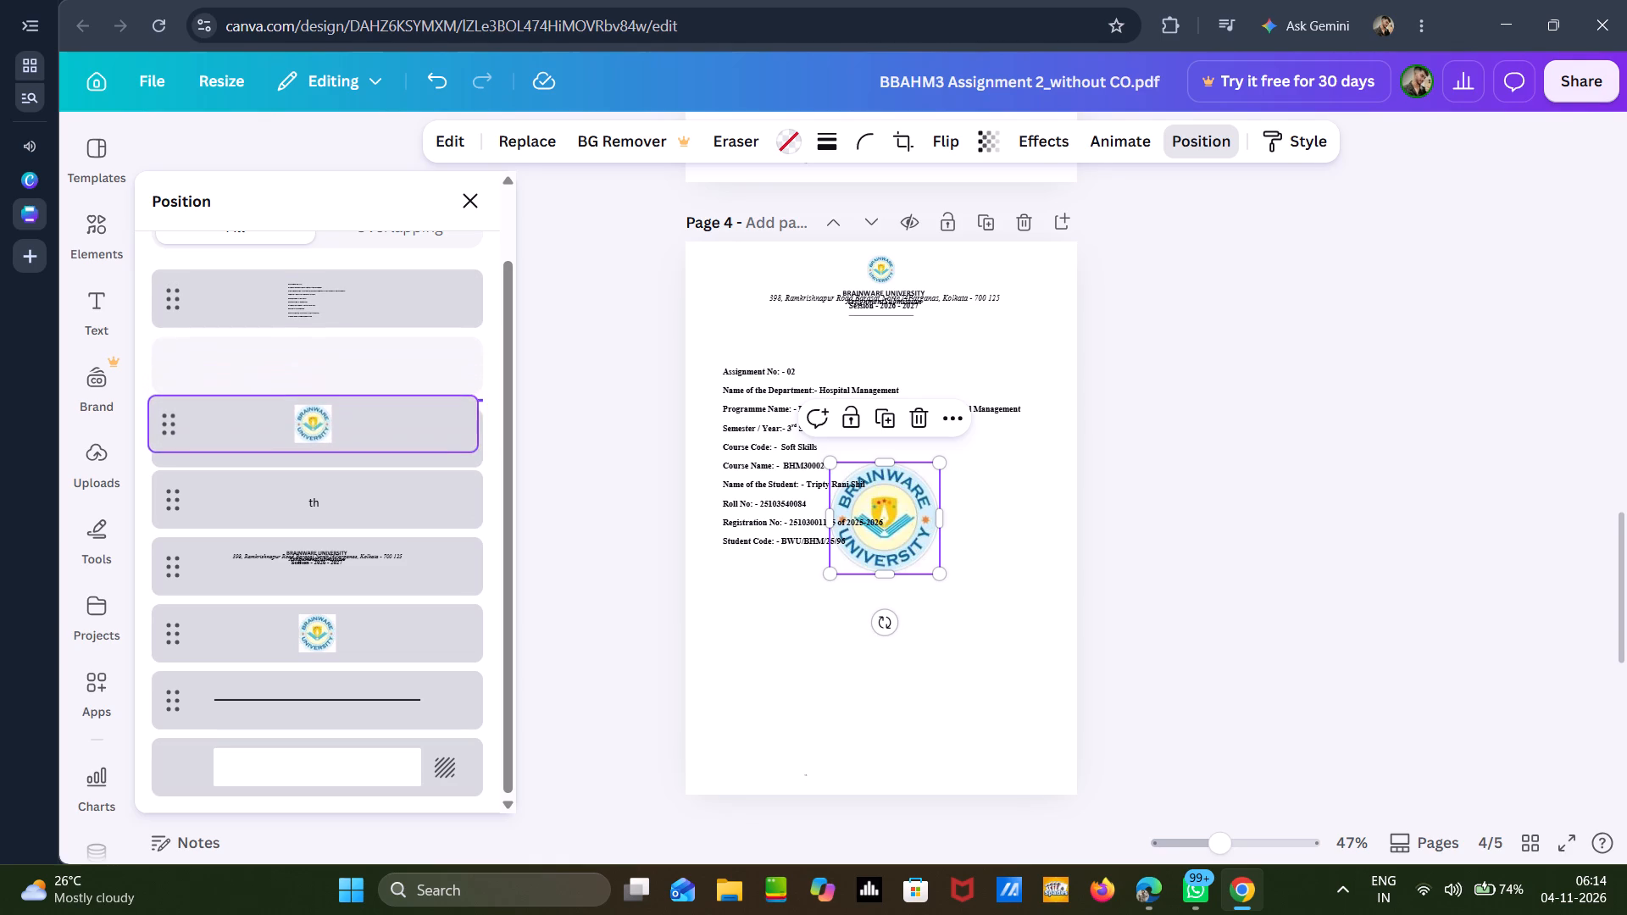
left_click_drag(381, 423, 388, 452)
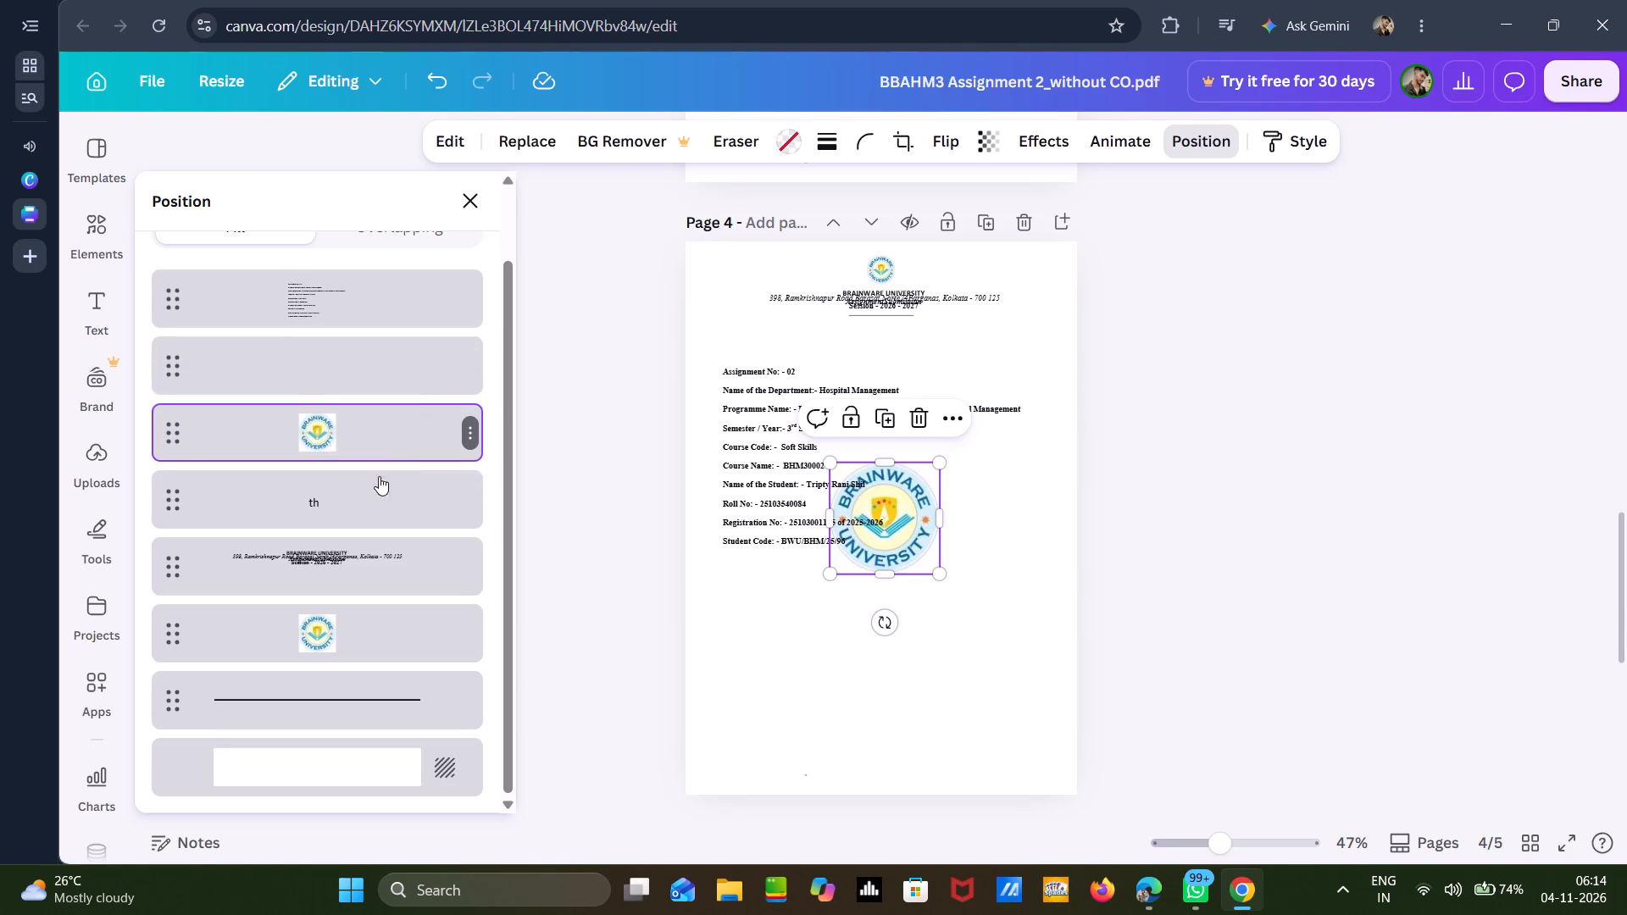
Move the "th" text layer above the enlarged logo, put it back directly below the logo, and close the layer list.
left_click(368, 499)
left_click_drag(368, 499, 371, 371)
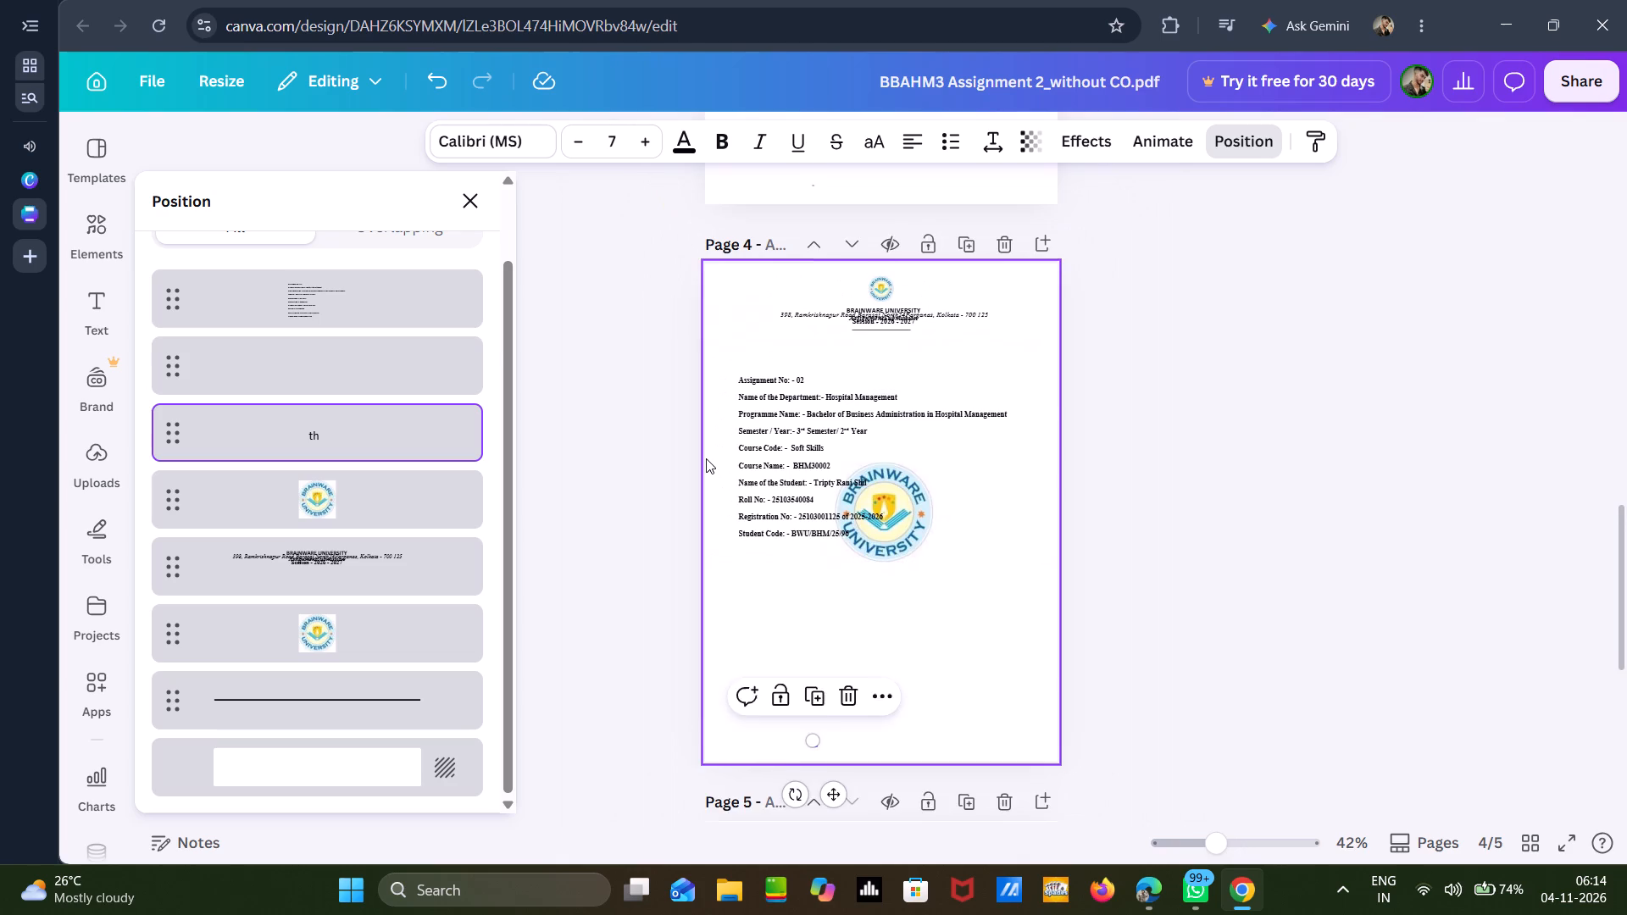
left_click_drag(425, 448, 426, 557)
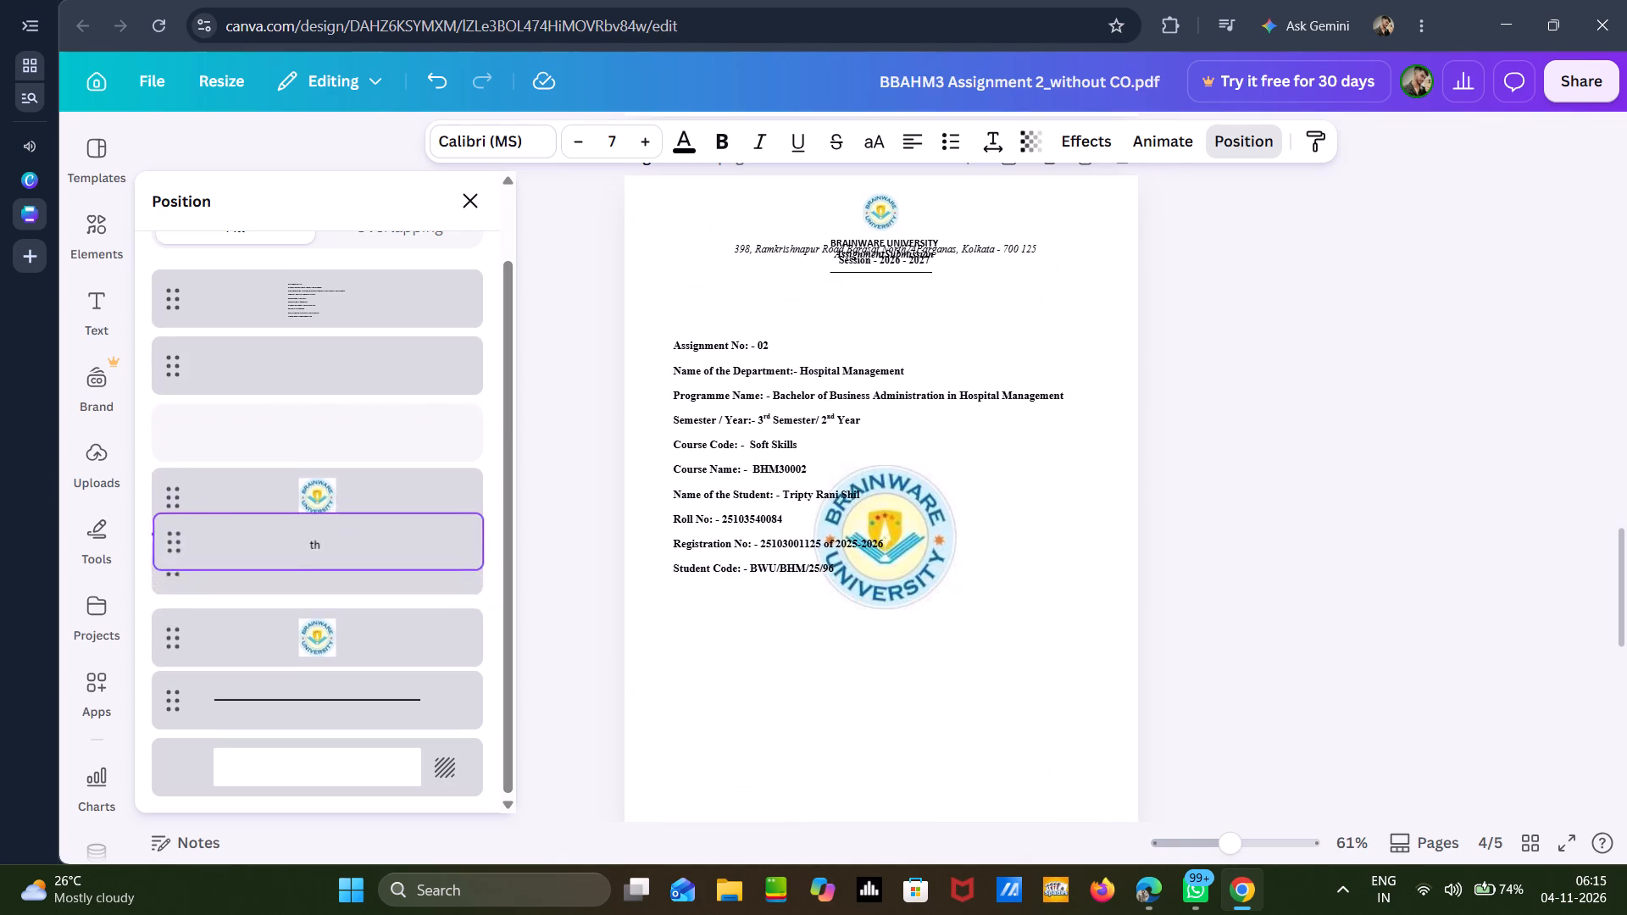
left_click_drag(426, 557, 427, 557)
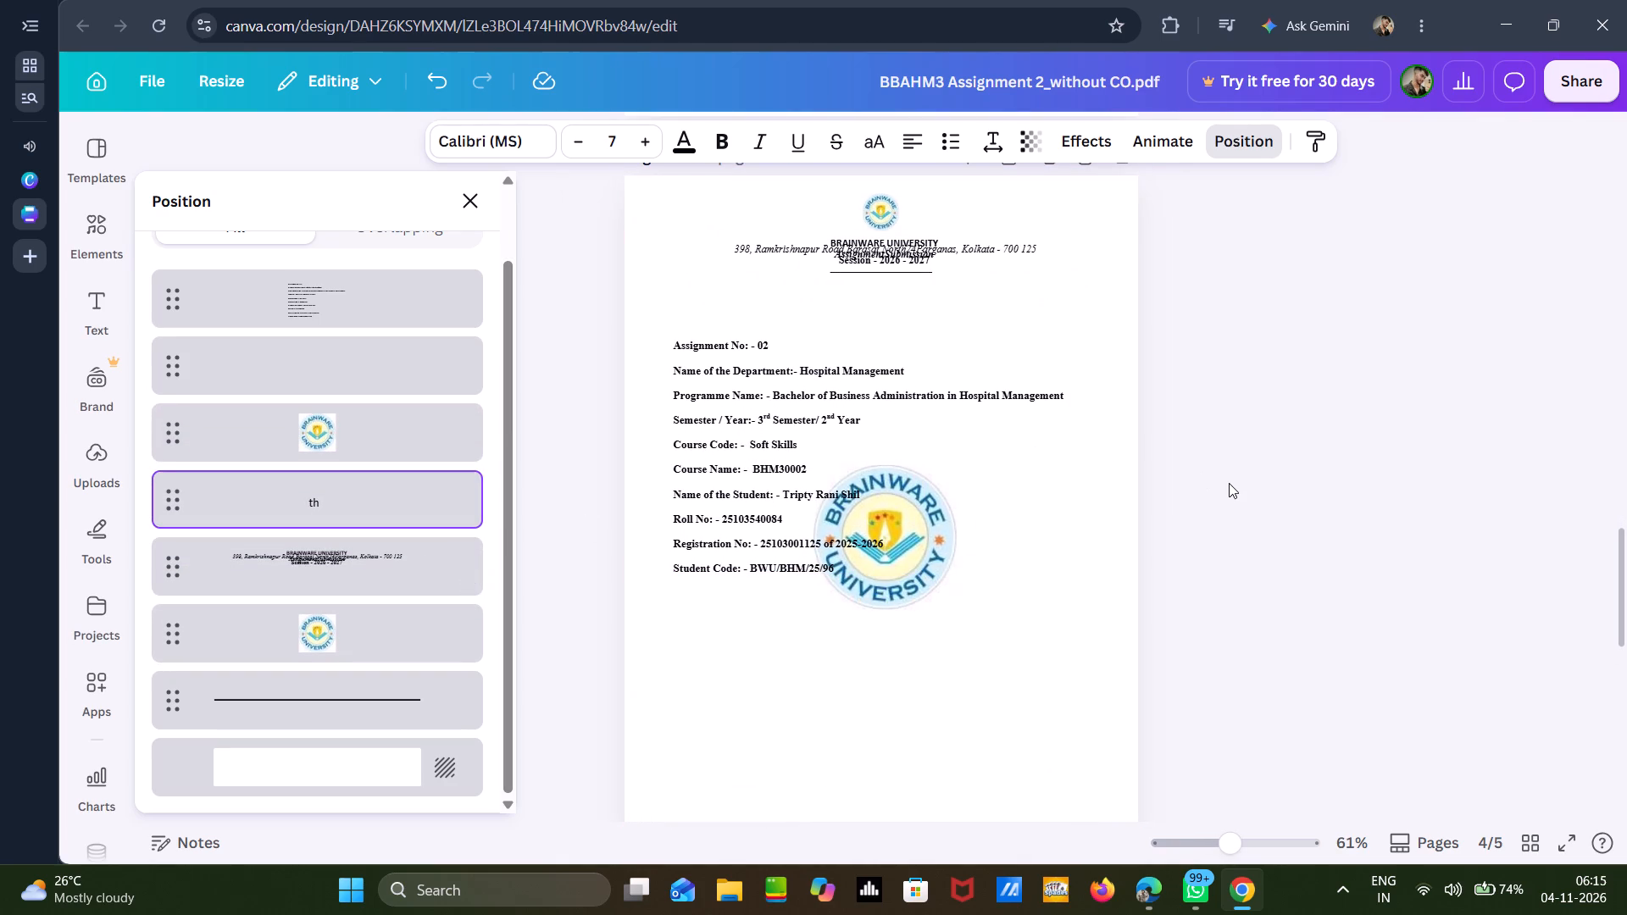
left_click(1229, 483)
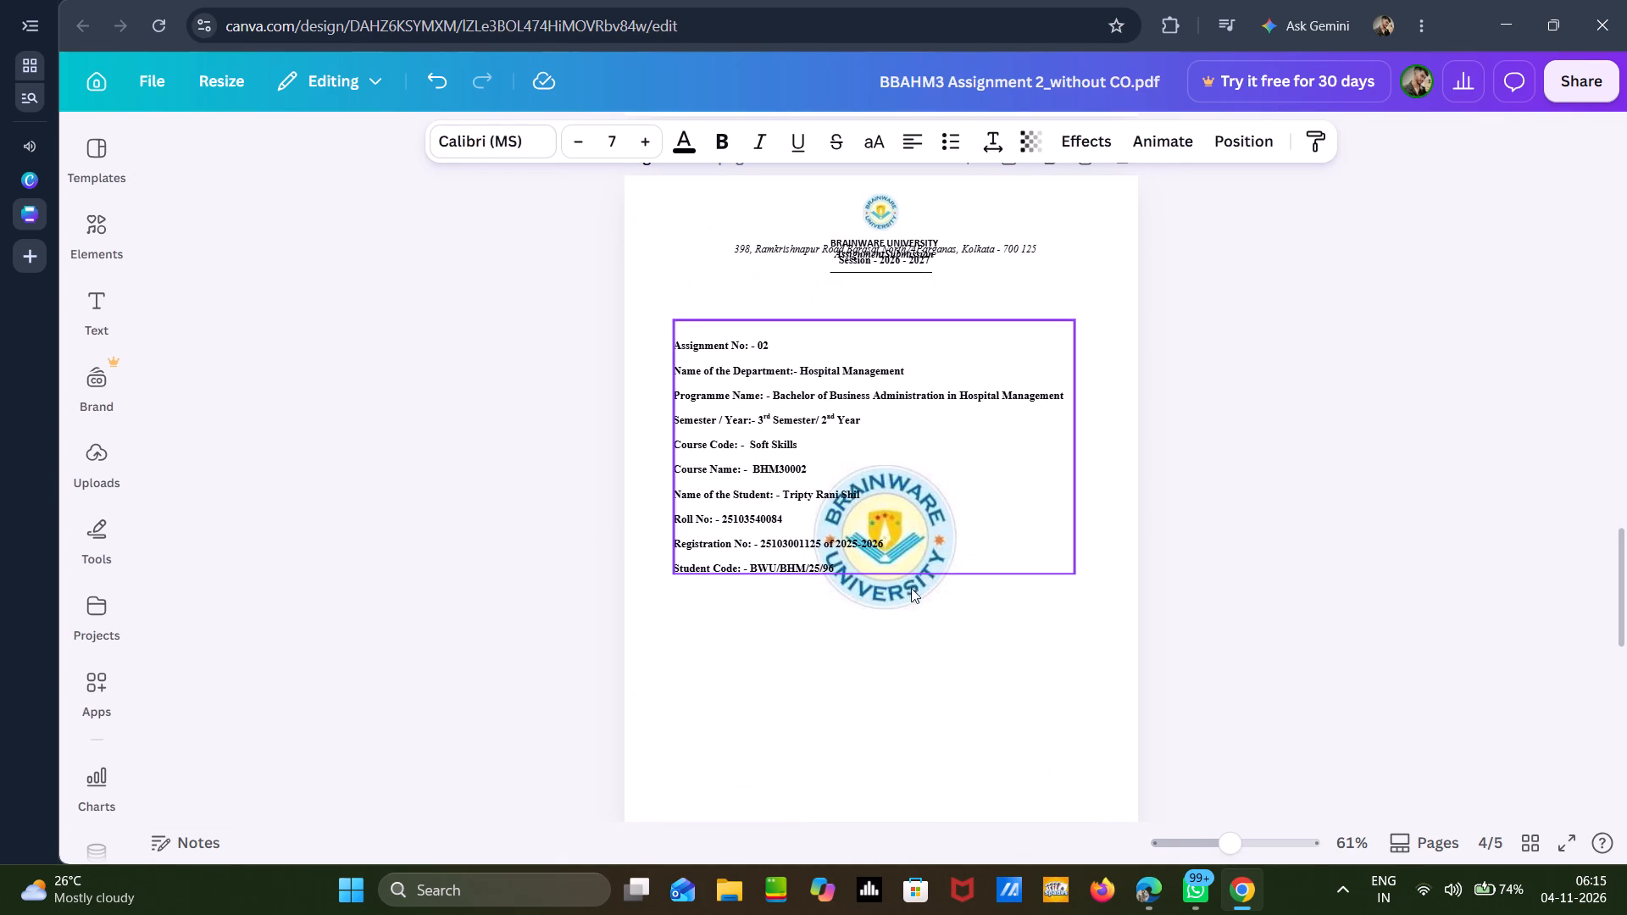
Fade the enlarged logo on page 4 into a watermark by setting its transparency to about 53.
left_click(908, 596)
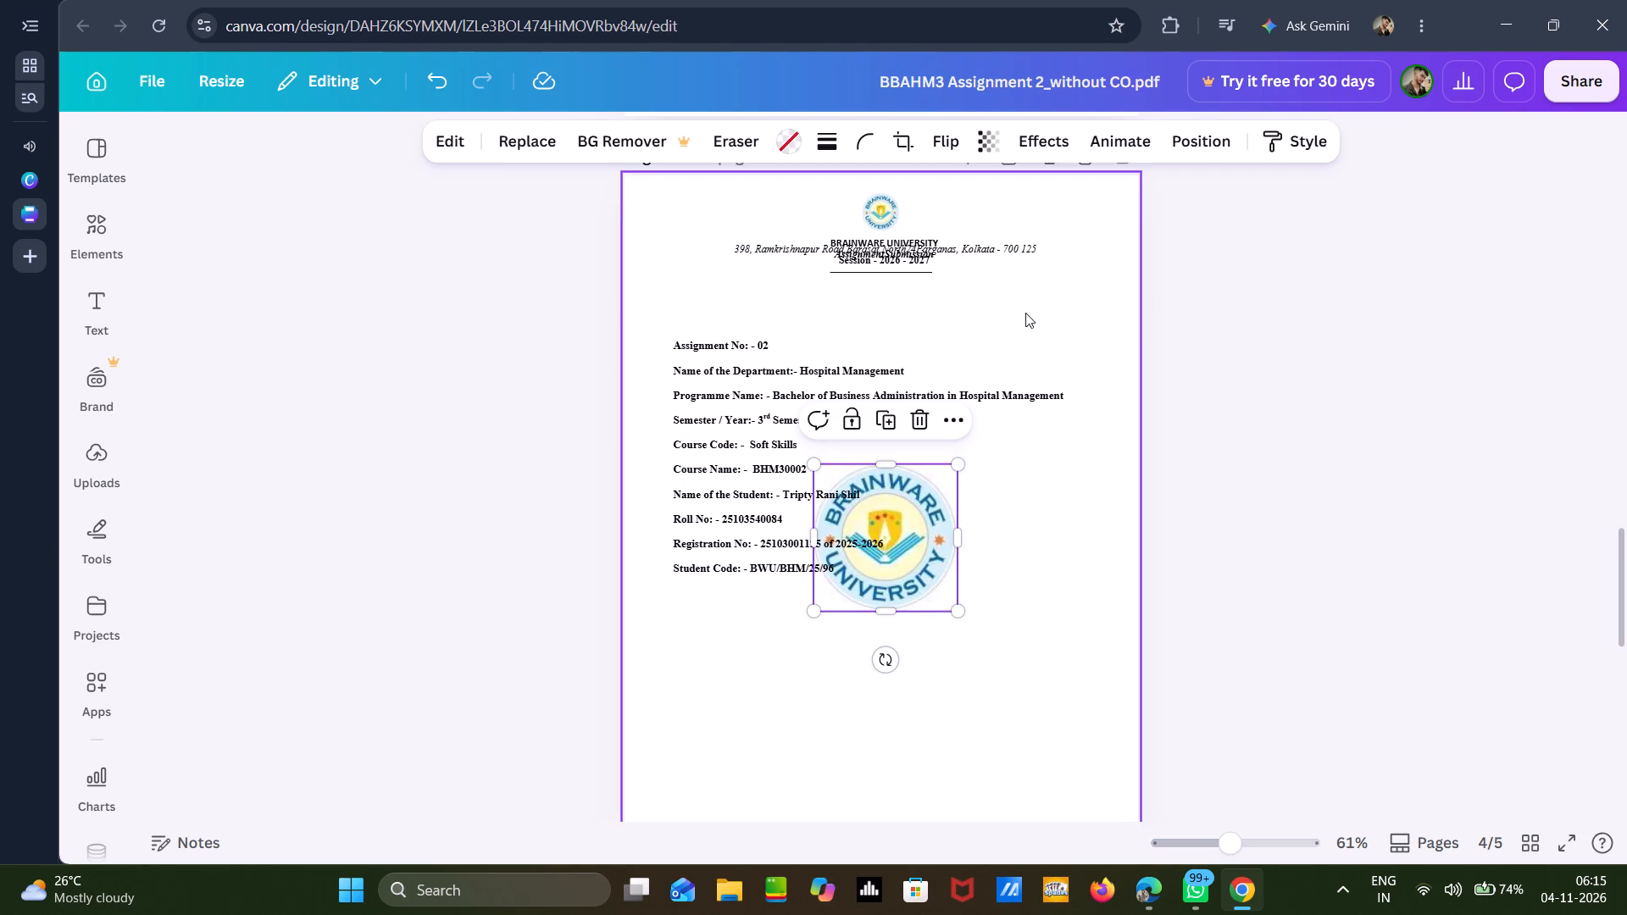
left_click(983, 147)
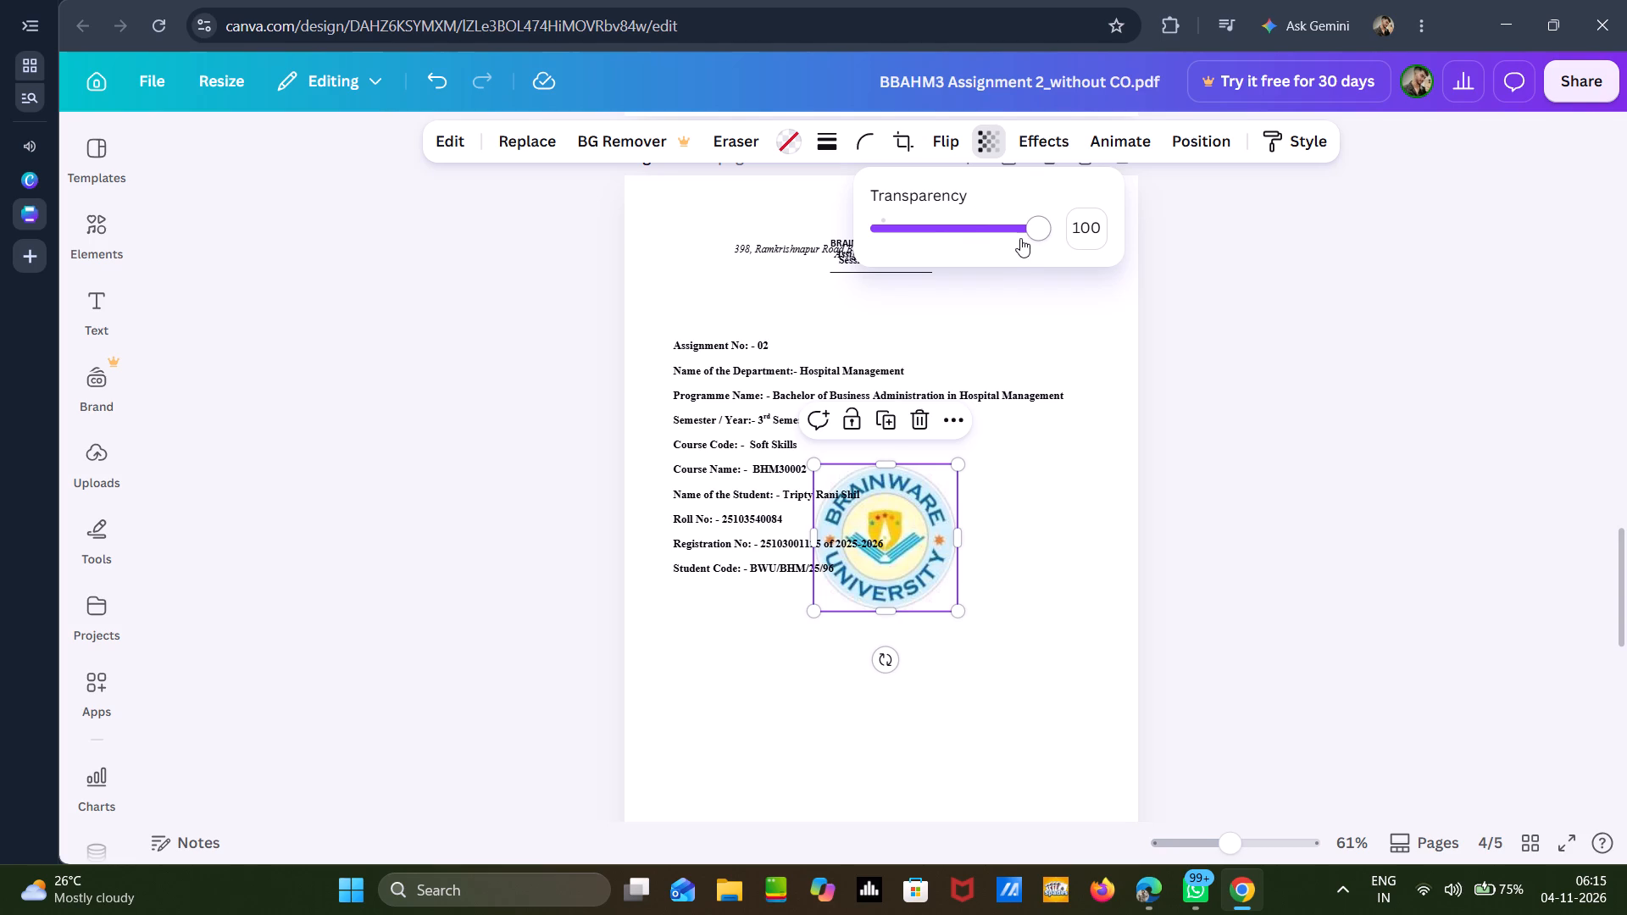
left_click_drag(1026, 223, 997, 219)
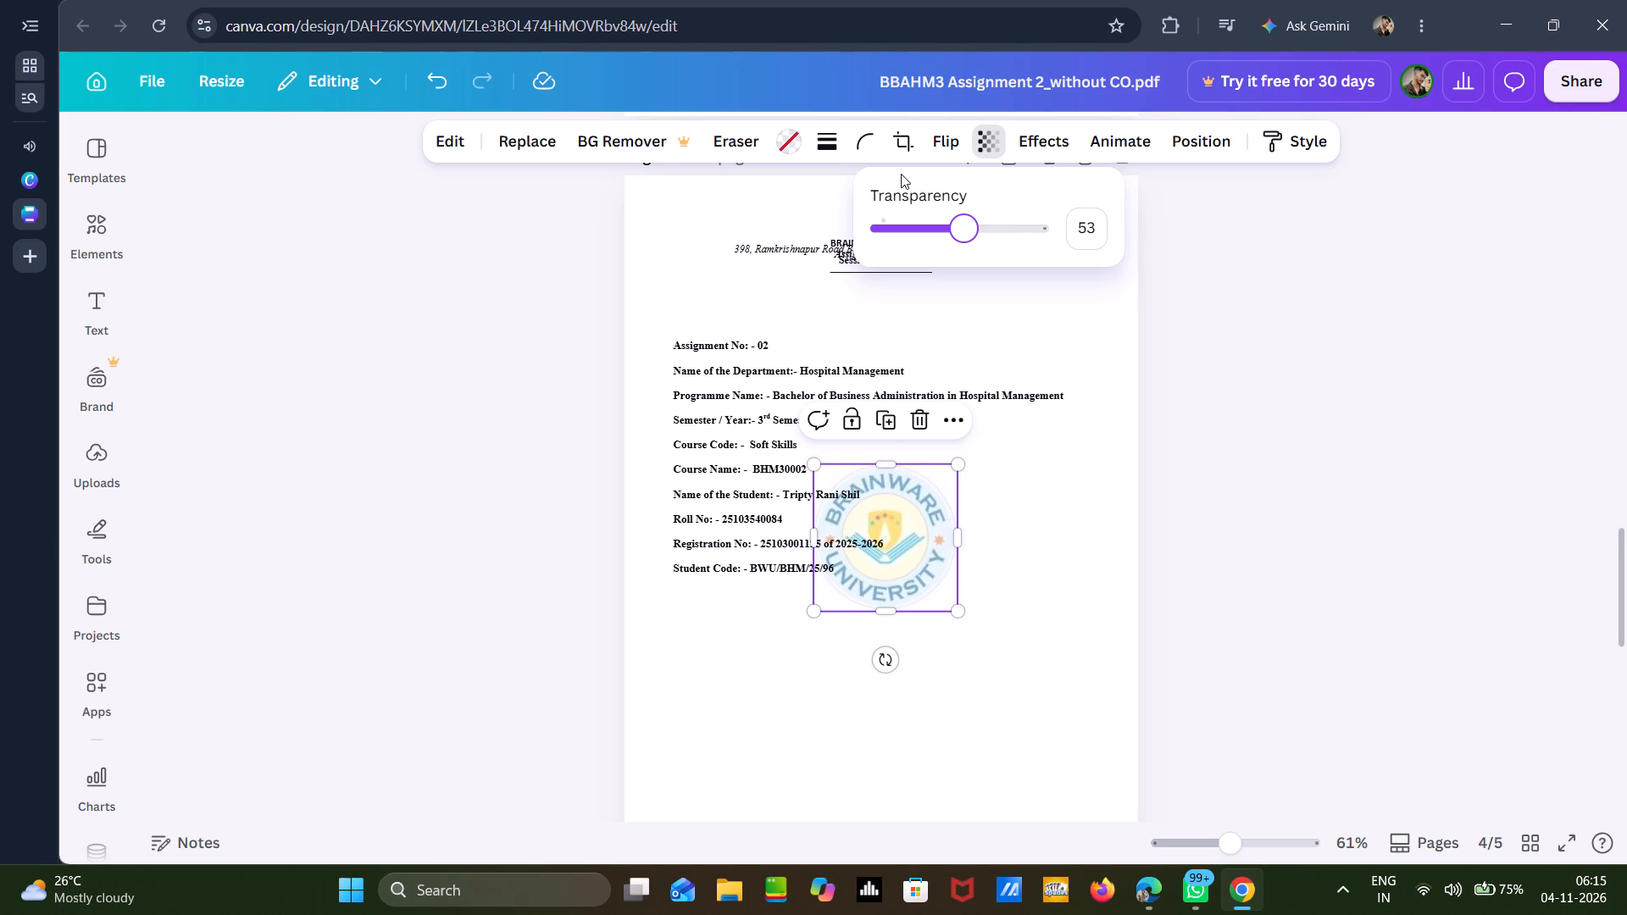
left_click(902, 603)
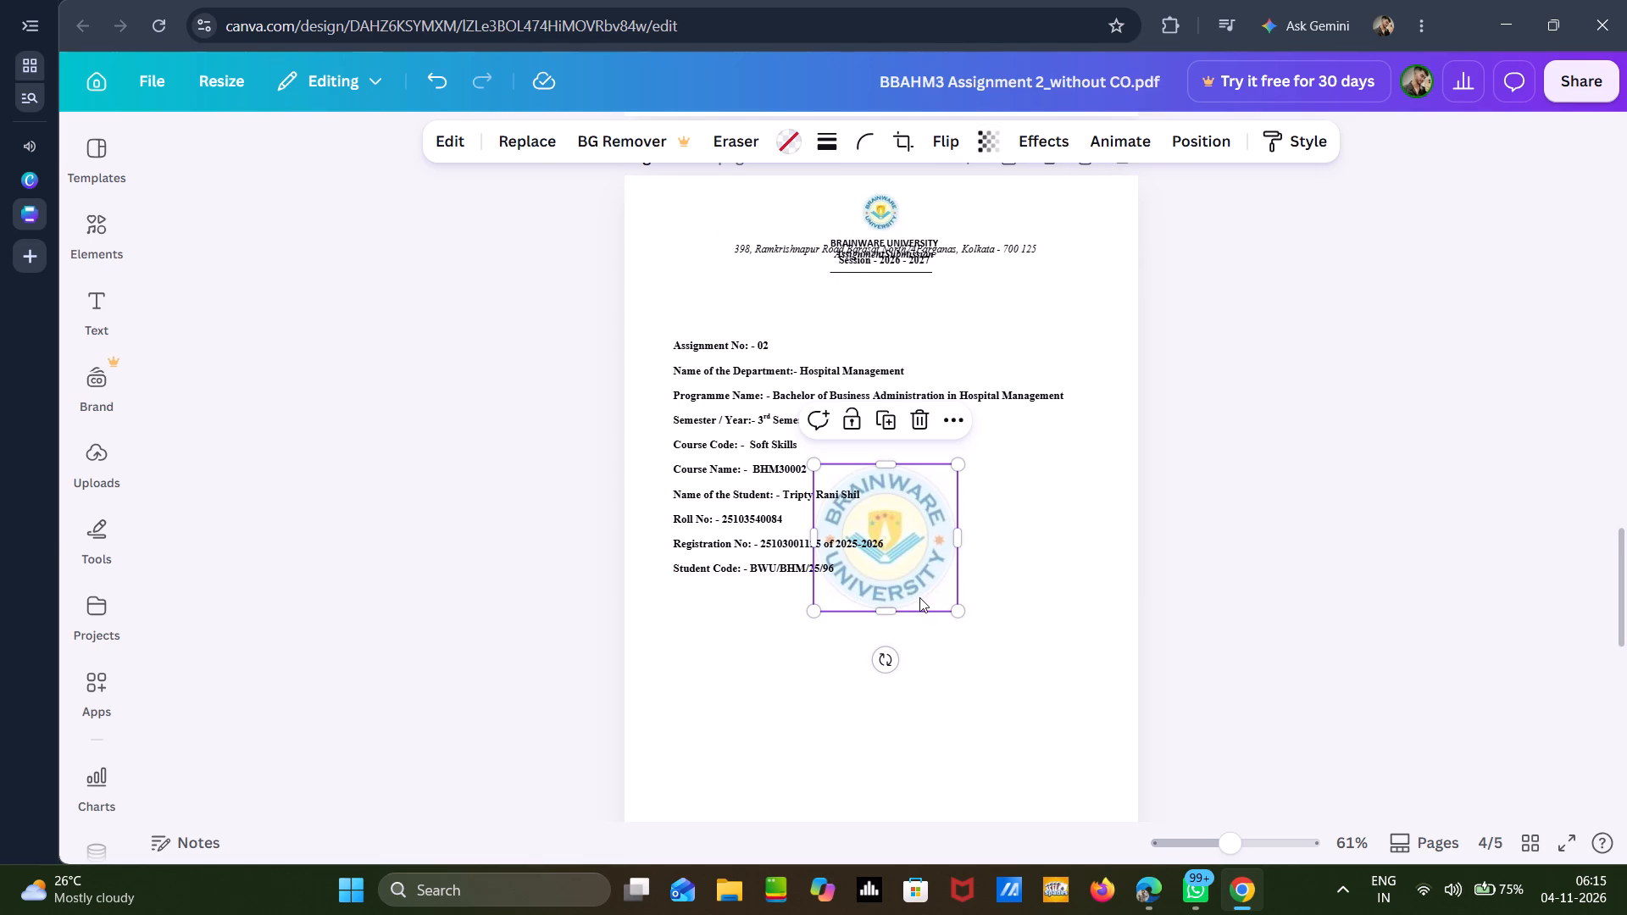
left_click(919, 597)
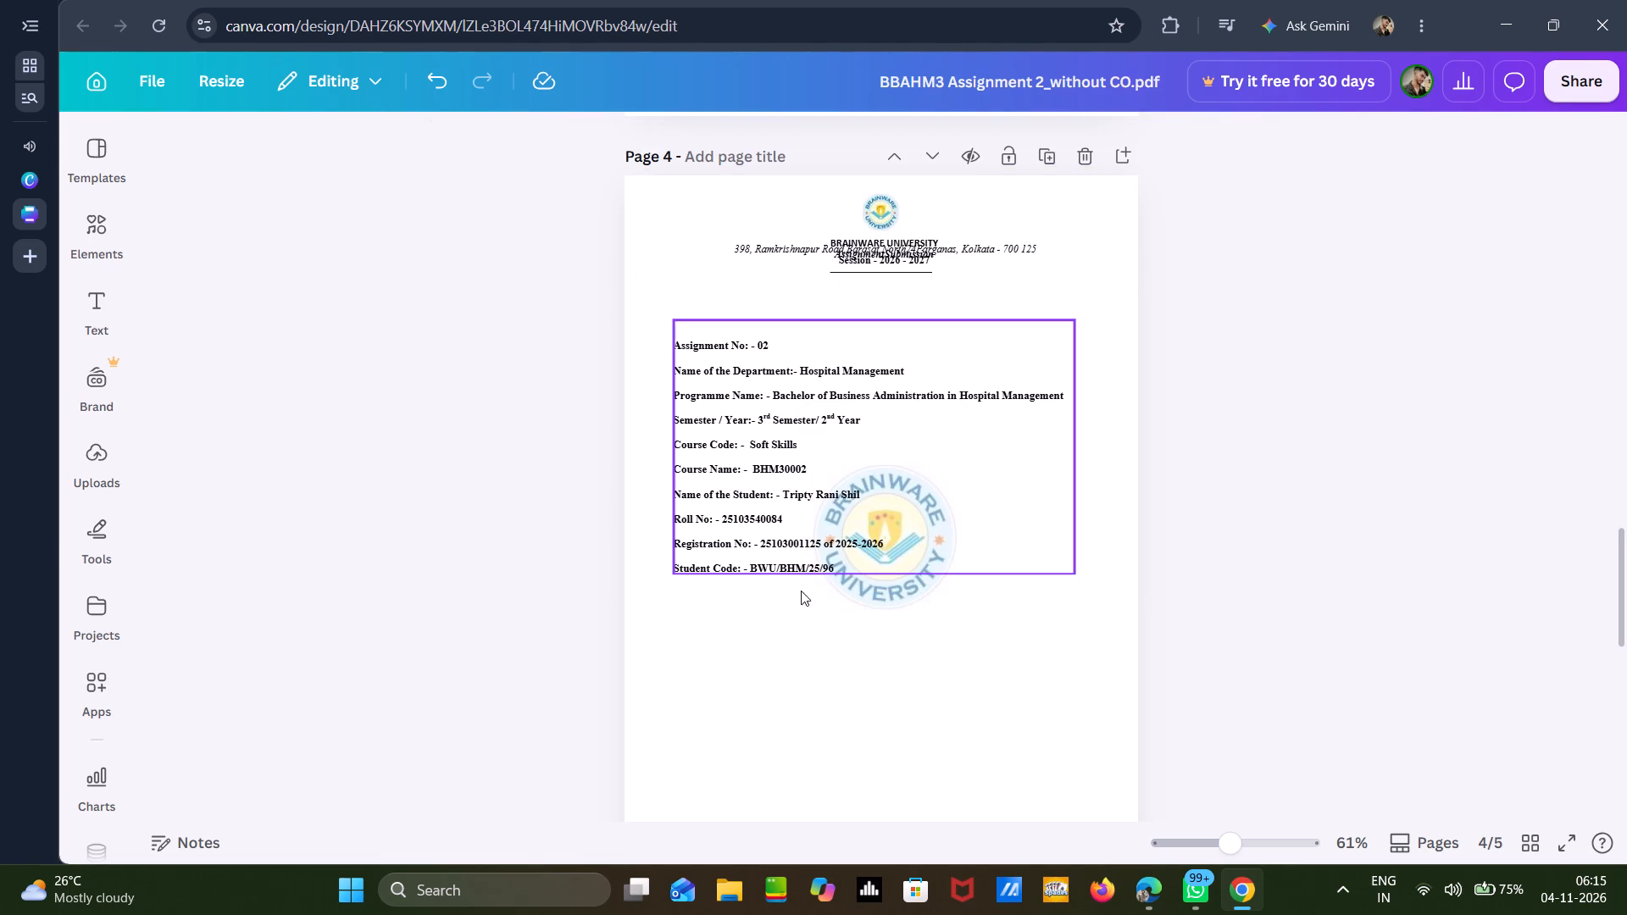
left_click(880, 592)
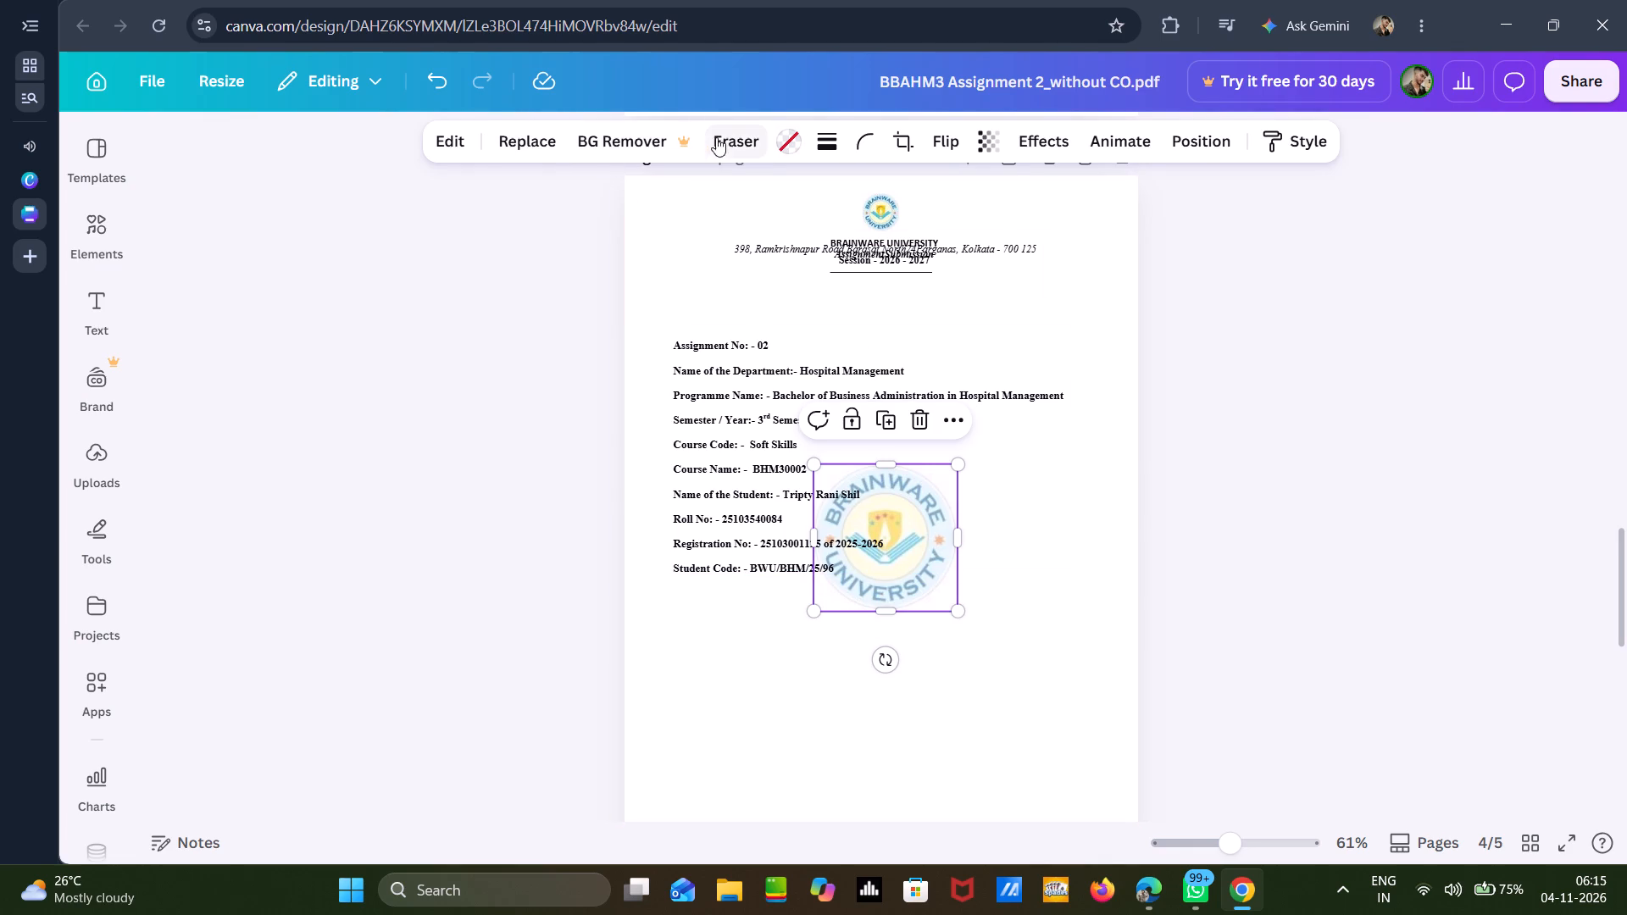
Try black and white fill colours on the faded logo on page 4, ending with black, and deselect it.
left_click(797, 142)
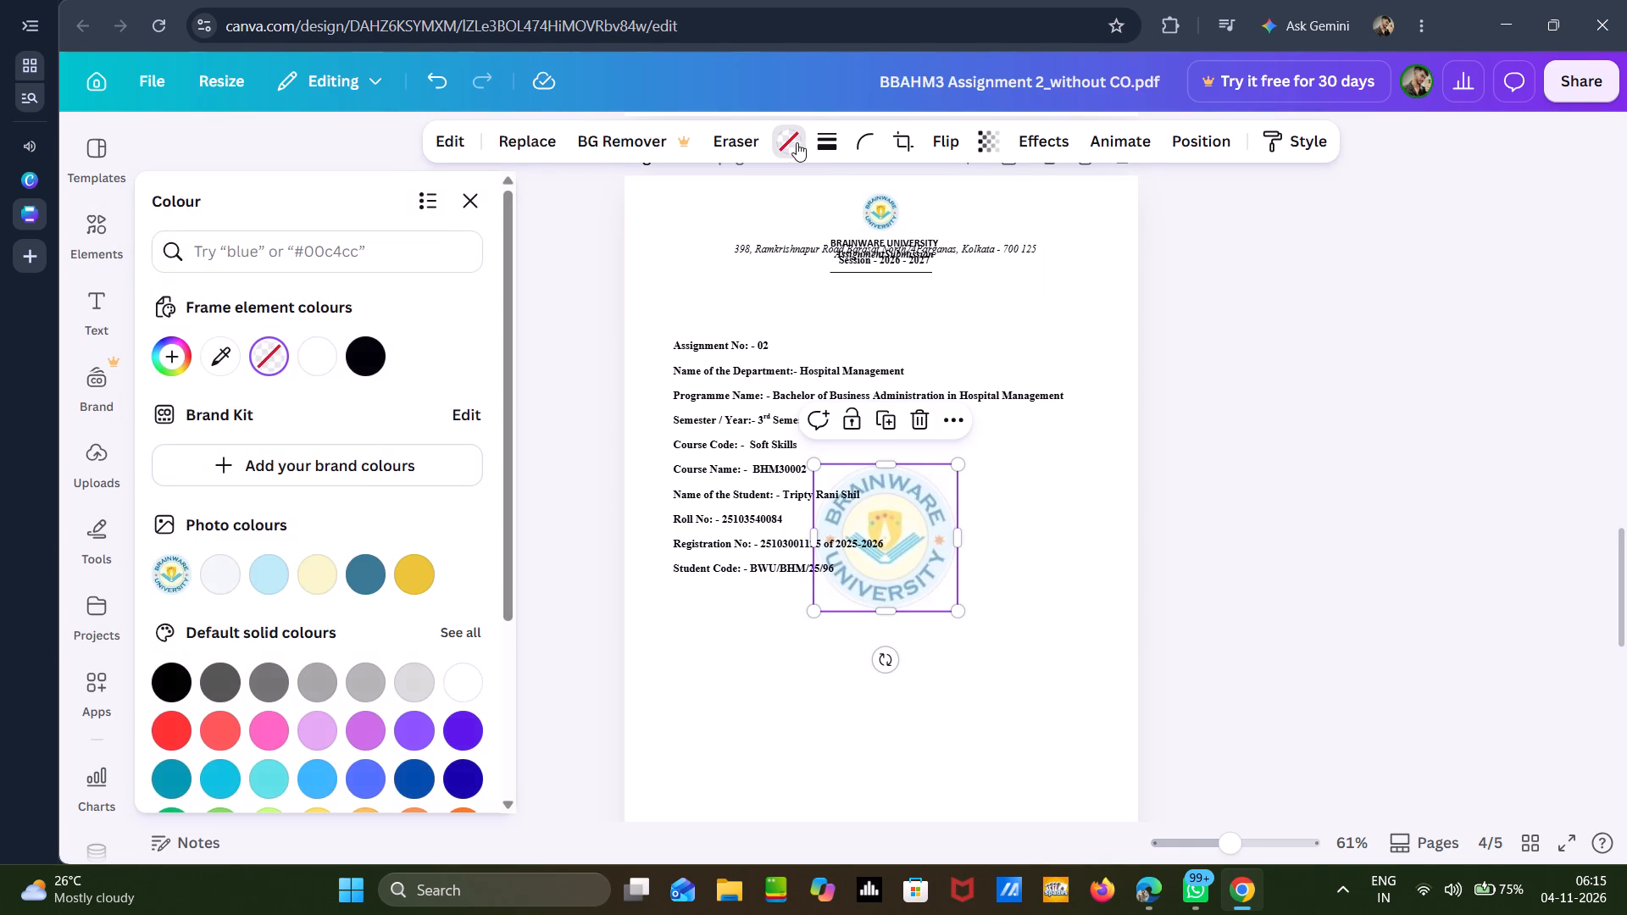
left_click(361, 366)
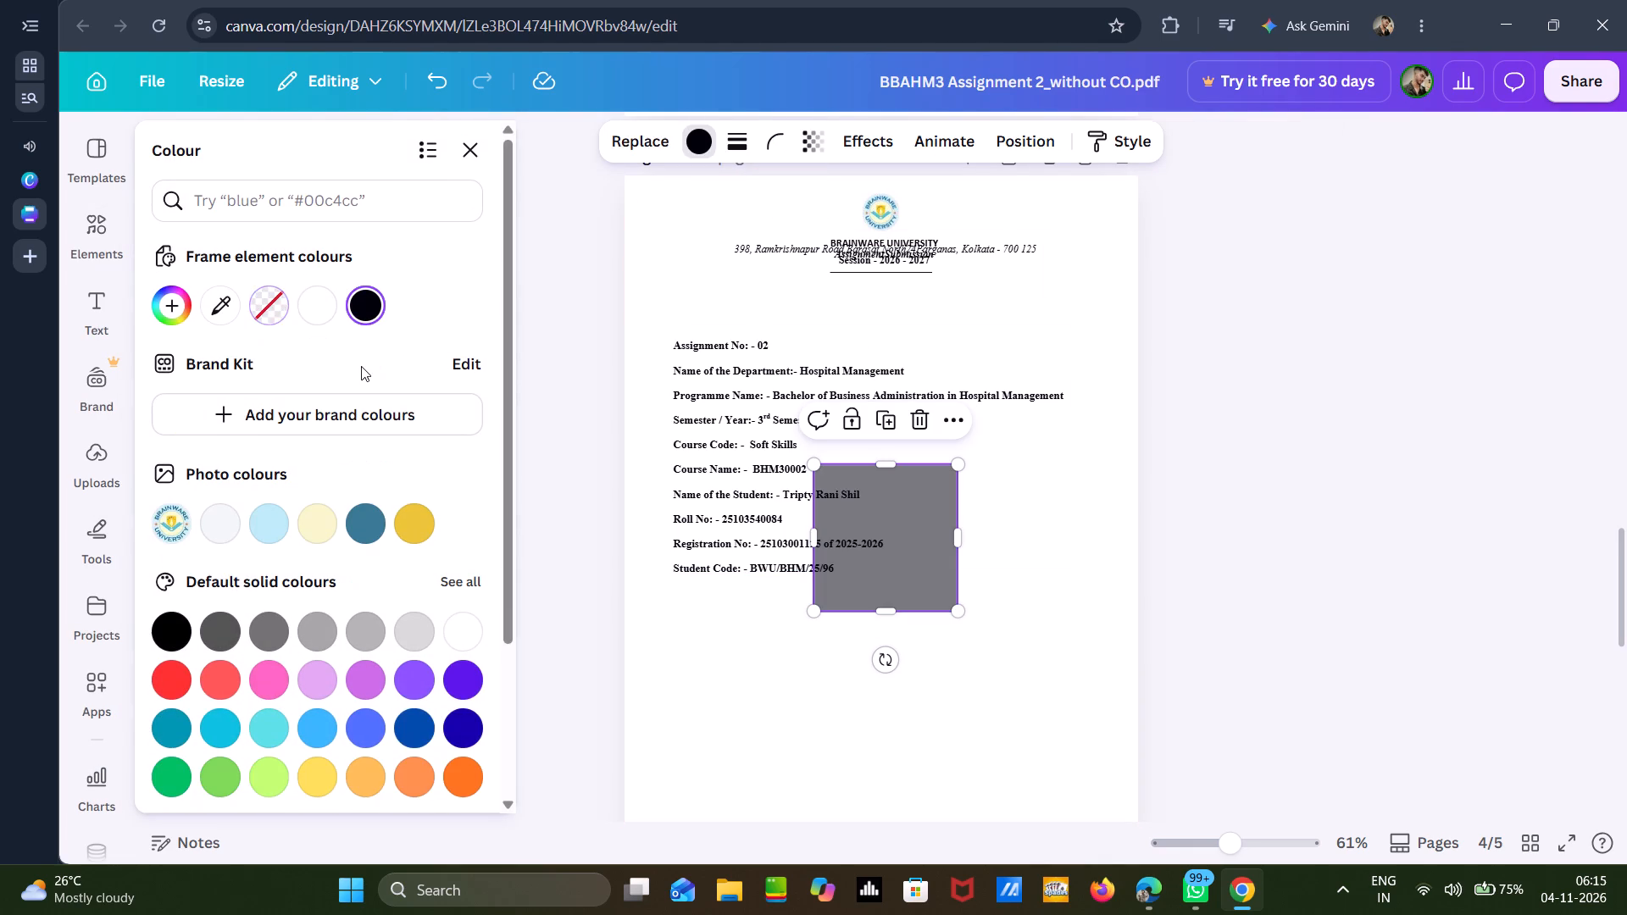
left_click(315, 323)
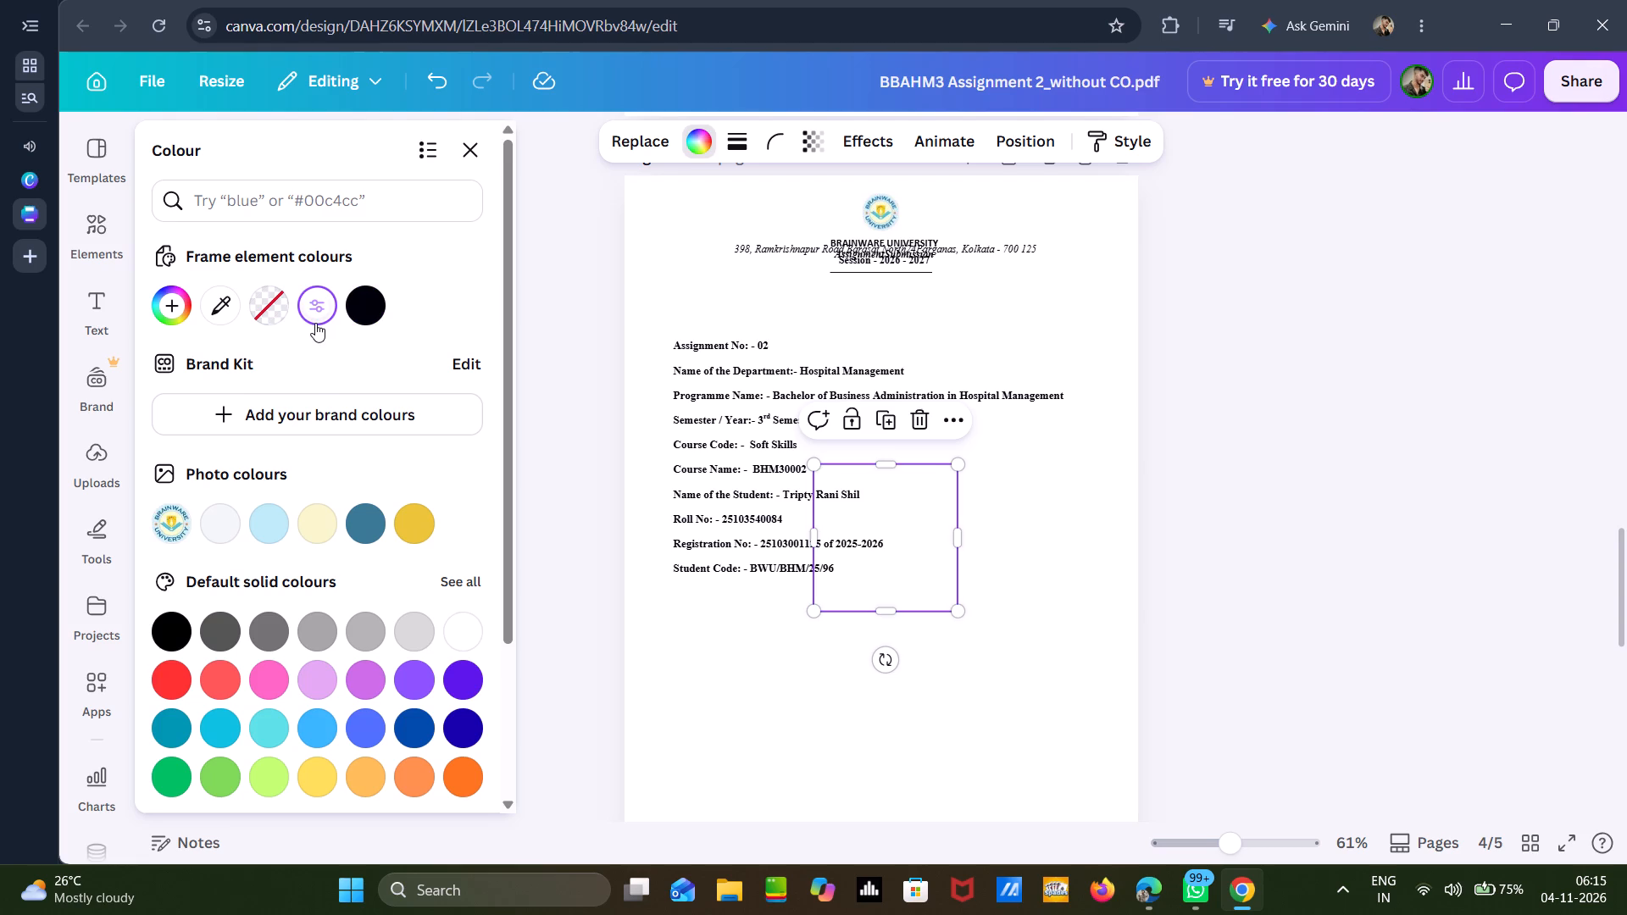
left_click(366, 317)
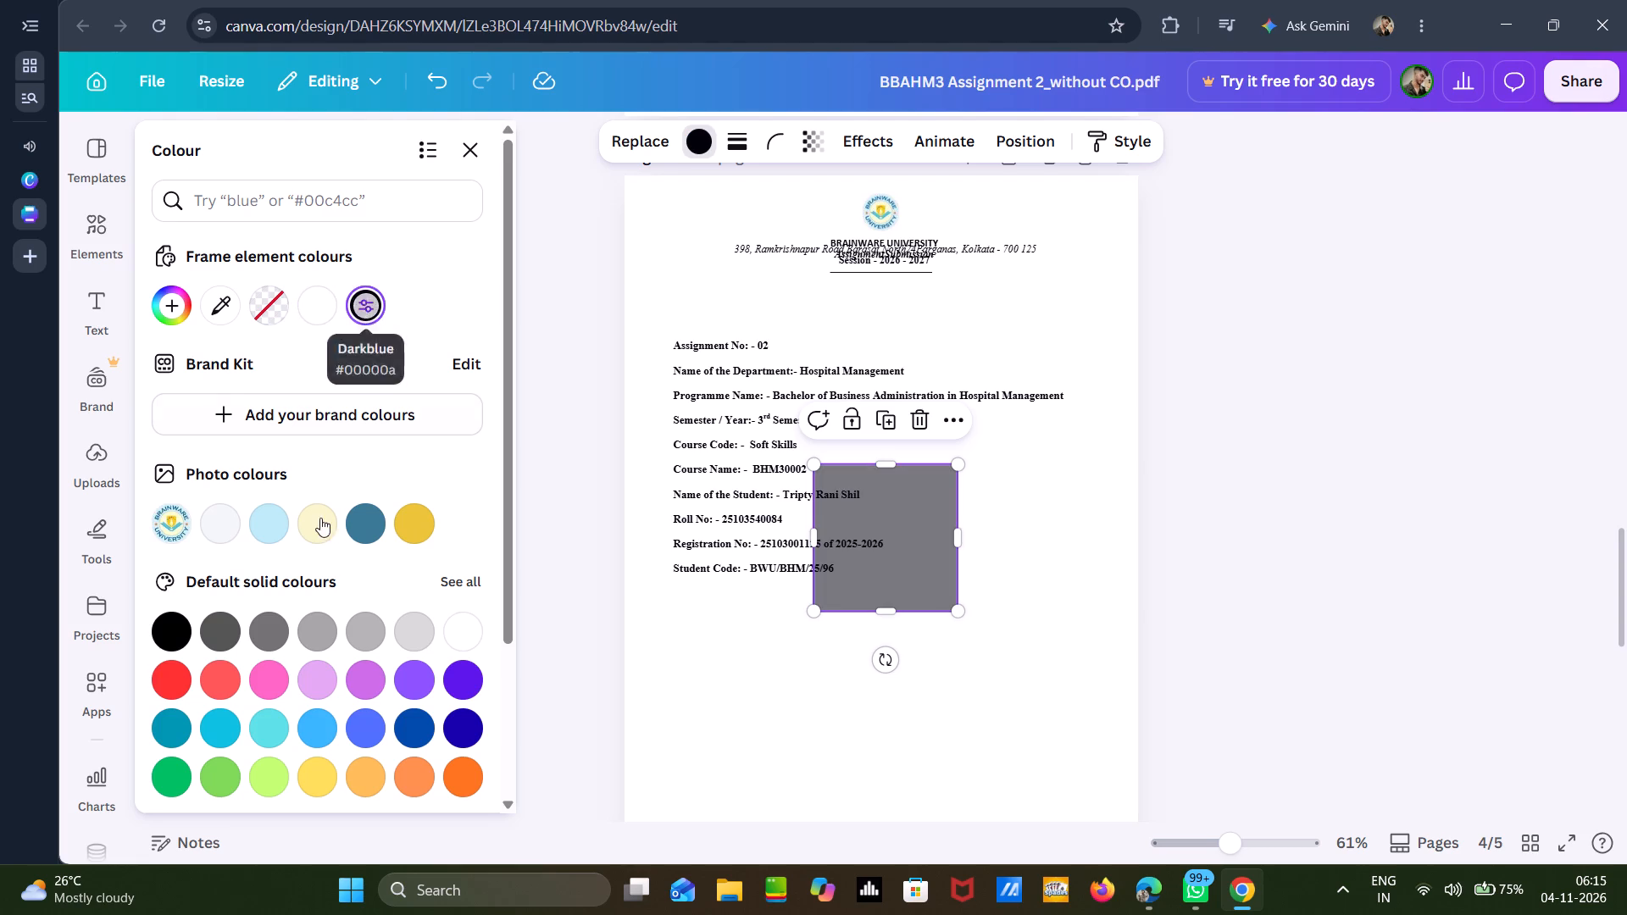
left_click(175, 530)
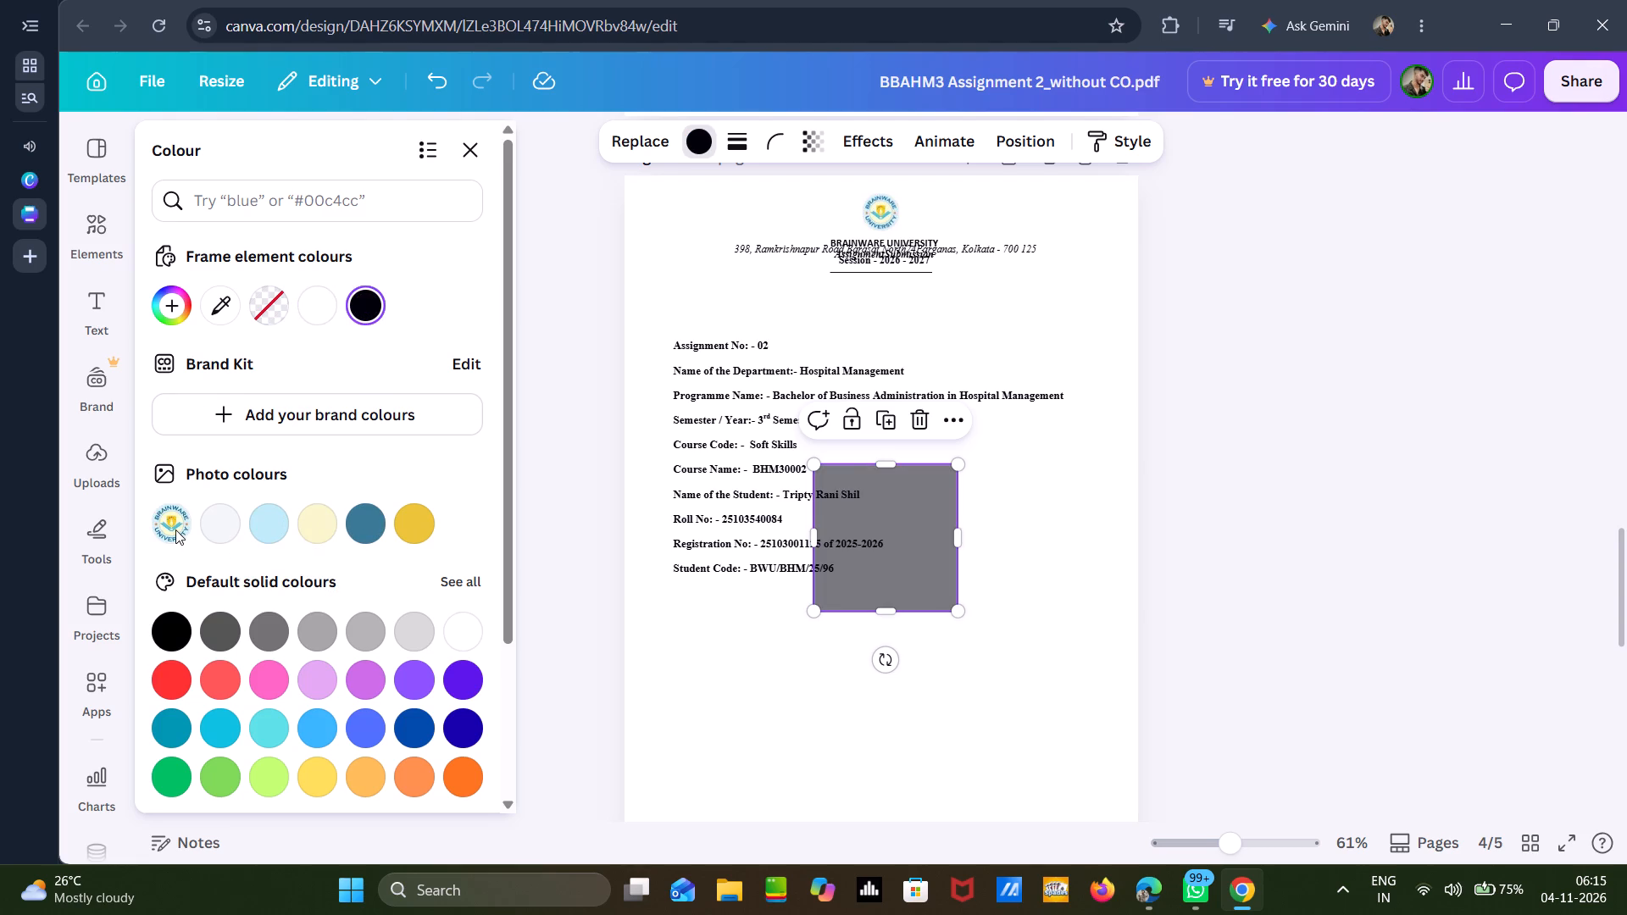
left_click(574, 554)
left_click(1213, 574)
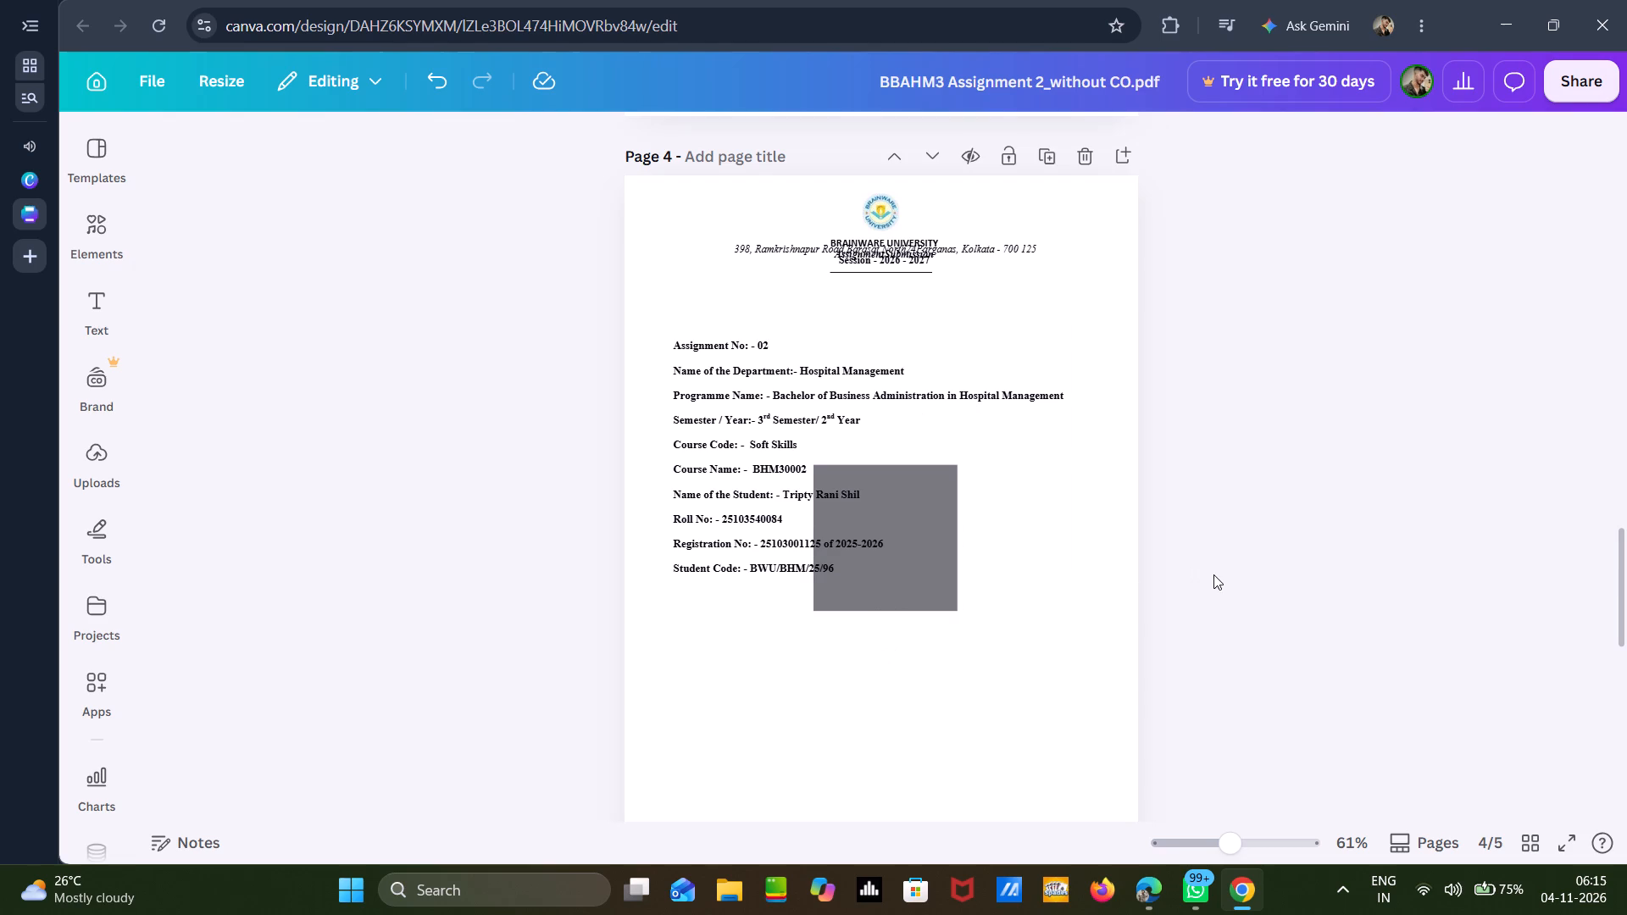
Delete the black-filled logo element from page 4.
left_click(908, 596)
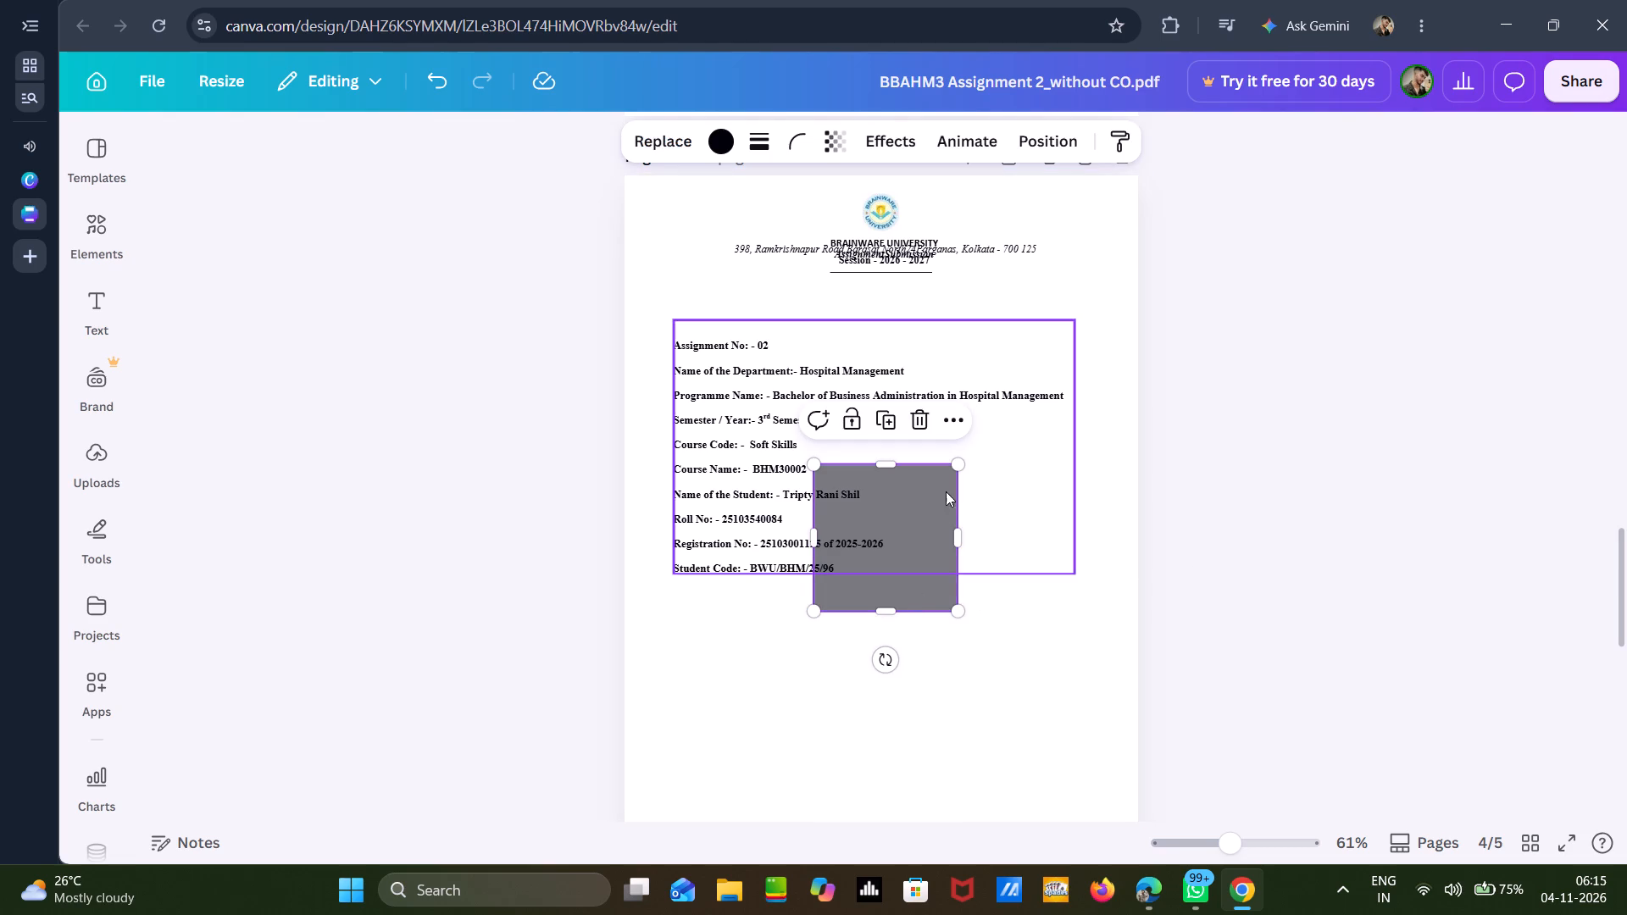
left_click(920, 428)
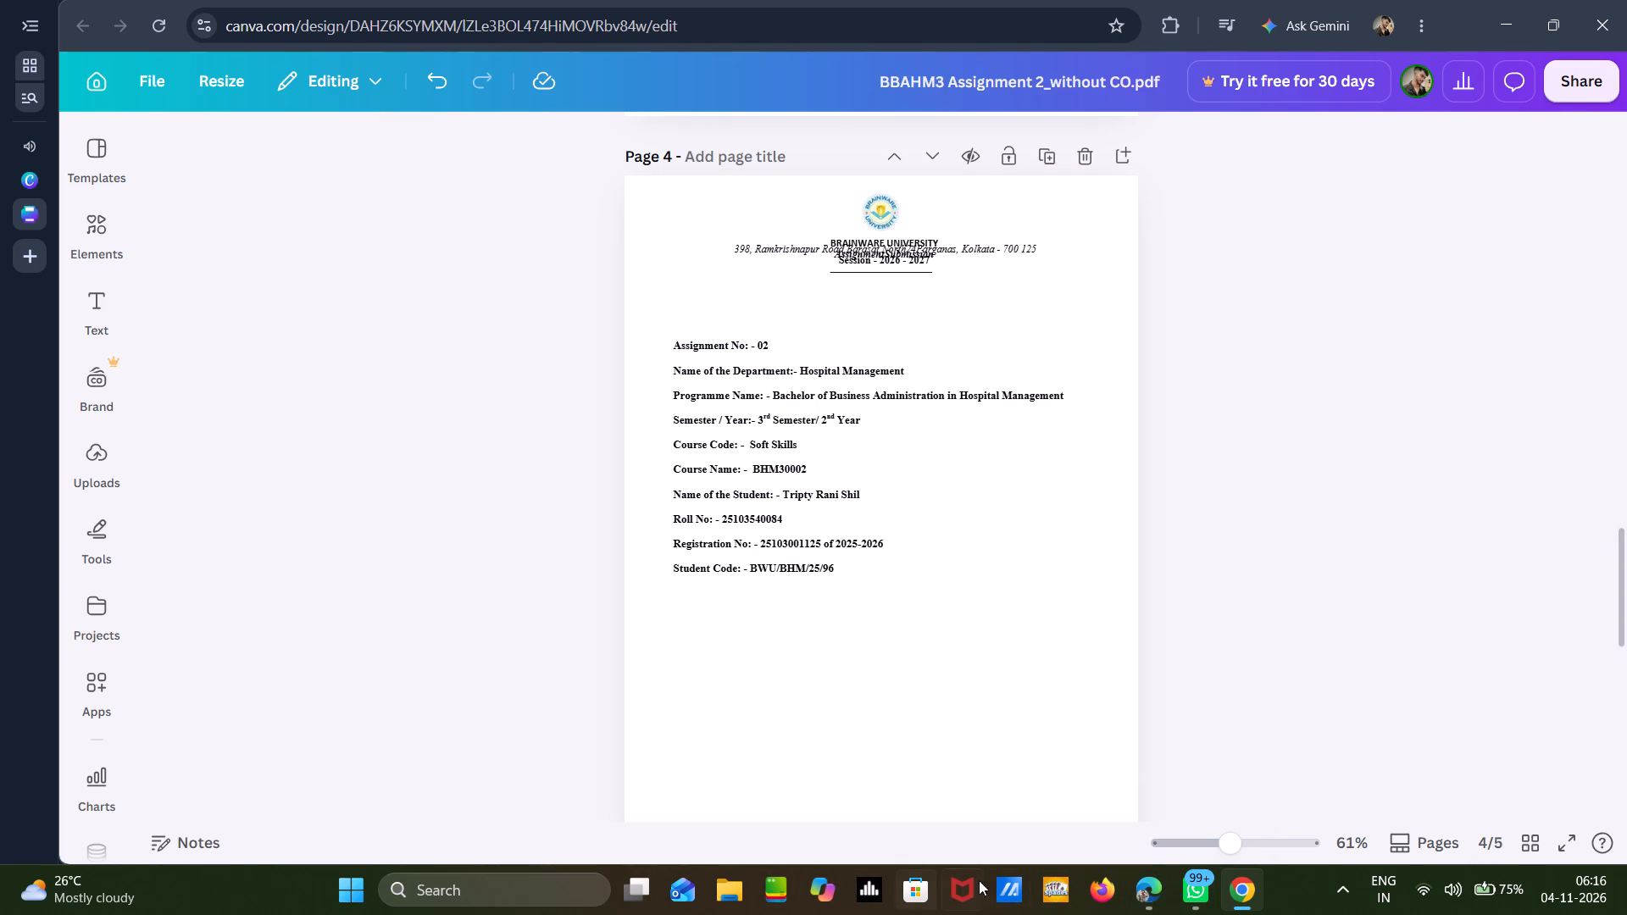
Switch to Microsoft Edge and search the web for "brainware university.in".
left_click(1151, 898)
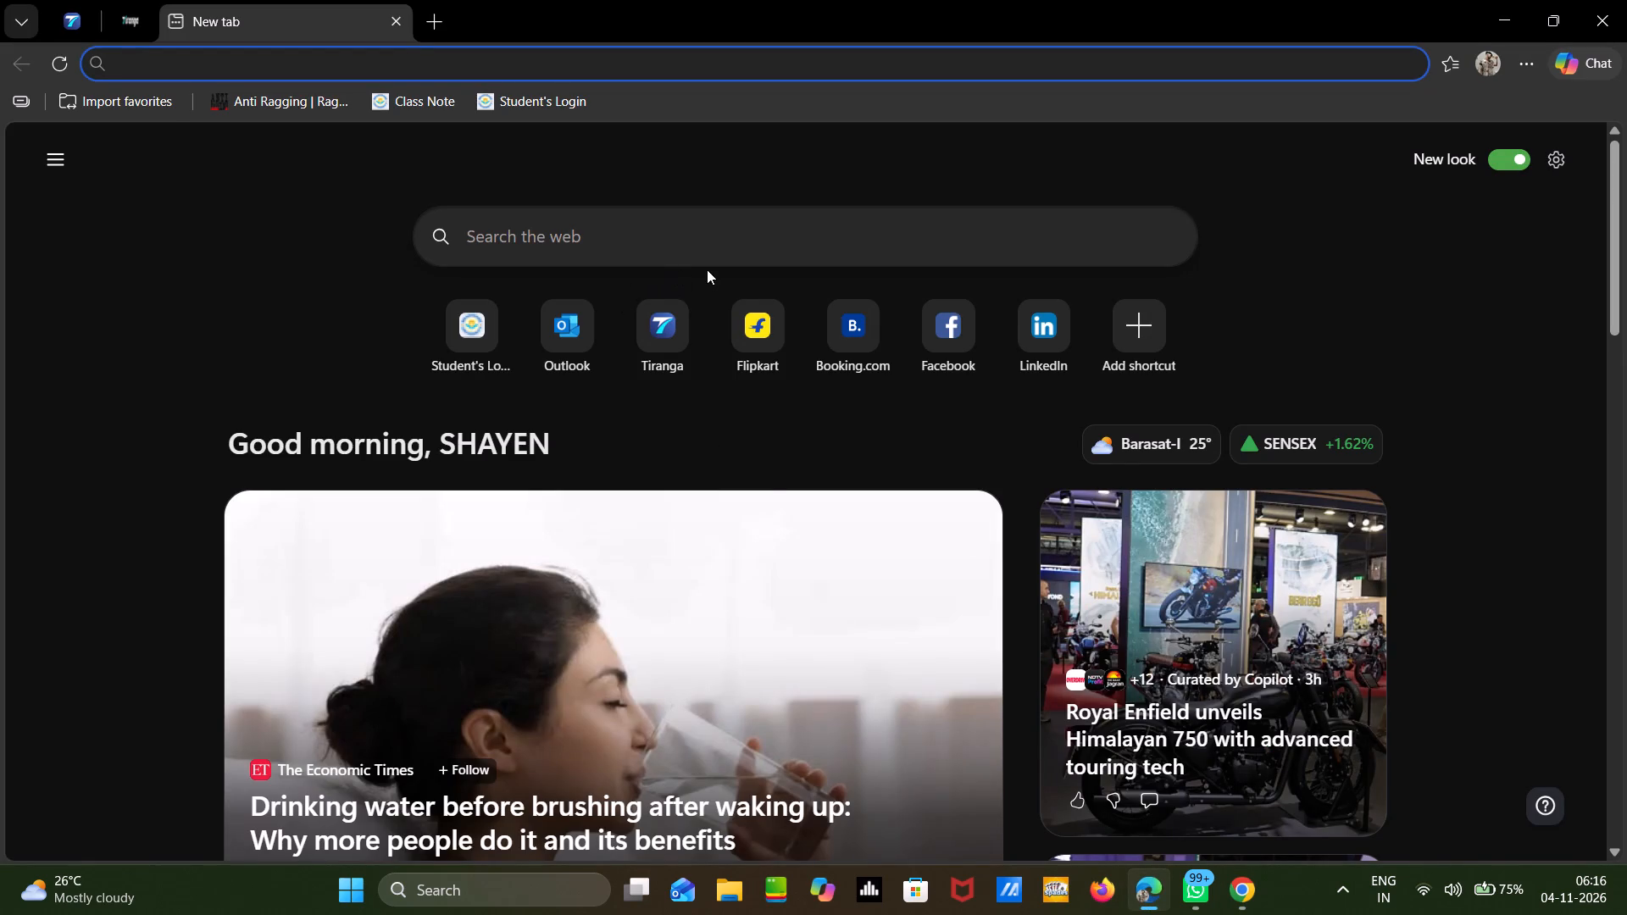
left_click(752, 237)
type("BRAIN")
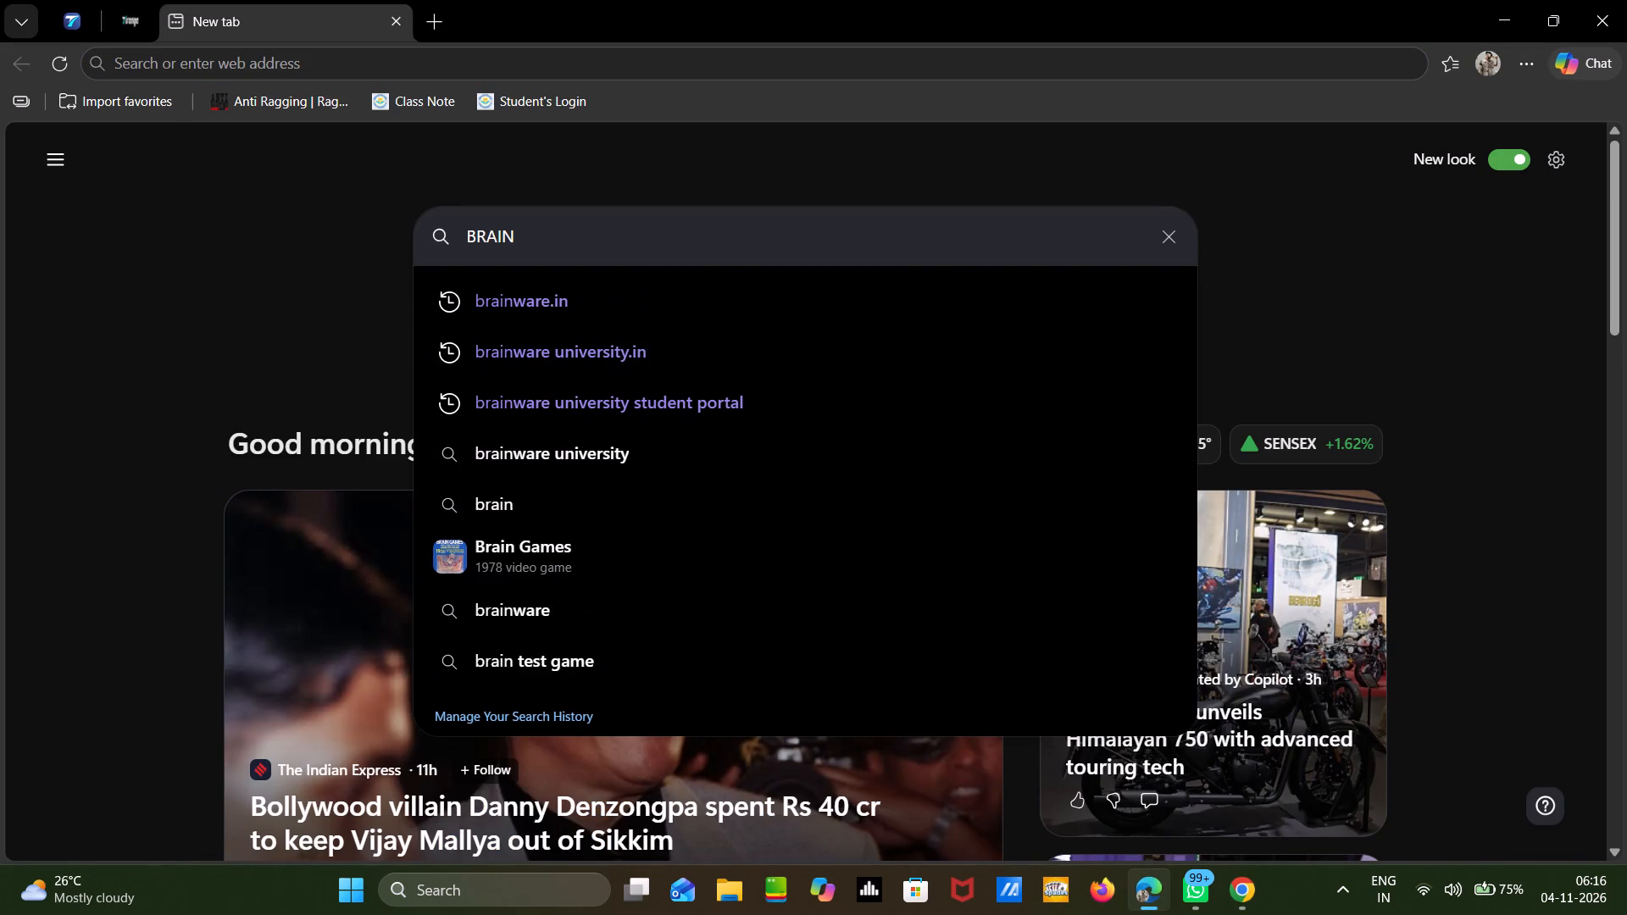
left_click(686, 352)
Change the web search to "brainware university BLACK AND WHITE LOGO" and run it.
left_click(723, 136)
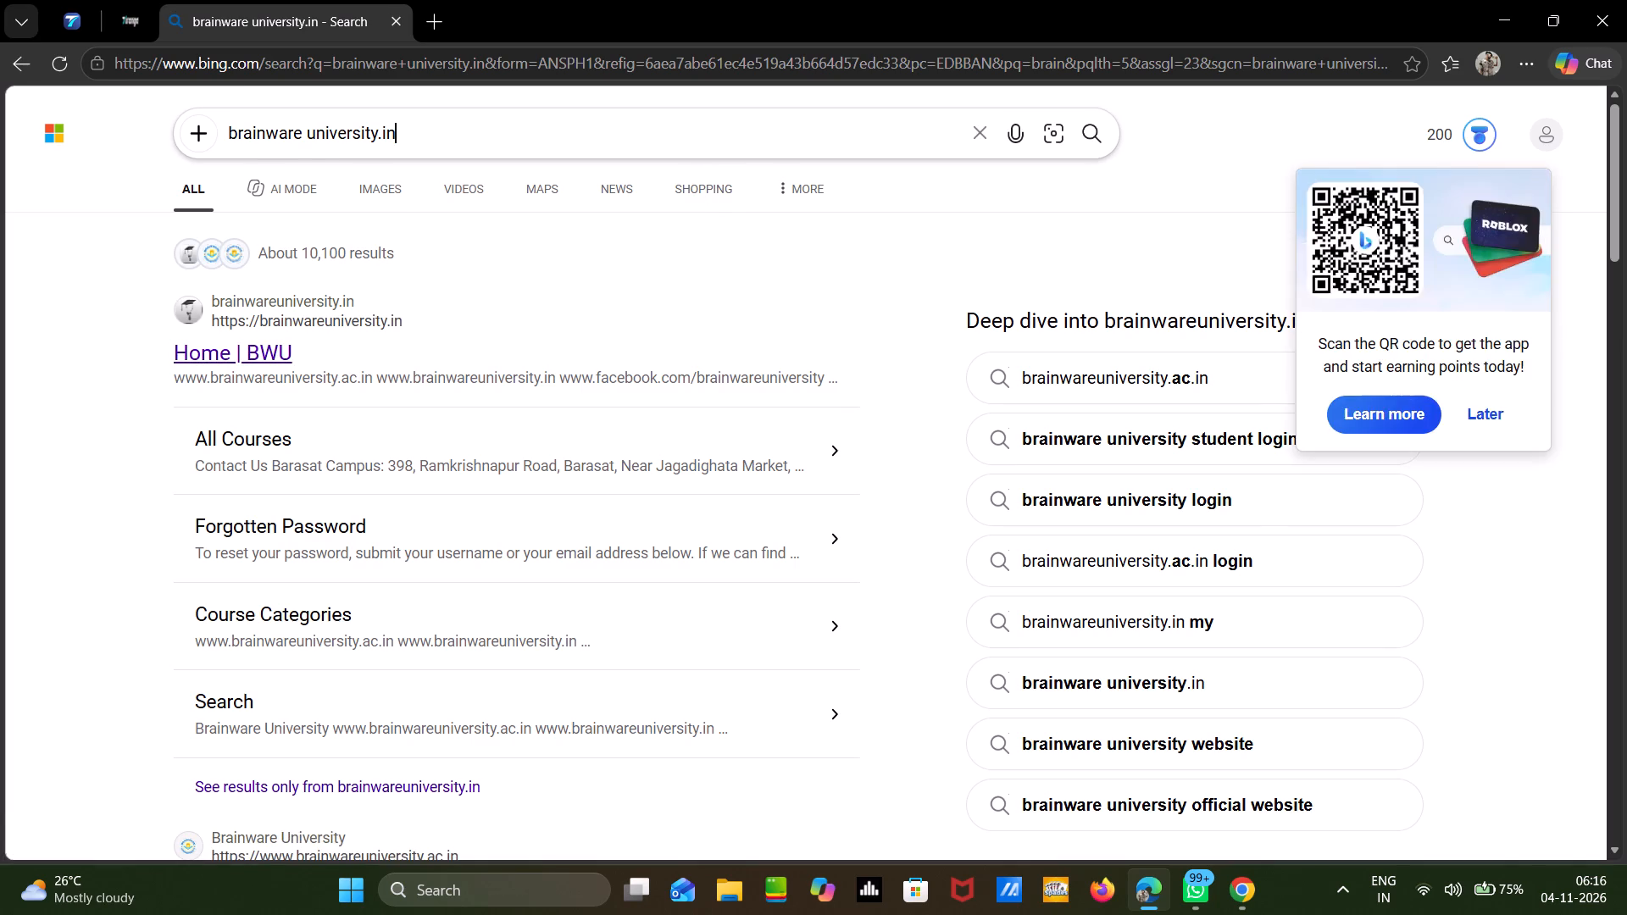
key("BackSpace")
key("BackSpace")
key("BackSpace")
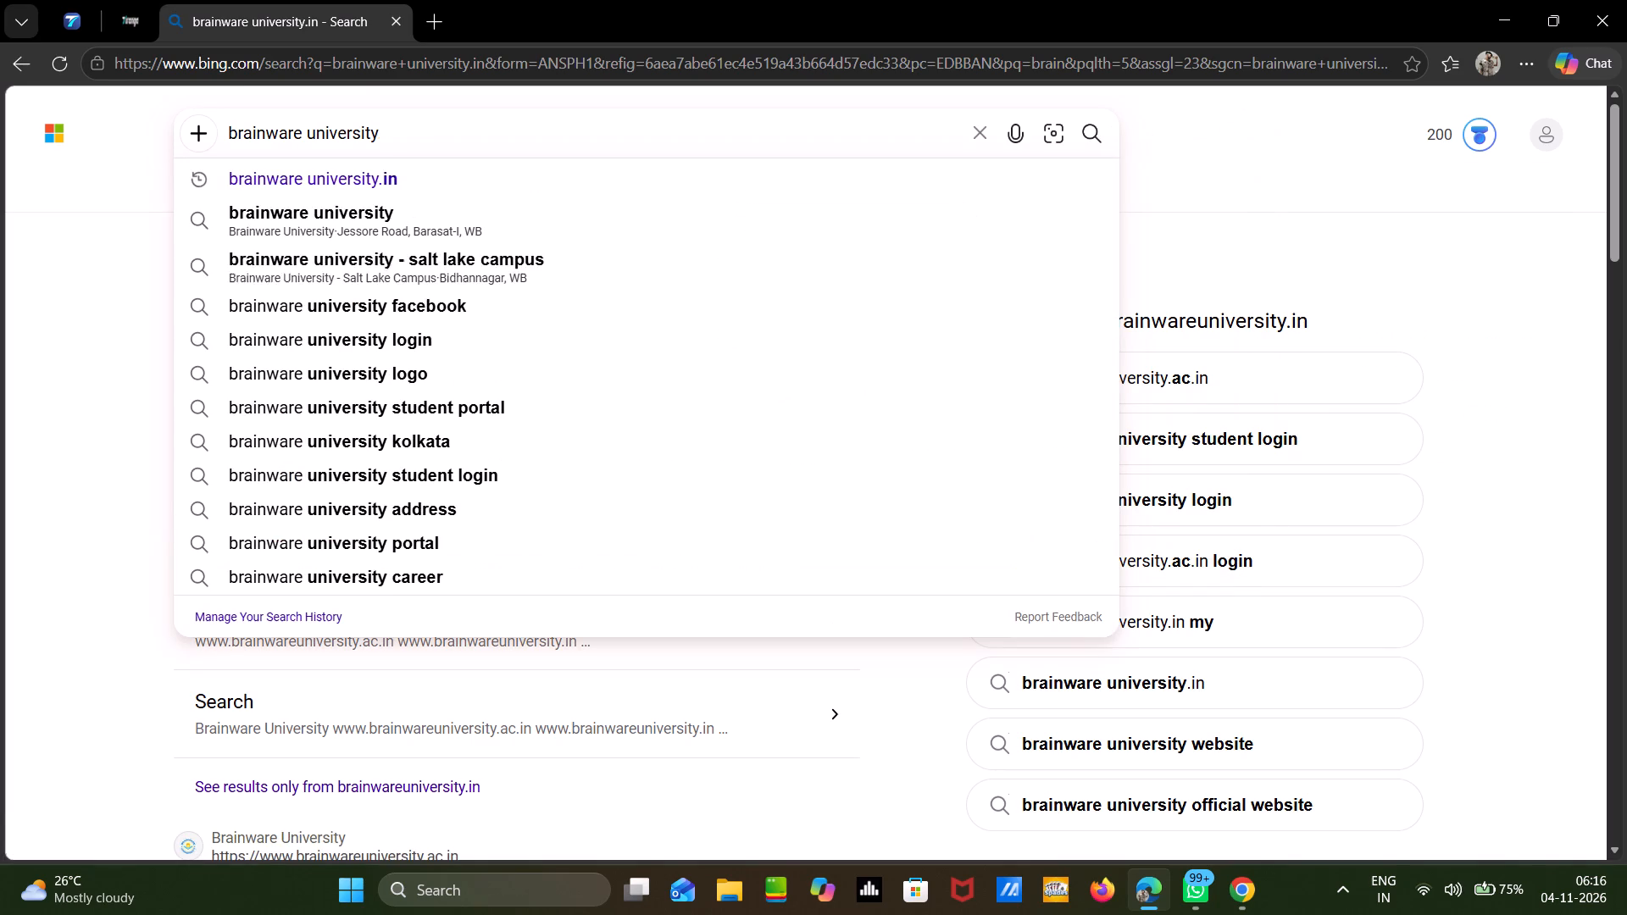
key("space")
type("BLA")
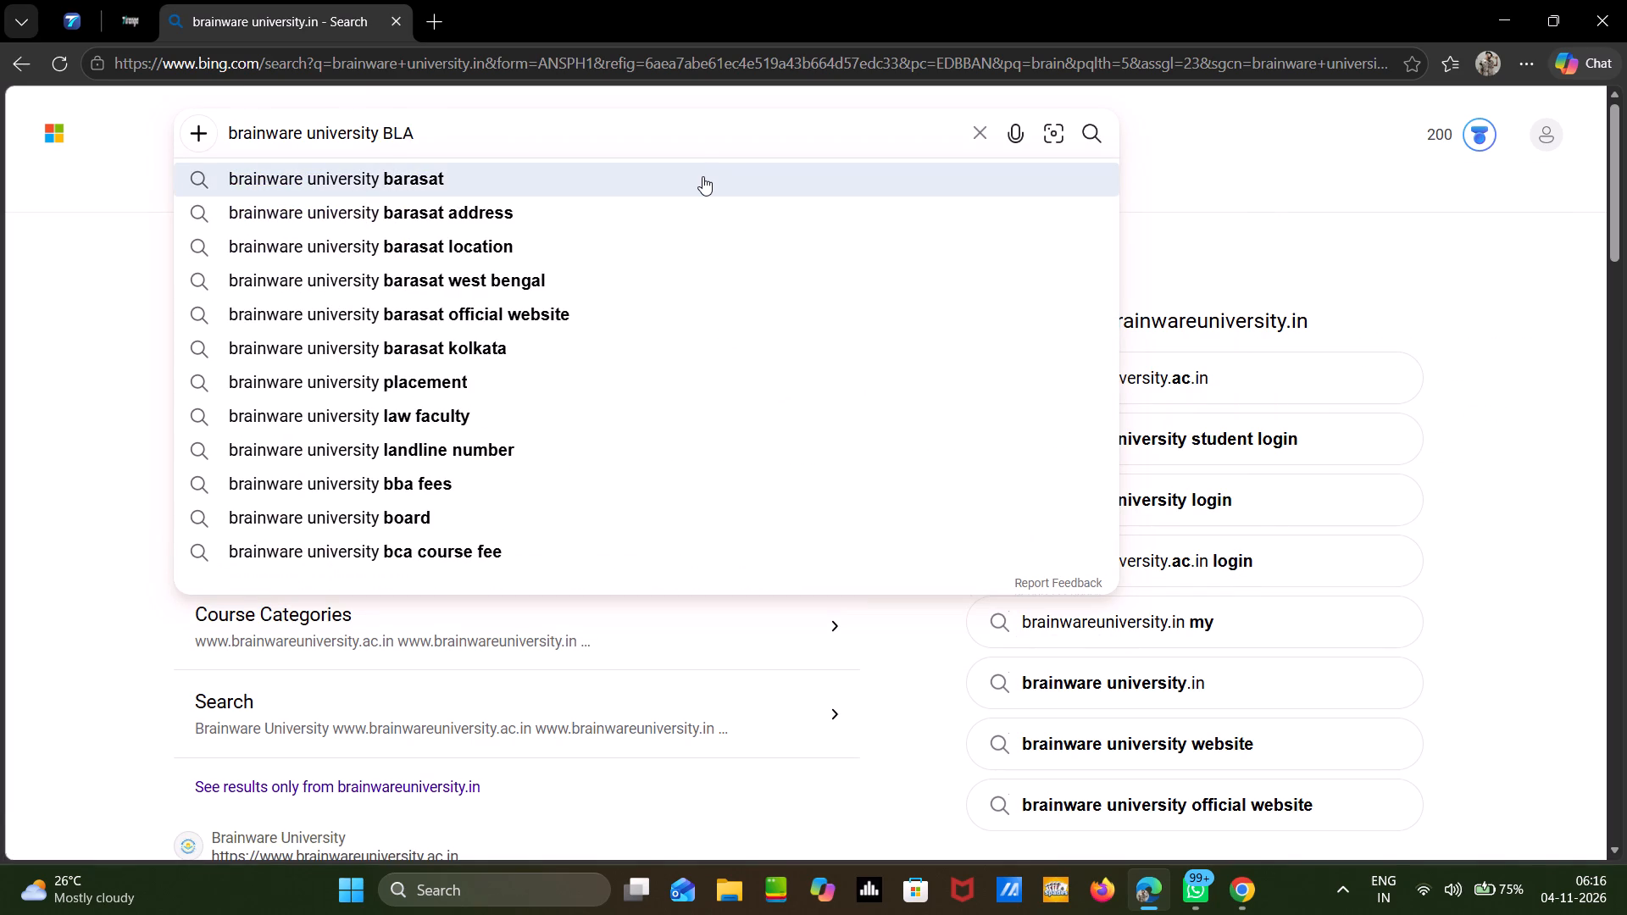
type("CK")
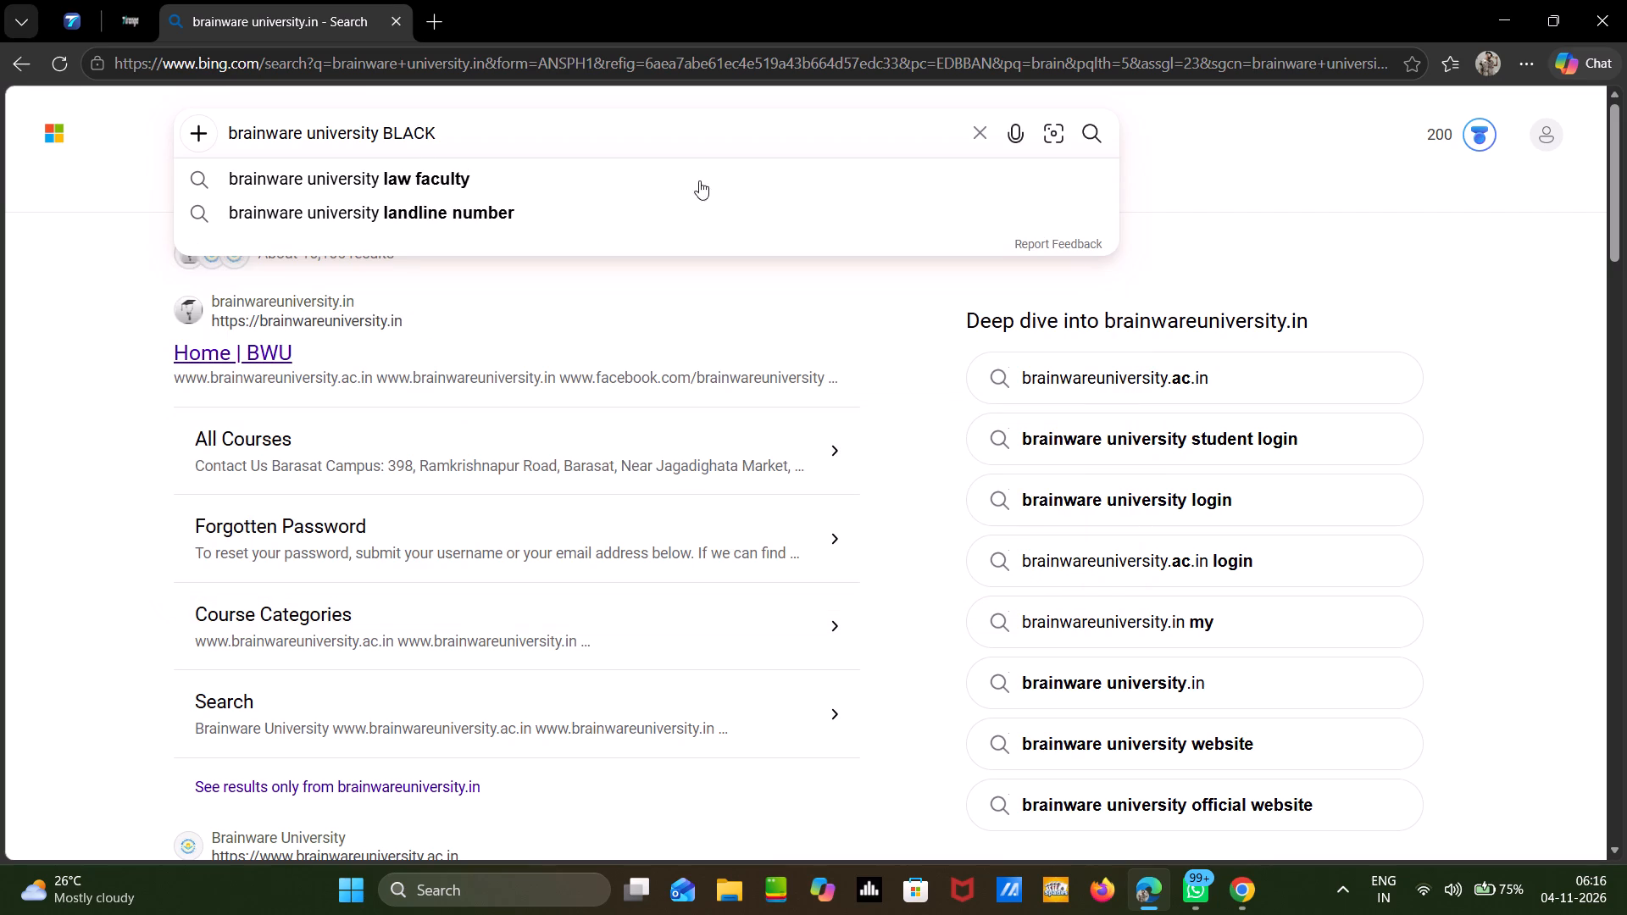
key("space")
type("AND")
key("space")
type("WHITR")
key("BackSpace")
key("BackSpace")
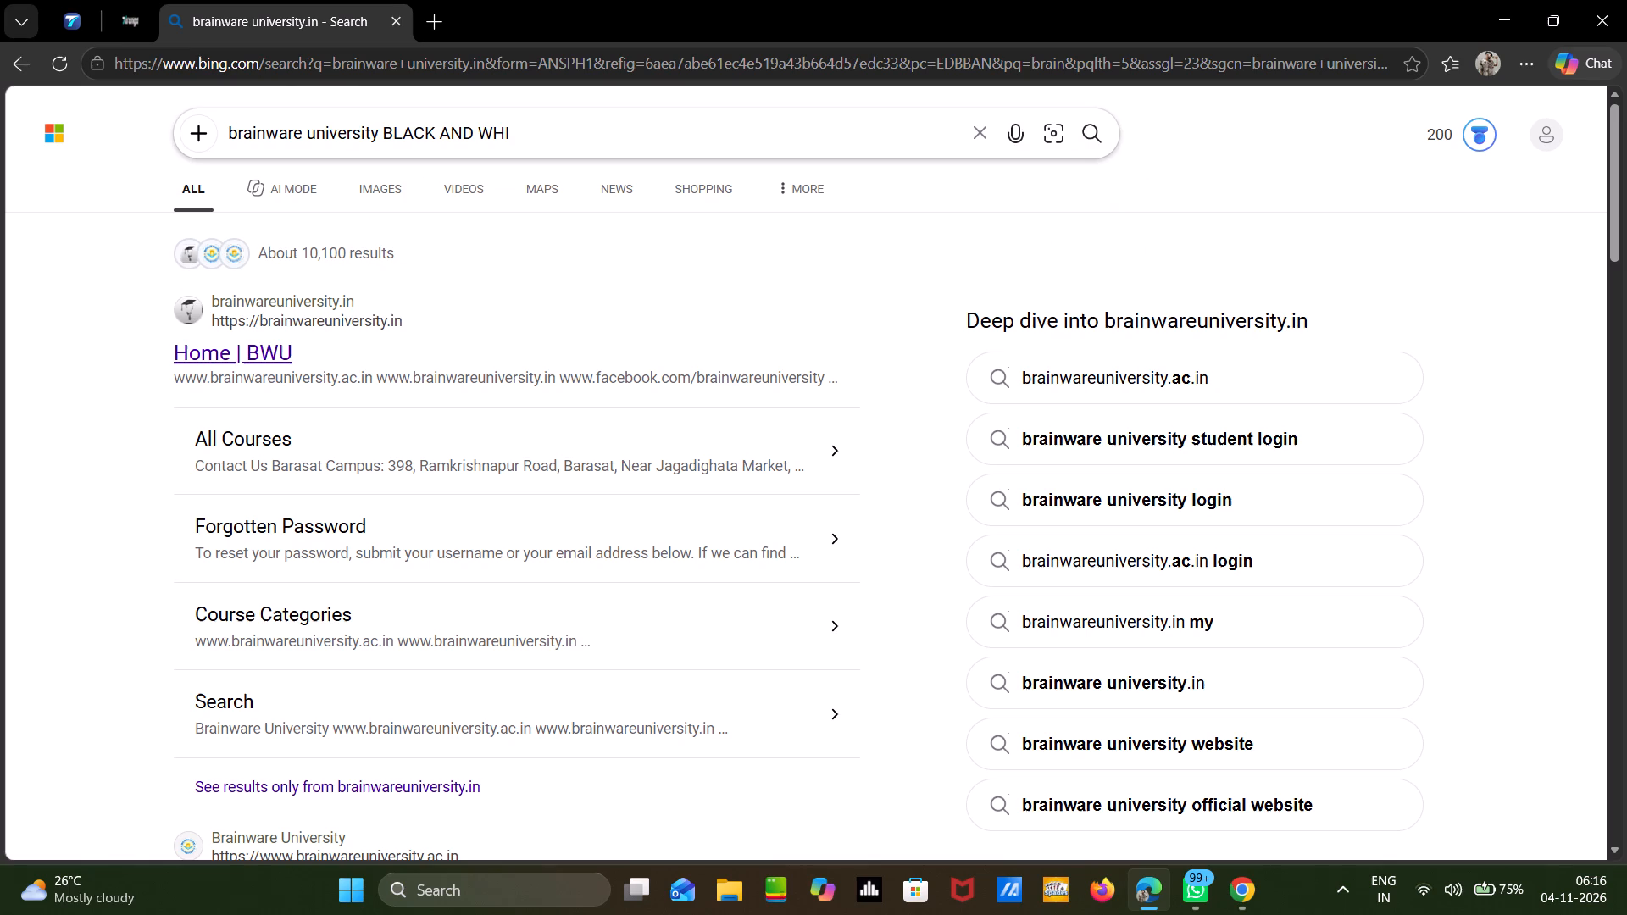
type("TE LOGO")
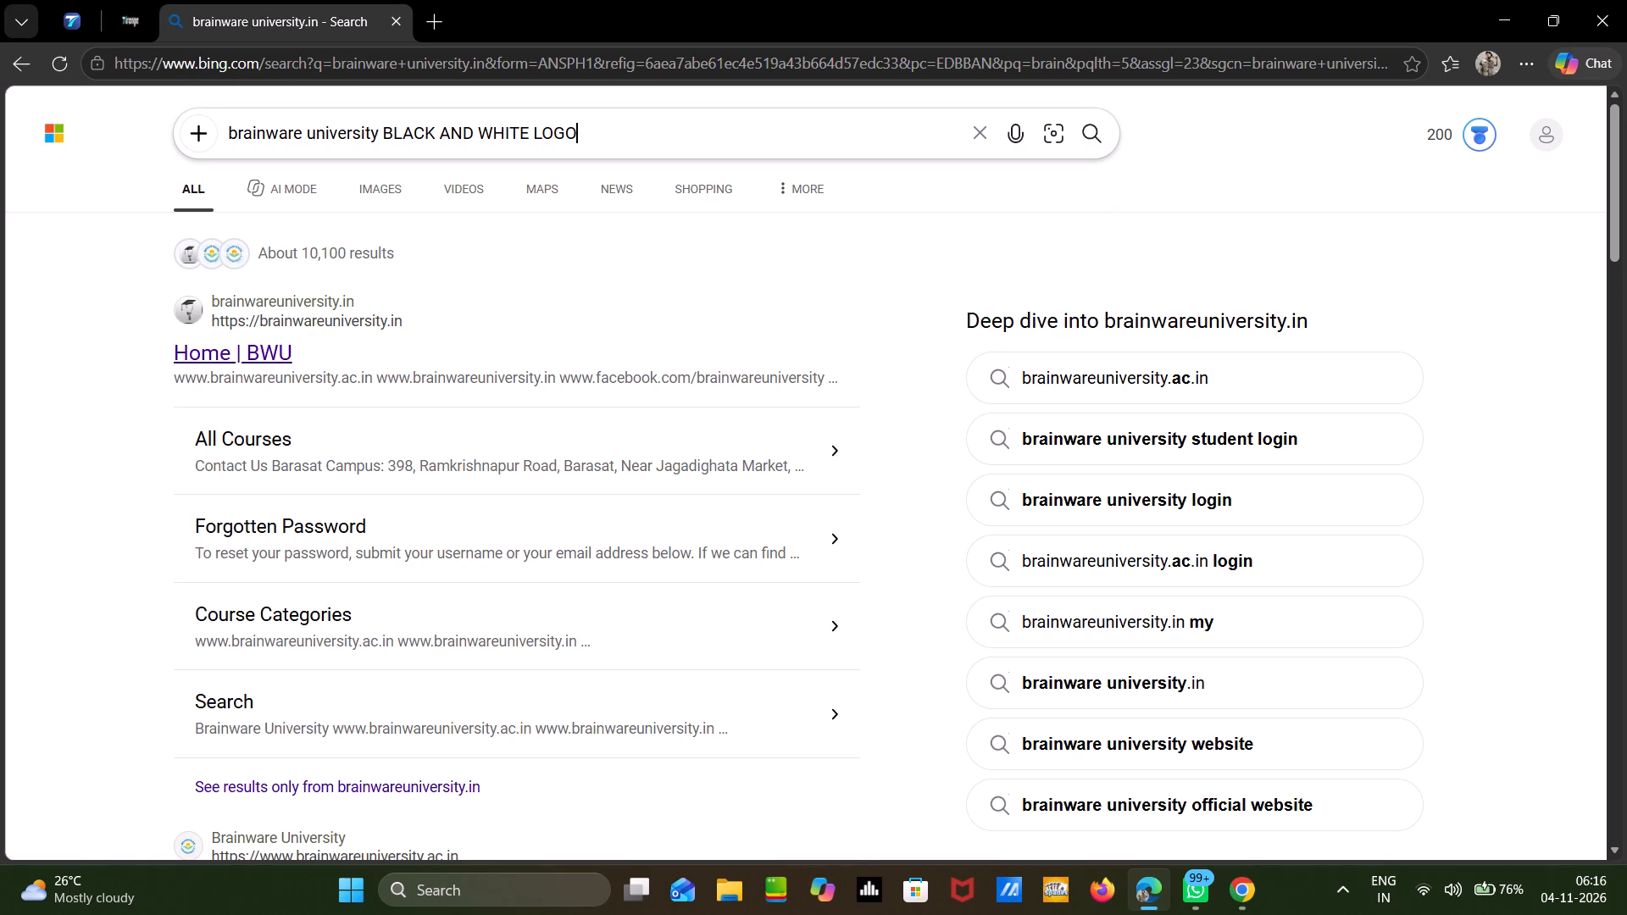
key("Return")
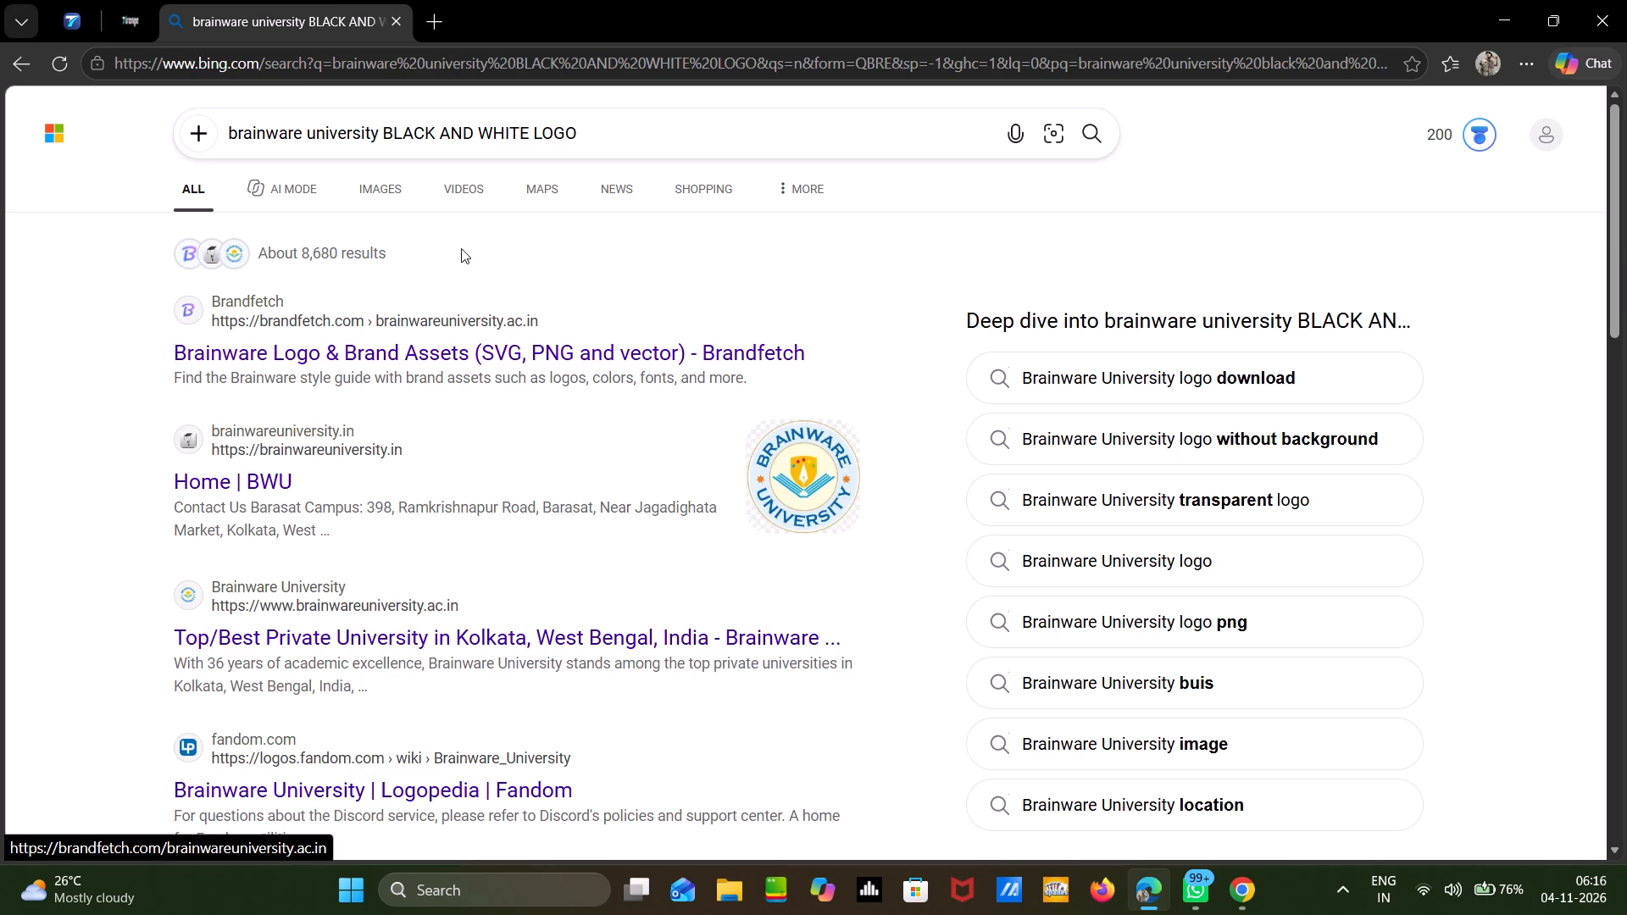
Browse the image results for a black and white version of the Brainware University logo.
left_click(378, 197)
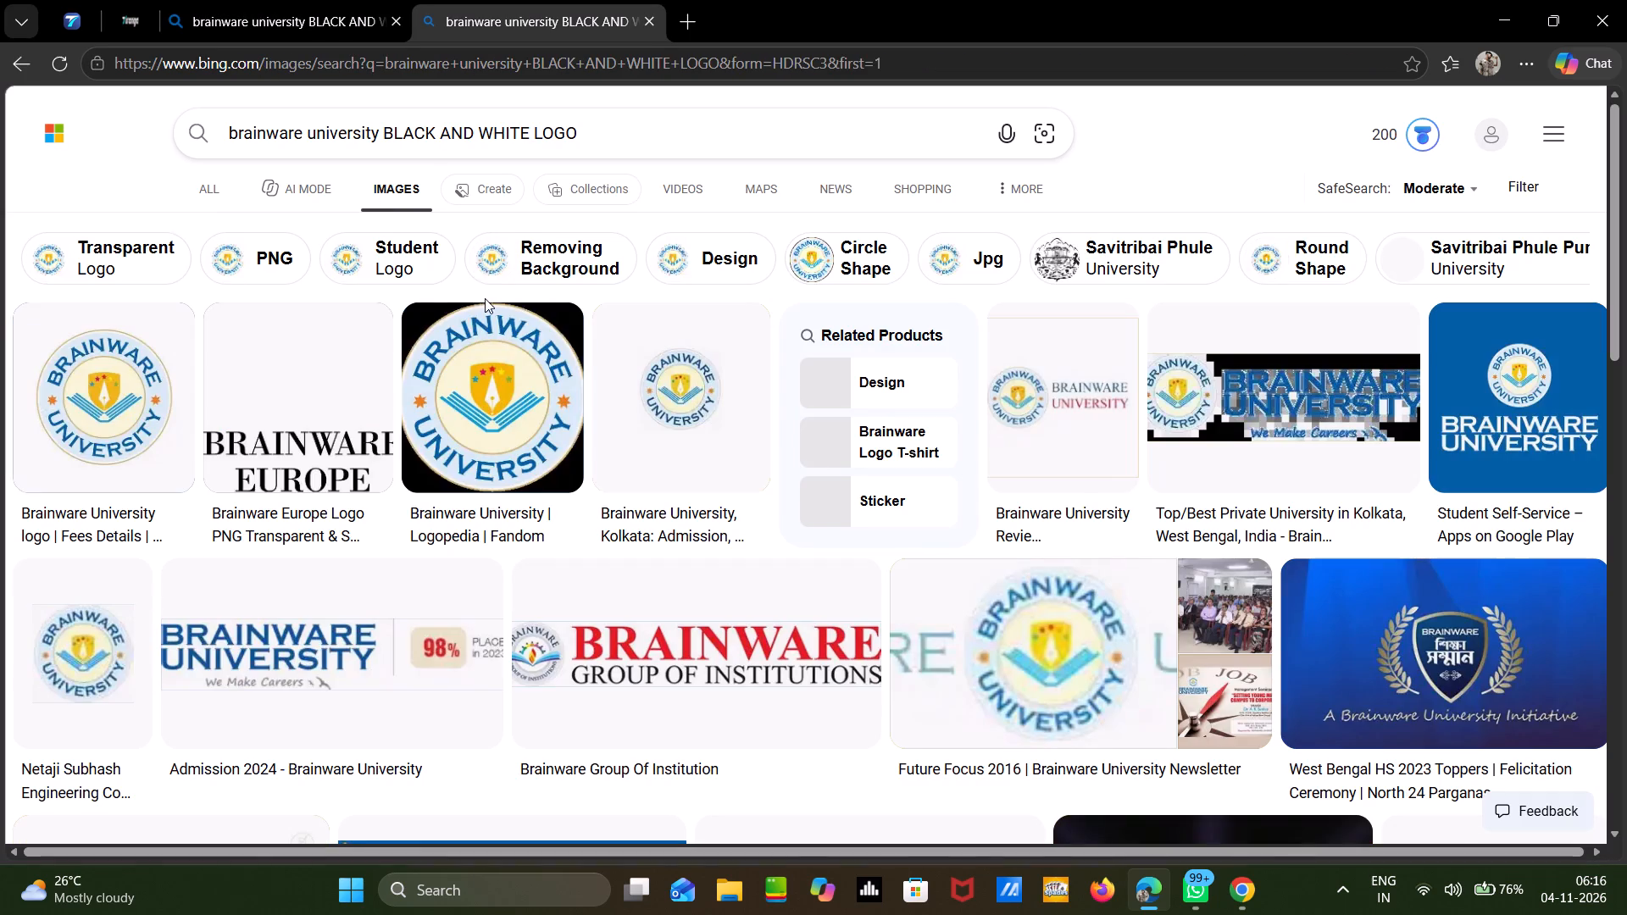
scroll(759, 506, "down", 1)
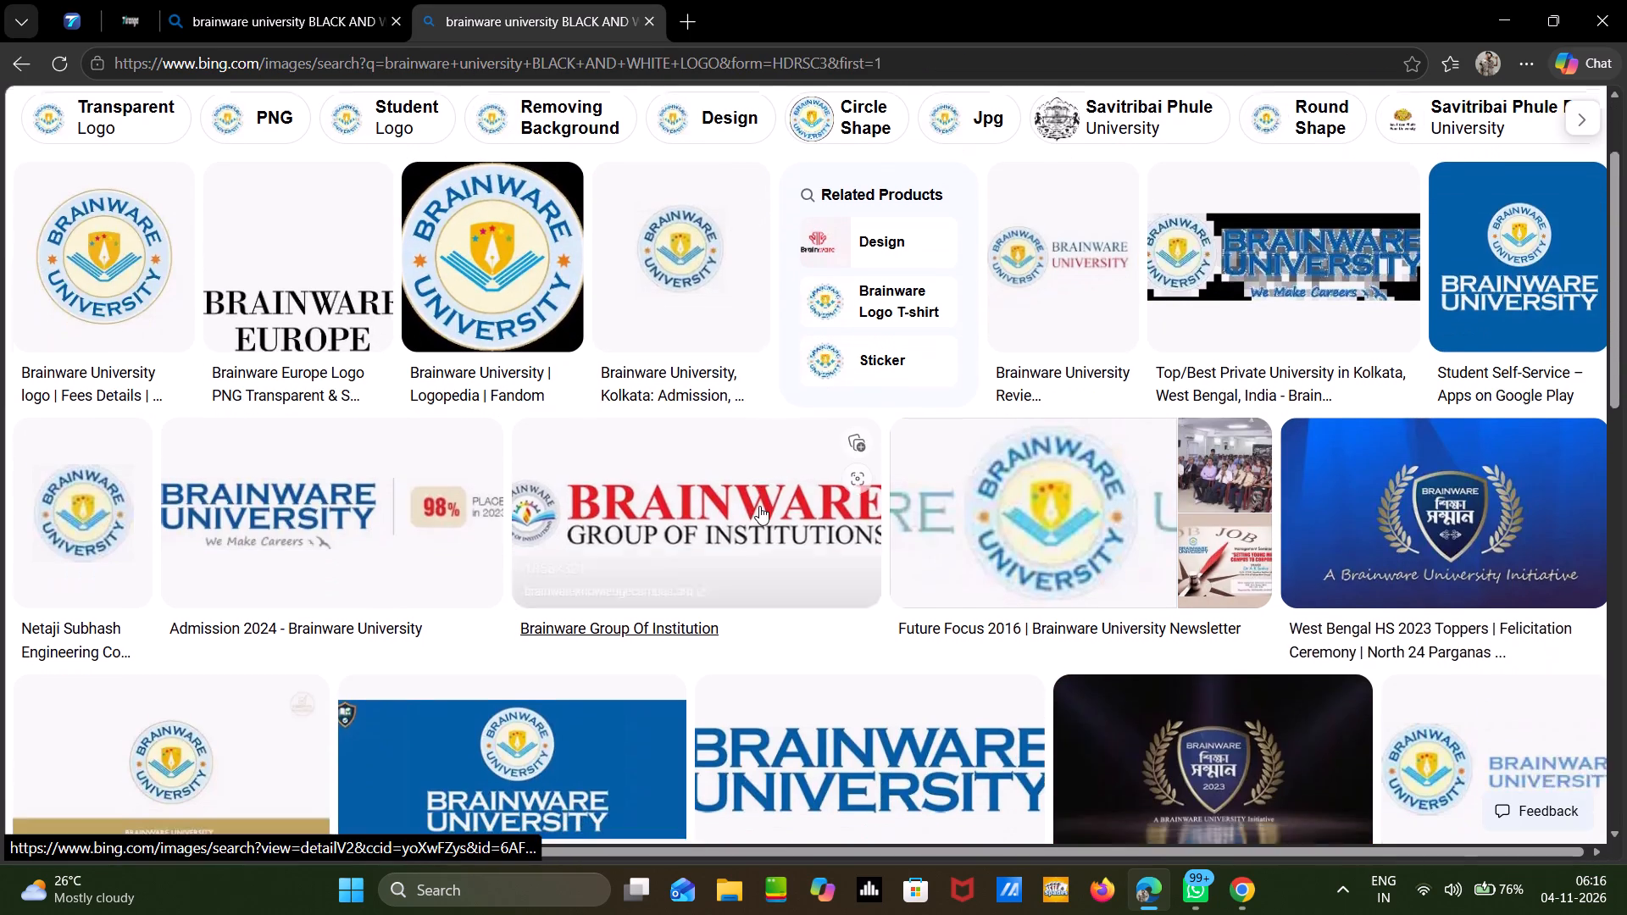
scroll(759, 506, "down", 11)
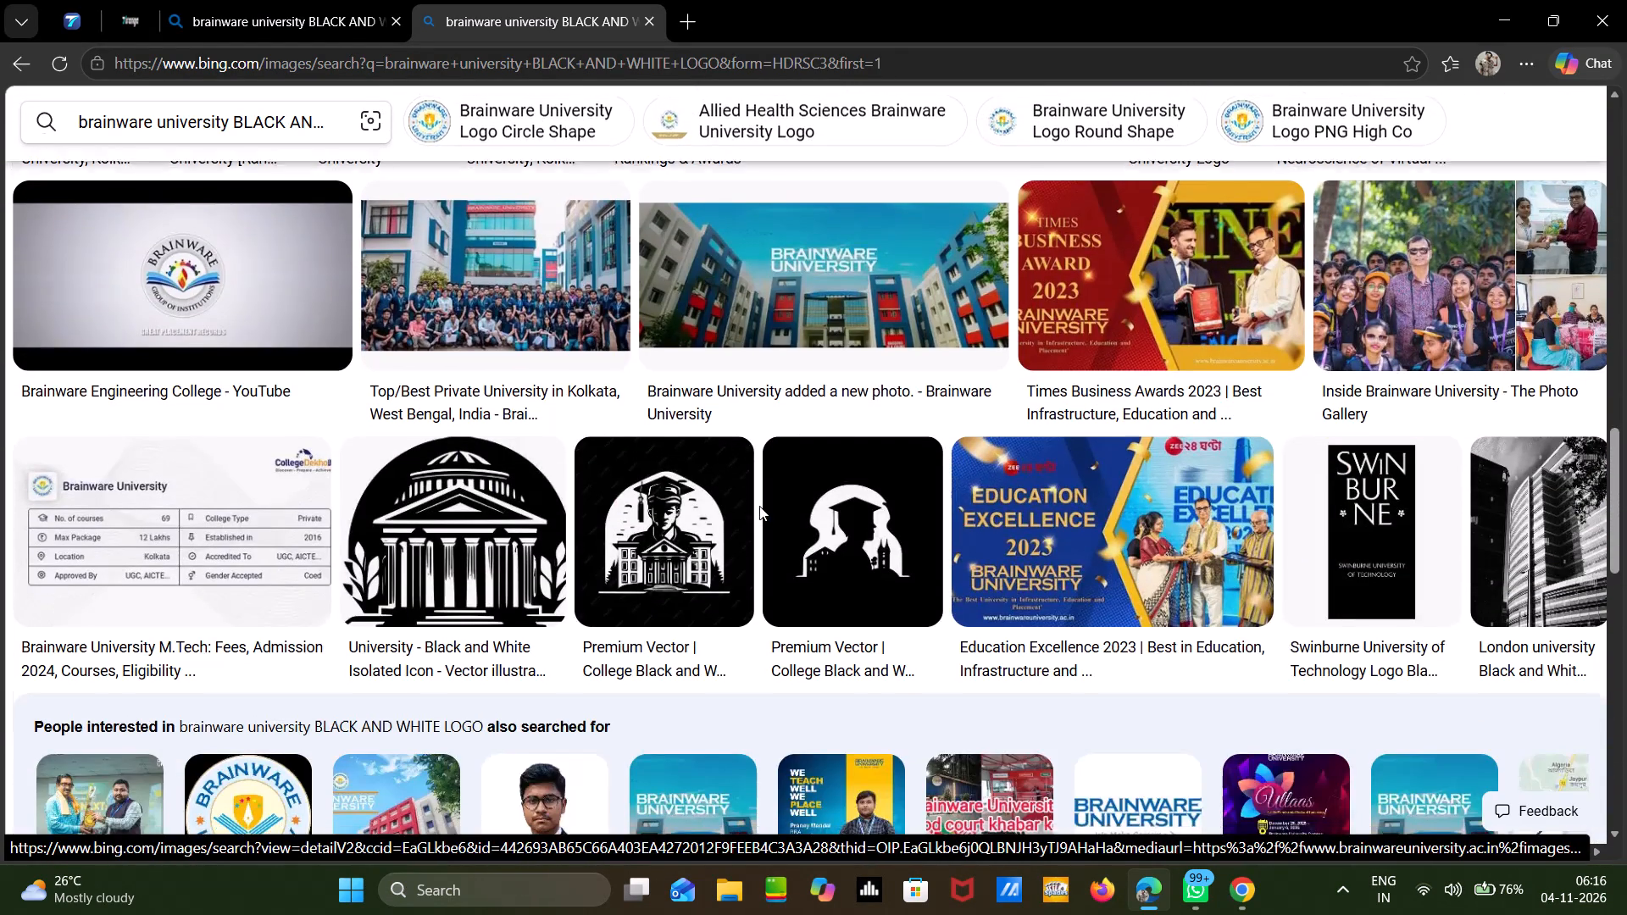
scroll(759, 506, "down", 4)
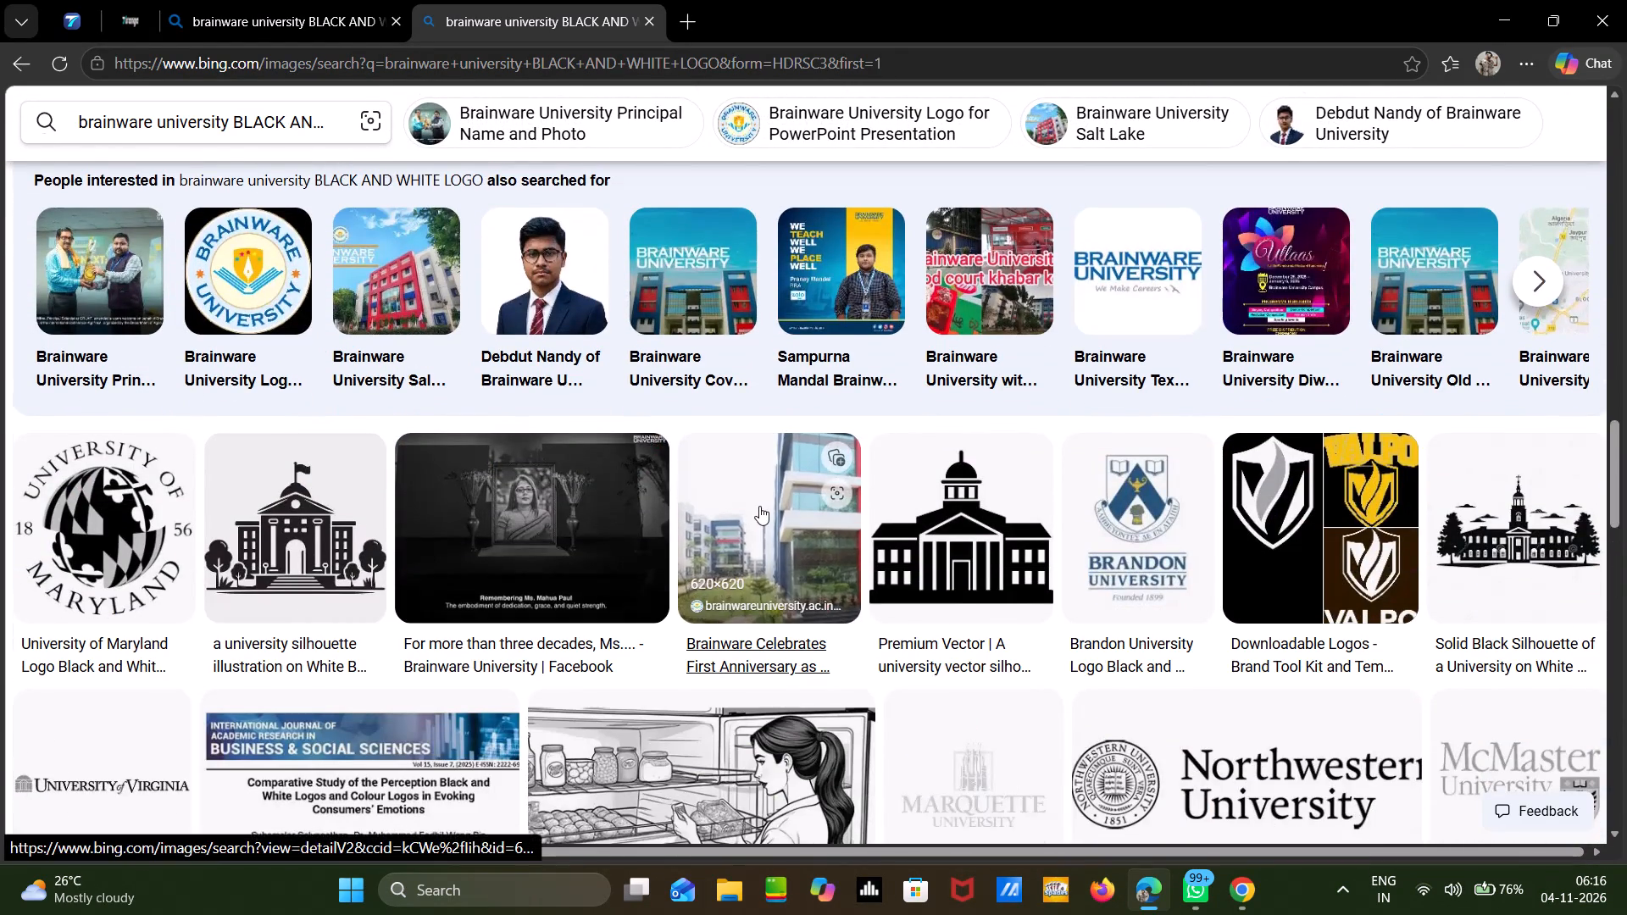
scroll(759, 506, "down", 6)
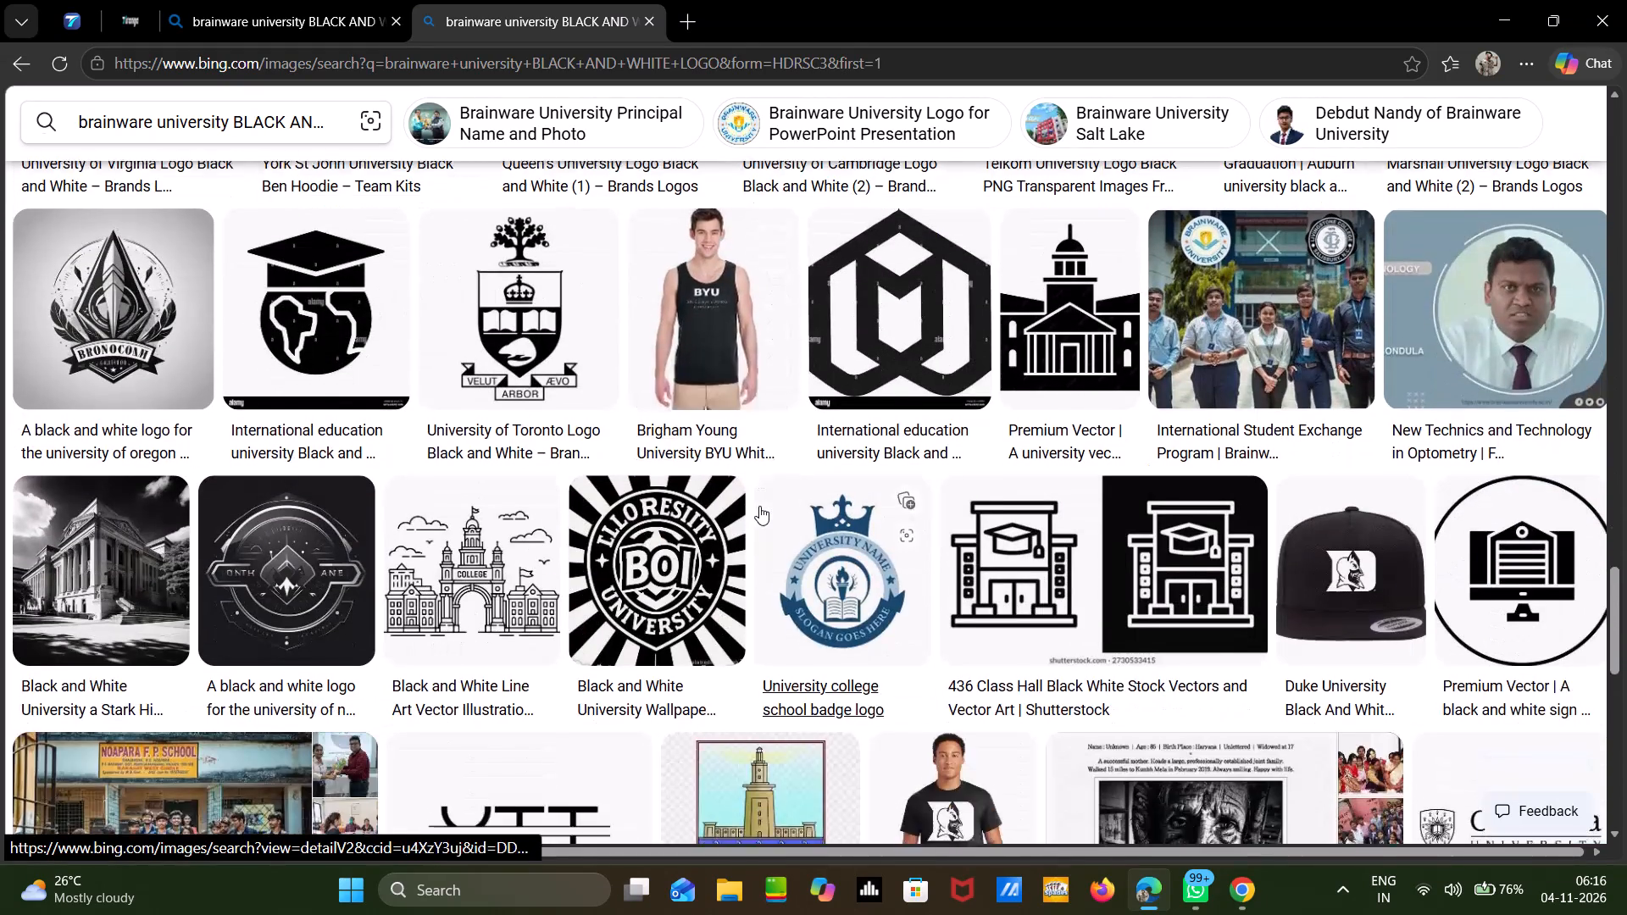
scroll(759, 506, "down", 3)
scroll(759, 506, "up", 7)
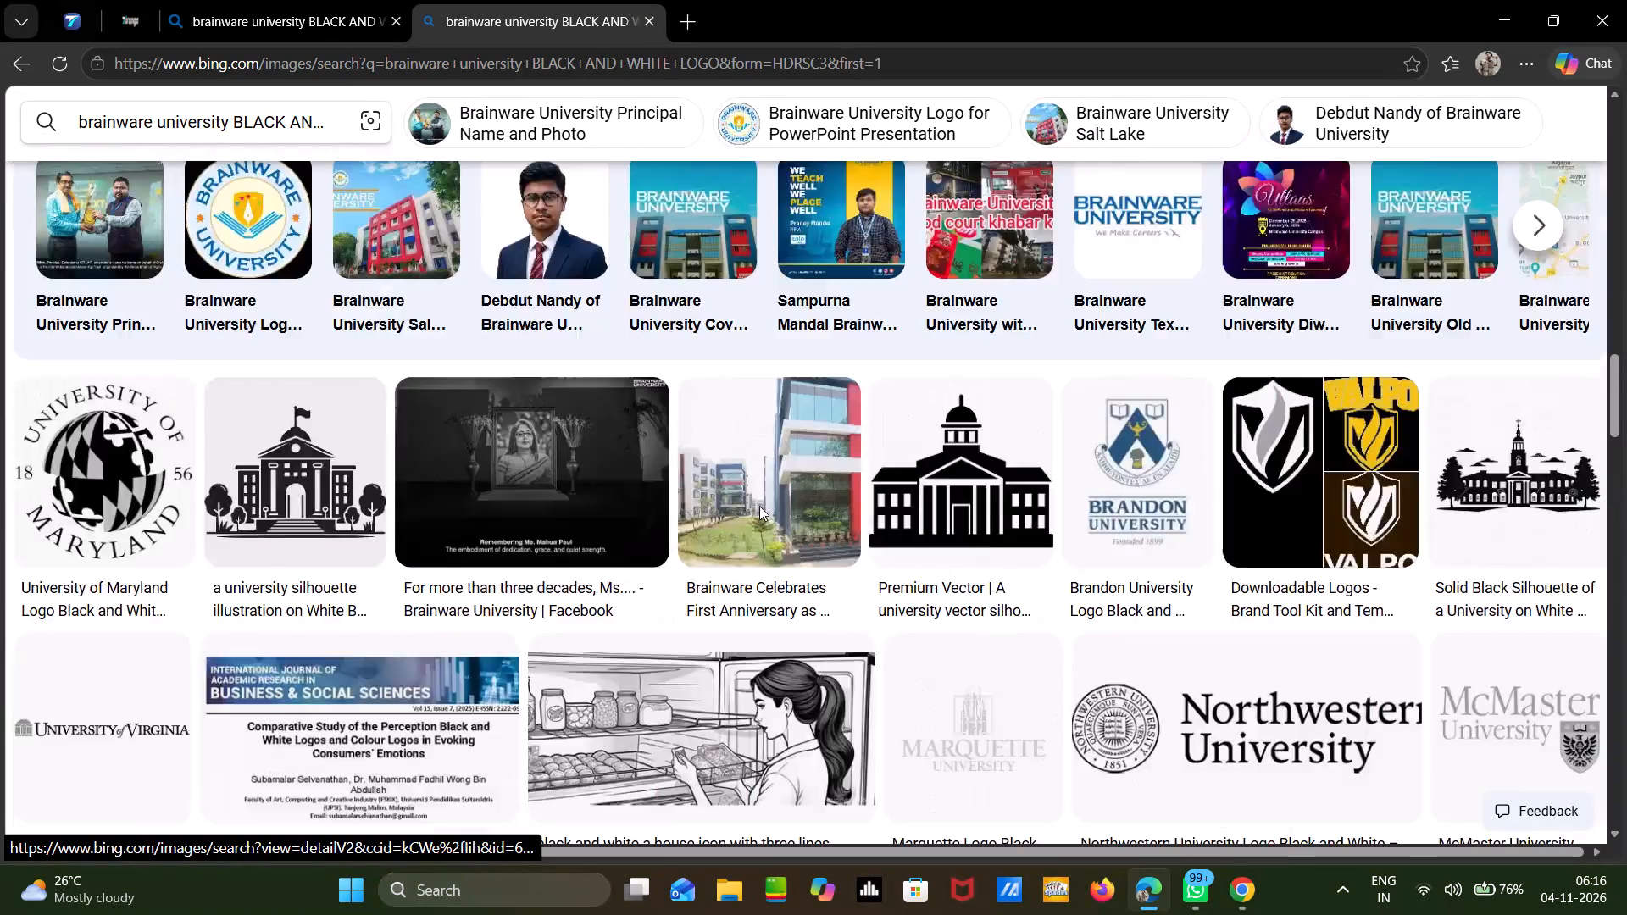
scroll(759, 506, "up", 10)
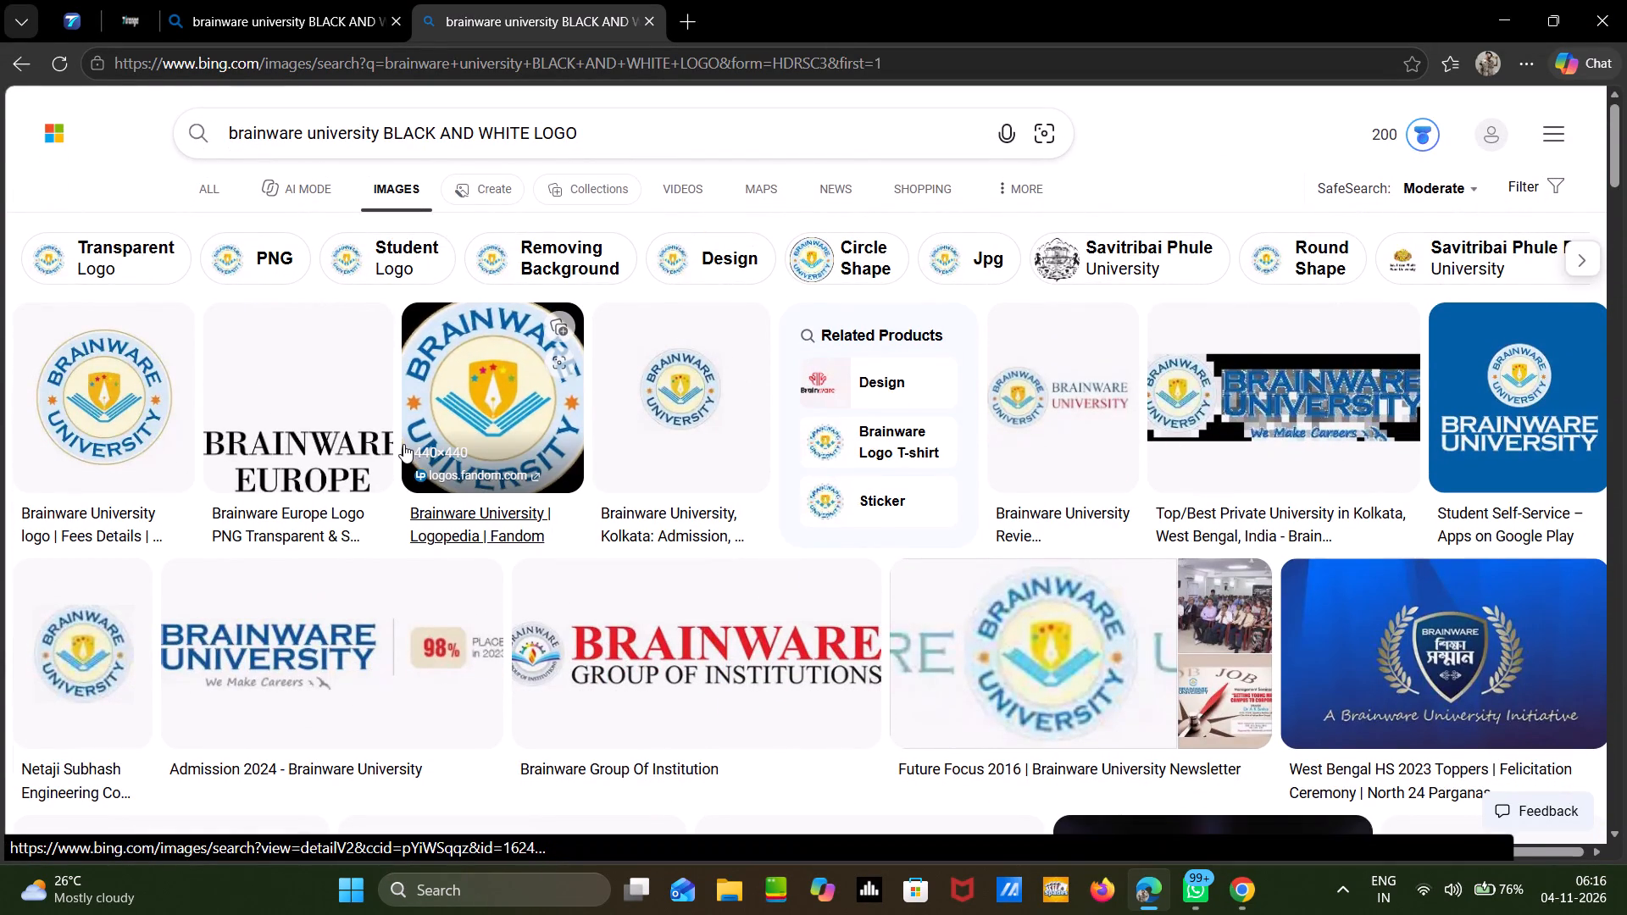
Return to all results, open the Brandfetch Brainware logo page, and go back to look over the search results.
left_click(214, 197)
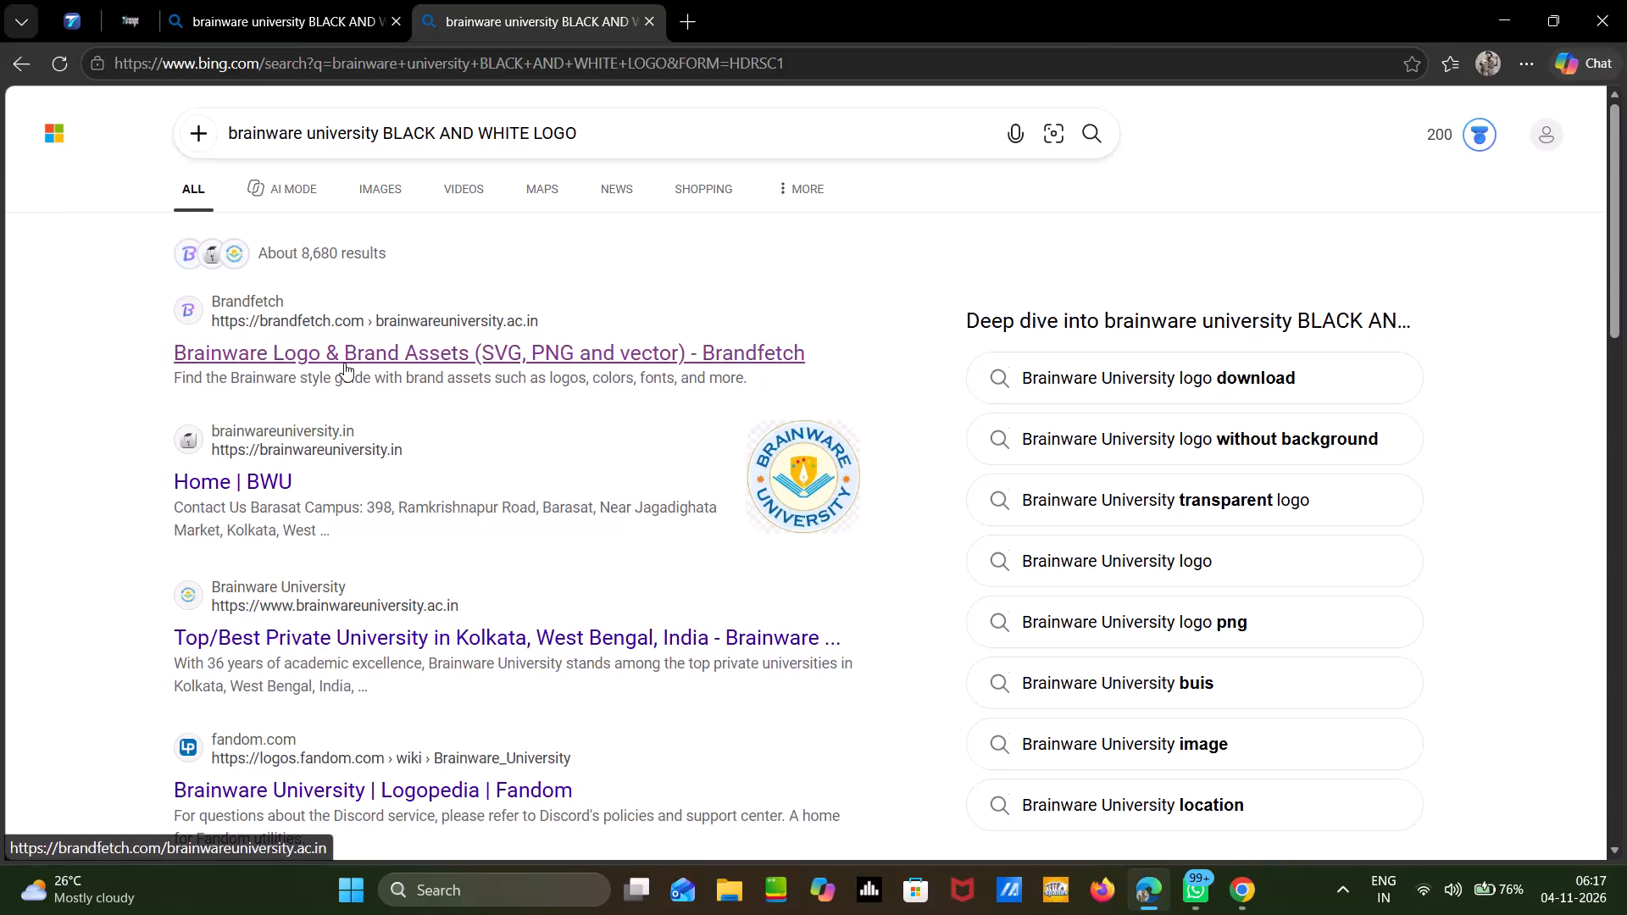
left_click(344, 363)
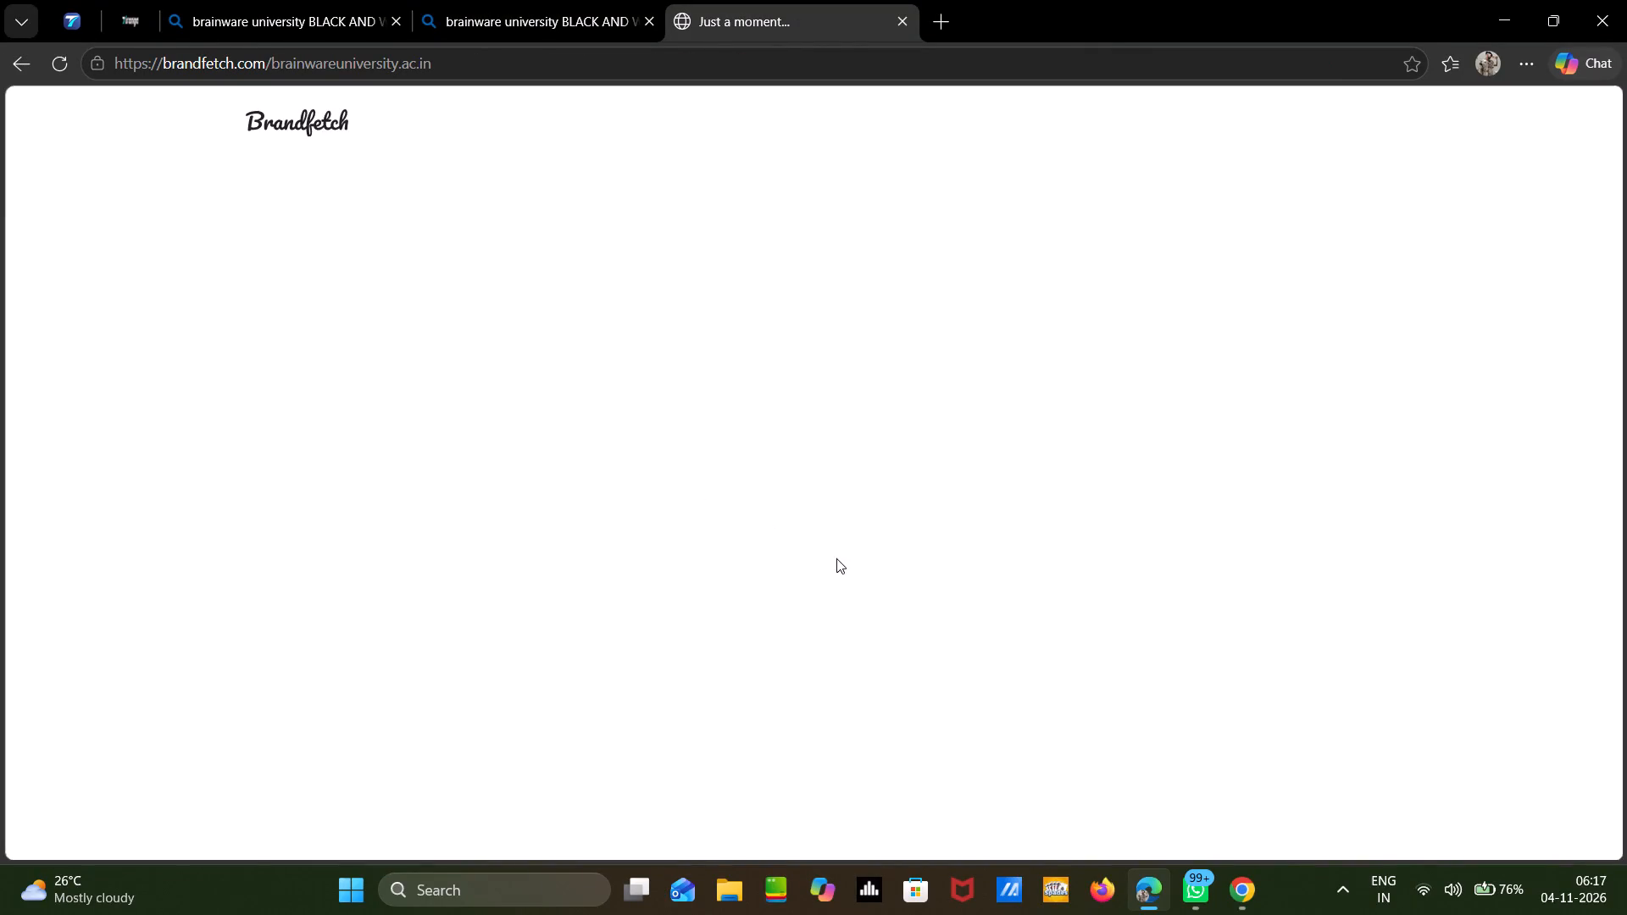
left_click(503, 0)
scroll(503, 451, "down", 3)
scroll(503, 451, "up", 5)
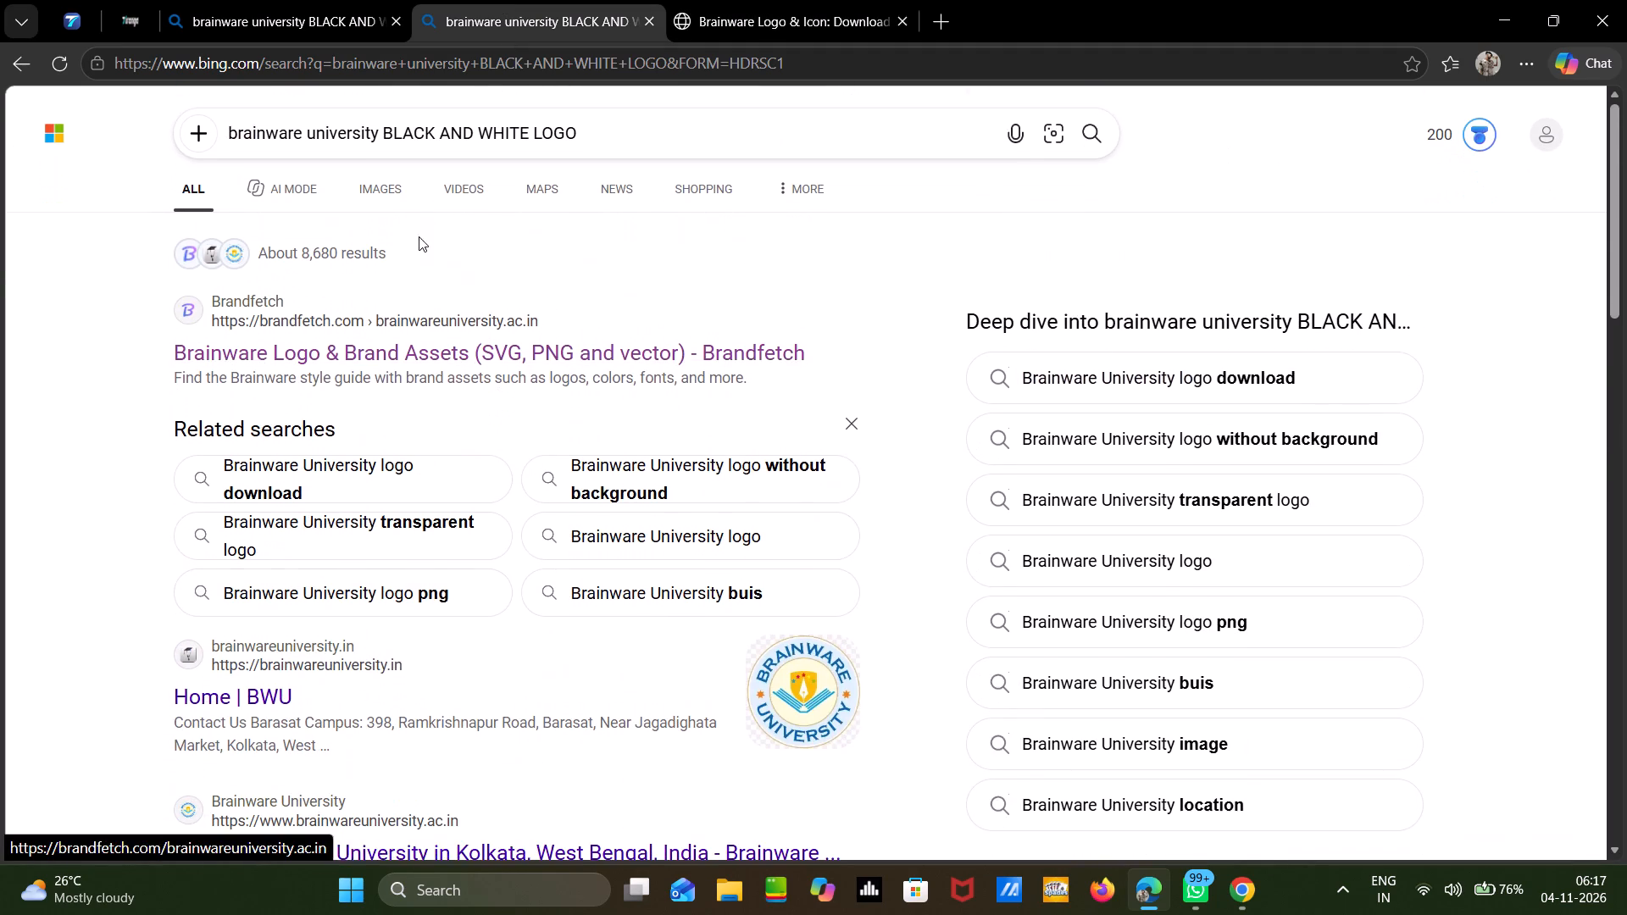
Clear the query back to "brainware university" and search for the suggested "brainware university black and white logo".
left_click(587, 133)
key("BackSpace")
key("BackSpace")
key("BackSpace")
key("BackSpace")
key("BackSpace")
key("BackSpace")
key("BackSpace")
key("BackSpace")
key("BackSpace")
key("BackSpace")
key("BackSpace")
key("BackSpace")
key("BackSpace")
key("BackSpace")
key("BackSpace")
key("BackSpace")
key("BackSpace")
key("BackSpace")
key("BackSpace")
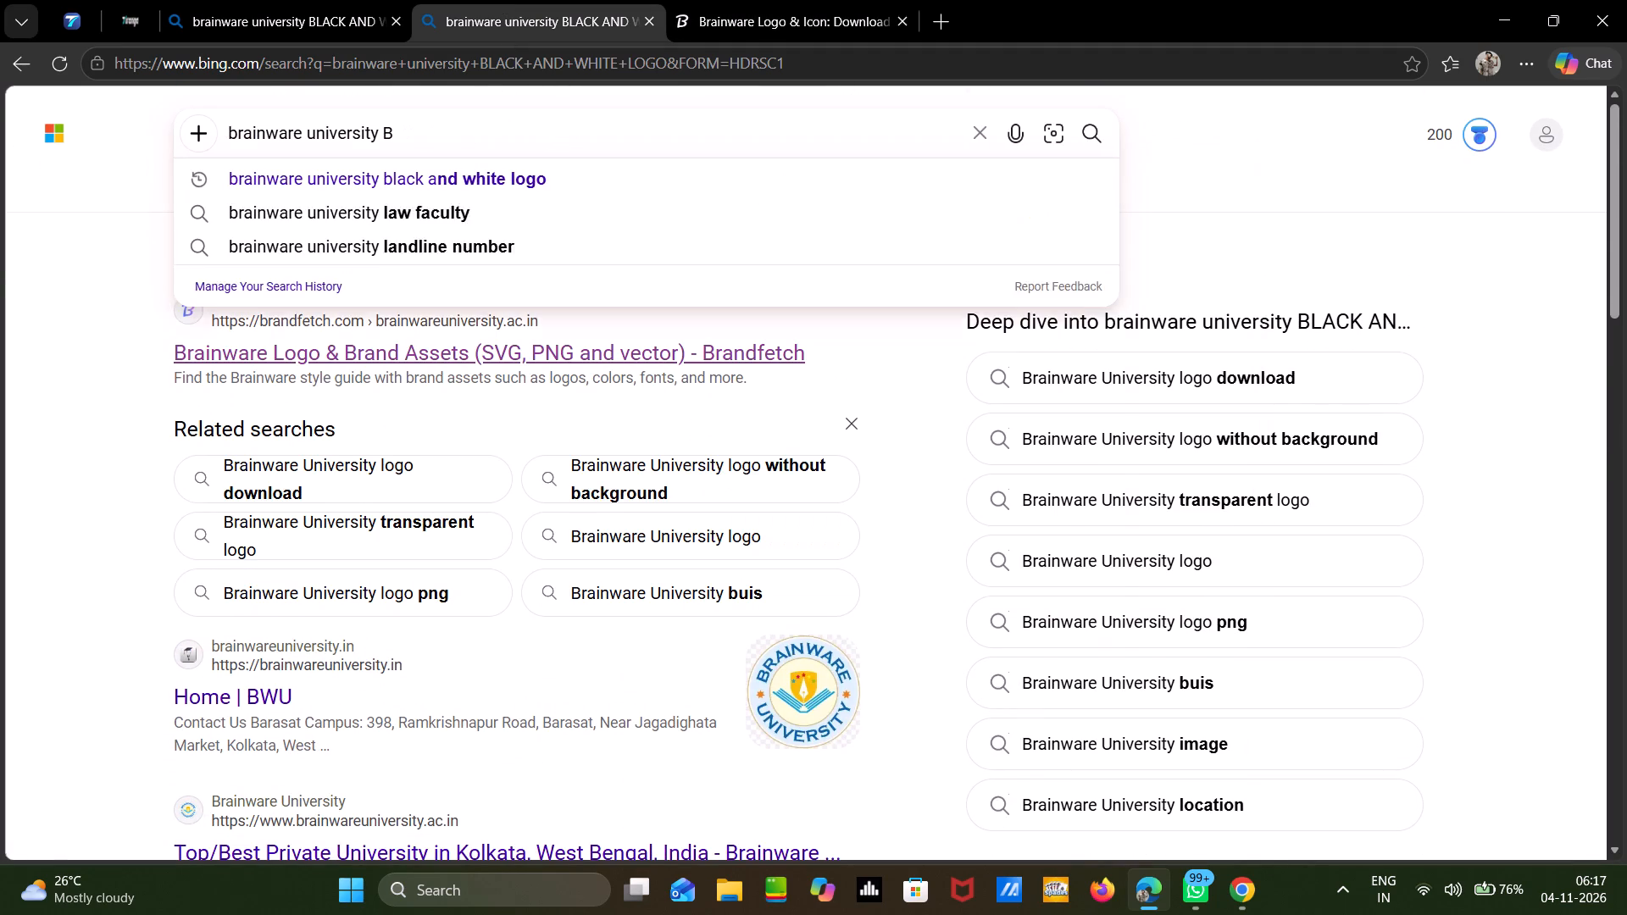
key("BackSpace")
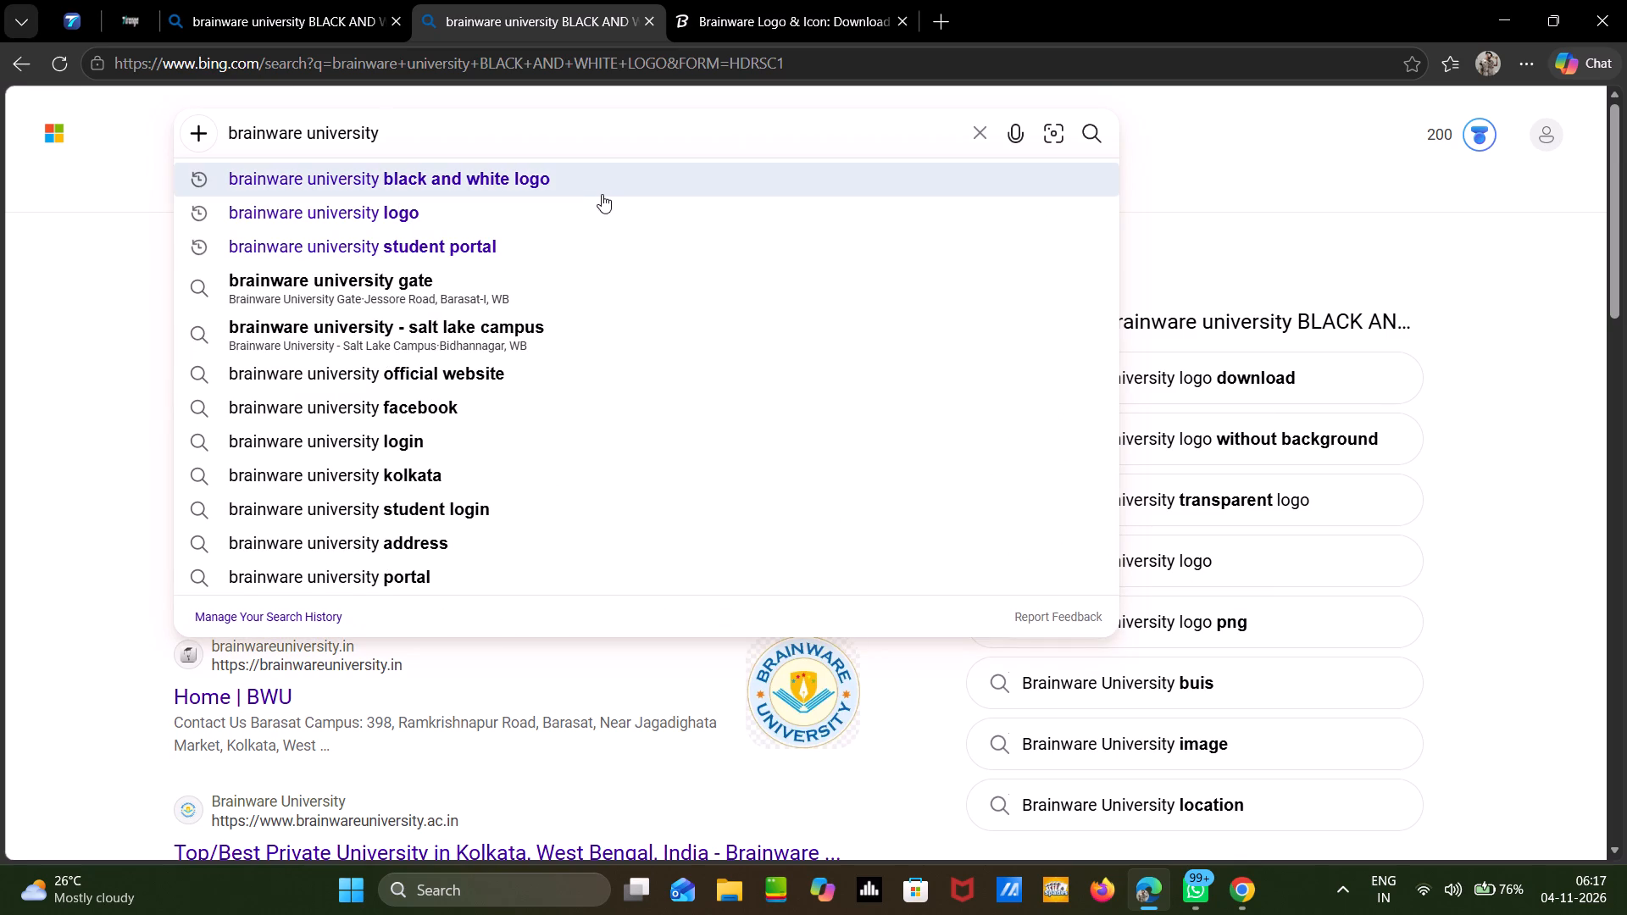
left_click(602, 194)
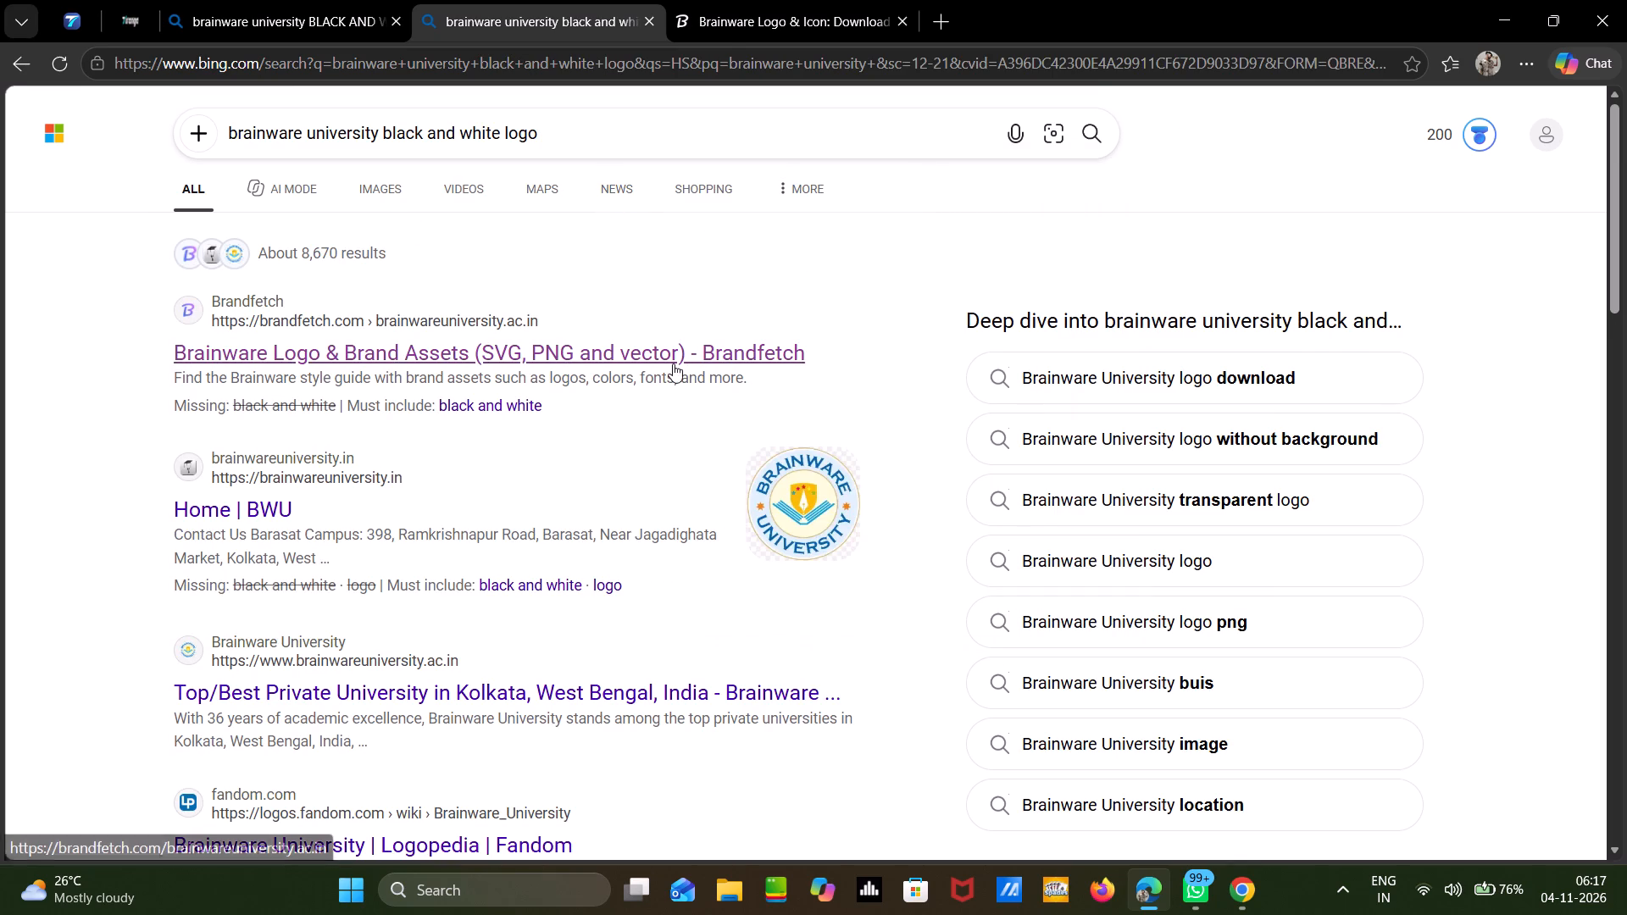
Show the image results for the query and examine them for a black and white Brainware University logo.
left_click(380, 191)
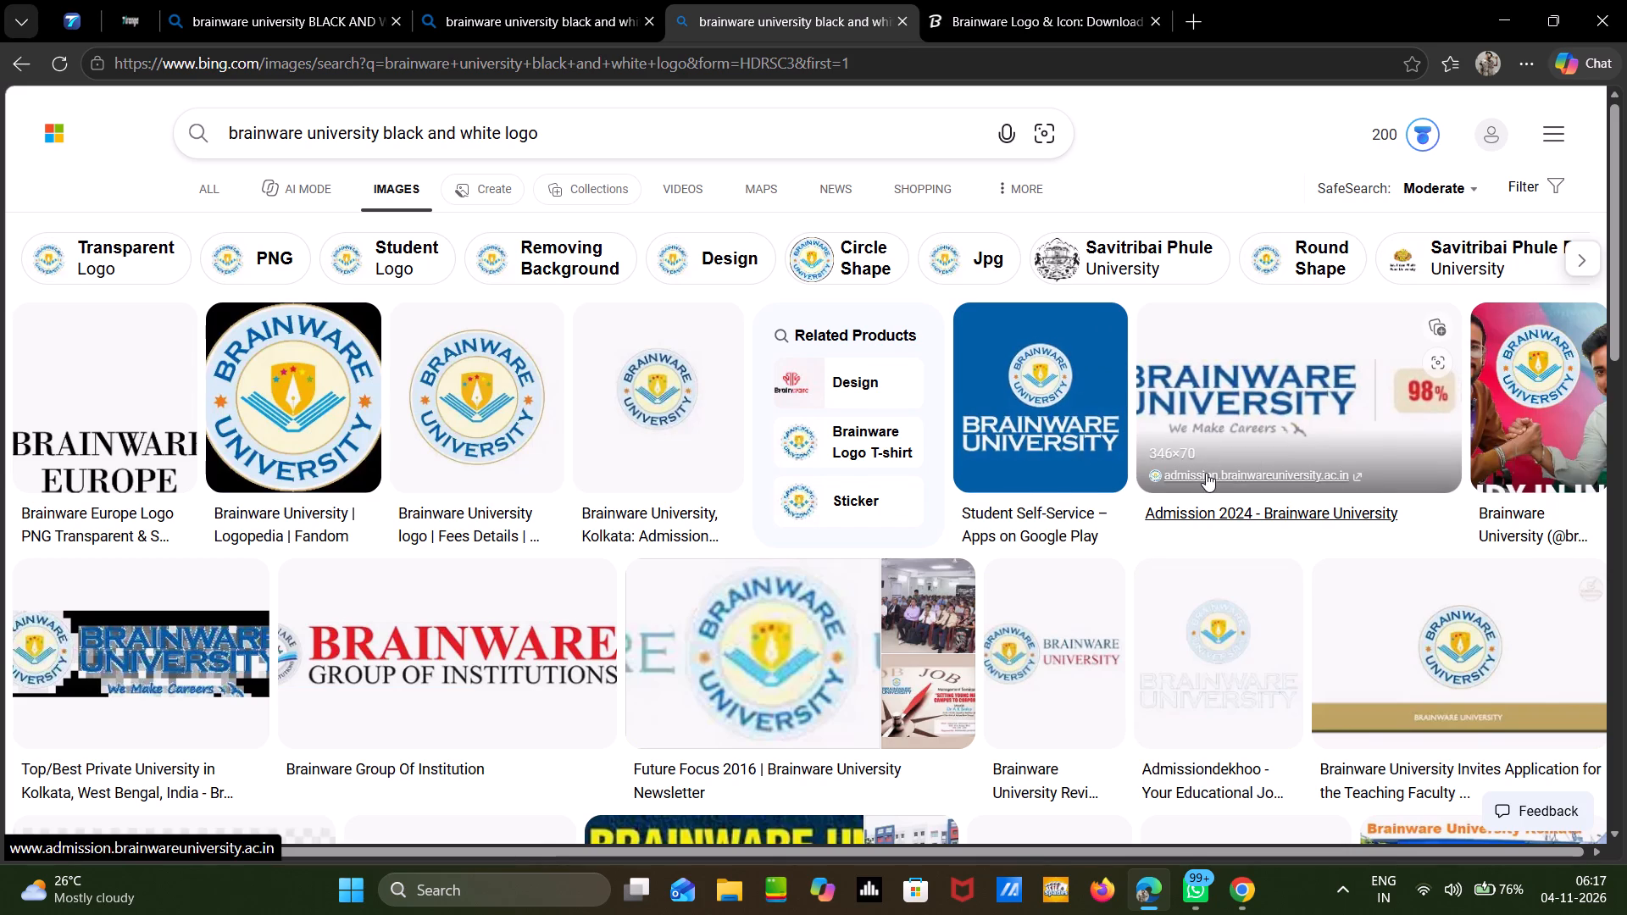
scroll(1206, 473, "down", 3)
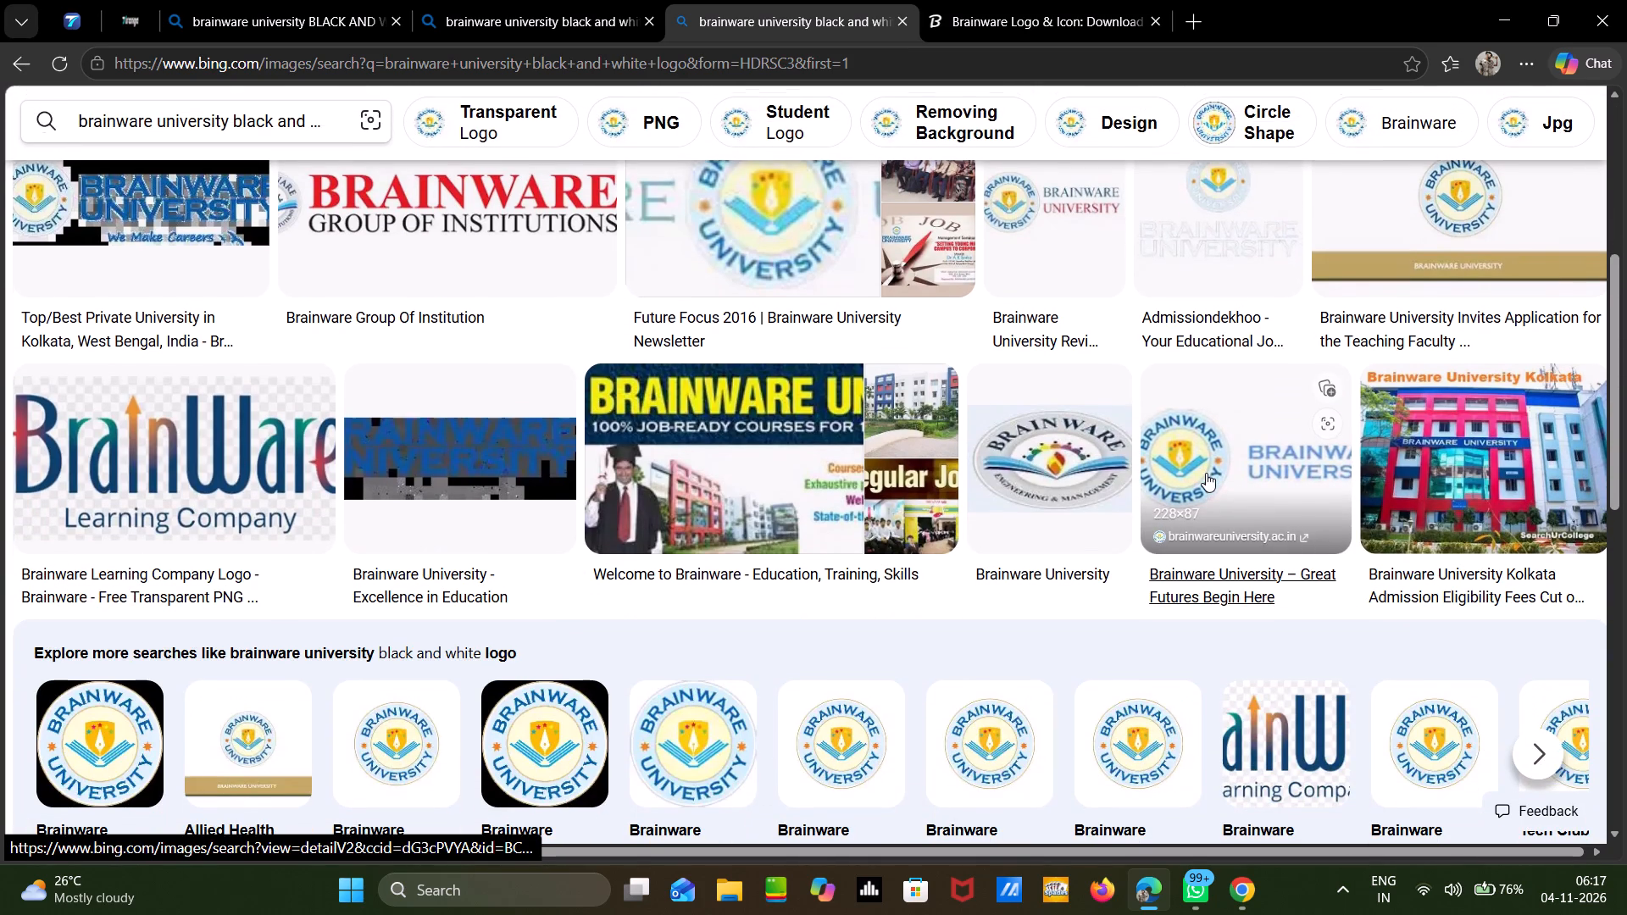
scroll(1206, 473, "down", 3)
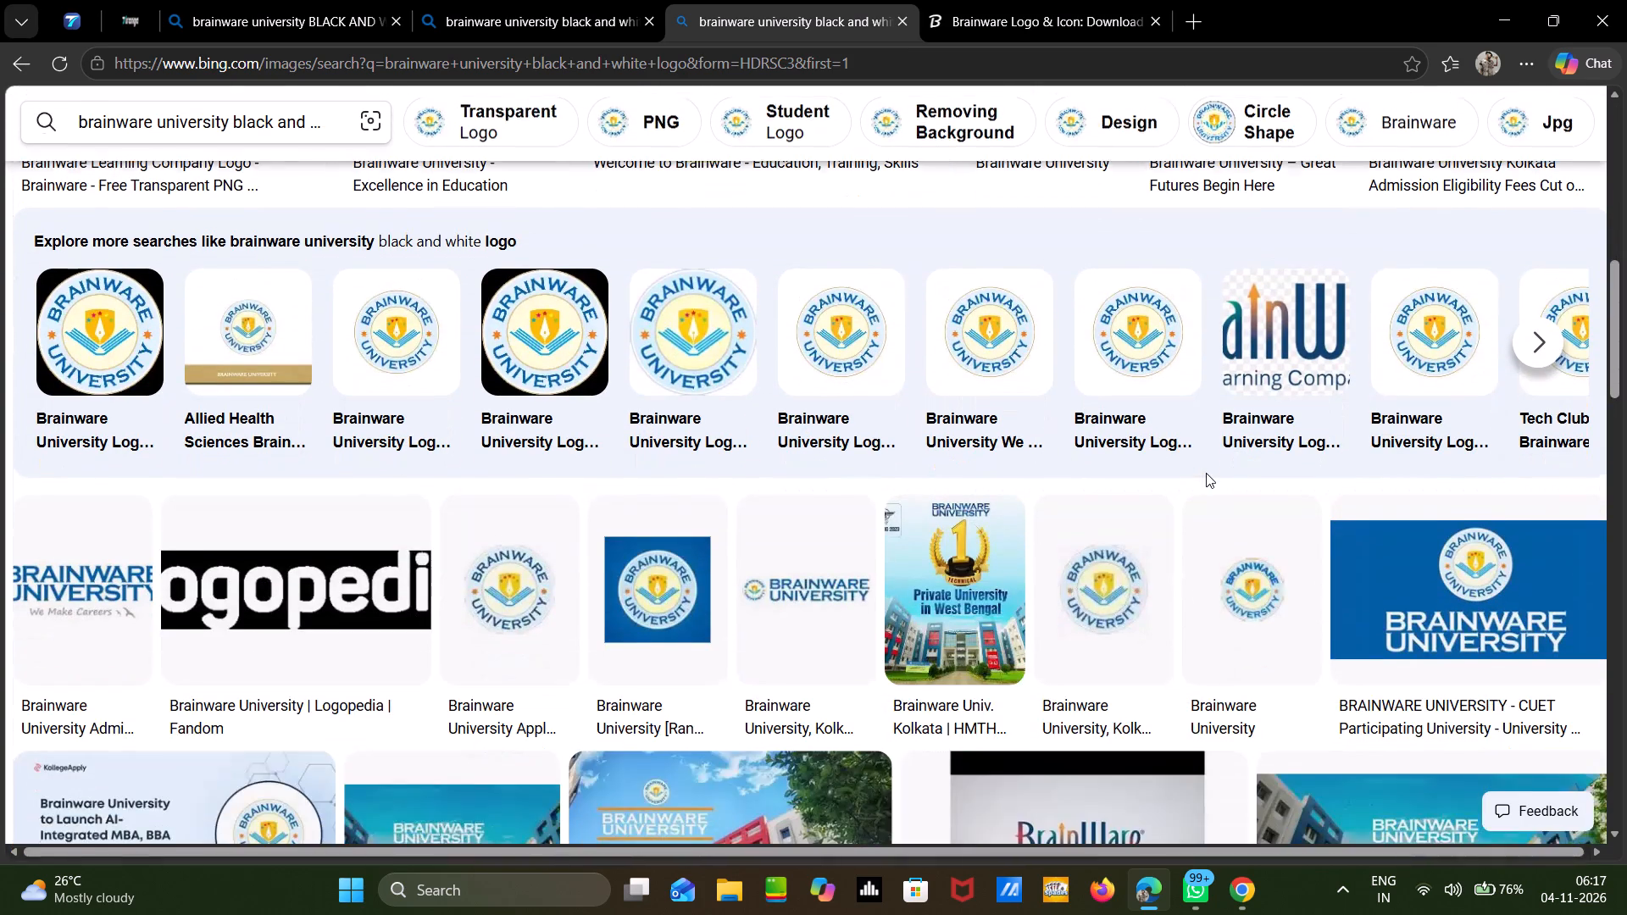
scroll(1206, 473, "down", 4)
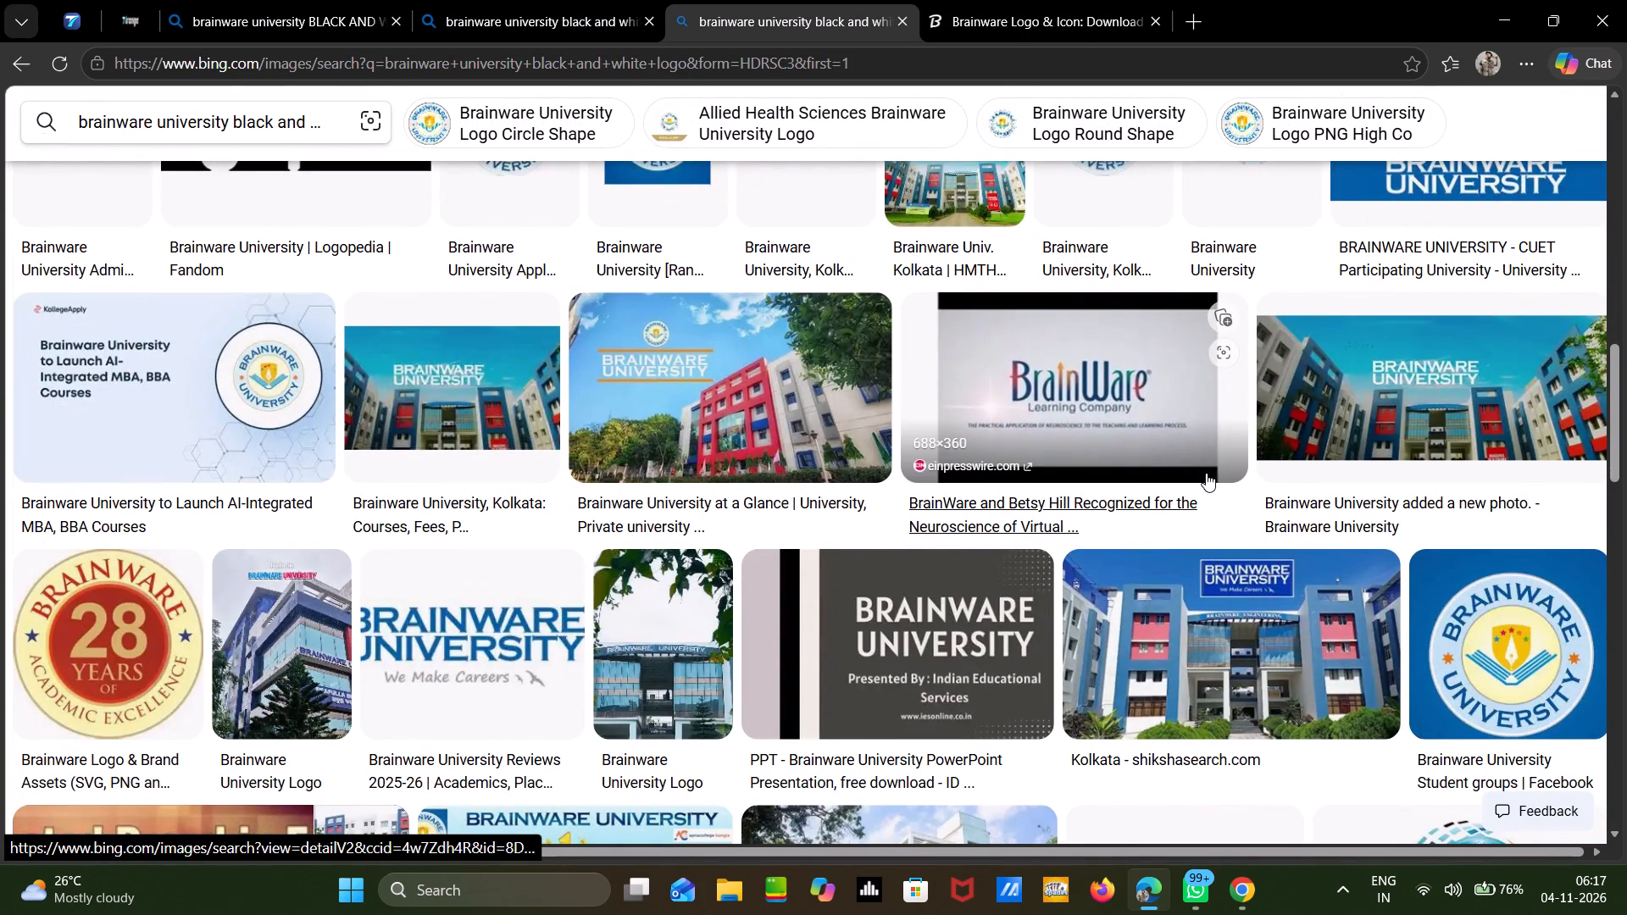
scroll(1206, 473, "down", 2)
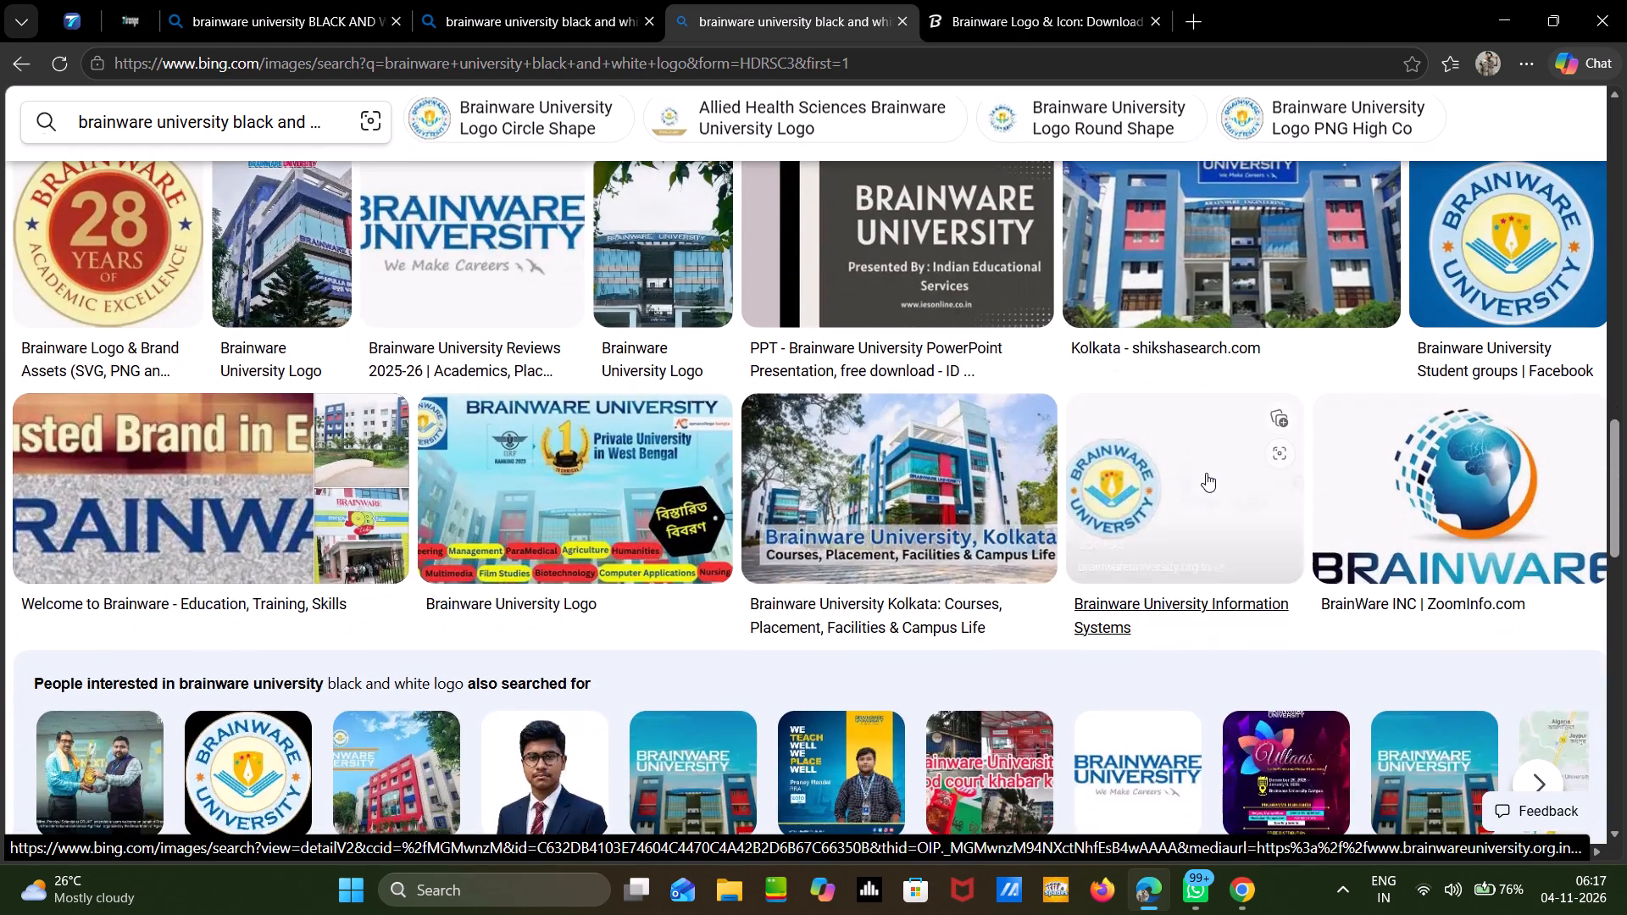
scroll(1206, 473, "down", 3)
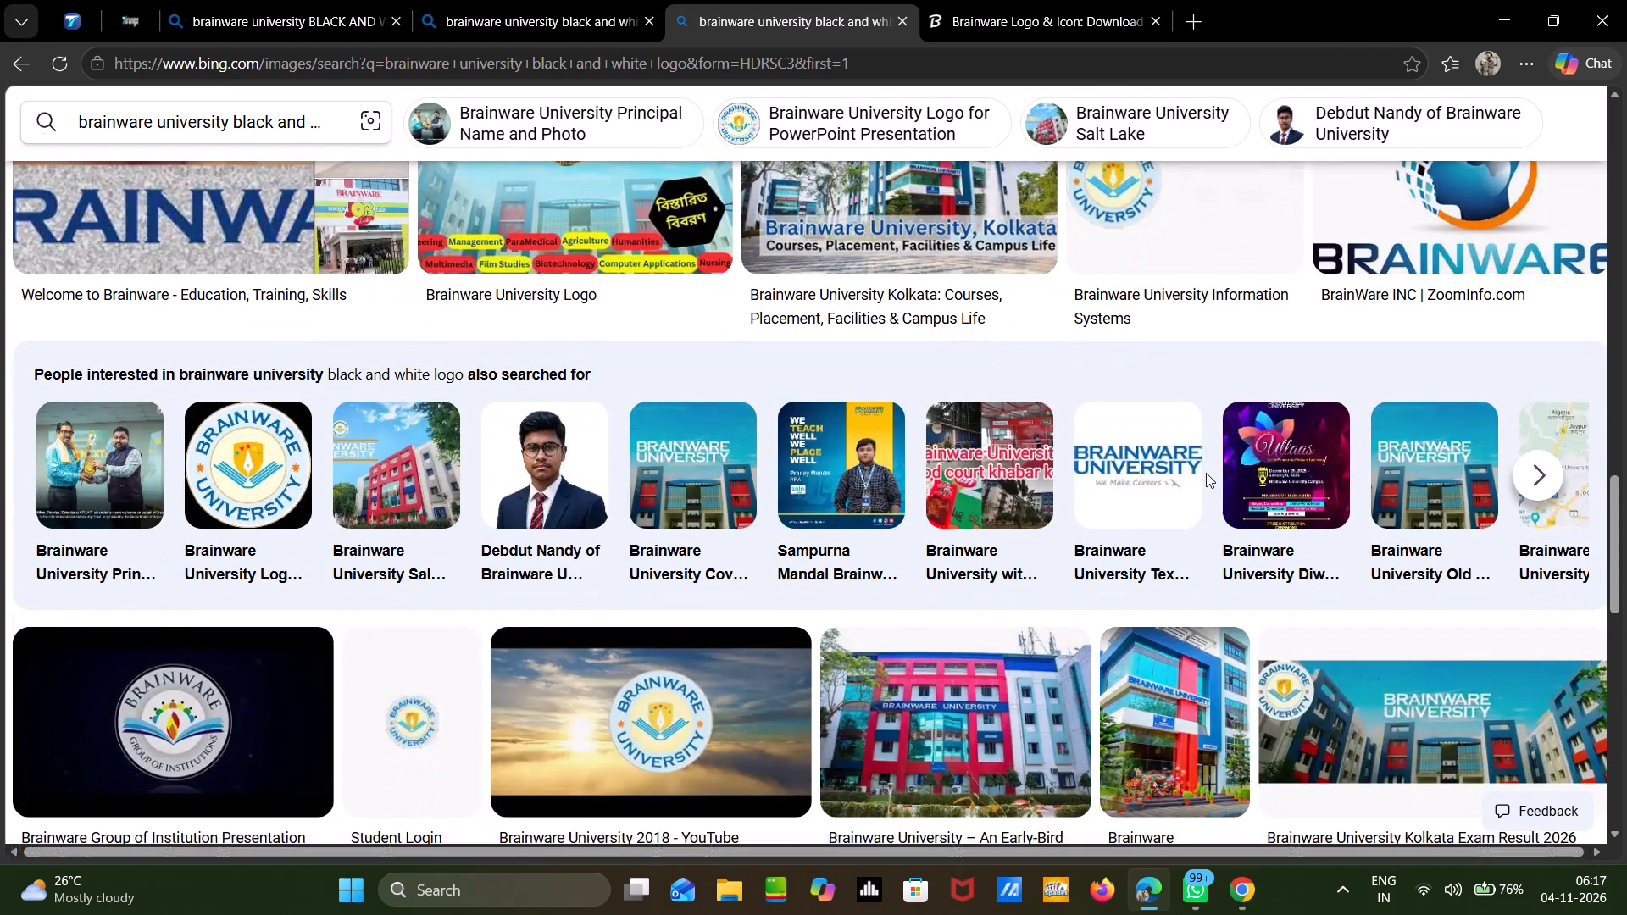
scroll(1206, 473, "down", 7)
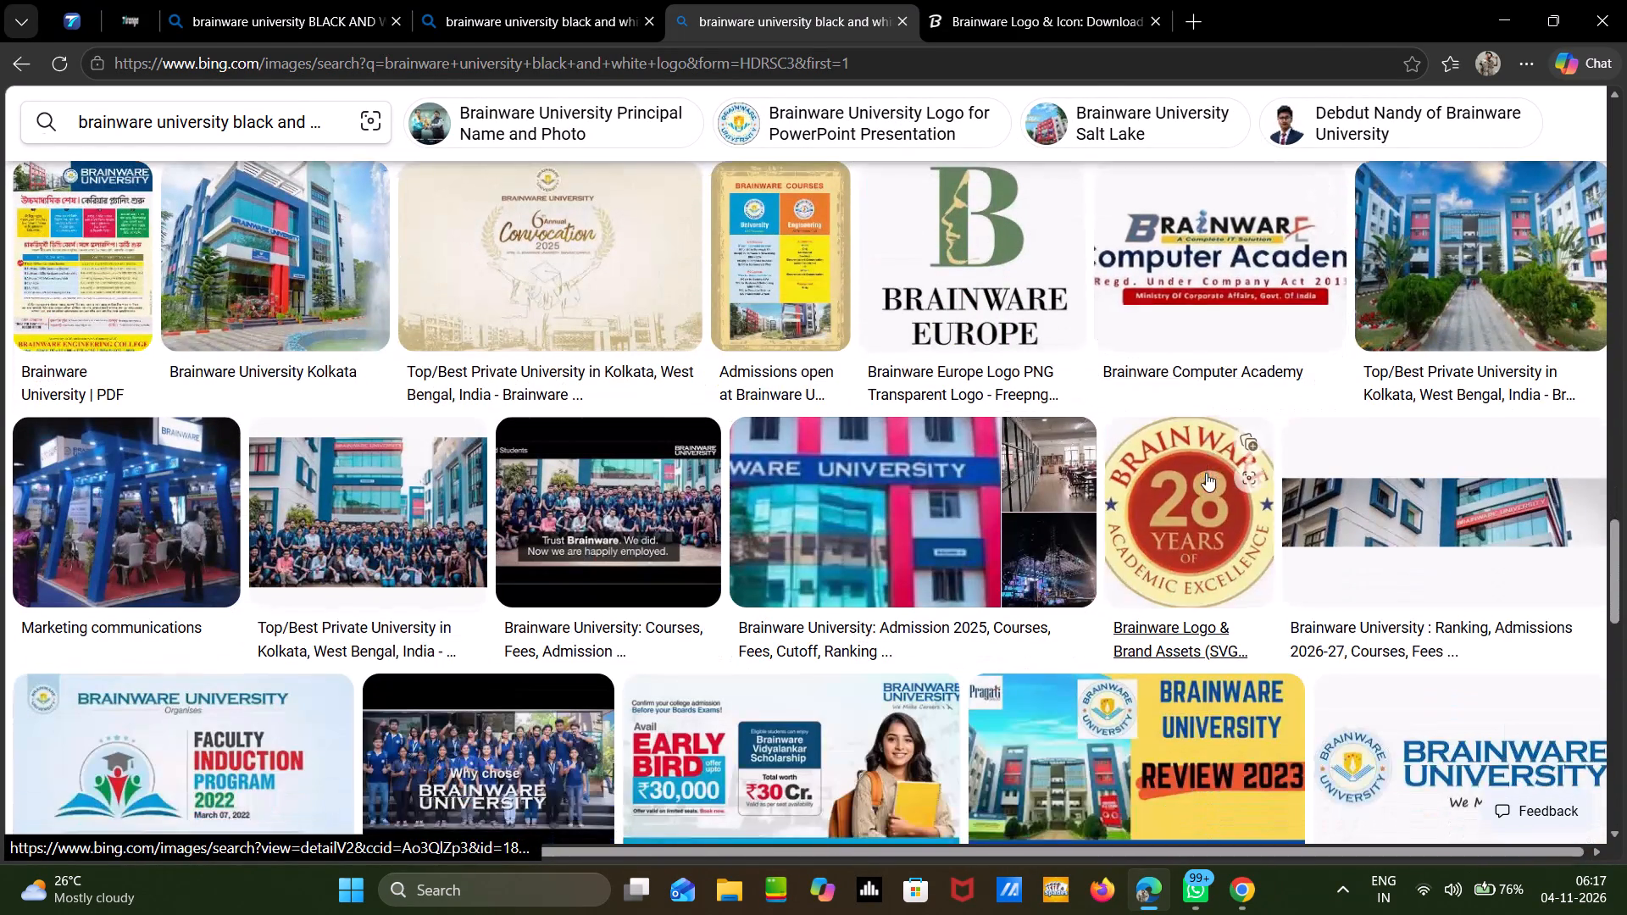
scroll(1206, 473, "down", 3)
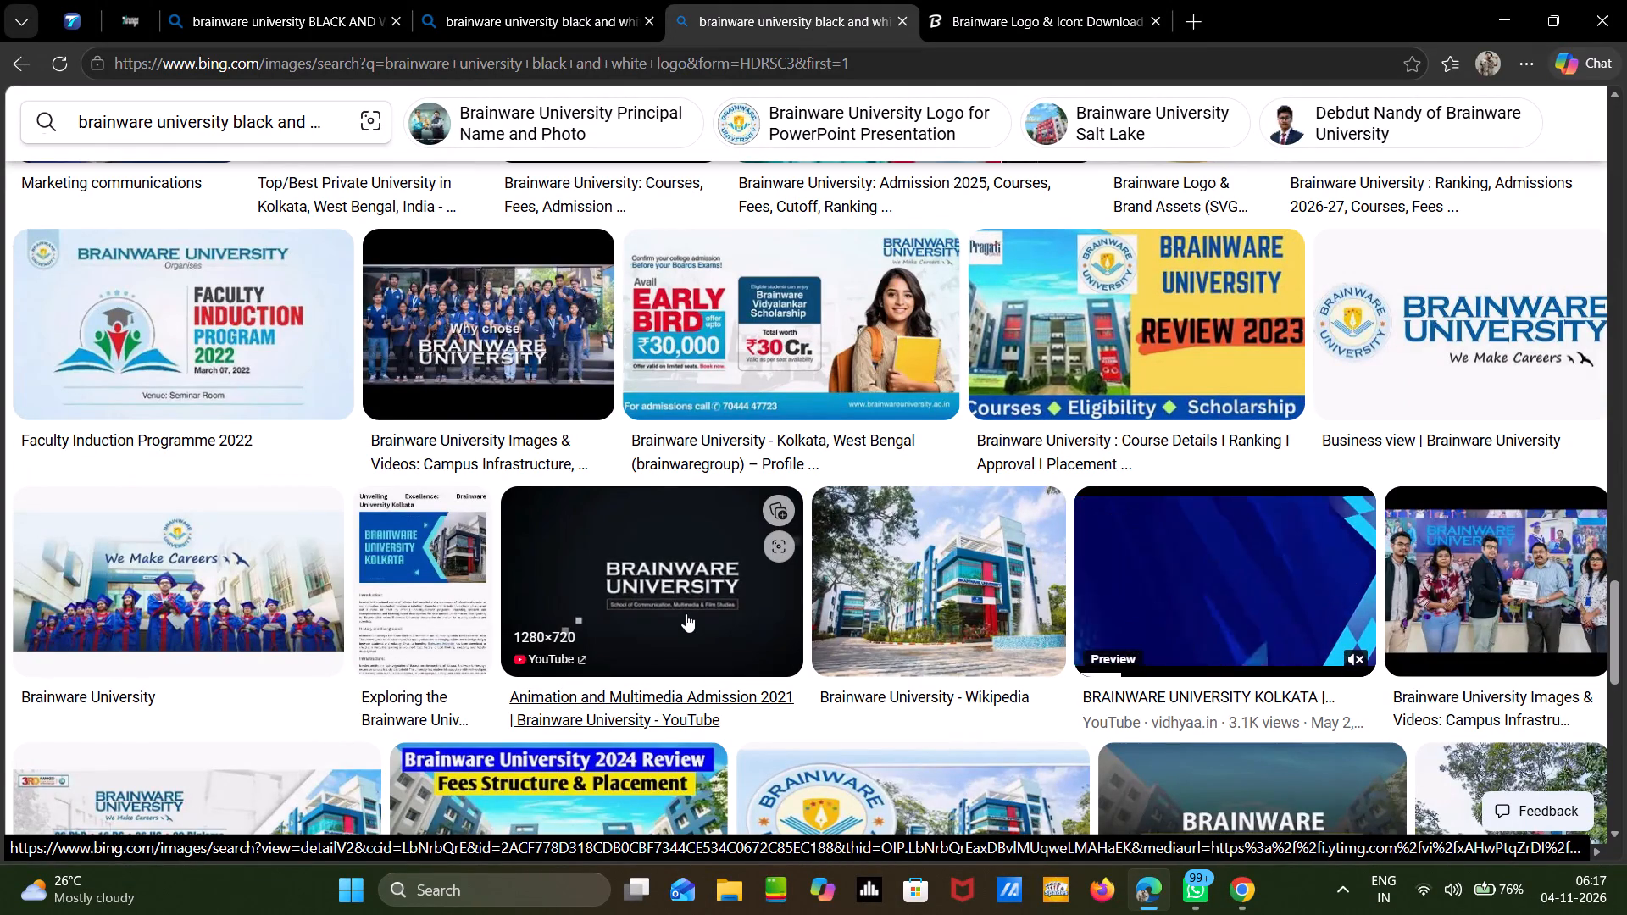
scroll(686, 613, "down", 4)
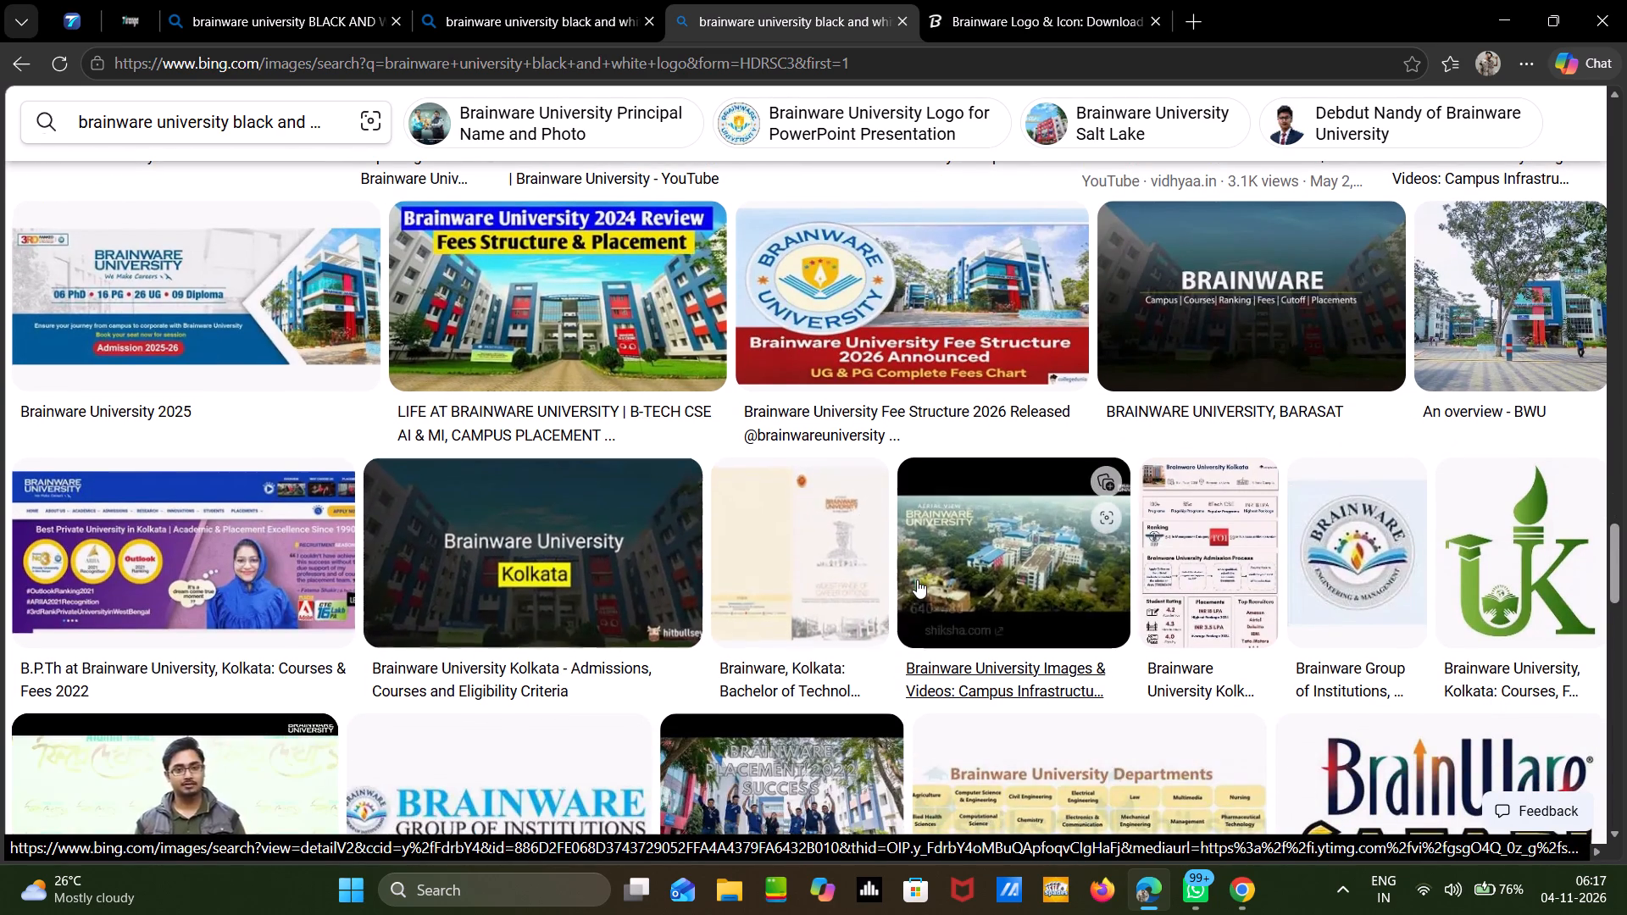
scroll(917, 579, "down", 3)
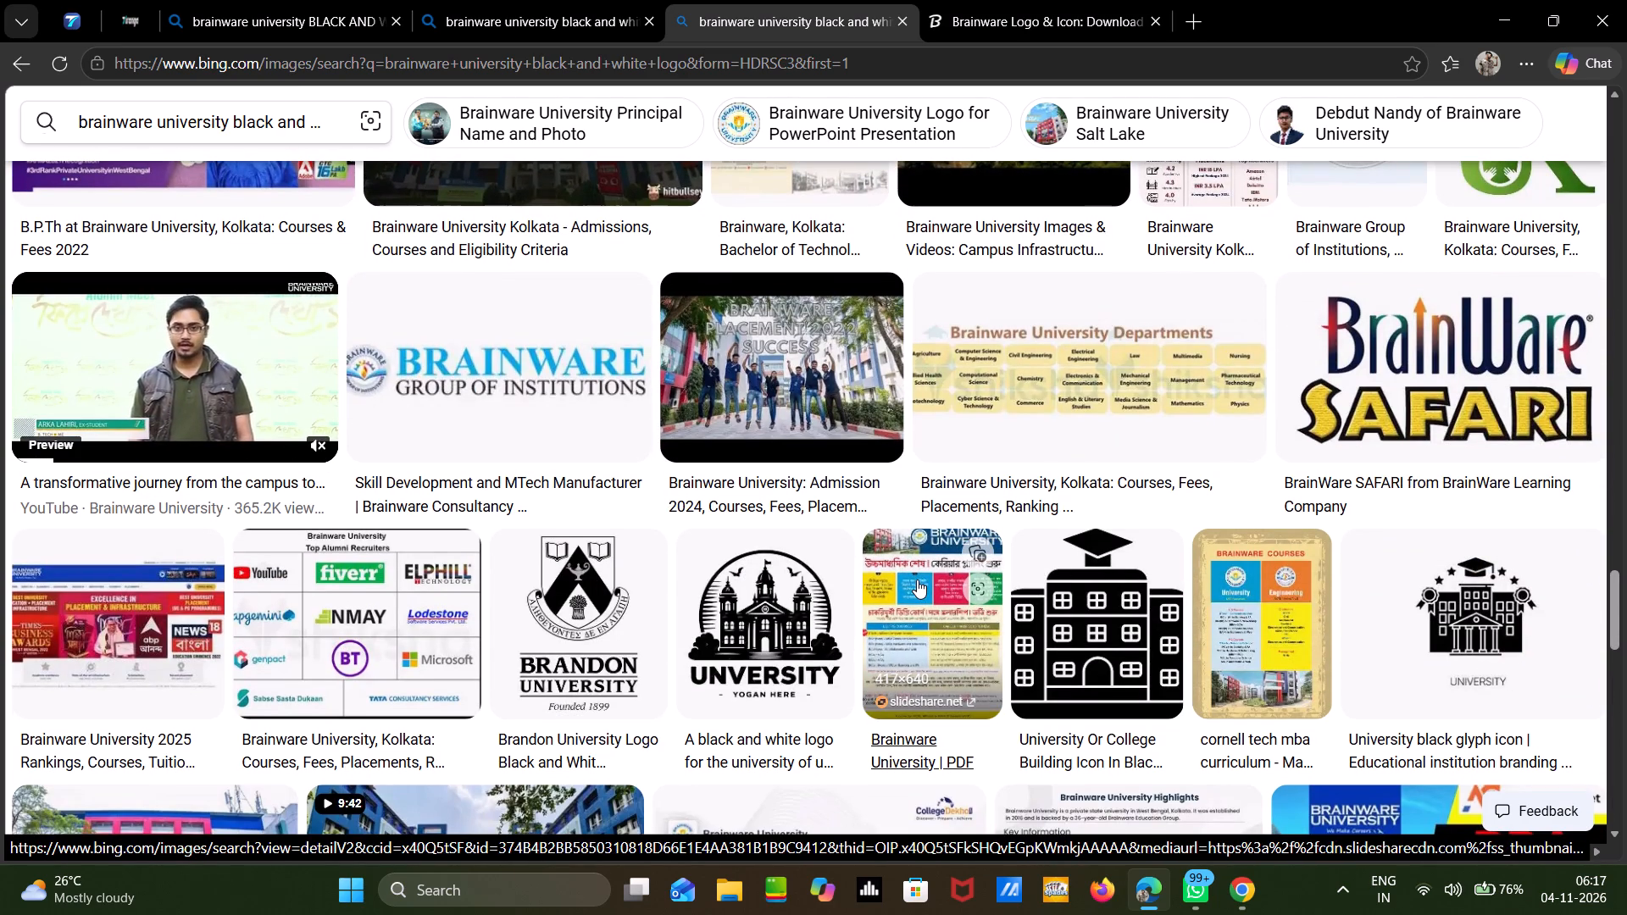
scroll(917, 579, "right", 1)
scroll(917, 579, "up", 3)
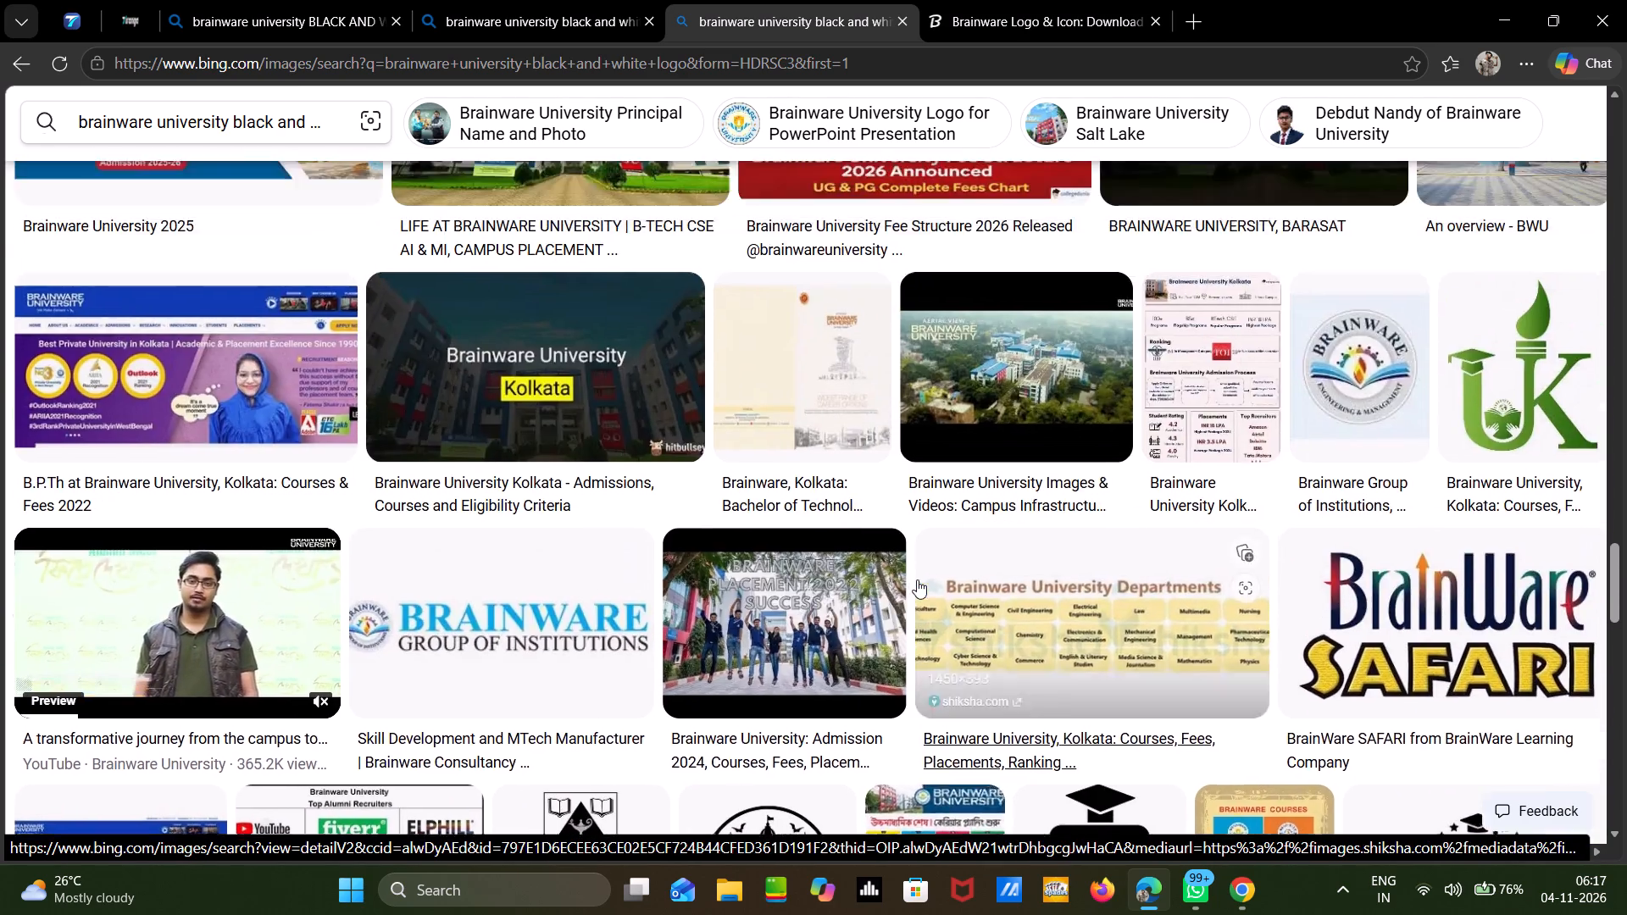
scroll(917, 579, "up", 1)
Preview the "An overview - BWU" campus photo and close the preview.
left_click(1589, 370)
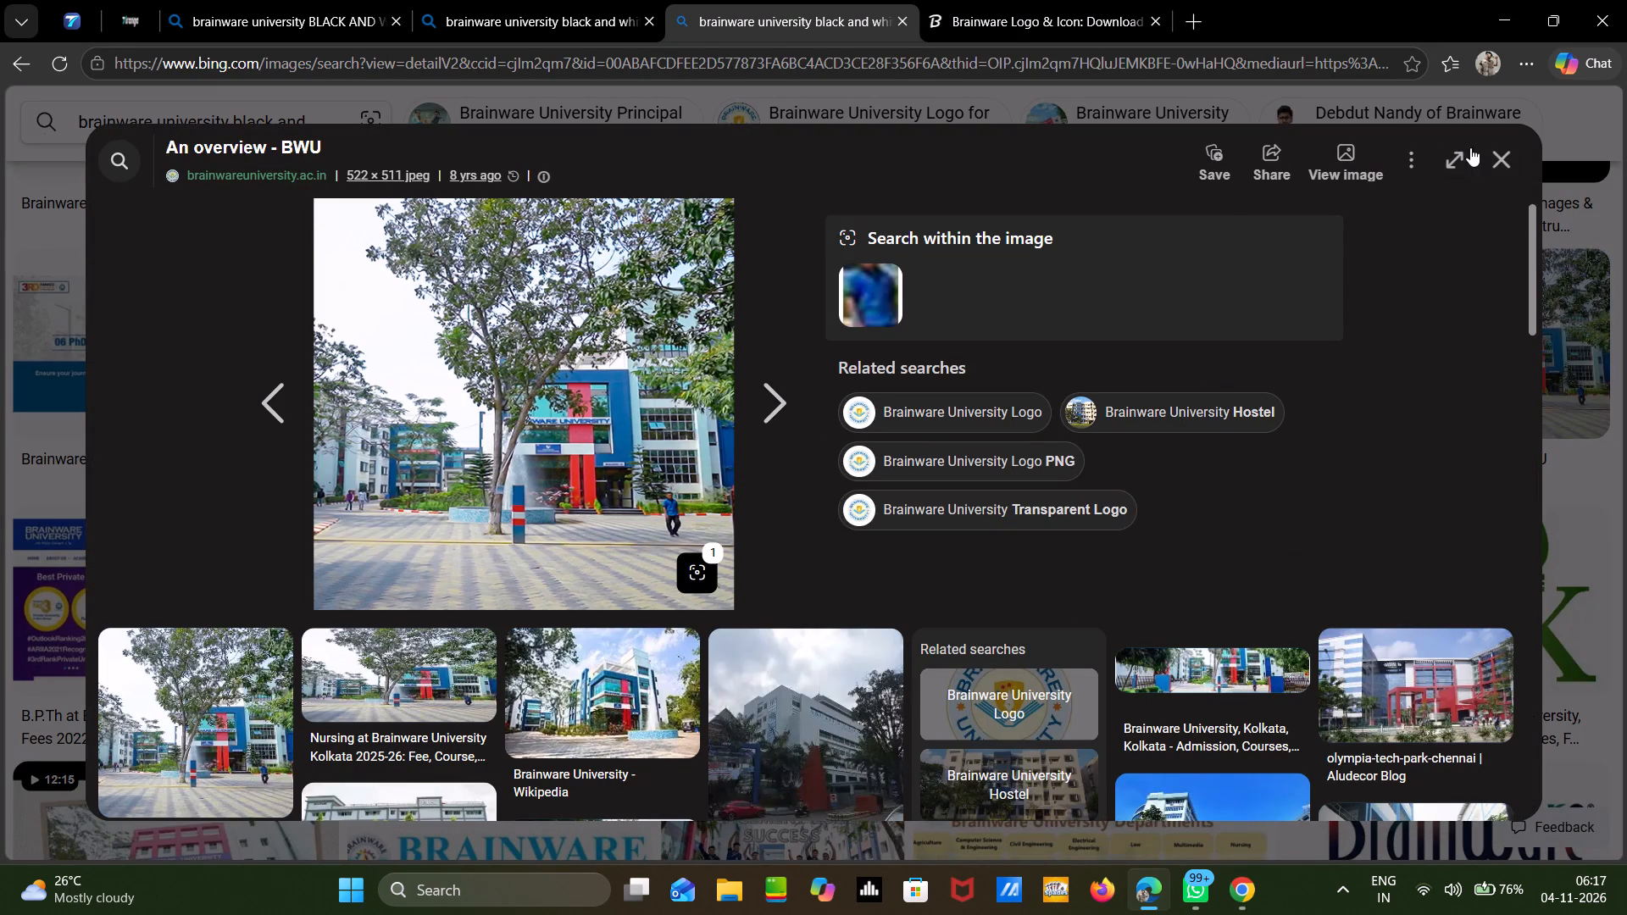
left_click(1498, 156)
Open the "Brainware University - Wikipedia" campus building photo, copy the image, and close its preview.
scroll(1285, 311, "up", 1)
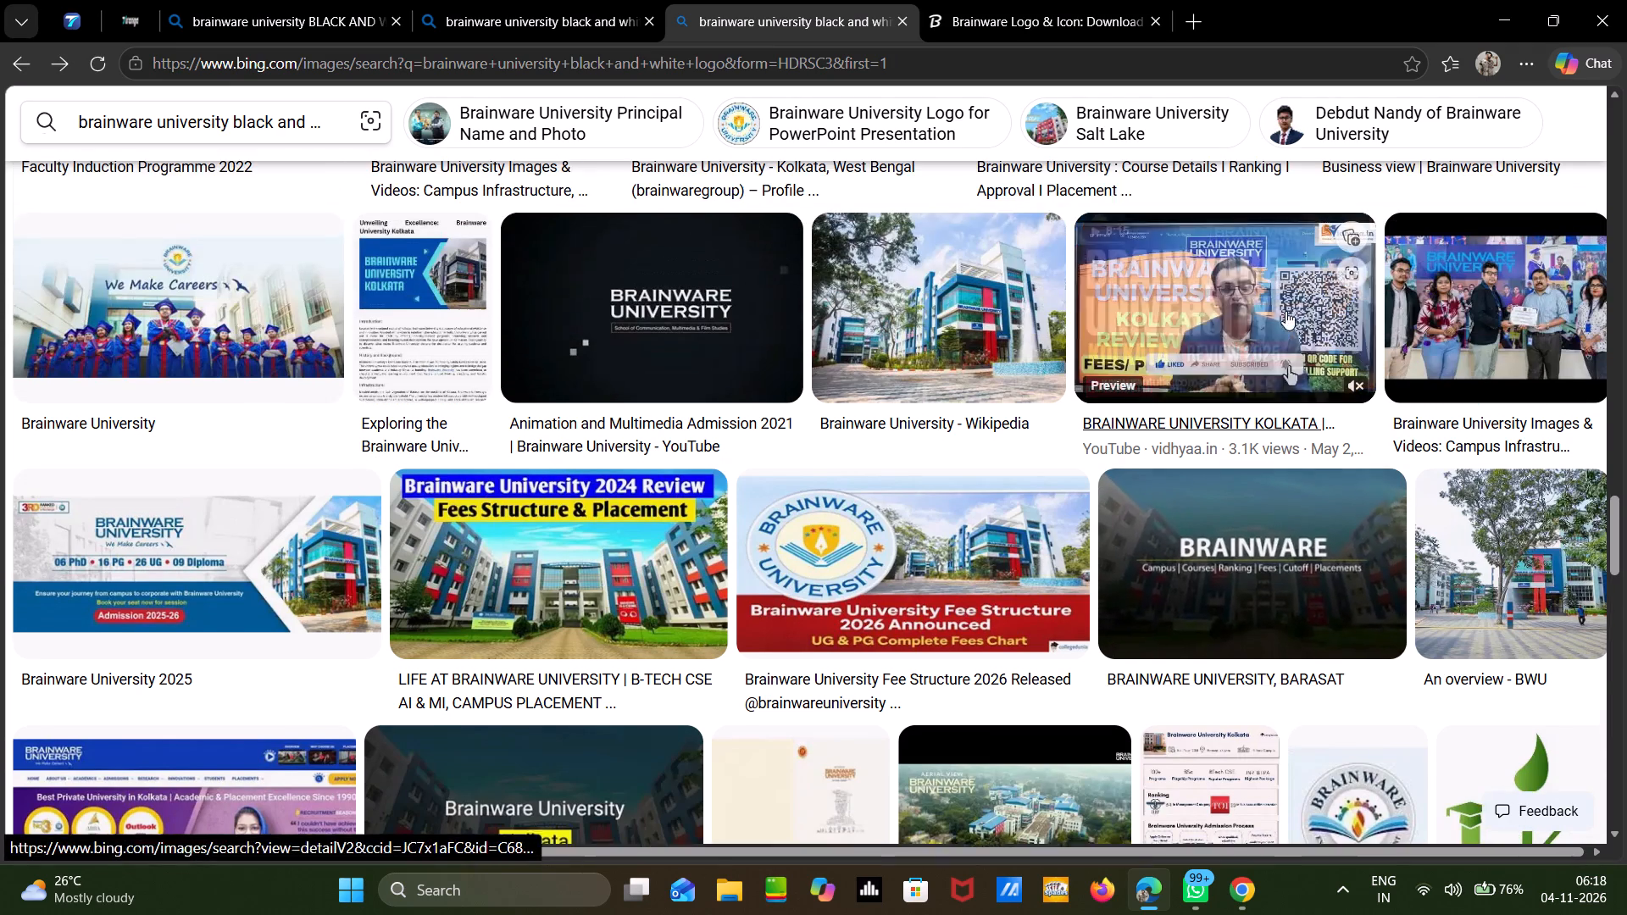
scroll(1285, 311, "up", 1)
left_click(995, 325)
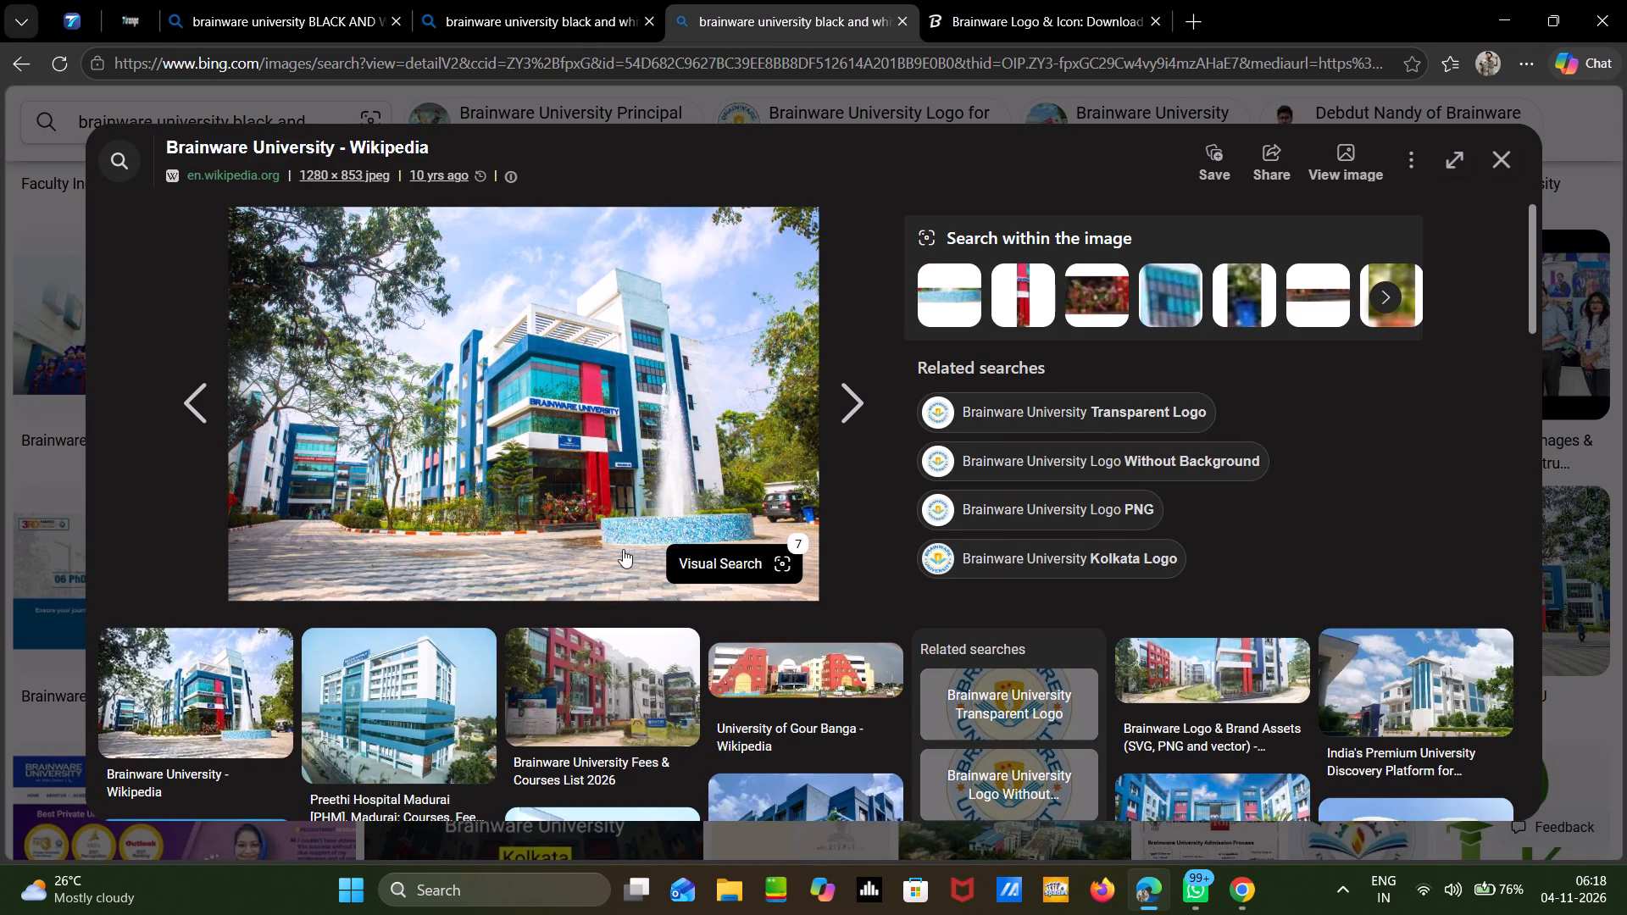
right_click(684, 491)
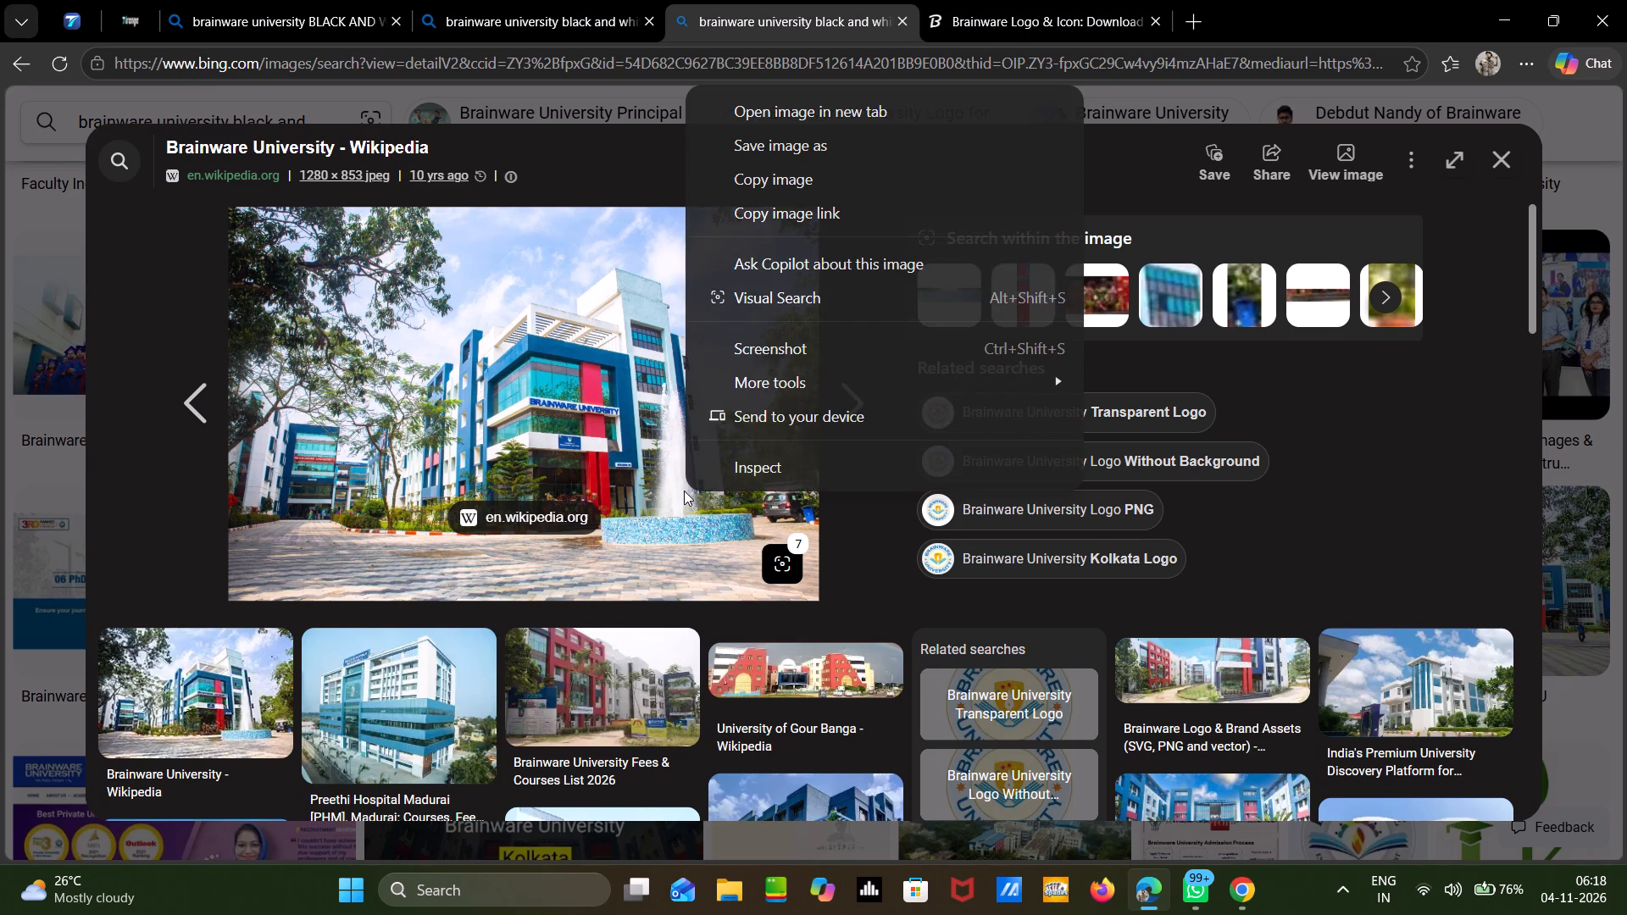
left_click(818, 184)
left_click(1153, 88)
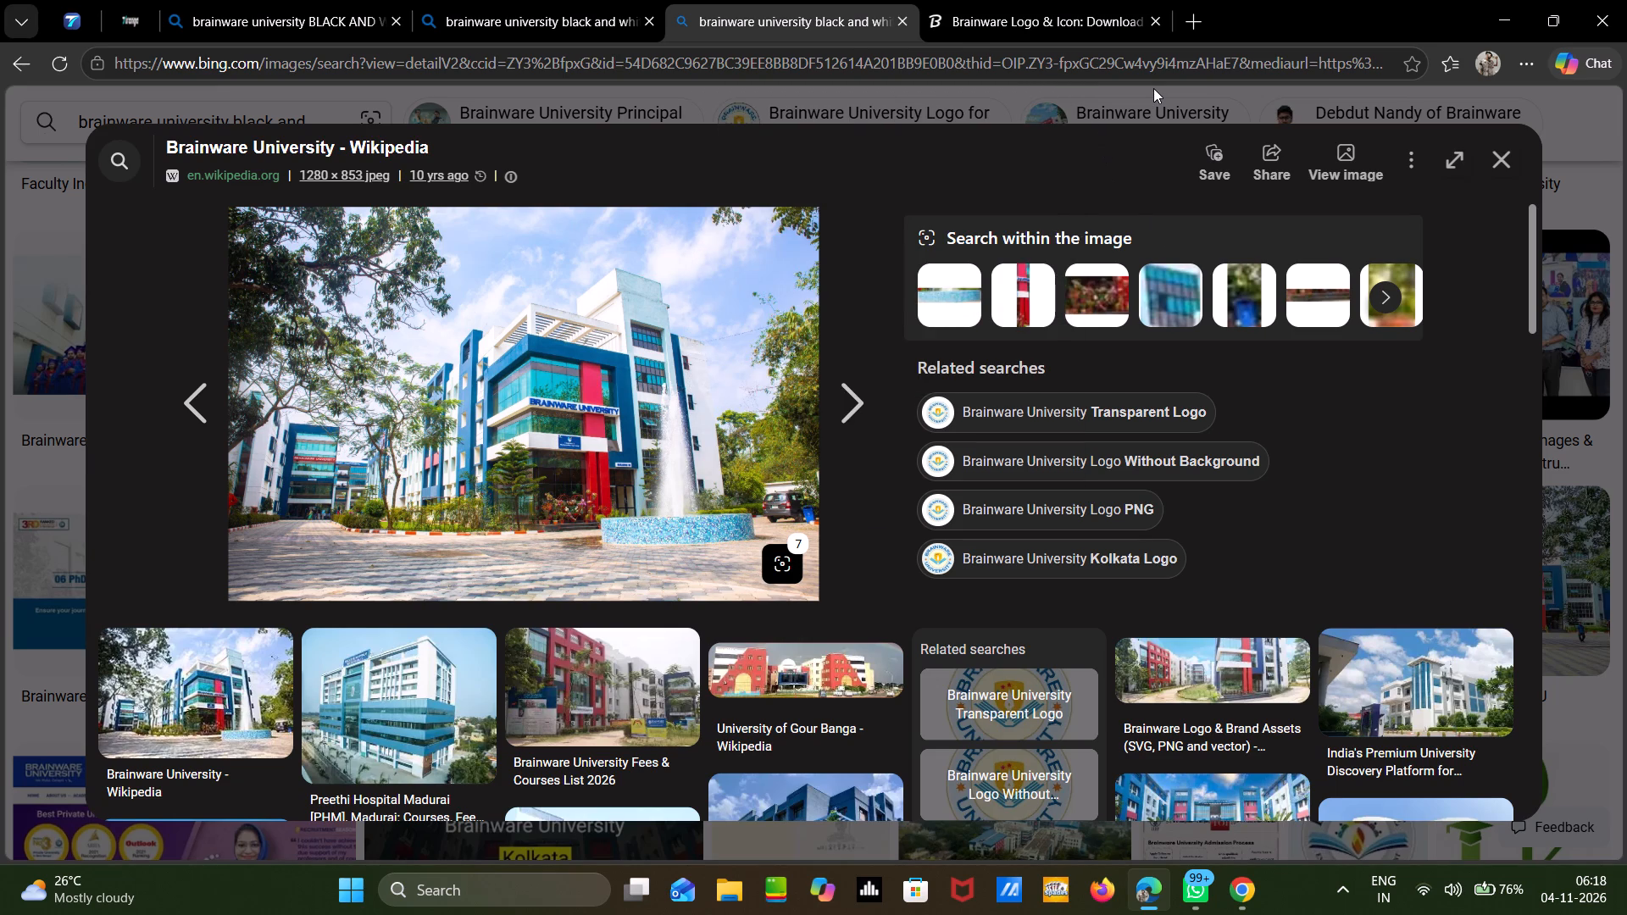
Browse the image results again and open the related search "Brainware University Salt Lake".
scroll(796, 377, "up", 5)
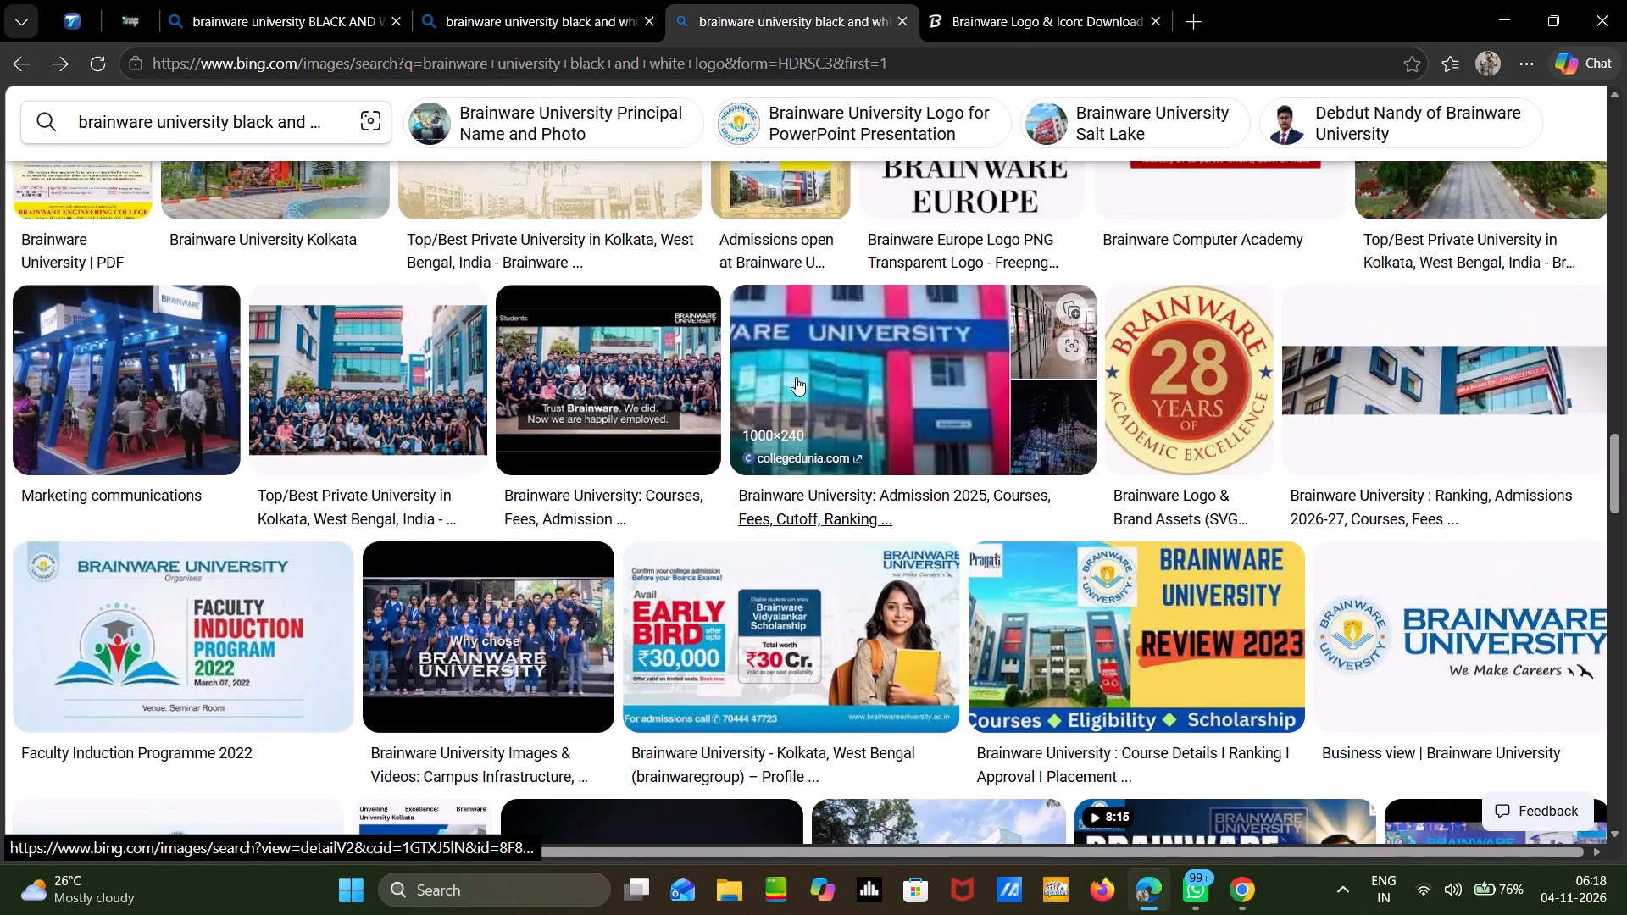
scroll(796, 377, "up", 5)
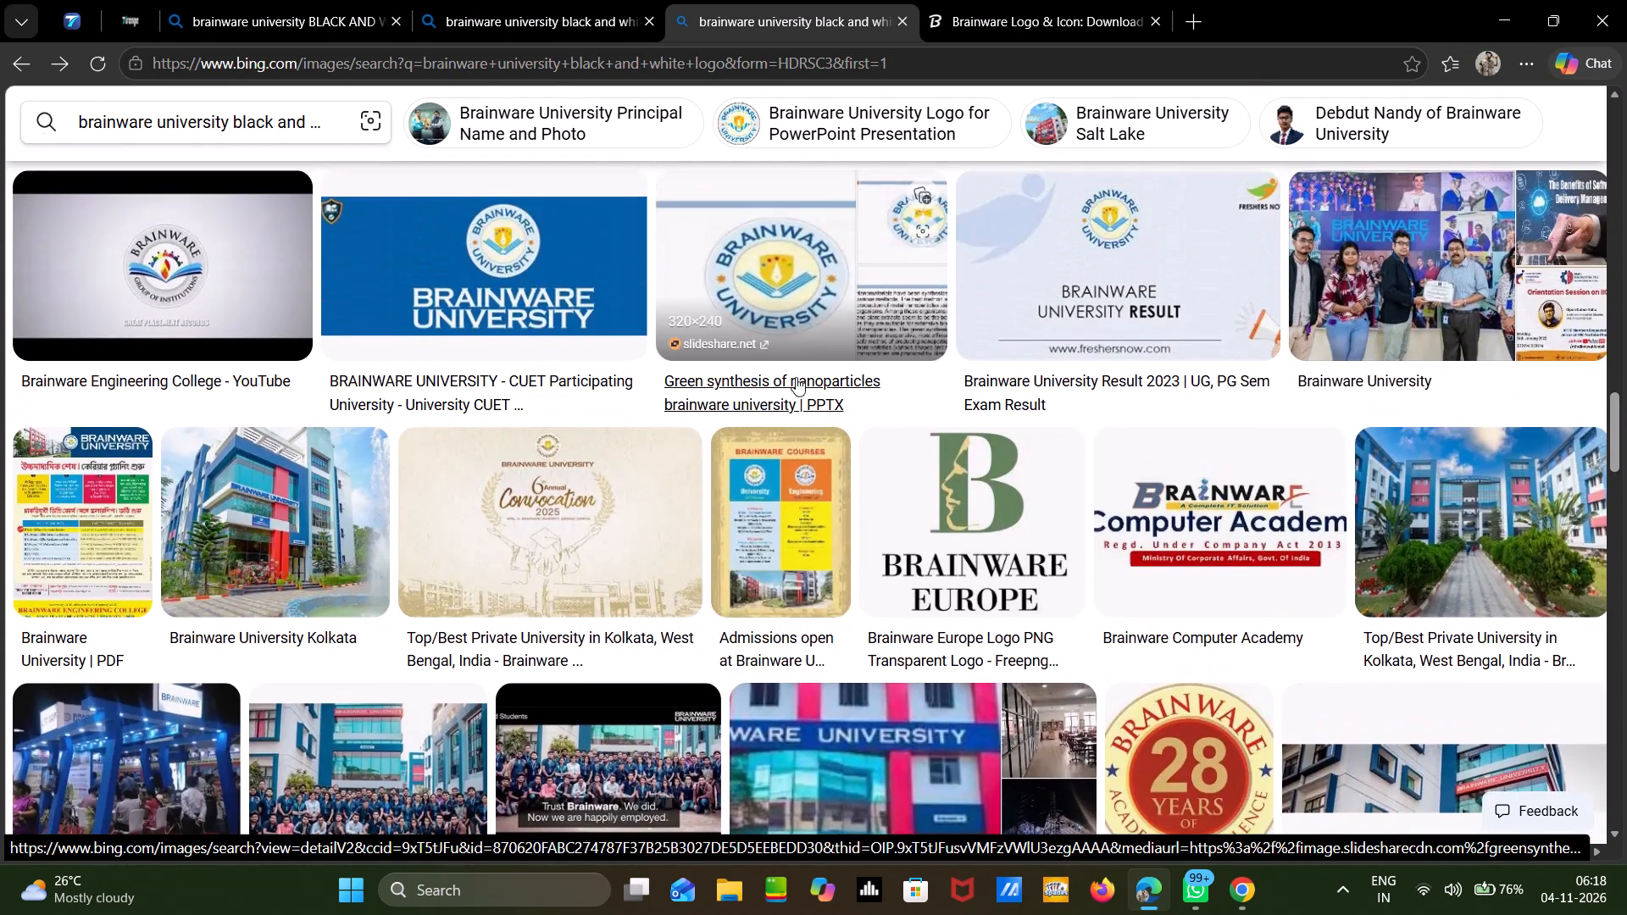
scroll(796, 377, "up", 7)
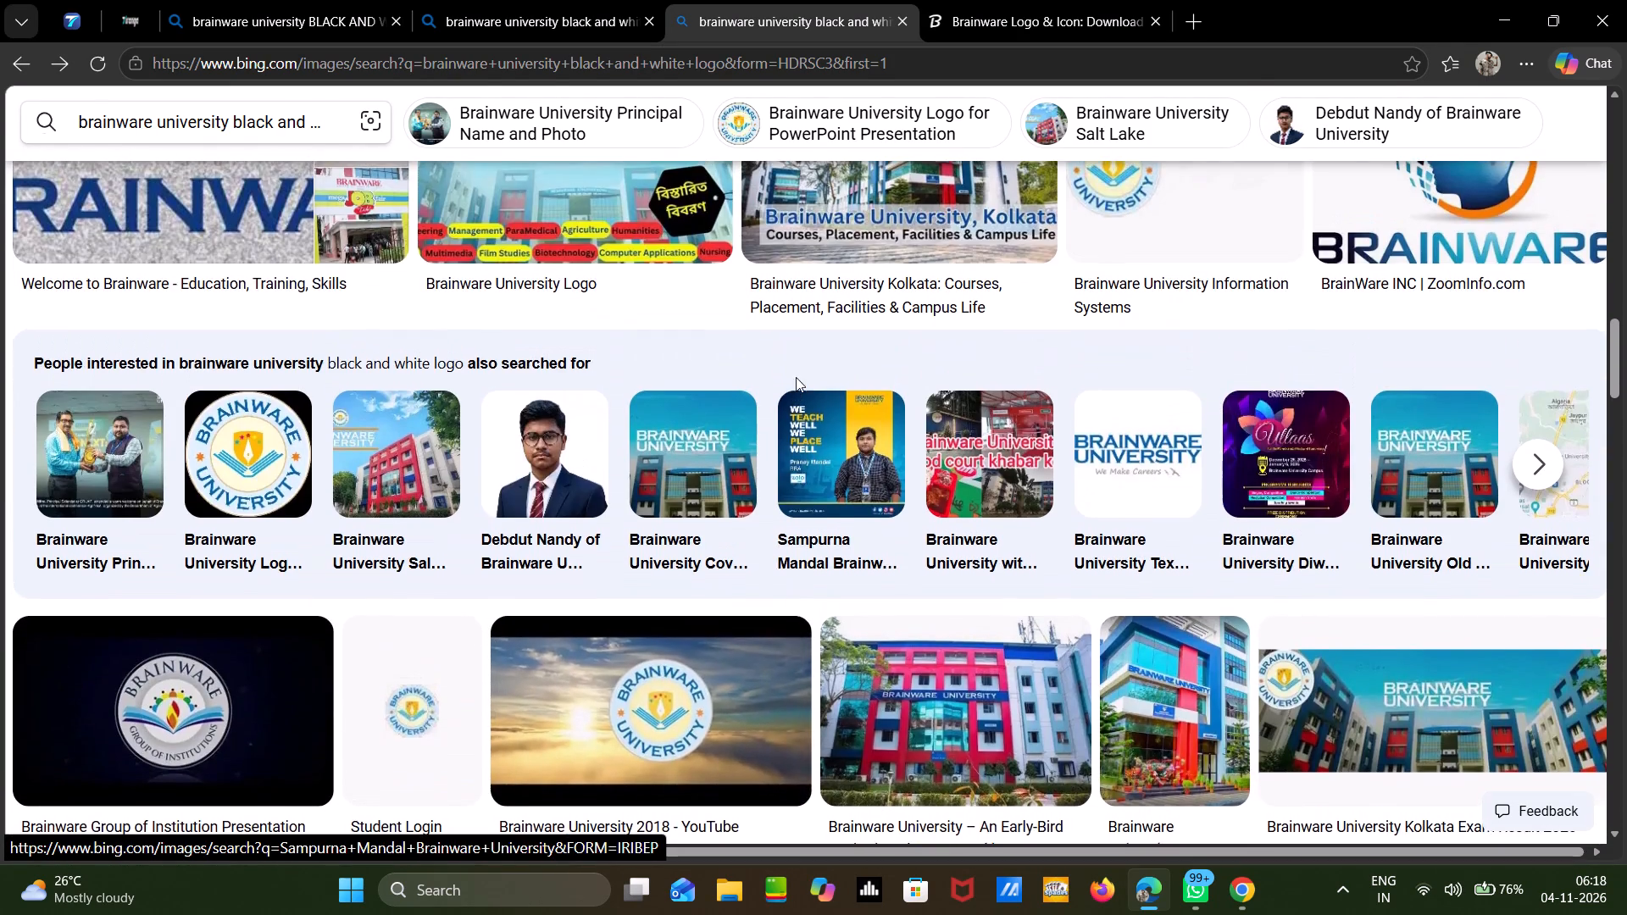
scroll(796, 377, "up", 1)
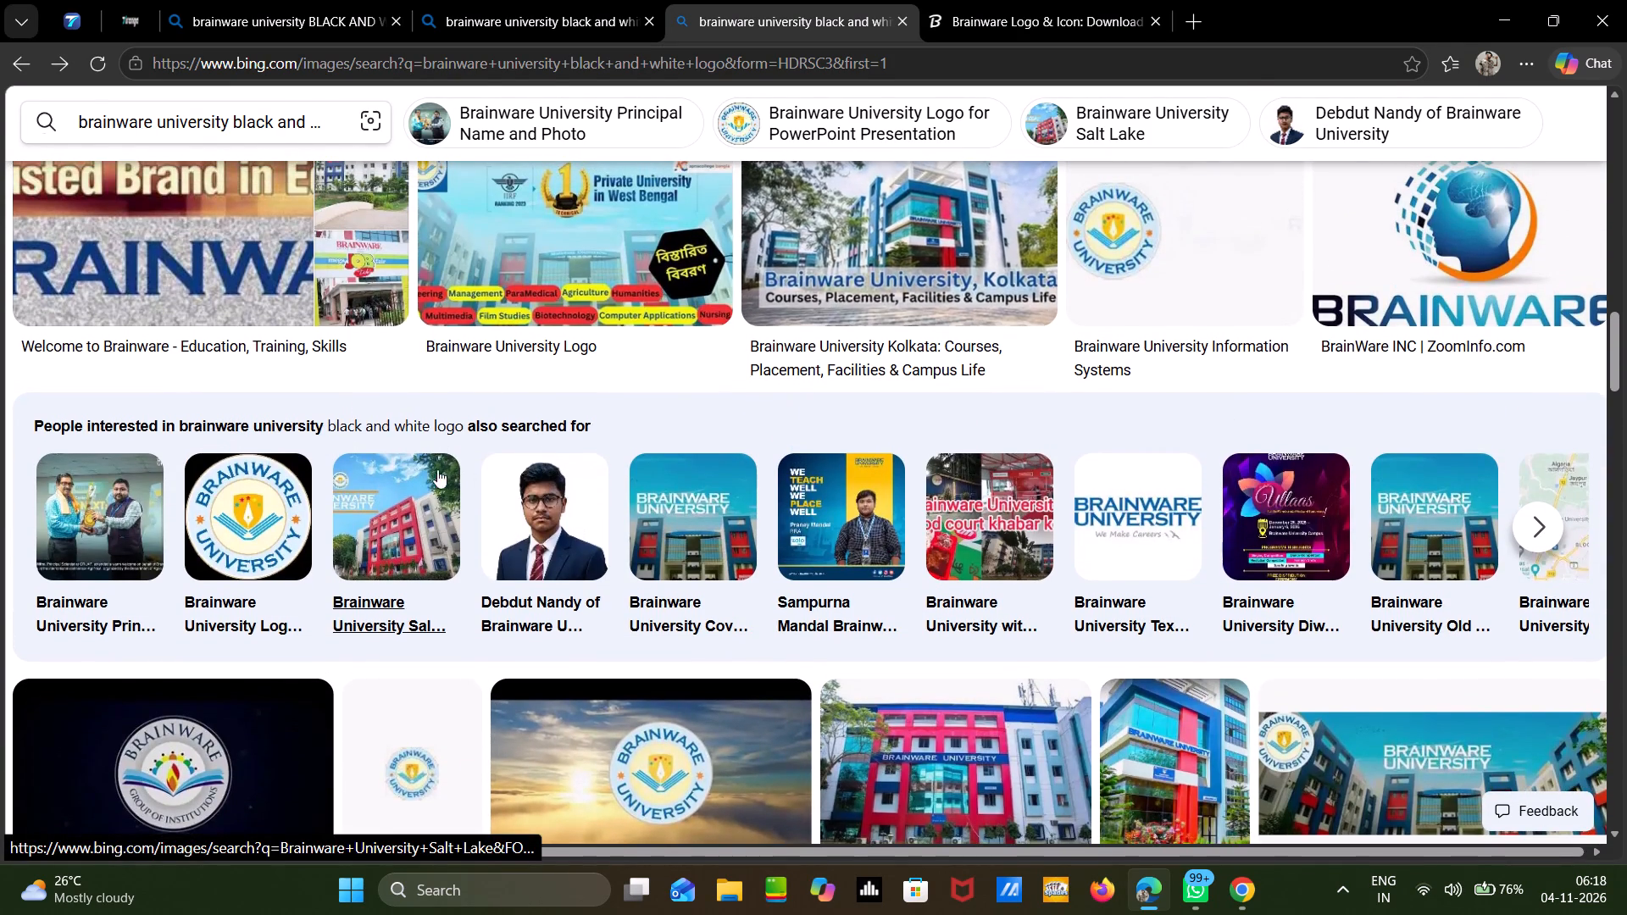
left_click(406, 482)
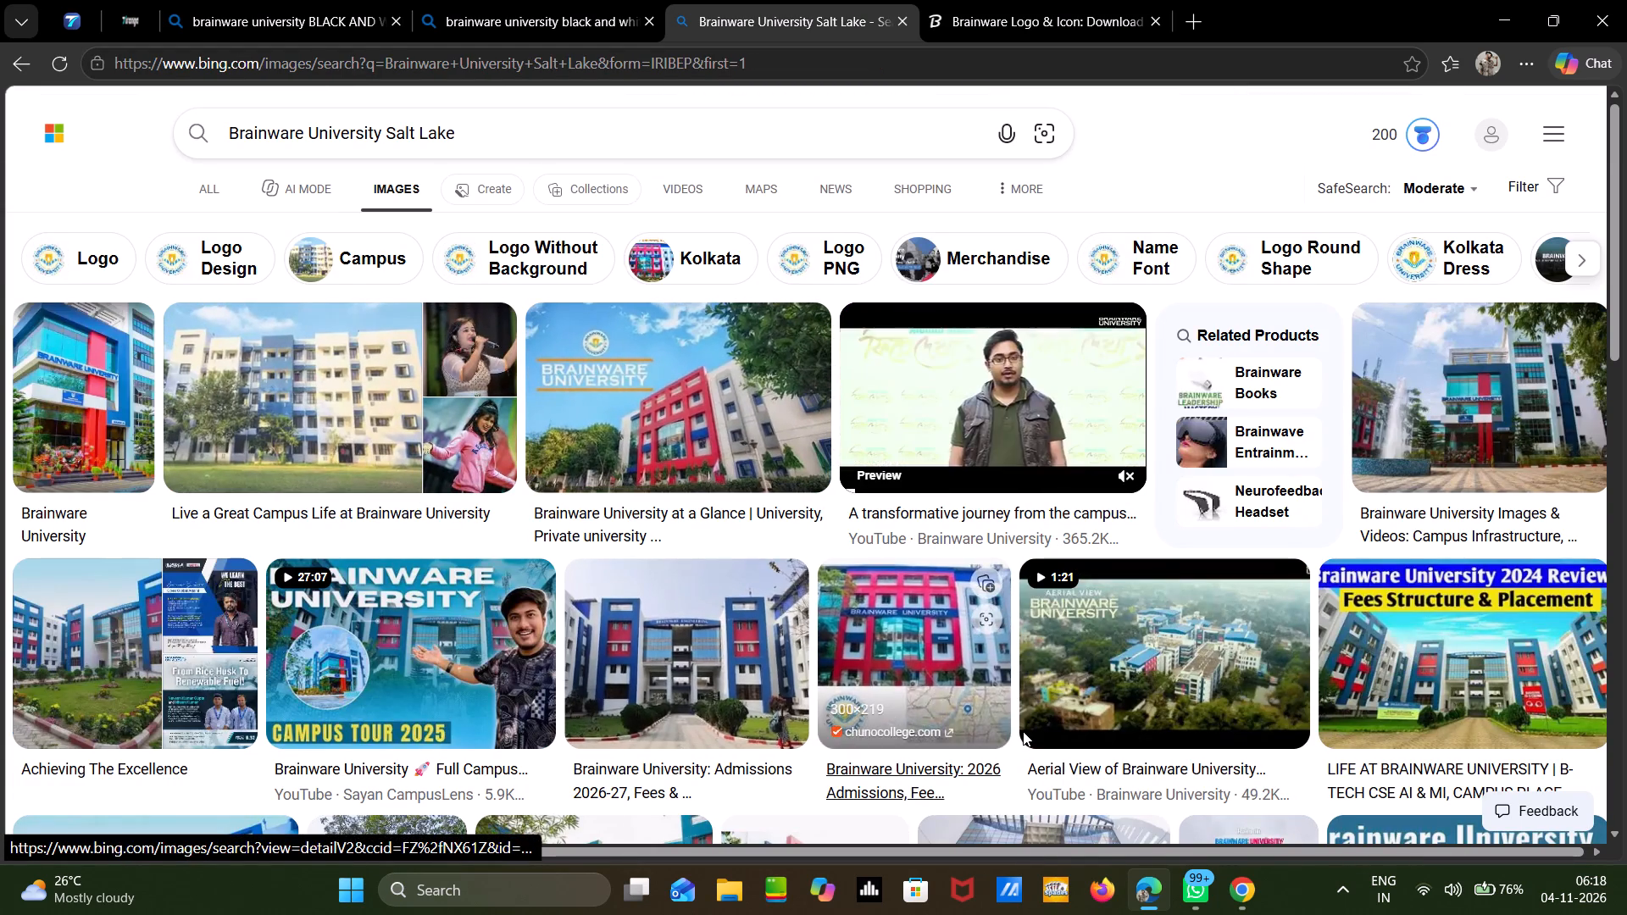
Switch to the Canva design, paste the copied campus photo on page 4, and move it below the Student Code line.
left_click(1238, 898)
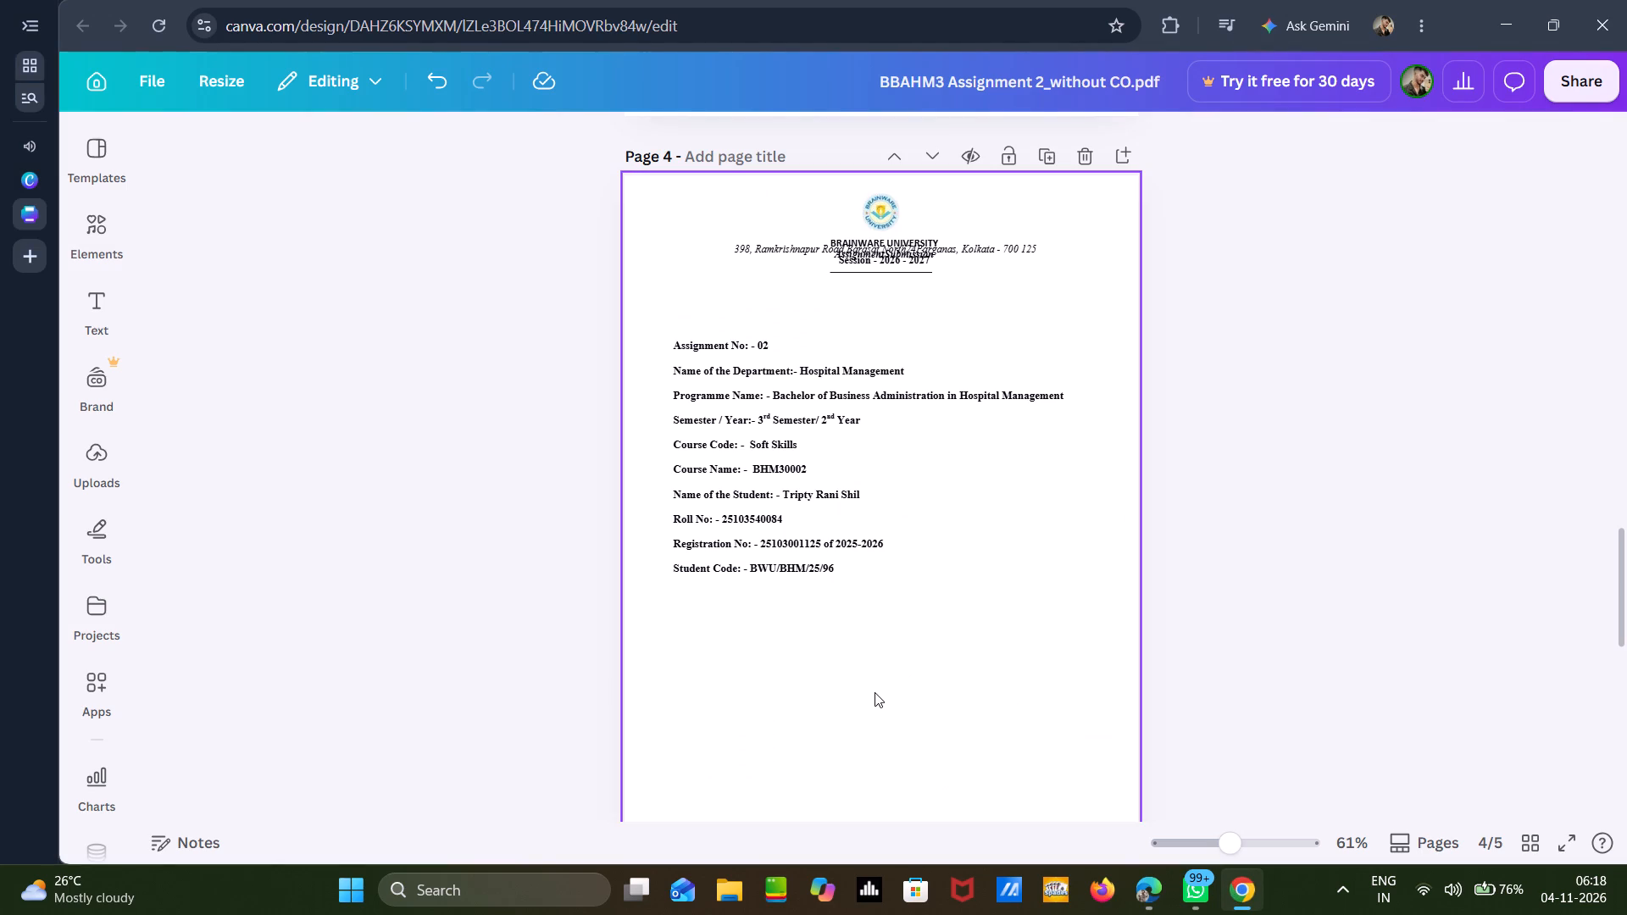
key("ctrl+v")
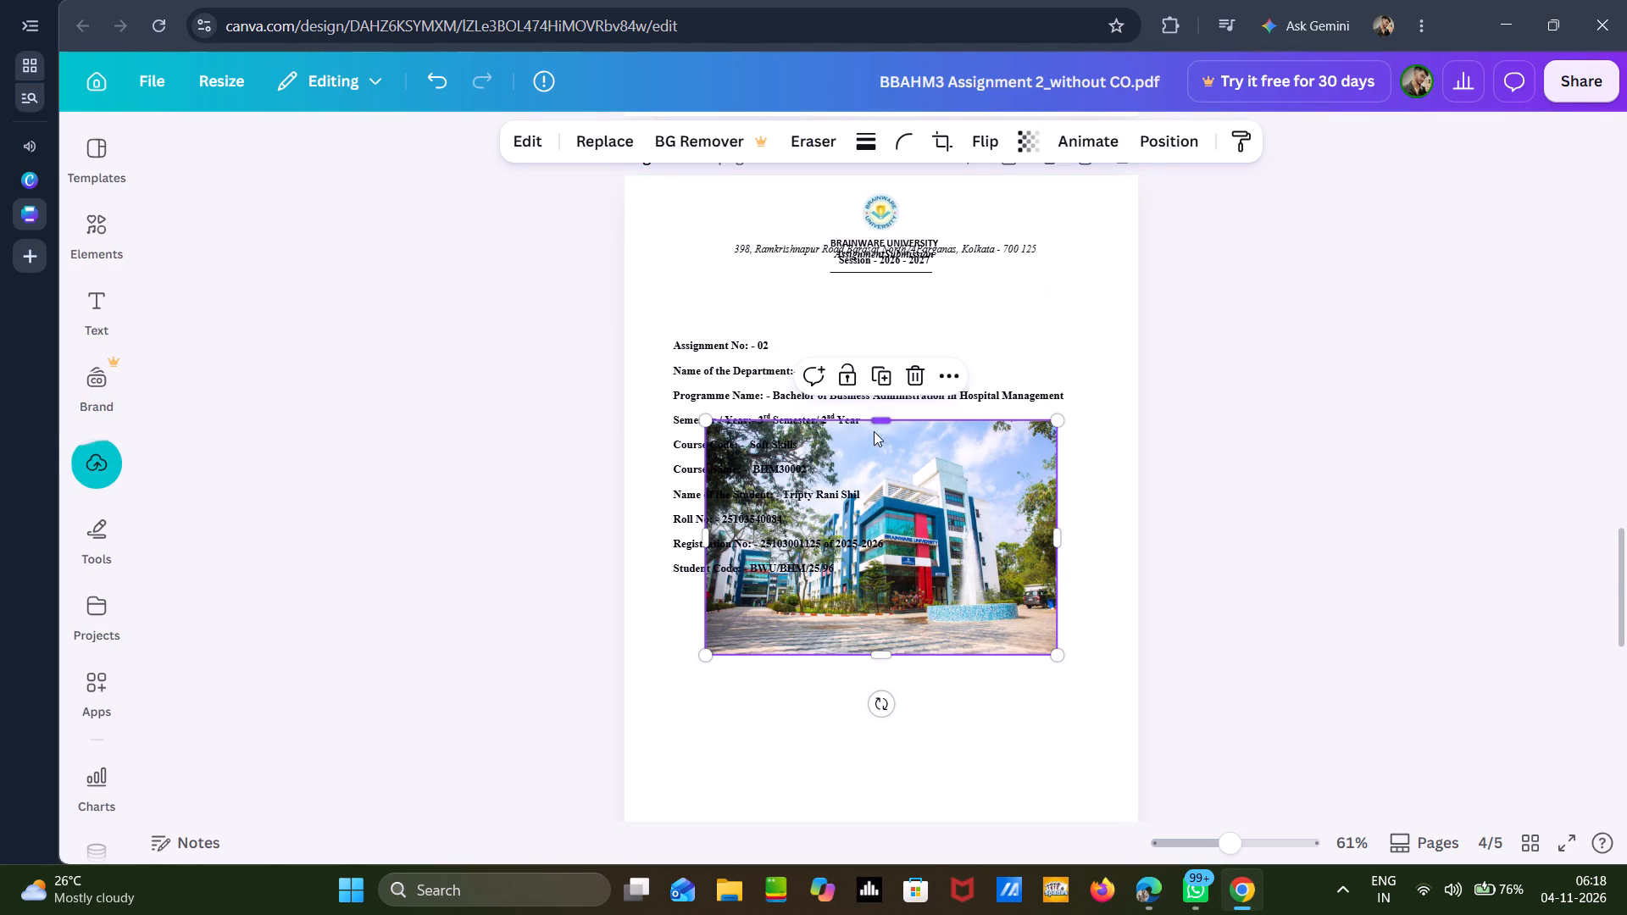
left_click_drag(969, 623, 966, 647)
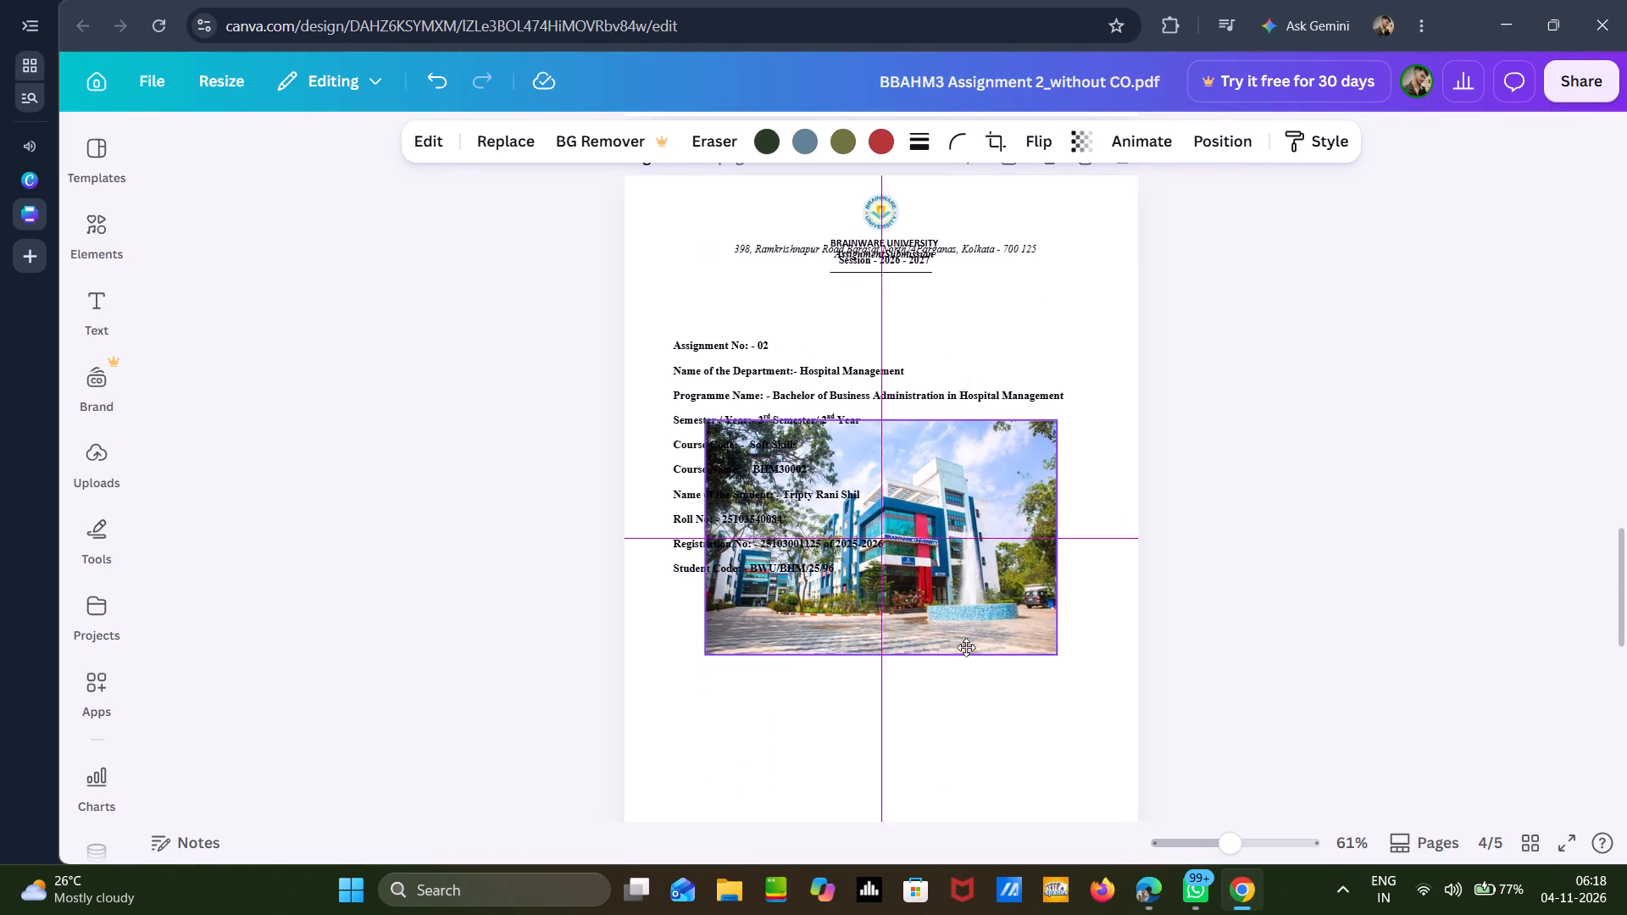
left_click_drag(966, 647, 951, 763)
scroll(1082, 518, "down", 1)
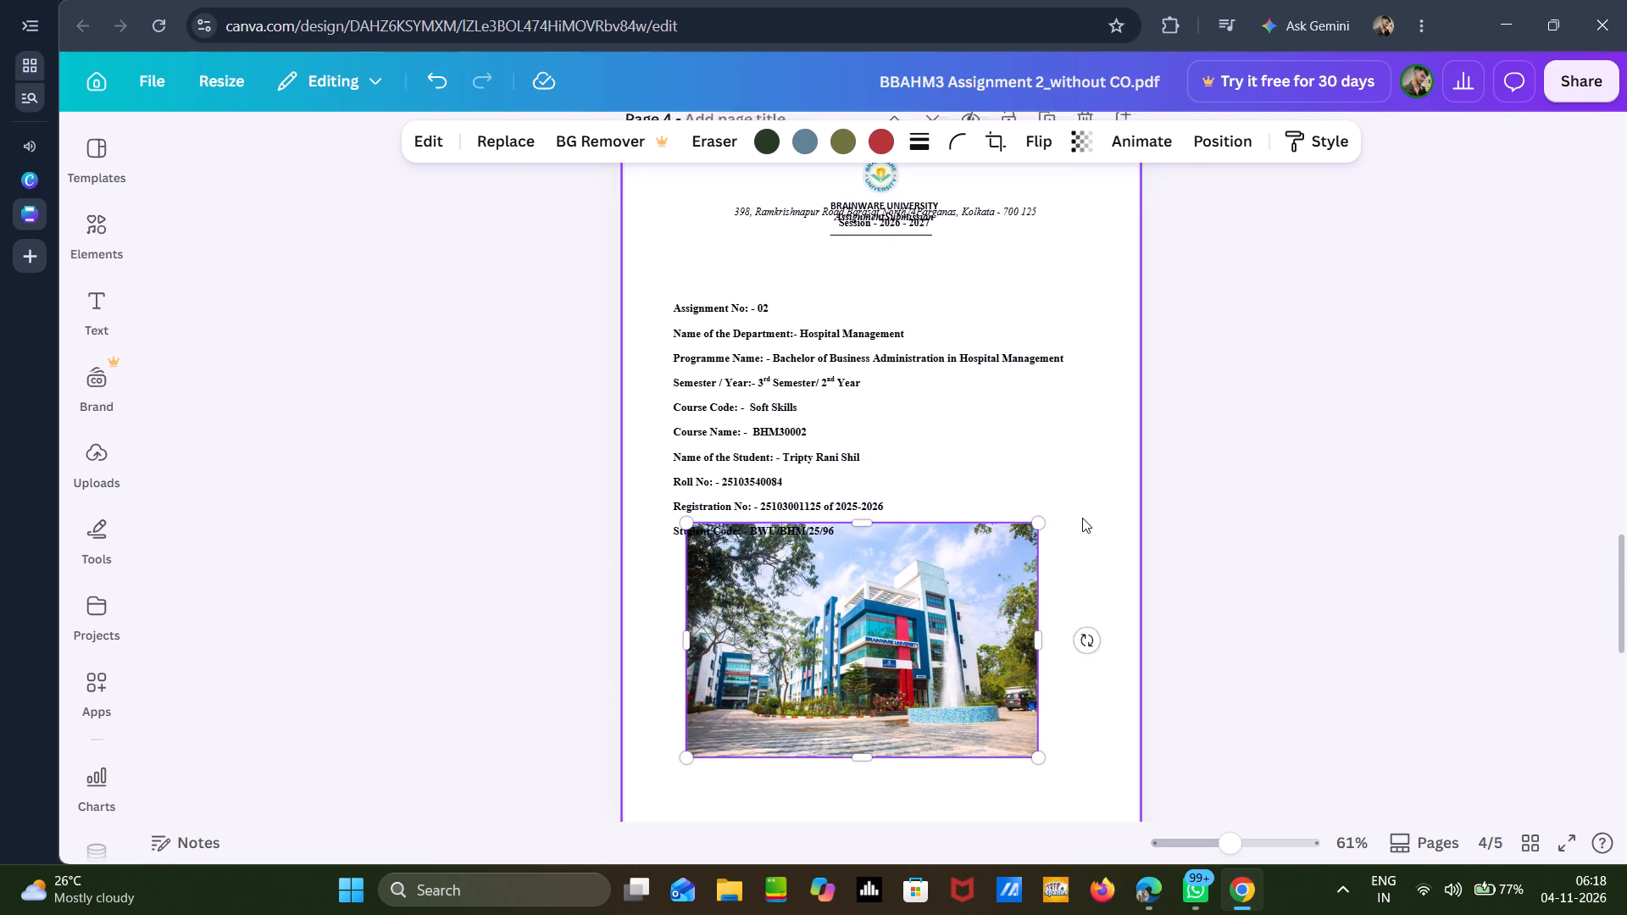
scroll(1082, 518, "down", 1)
left_click_drag(962, 477, 981, 582)
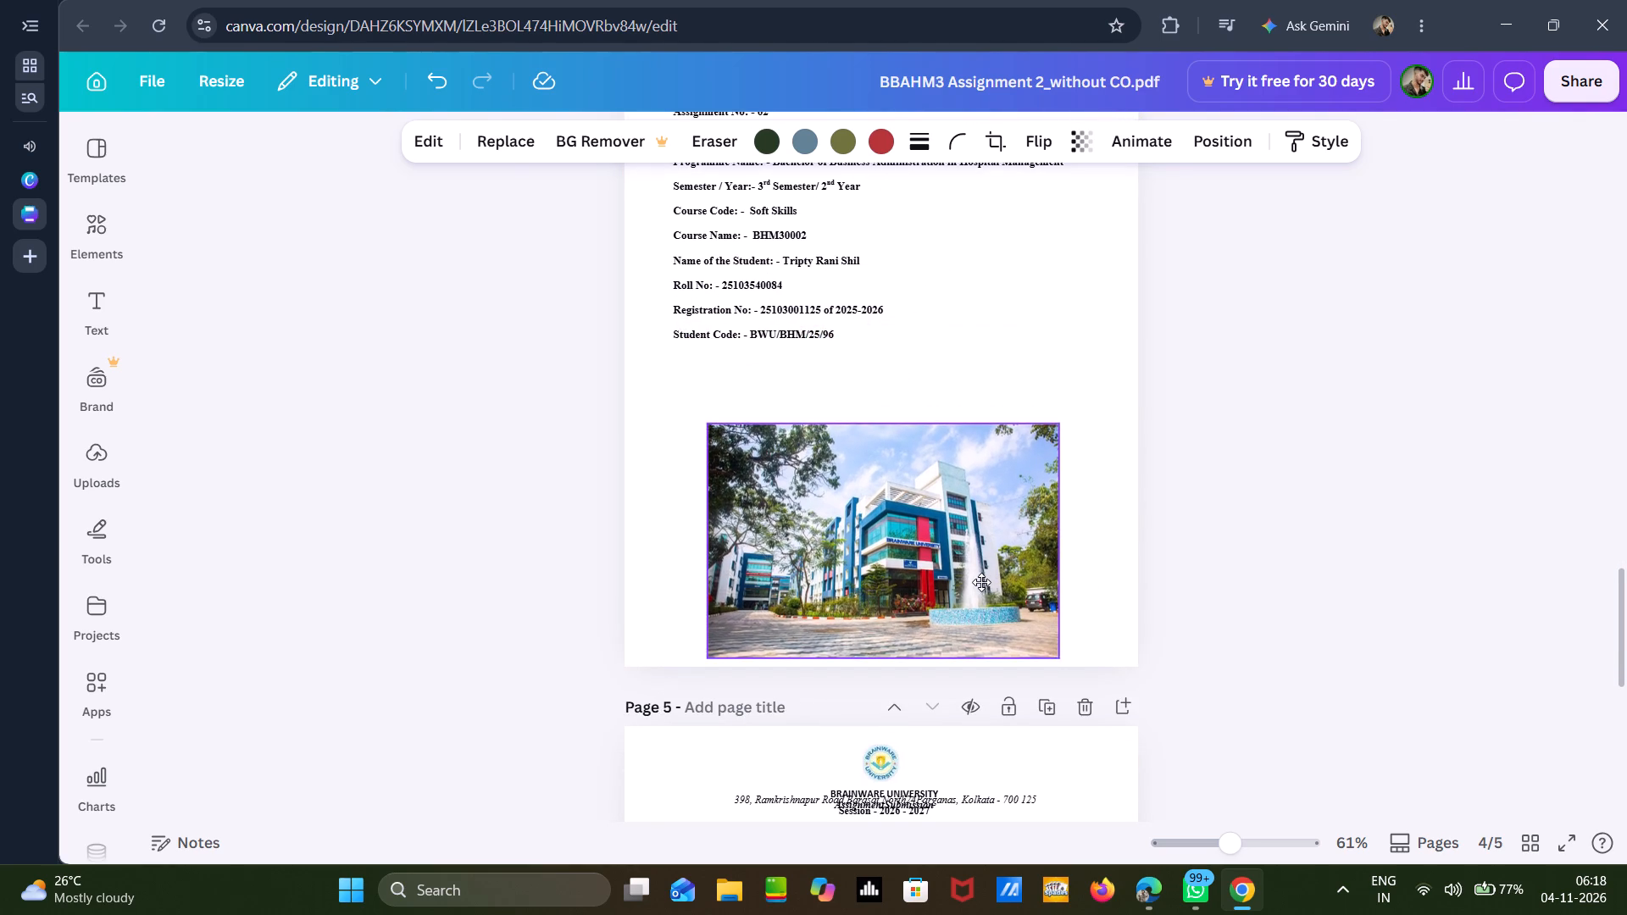
left_click_drag(981, 582, 966, 555)
right_click_drag(688, 639, 655, 655)
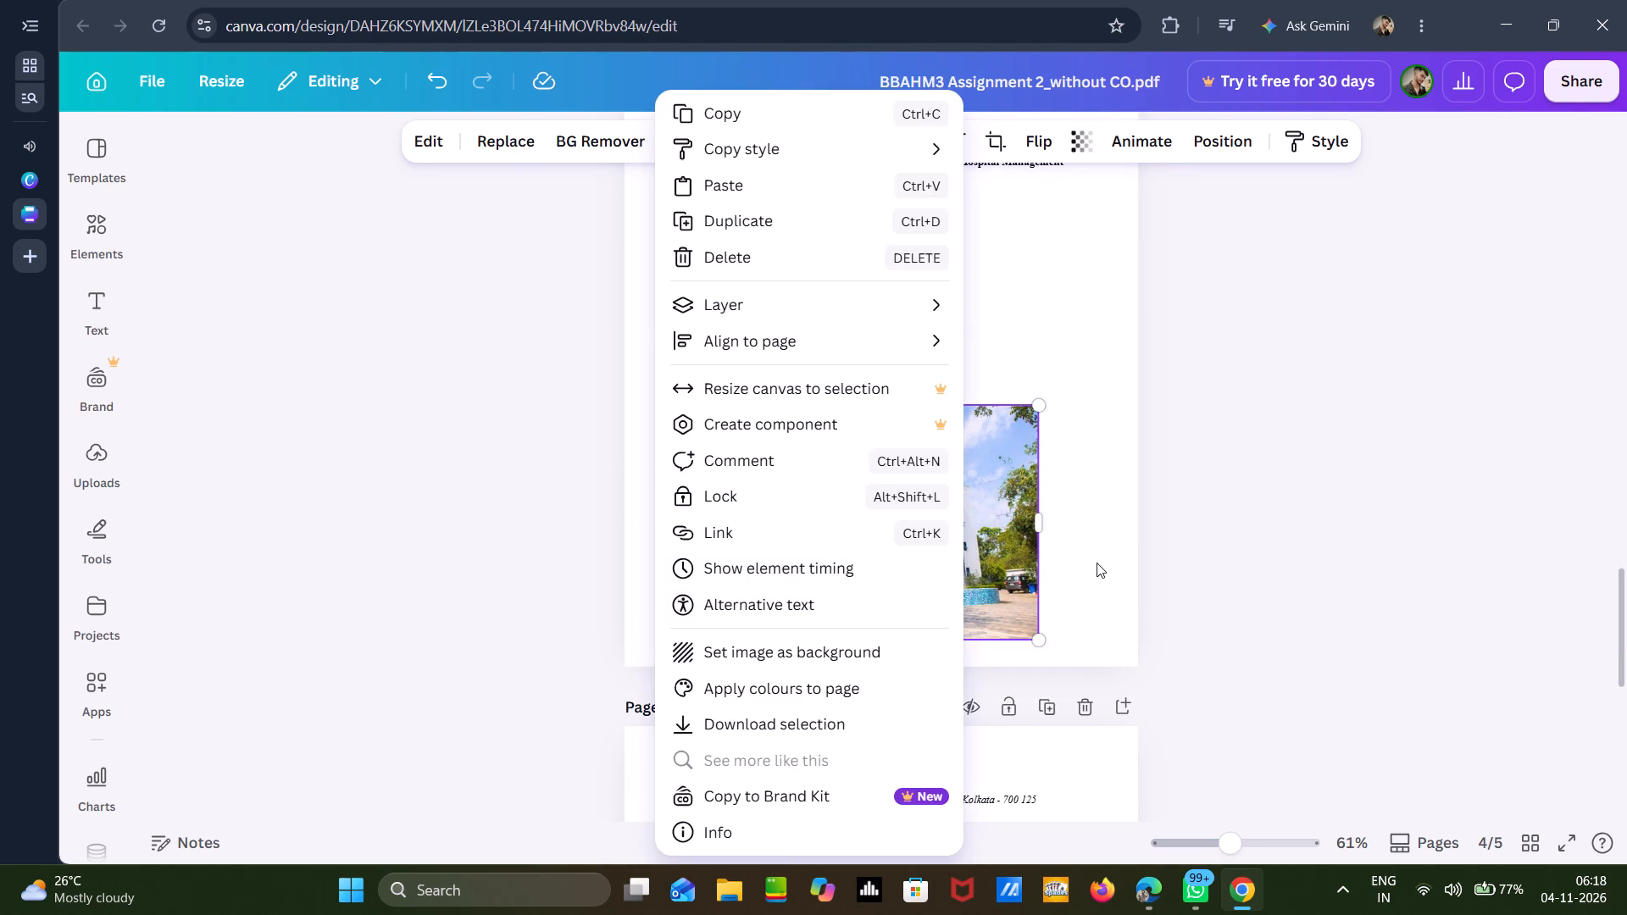
left_click(1097, 563)
left_click_drag(934, 529, 936, 514)
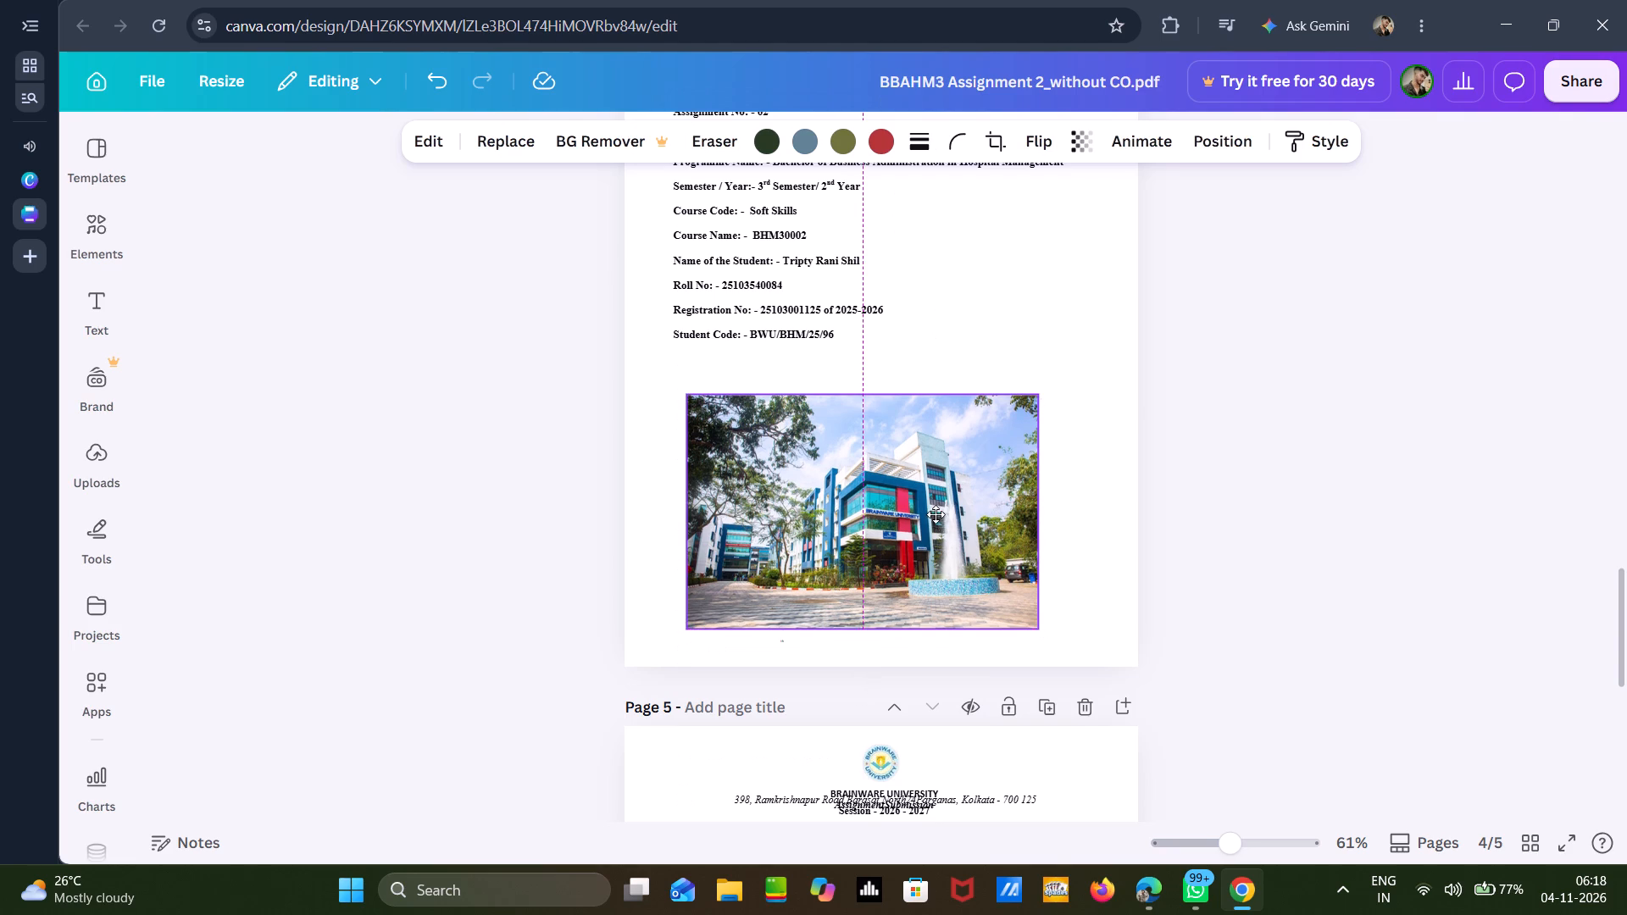
left_click_drag(936, 514, 937, 515)
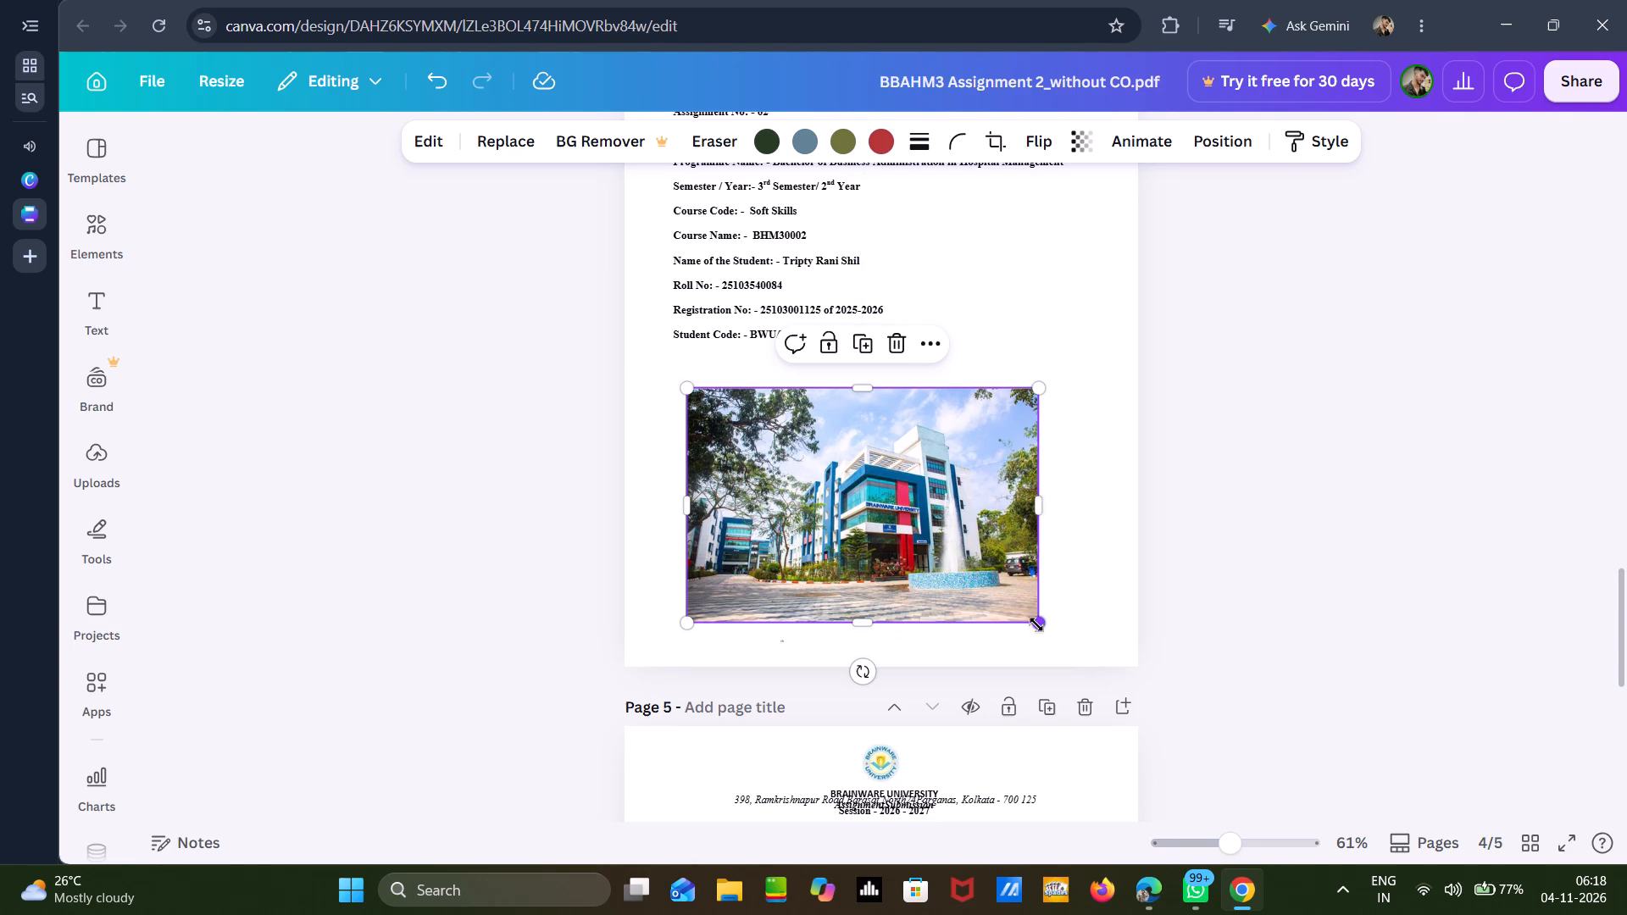
Enlarge the campus photo to span page 4's full width and reach its bottom edge, about 11.4 high.
left_click_drag(1036, 624, 1099, 657)
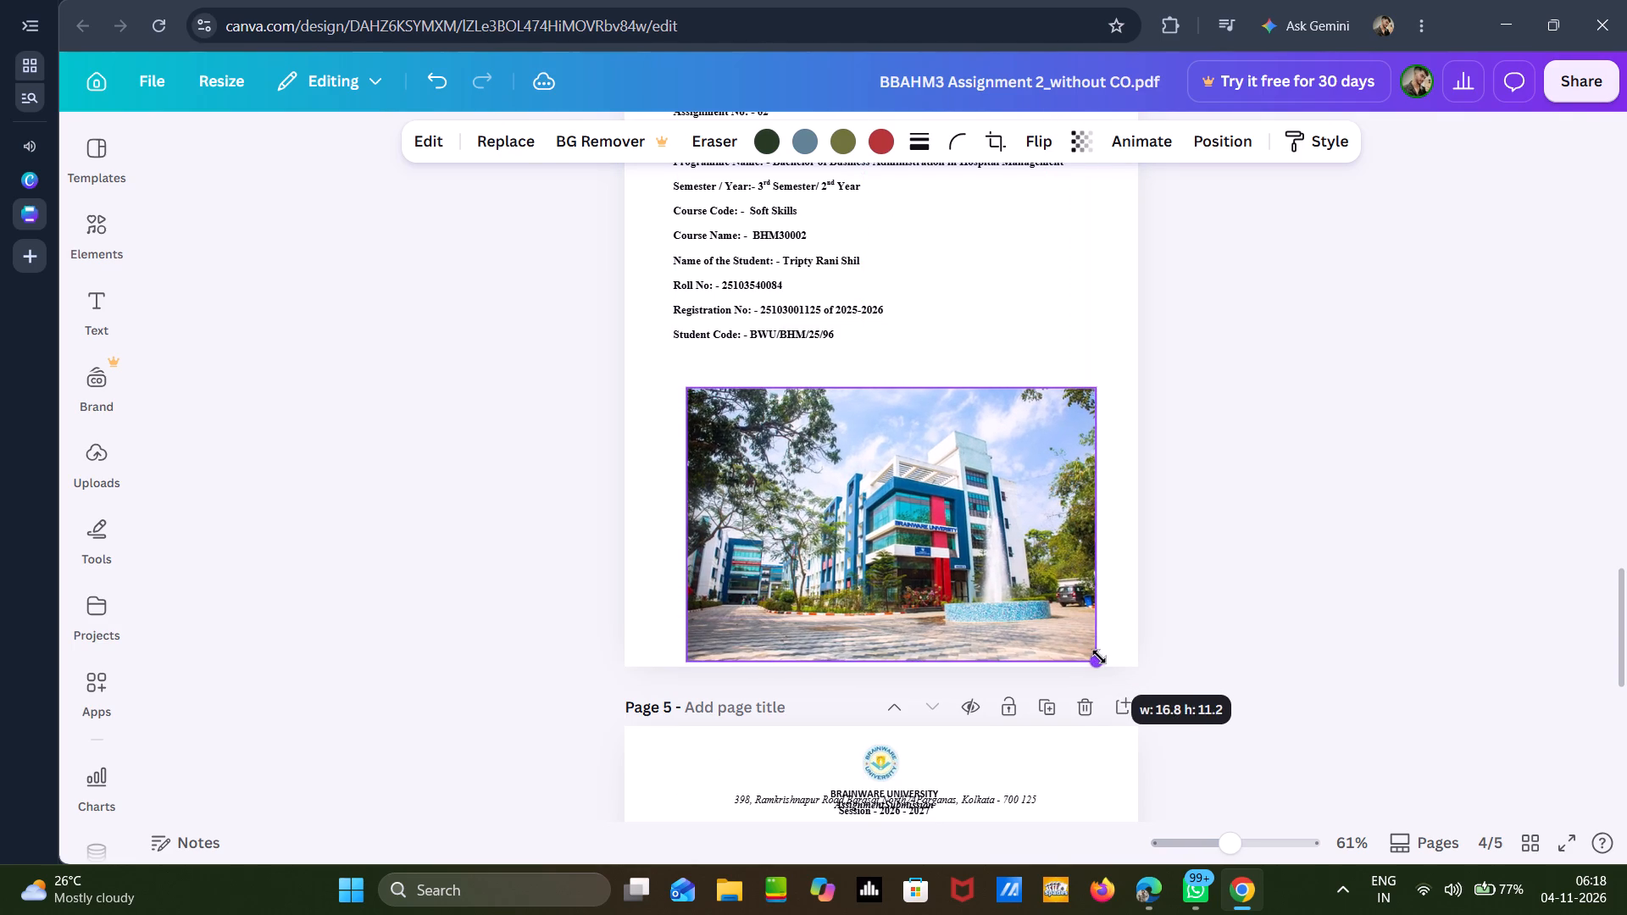
left_click_drag(1099, 657, 1103, 662)
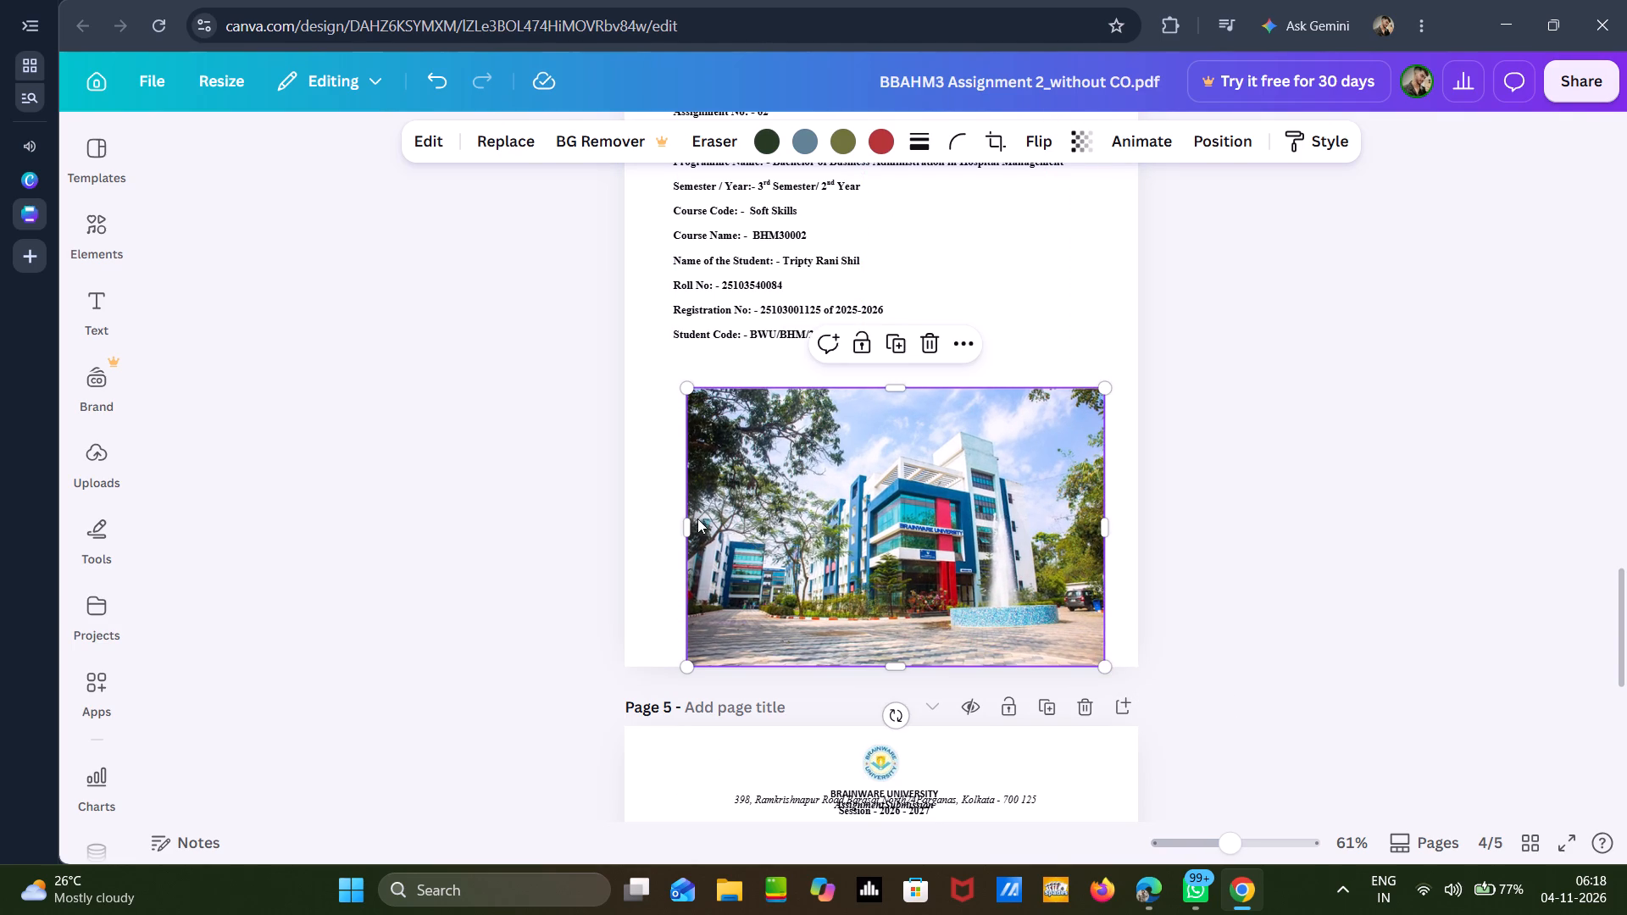
left_click_drag(689, 525, 642, 537)
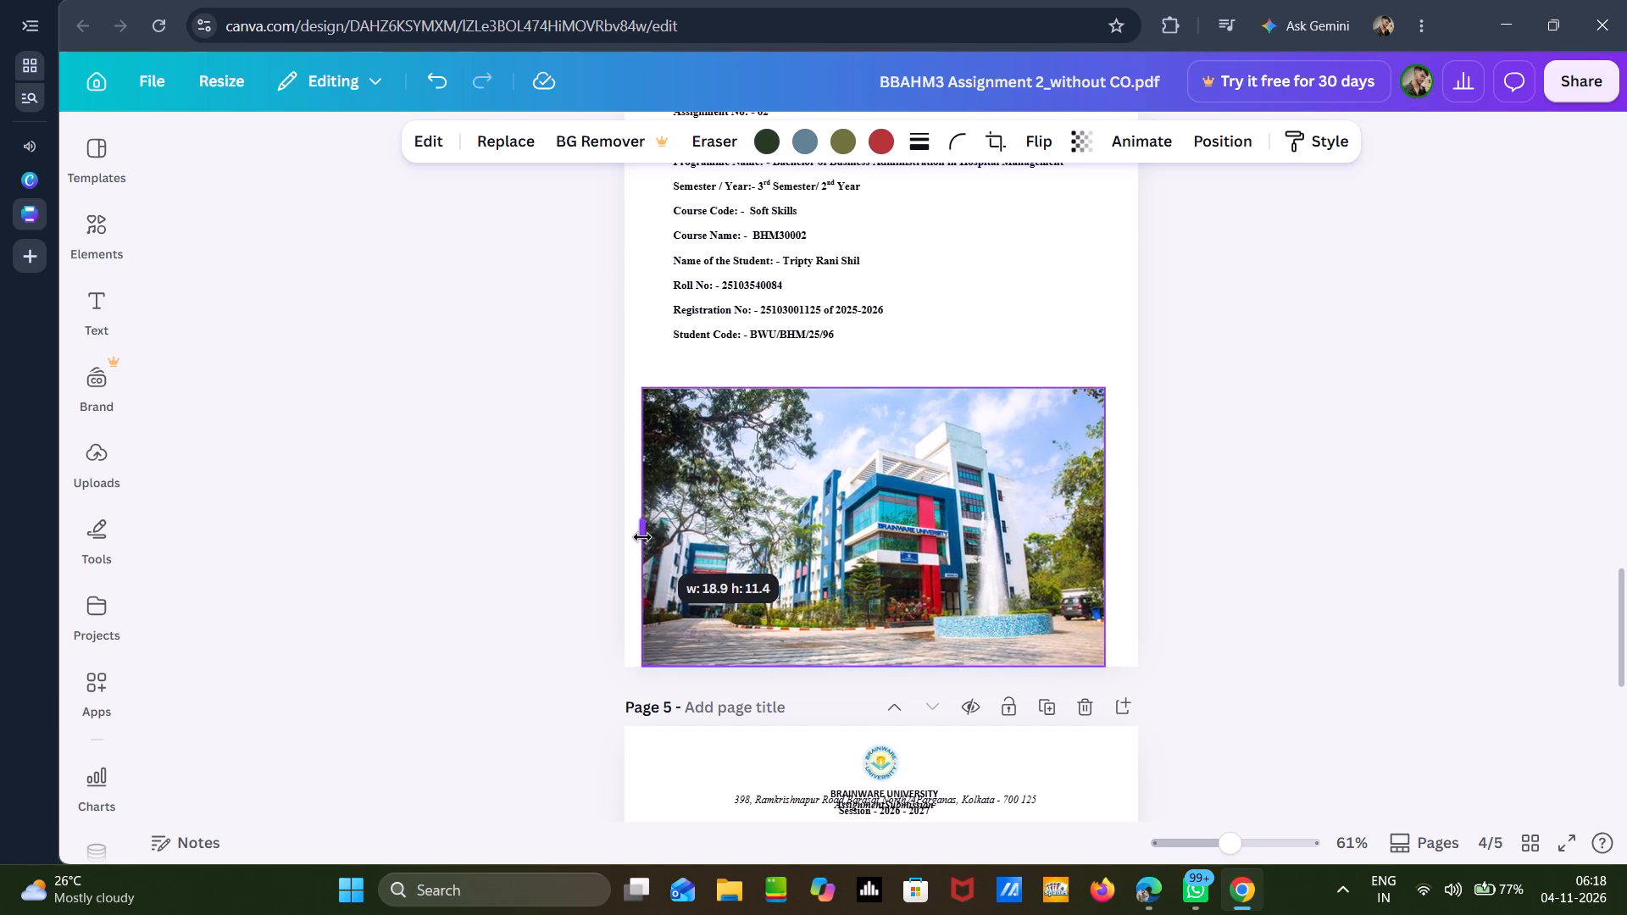
left_click_drag(642, 537, 629, 541)
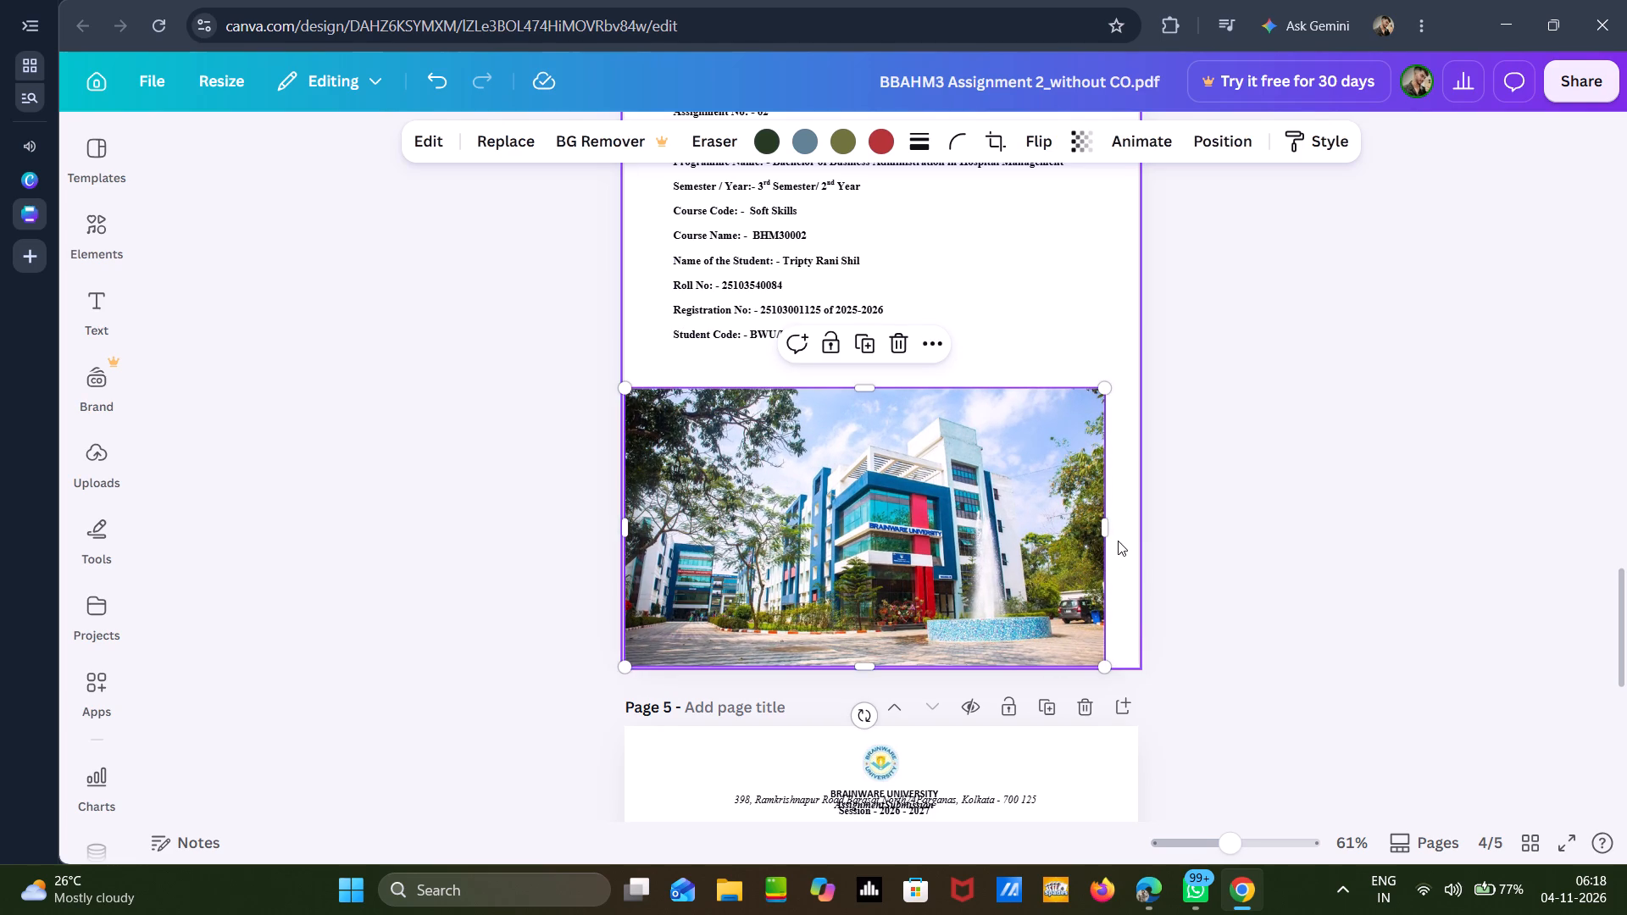
left_click_drag(1103, 530, 1128, 530)
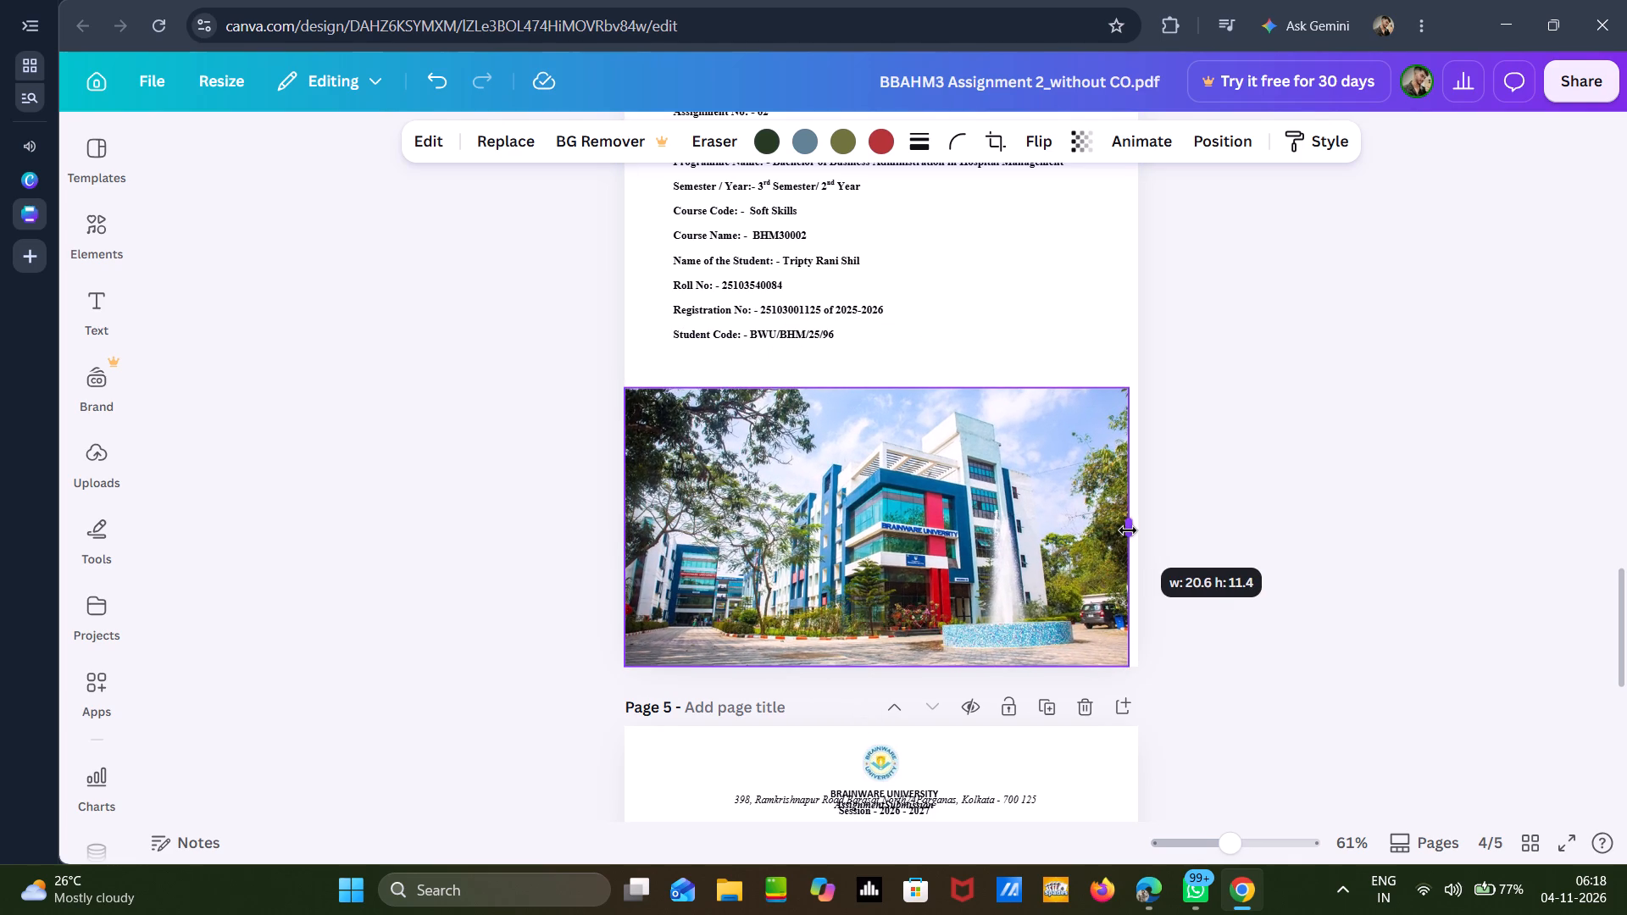
left_click_drag(1128, 530, 1131, 531)
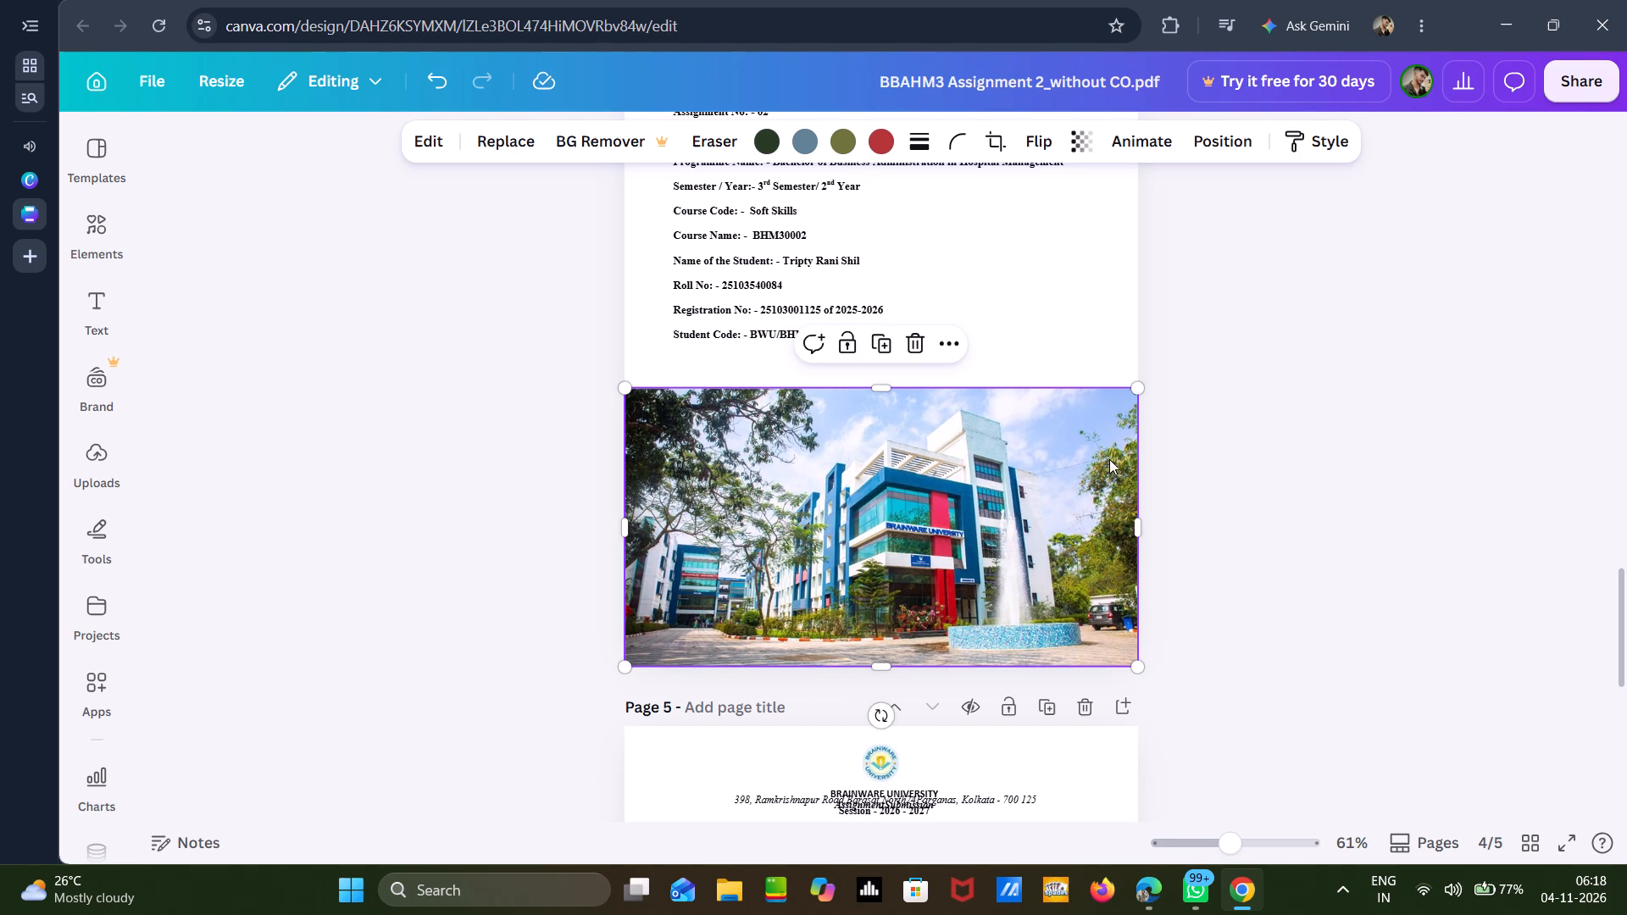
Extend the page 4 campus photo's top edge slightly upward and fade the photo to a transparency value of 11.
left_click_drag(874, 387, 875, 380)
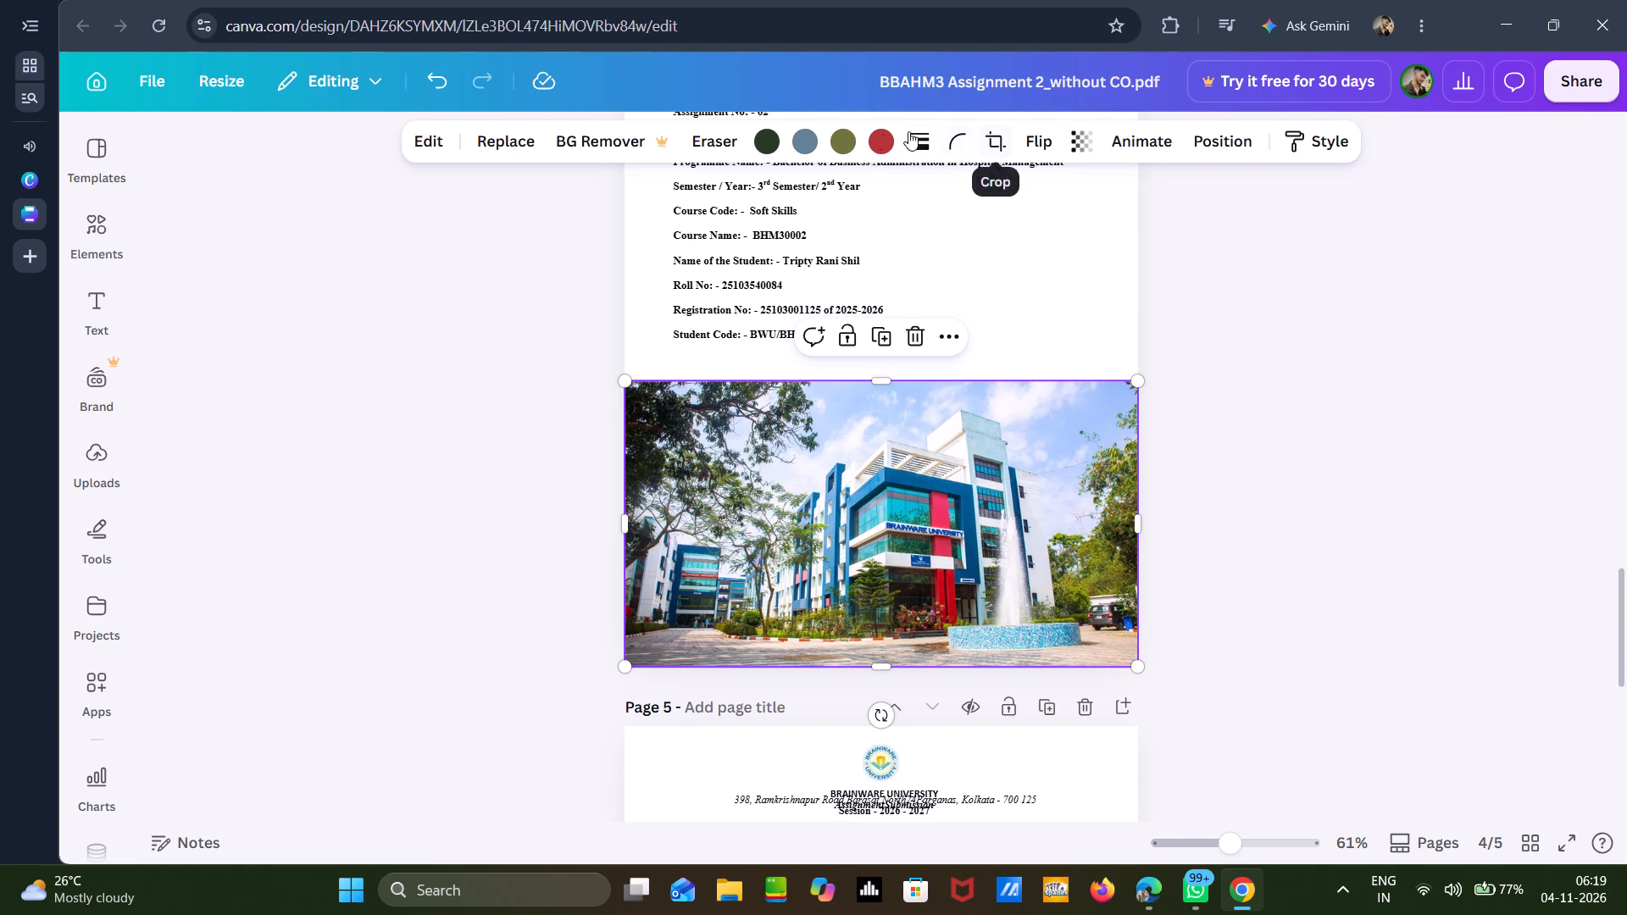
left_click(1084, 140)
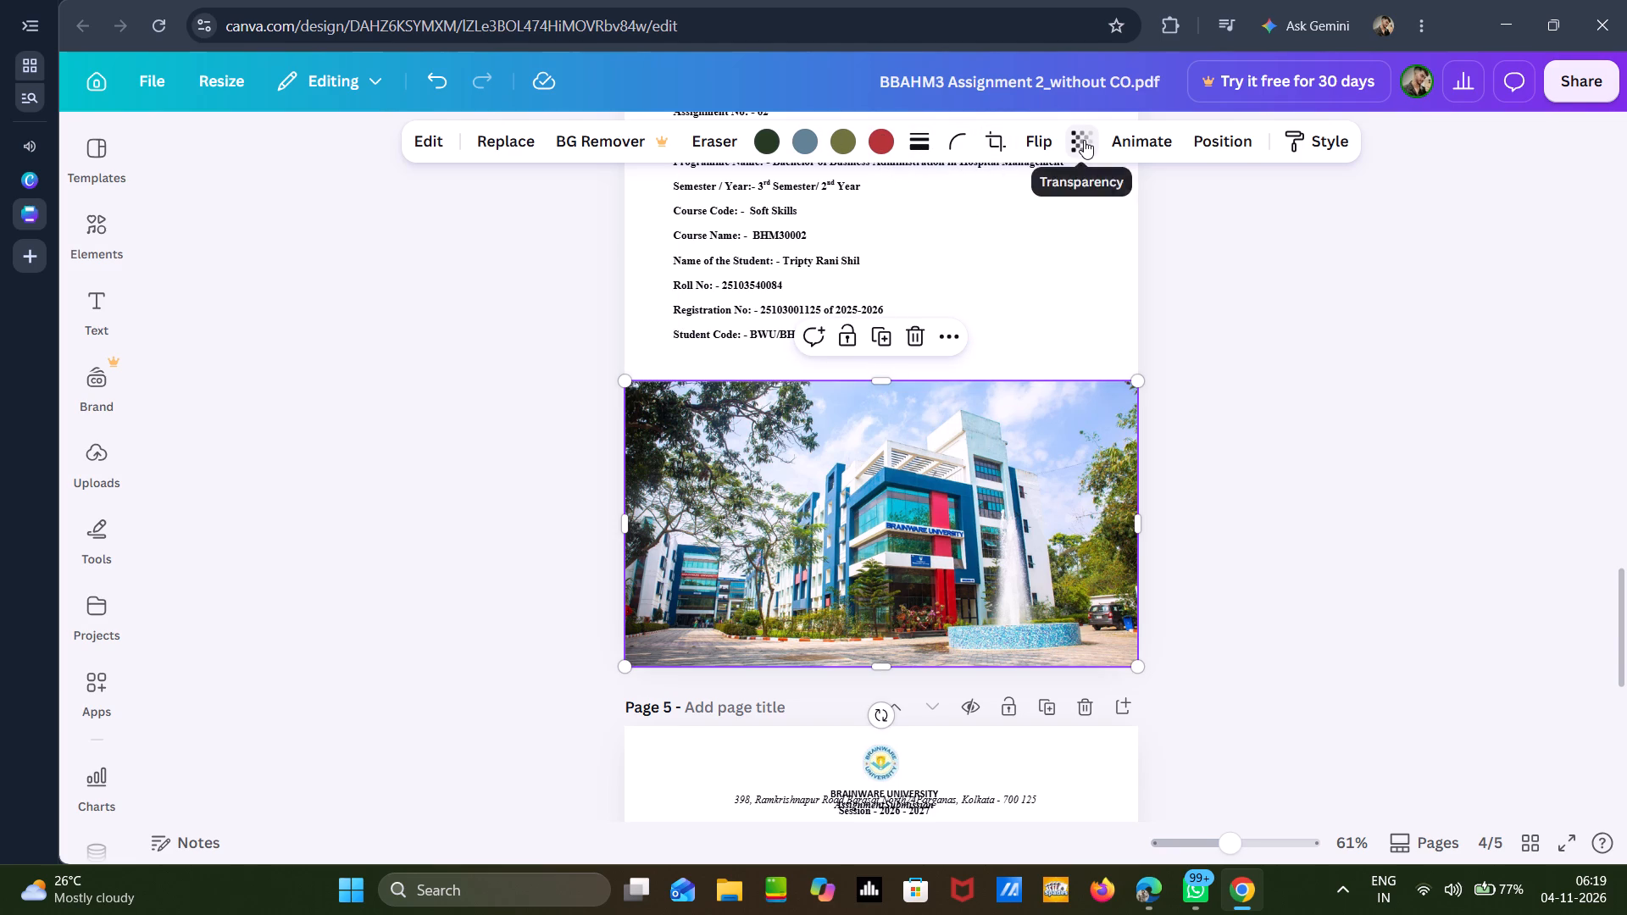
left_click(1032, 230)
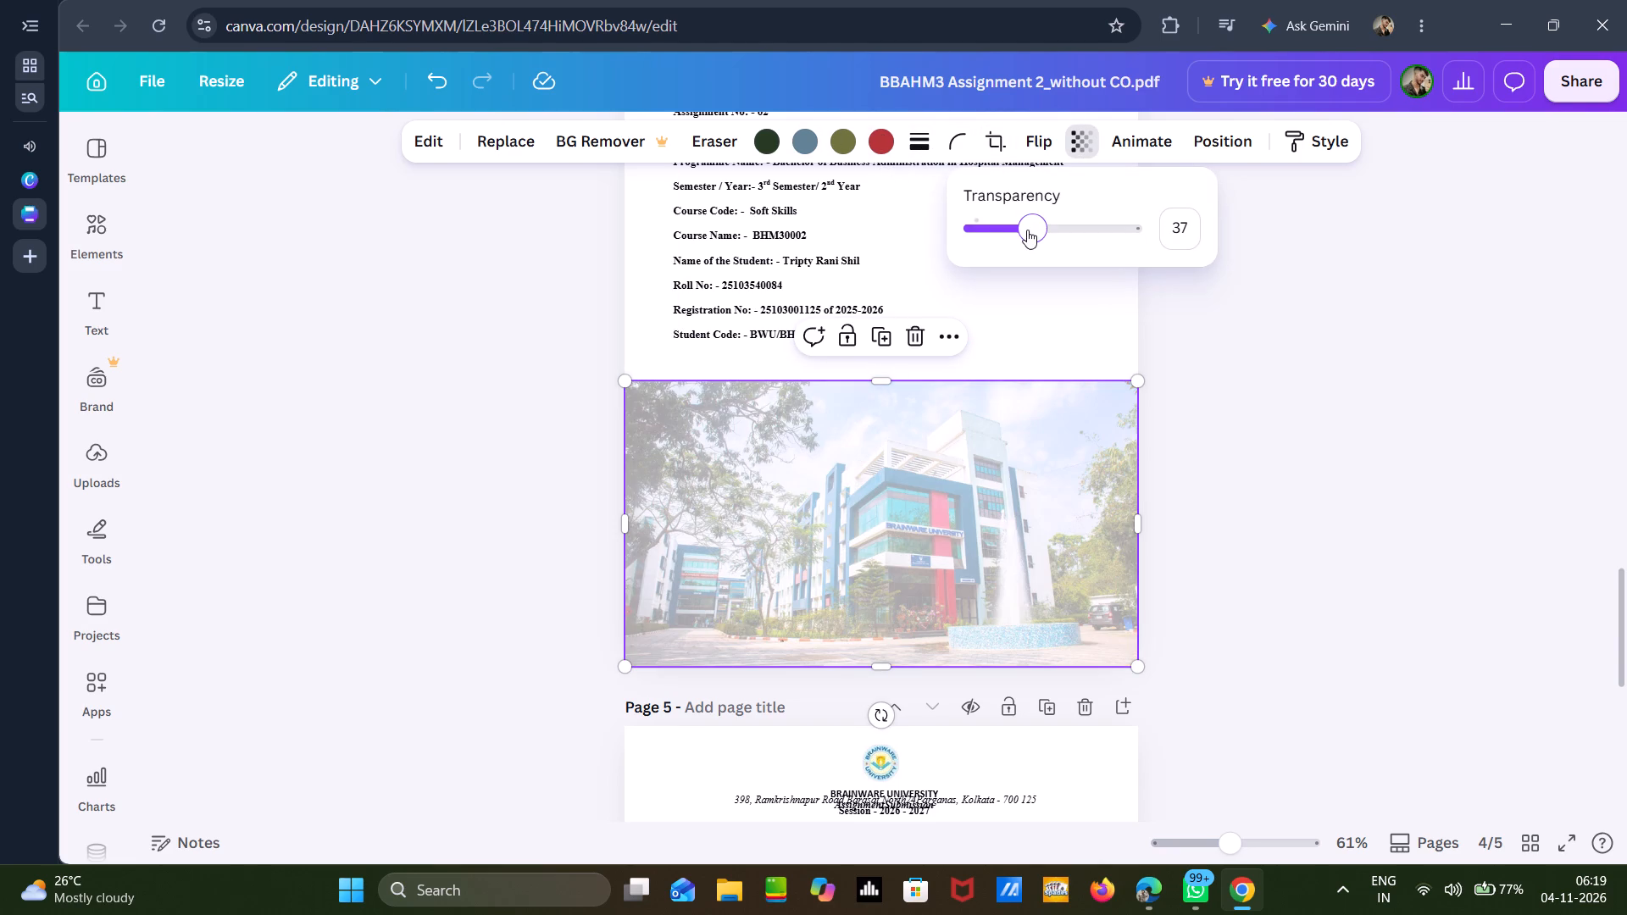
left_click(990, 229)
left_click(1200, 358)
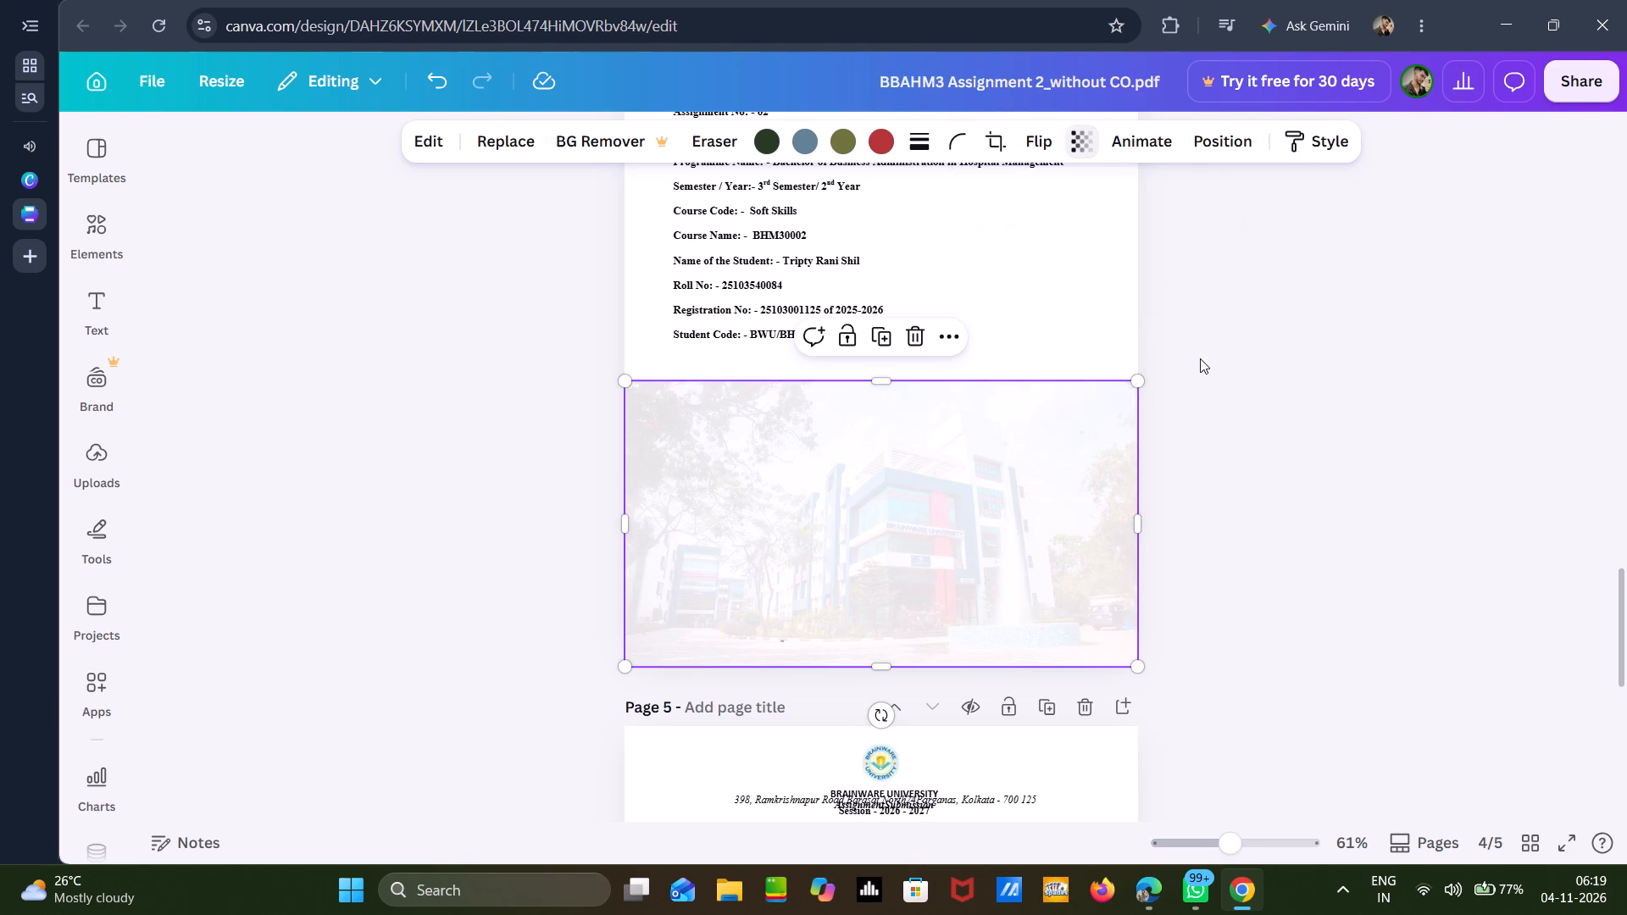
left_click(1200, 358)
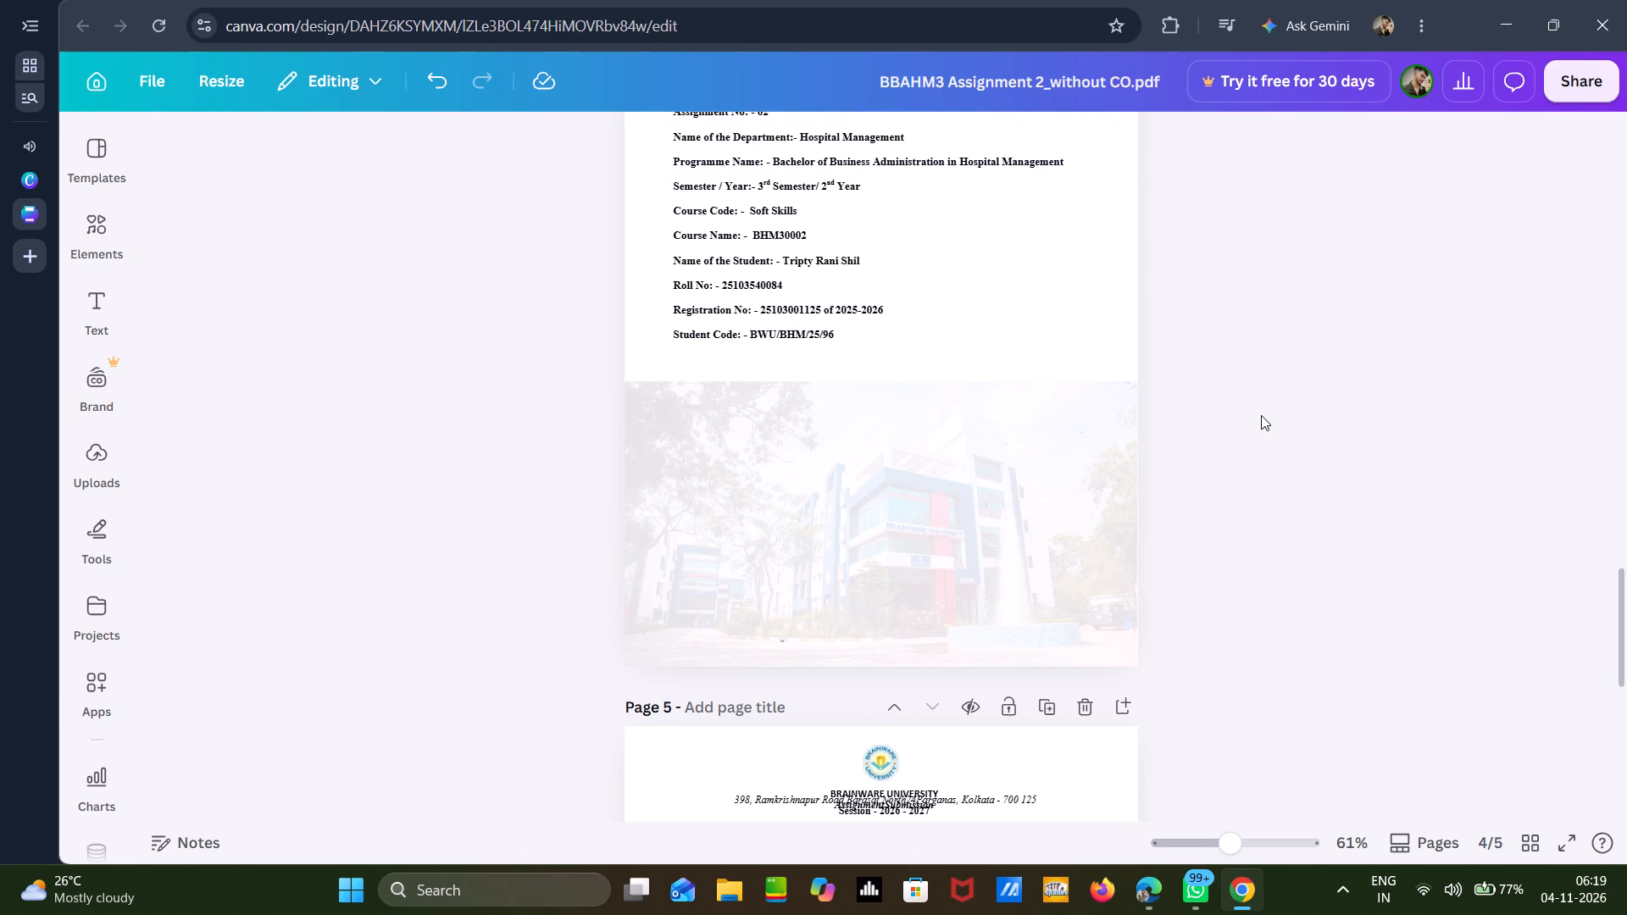
Review all five course cover pages, comparing the faded campus photo on page 4 with the pages without a photo.
scroll(1261, 415, "up", 2)
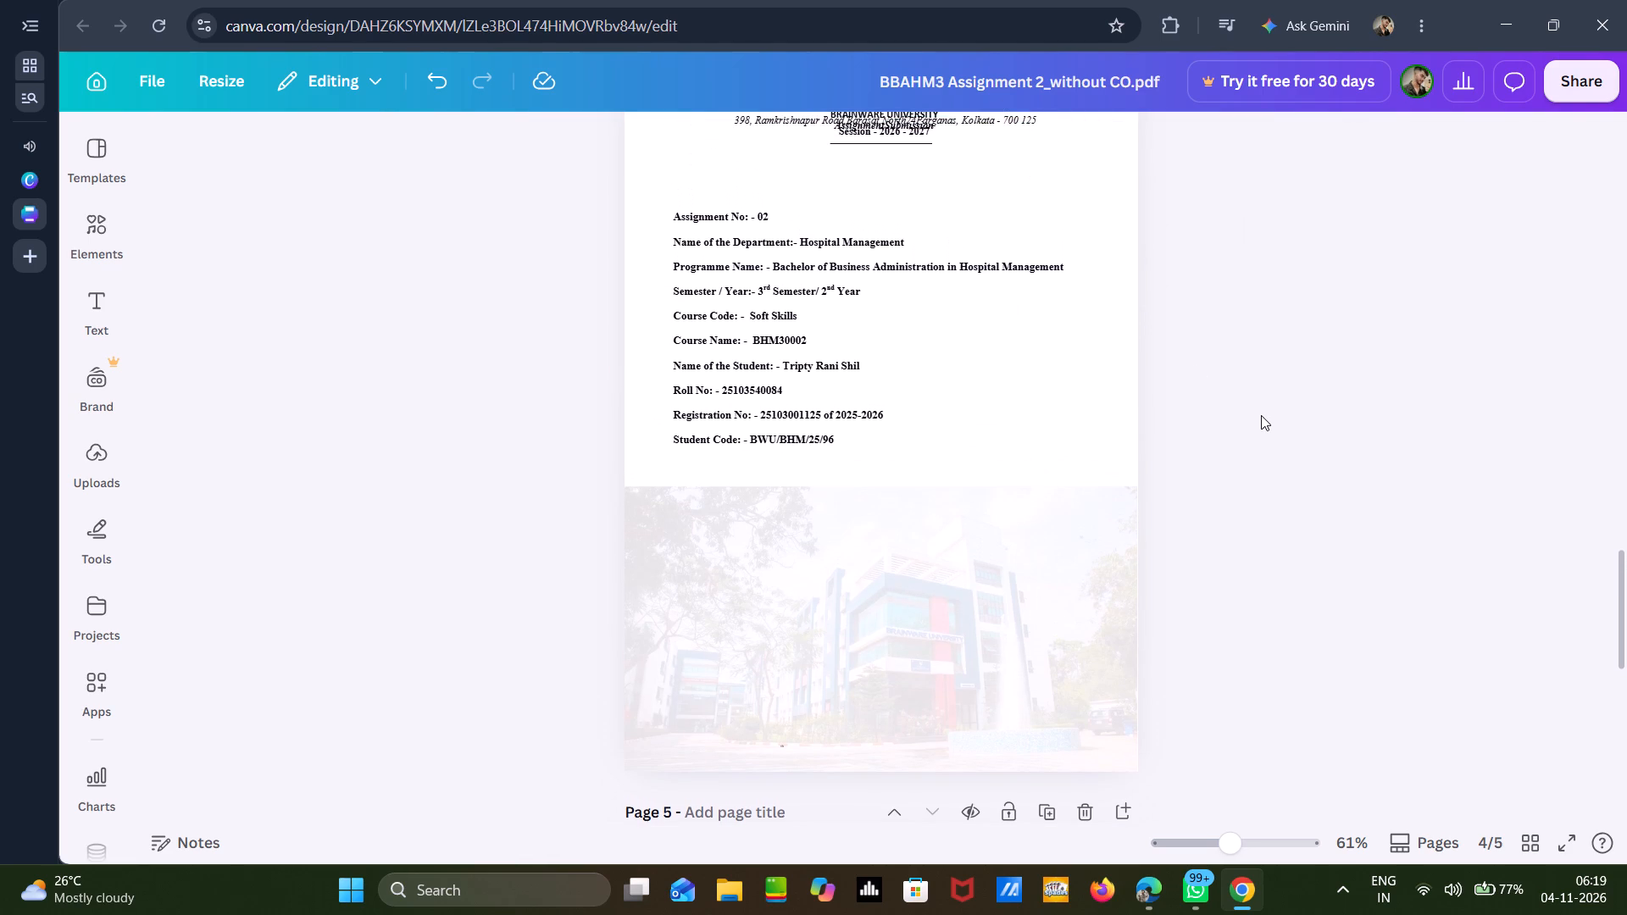
scroll(1005, 480, "up", 2)
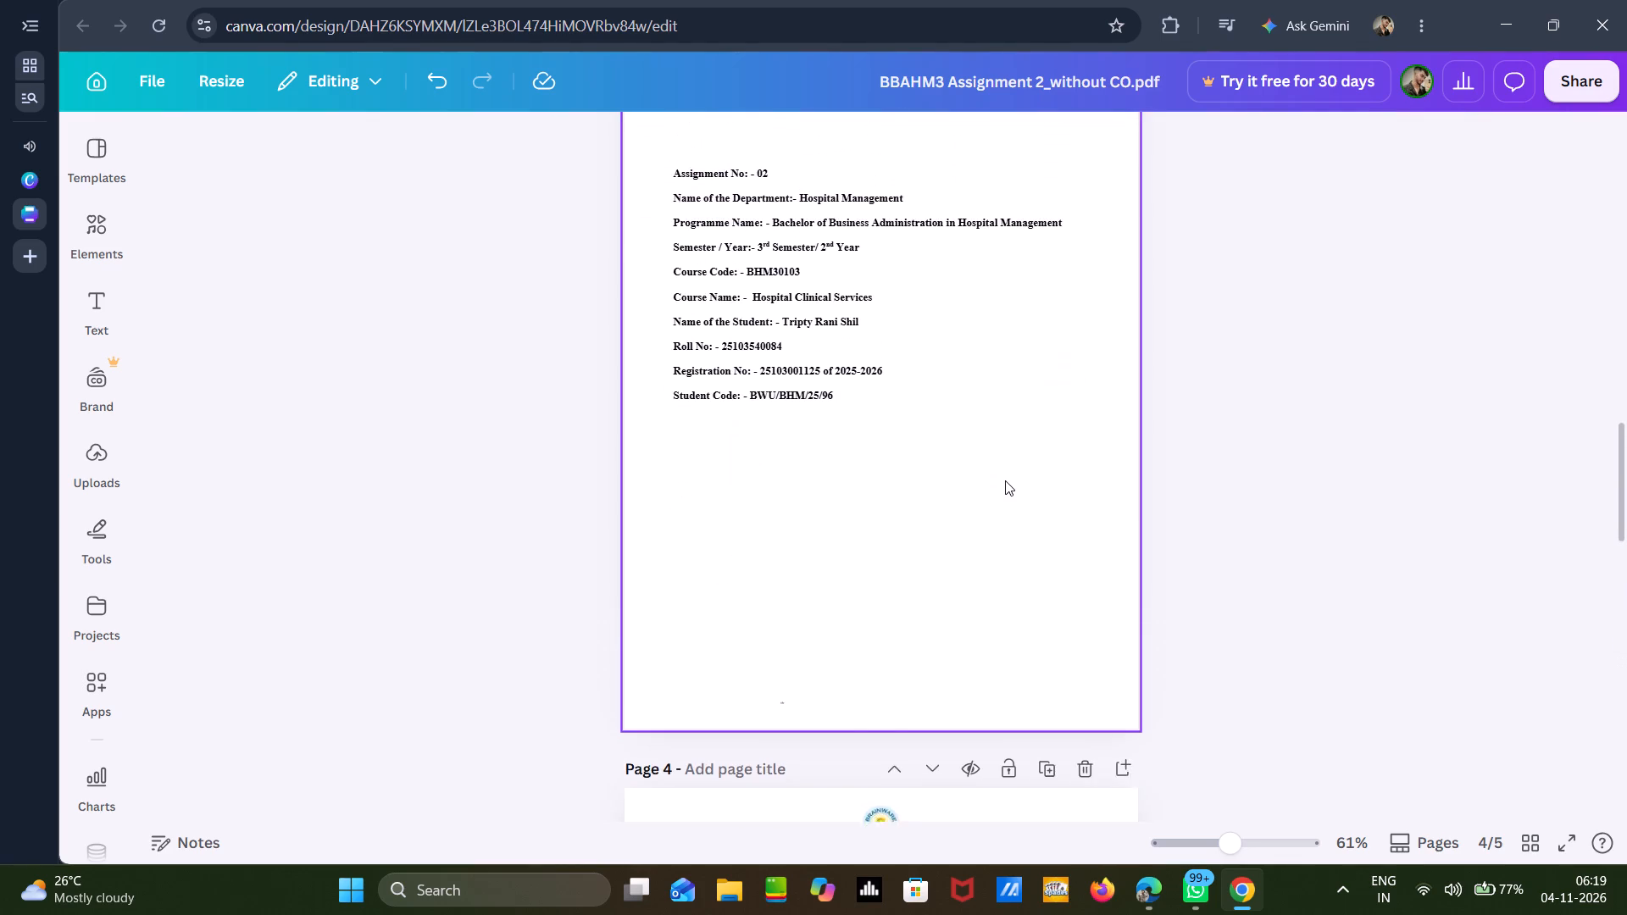
scroll(1005, 480, "up", 1)
scroll(1005, 480, "down", 6)
scroll(1005, 480, "up", 5)
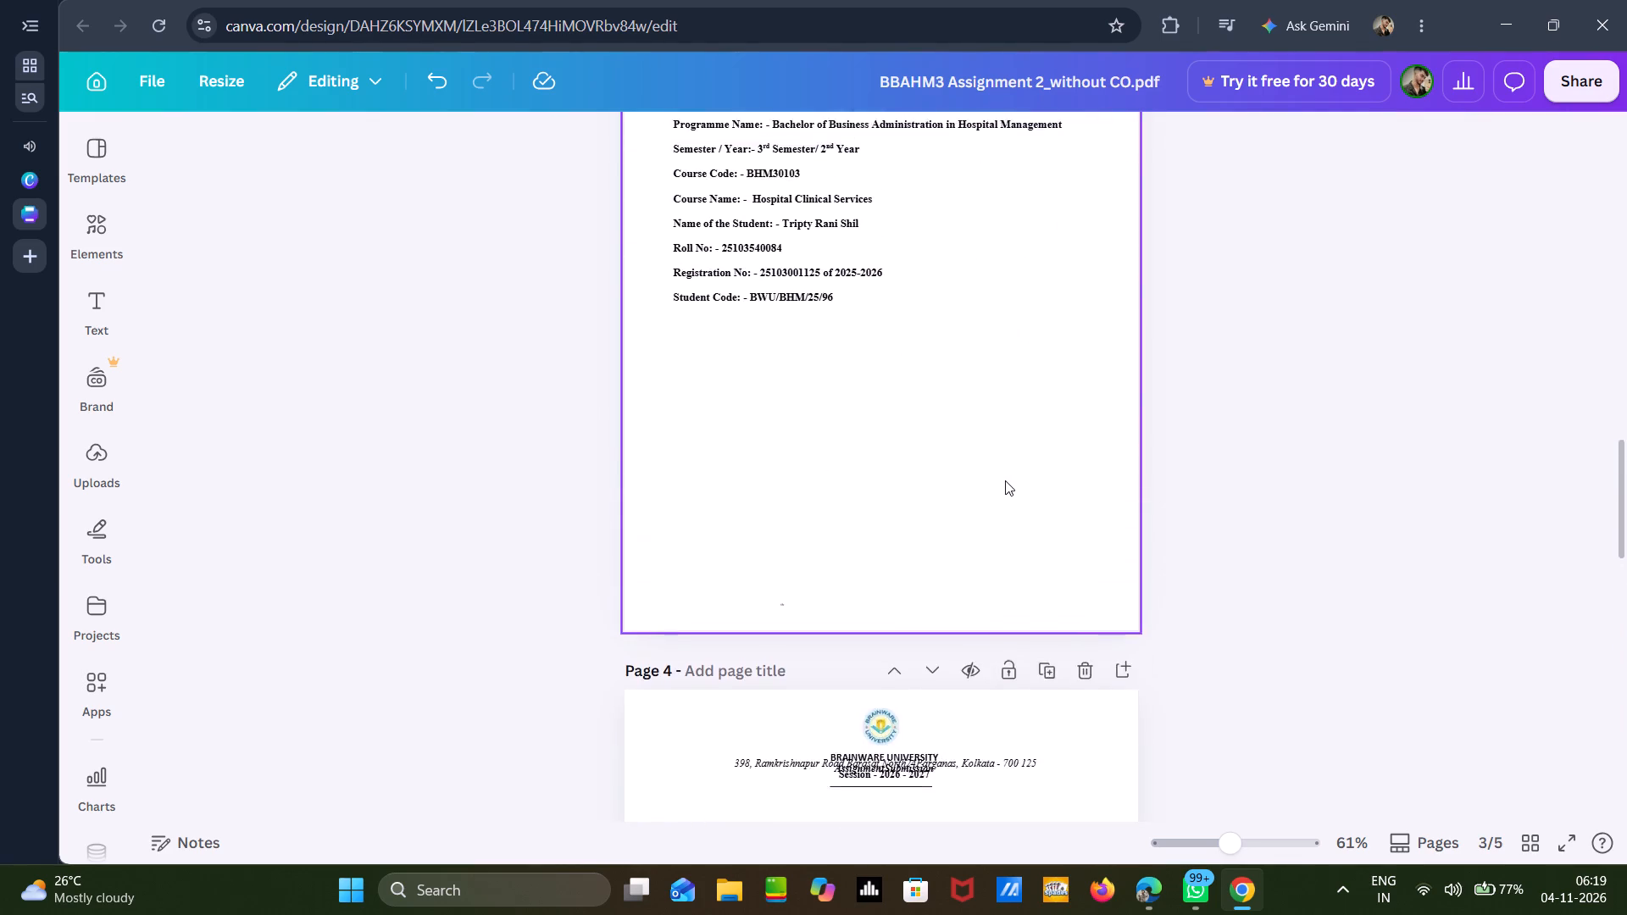
scroll(1005, 480, "up", 6)
scroll(1005, 480, "down", 2)
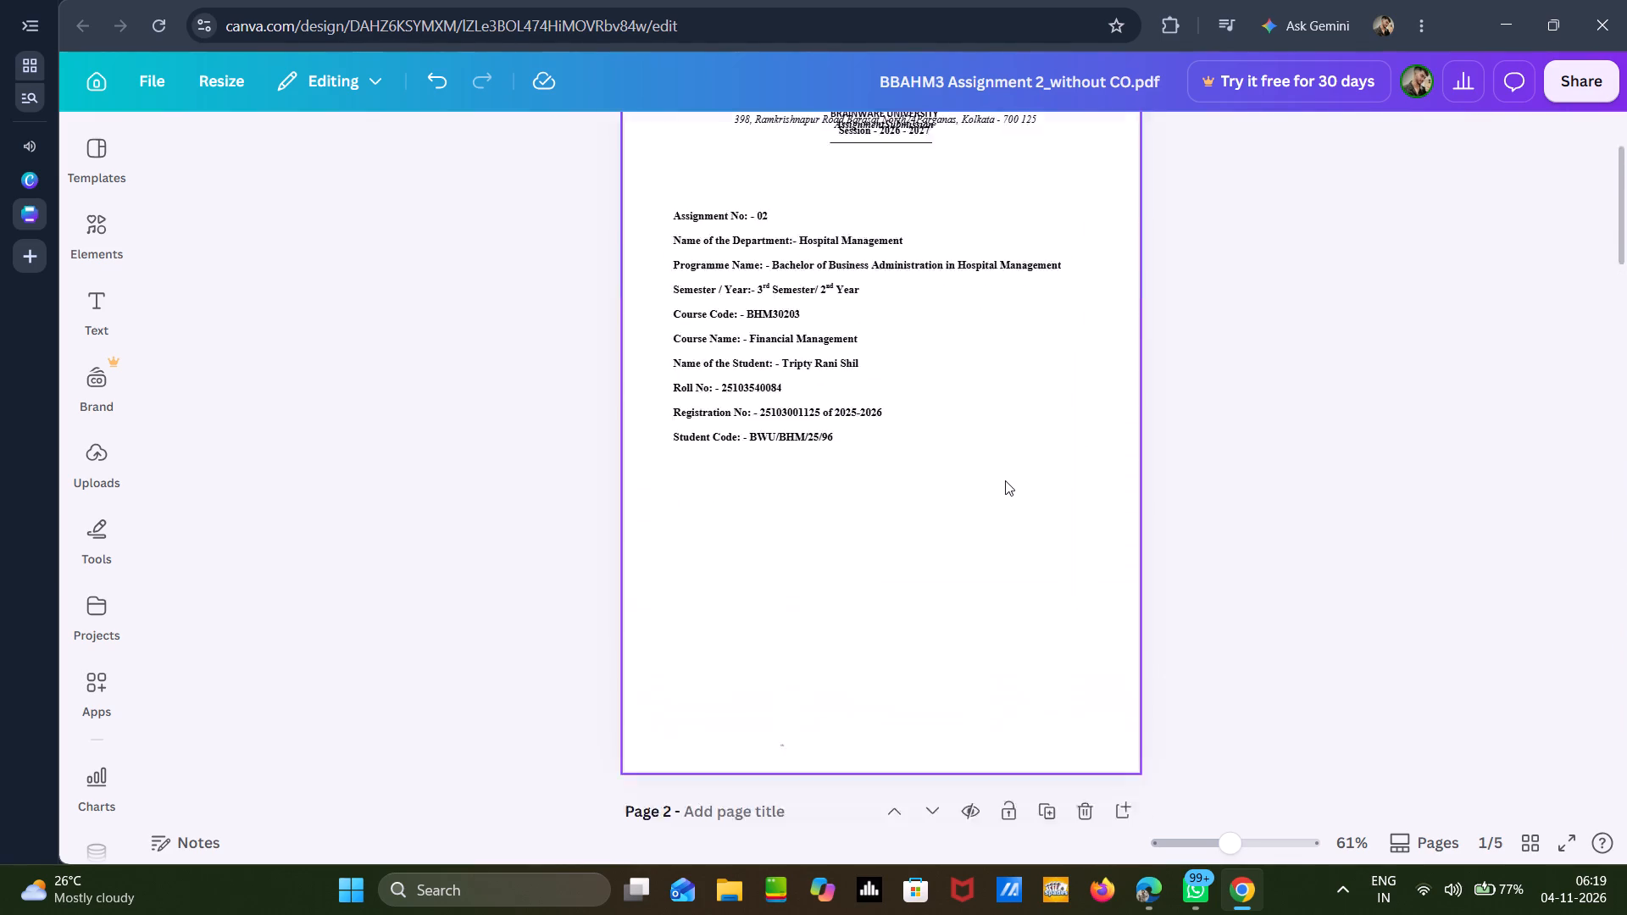
scroll(1005, 480, "down", 11)
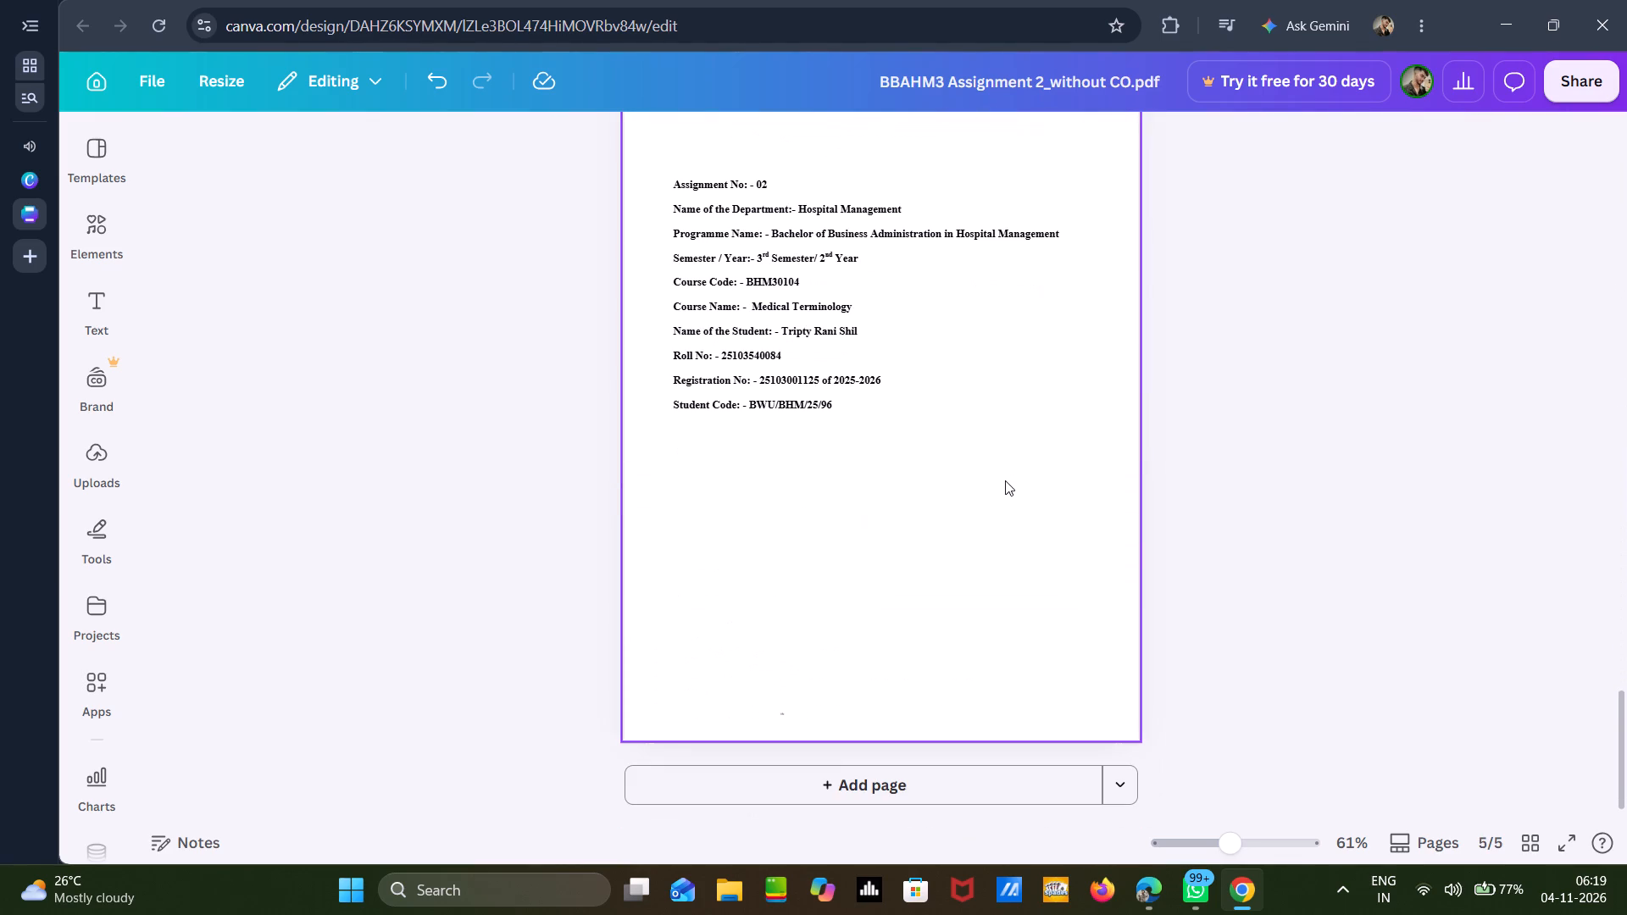
scroll(1005, 480, "down", 4)
scroll(1029, 513, "up", 1)
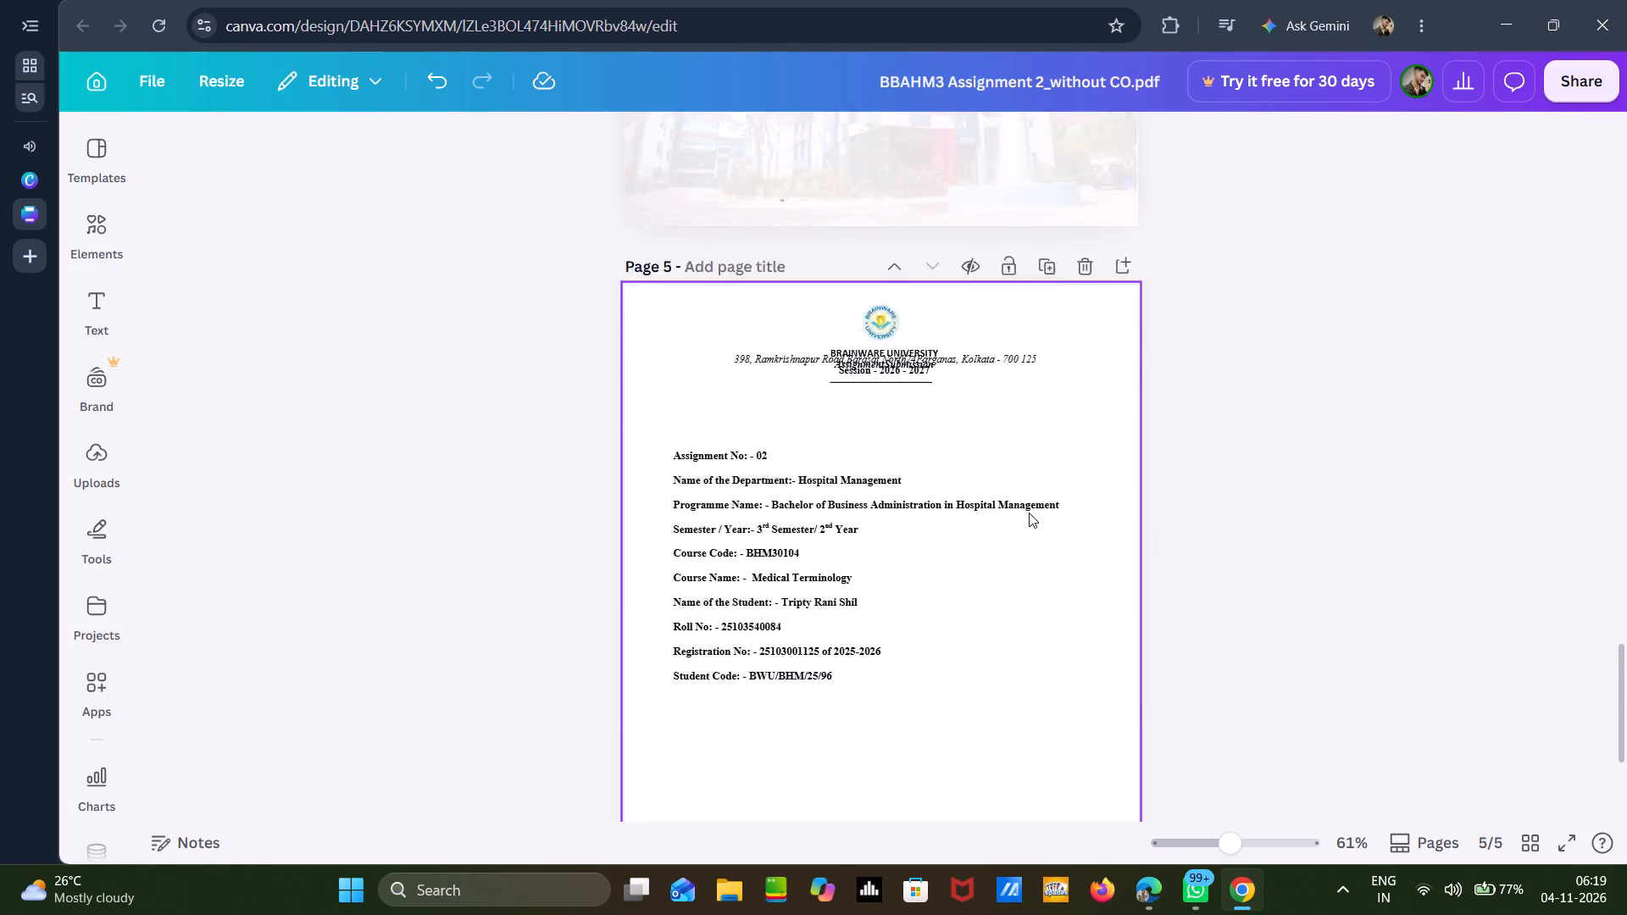
scroll(1029, 513, "up", 3)
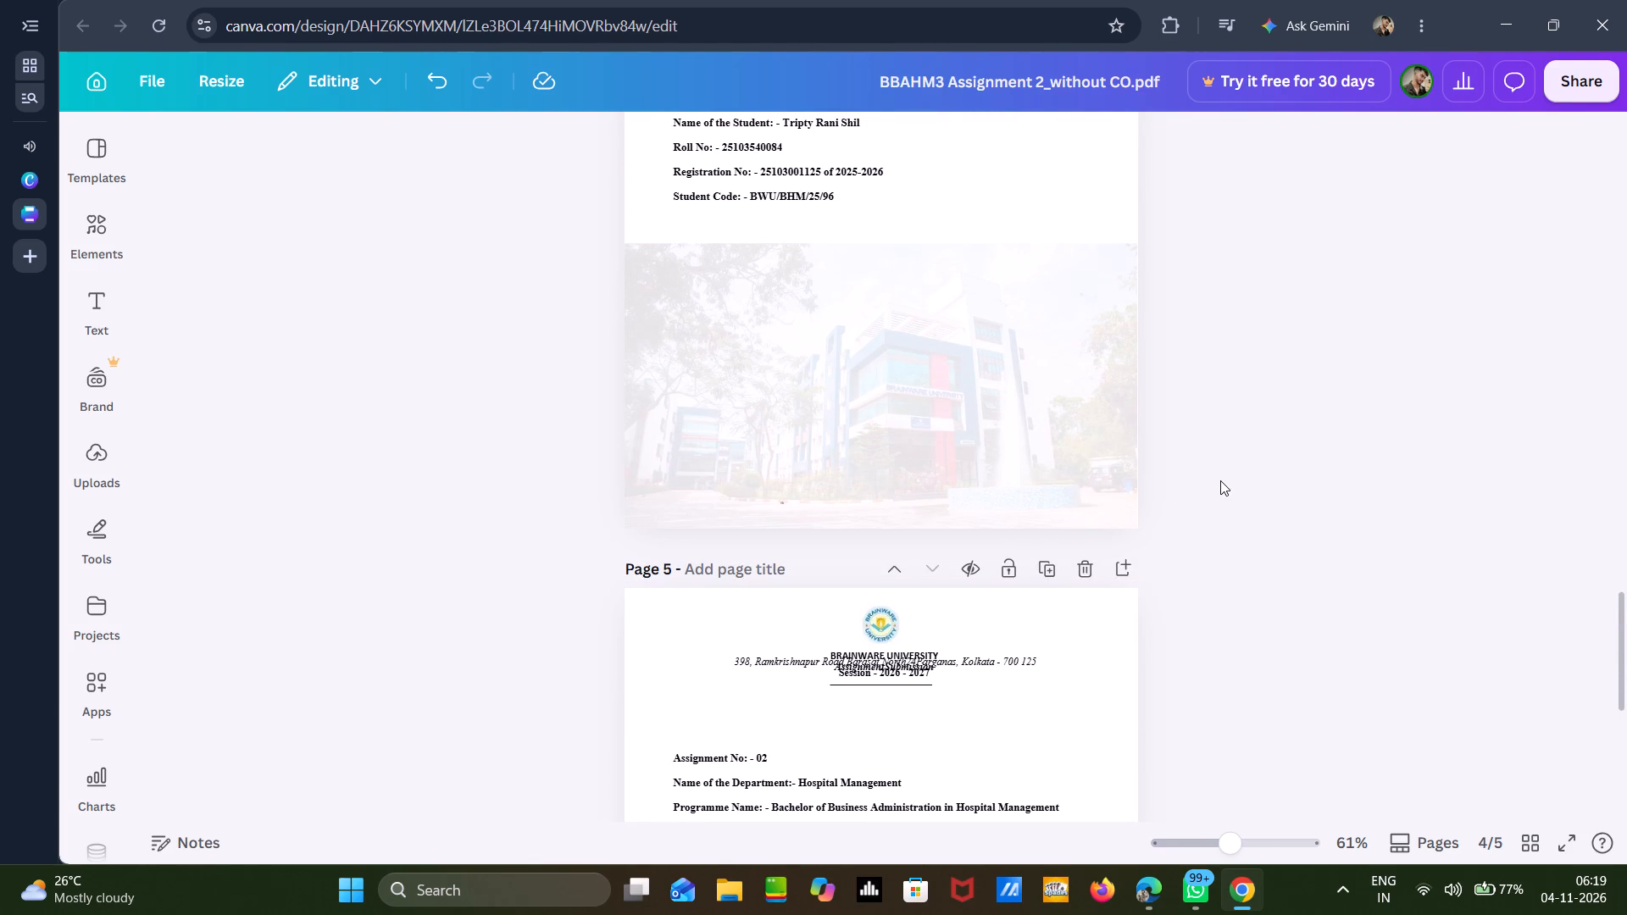
scroll(1220, 480, "up", 2)
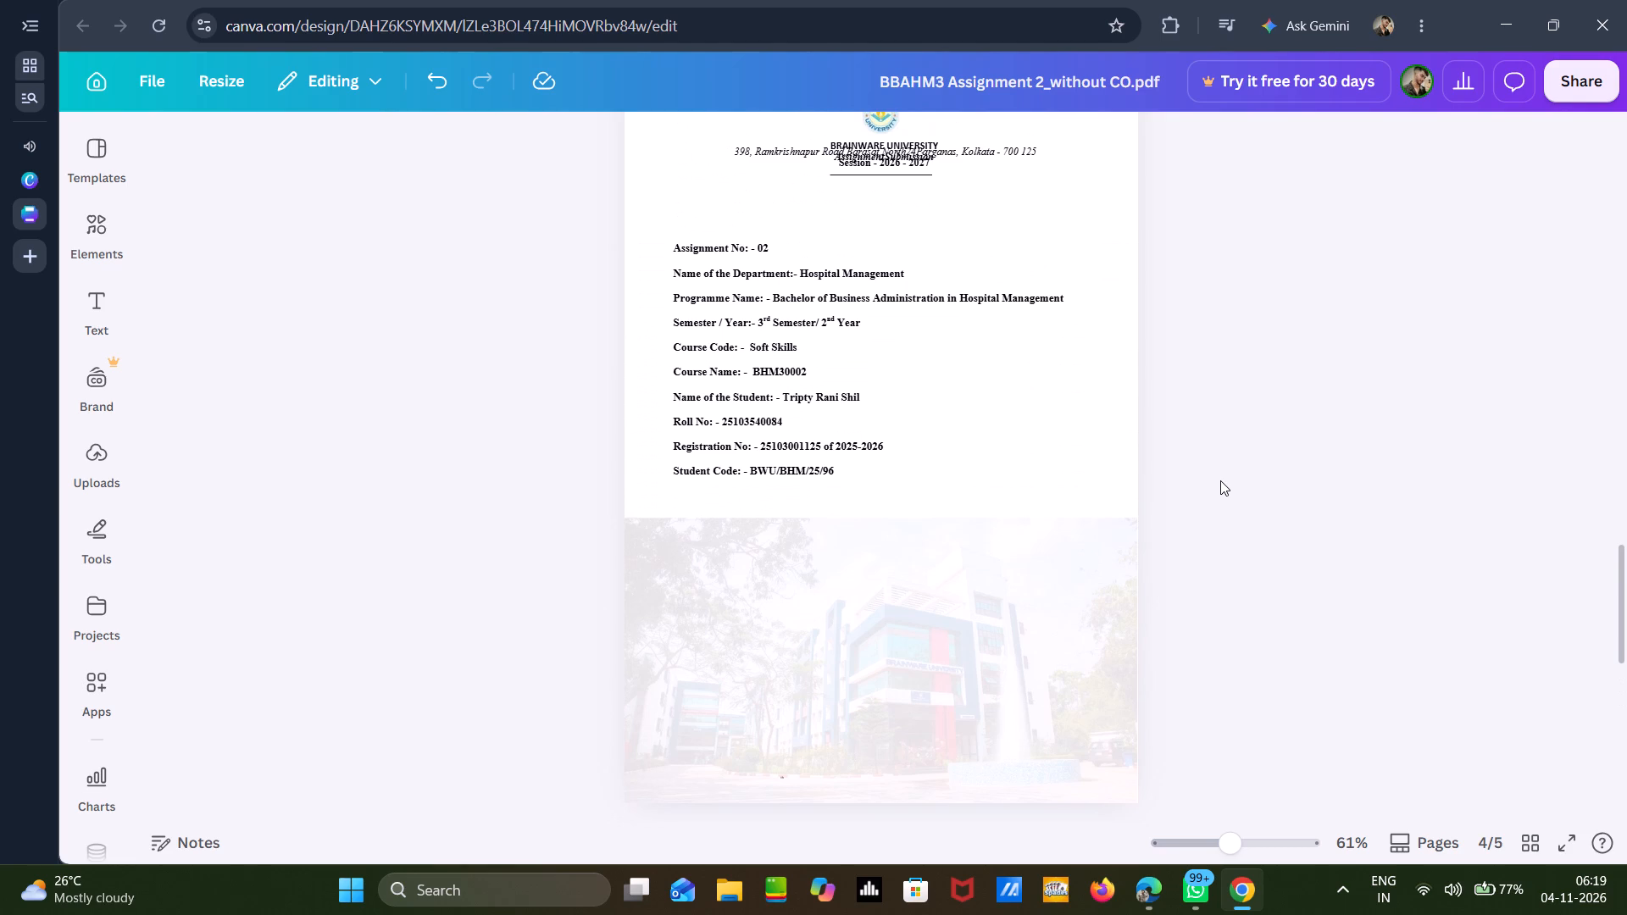
scroll(1220, 480, "up", 3)
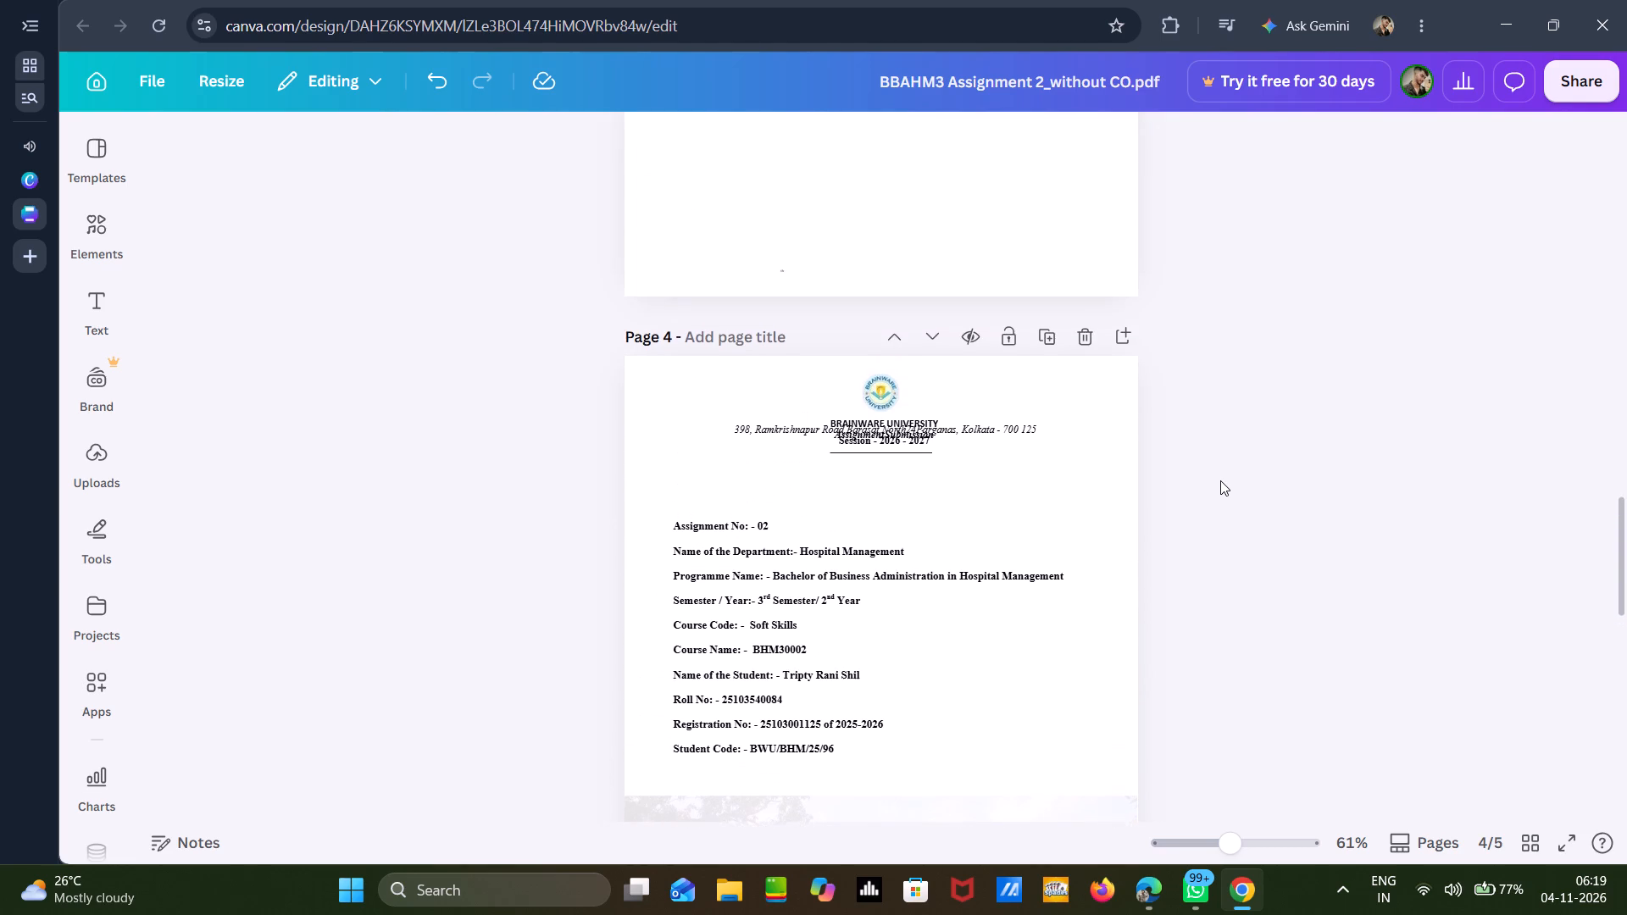
scroll(1220, 480, "up", 5)
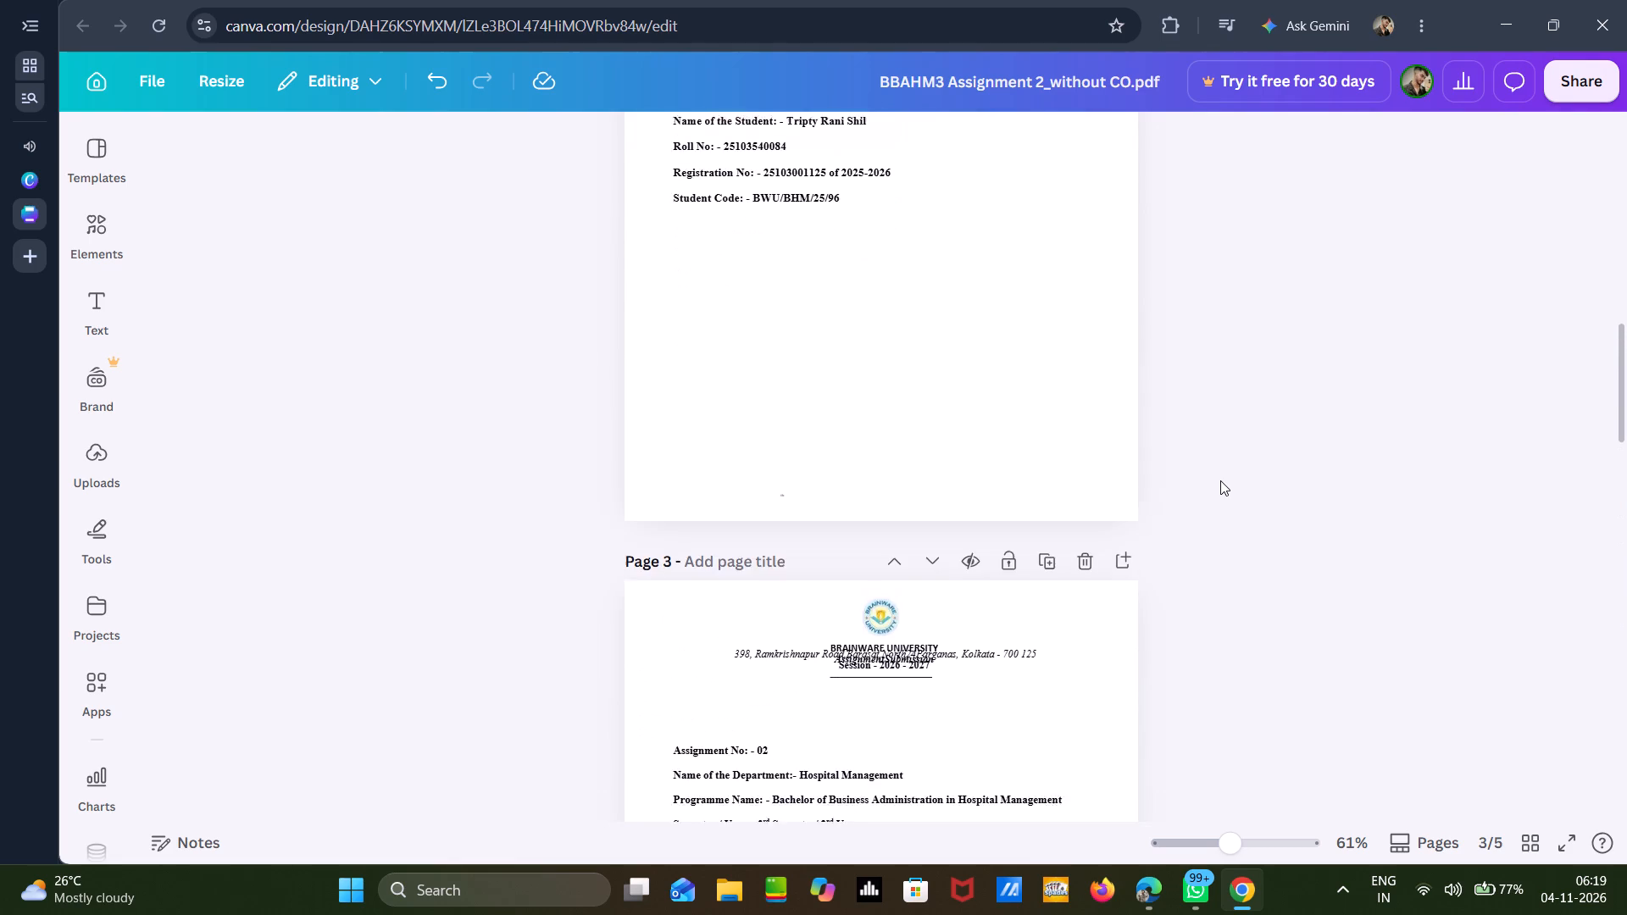
scroll(1220, 480, "up", 4)
scroll(1220, 480, "down", 5)
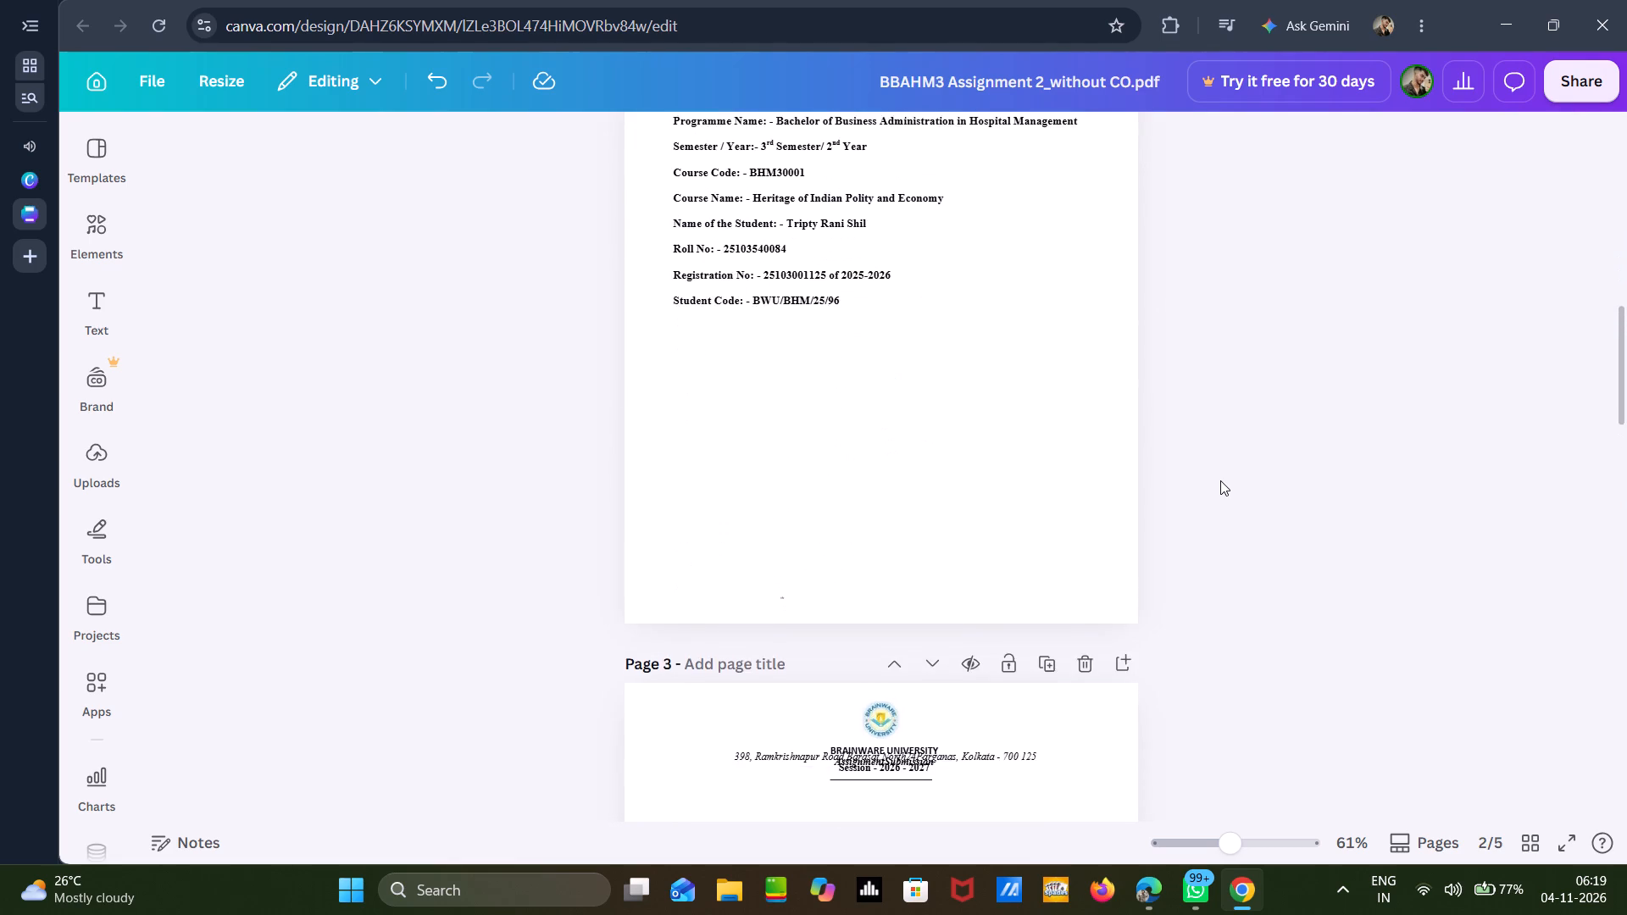
scroll(1220, 480, "down", 9)
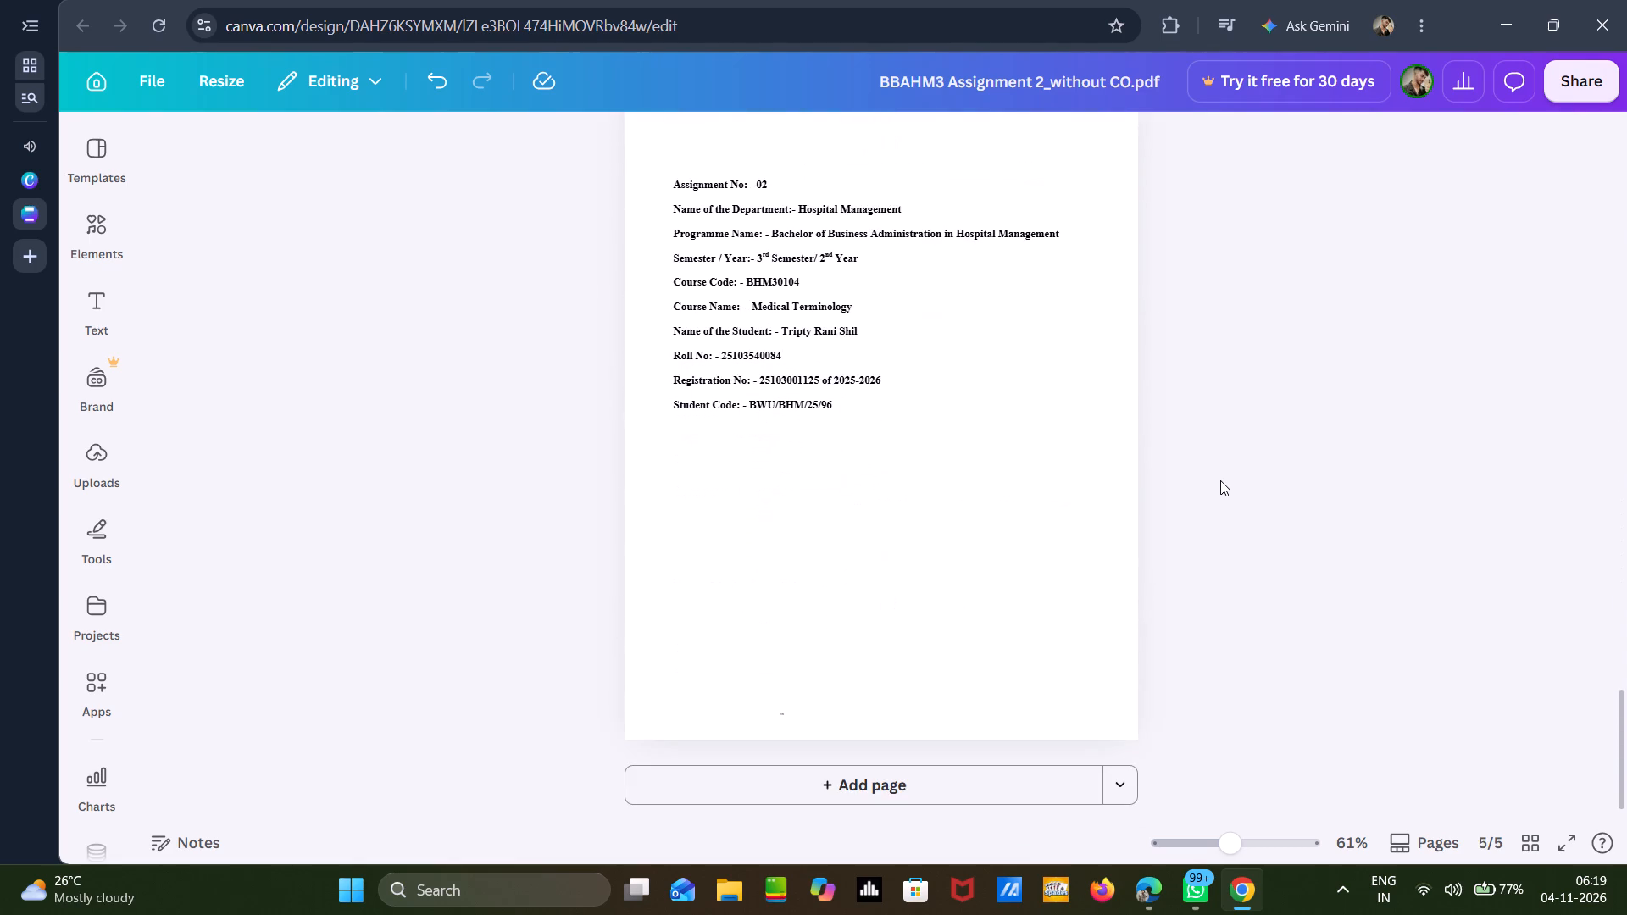
scroll(1220, 480, "down", 2)
scroll(1220, 480, "up", 6)
scroll(1220, 480, "down", 1)
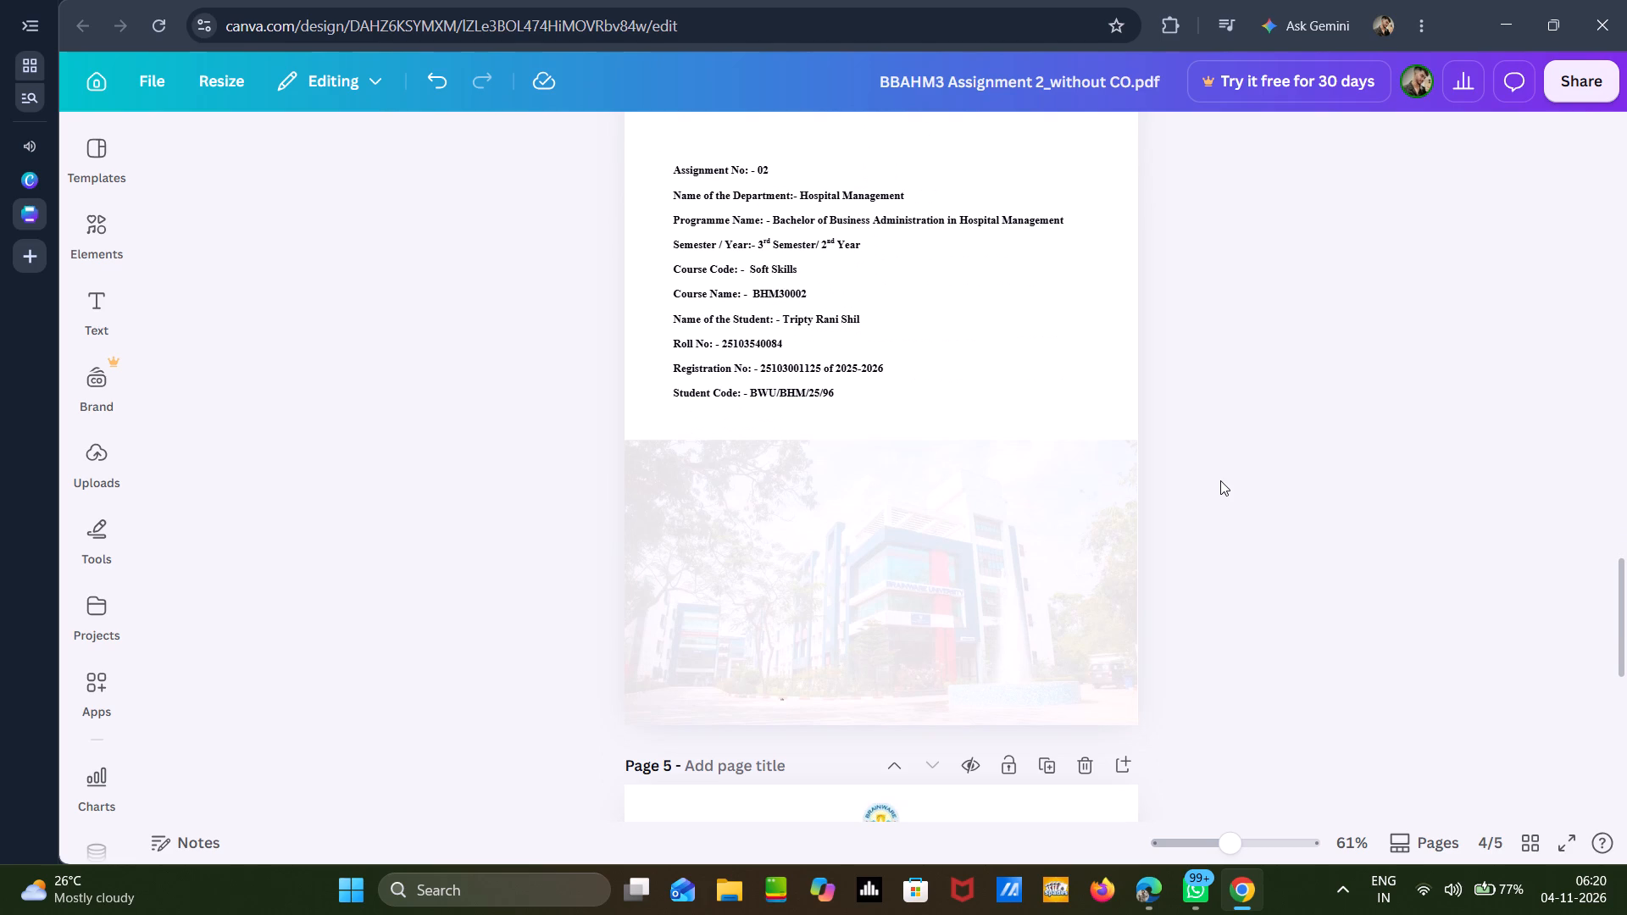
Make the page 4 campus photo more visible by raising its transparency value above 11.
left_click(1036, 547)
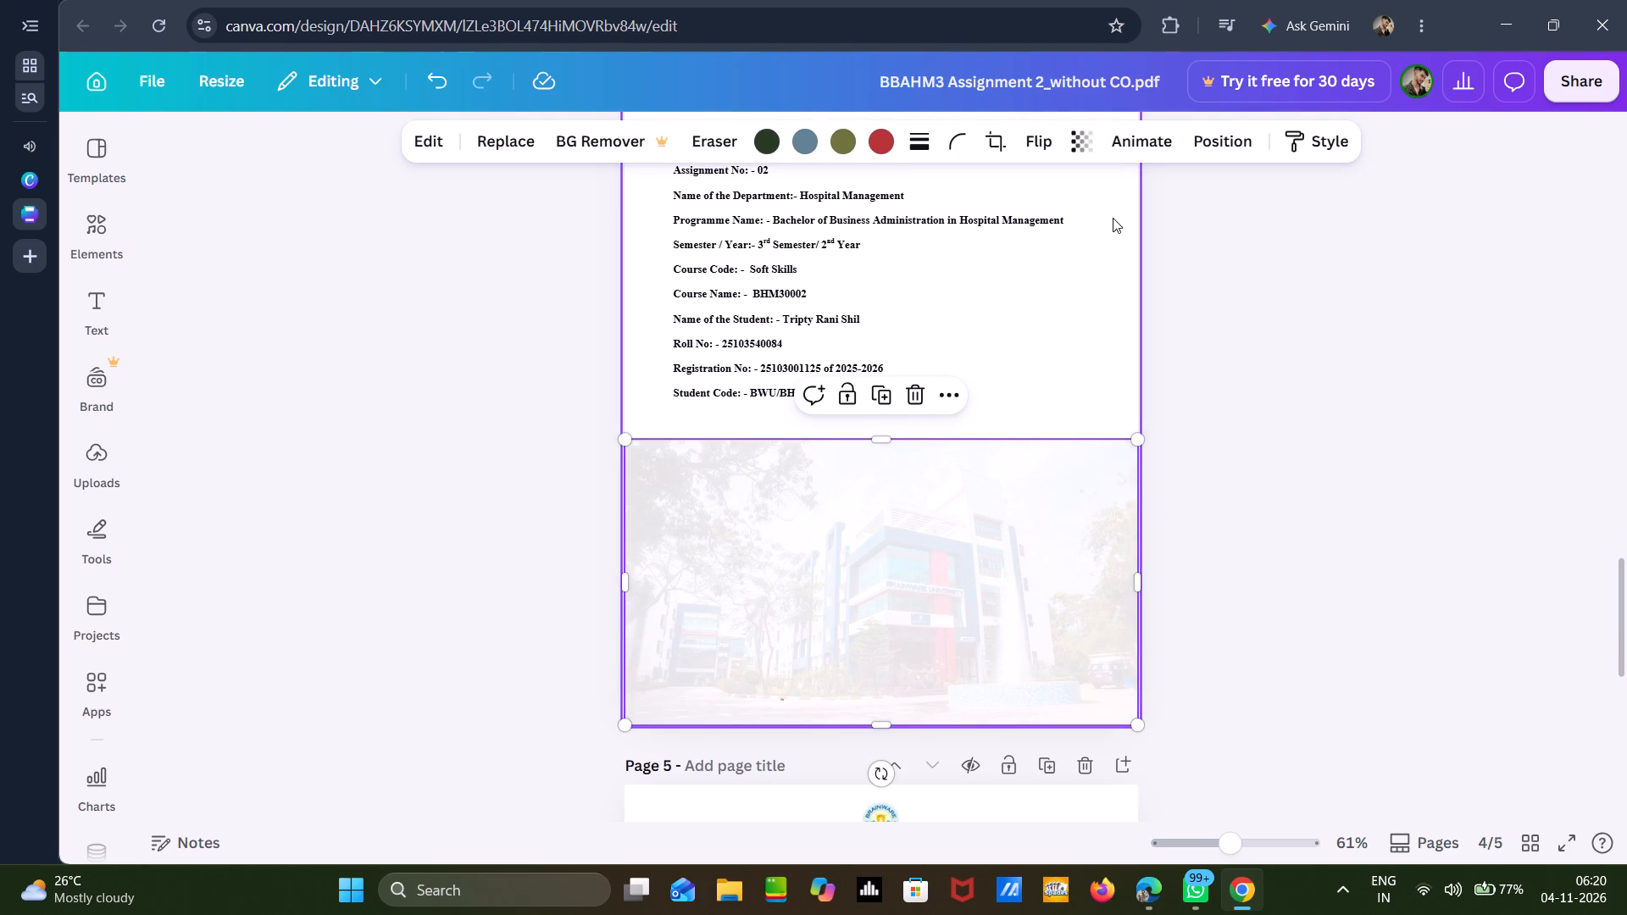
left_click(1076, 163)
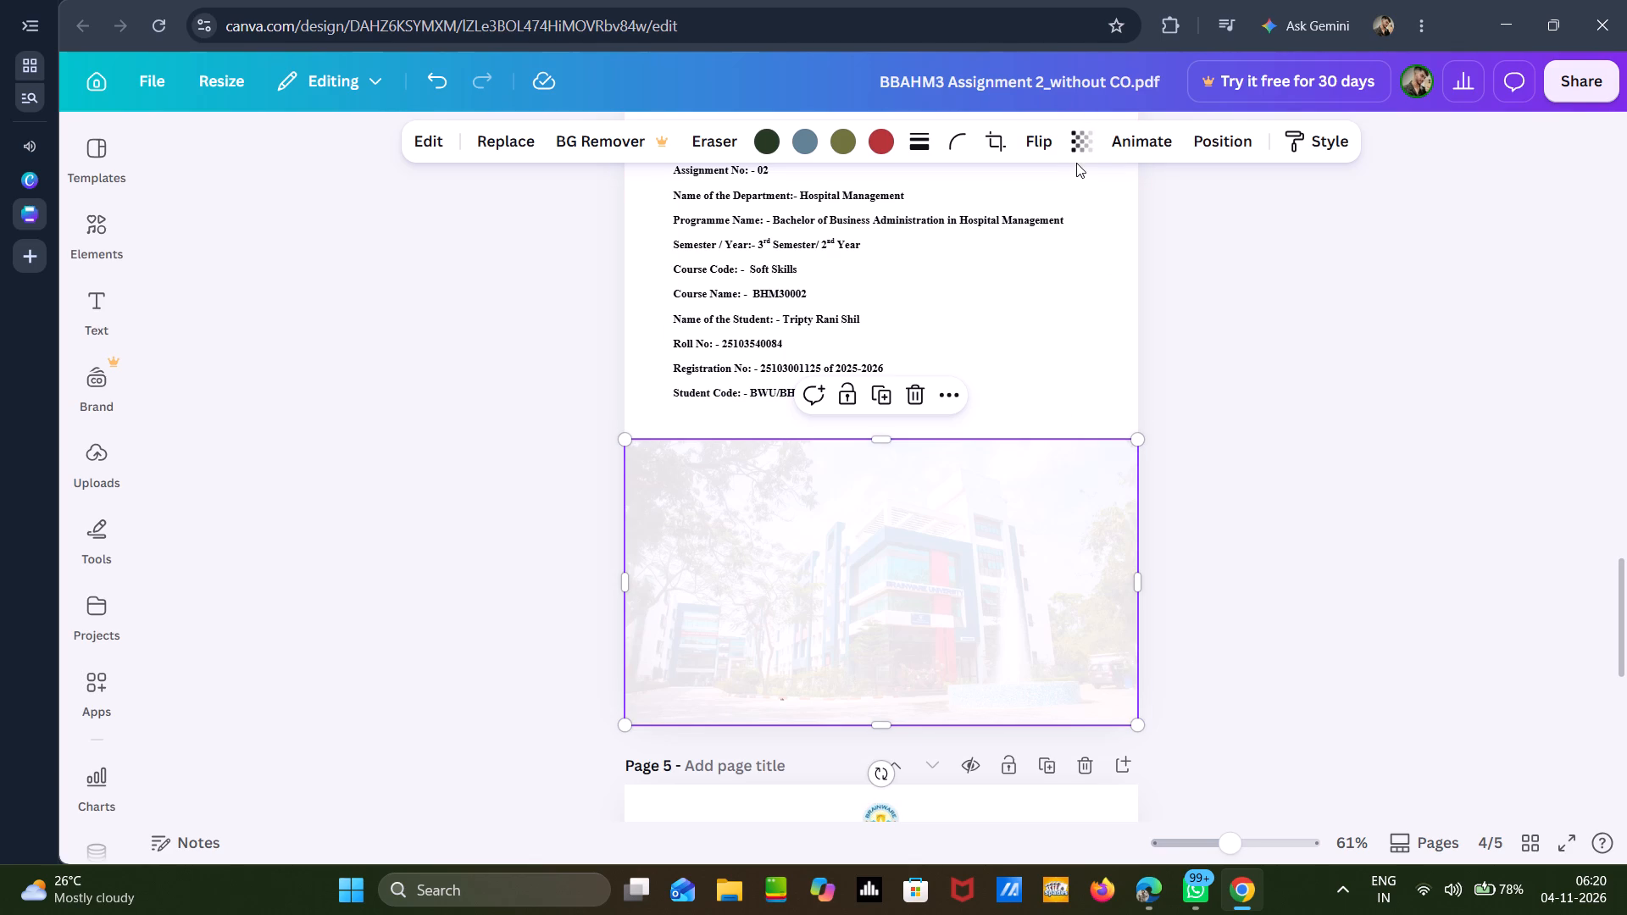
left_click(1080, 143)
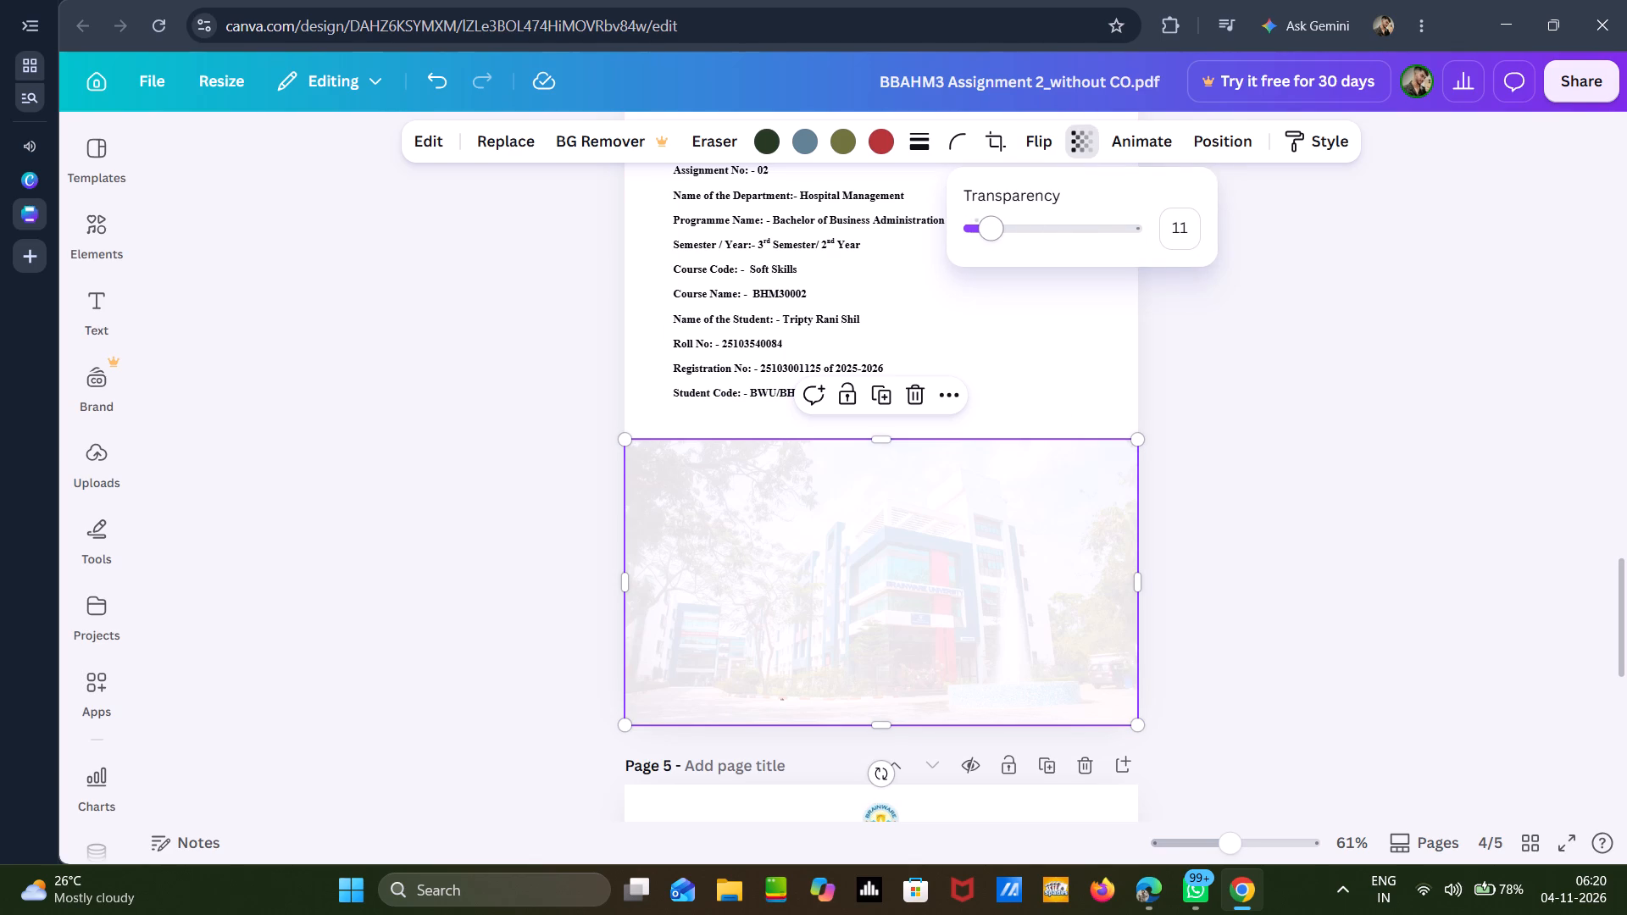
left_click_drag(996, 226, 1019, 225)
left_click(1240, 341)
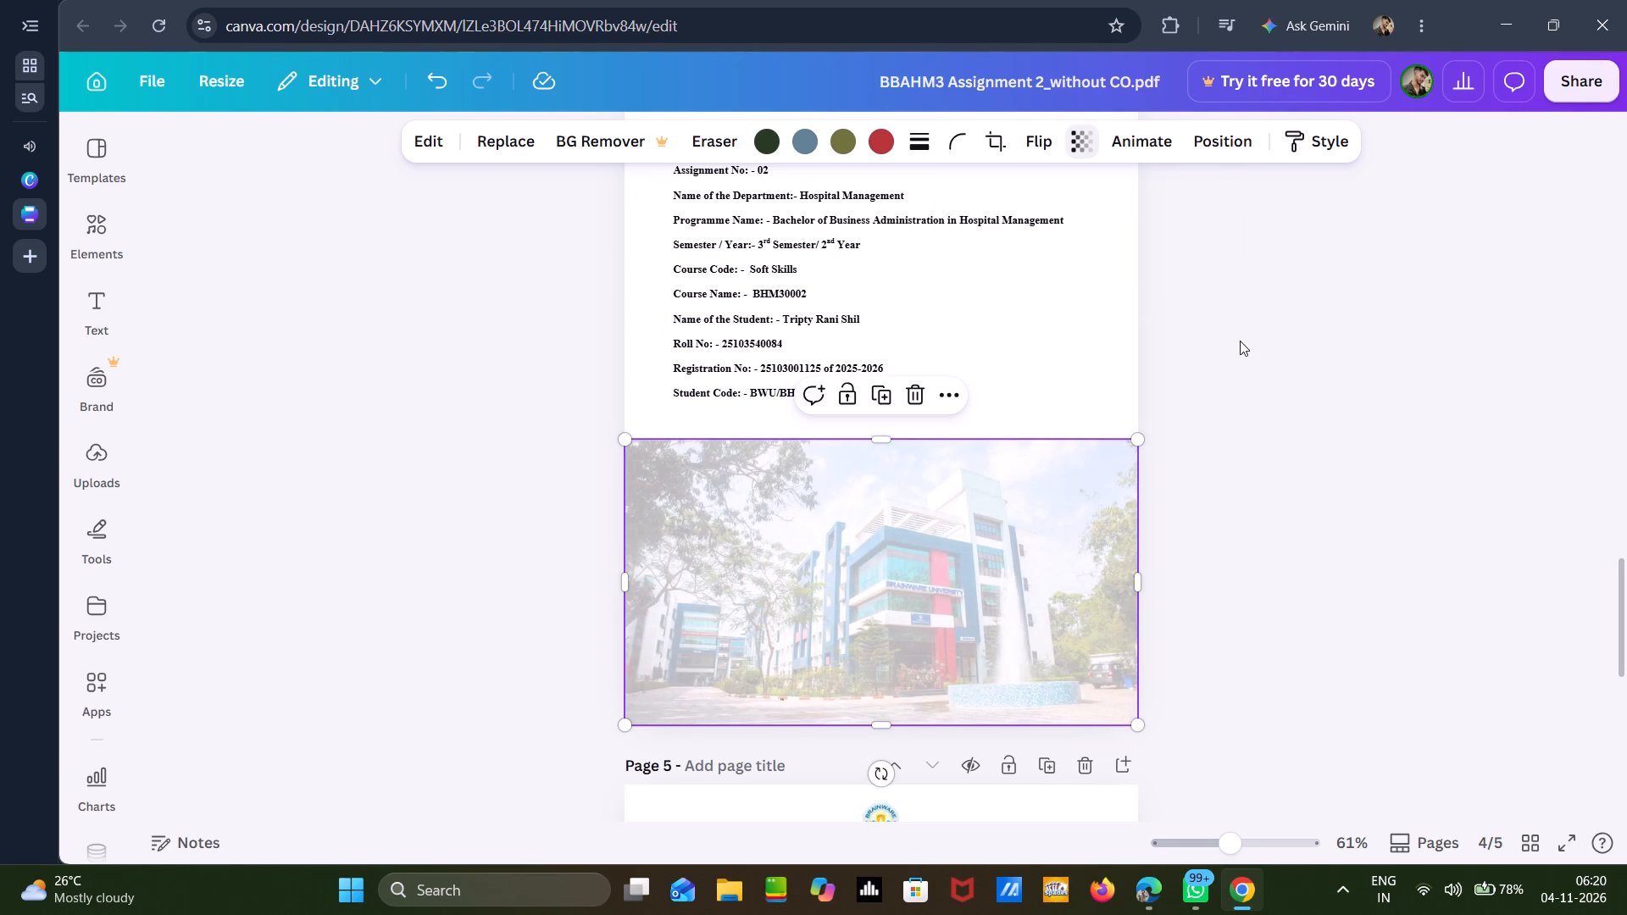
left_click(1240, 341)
Compare the page 4 cover and its campus photo with the neighbouring covers on pages 3 and 5.
scroll(1218, 368, "up", 2)
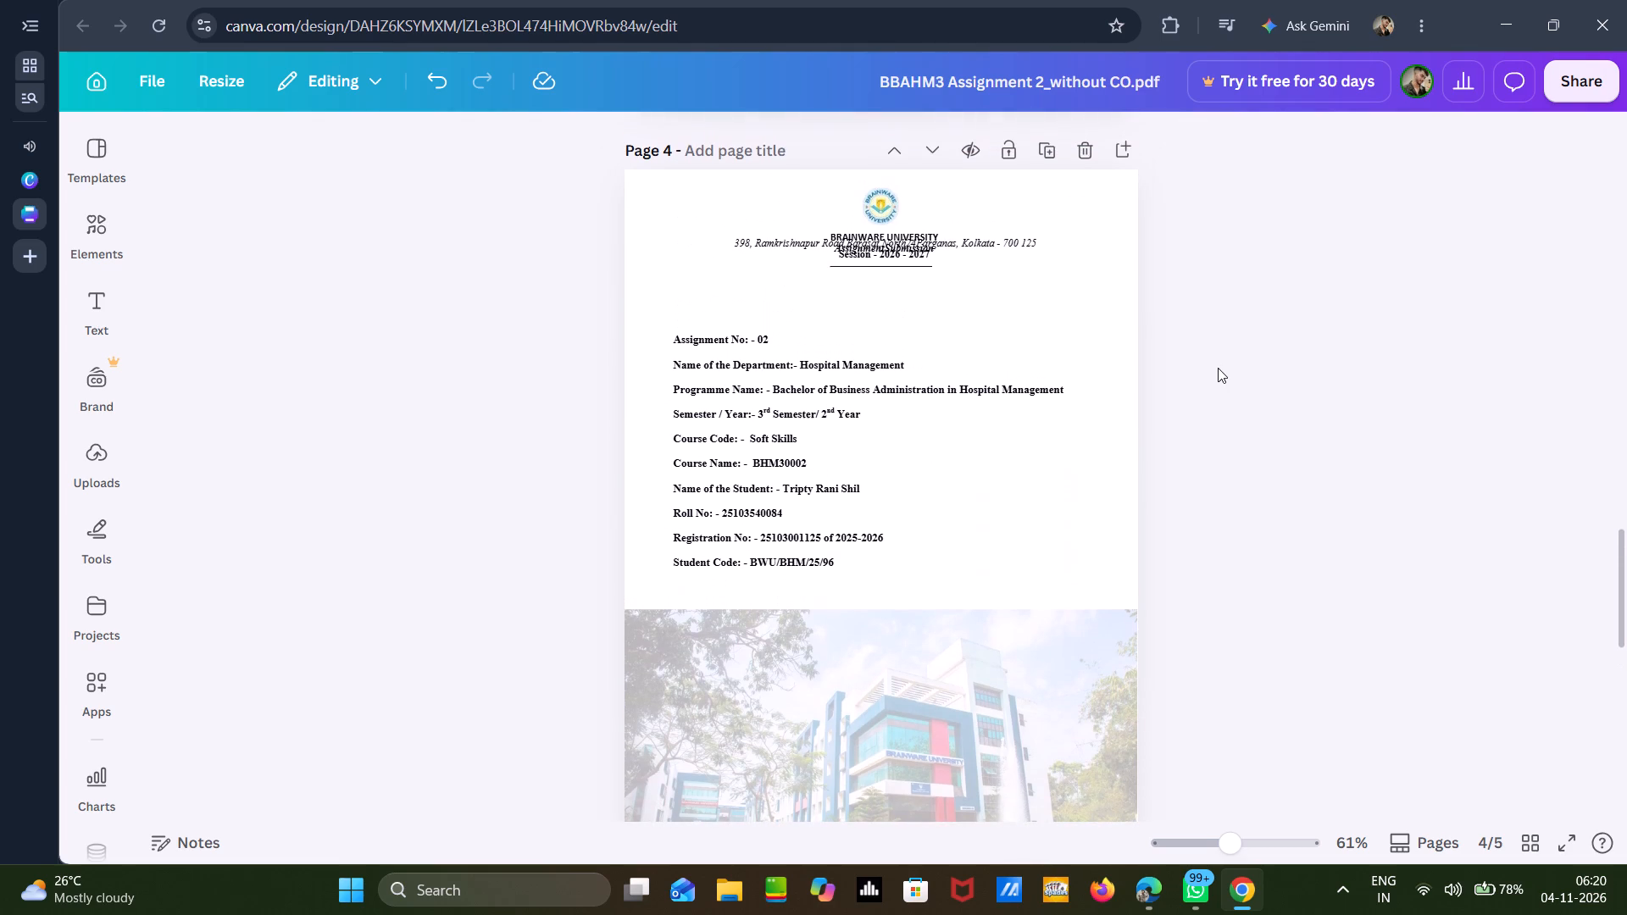
scroll(1218, 368, "up", 3)
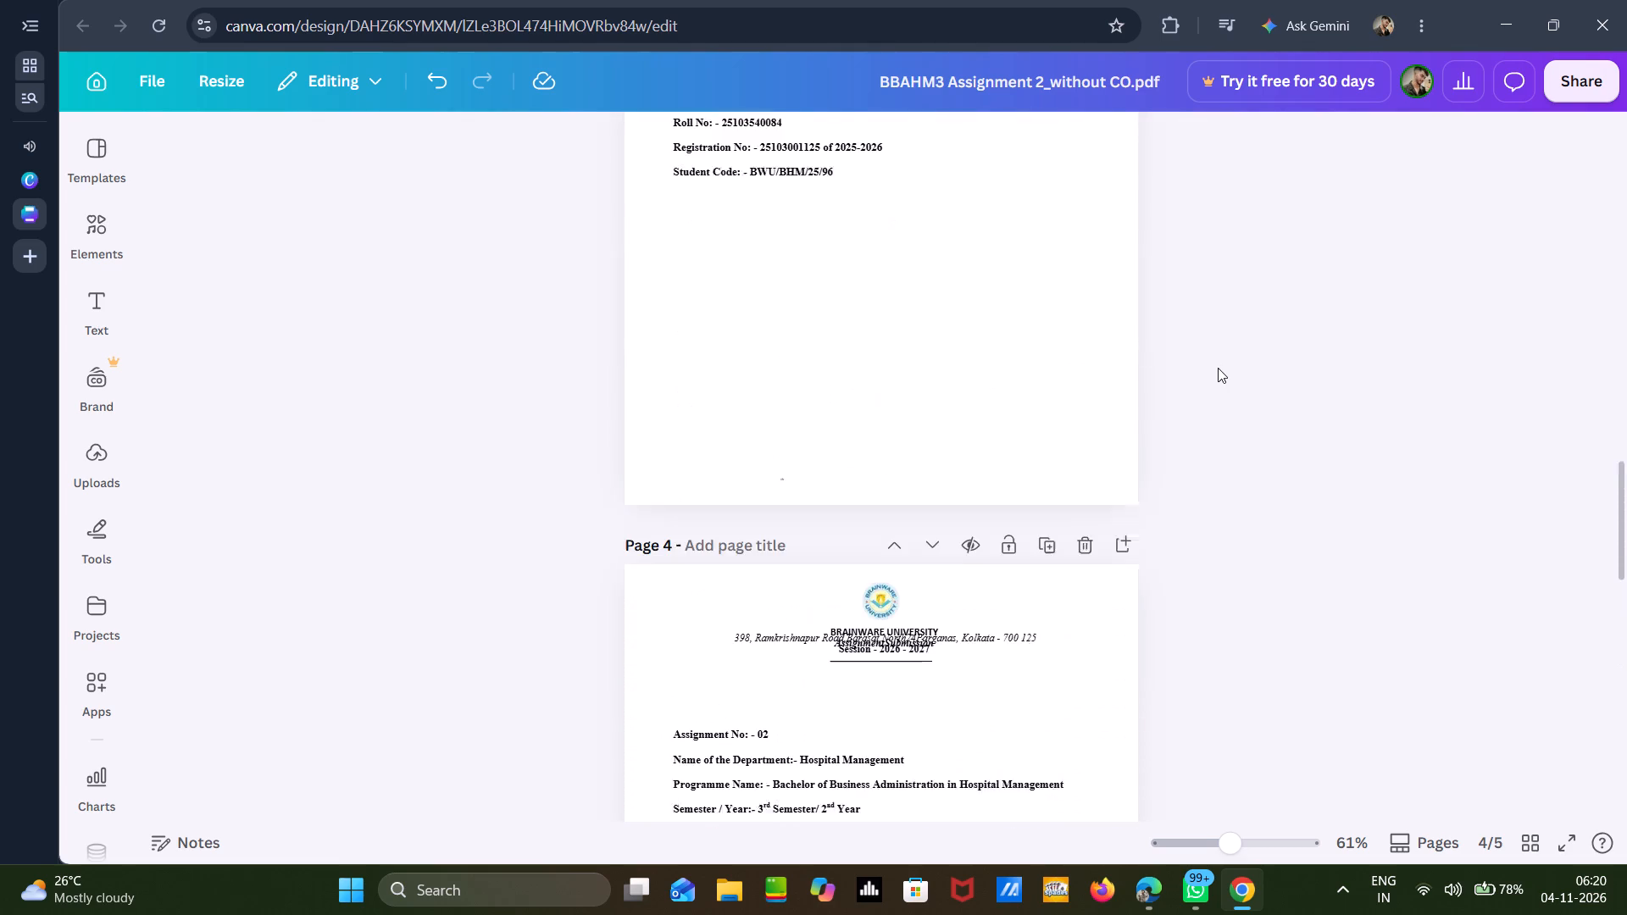
scroll(1218, 368, "up", 2)
scroll(1218, 368, "down", 6)
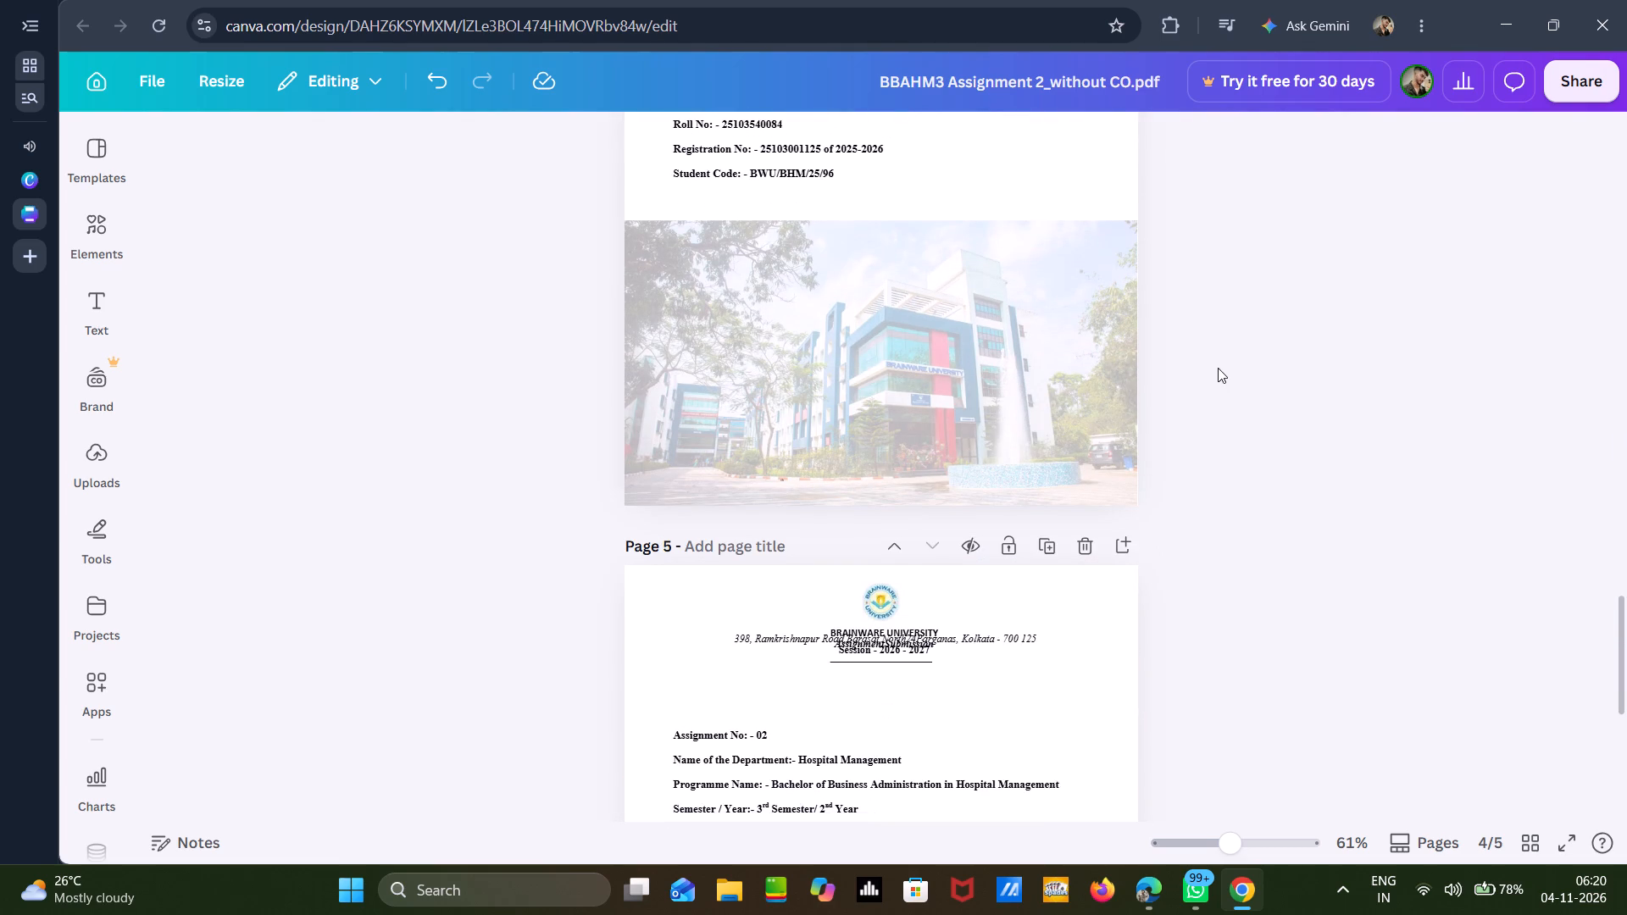
scroll(1218, 368, "down", 1)
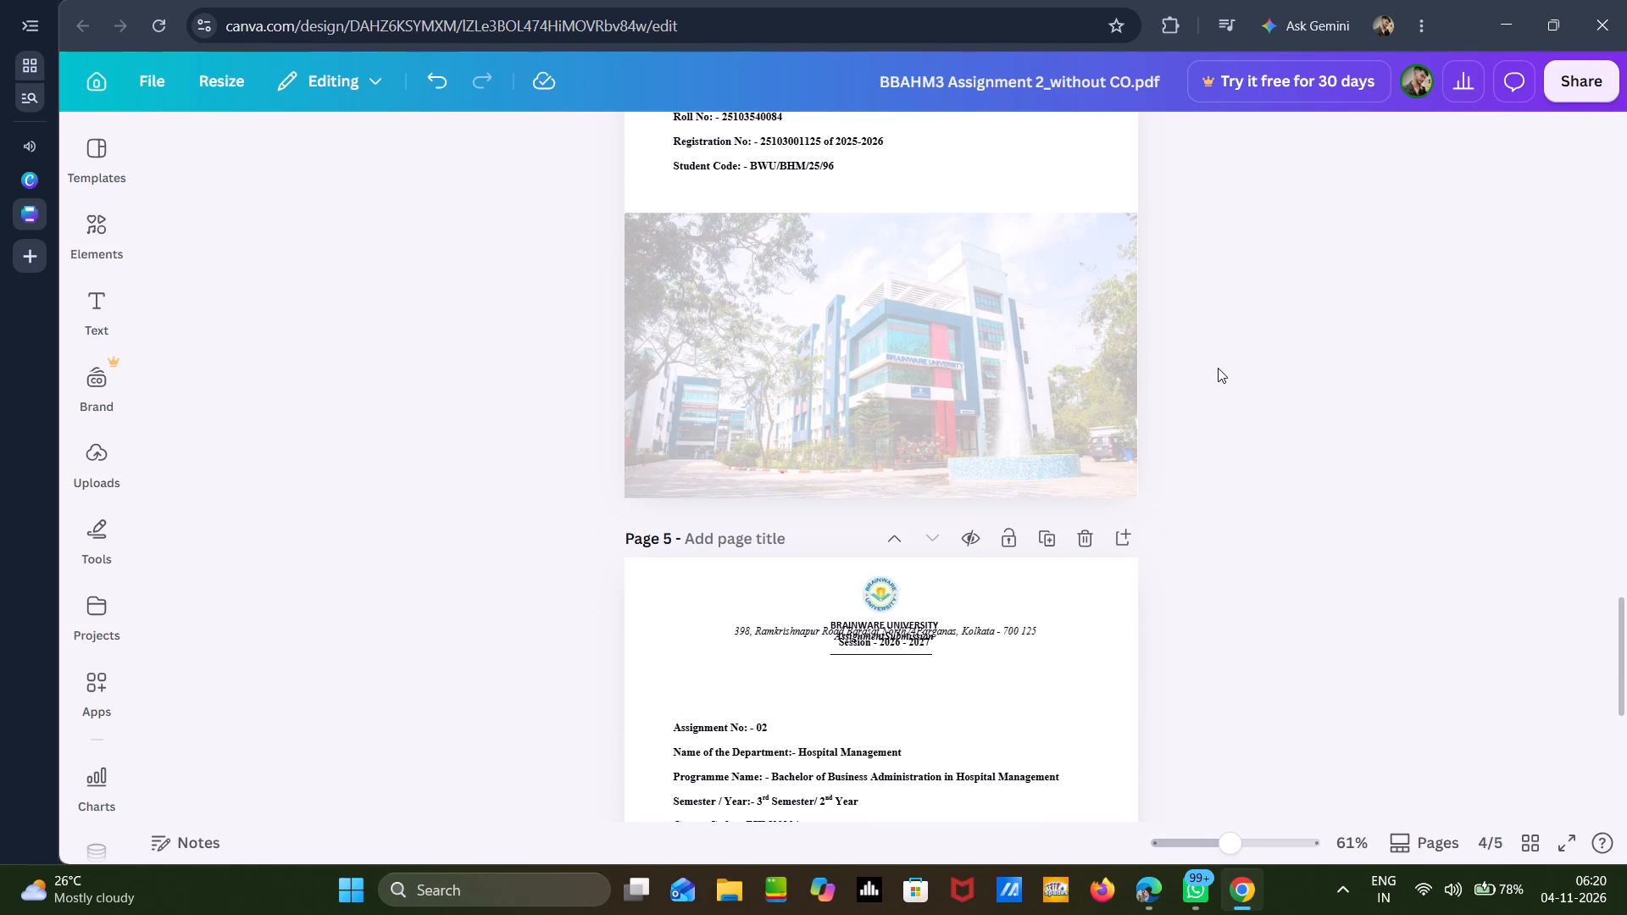
scroll(1216, 369, "up", 3)
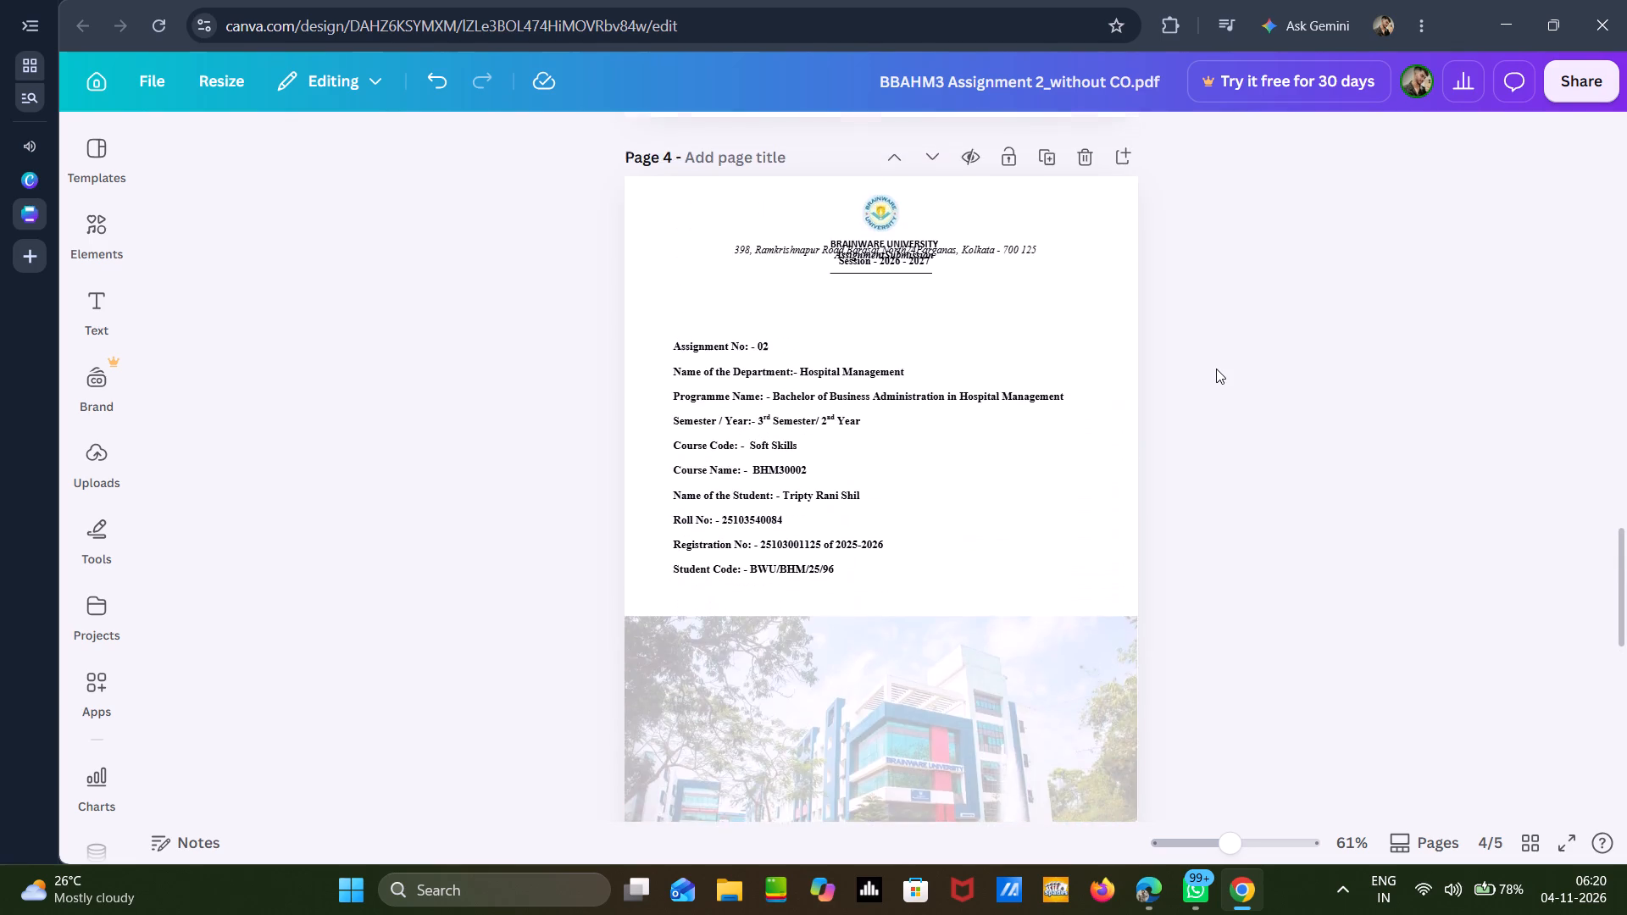
scroll(1216, 369, "up", 6)
scroll(1216, 369, "down", 5)
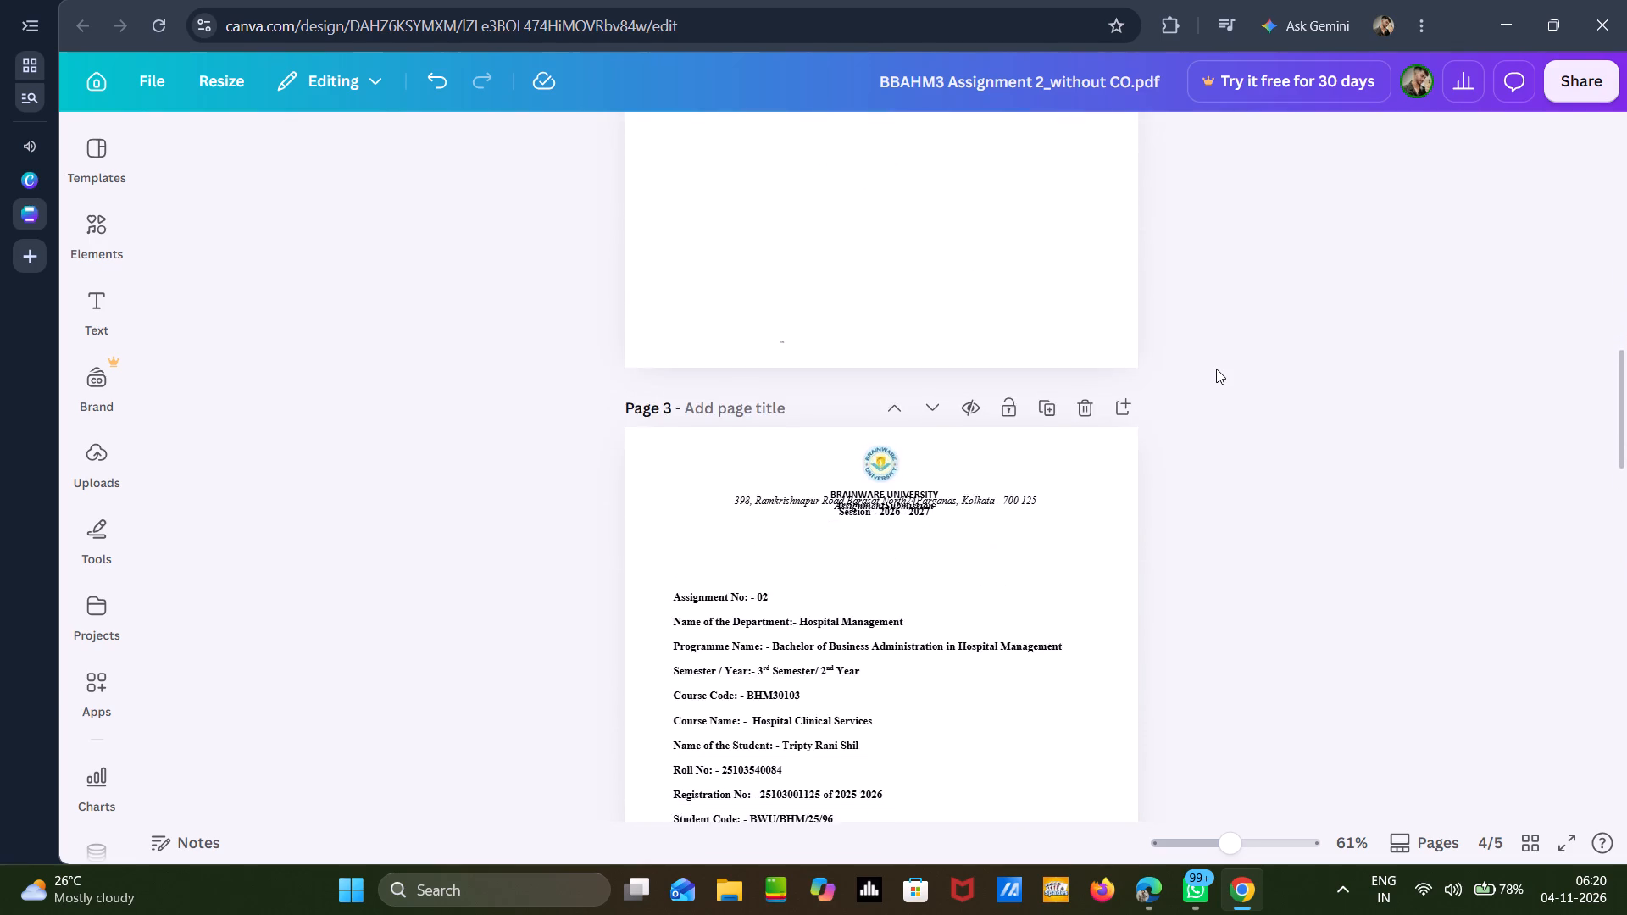
scroll(1216, 369, "down", 6)
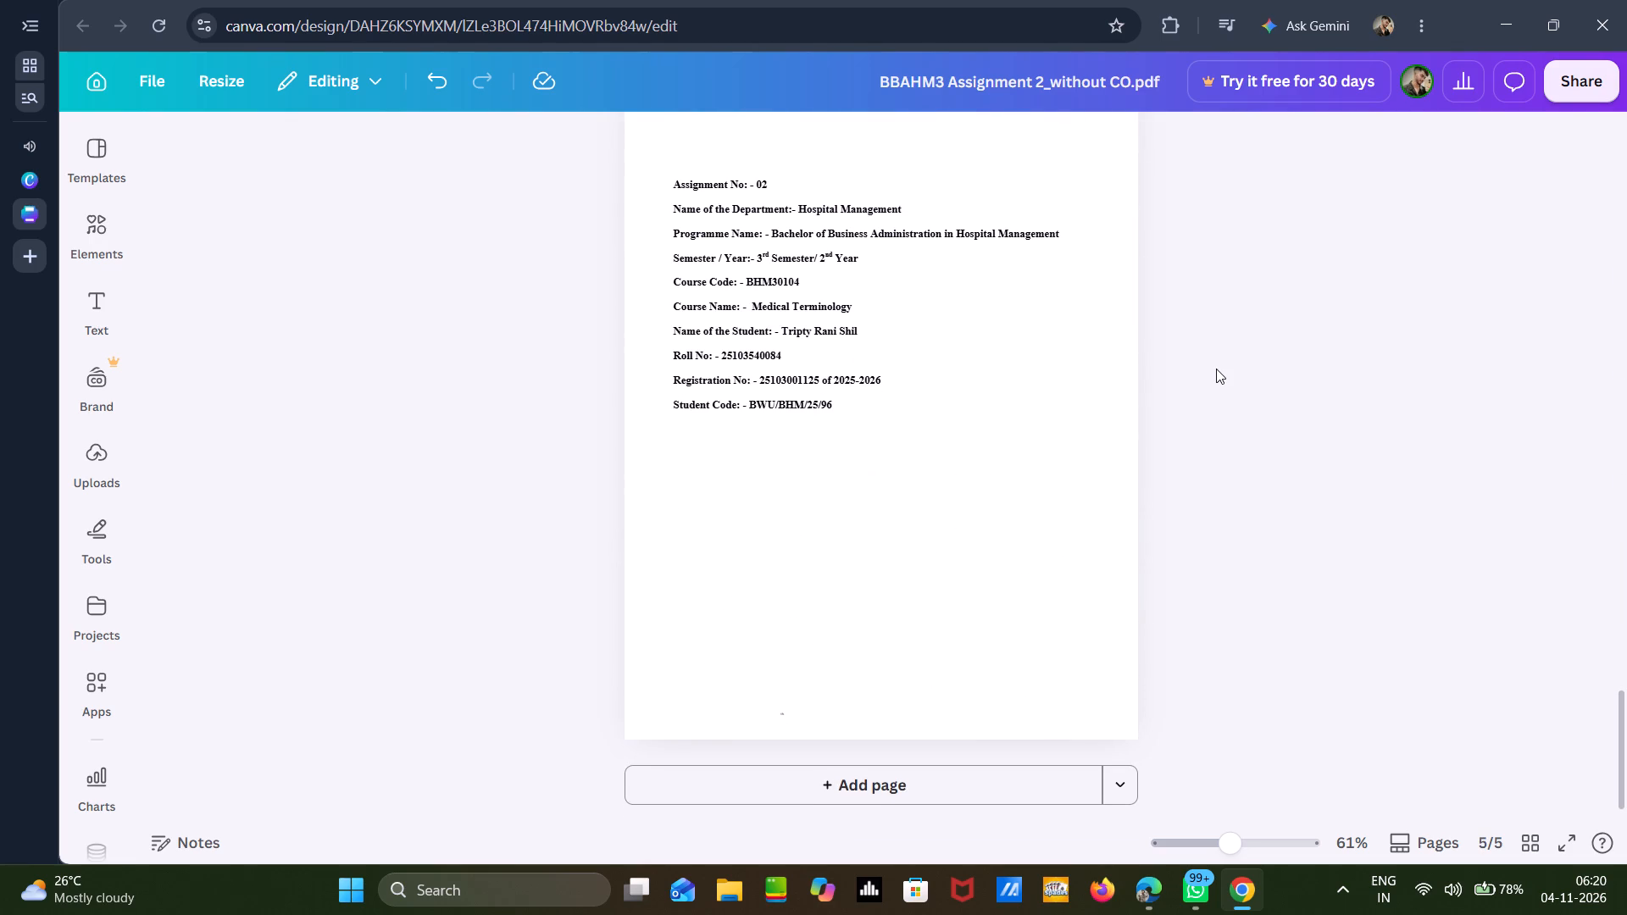
scroll(1216, 369, "down", 2)
scroll(1167, 452, "up", 2)
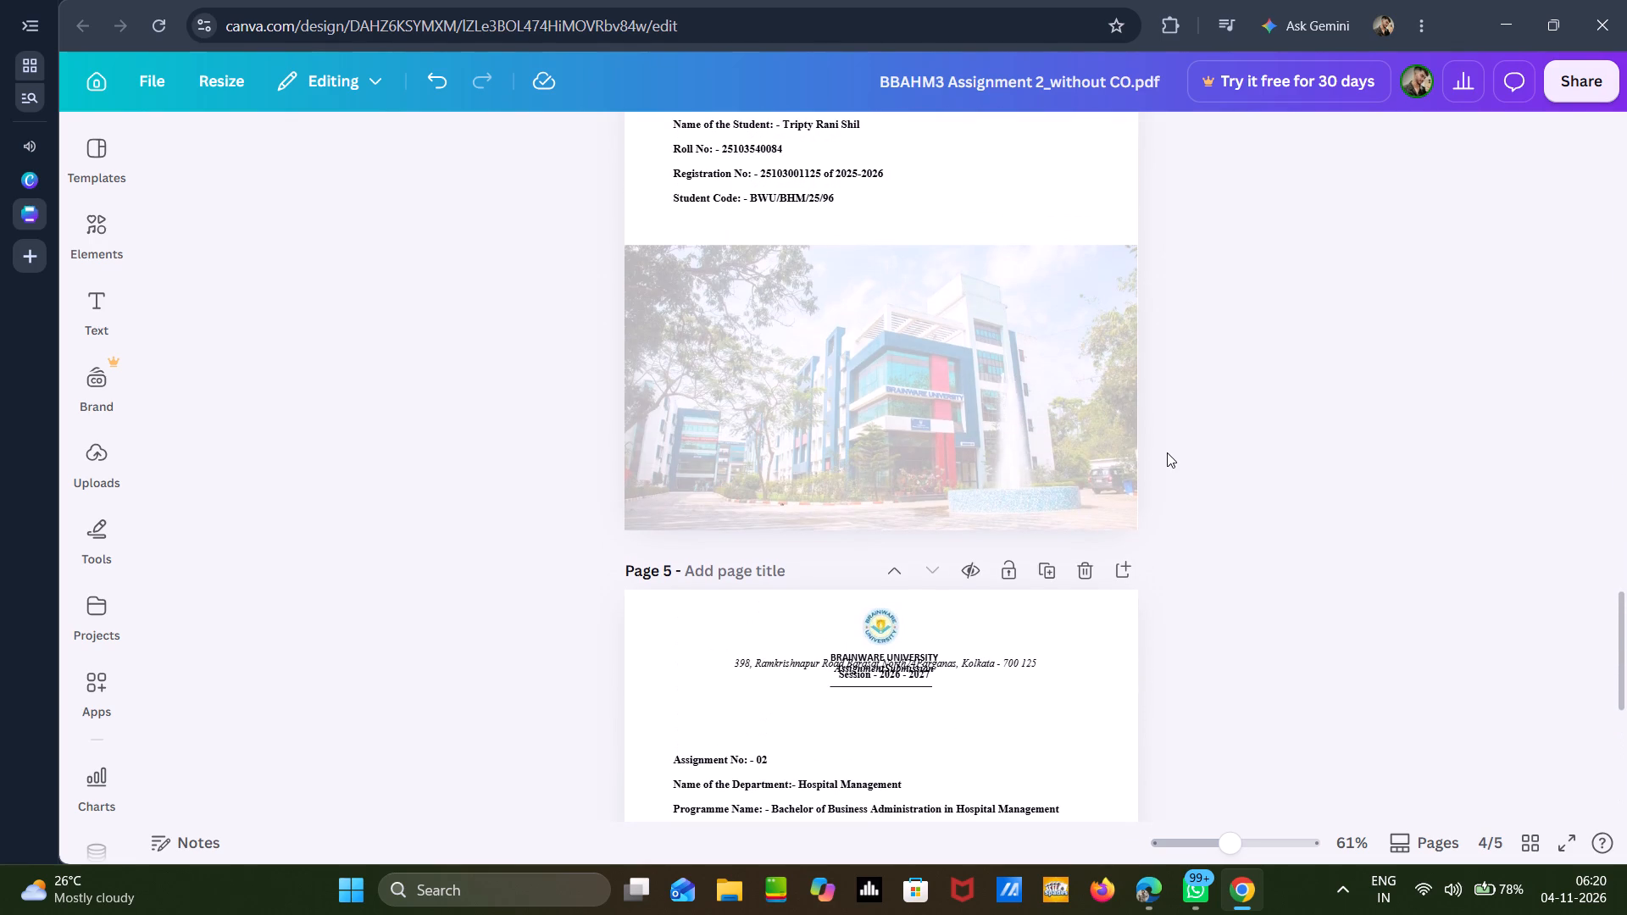
scroll(1167, 452, "up", 3)
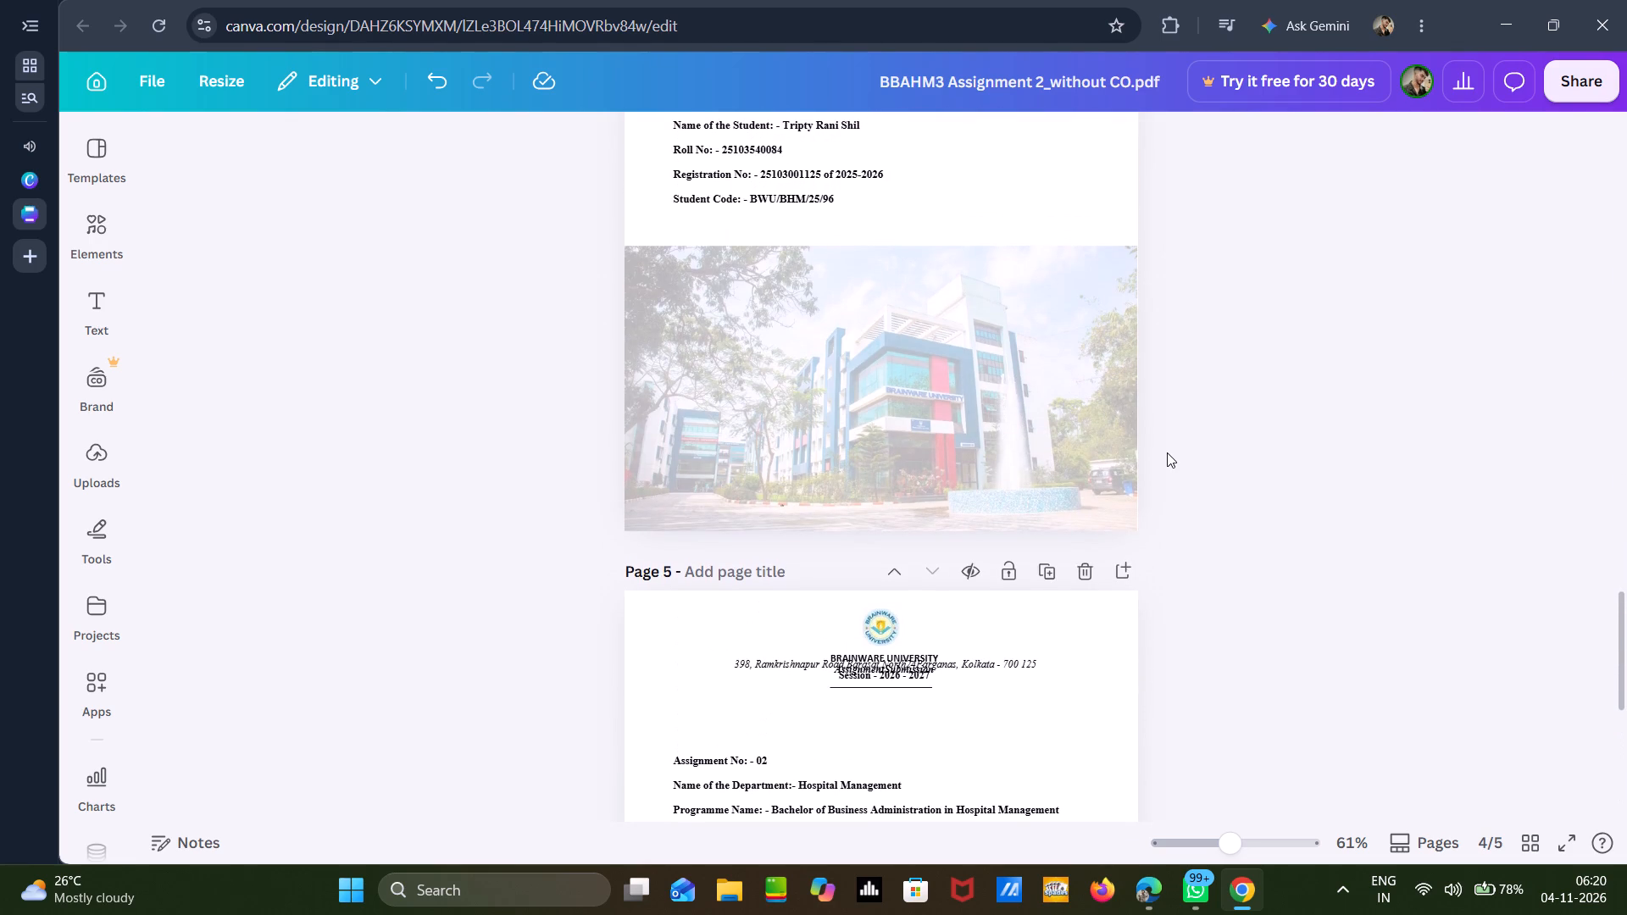
scroll(1167, 452, "up", 1)
Delete the campus photo from the bottom of page 4.
left_click(1040, 396)
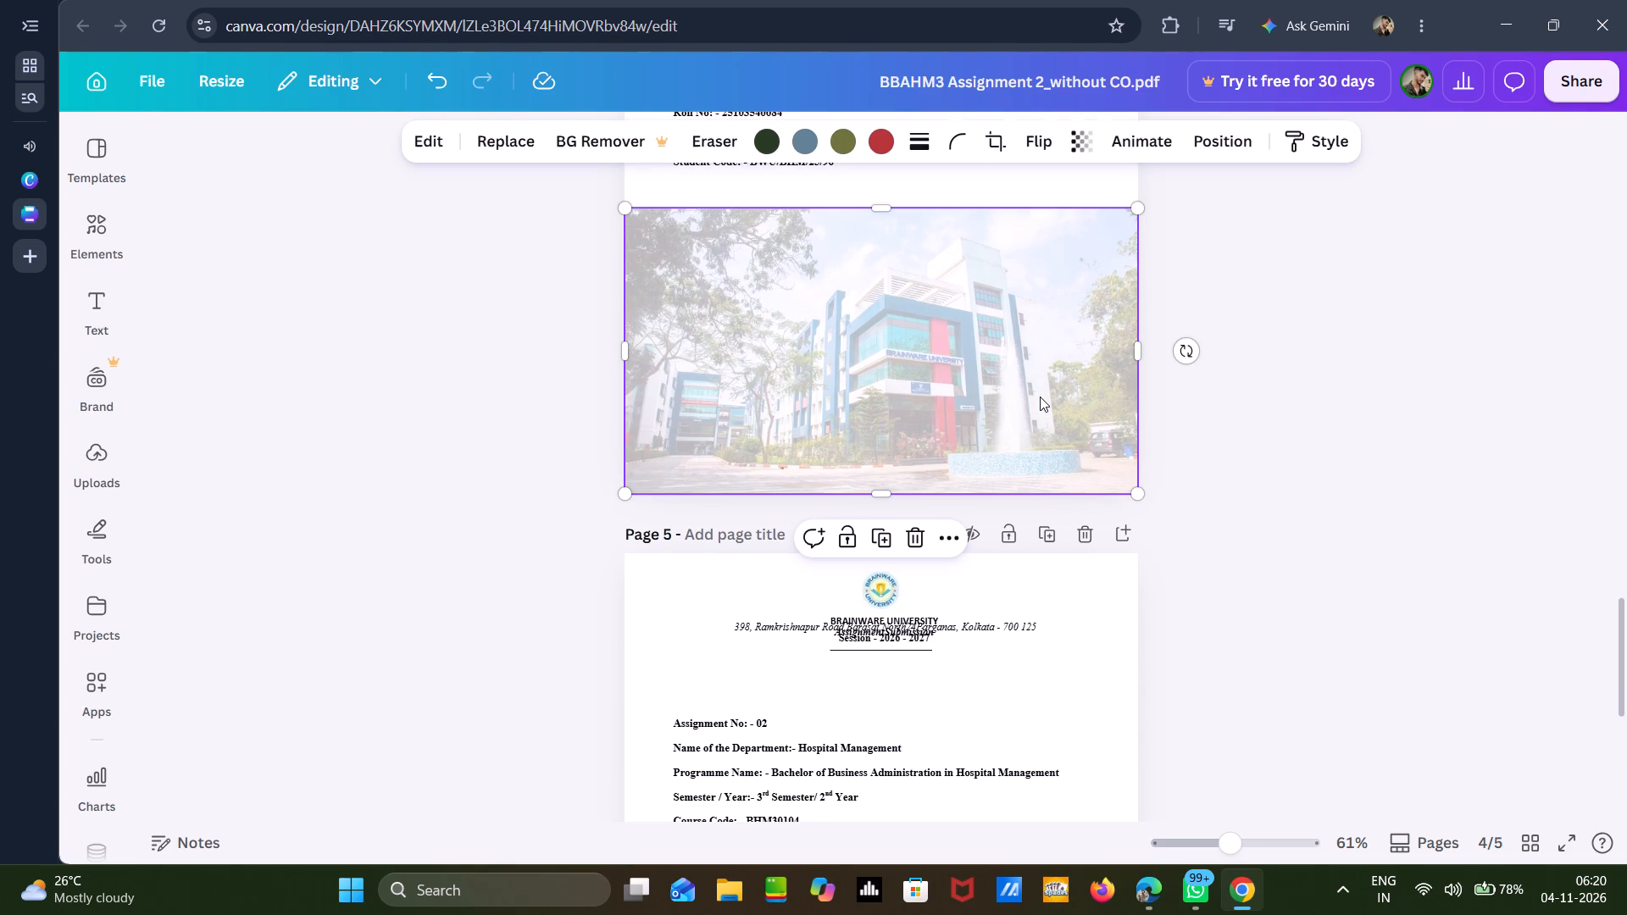
key("Delete")
Review the header, course code, course name and student details on all five covers, from page 1 through page 5.
scroll(1040, 396, "up", 5)
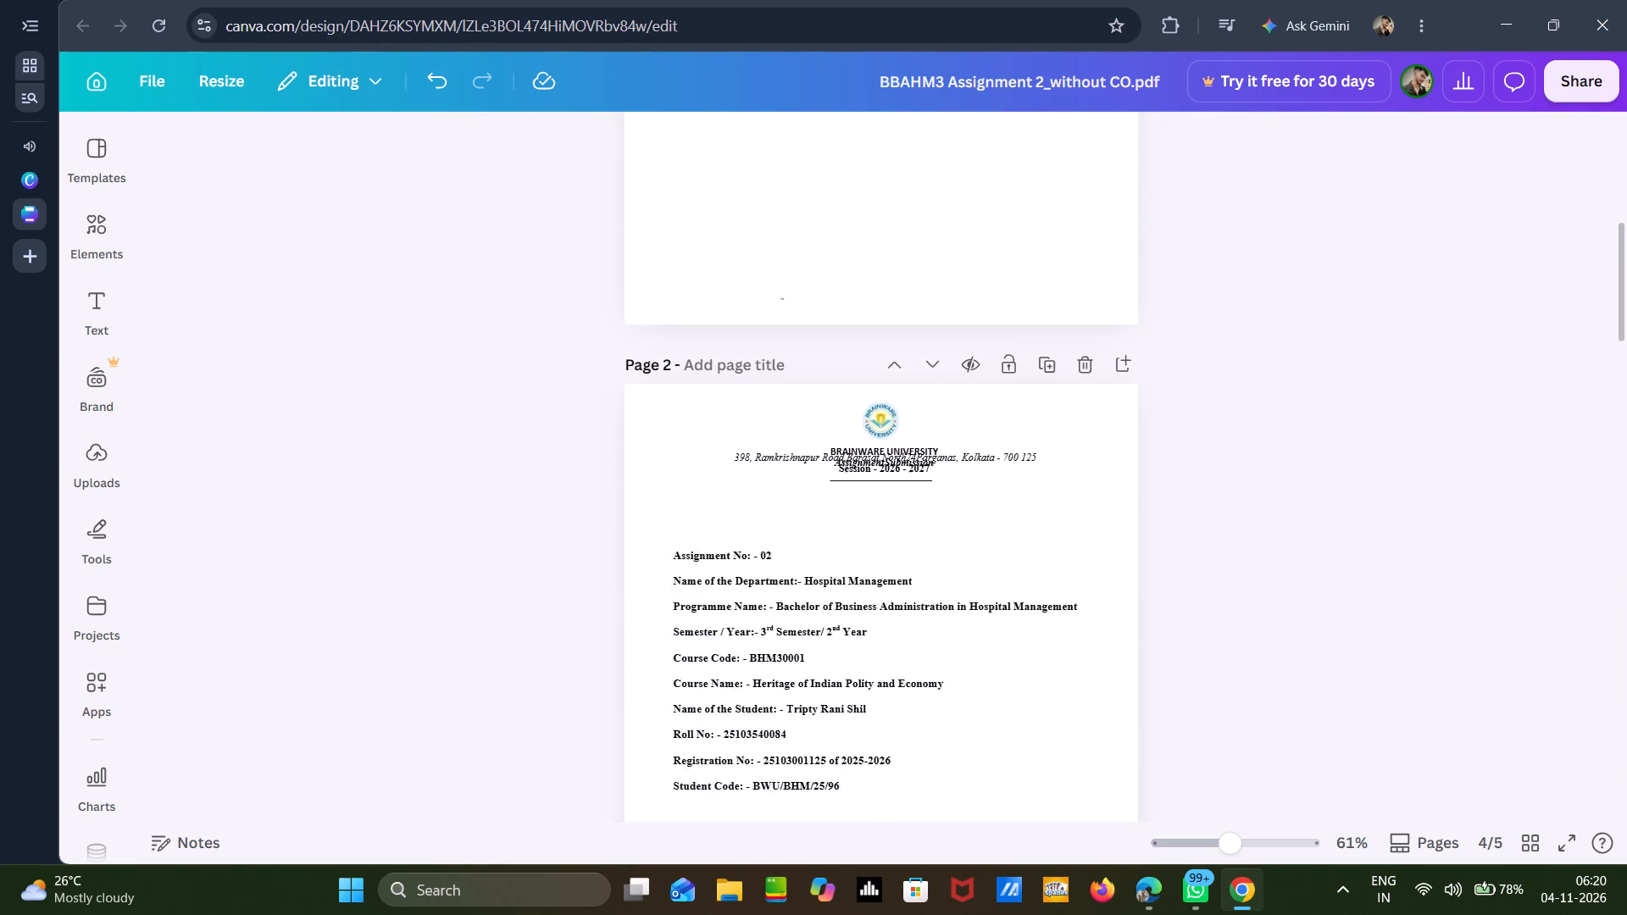
scroll(1040, 396, "up", 3)
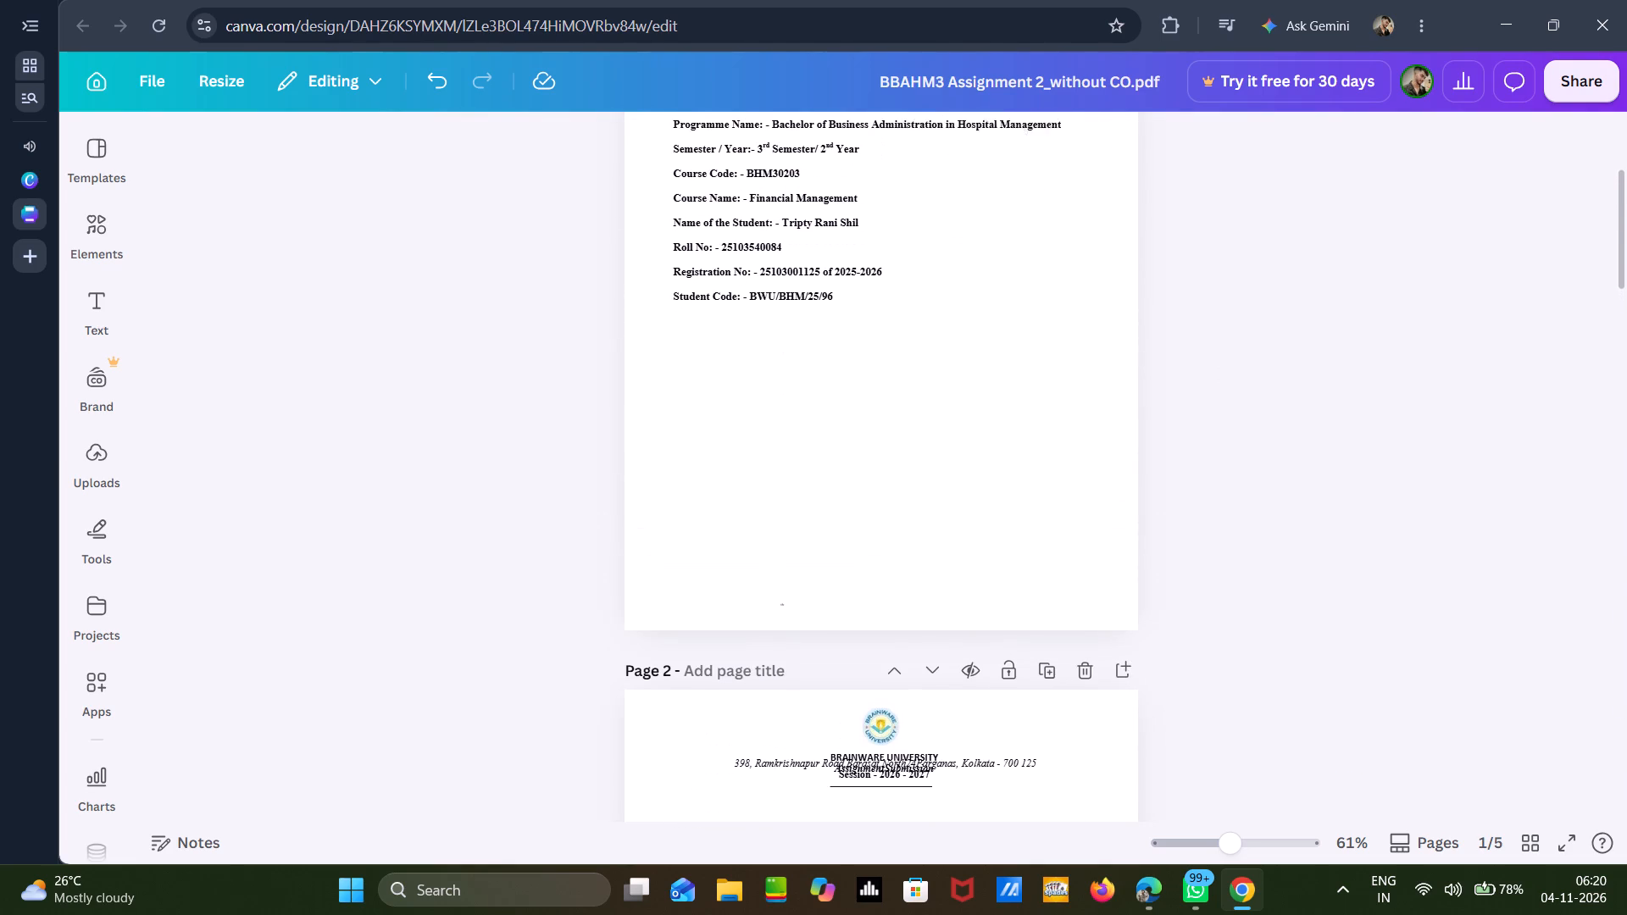
scroll(1040, 396, "up", 3)
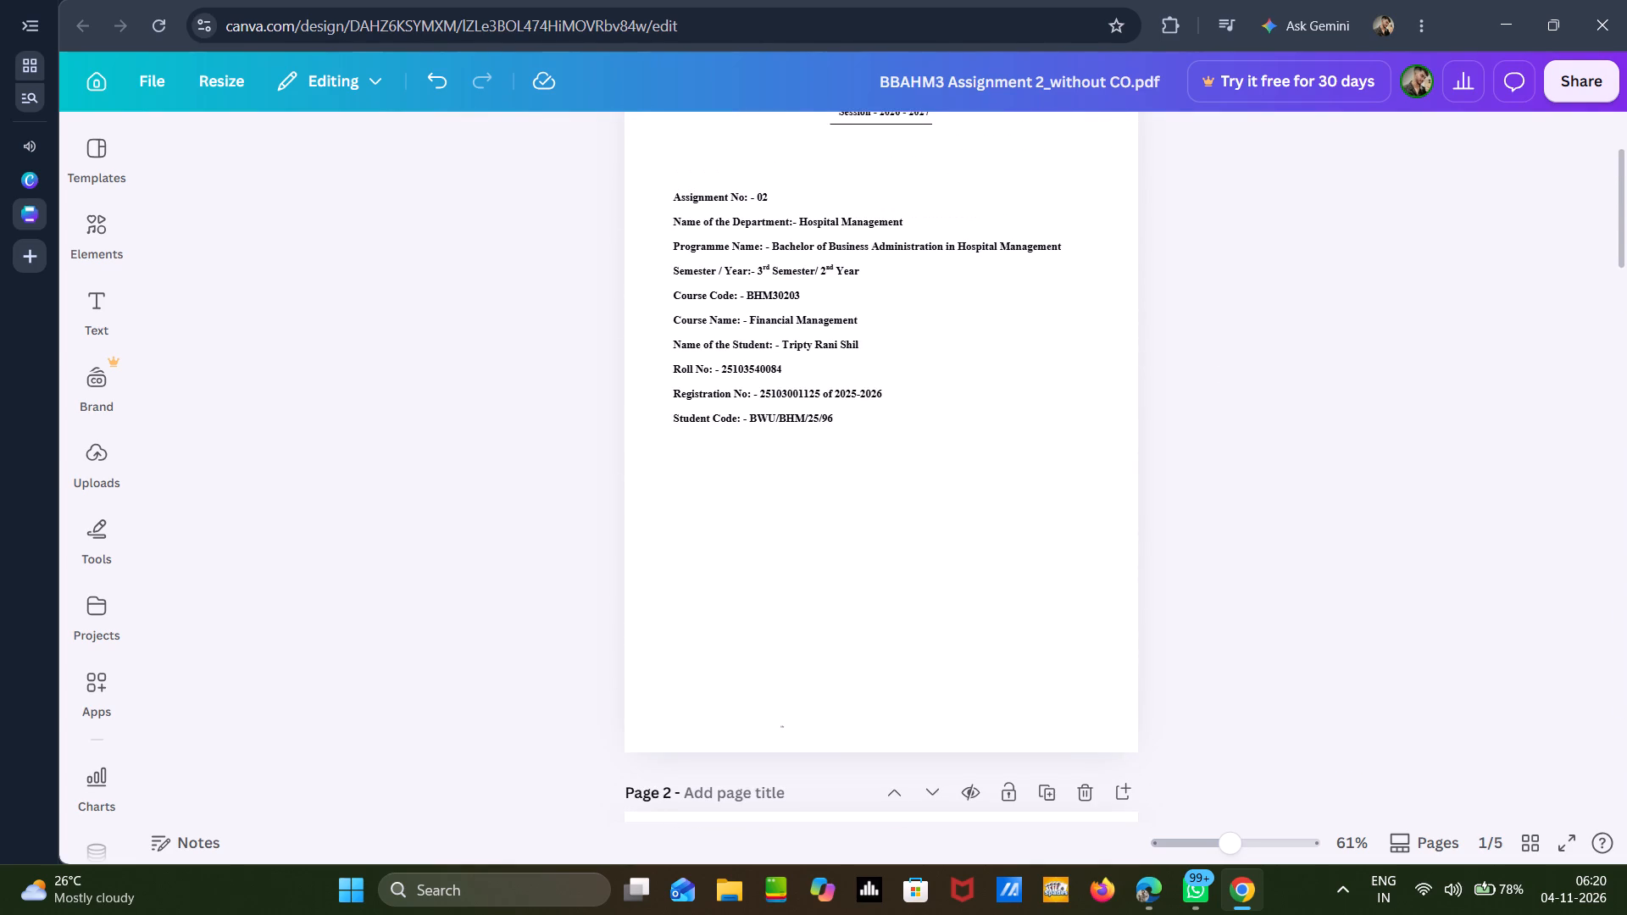
scroll(1040, 396, "up", 2)
scroll(1040, 396, "down", 3)
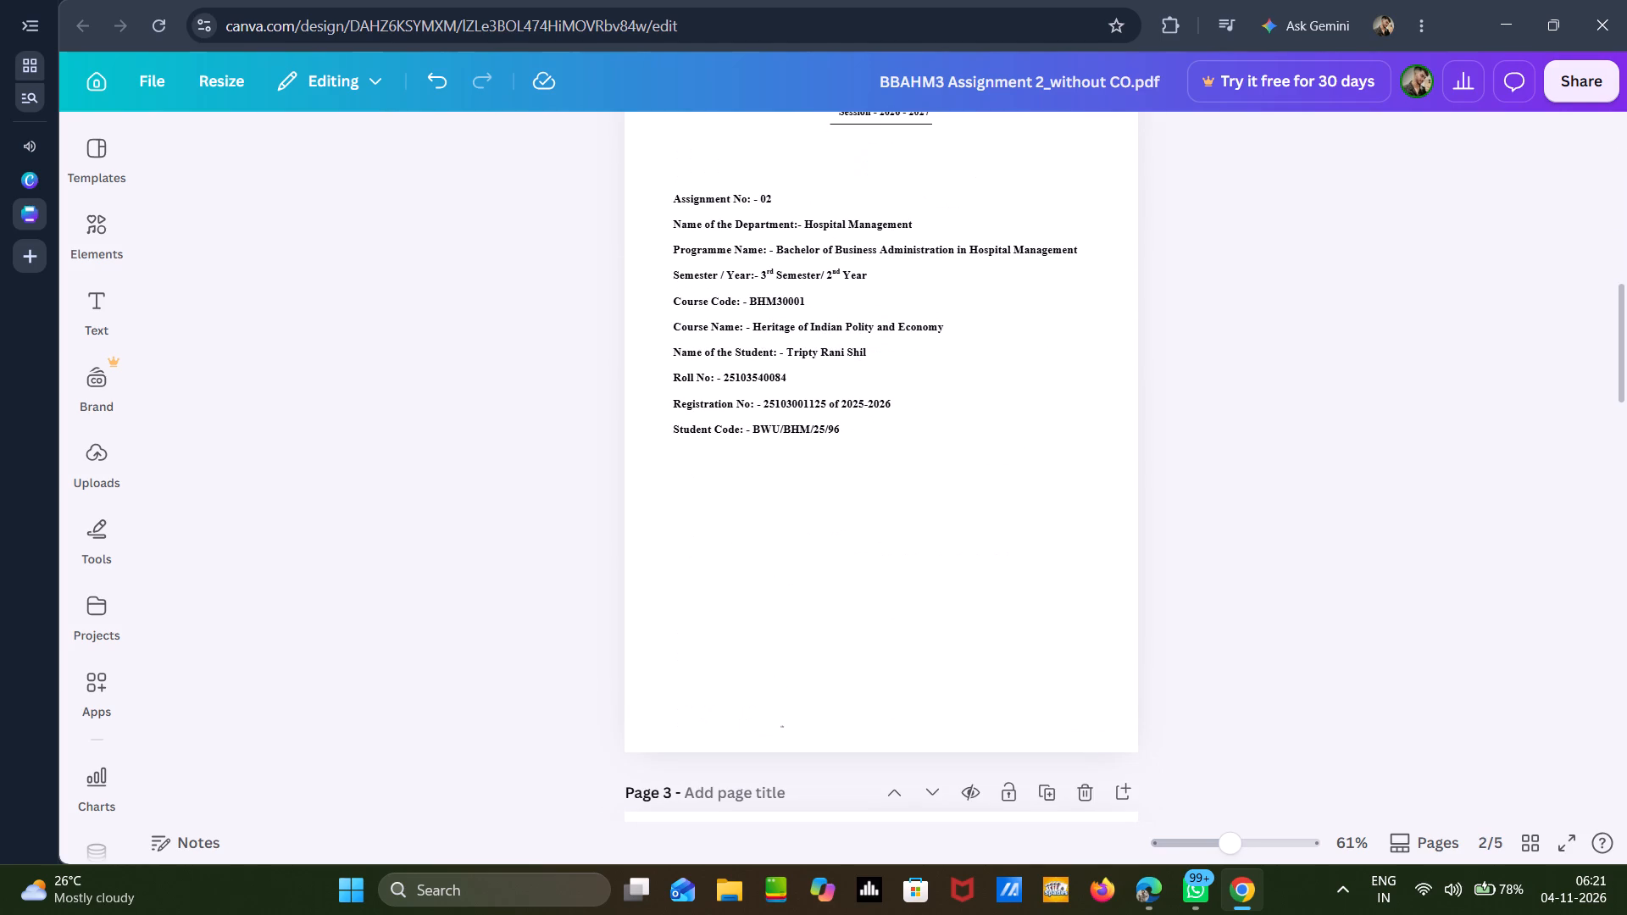
scroll(1040, 396, "down", 8)
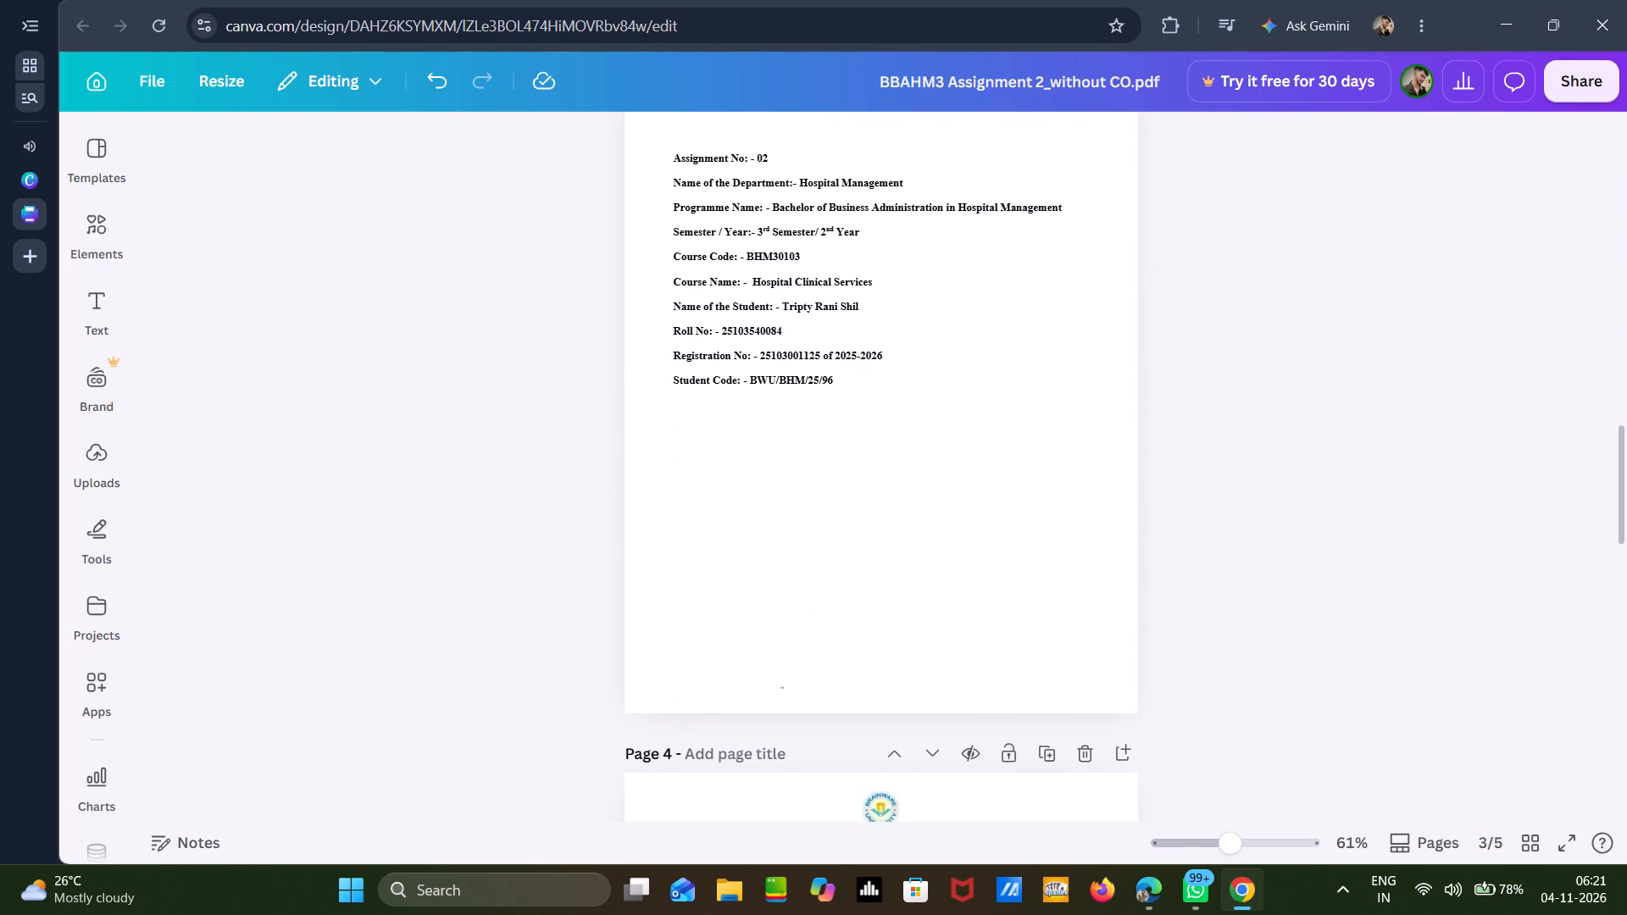
scroll(1040, 396, "down", 3)
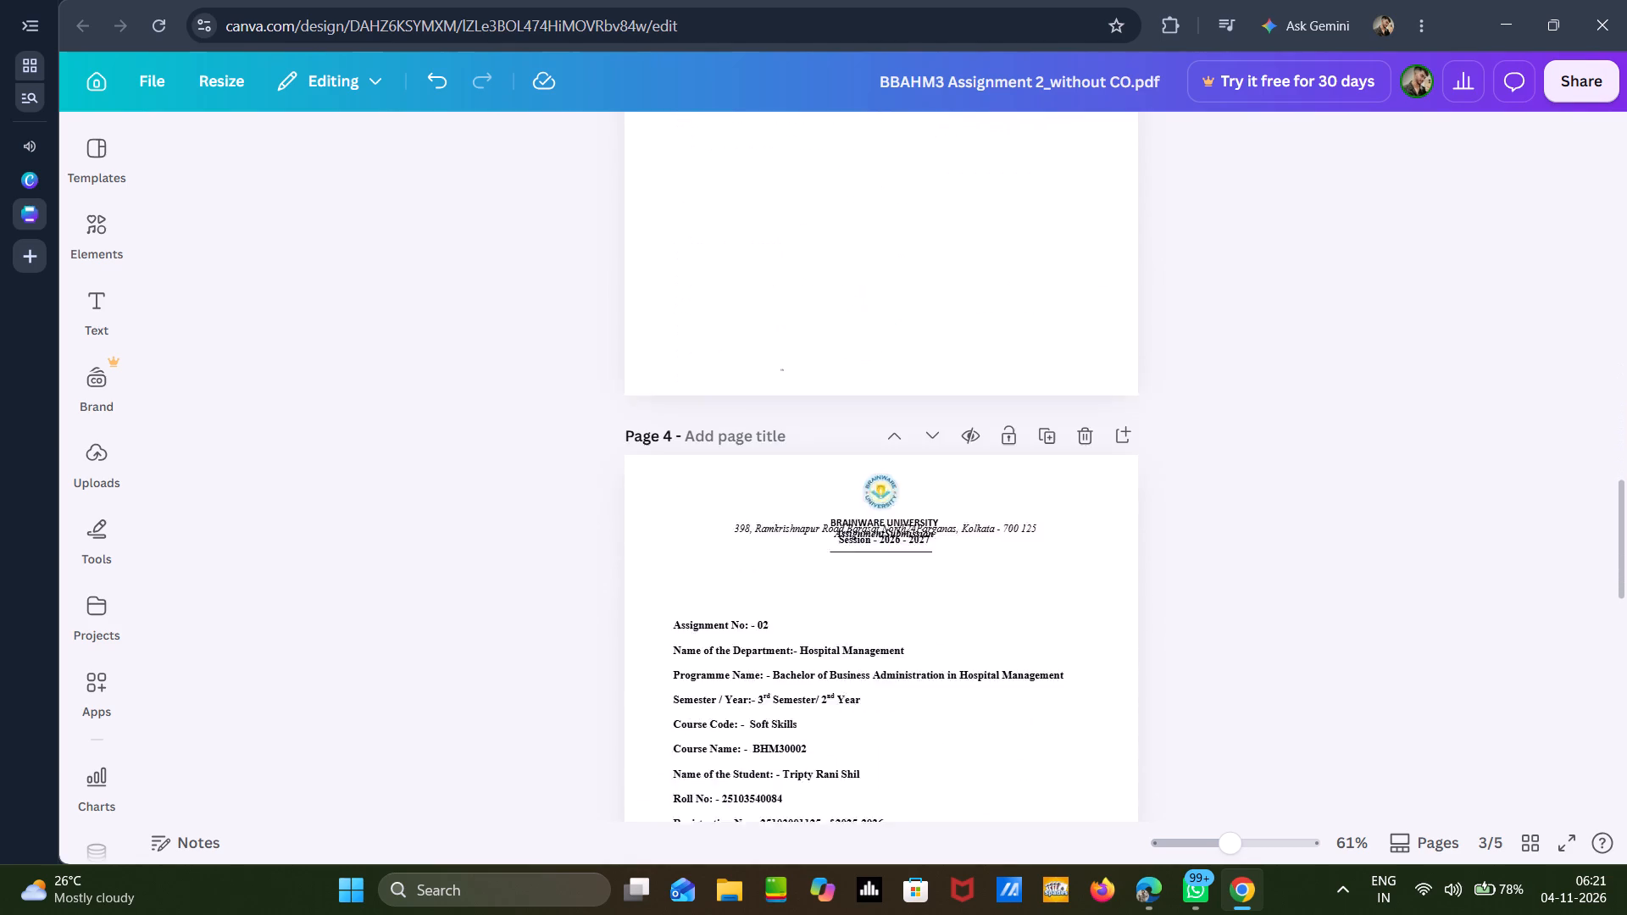
scroll(1040, 396, "down", 4)
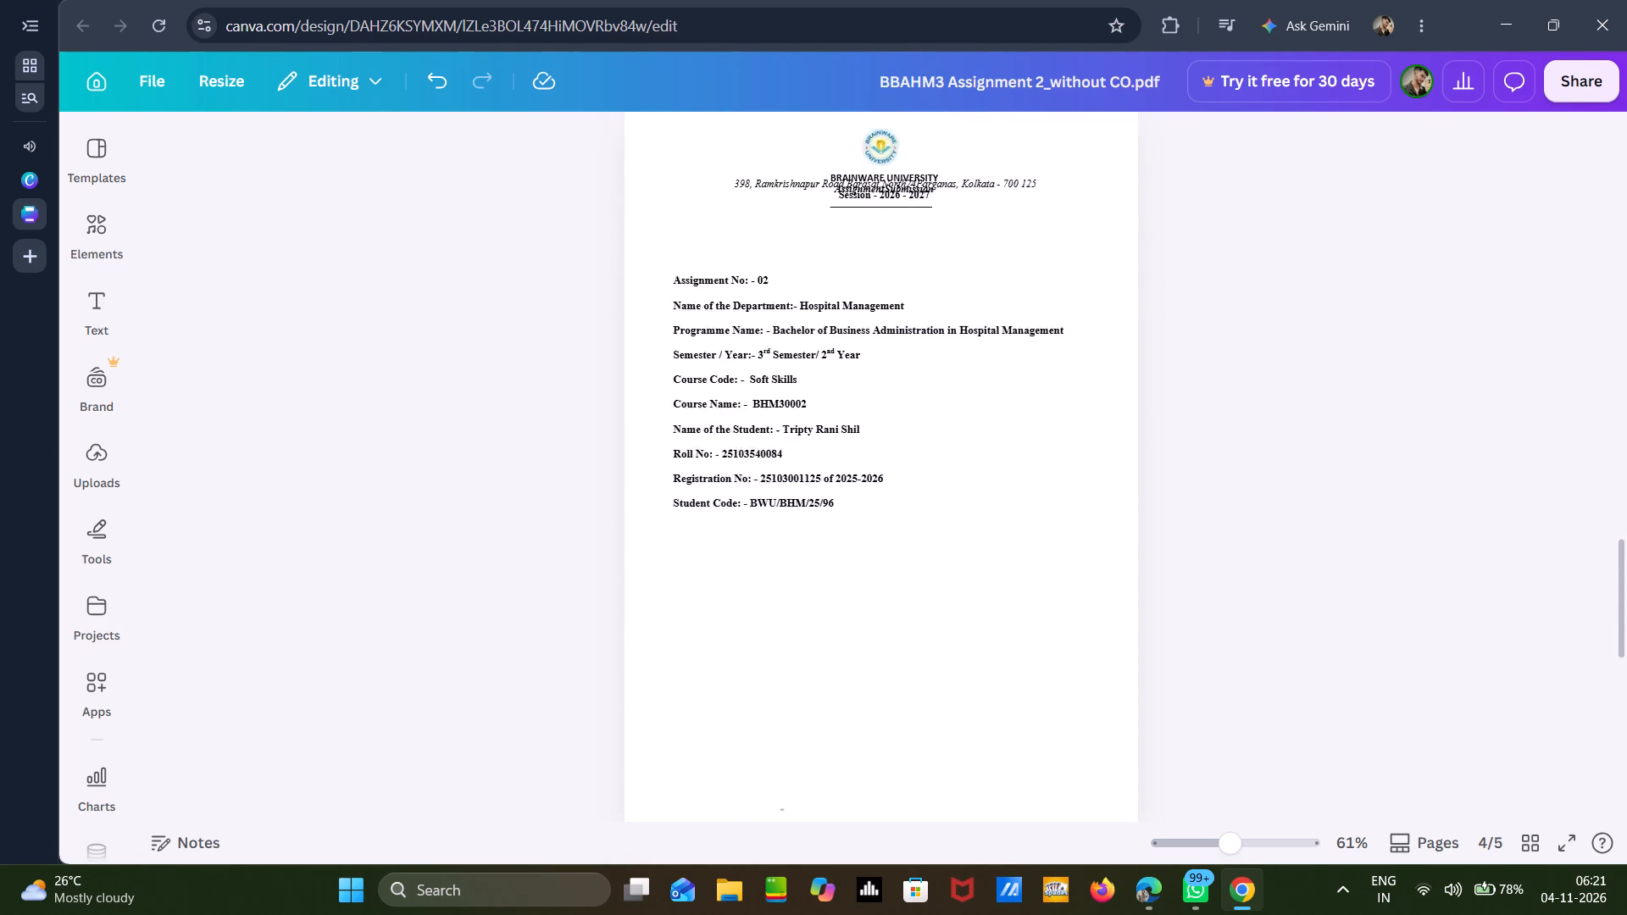
scroll(1040, 396, "down", 4)
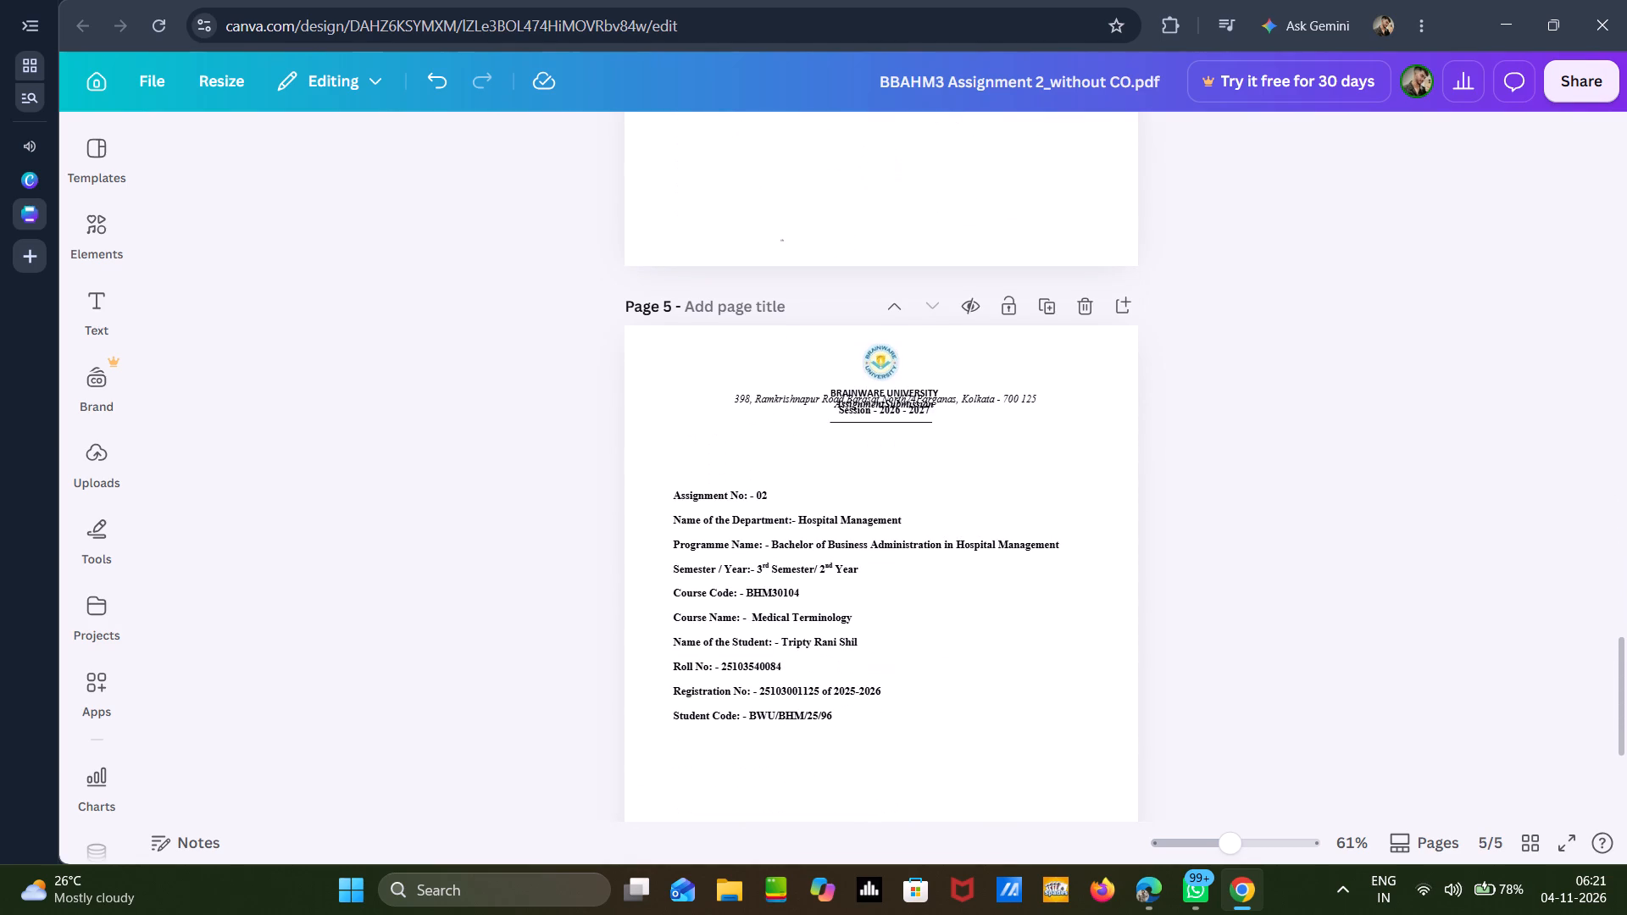
scroll(1040, 396, "down", 3)
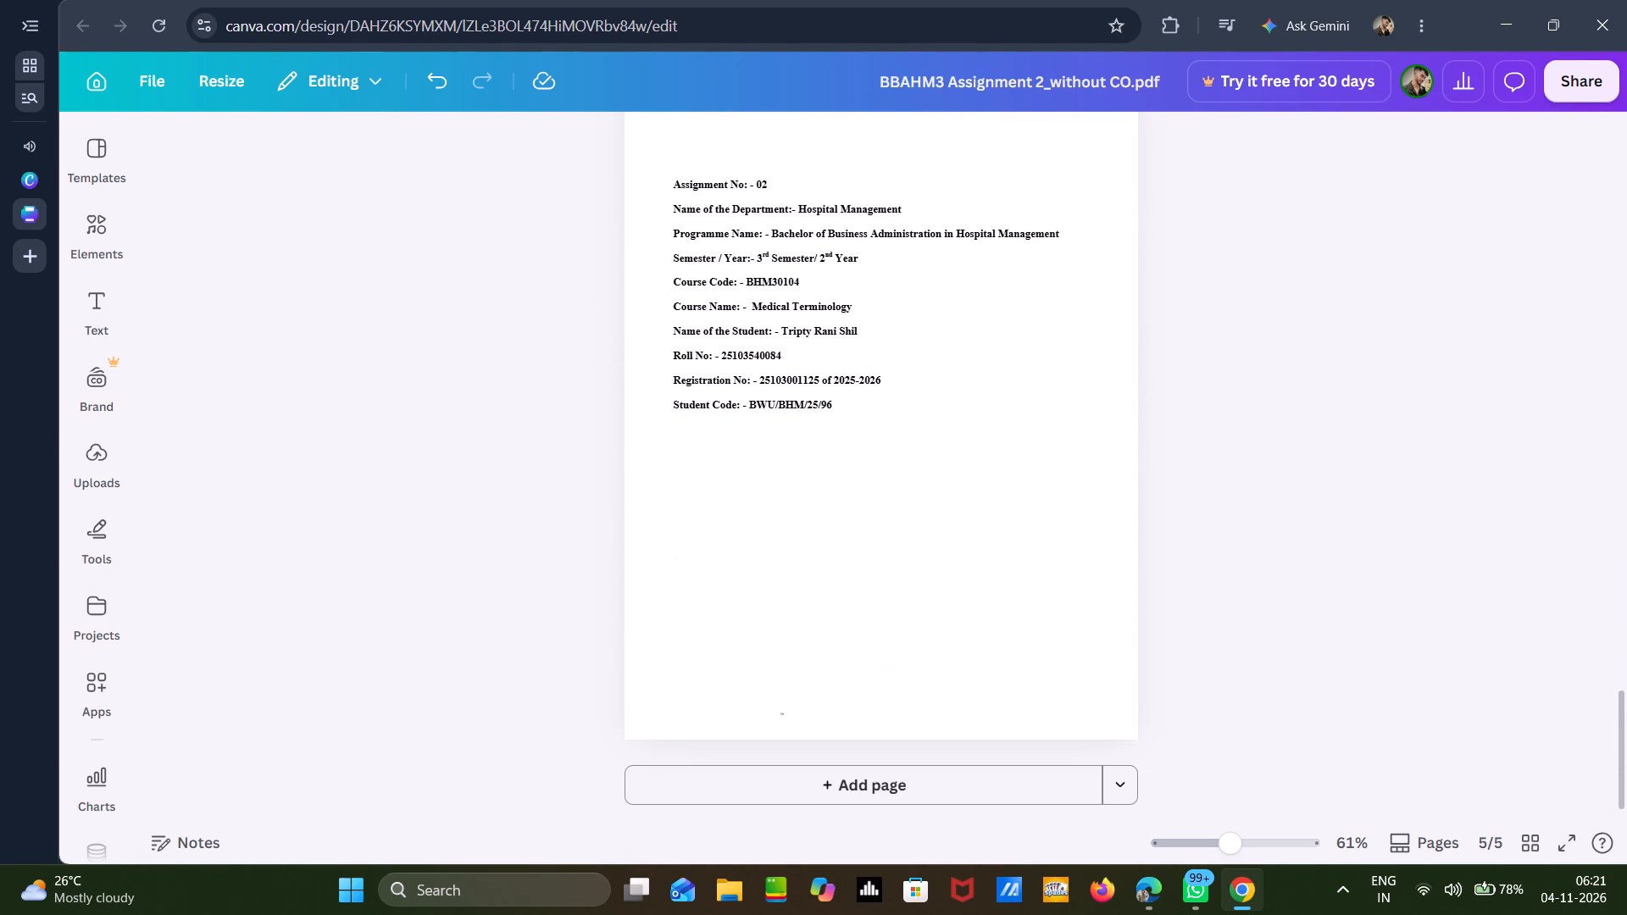
Recheck the covers from page 5 back to page 2 and forward again, comparing their headers, details and empty lower areas.
scroll(1040, 396, "up", 3)
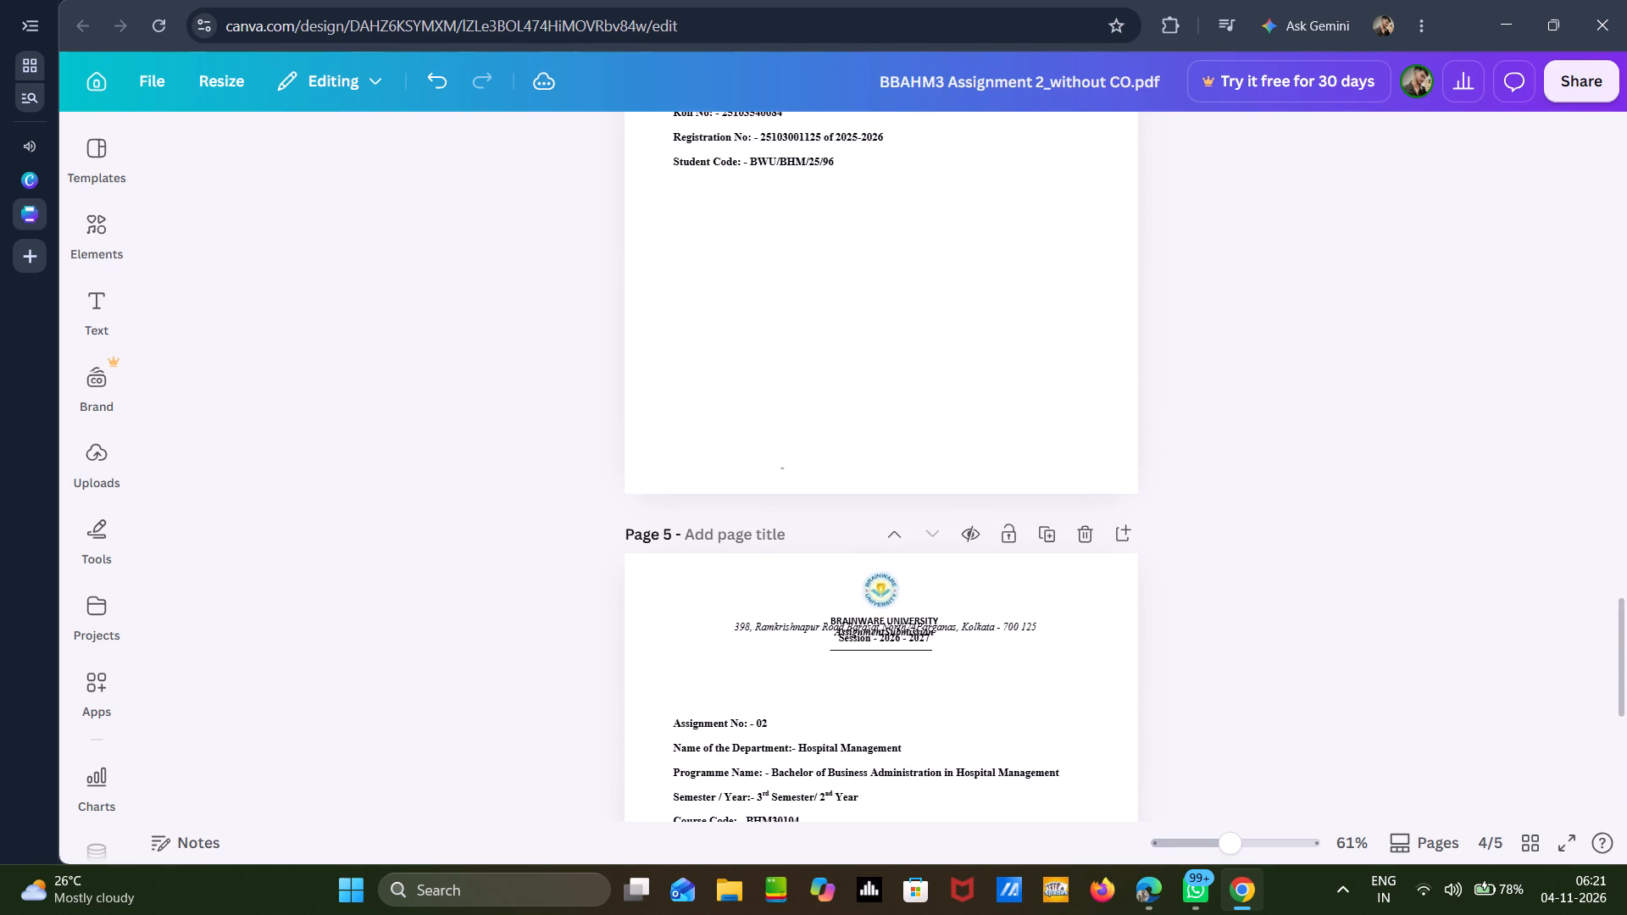
scroll(1040, 396, "up", 5)
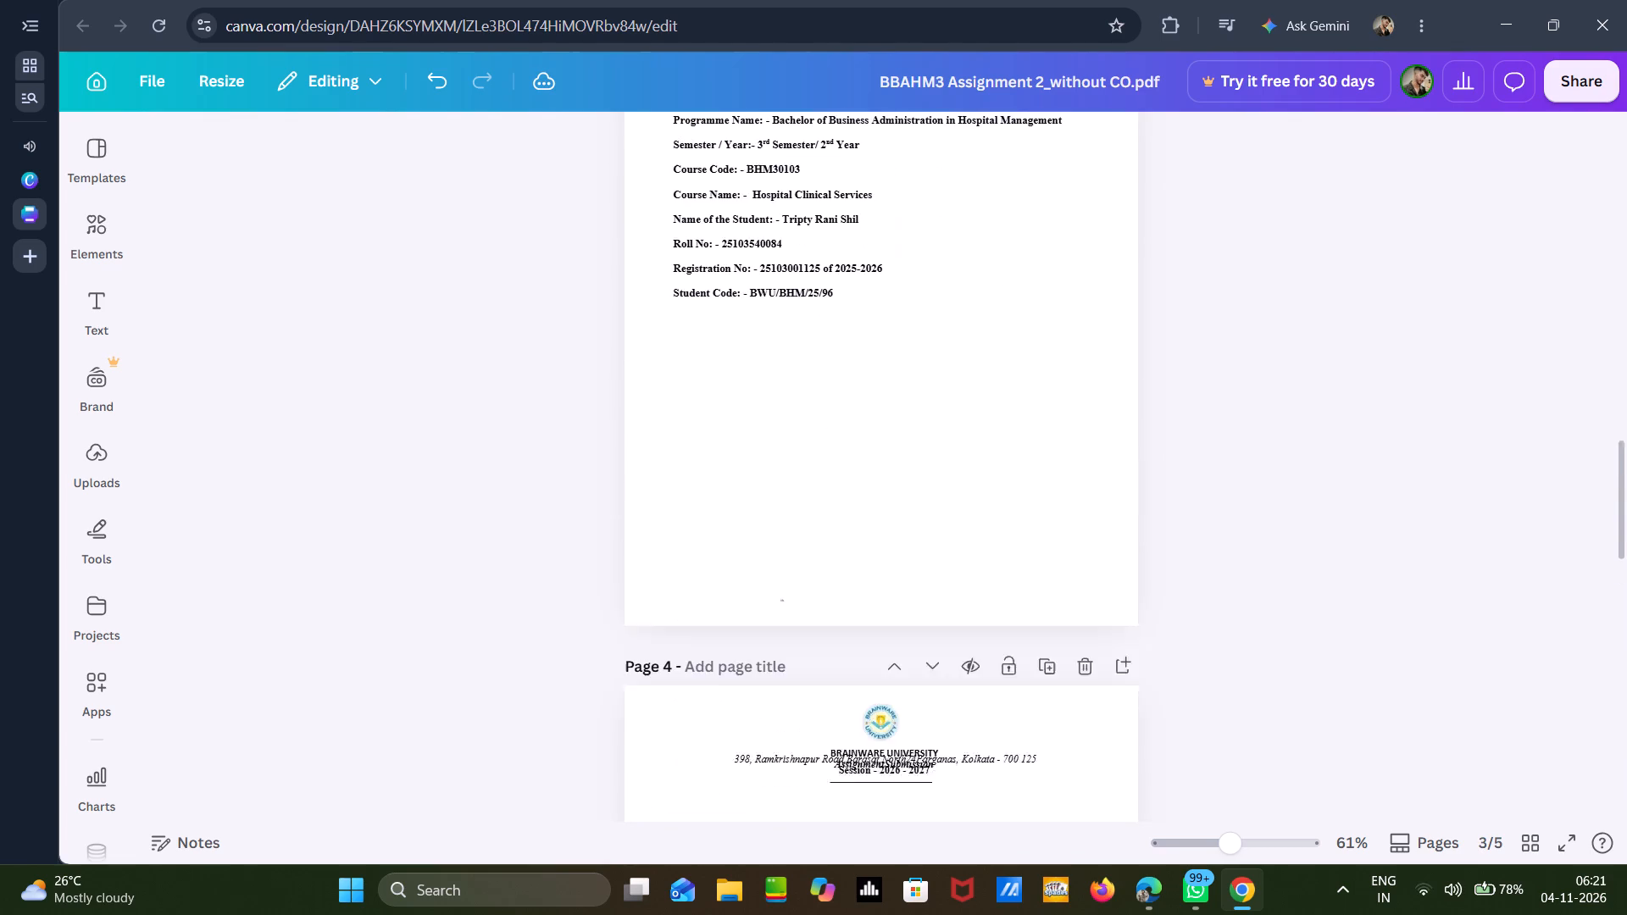
scroll(1040, 396, "up", 4)
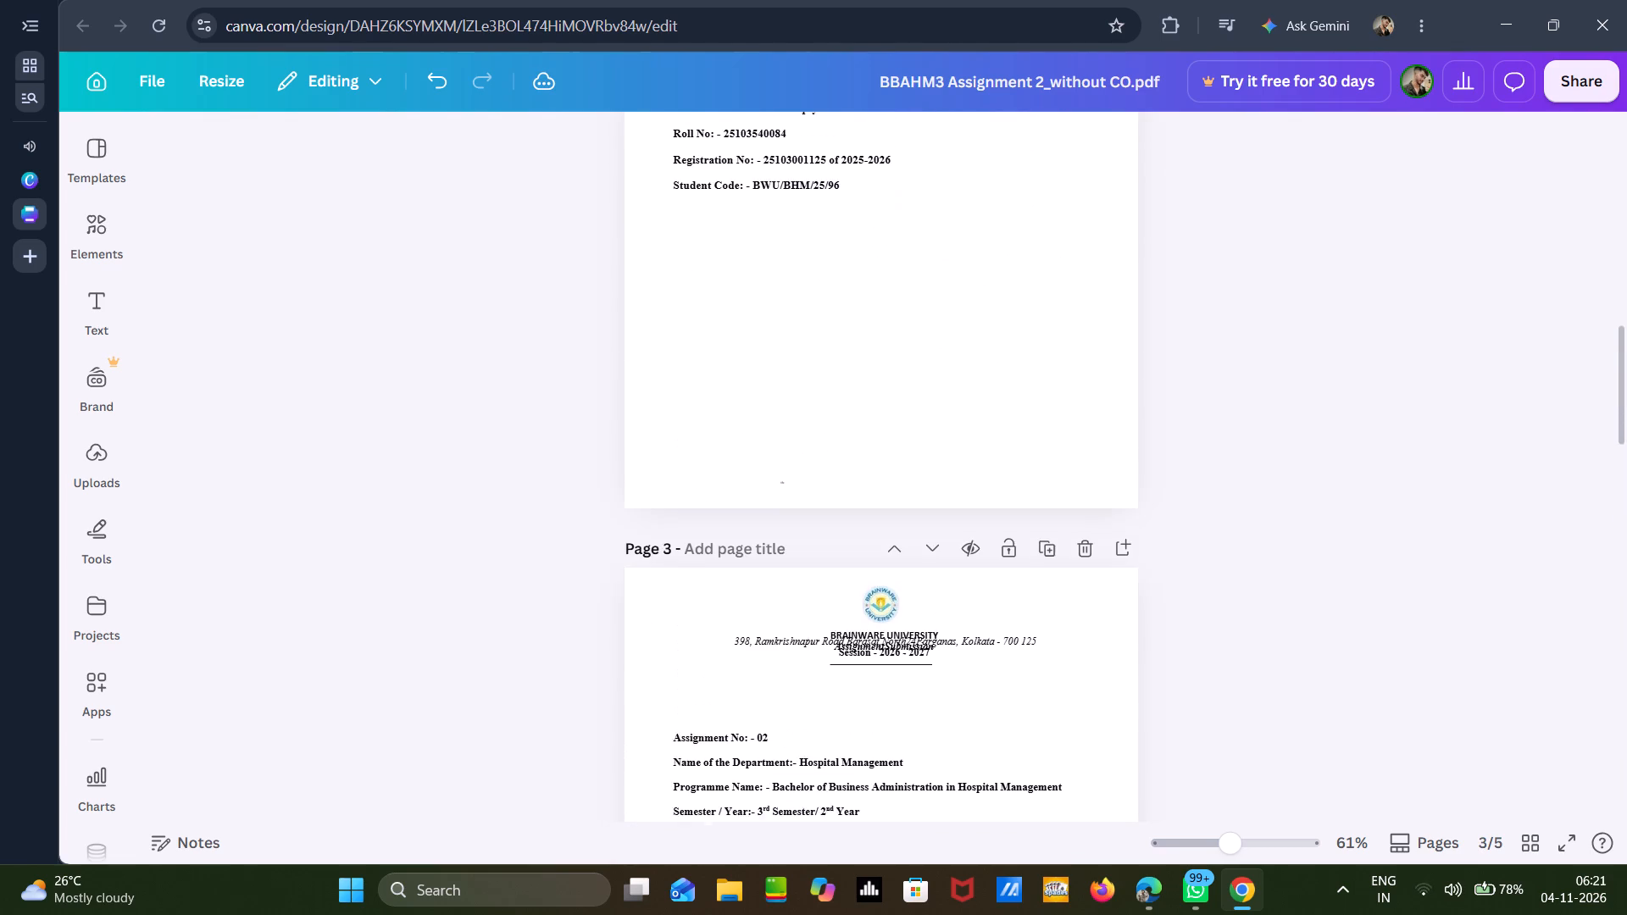
scroll(1040, 396, "up", 3)
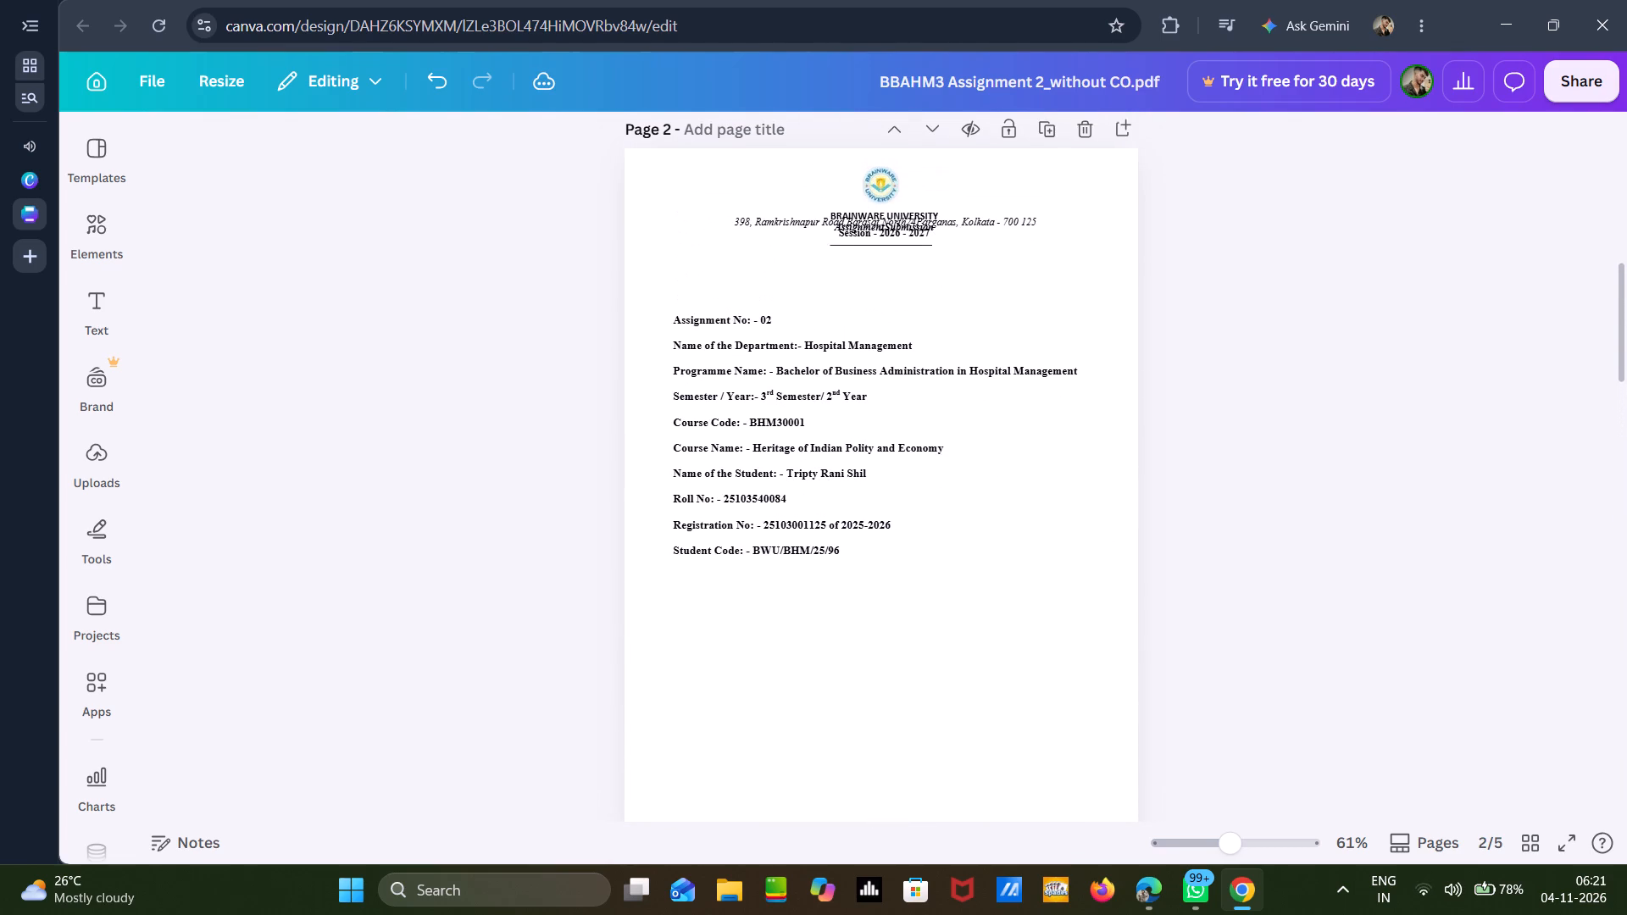
scroll(1040, 396, "up", 1)
scroll(1040, 396, "down", 9)
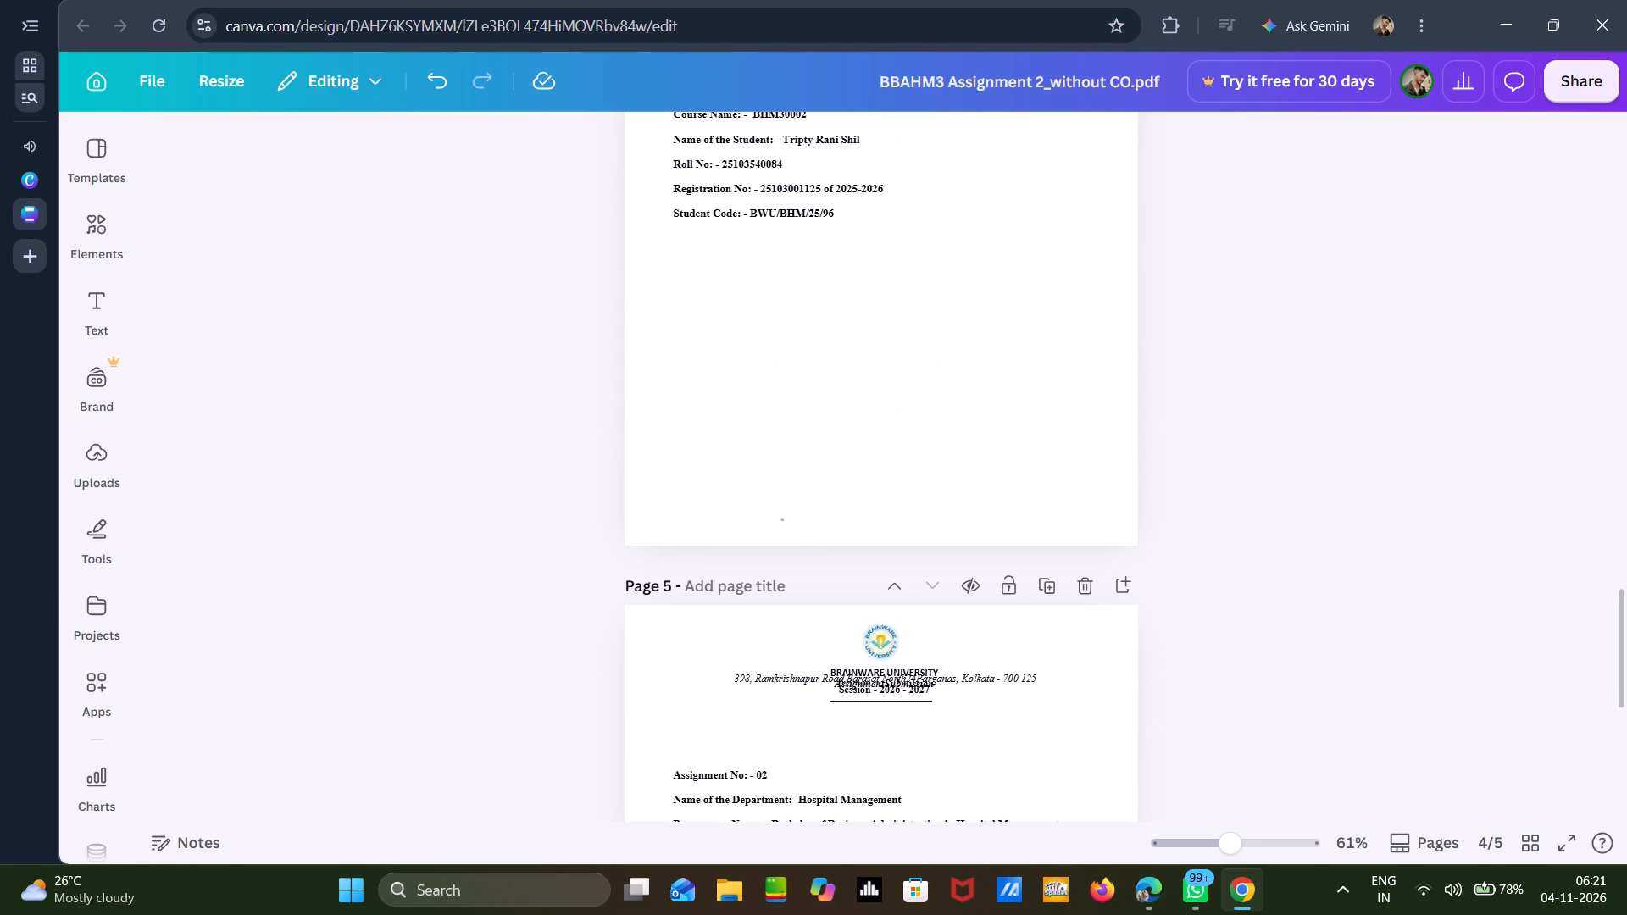
scroll(1040, 396, "down", 1)
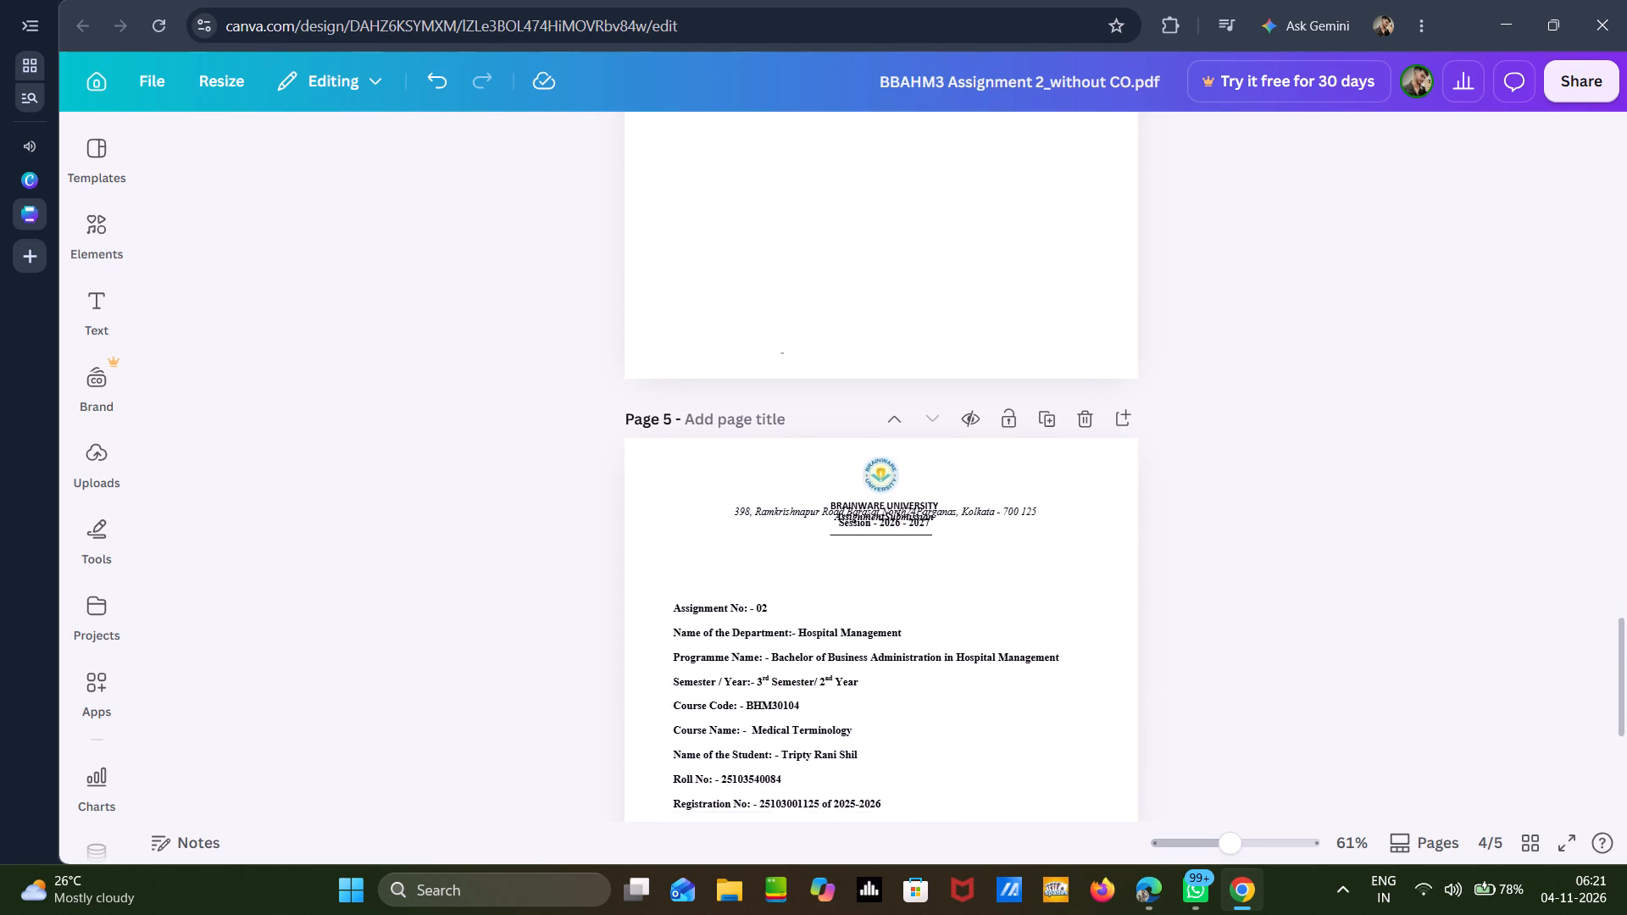
scroll(1040, 396, "down", 3)
Look over the five covers once more, back to page 1 and down to page 5, checking their layout for consistency.
scroll(1040, 396, "up", 1)
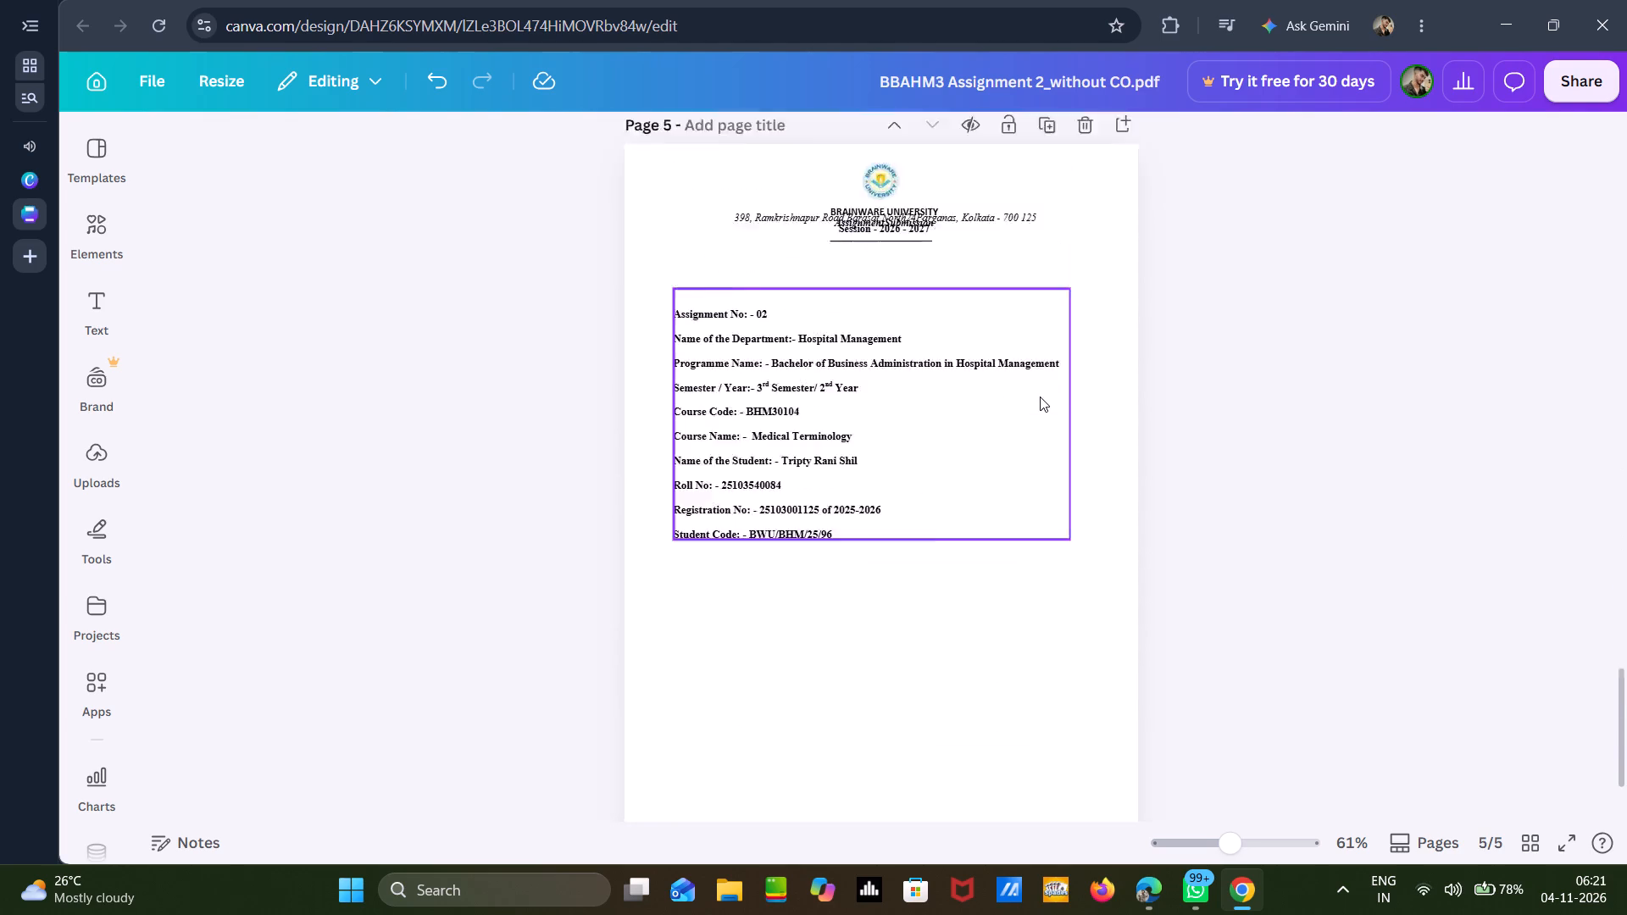
scroll(1040, 396, "up", 3)
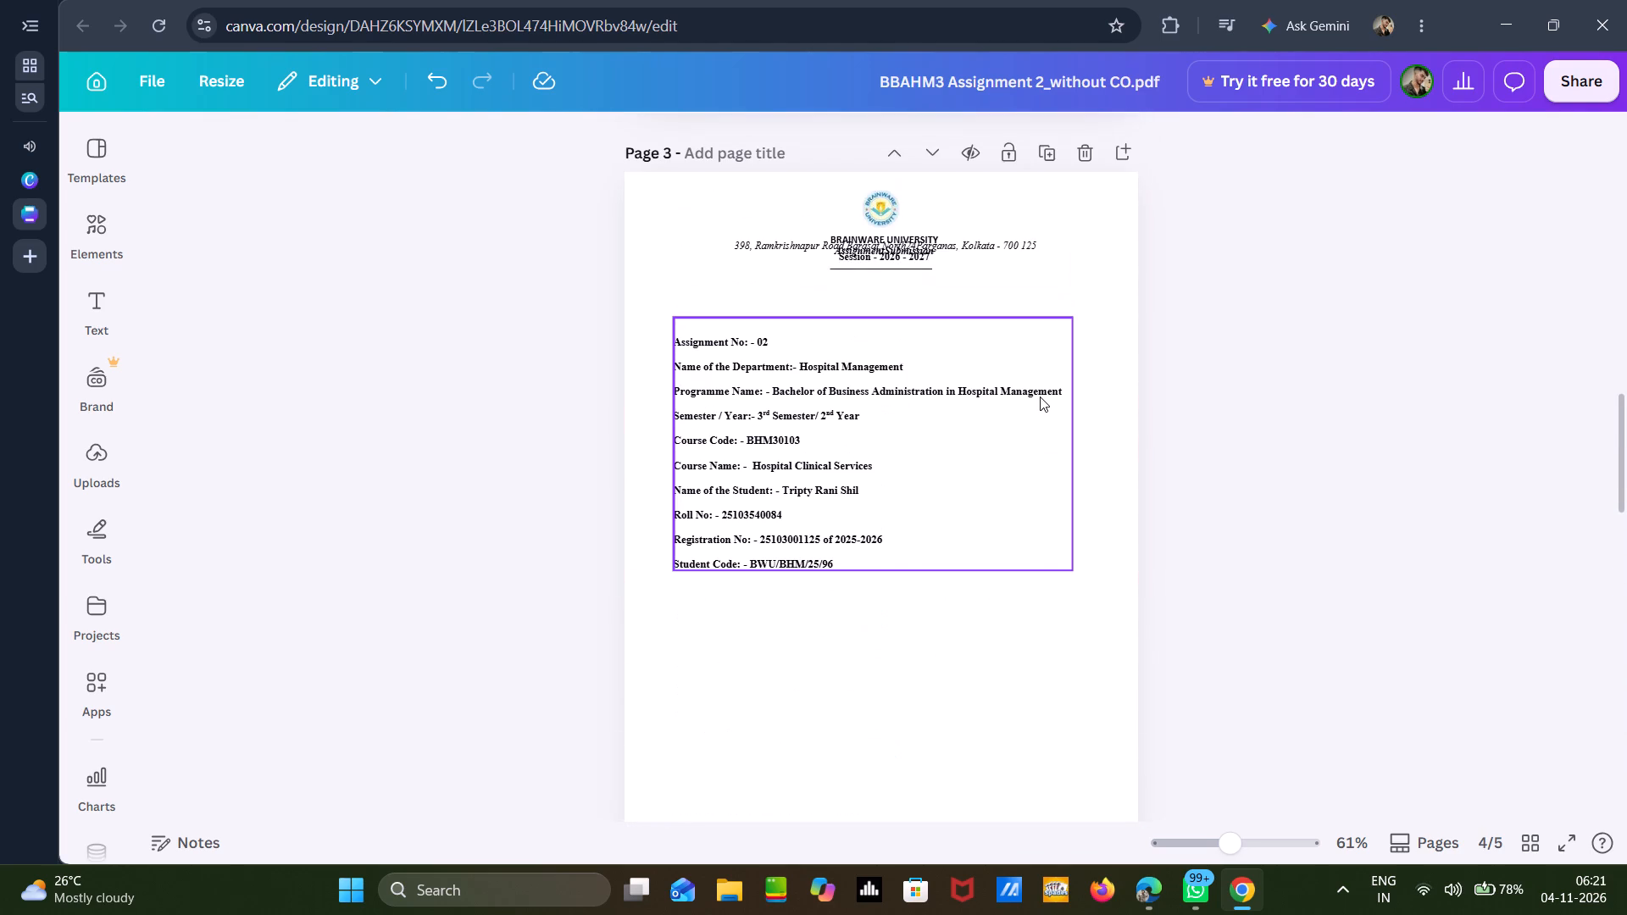
scroll(1040, 396, "up", 4)
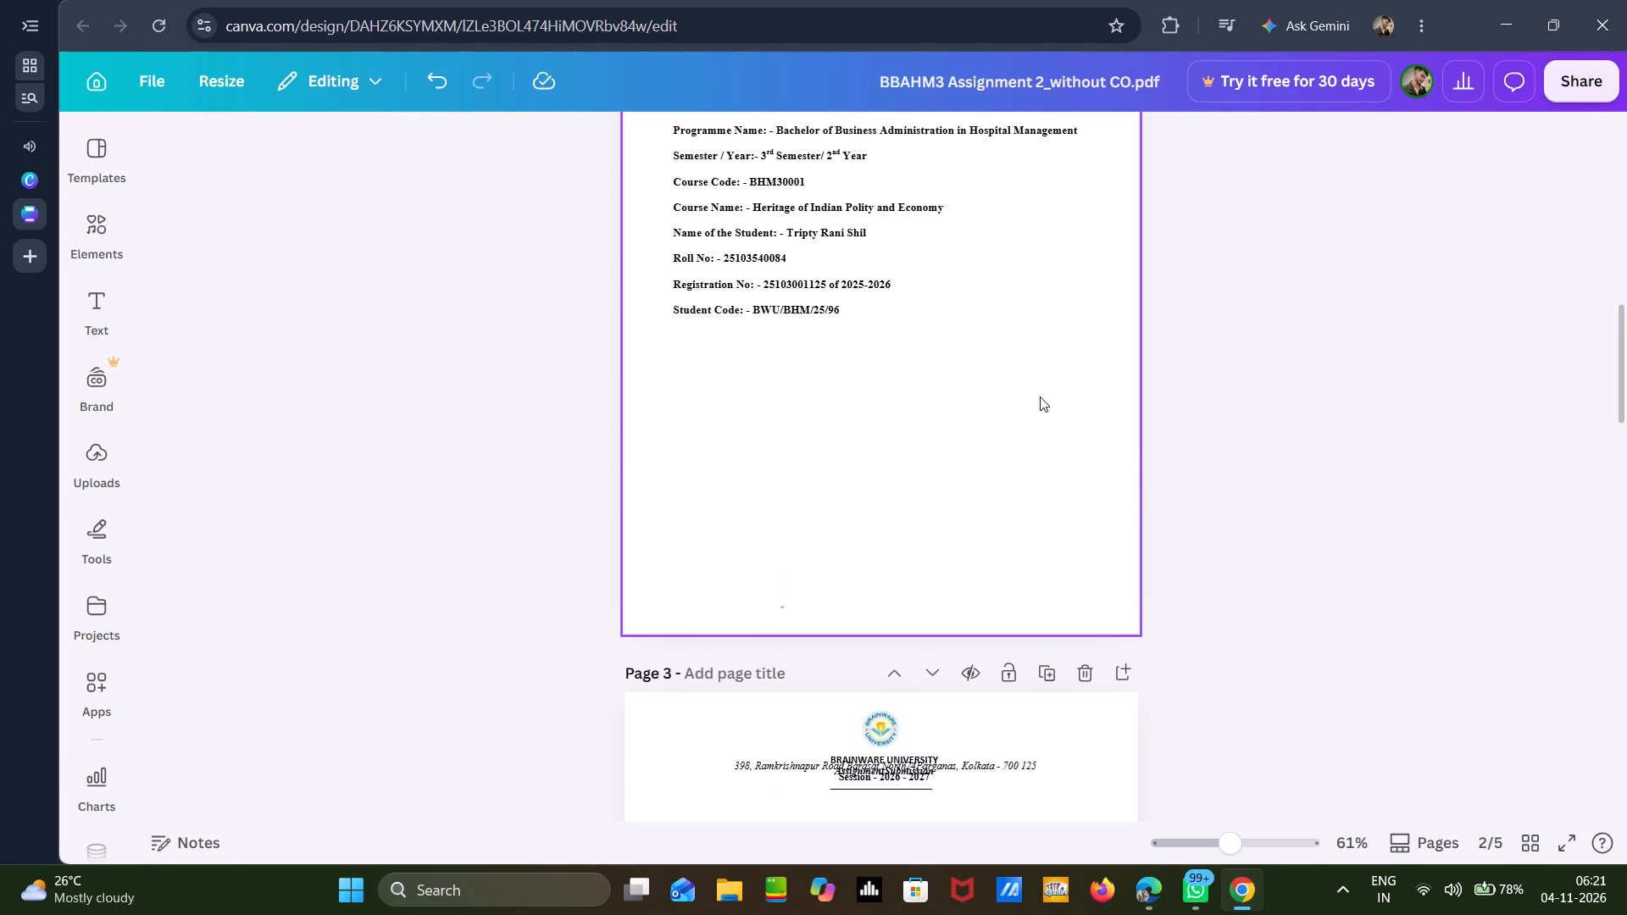
scroll(1040, 396, "up", 3)
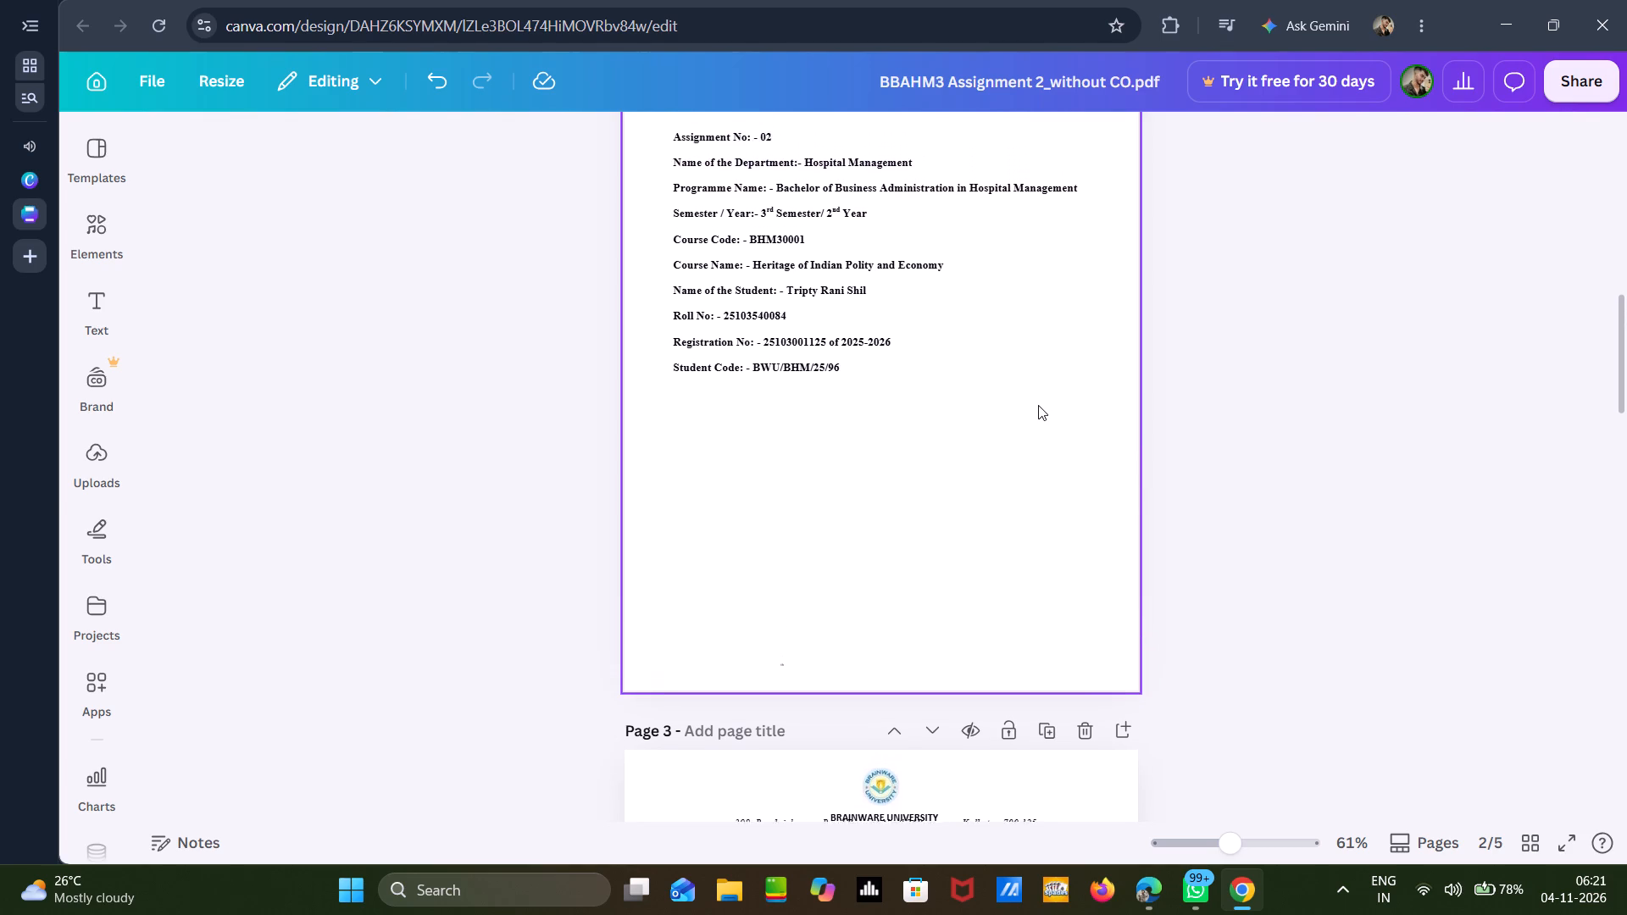
scroll(1038, 405, "up", 4)
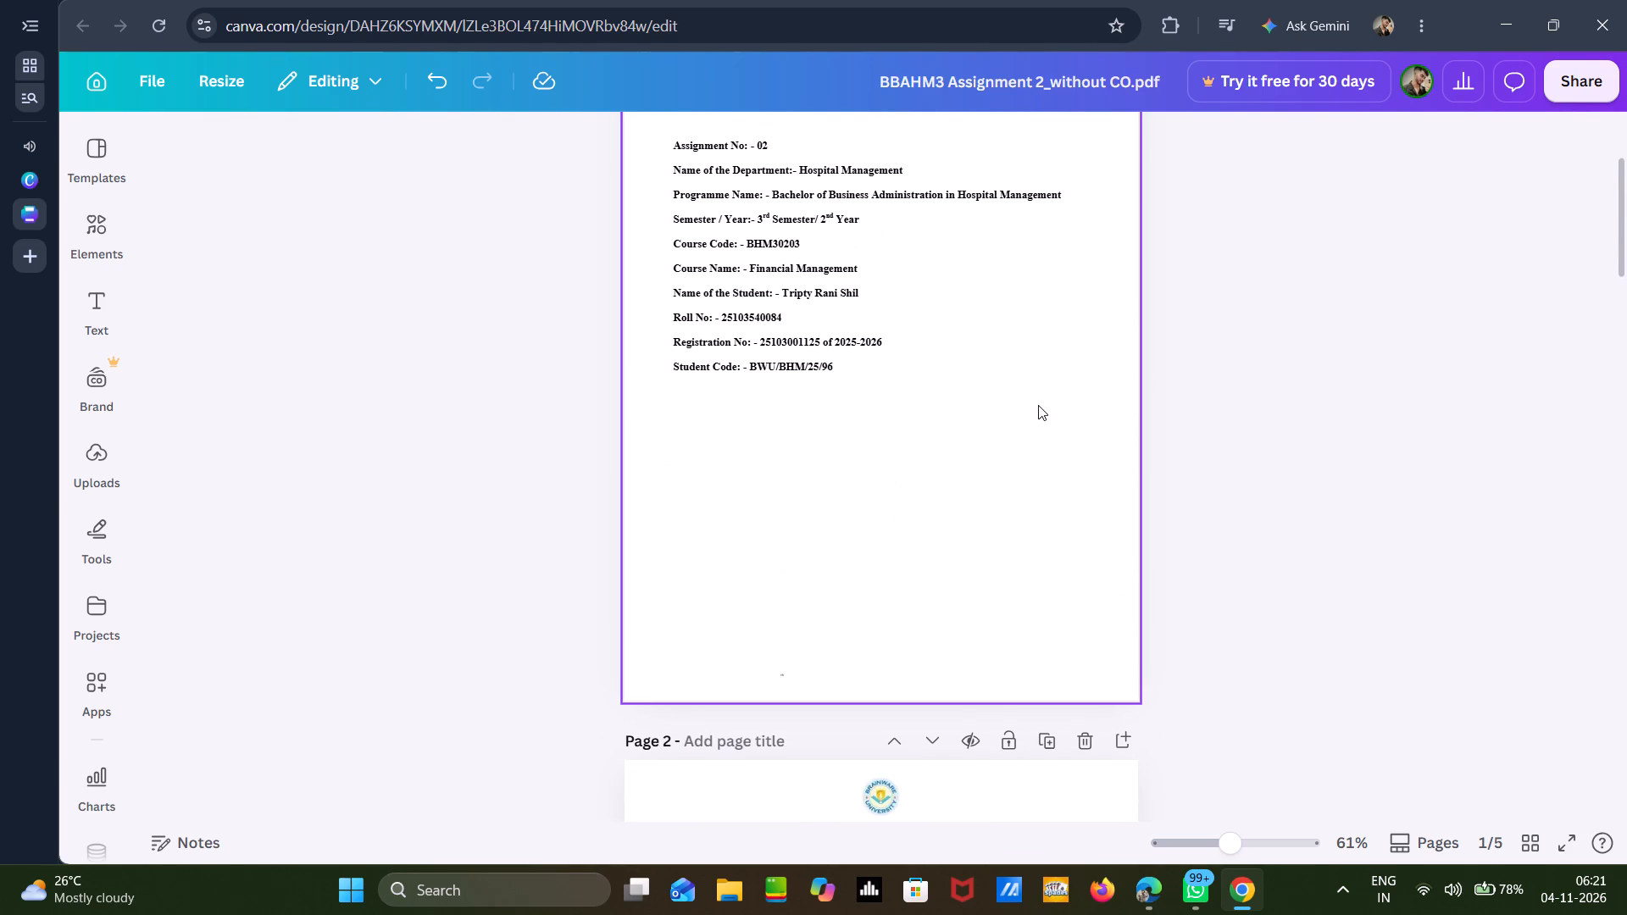
scroll(1038, 405, "up", 2)
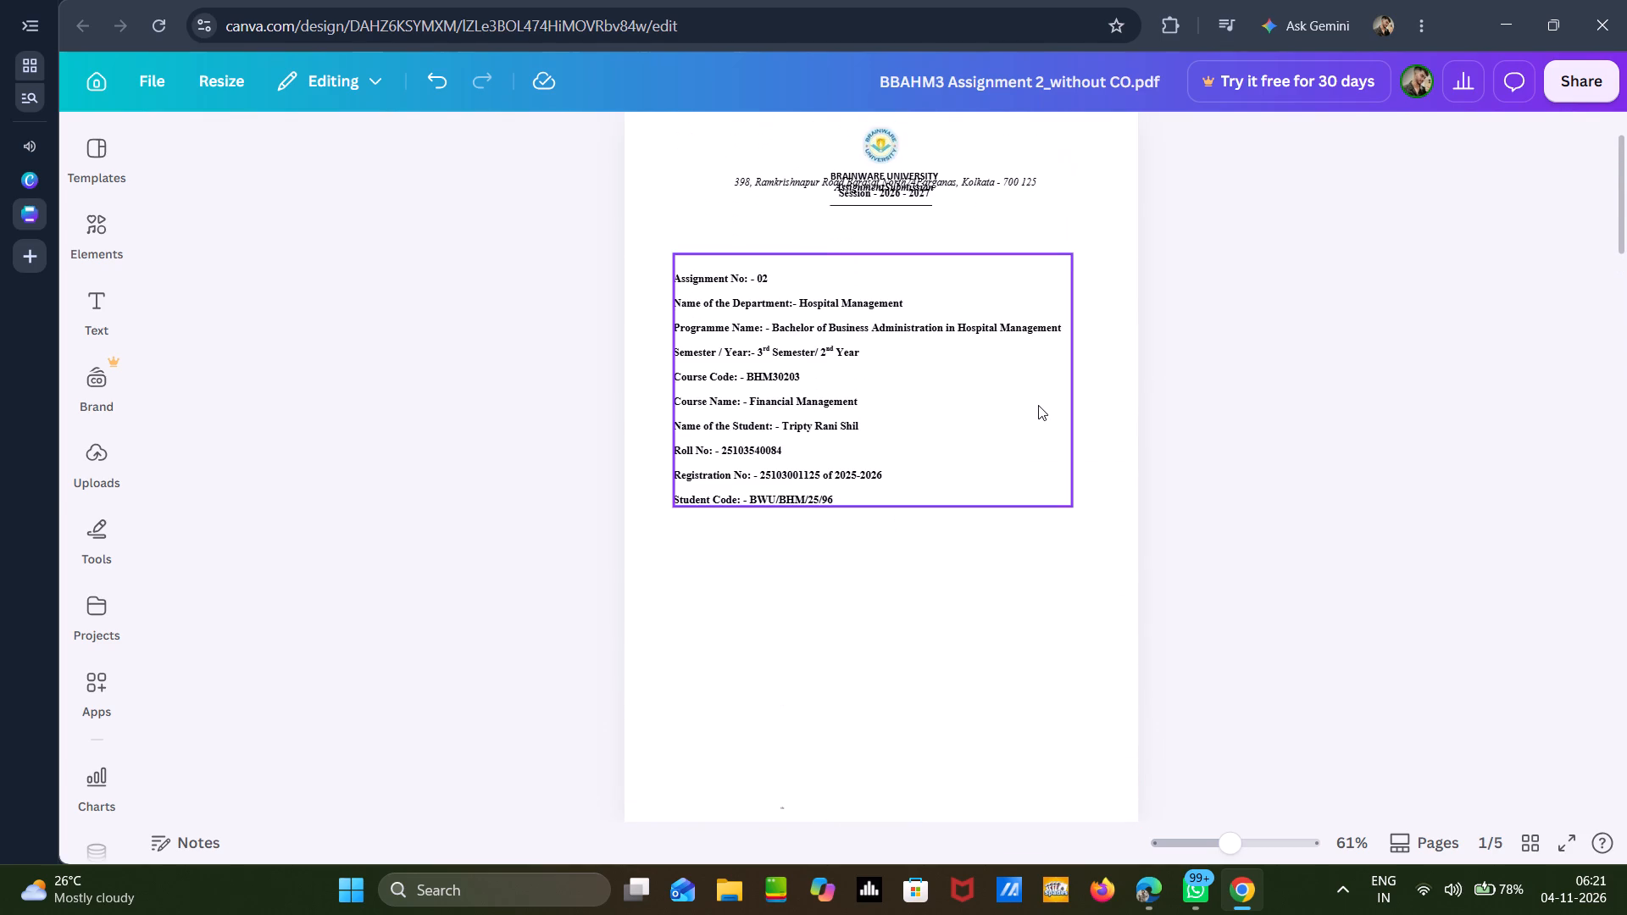
scroll(1038, 405, "up", 1)
scroll(1038, 405, "down", 8)
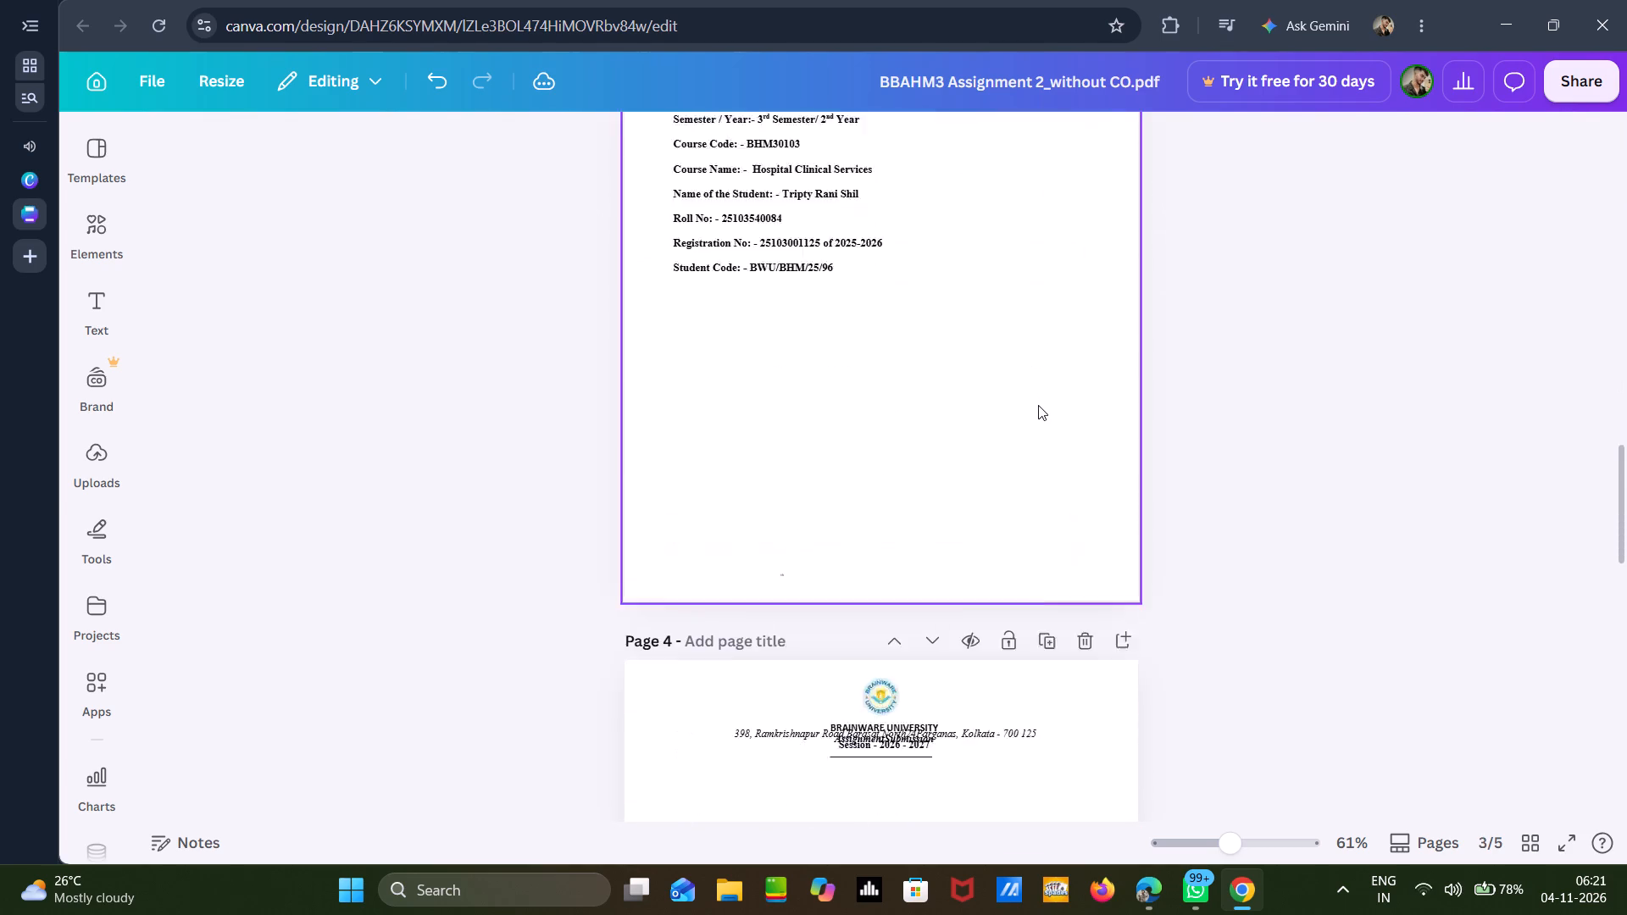
scroll(1038, 405, "down", 7)
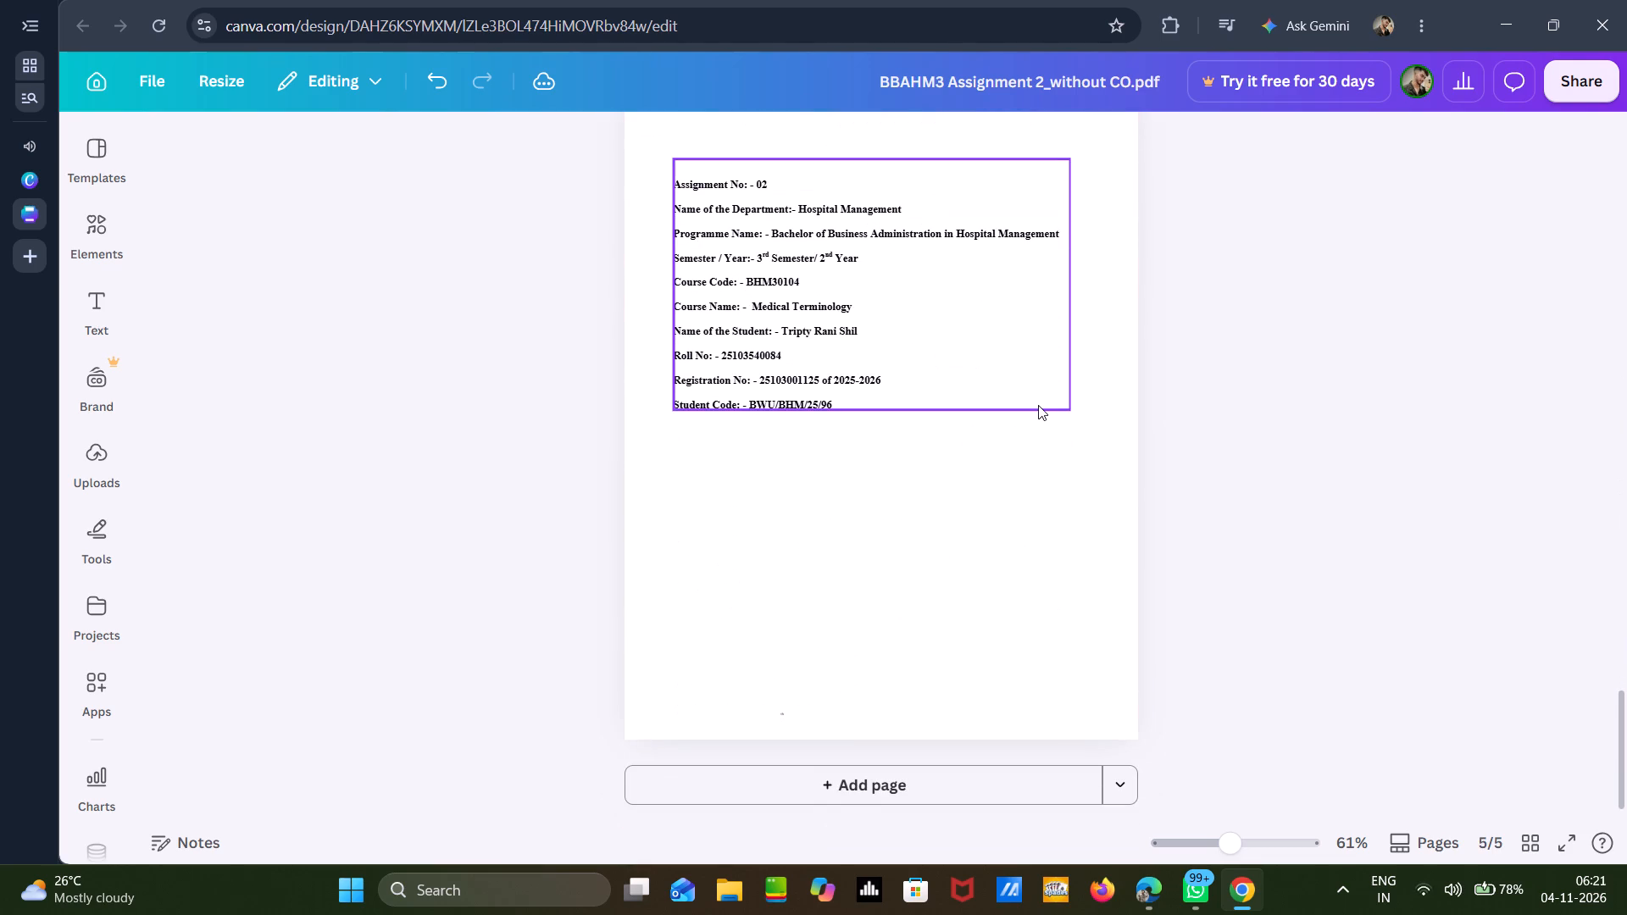
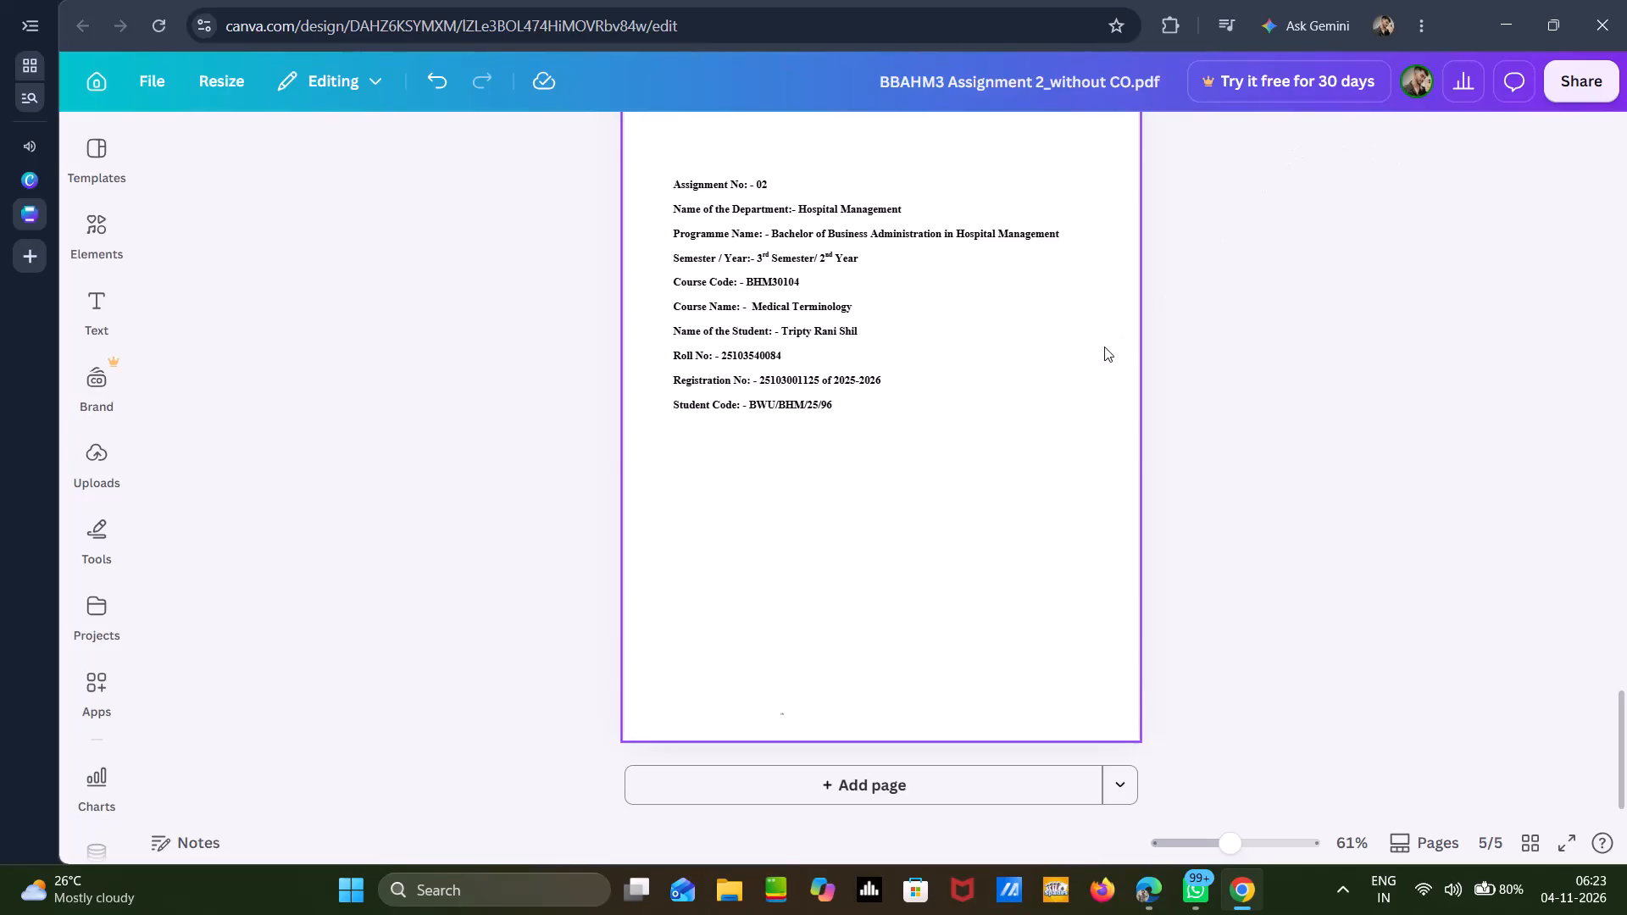
Look back through the five covers from page 5 up to page 1, checking their headers and course details.
scroll(1052, 382, "up", 3)
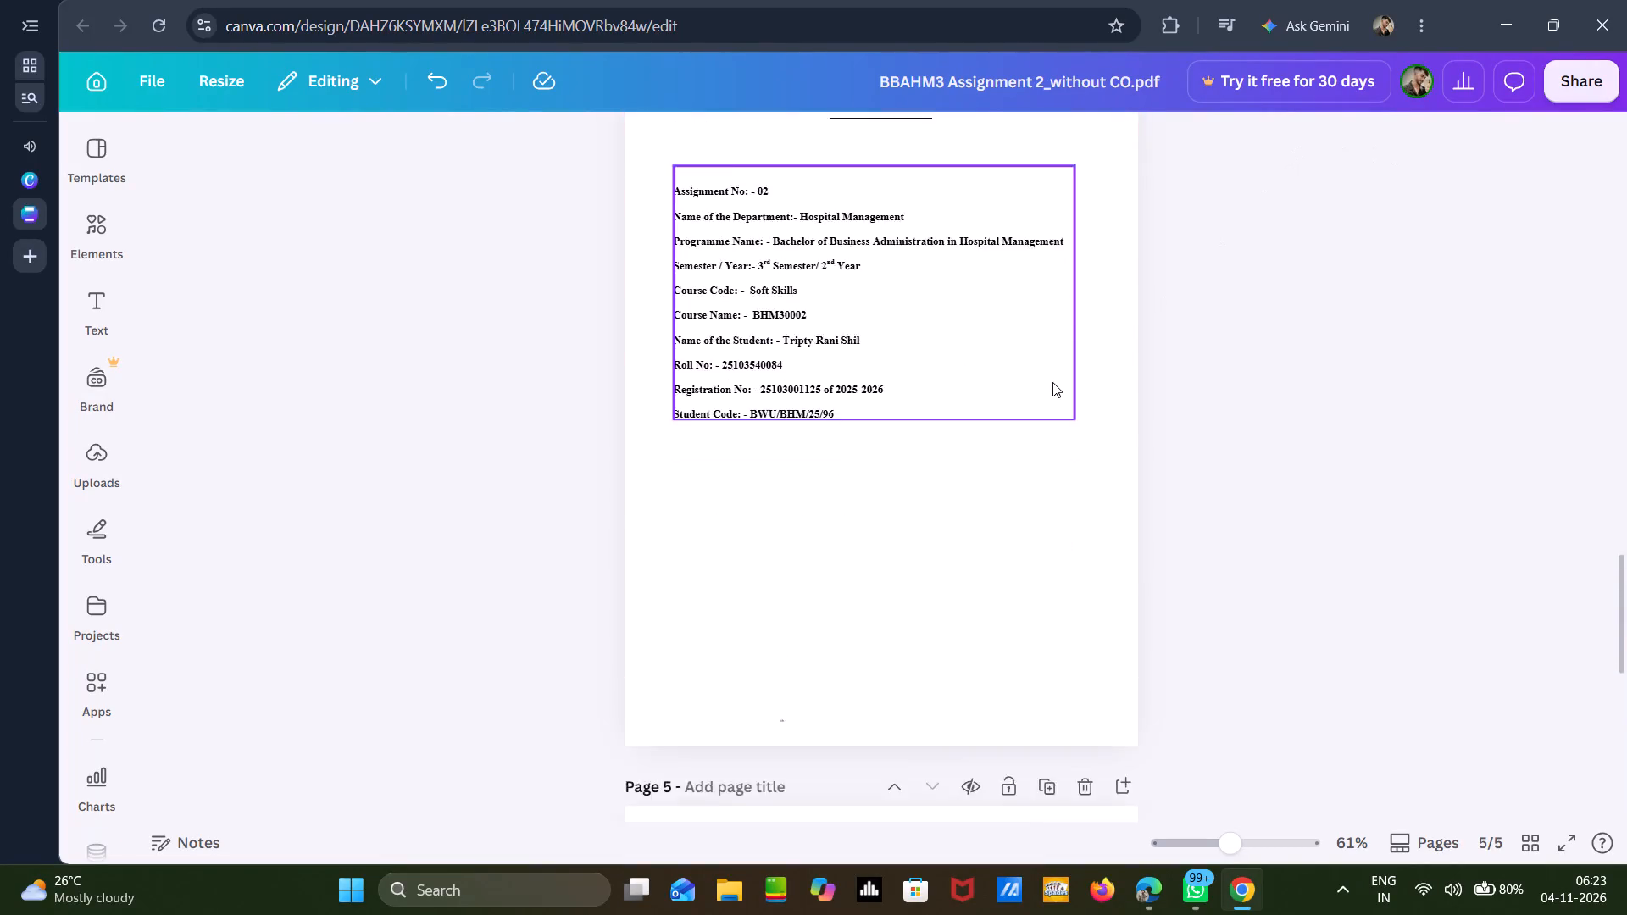
scroll(1105, 544, "up", 7)
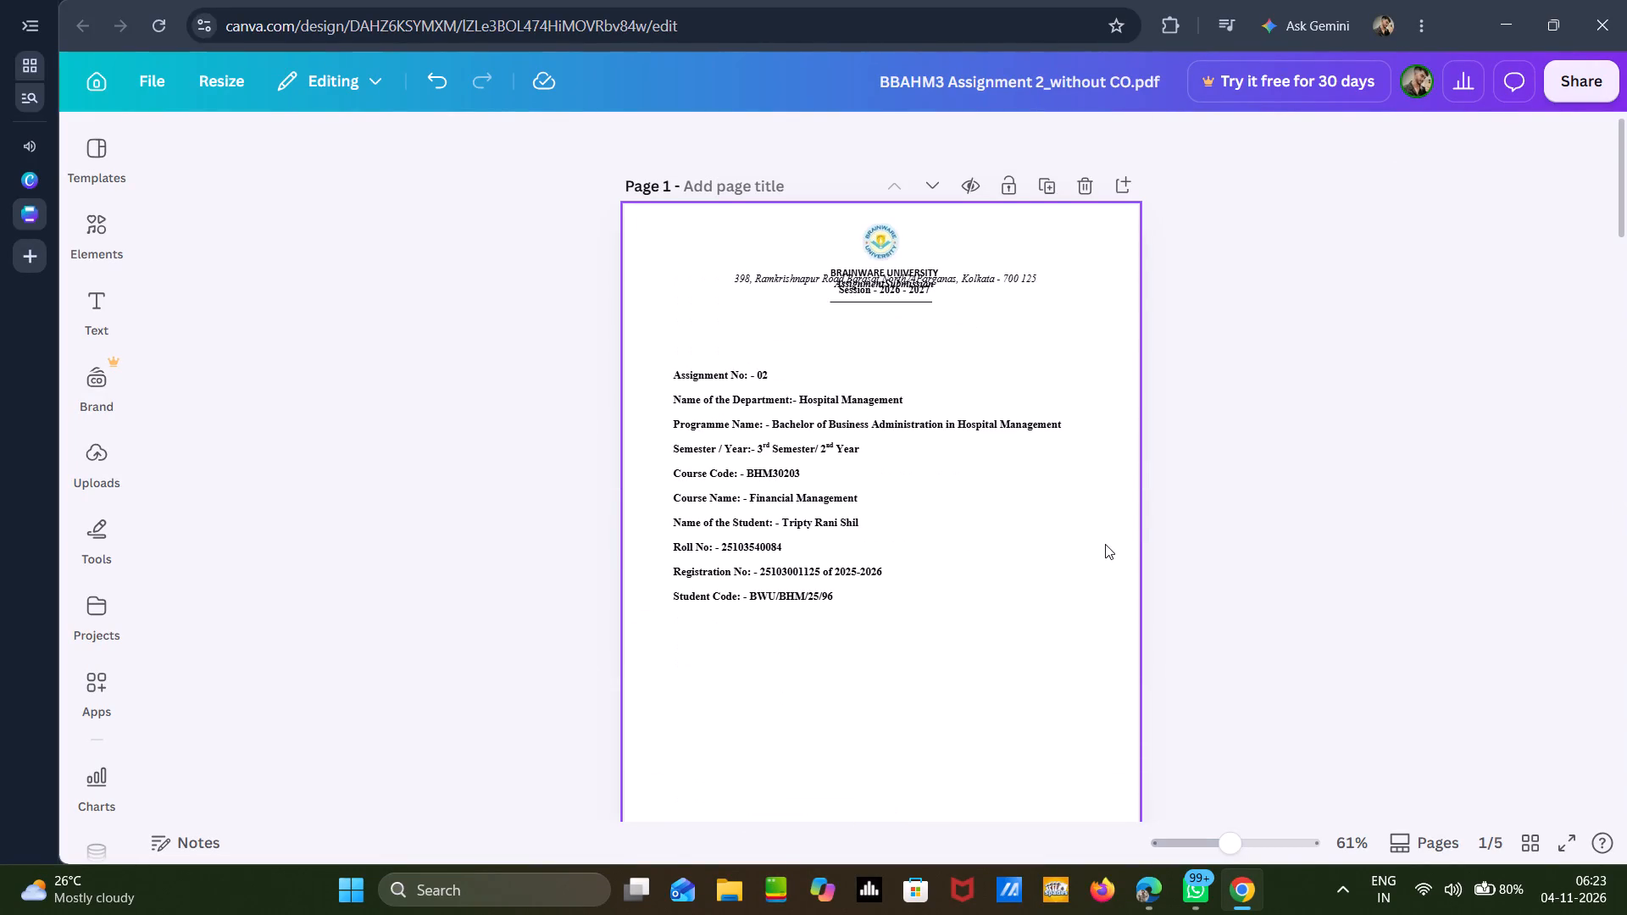
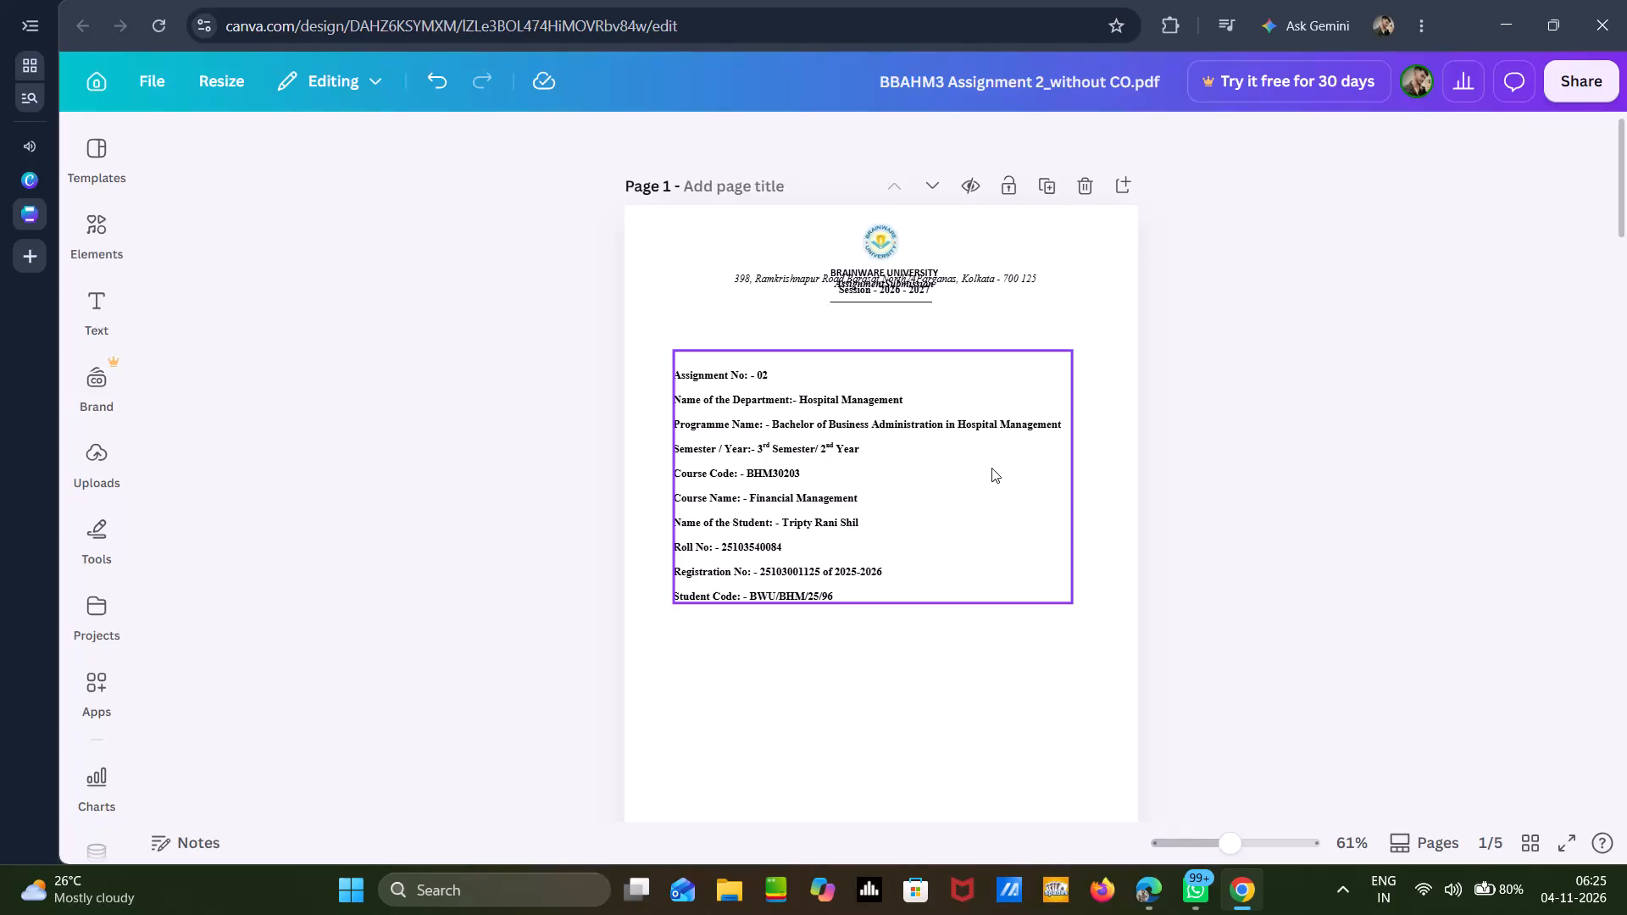
Replace the design's title with "Top Sheet 3".
scroll(991, 468, "up", 4)
scroll(1080, 292, "up", 6)
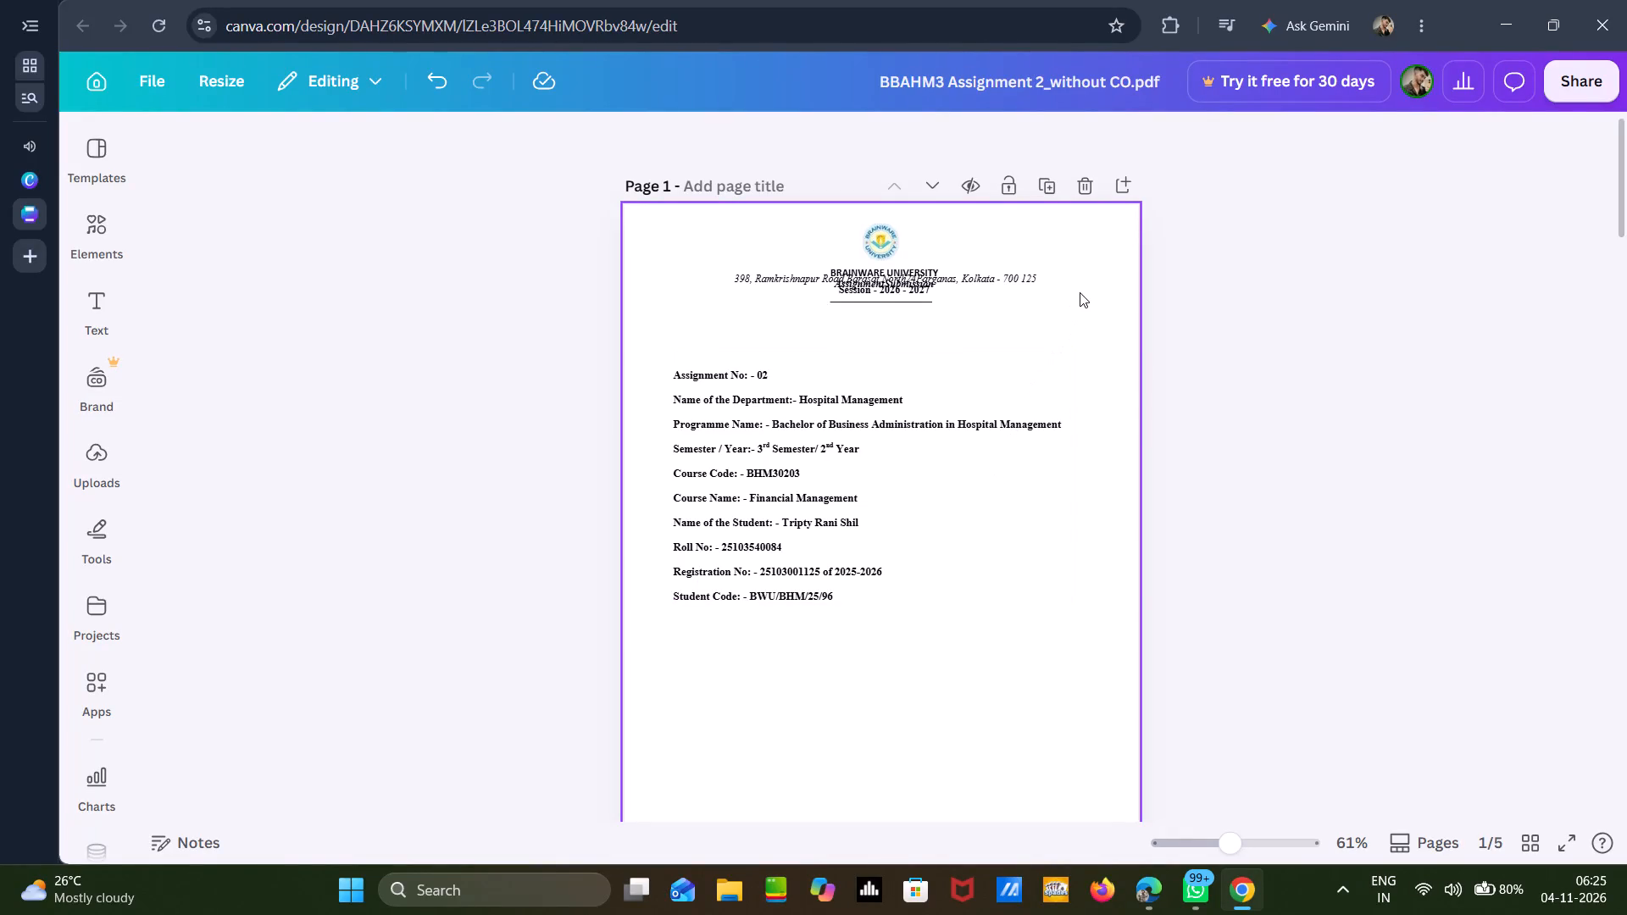
left_click(1084, 77)
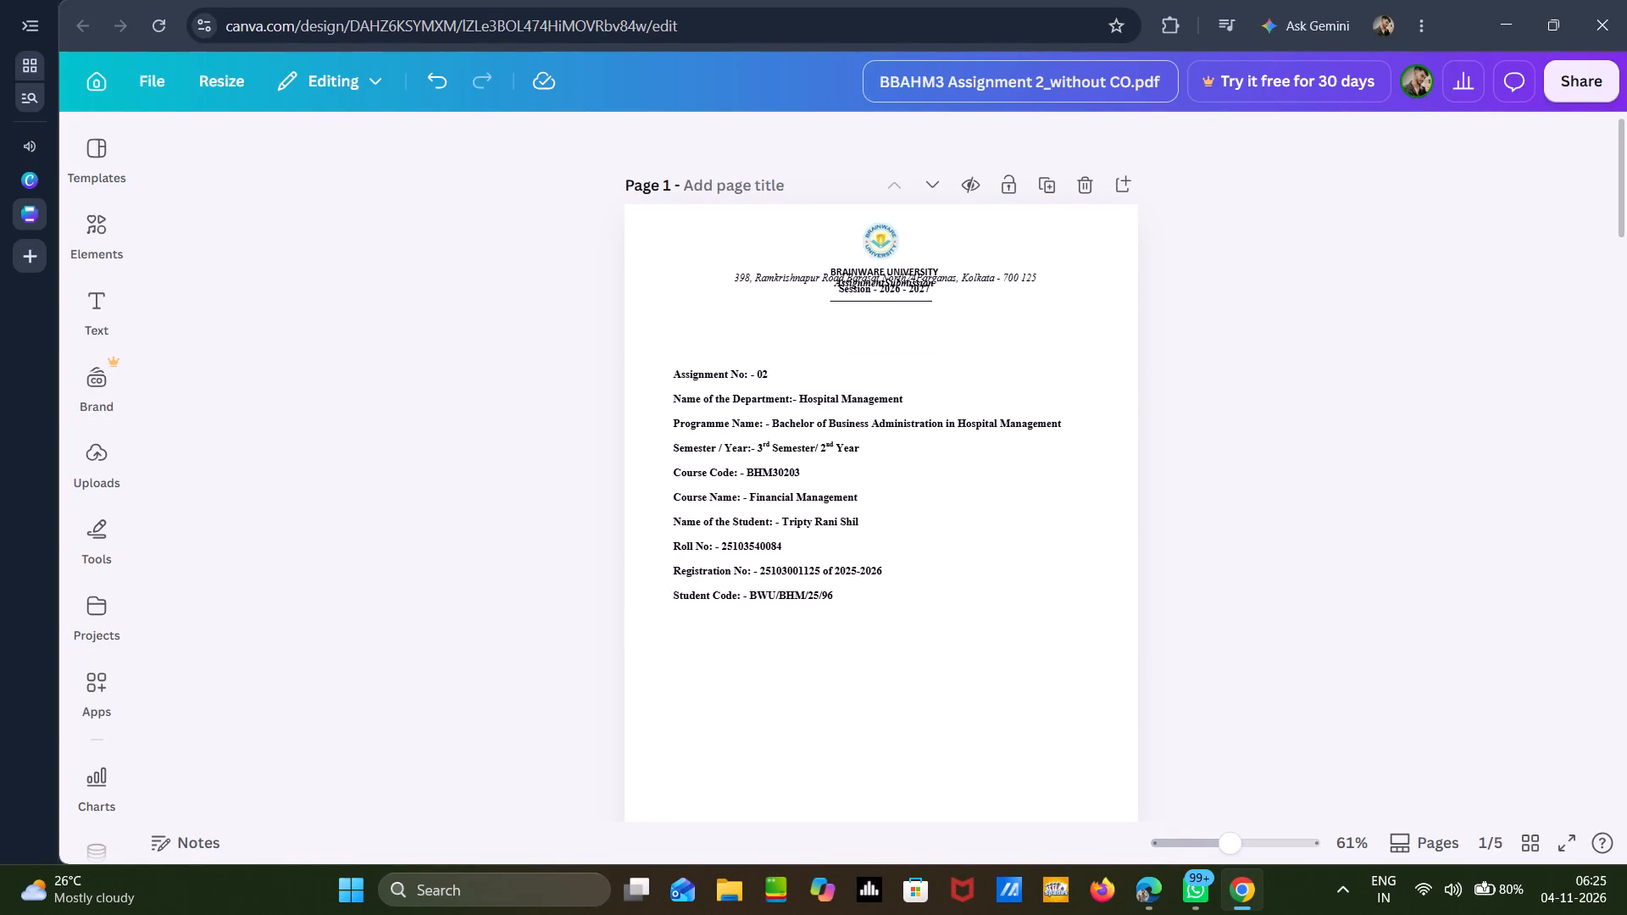
left_click(1162, 83)
key("BackSpace")
key("BackSpace")
key("BackSpace")
key("BackSpace")
key("BackSpace")
key("BackSpace")
key("BackSpace")
key("BackSpace")
key("BackSpace")
key("BackSpace")
key("BackSpace")
key("BackSpace")
key("BackSpace")
key("BackSpace")
key("BackSpace")
key("BackSpace")
key("BackSpace")
key("BackSpace")
key("BackSpace")
key("BackSpace")
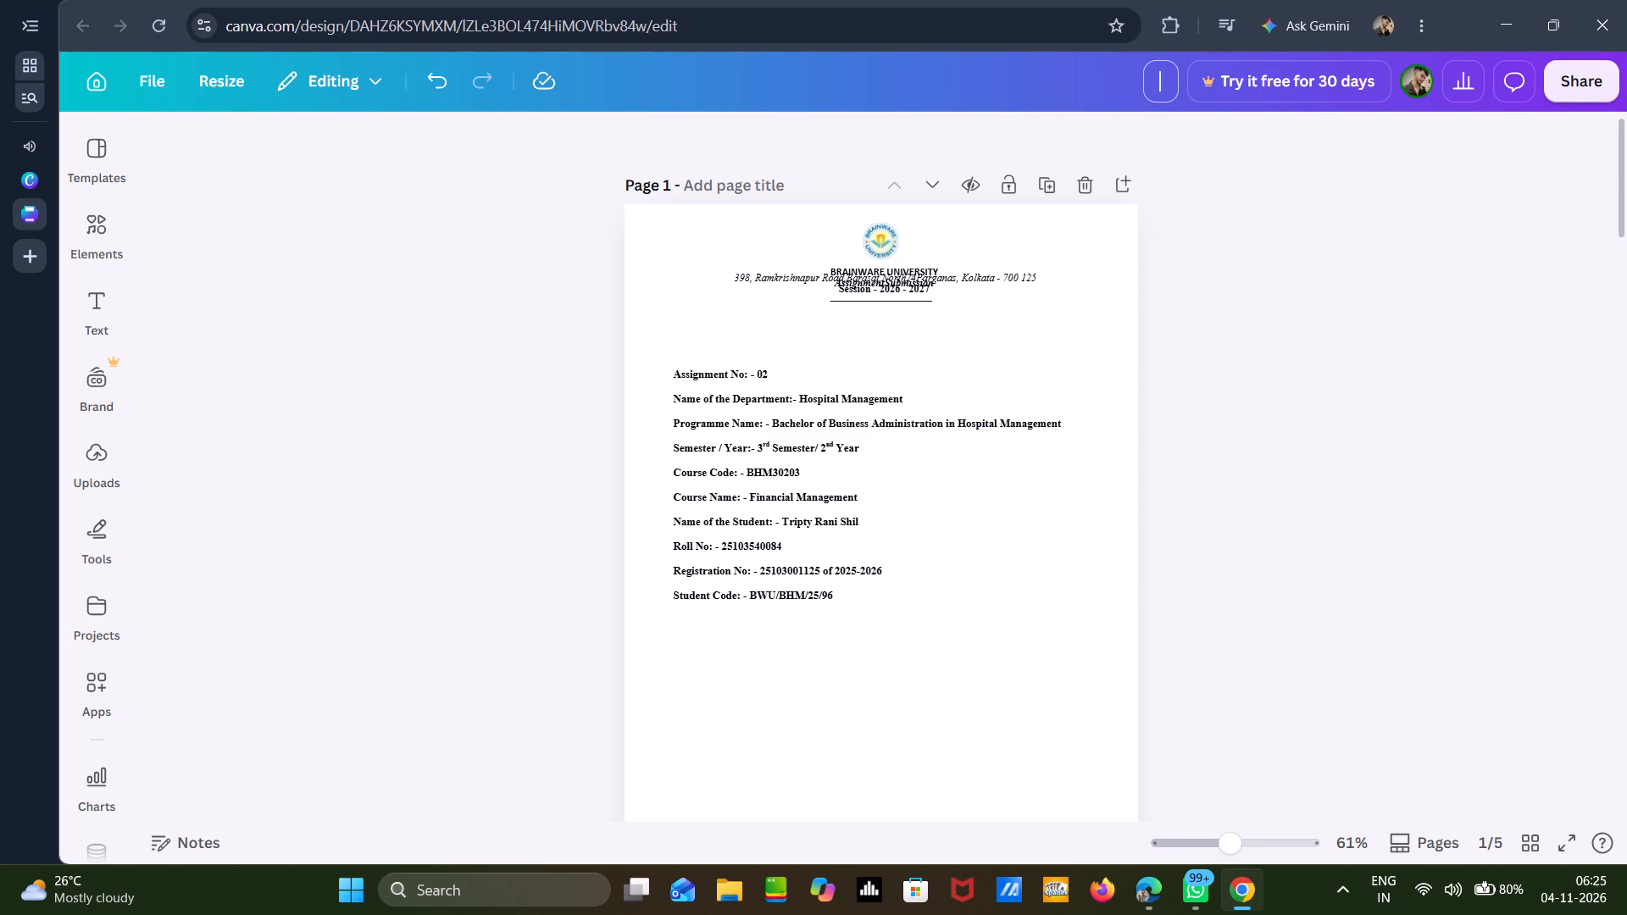
type("top")
key("space")
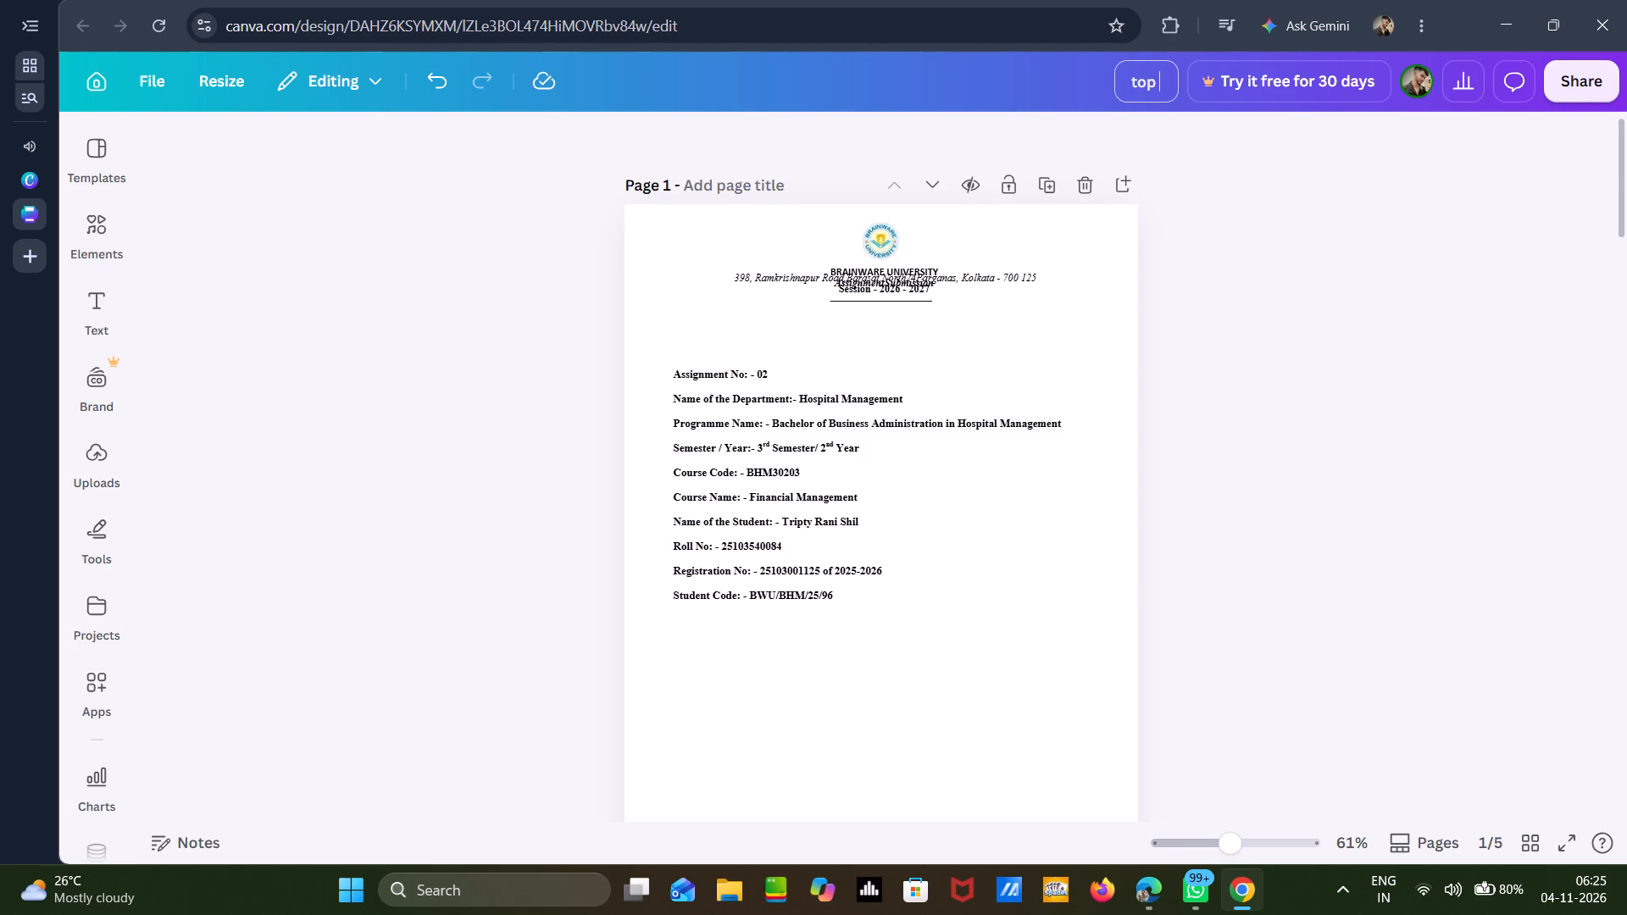
type("dheet")
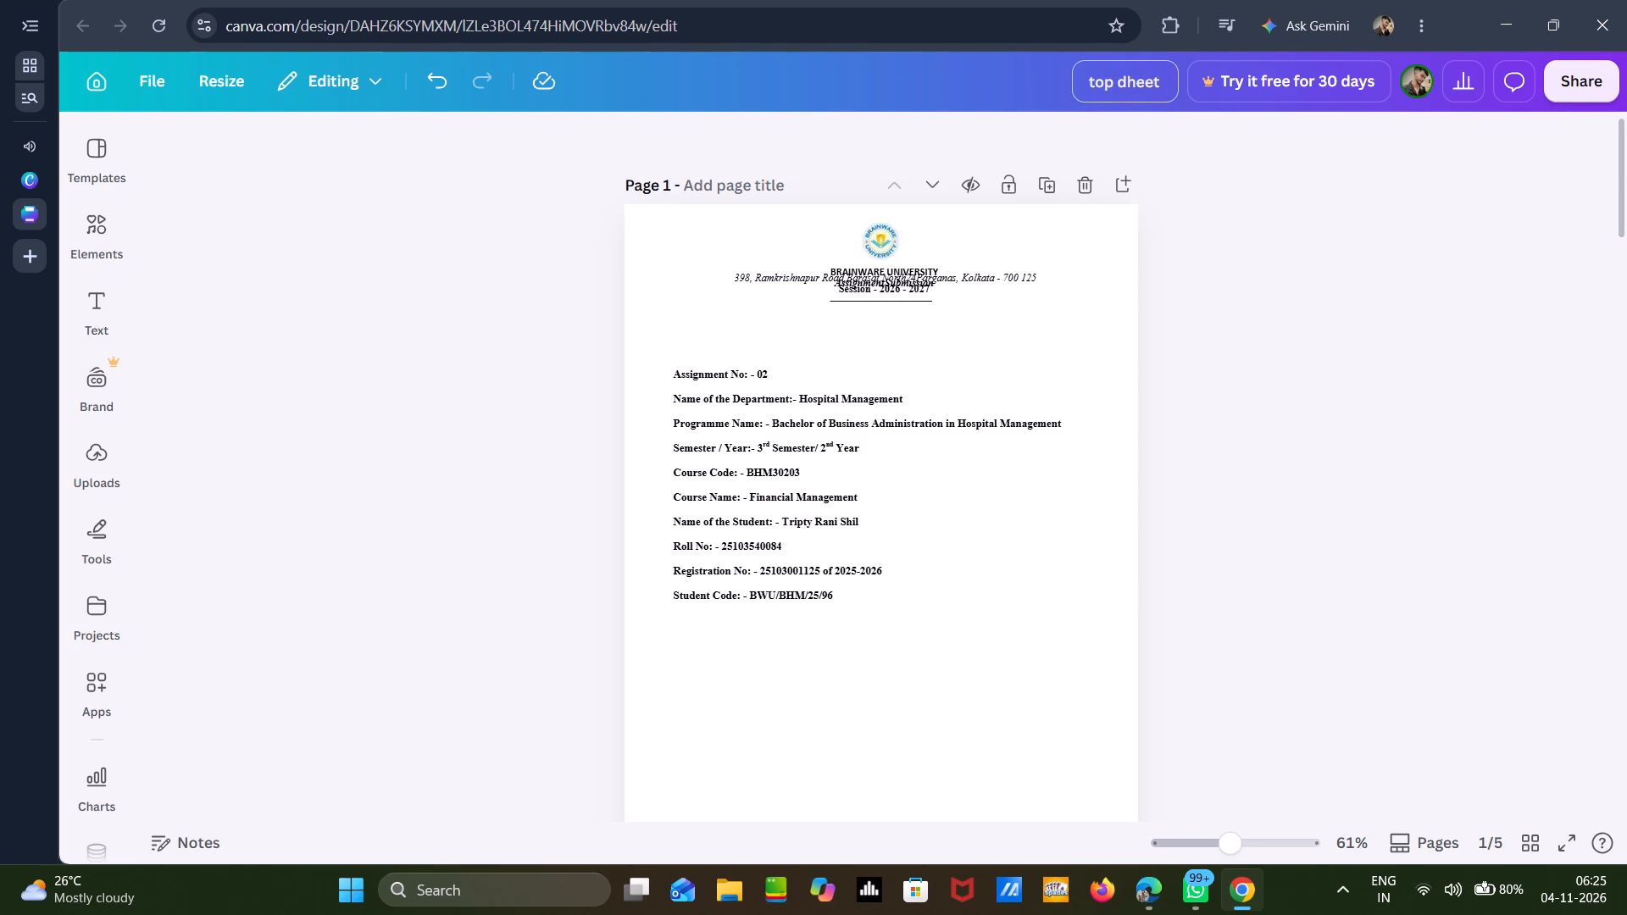
key("BackSpace")
key("BackSpace")
key("BackSpace")
key("BackSpace")
key("BackSpace")
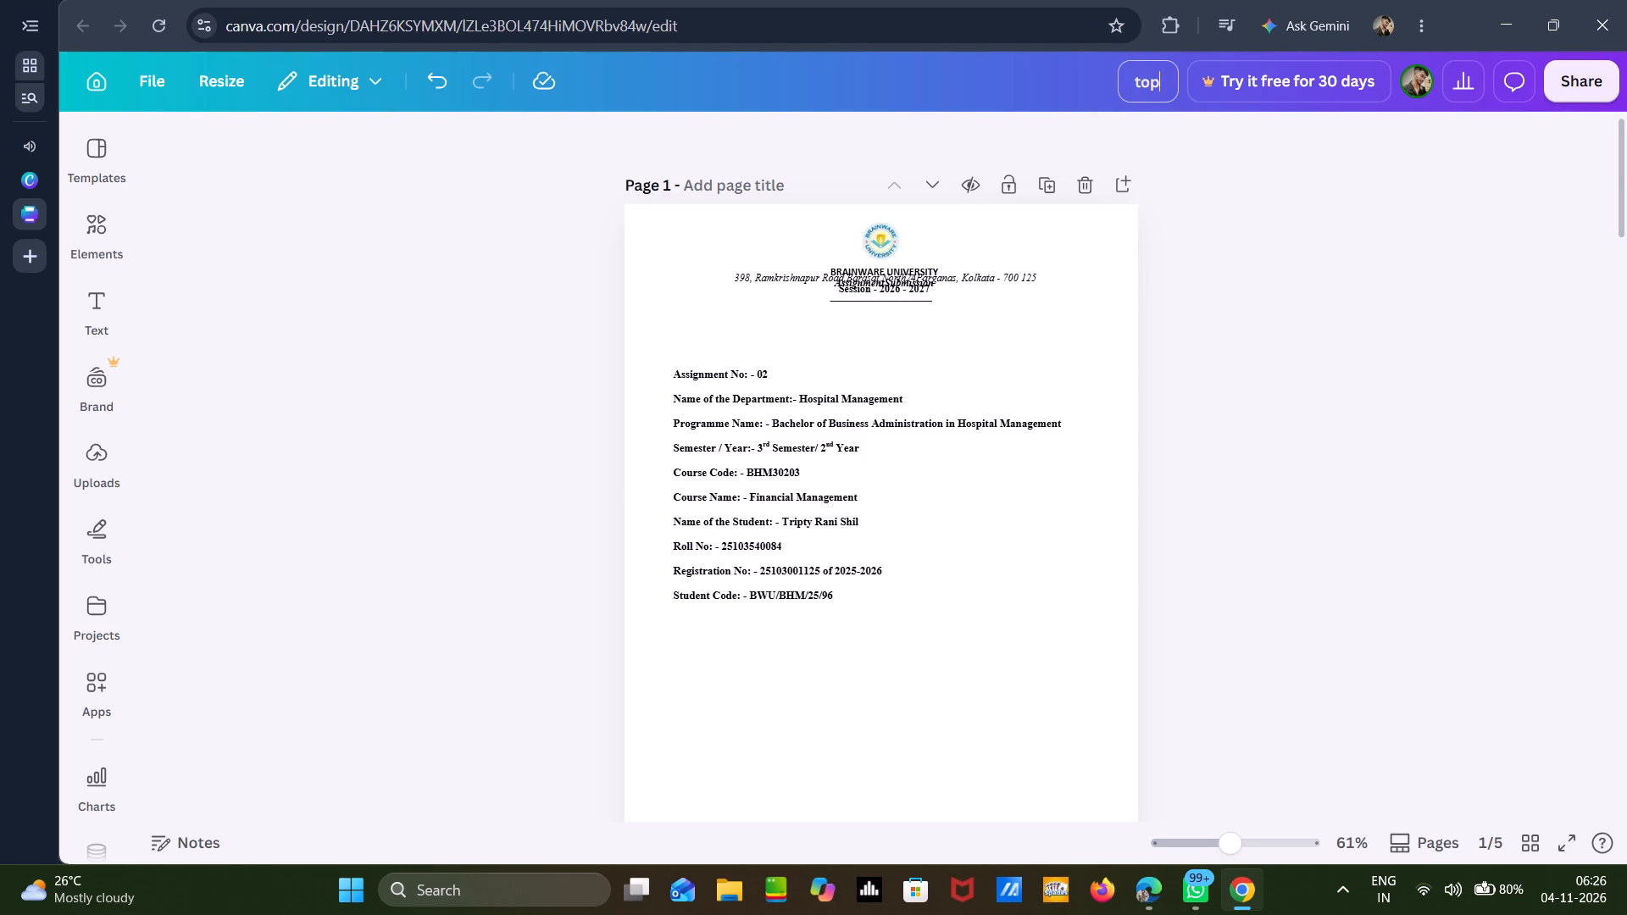
key("t")
type("op")
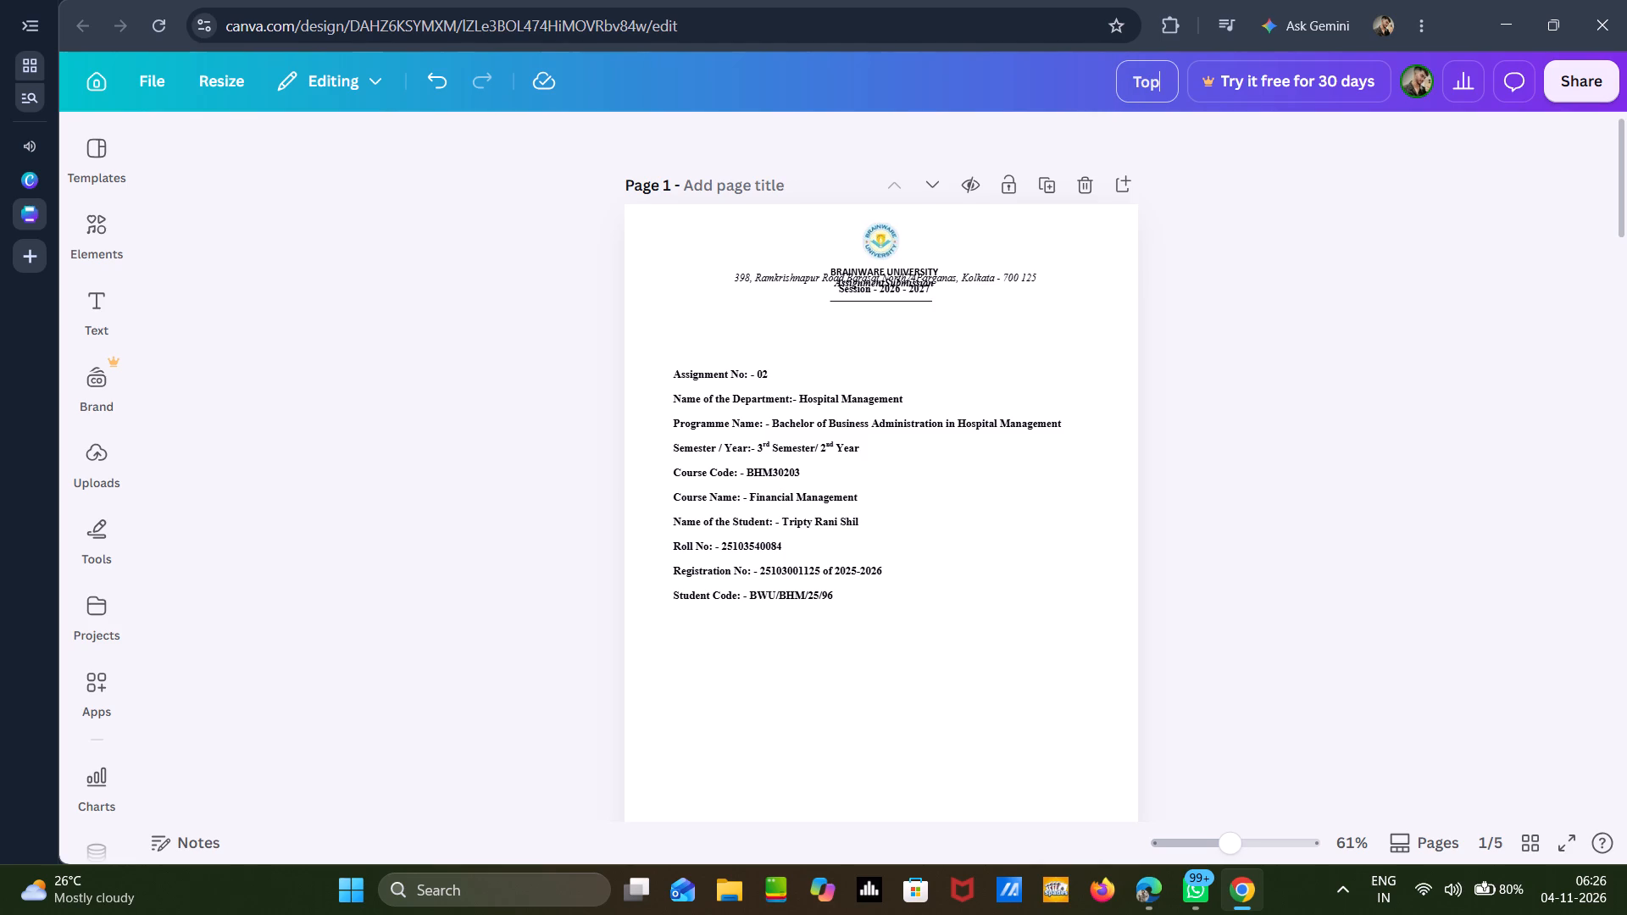
key("space")
key("s")
type("heet")
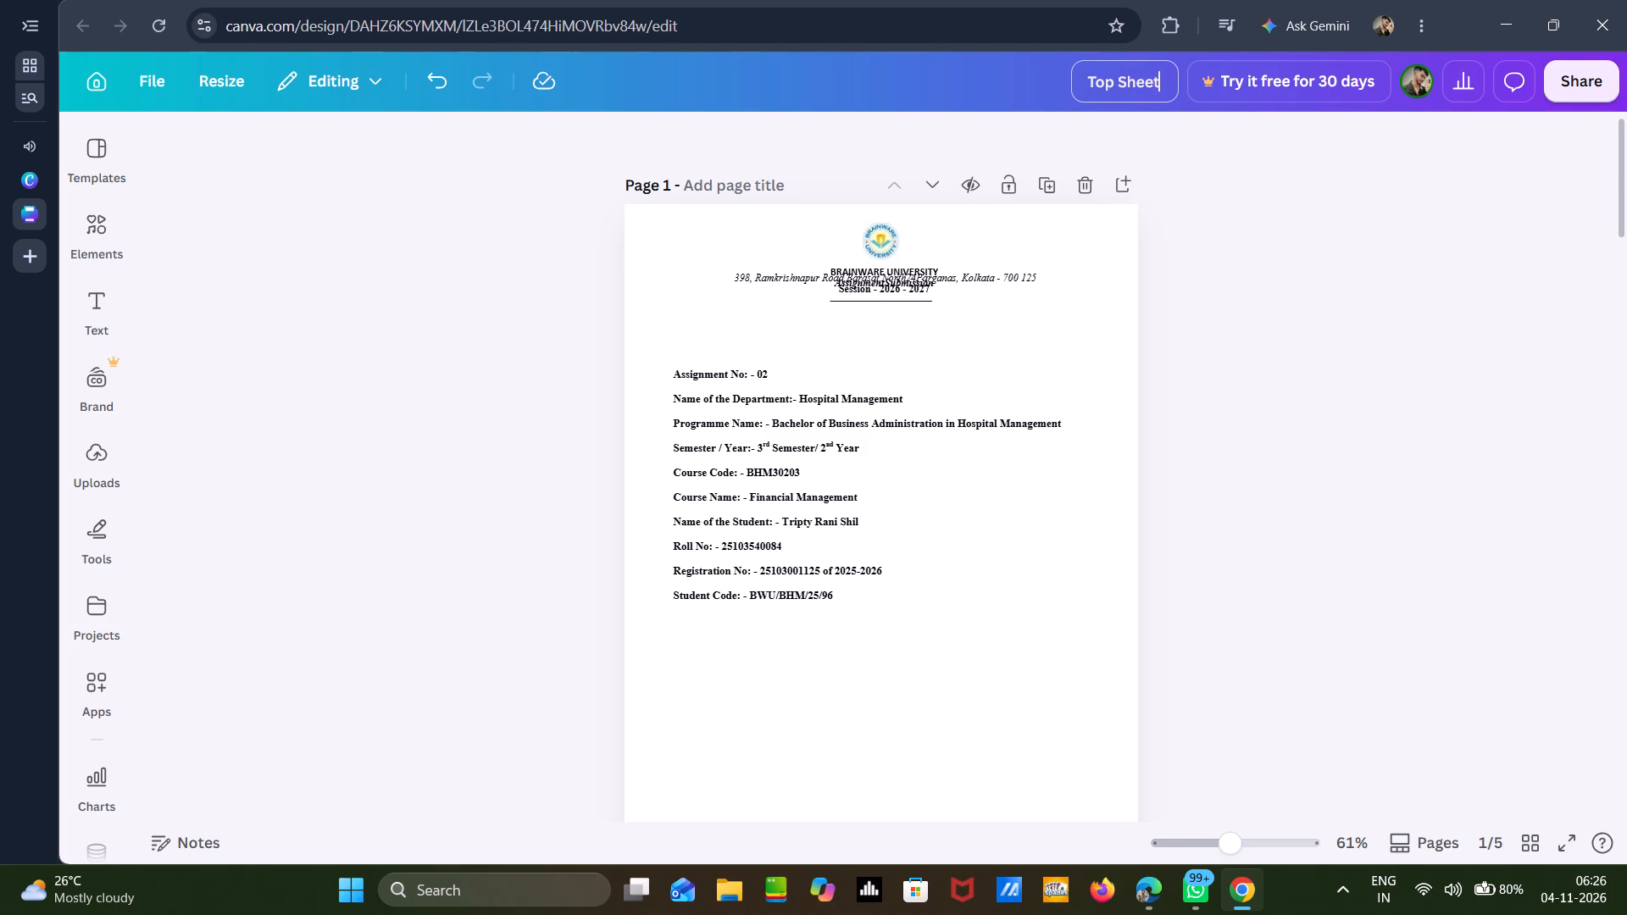
key("space")
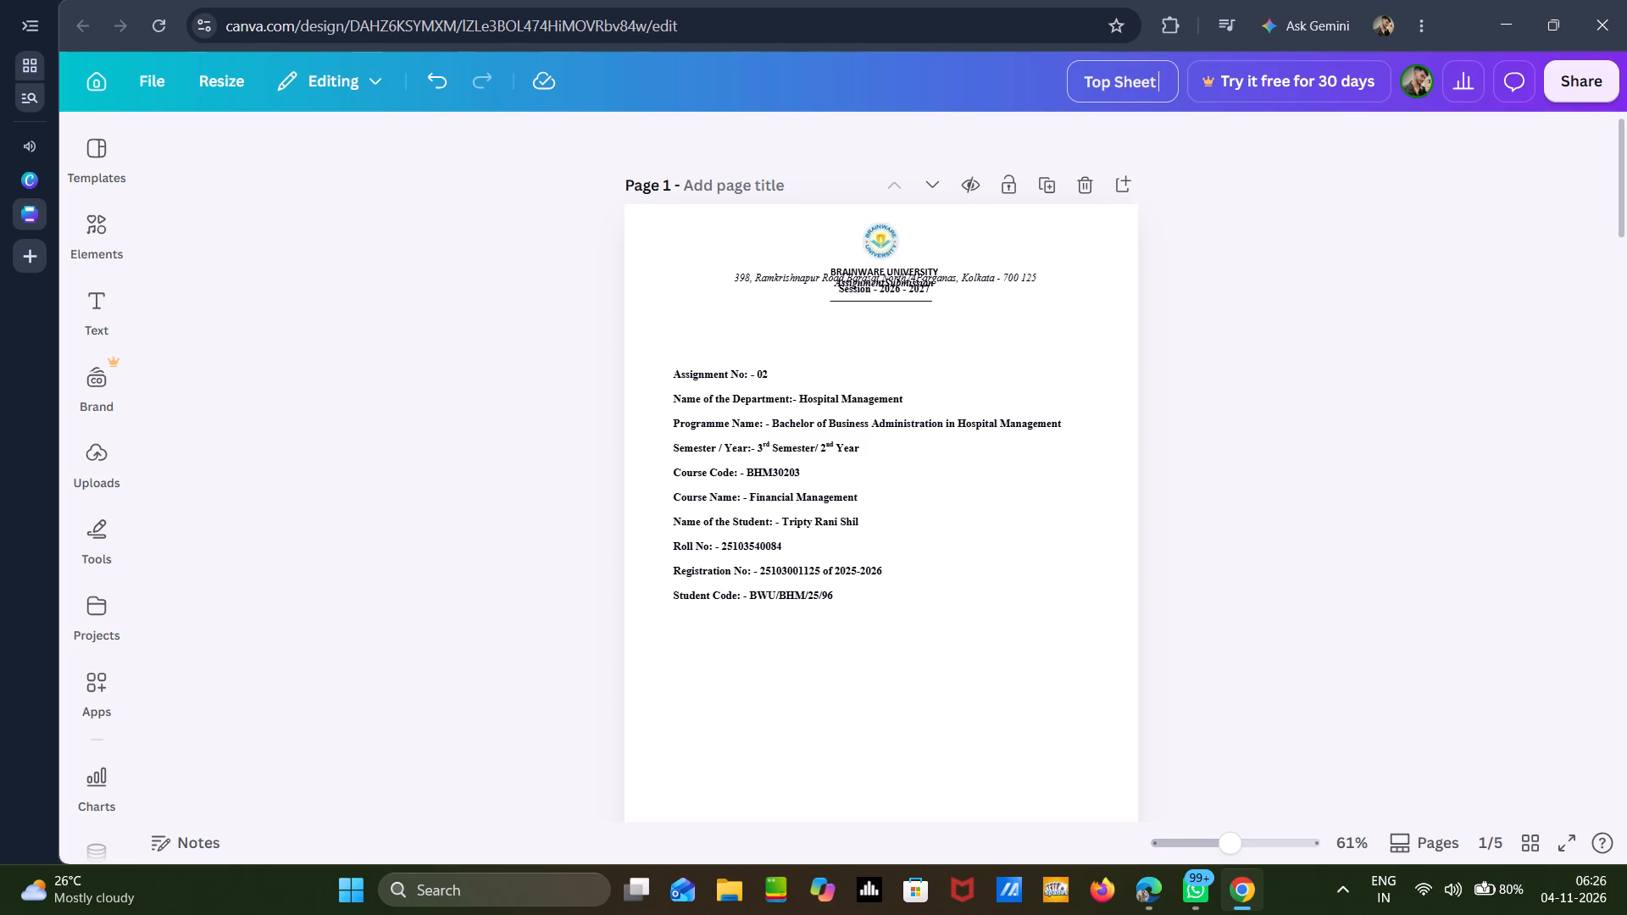
key("3")
Add the student's capitalised first name and a space at the start of the design title.
left_click(1077, 83)
type("tr")
type("ipty")
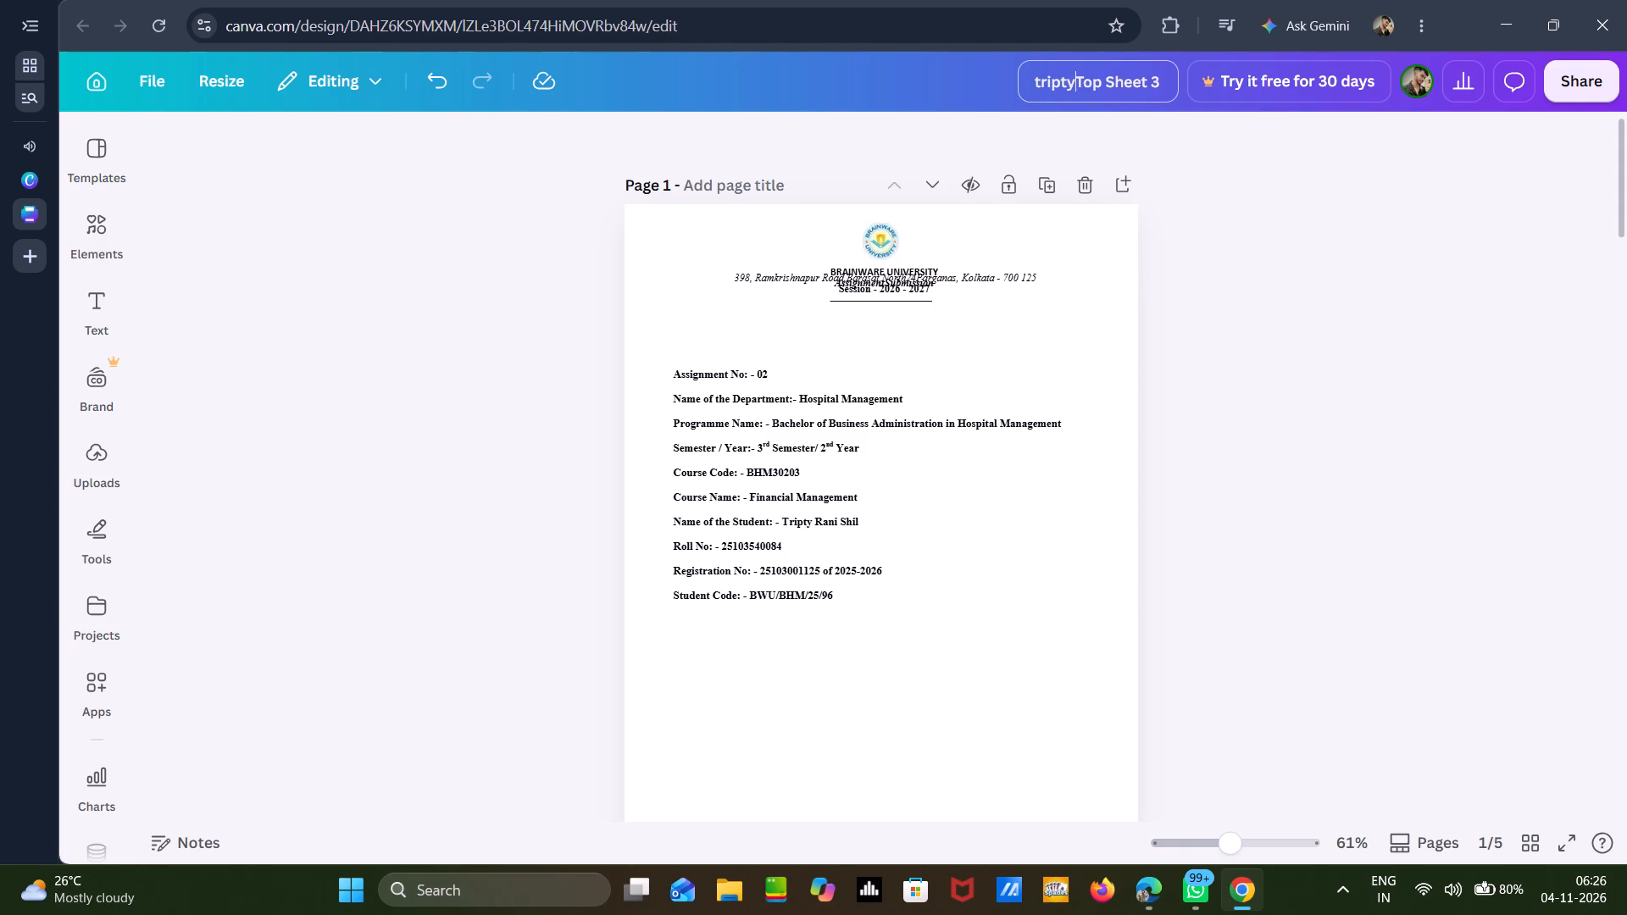
key("Left")
key("Left")
key("Left")
key("Left")
key("Left")
key("BackSpace")
key("t")
key("Right")
key("Right")
key("Right")
key("Right")
key("Right")
key("space")
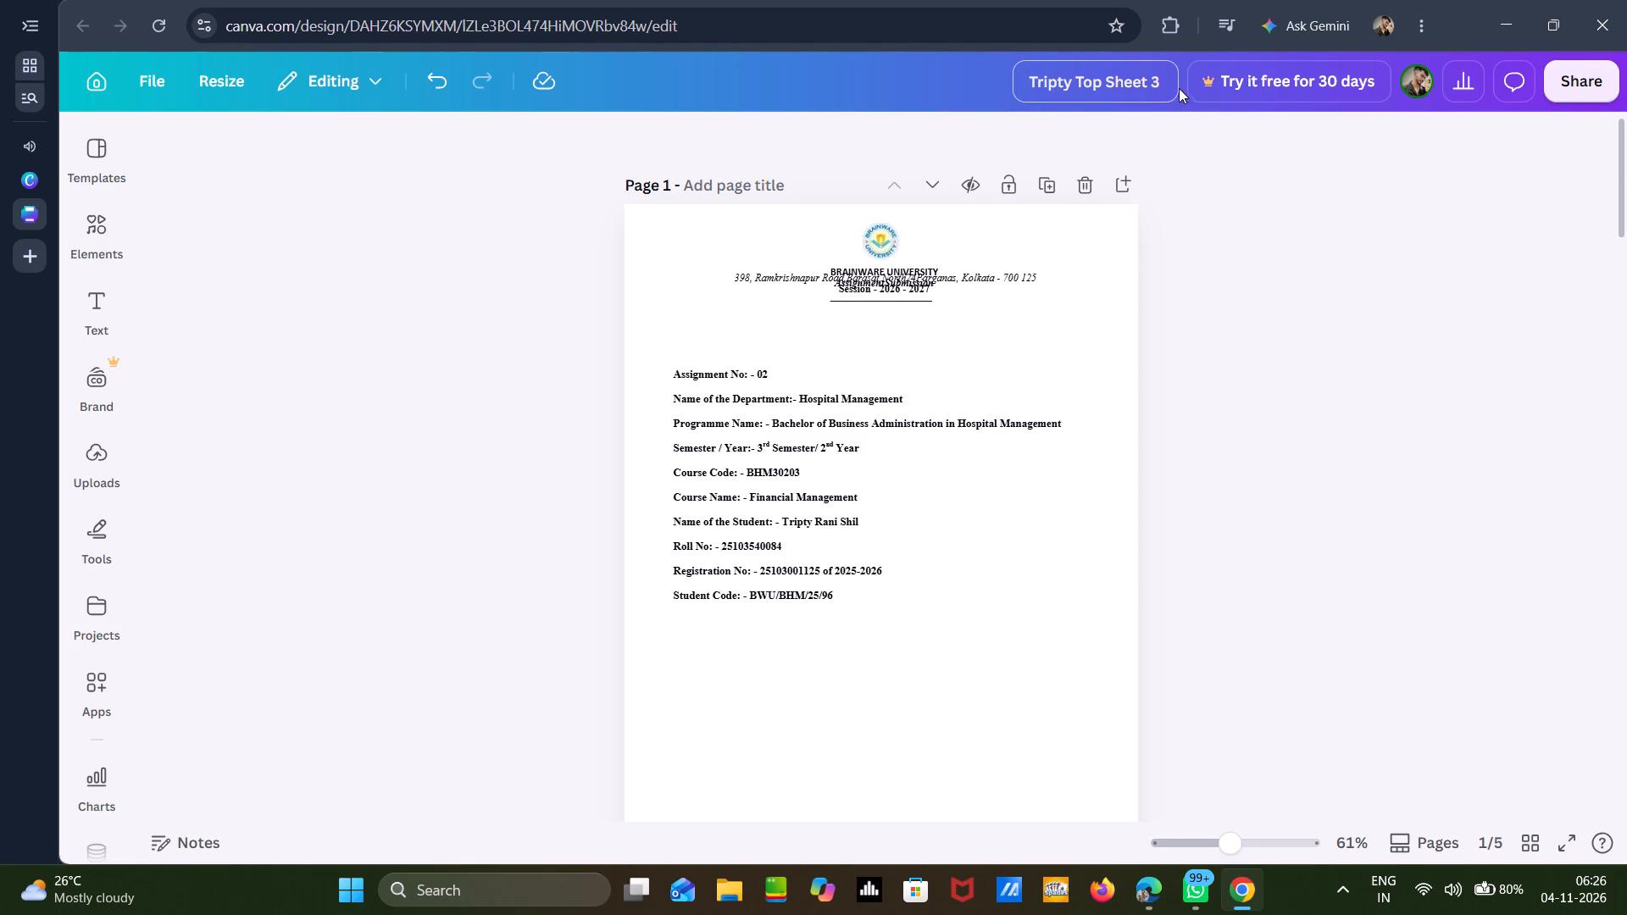
Enclose the number 3 at the end of the design title in parentheses.
left_click(1159, 80)
left_click(1149, 84)
key("shift+parenleft")
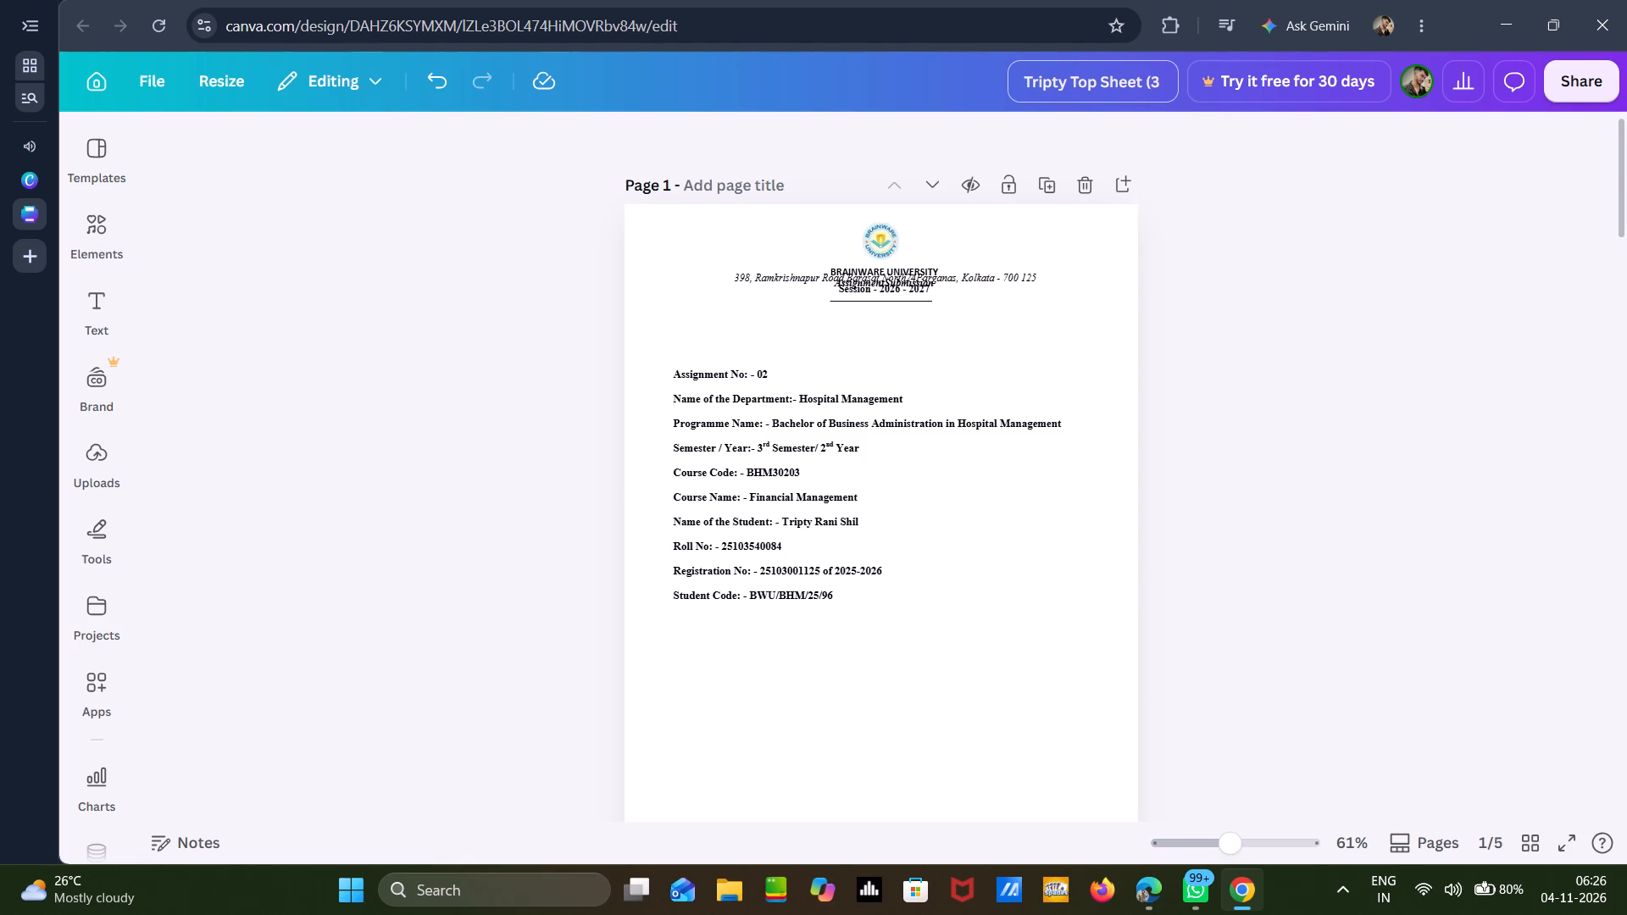
key("Right")
key("shift+parenright")
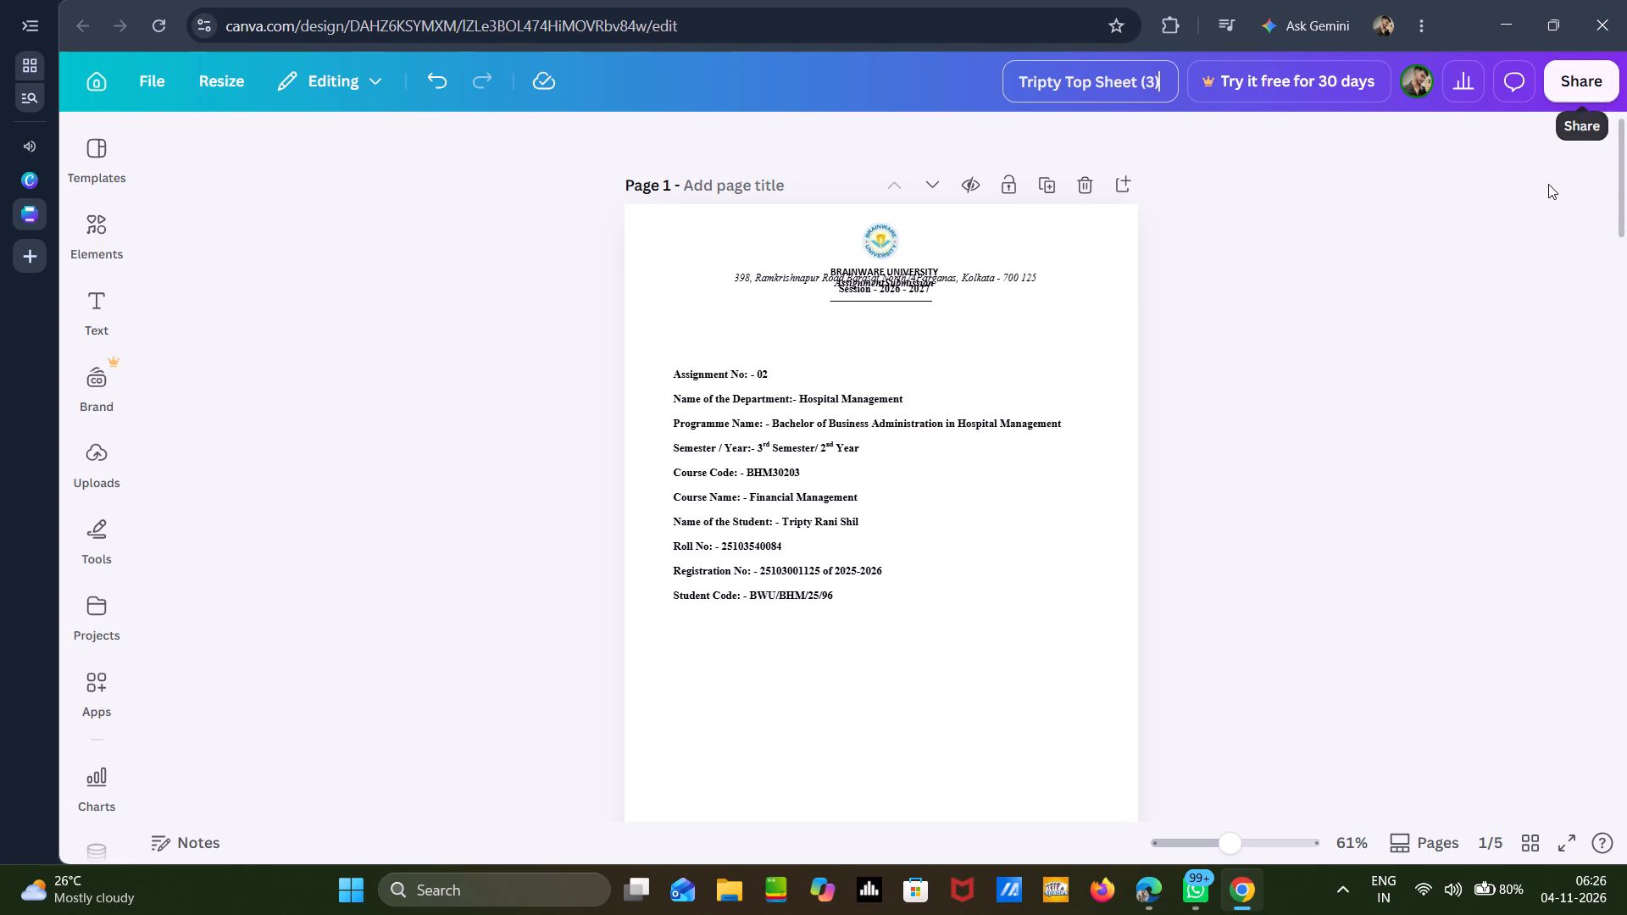
Download all five pages of the design as one PDF with the Digital preset.
left_click(1574, 91)
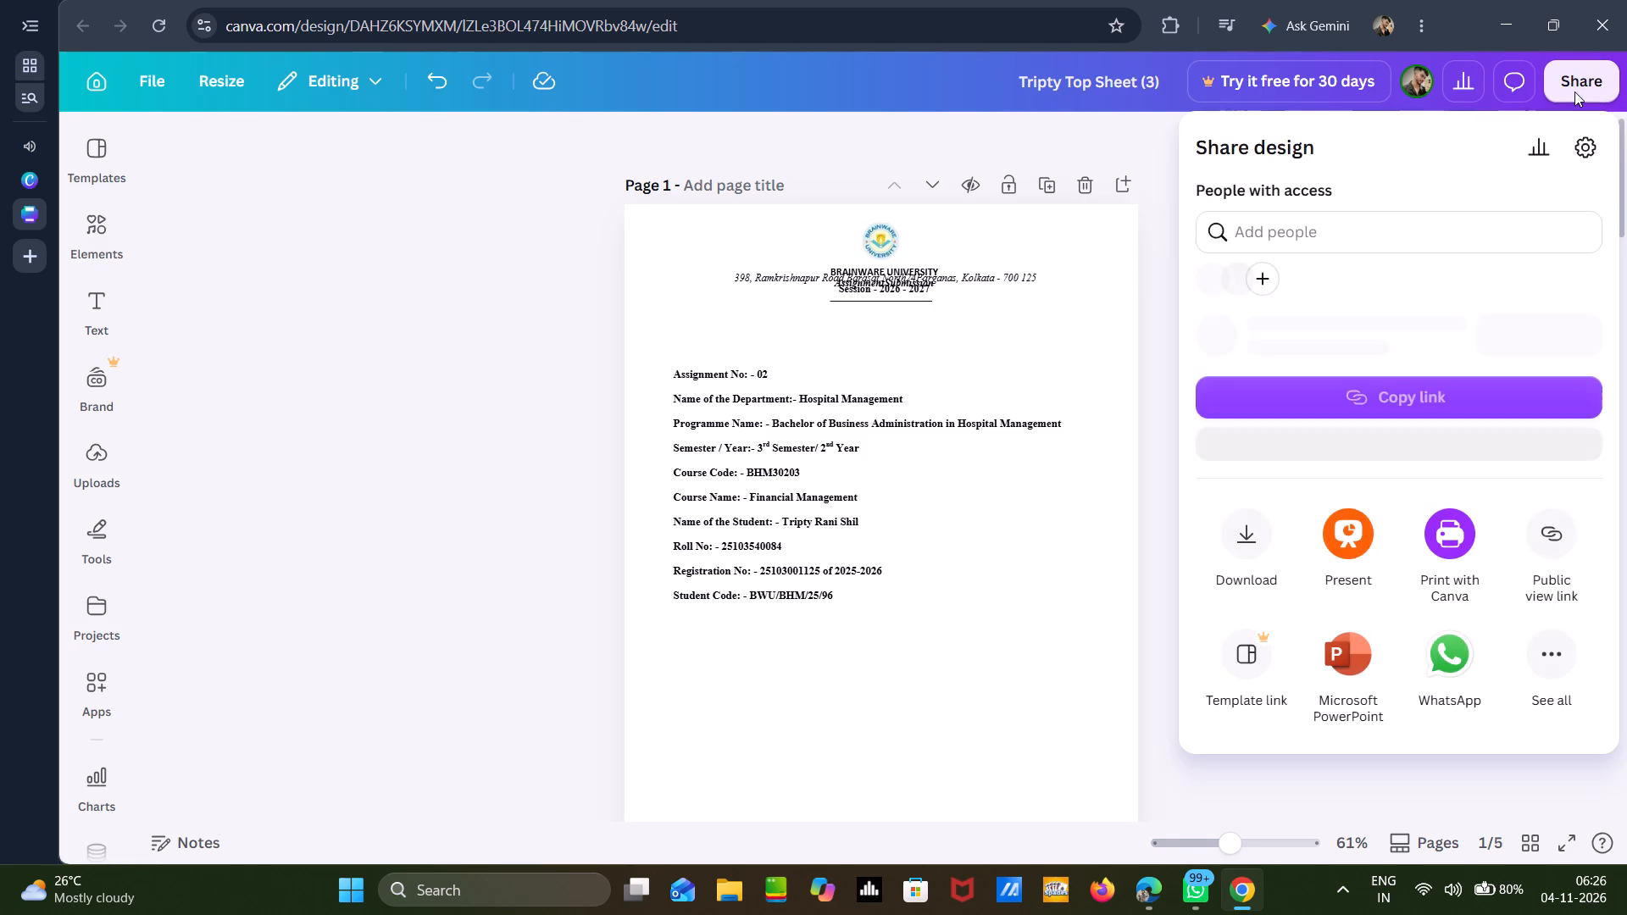
left_click(1236, 585)
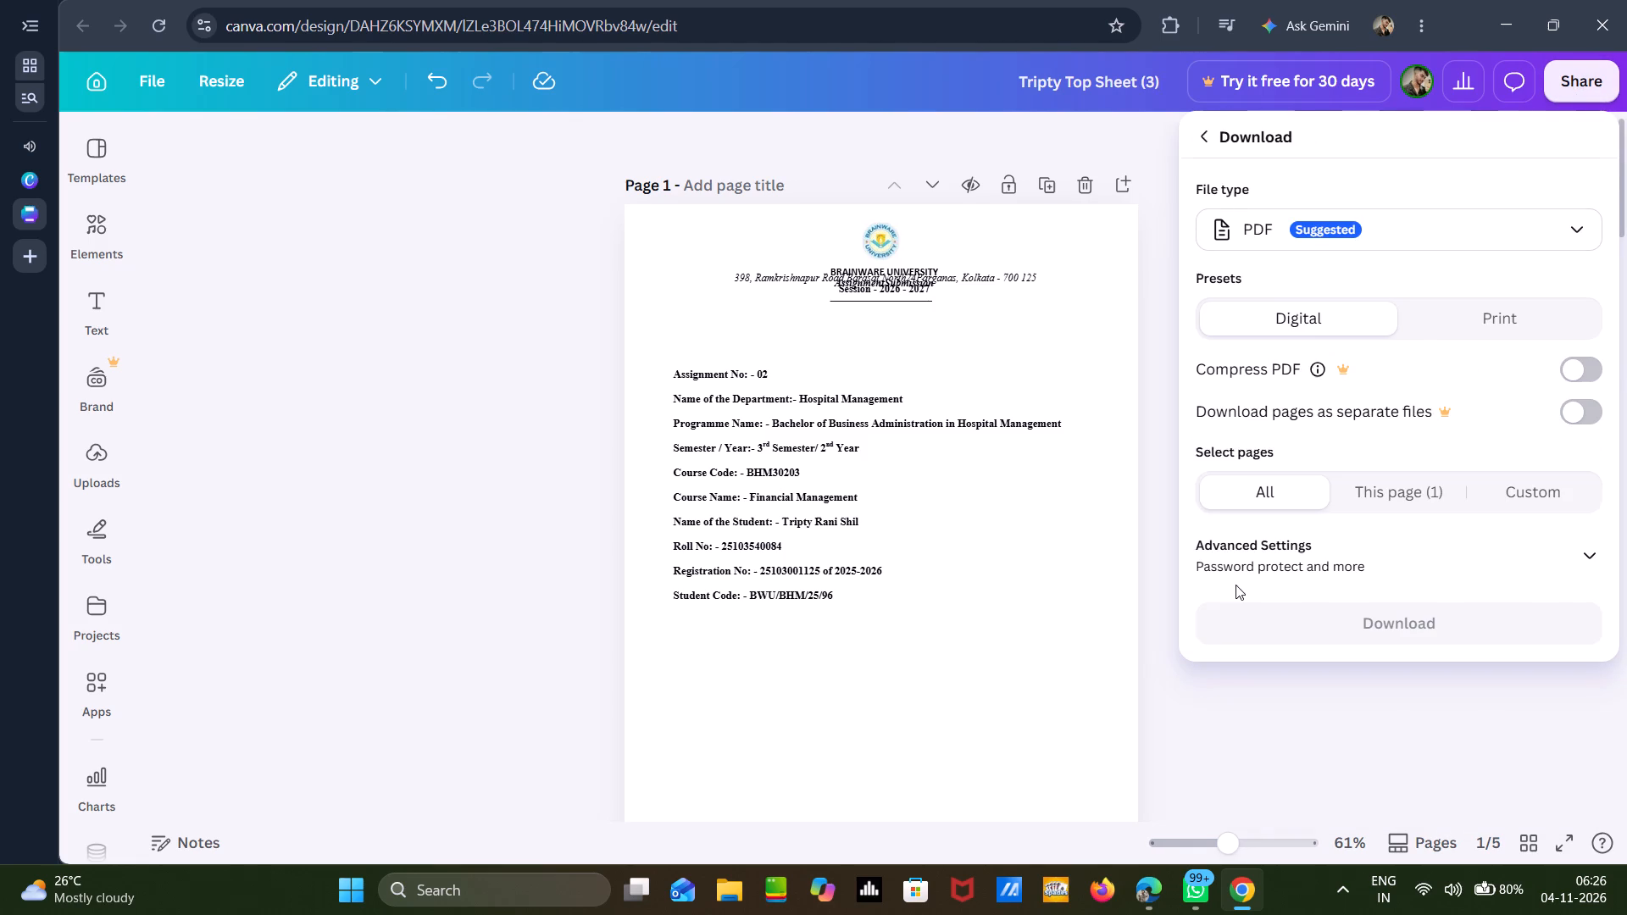
left_click(1391, 234)
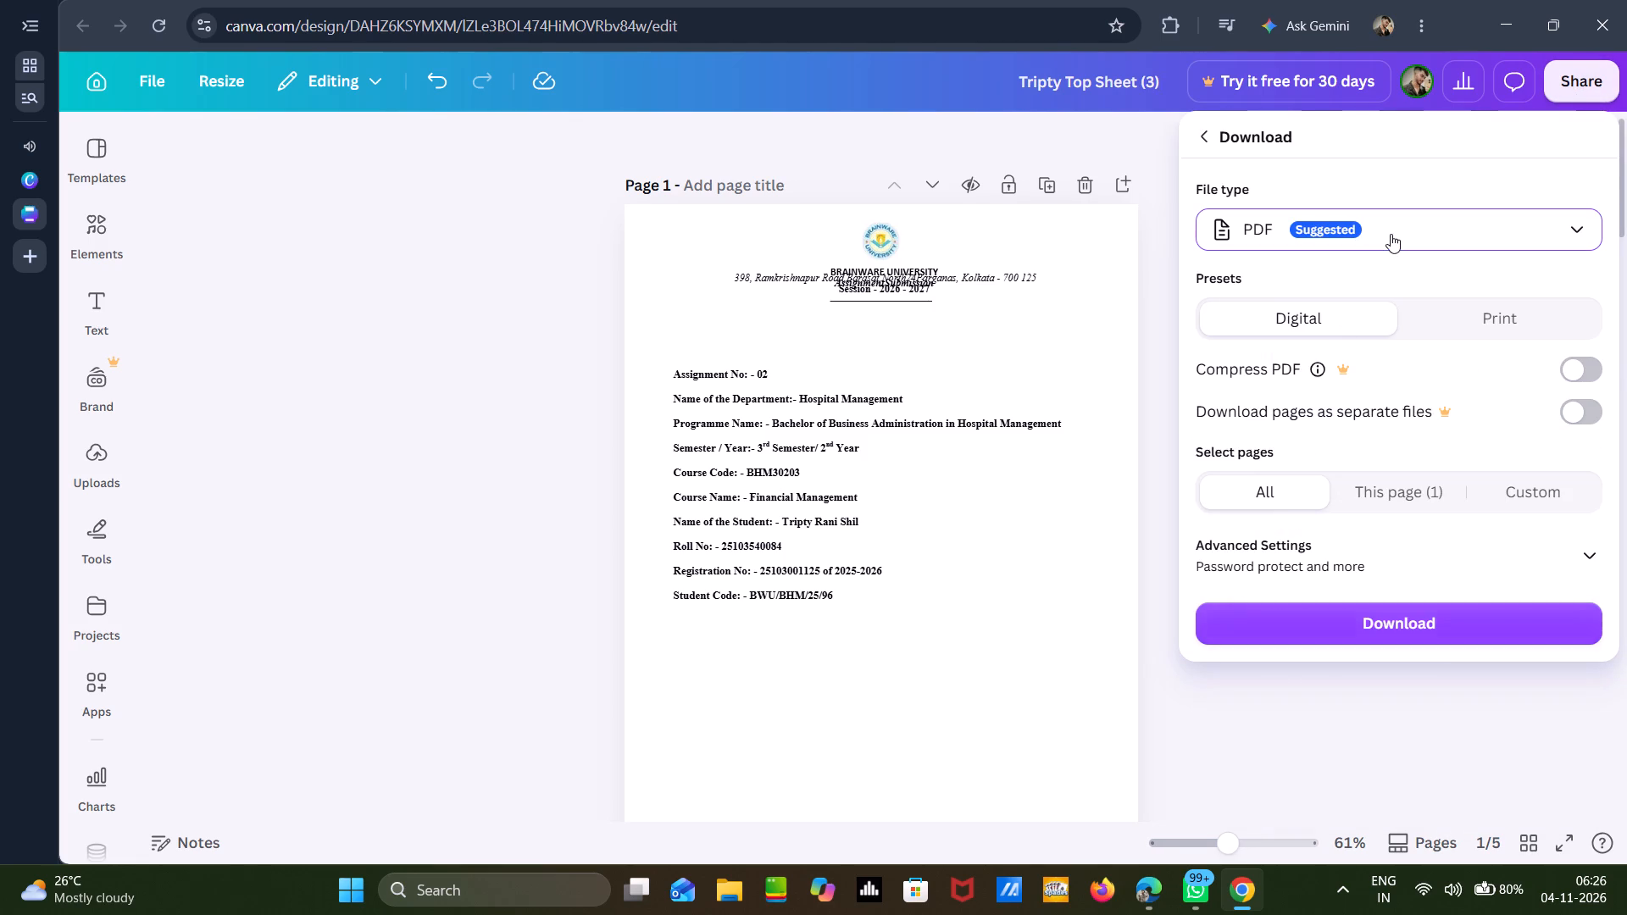
left_click(1391, 234)
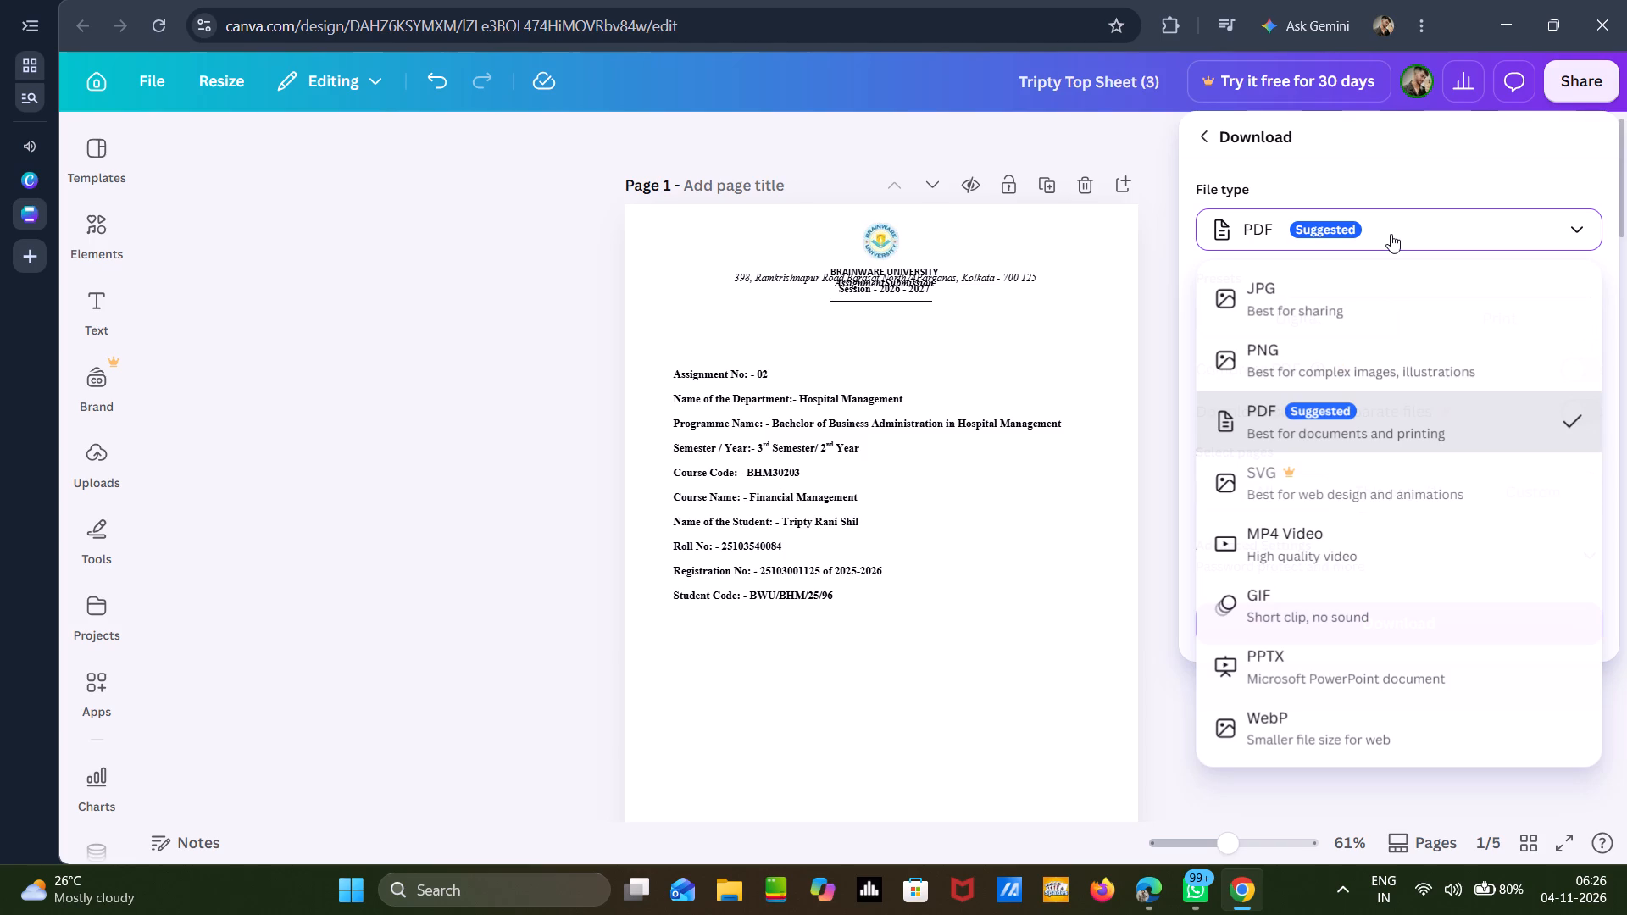
left_click(1350, 624)
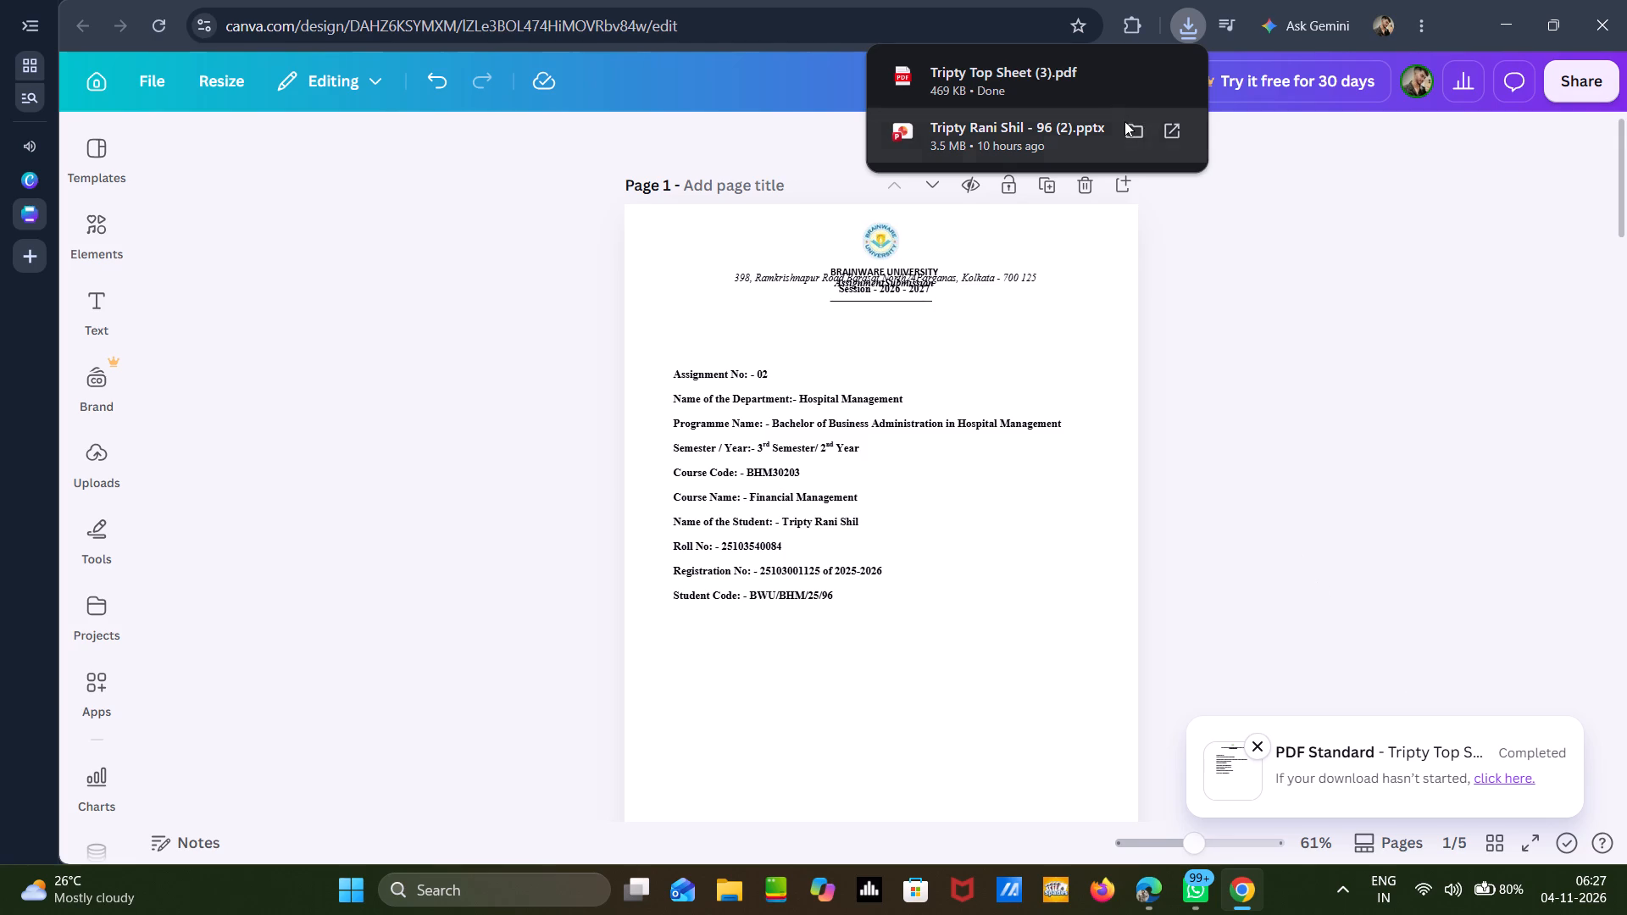
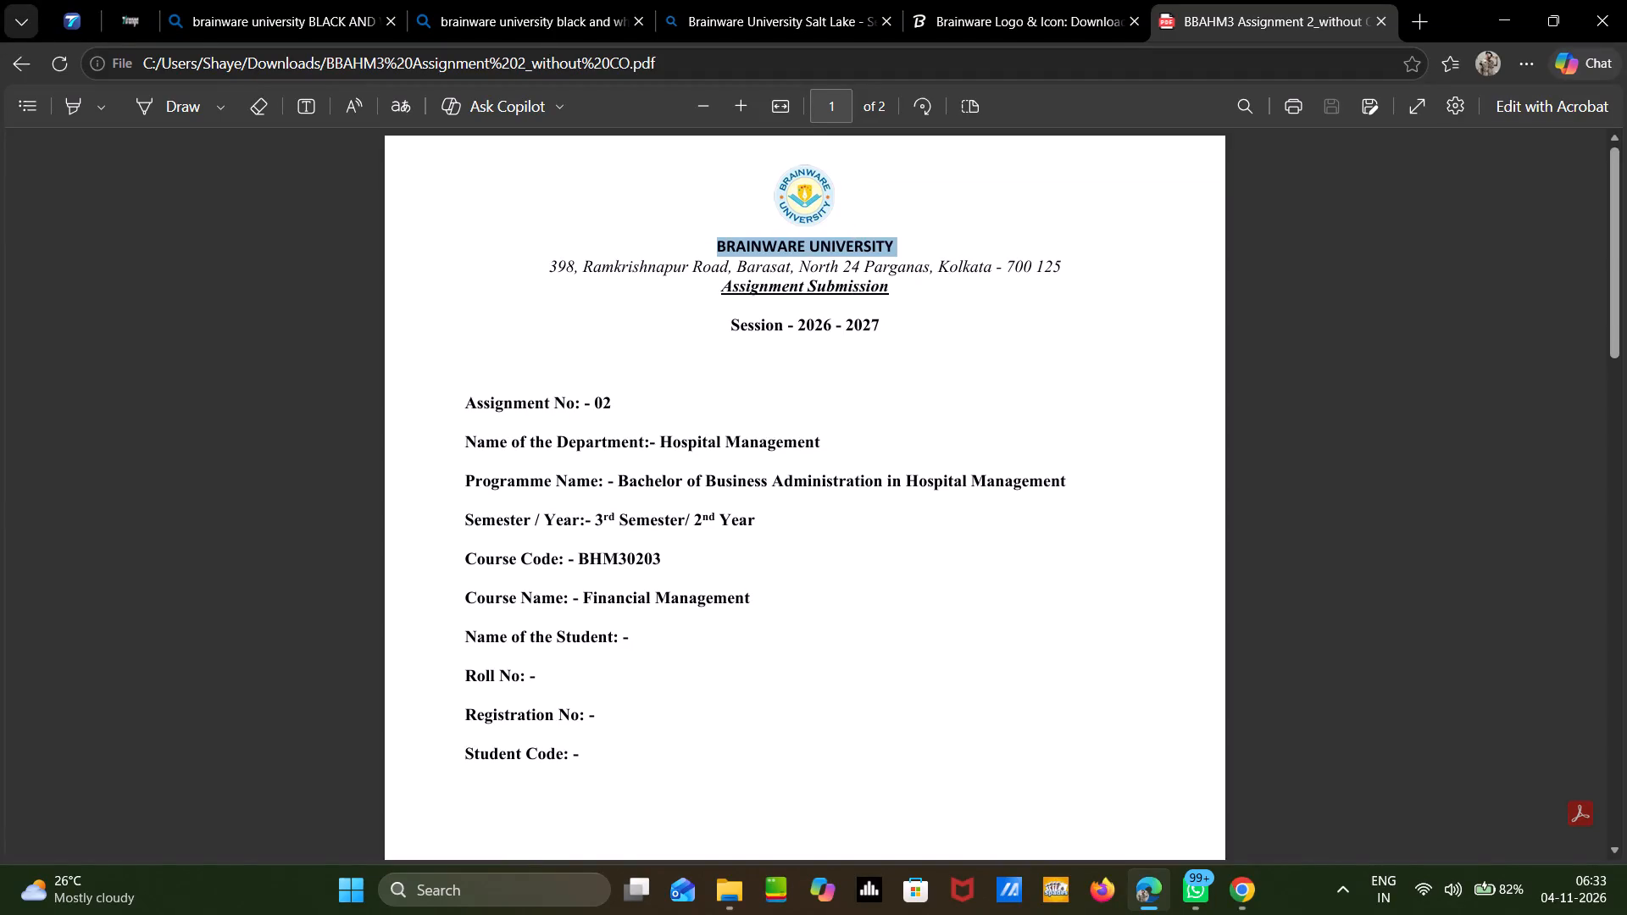
Copy the full university address line beneath BRAINWARE UNIVERSITY in the PDF and switch back to the Canva design in Chrome.
left_click_drag(550, 263, 562, 263)
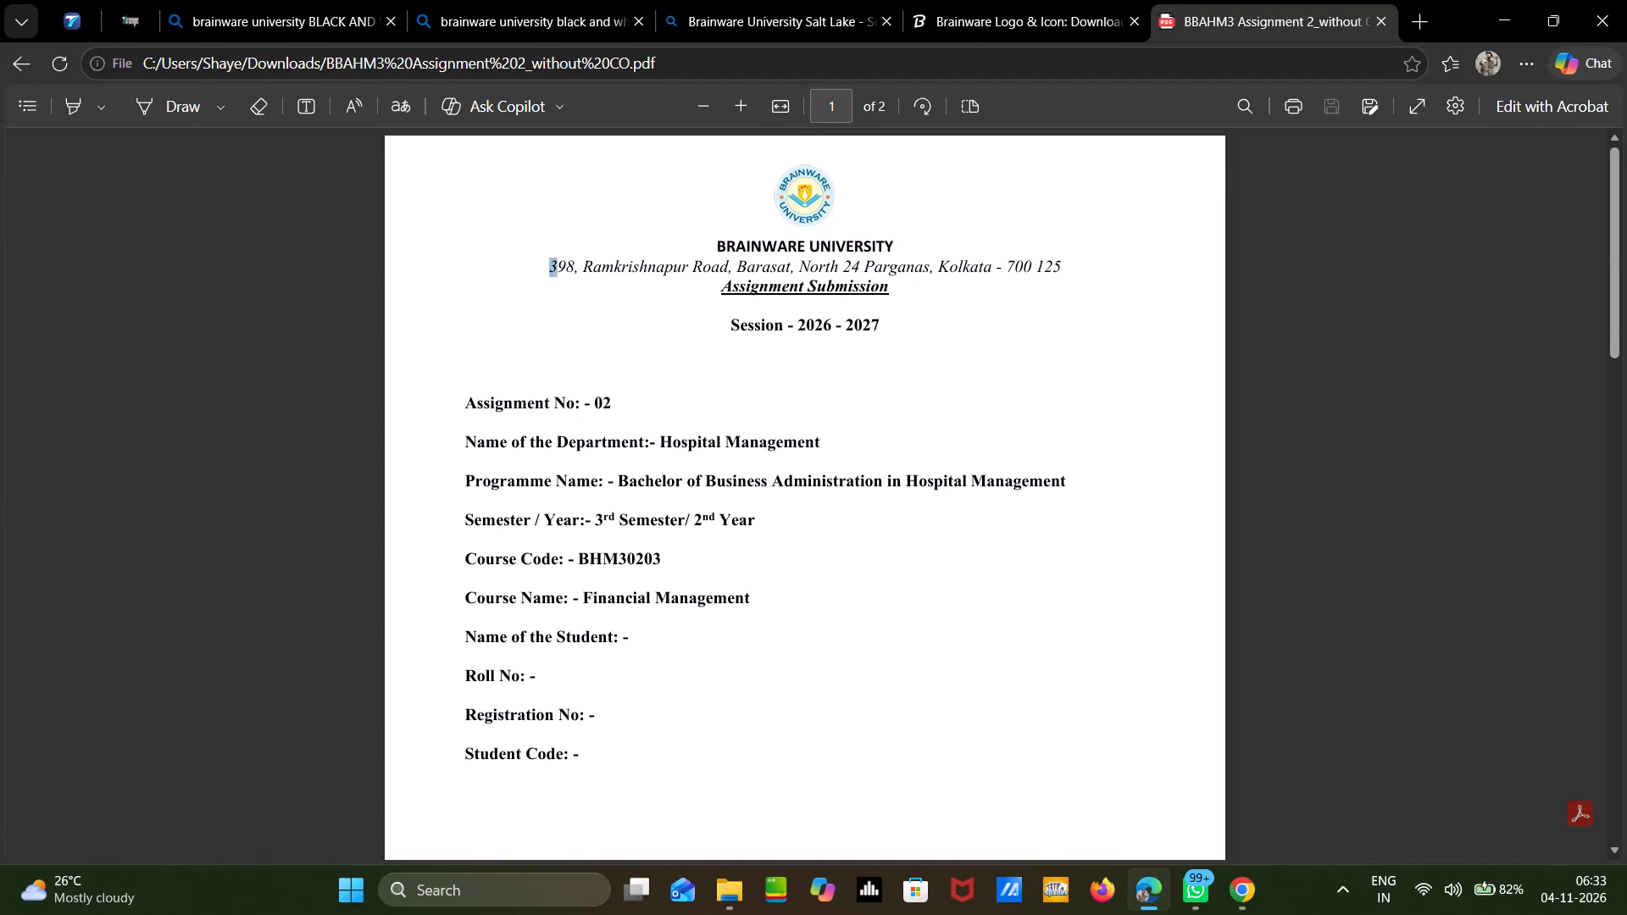
left_click_drag(562, 263, 1097, 317)
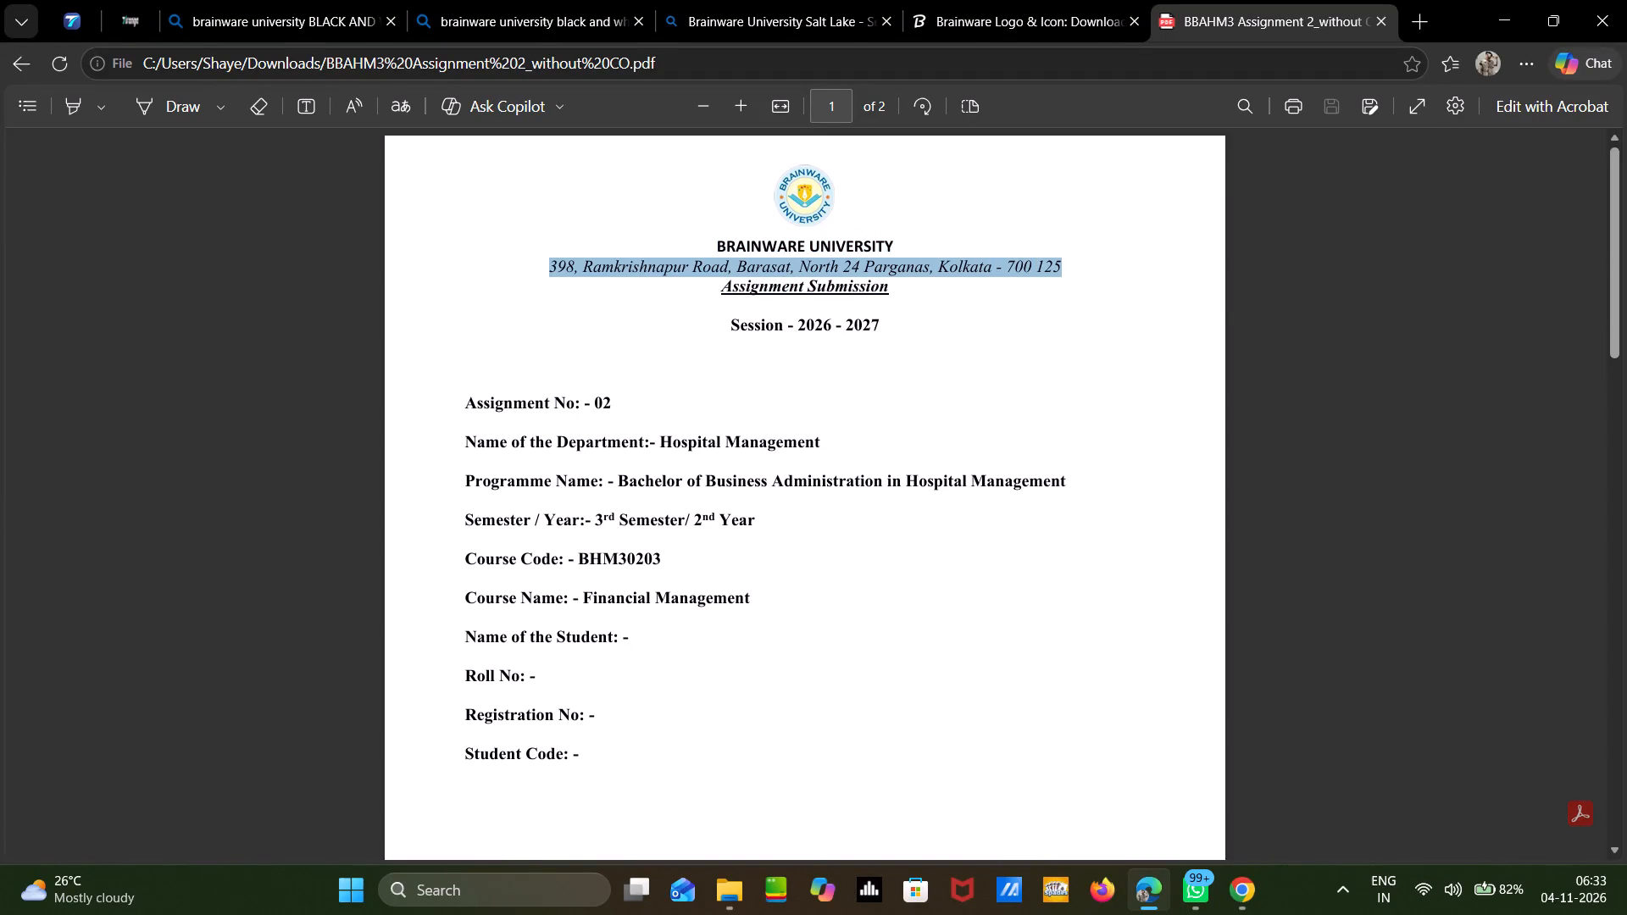
left_click_drag(1097, 317, 1158, 285)
key("ctrl+c")
left_click(1253, 873)
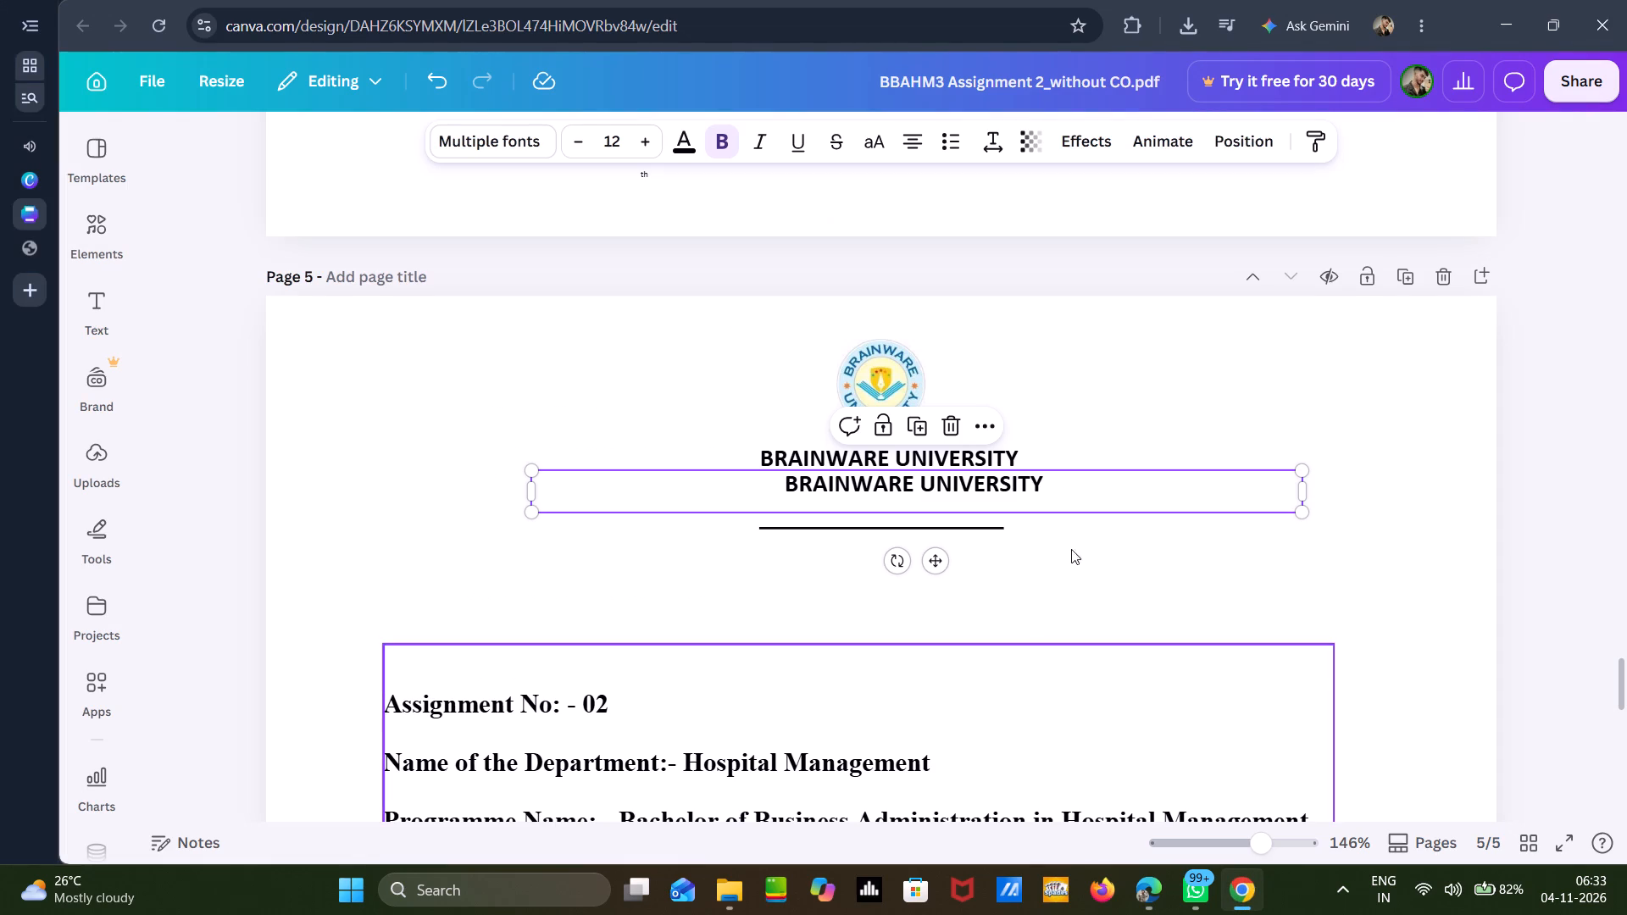
Replace the duplicate university name in page 5's header with the copied university address line and make it non-bold.
double_click(1036, 483)
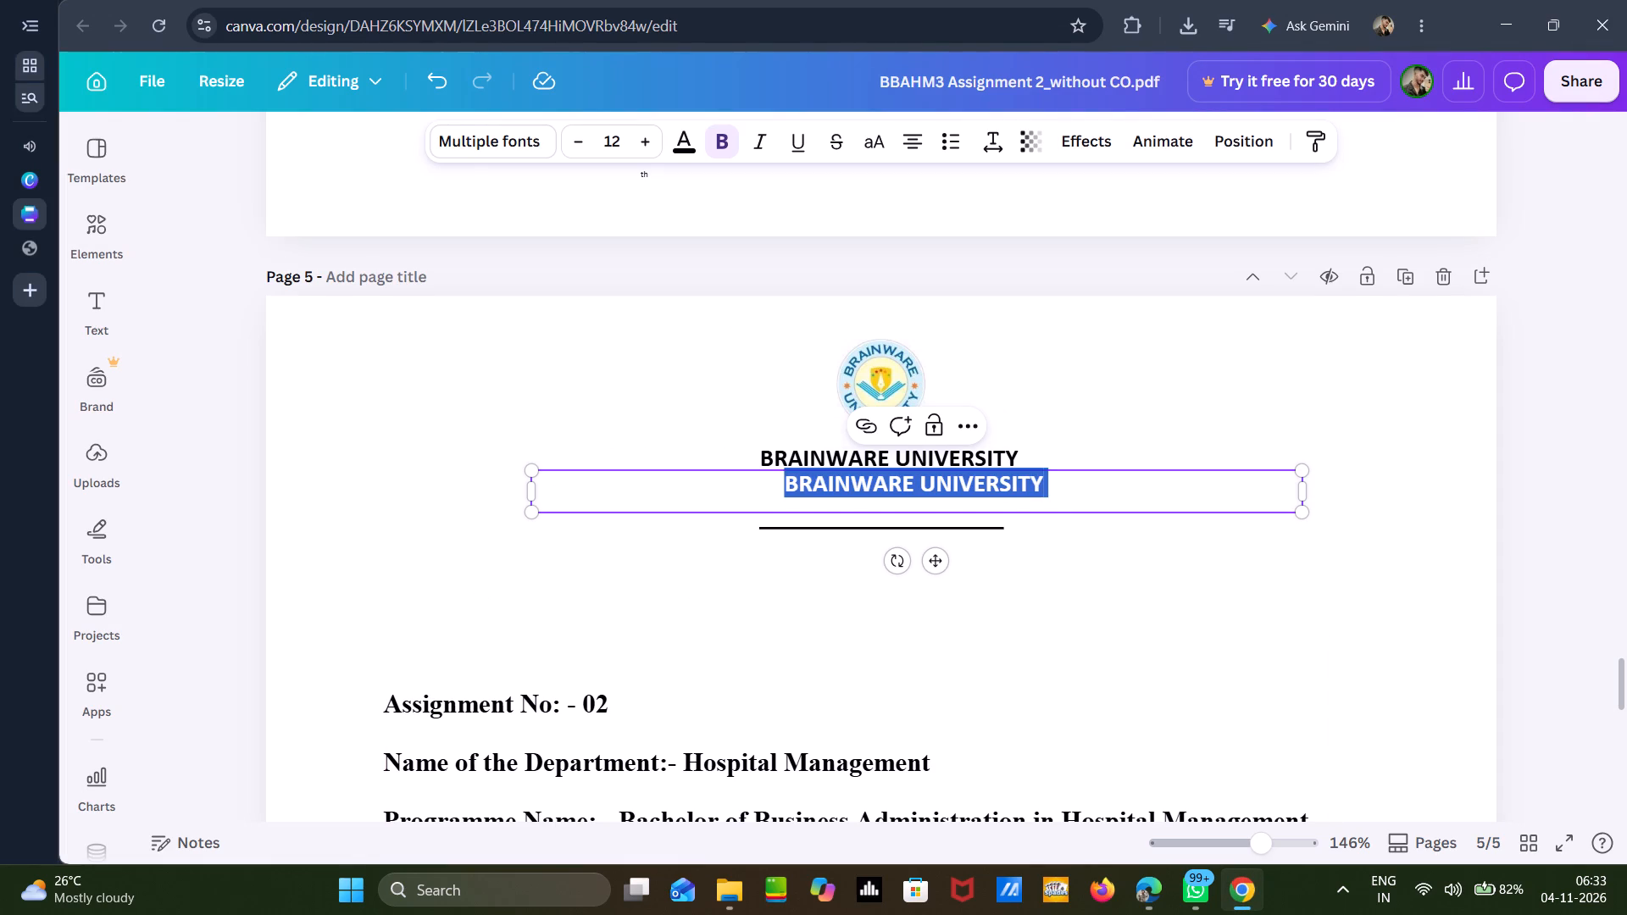
key("ctrl+v")
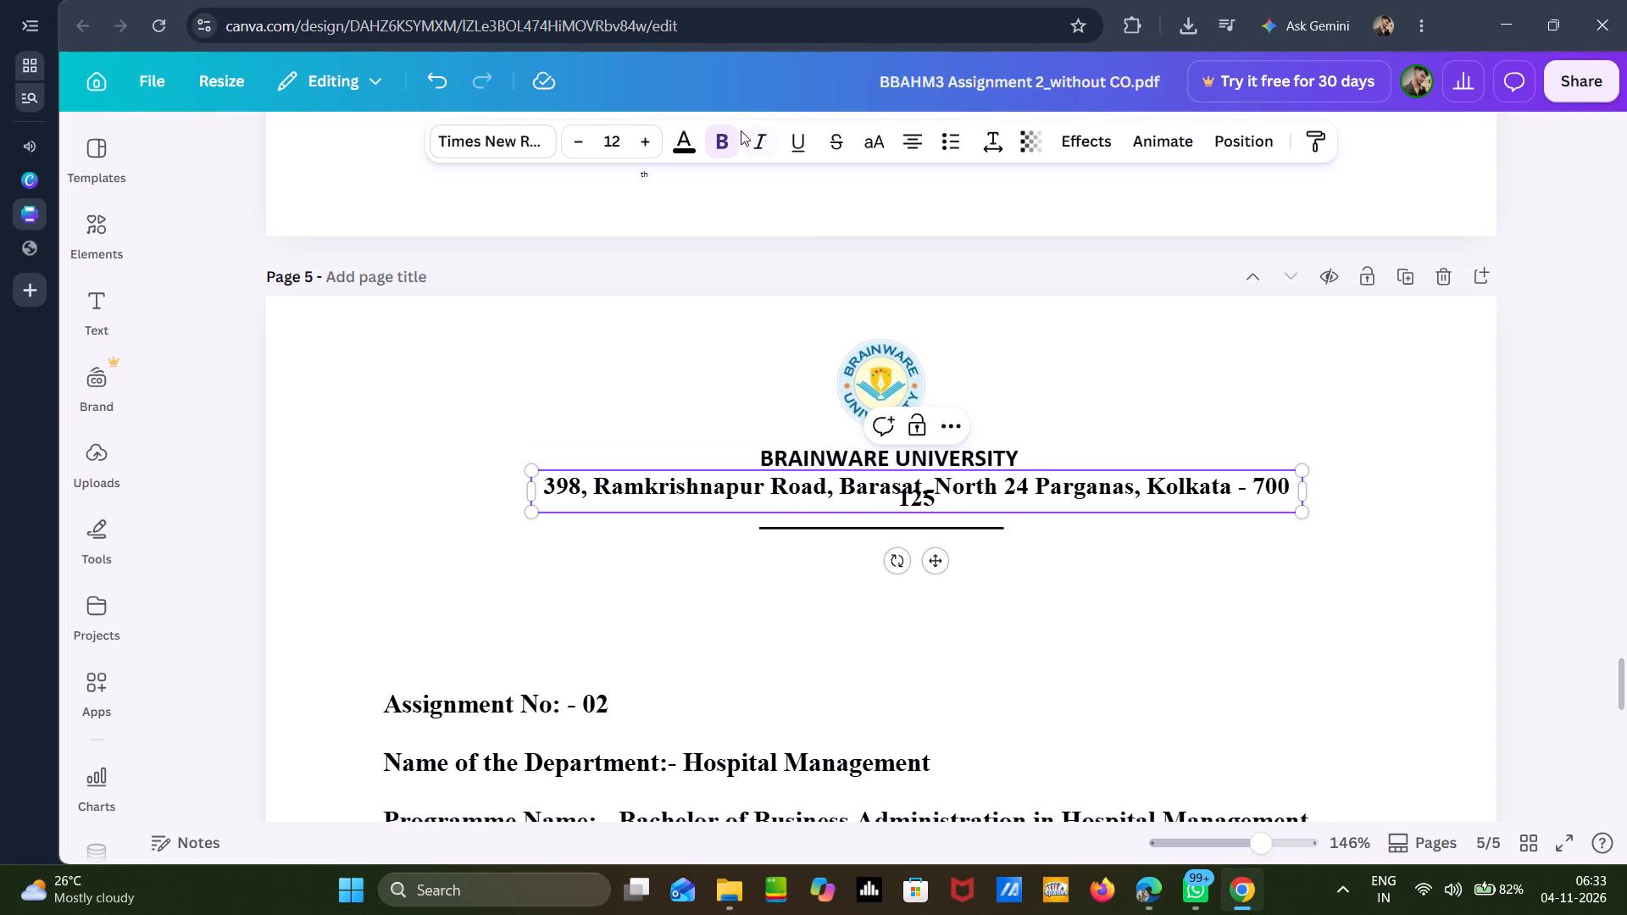
left_click(719, 141)
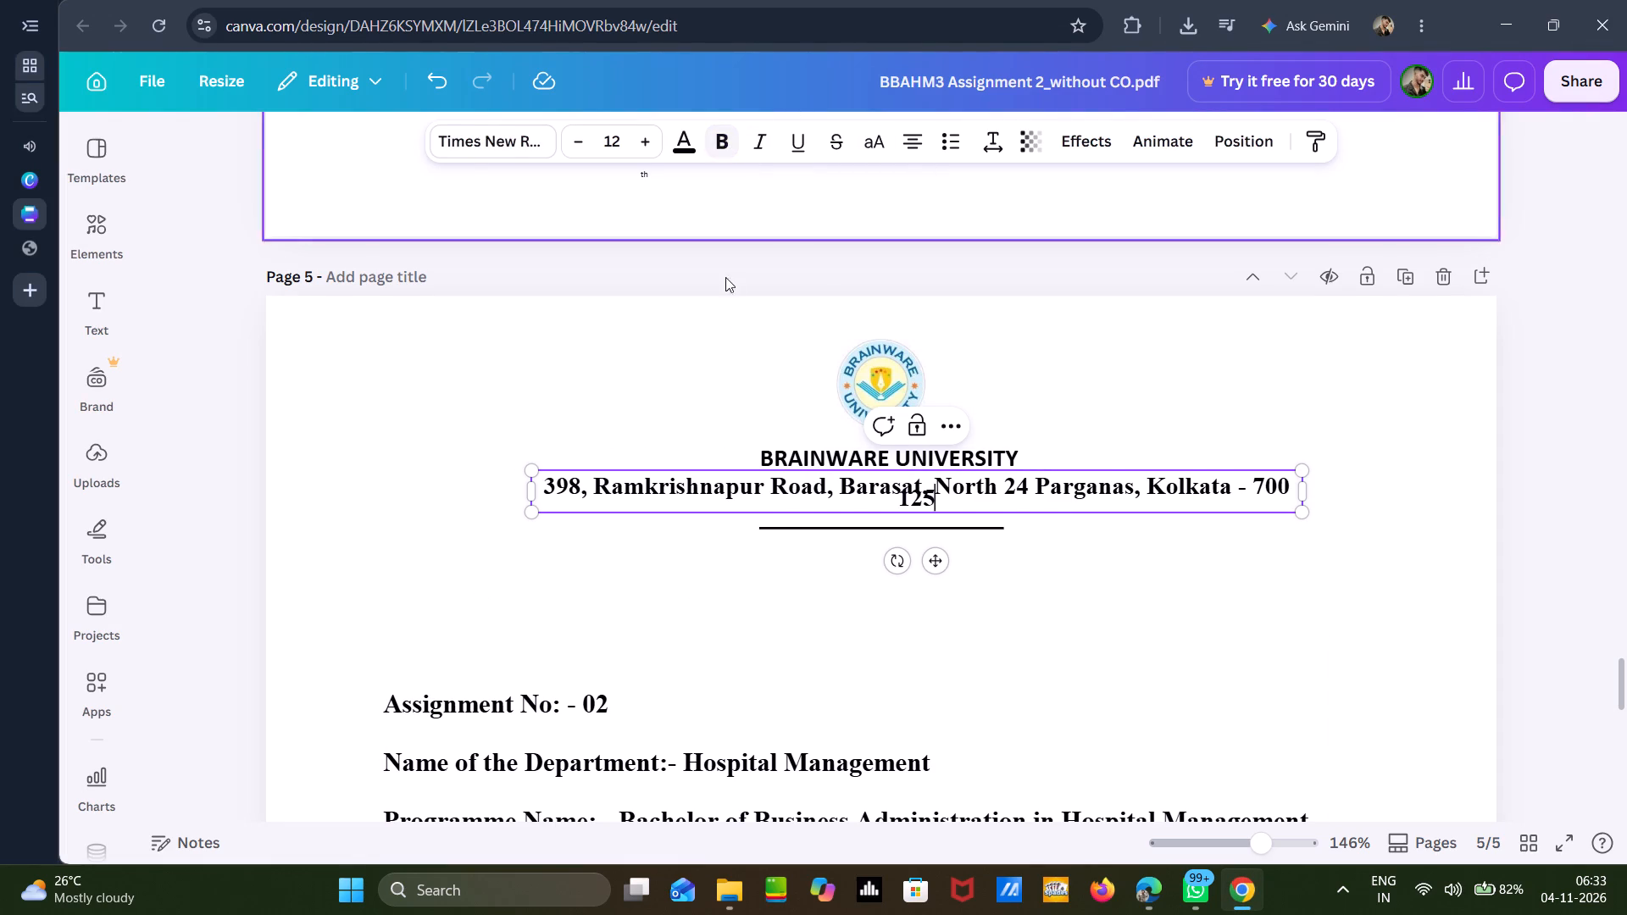
triple_click(787, 490)
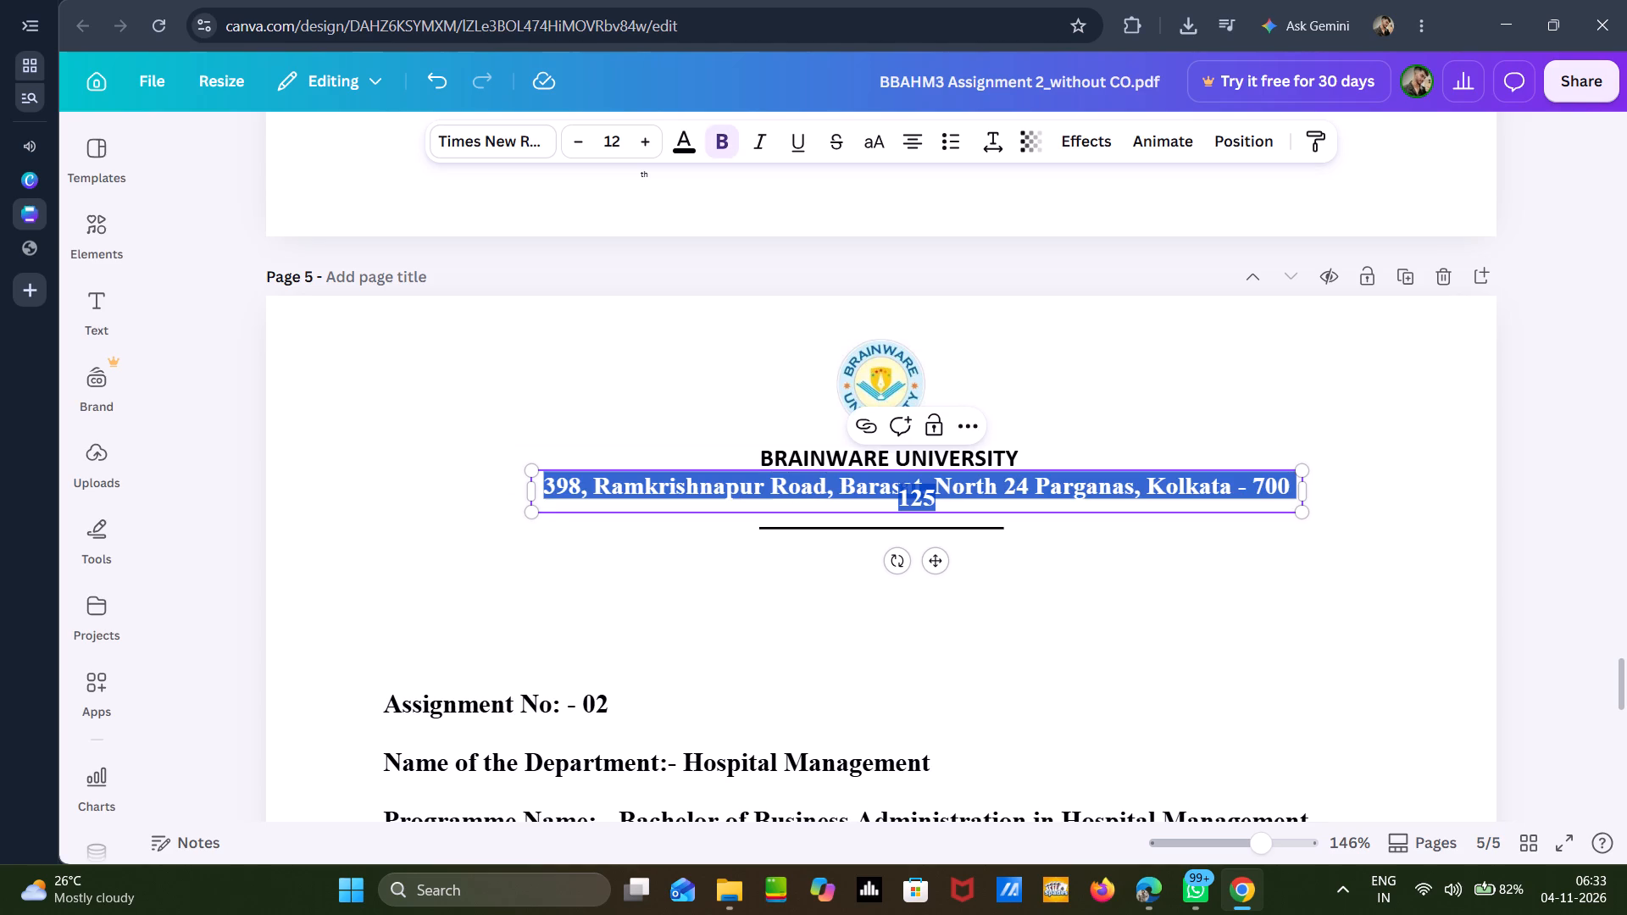
left_click(726, 133)
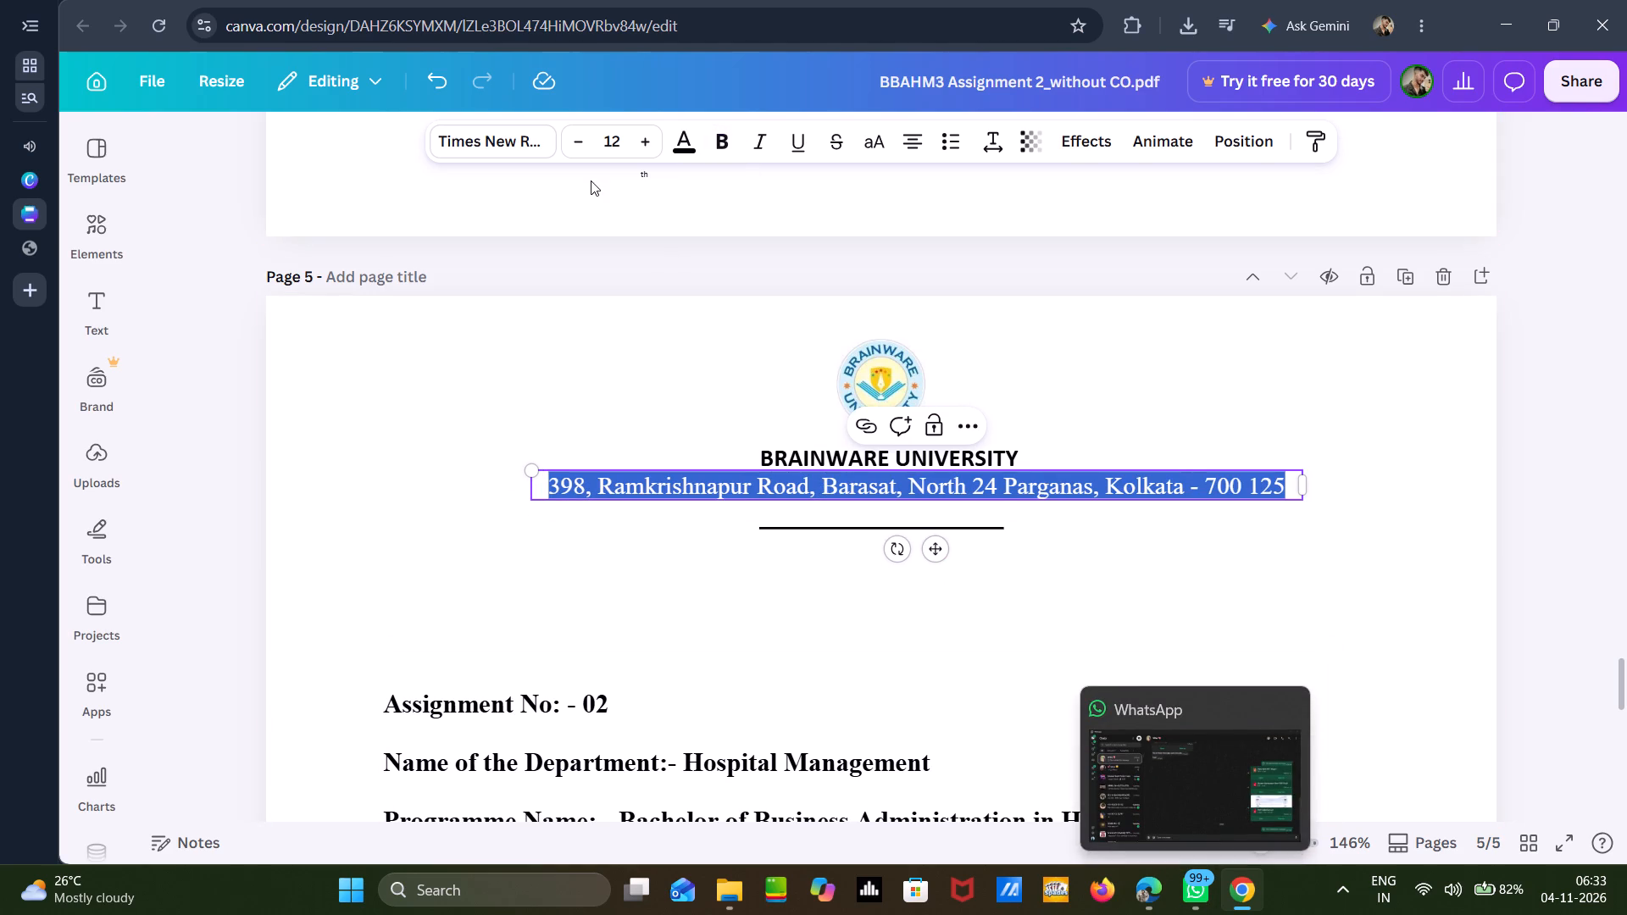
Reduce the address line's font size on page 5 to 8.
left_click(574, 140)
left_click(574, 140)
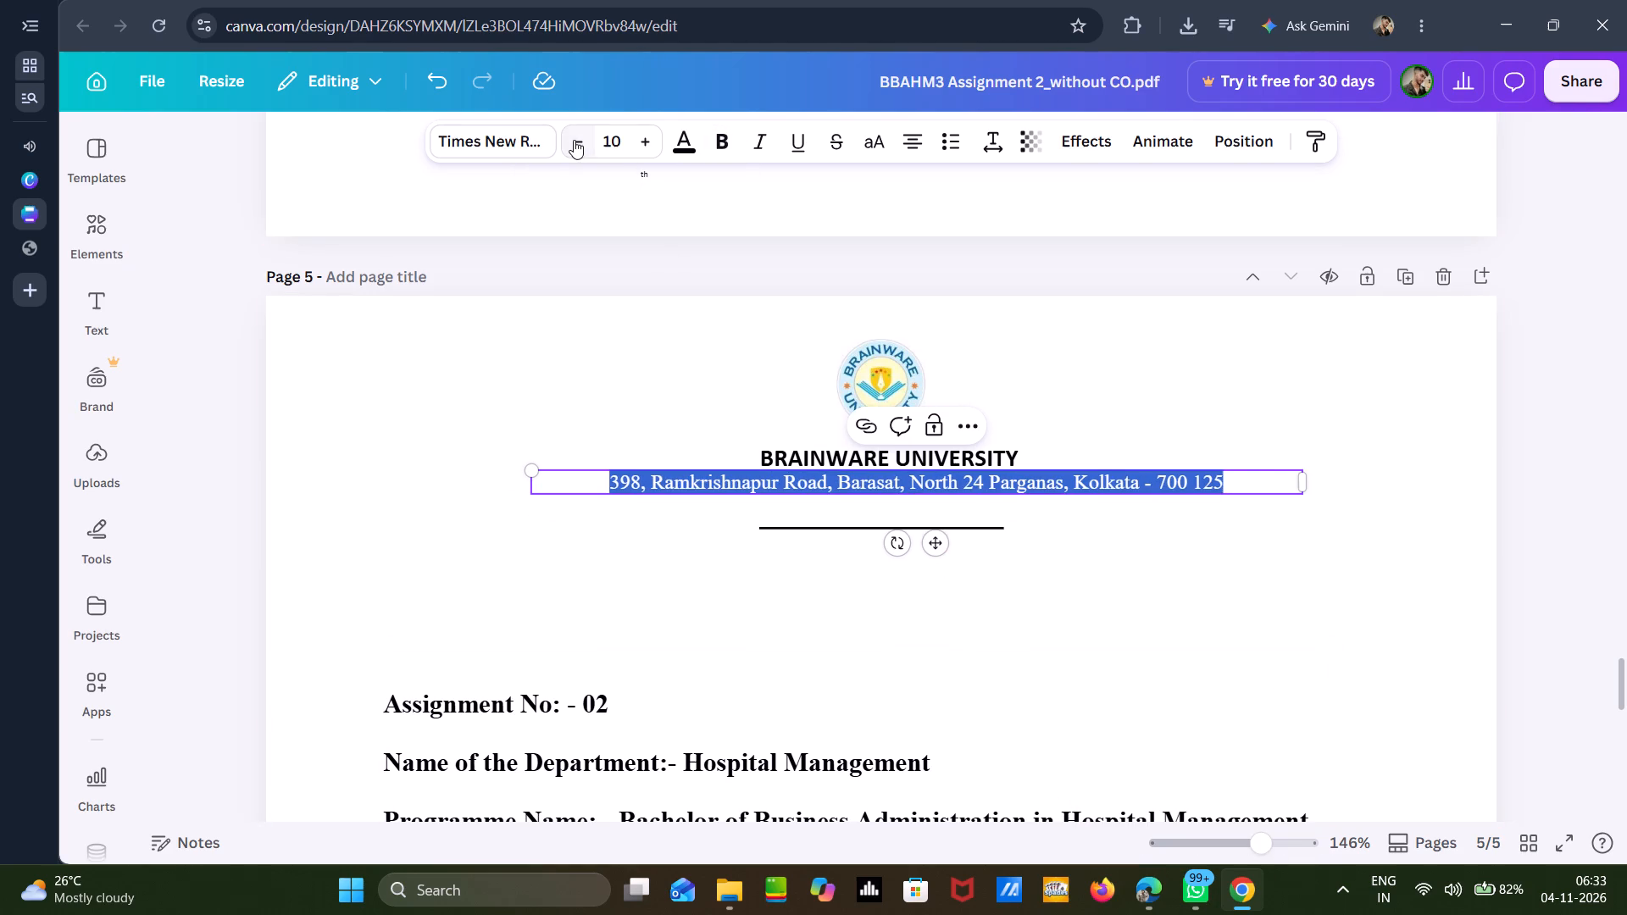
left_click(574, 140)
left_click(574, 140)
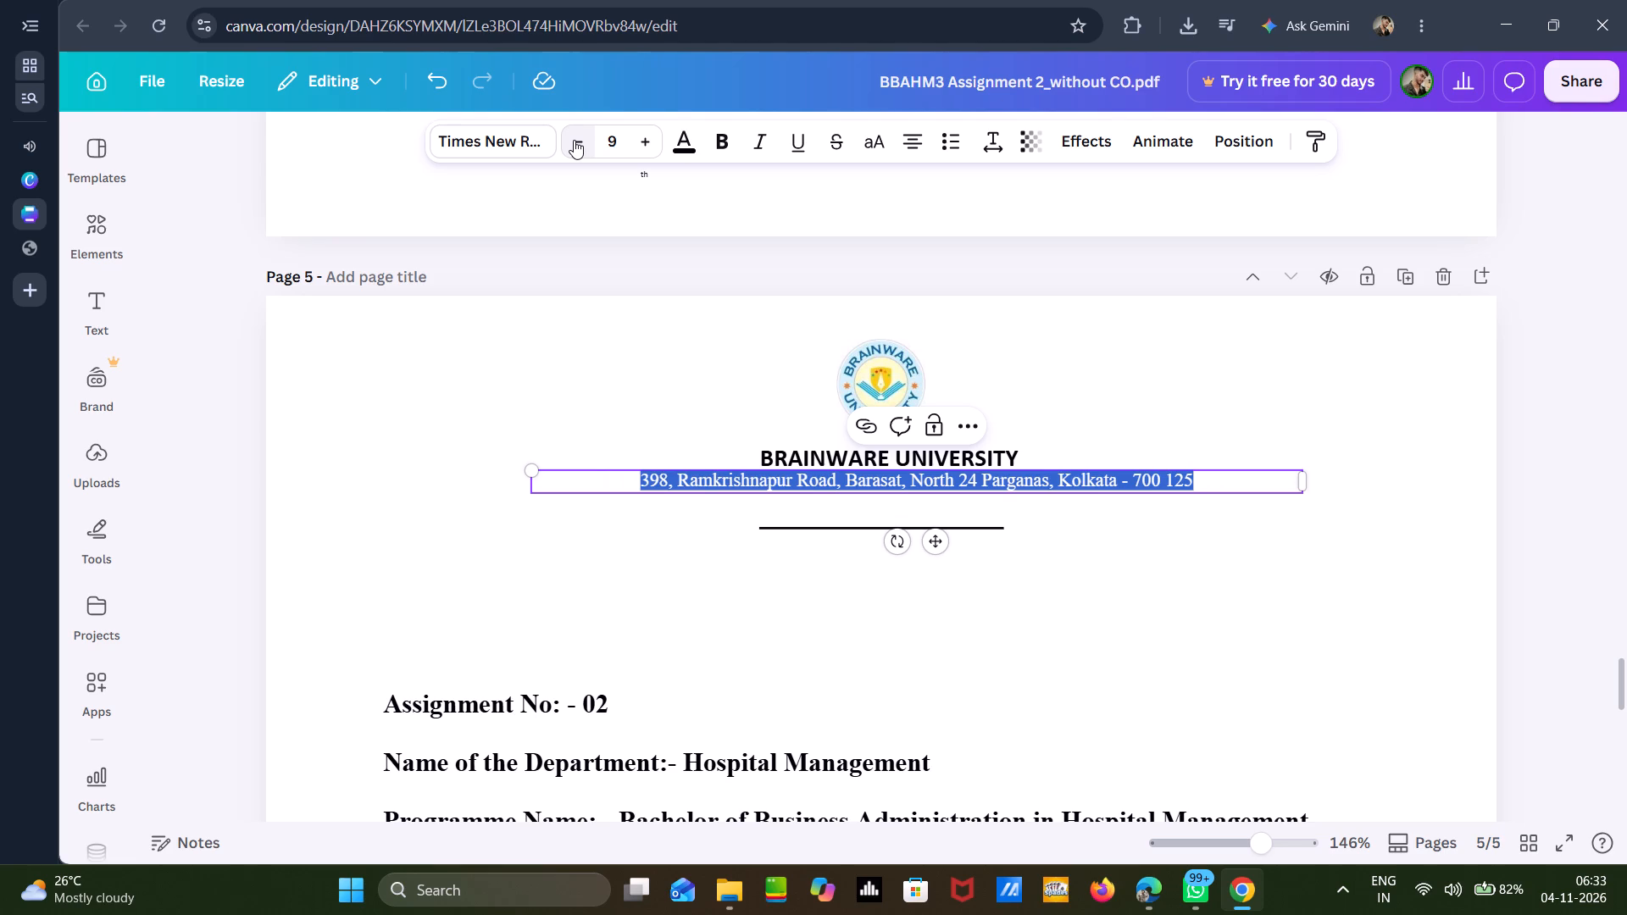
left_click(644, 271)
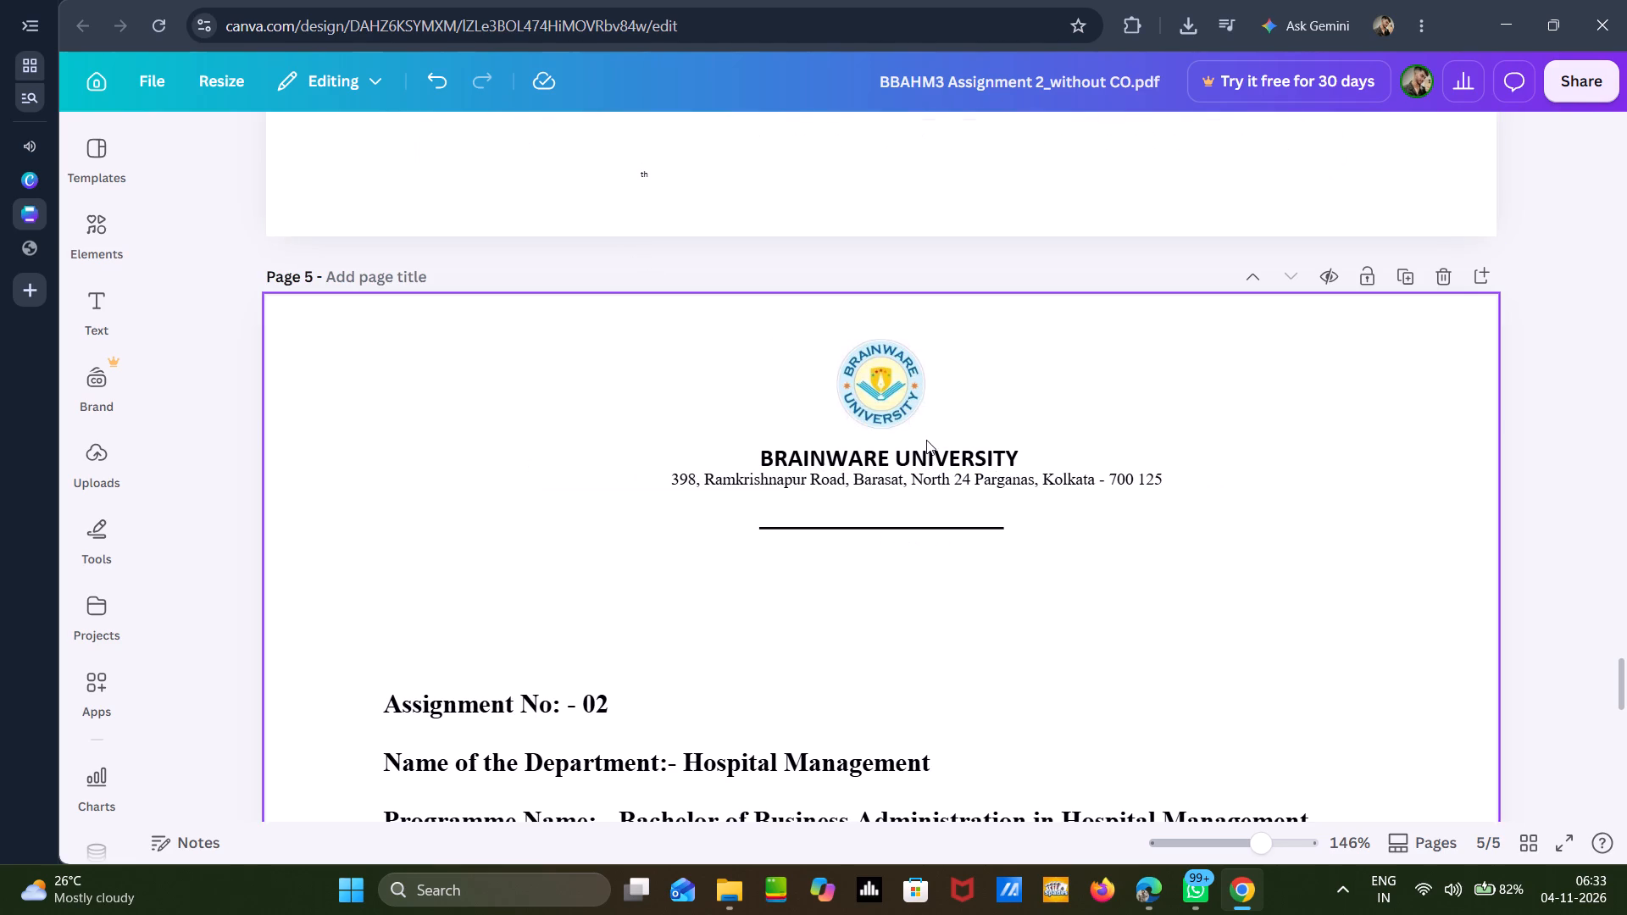
Copy "Assignment Submission" from the assignment PDF in Edge and paste it into page 5 of the Canva design in Chrome.
left_click(1157, 904)
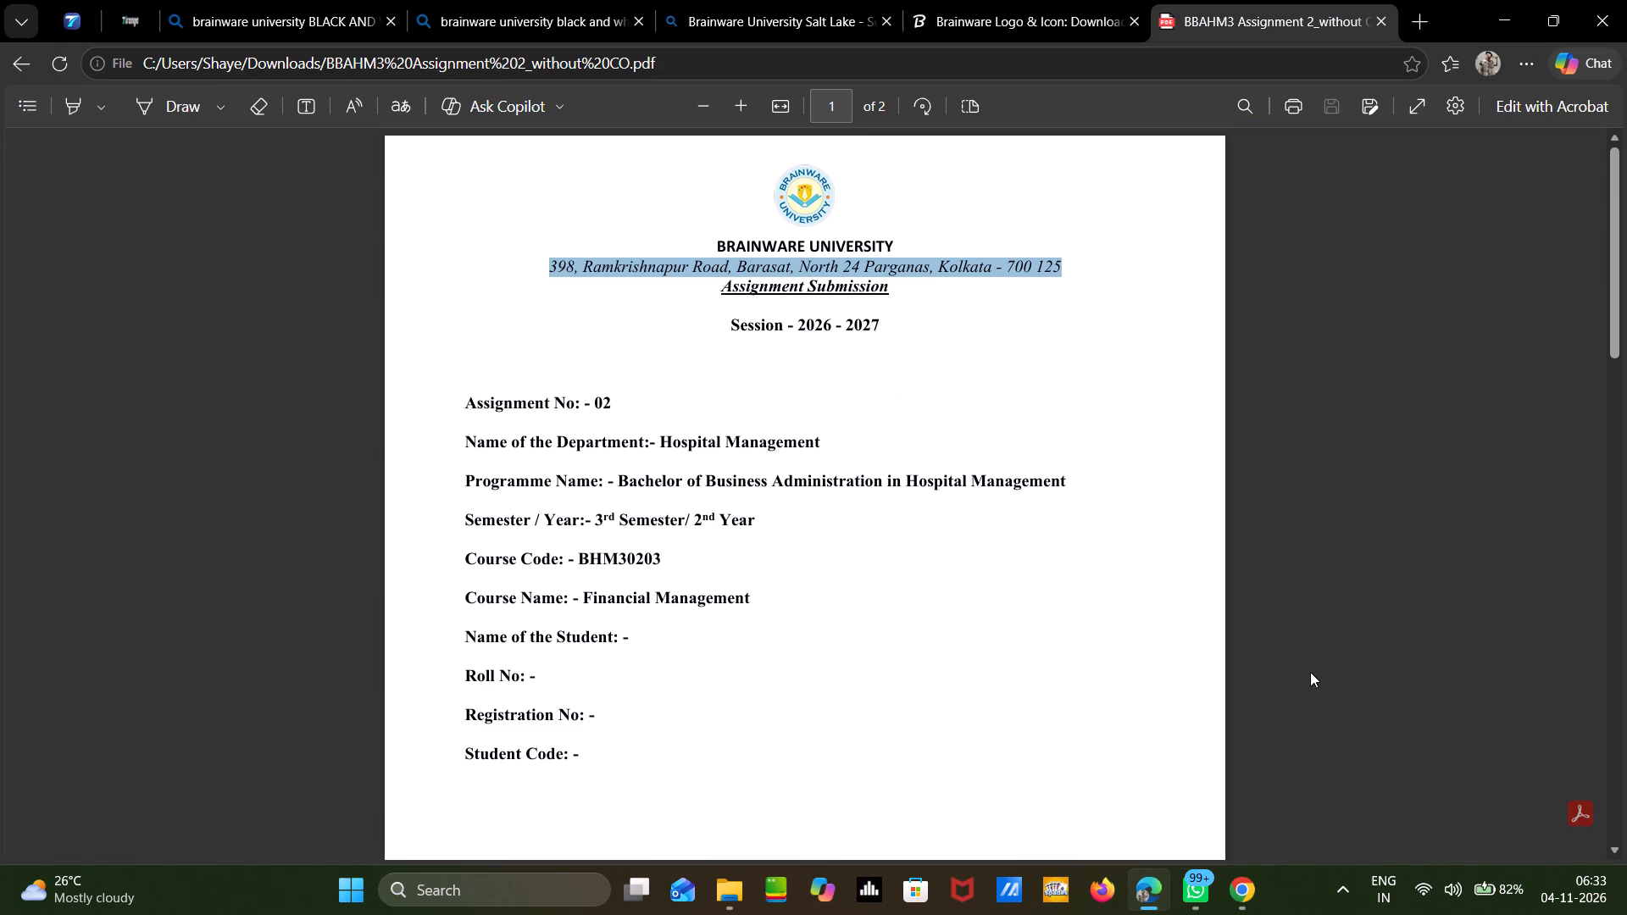
left_click(1310, 672)
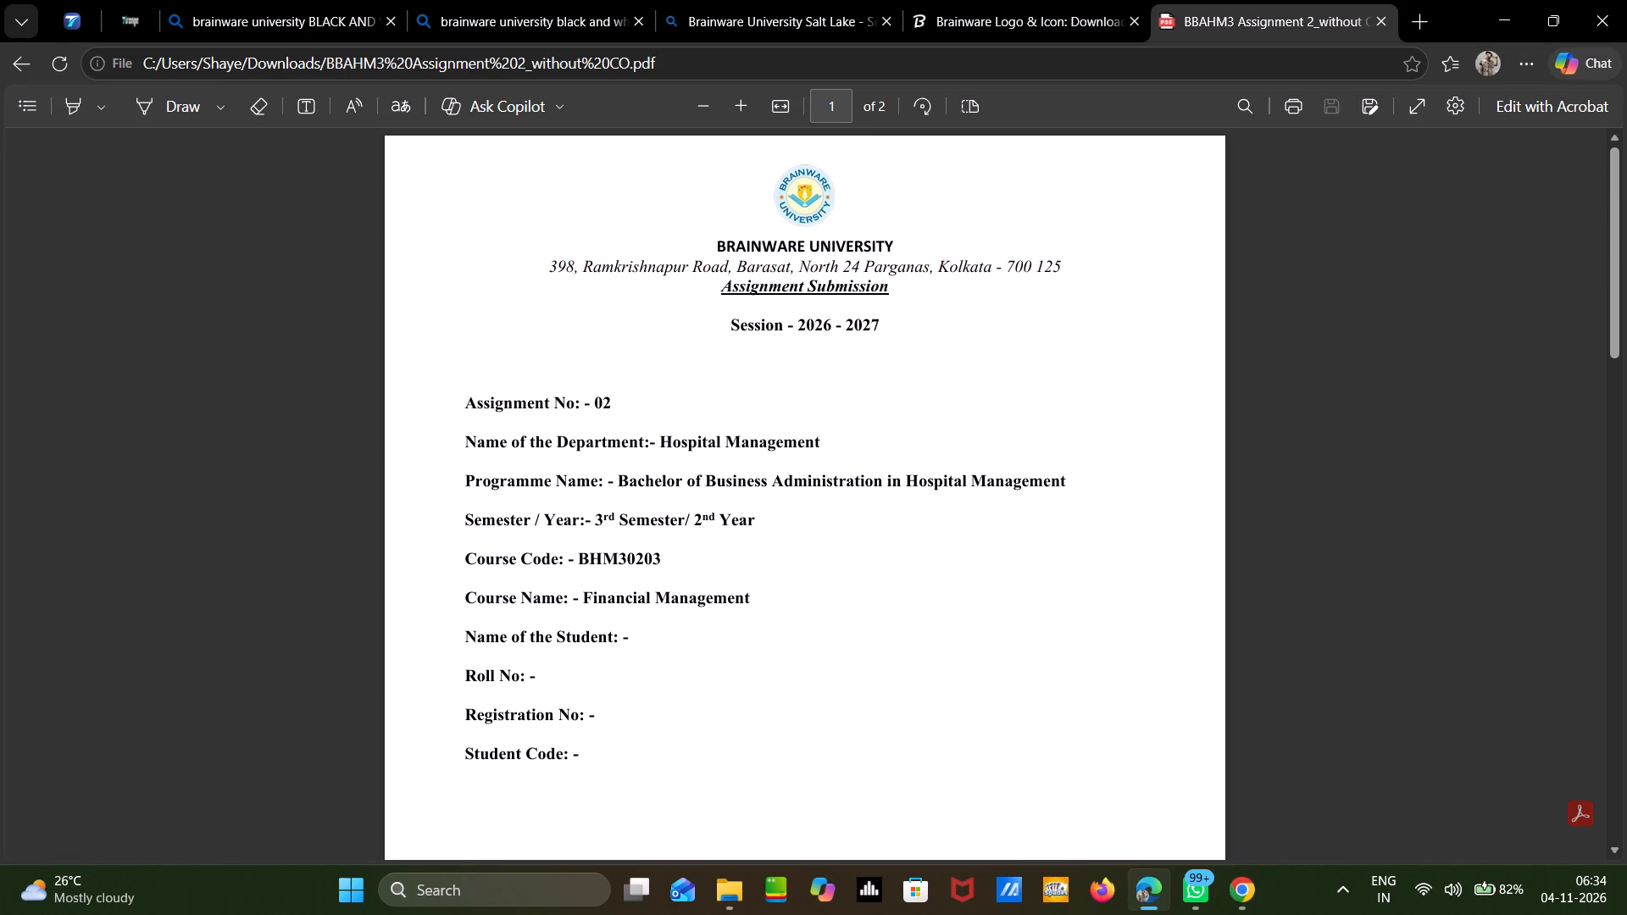
left_click_drag(722, 285, 891, 293)
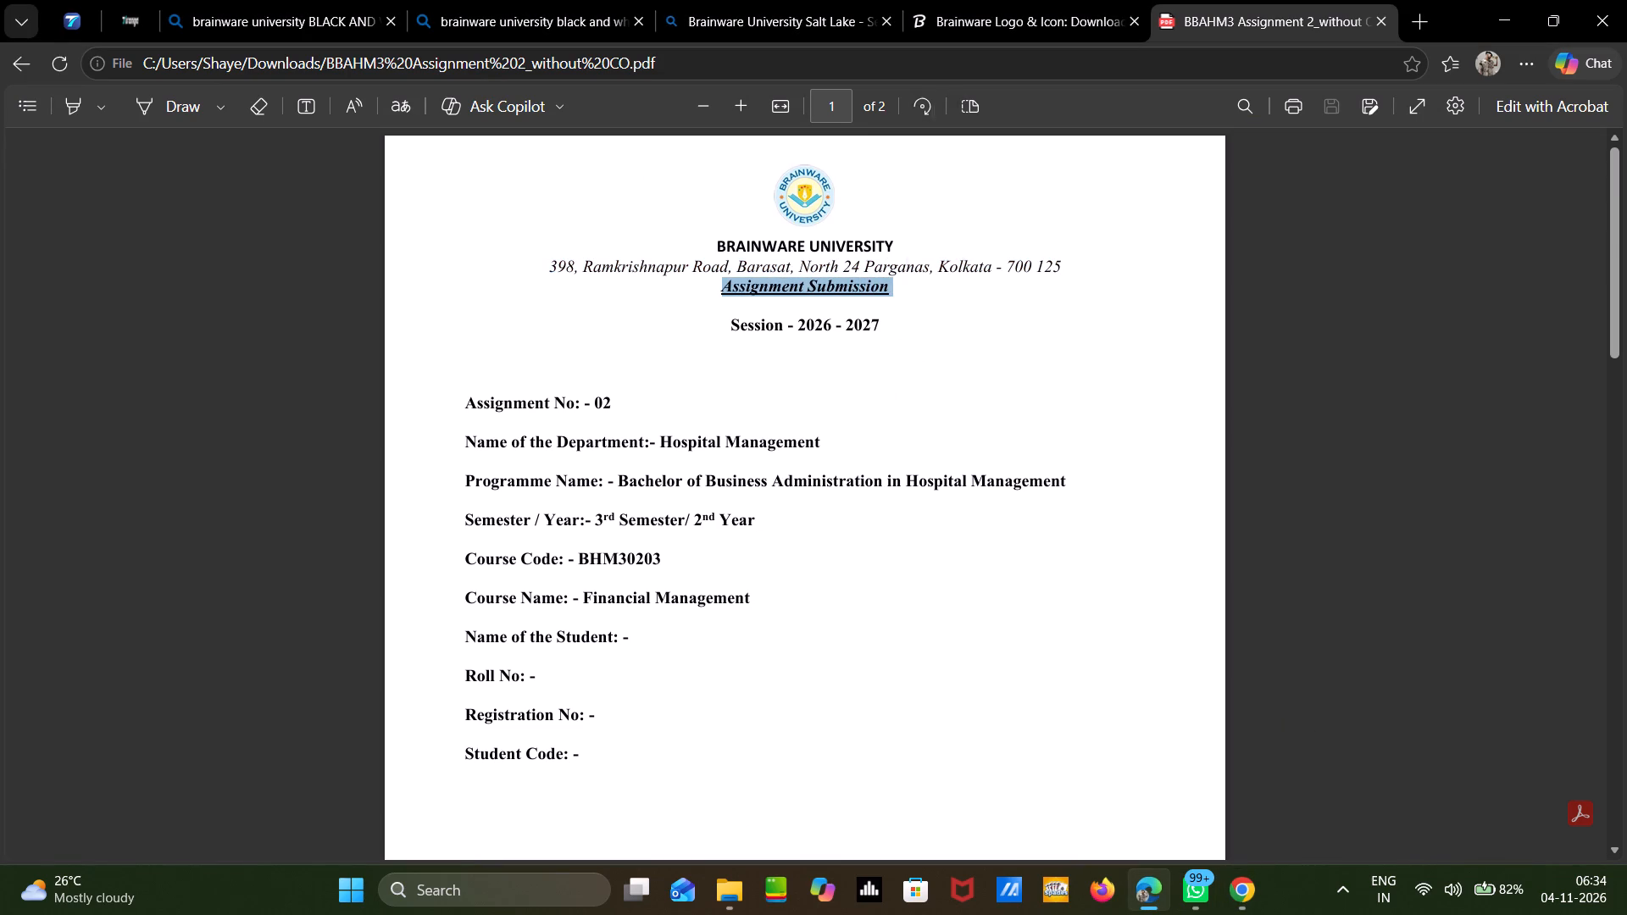
left_click_drag(891, 293, 891, 293)
key("ctrl+c")
left_click(1250, 894)
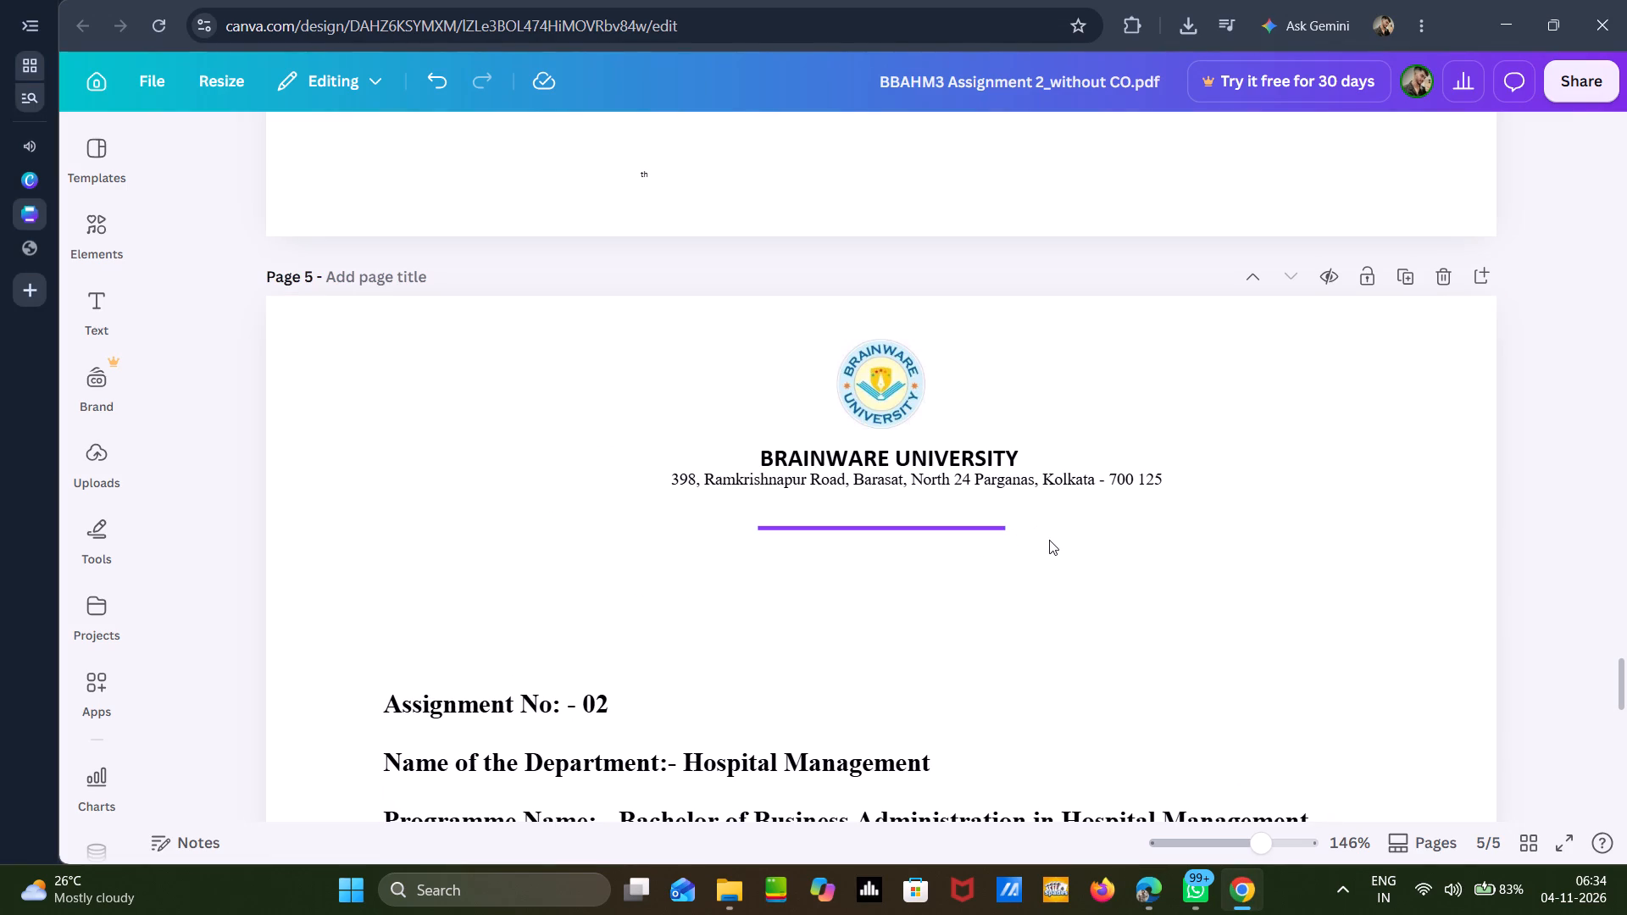
key("ctrl+v")
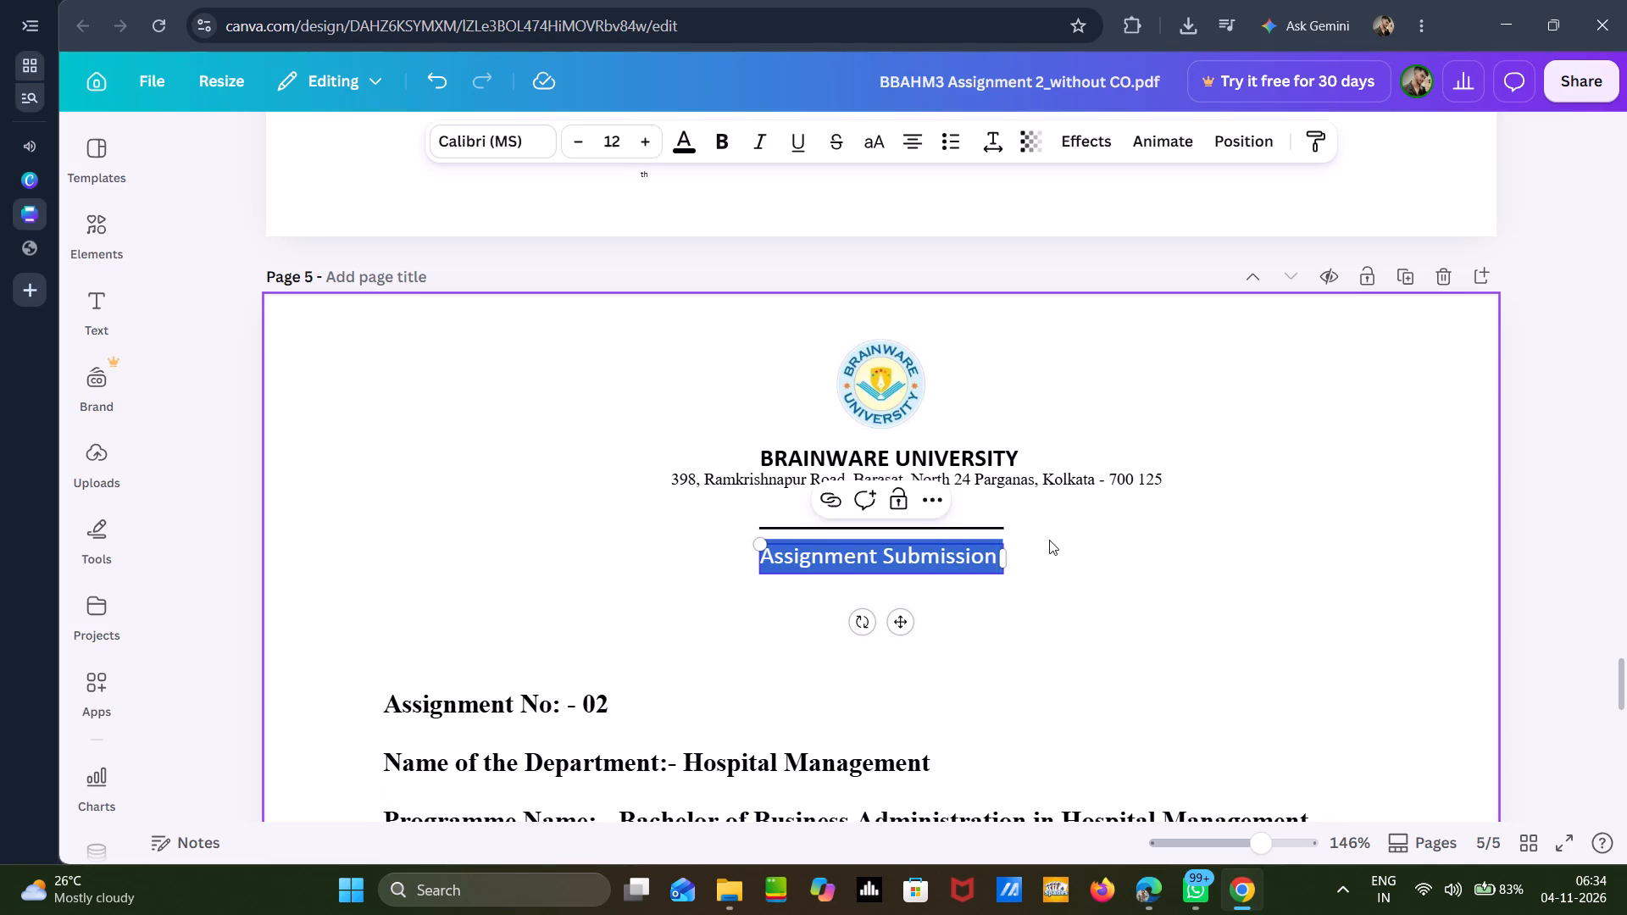
left_click(1061, 581)
Move the "Assignment Submission" text on page 5 up so it sits between the address line and the horizontal rule.
left_click(944, 562)
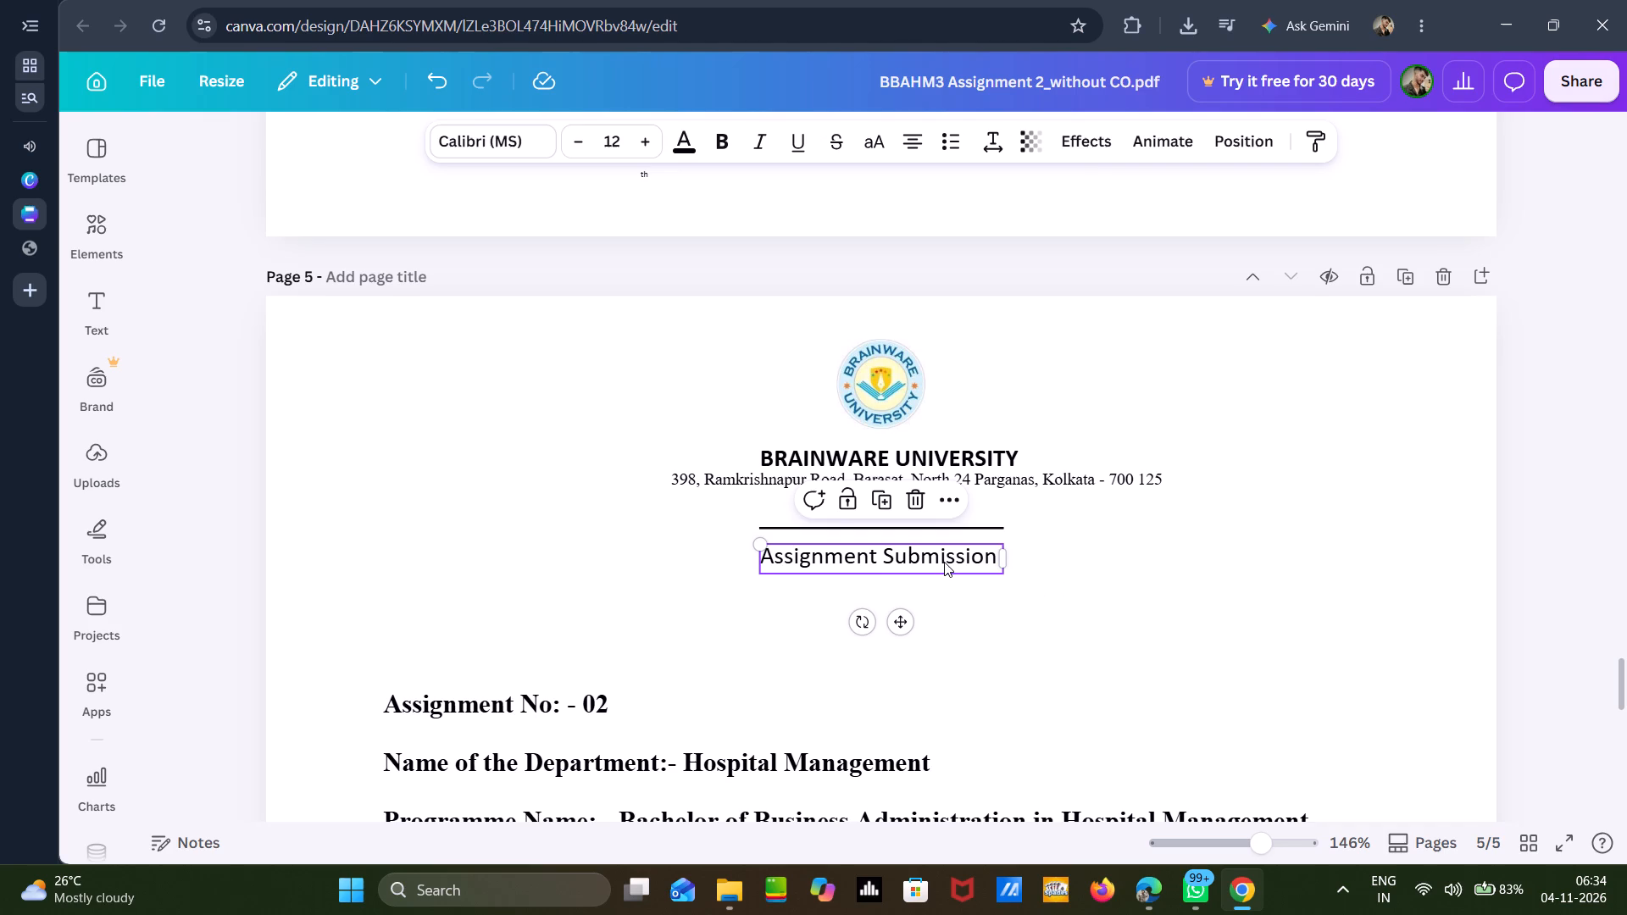
key("Up")
key("Up")
key("Up")
key("Up")
key("Up")
key("Up")
key("Up")
key("Up")
key("Up")
key("Up")
key("Up")
key("Up")
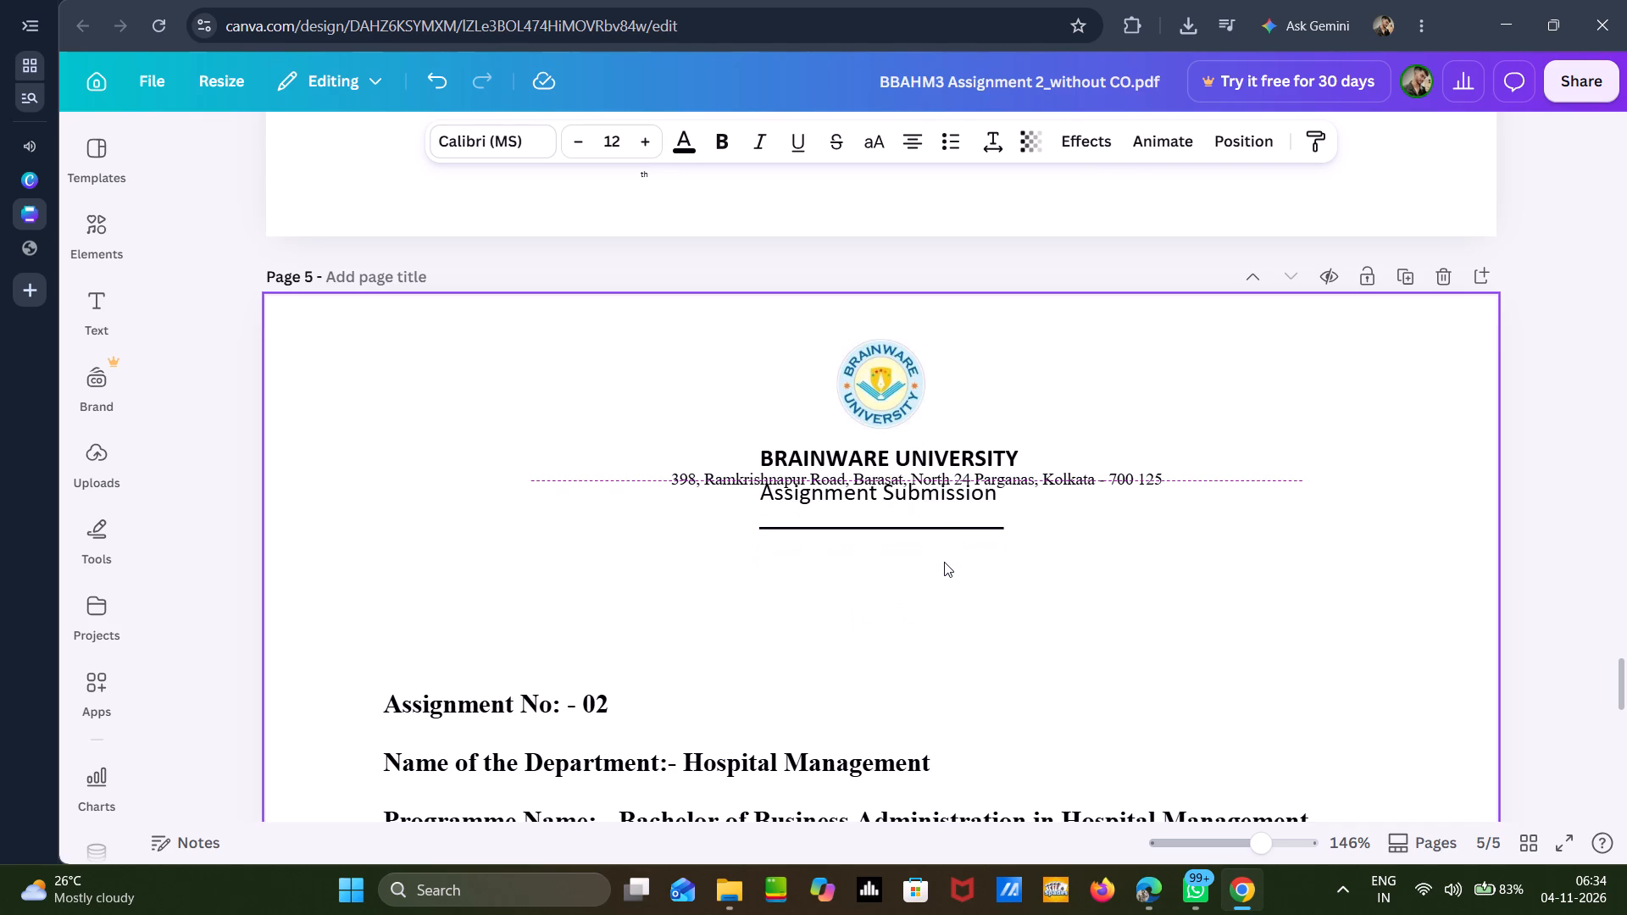
key("Down")
key("Down")
key("Down")
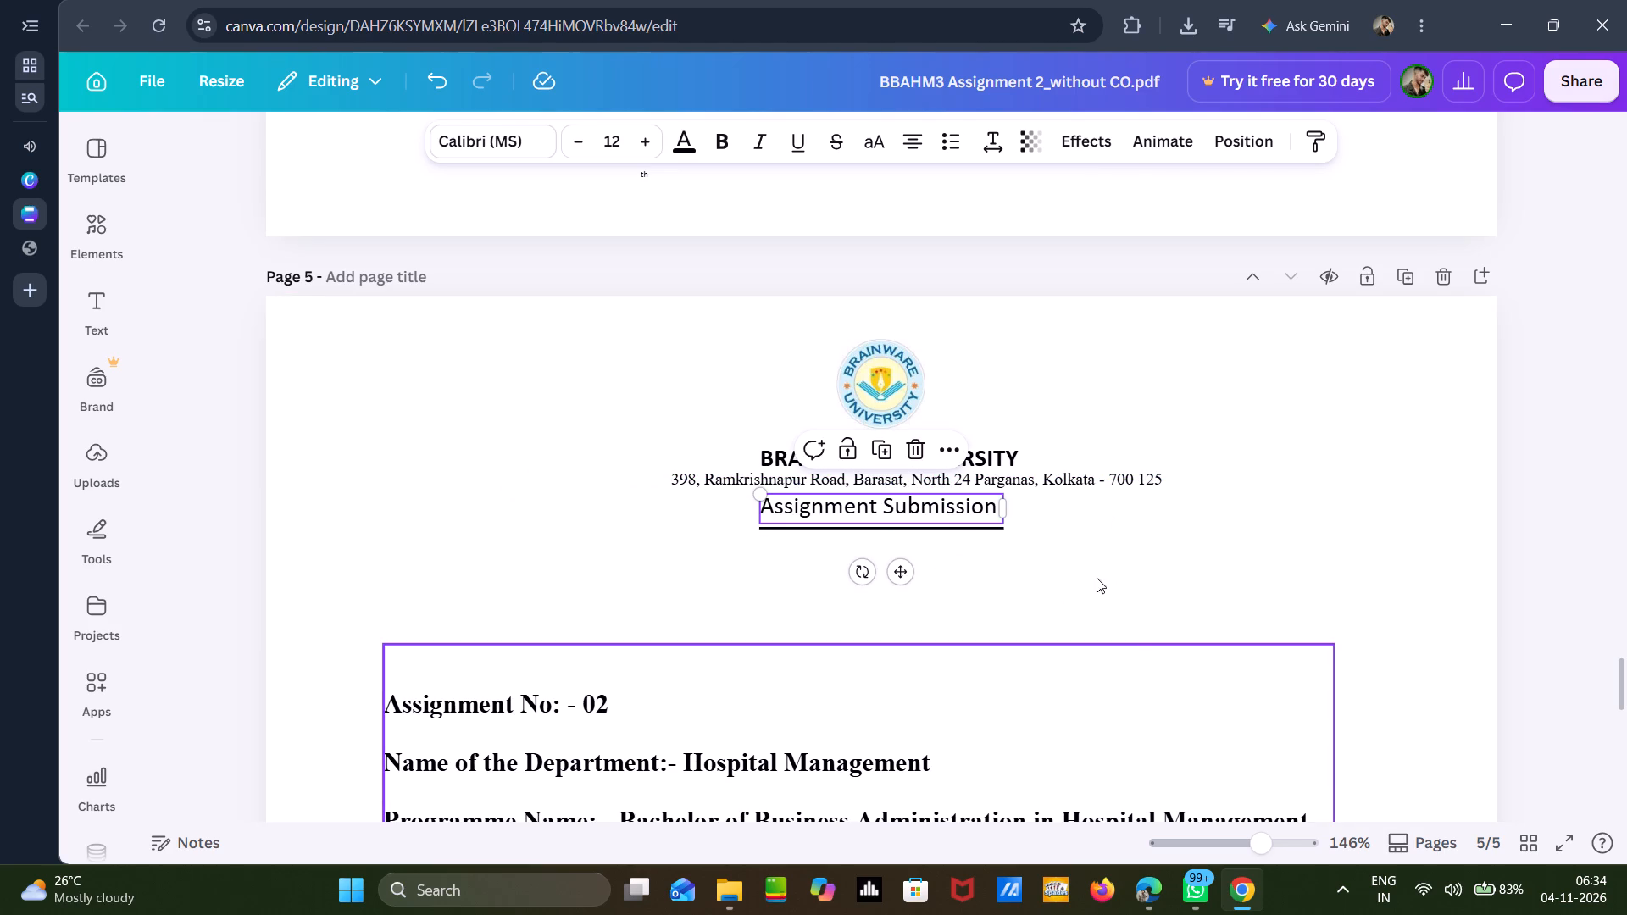
Compare the header layout and address font size on page 5 with the header text on page 4.
scroll(1136, 545, "up", 7)
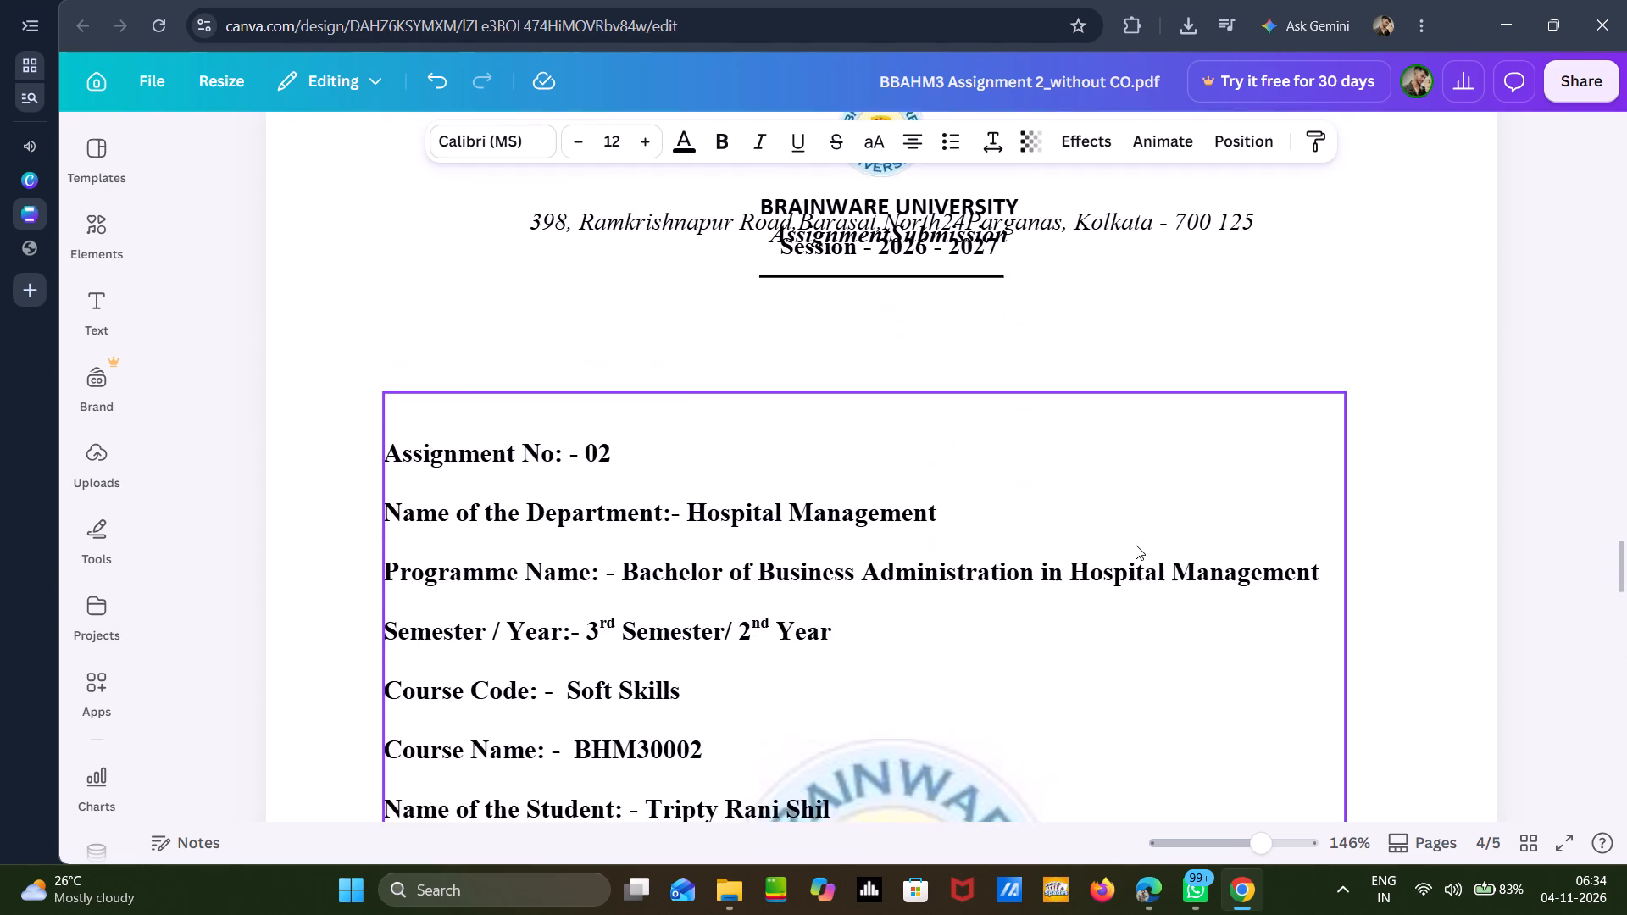
scroll(1136, 545, "up", 1)
scroll(1136, 545, "down", 2)
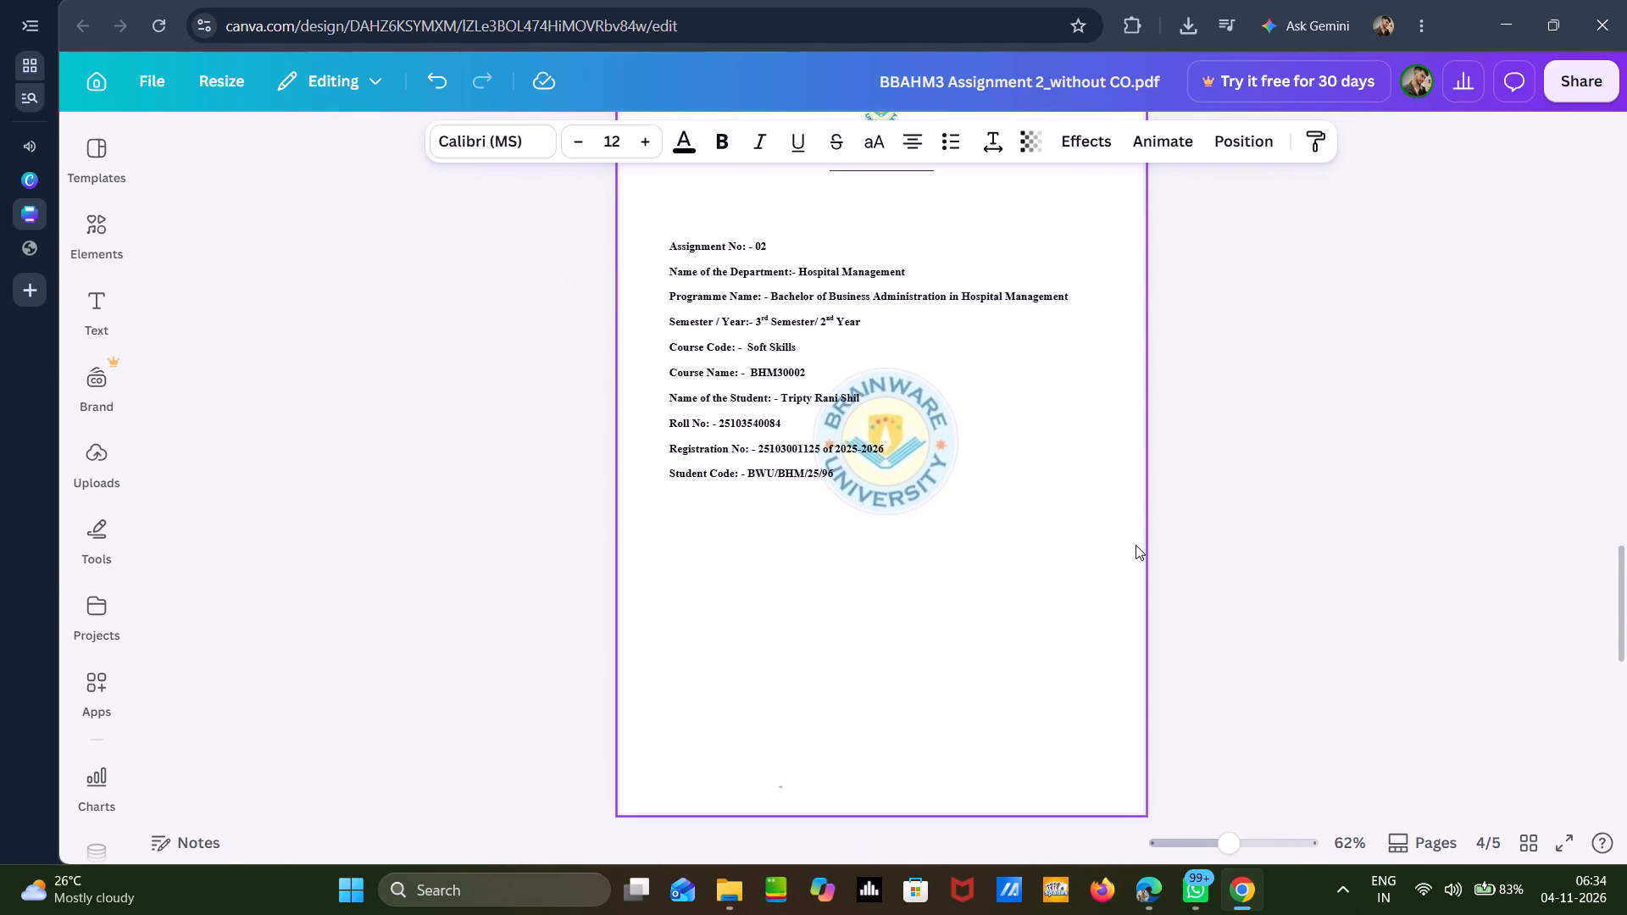
scroll(1136, 545, "down", 2)
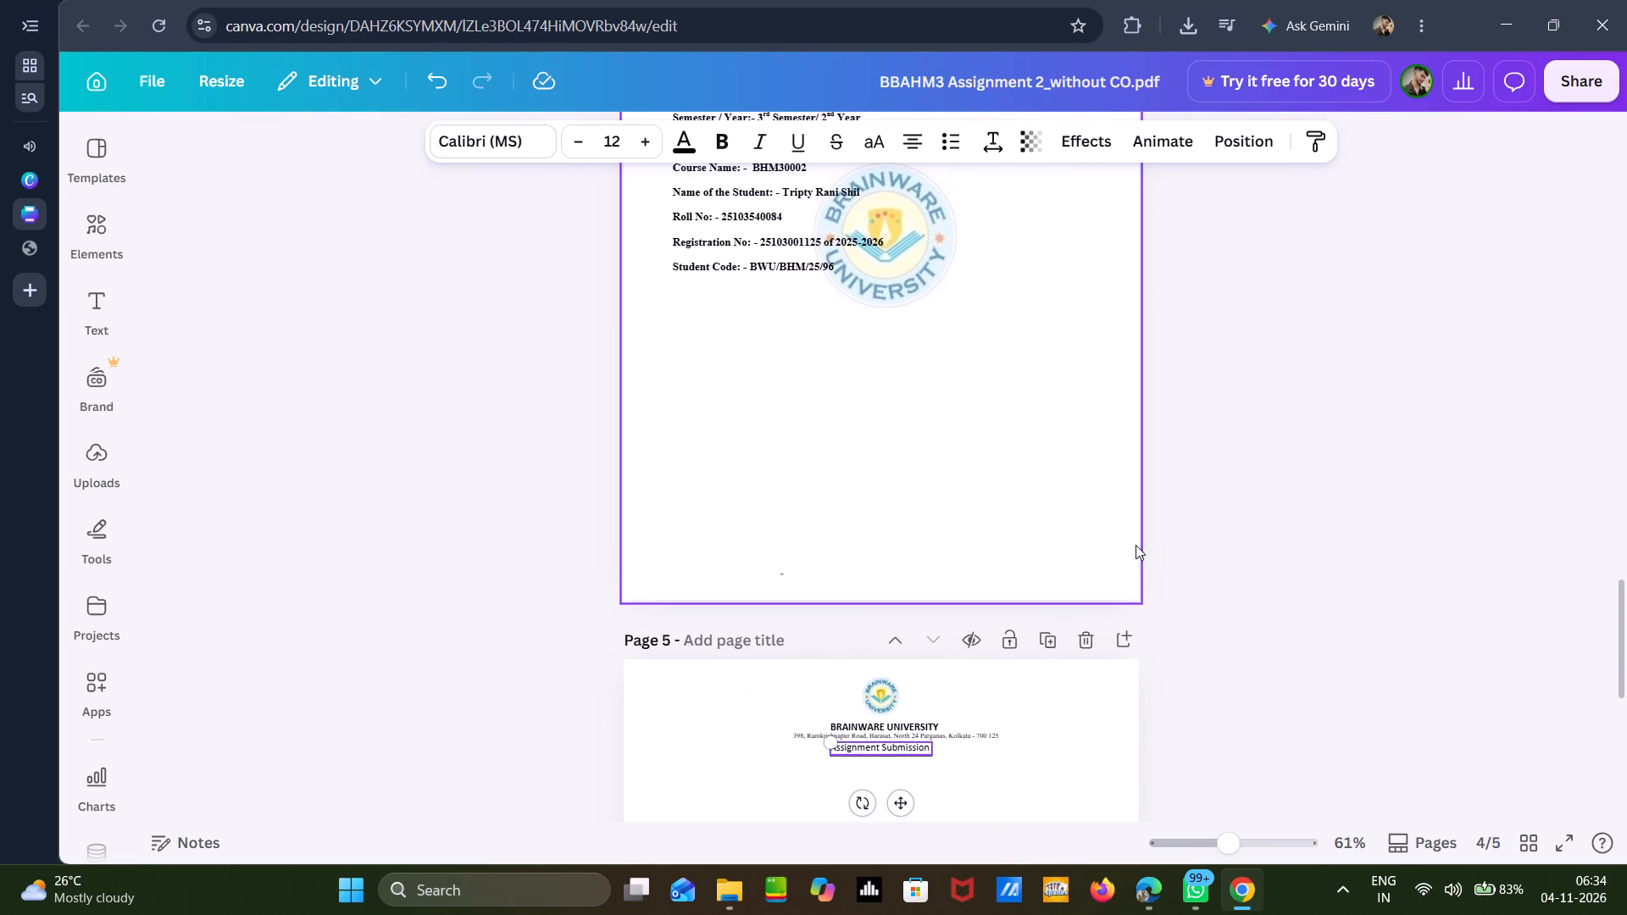
scroll(1136, 545, "up", 2)
scroll(1136, 545, "down", 1)
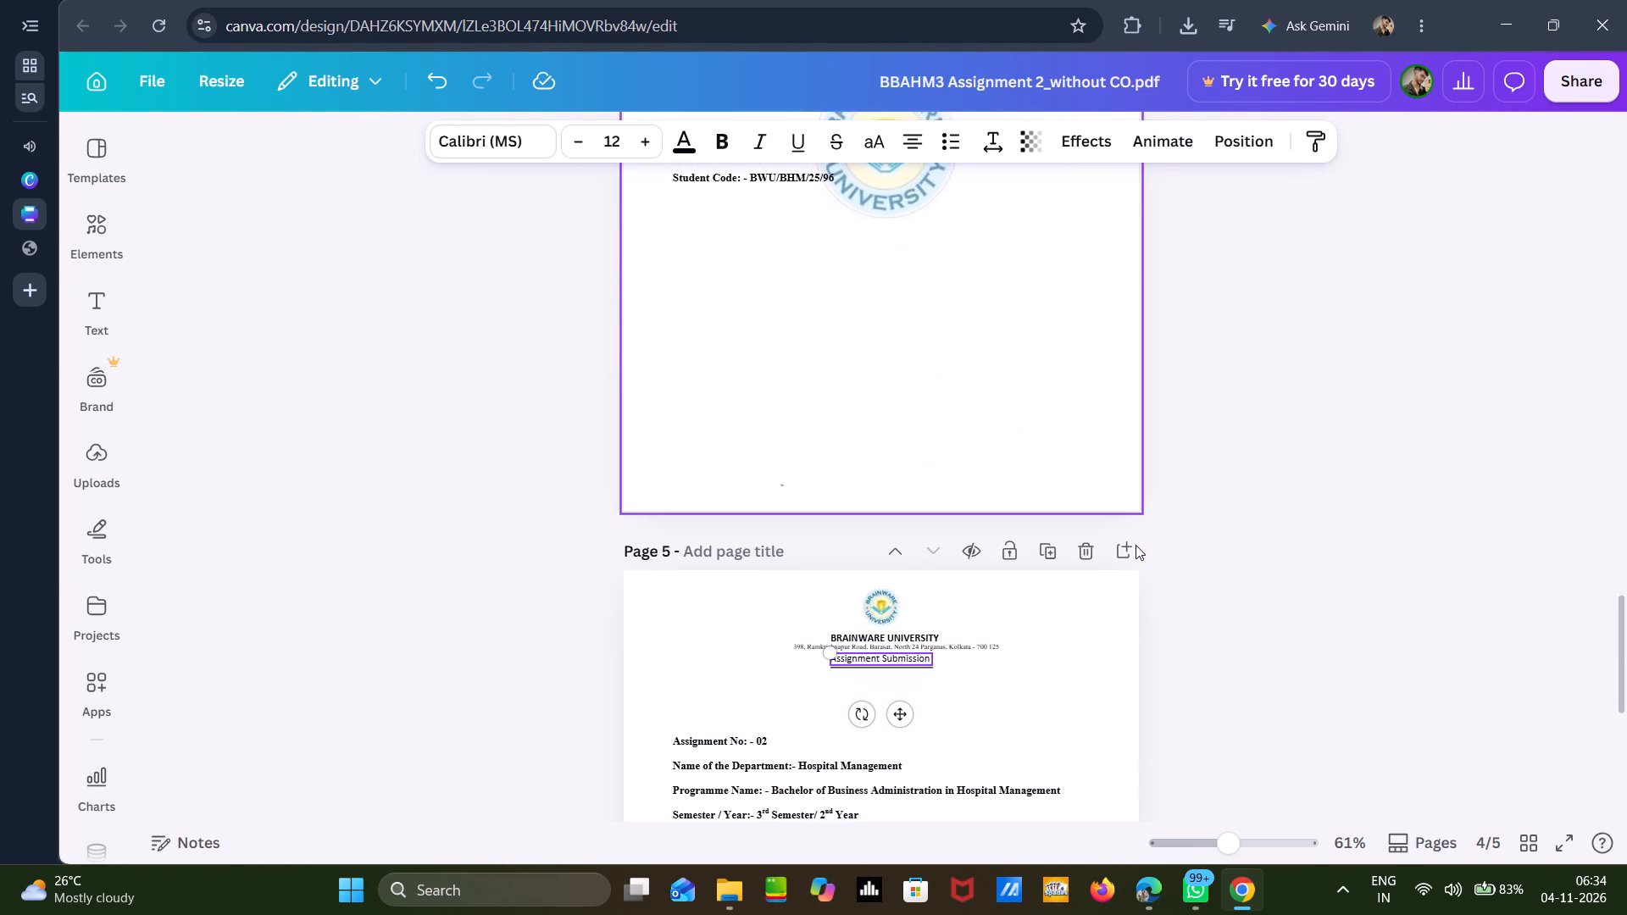
scroll(1136, 545, "down", 1)
left_click(990, 641)
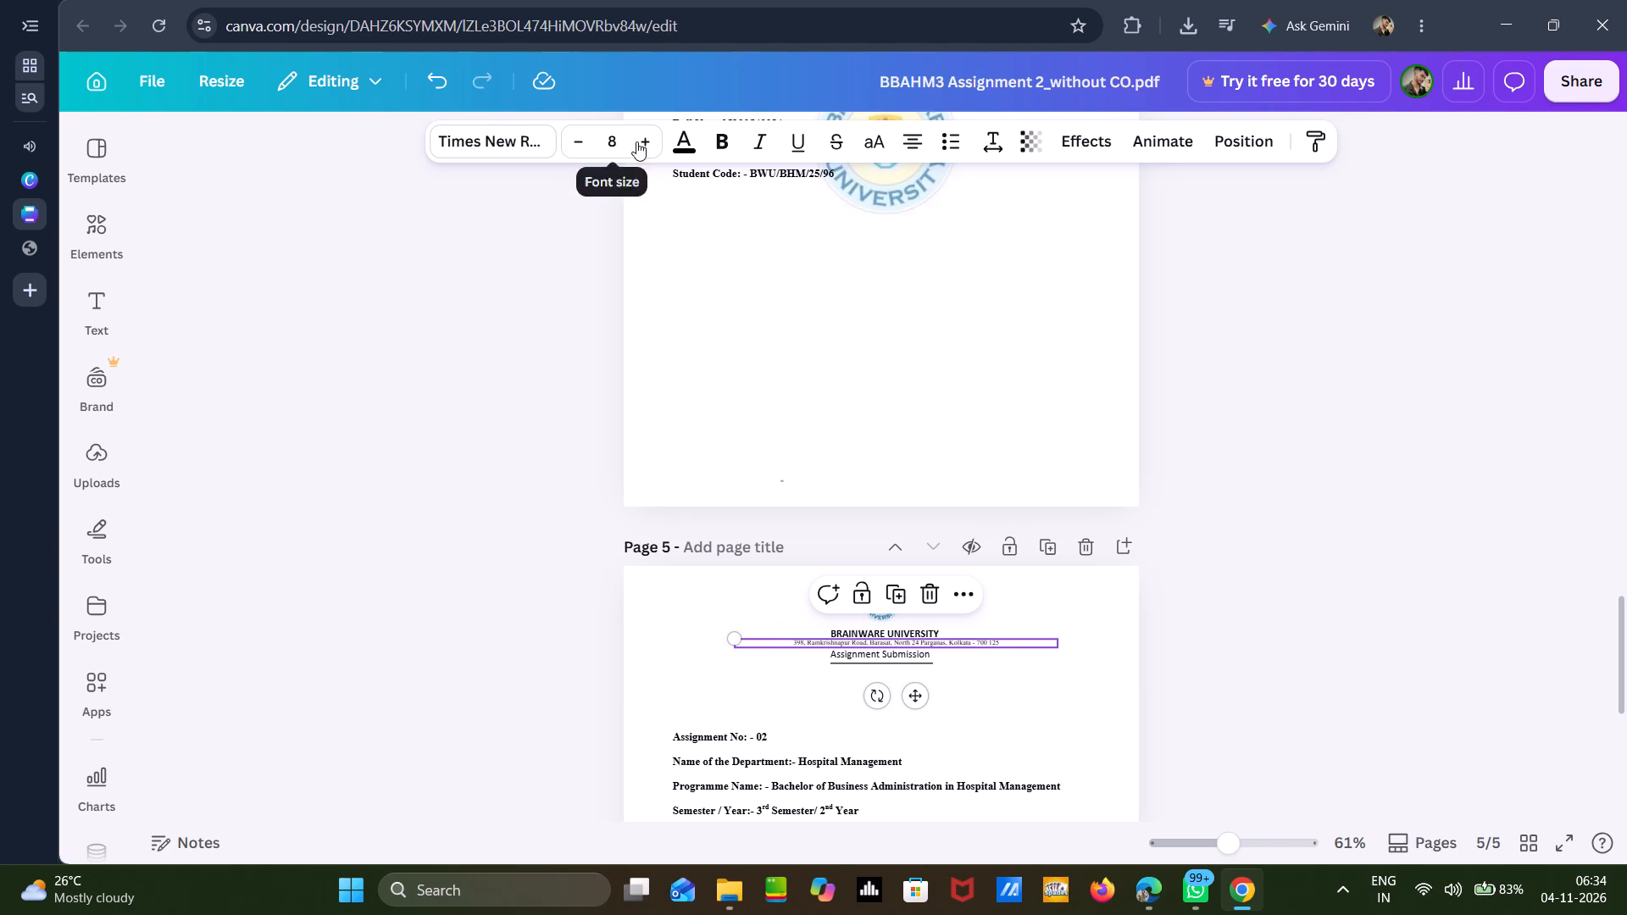
scroll(655, 160, "up", 3)
scroll(568, 344, "up", 4)
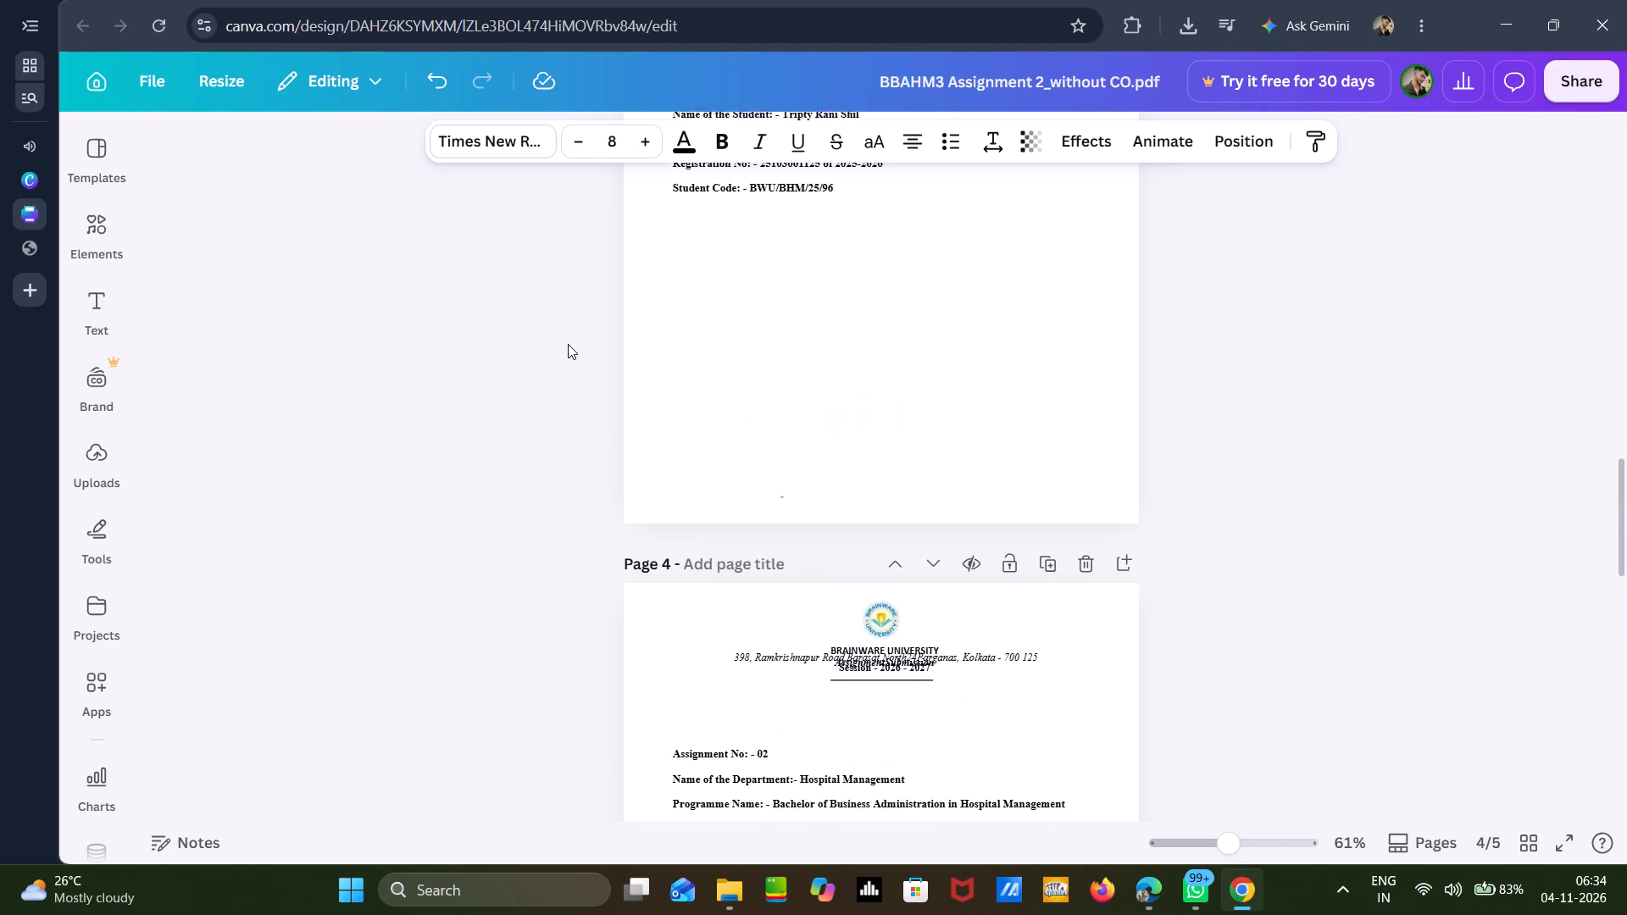
double_click(960, 668)
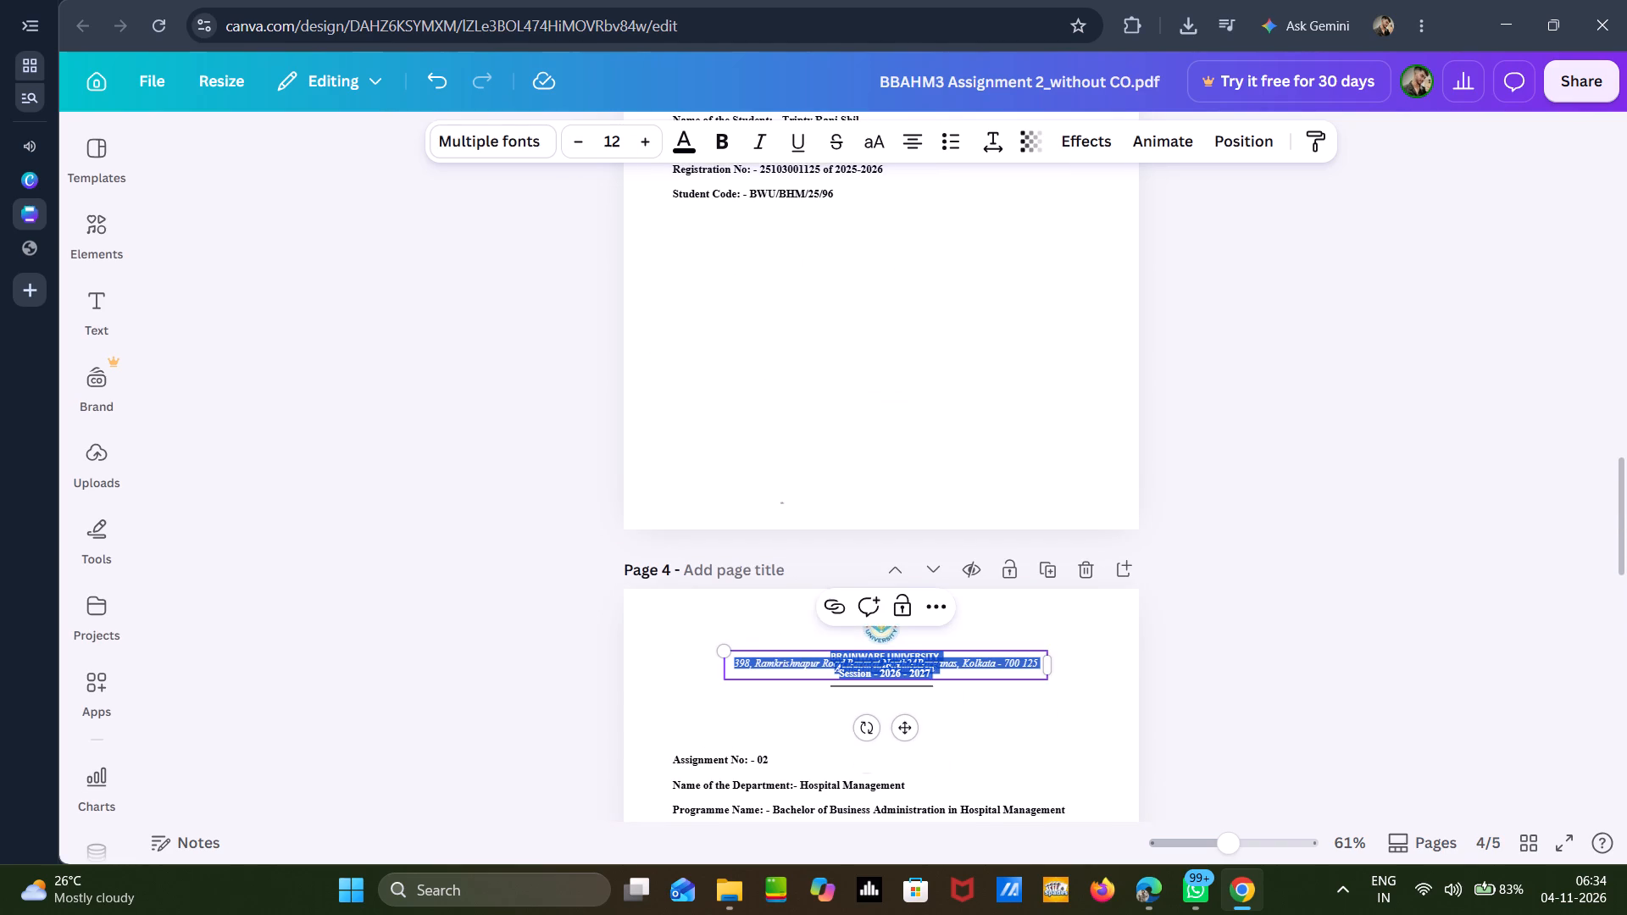
scroll(960, 668, "down", 5)
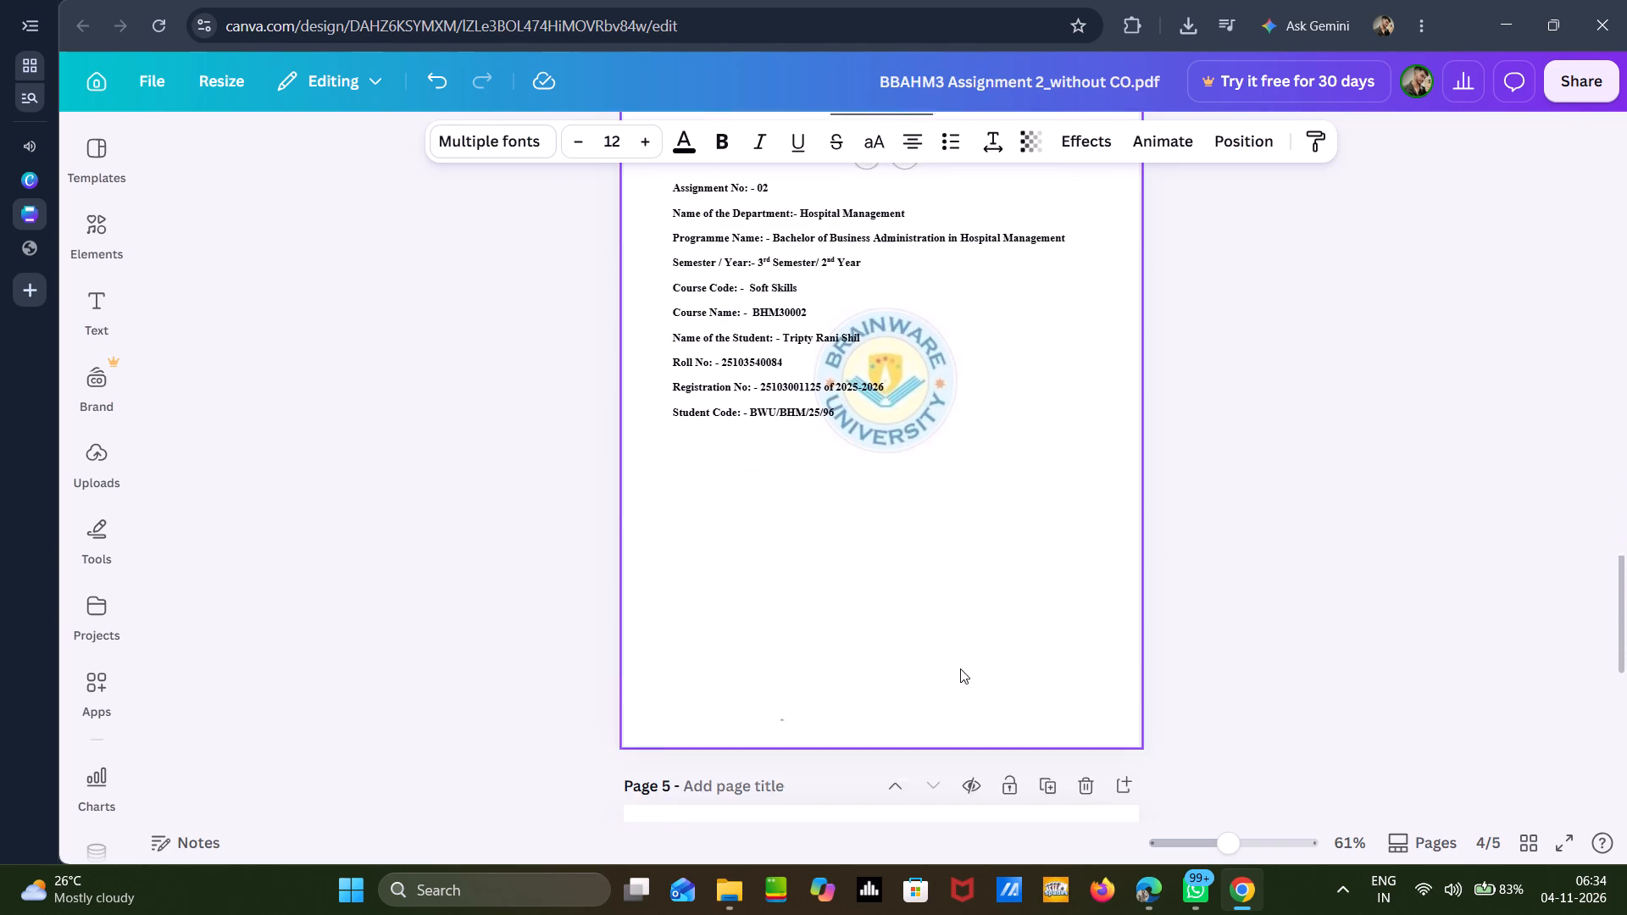
scroll(960, 668, "down", 1)
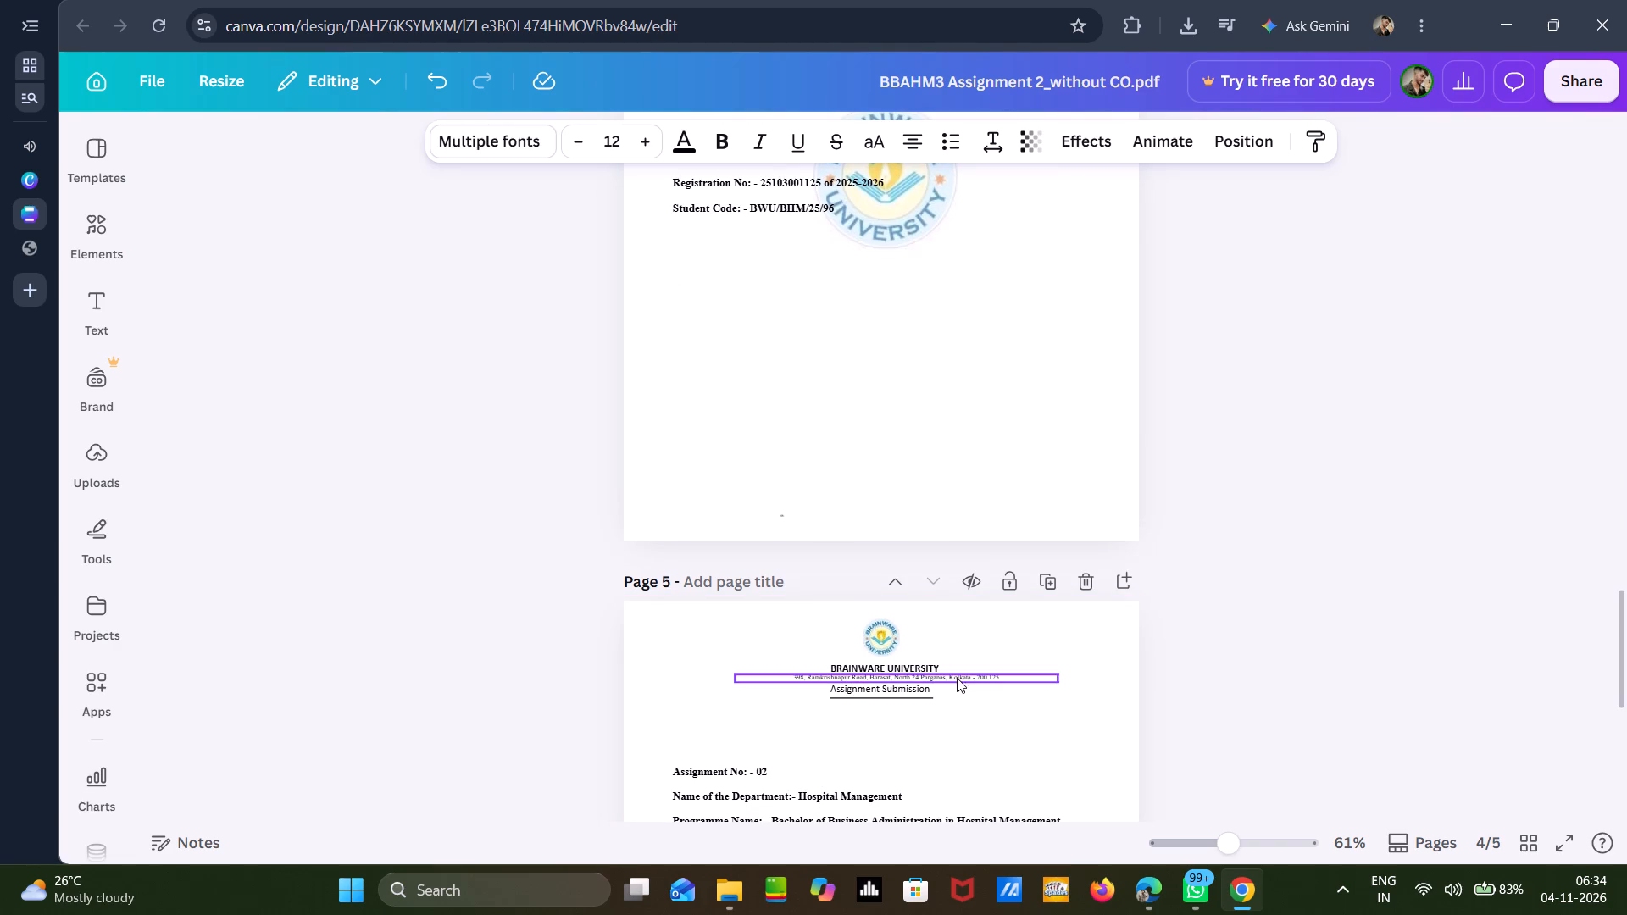
Set the font size of page 5's address line to 12.
left_click(957, 683)
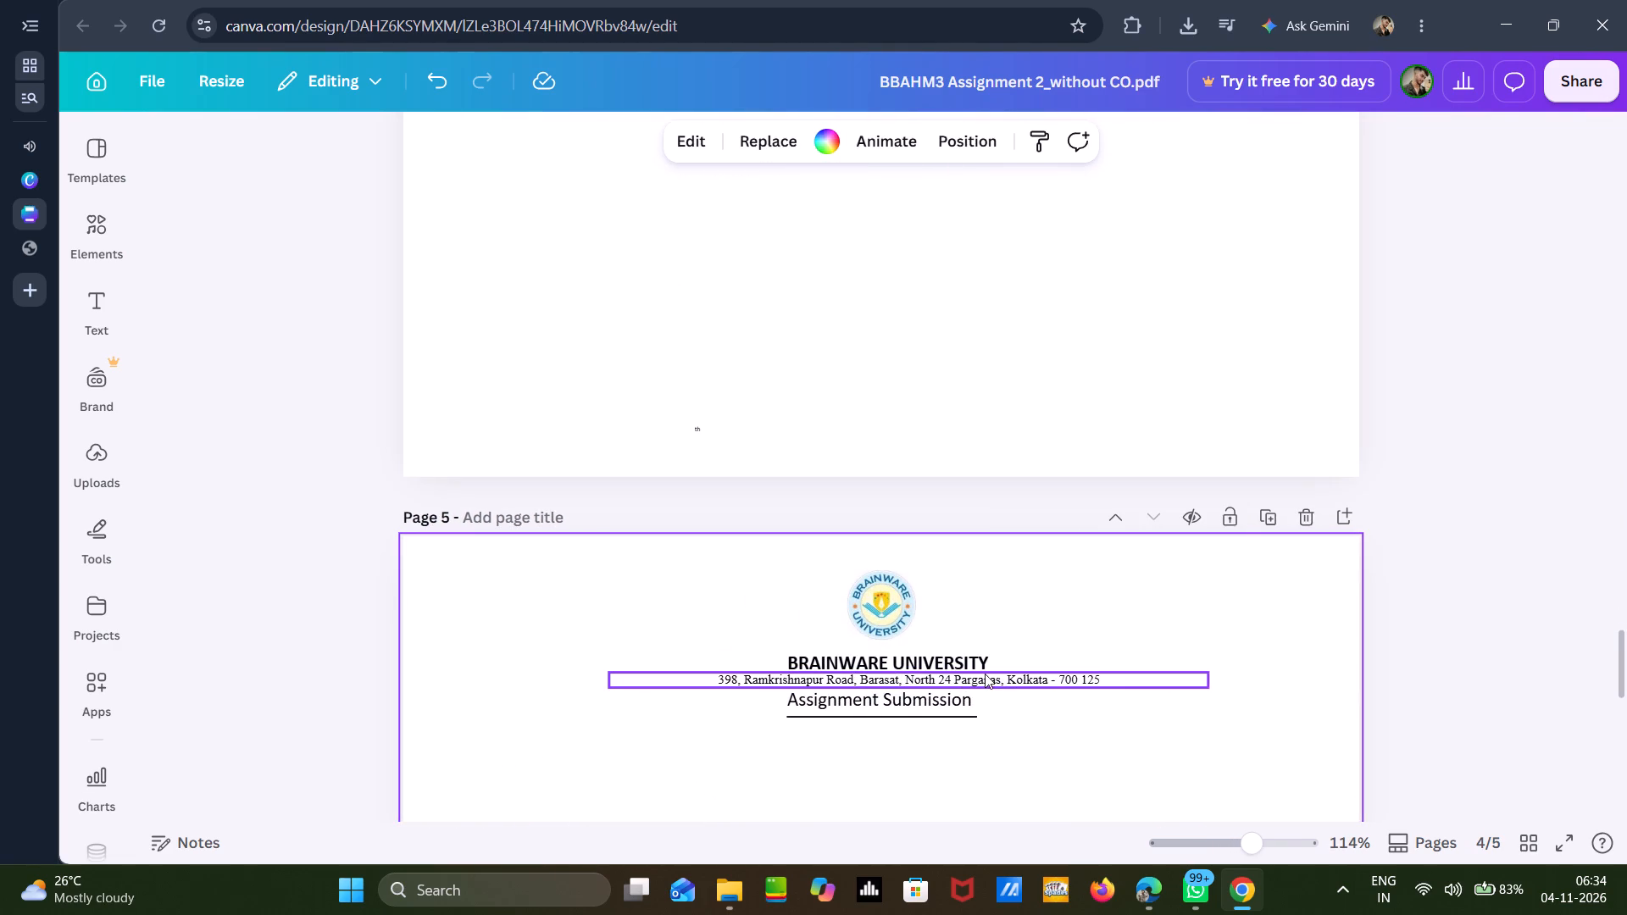
left_click(986, 675)
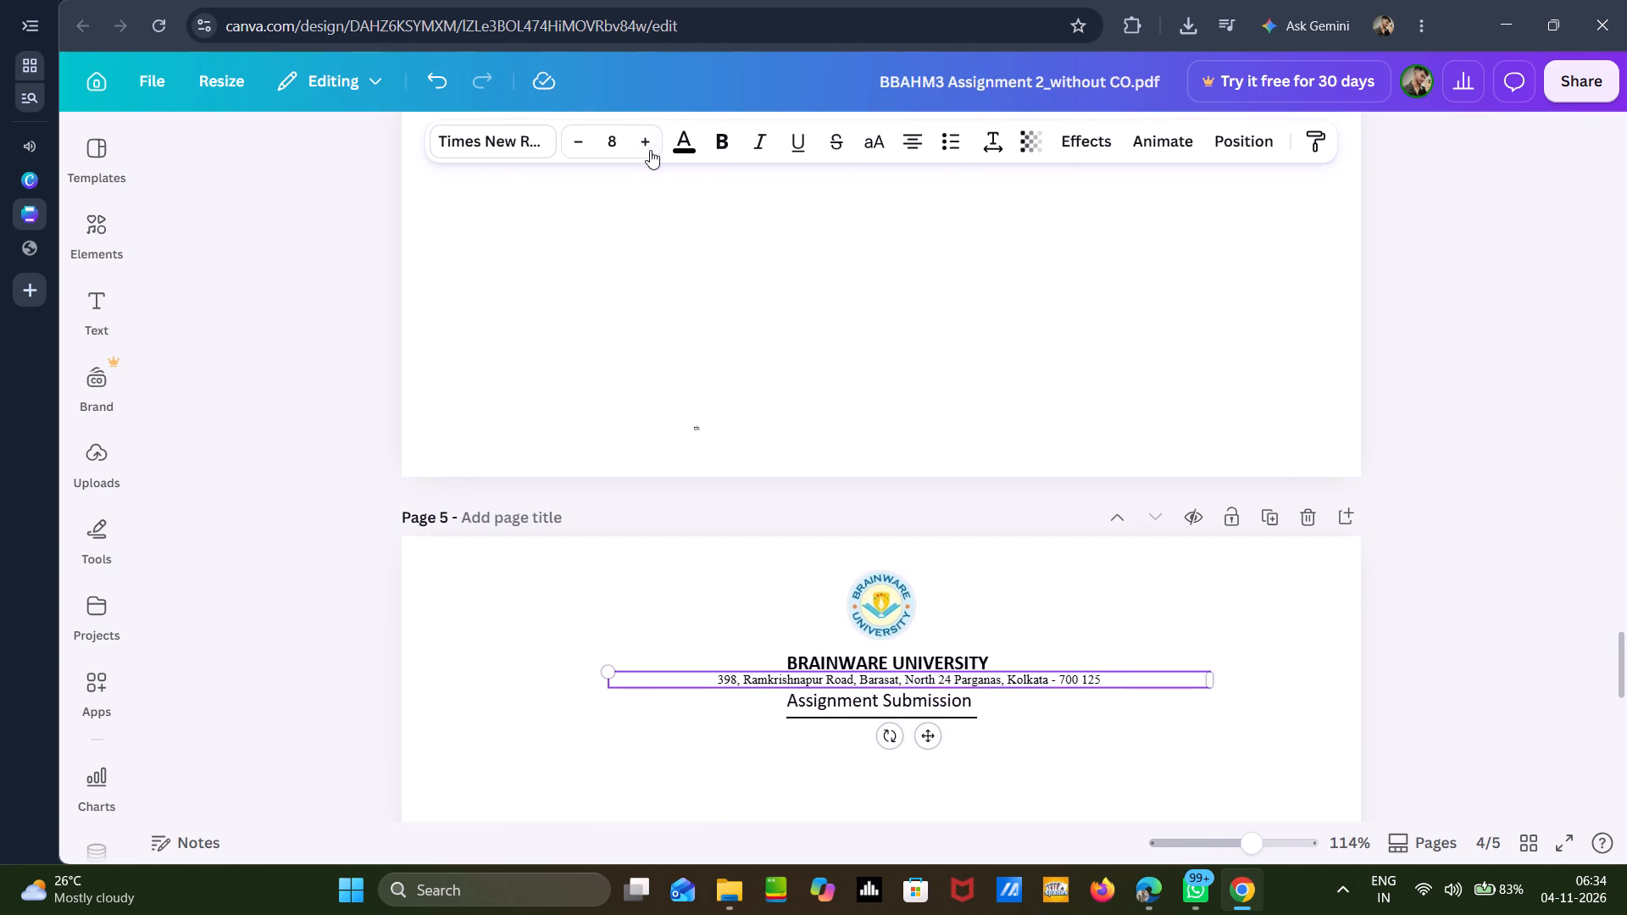
triple_click(645, 146)
left_click(645, 146)
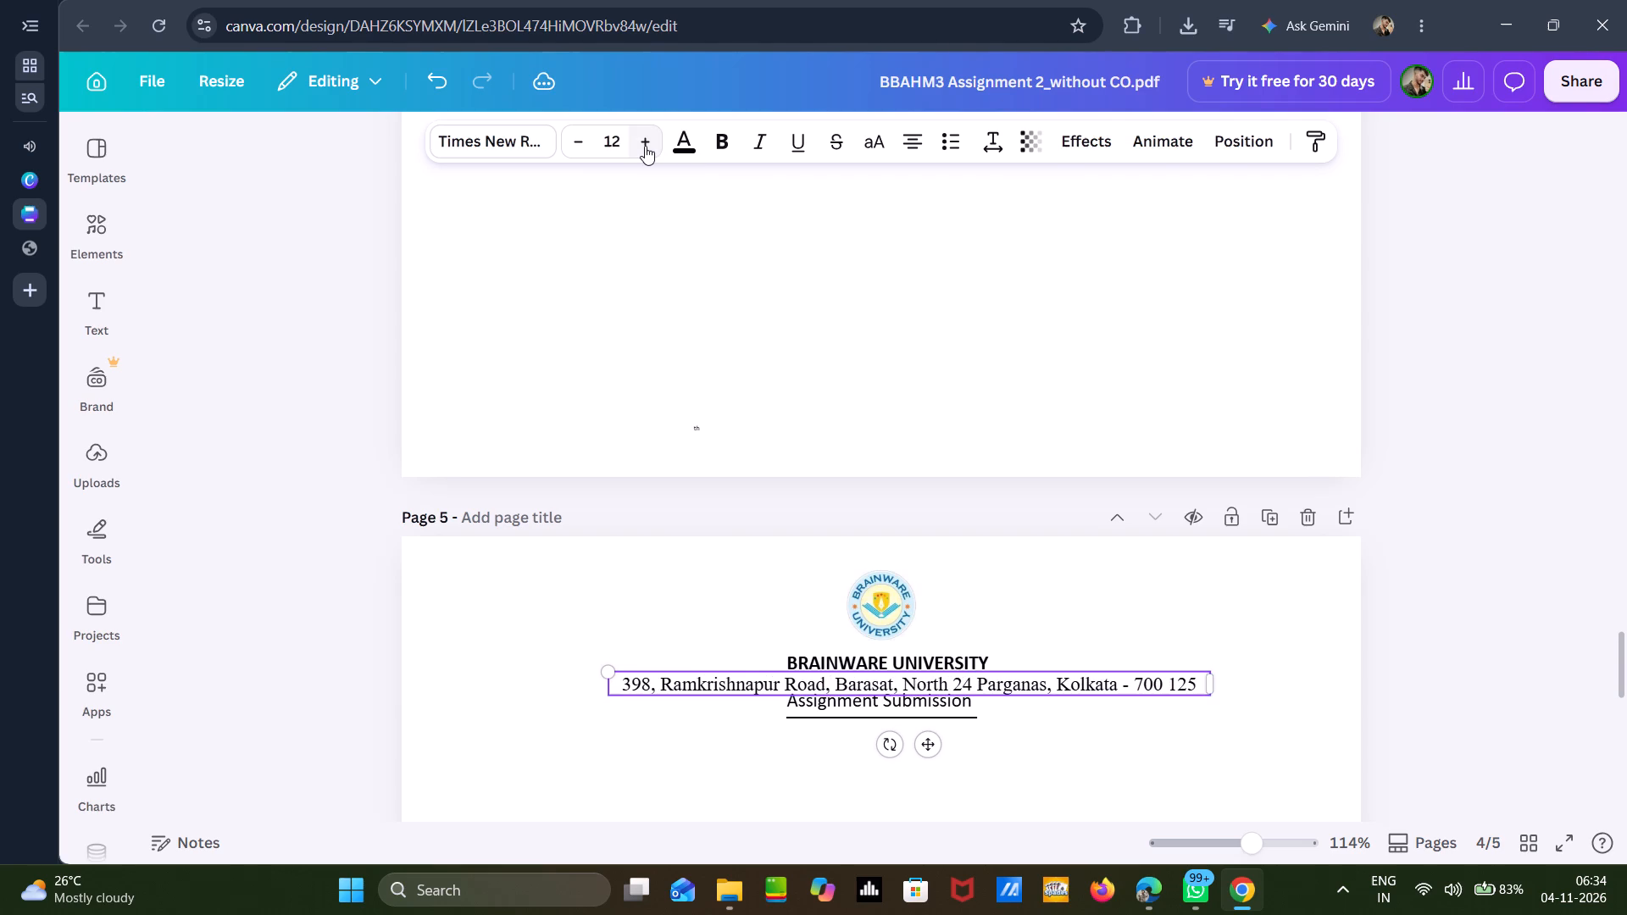
Nudge the "Assignment Submission" text on page 5 slightly down, away from the address line.
left_click(940, 708)
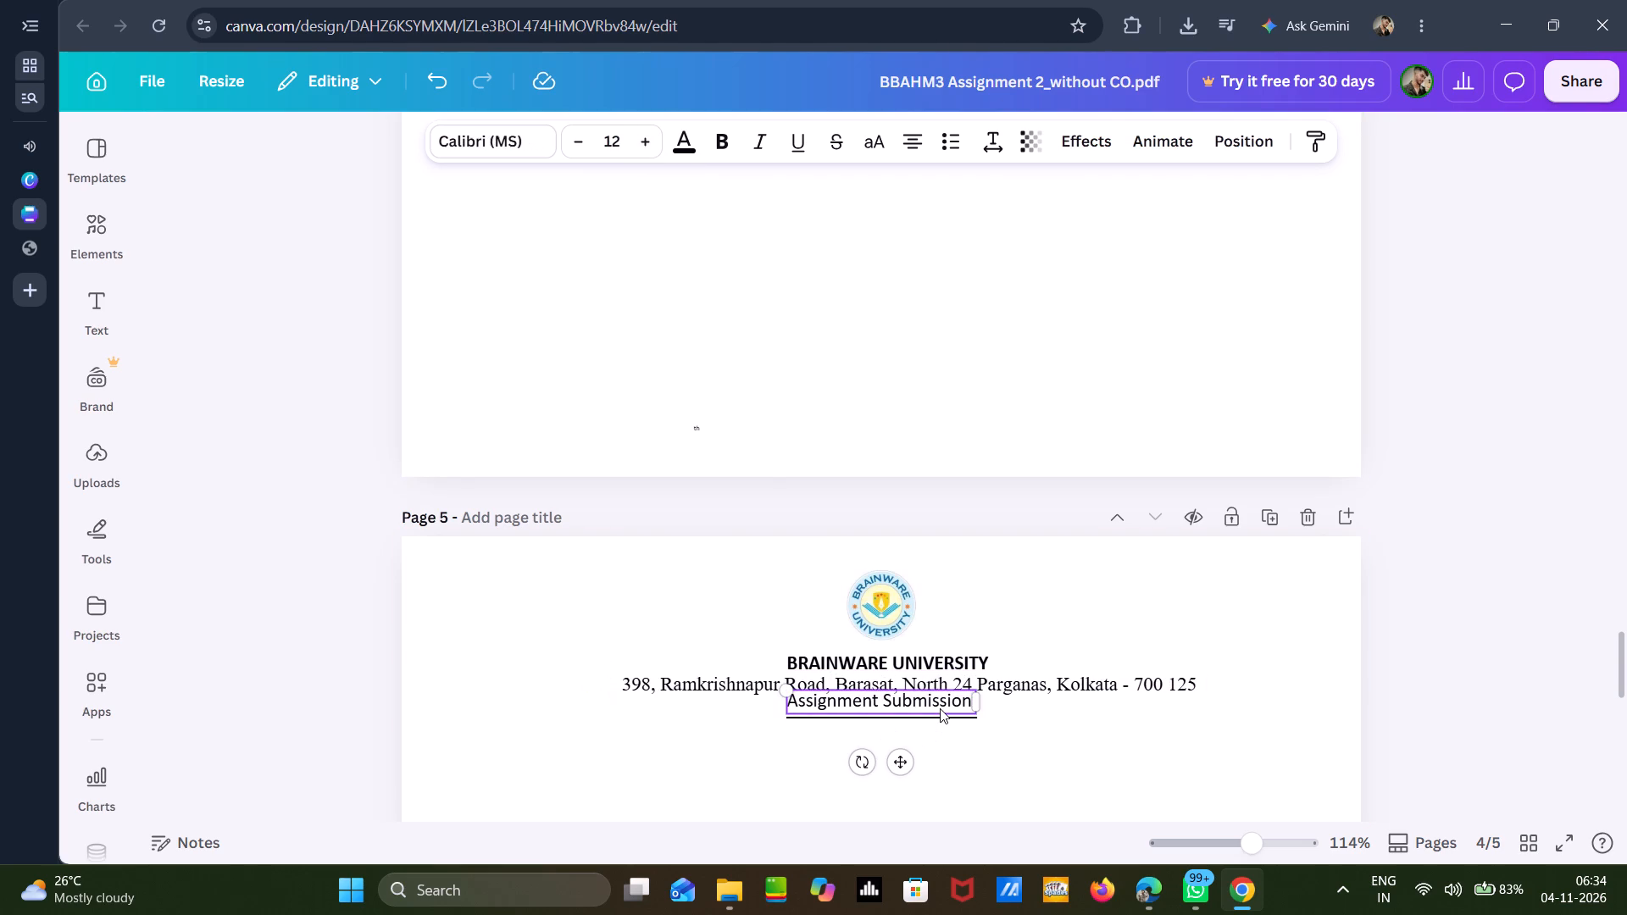
key("Down")
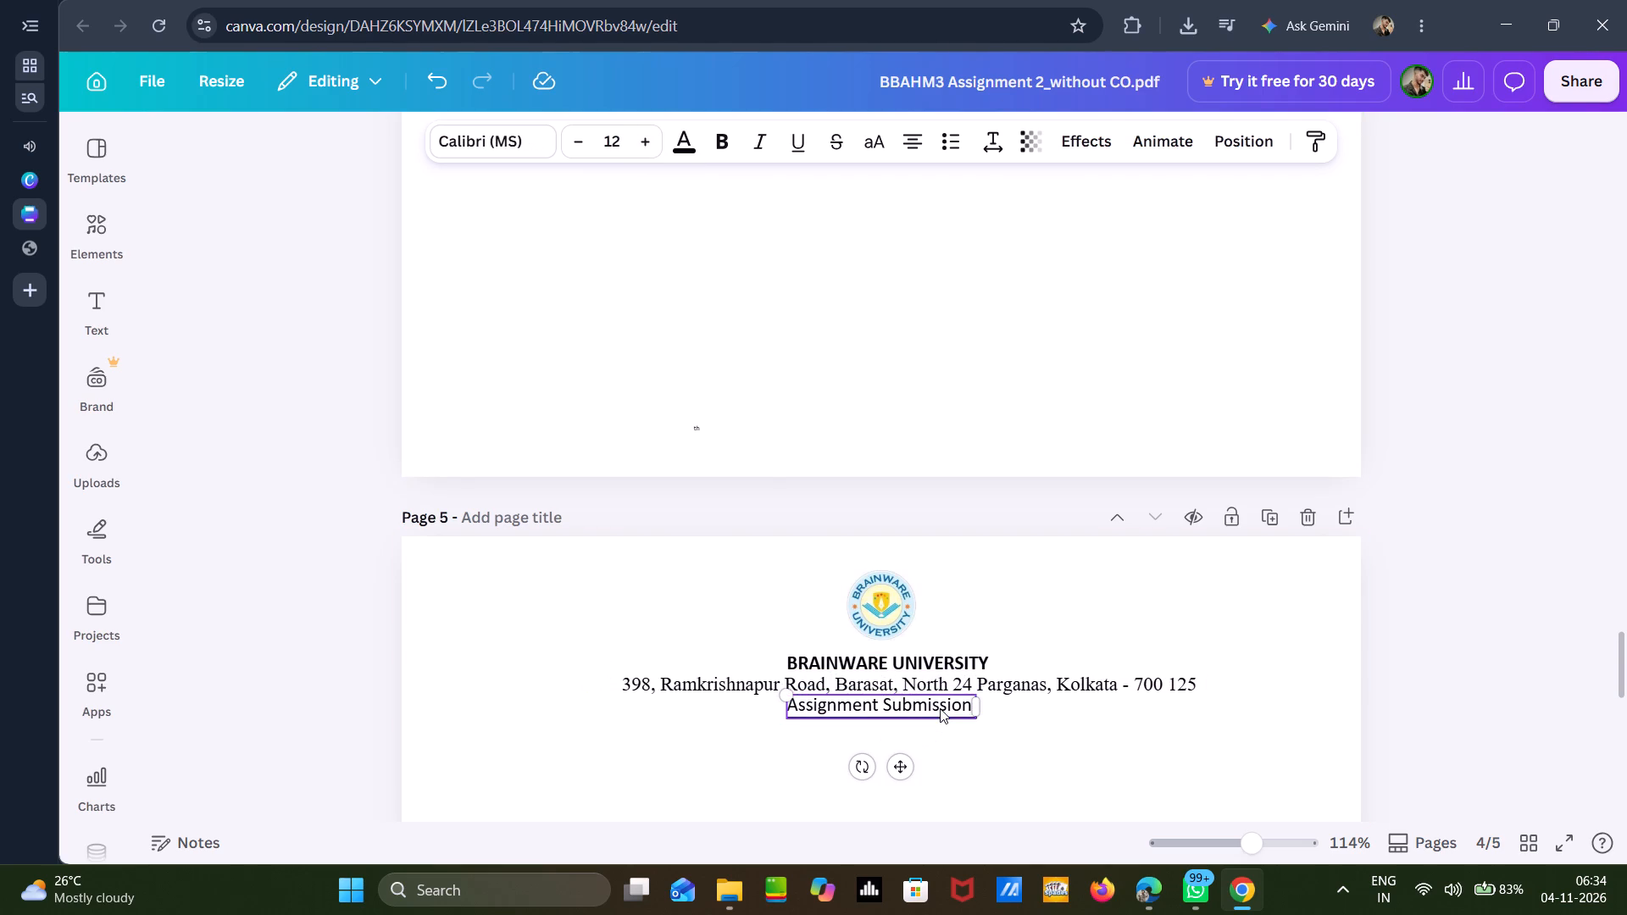
left_click(1470, 469)
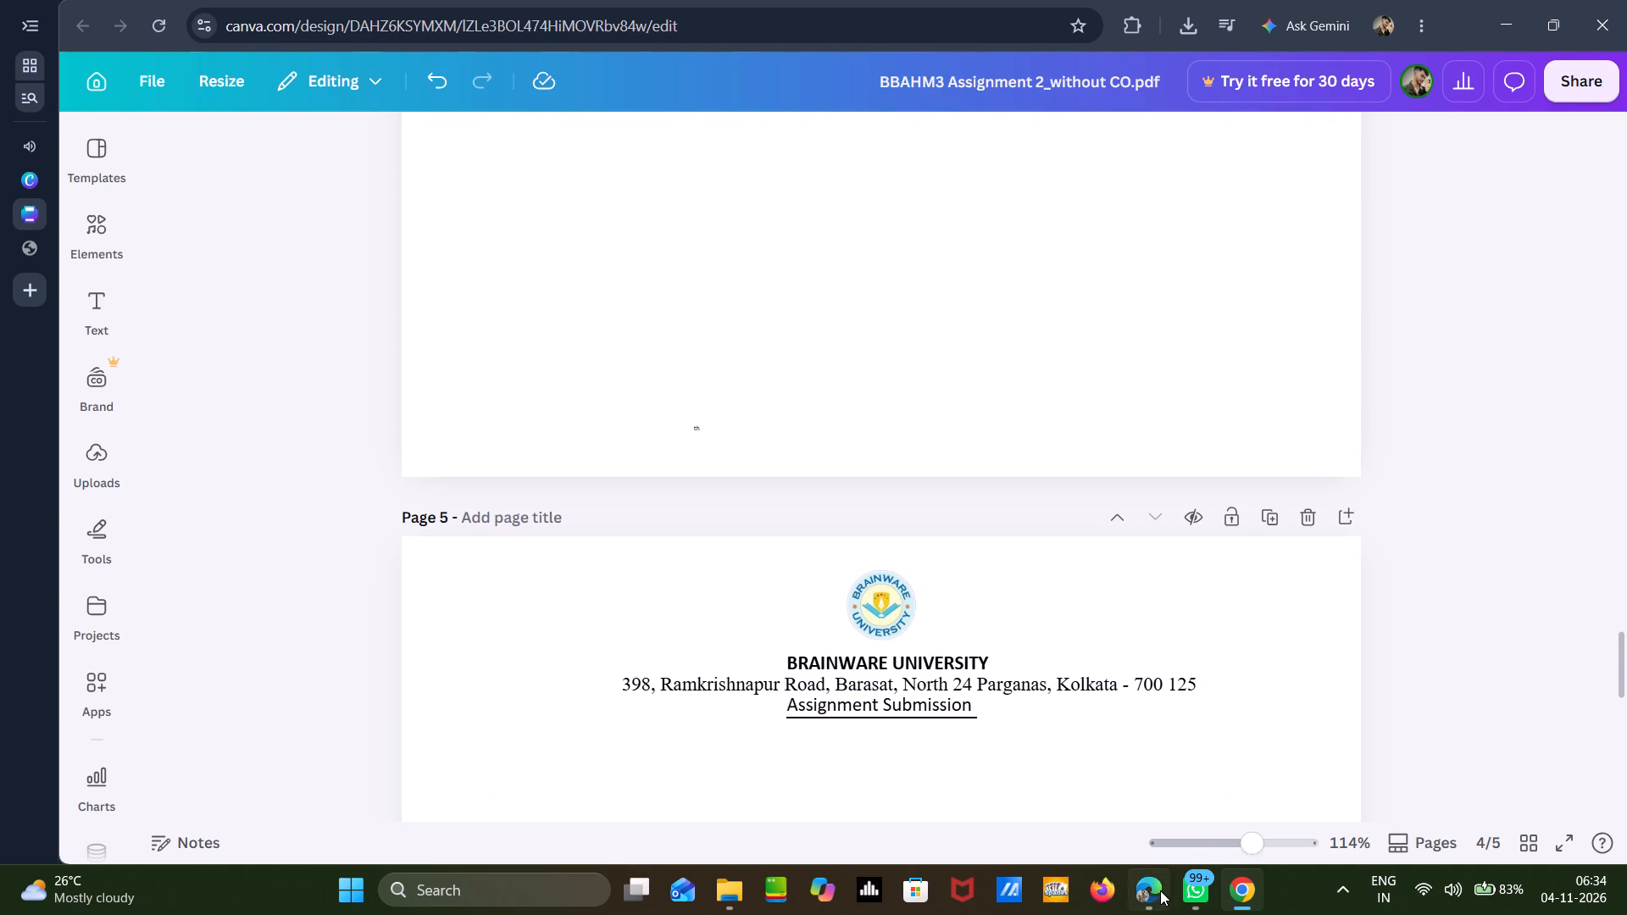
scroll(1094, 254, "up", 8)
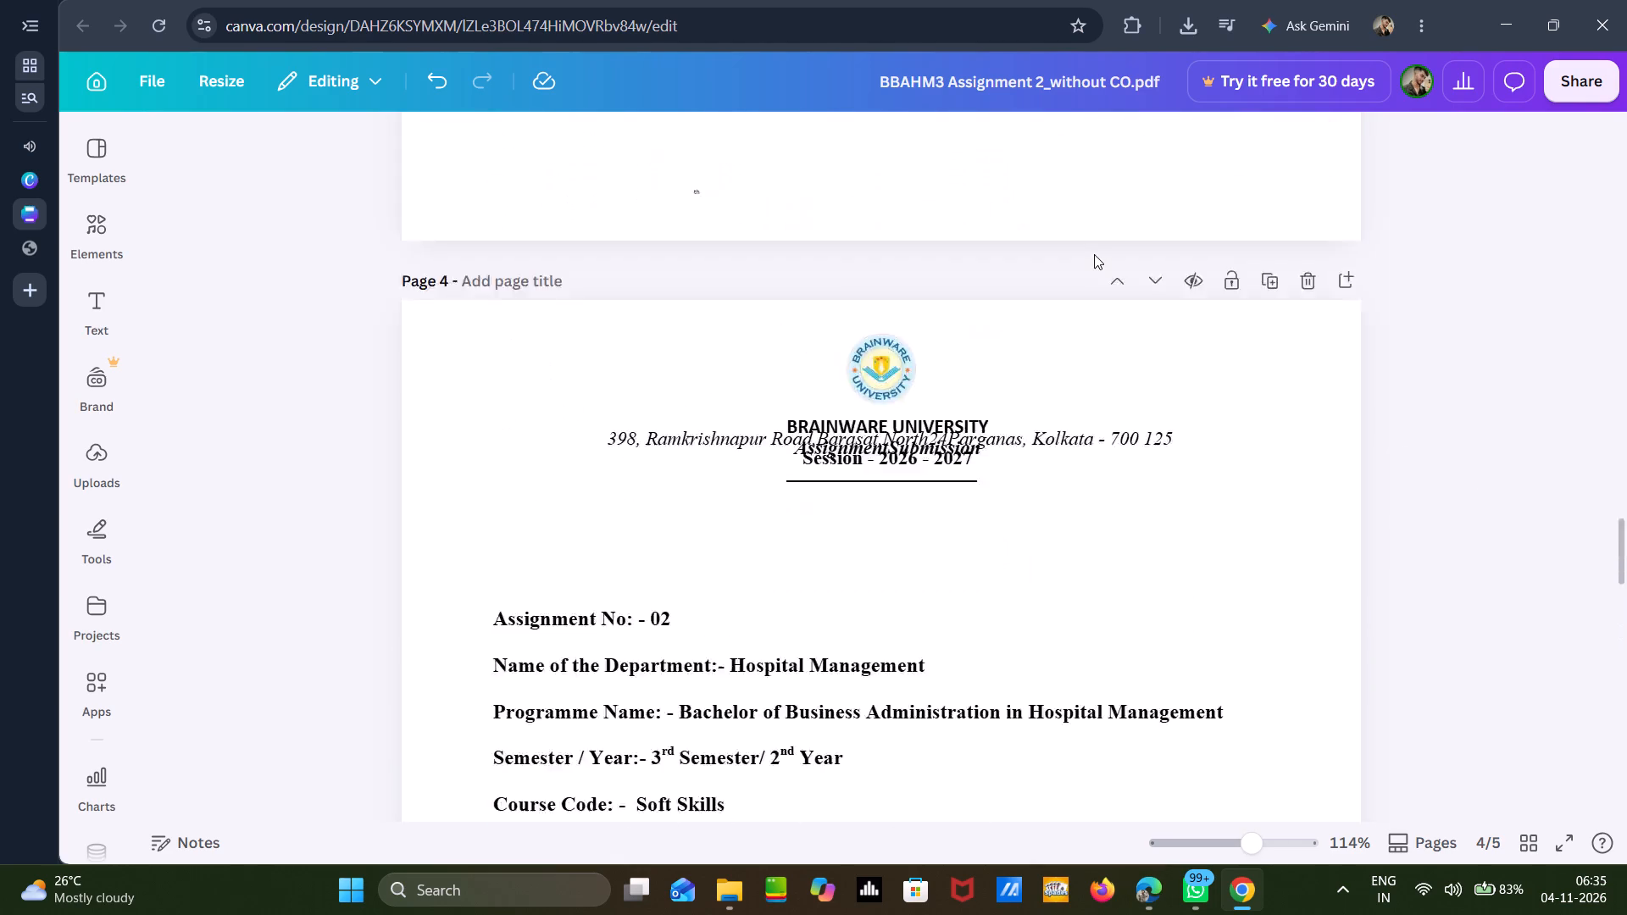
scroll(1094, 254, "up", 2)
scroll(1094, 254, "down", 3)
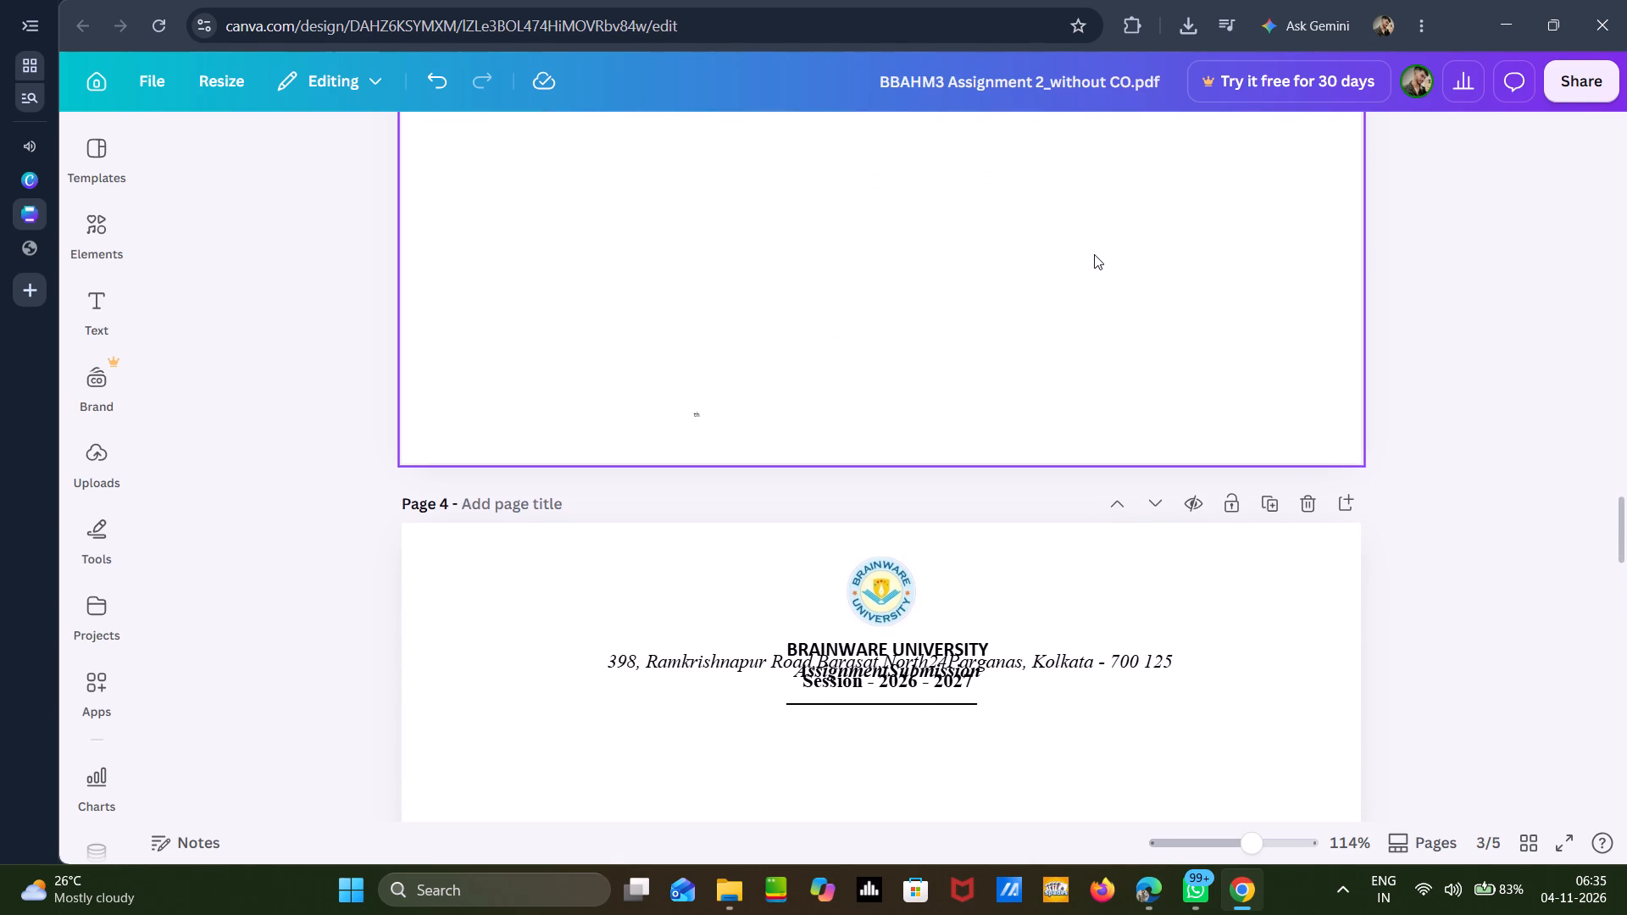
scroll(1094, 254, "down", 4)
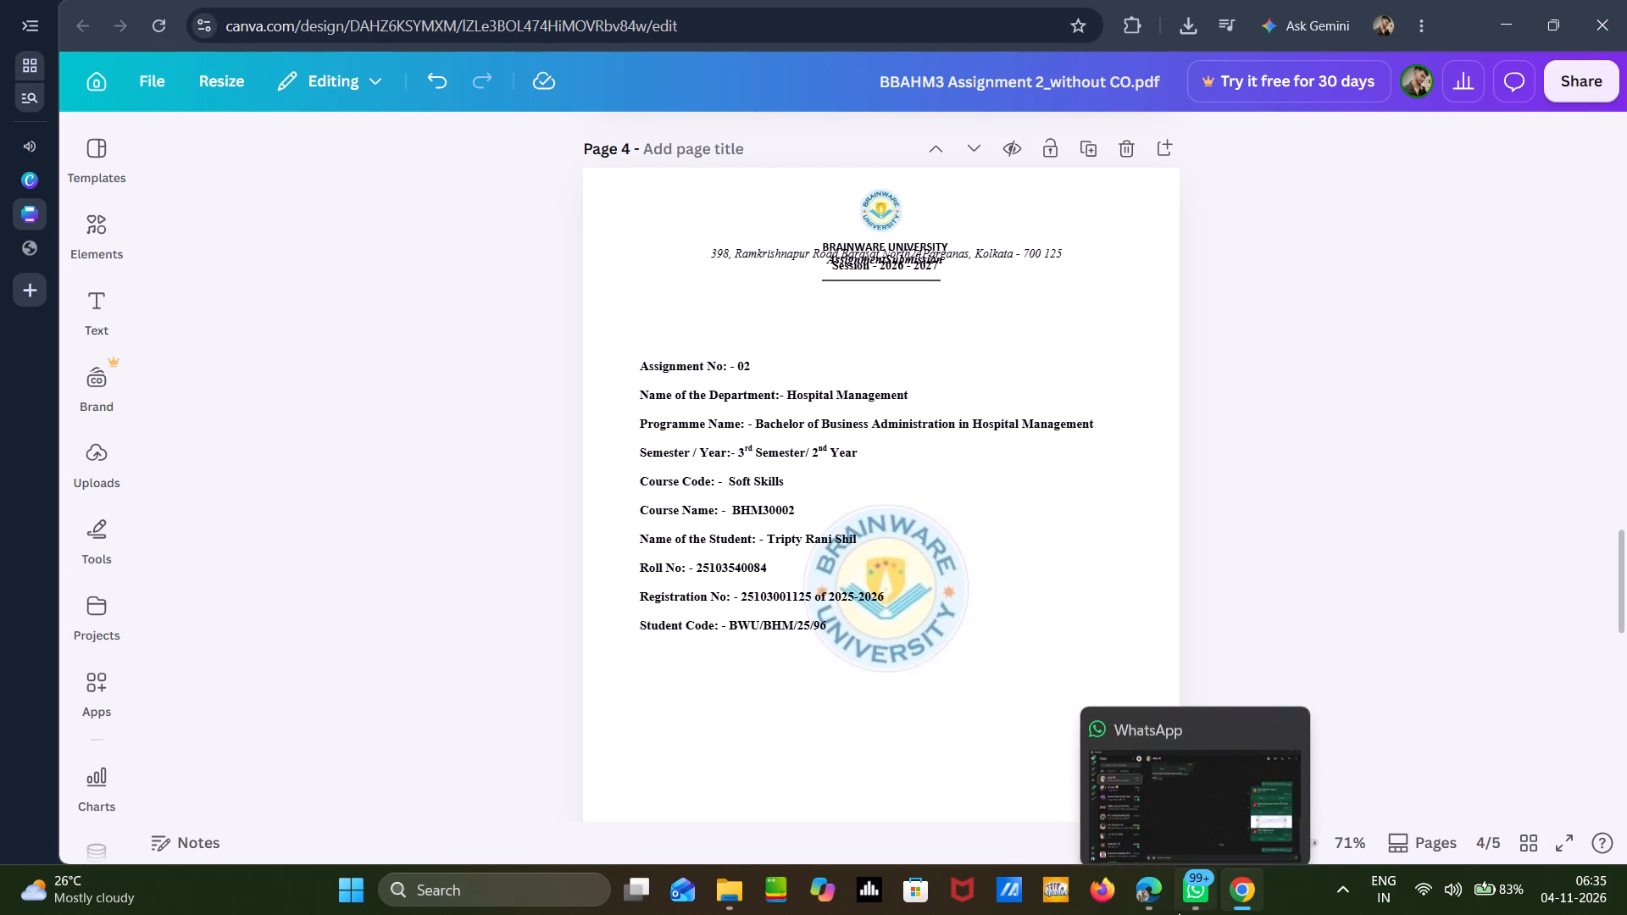
Copy the "Session - 2026 - 2027" line from the source PDF in Edge and paste it onto page 5 of the Canva design.
left_click(1158, 898)
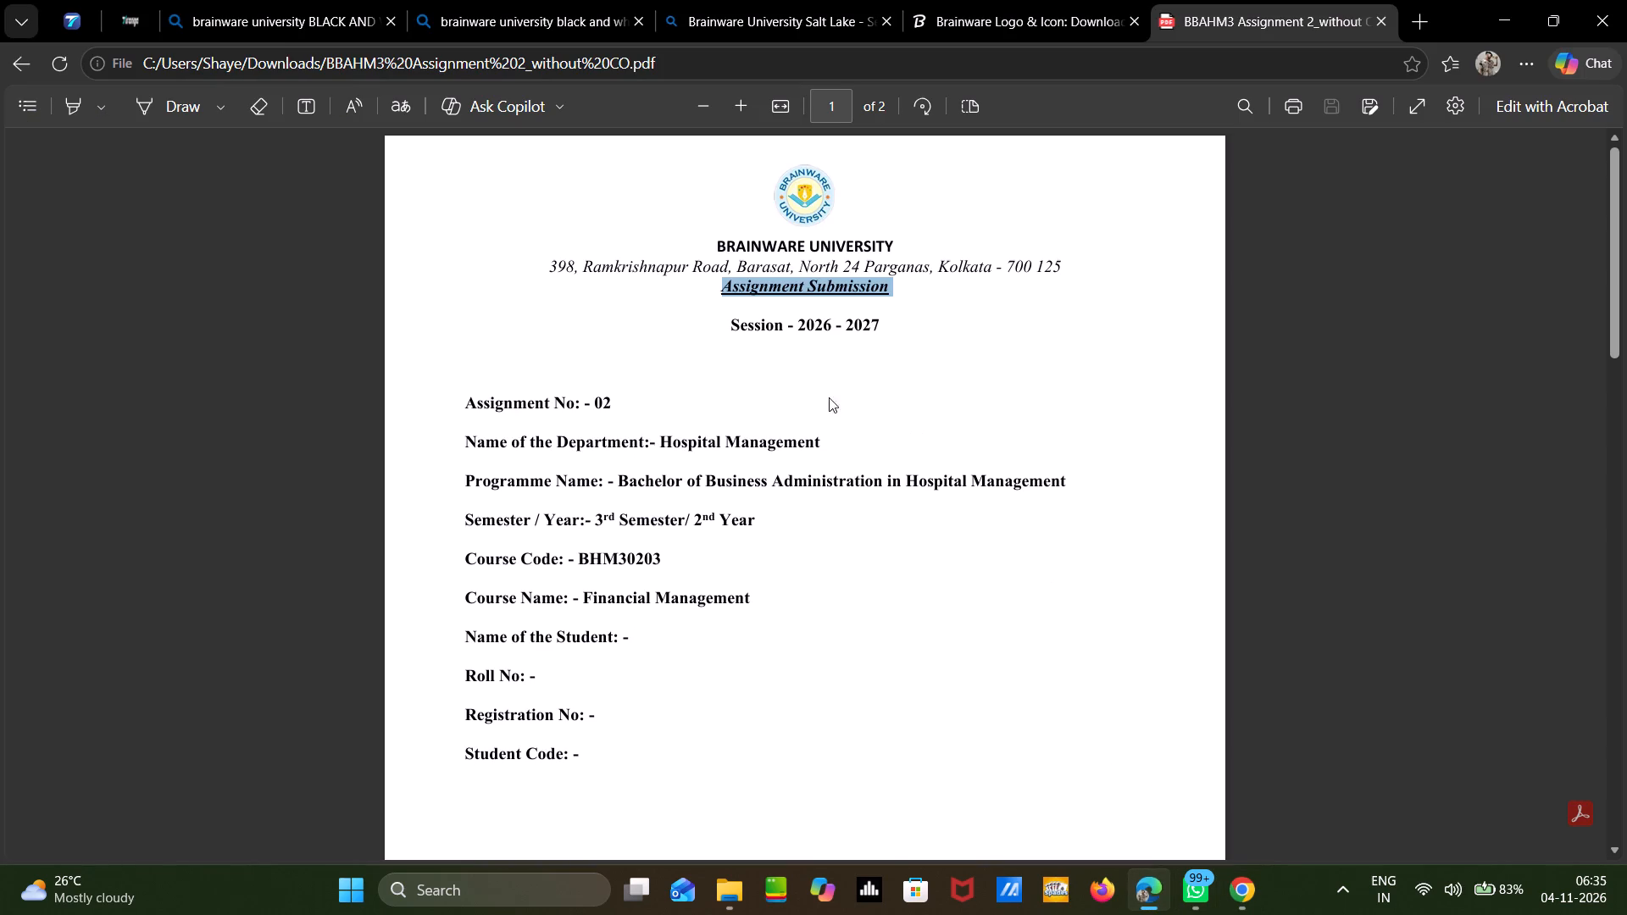
triple_click(786, 320)
left_click(786, 320)
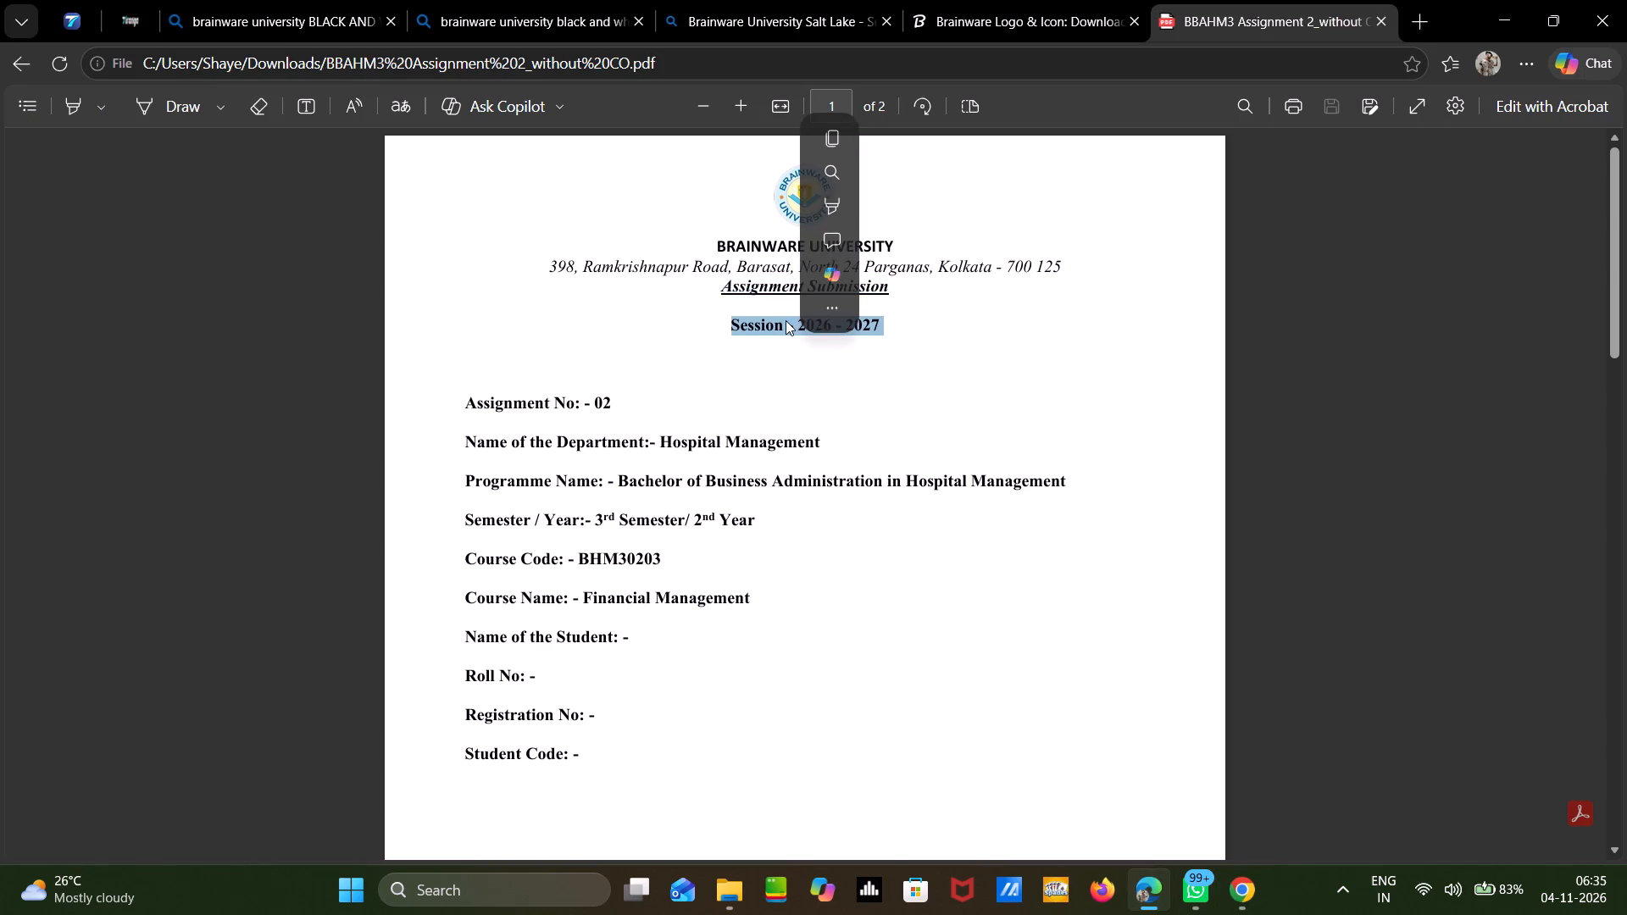
left_click(844, 133)
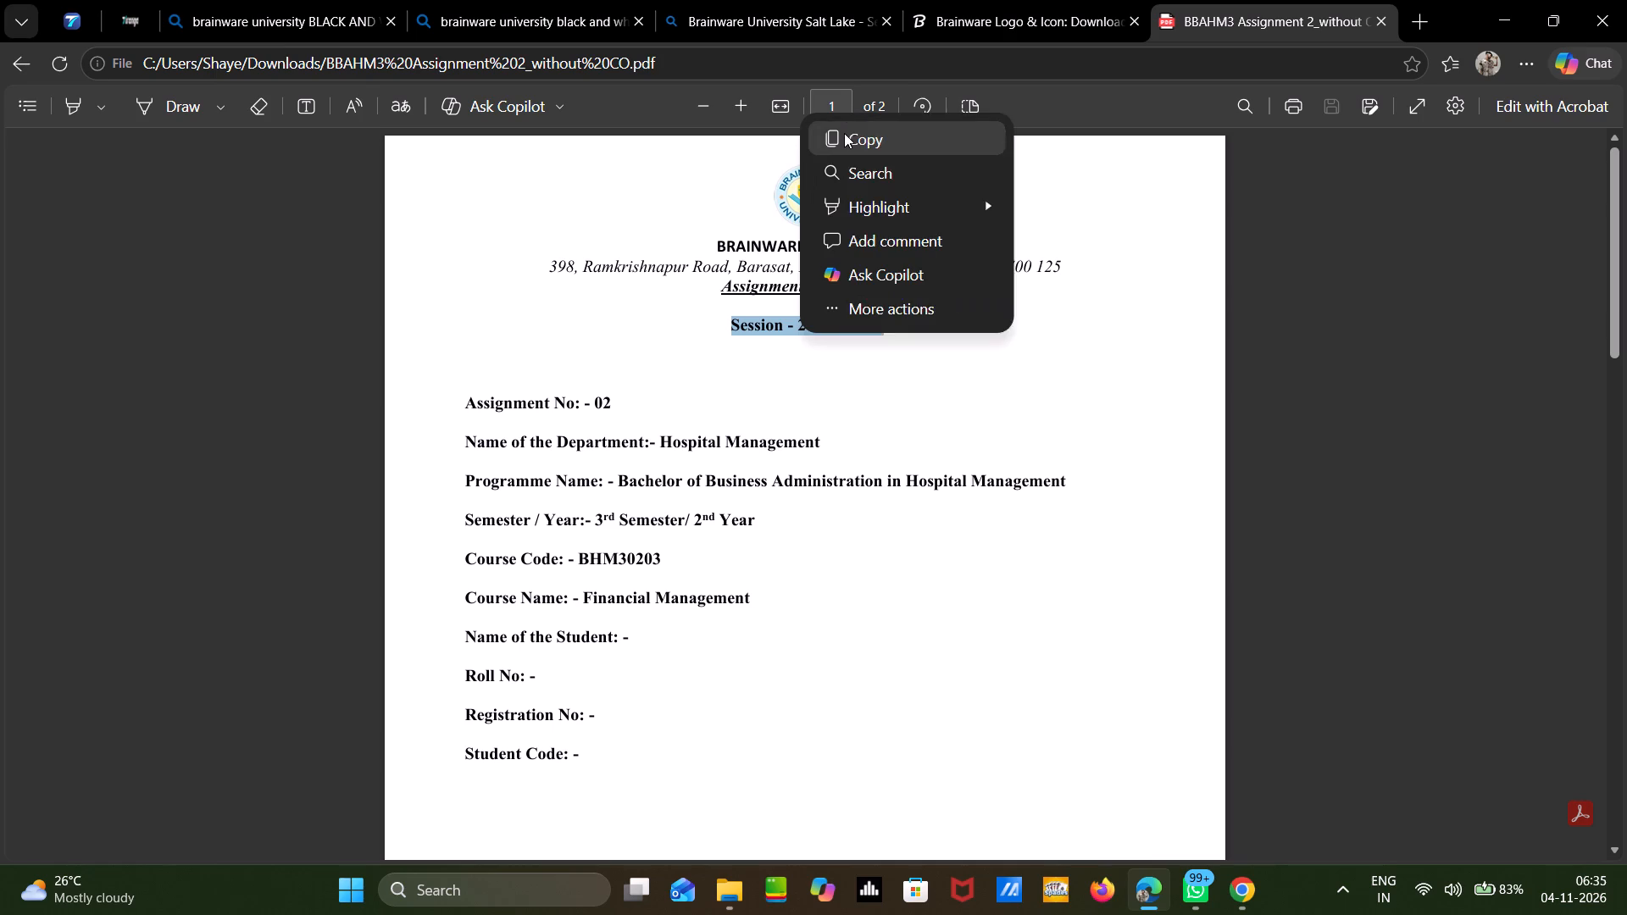
left_click(1247, 878)
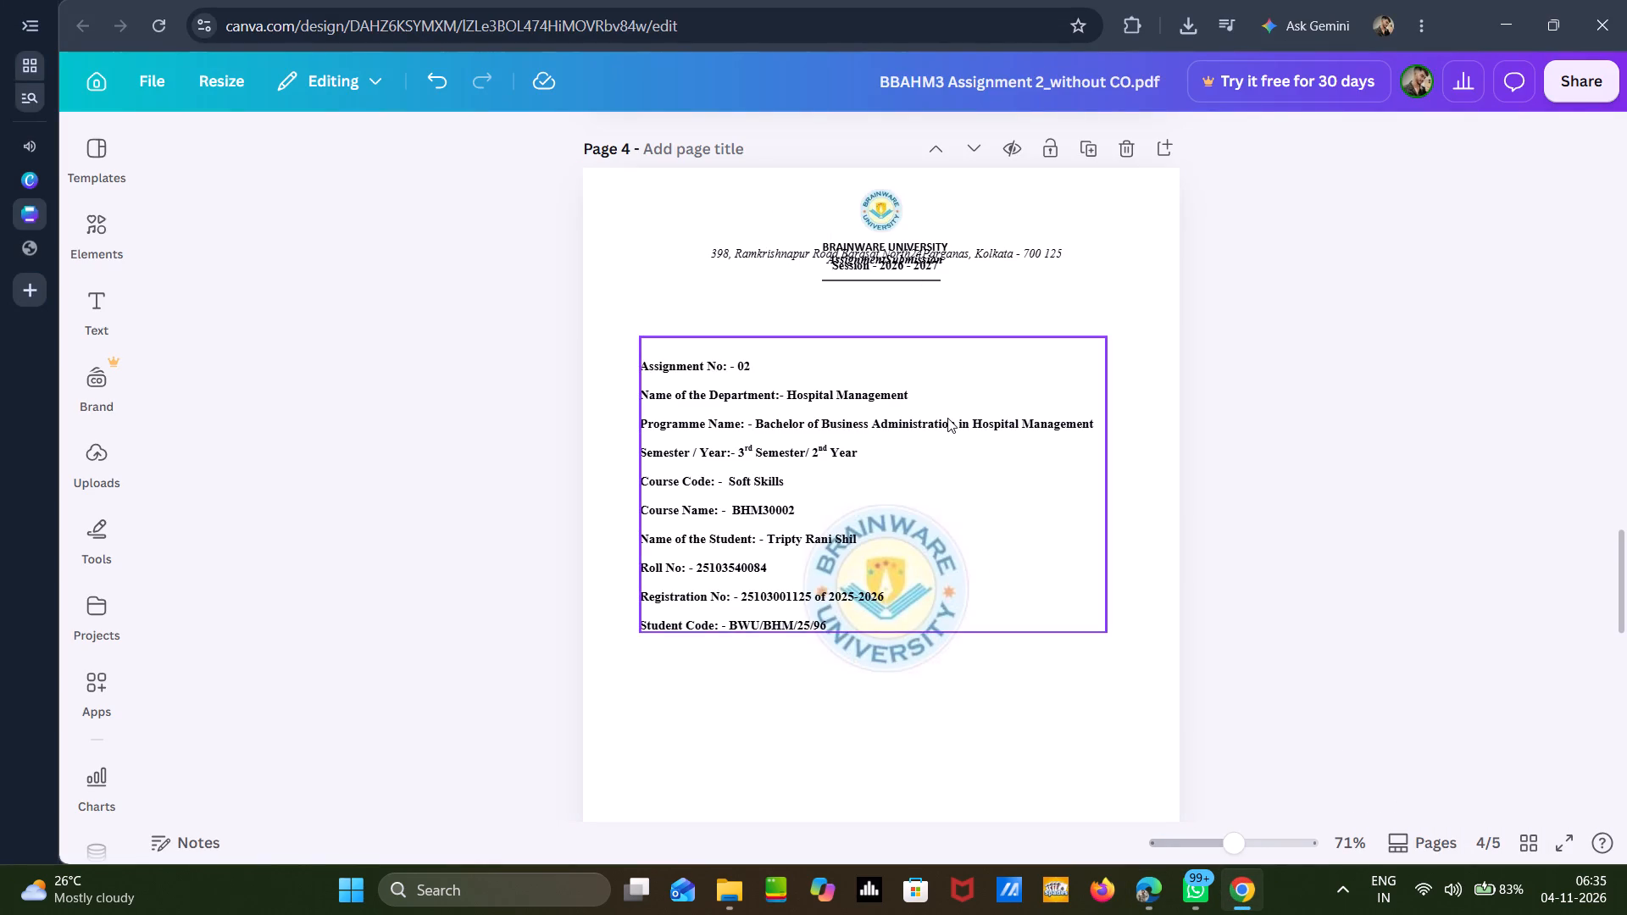
scroll(947, 418, "down", 3)
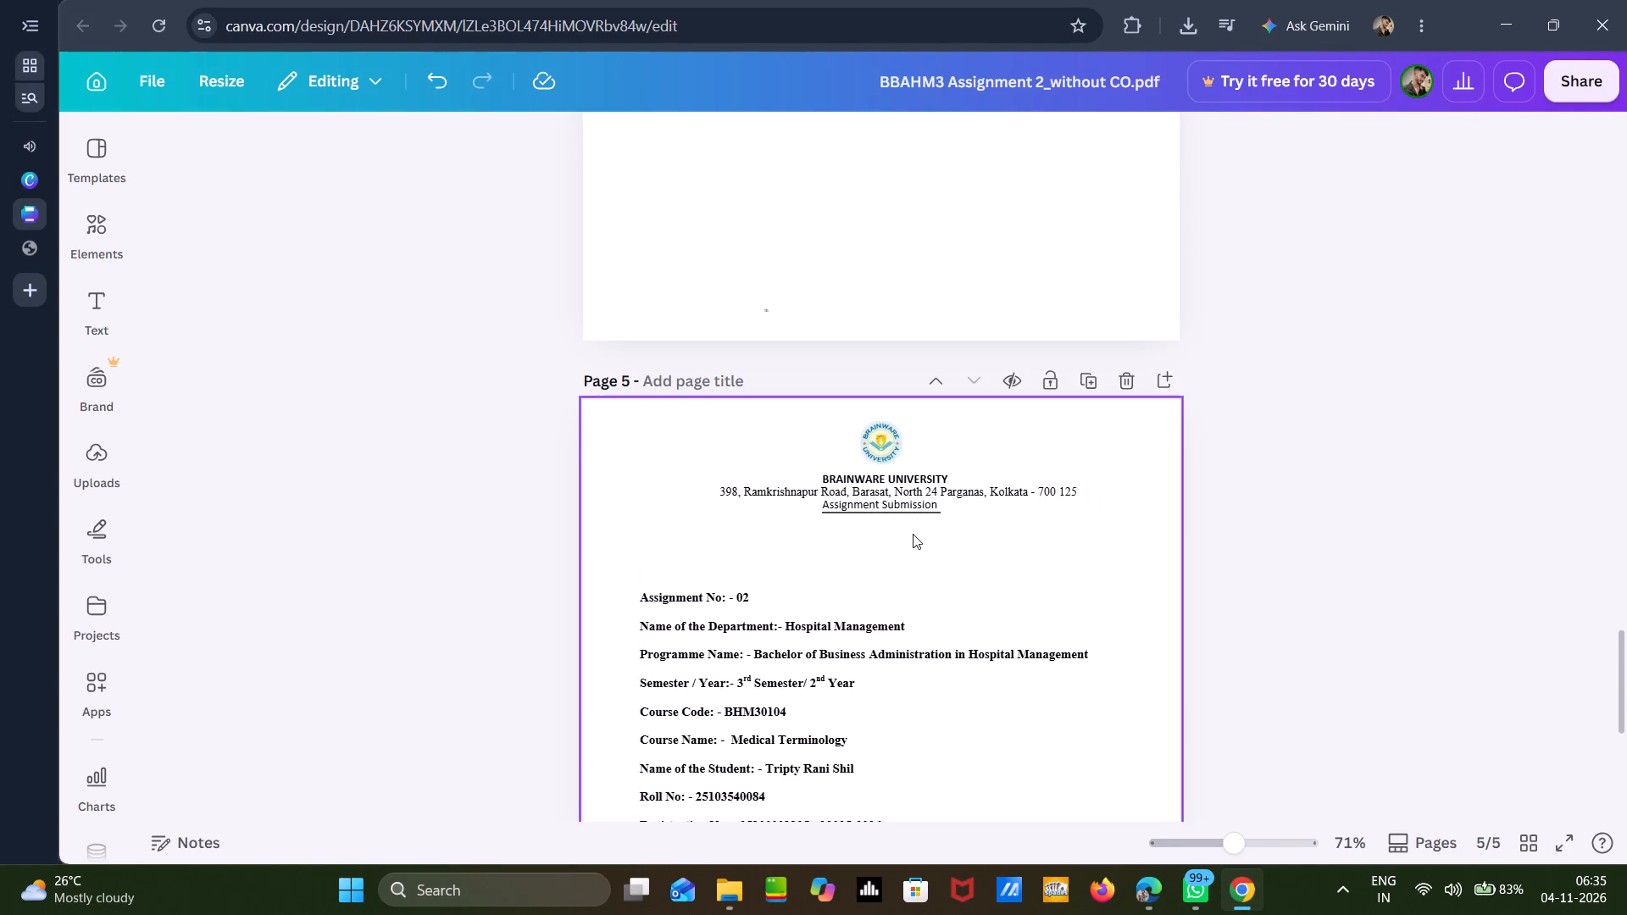
key("ctrl+v")
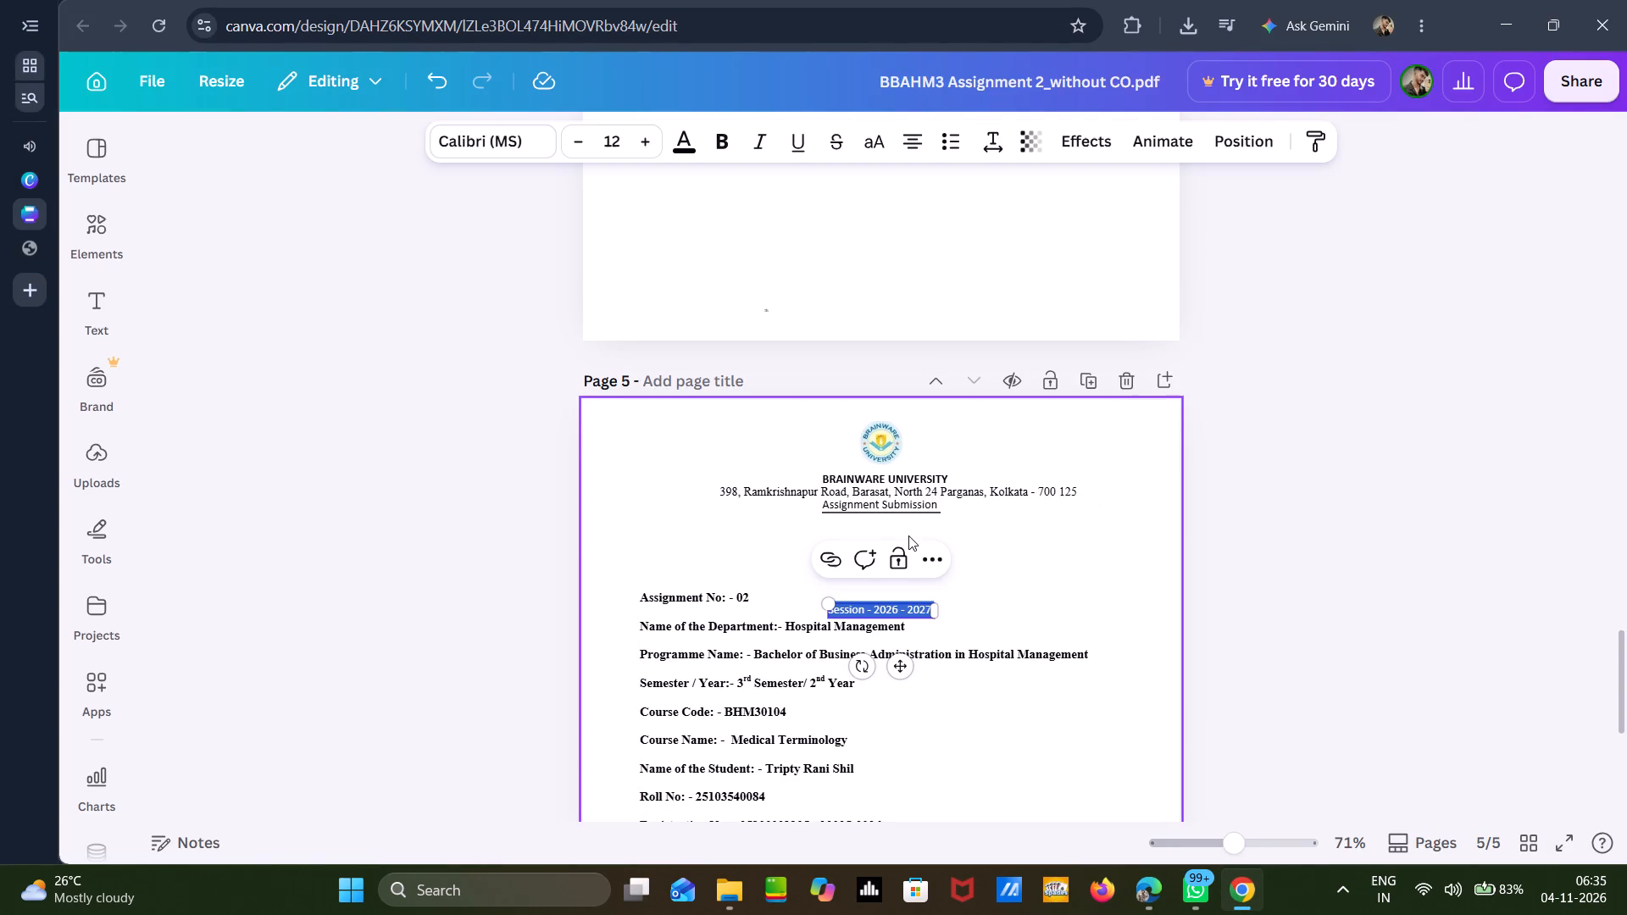
Move the pasted "Session - 2026 - 2027" text up, centred between page 5's header rule and the assignment details.
key("Up")
key("Up")
key("Up")
key("Up")
key("Up")
key("Up")
key("Up")
key("Up")
key("Up")
key("Up")
key("Up")
key("Up")
key("Up")
key("Up")
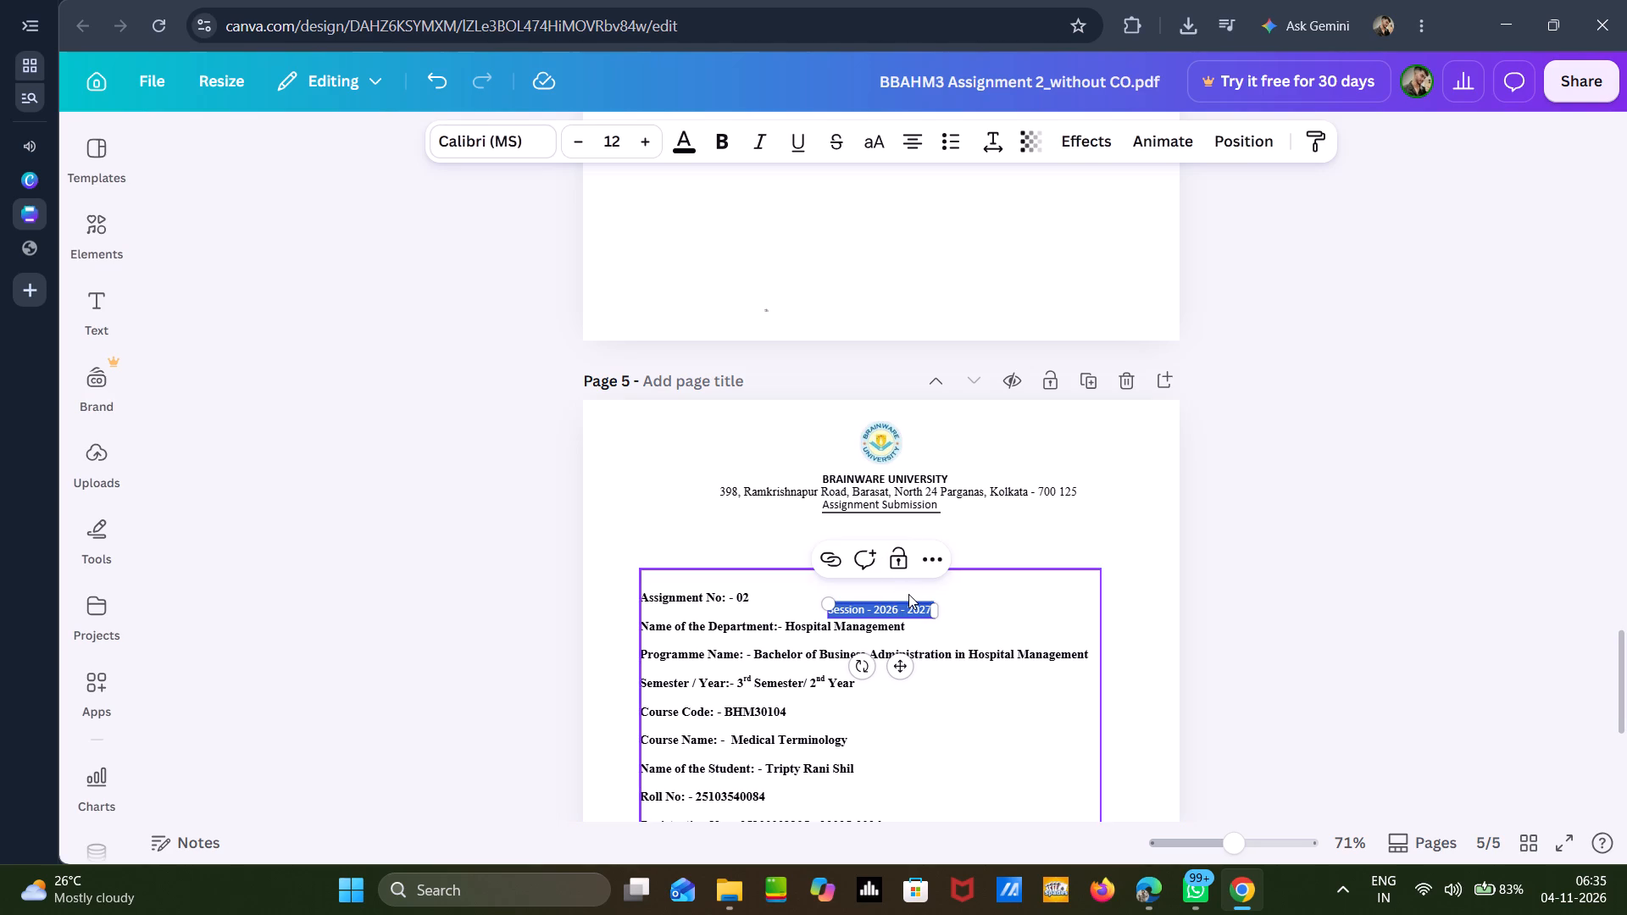
key("Up")
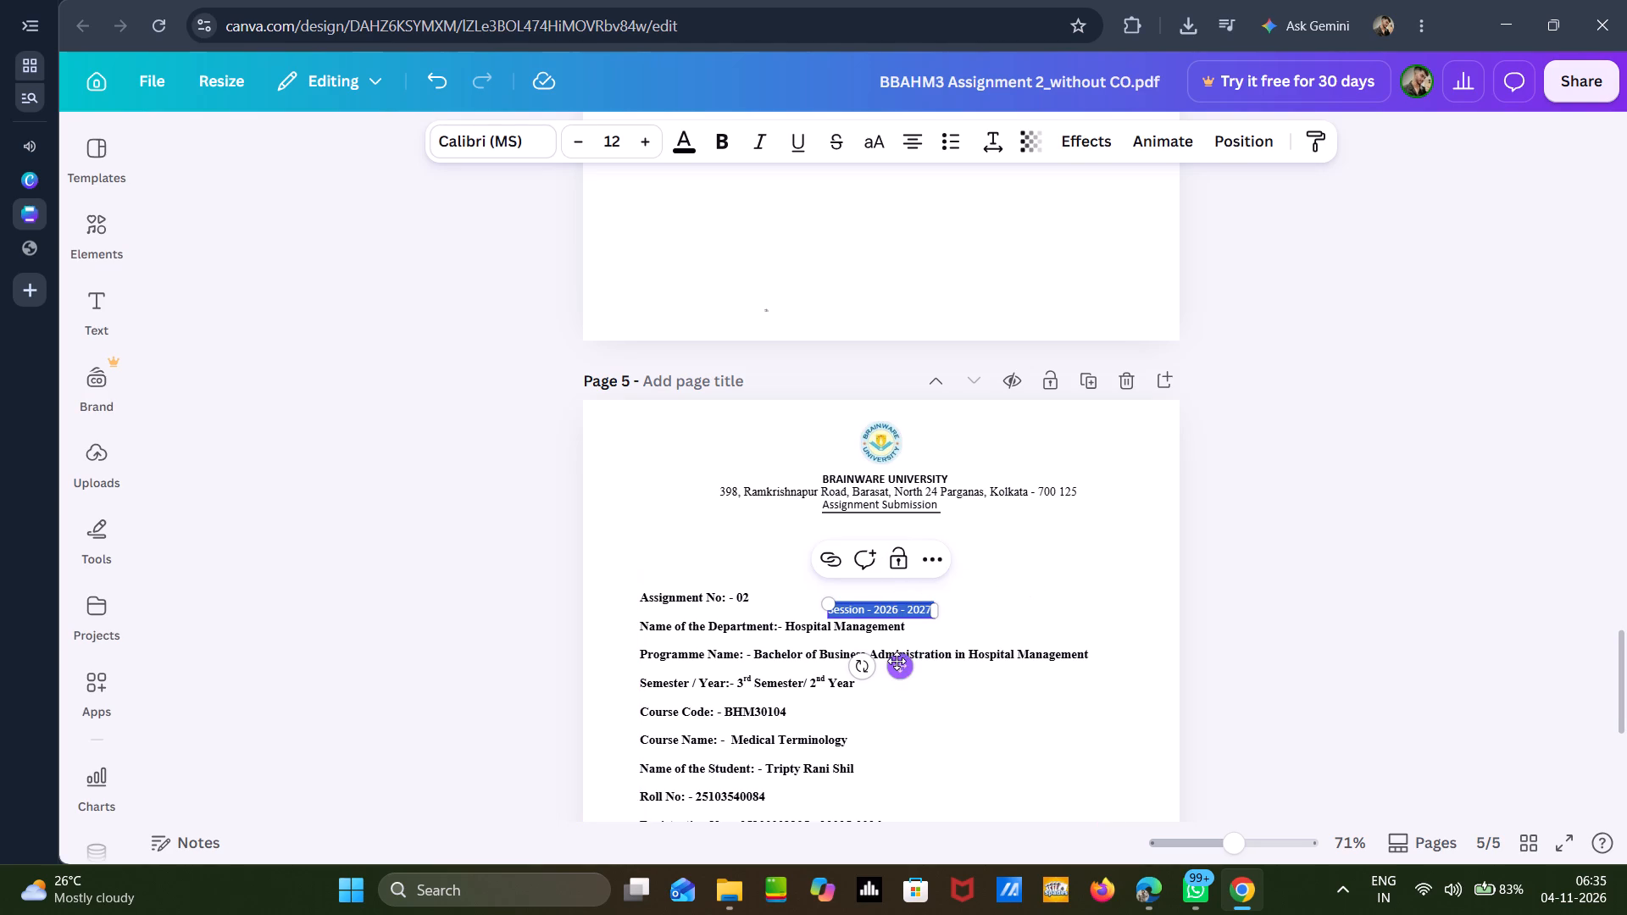
left_click_drag(902, 662, 893, 585)
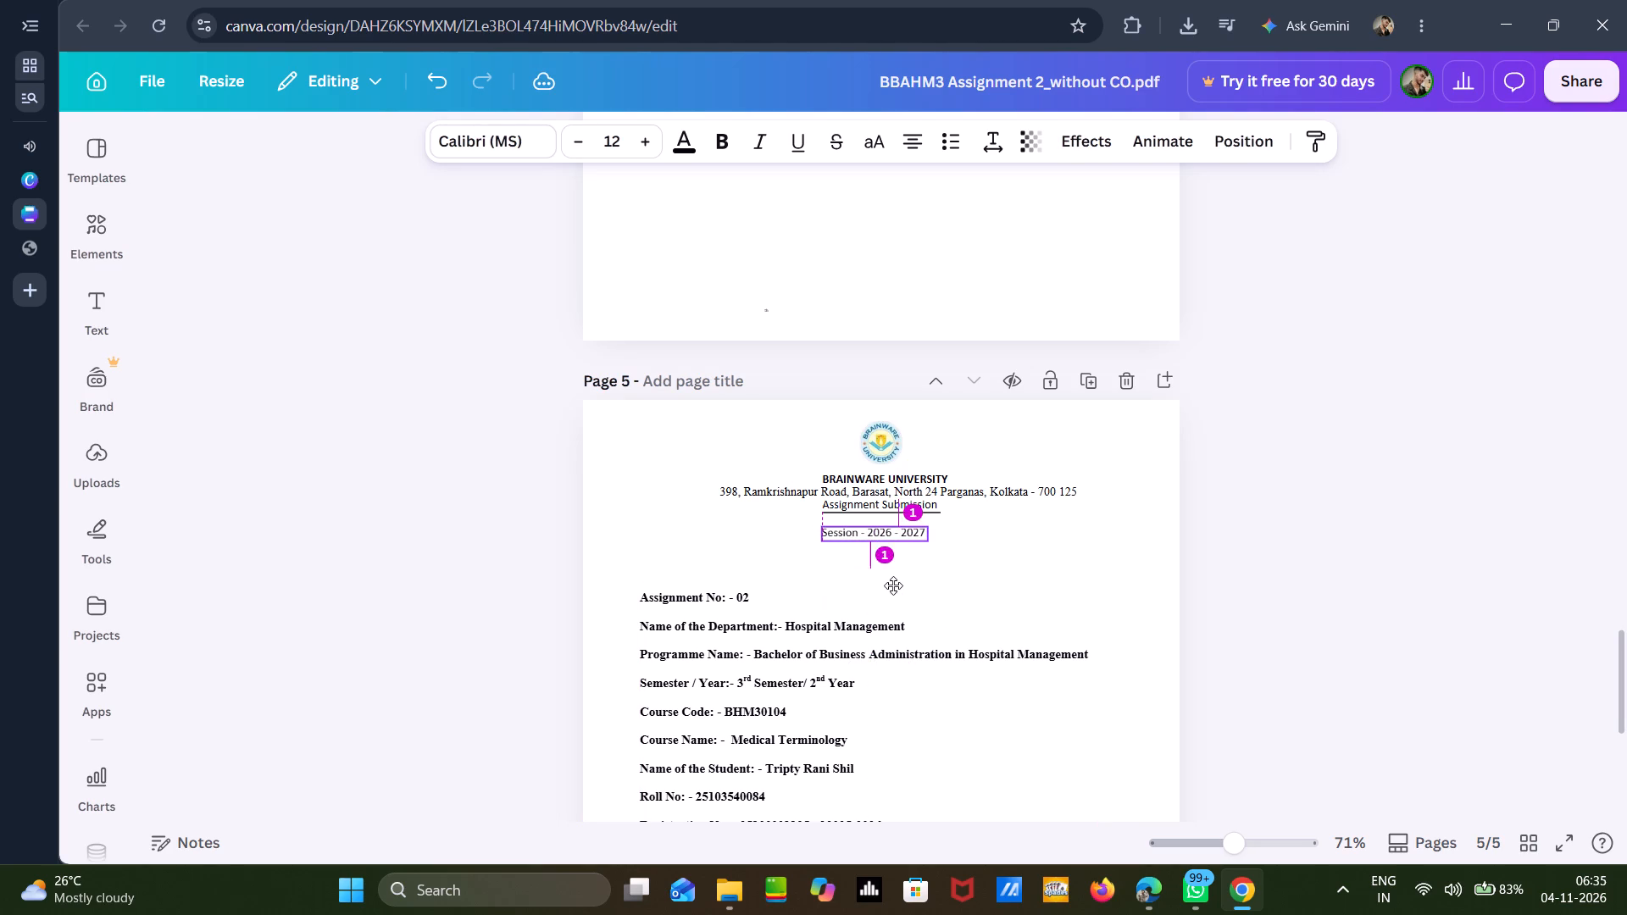
left_click_drag(893, 585, 893, 586)
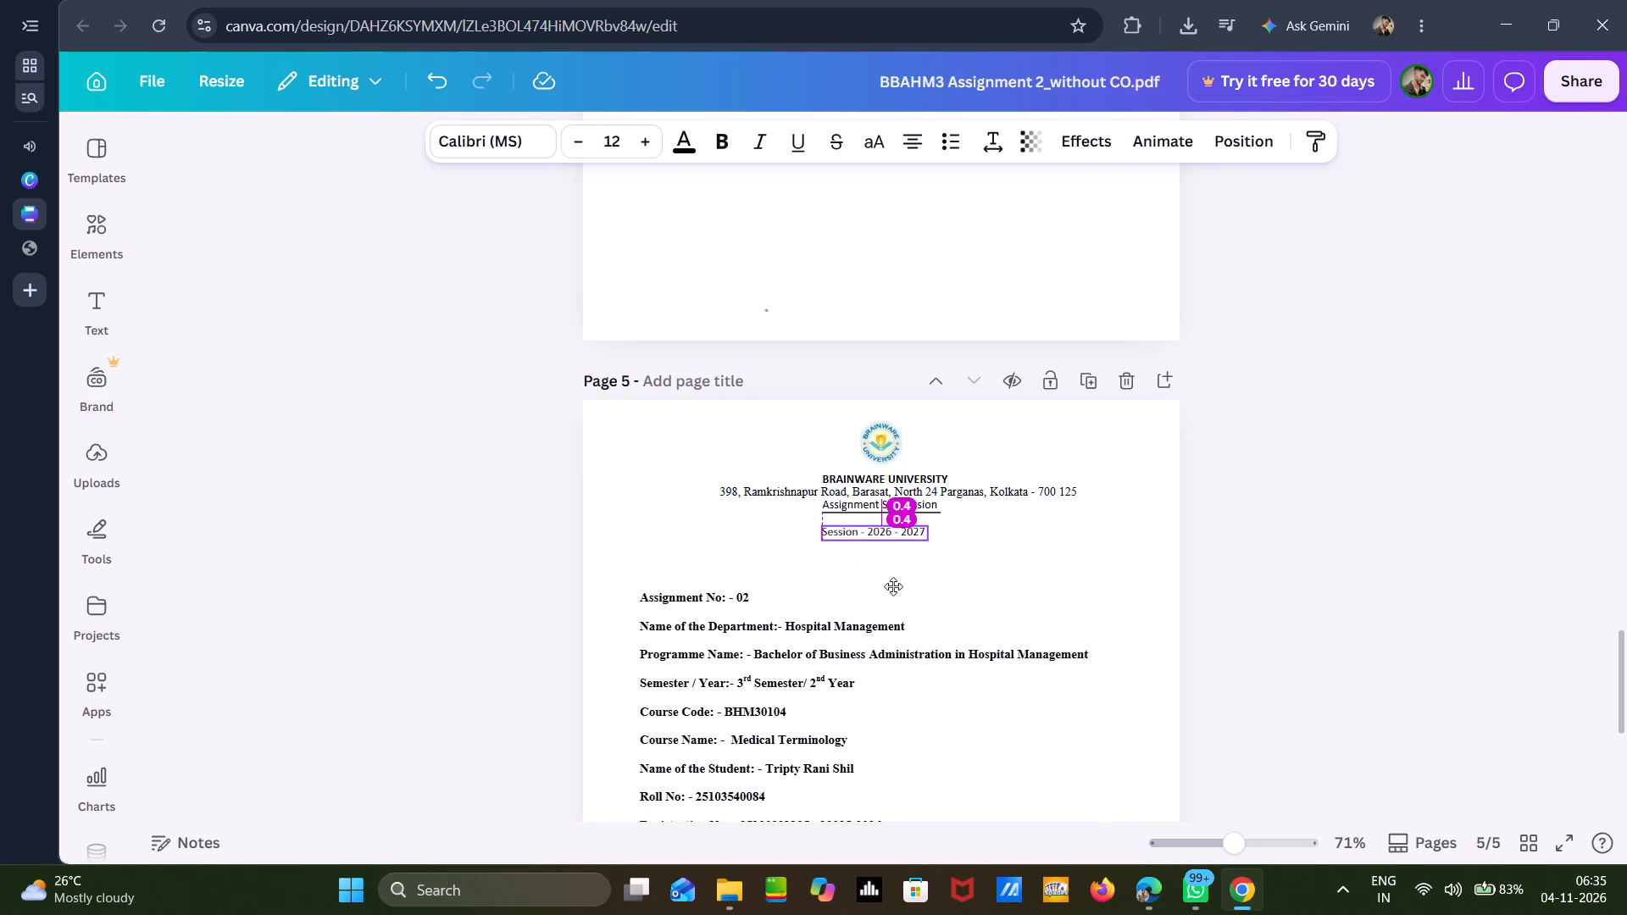
left_click_drag(893, 586, 902, 596)
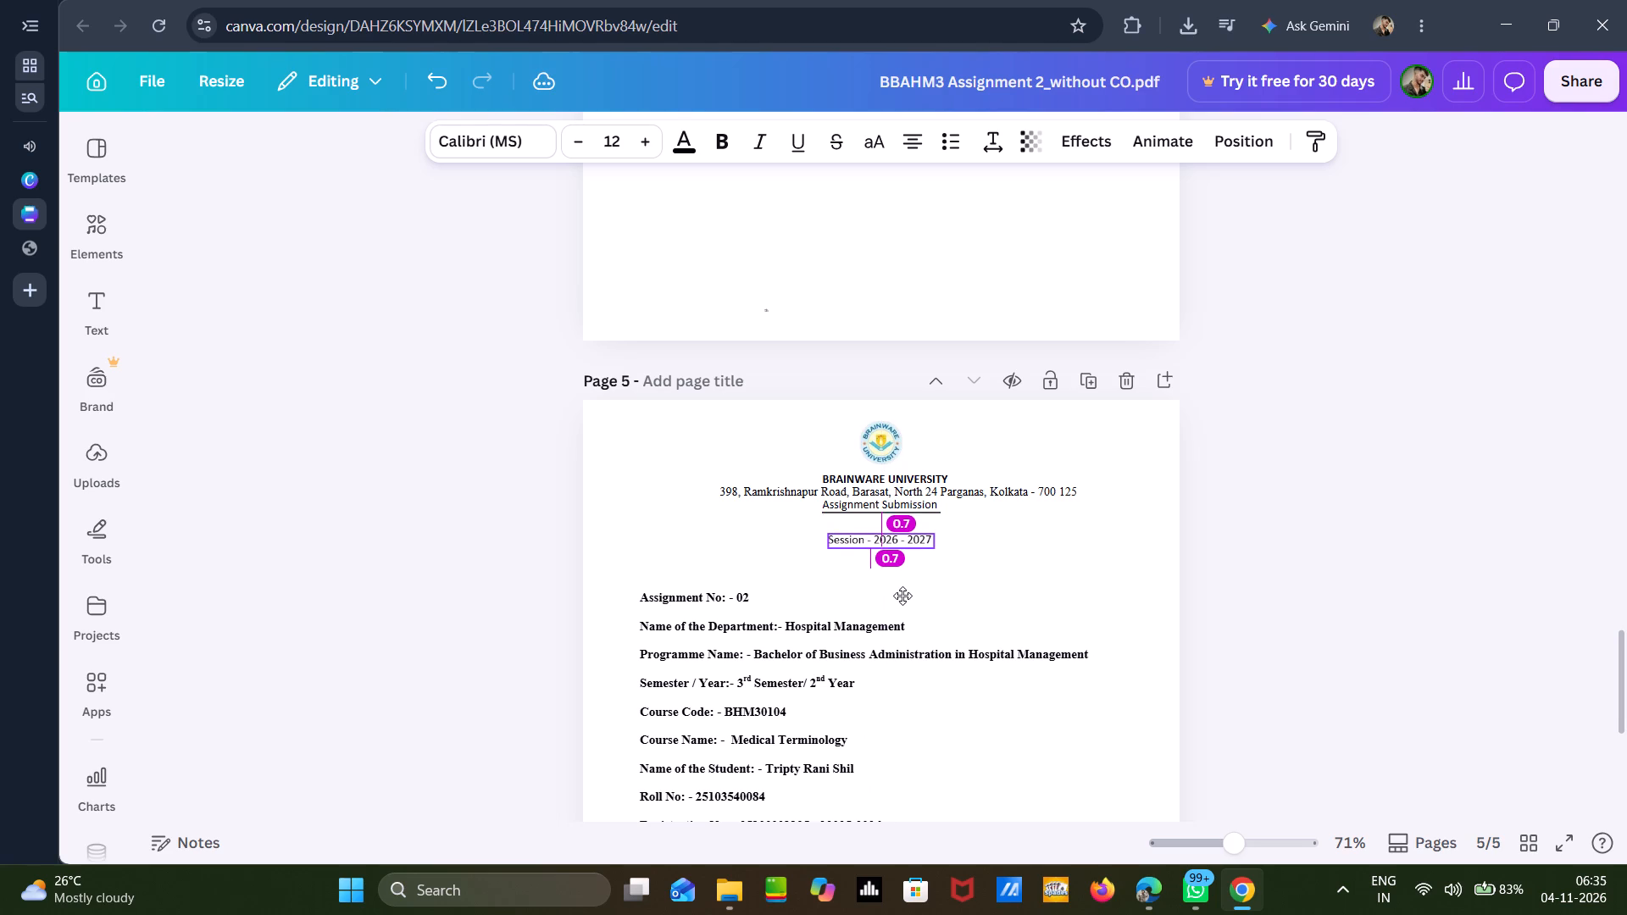
left_click_drag(902, 596, 902, 596)
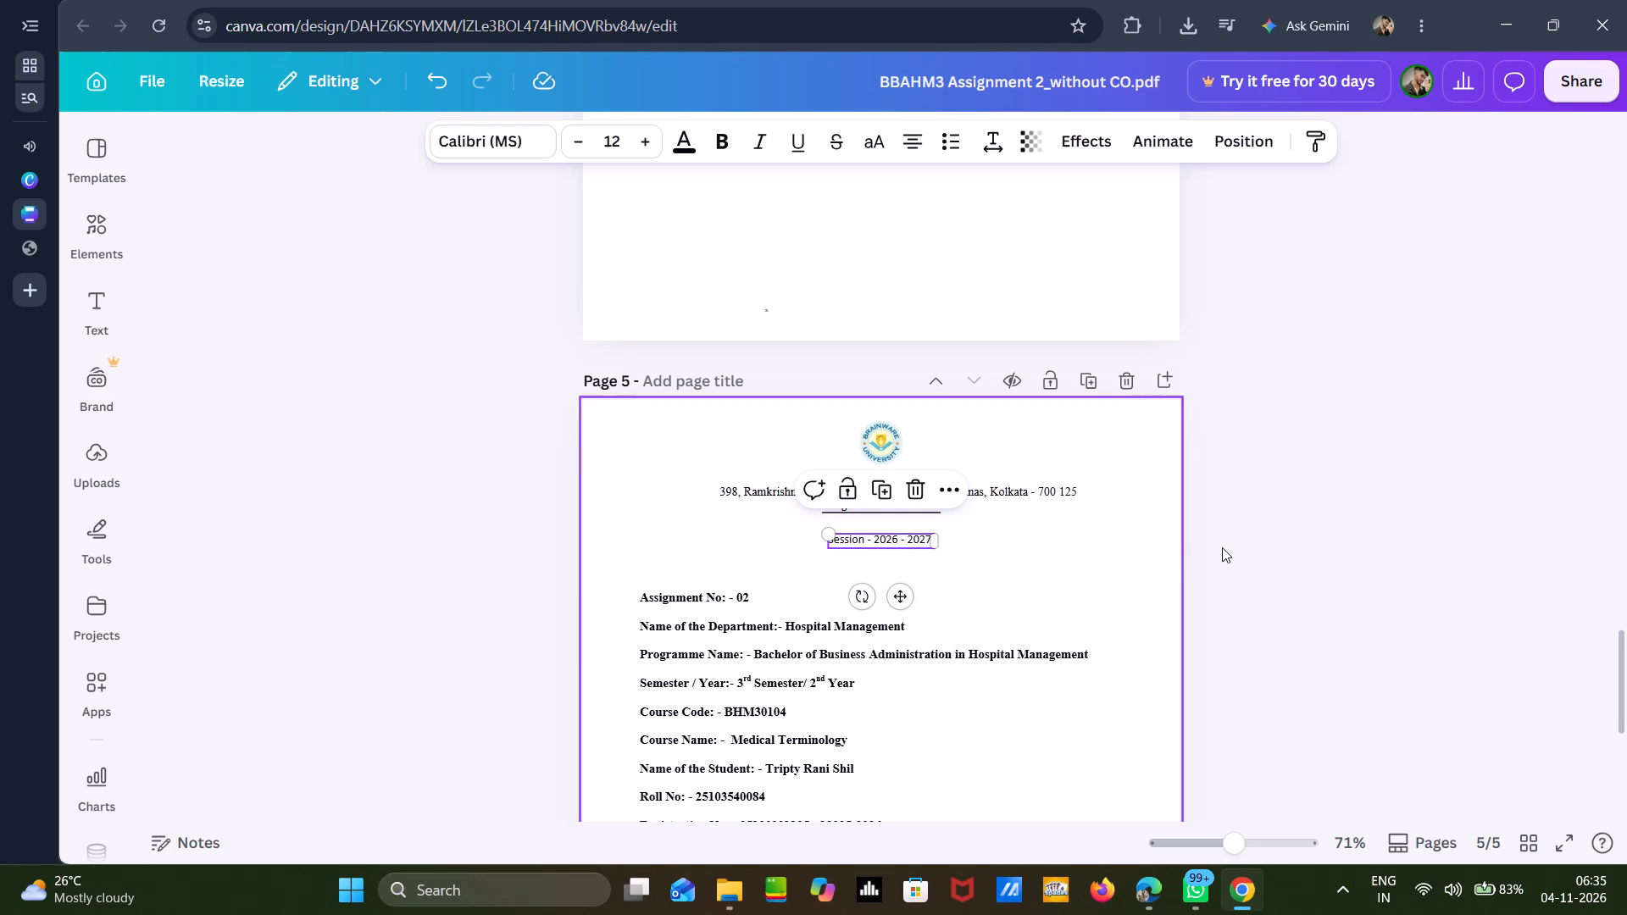
left_click(1222, 547)
Check the session line's spacing against the source PDF and nudge the session text on page 5 slightly up.
left_click(1157, 906)
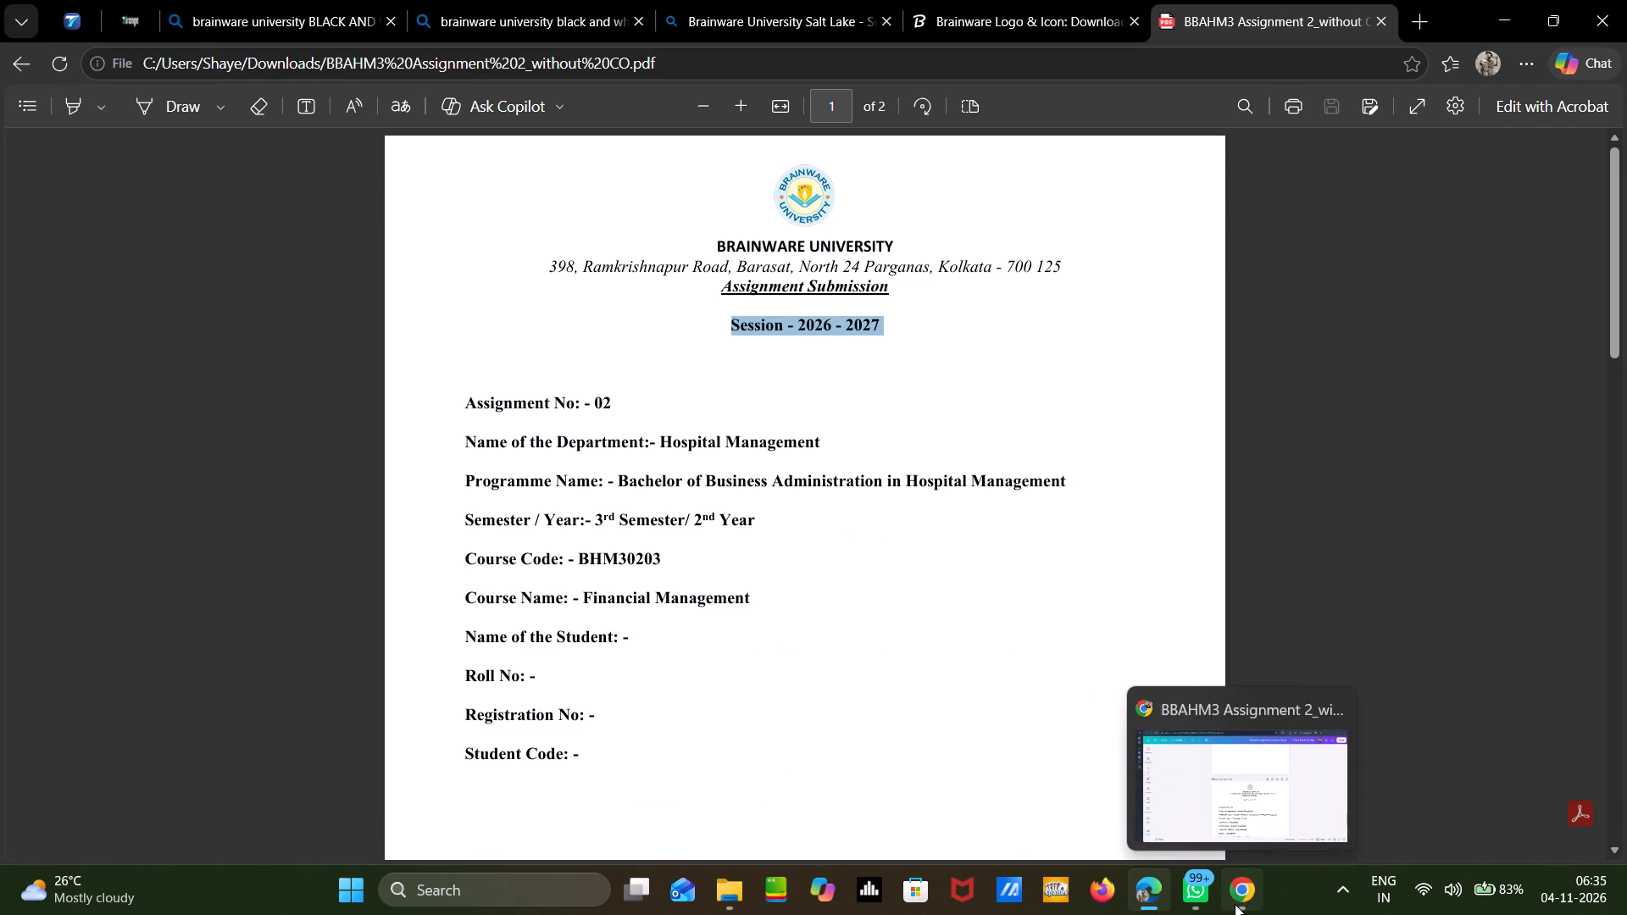
left_click(1235, 904)
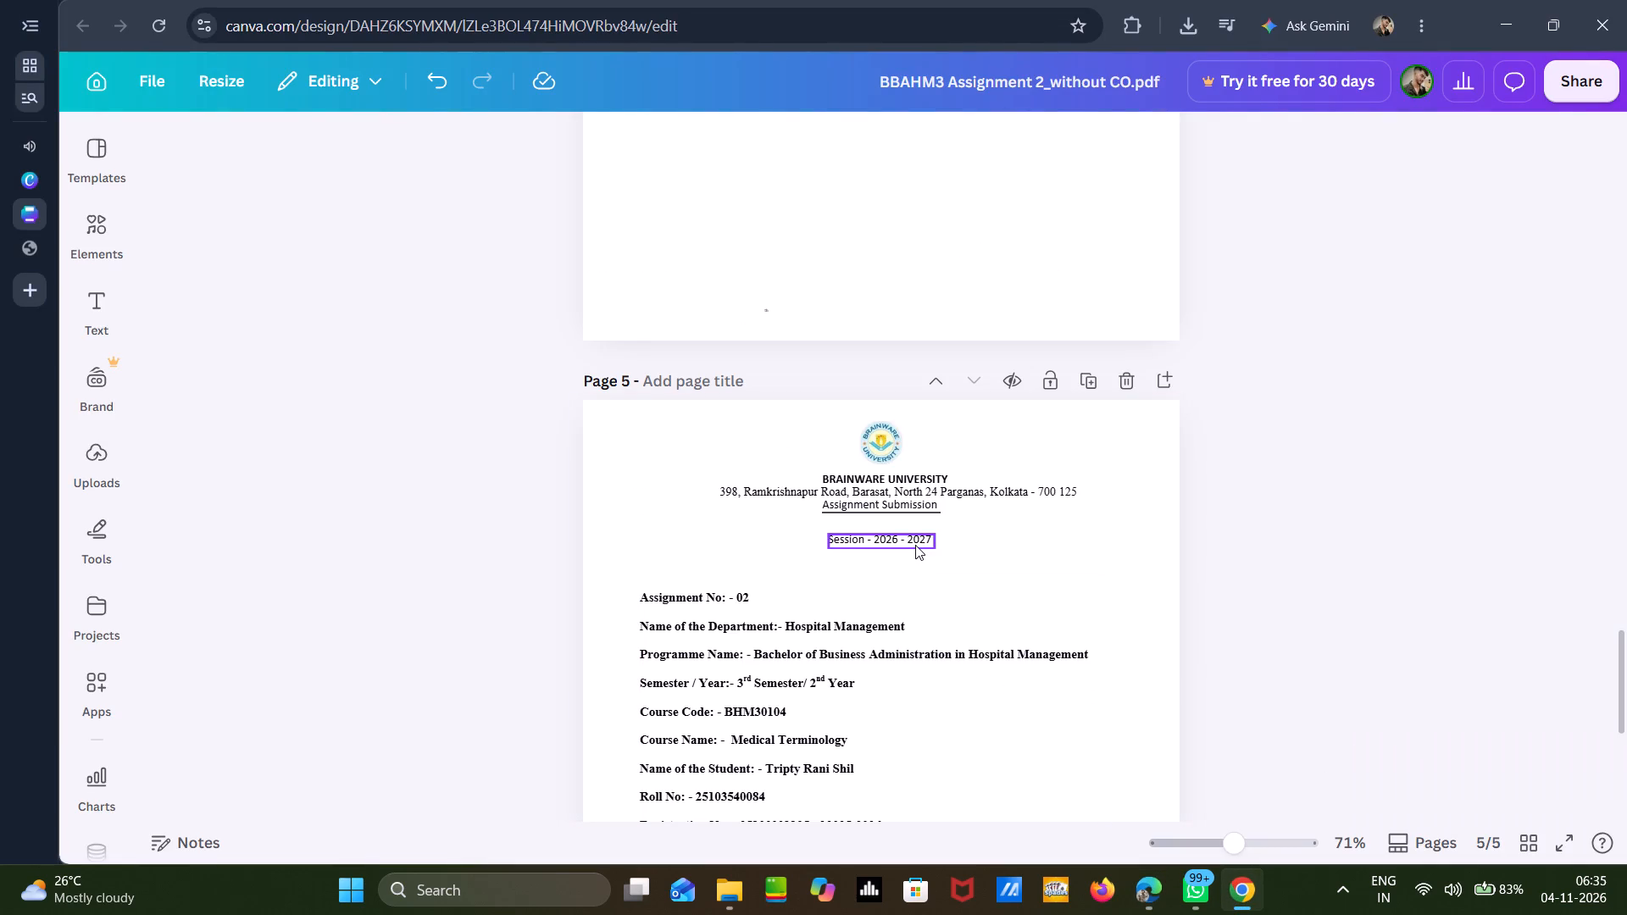
left_click(915, 545)
key("Up")
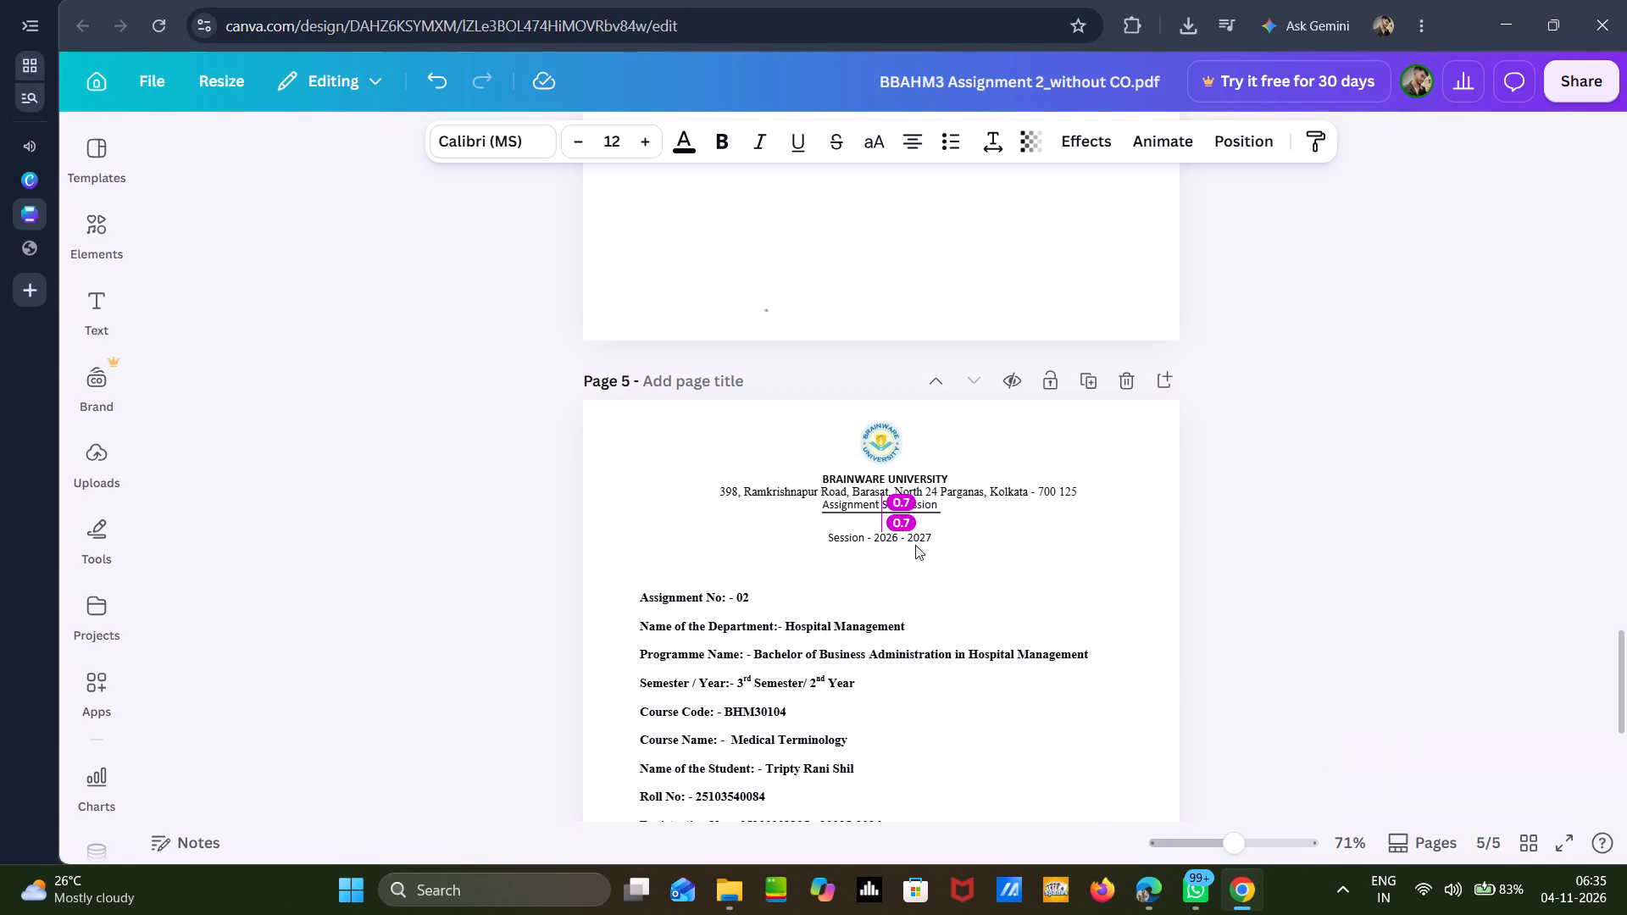
left_click(1190, 480)
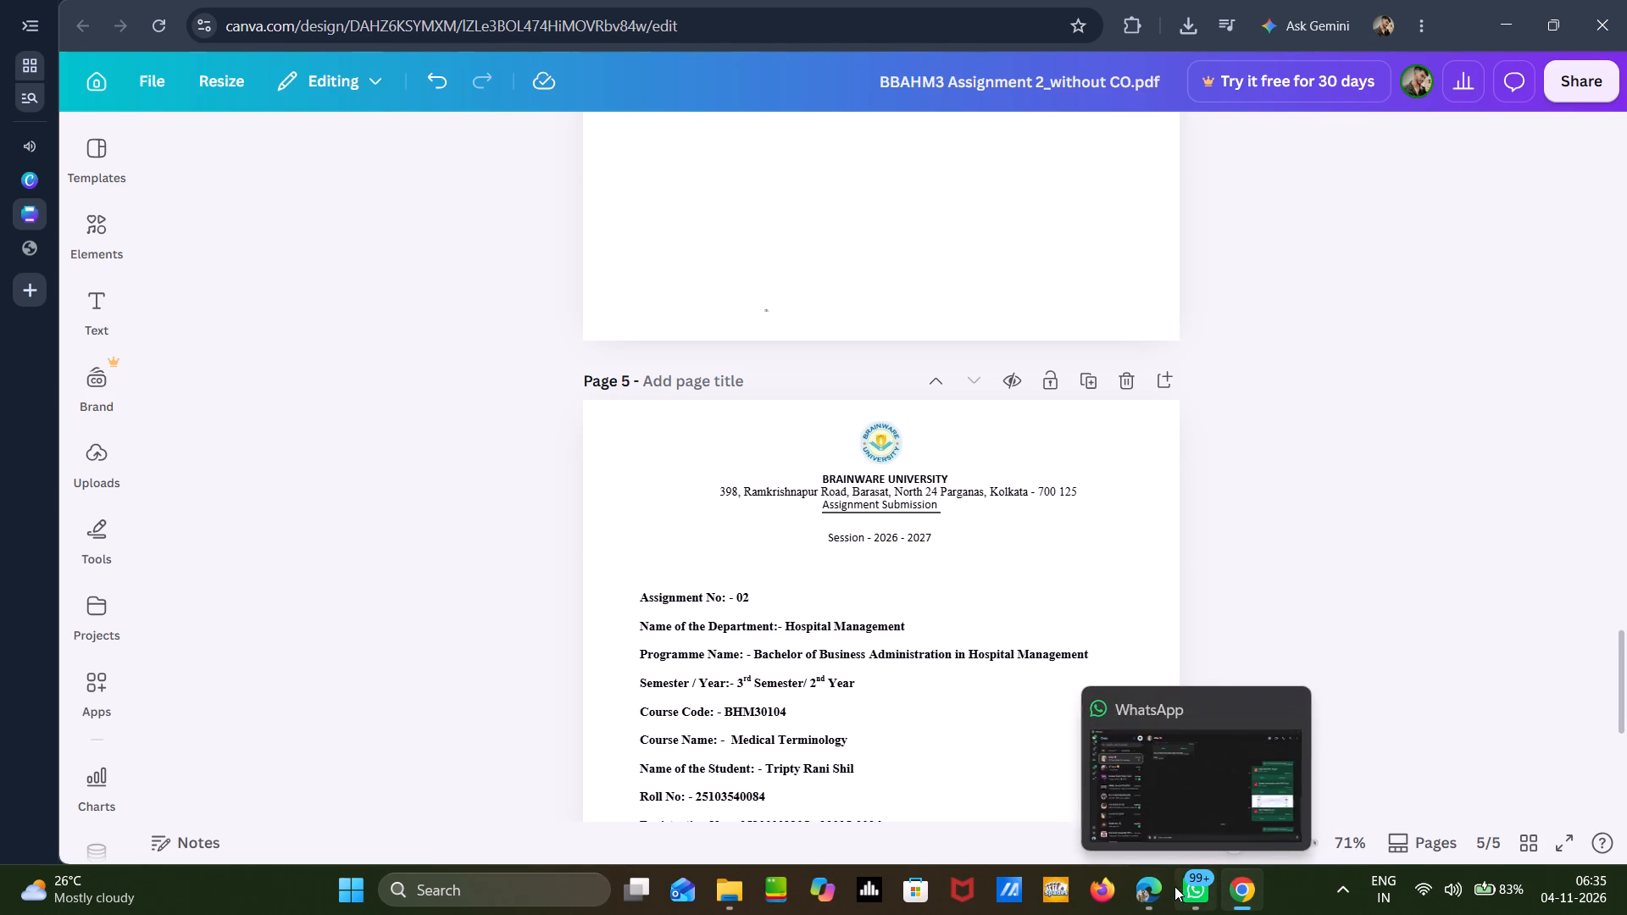
Compare page 5's header with the source PDF and make the "Session - 2026 - 2027" text bold to match.
left_click(1152, 885)
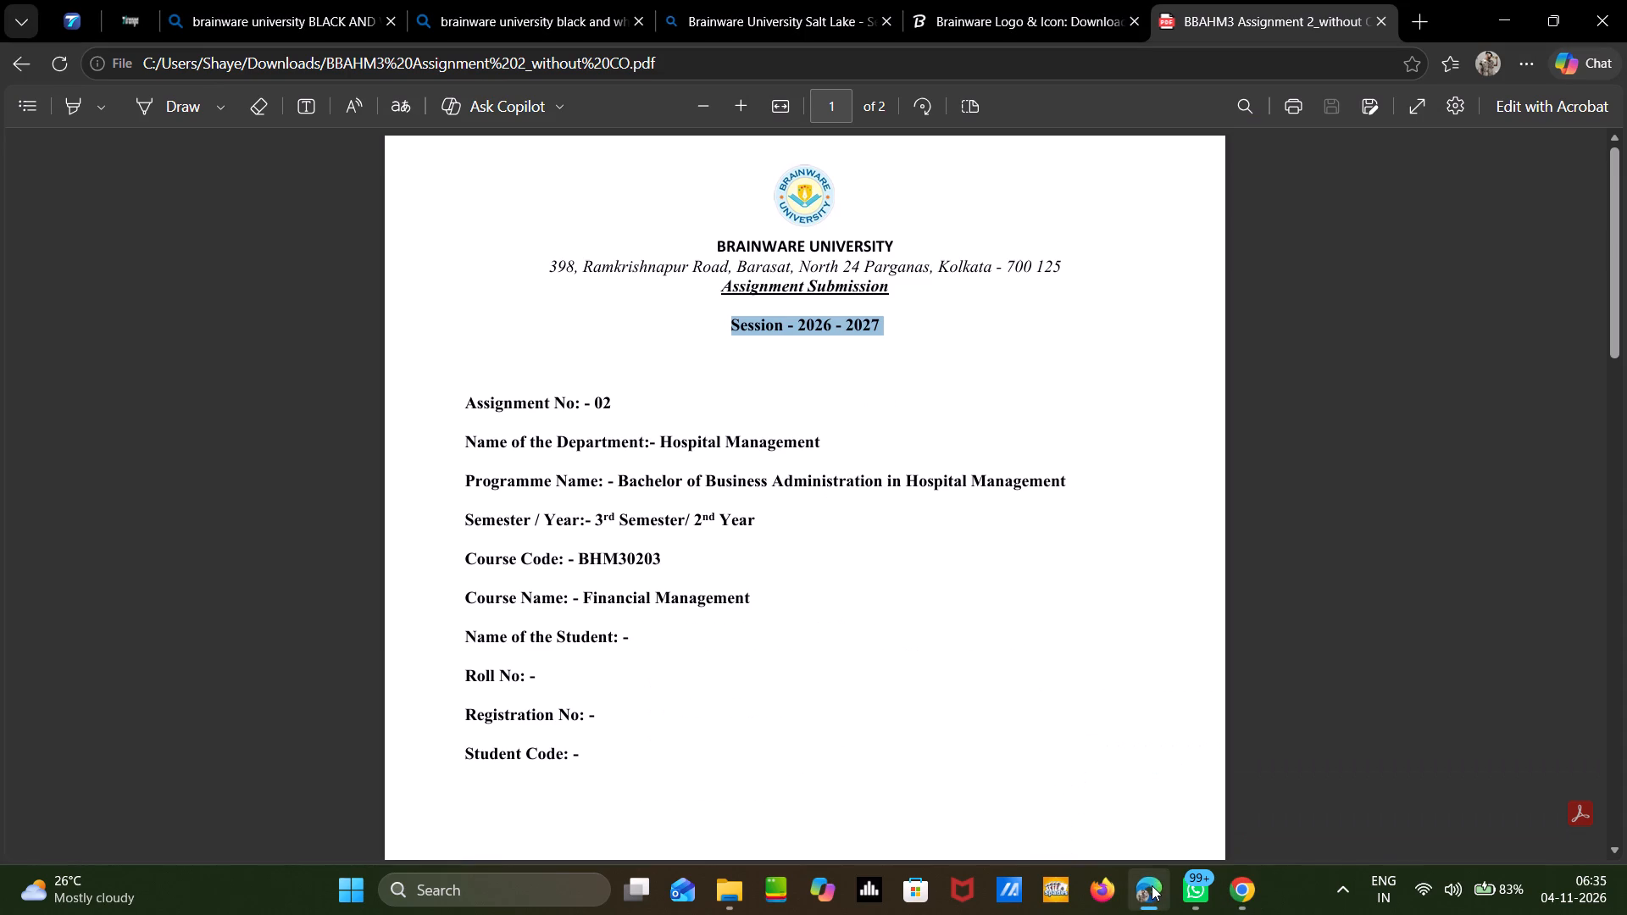
left_click(1128, 706)
left_click(1234, 890)
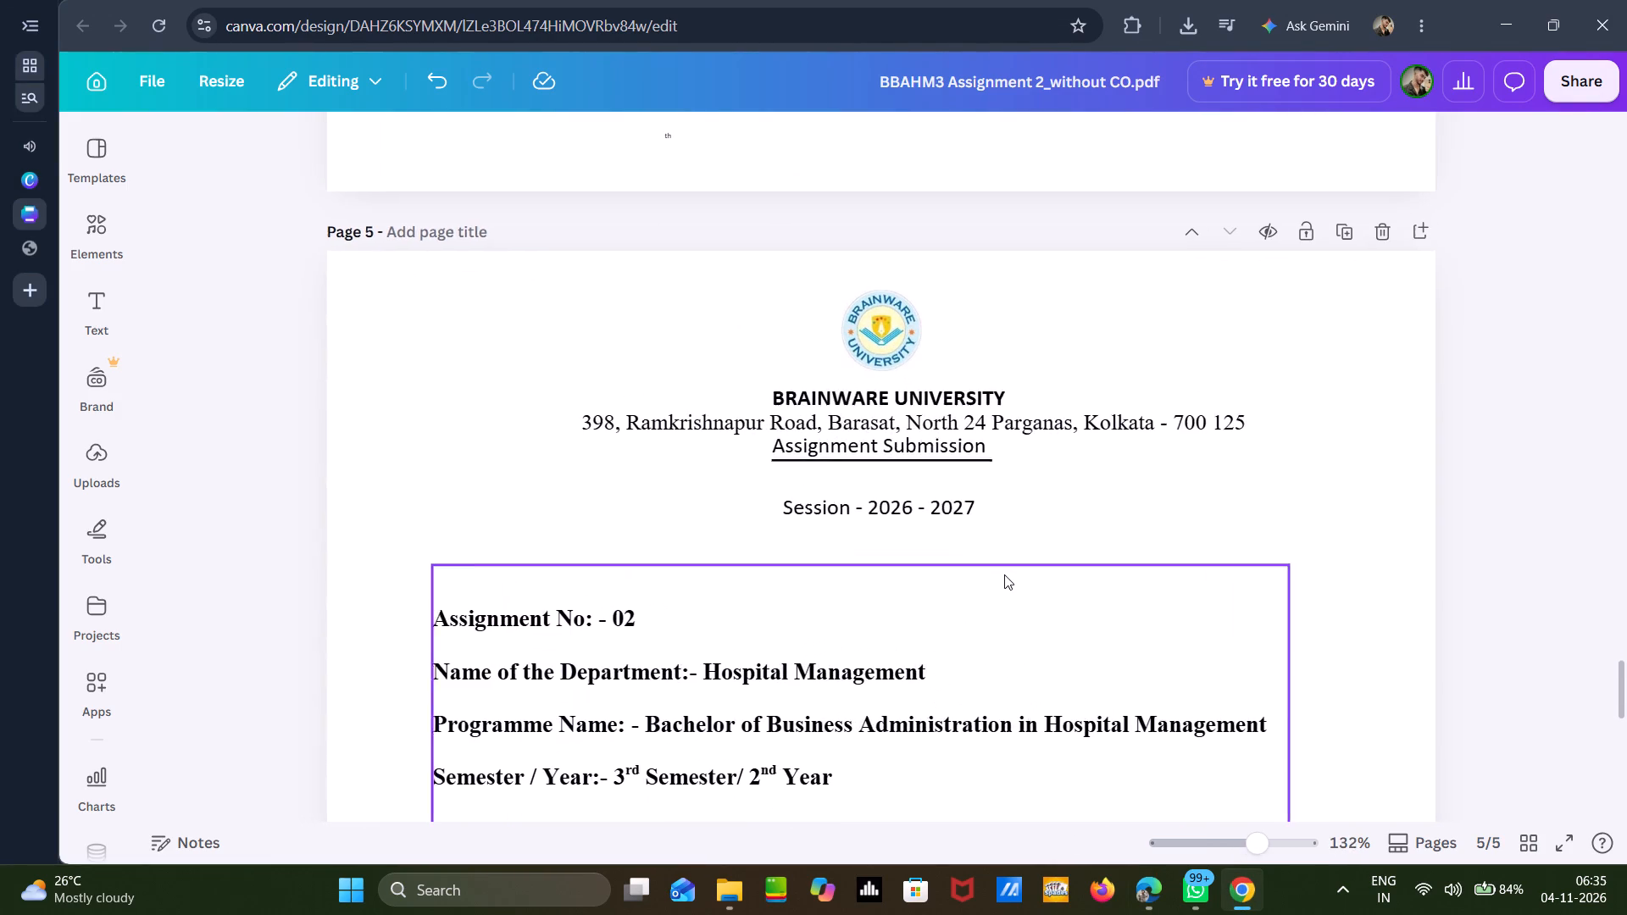
scroll(1004, 574, "down", 1)
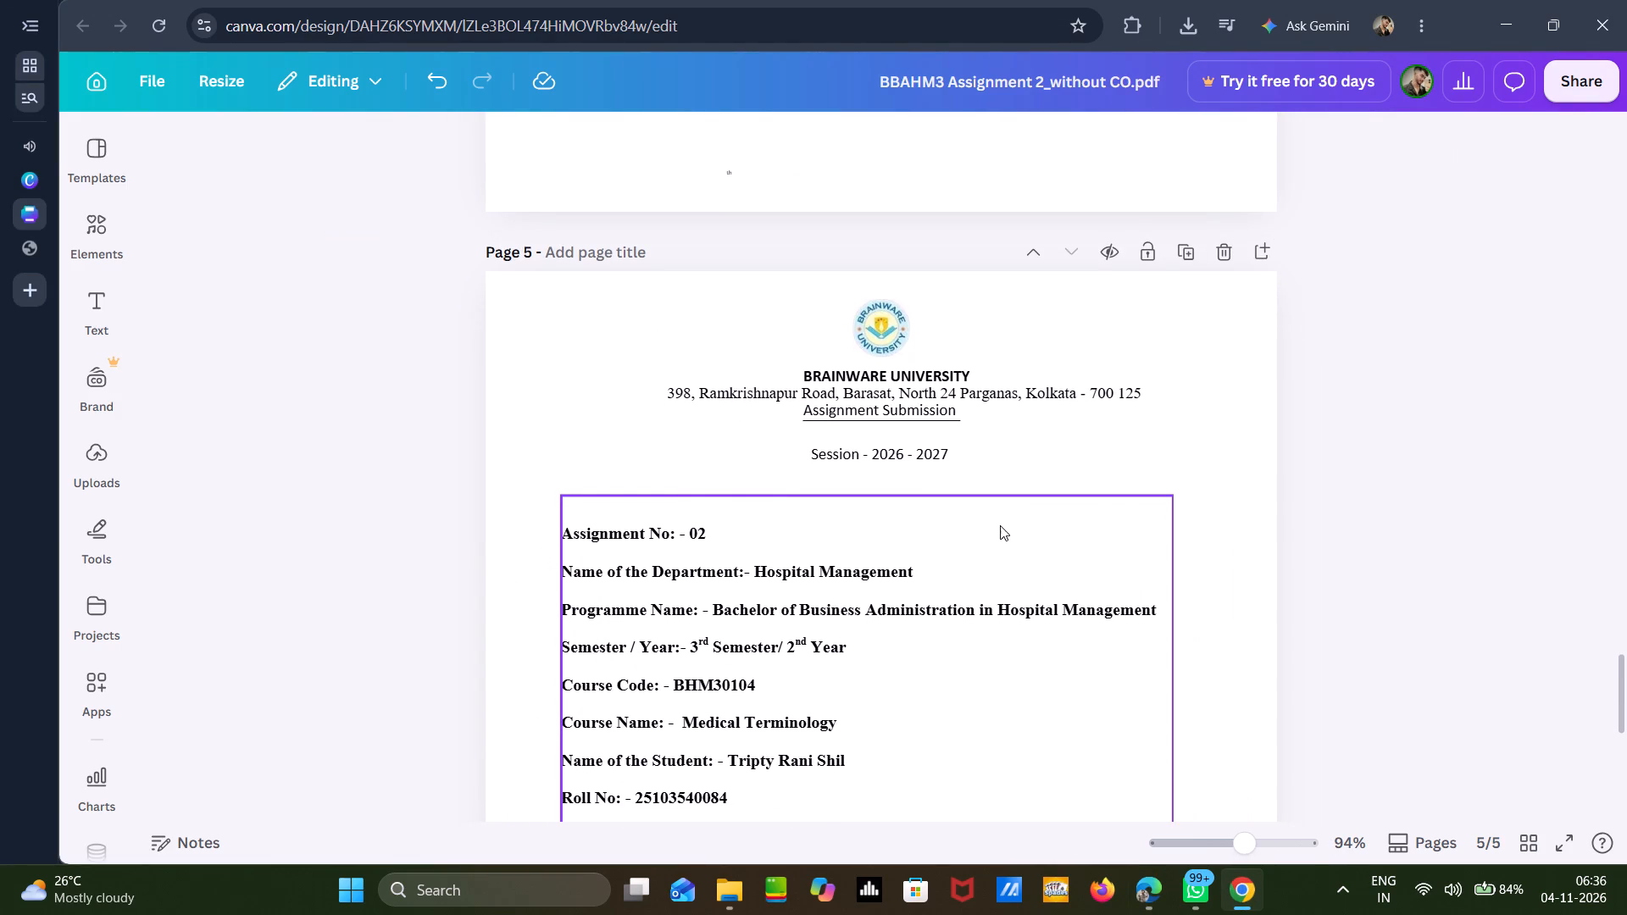
left_click(1153, 908)
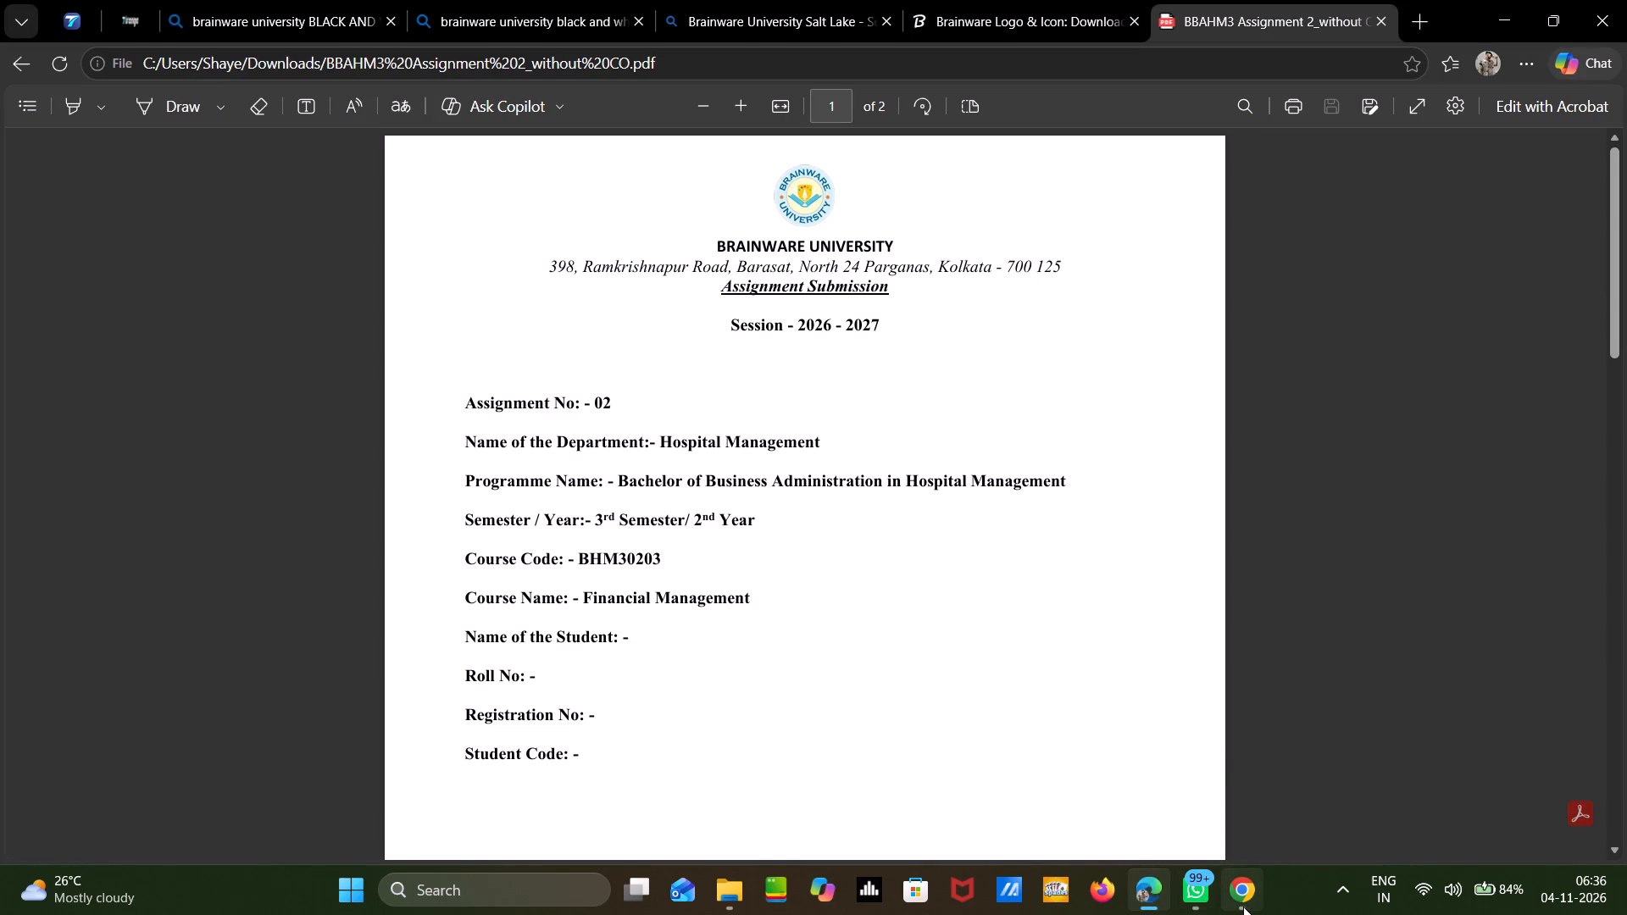
left_click(1243, 907)
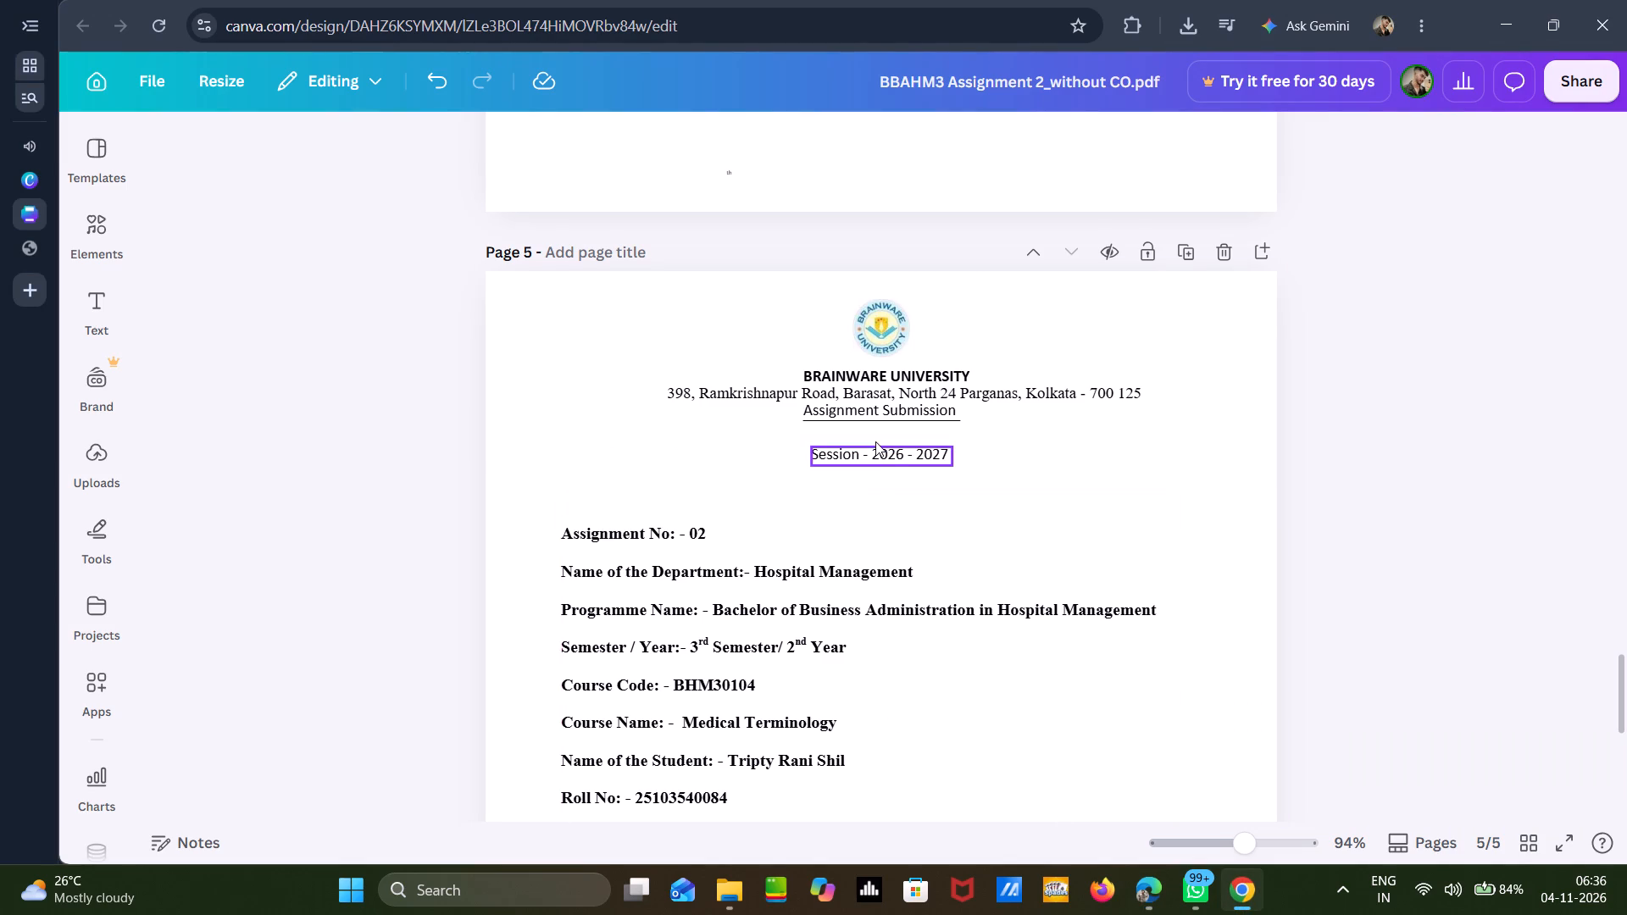
double_click(876, 459)
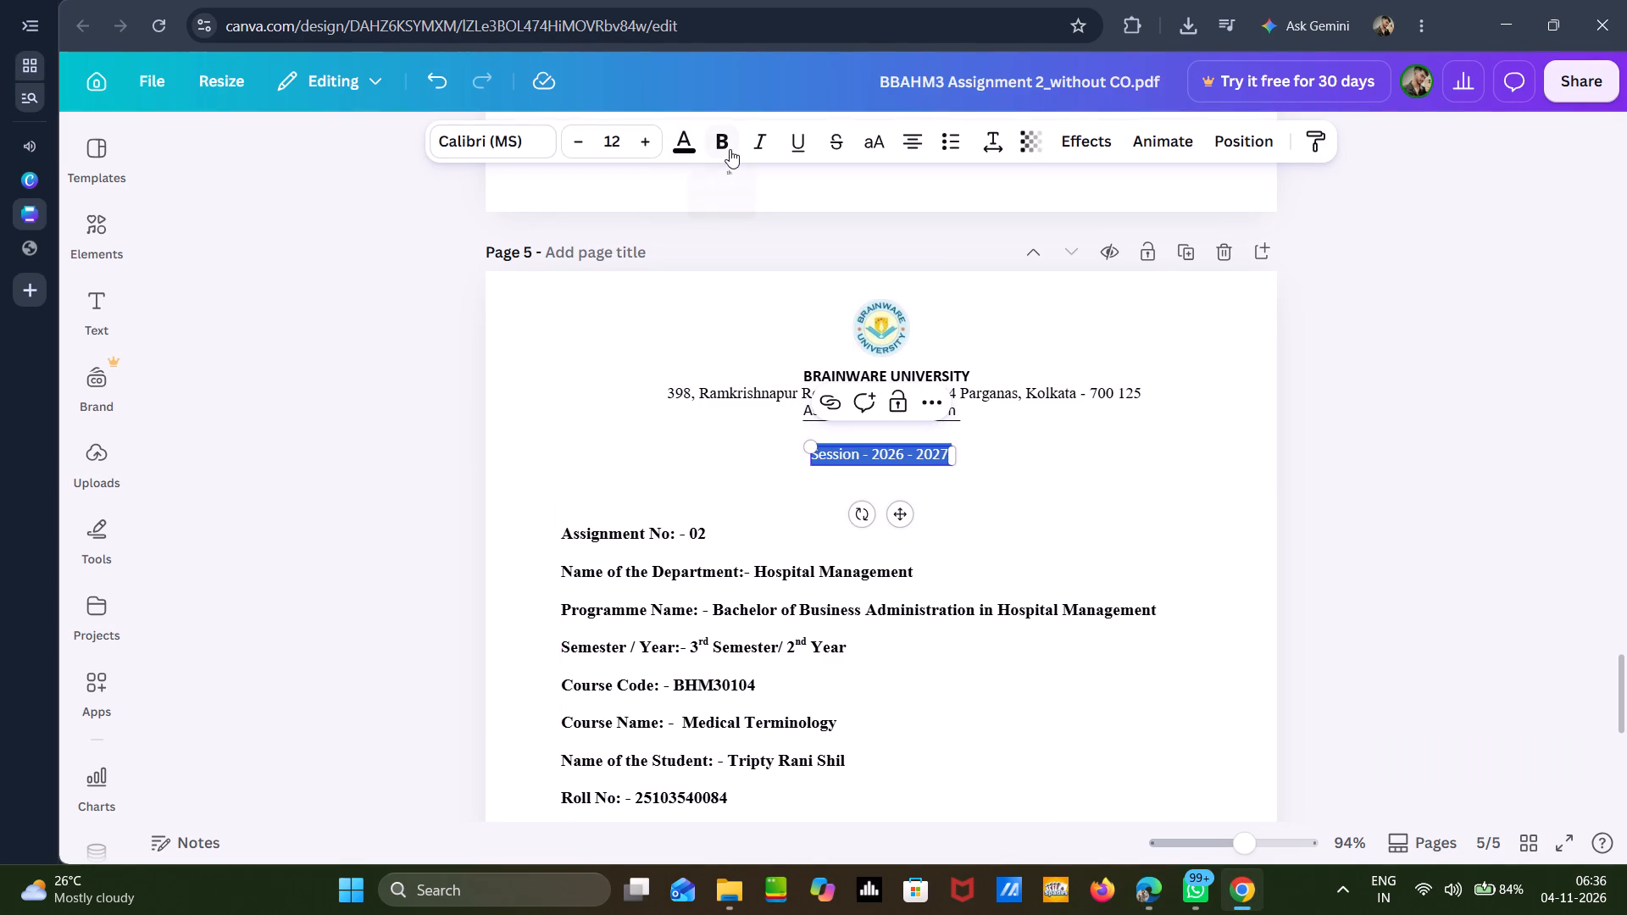
left_click(728, 150)
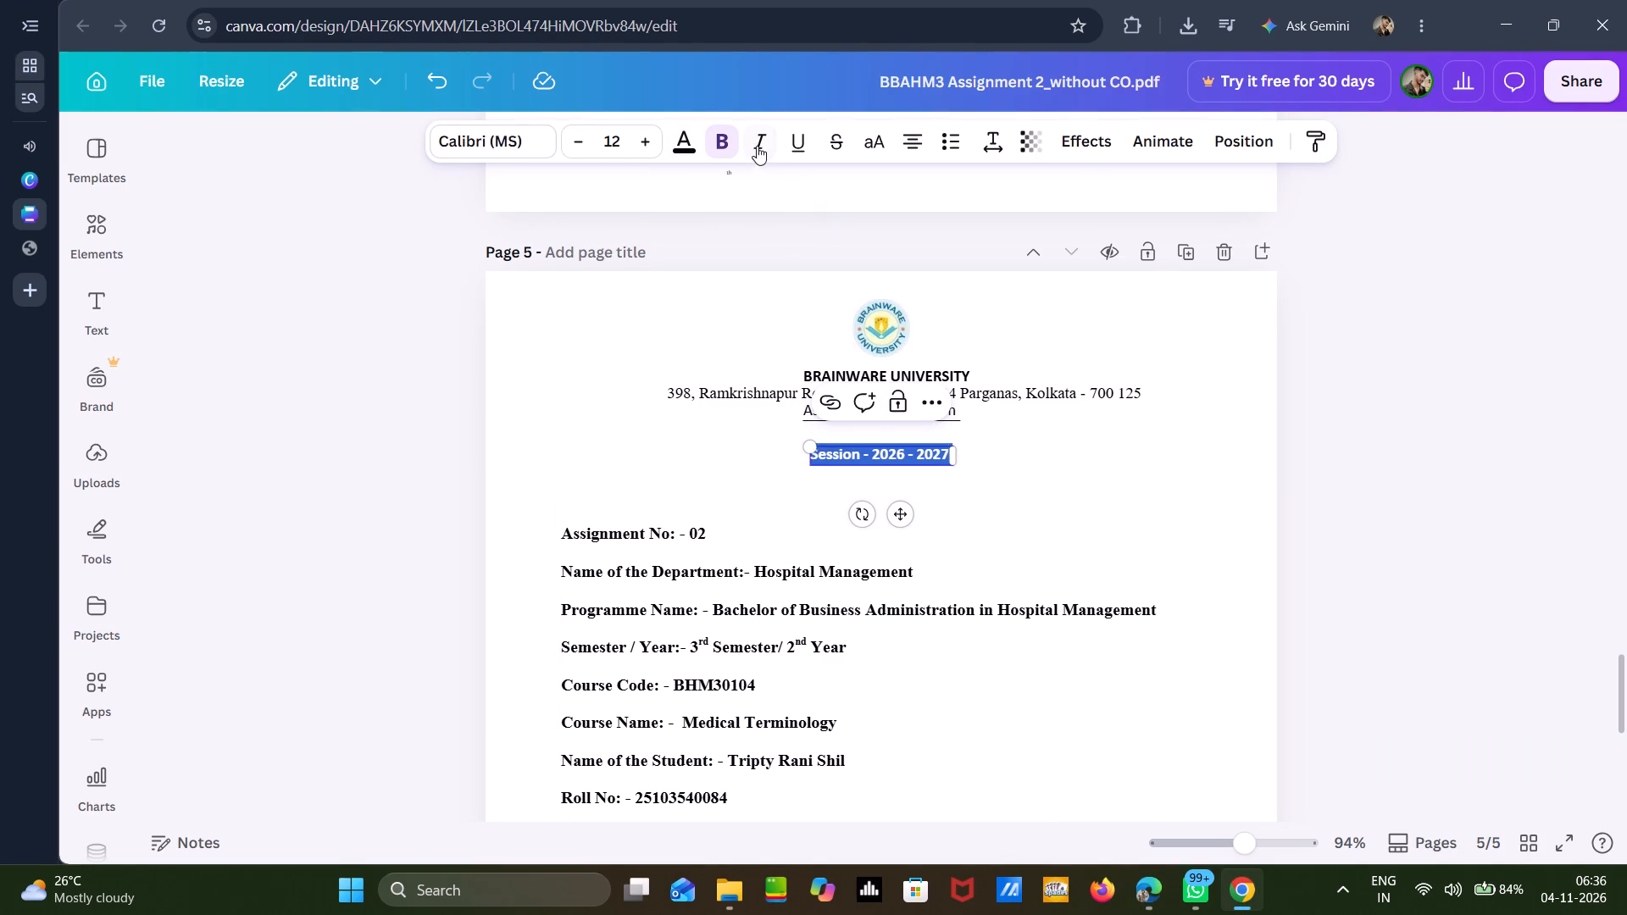
left_click(720, 459)
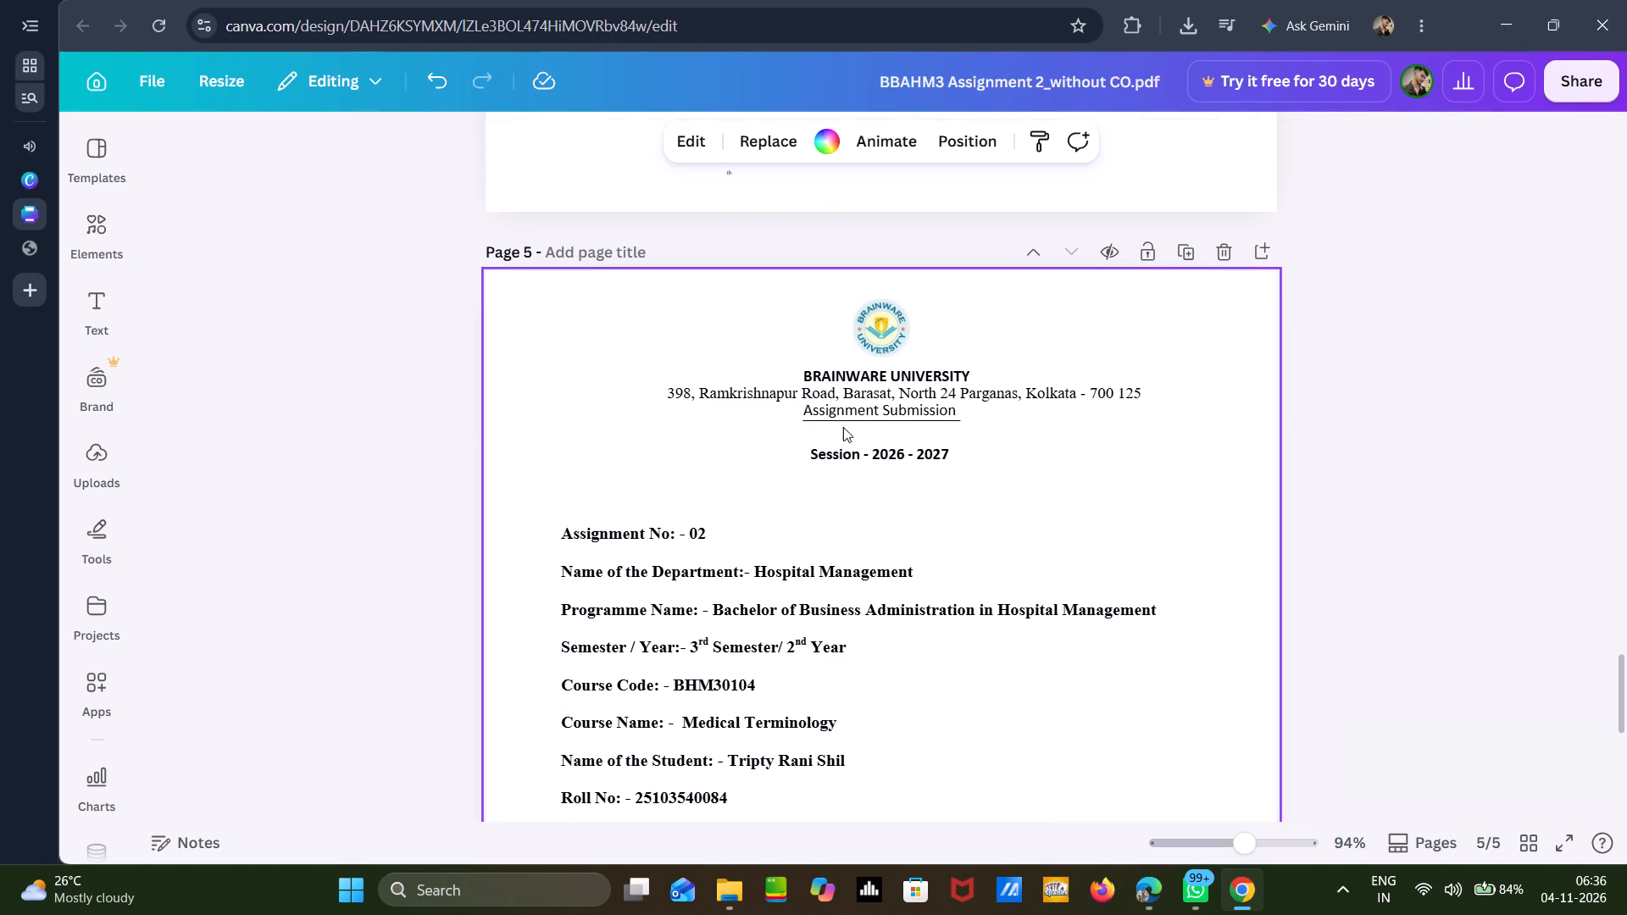
Make the "Assignment Submission" text in page 5's header bold.
double_click(861, 405)
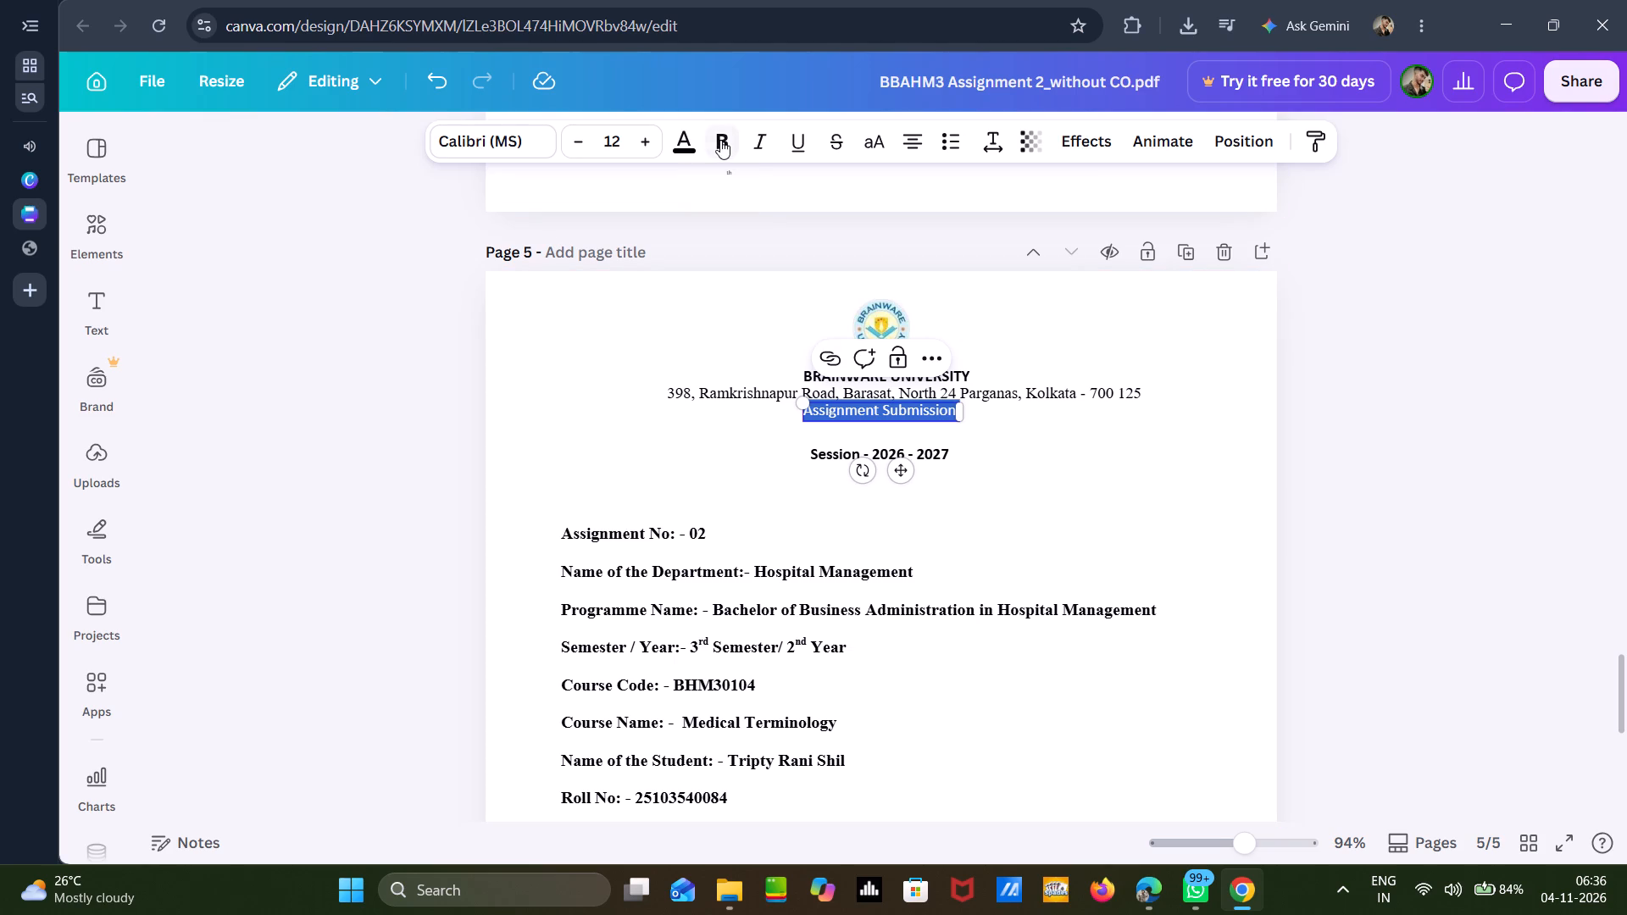
left_click(720, 138)
left_click(613, 311)
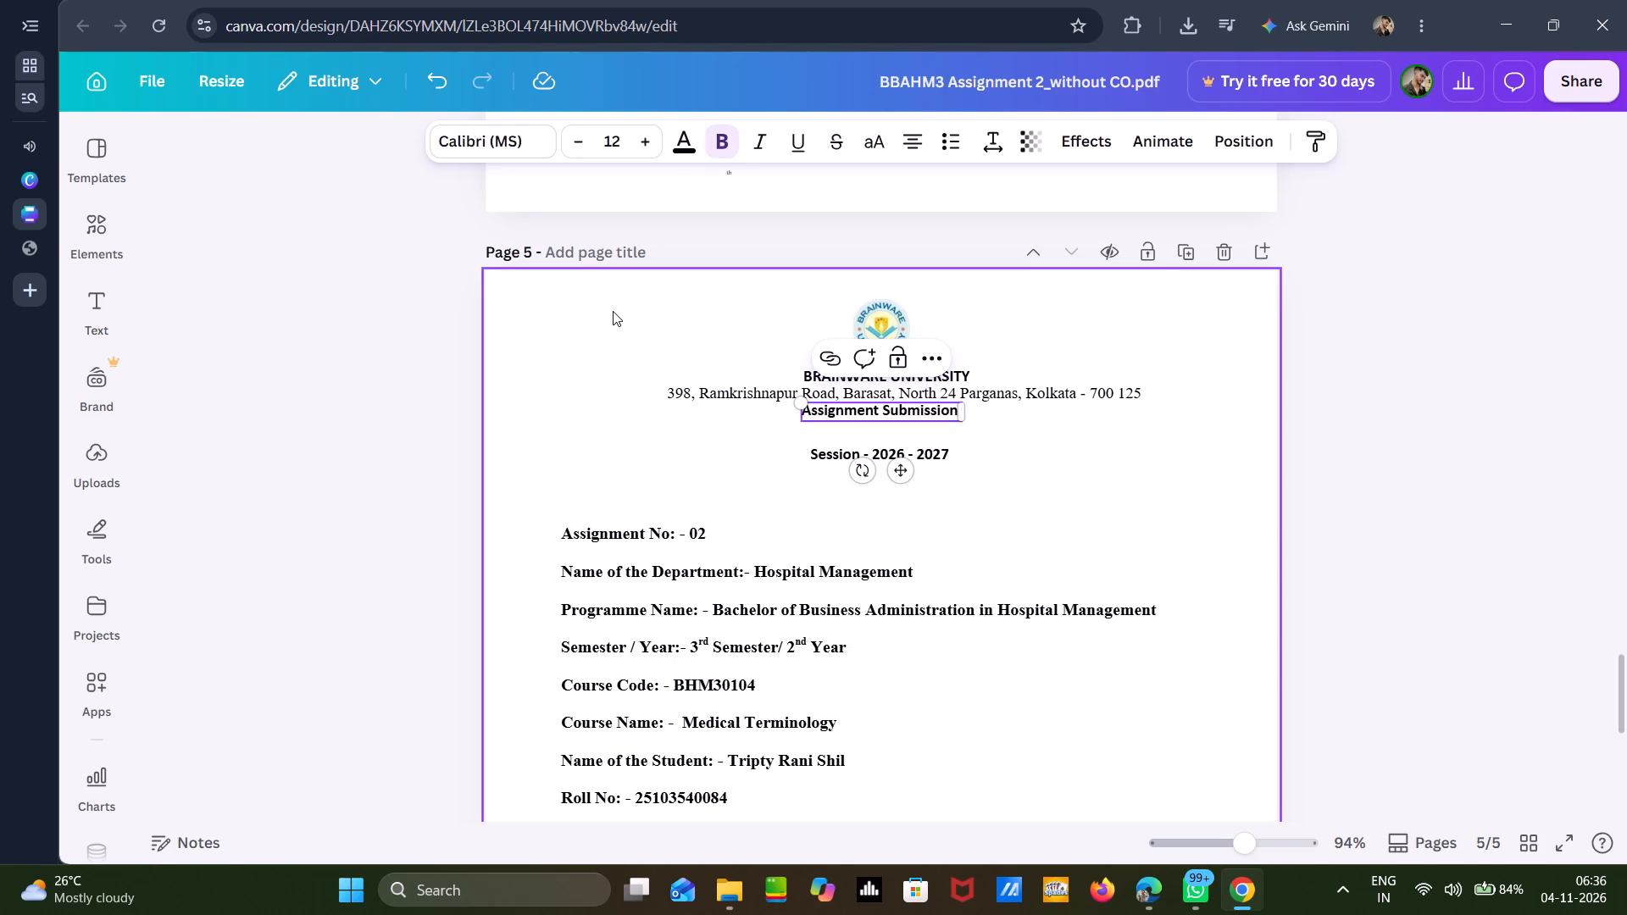
Set the university address line in page 5's header to italic.
left_click(888, 396)
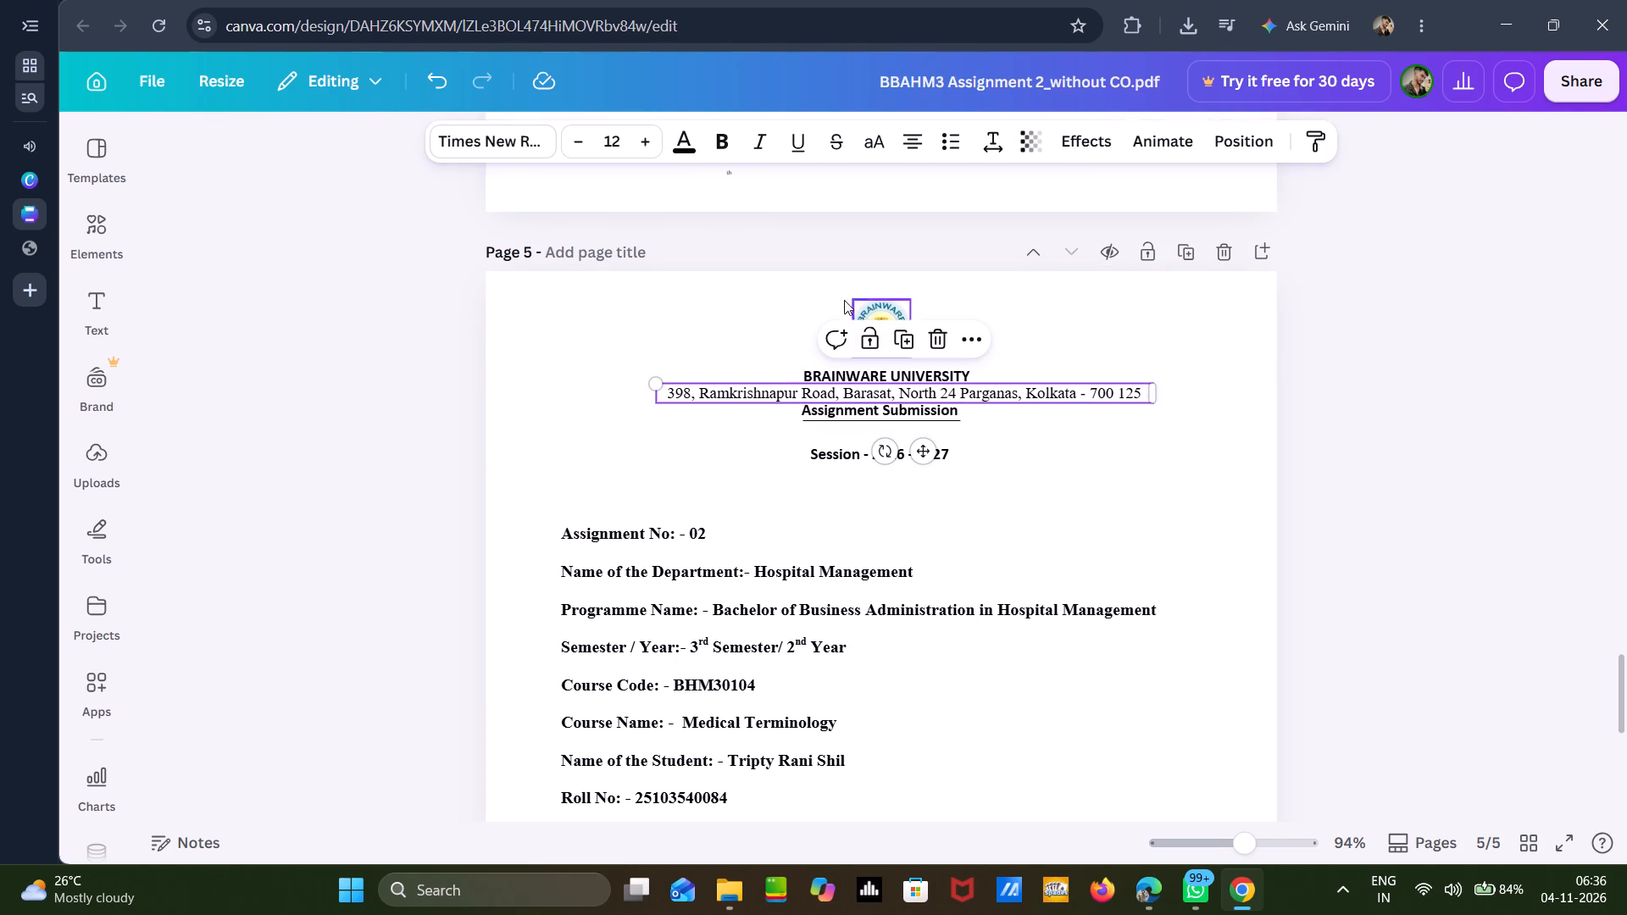
left_click(757, 143)
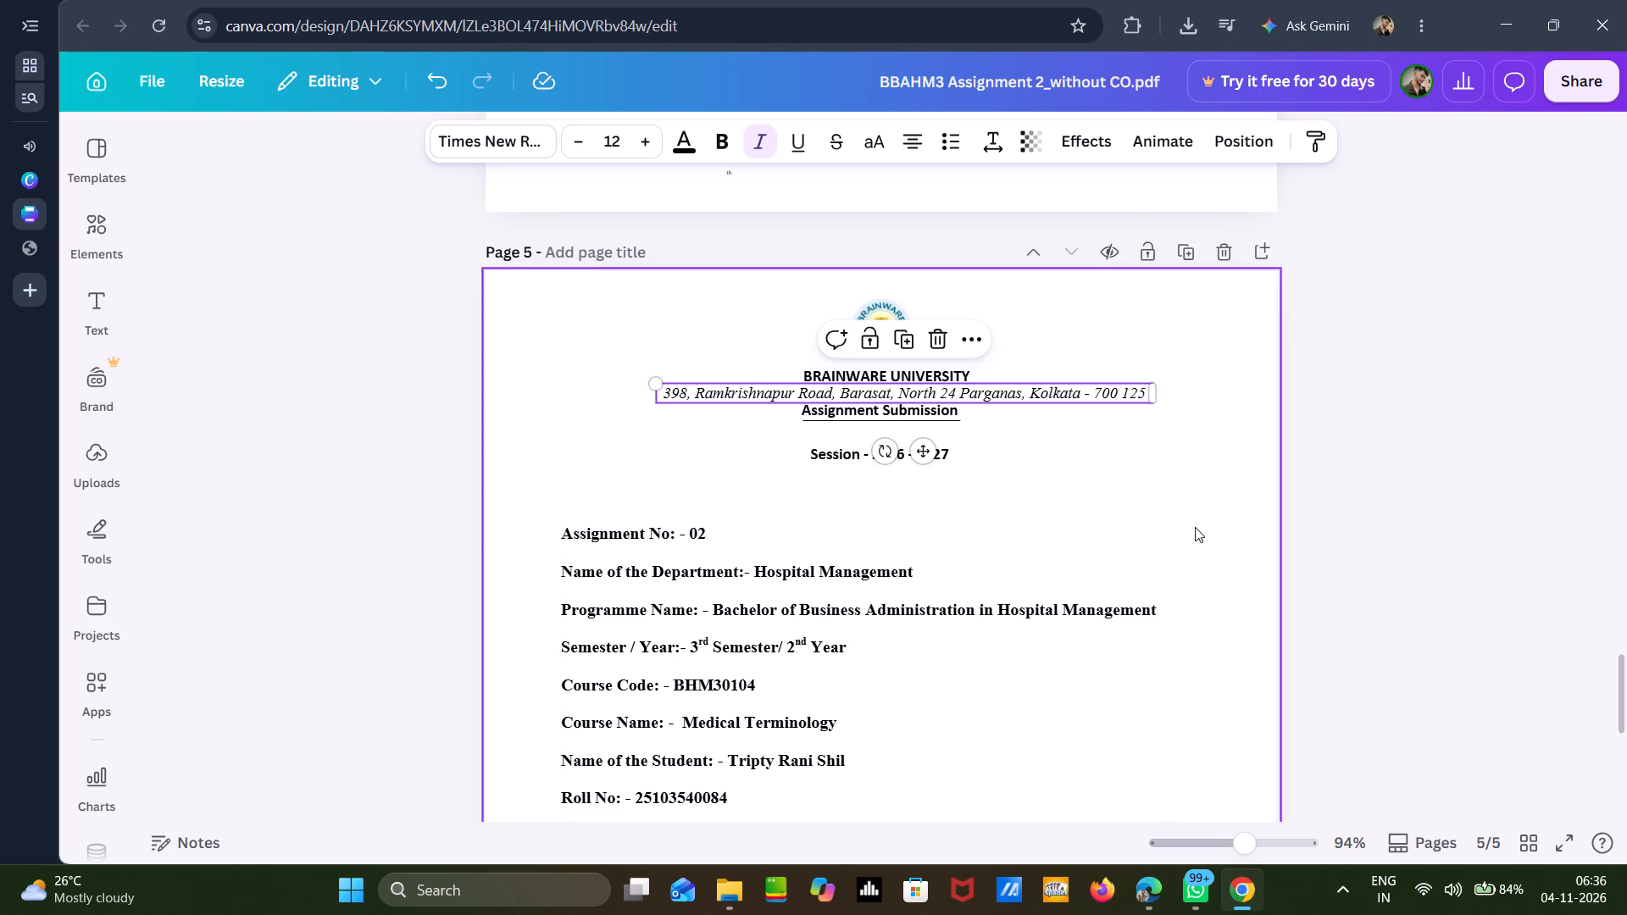
left_click(1327, 482)
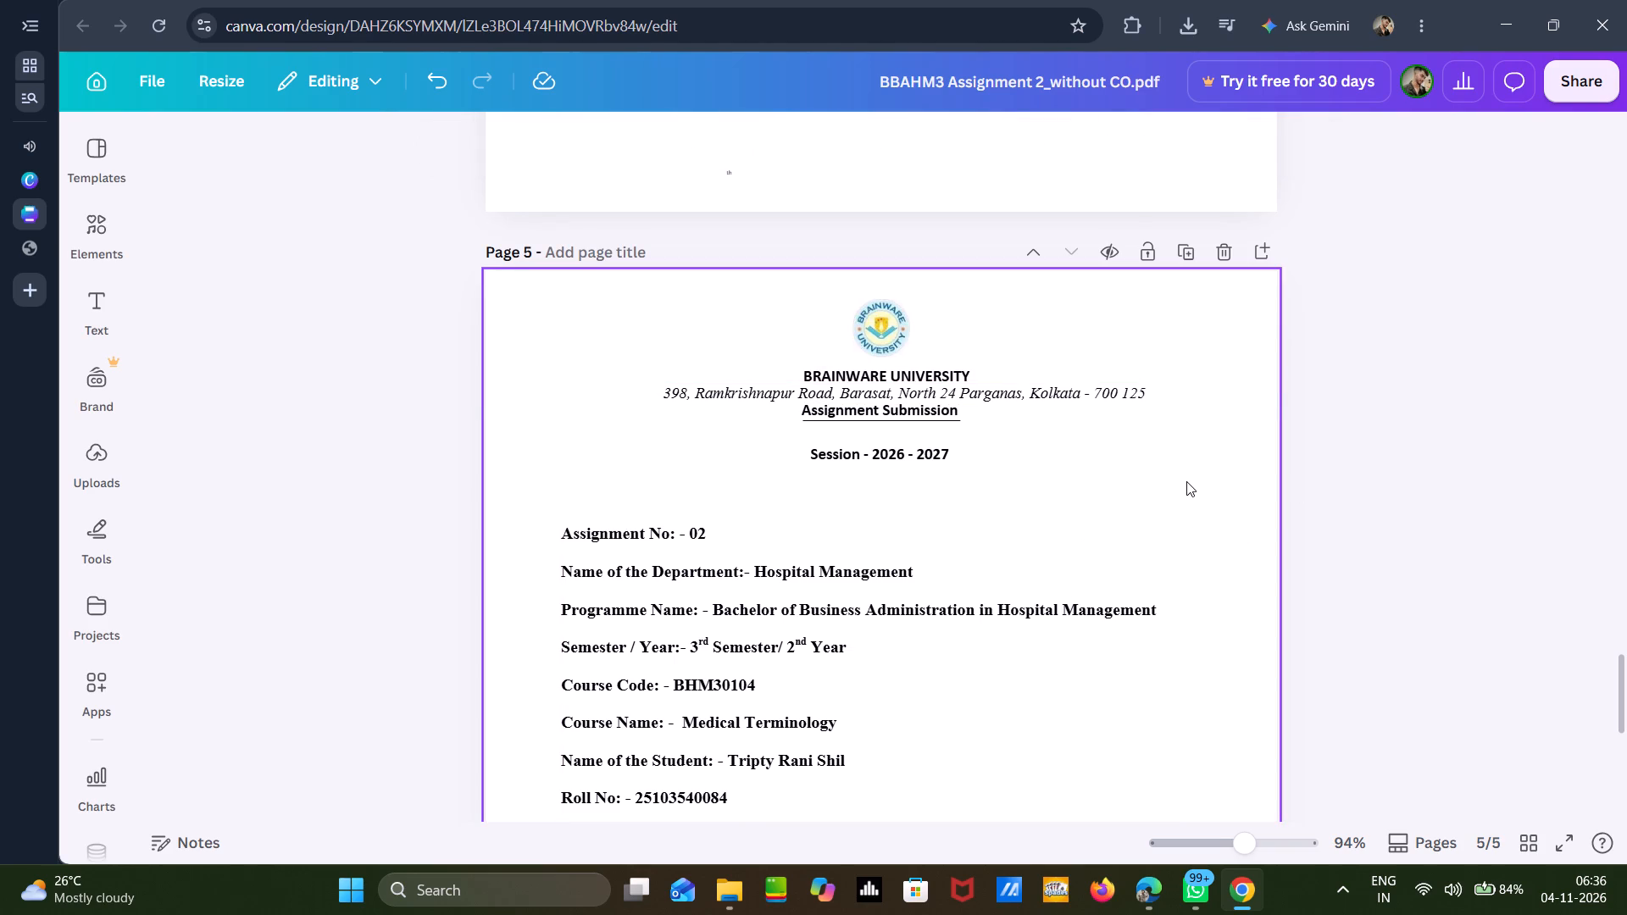
Review page 4's overlapping header and body layout against the rebuilt header on page 5.
scroll(1186, 481, "up", 2)
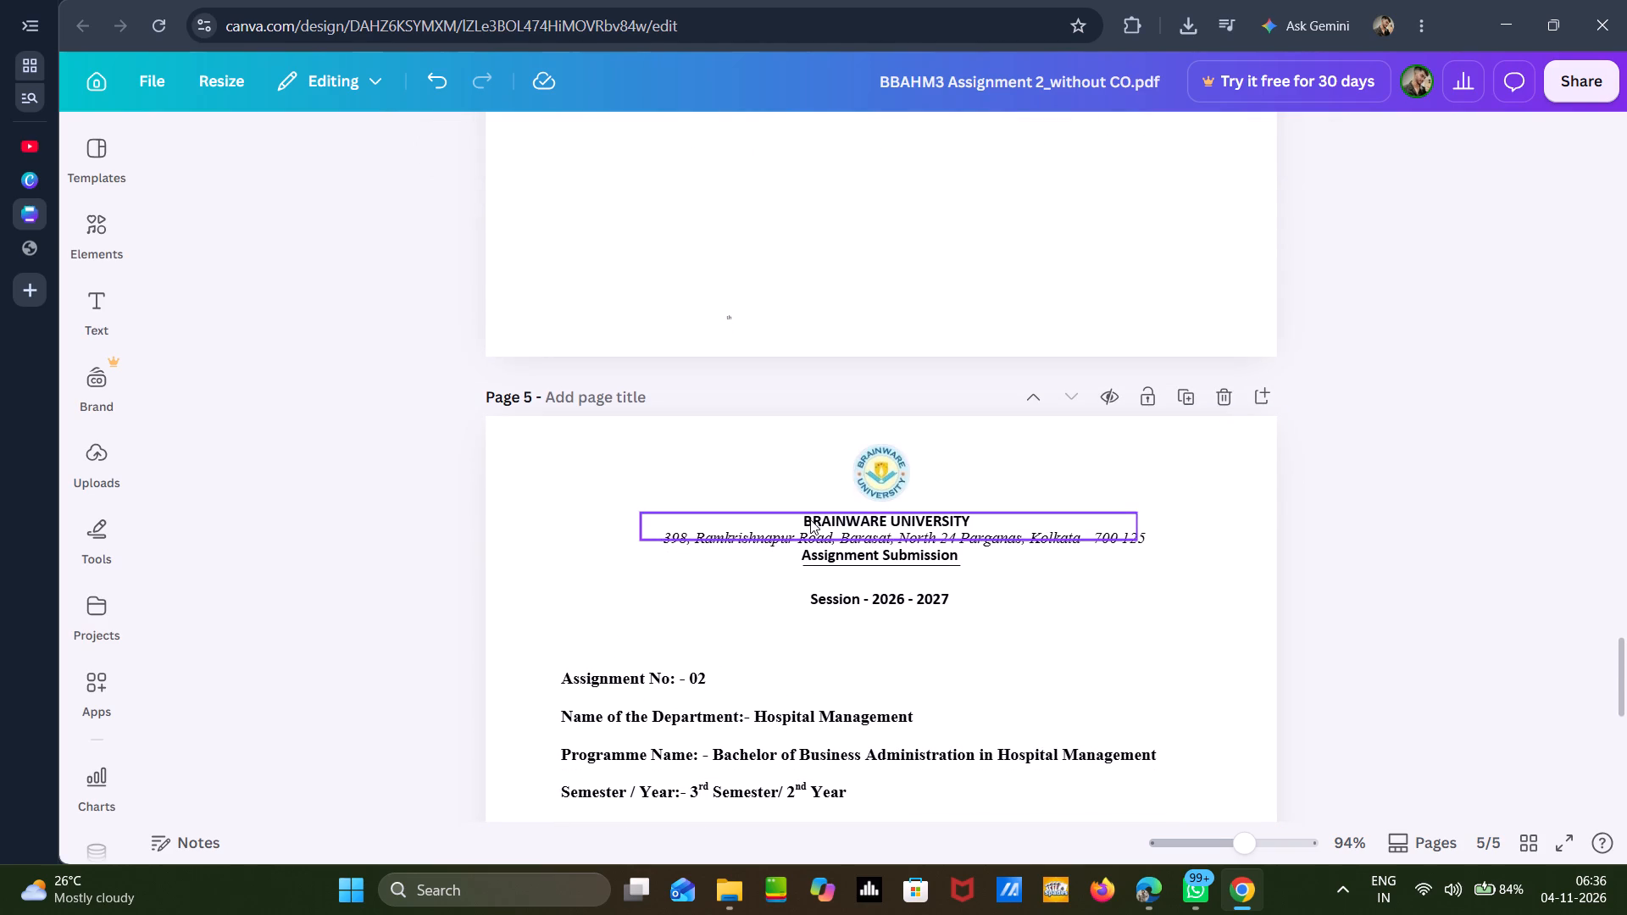
scroll(813, 519, "up", 5)
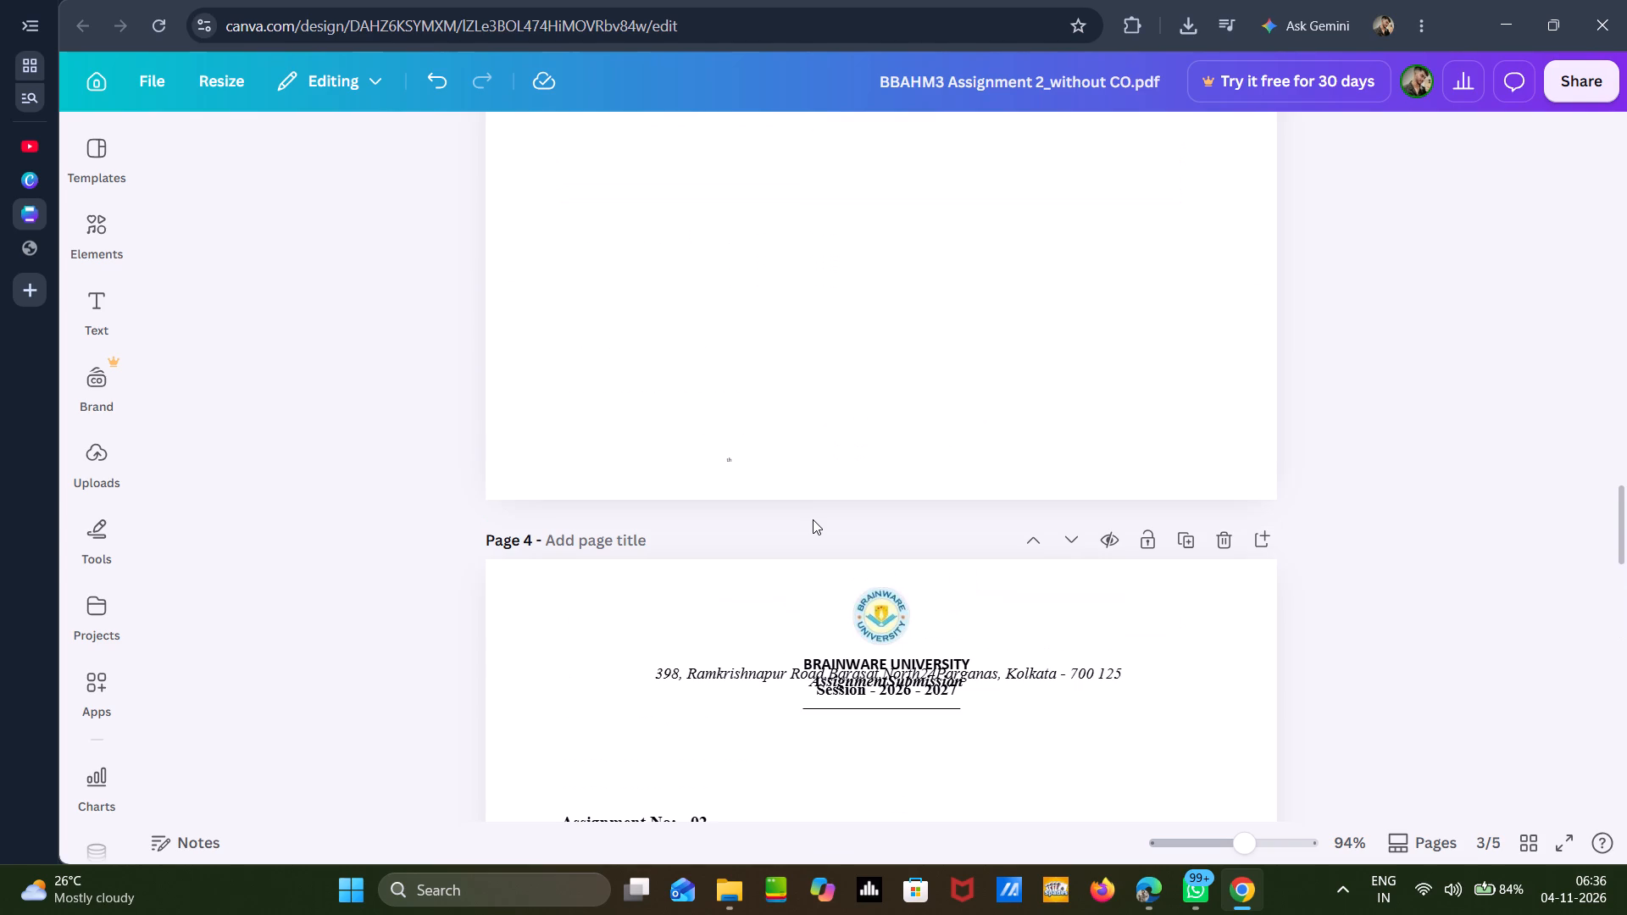
scroll(813, 519, "up", 1)
scroll(813, 519, "down", 2)
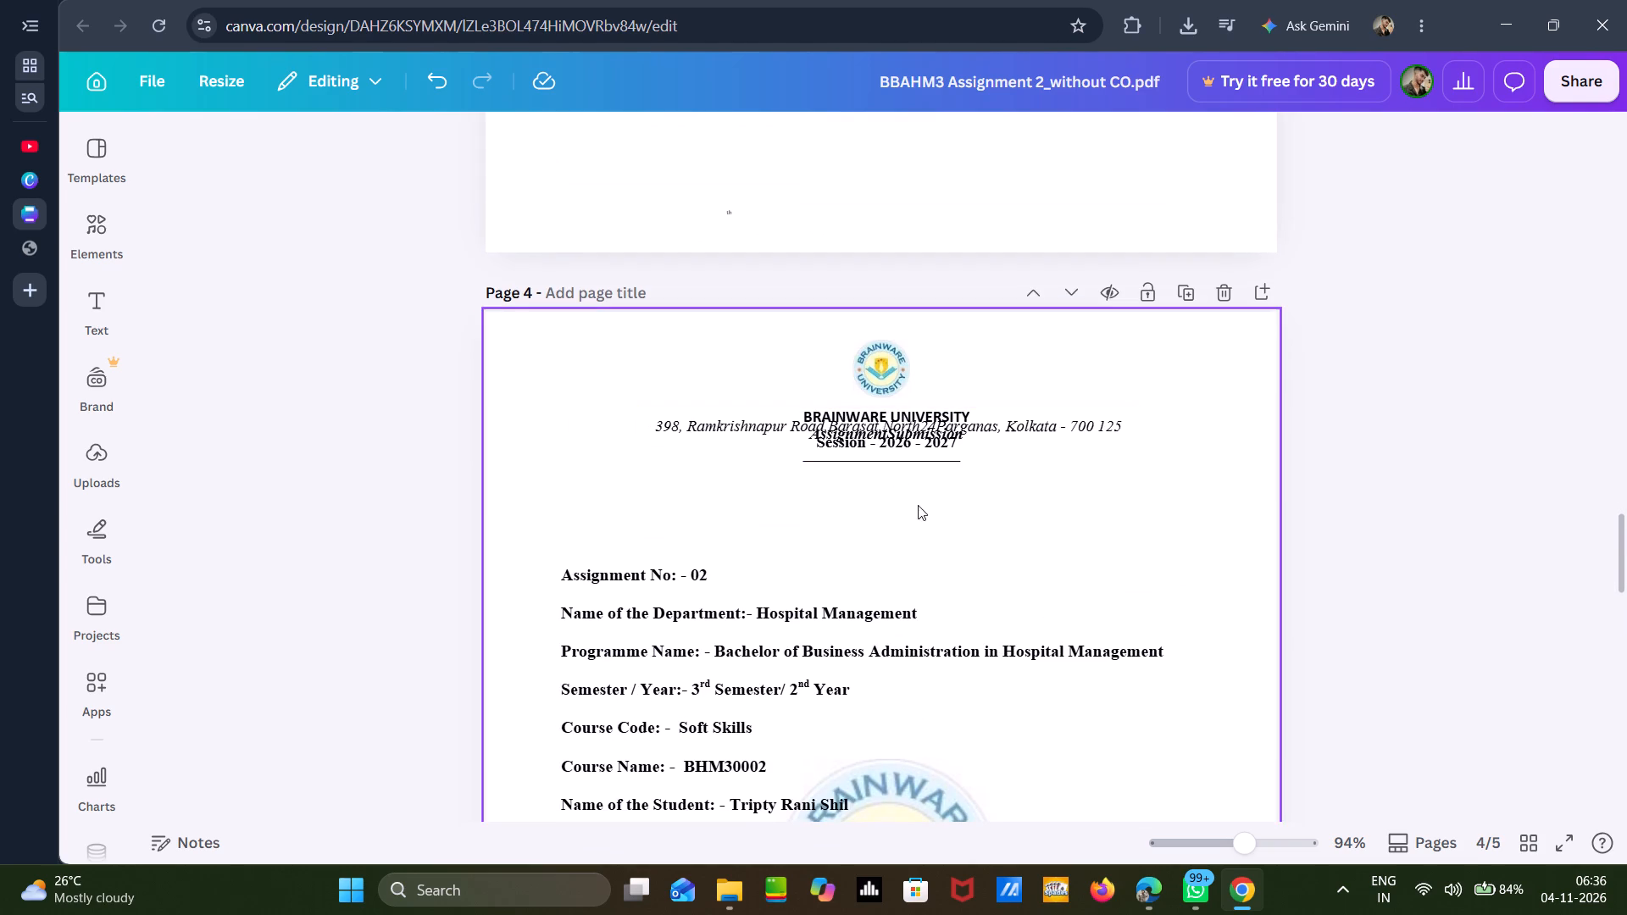
scroll(948, 439, "down", 2)
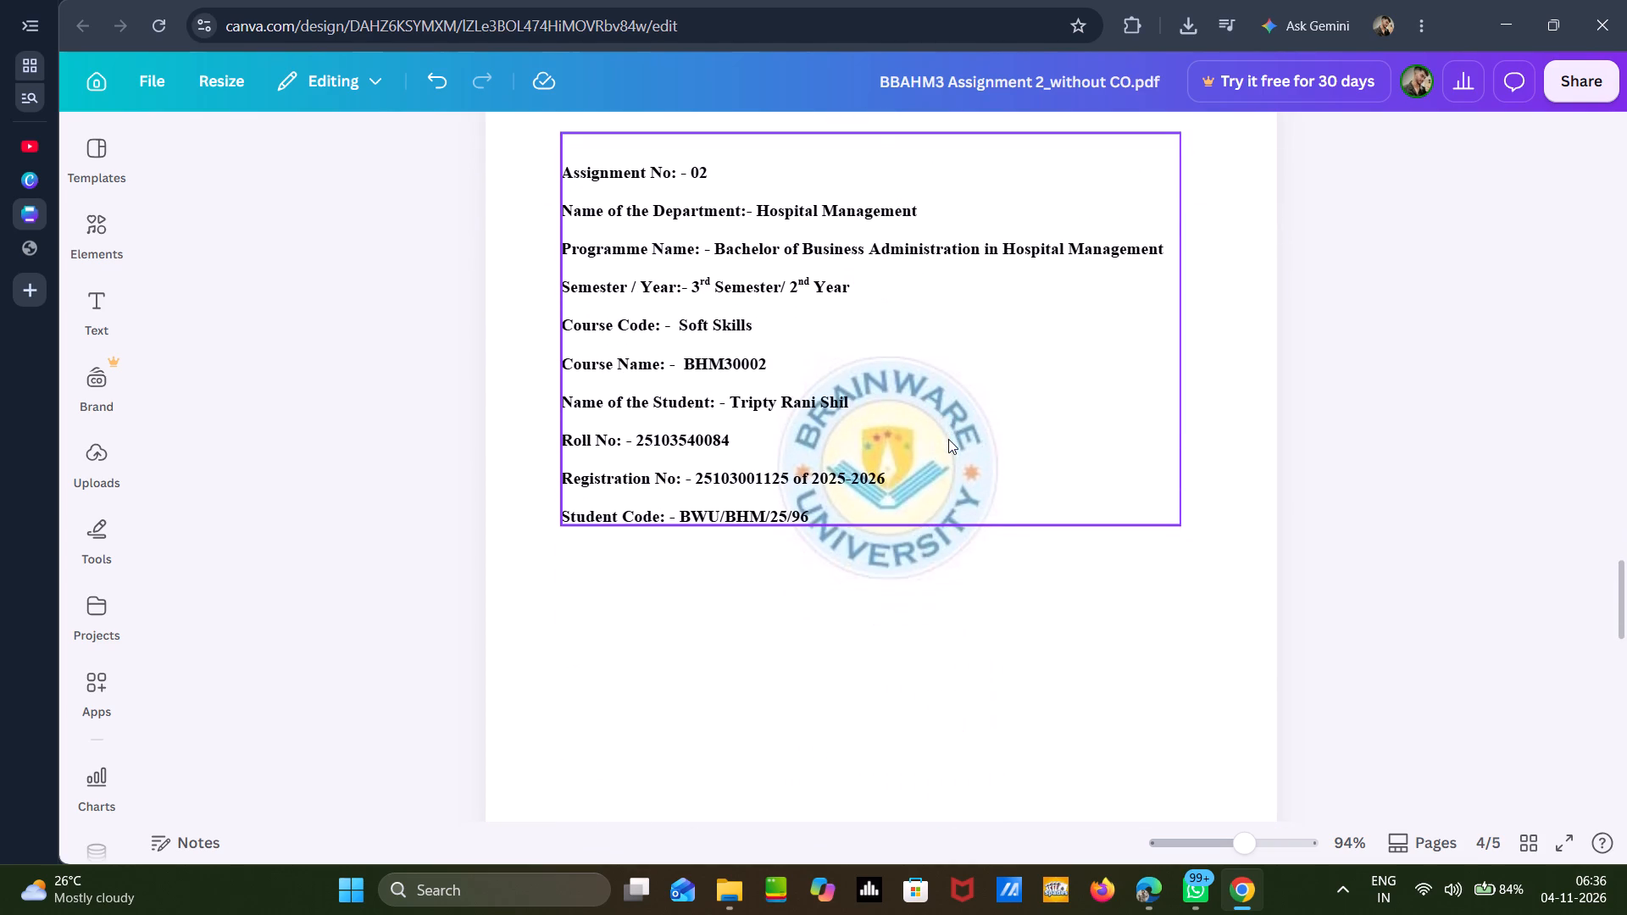
scroll(948, 439, "down", 3)
scroll(932, 268, "up", 3)
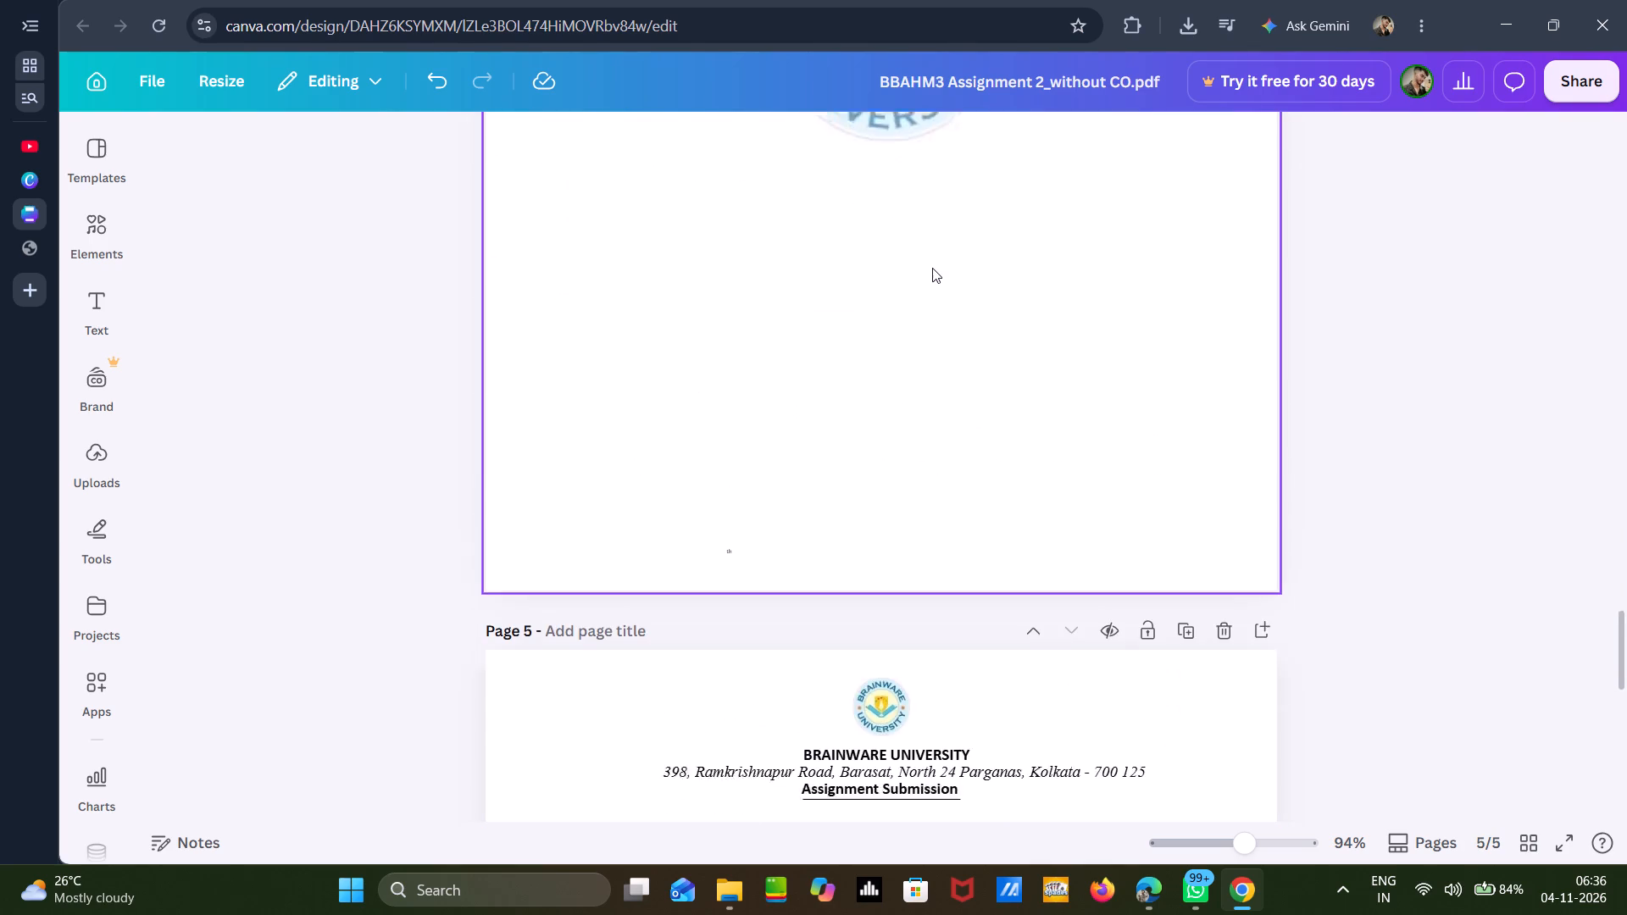
Delete the overlapping header text block below the logo on page 4.
scroll(932, 268, "up", 3)
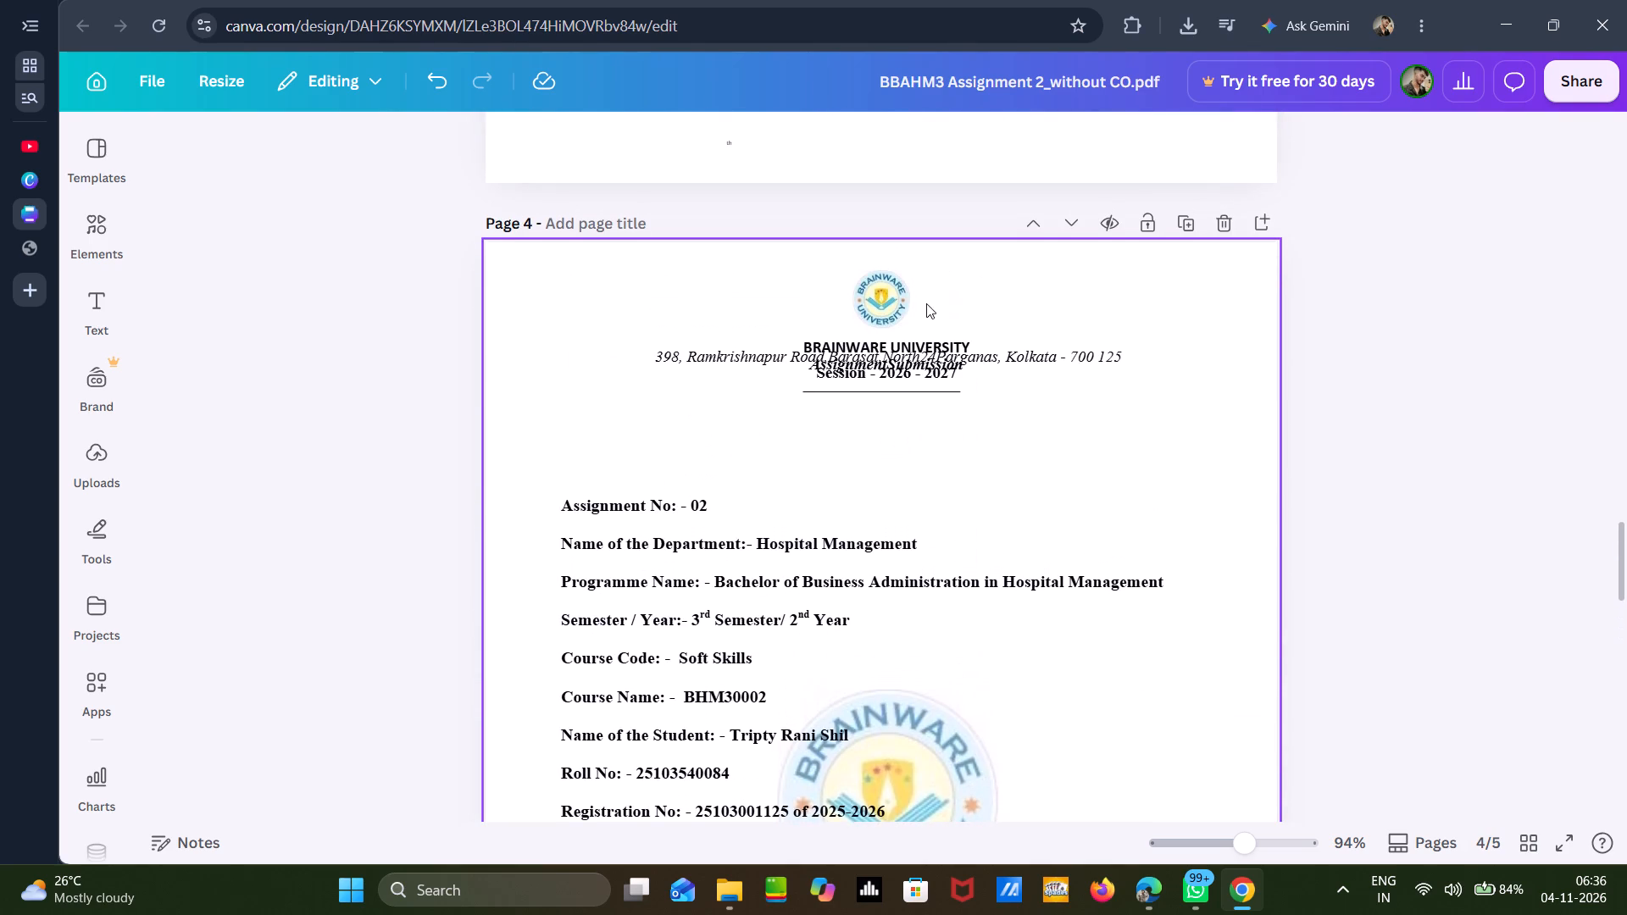
left_click(919, 345)
key("Delete")
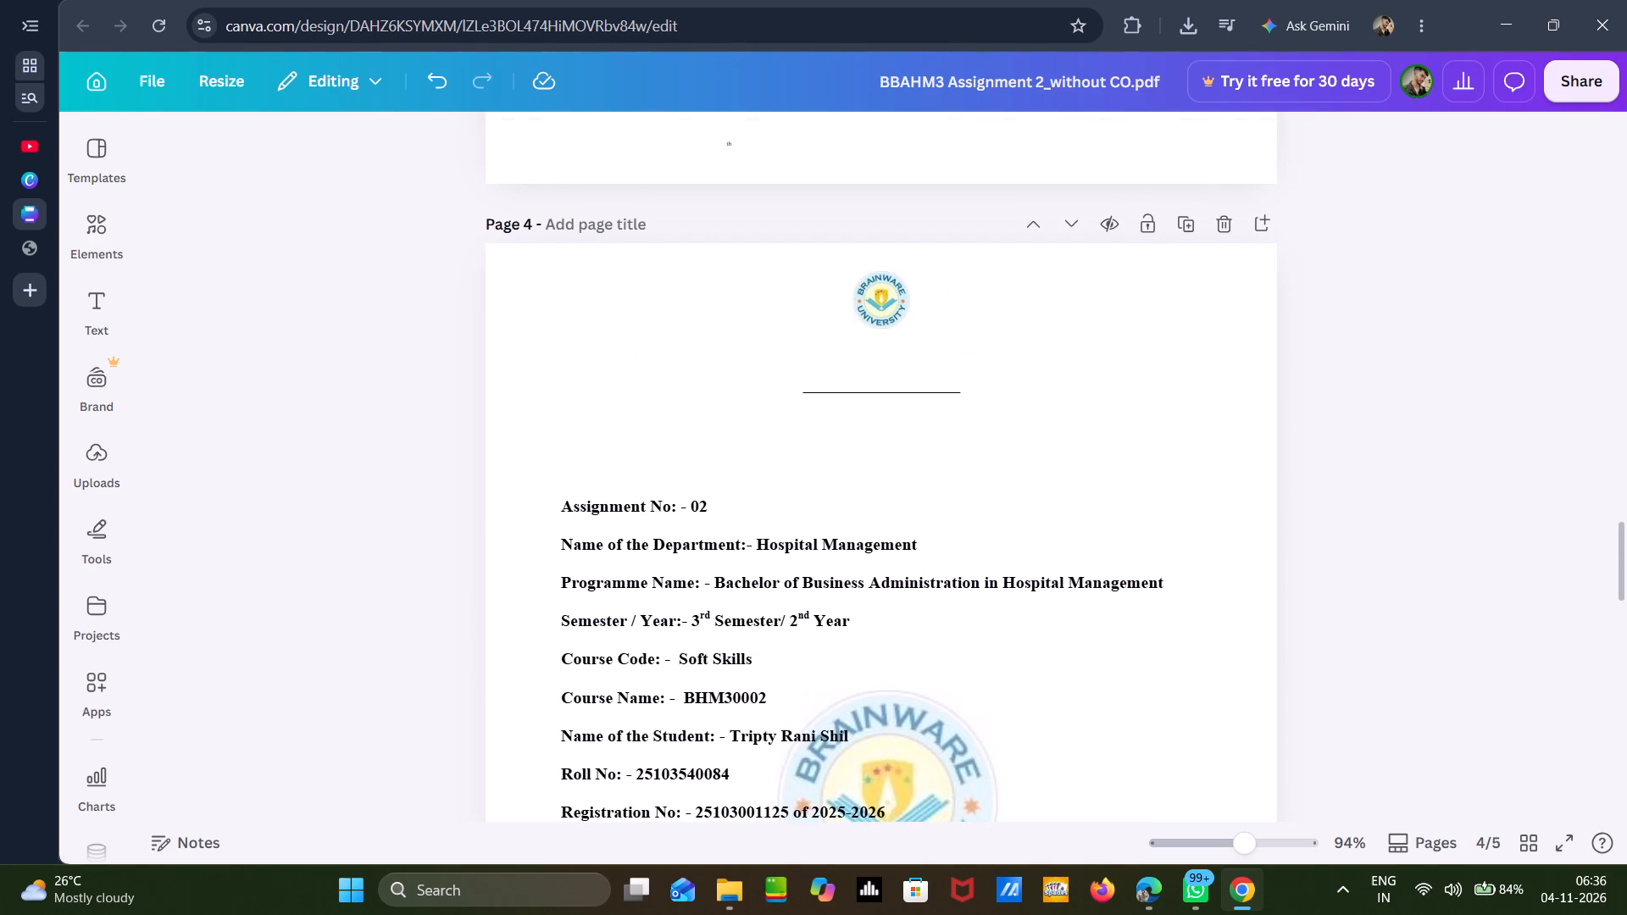
Delete the overlapping header text block below the logo on page 3.
scroll(919, 345, "up", 1)
scroll(913, 453, "up", 1)
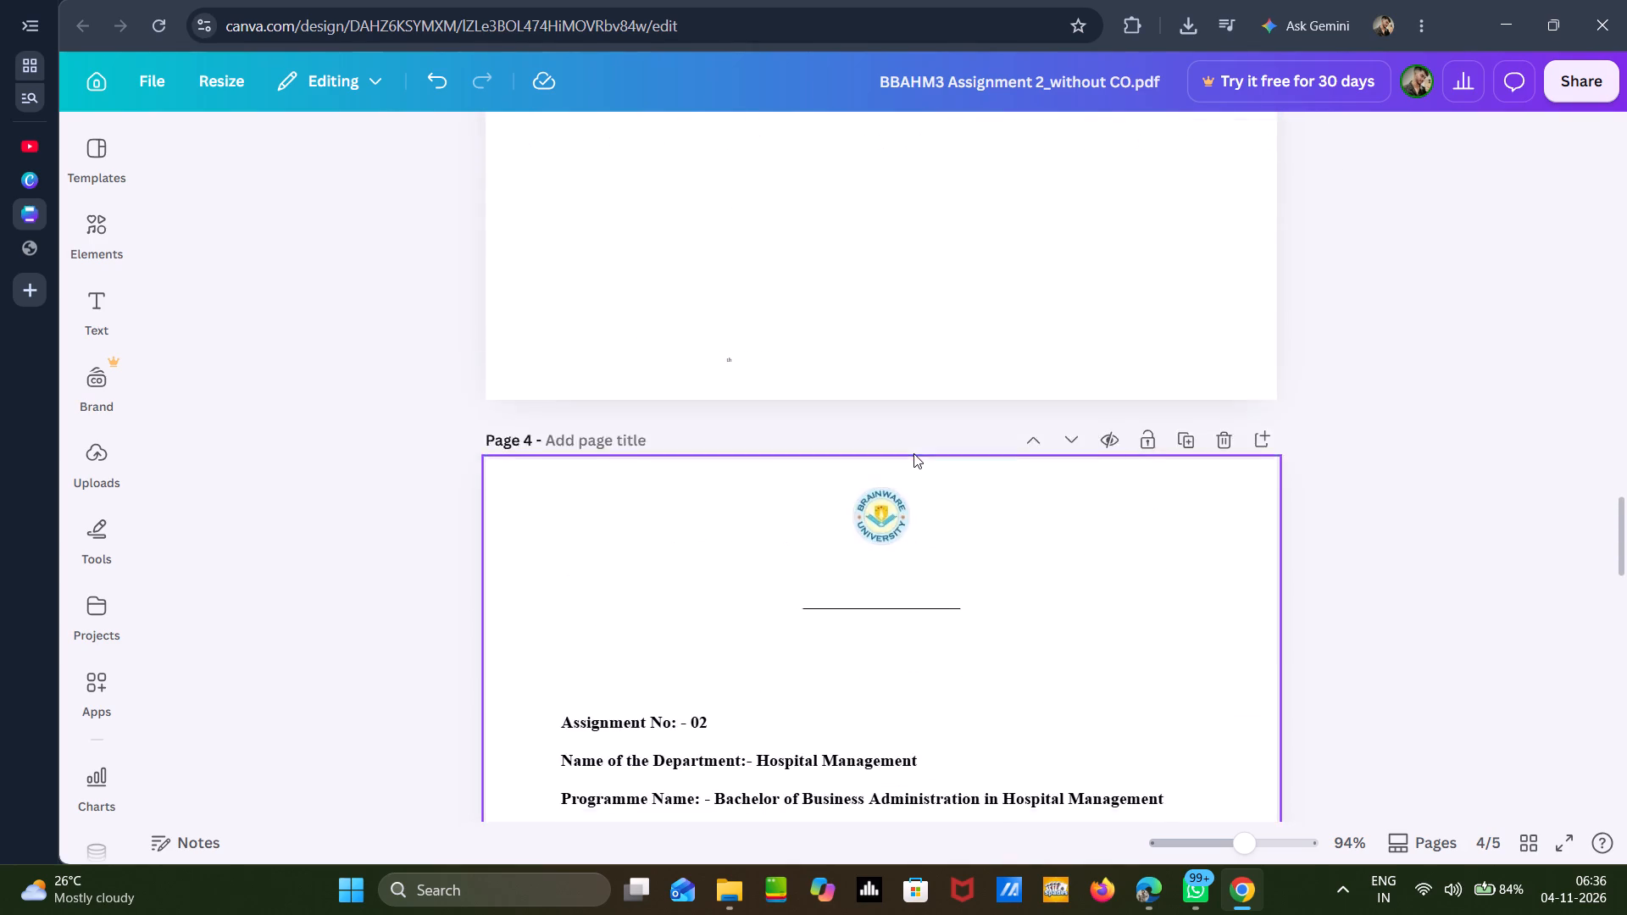
scroll(913, 453, "up", 5)
scroll(906, 498, "down", 1)
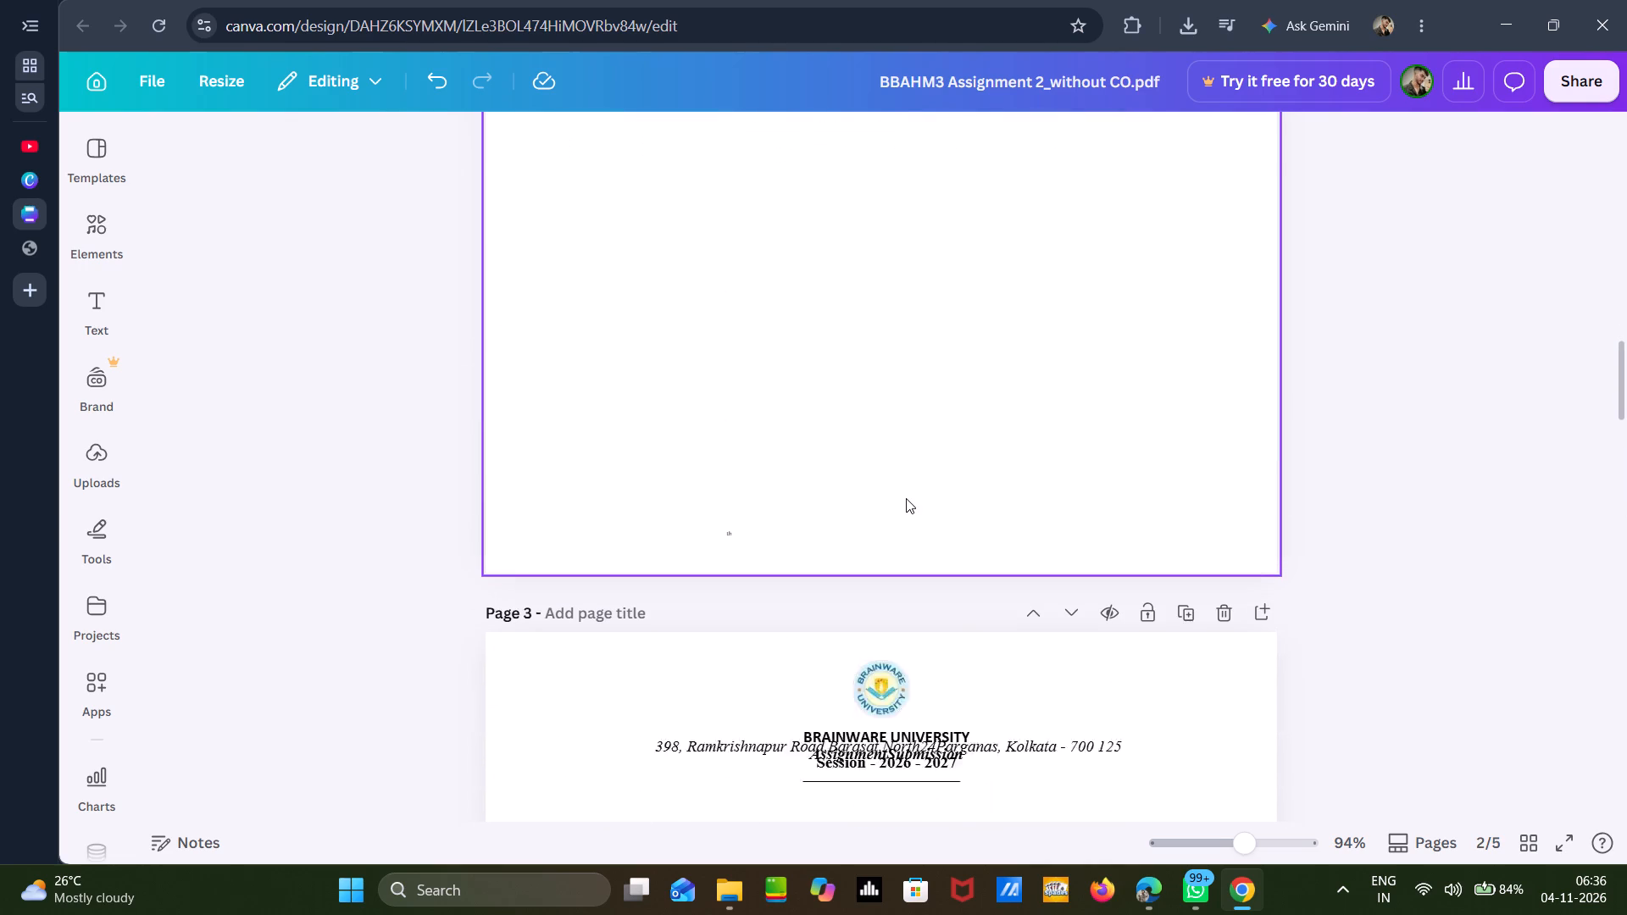
scroll(906, 498, "down", 1)
left_click(925, 651)
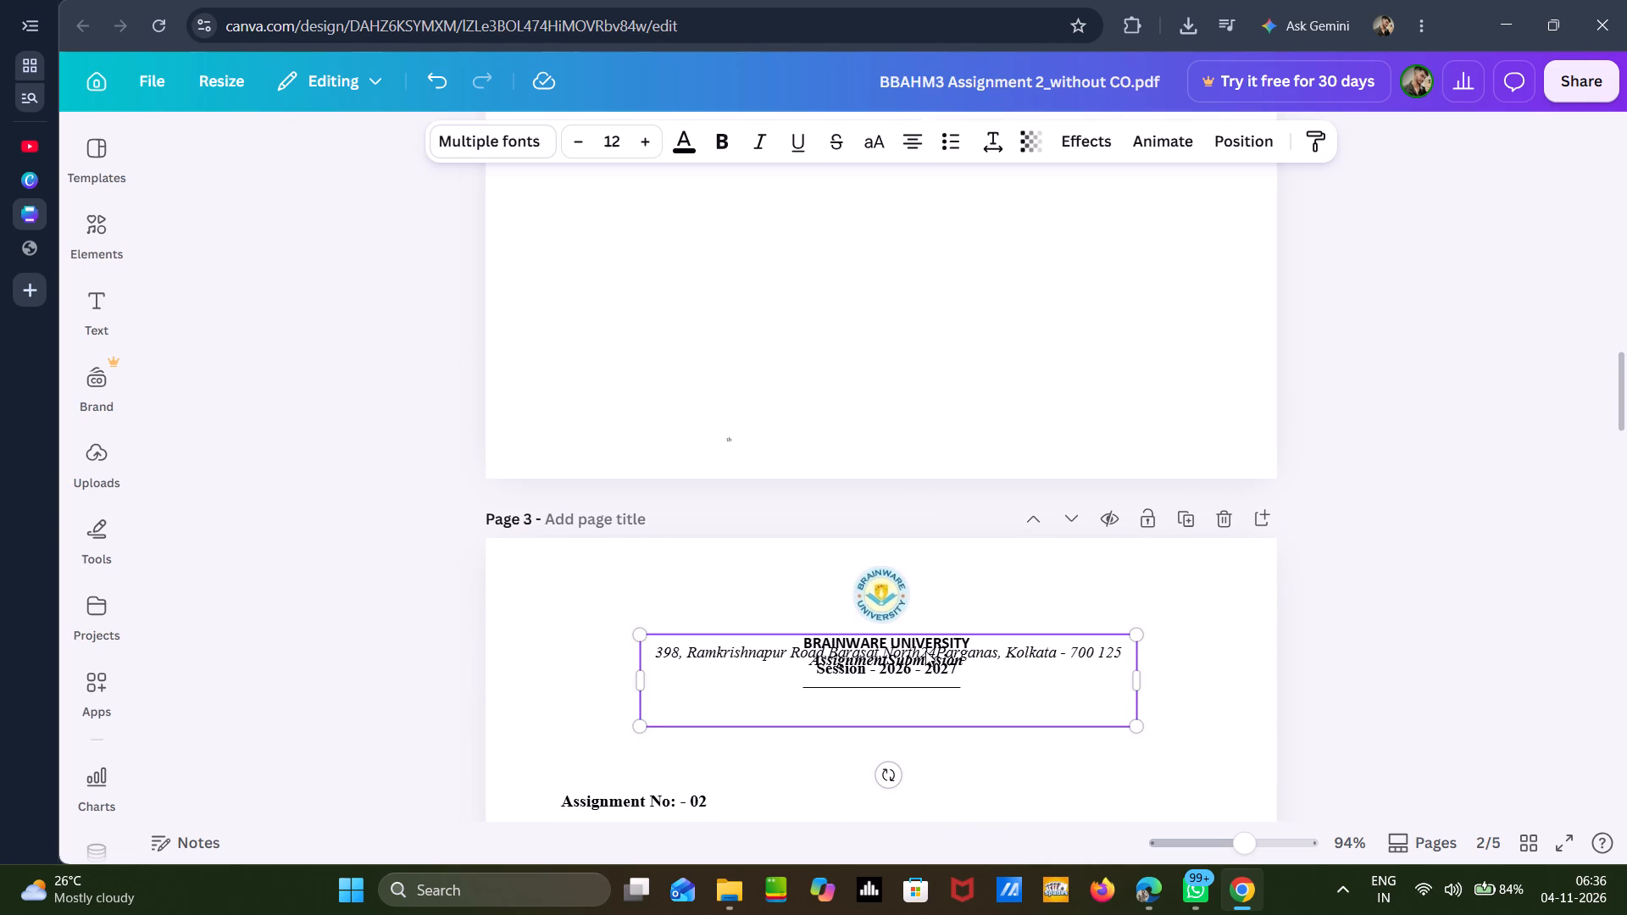
key("Delete")
Delete the overlapping header text block below the logo on page 2.
scroll(925, 651, "up", 5)
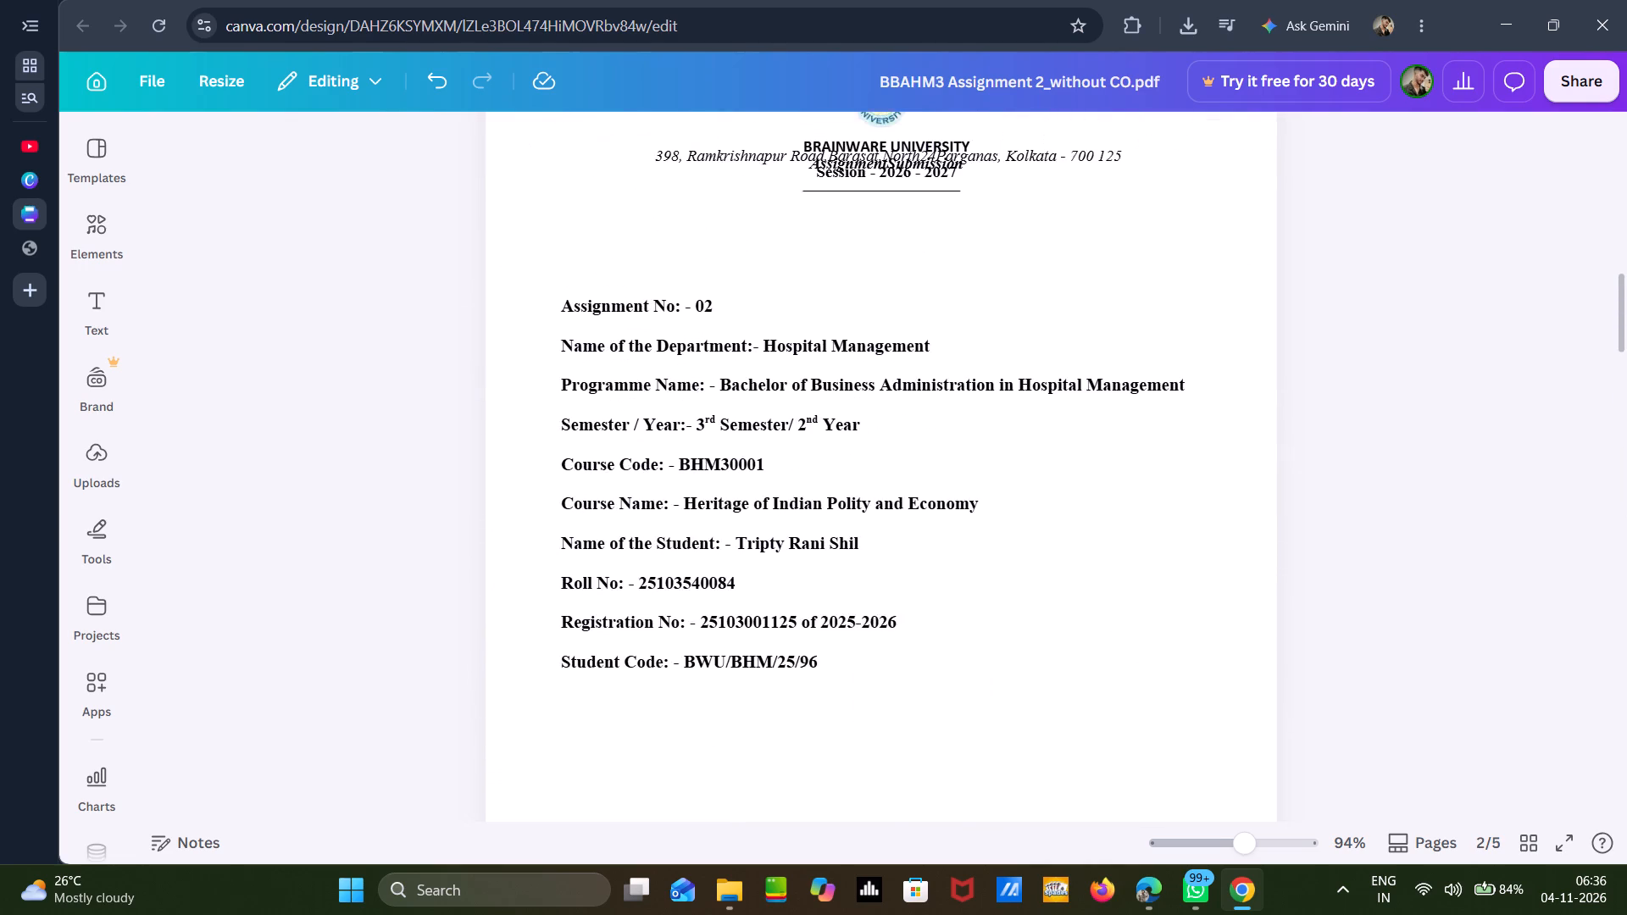
scroll(925, 651, "up", 1)
scroll(958, 707, "down", 1)
left_click(948, 702)
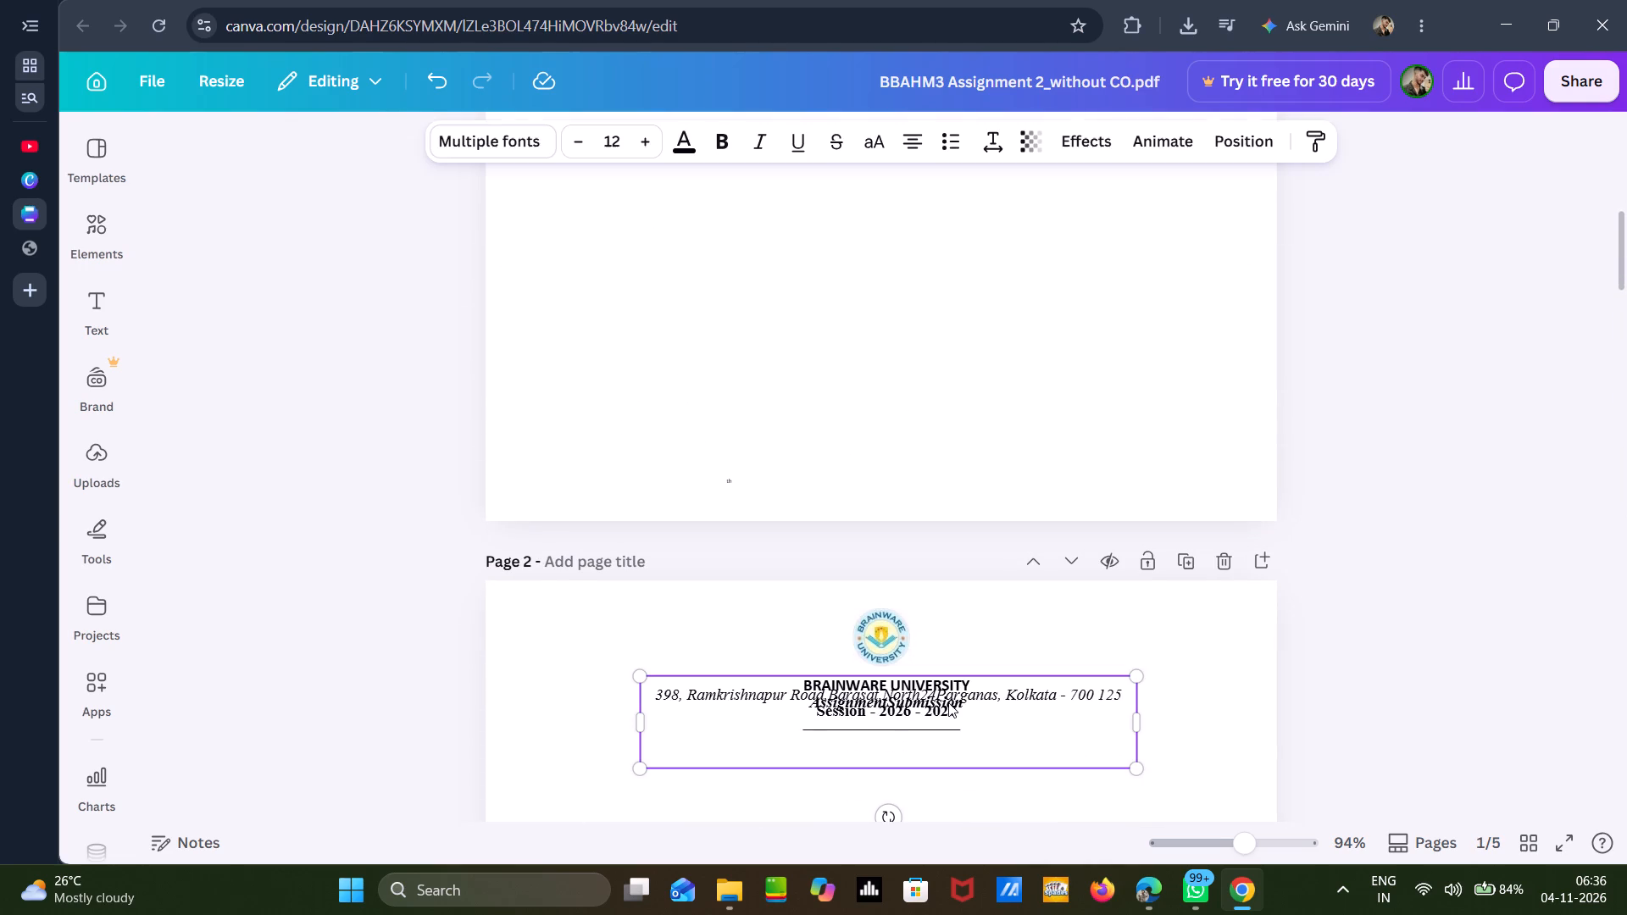
key("Delete")
Delete the overlapping header text block below the logo on page 1.
scroll(948, 702, "up", 2)
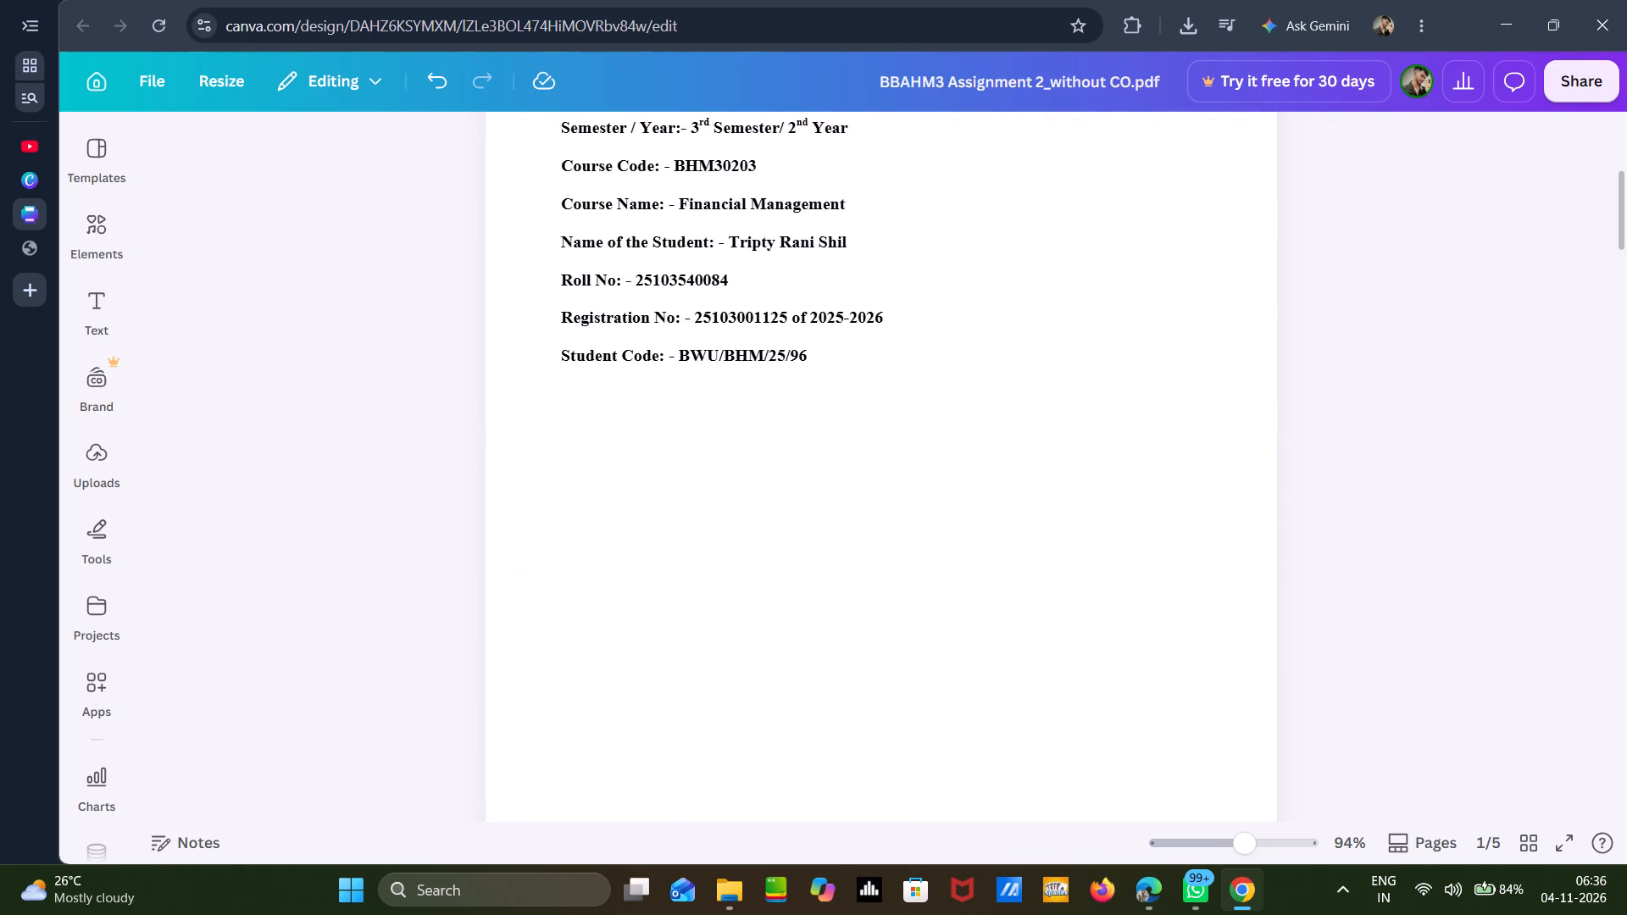
scroll(948, 702, "up", 4)
left_click(905, 337)
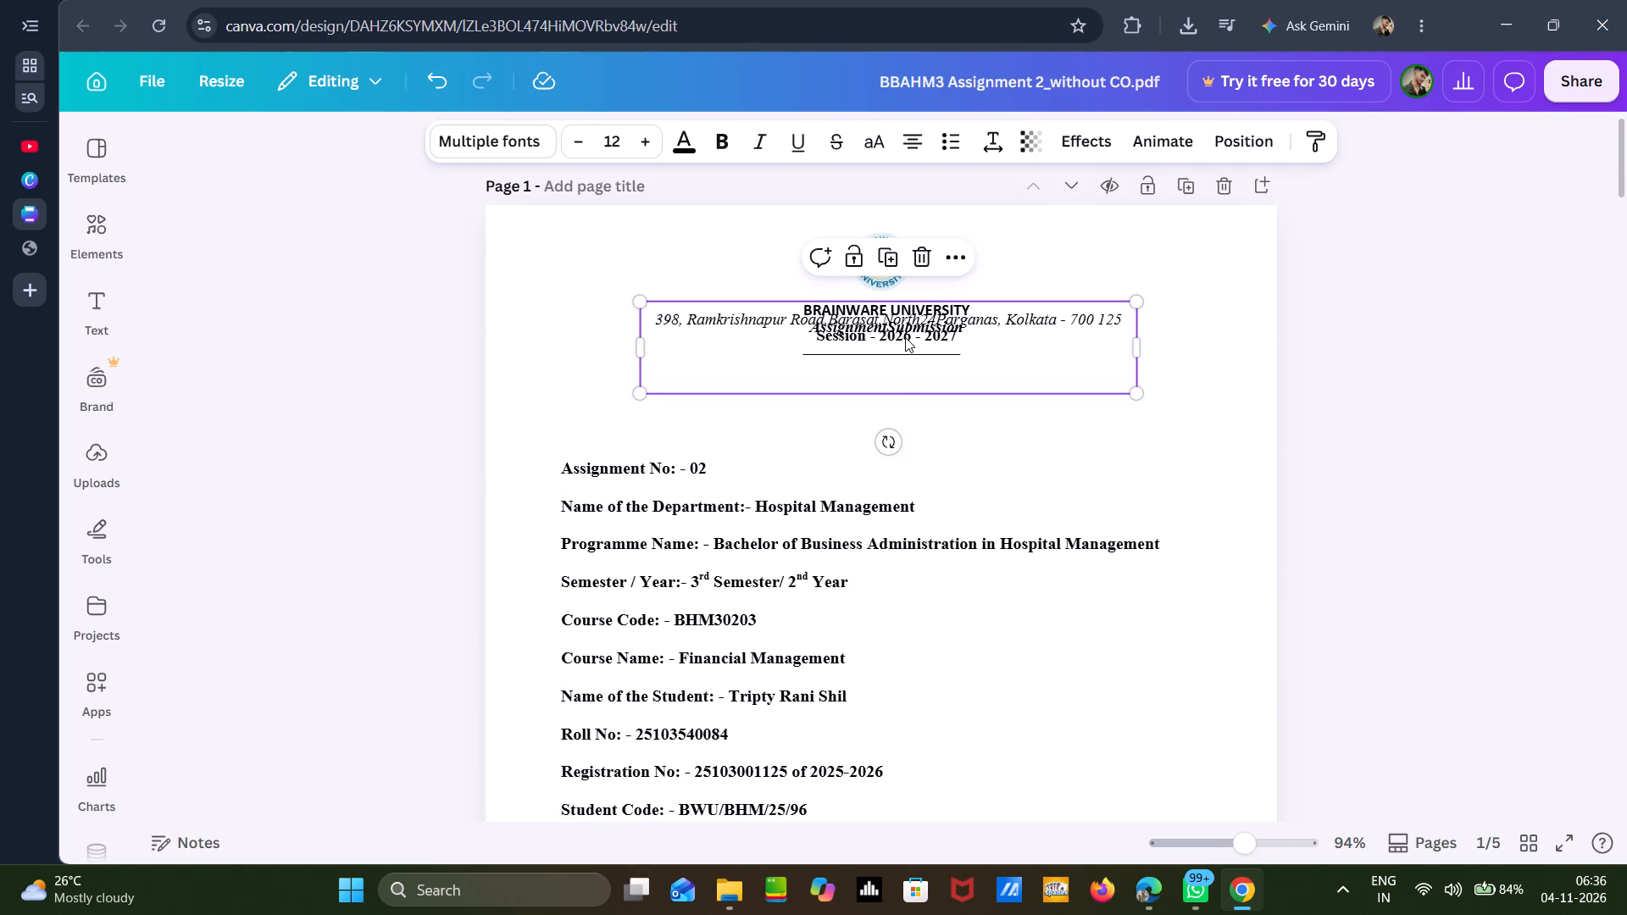
key("Delete")
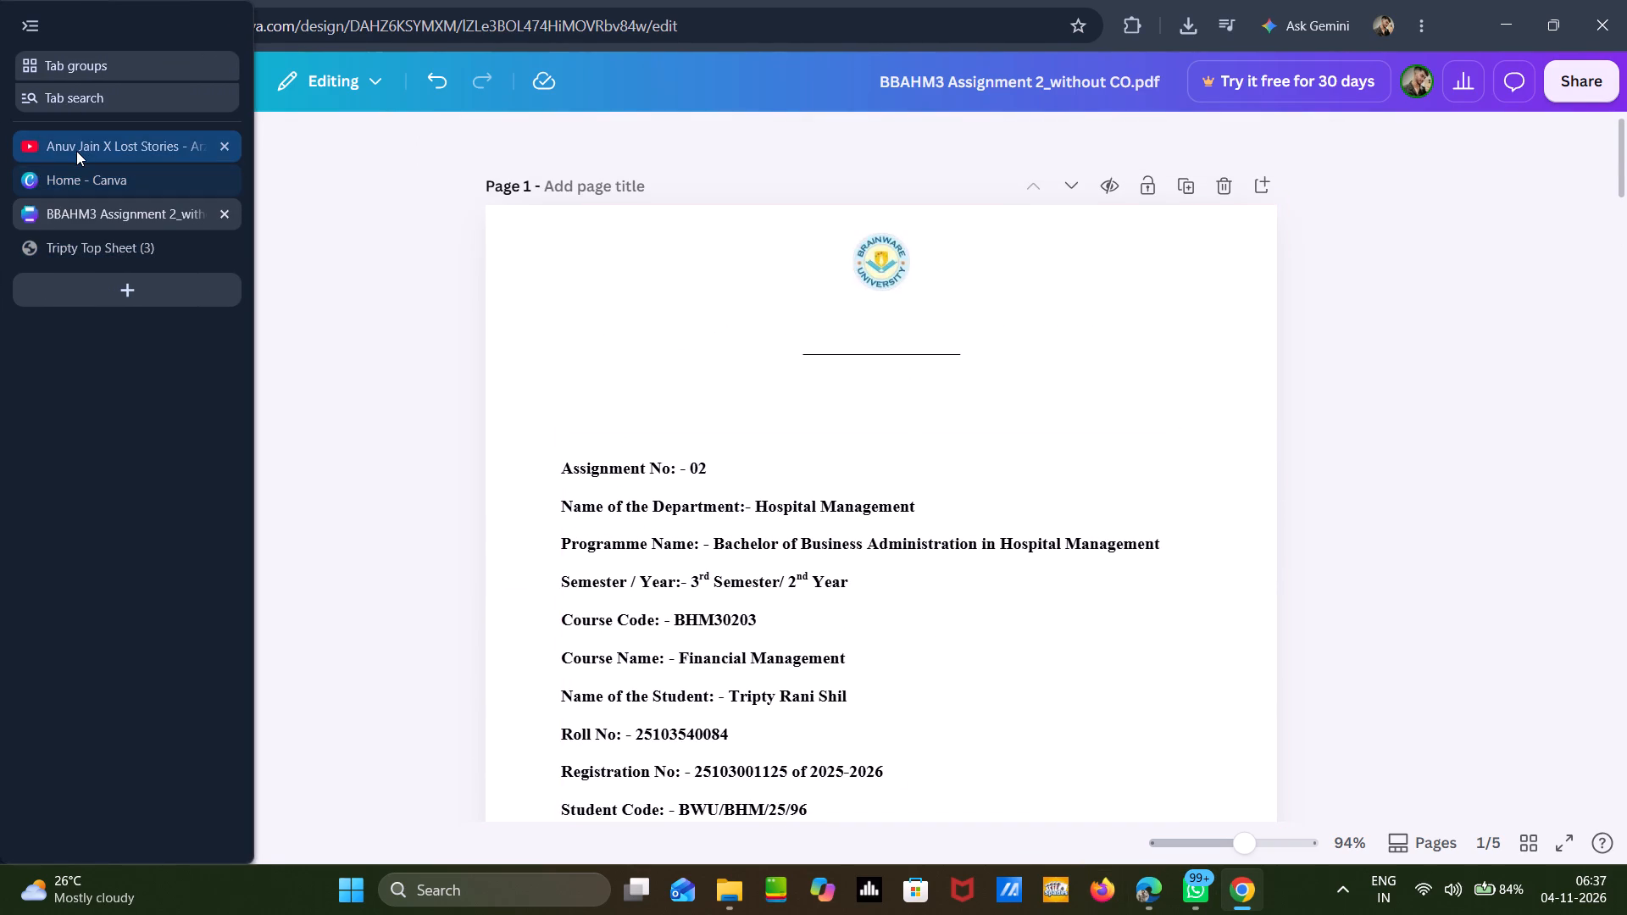
Switch to YouTube to resume the paused video and return to the BBAHM3 Assignment 2 design in Canva.
left_click(48, 151)
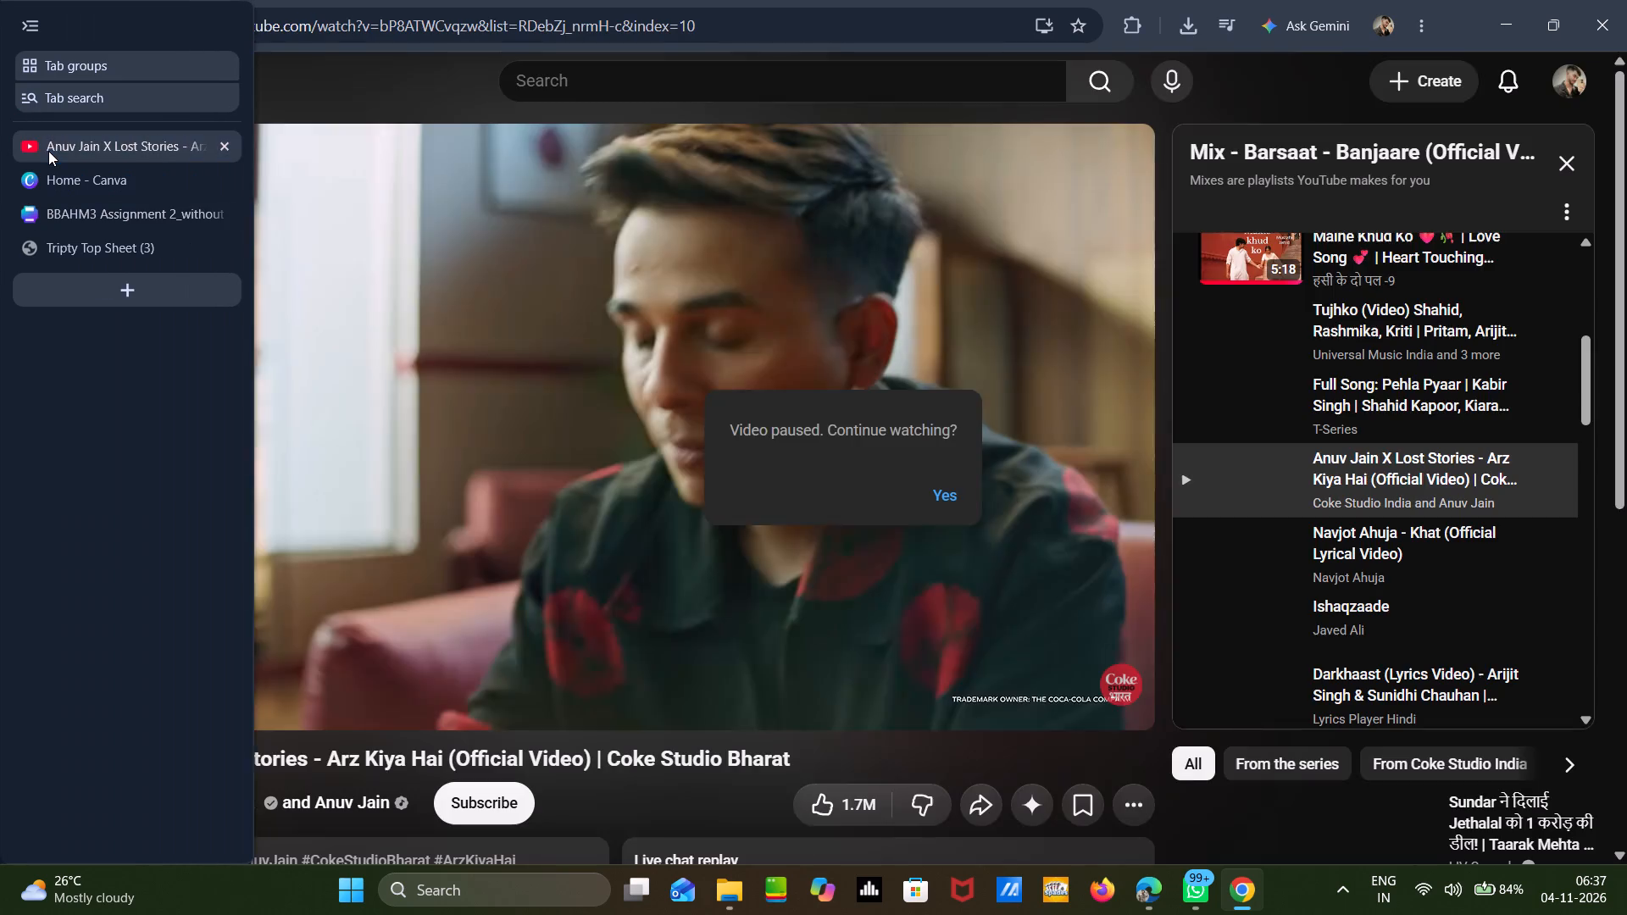
left_click(947, 507)
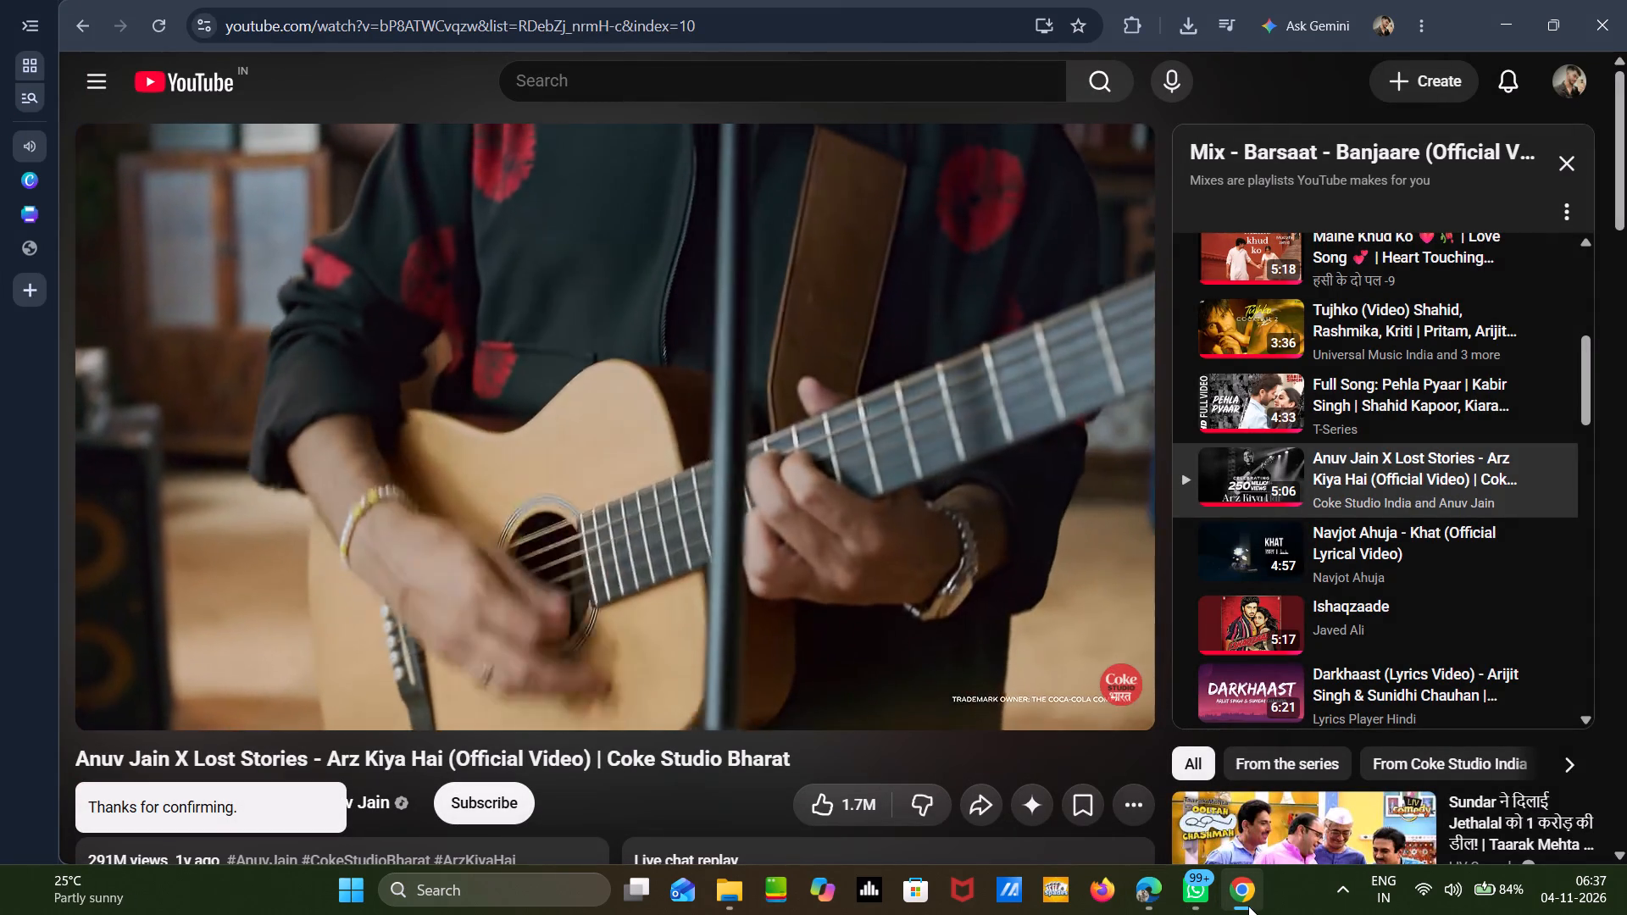
left_click(1248, 906)
left_click(1244, 905)
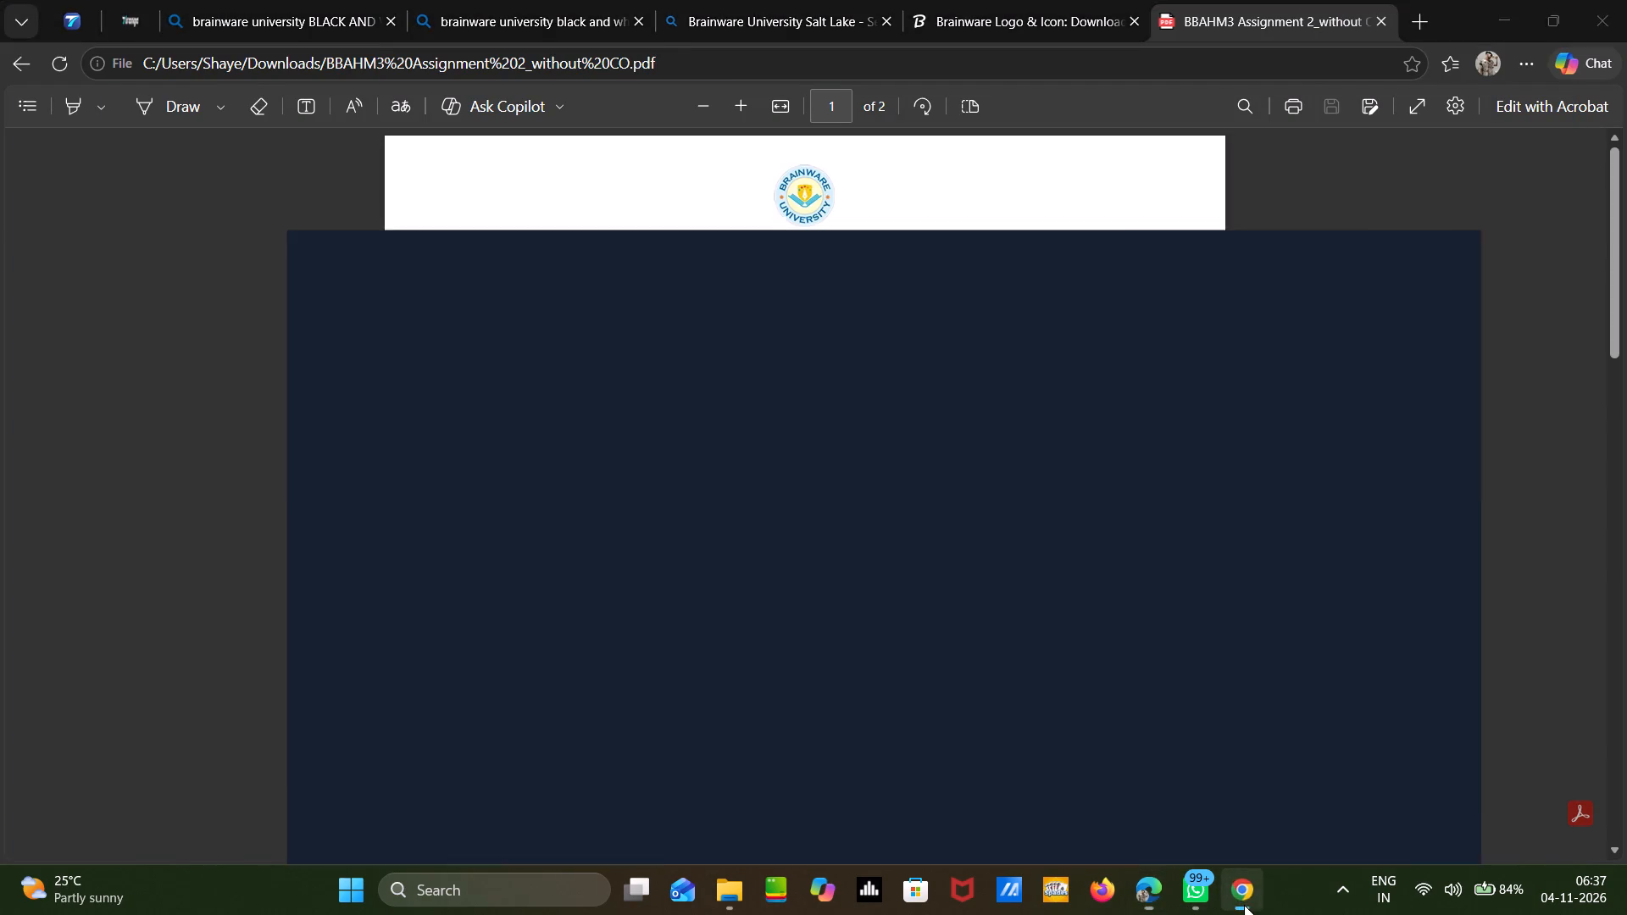
left_click(56, 185)
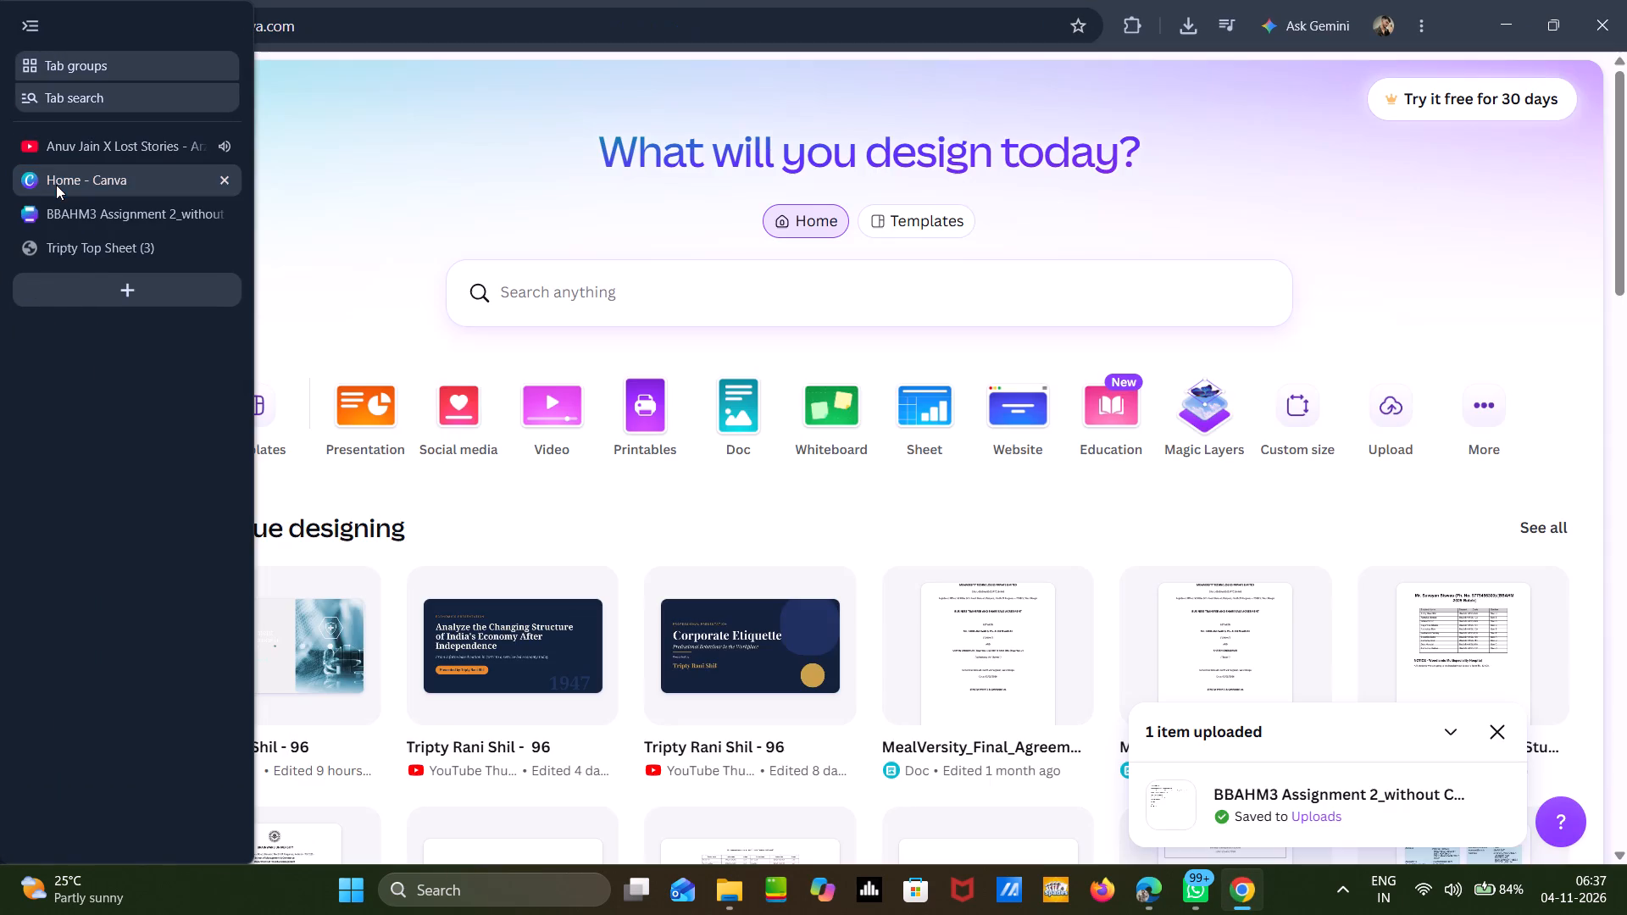
left_click(70, 212)
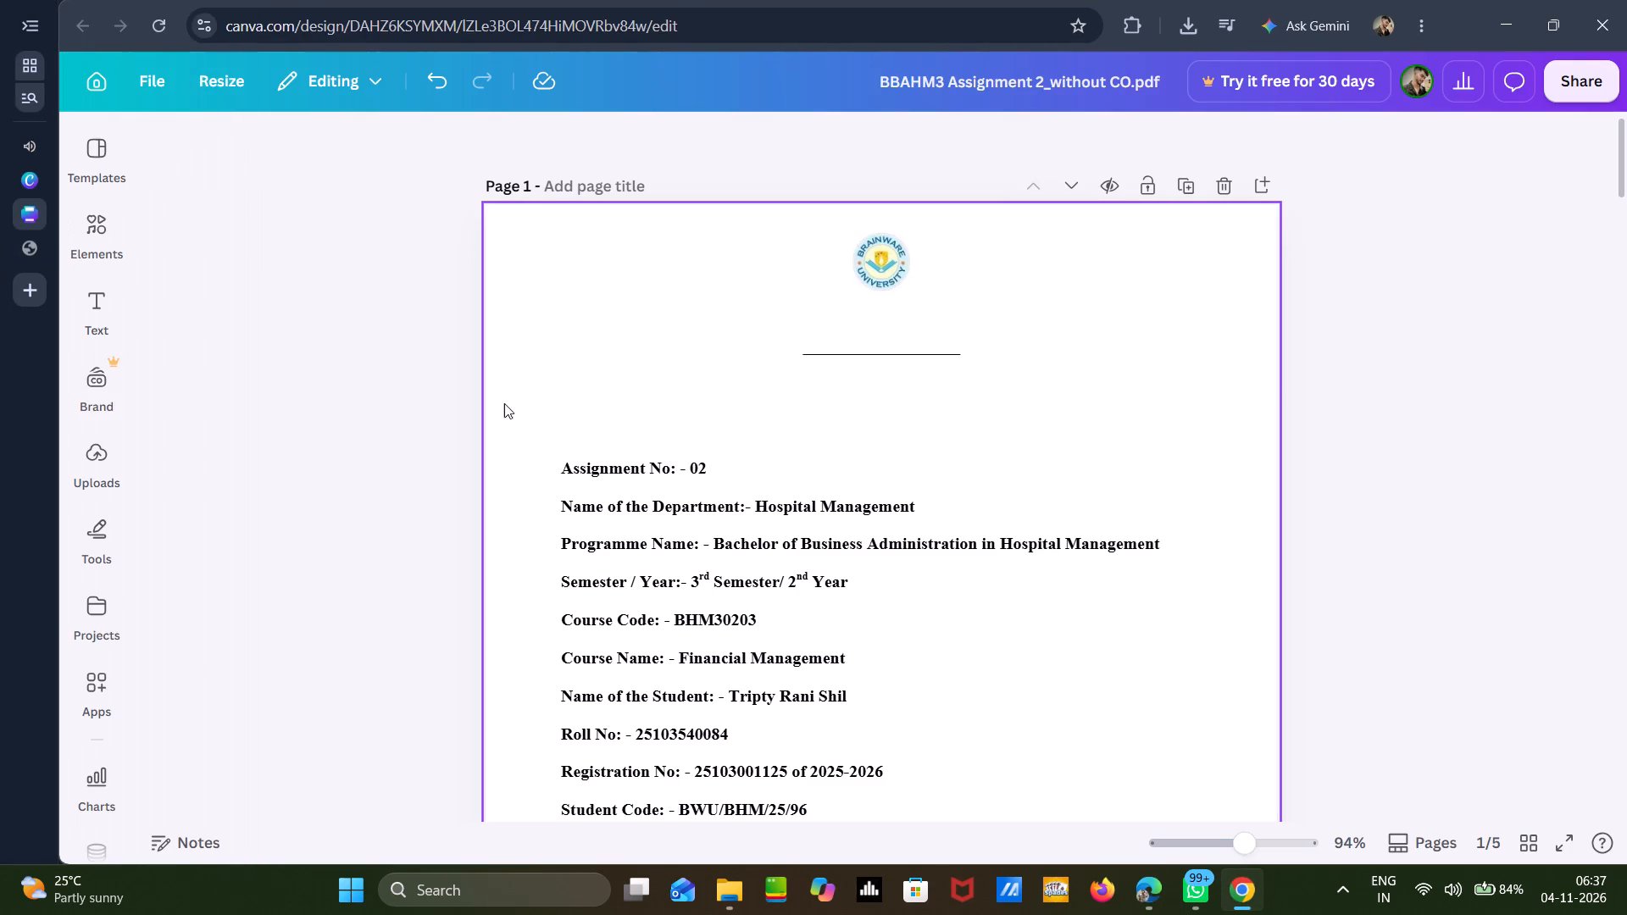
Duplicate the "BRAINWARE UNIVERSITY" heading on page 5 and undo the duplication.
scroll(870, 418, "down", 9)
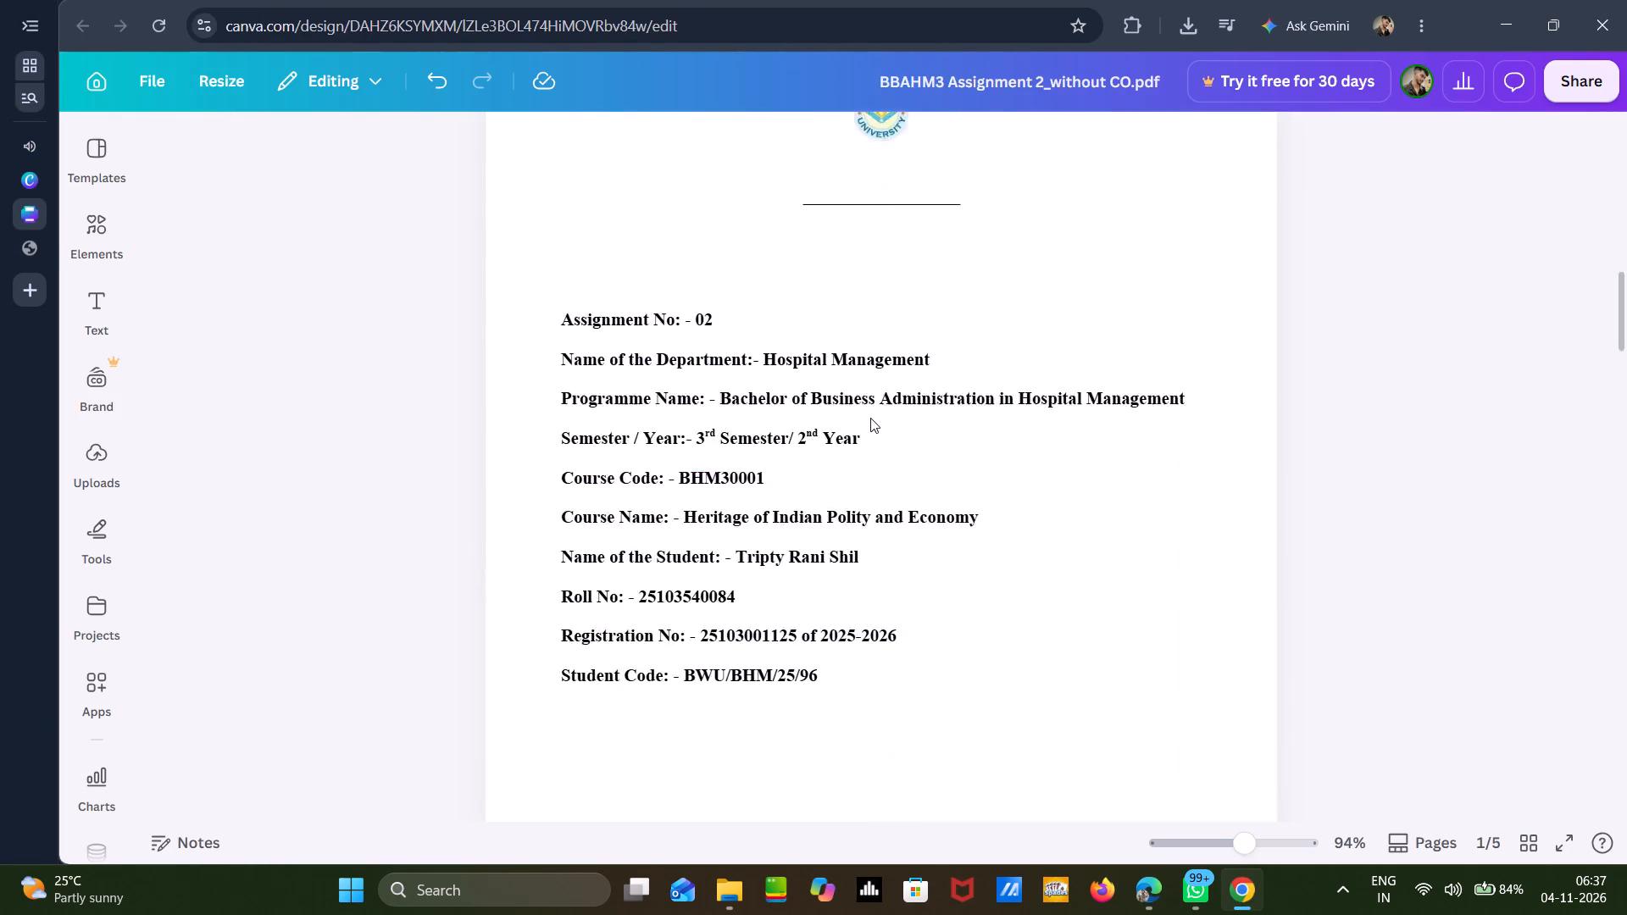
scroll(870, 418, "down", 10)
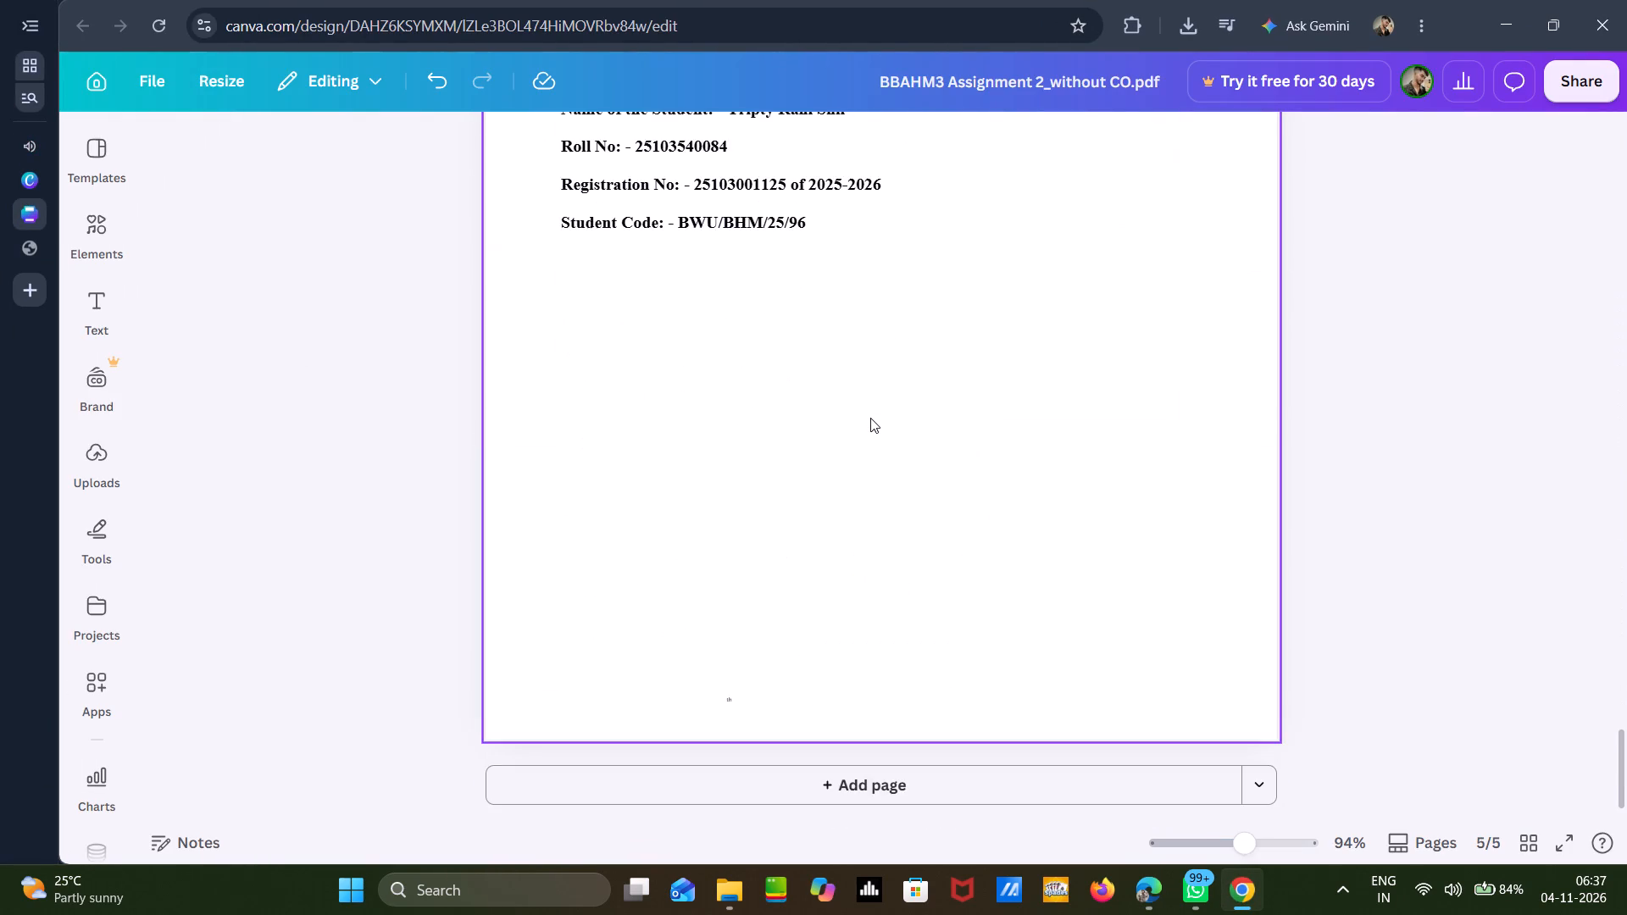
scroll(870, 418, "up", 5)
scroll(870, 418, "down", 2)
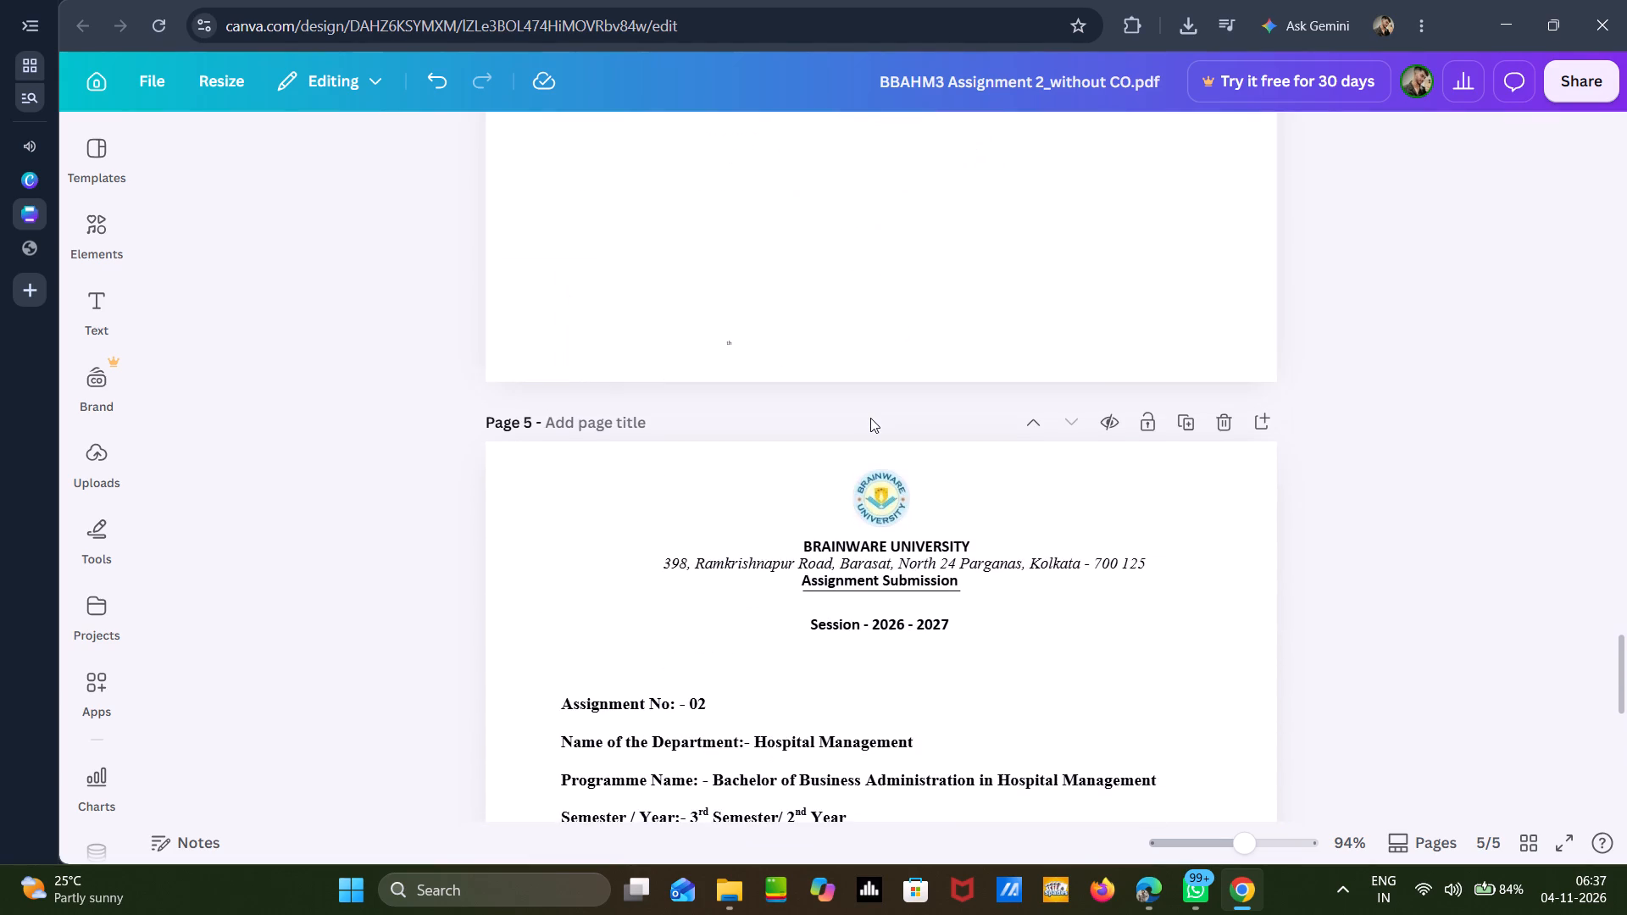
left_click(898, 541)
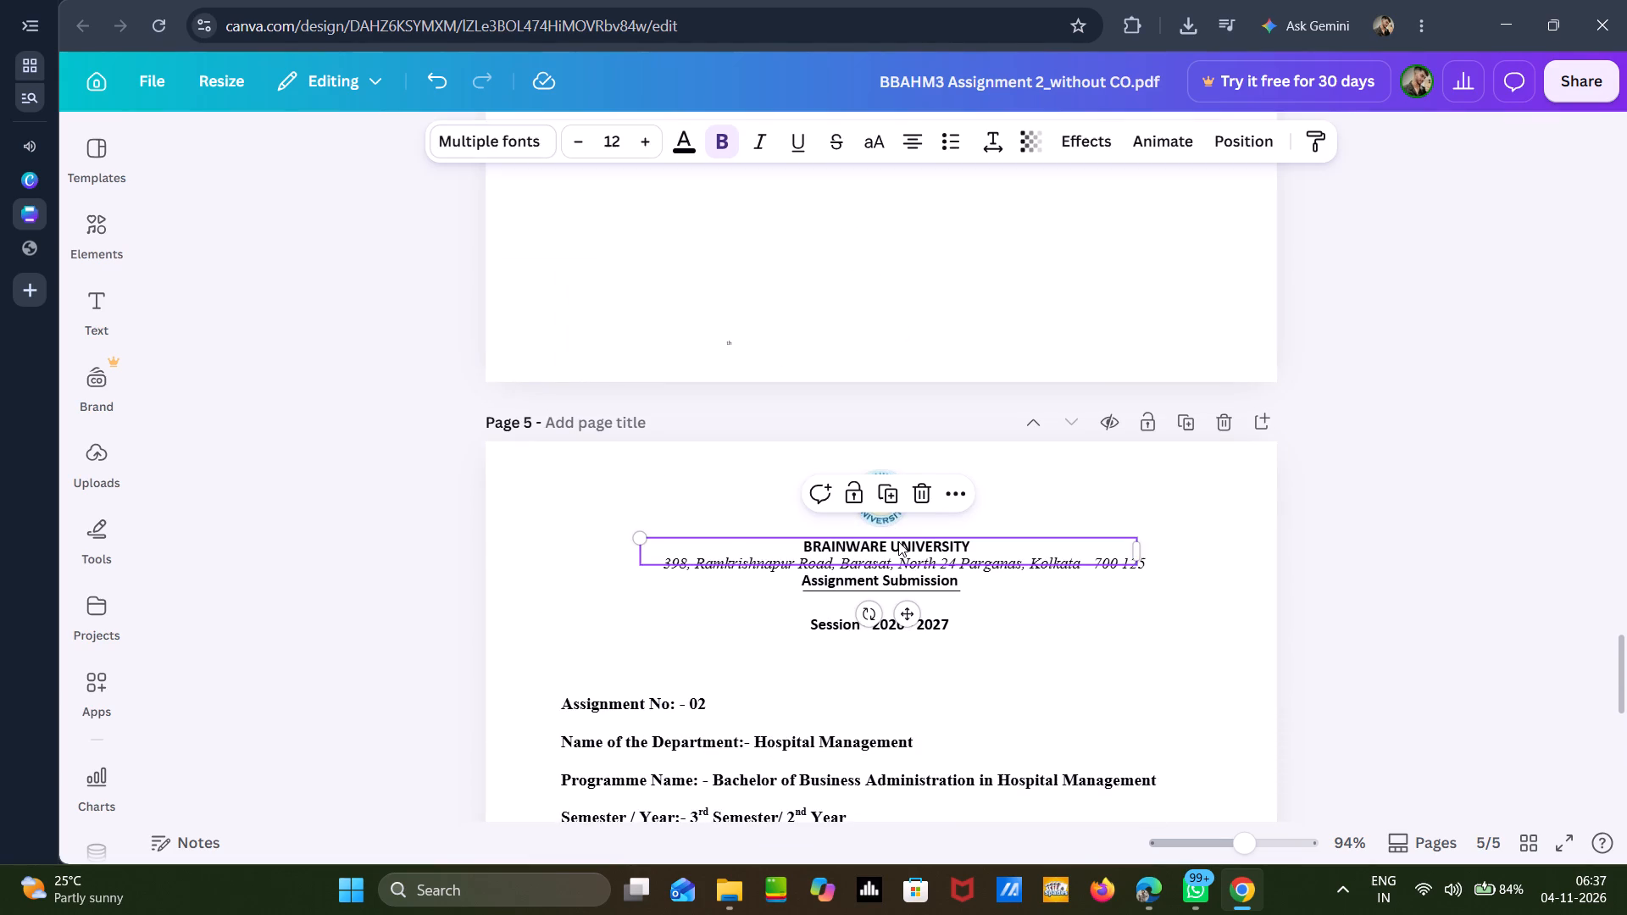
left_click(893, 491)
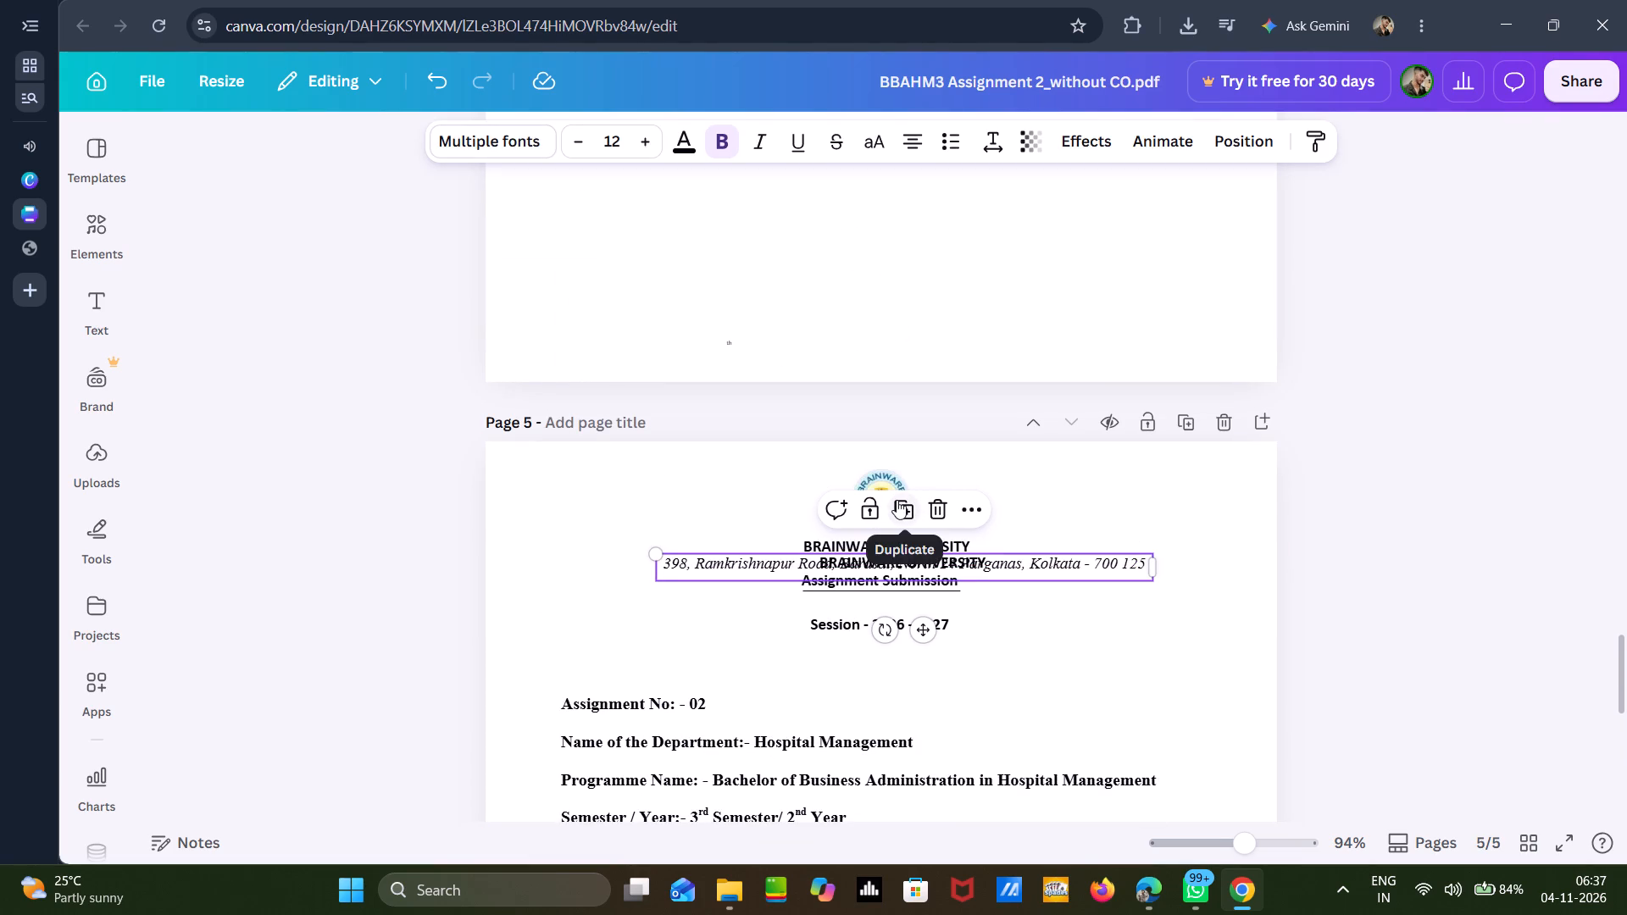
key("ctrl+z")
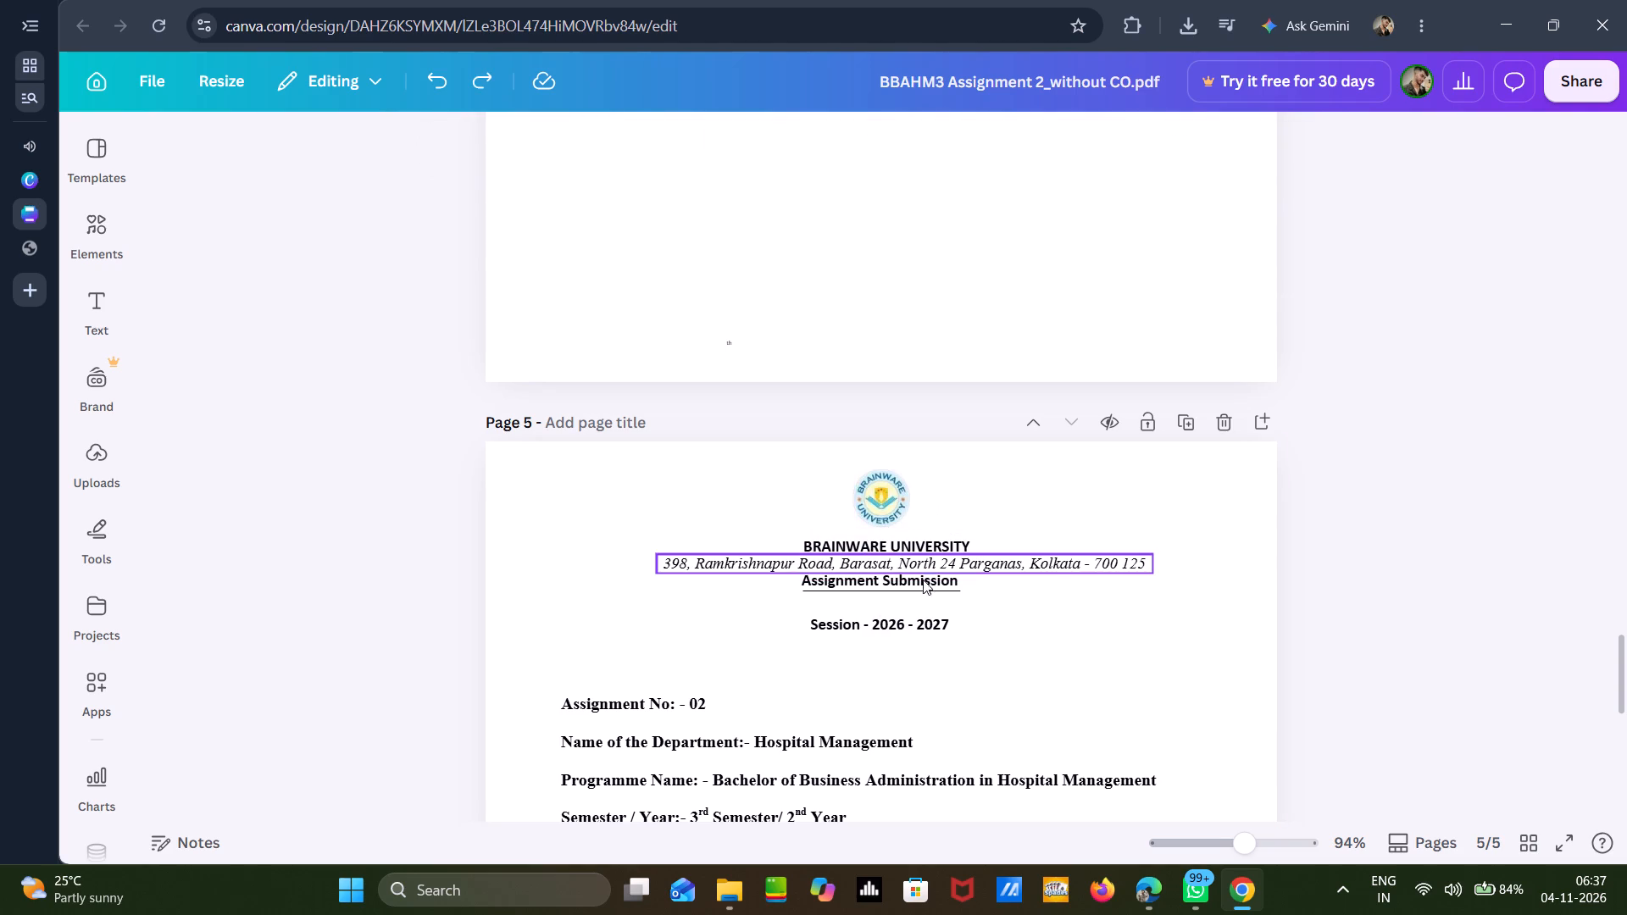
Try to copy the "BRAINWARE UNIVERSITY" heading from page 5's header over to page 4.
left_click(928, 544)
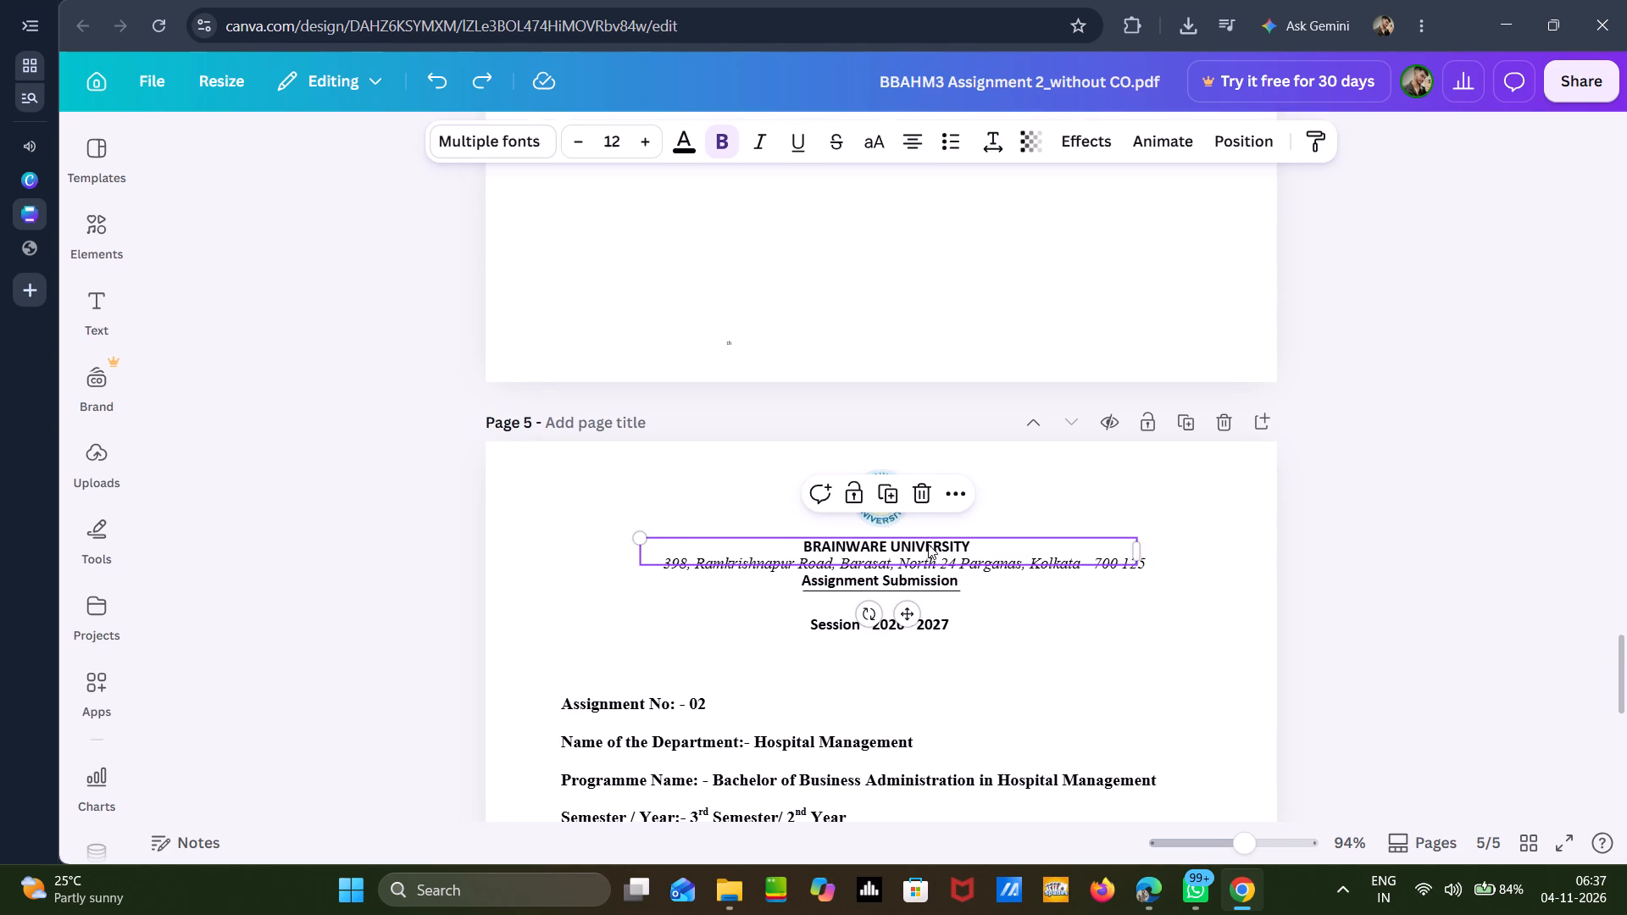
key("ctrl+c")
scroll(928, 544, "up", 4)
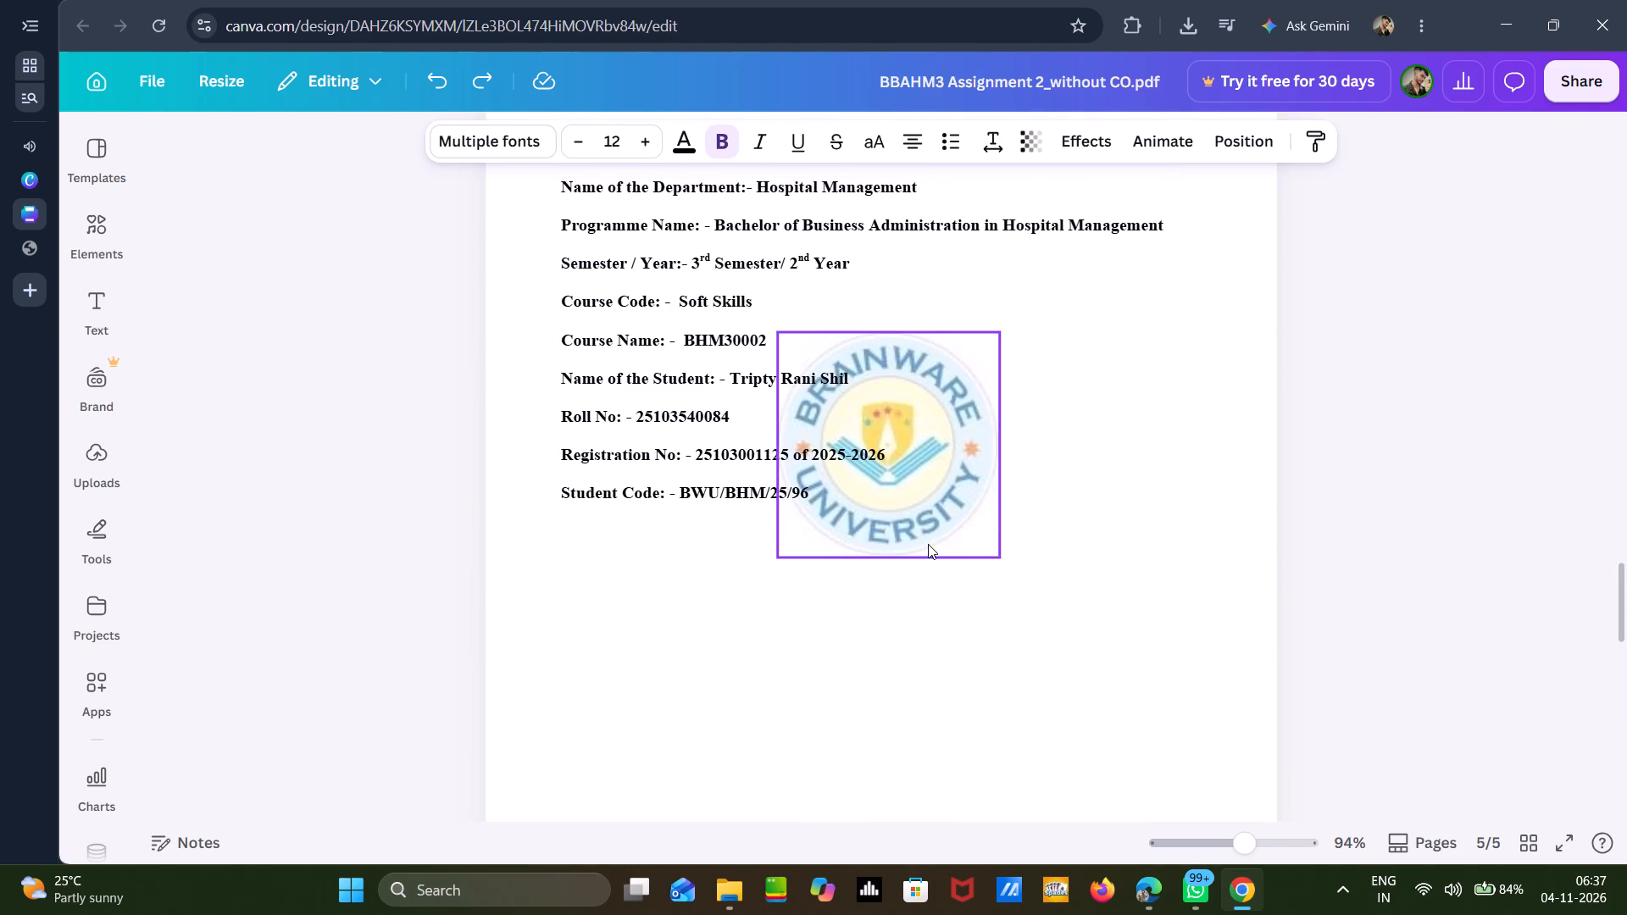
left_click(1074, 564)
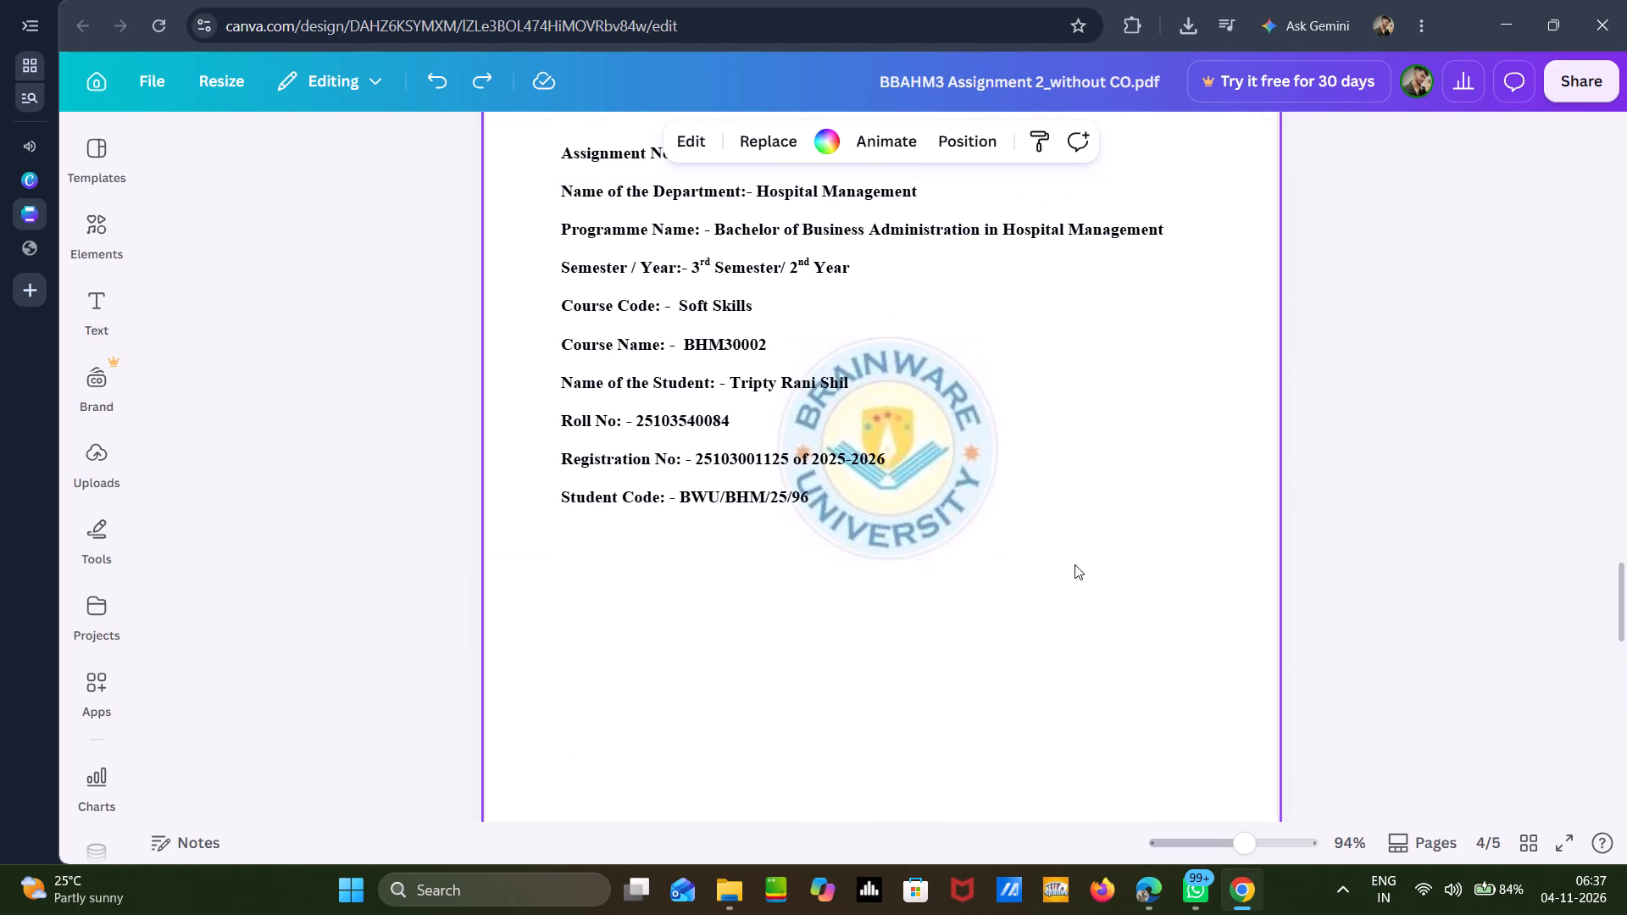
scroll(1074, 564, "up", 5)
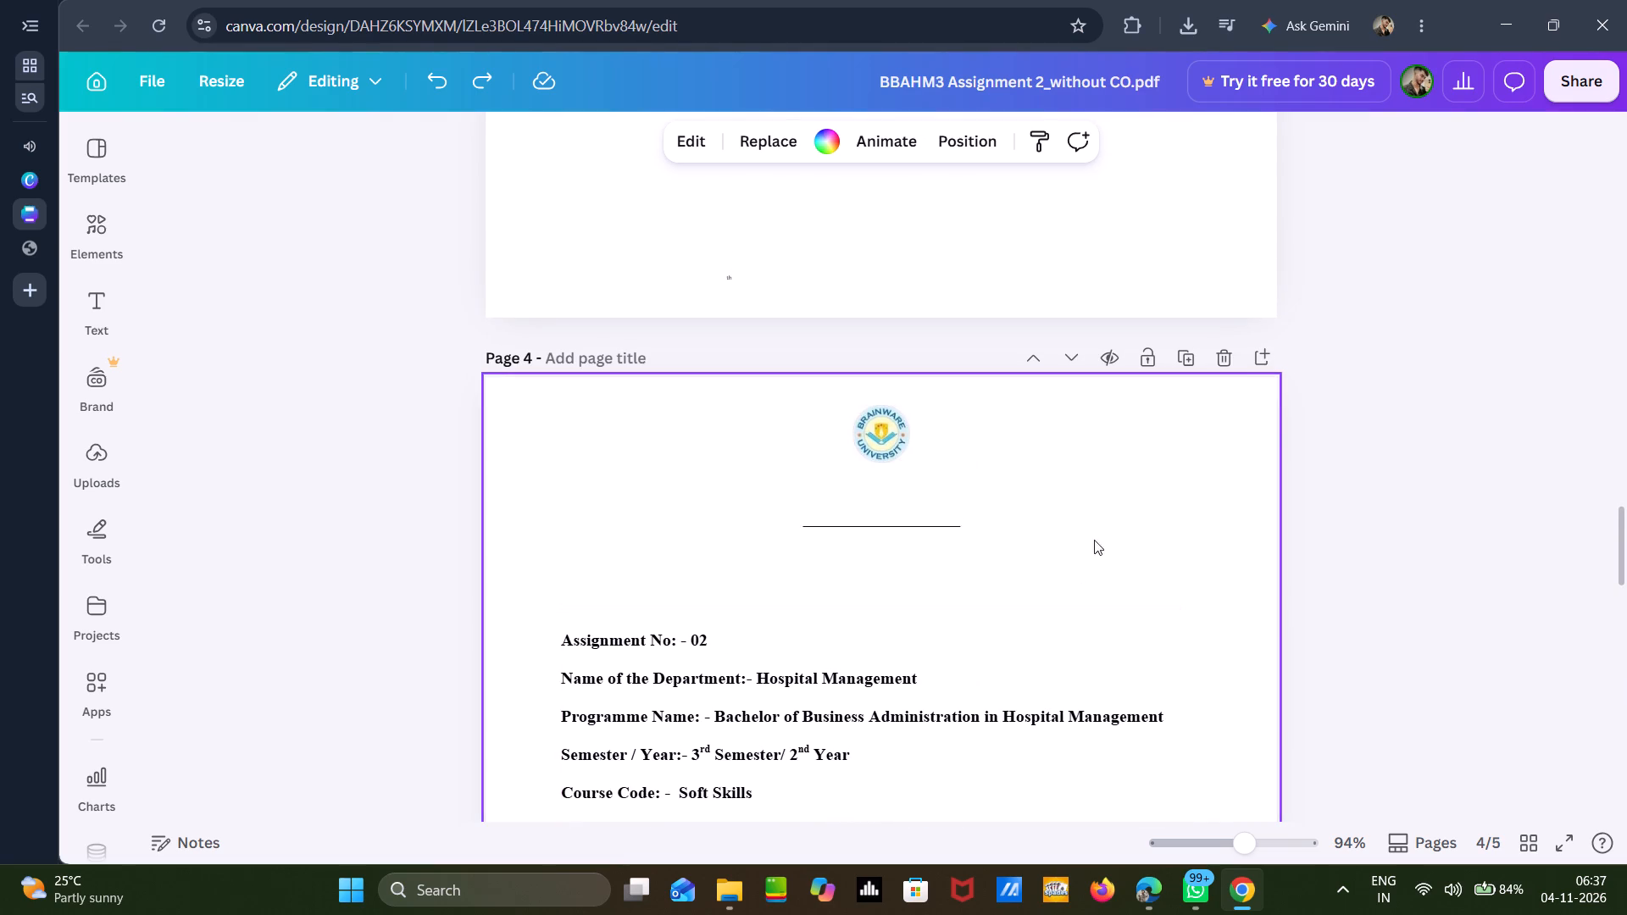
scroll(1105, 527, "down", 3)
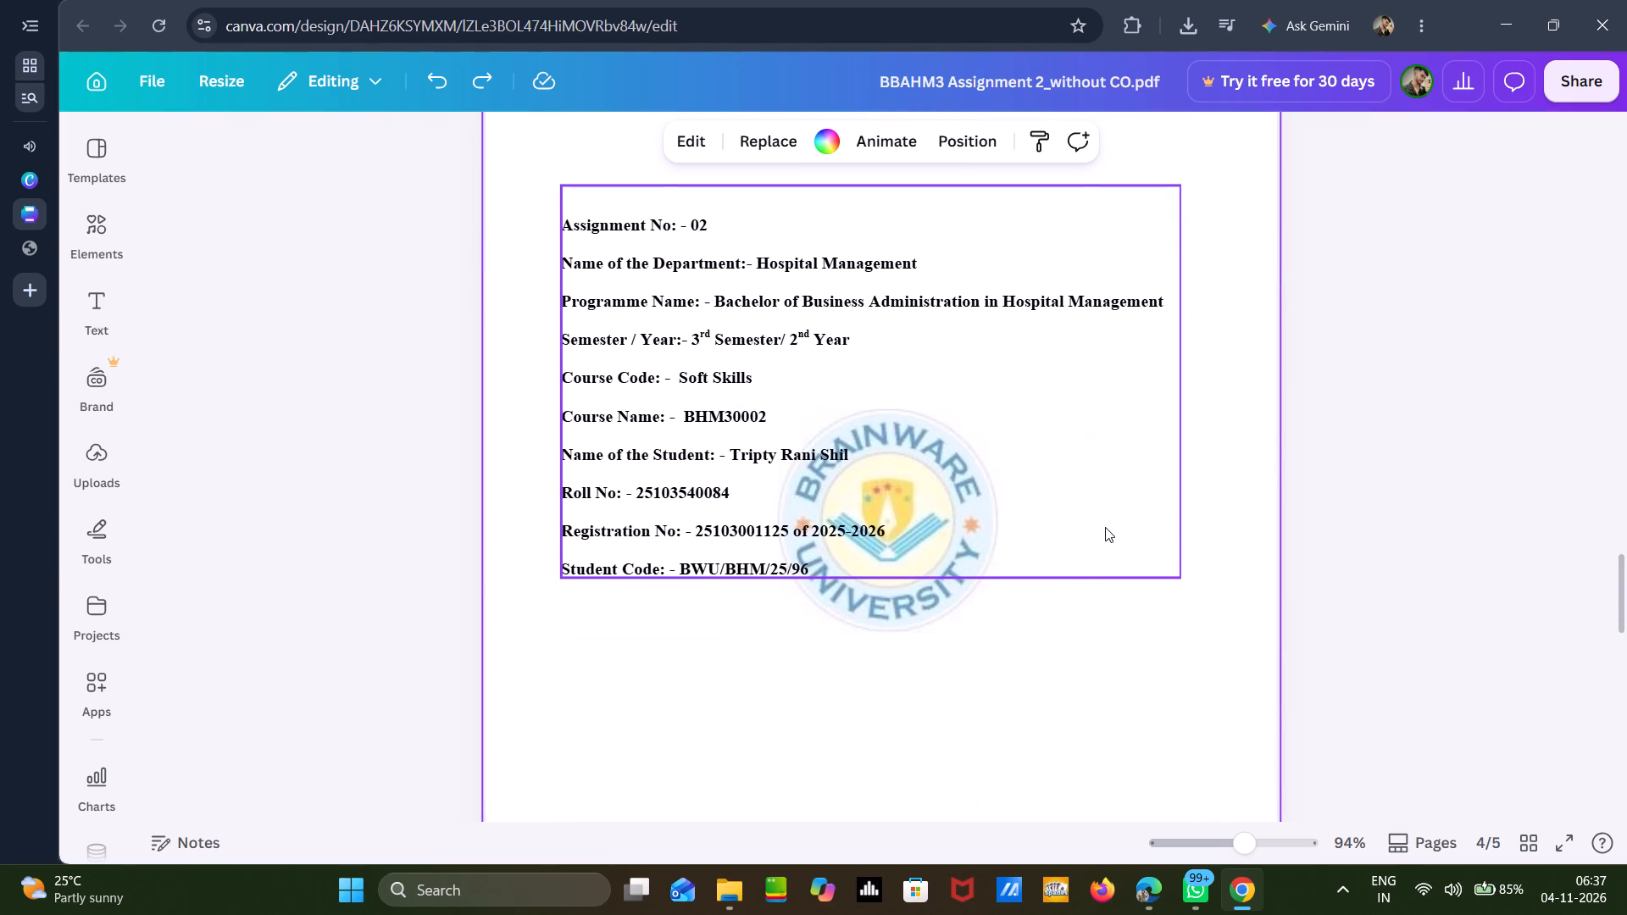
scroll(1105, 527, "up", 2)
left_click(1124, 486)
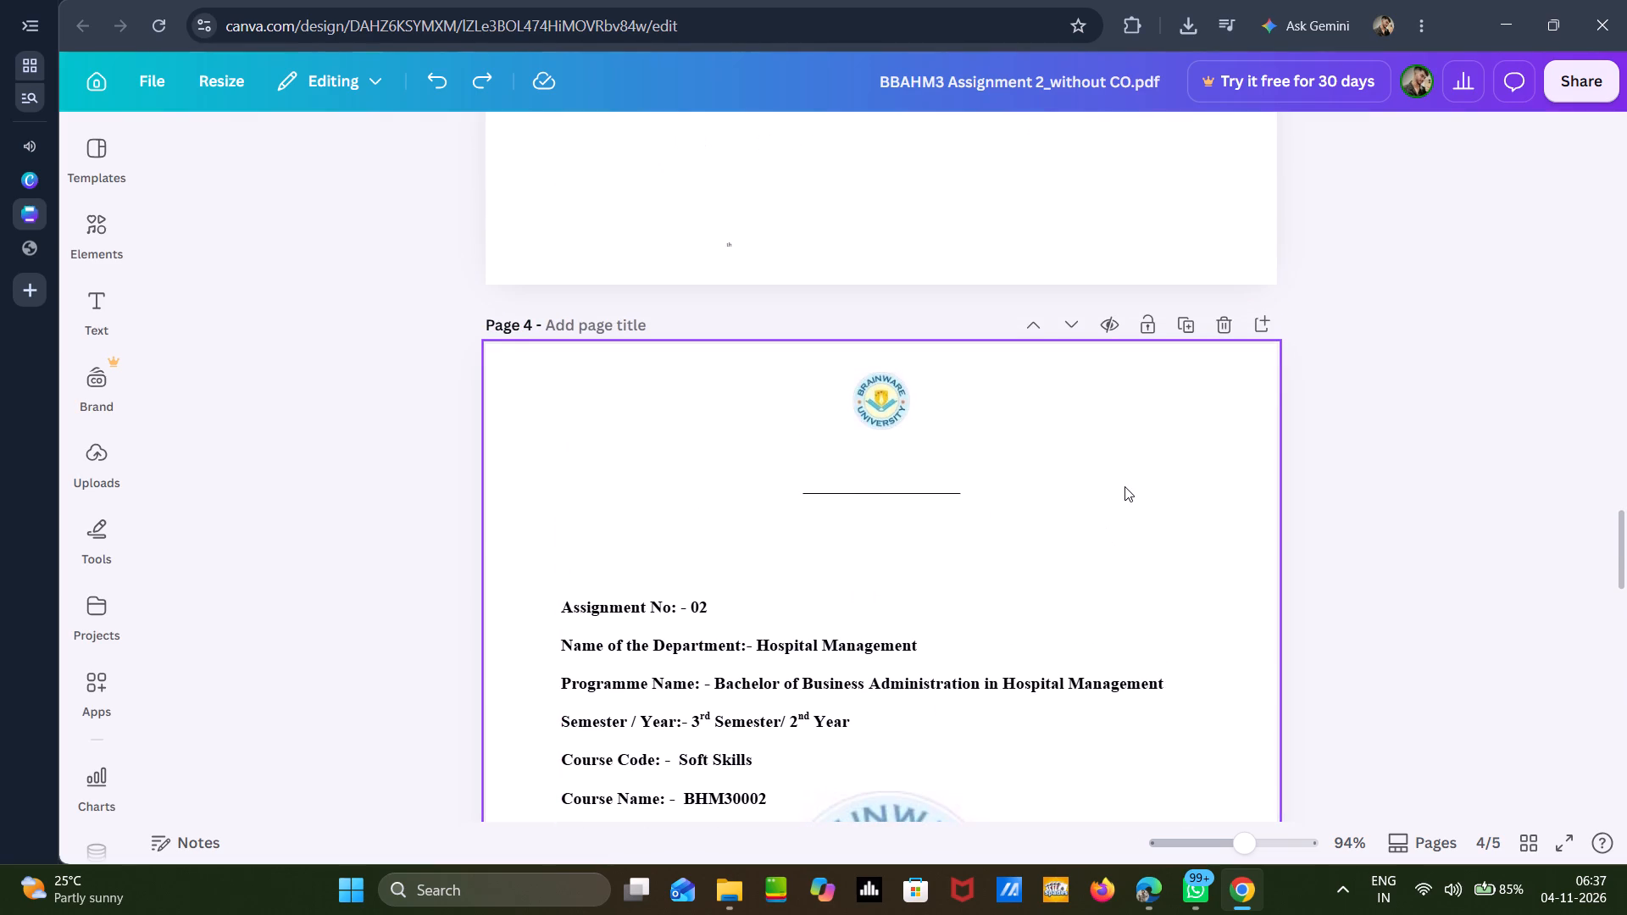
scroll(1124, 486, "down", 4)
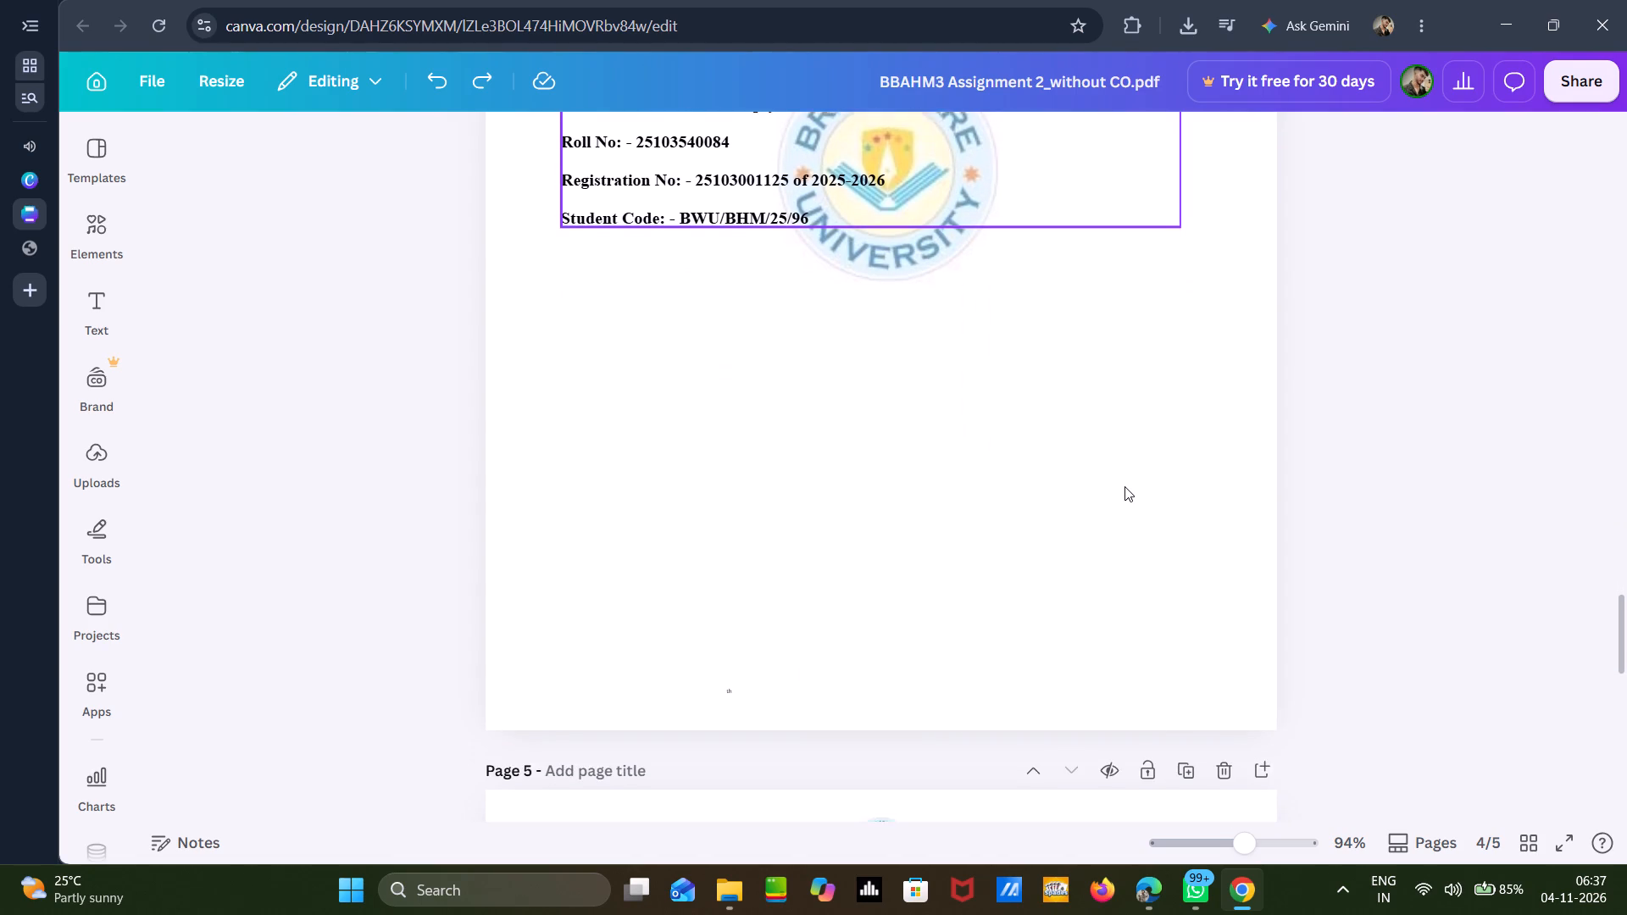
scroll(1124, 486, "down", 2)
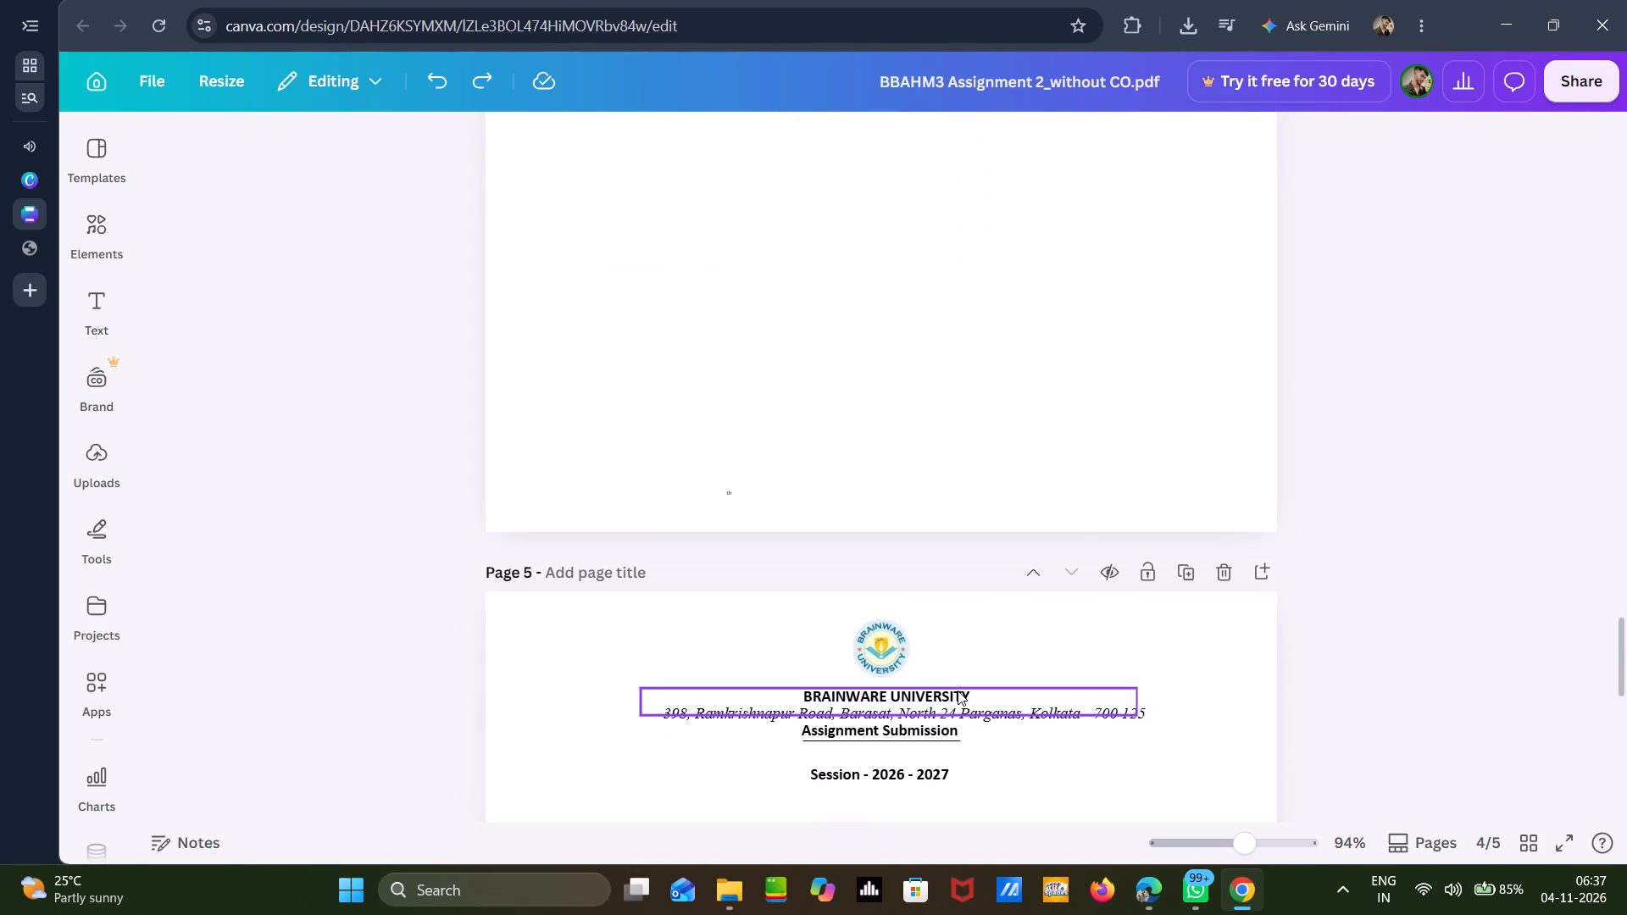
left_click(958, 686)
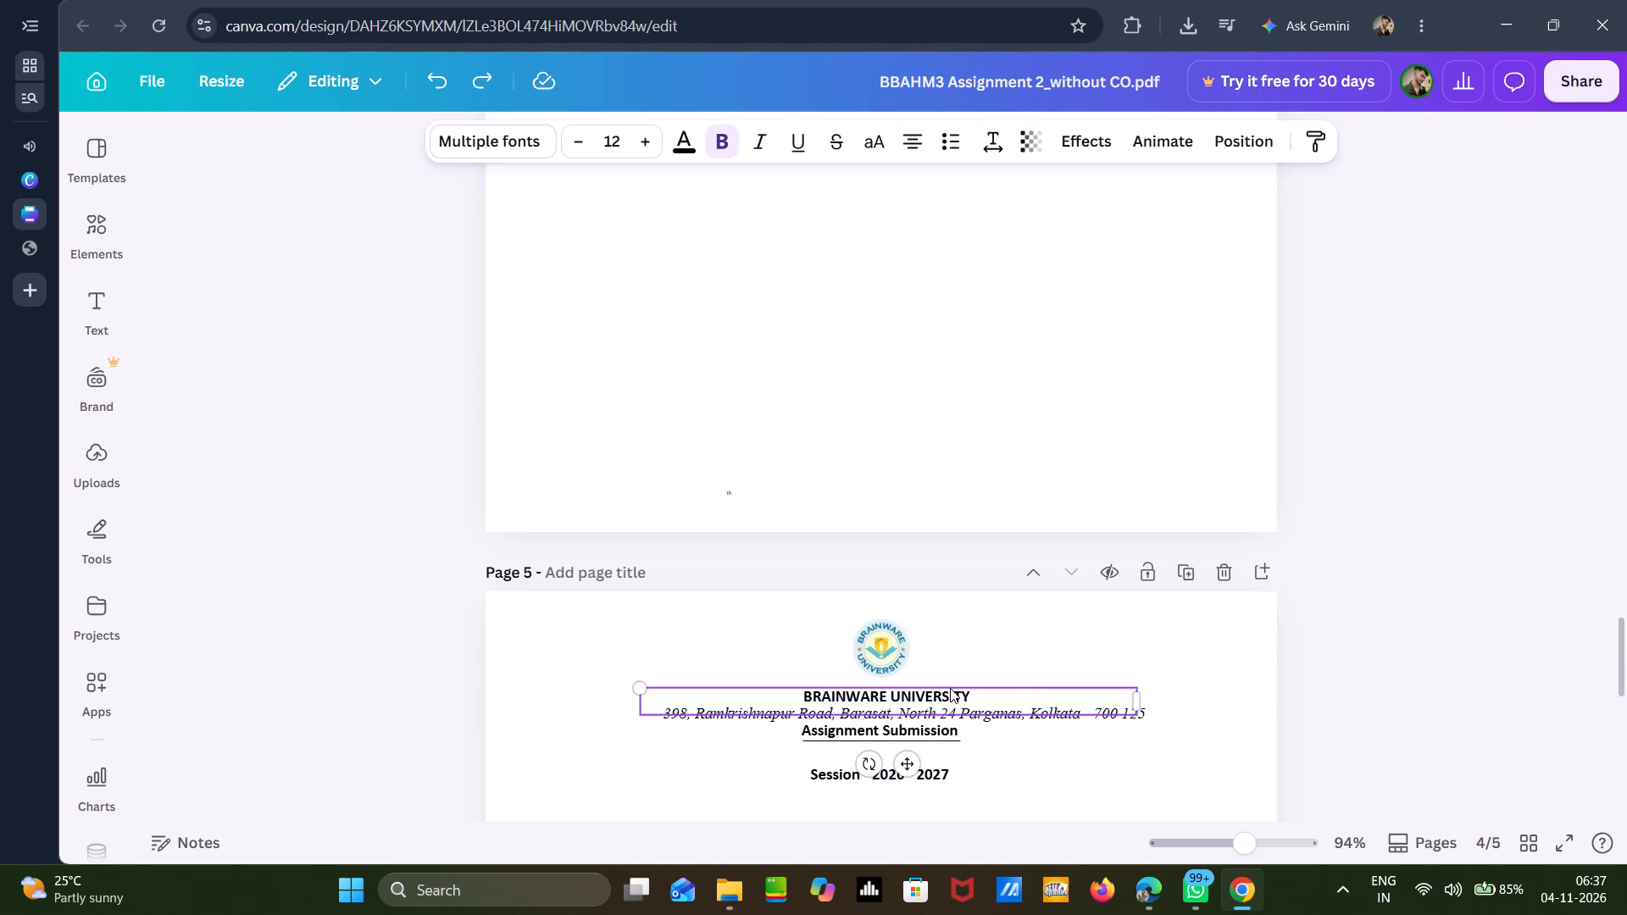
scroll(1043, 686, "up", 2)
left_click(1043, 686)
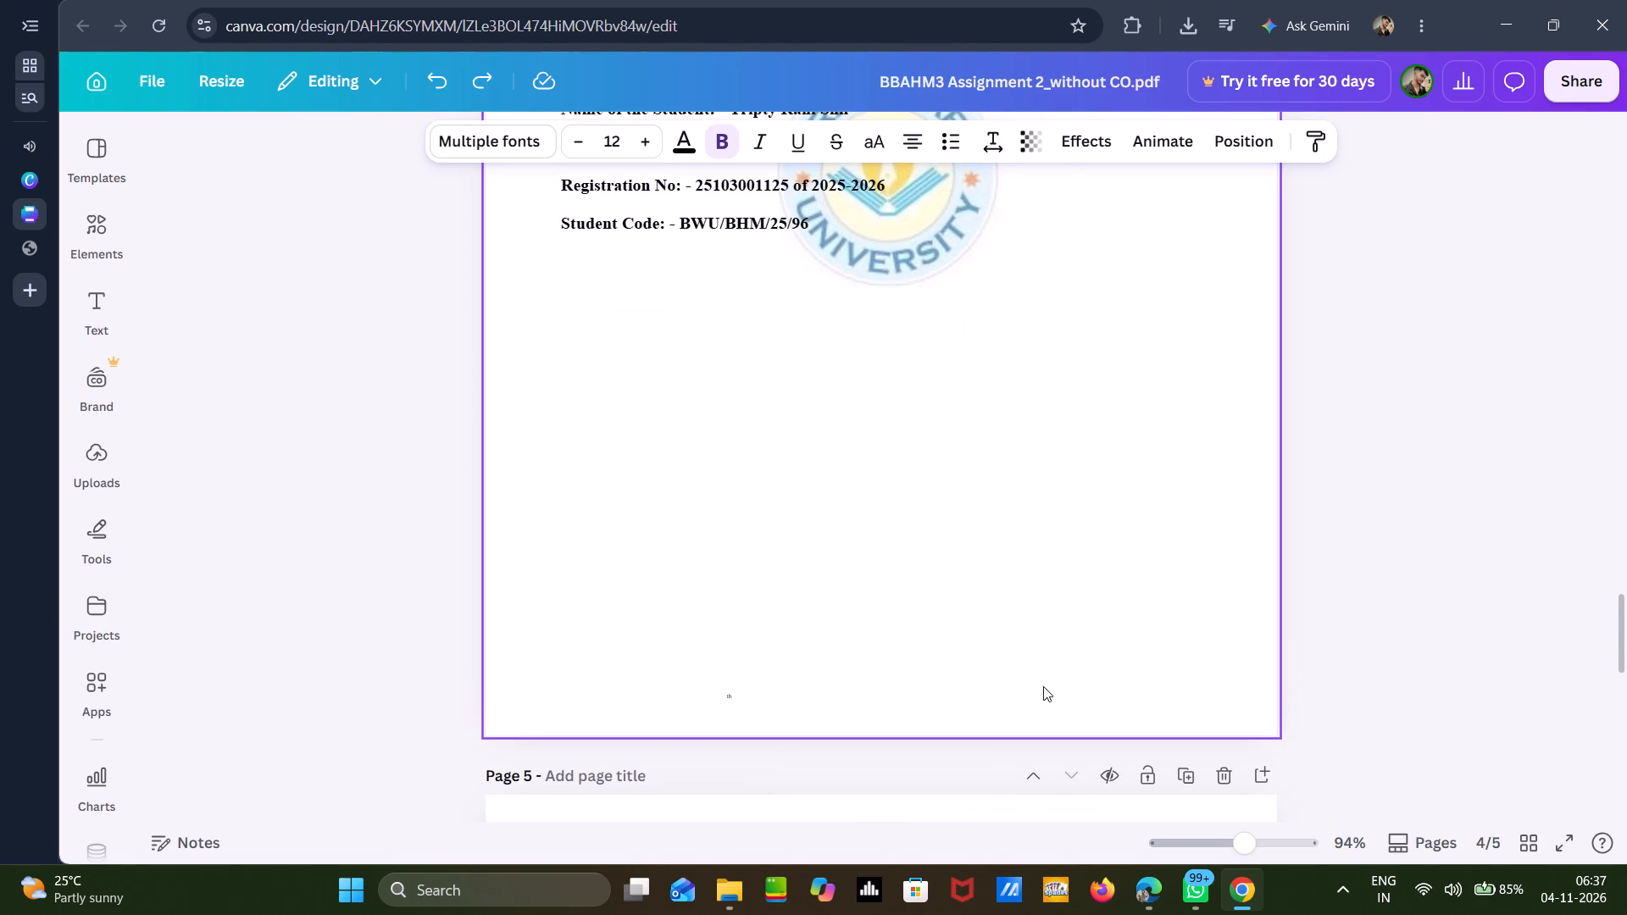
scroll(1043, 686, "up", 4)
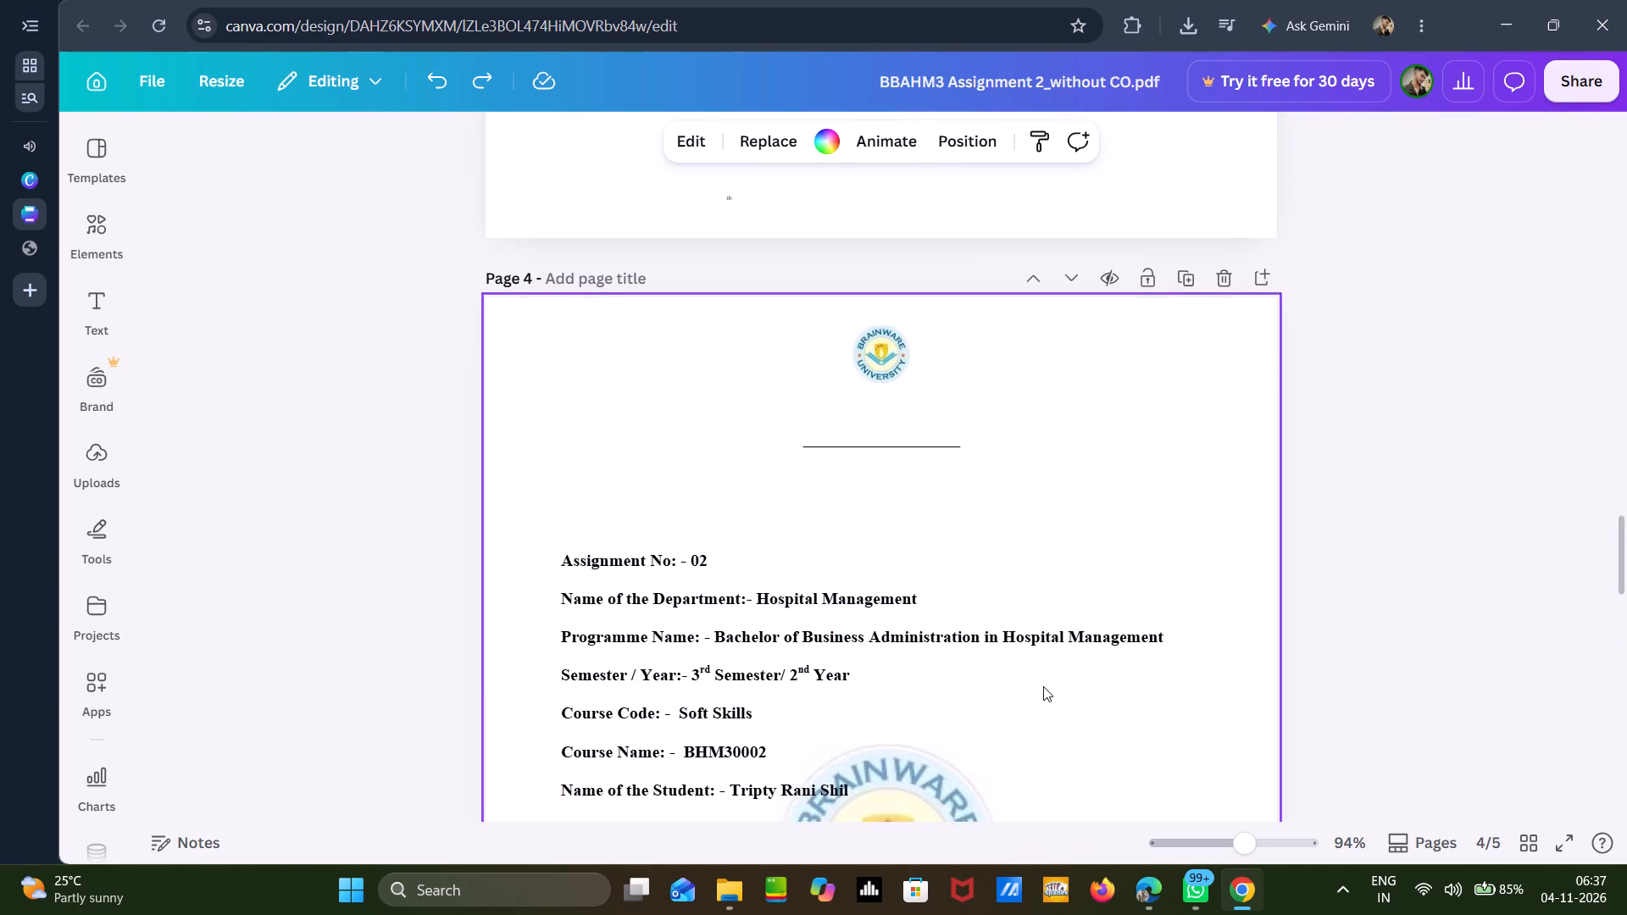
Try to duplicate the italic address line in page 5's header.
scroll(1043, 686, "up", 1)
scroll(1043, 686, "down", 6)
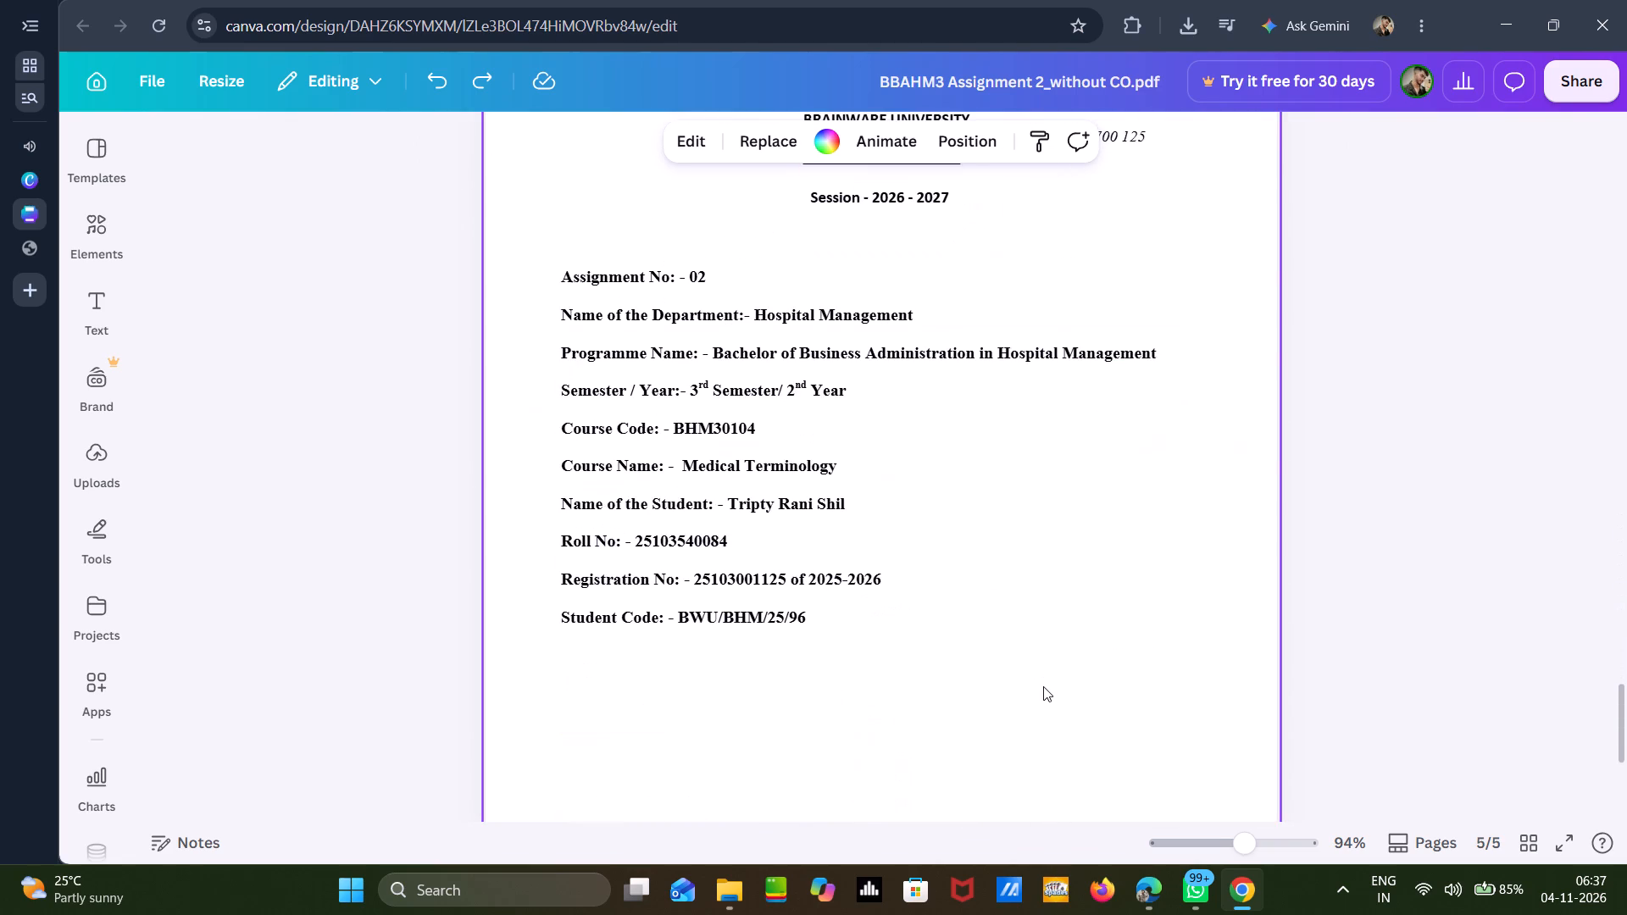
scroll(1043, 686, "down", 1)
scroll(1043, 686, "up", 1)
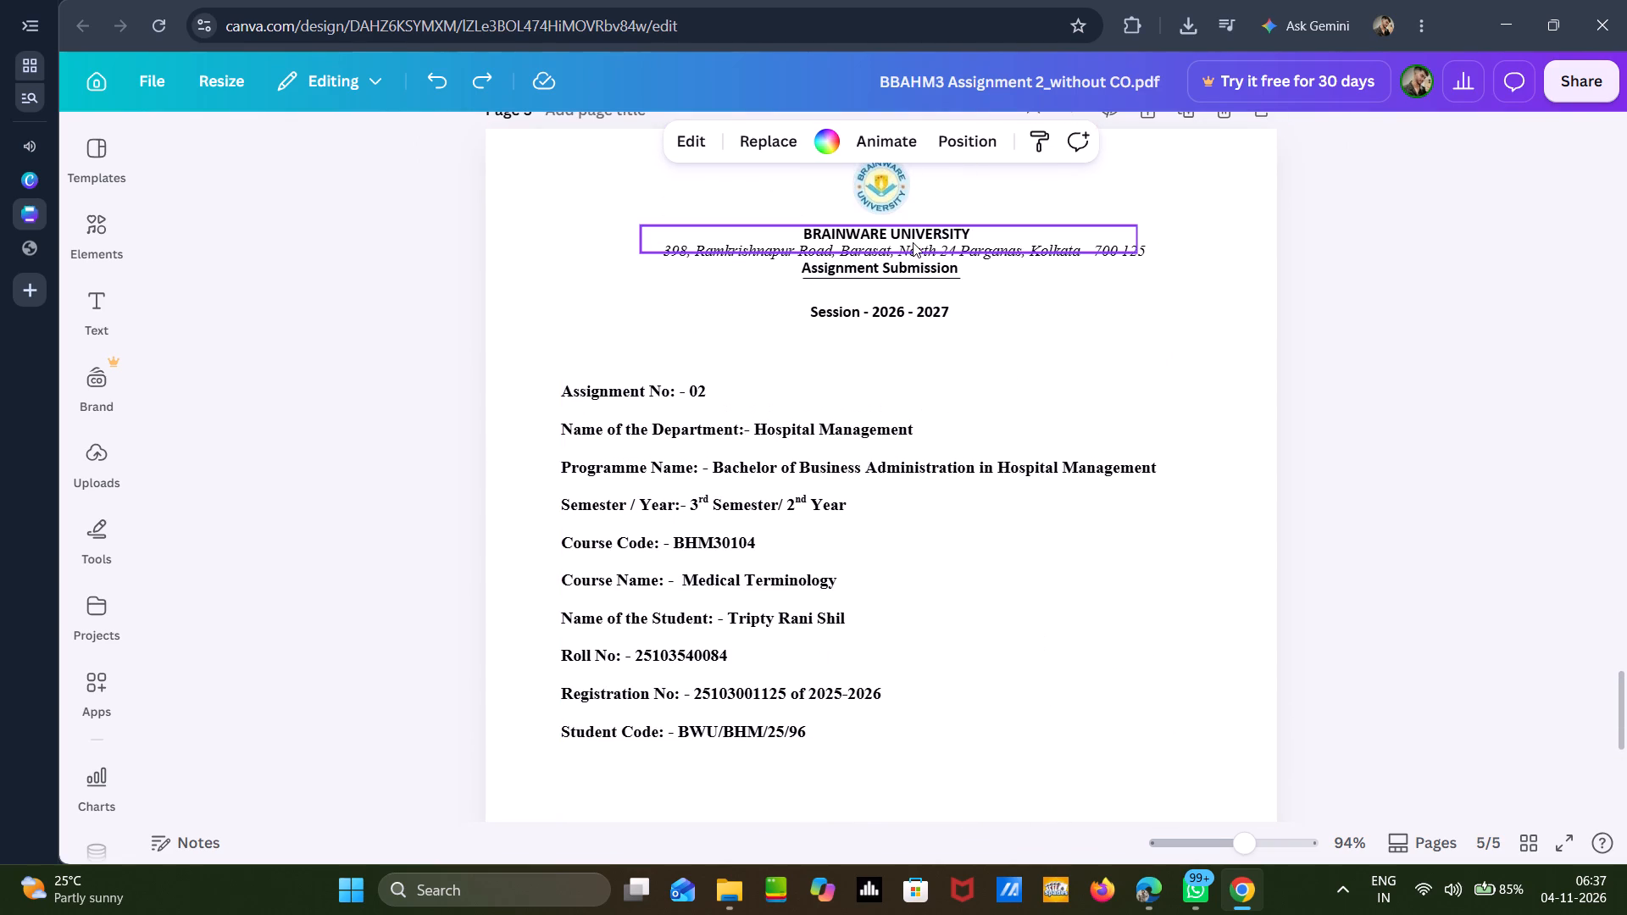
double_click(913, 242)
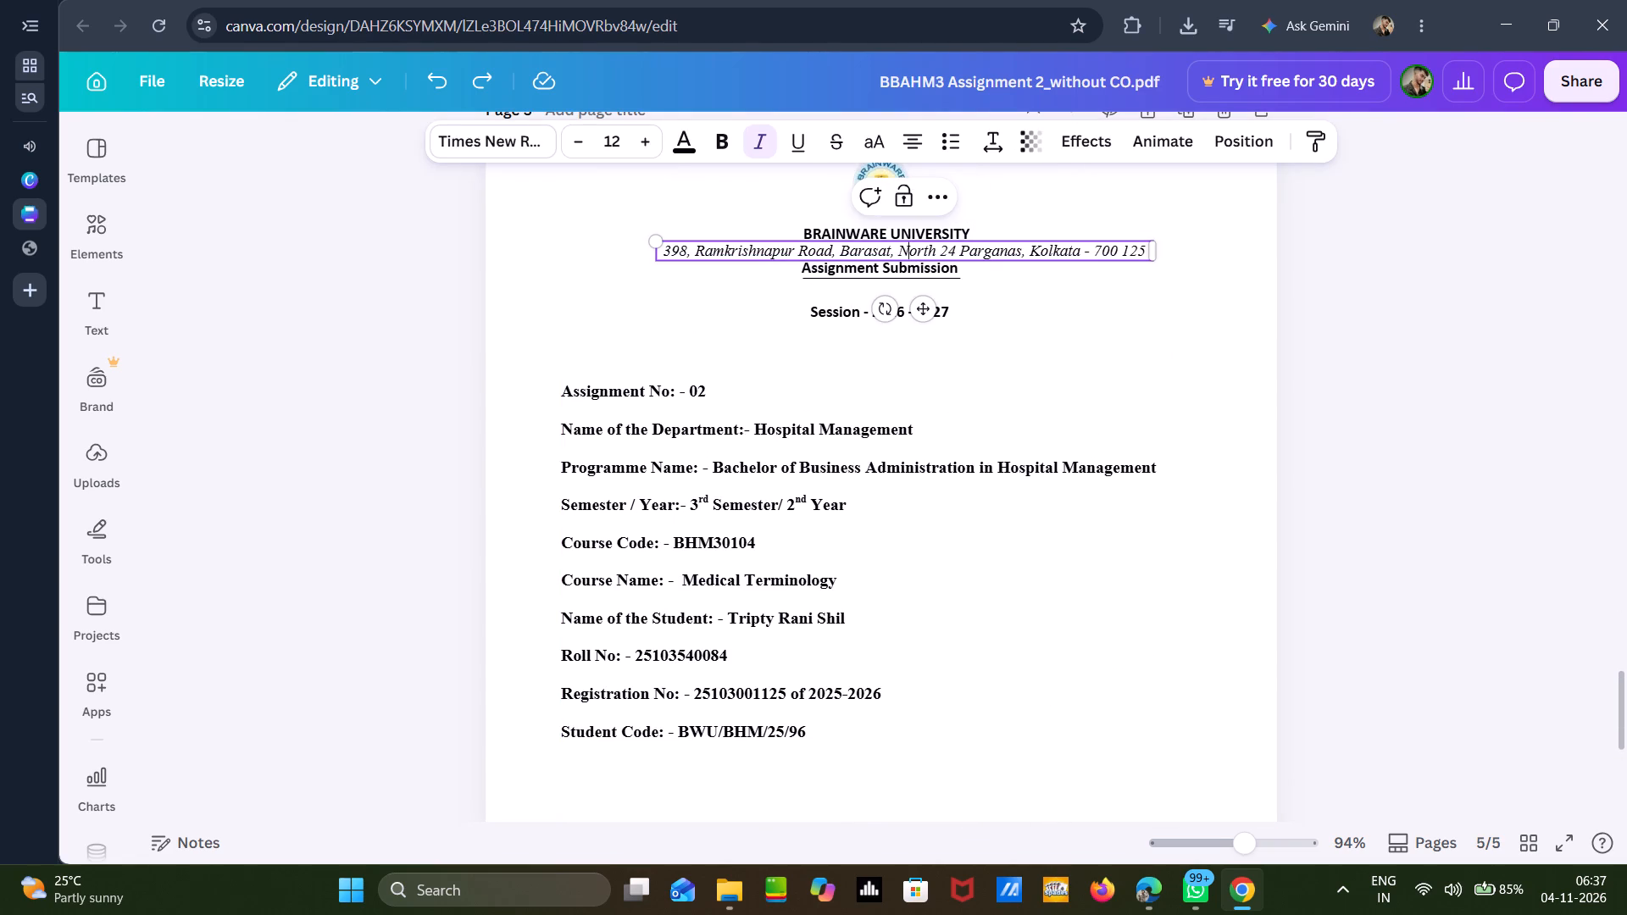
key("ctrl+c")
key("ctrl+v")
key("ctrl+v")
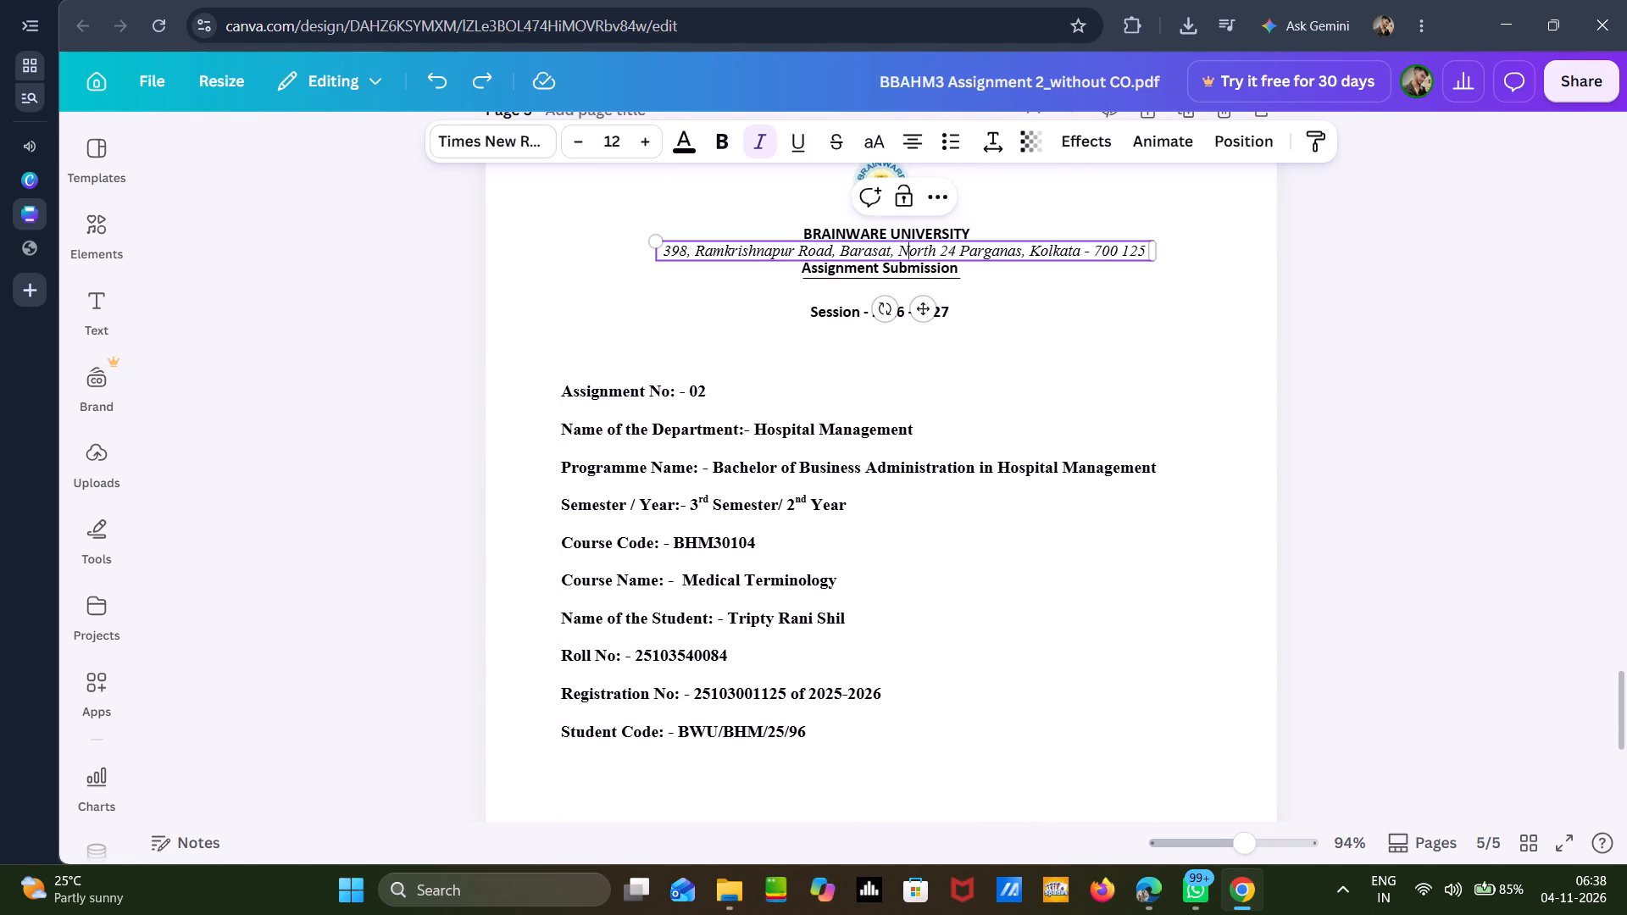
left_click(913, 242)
Copy the "Assignment Submission" text from page 5's header and paste it onto page 4.
triple_click(912, 274)
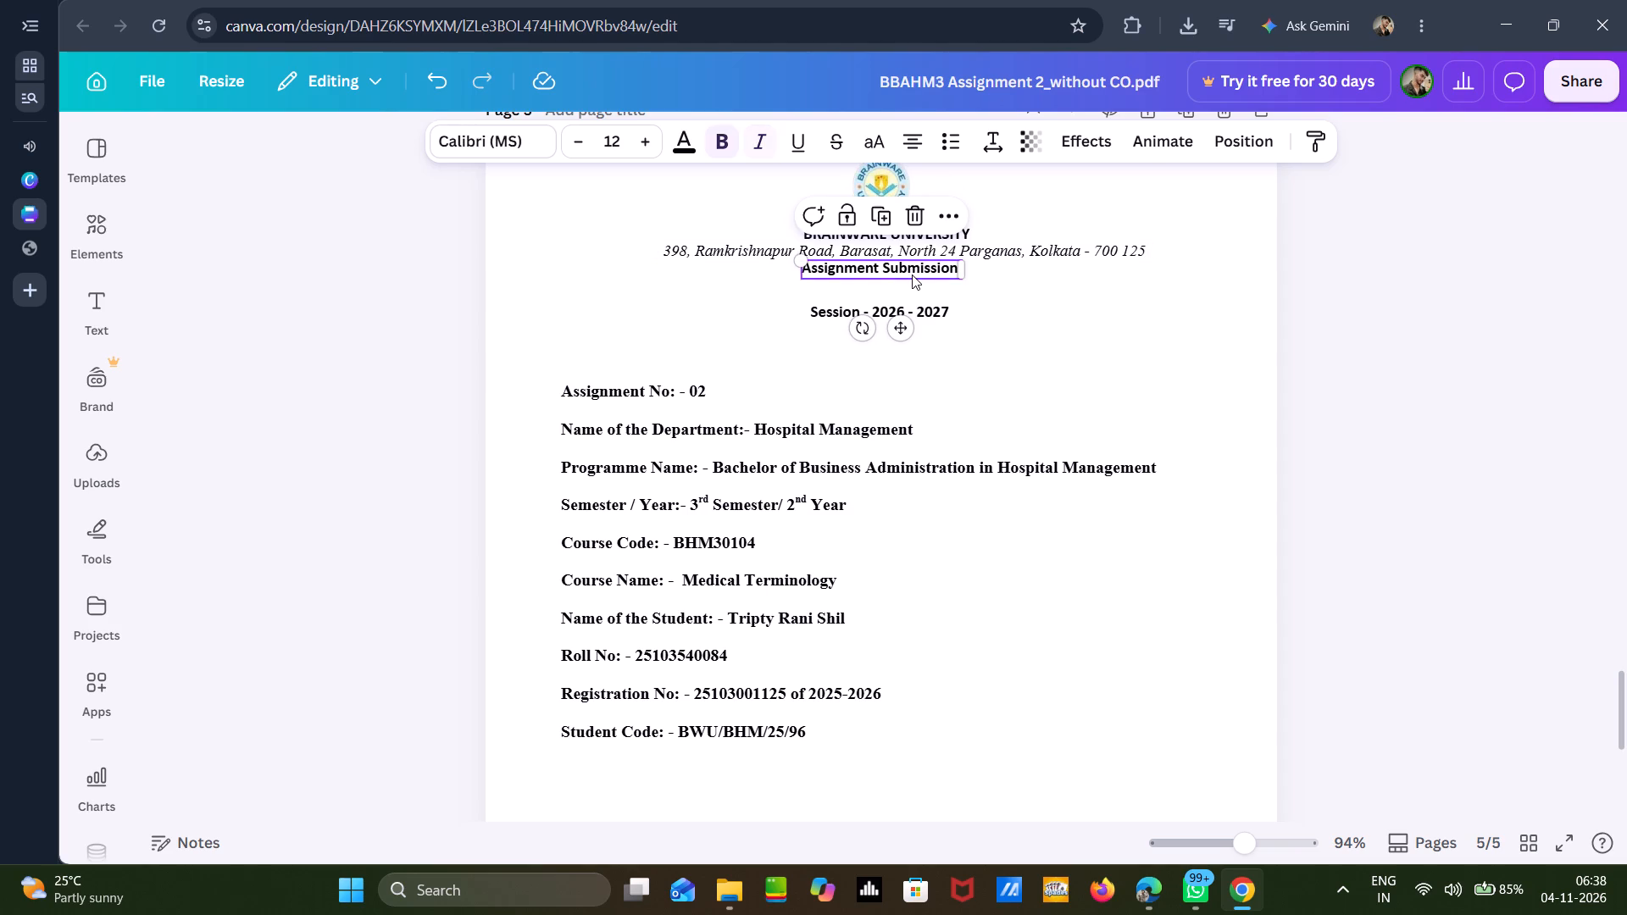
left_click(912, 274)
key("ctrl+c")
scroll(912, 274, "up", 4)
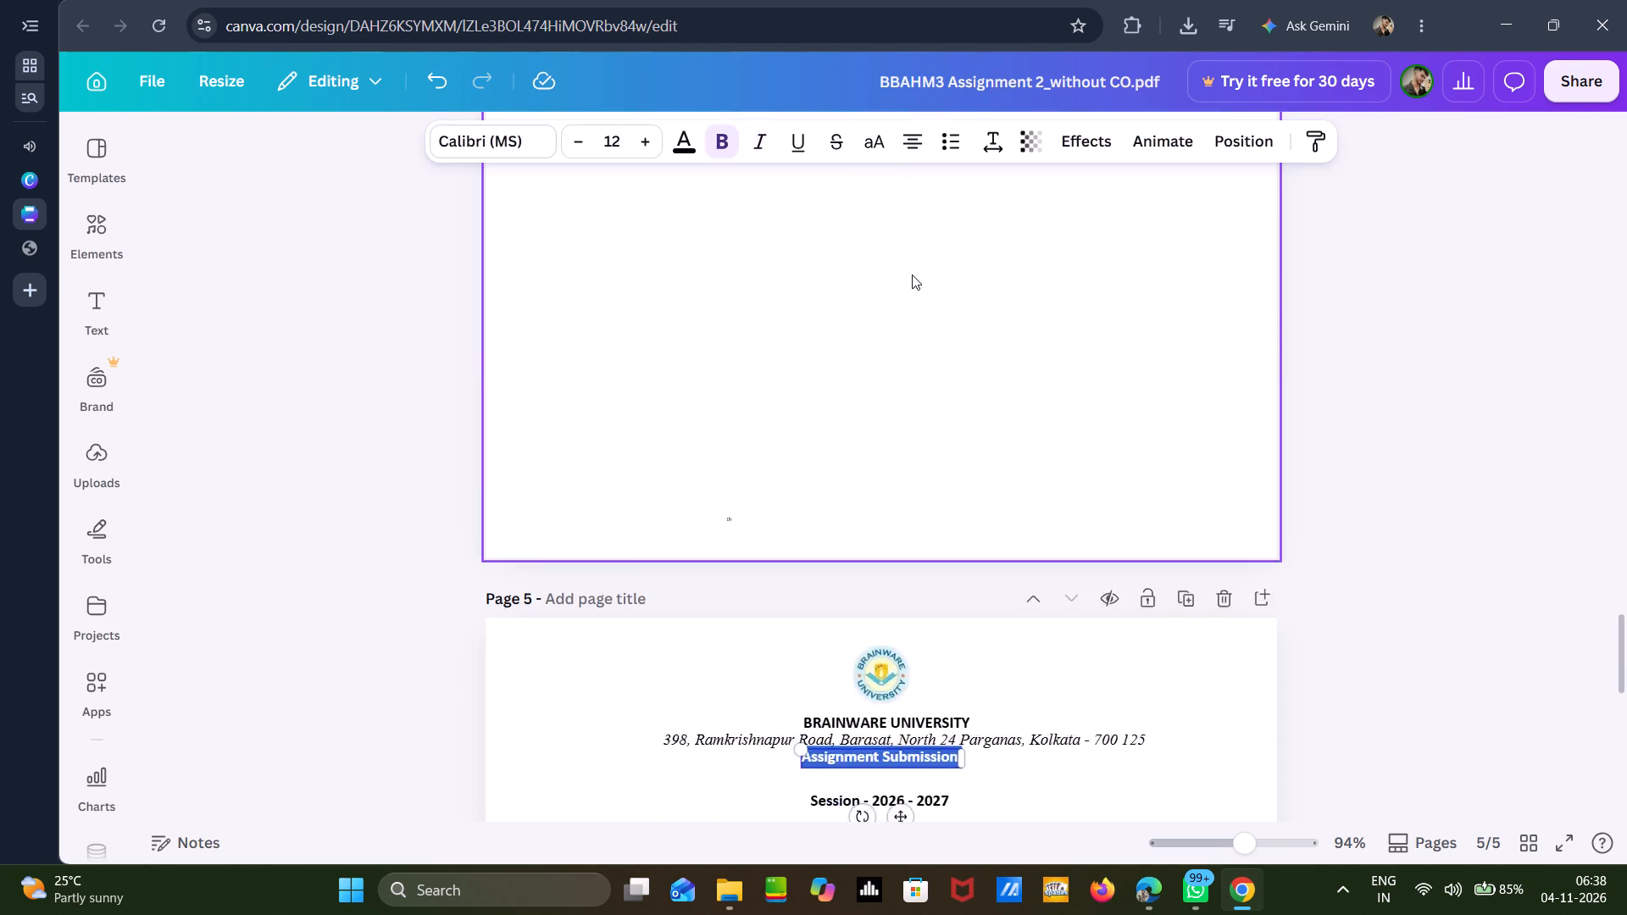
left_click(960, 330)
scroll(960, 330, "up", 4)
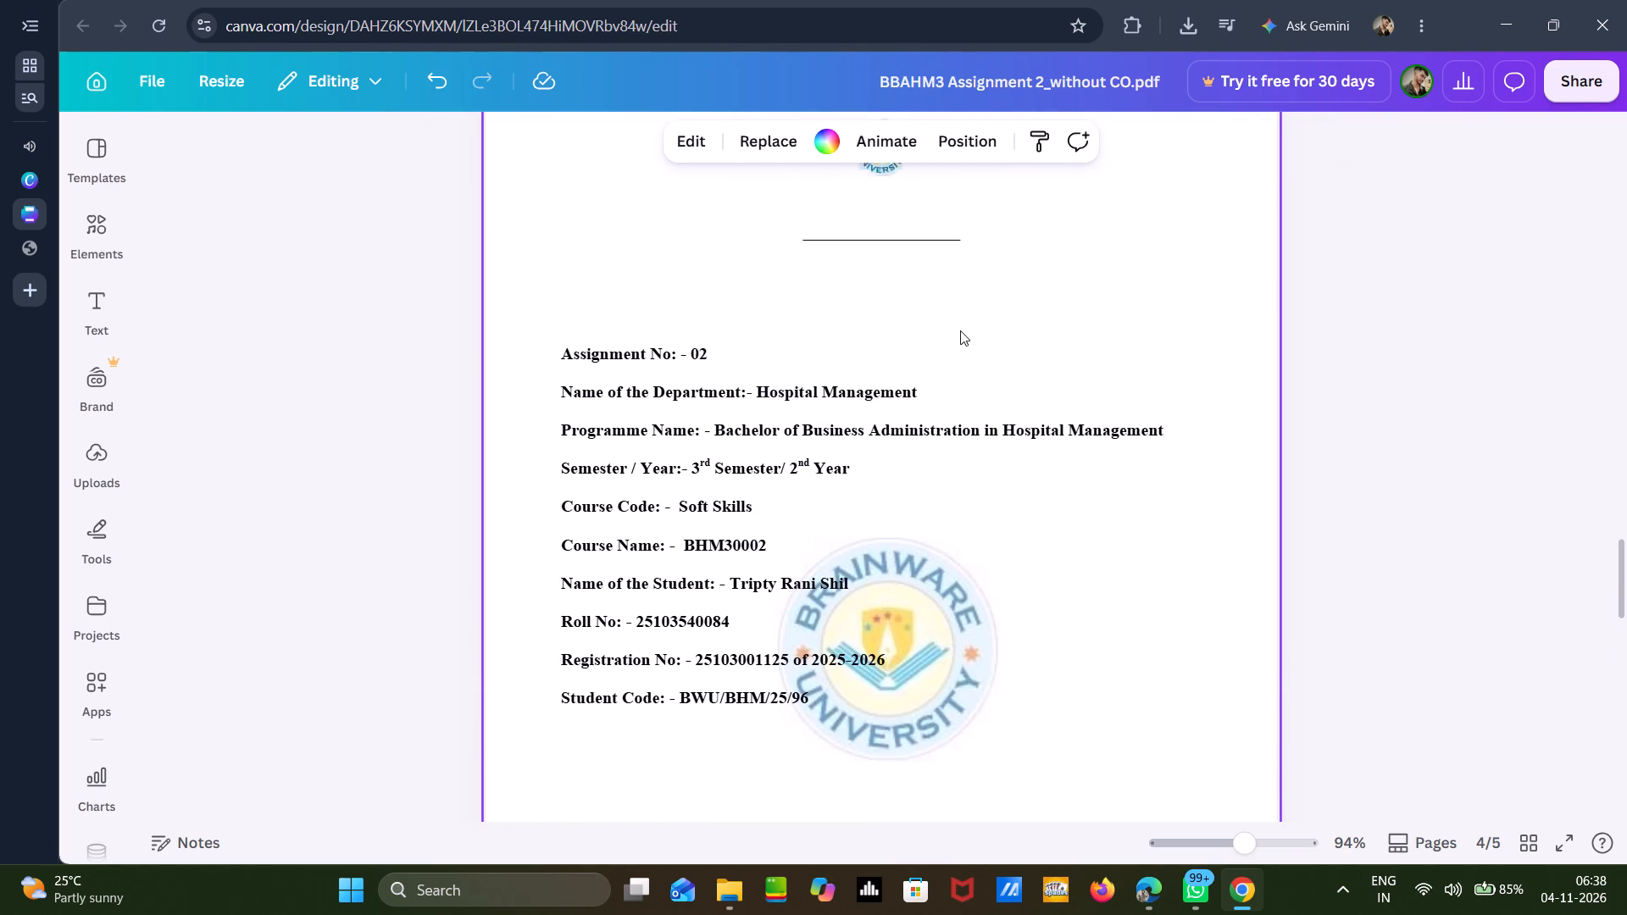
scroll(960, 330, "up", 1)
key("ctrl+v")
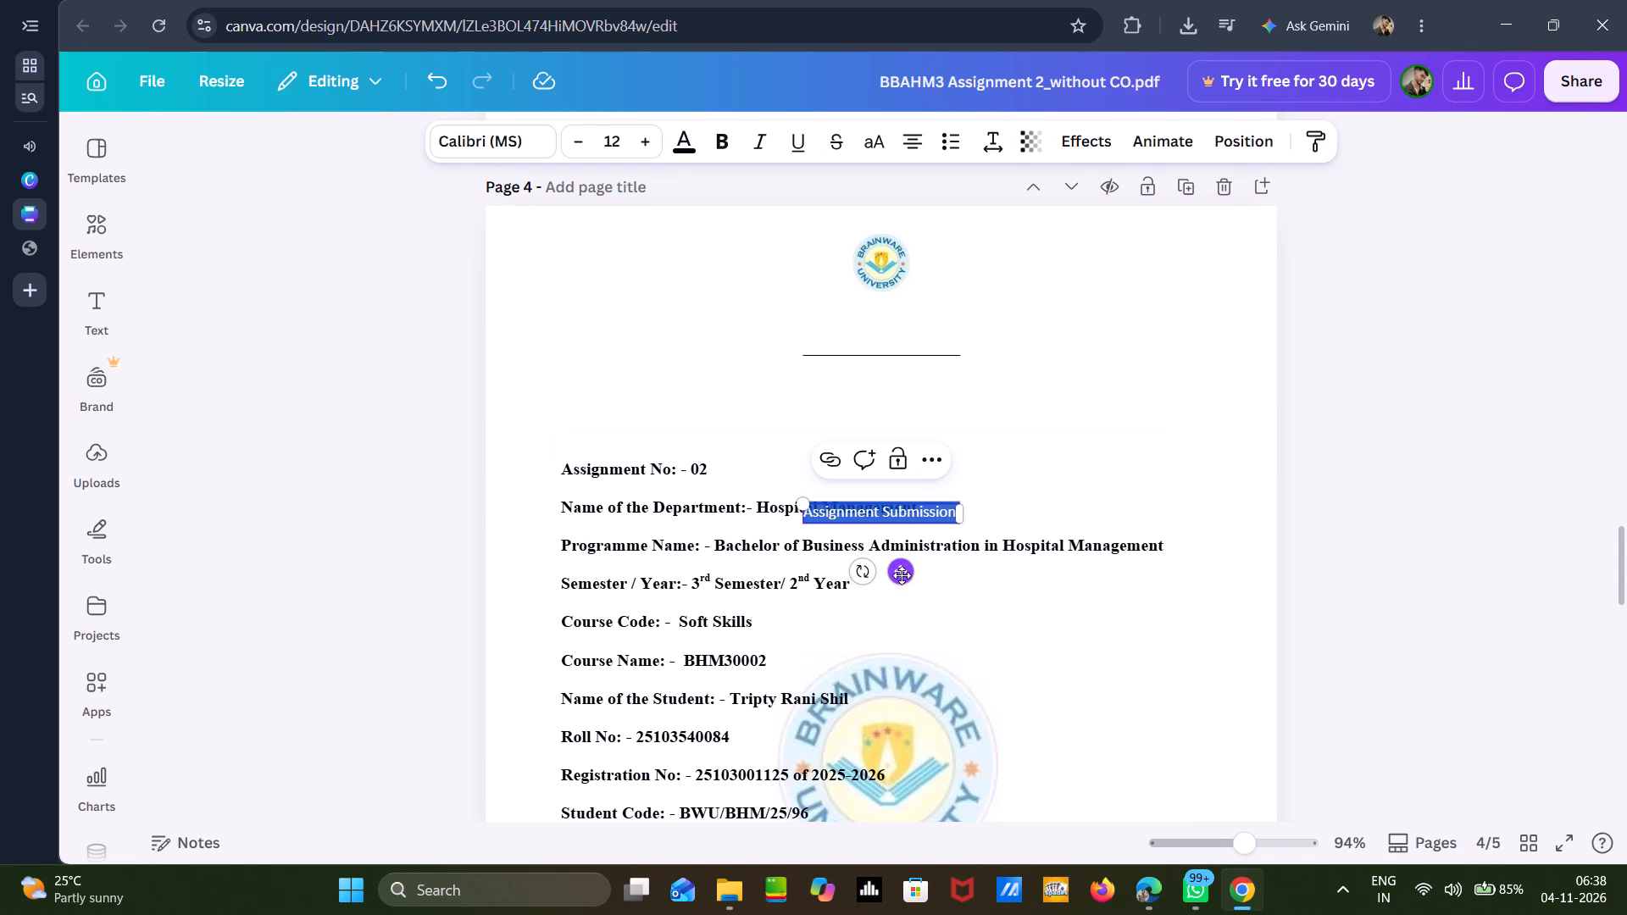
Move the pasted "Assignment Submission" text up to sit centred just above the horizontal line in page 4's header.
right_click_drag(902, 575, 892, 435)
left_click(836, 413)
left_click_drag(903, 580, 902, 514)
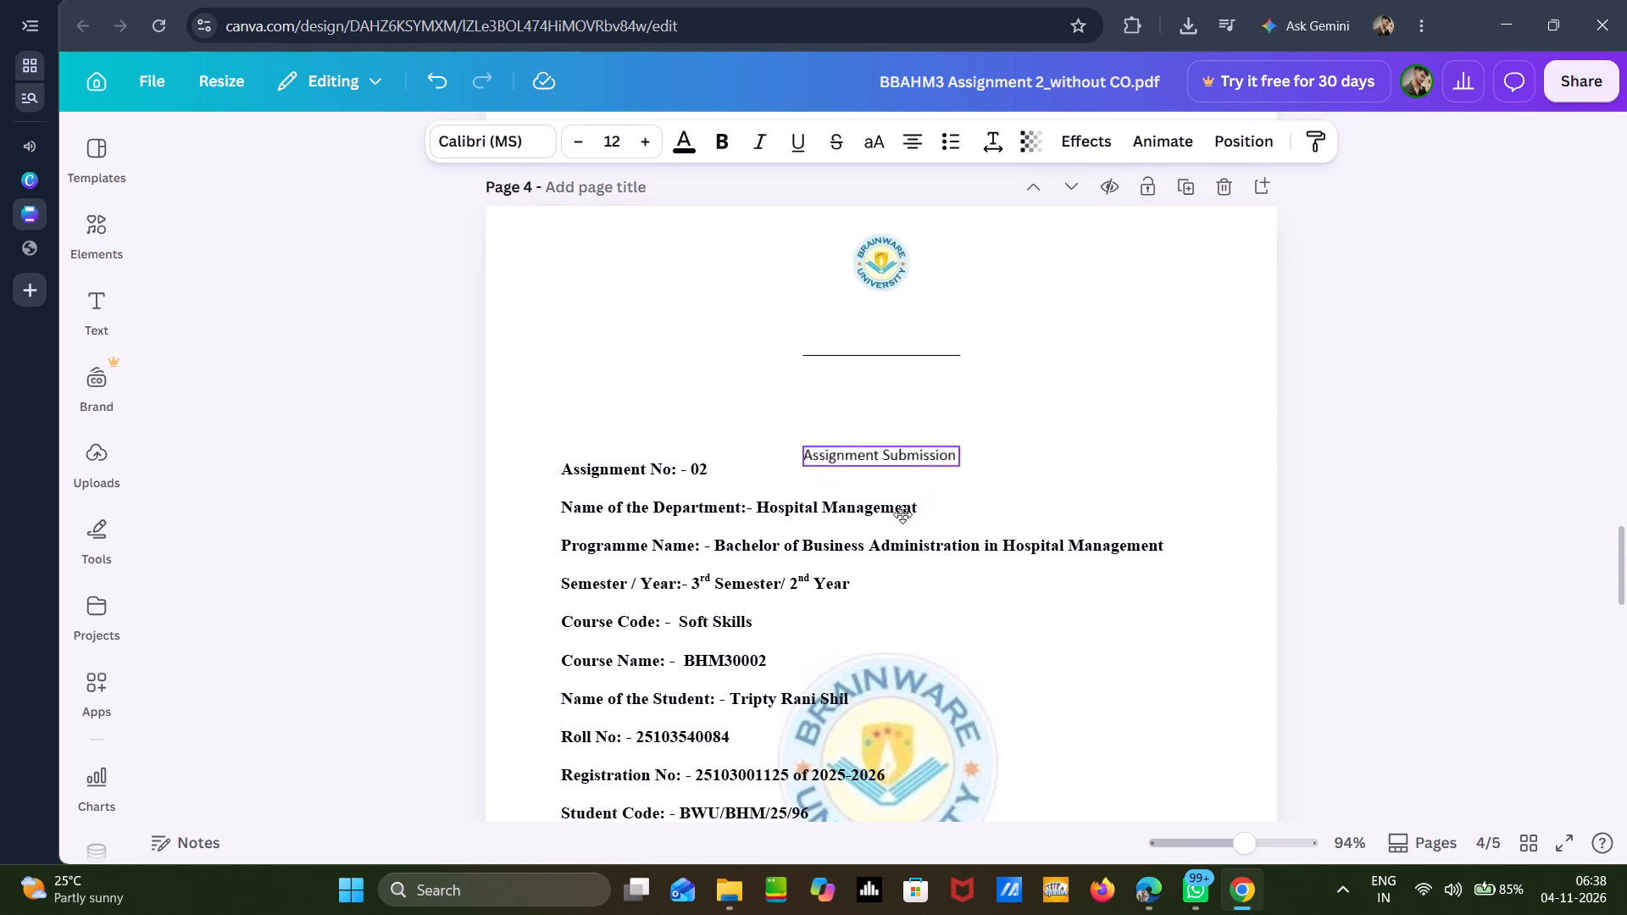
left_click_drag(902, 514, 896, 419)
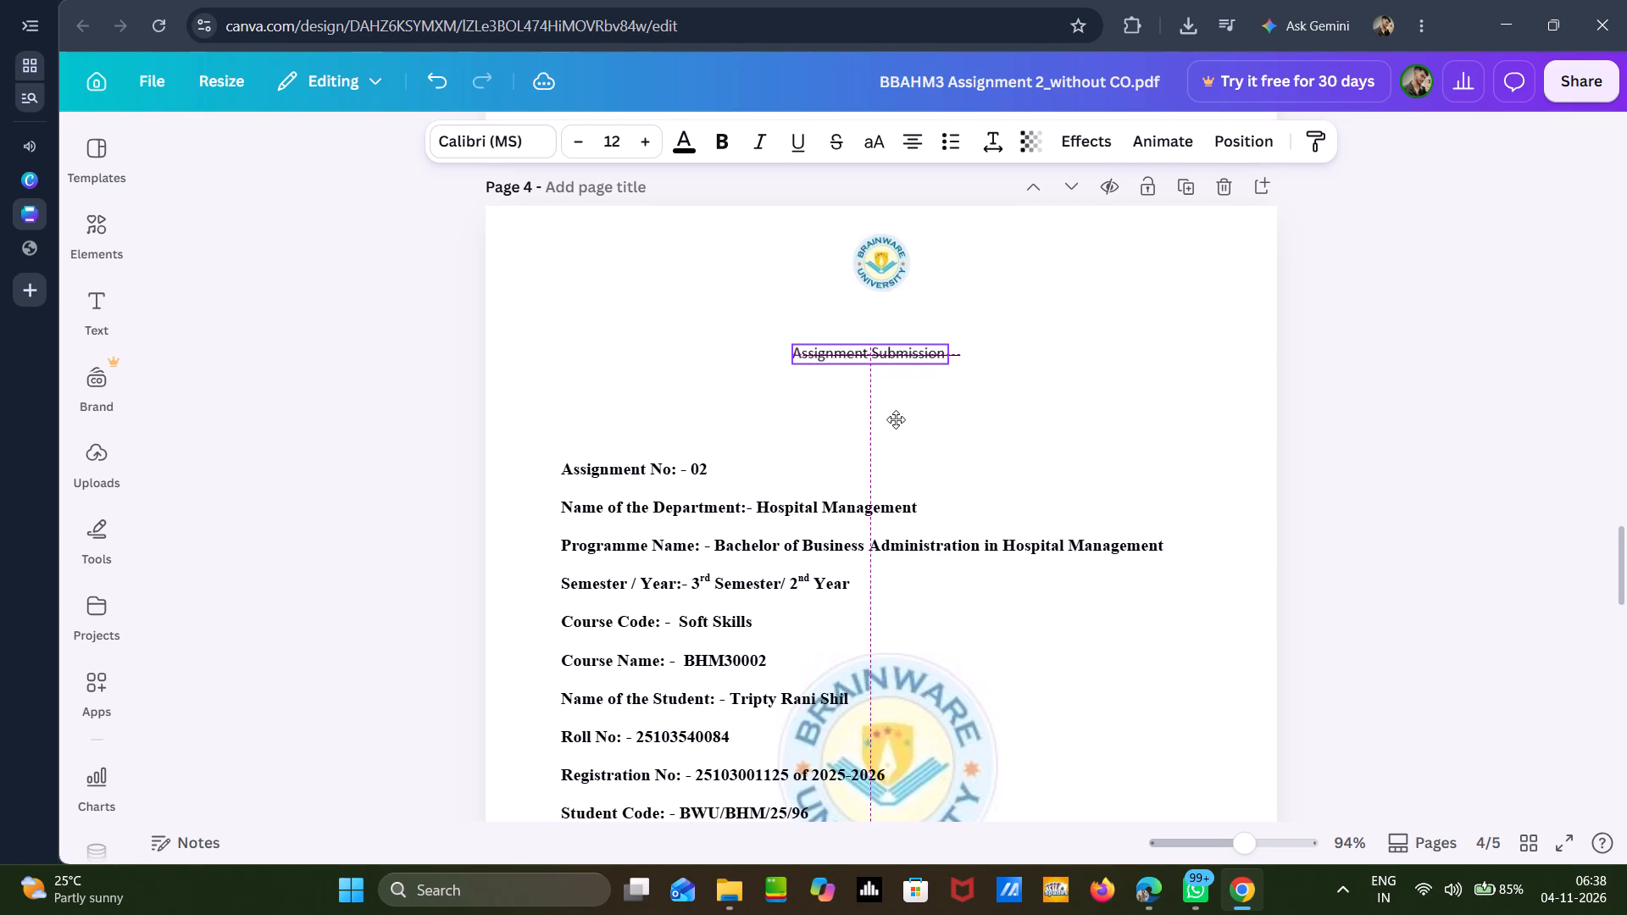
left_click_drag(896, 419, 903, 413)
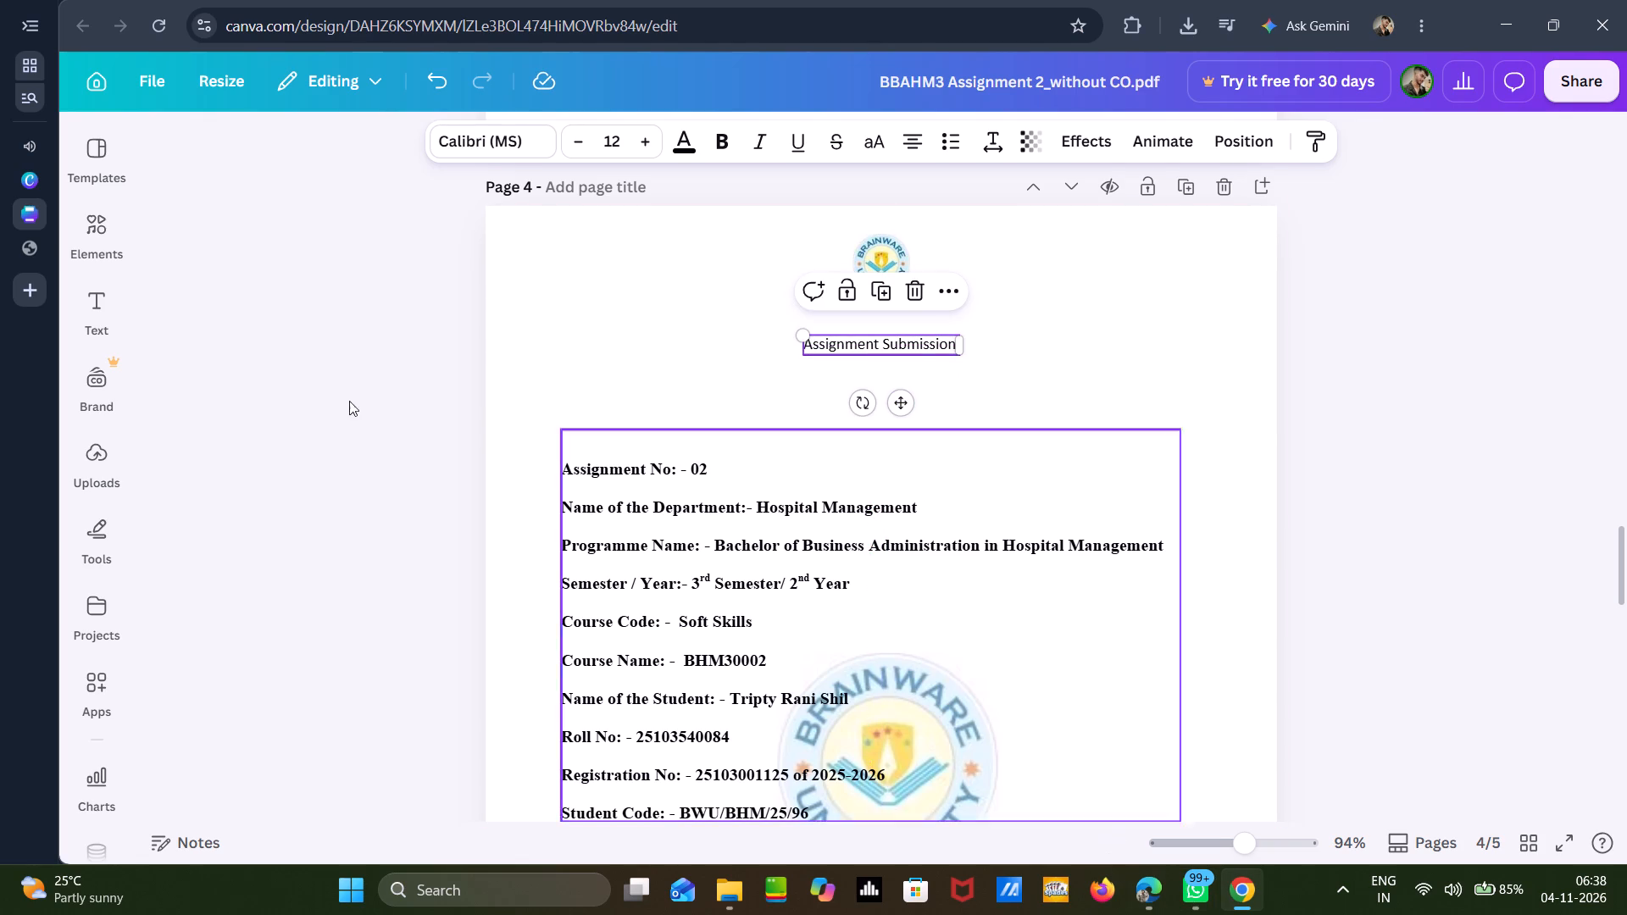
Switch to the open Canva home page.
left_click(37, 184)
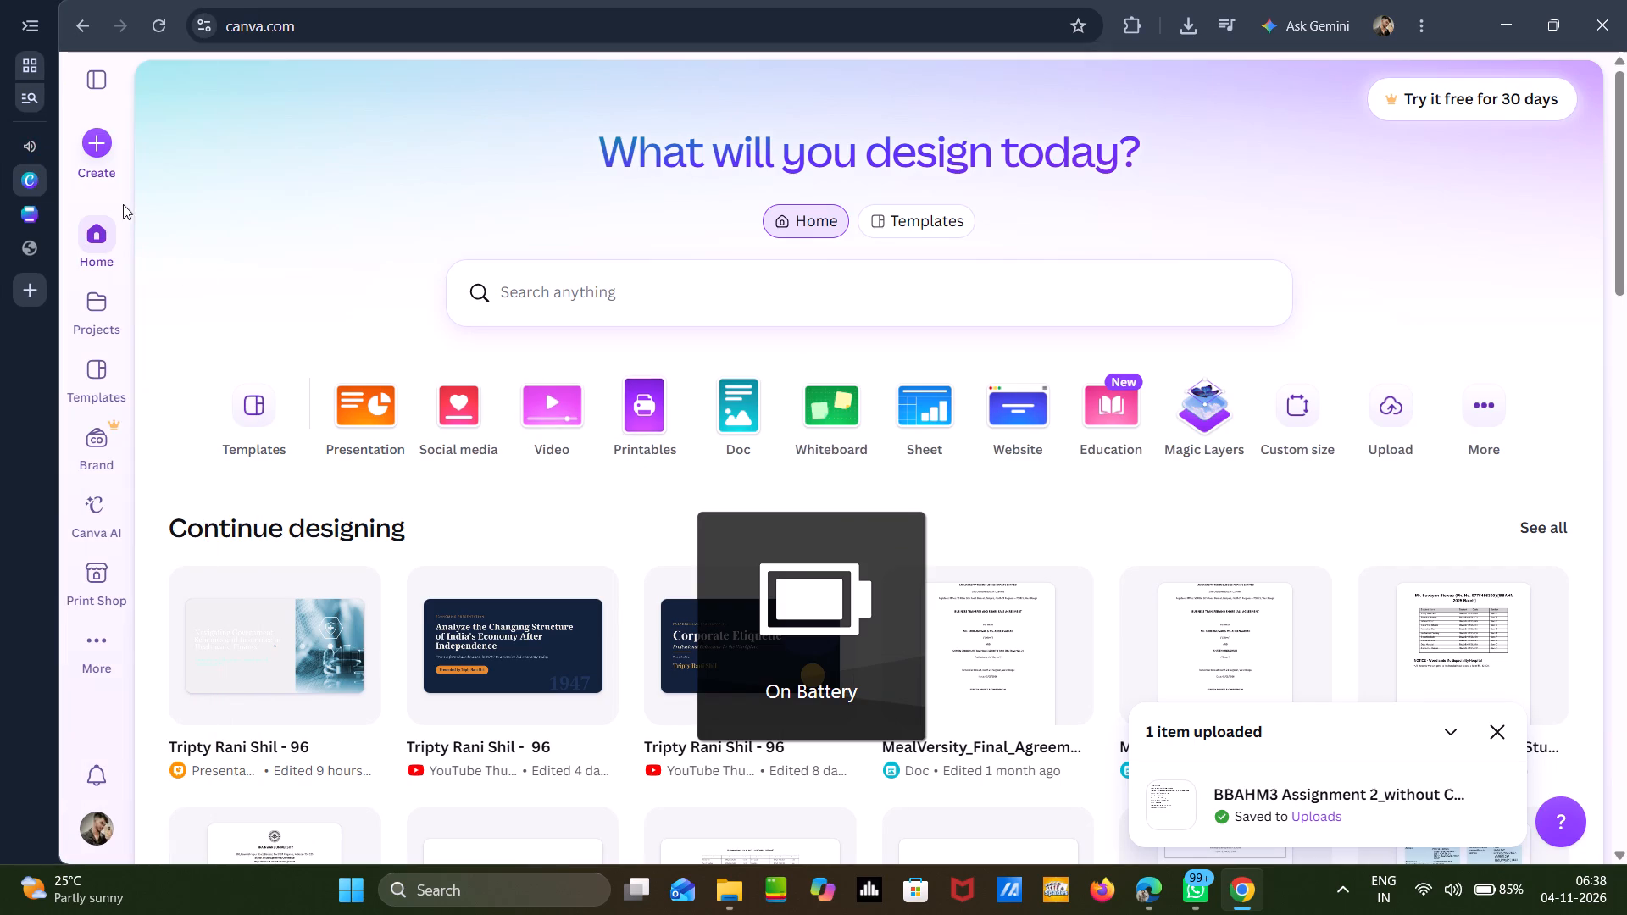
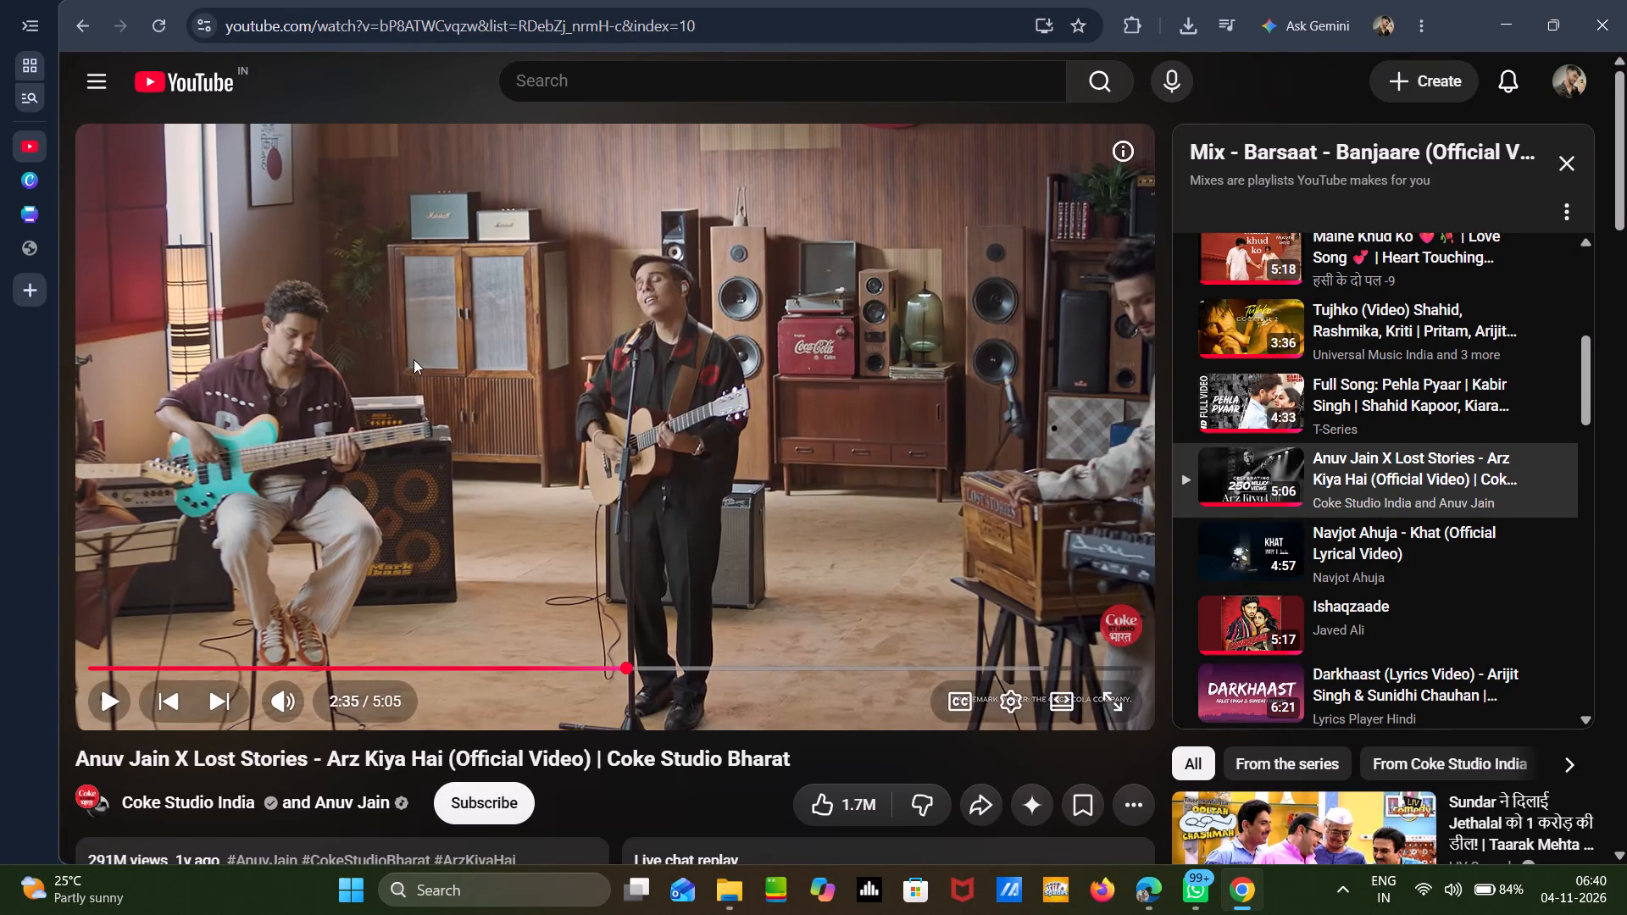
Return to the open BBAHM3 Assignment 2 design from the video page.
left_click(53, 184)
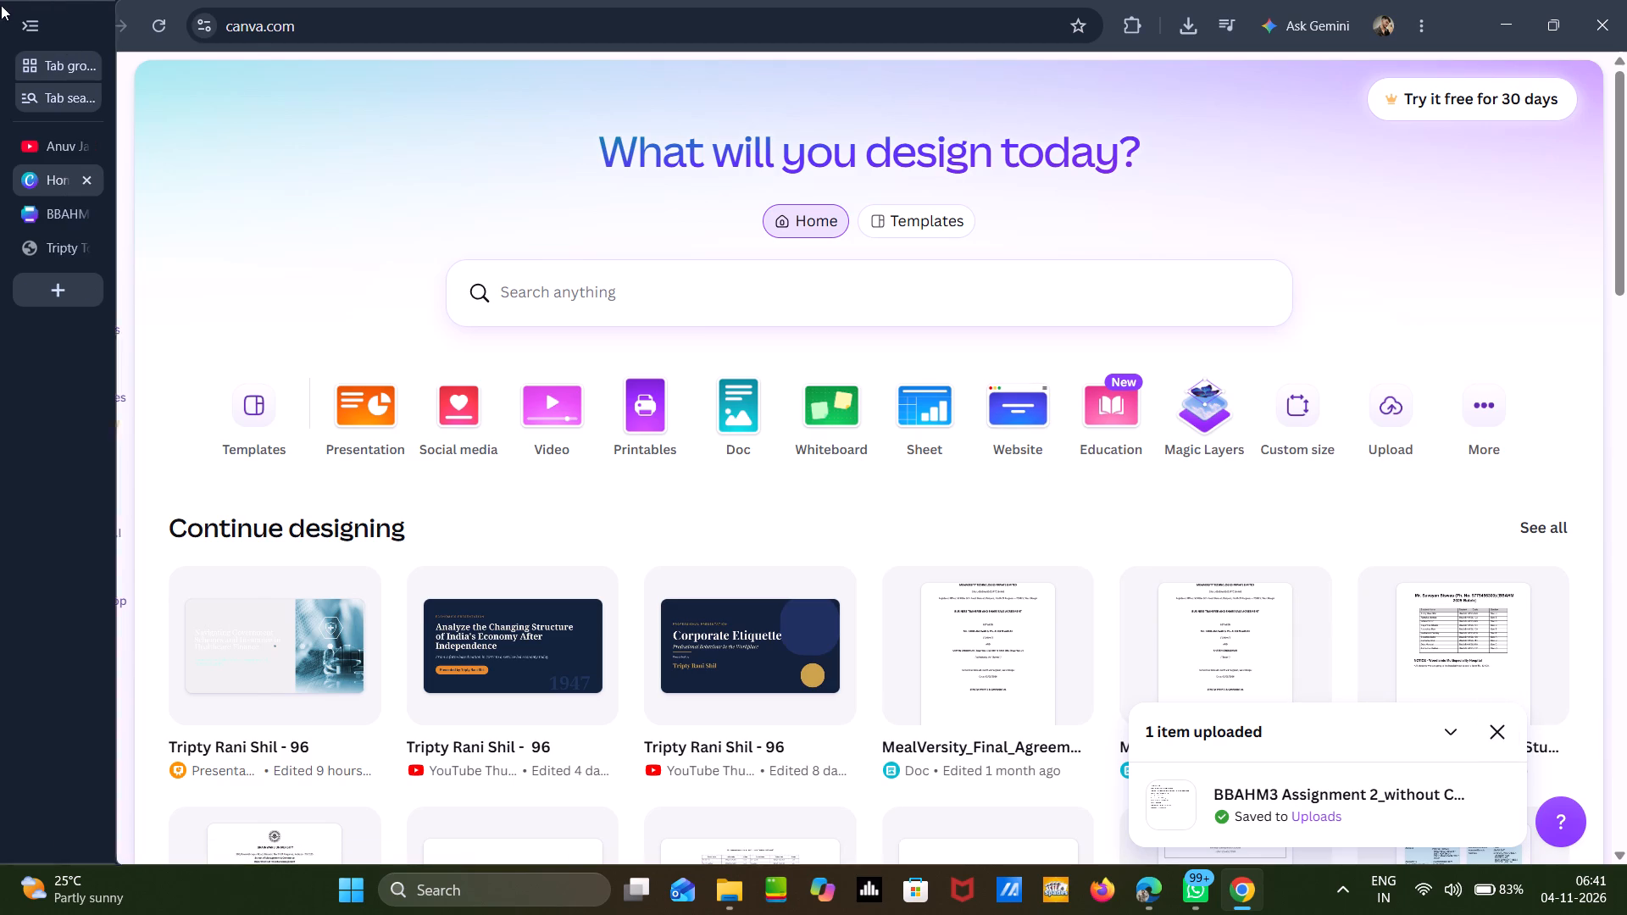
left_click(71, 212)
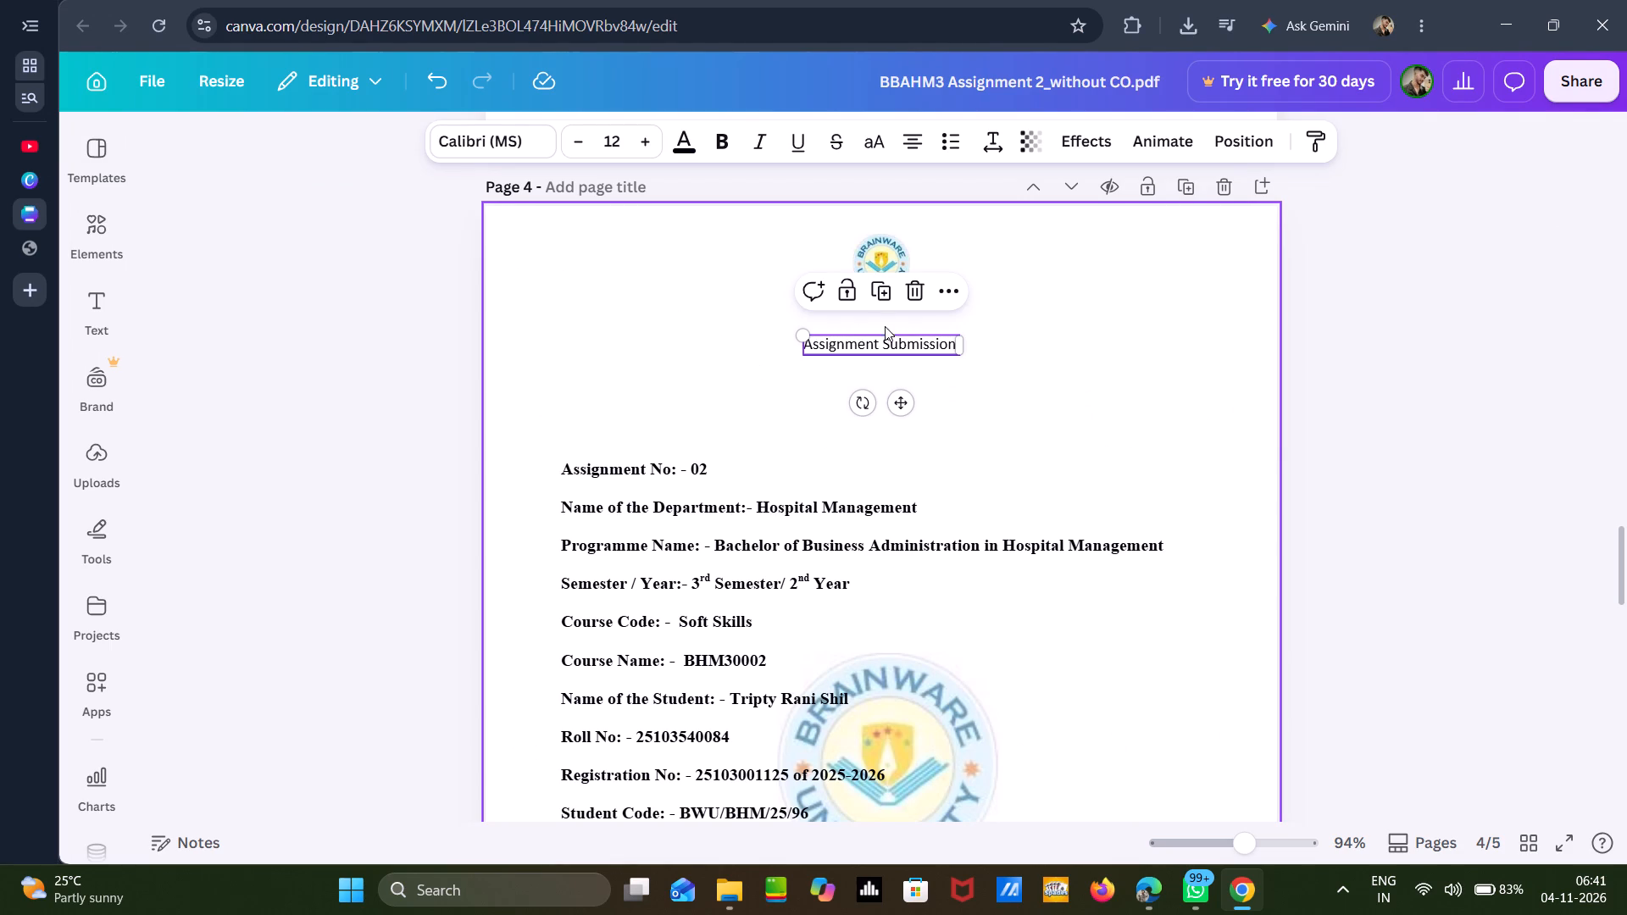
Delete the large Brainware University watermark logo and its leftover empty frame from page 4.
scroll(880, 386, "down", 3)
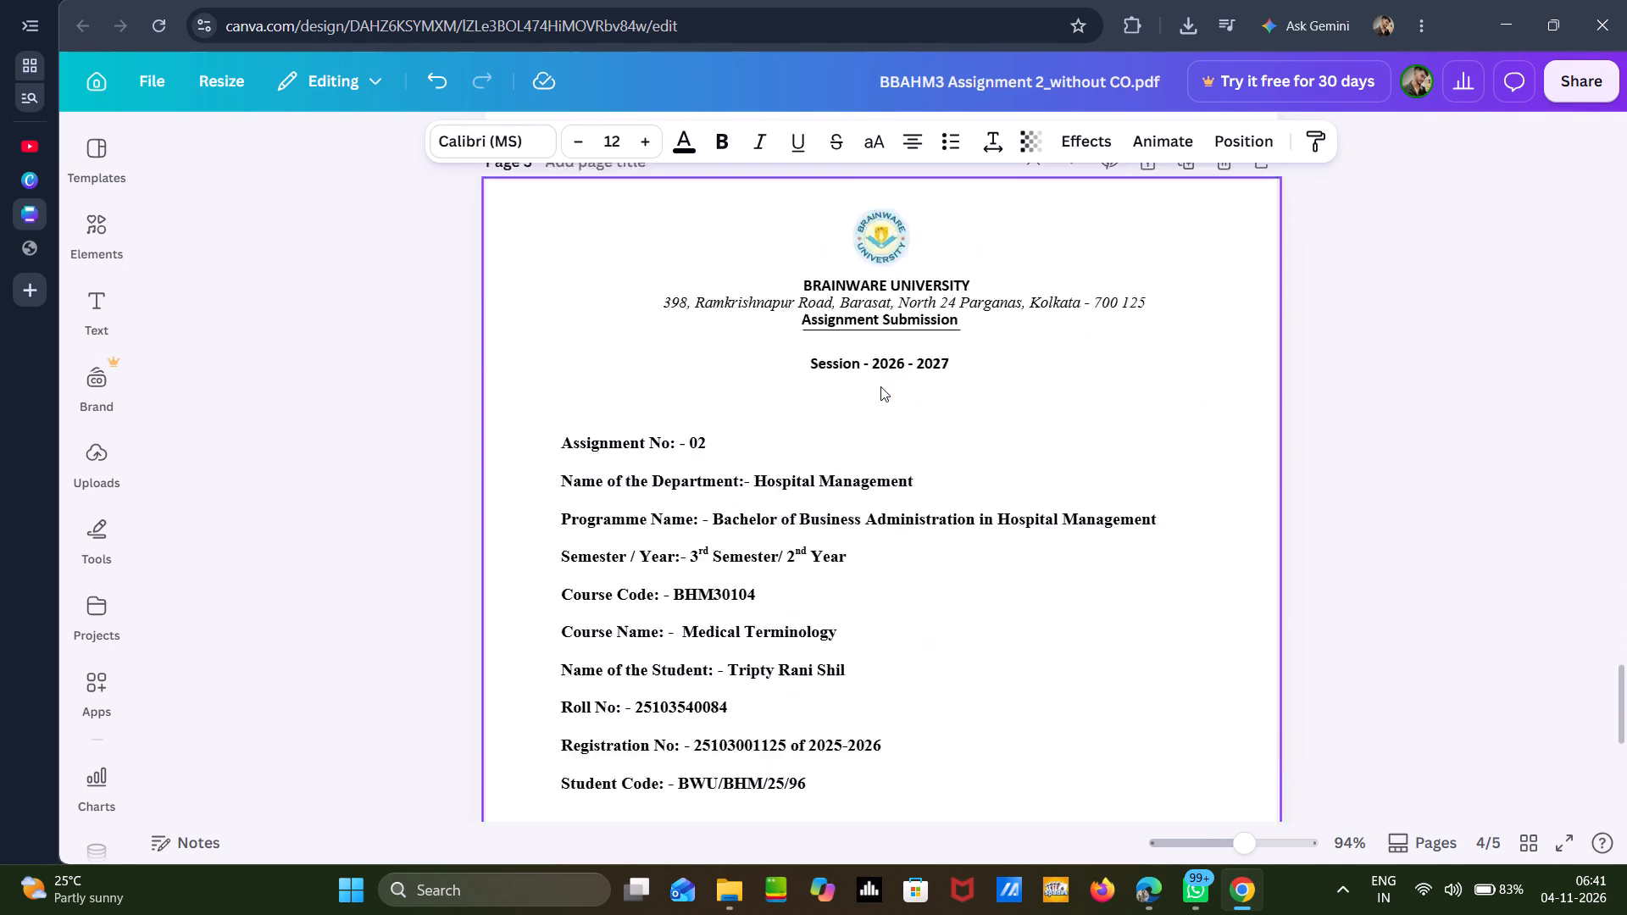
scroll(915, 236, "up", 3)
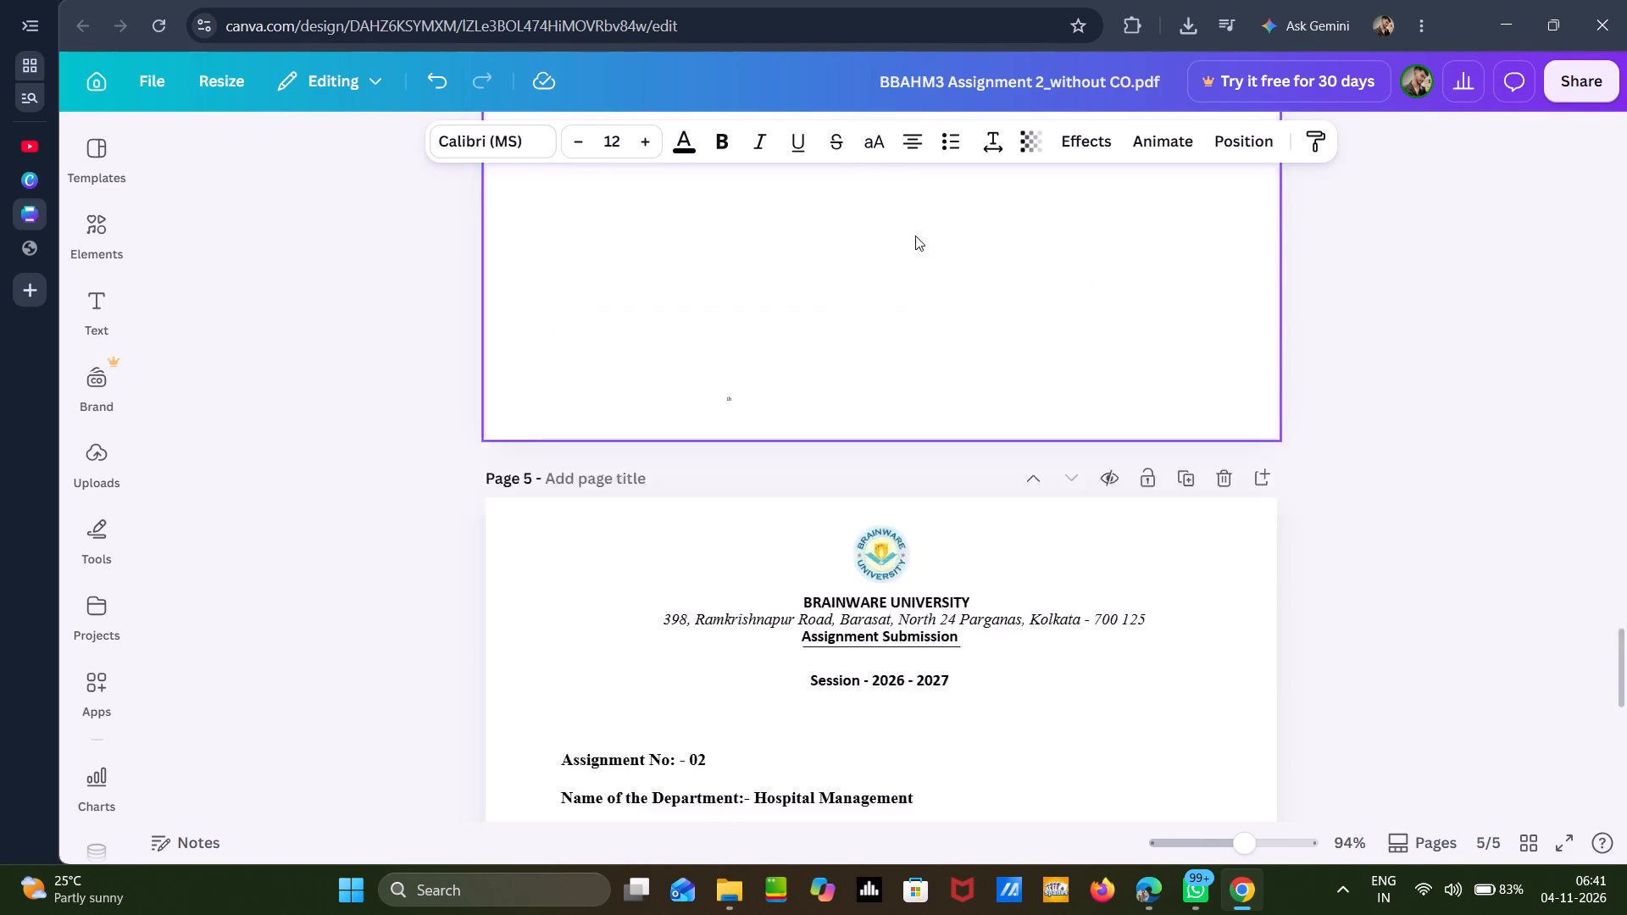
scroll(915, 236, "up", 3)
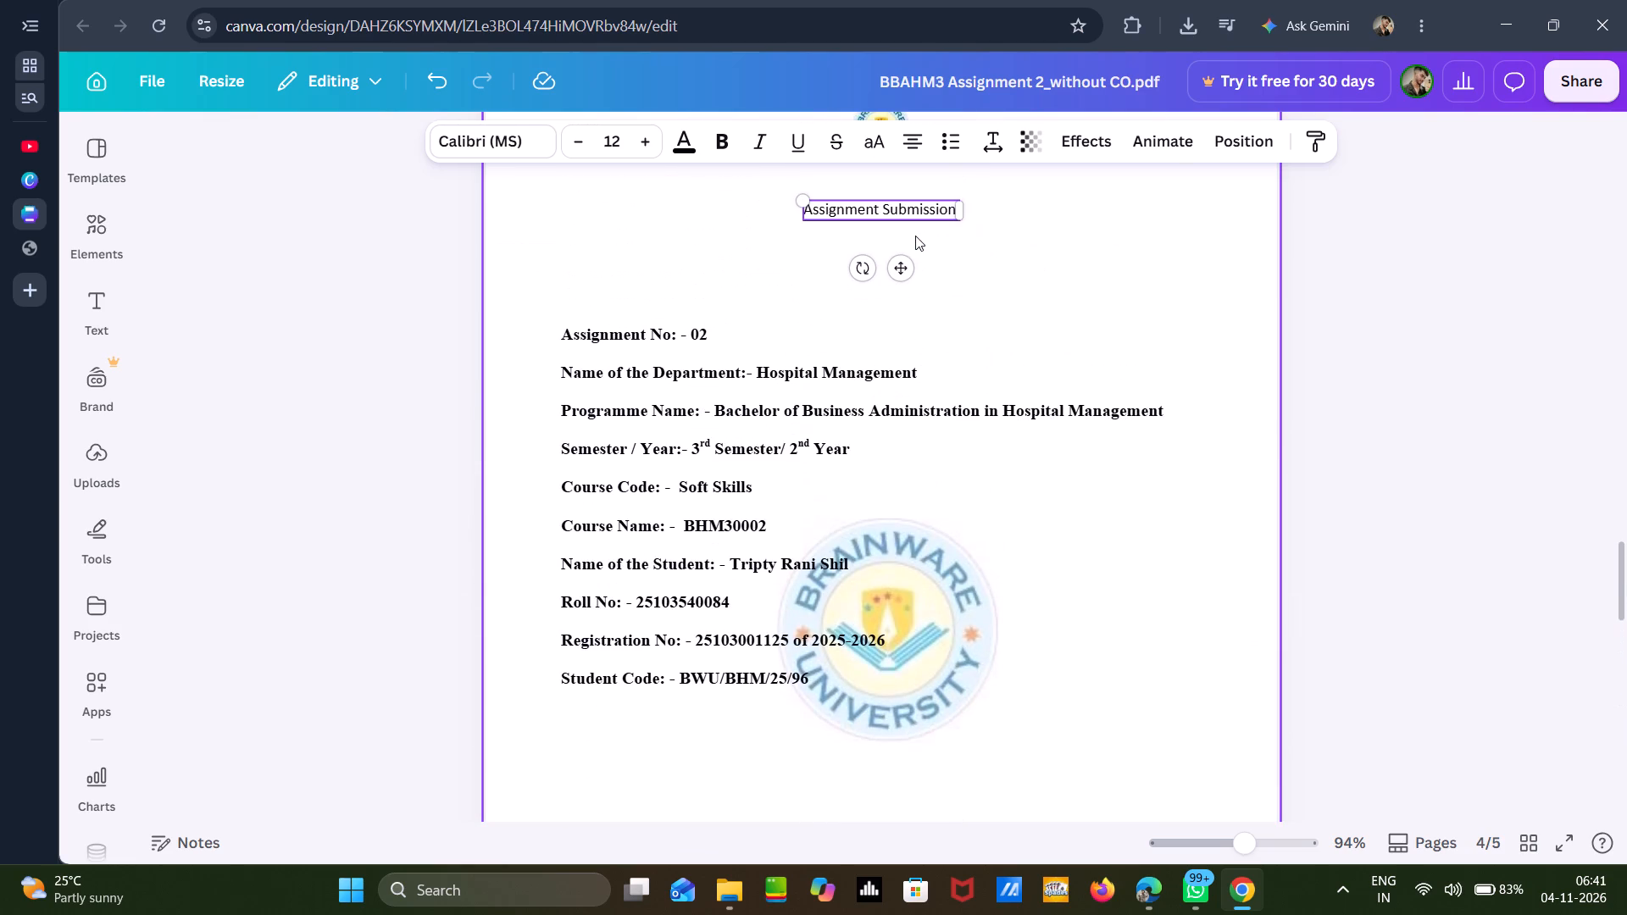
scroll(915, 236, "down", 9)
scroll(915, 236, "up", 2)
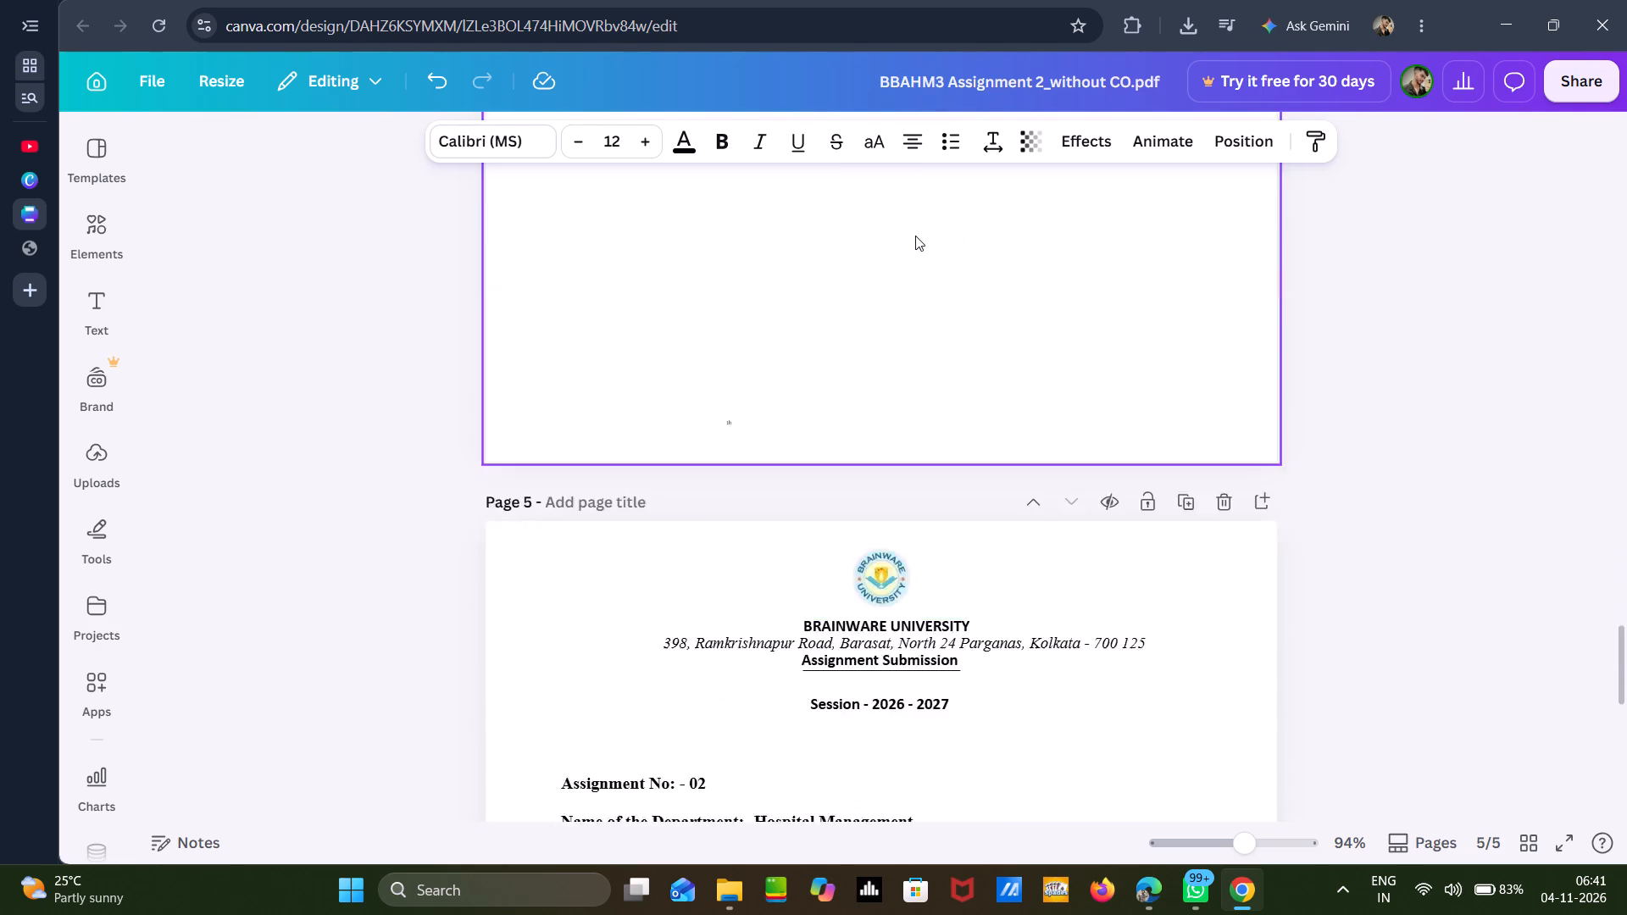
scroll(915, 236, "up", 2)
left_click(951, 278)
scroll(951, 278, "up", 1)
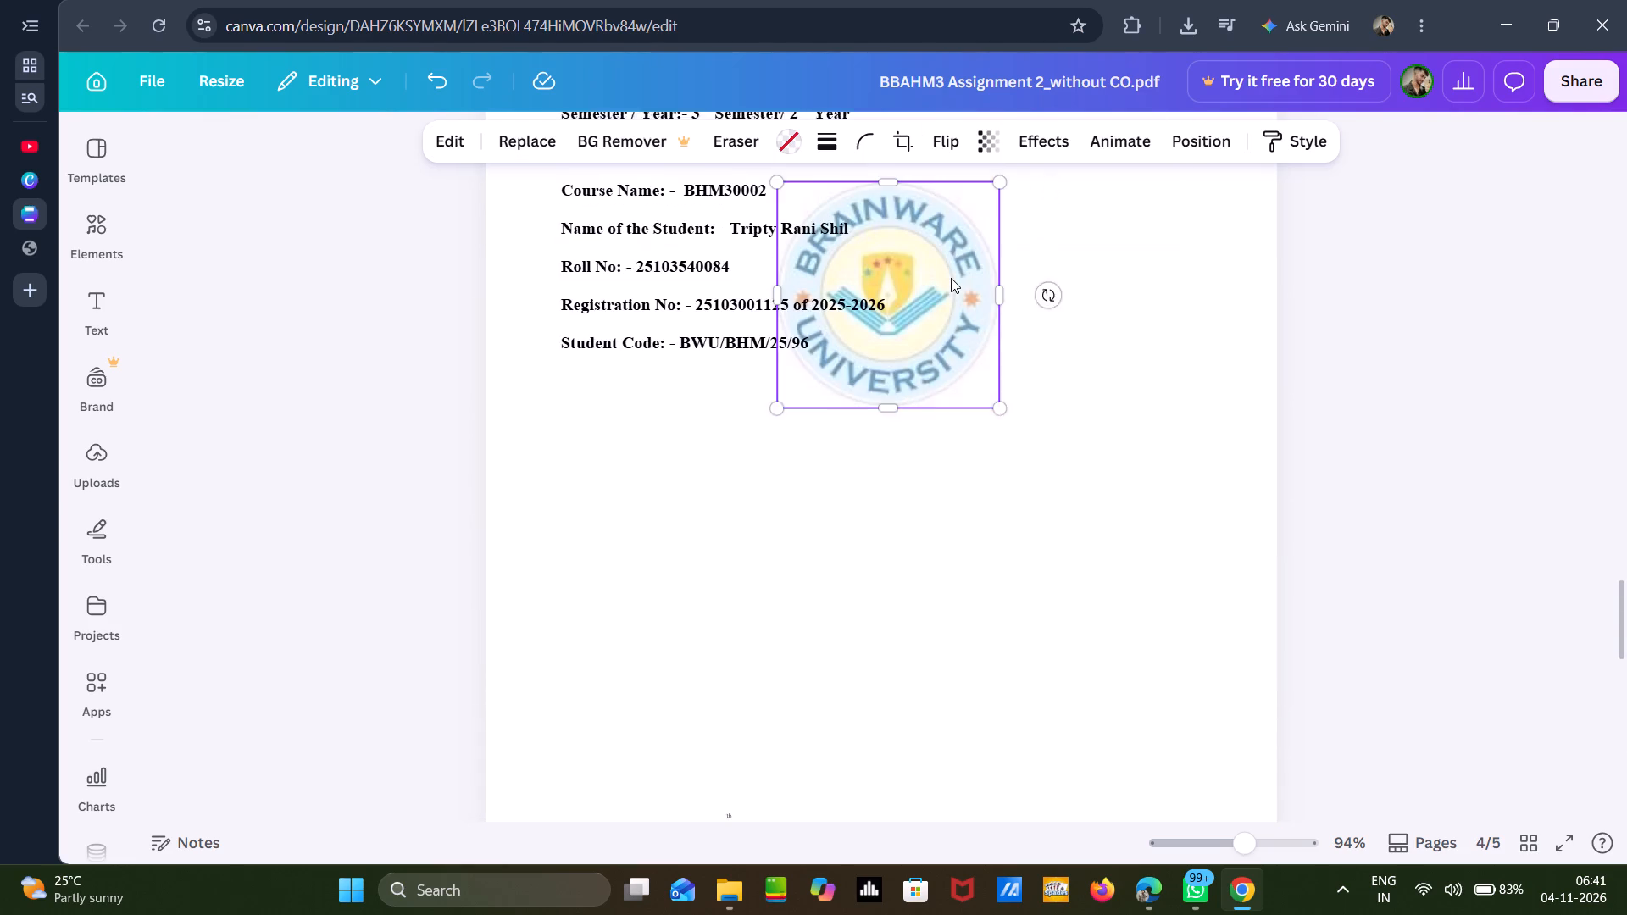
scroll(951, 278, "up", 1)
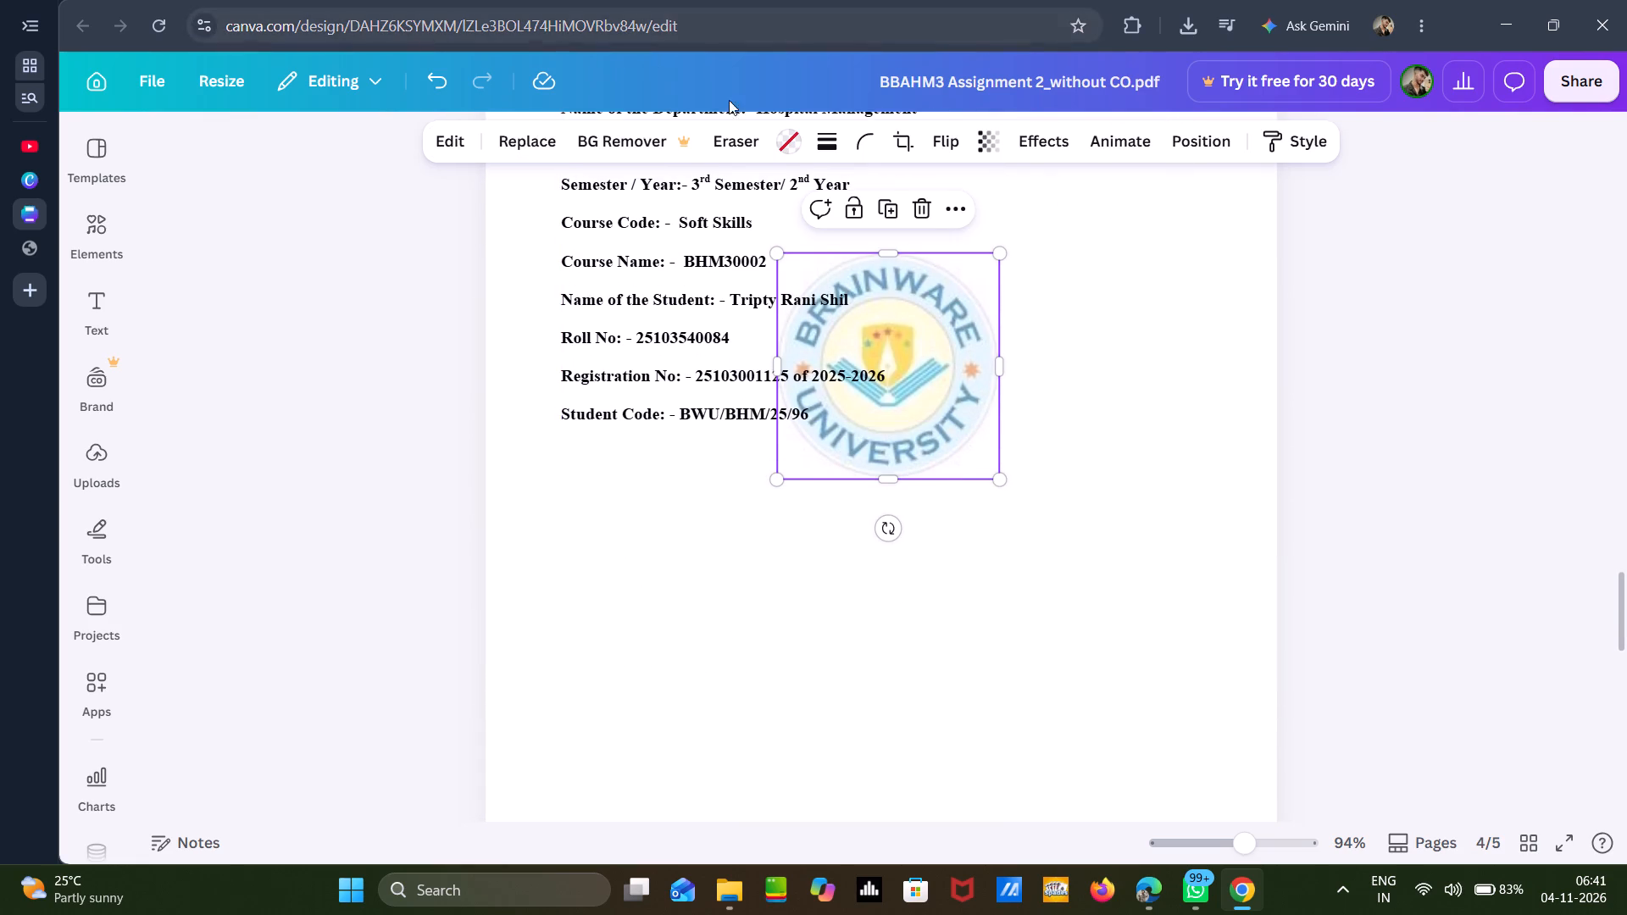
key("Delete")
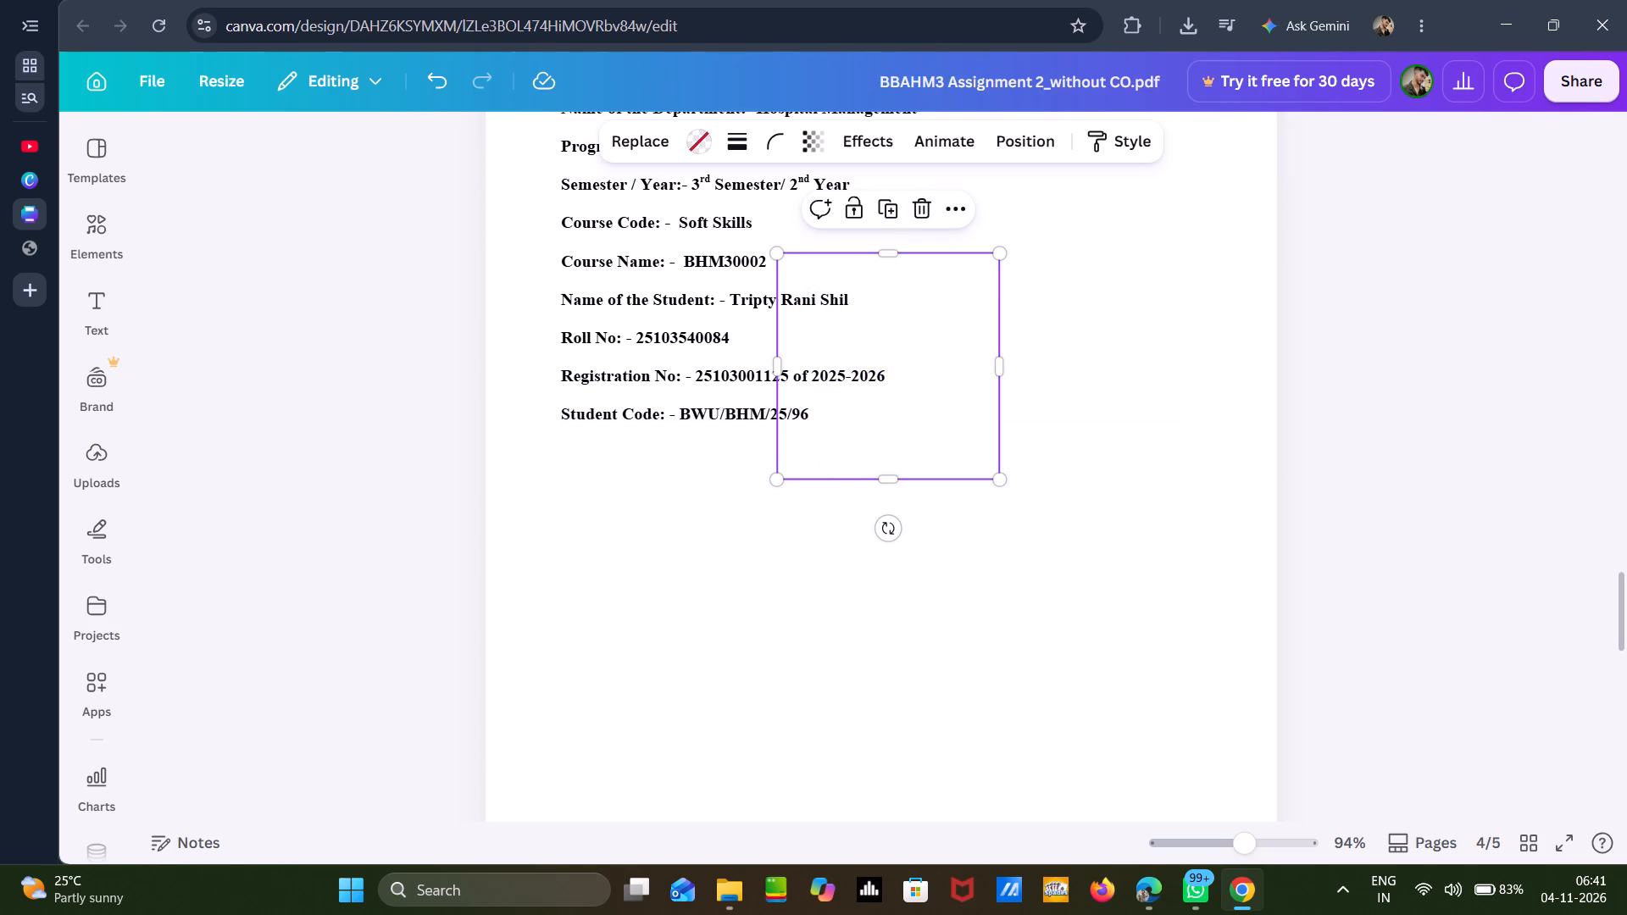
key("Delete")
Make the "Assignment Submission" text in page 4's header bold and nudge it up slightly above the line.
scroll(928, 197, "up", 3)
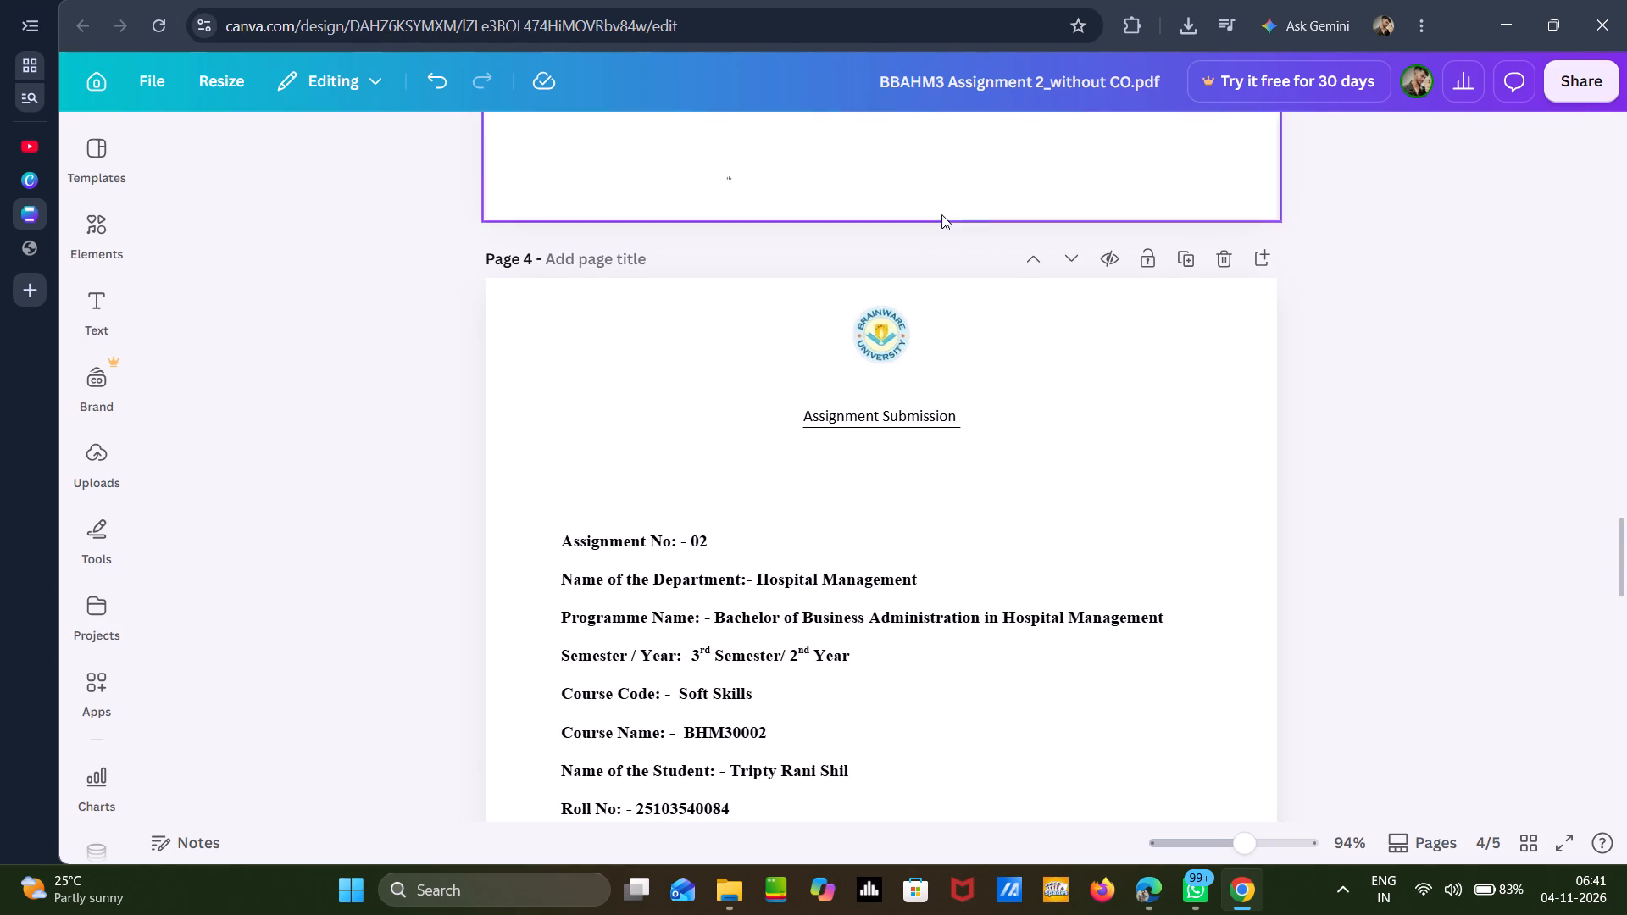
left_click(908, 419)
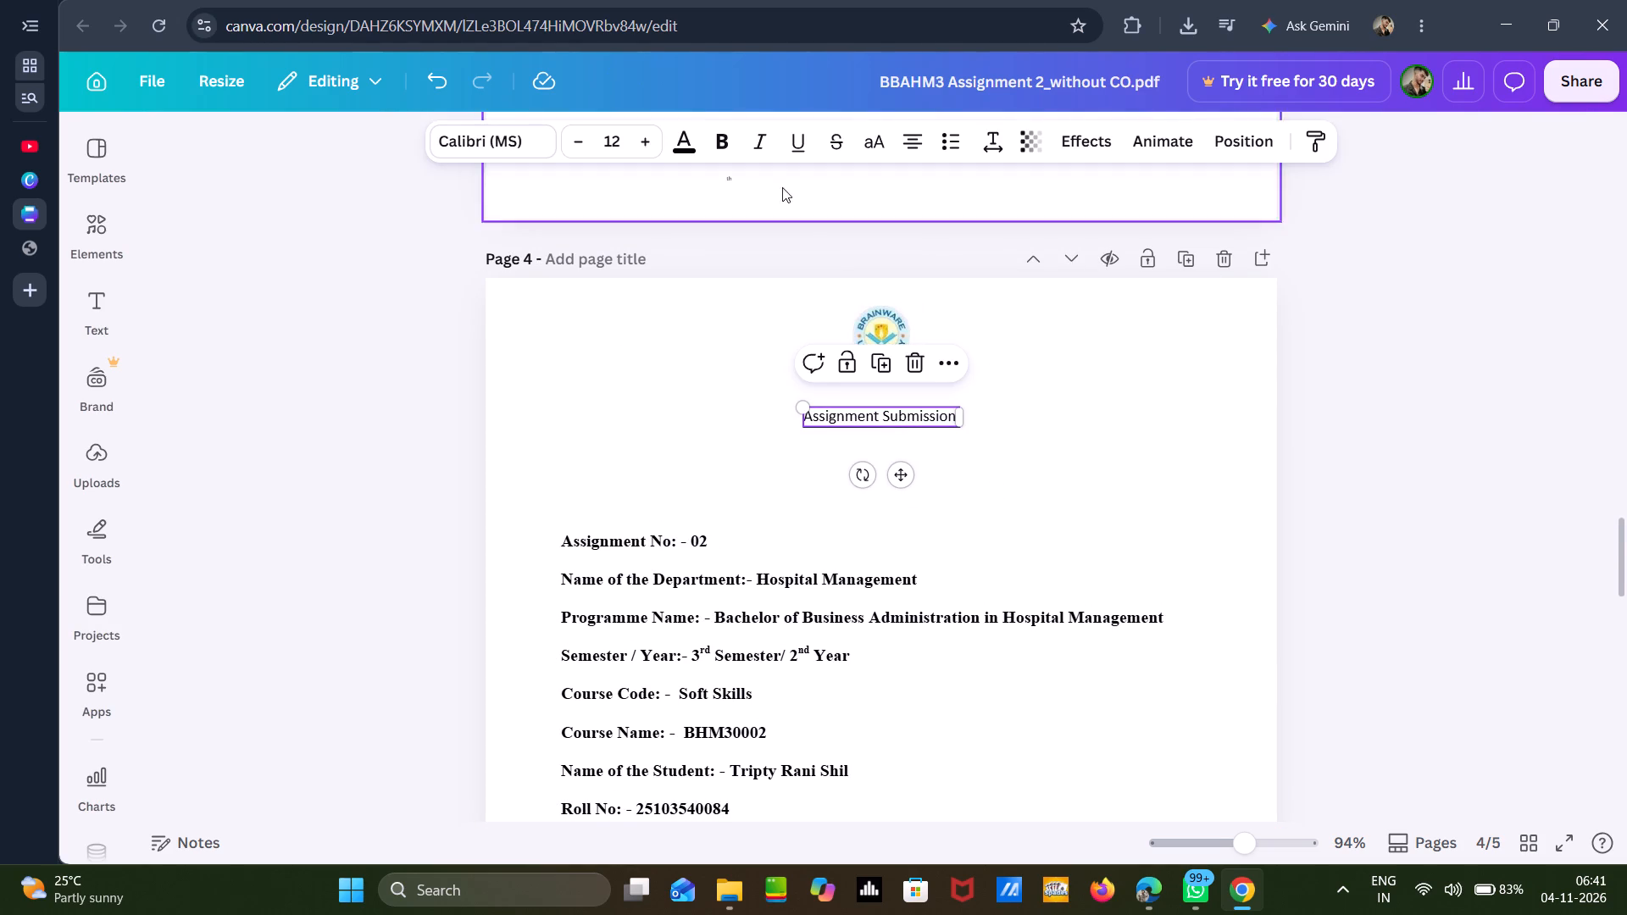
left_click(736, 147)
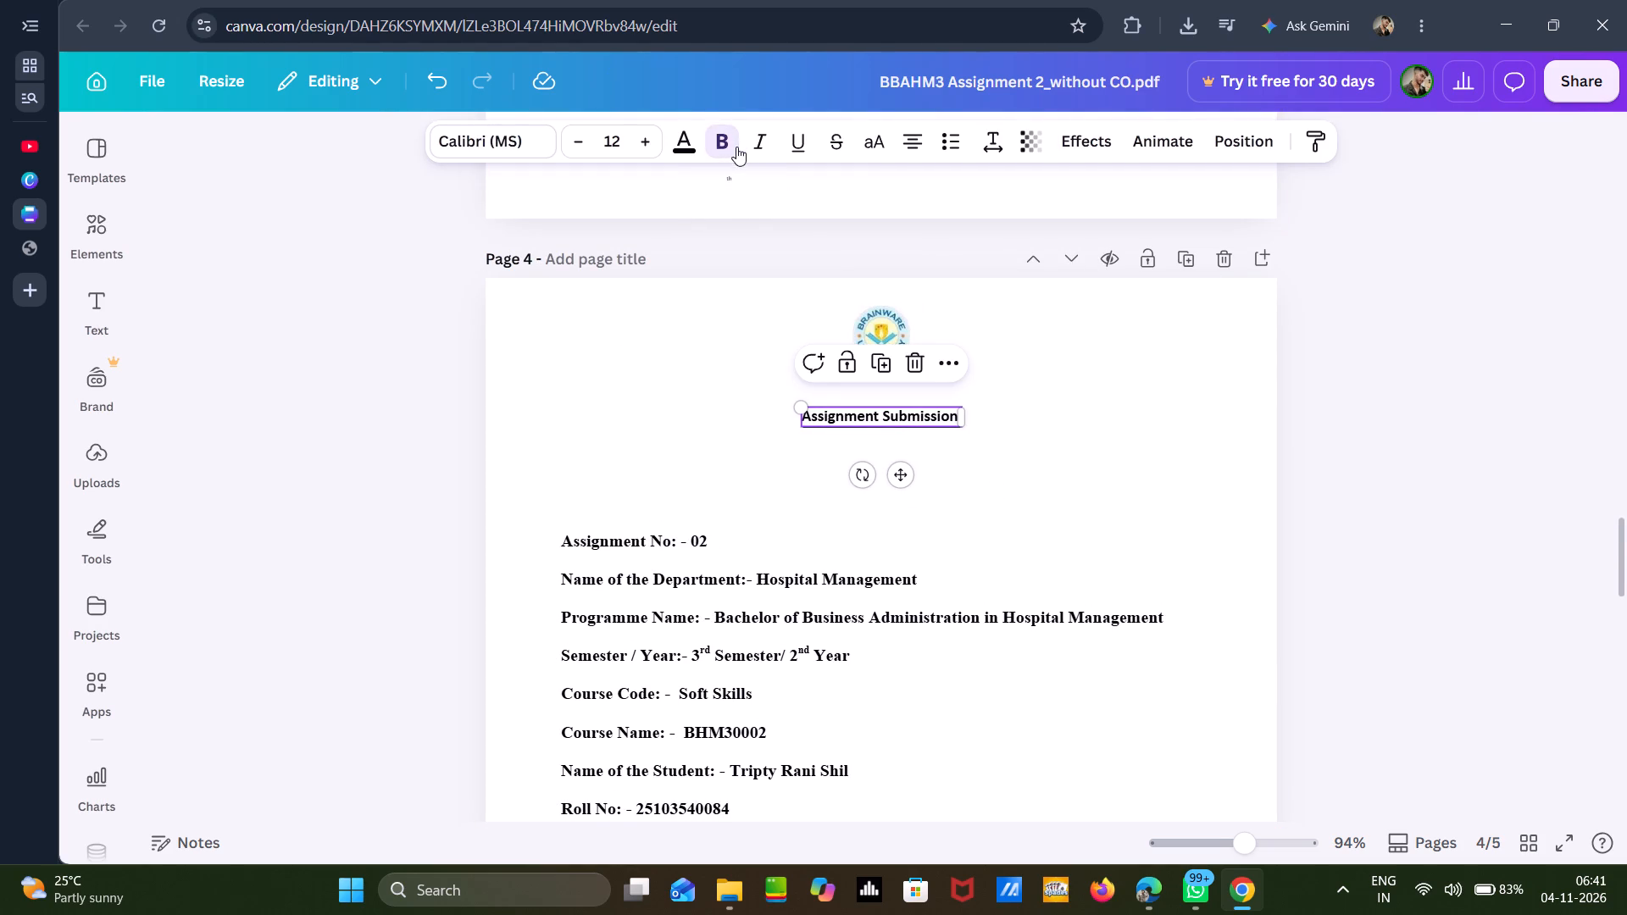
key("Up")
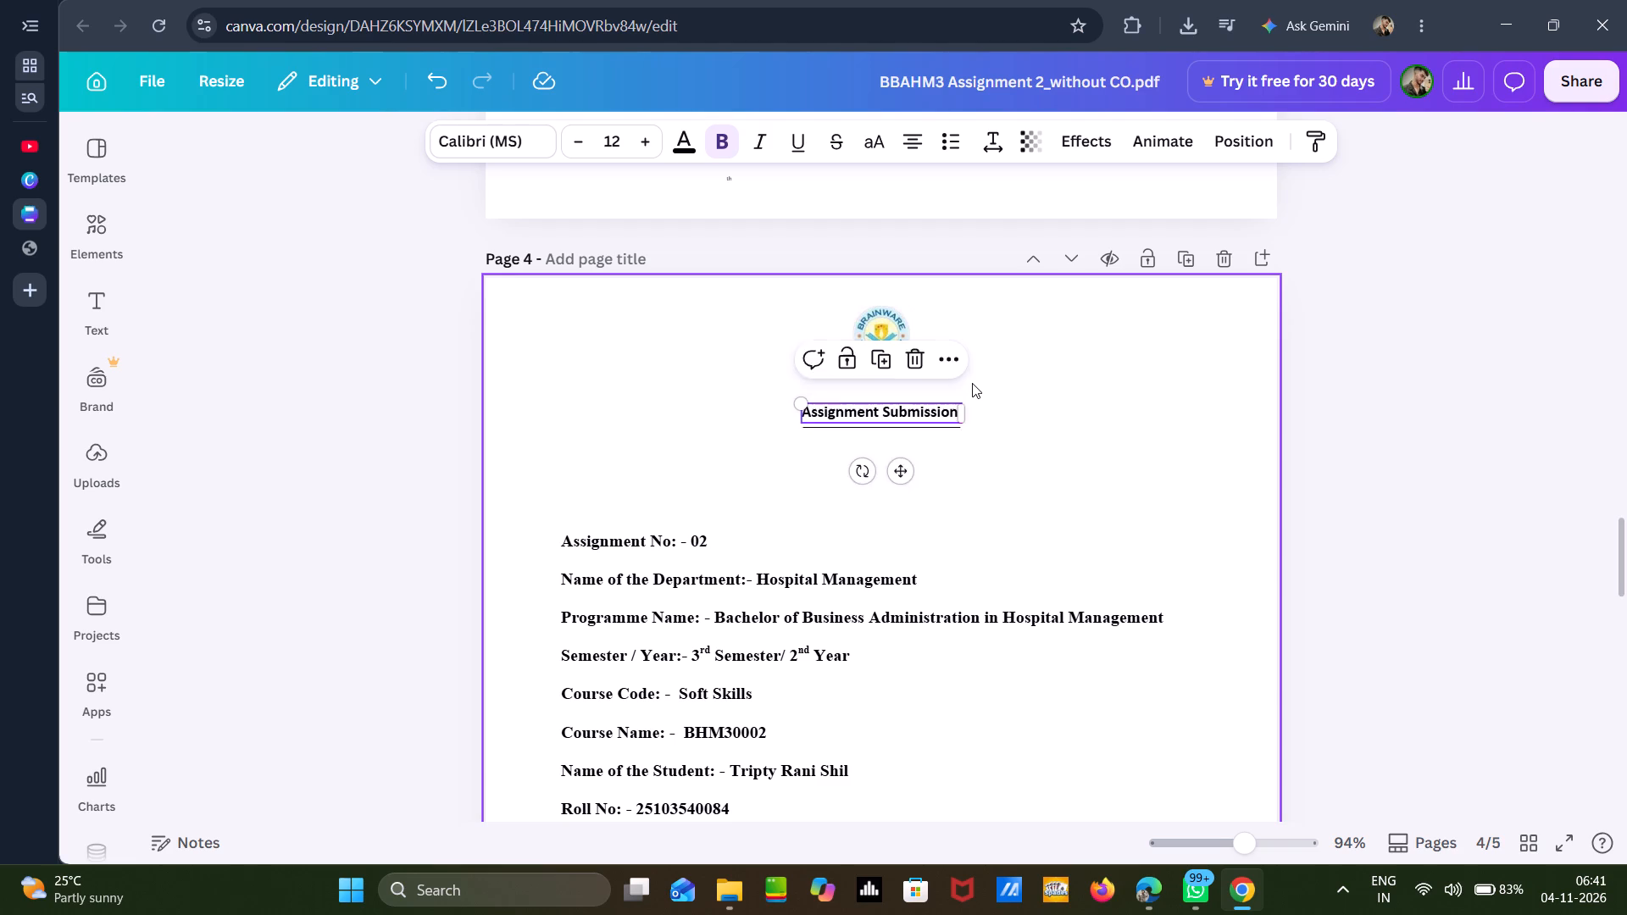
Copy the full italic address line from page 5's header and select page 4 as the destination.
scroll(972, 383, "down", 5)
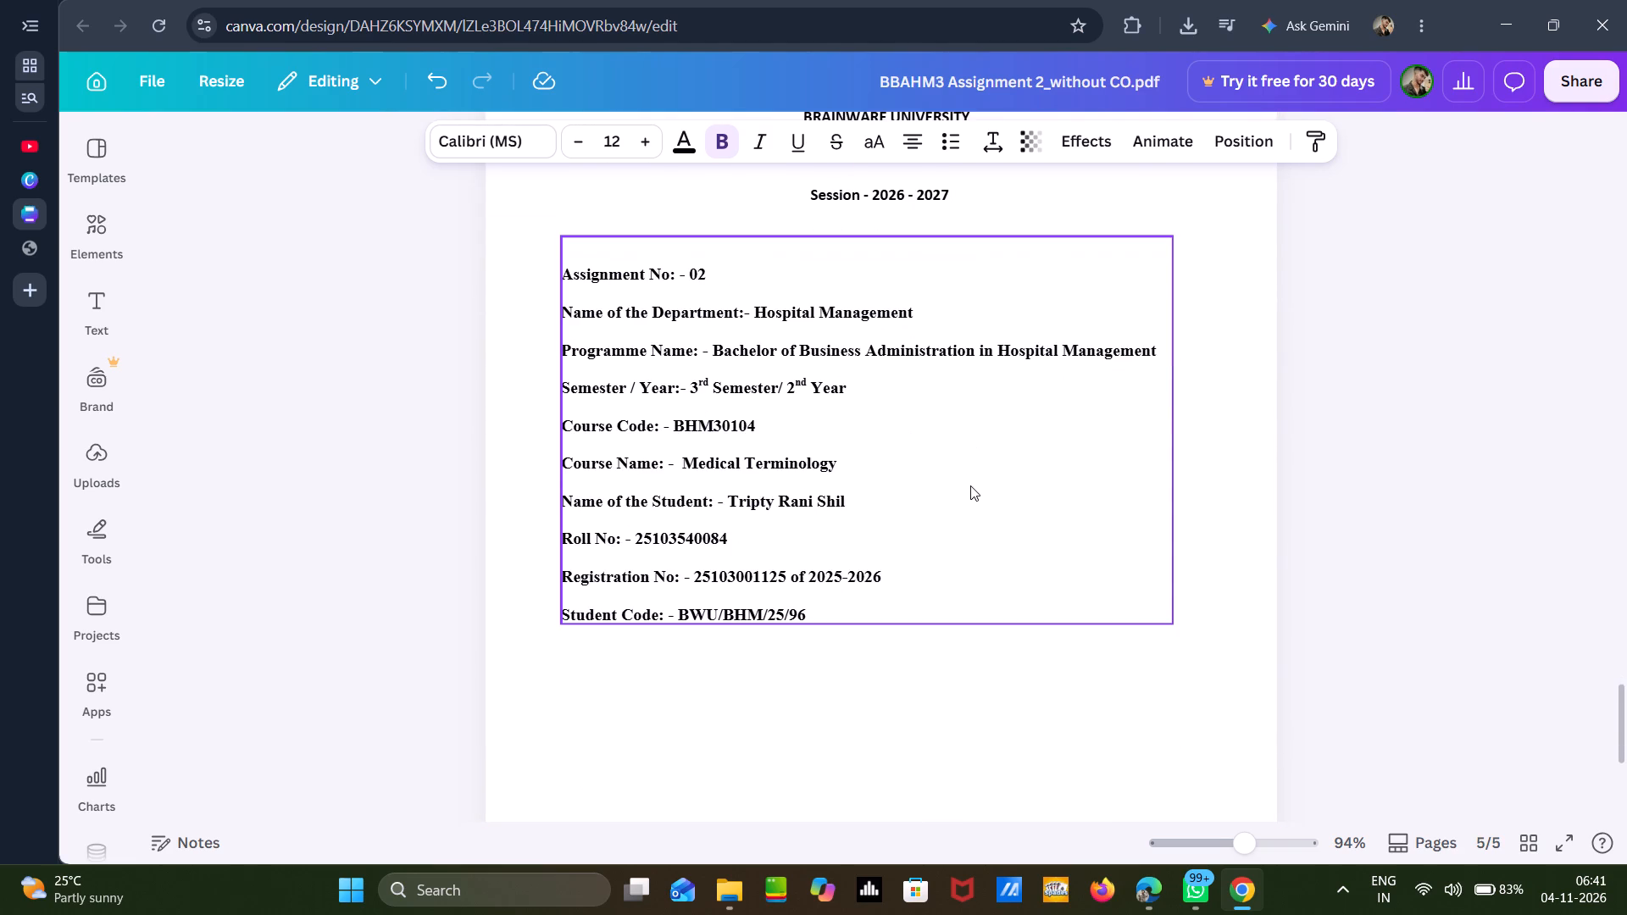
double_click(1041, 381)
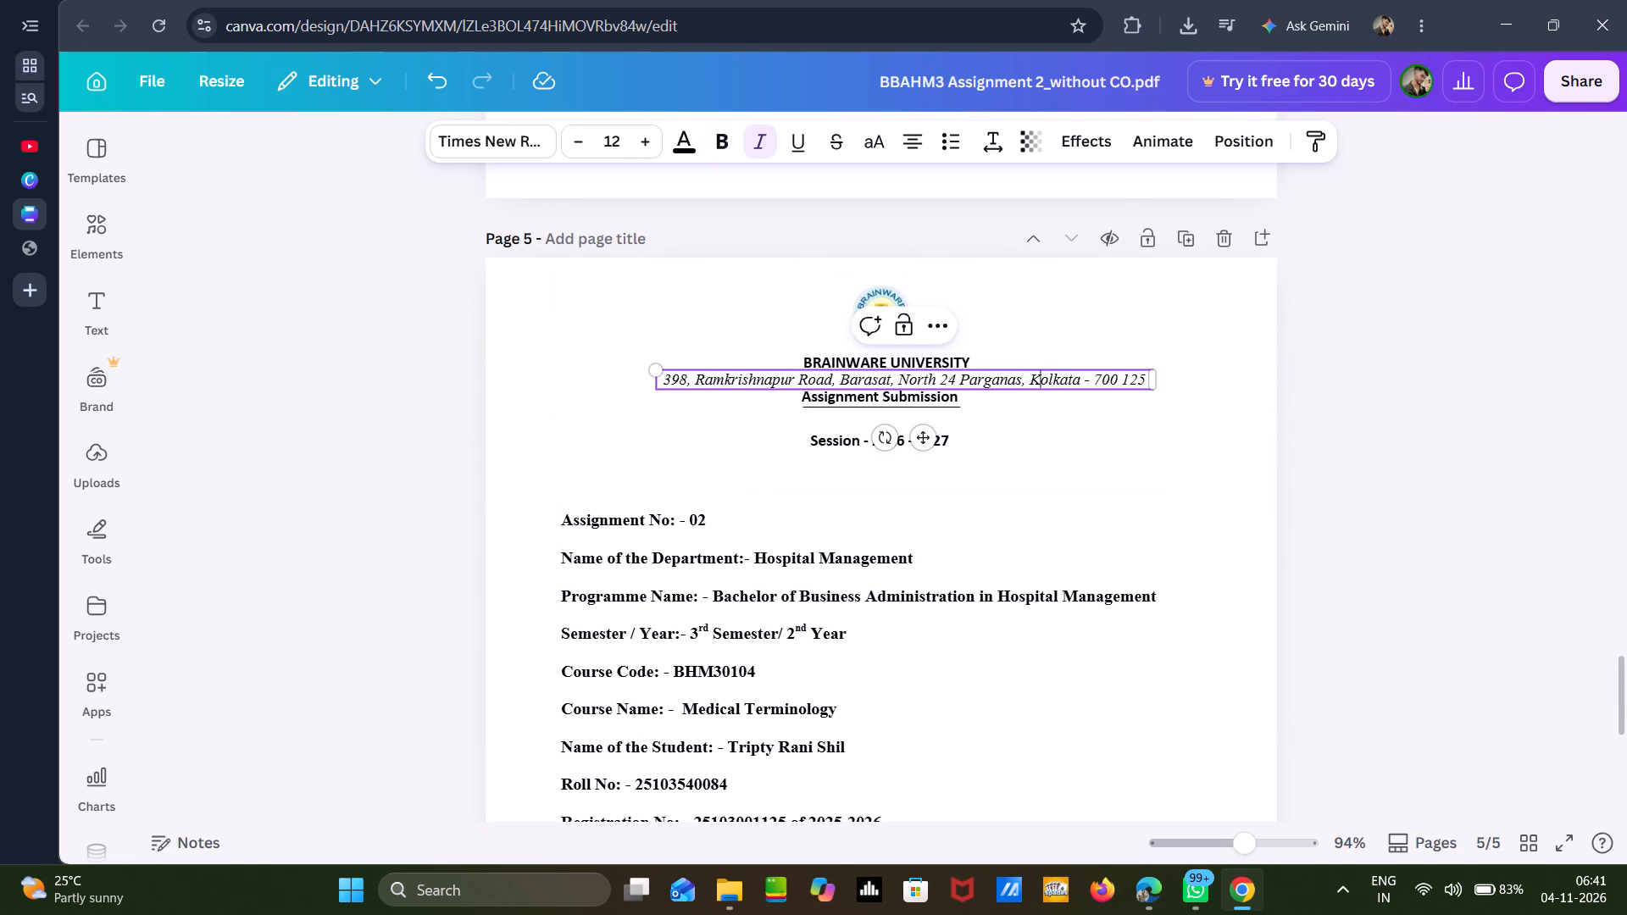
triple_click(1041, 381)
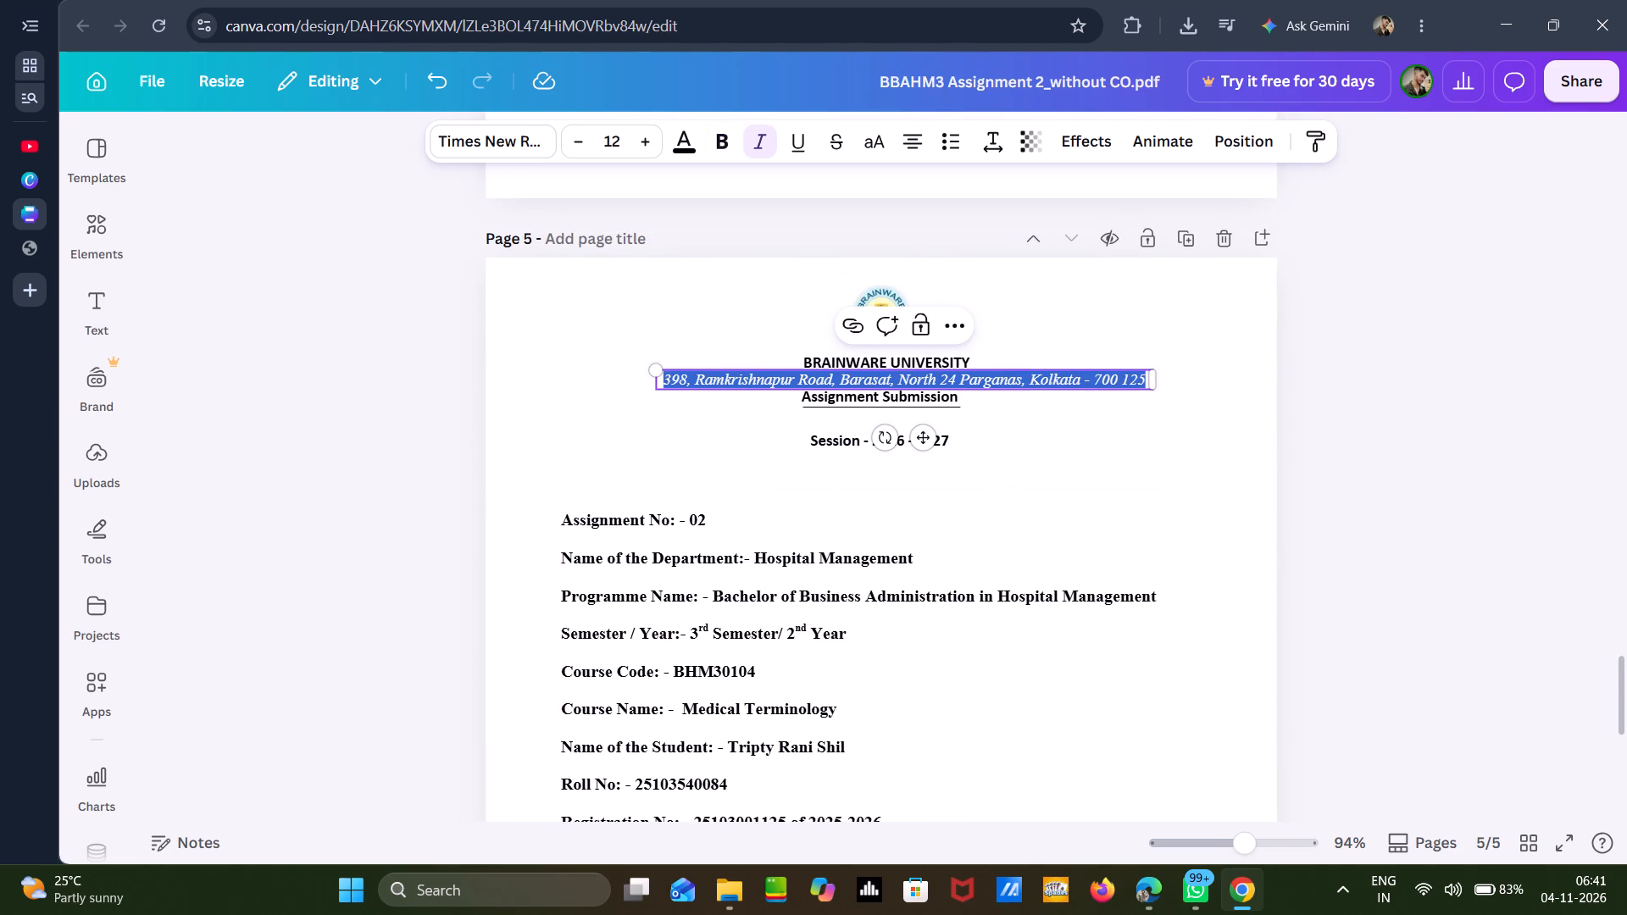
key("ctrl+c")
scroll(1041, 381, "up", 8)
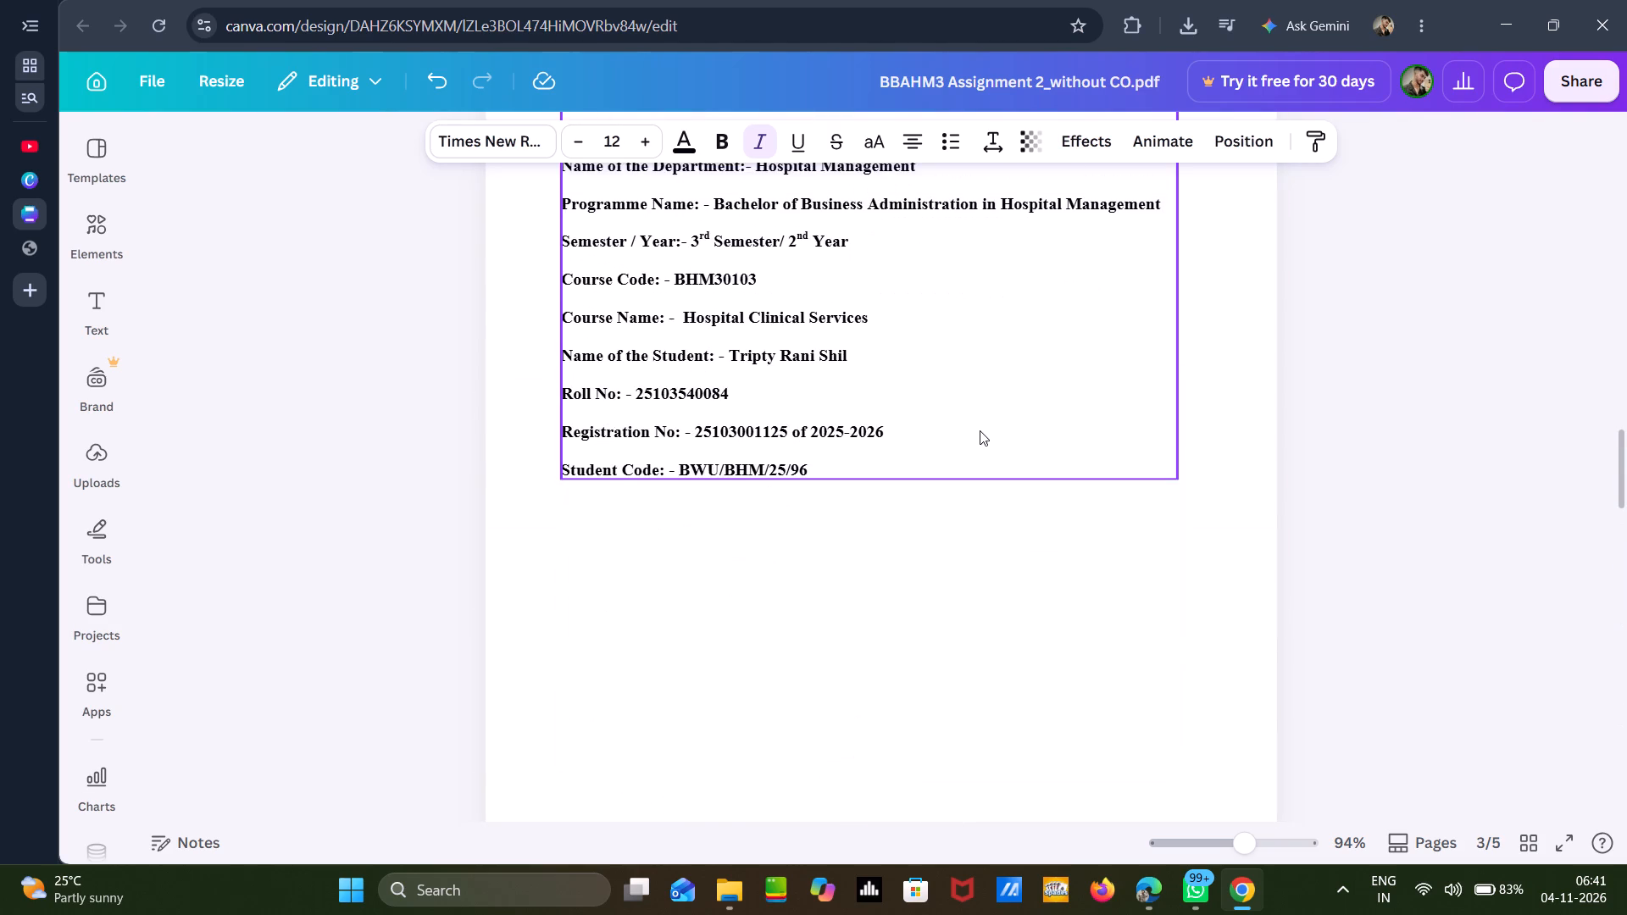
scroll(980, 430, "down", 3)
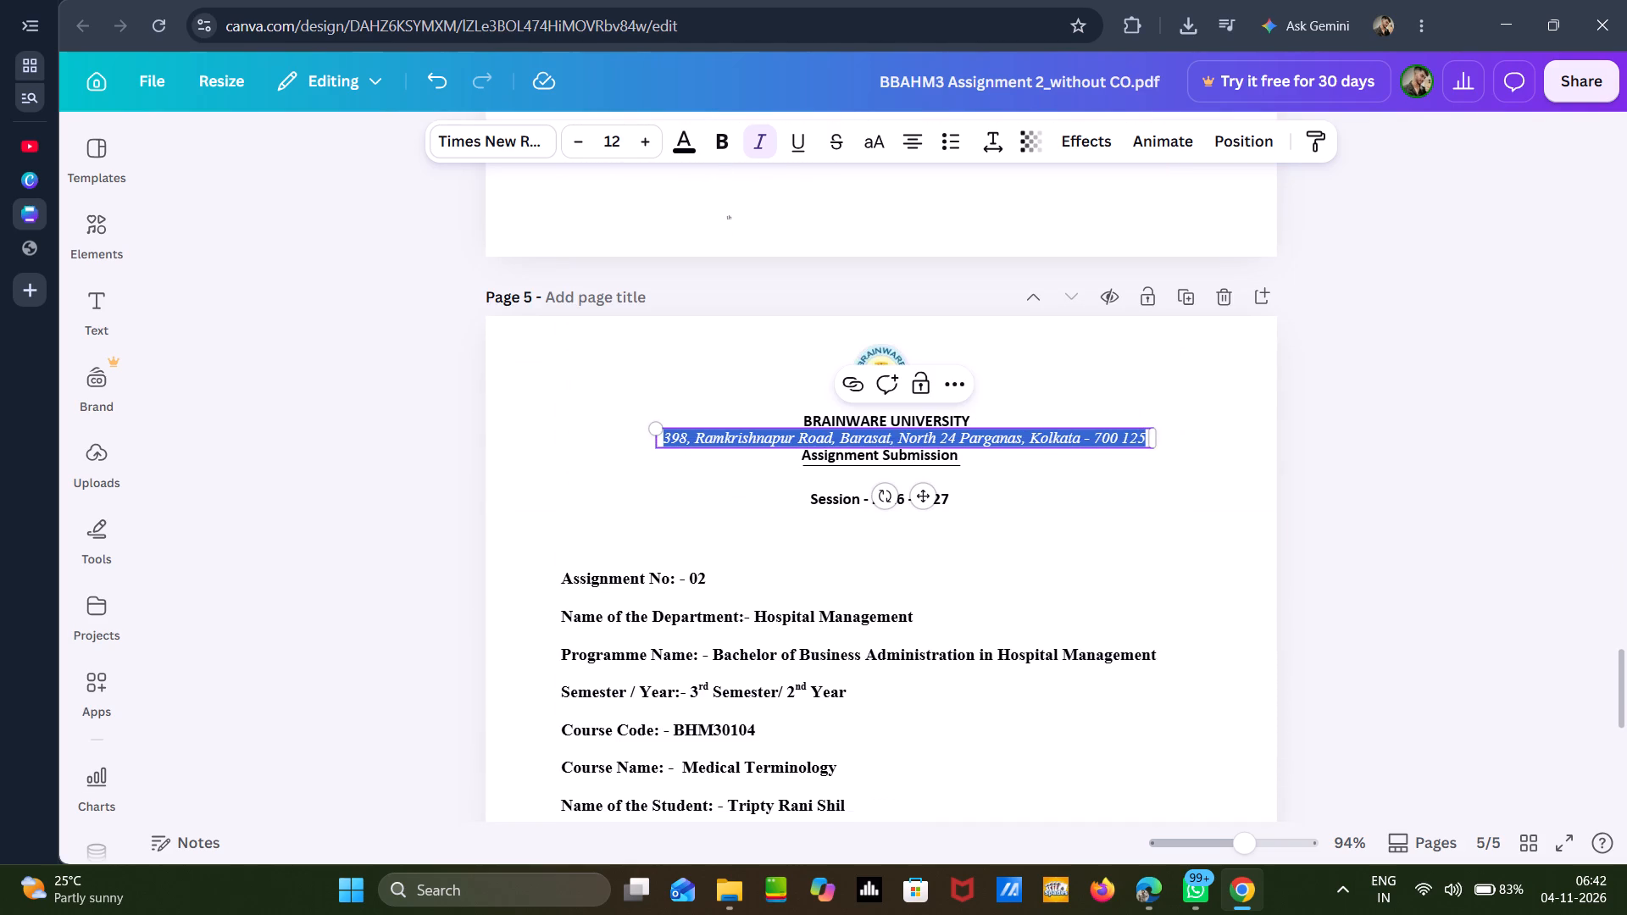
scroll(980, 430, "down", 3)
scroll(980, 430, "up", 5)
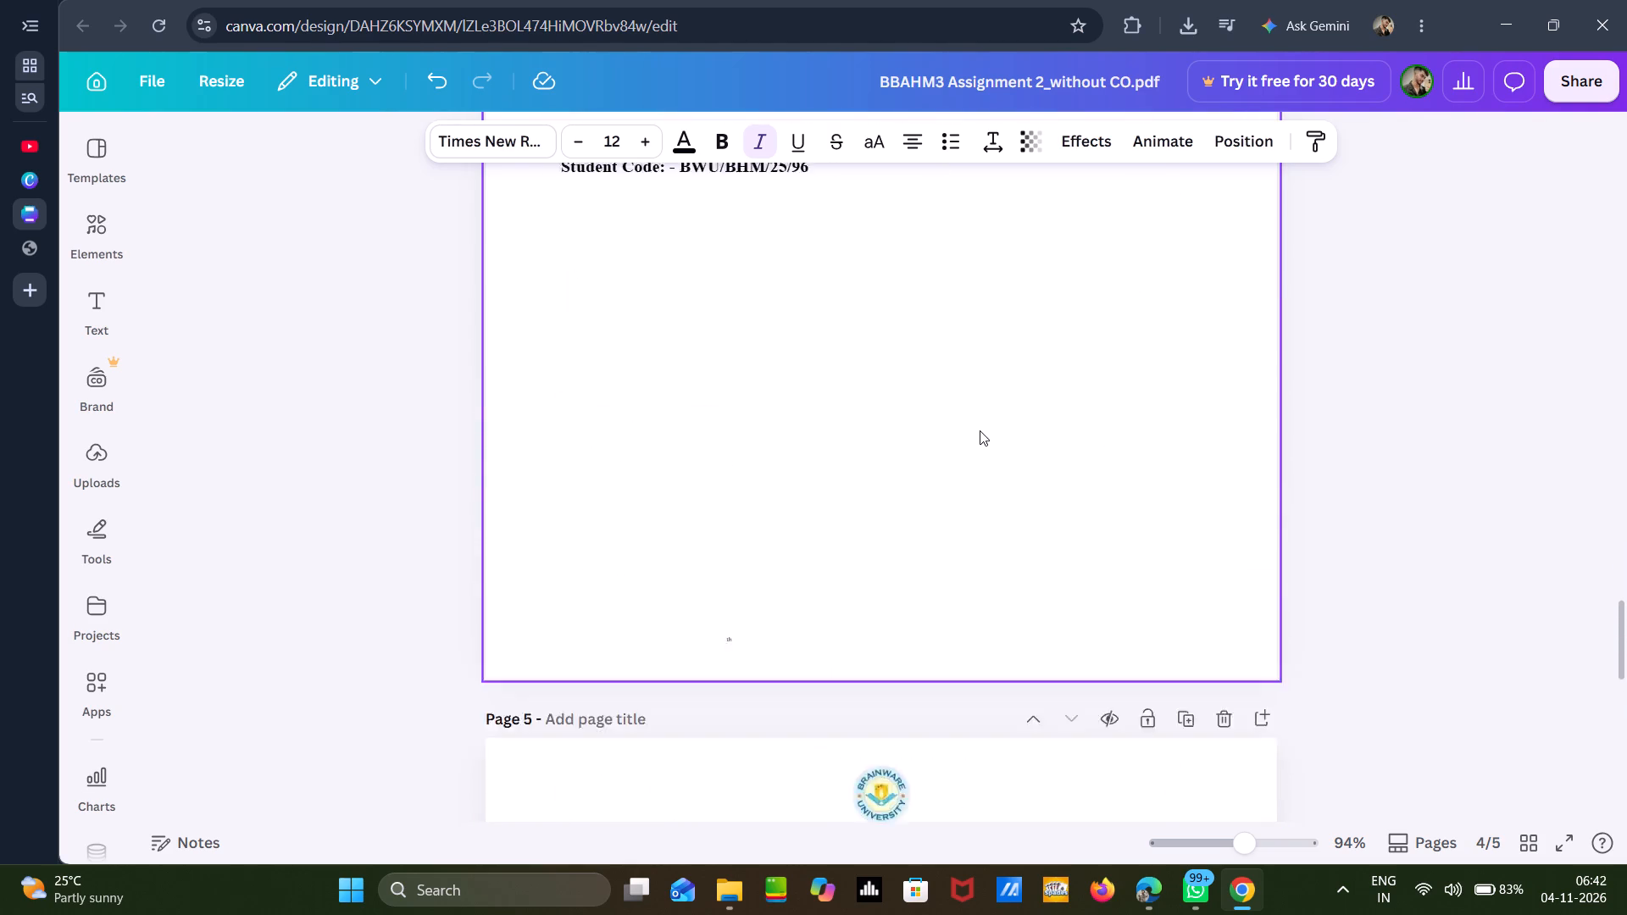
scroll(980, 430, "up", 3)
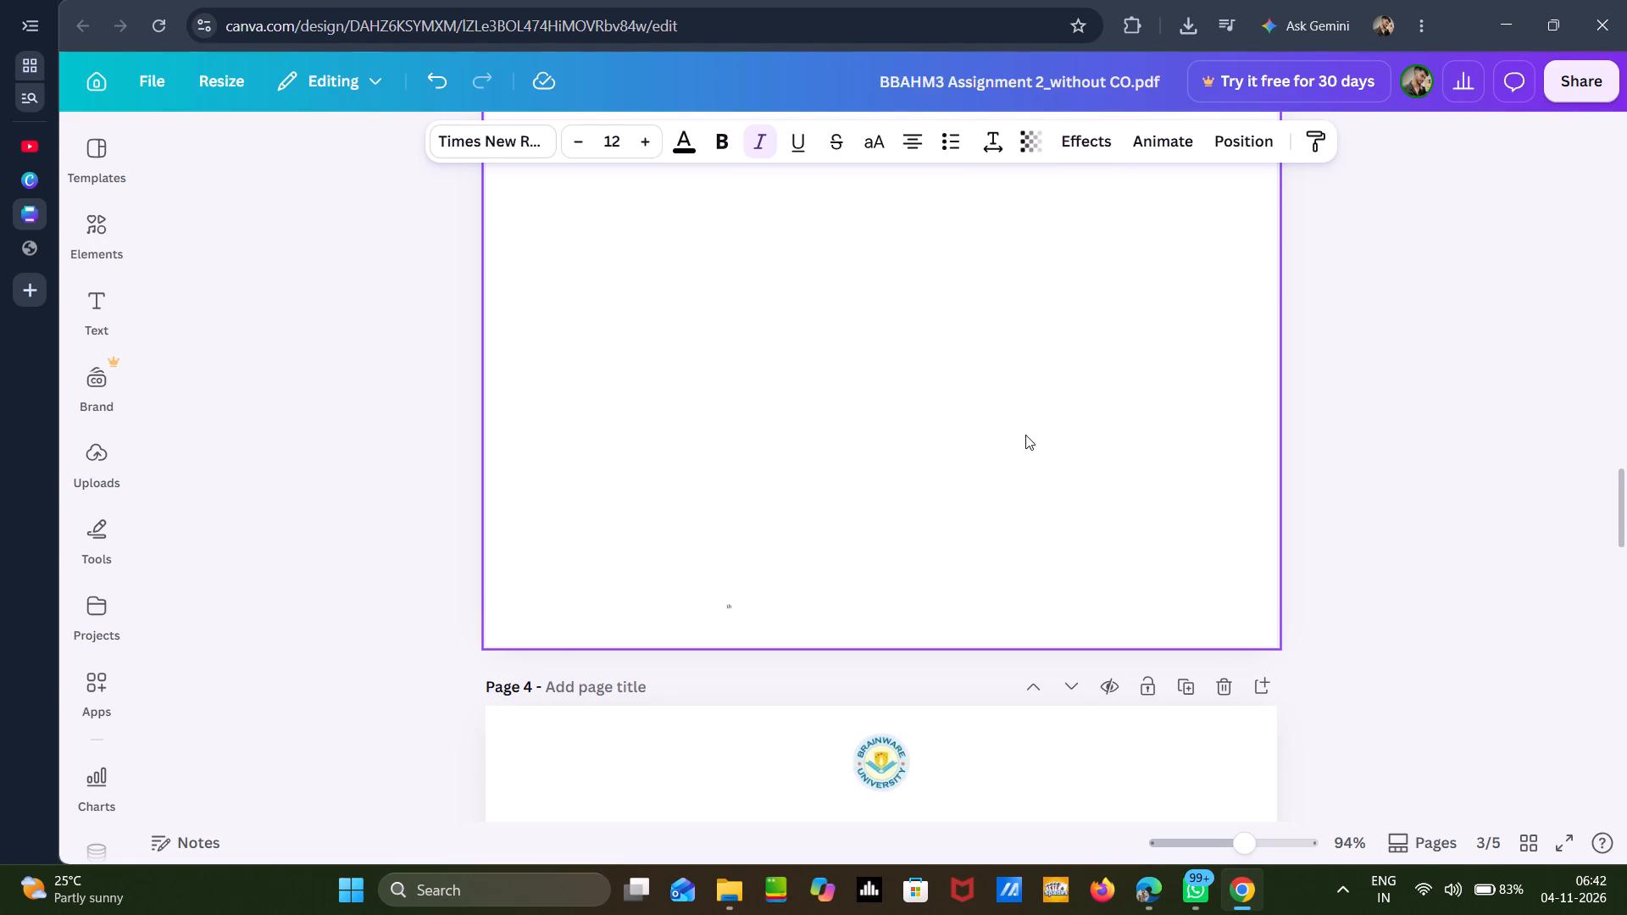
scroll(1025, 435, "up", 2)
scroll(1025, 435, "down", 4)
scroll(1106, 304, "up", 2)
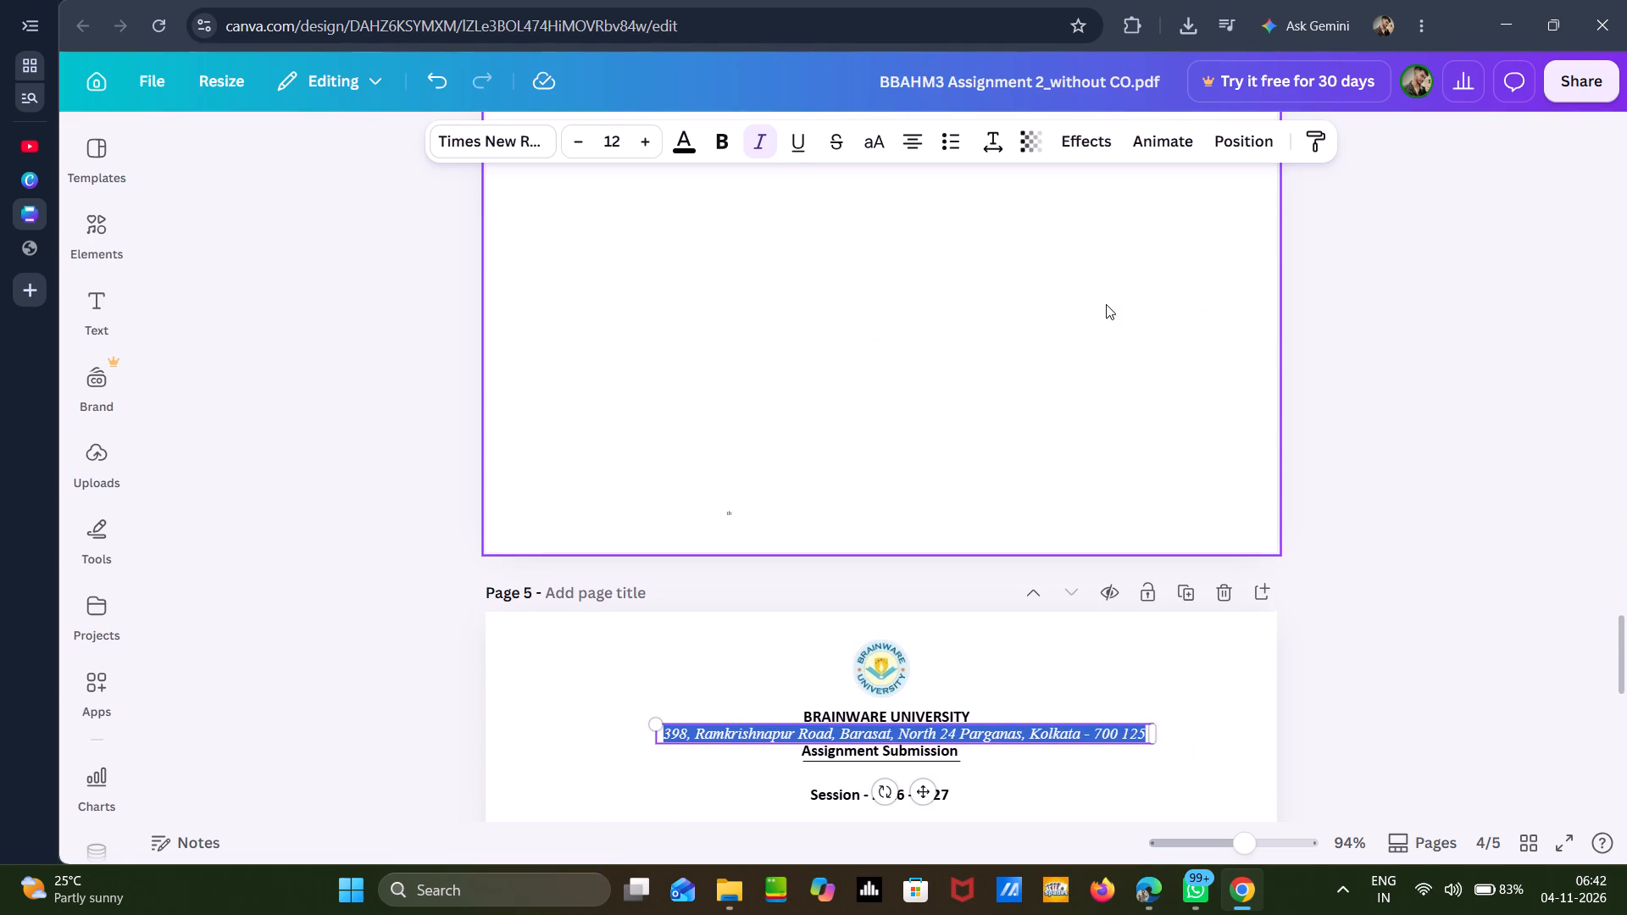
left_click(1106, 304)
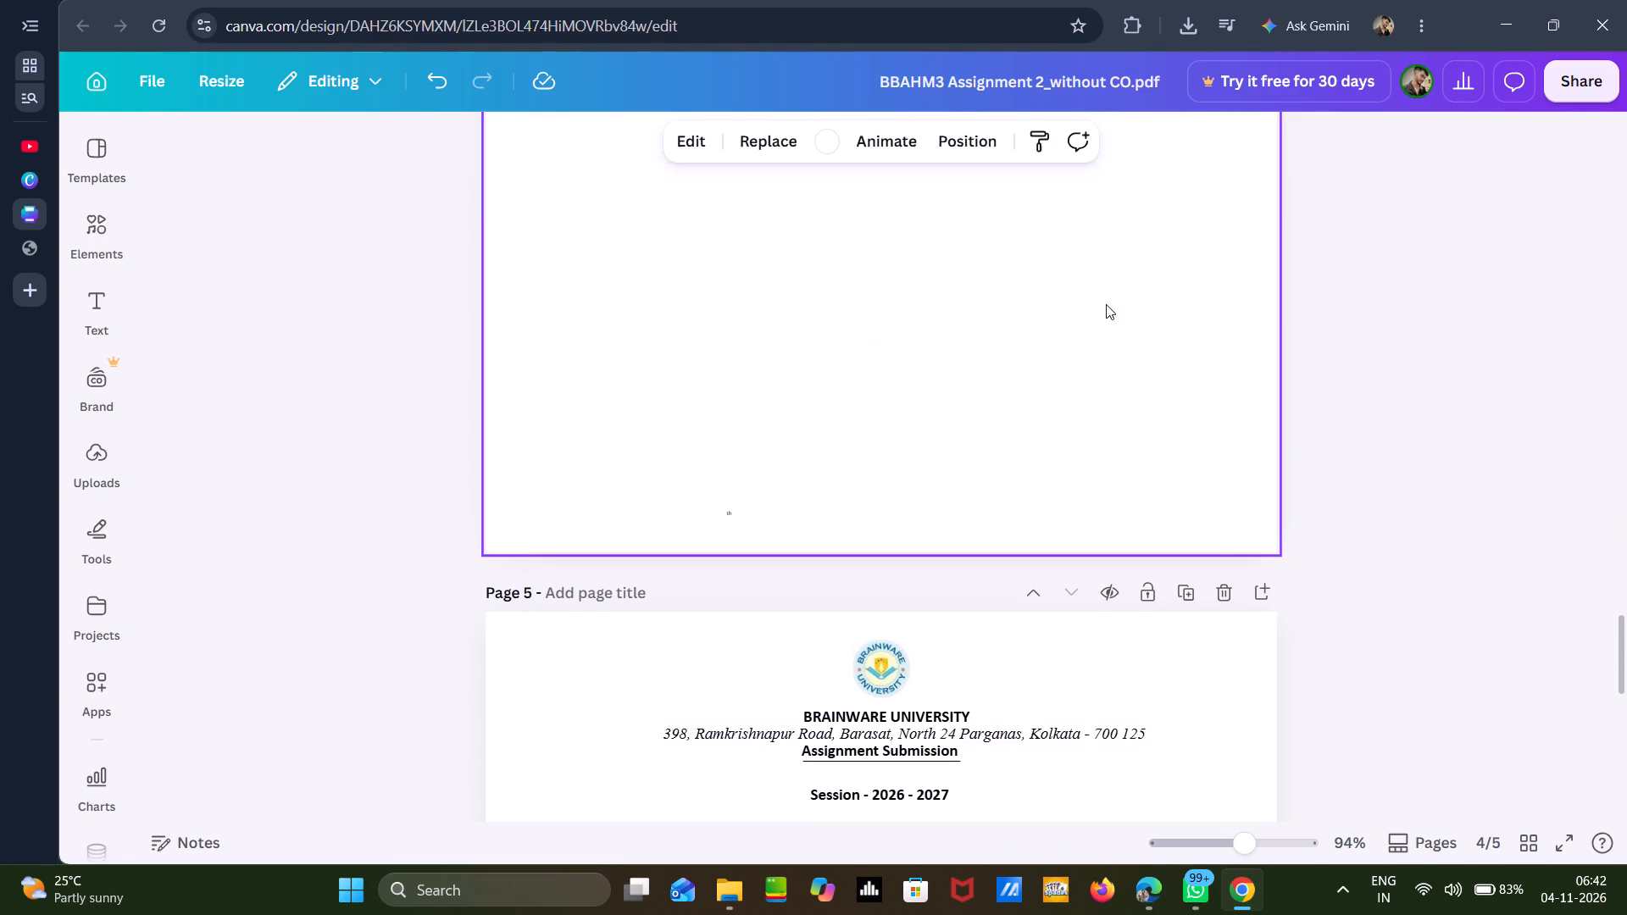
scroll(1106, 304, "up", 1)
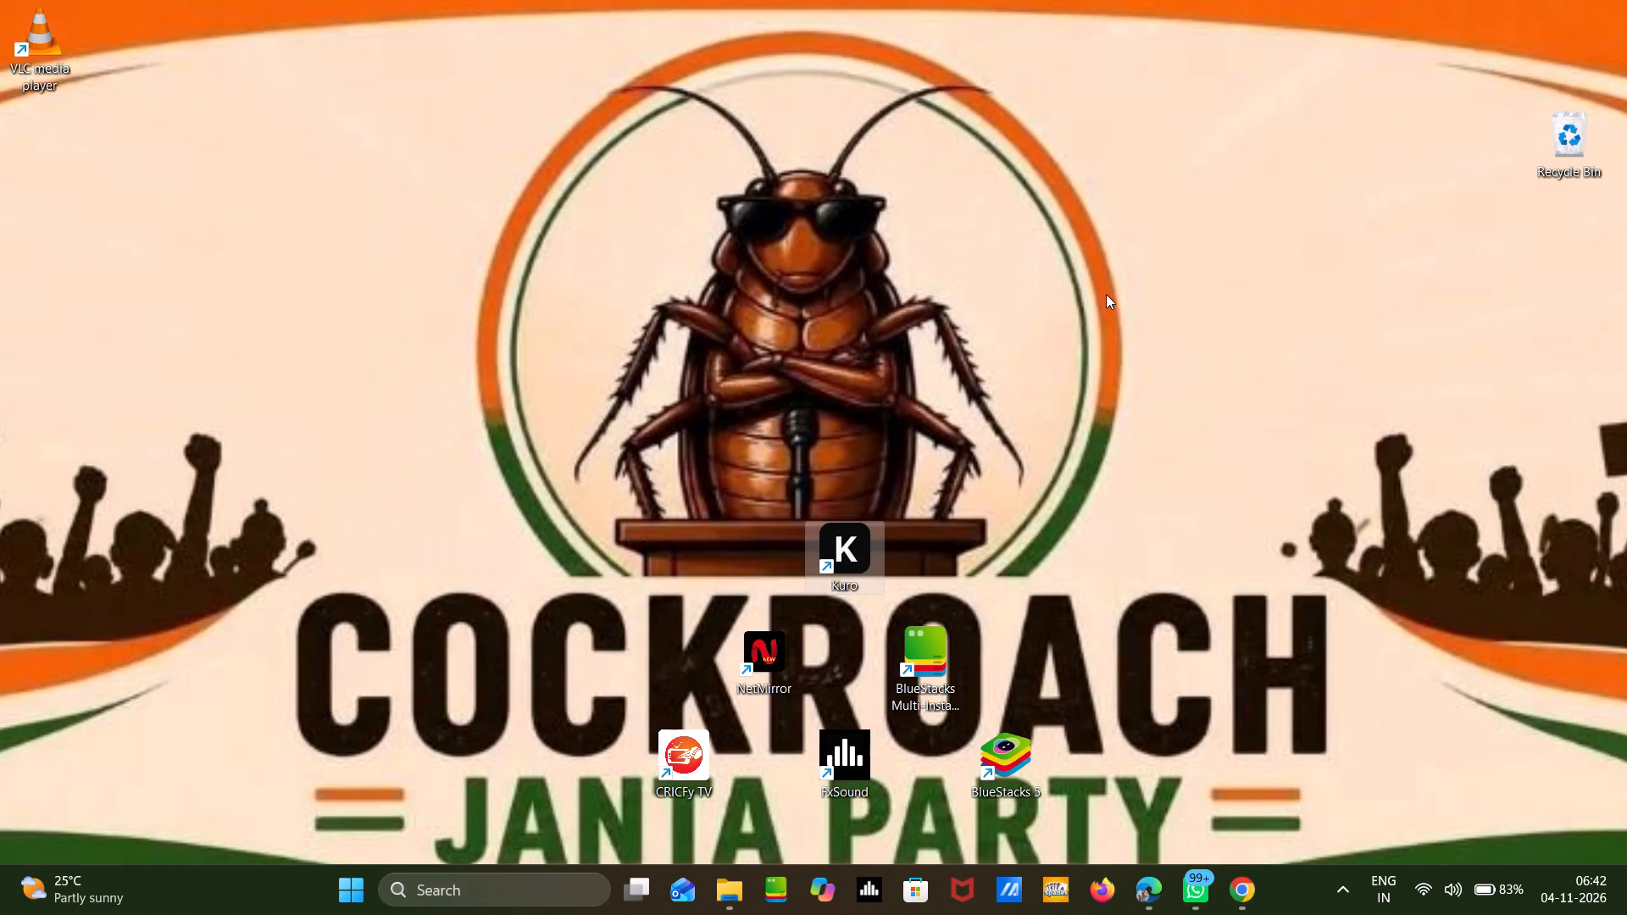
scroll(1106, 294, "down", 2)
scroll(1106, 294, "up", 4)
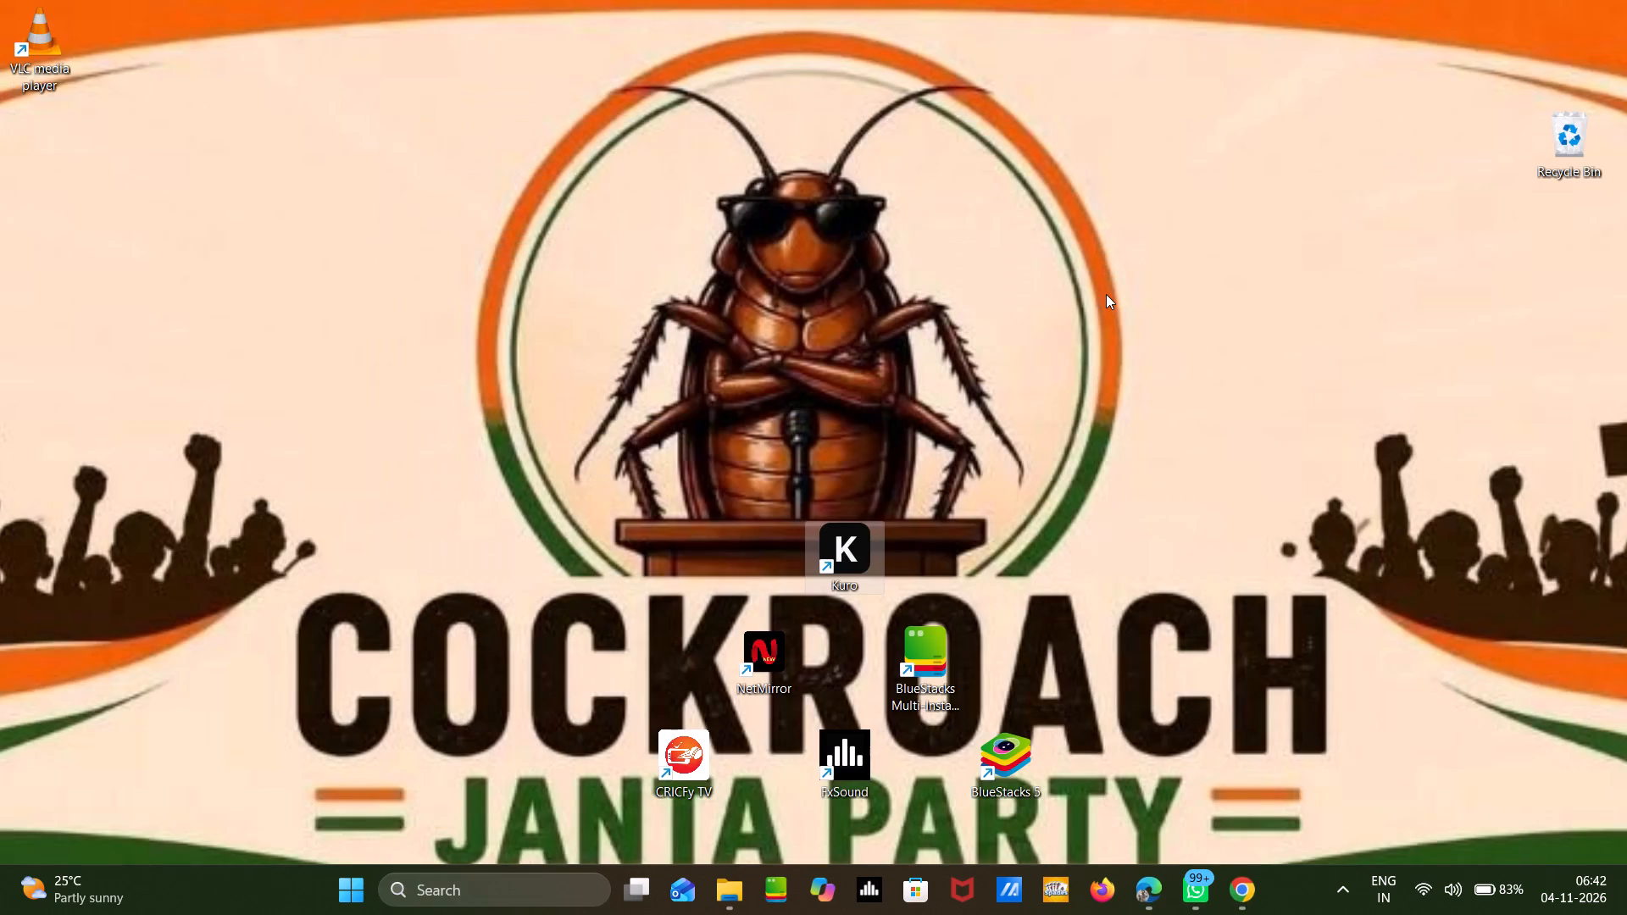
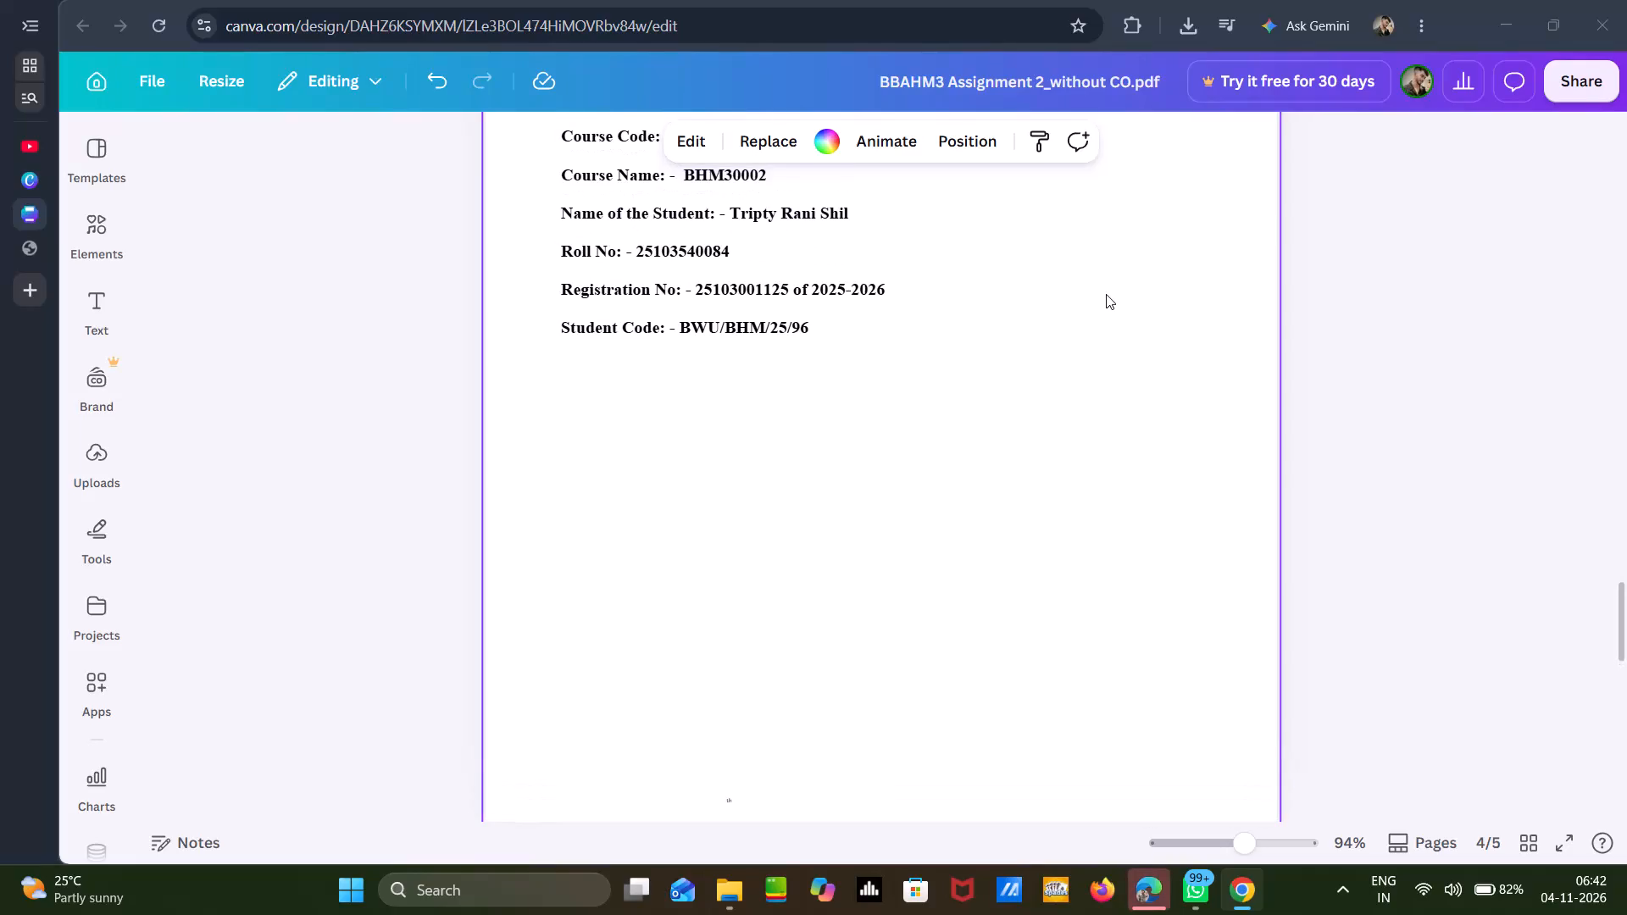
Paste the copied address line onto page 4 as a separate text box.
scroll(1106, 294, "up", 1)
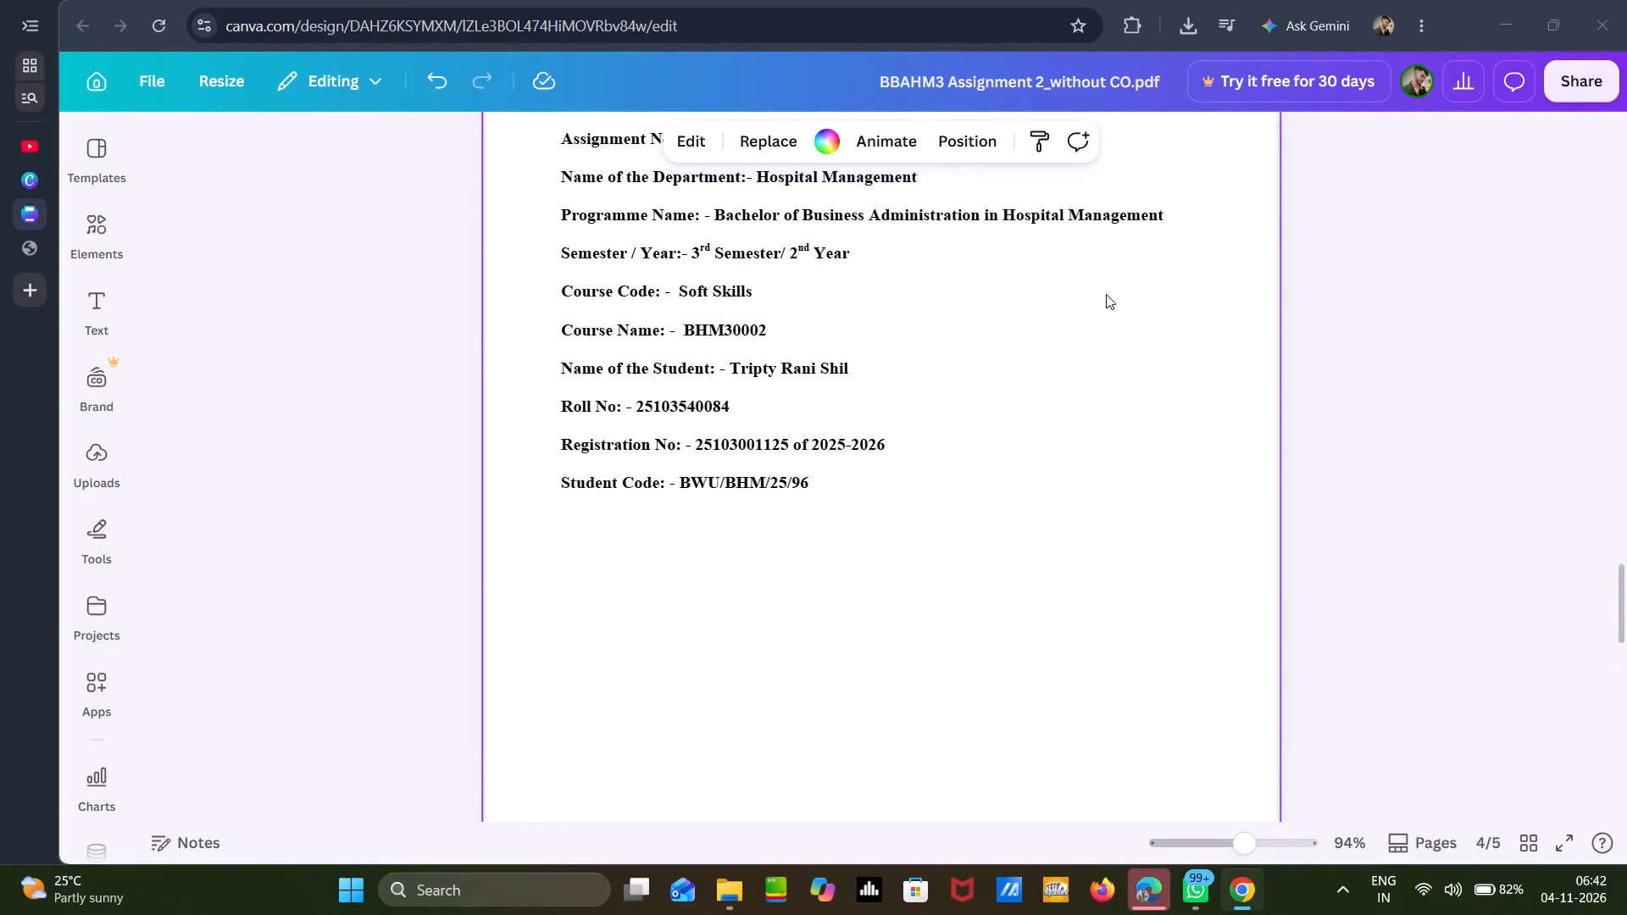
scroll(1106, 294, "up", 2)
left_click(1106, 294)
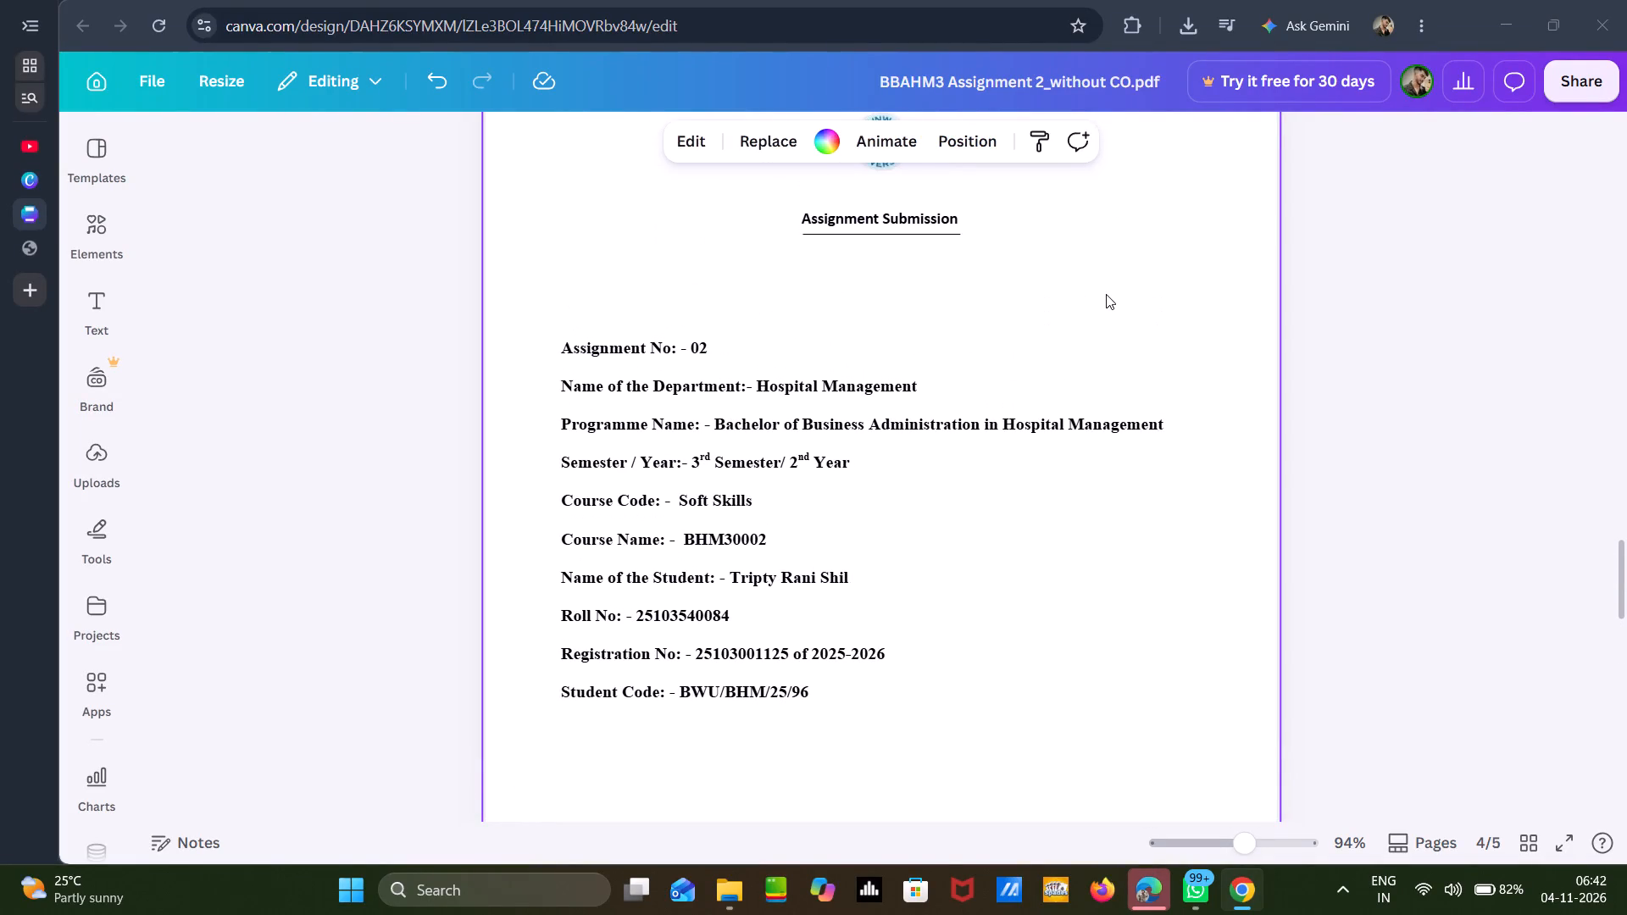
scroll(1106, 294, "up", 1)
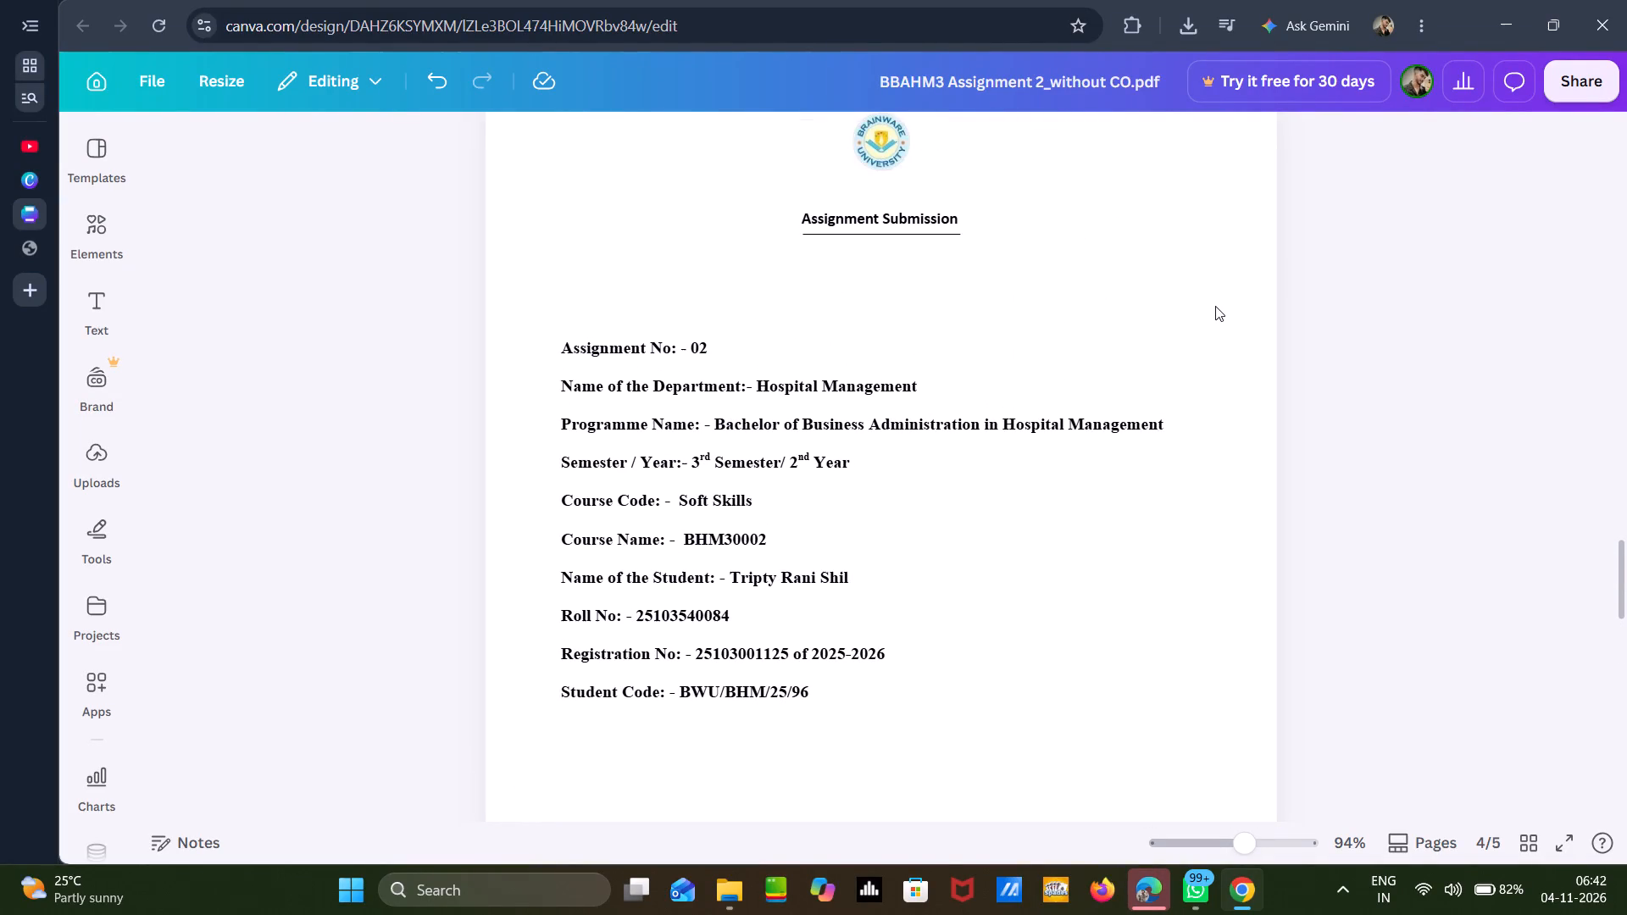
left_click(1215, 306)
left_click(1215, 306)
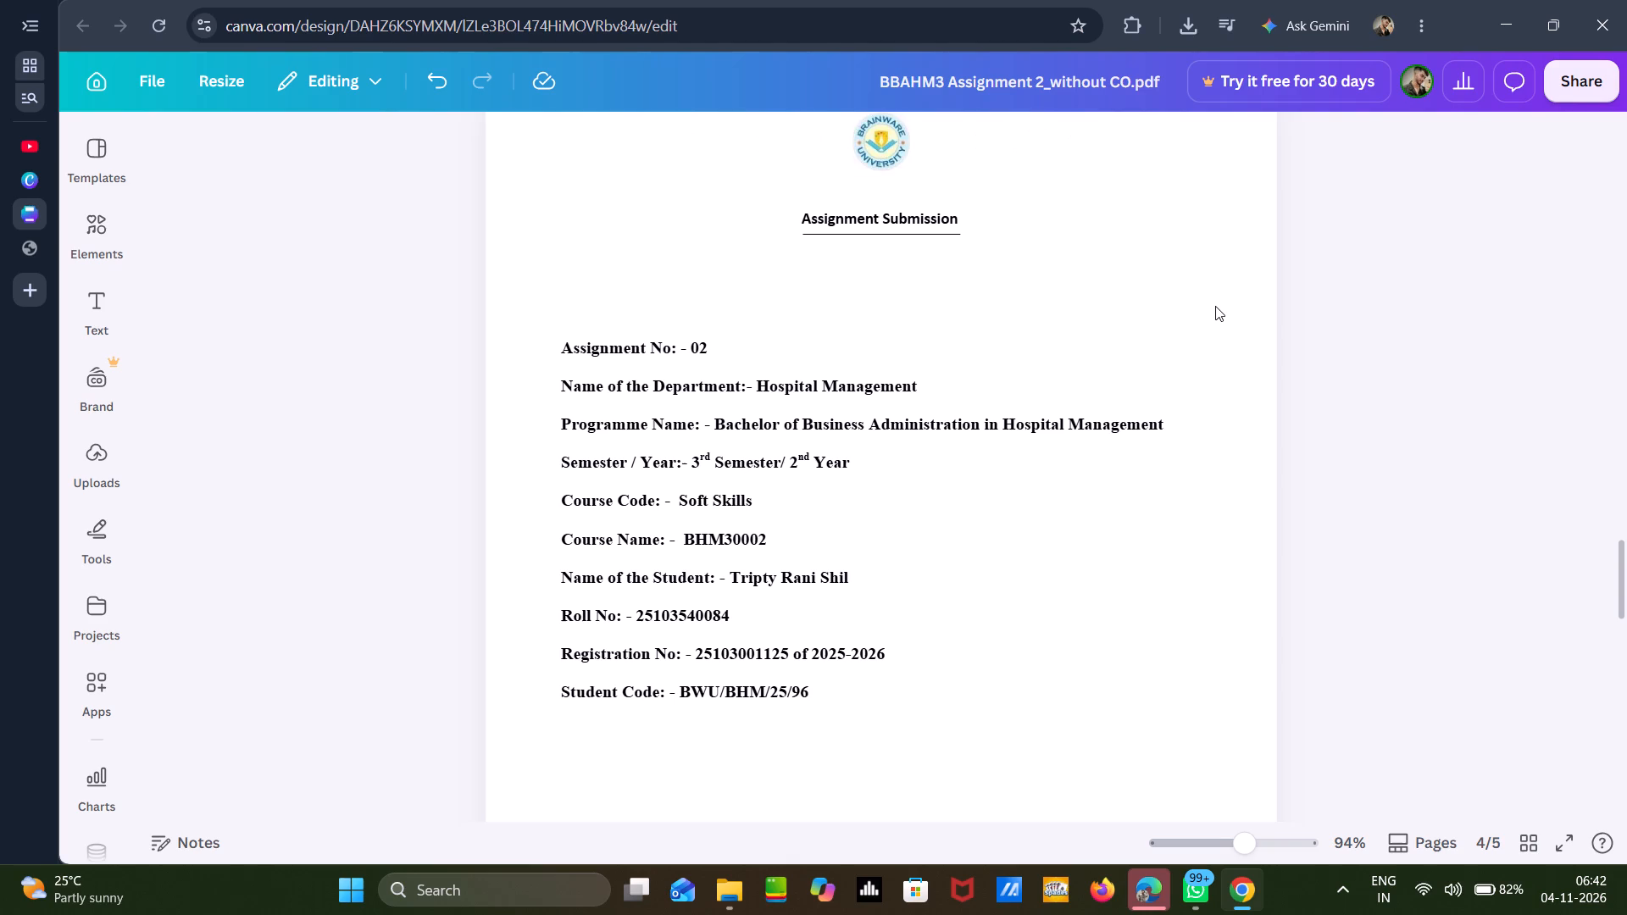
left_click(1215, 306)
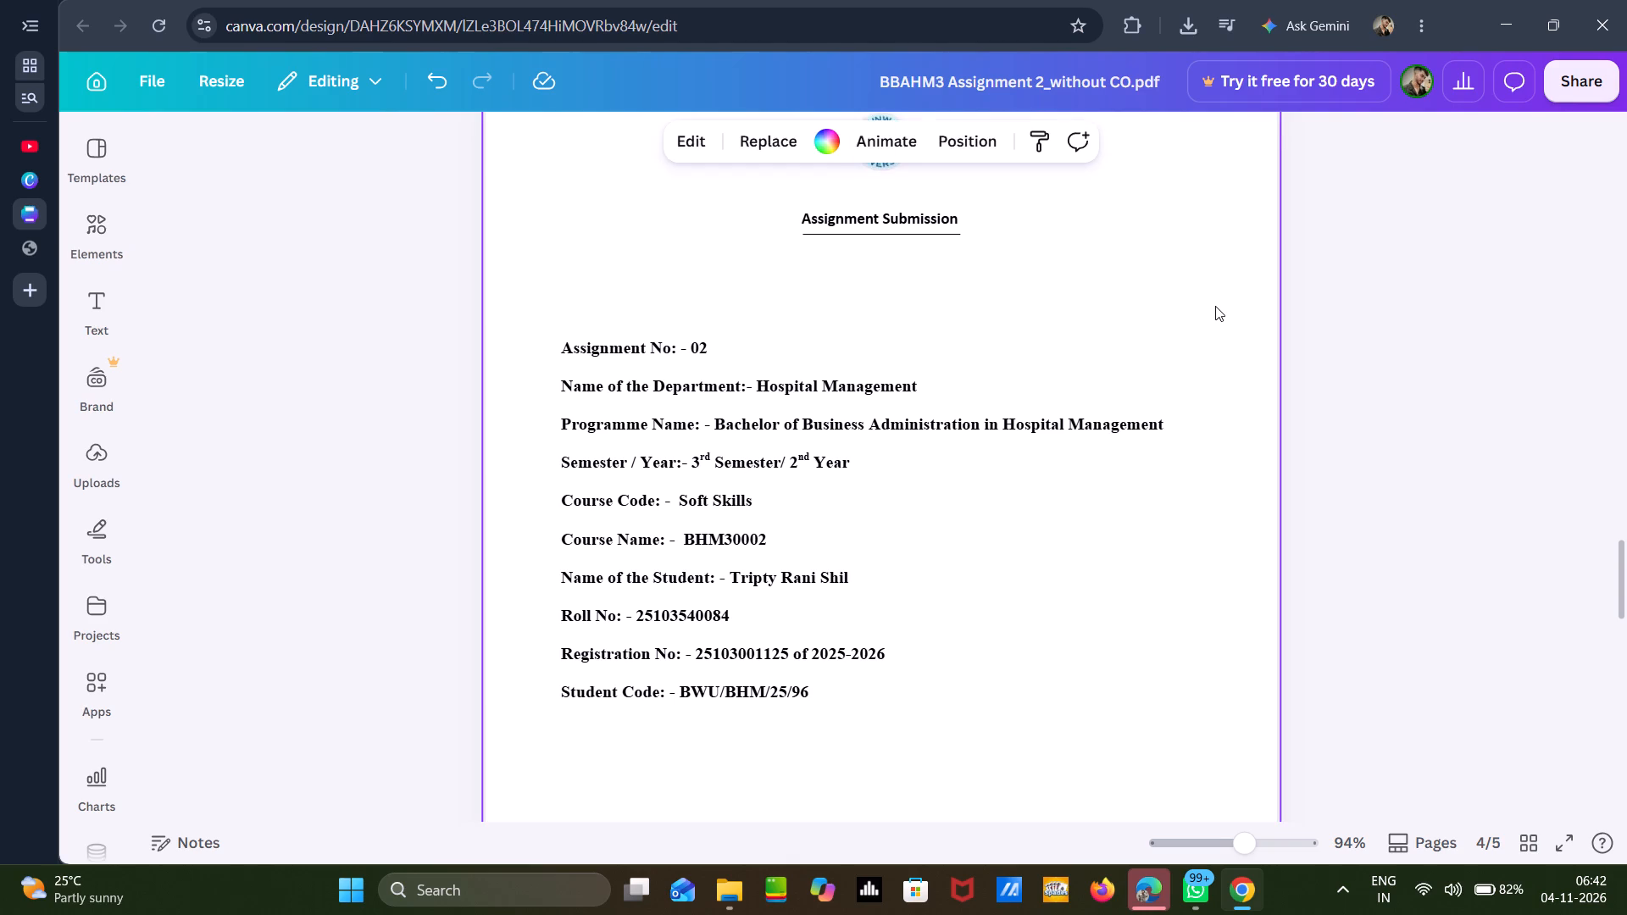
key("ctrl+v")
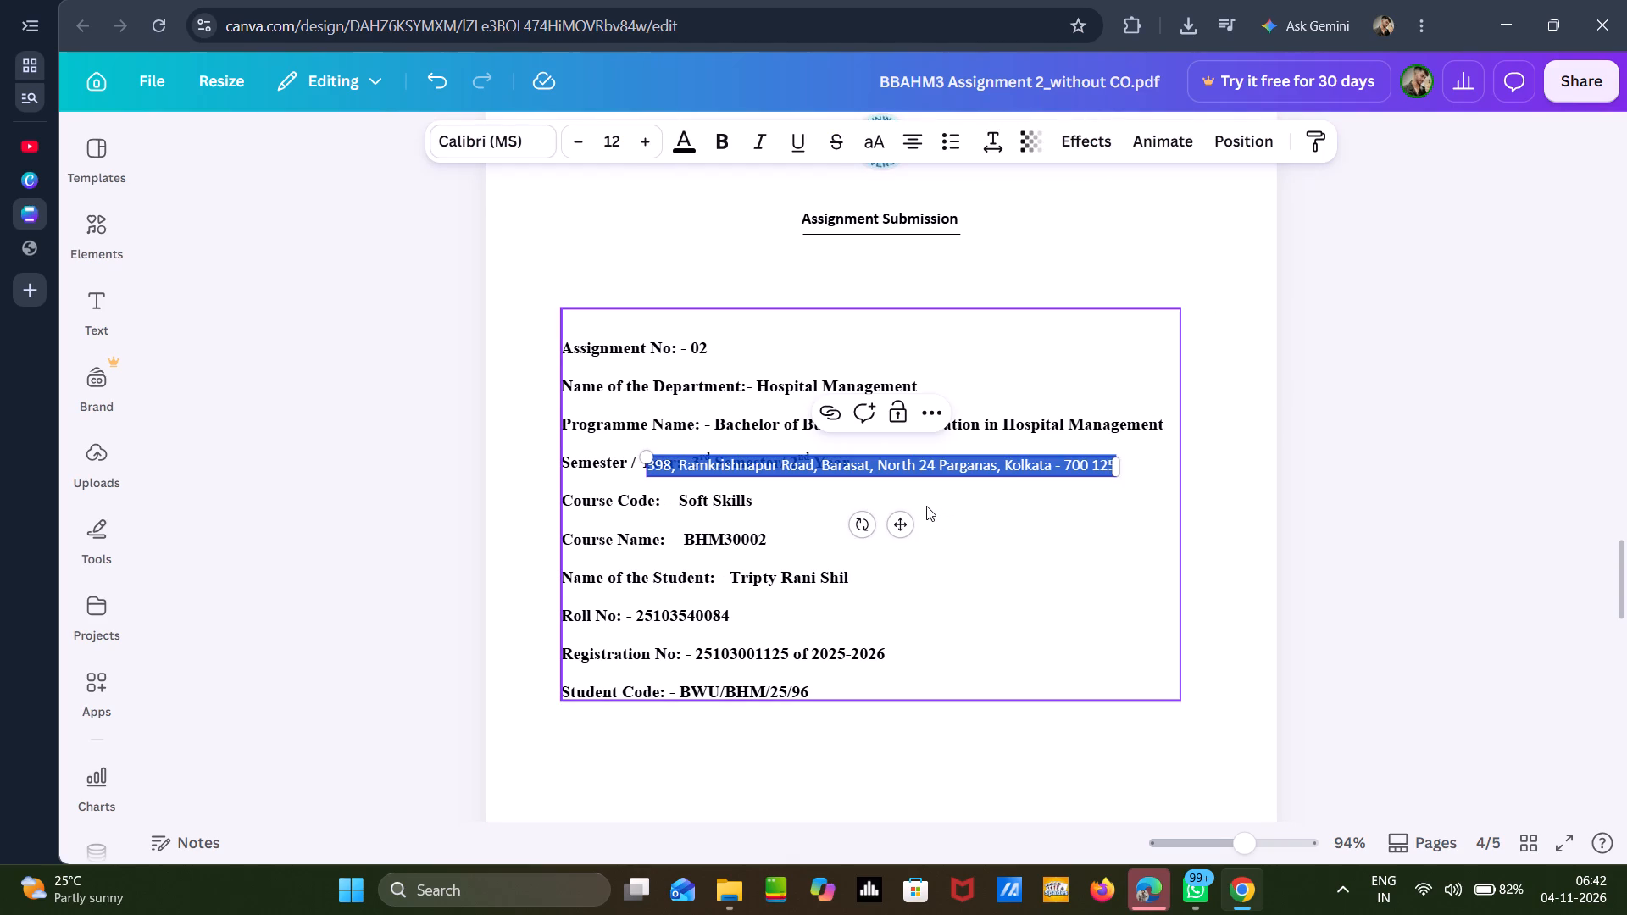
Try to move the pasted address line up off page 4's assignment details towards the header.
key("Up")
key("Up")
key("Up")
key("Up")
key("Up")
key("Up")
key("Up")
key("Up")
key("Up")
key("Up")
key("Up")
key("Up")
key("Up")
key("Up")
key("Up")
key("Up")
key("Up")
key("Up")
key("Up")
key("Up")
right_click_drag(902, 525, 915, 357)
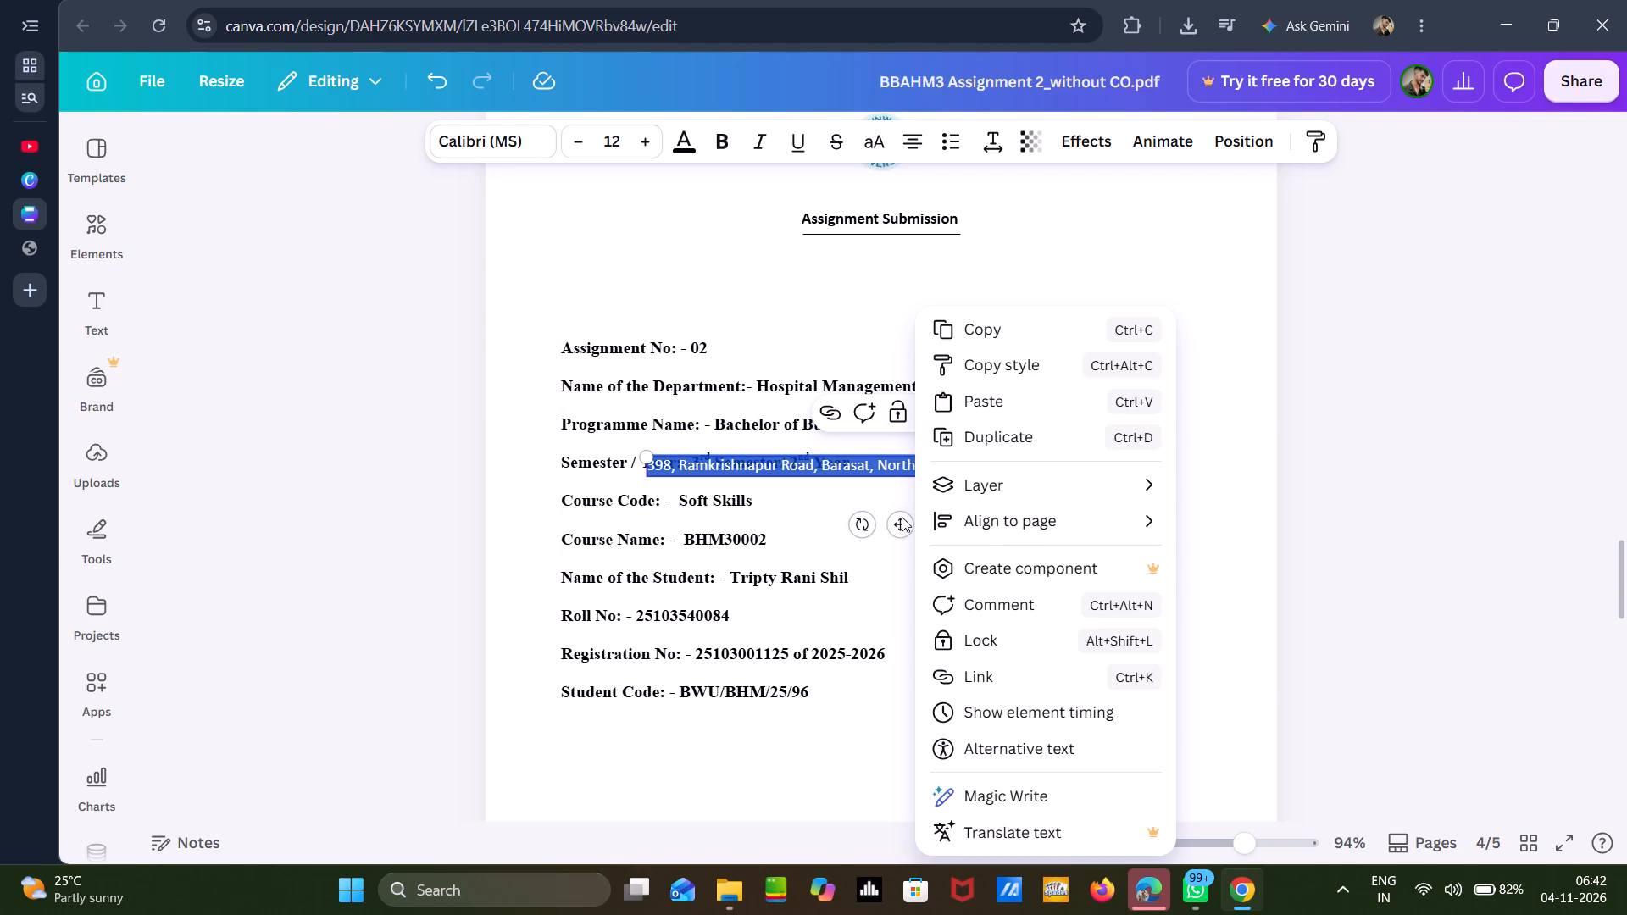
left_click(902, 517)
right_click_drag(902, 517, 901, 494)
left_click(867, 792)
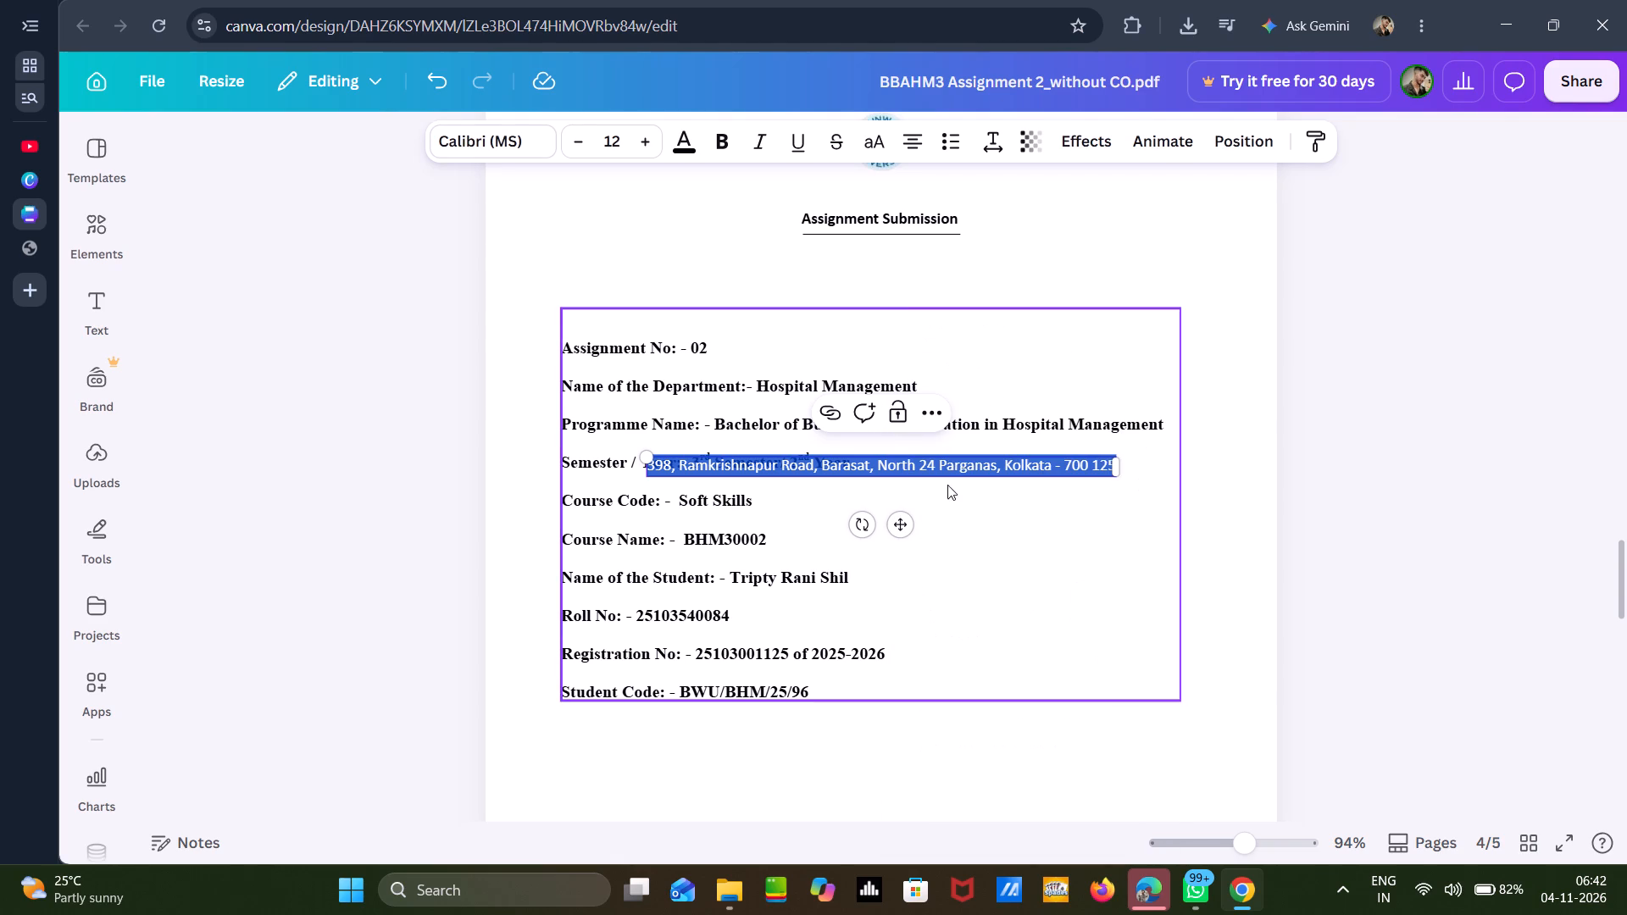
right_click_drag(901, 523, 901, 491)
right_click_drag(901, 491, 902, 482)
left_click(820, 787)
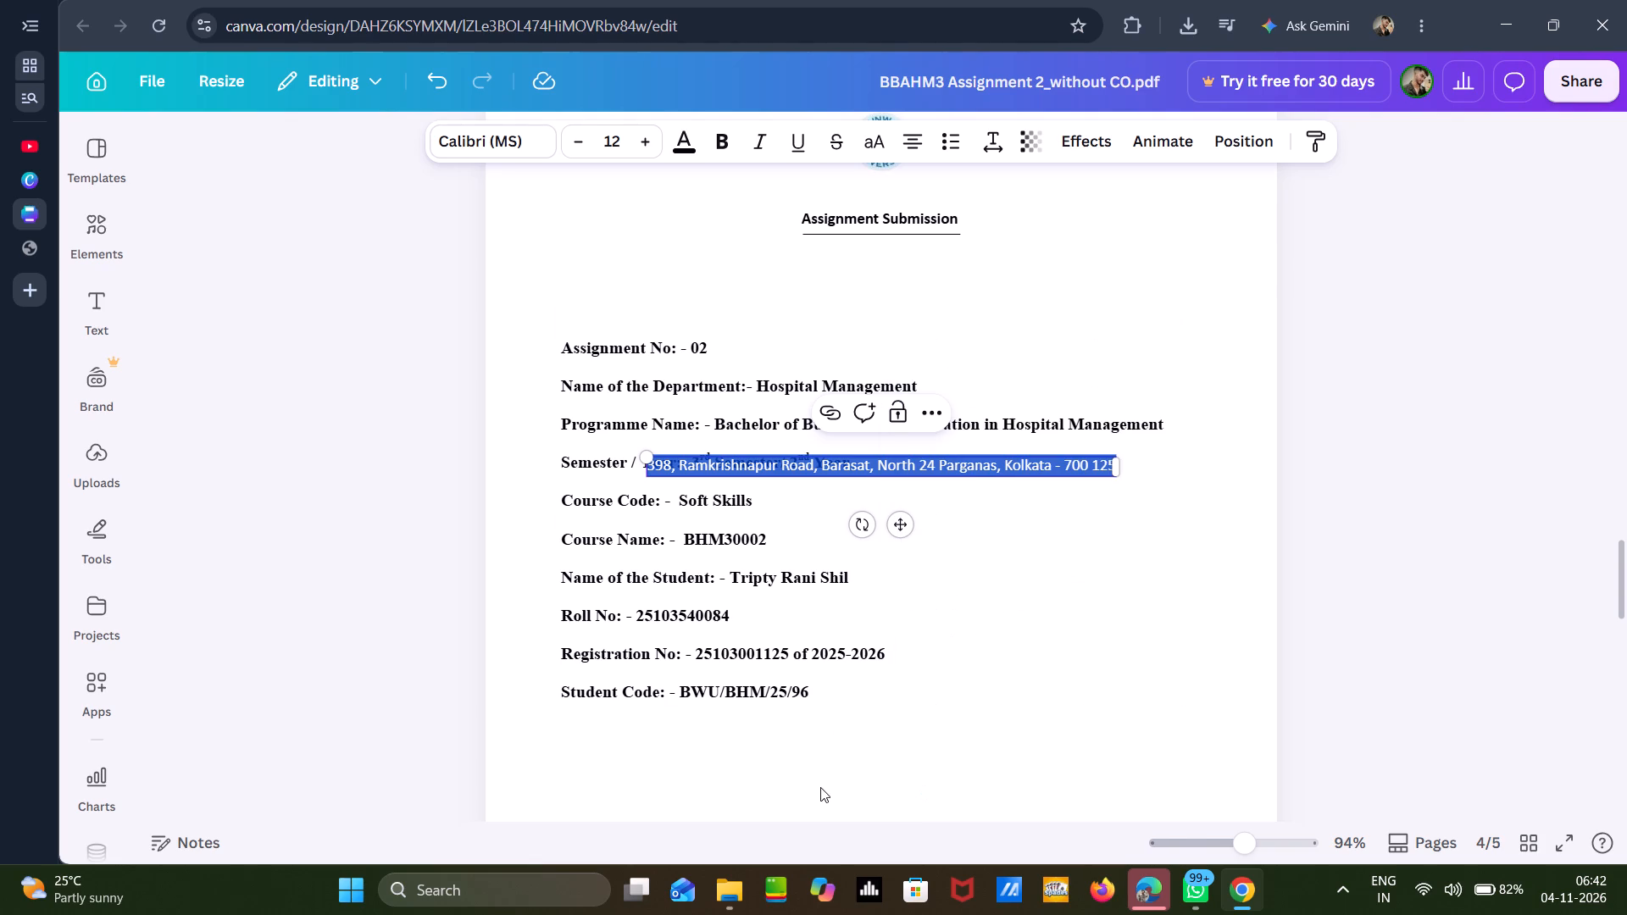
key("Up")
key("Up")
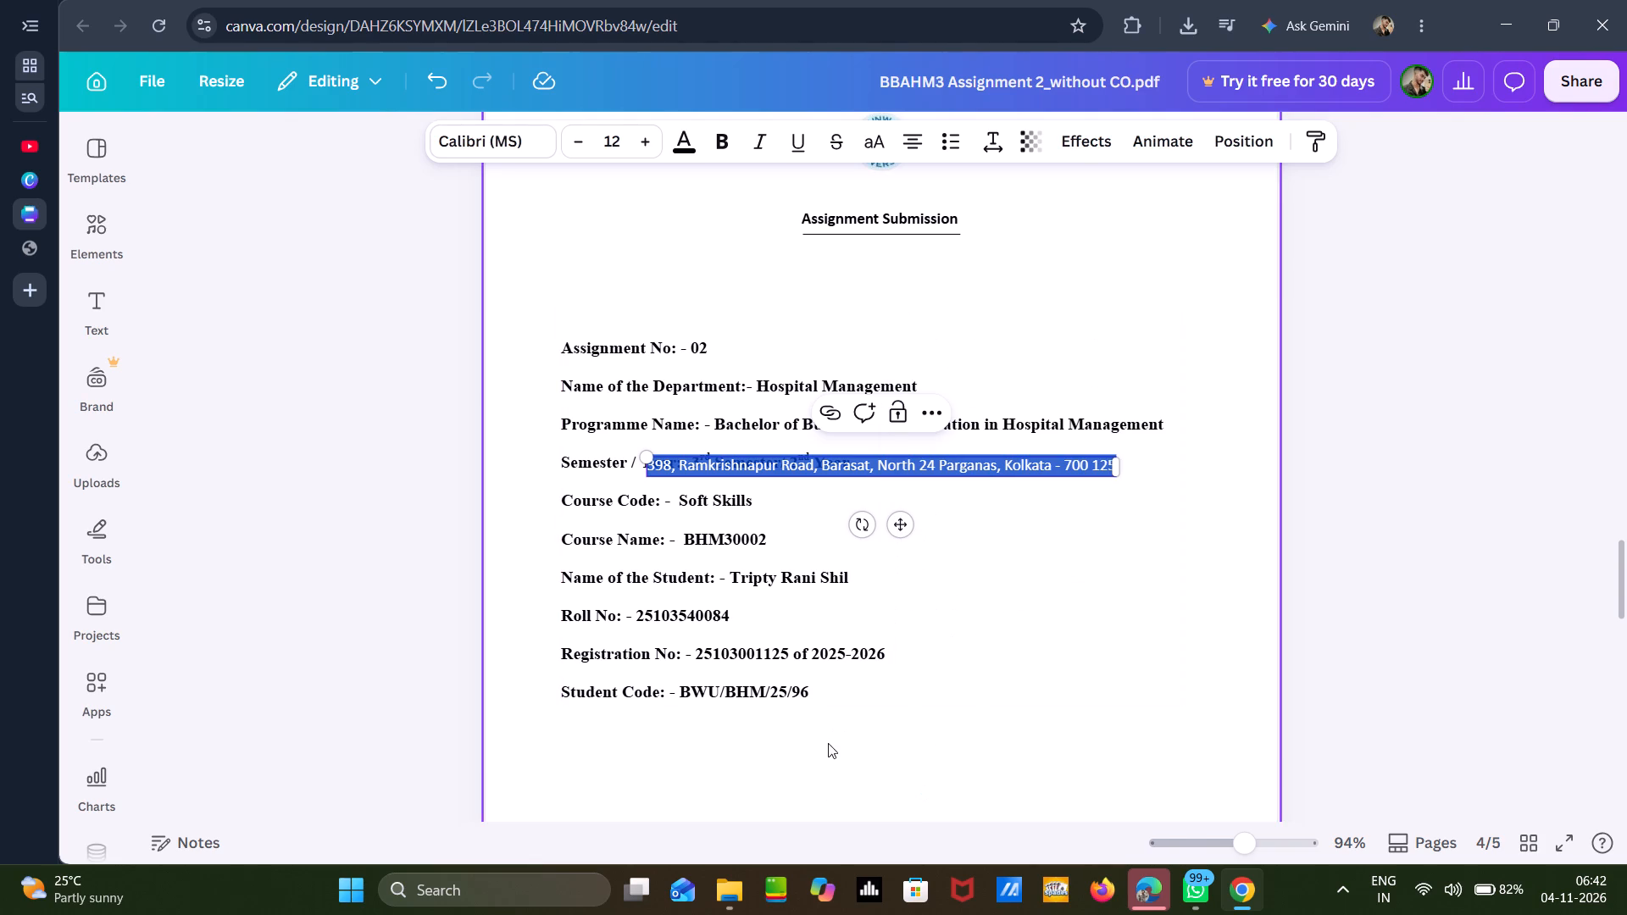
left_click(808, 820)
Move the address line into page 4's header, directly above "Assignment Submission", and deselect it.
left_click(957, 463)
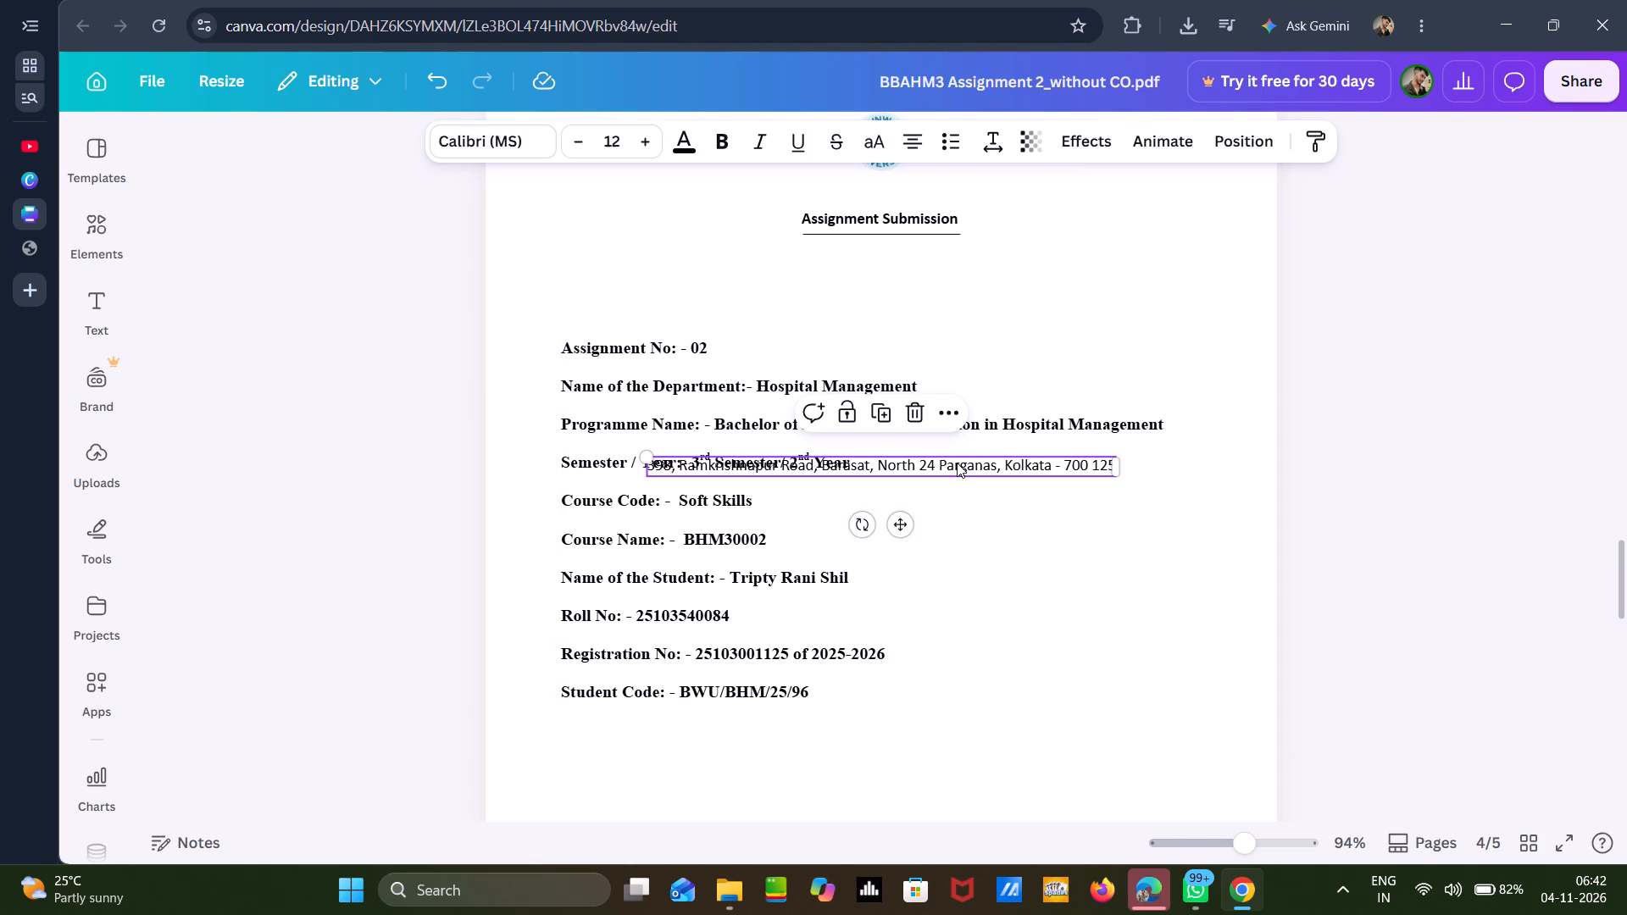
left_click_drag(898, 532, 913, 315)
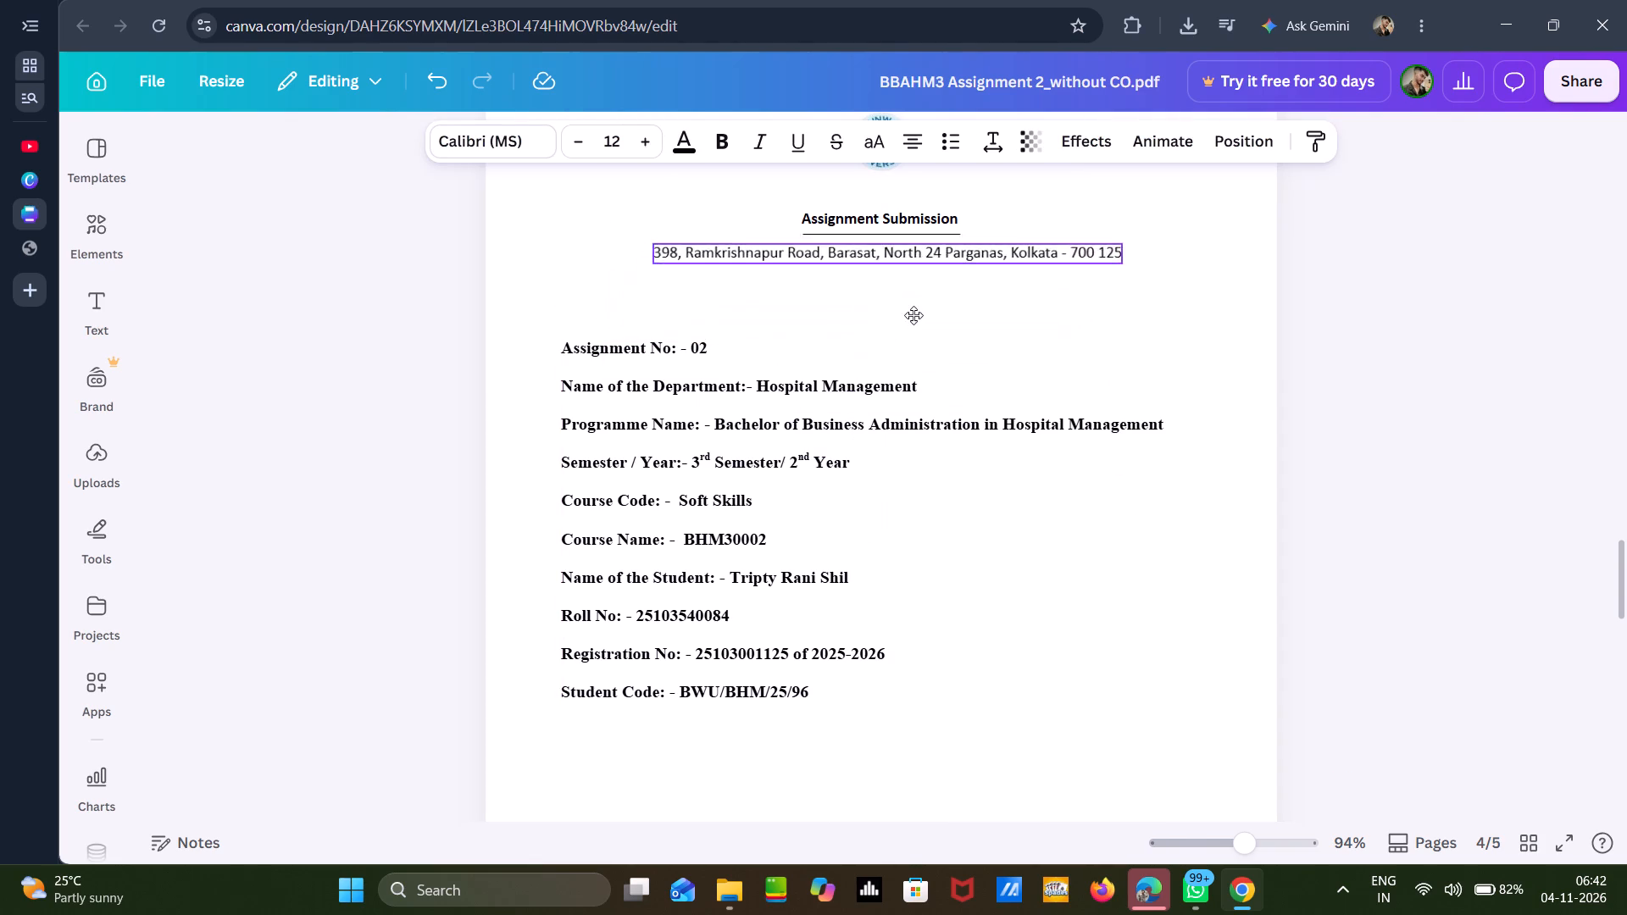
left_click_drag(913, 315, 914, 267)
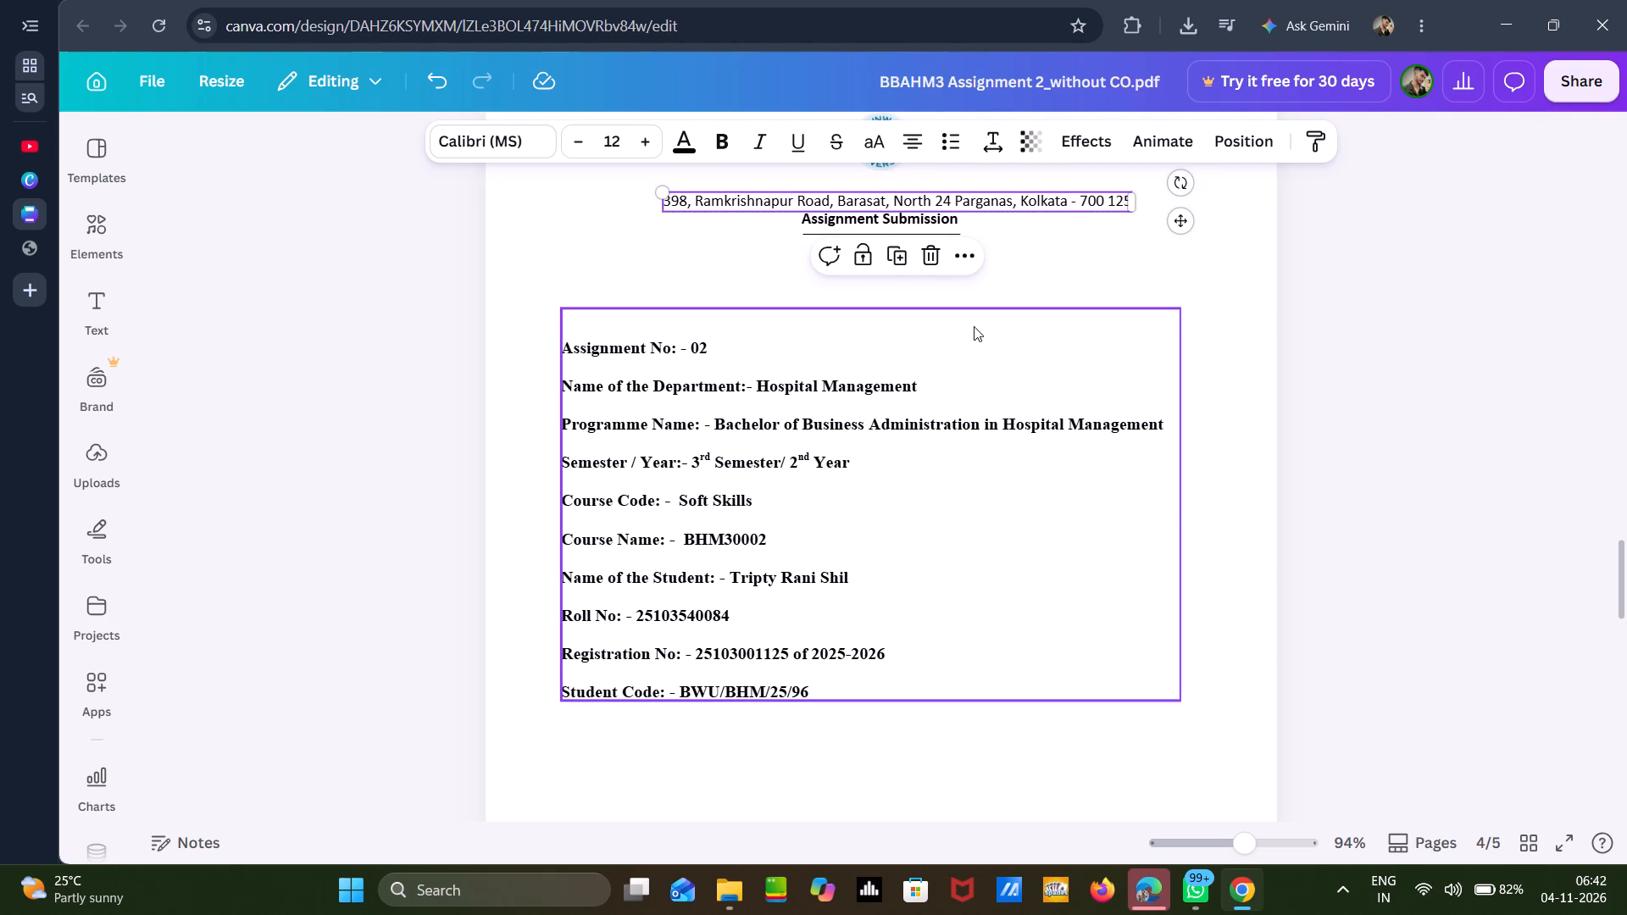
left_click(975, 333)
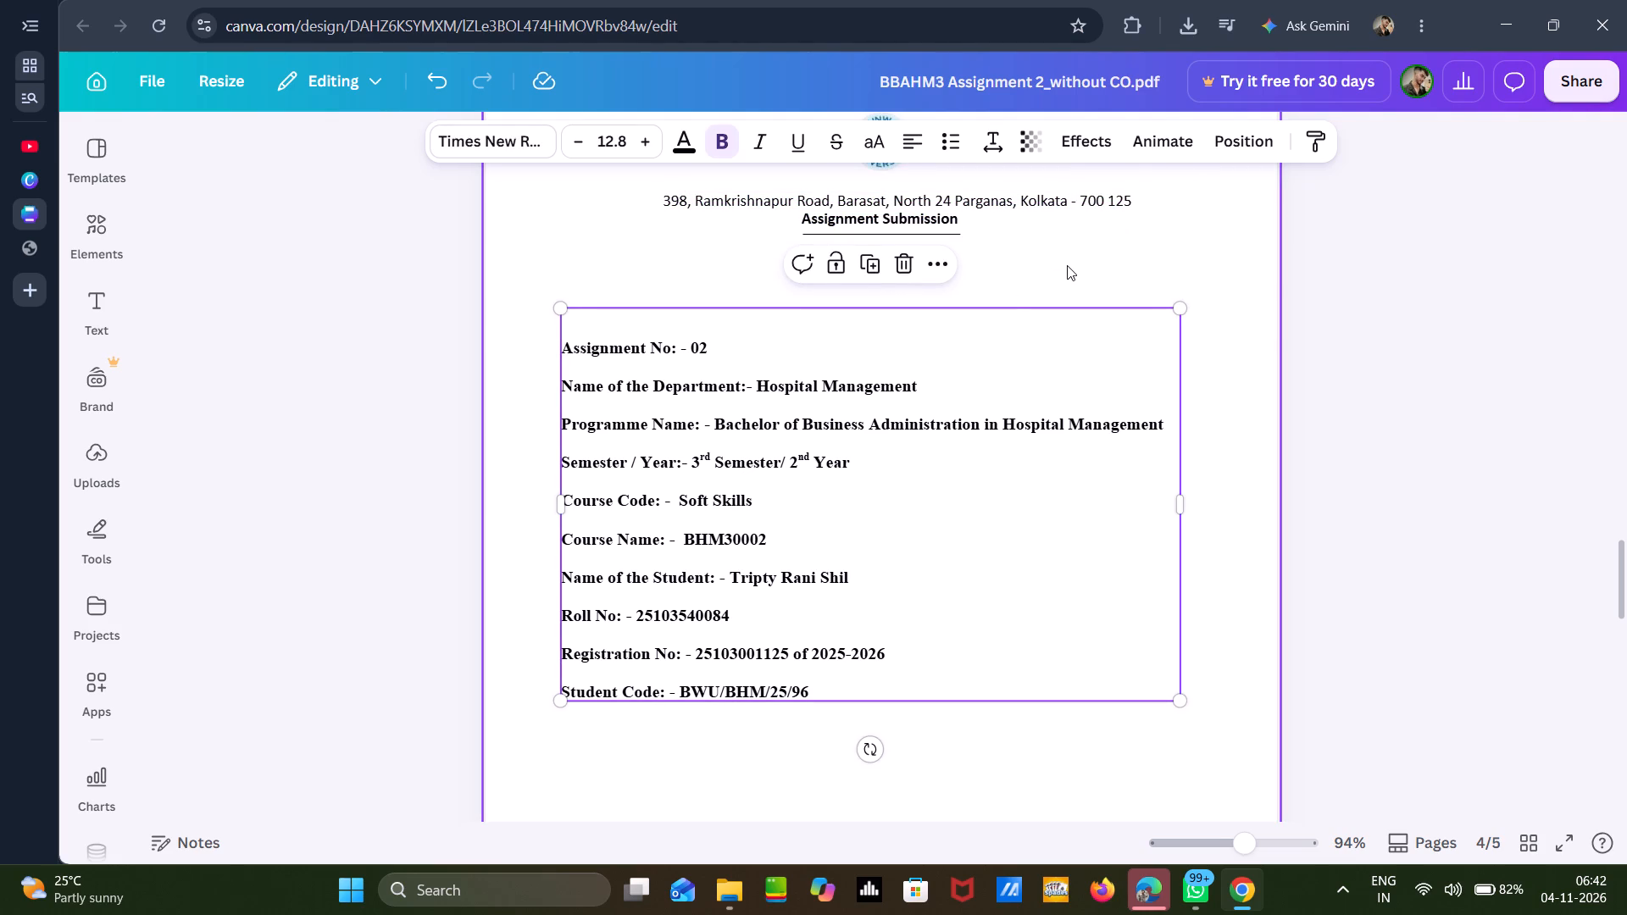
left_click(1067, 265)
Copy the full "BRAINWARE UNIVERSITY" title text from page 5's header.
scroll(1067, 594, "down", 4)
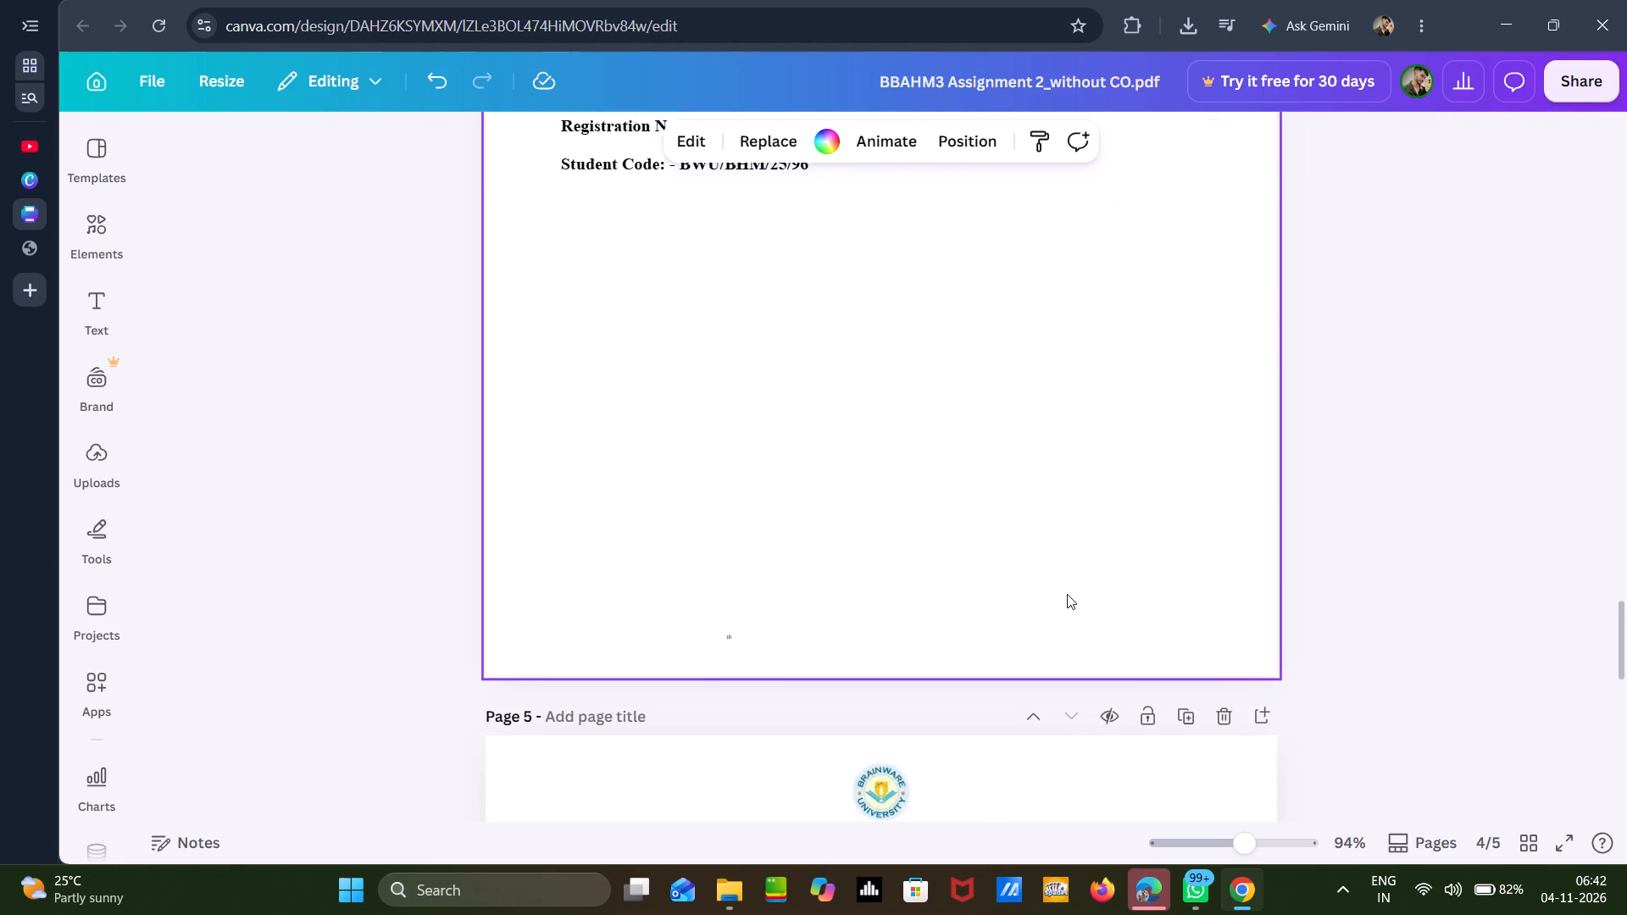
scroll(1067, 594, "down", 1)
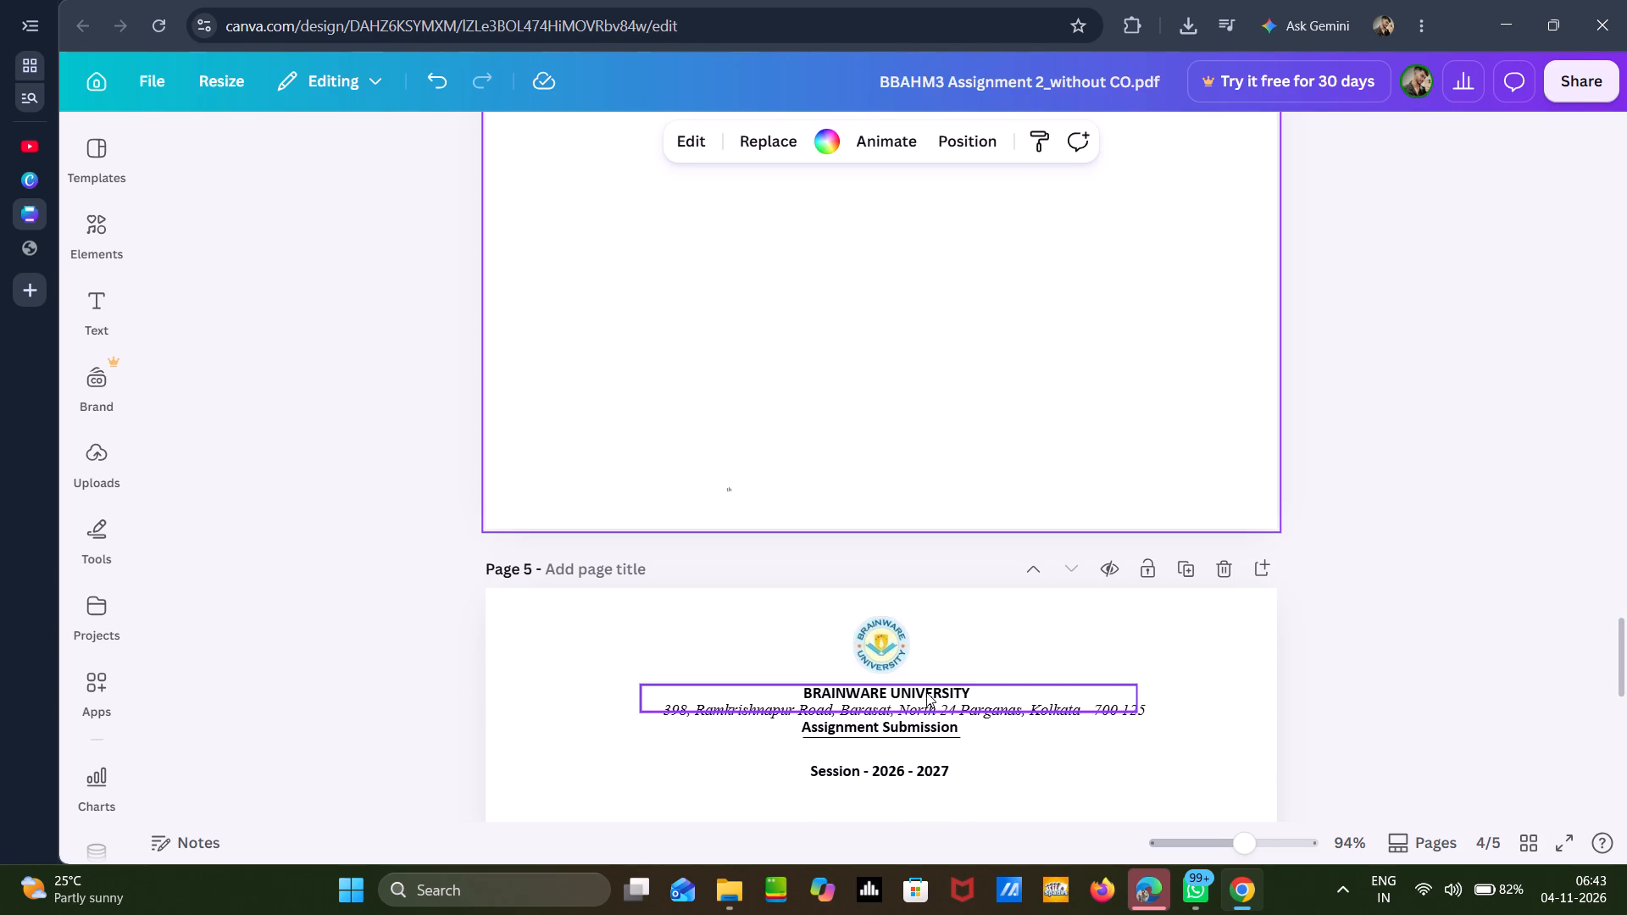
double_click(927, 688)
double_click(927, 688)
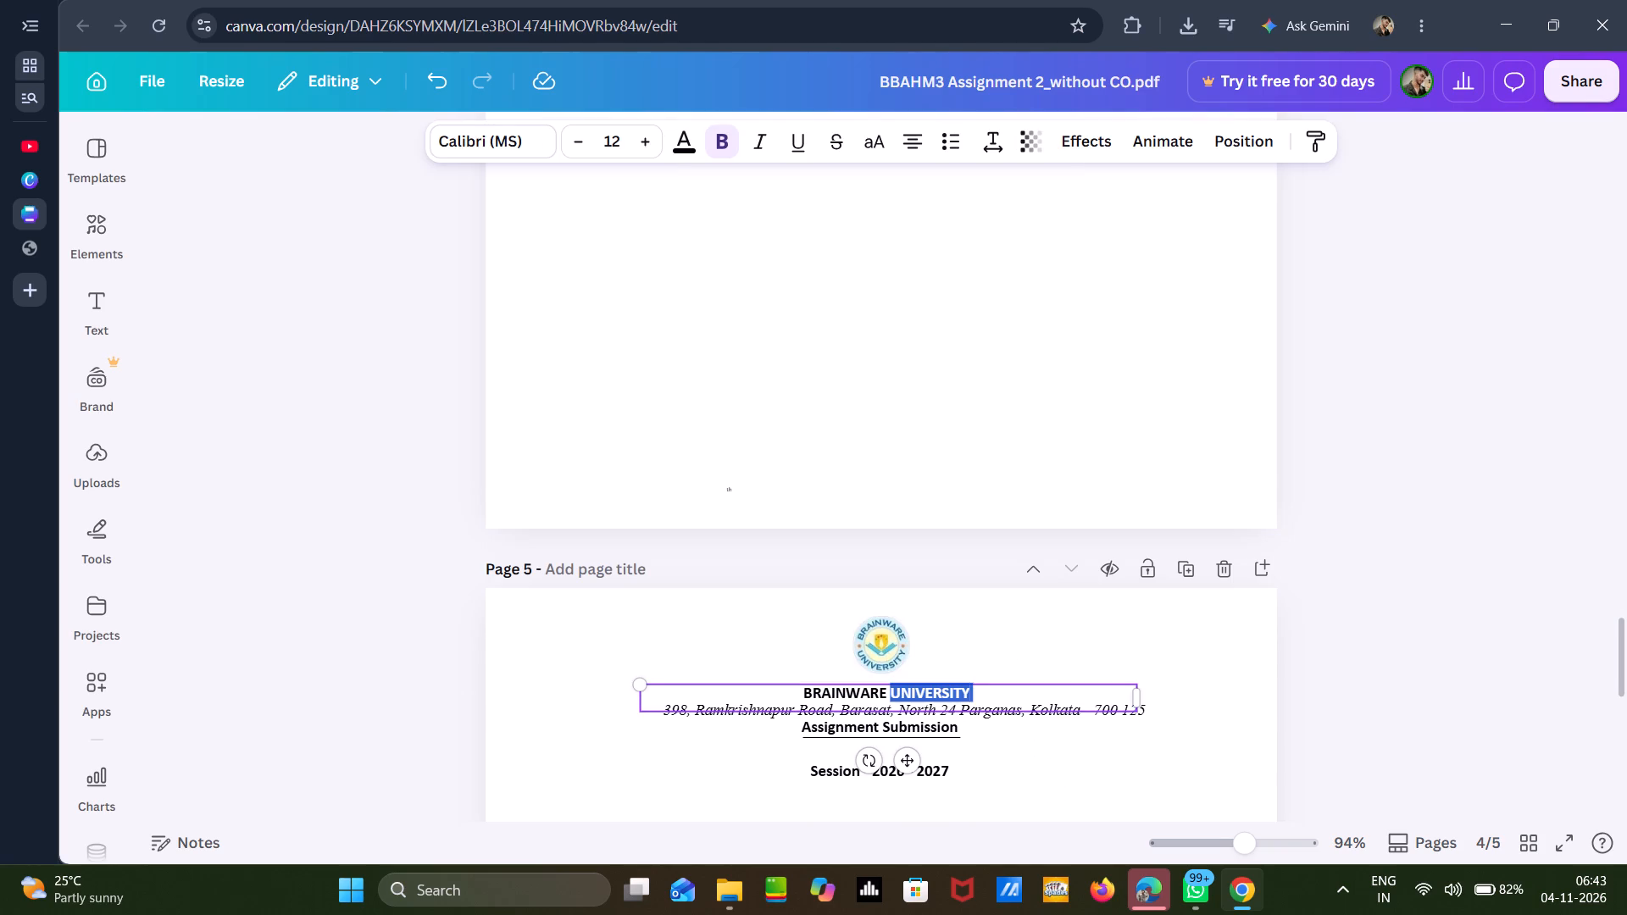
double_click(927, 688)
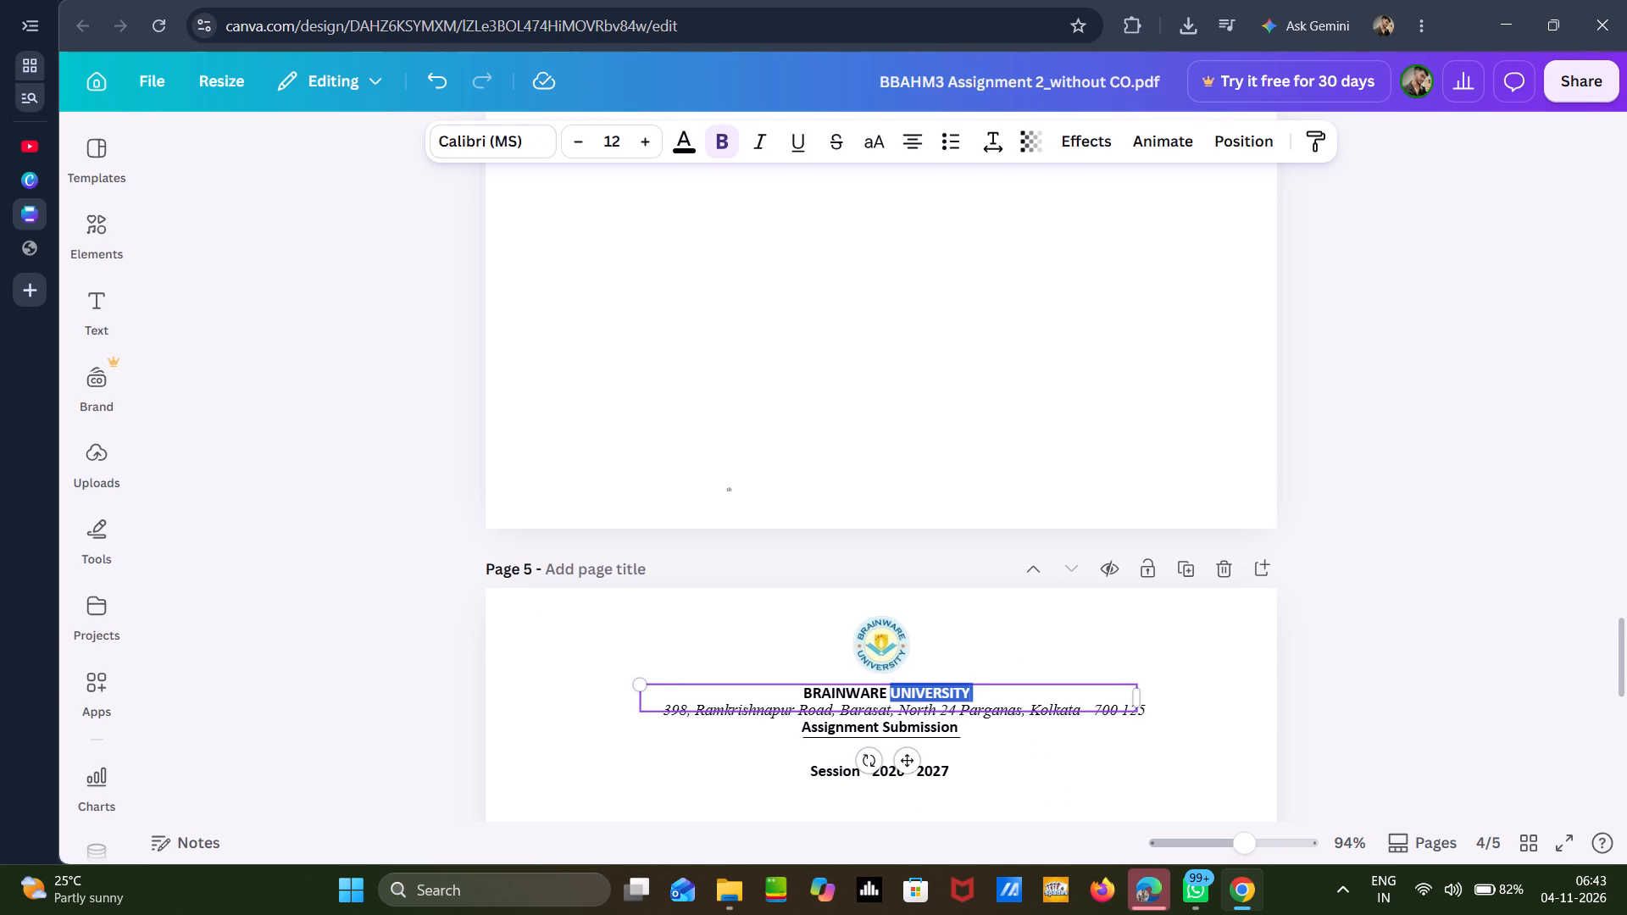
triple_click(886, 695)
left_click(886, 695)
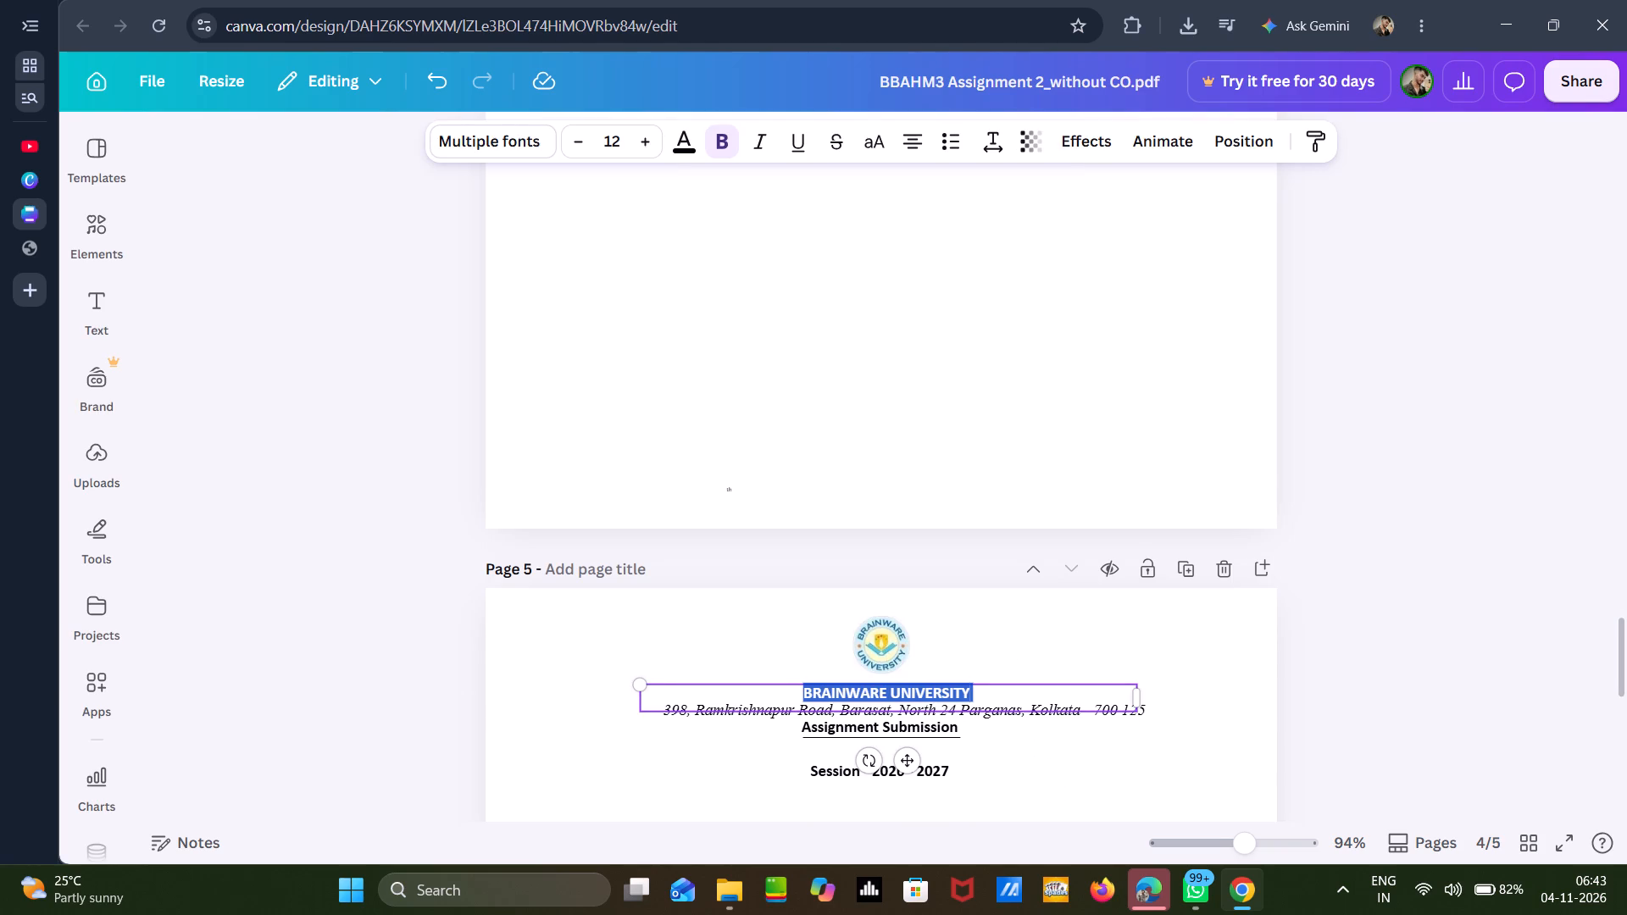
key("ctrl+c")
Paste the "BRAINWARE UNIVERSITY" title onto page 4 and place it between the logo and the address line.
scroll(886, 695, "up", 2)
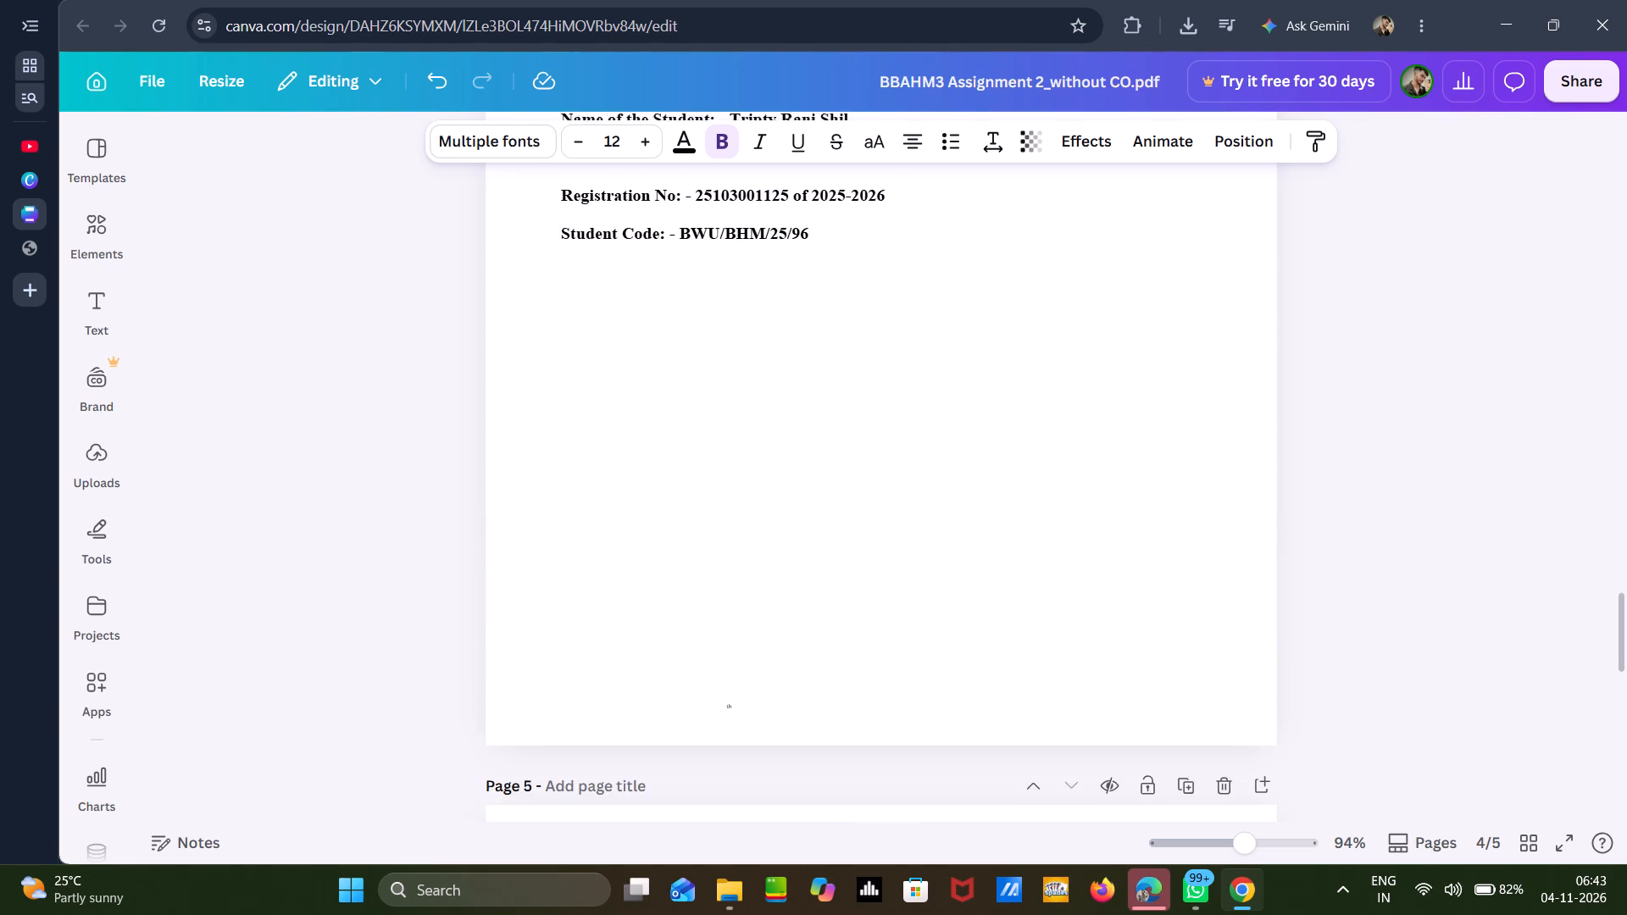
scroll(886, 695, "up", 3)
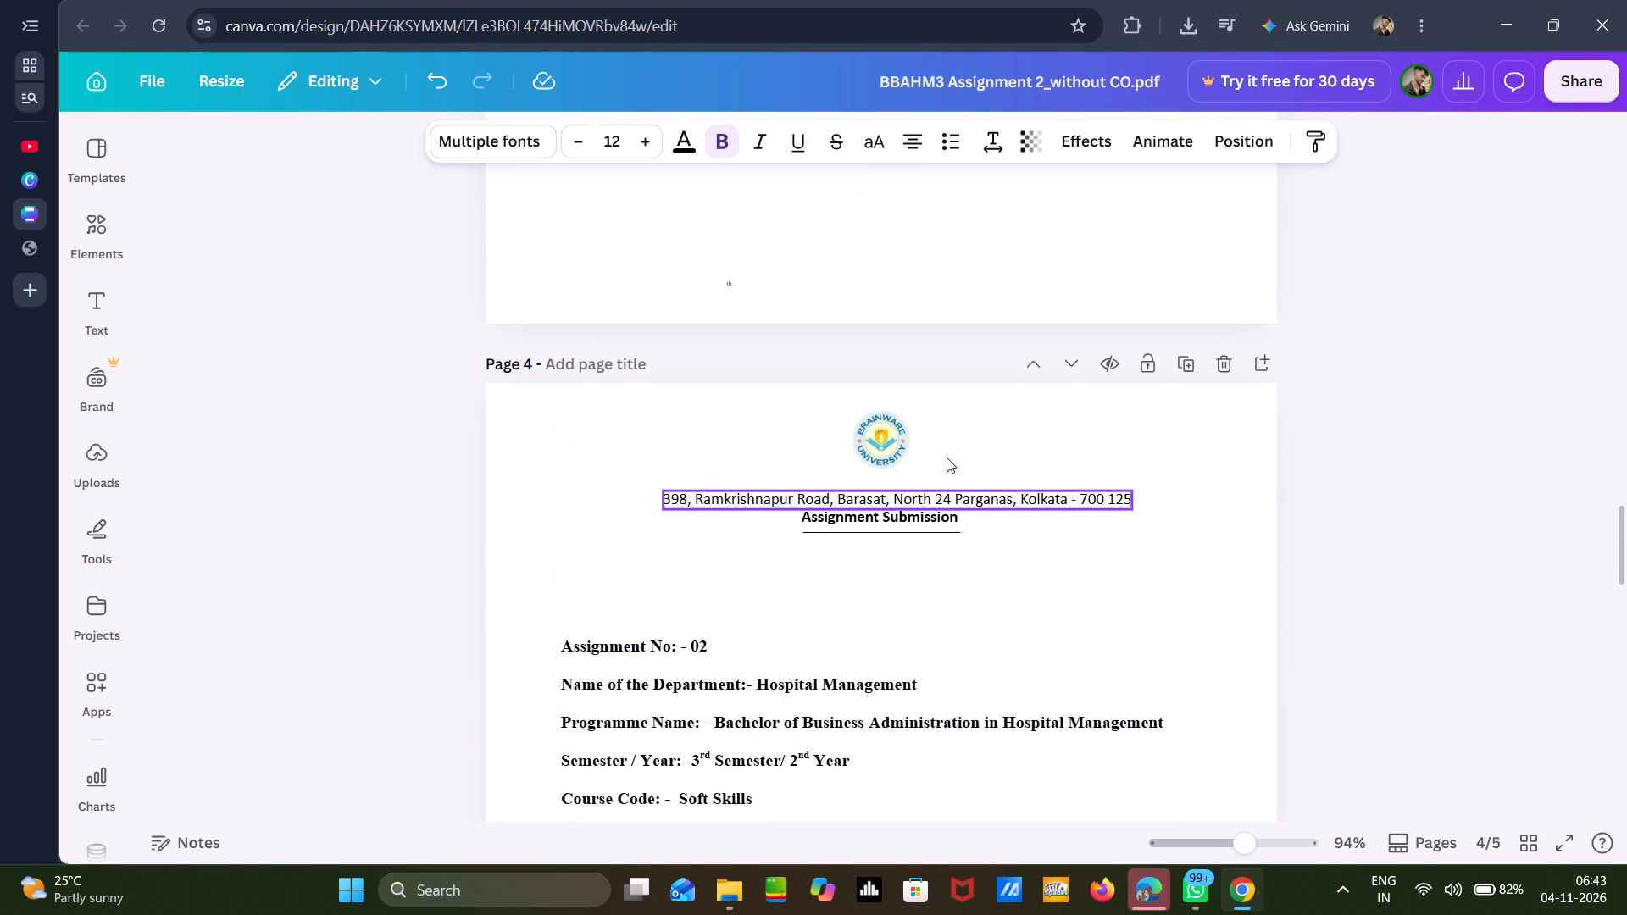
left_click(933, 474)
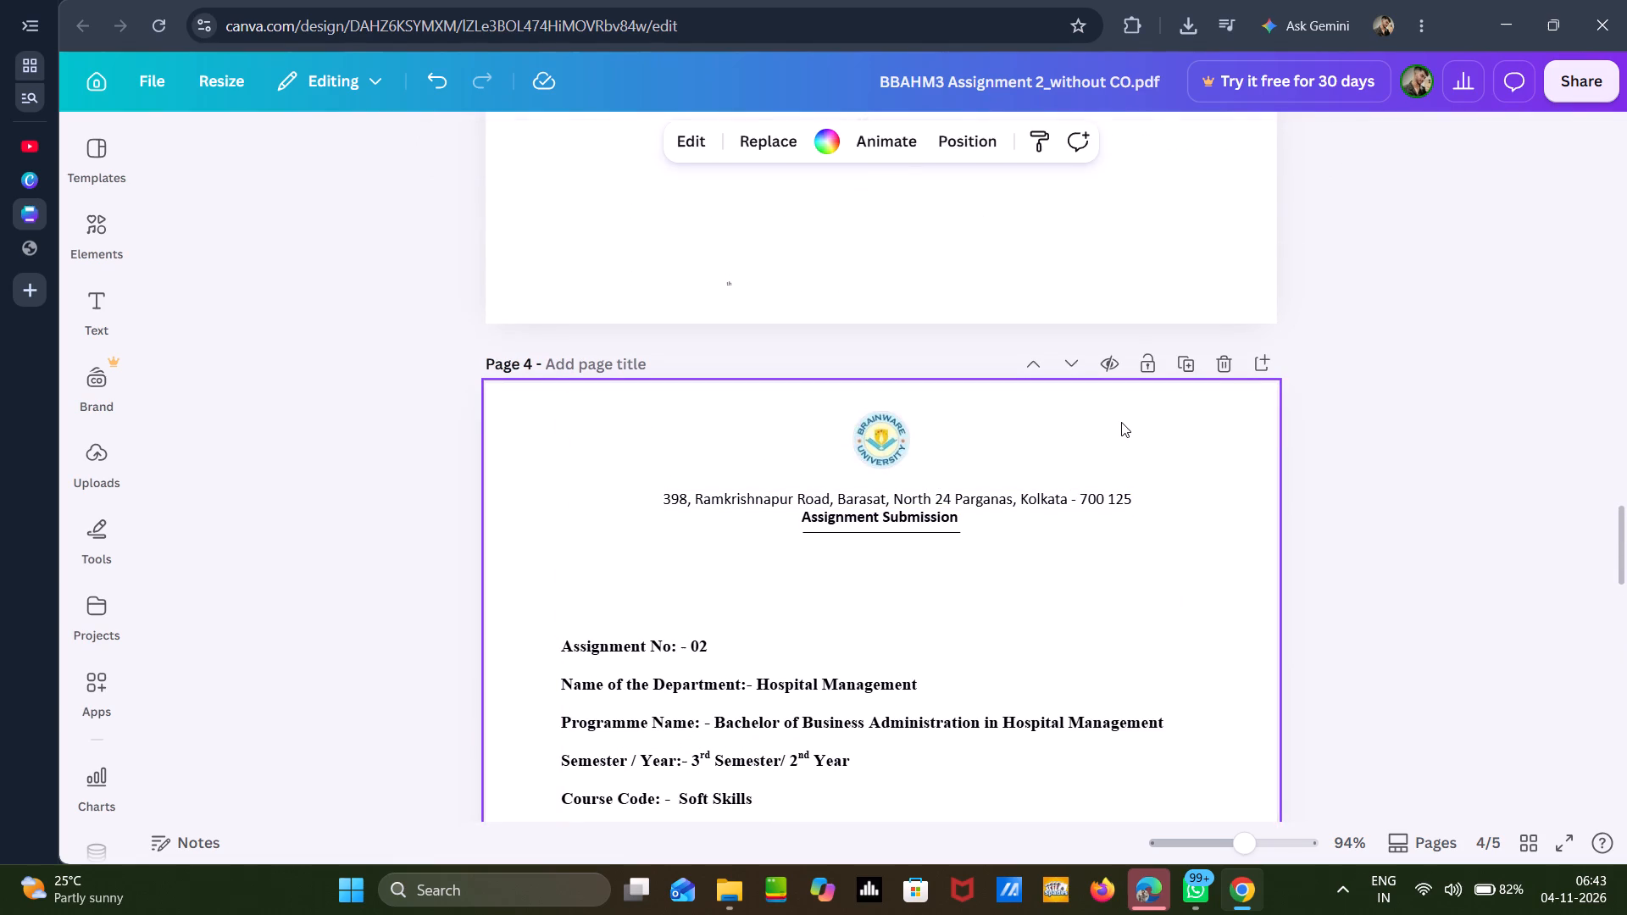
left_click(1121, 422)
key("ctrl+v")
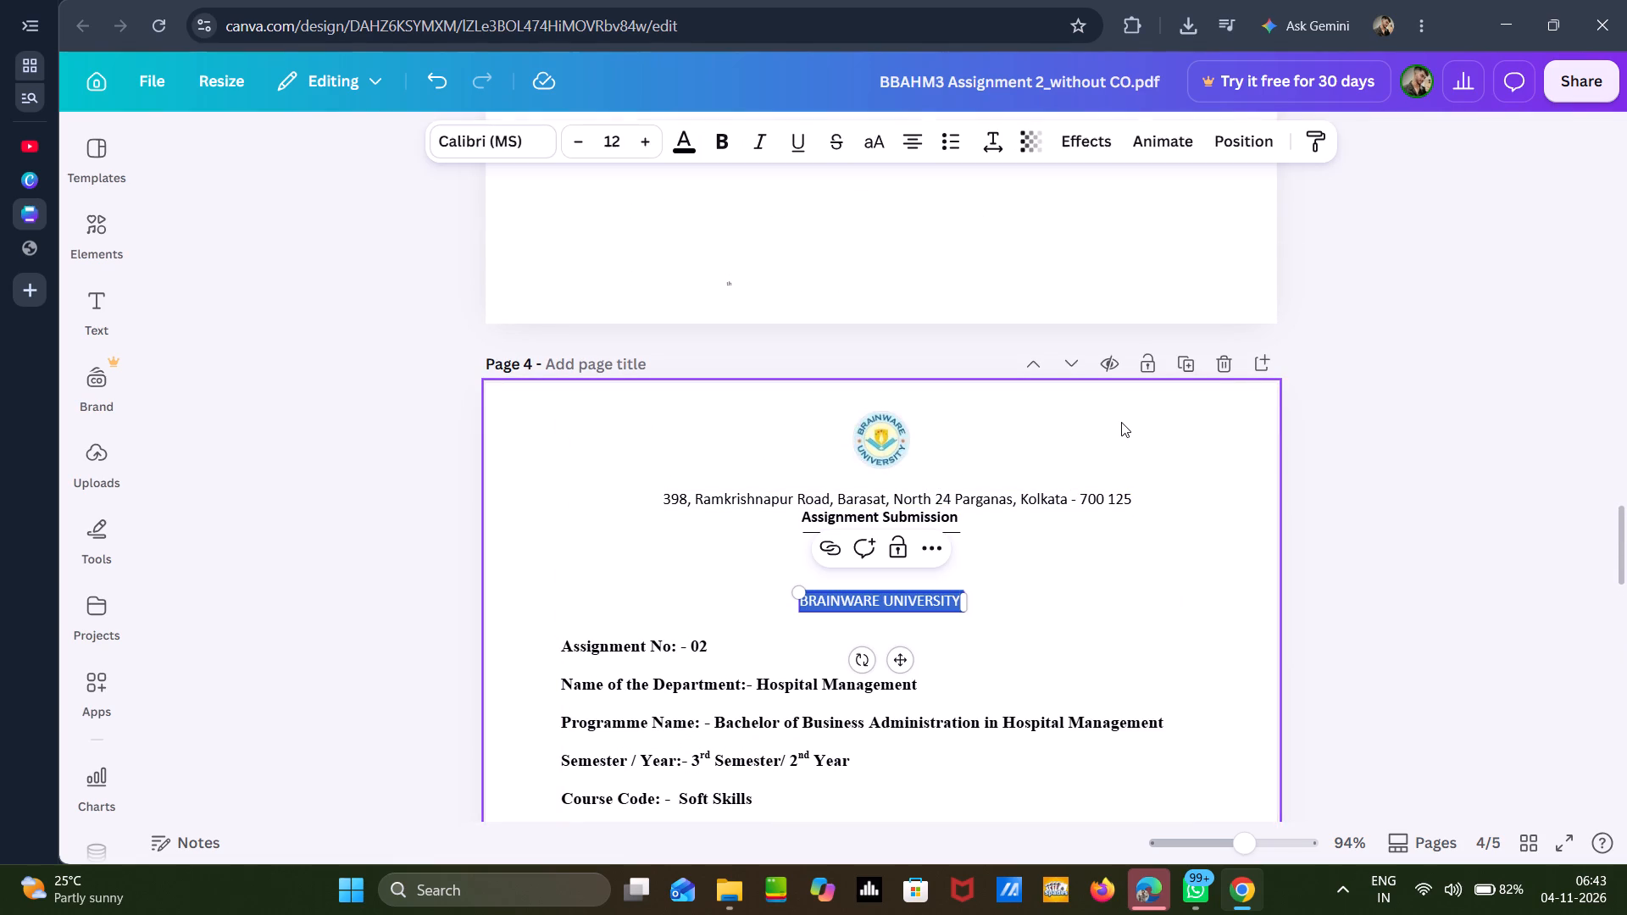
left_click_drag(899, 658, 893, 535)
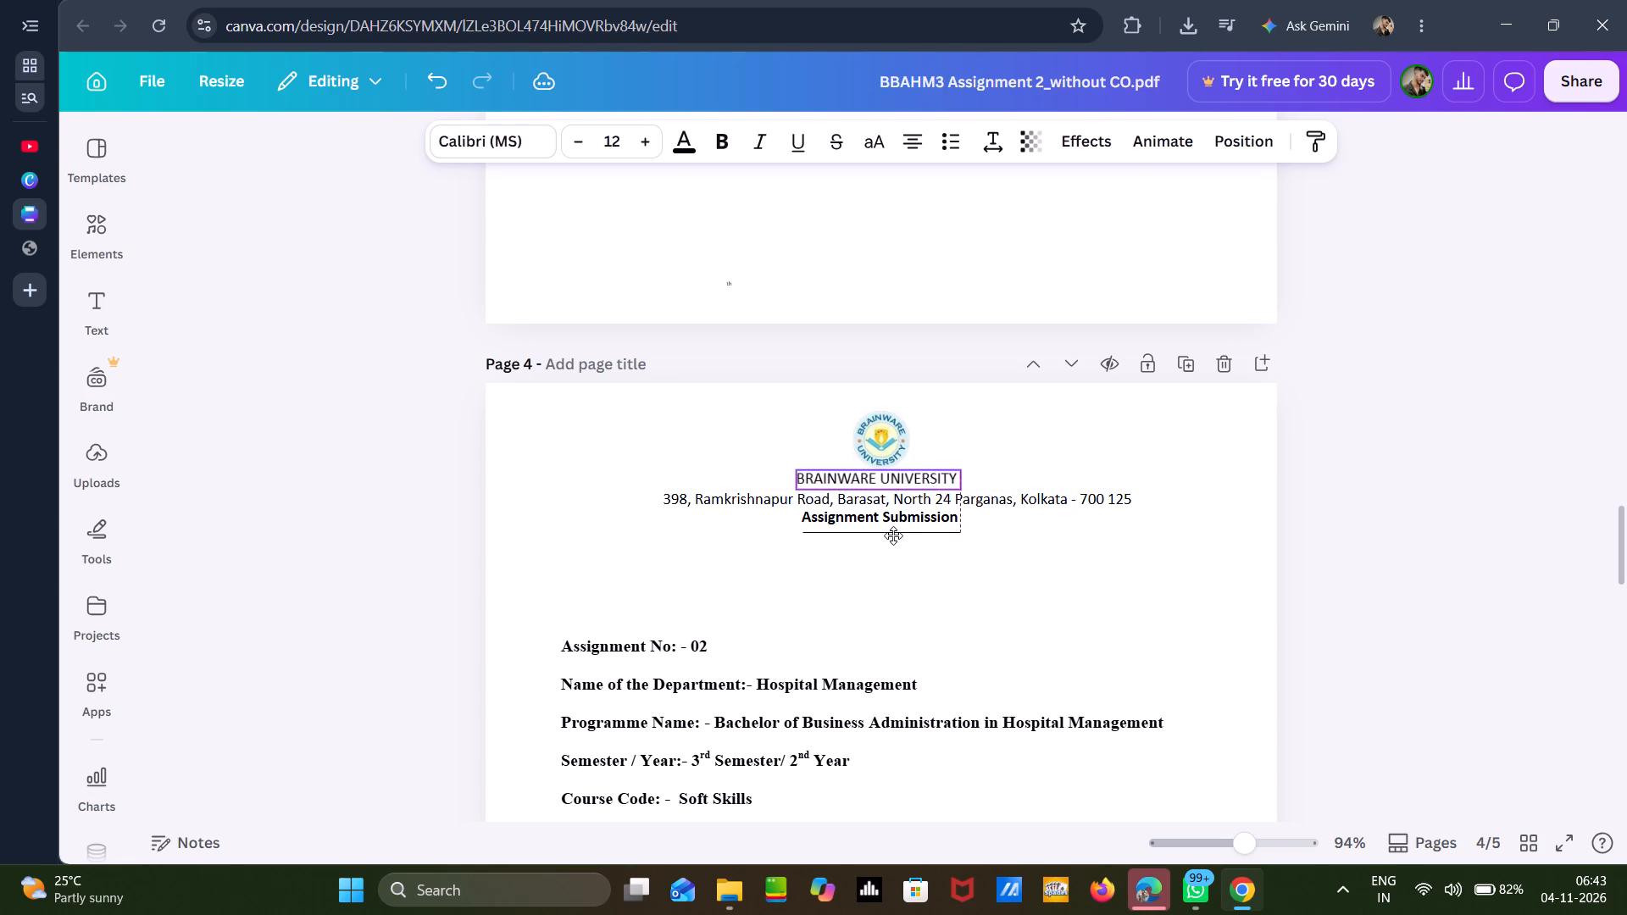
left_click_drag(893, 535, 895, 541)
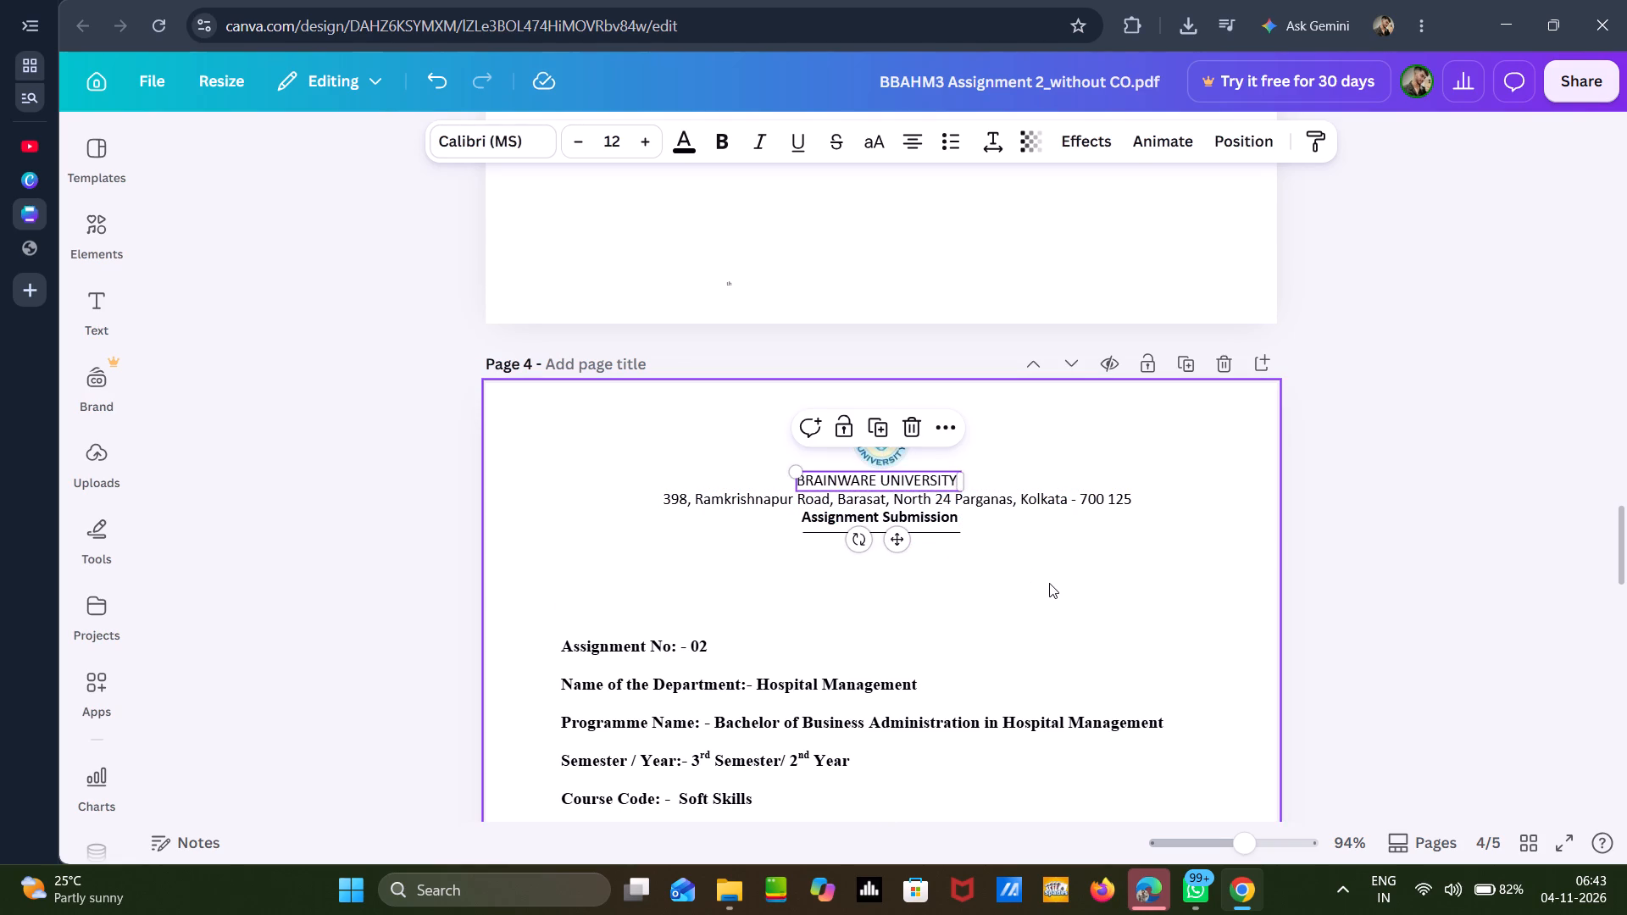
Make the "BRAINWARE UNIVERSITY" title in page 4's header bold and deselect it.
triple_click(879, 479)
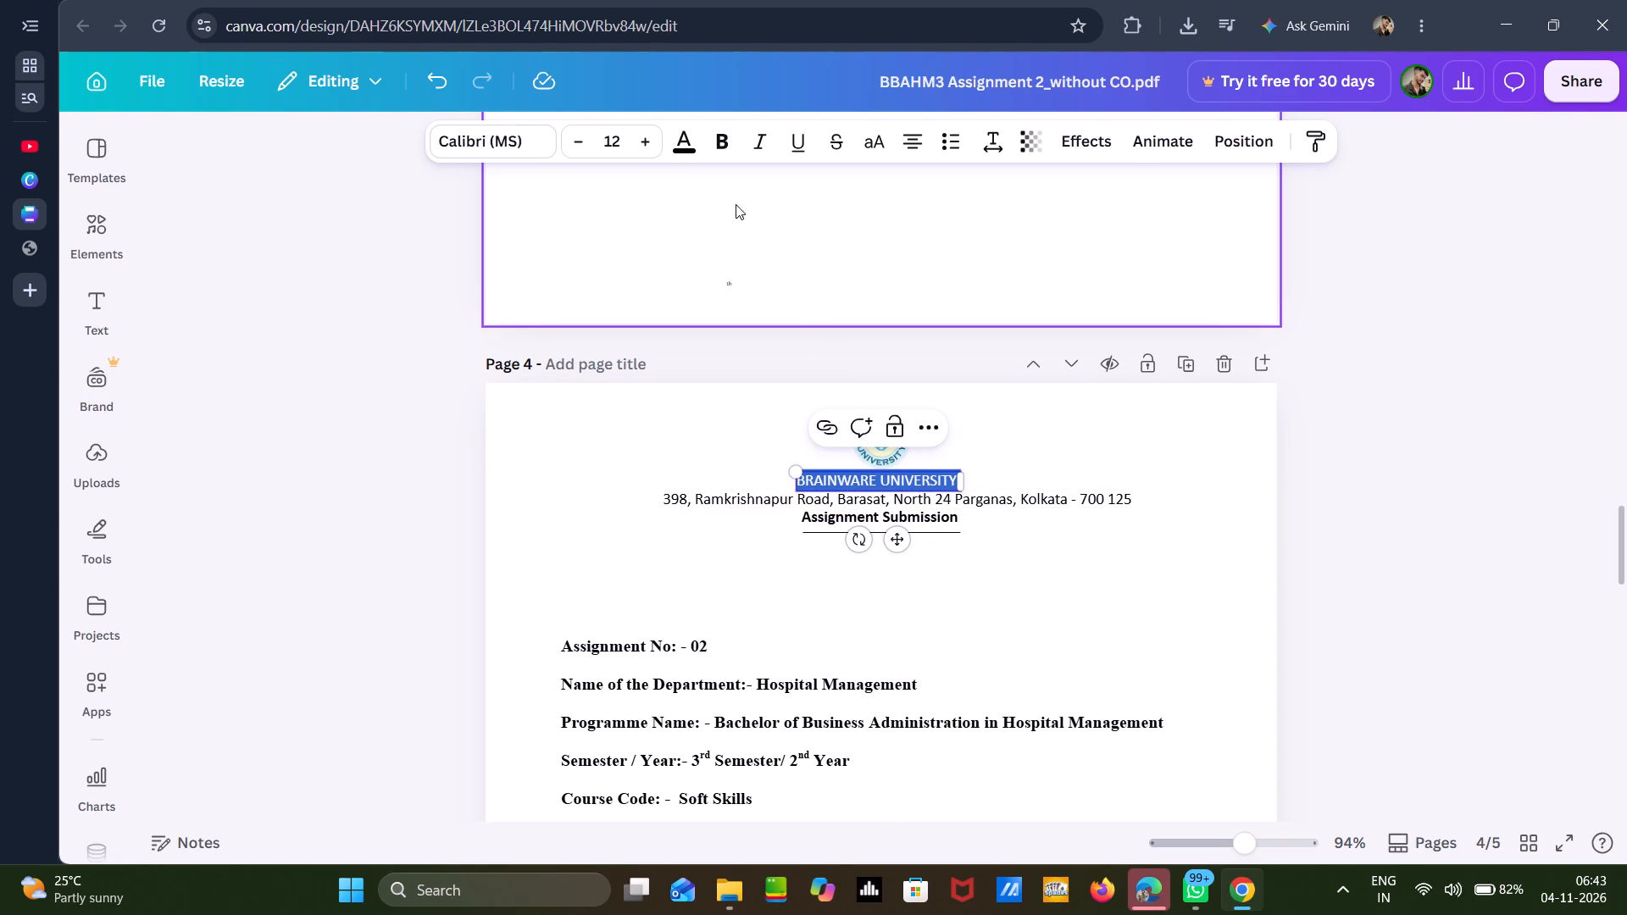
left_click(718, 150)
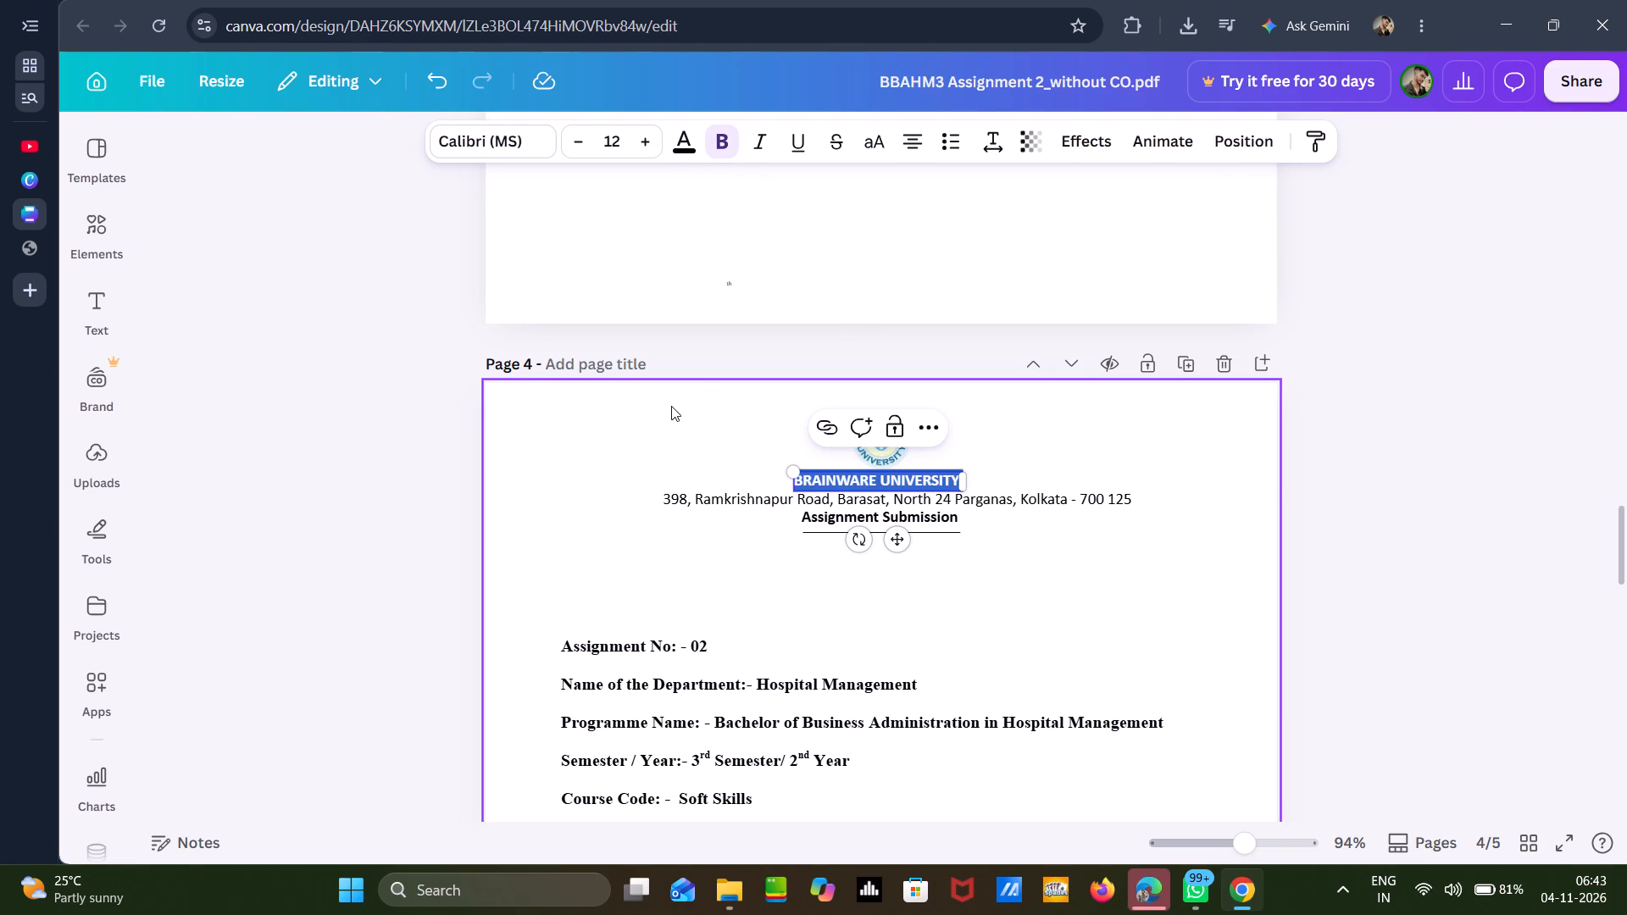
left_click(755, 348)
left_click(755, 348)
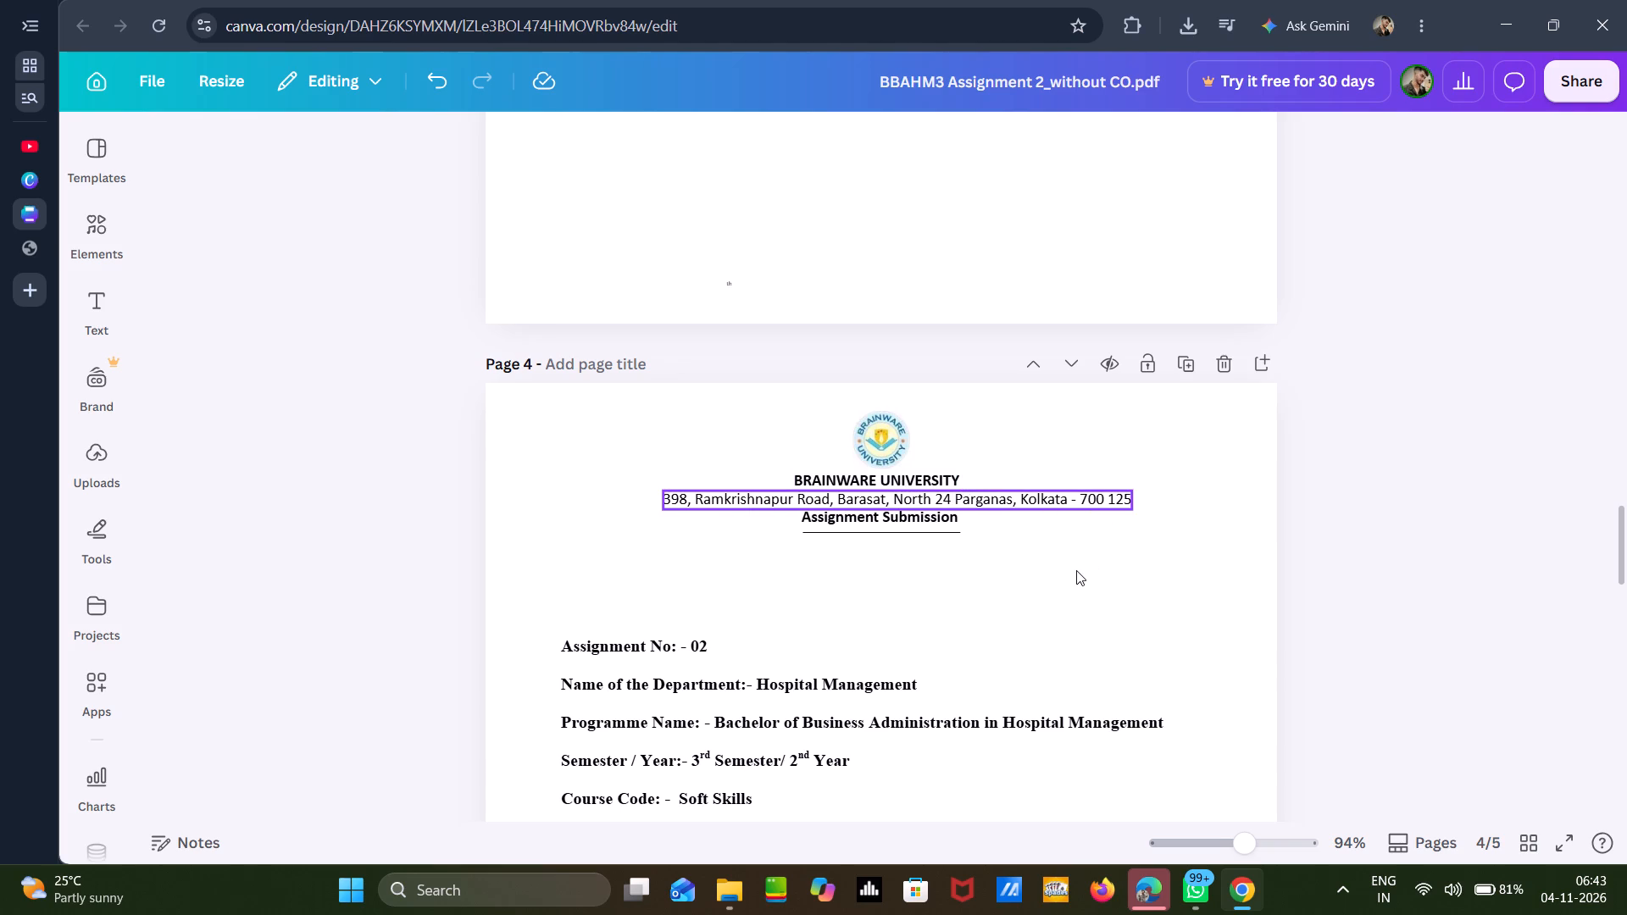
Copy the "Session - 2026 - 2027" line from page 5's header and paste it onto page 4.
scroll(1076, 570, "down", 5)
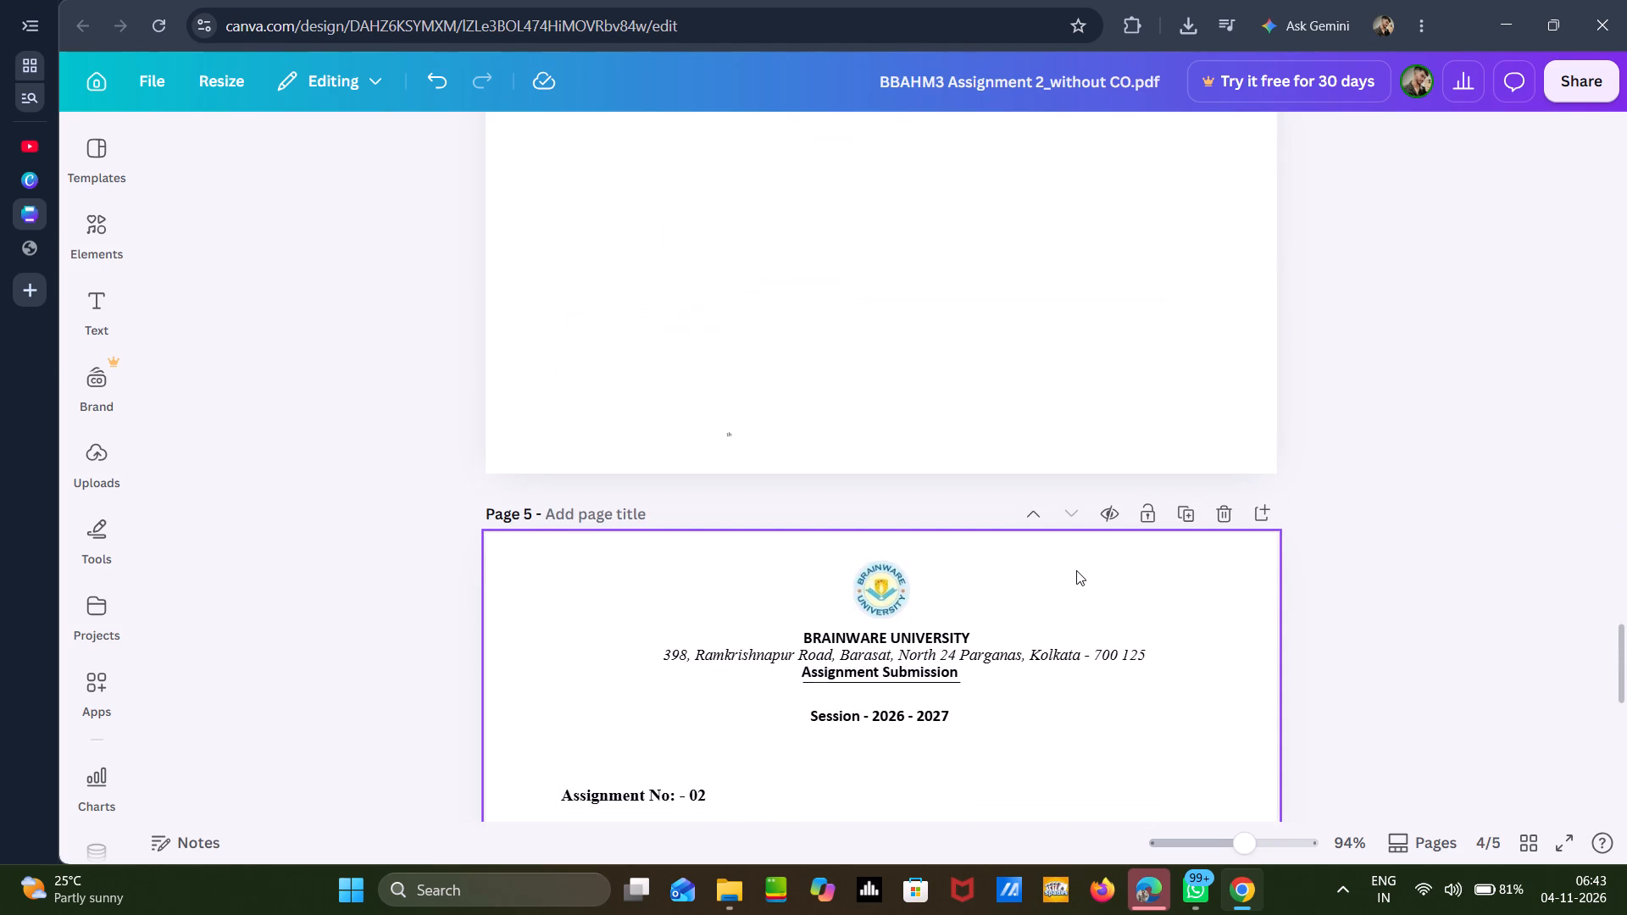
scroll(1076, 570, "down", 1)
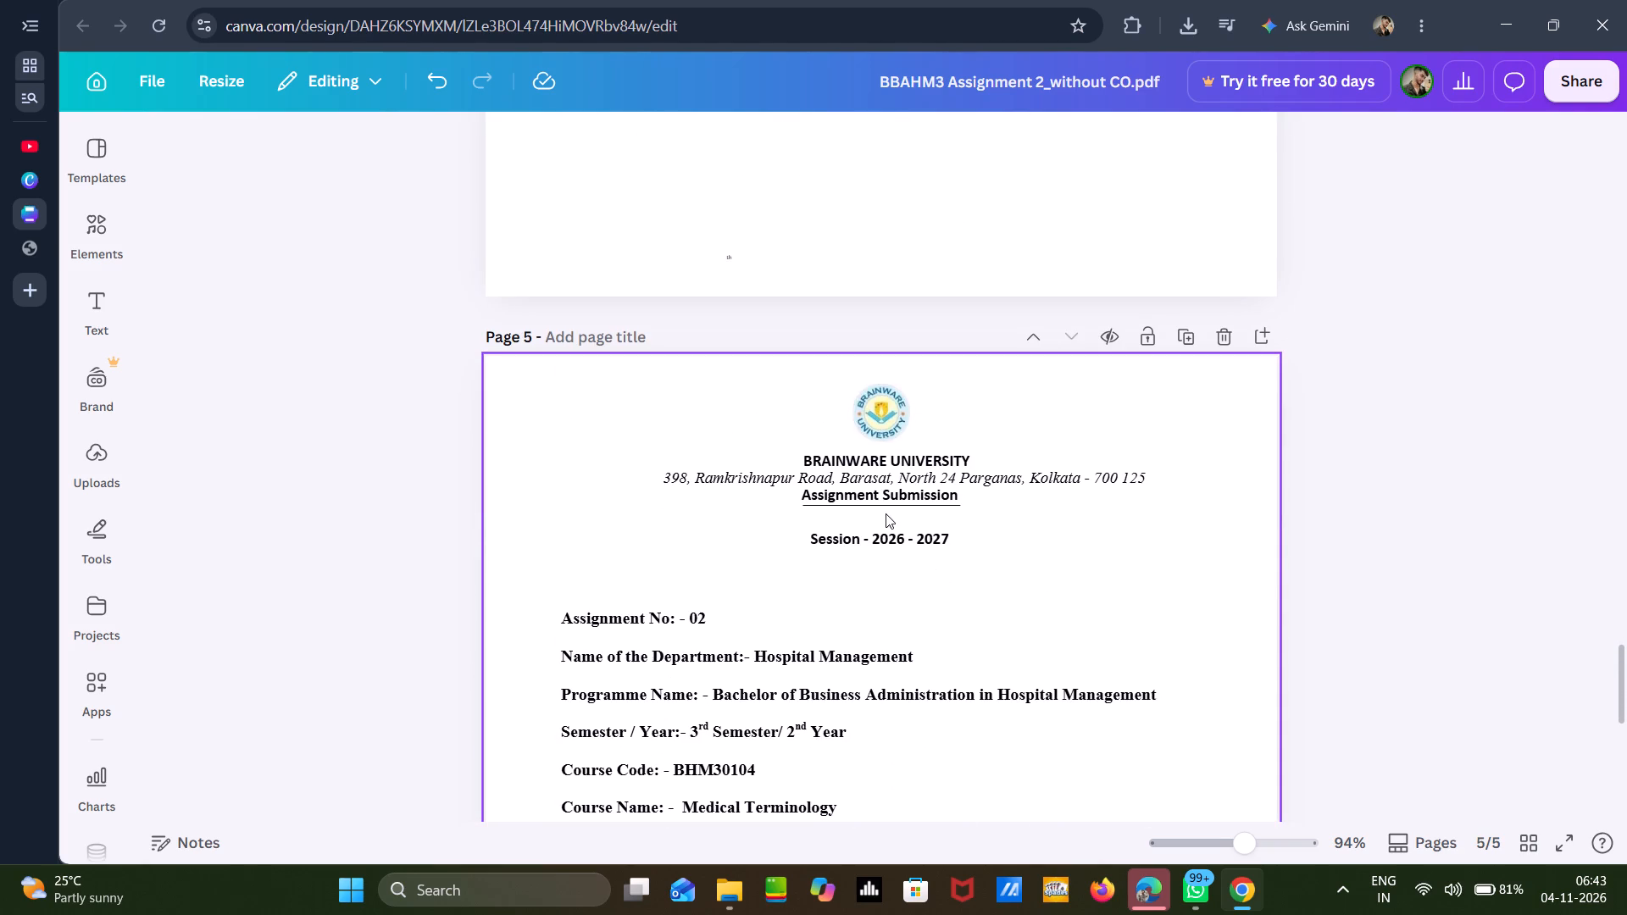
double_click(896, 537)
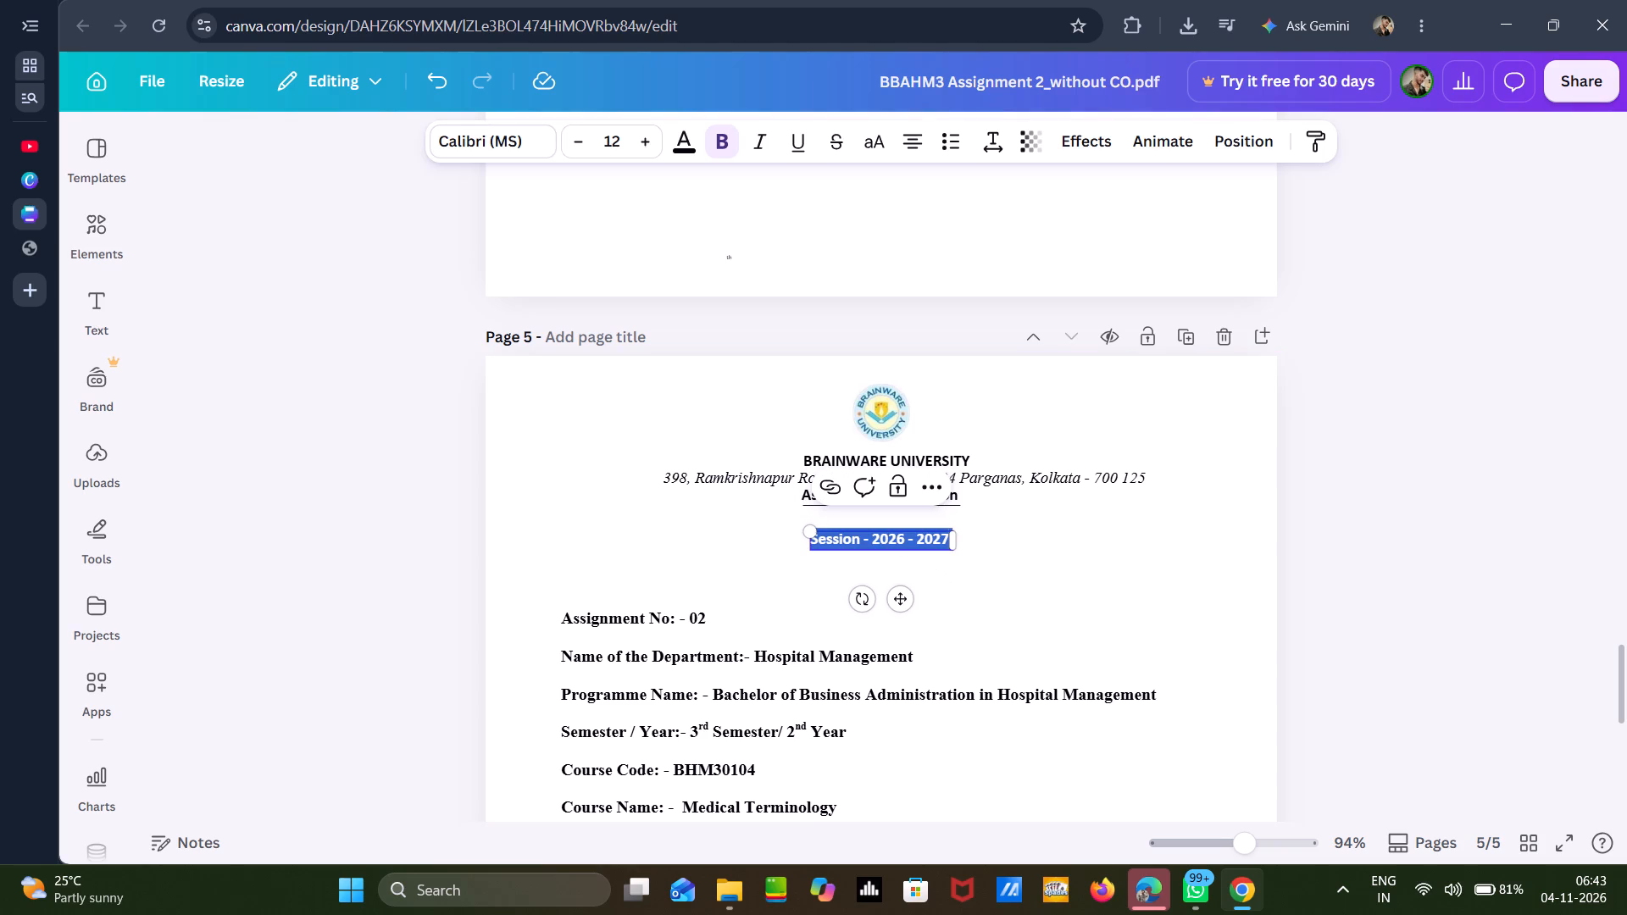
key("ctrl+c")
scroll(896, 537, "up", 4)
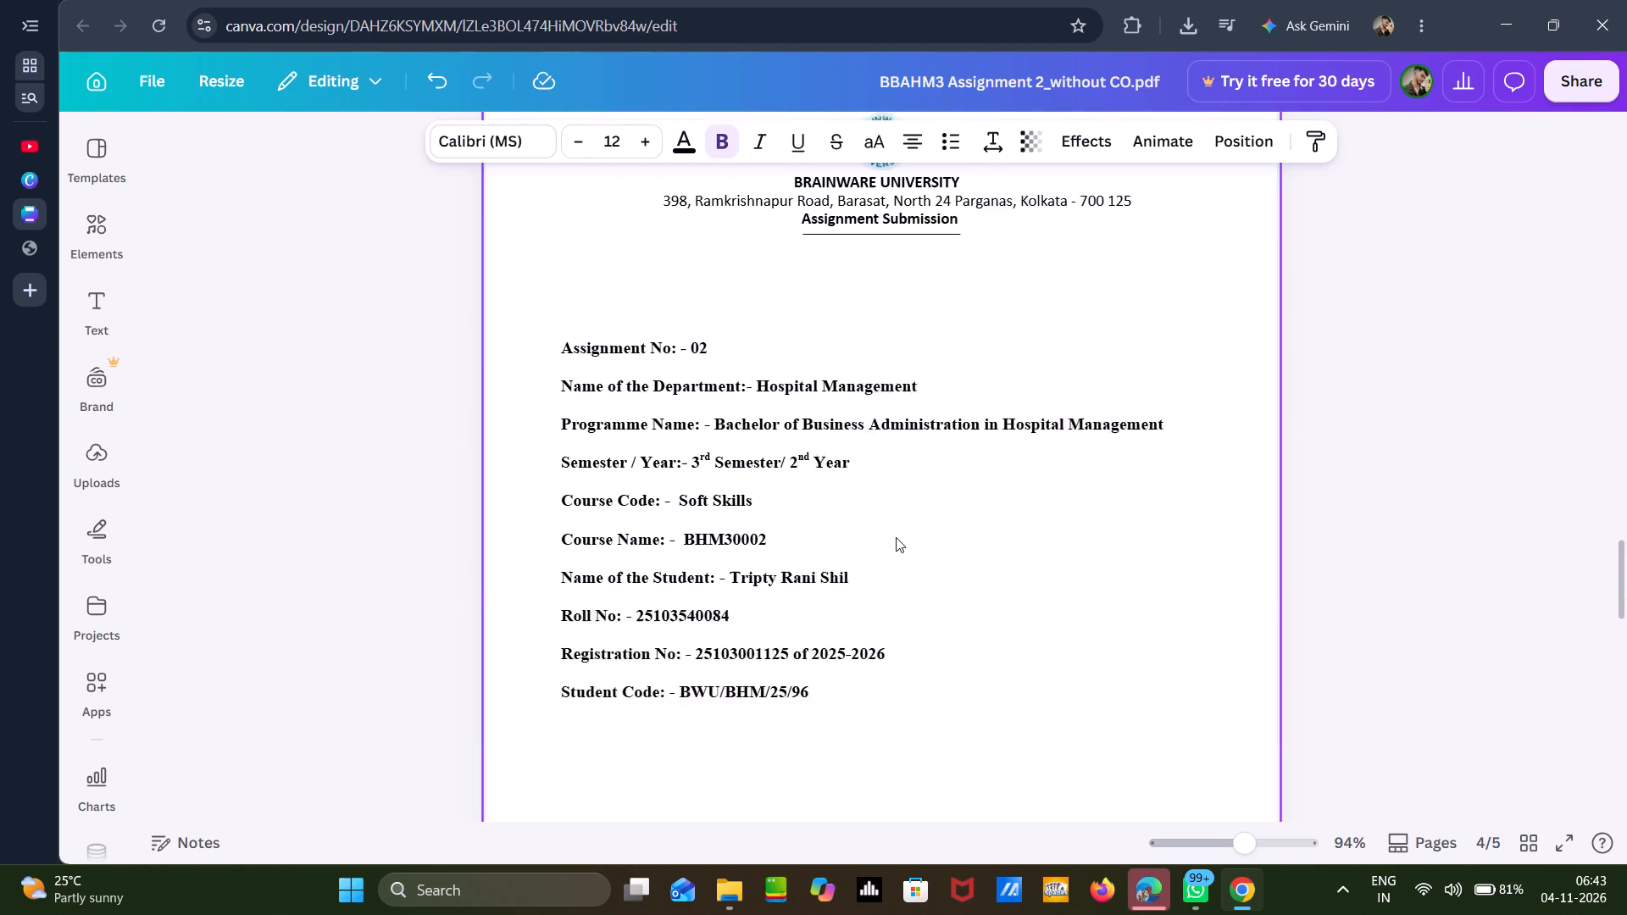
scroll(896, 537, "up", 1)
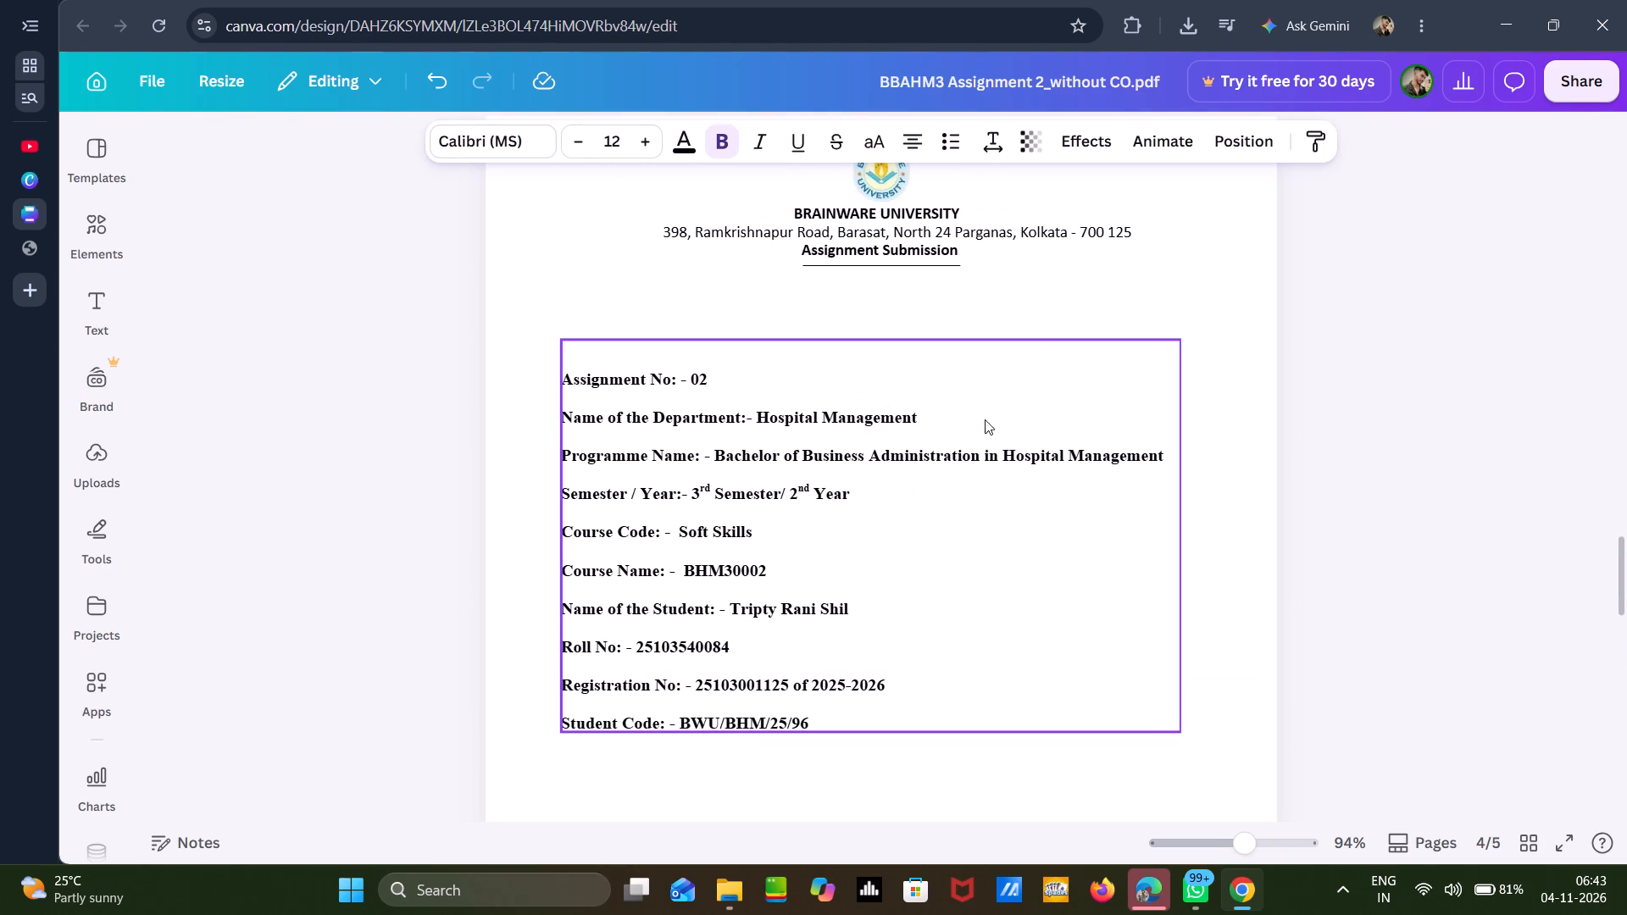
left_click(1044, 324, "ctrl")
key("ctrl+v")
left_click(1044, 324)
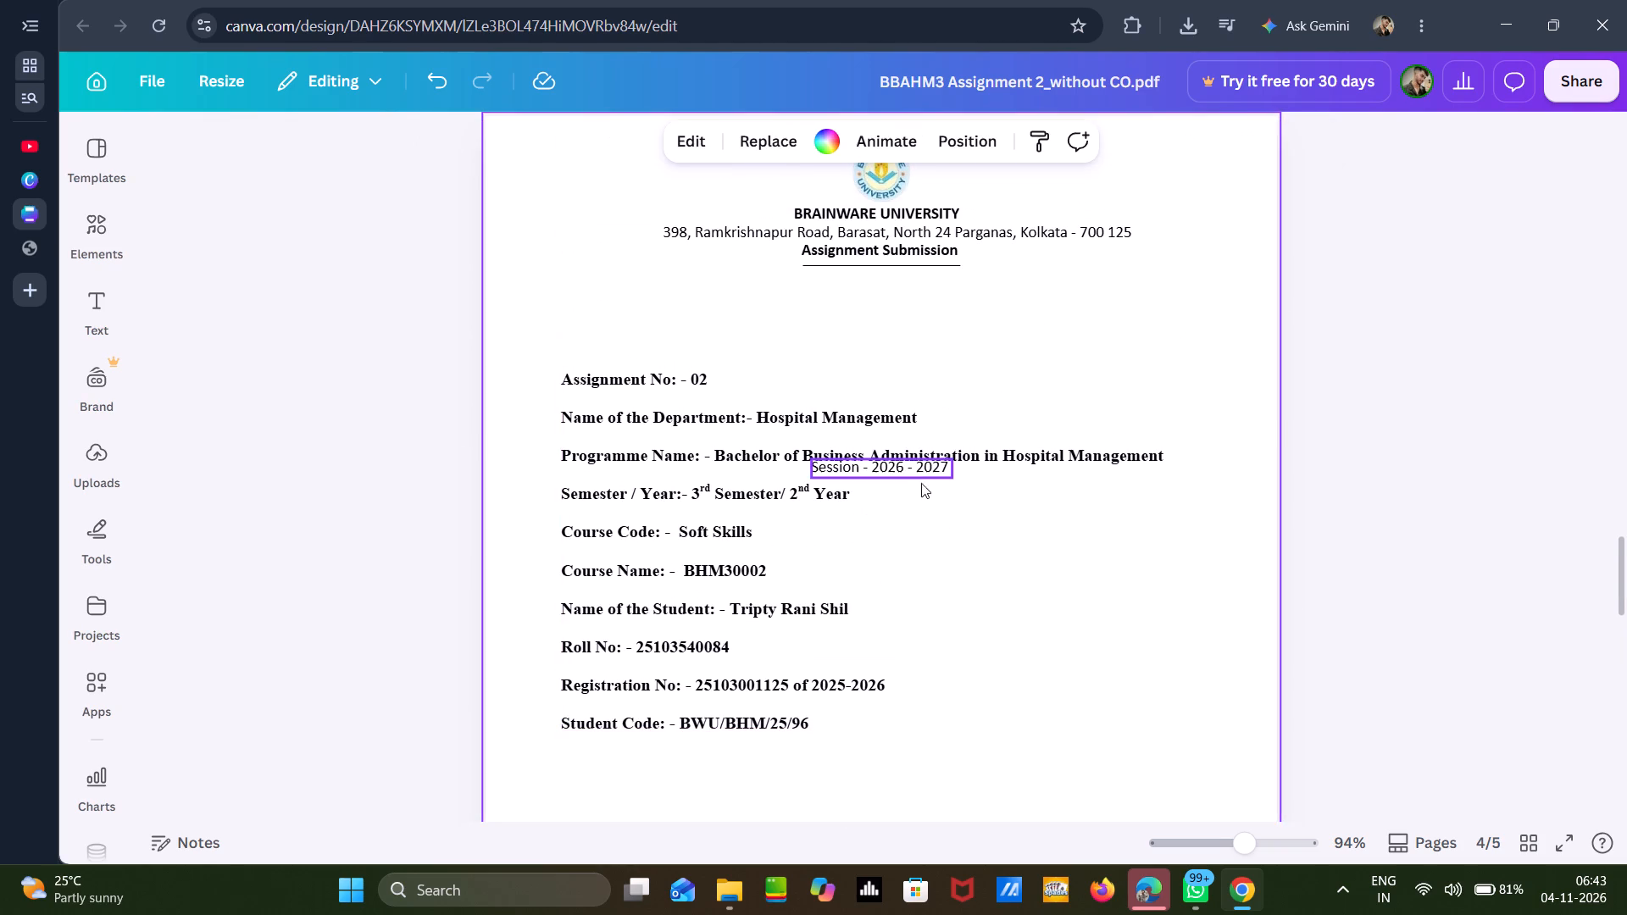
Move the pasted "Session - 2026 - 2027" line into page 4's header, centred below the underlined "Assignment Submission".
left_click(924, 470)
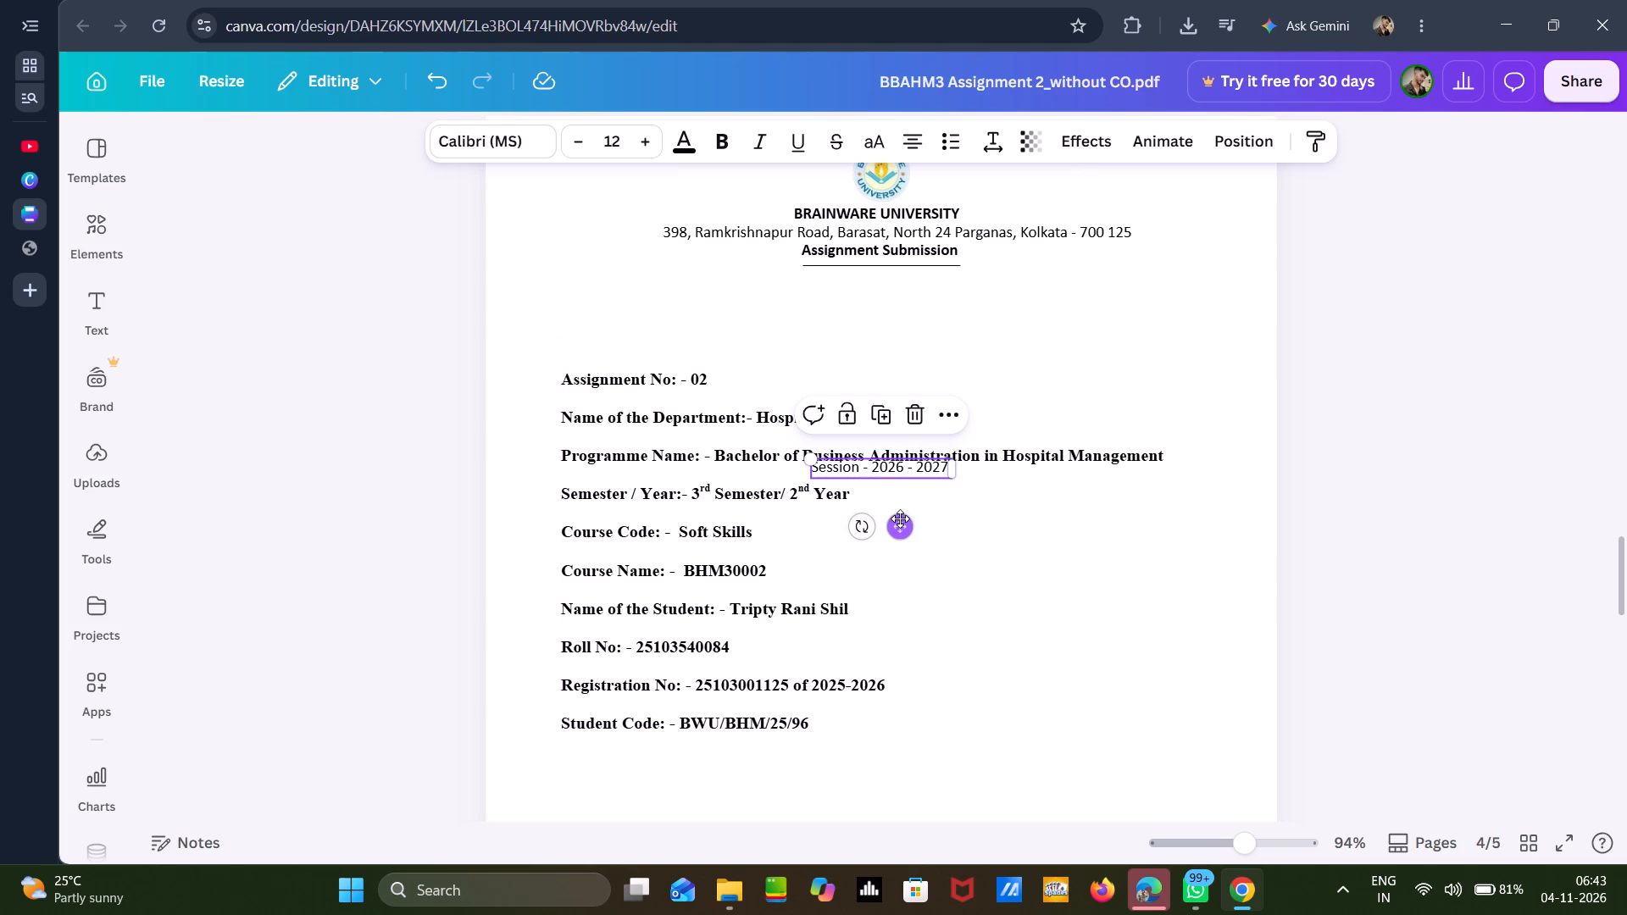
left_click_drag(900, 518, 886, 338)
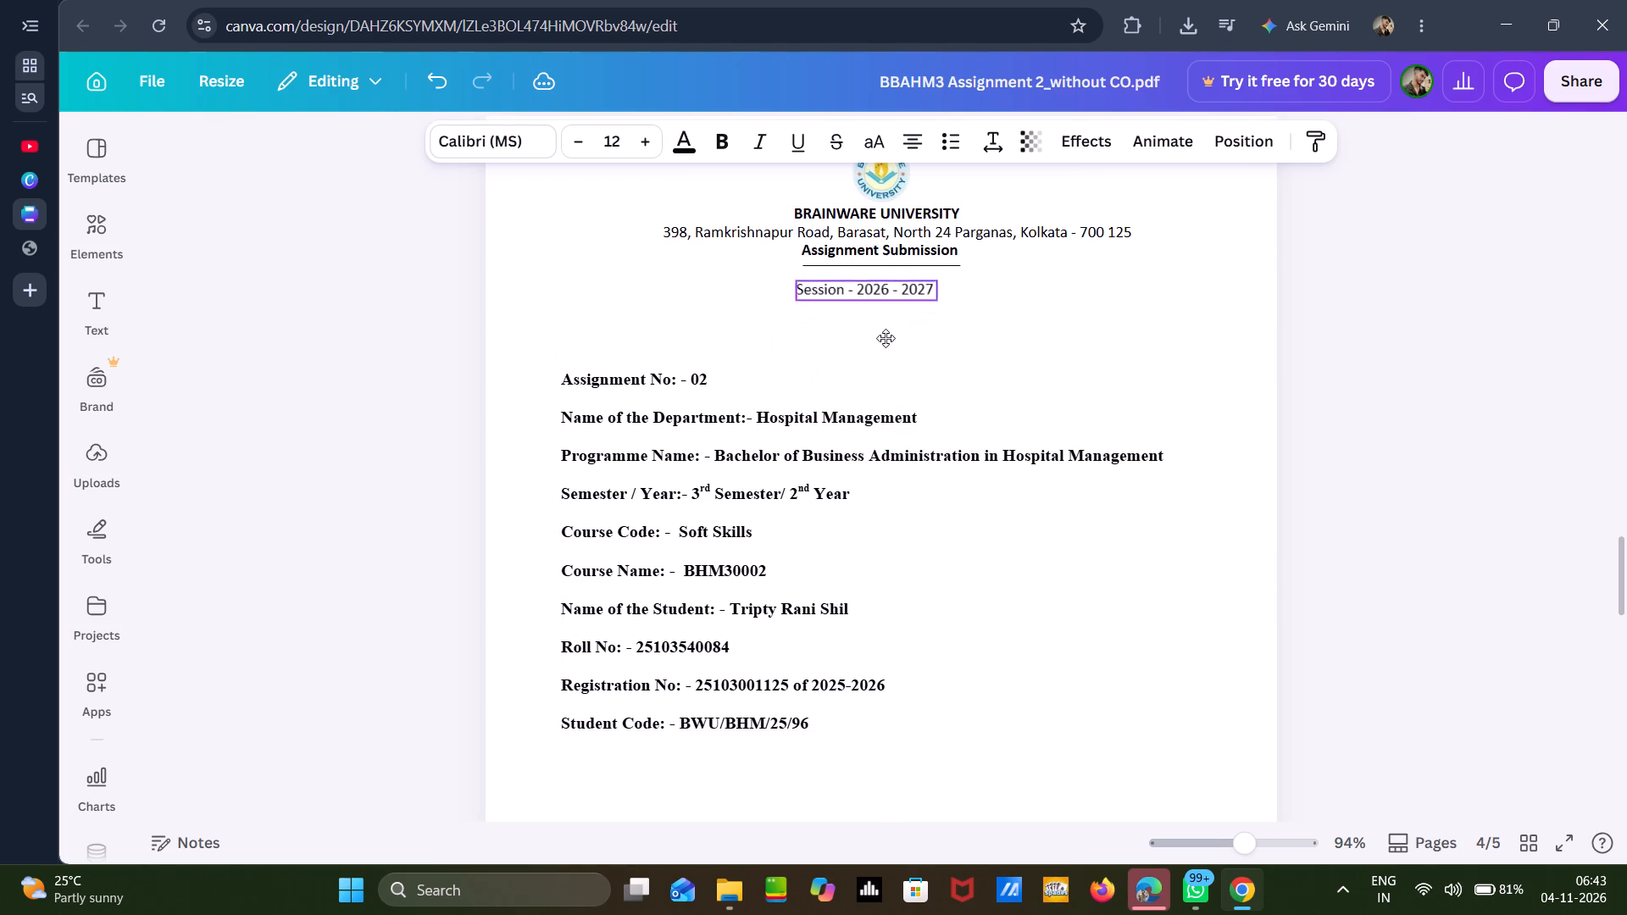
left_click_drag(886, 338, 893, 347)
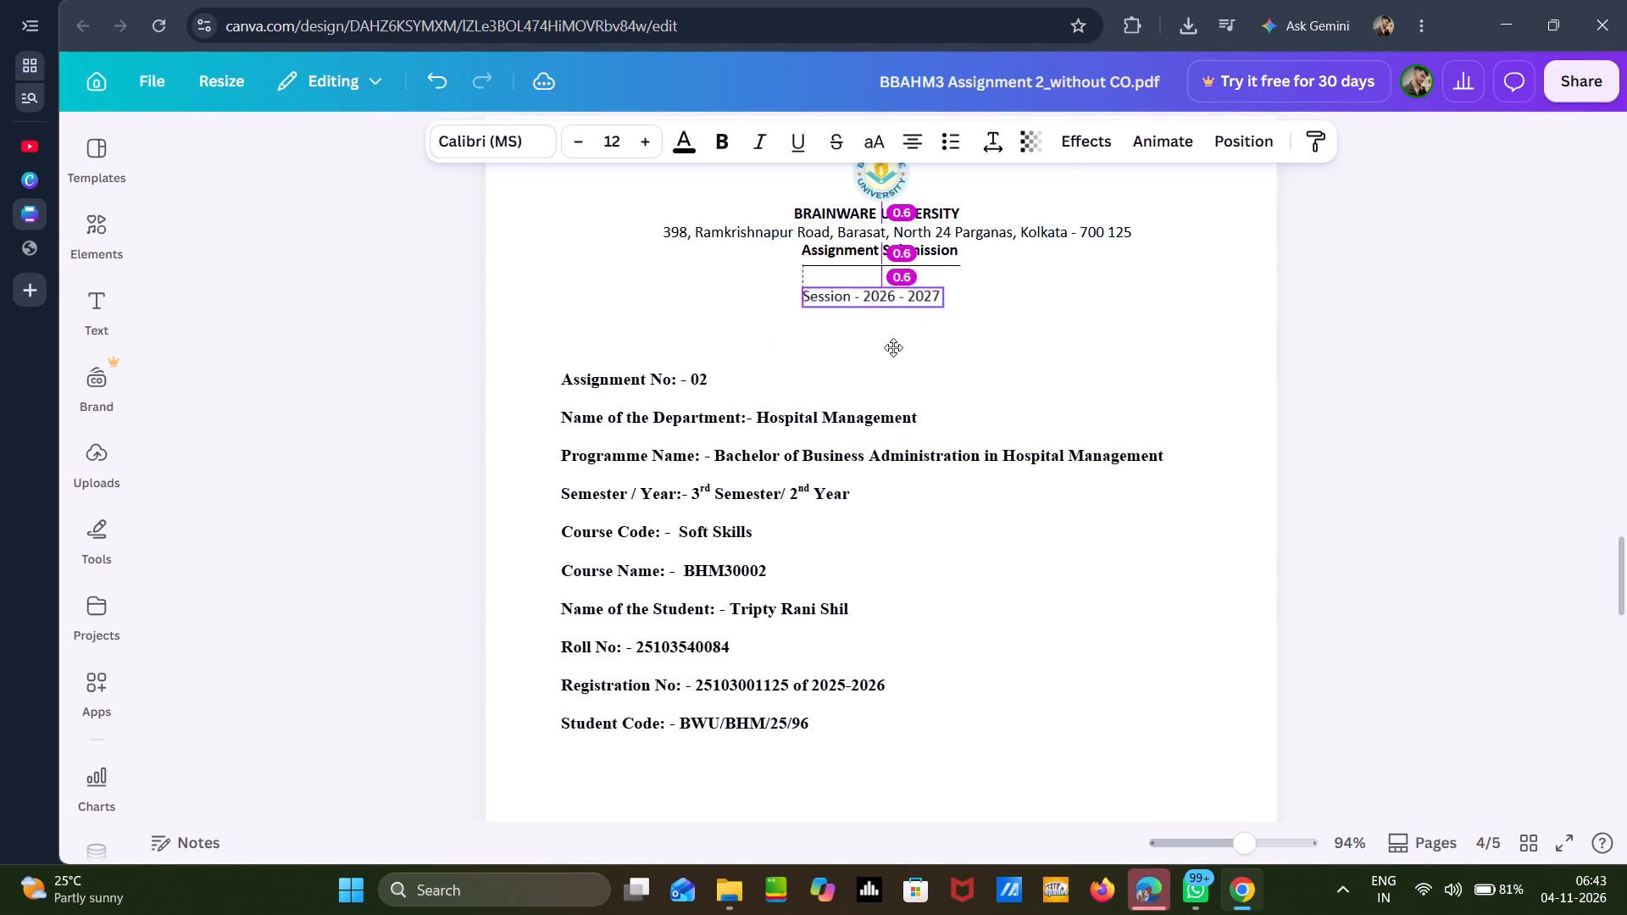
left_click_drag(893, 347, 893, 360)
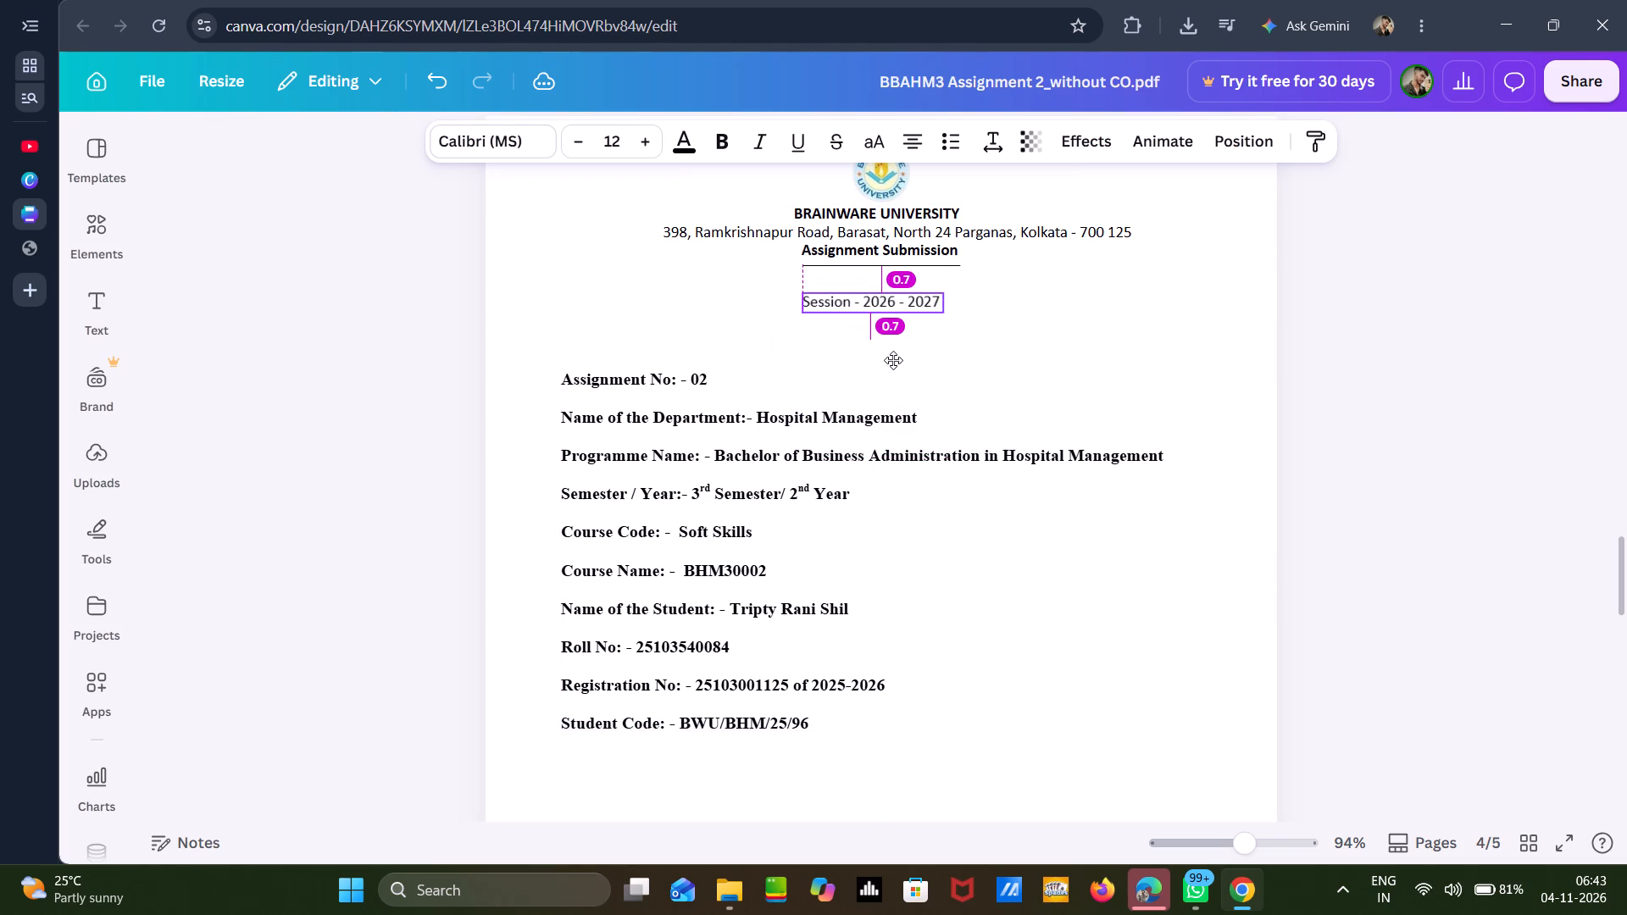
left_click_drag(893, 360, 894, 358)
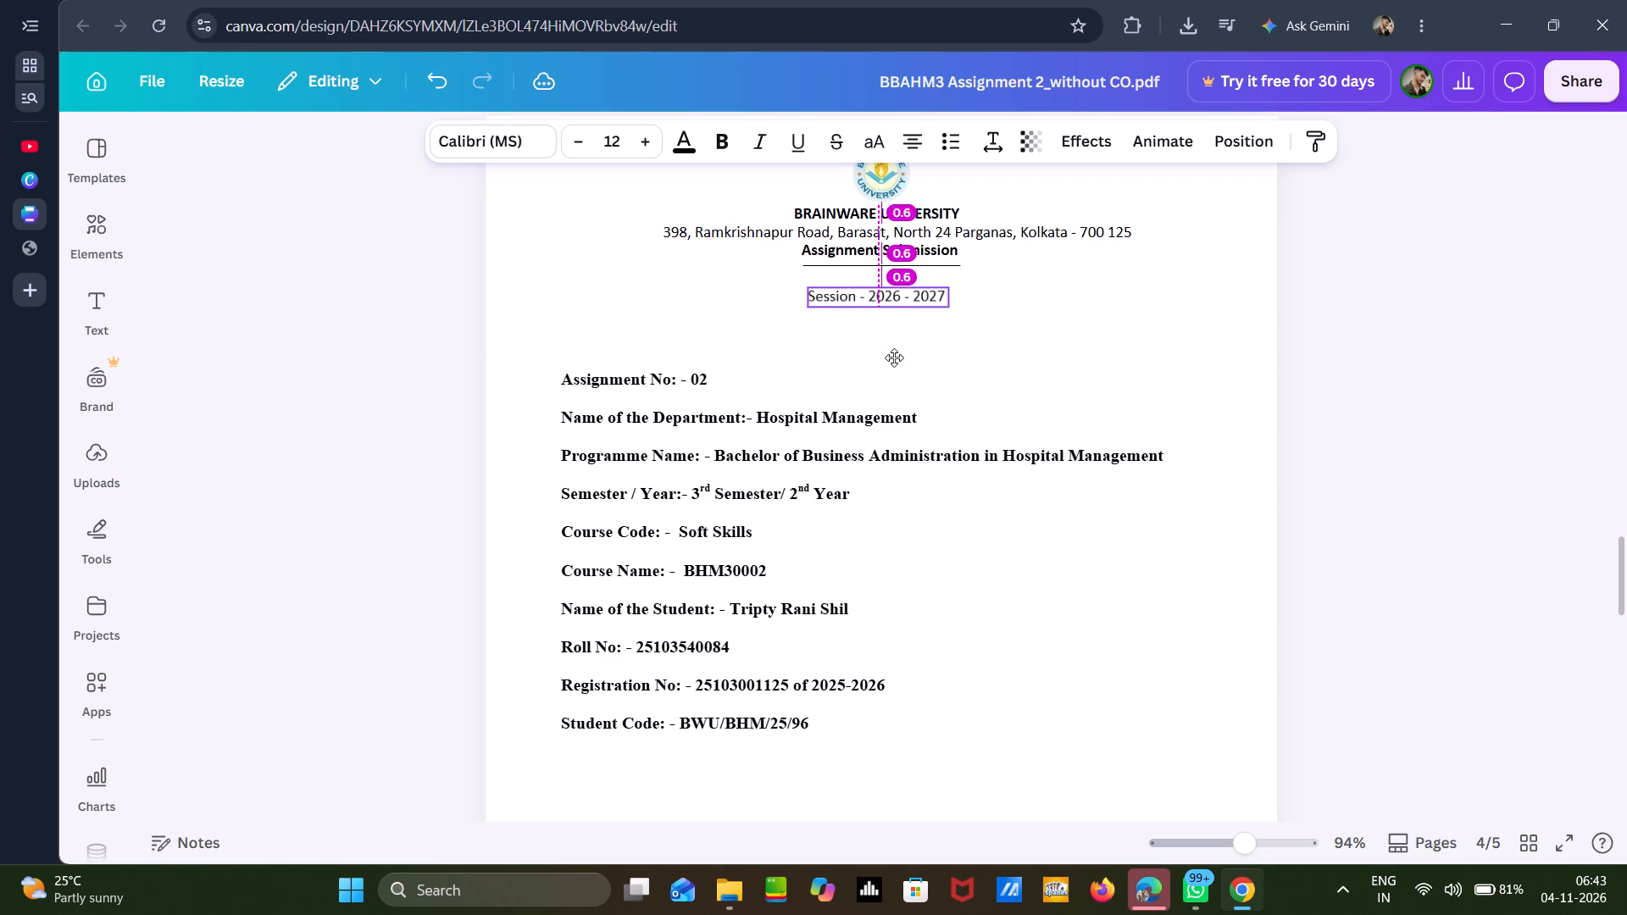
left_click_drag(894, 358, 894, 357)
left_click(991, 314)
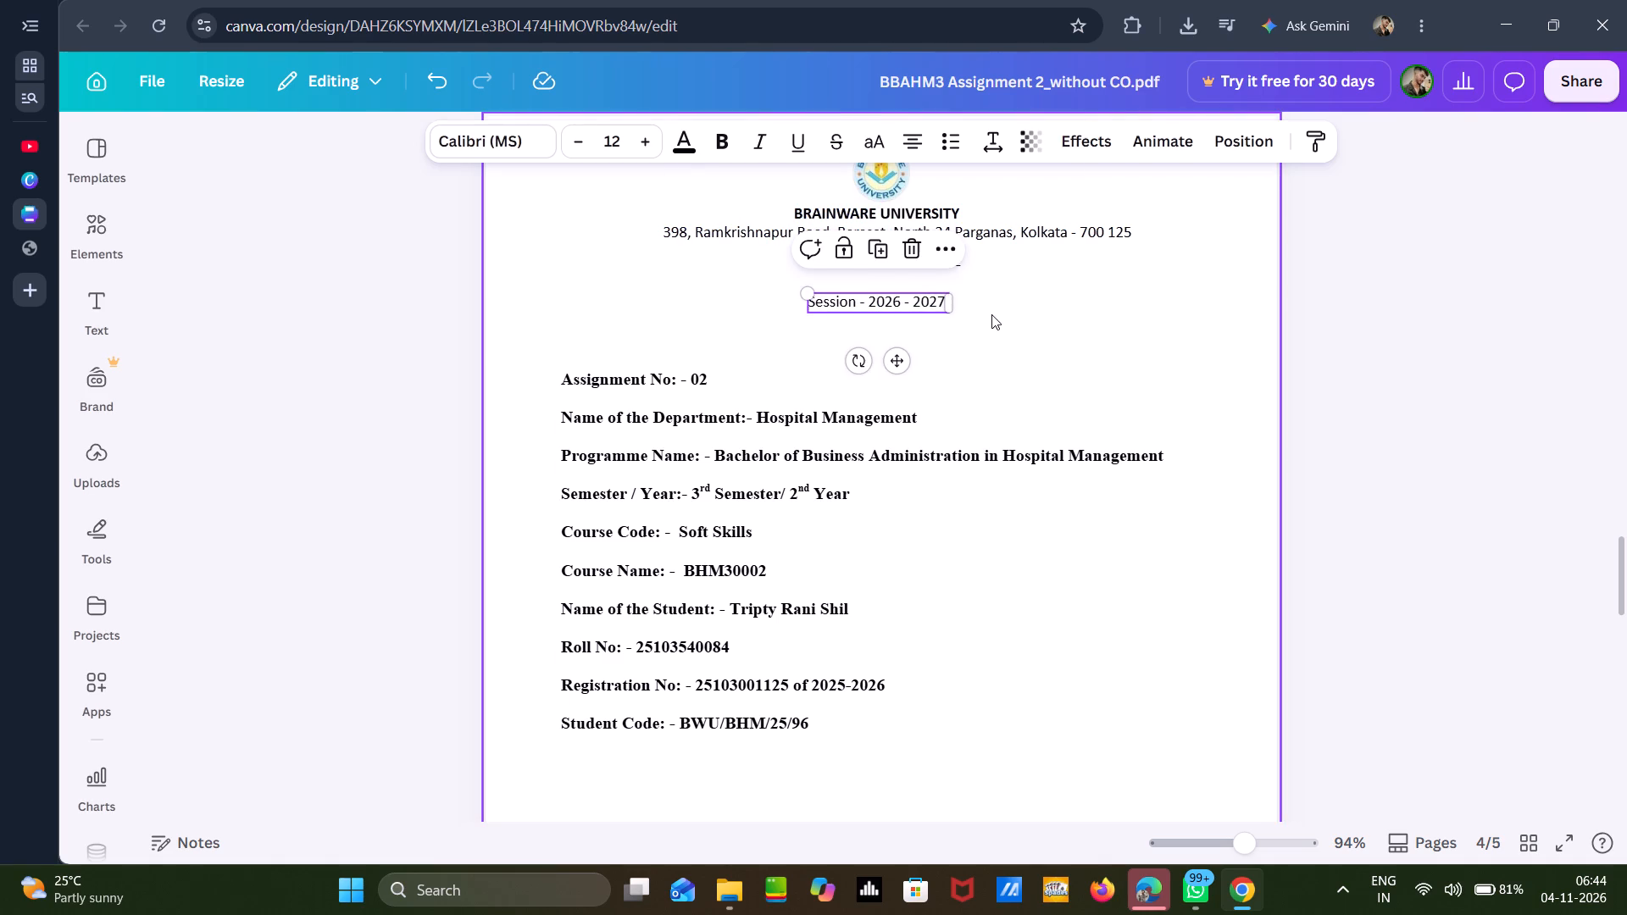
Make the "Session - 2026 - 2027" line in page 4's header bold and deselect it.
left_click(929, 313)
double_click(929, 313)
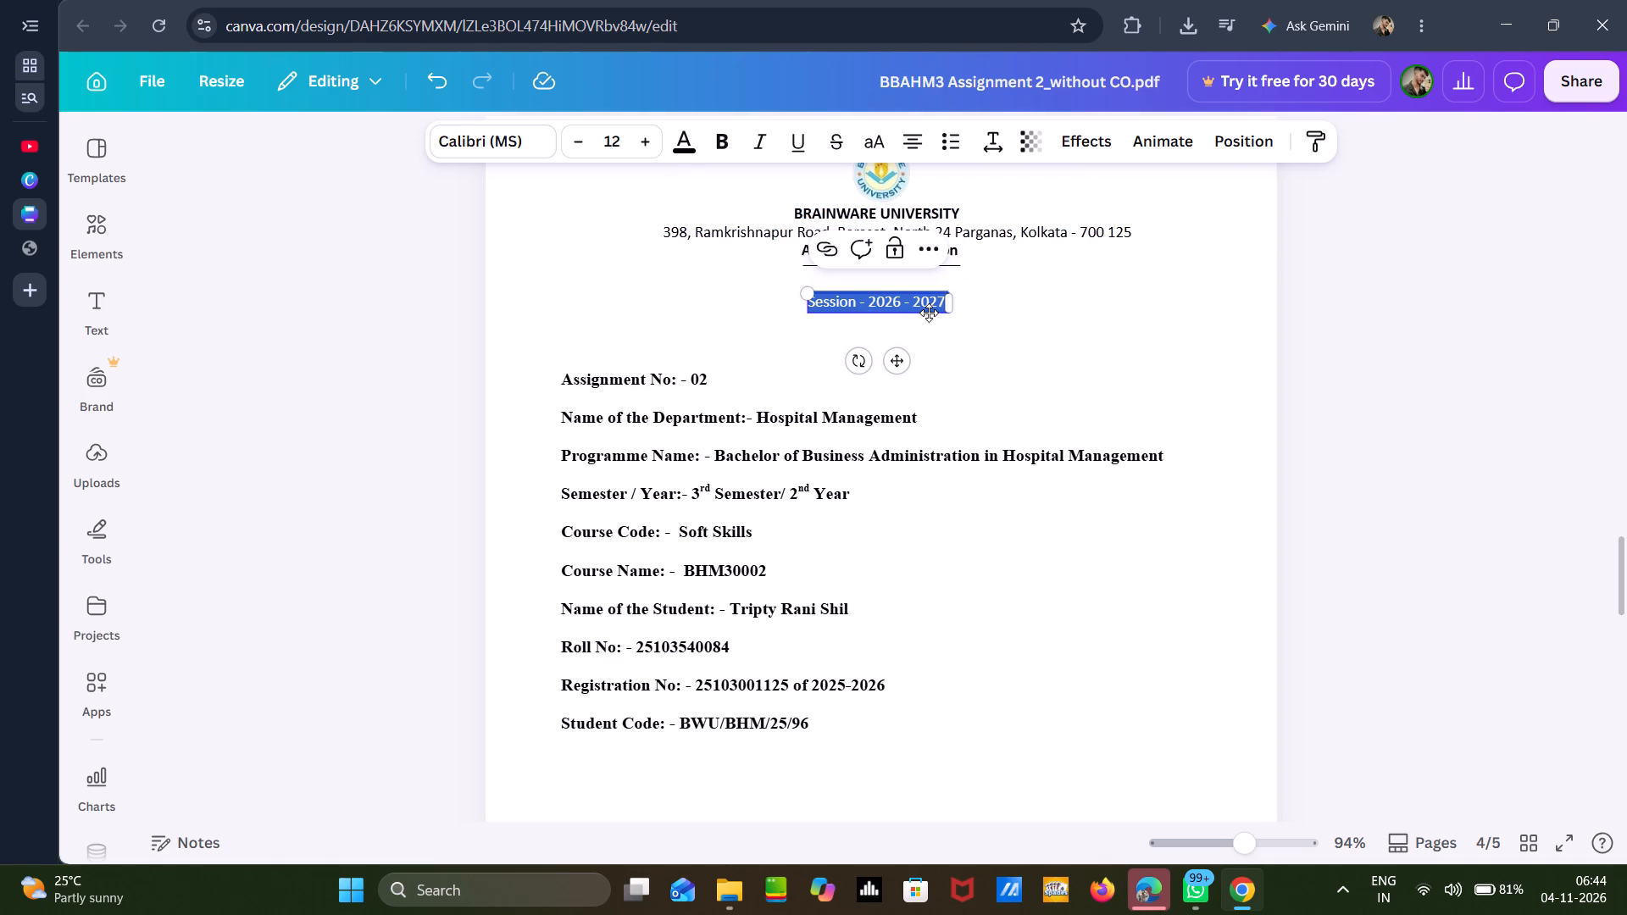
left_click(715, 141)
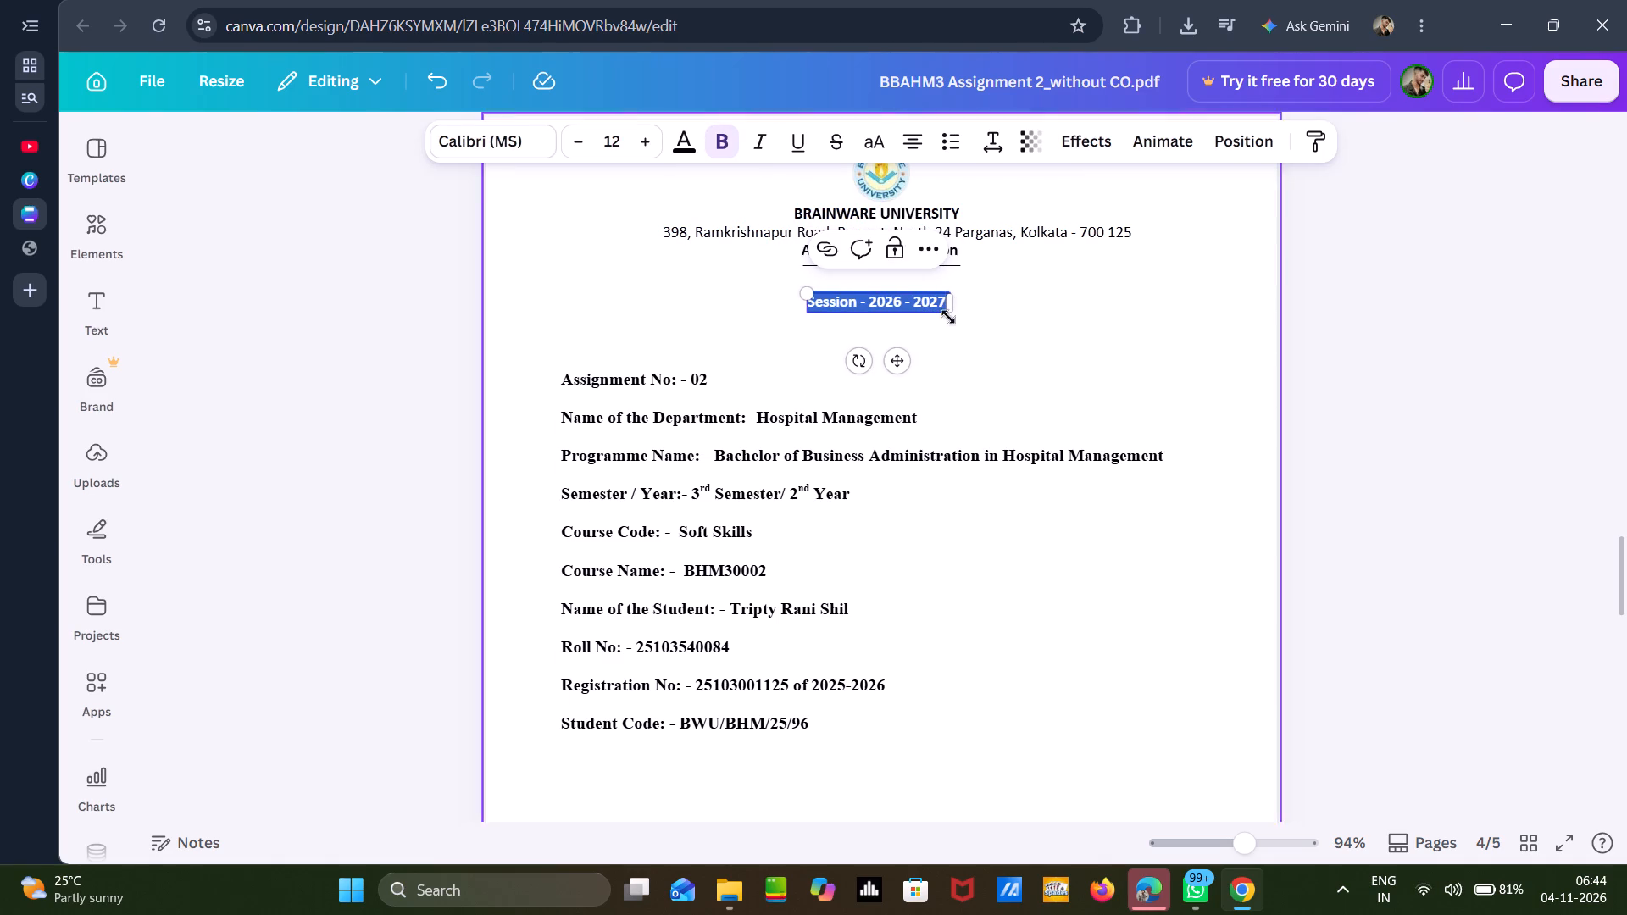
left_click(1071, 401)
left_click(1162, 313)
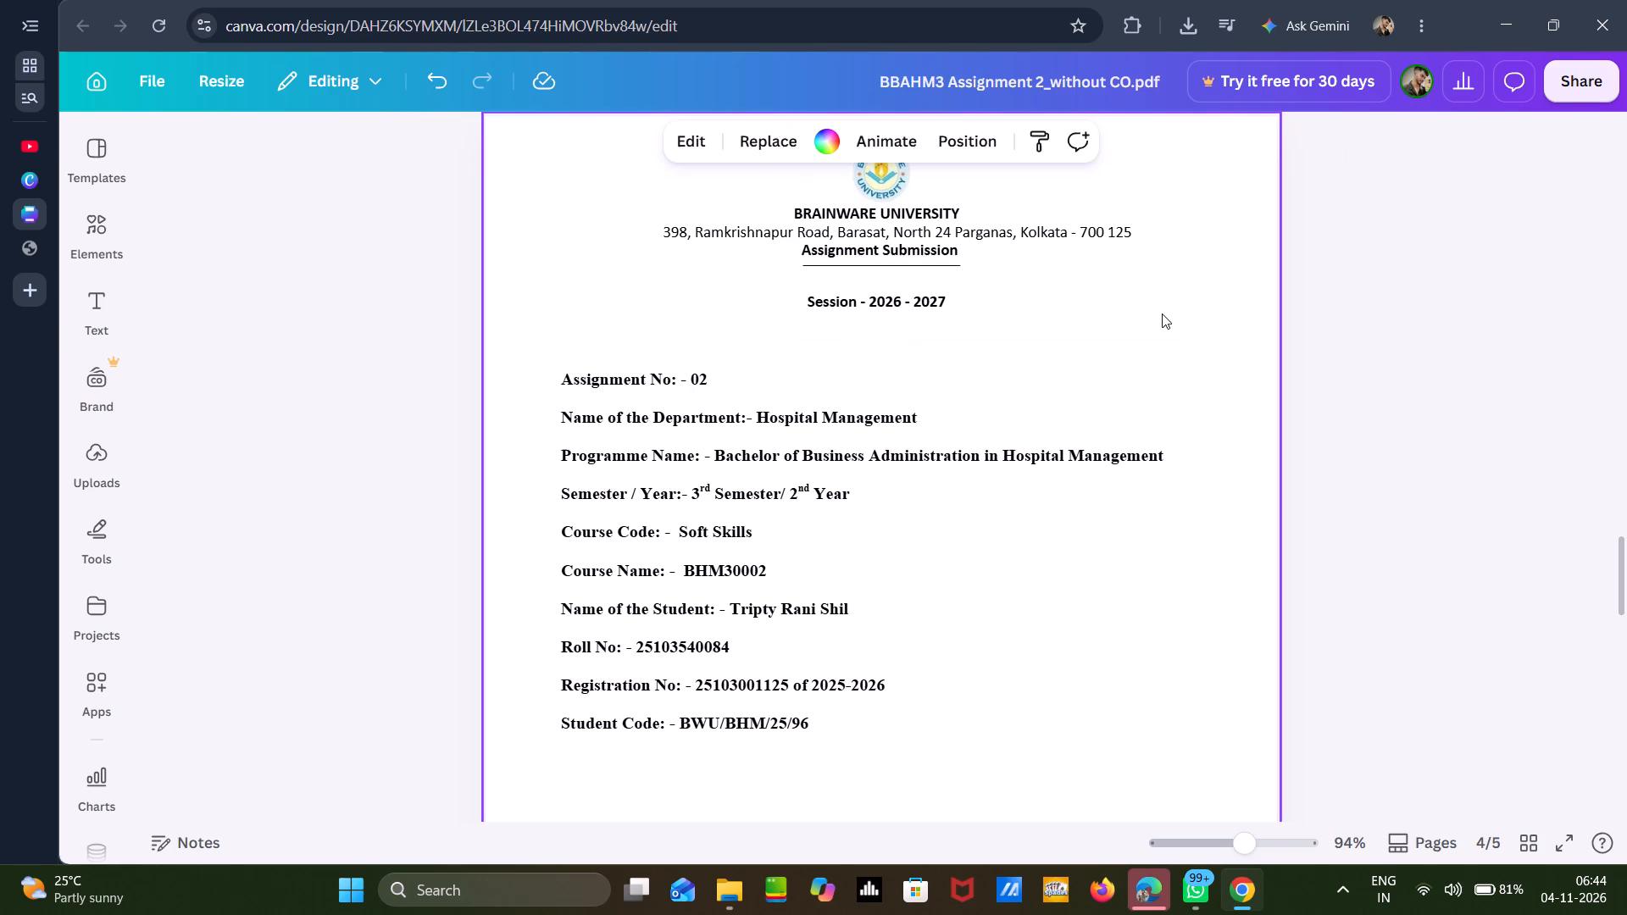
Nudge "Assignment Submission" in page 4's header slightly down towards its underline, compare with page 5, and deselect it.
left_click(1046, 238)
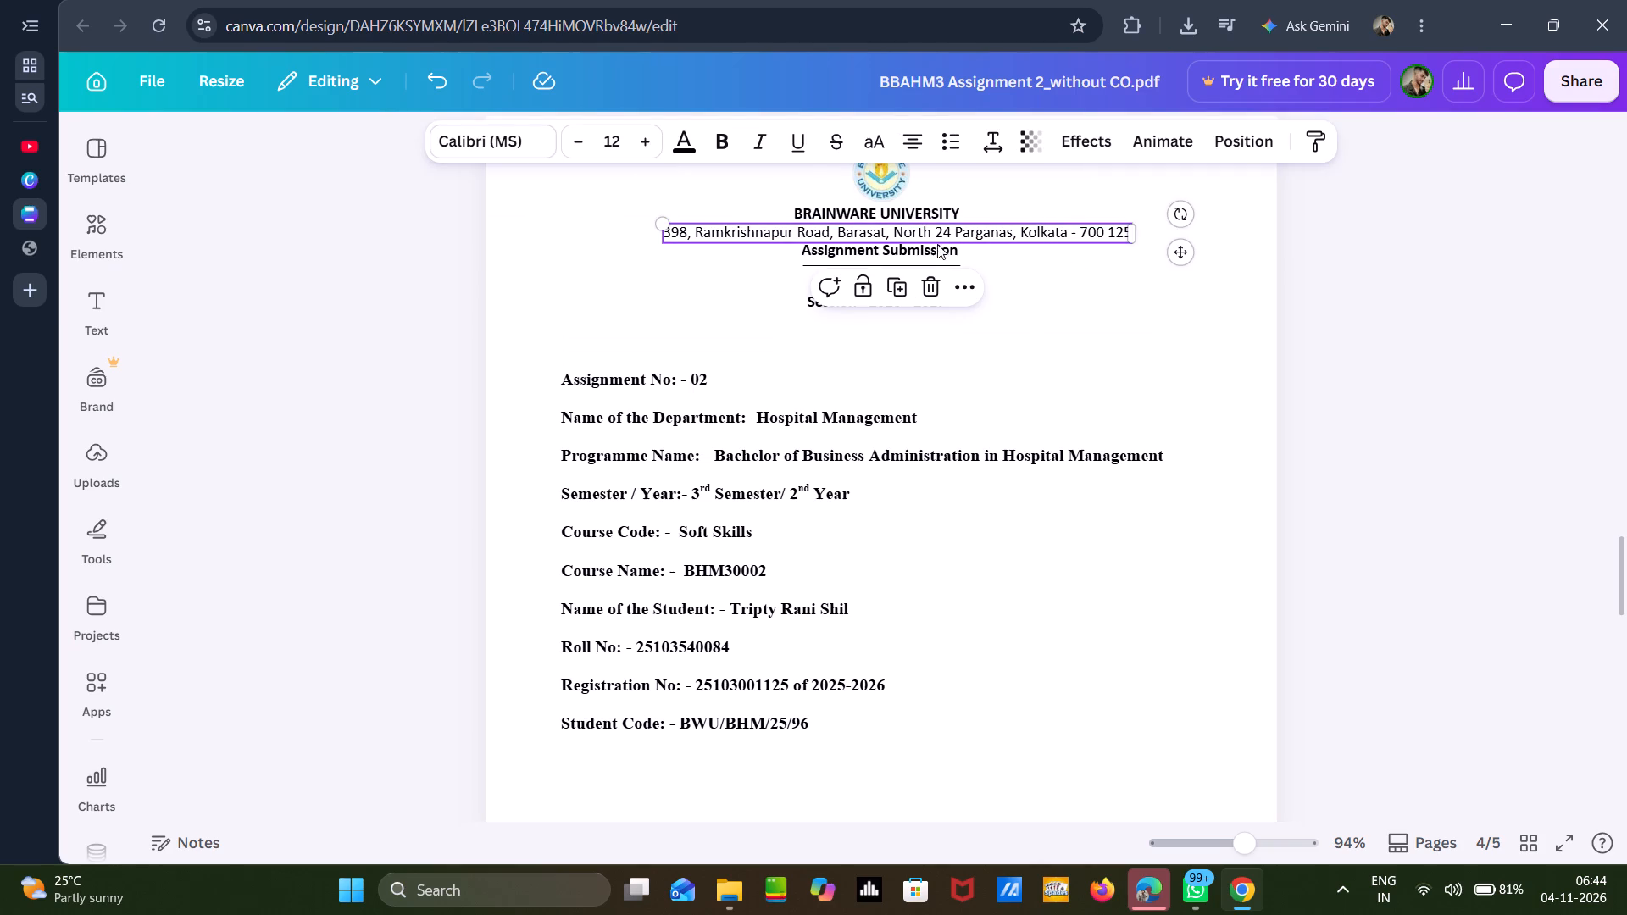
left_click(1067, 297)
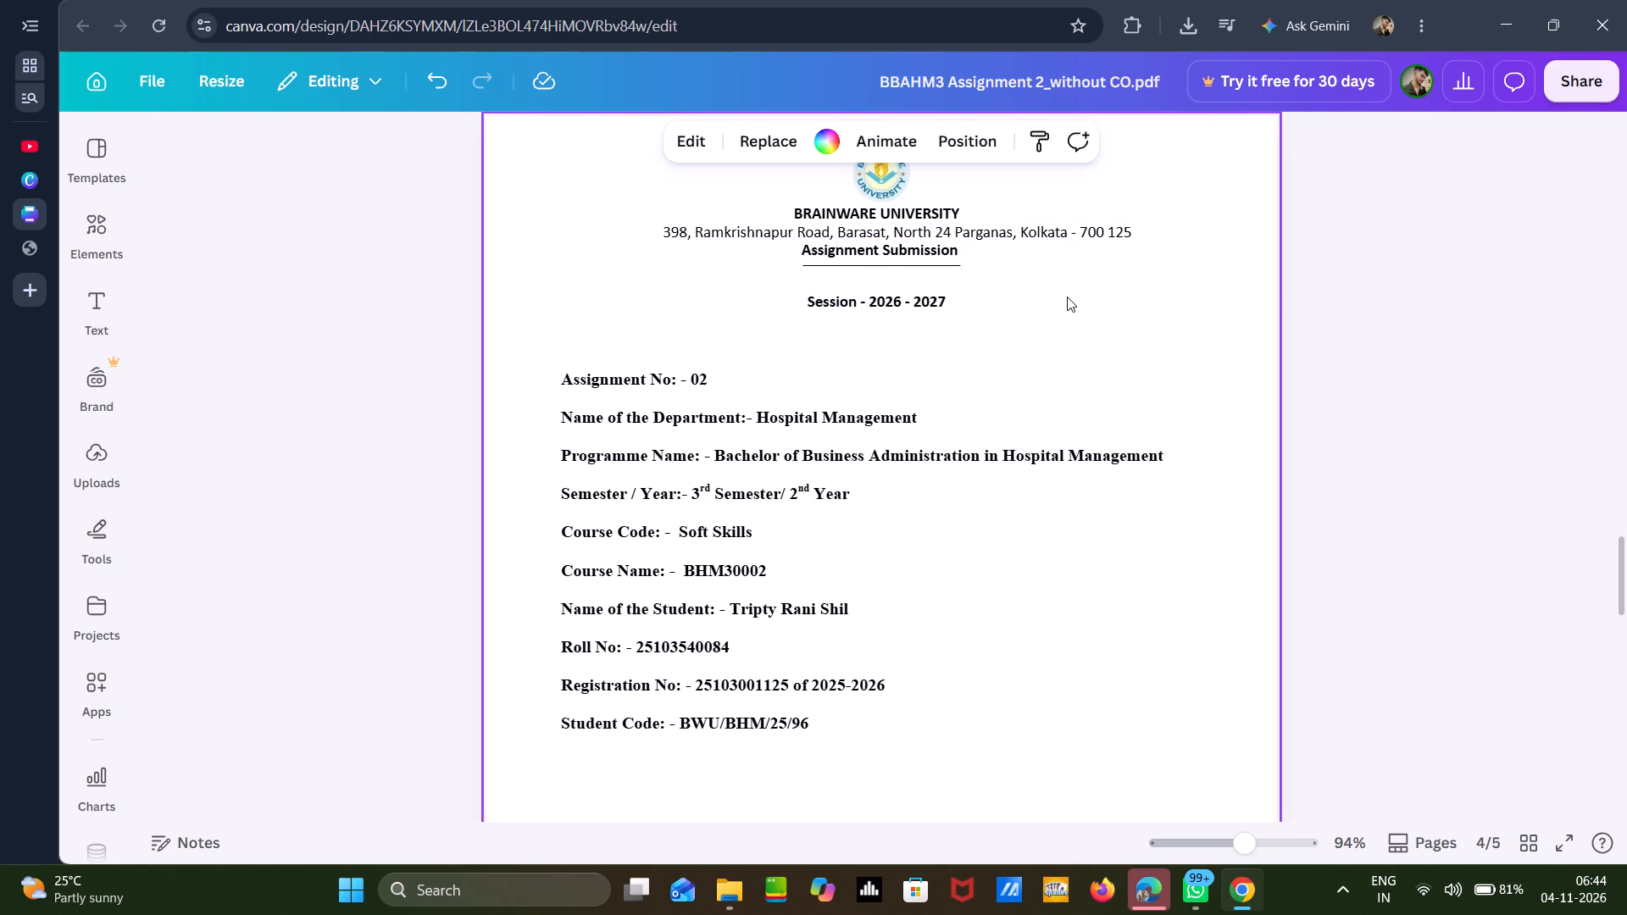
left_click(928, 252)
key("Down")
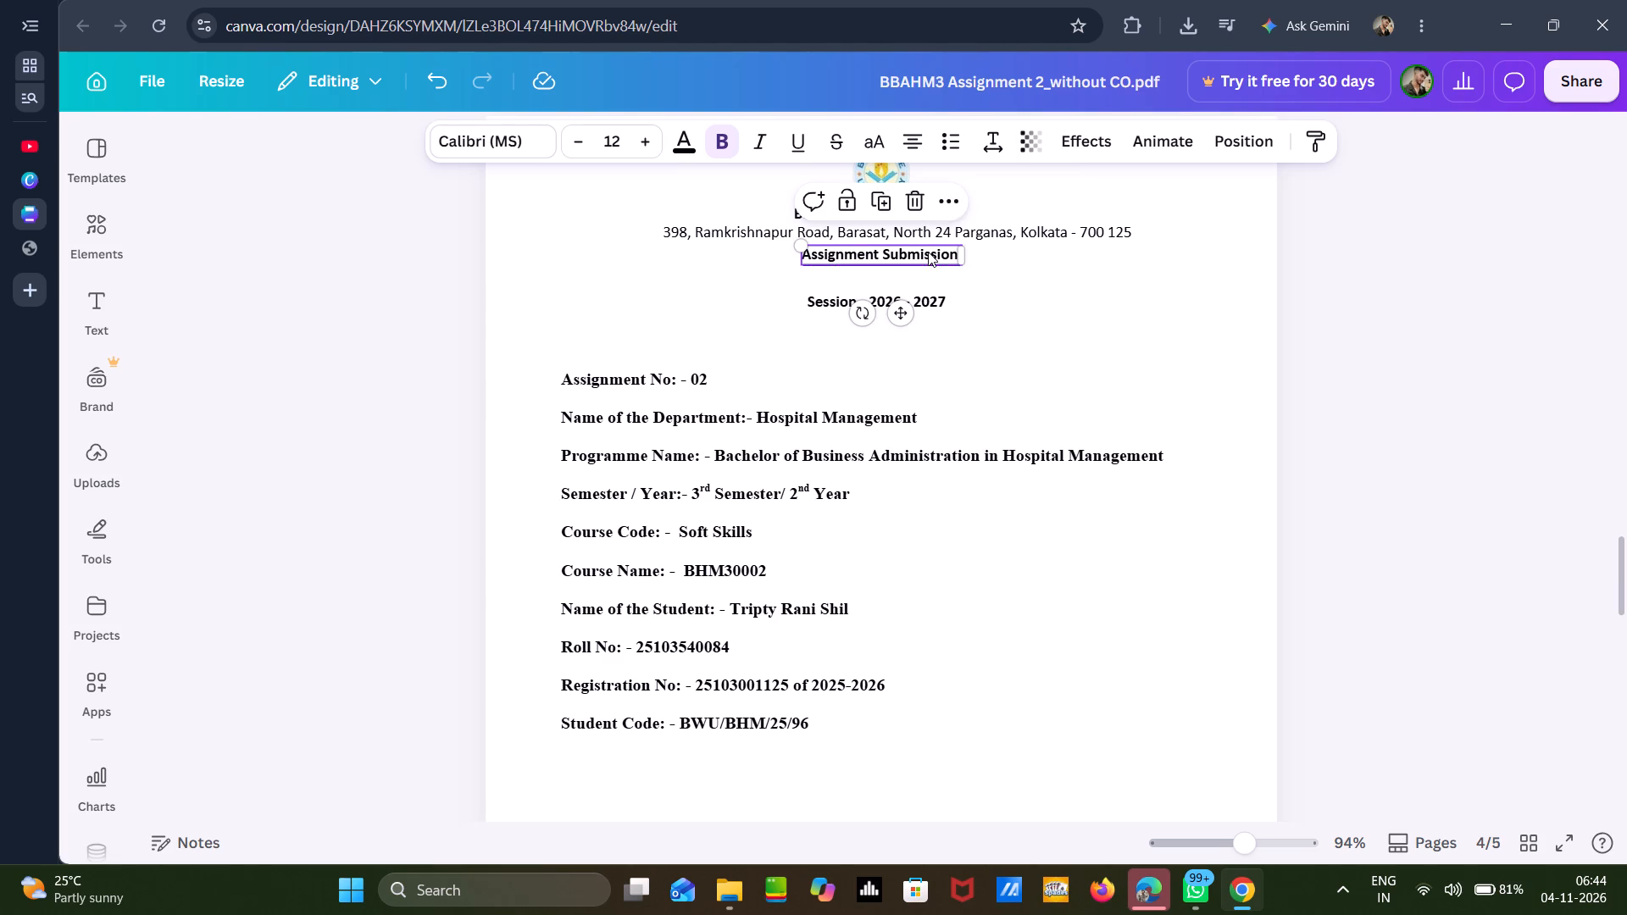
scroll(928, 252, "down", 1)
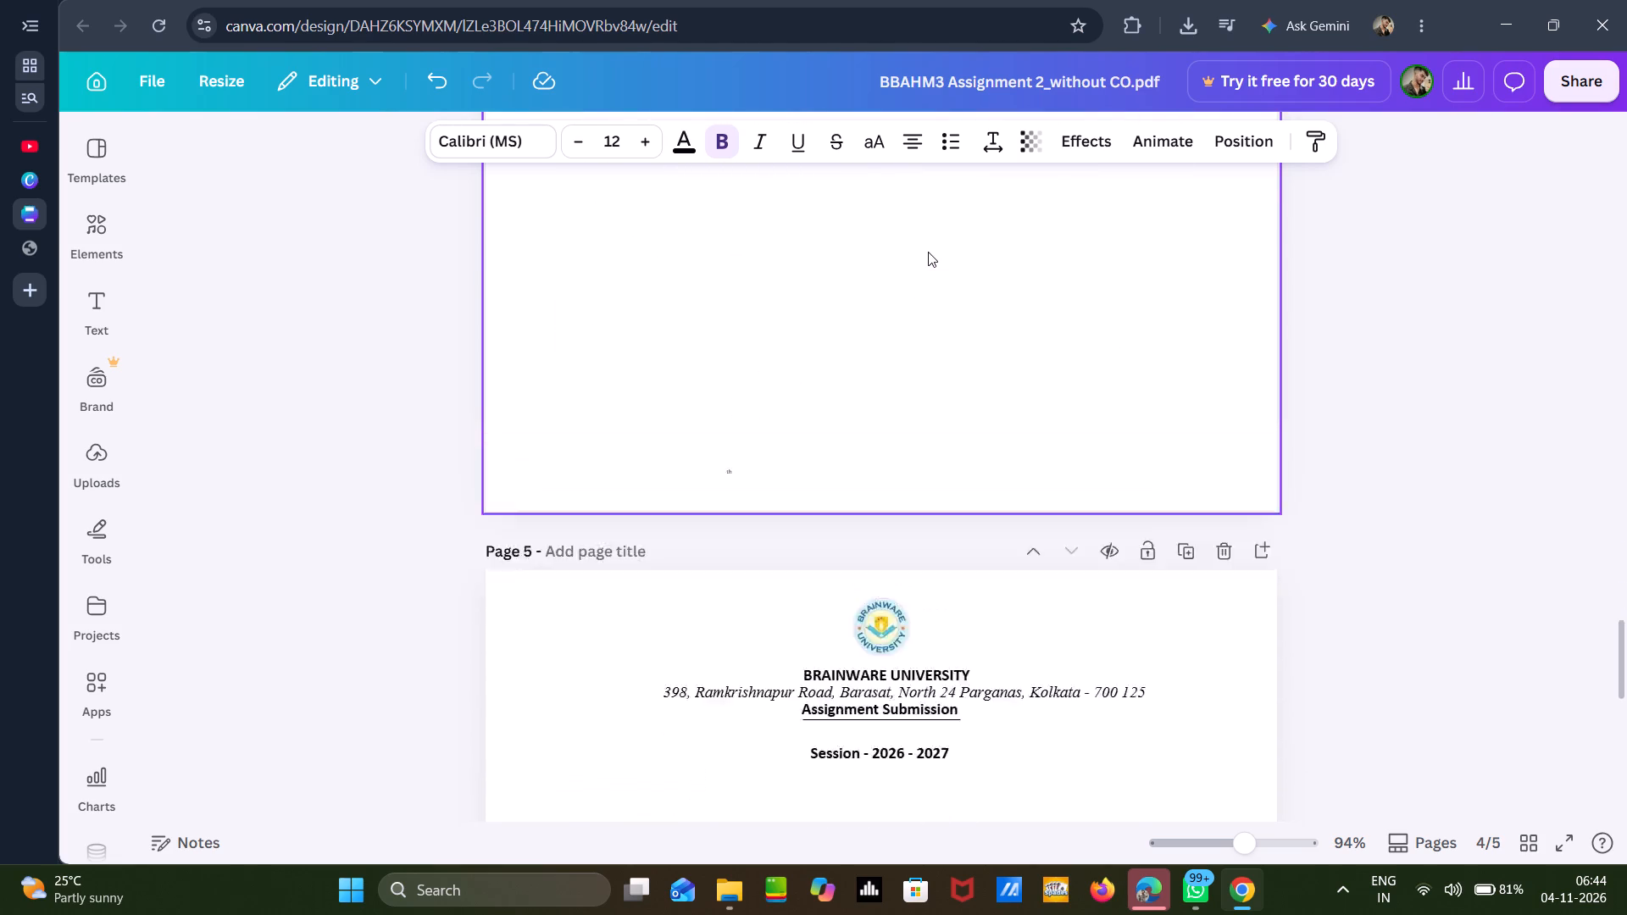
scroll(928, 252, "down", 1)
left_click(1062, 238)
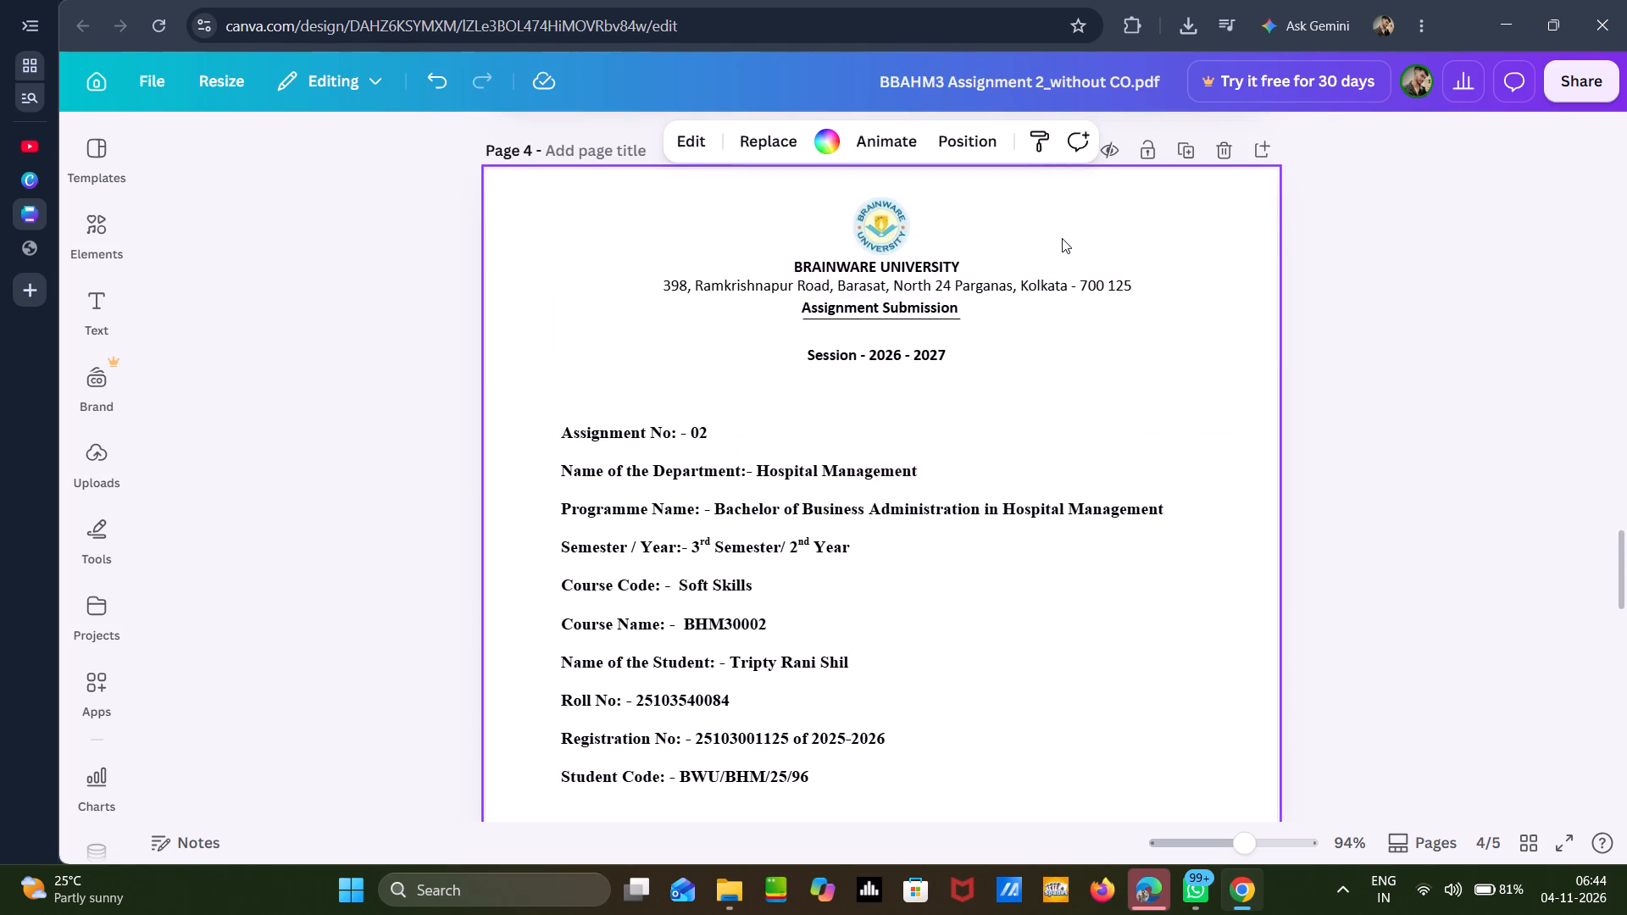
Copy the "BRAINWARE UNIVERSITY" title from page 4's header and paste it onto page 3.
scroll(1062, 238, "up", 2)
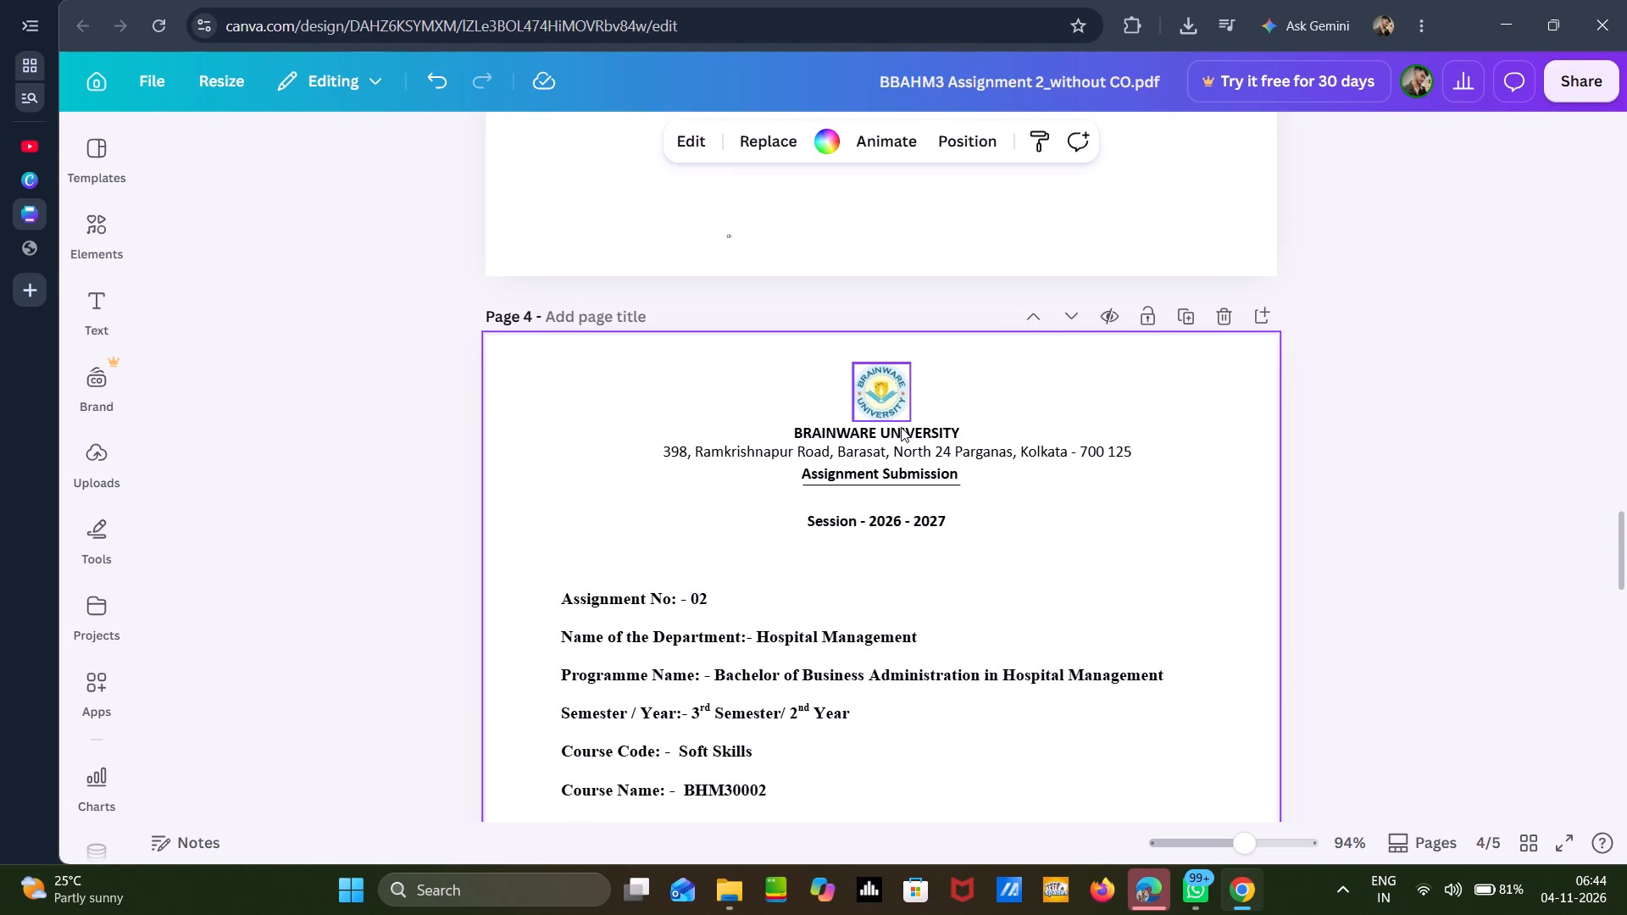
double_click(901, 427)
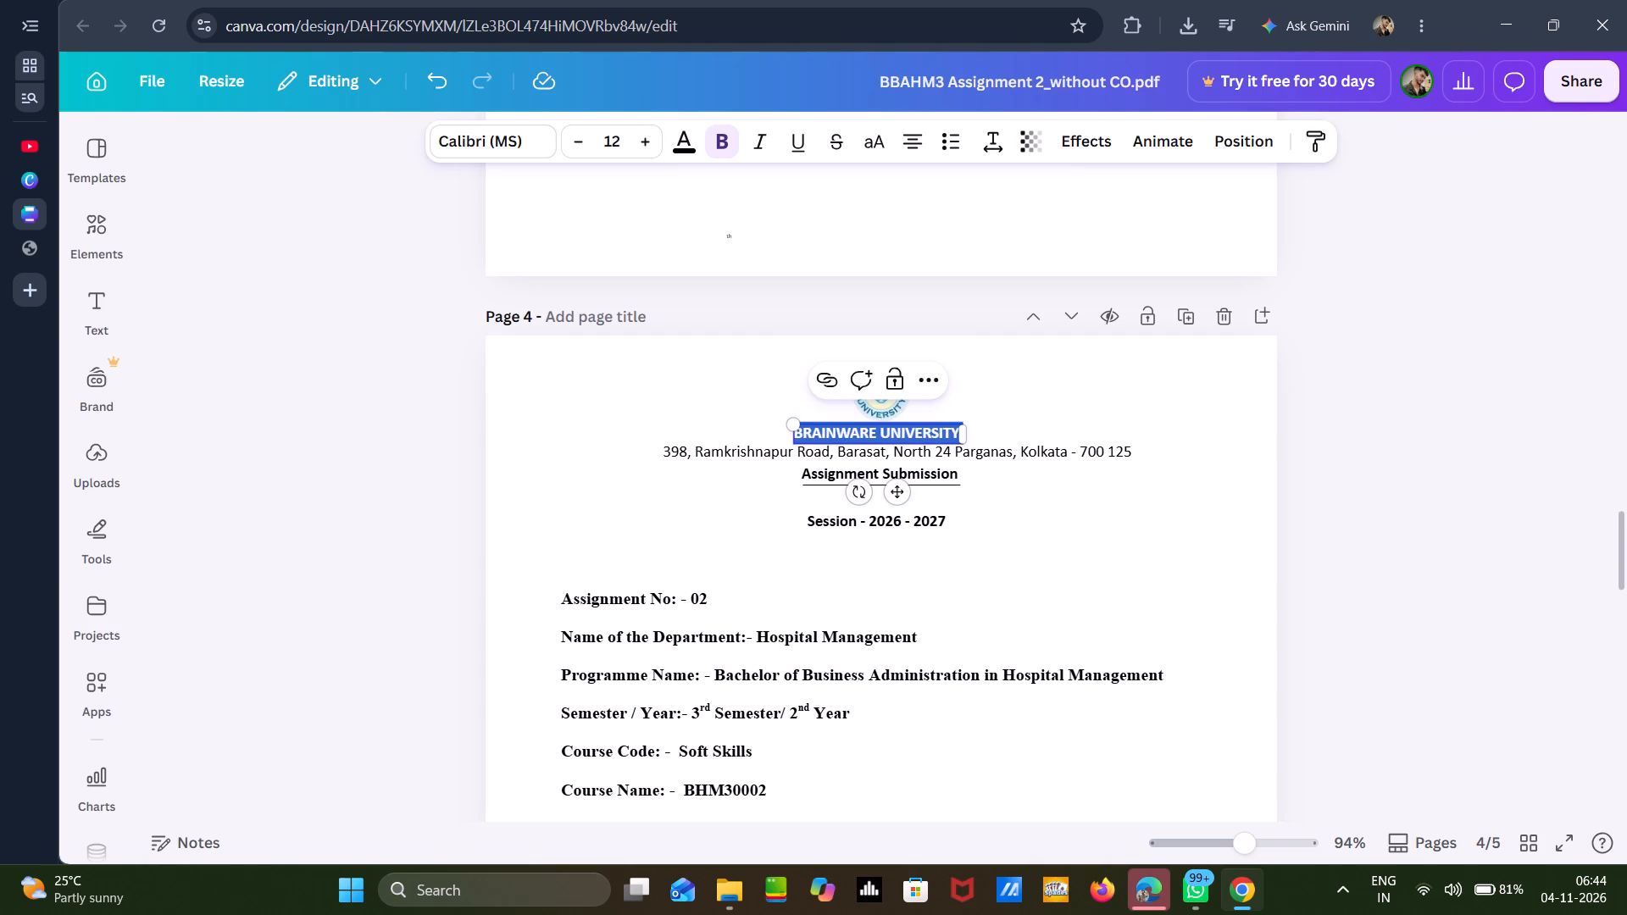
key("ctrl+c")
scroll(901, 427, "up", 5)
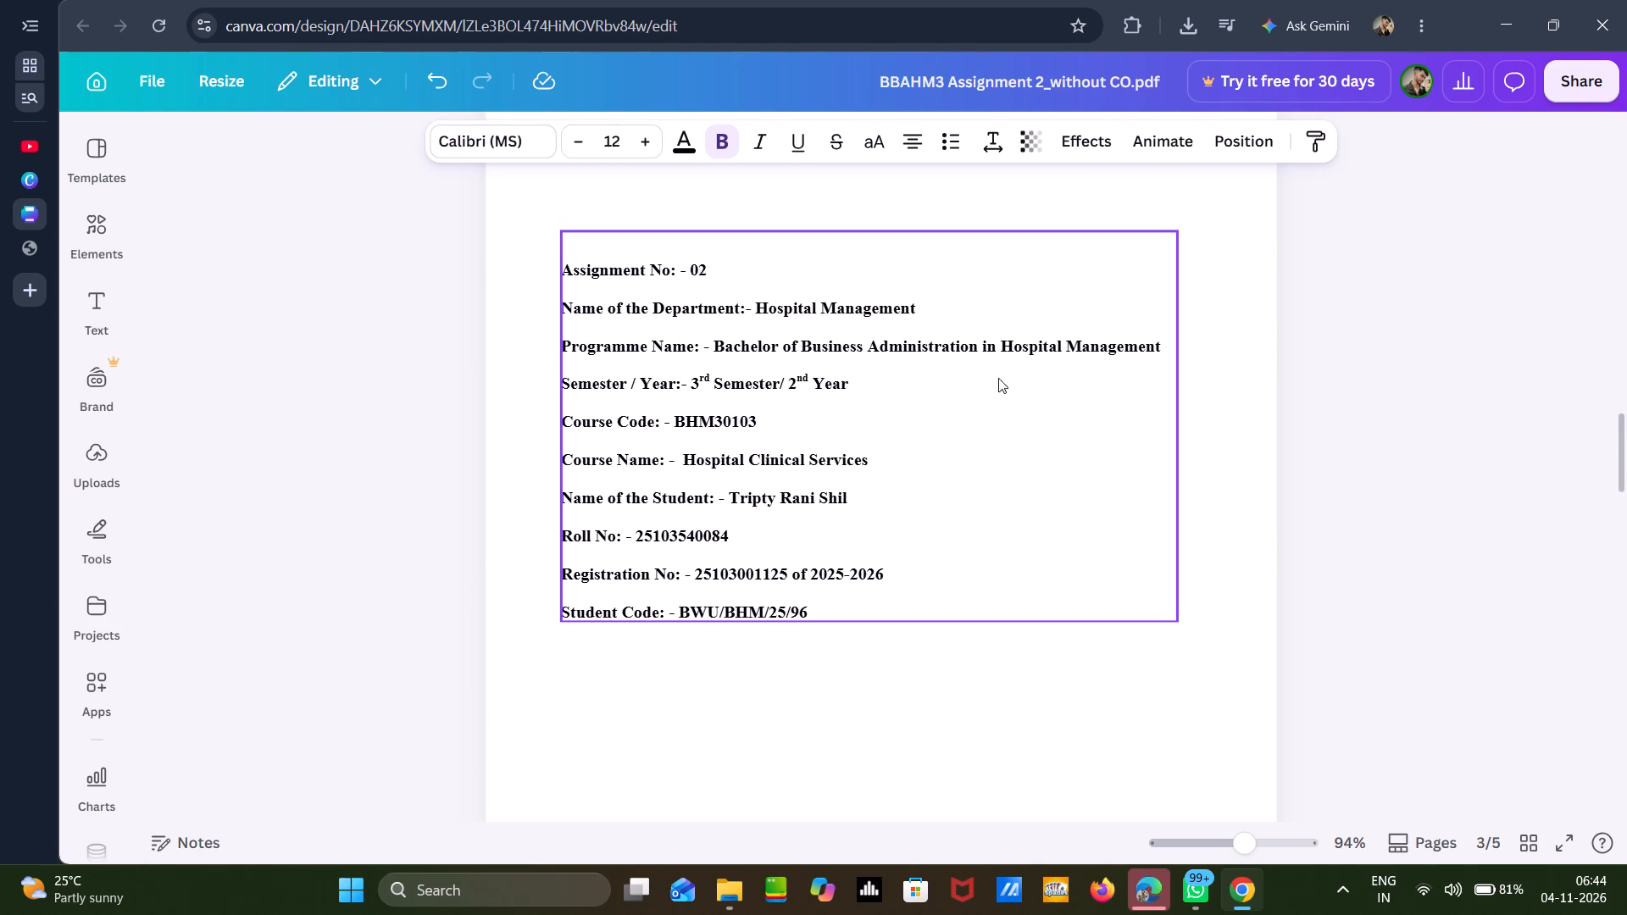
left_click(1120, 671)
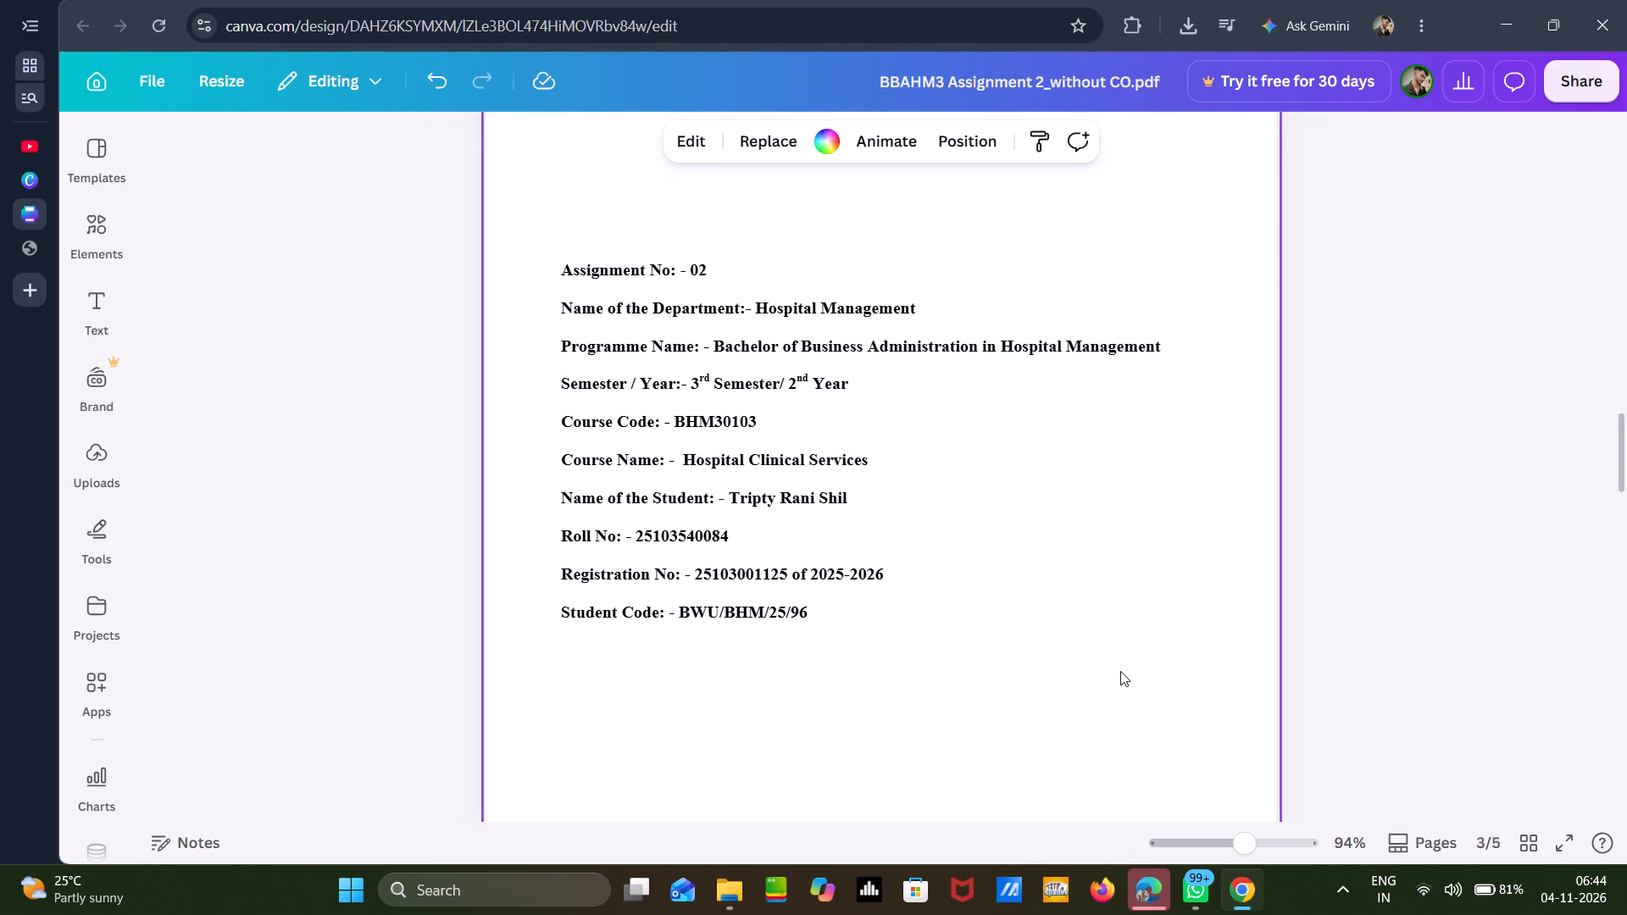
key("ctrl+v")
Copy the university address line from page 4's header and paste it onto page 3.
scroll(1120, 671, "down", 3)
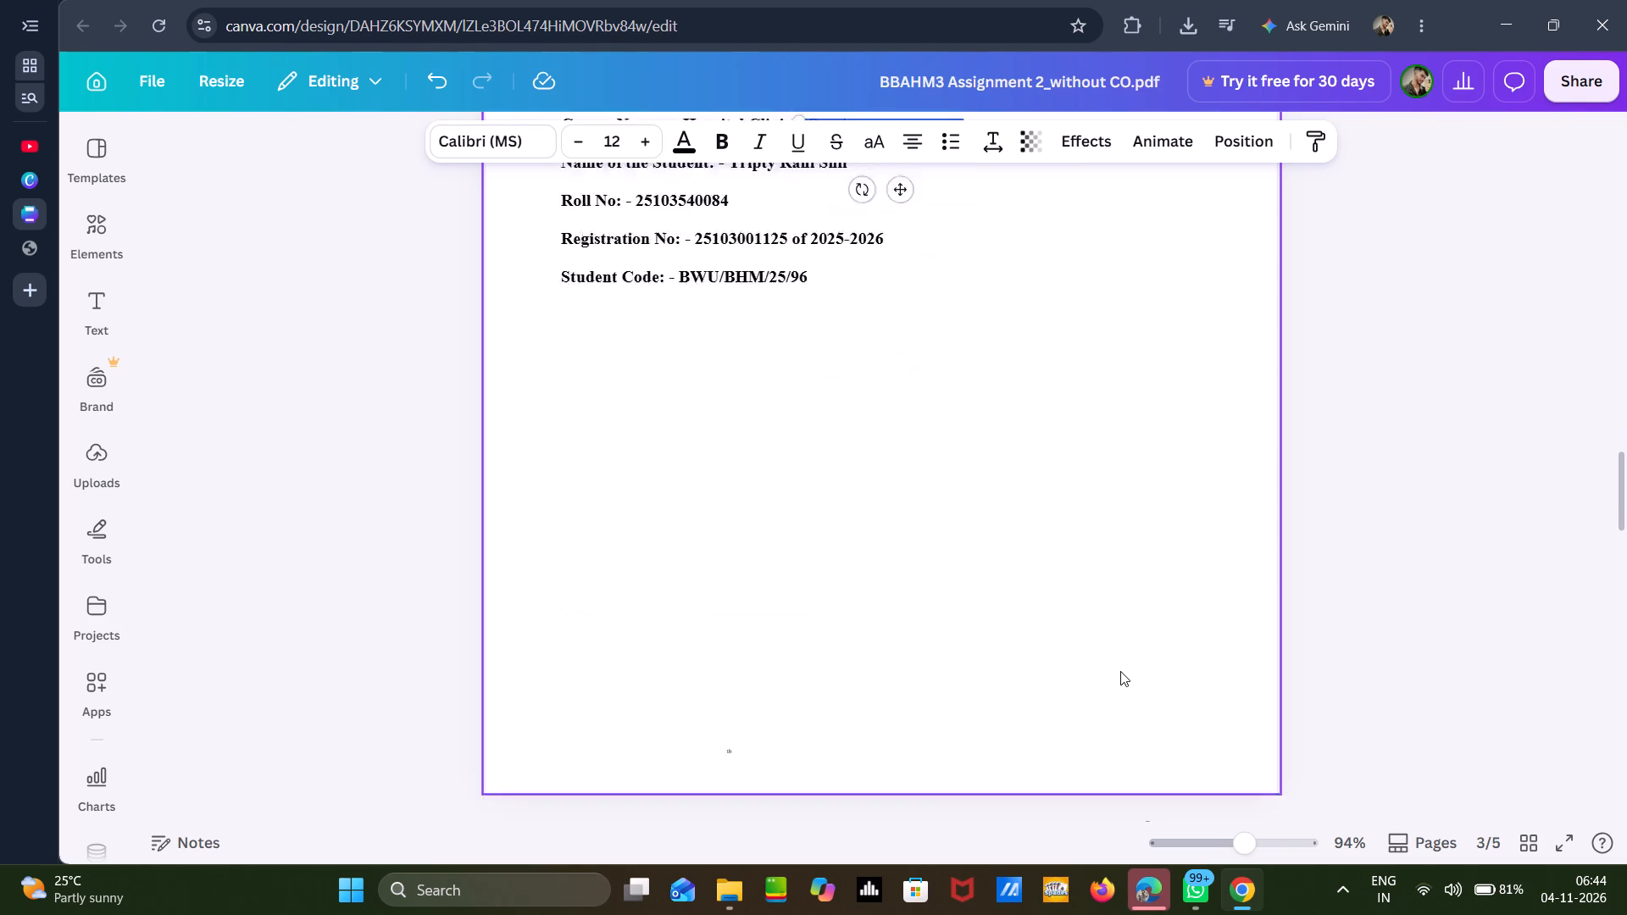
scroll(1120, 671, "down", 2)
double_click(1069, 701)
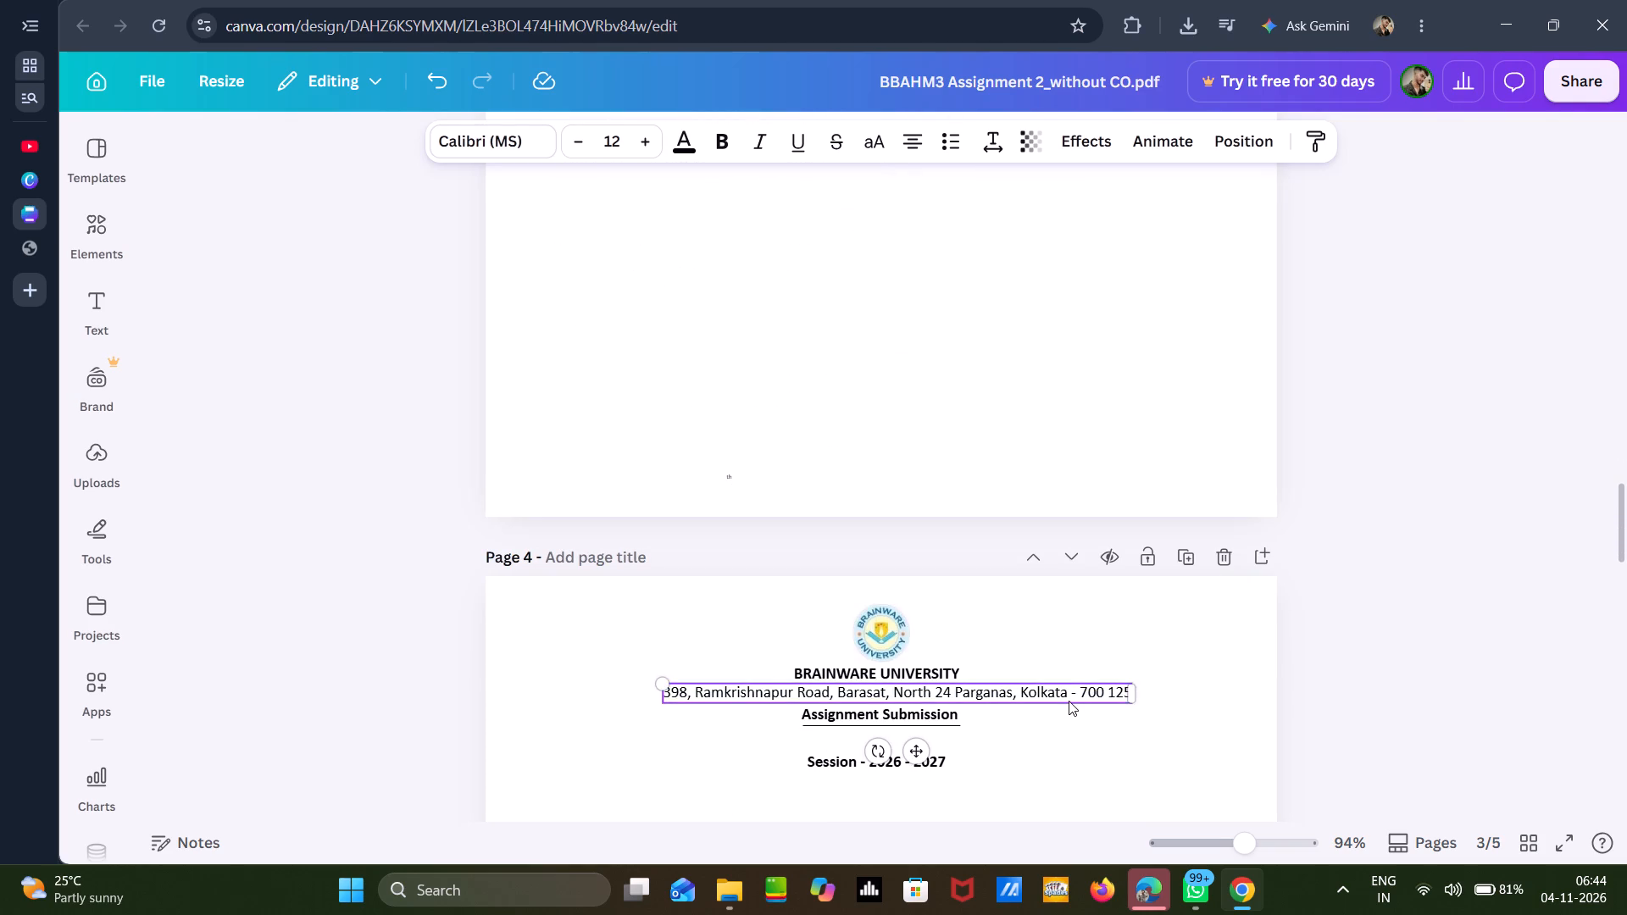
key("ctrl+c")
scroll(1069, 701, "up", 1)
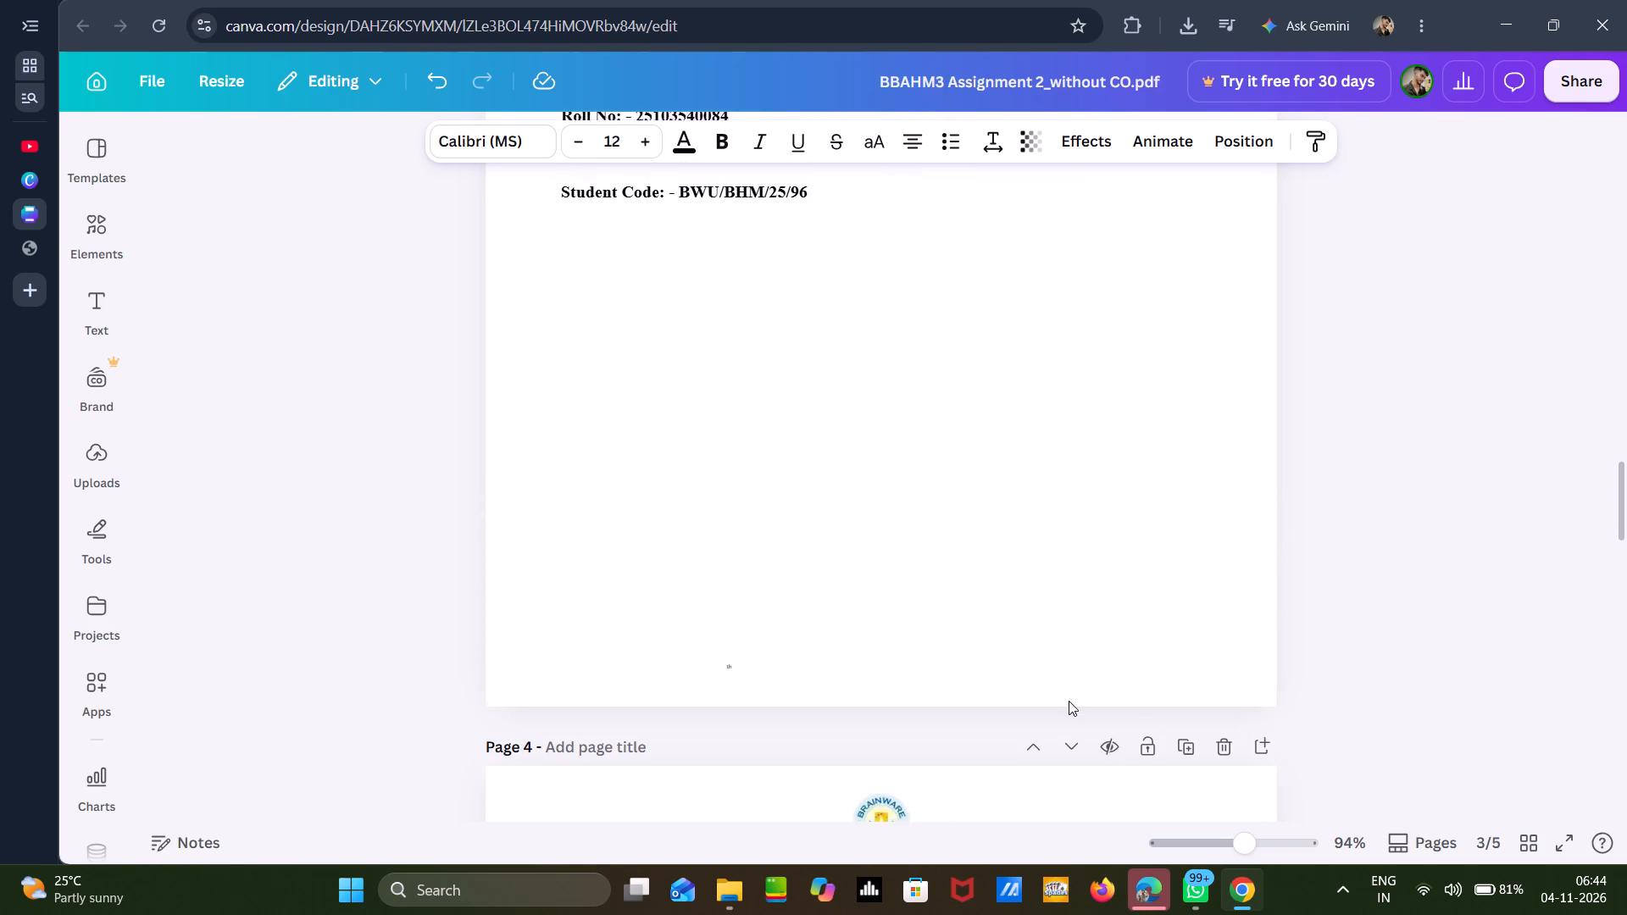
scroll(1069, 701, "up", 1)
left_click(1074, 669)
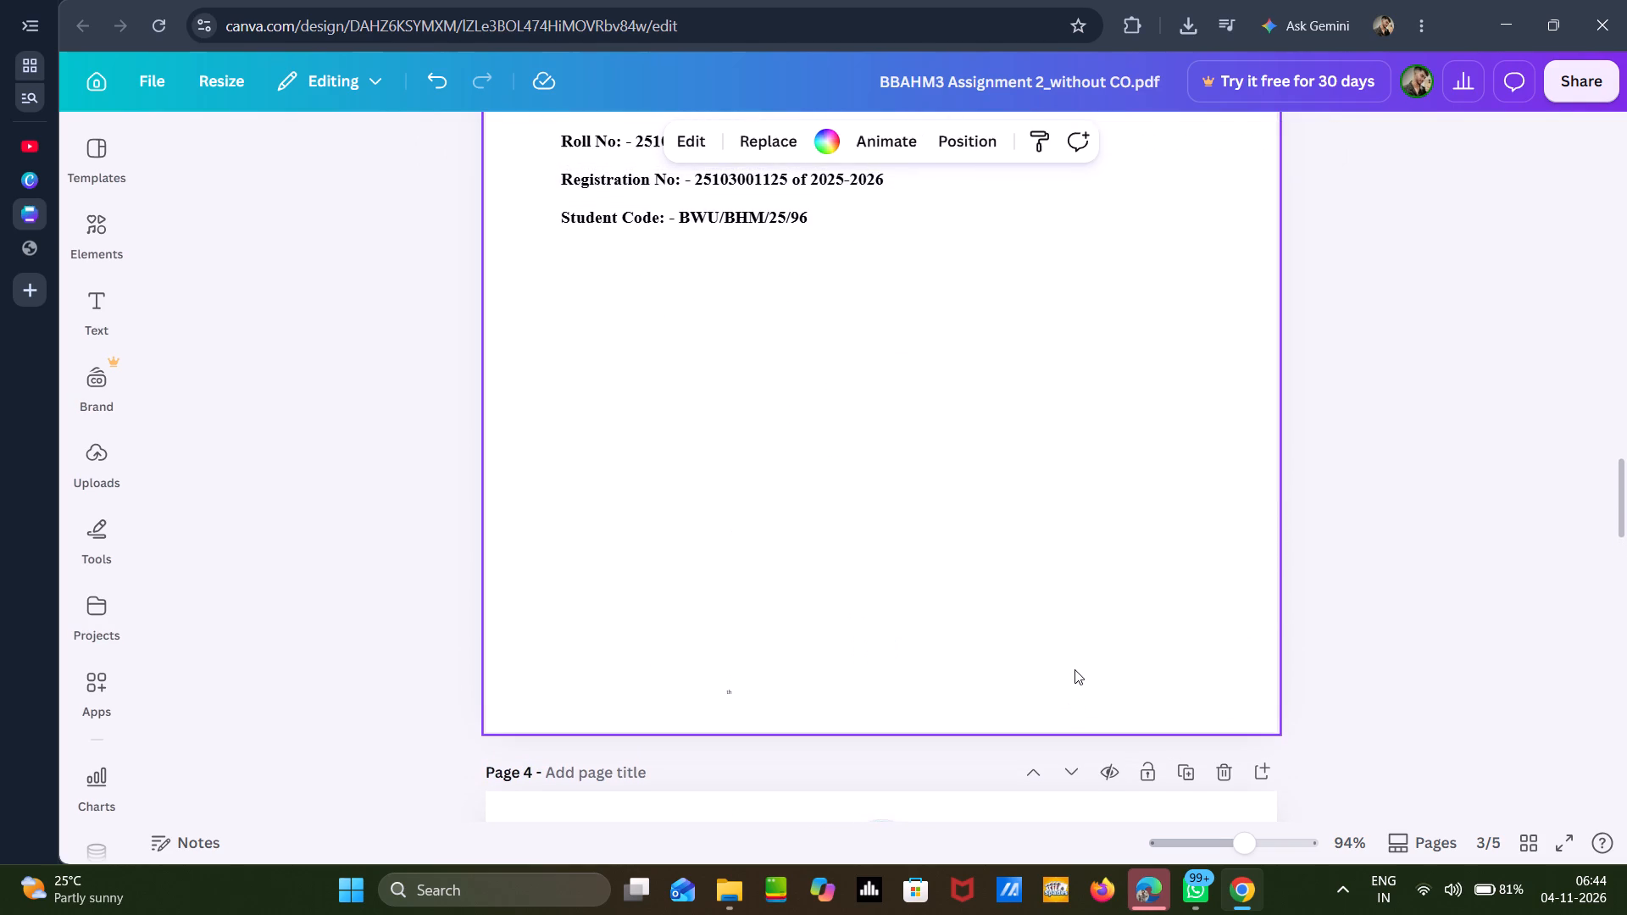
key("ctrl+v")
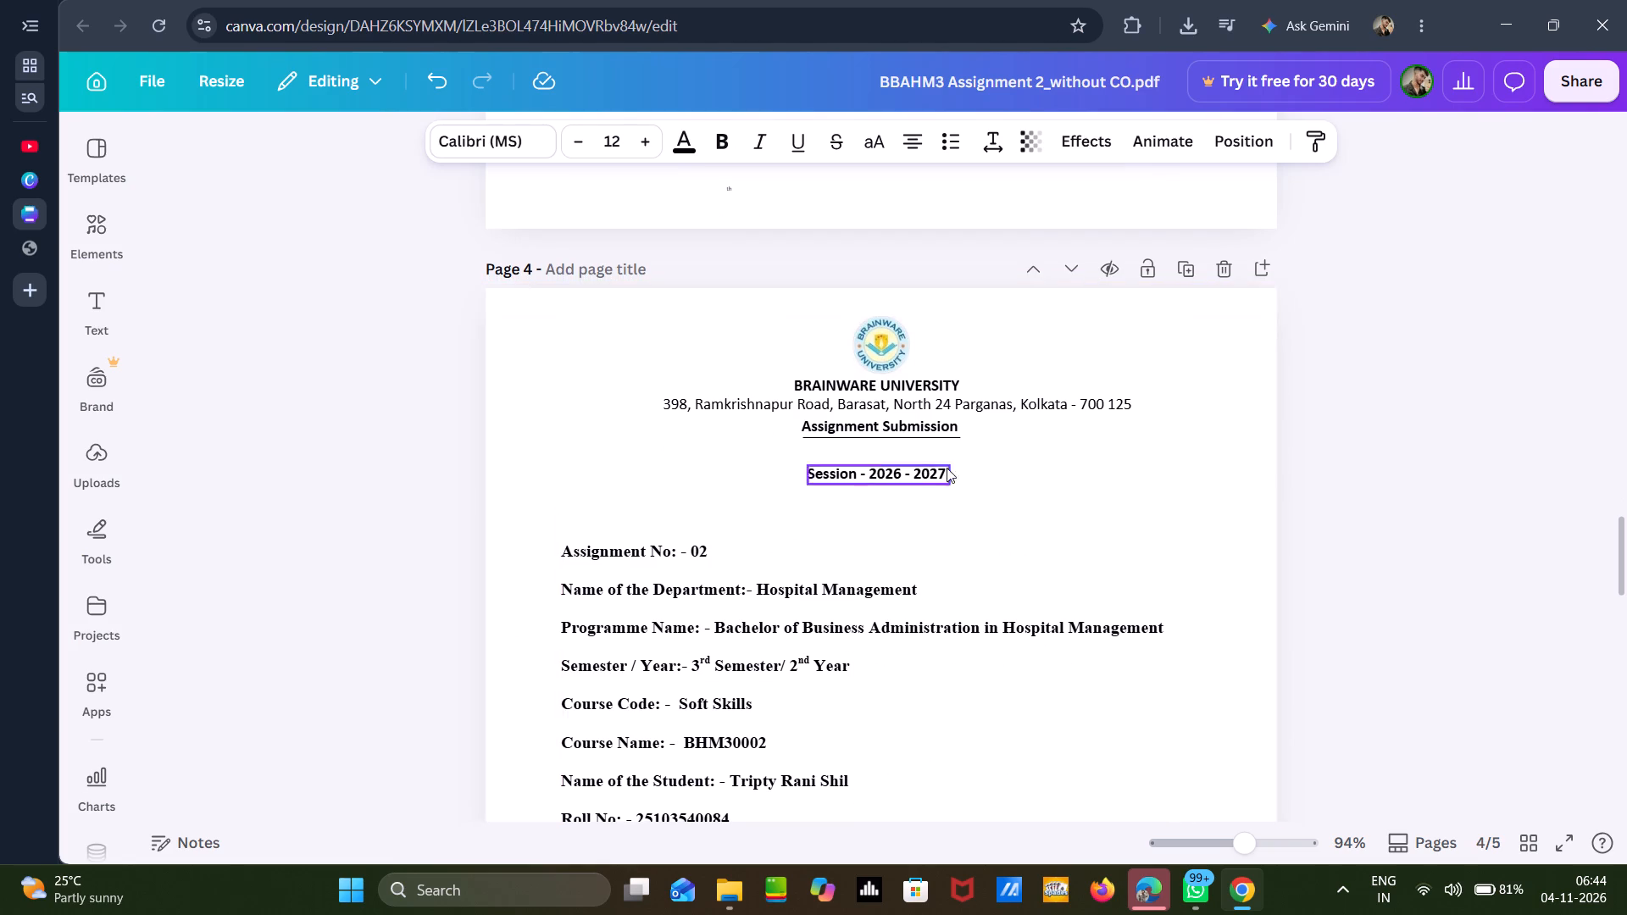
Copy the "Assignment Submission" text from page 4's header and paste it onto page 3.
double_click(920, 431)
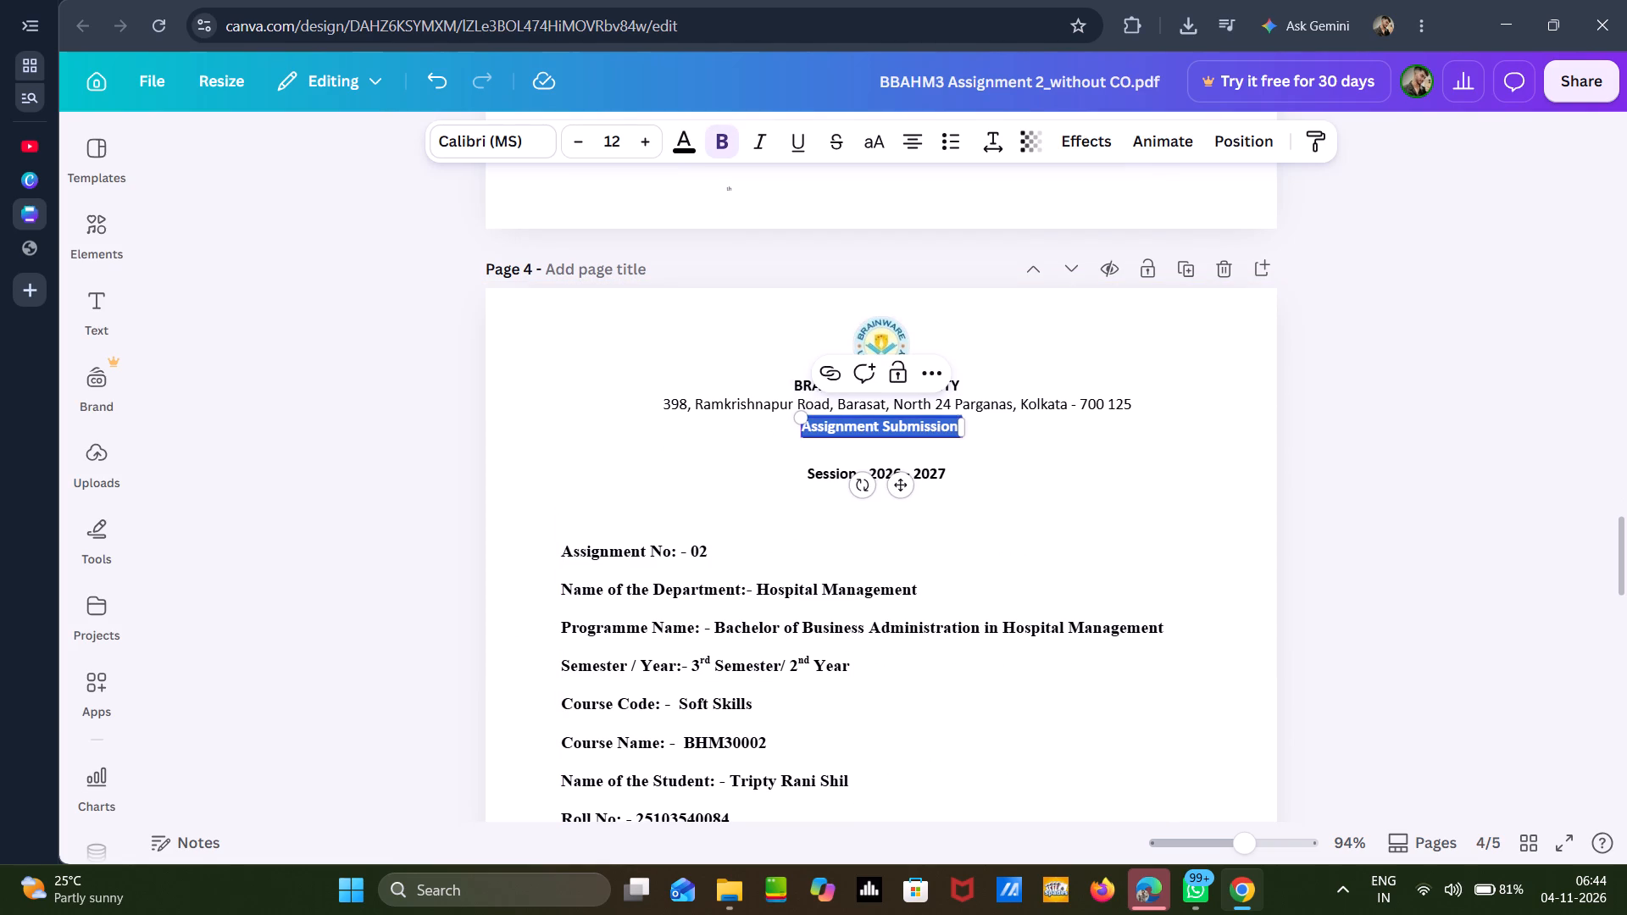
key("ctrl+c")
scroll(1063, 365, "up", 2)
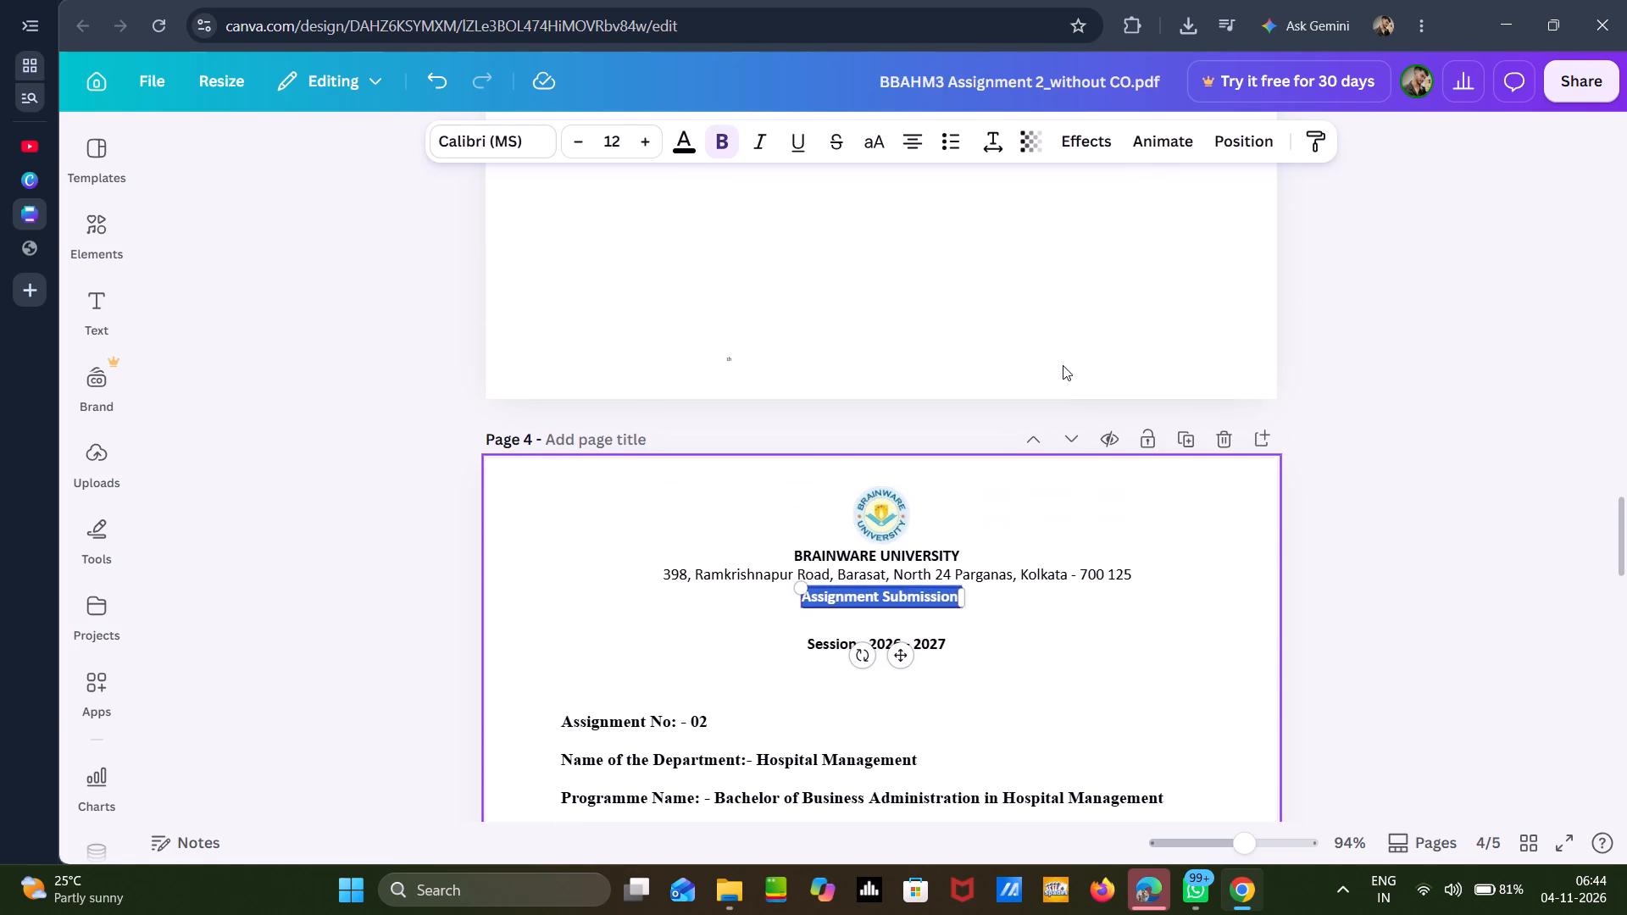
left_click(1018, 346)
key("ctrl+v")
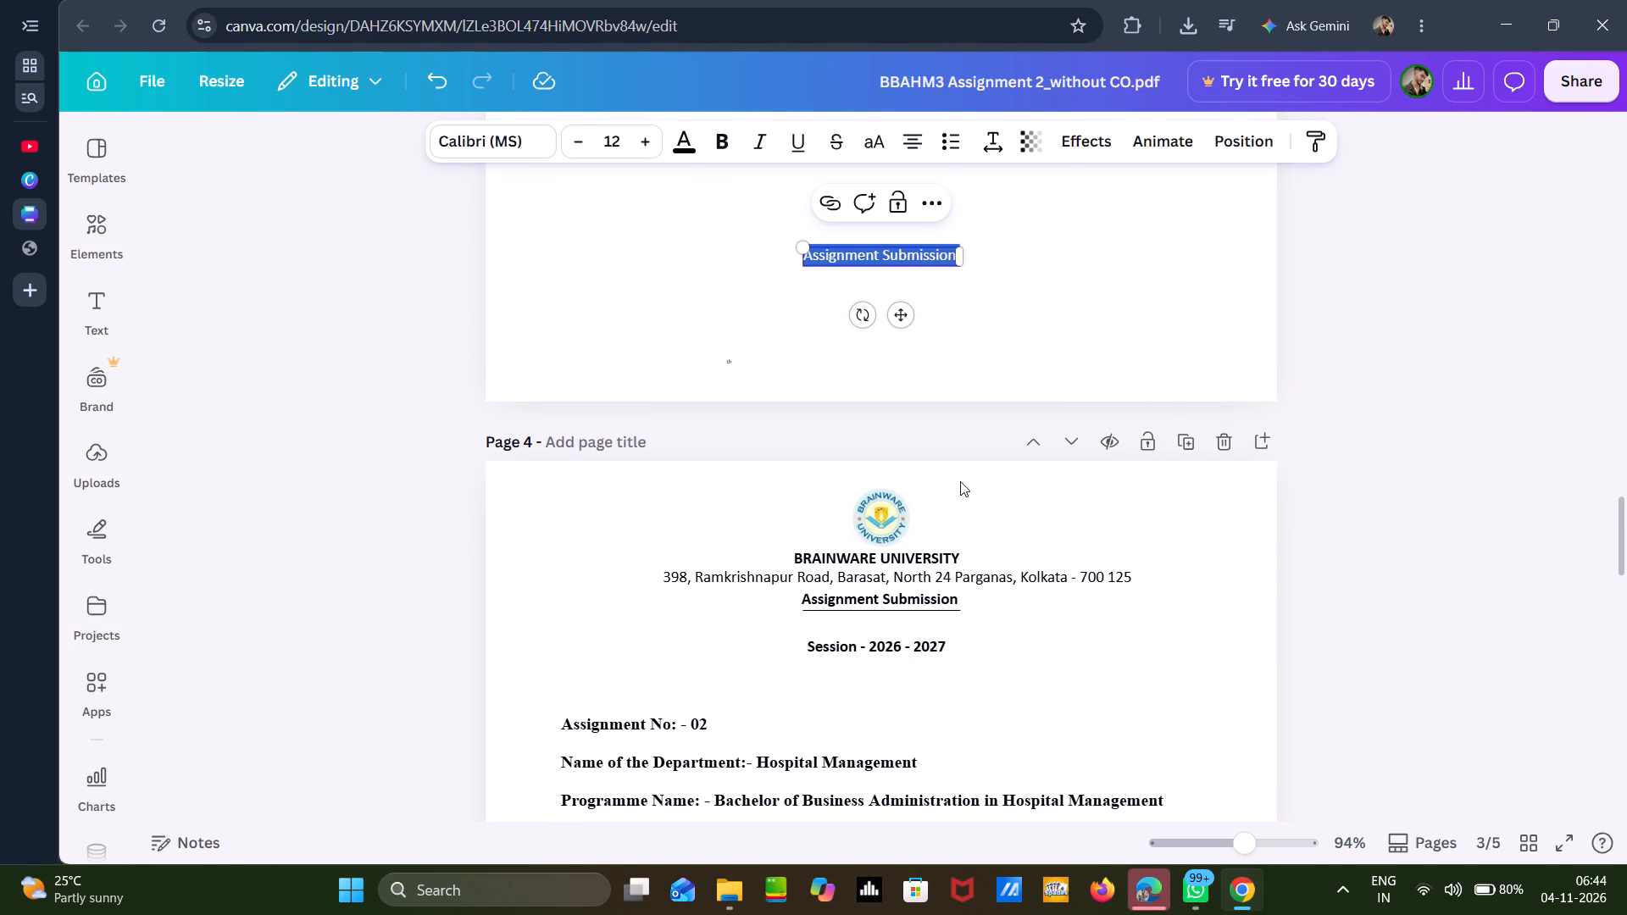
Copy the "Session - 2026 - 2027" line from page 4's header and paste it onto page 3.
double_click(869, 654)
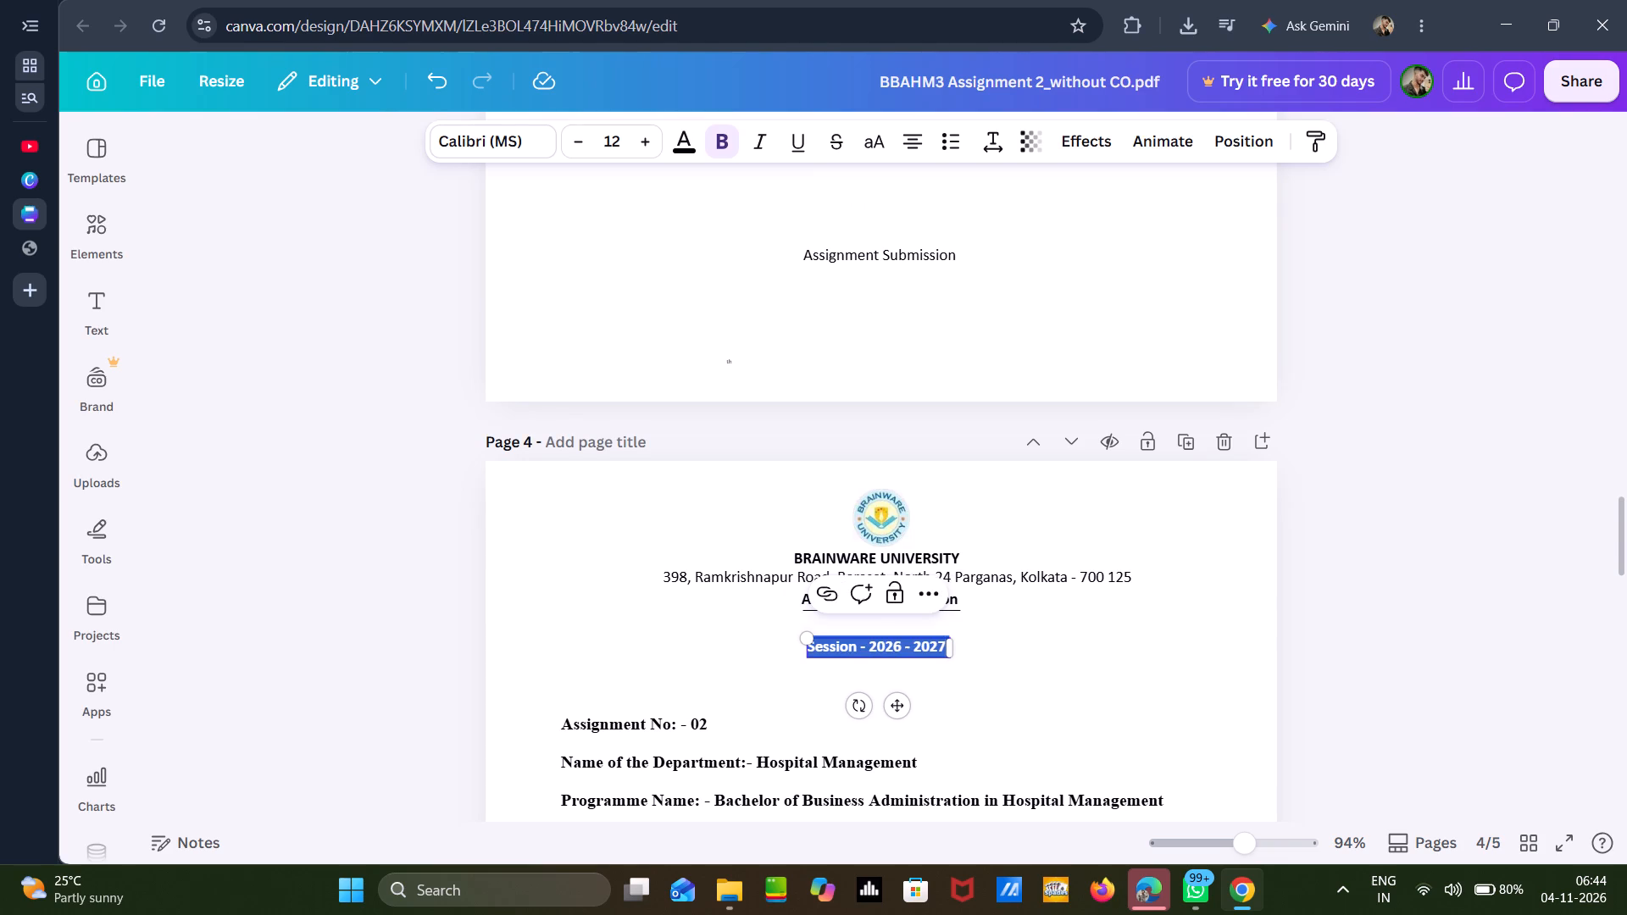
key("ctrl+c")
scroll(869, 654, "up", 2)
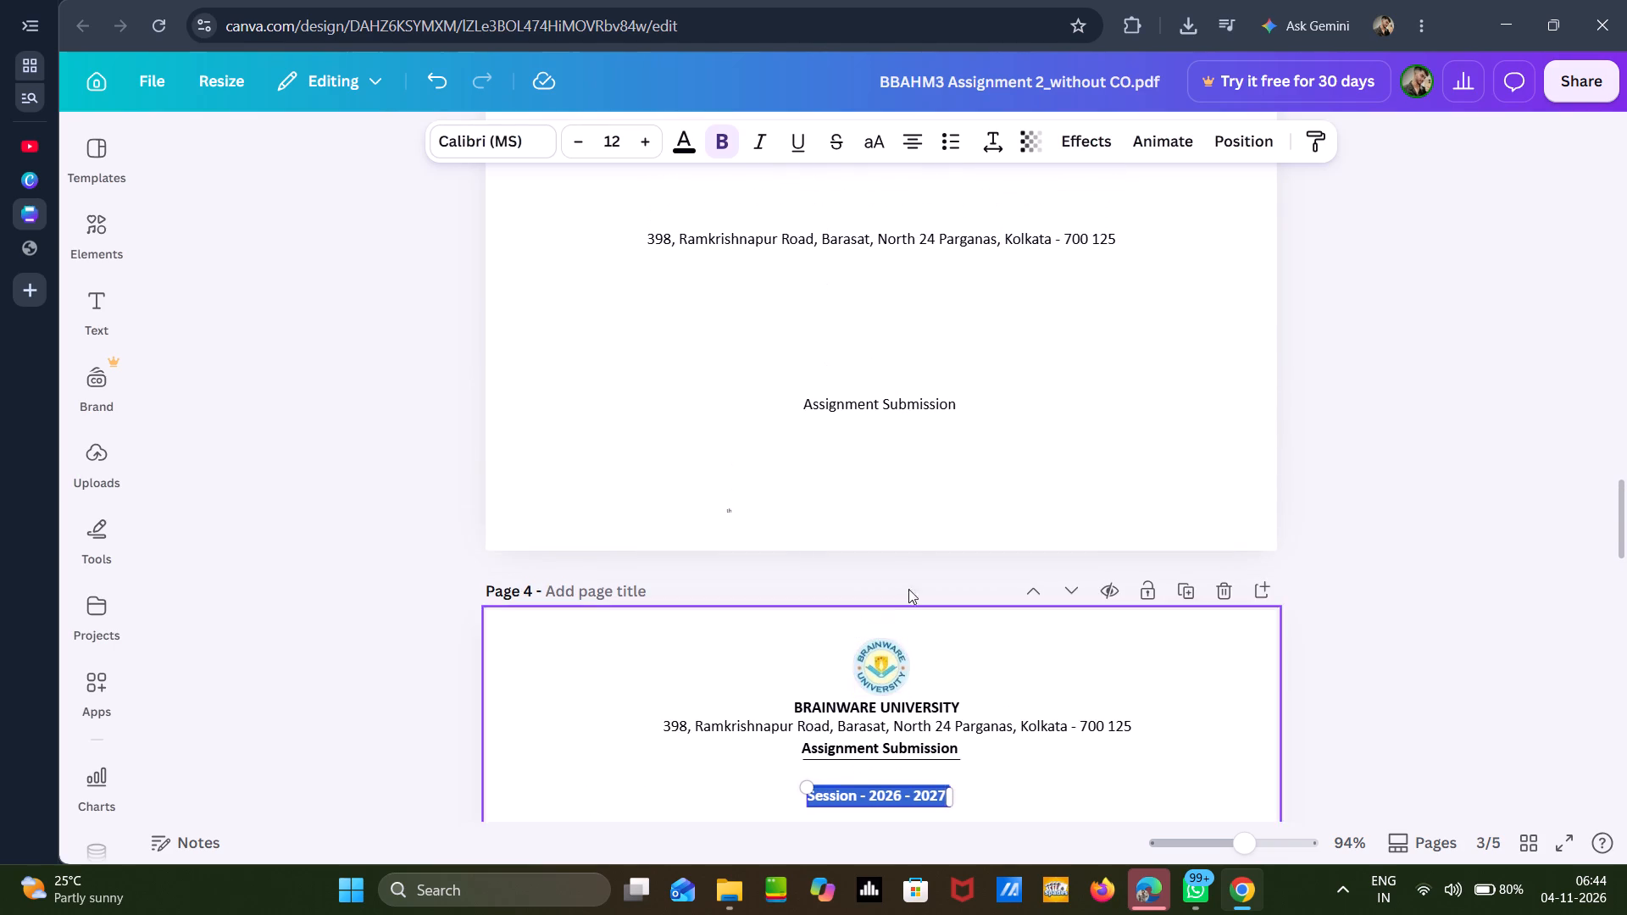
left_click(910, 528)
key("ctrl+v")
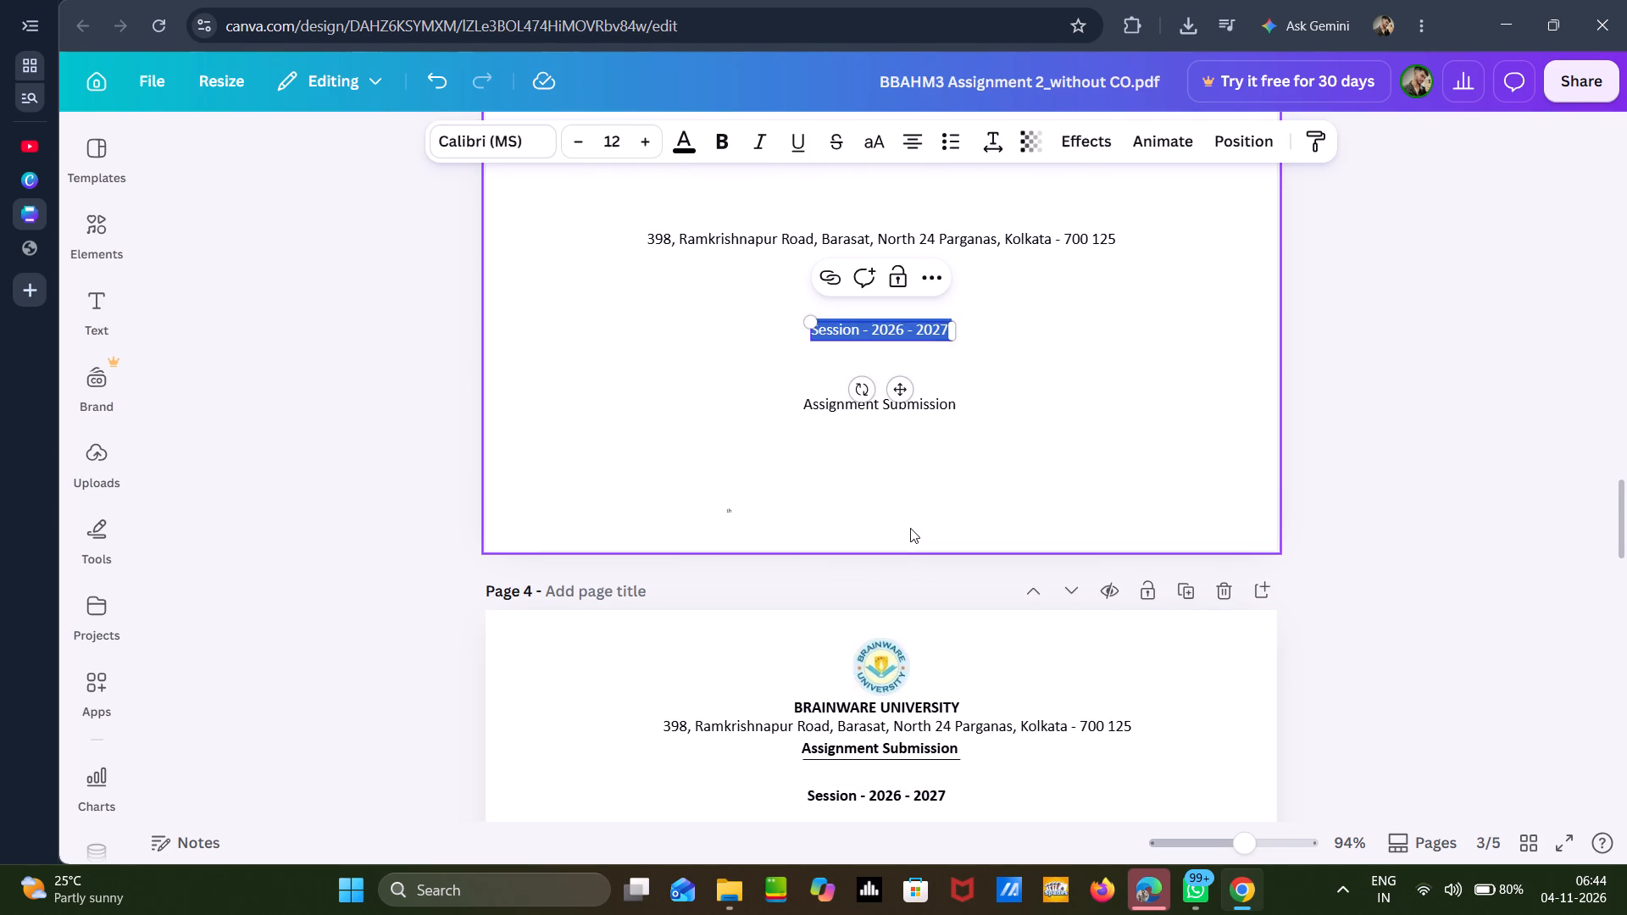
Move the "BRAINWARE UNIVERSITY" title on page 3 up to just beneath the university logo, centred under it.
scroll(910, 528, "up", 2)
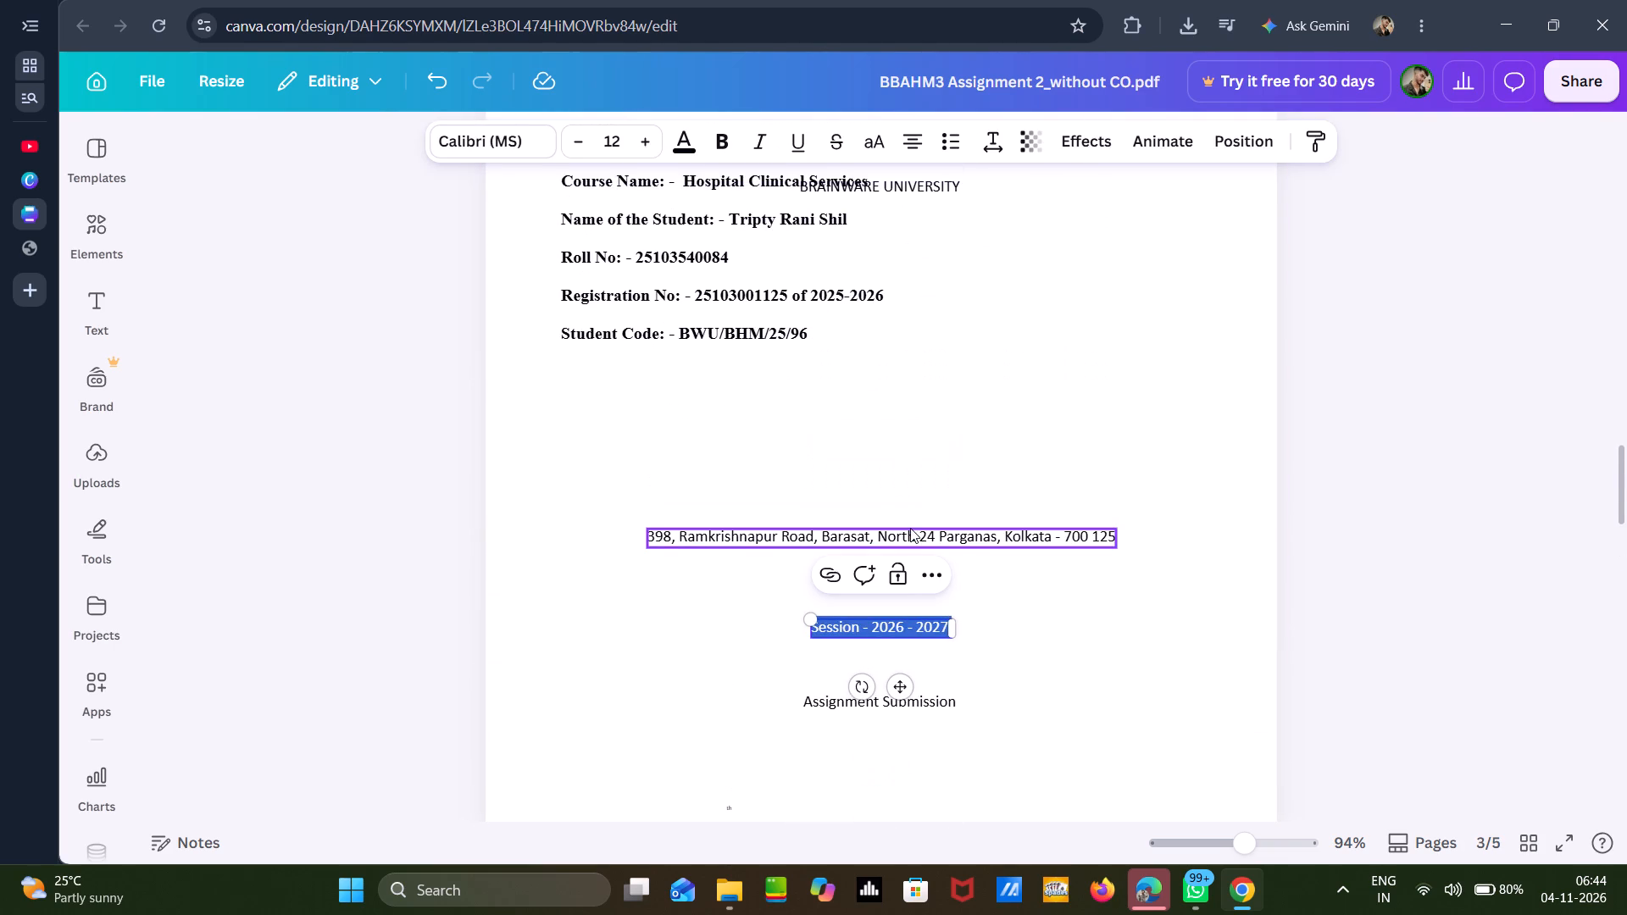
scroll(911, 613, "up", 3)
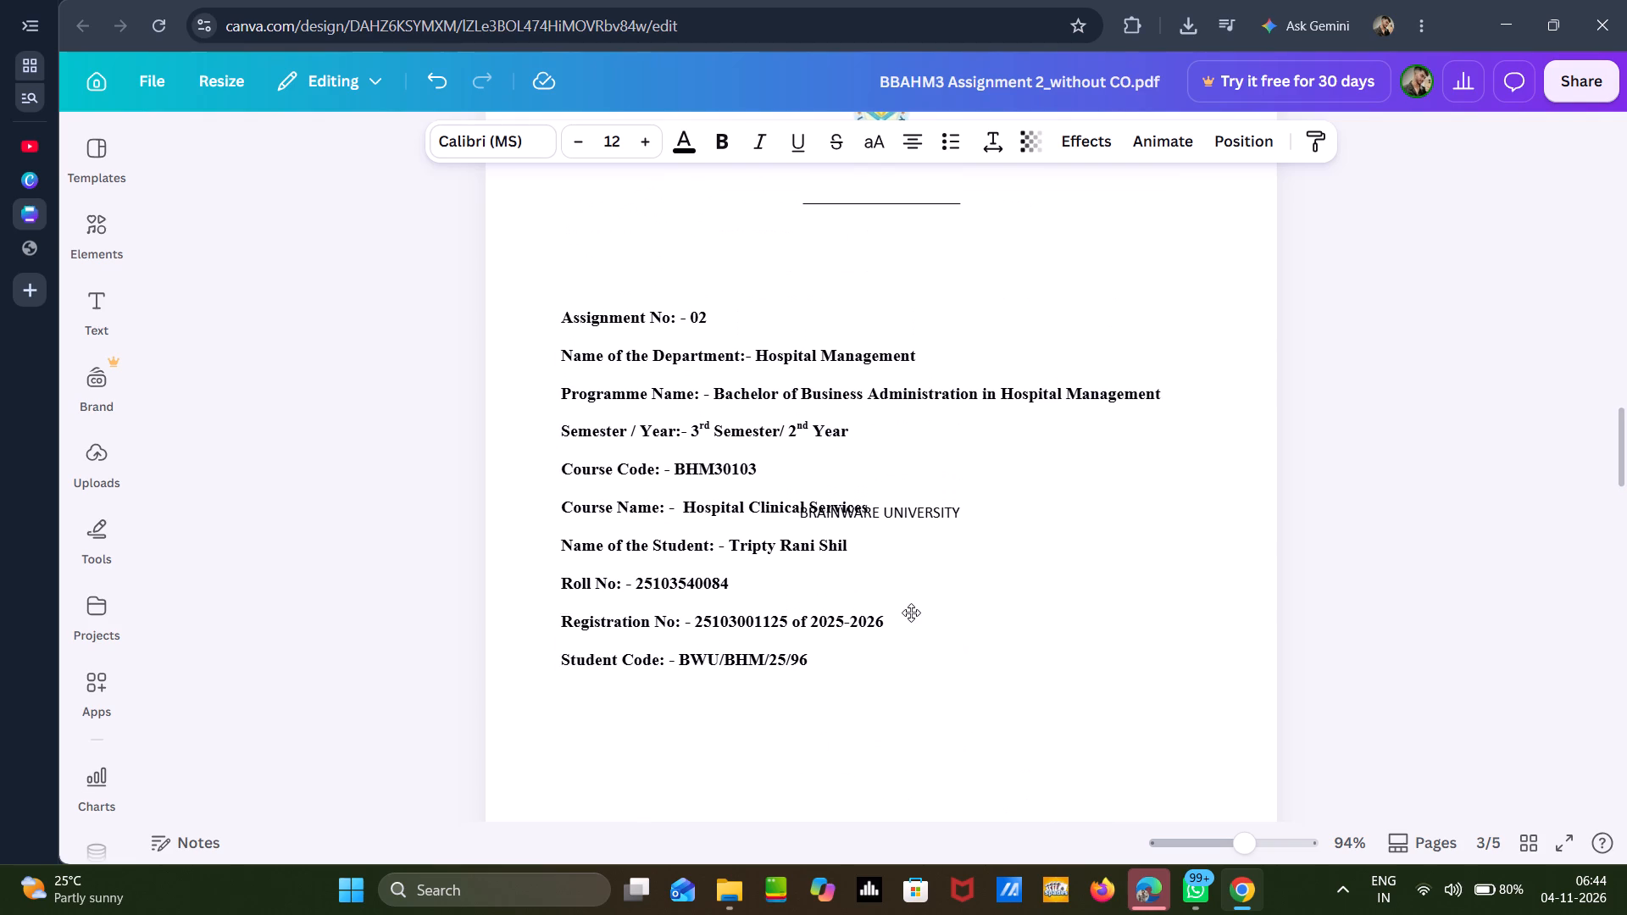
left_click(910, 513)
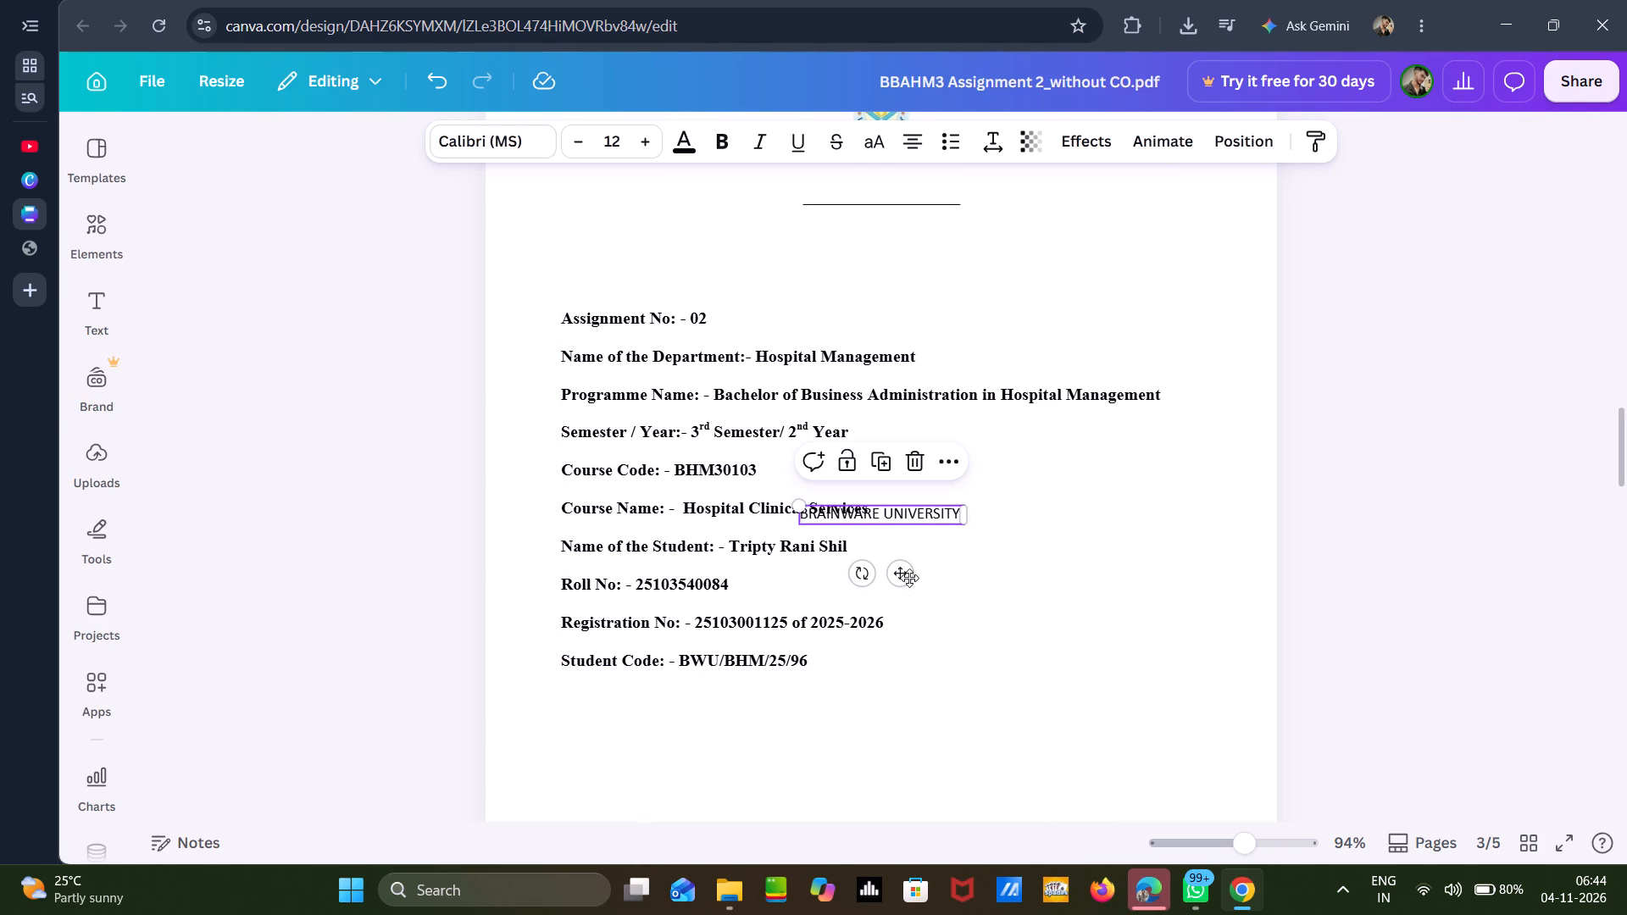
left_click_drag(905, 576, 907, 372)
scroll(909, 318, "up", 1)
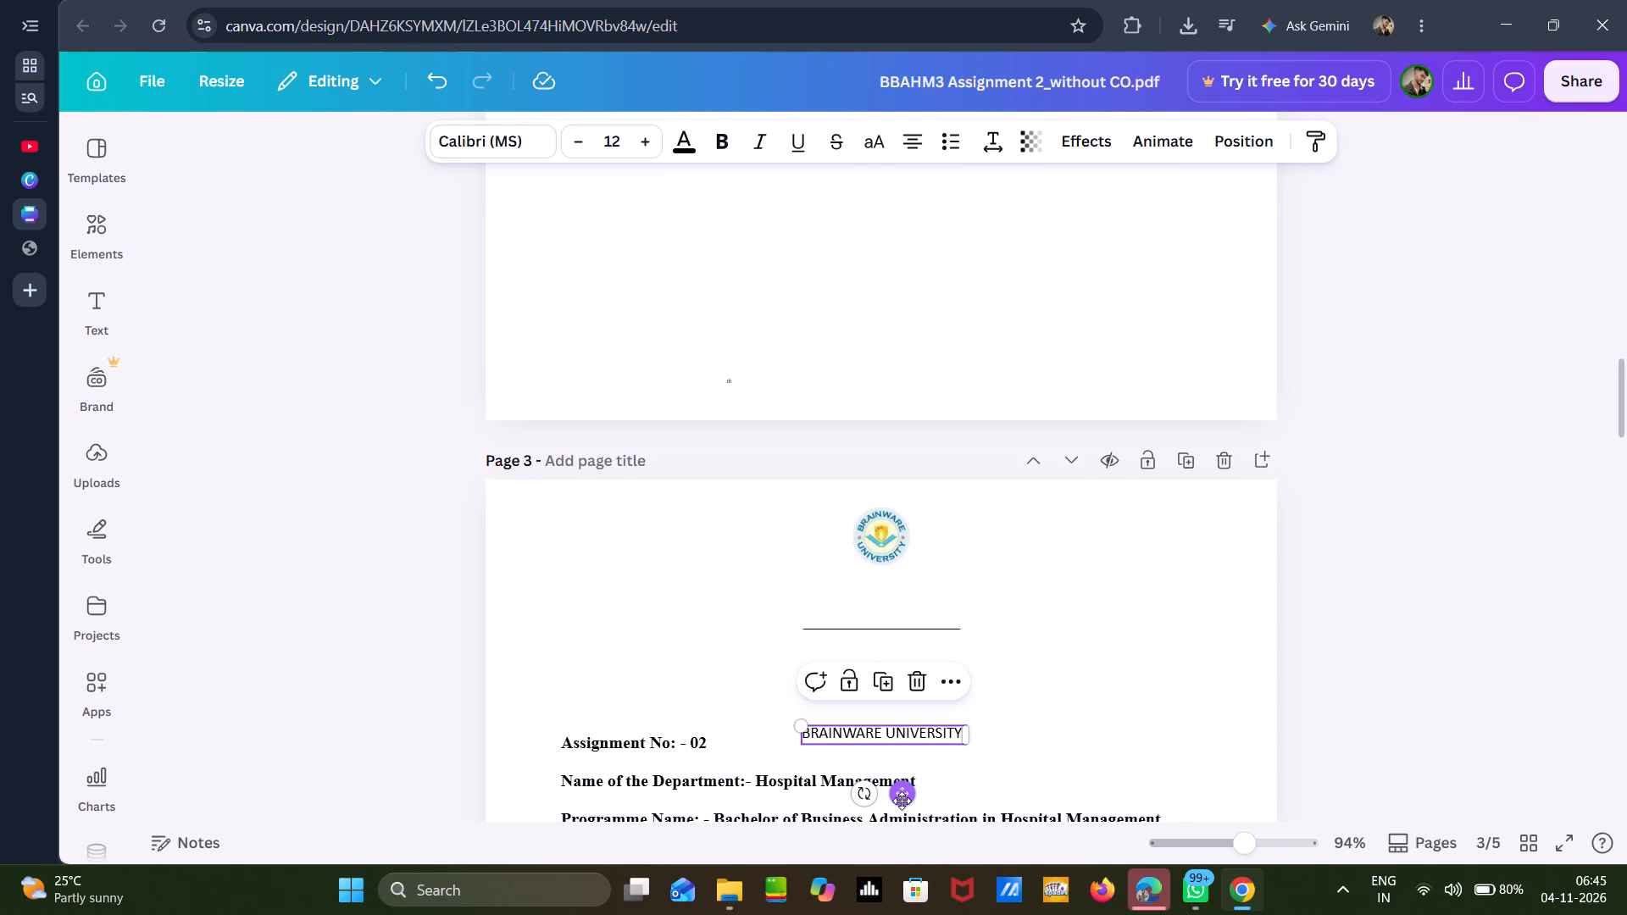
right_click_drag(902, 801, 905, 765)
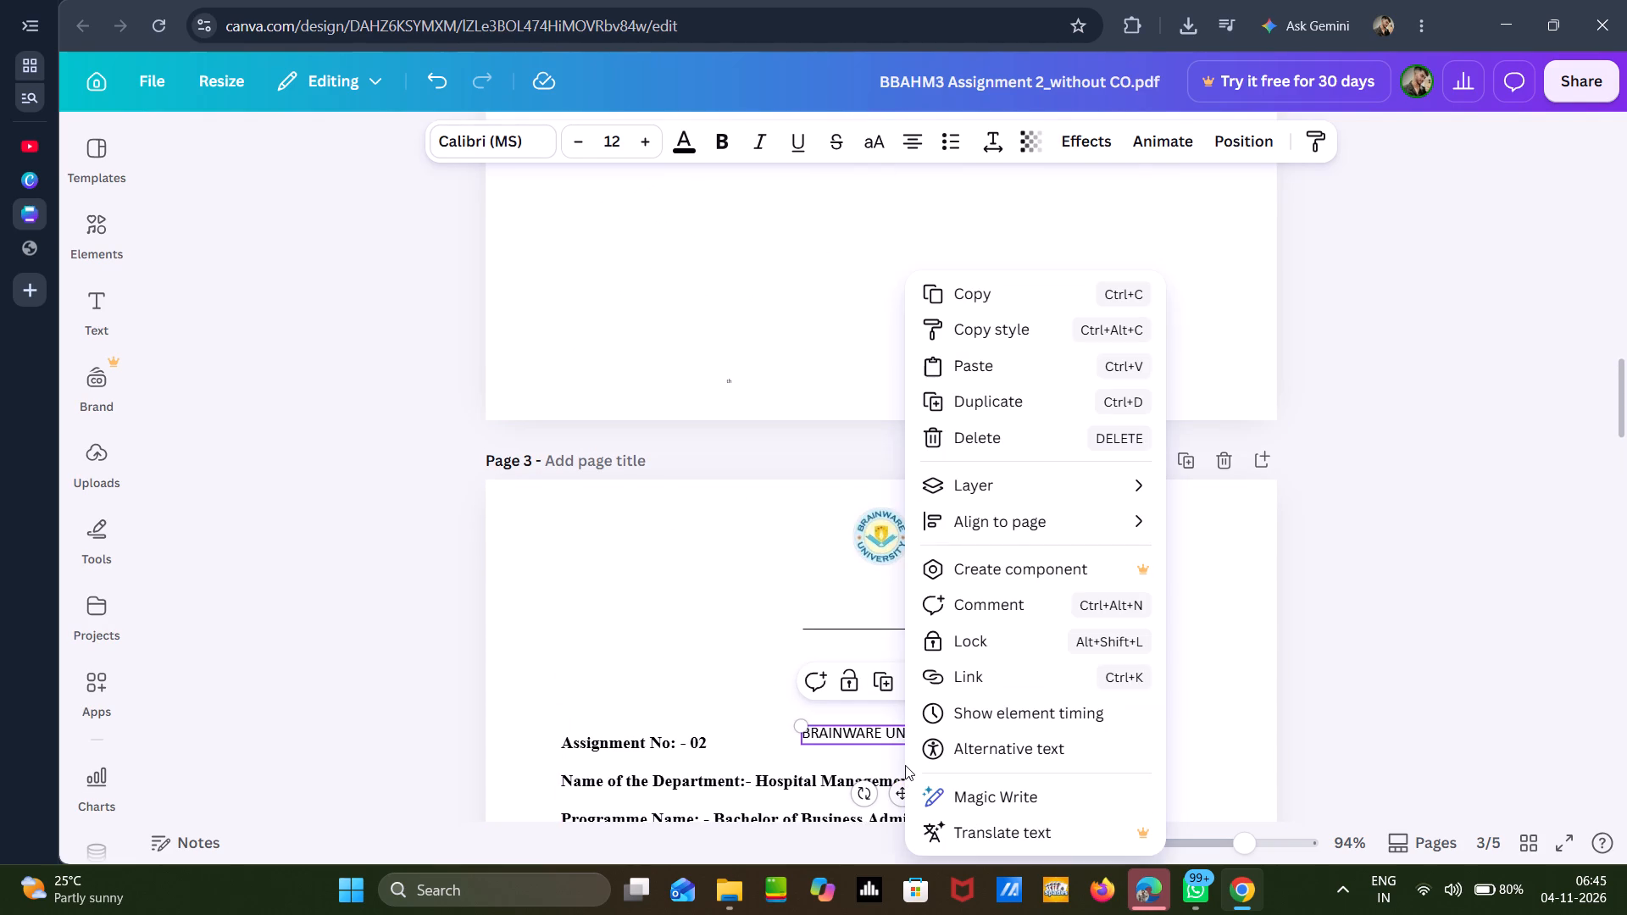
left_click(705, 574)
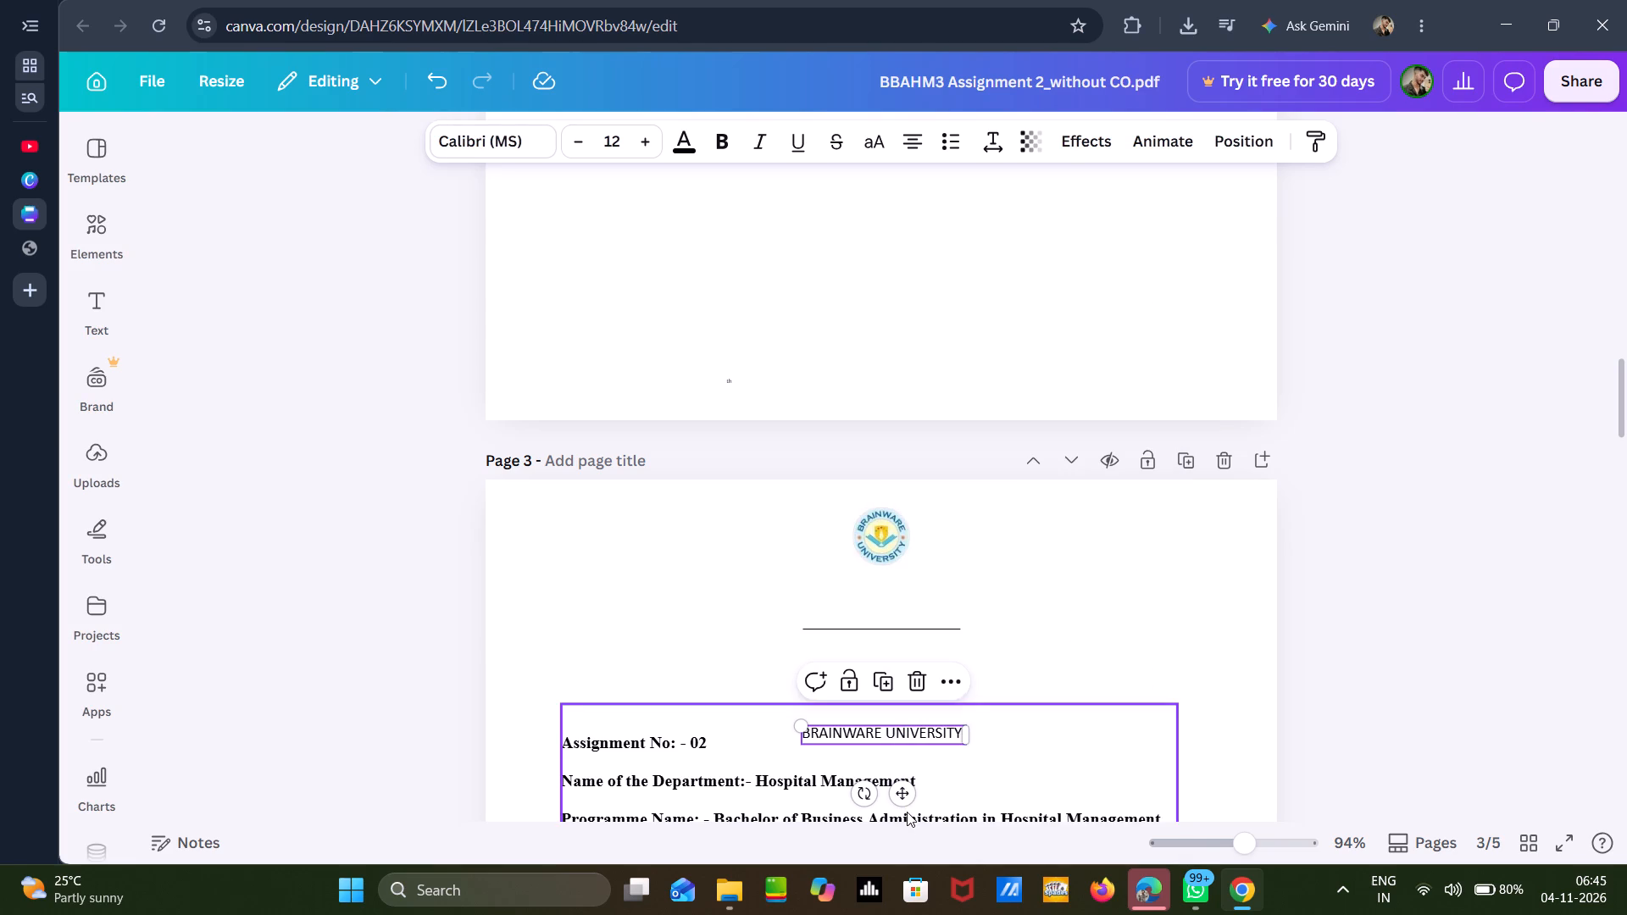
right_click_drag(902, 794, 892, 676)
left_click(1051, 660)
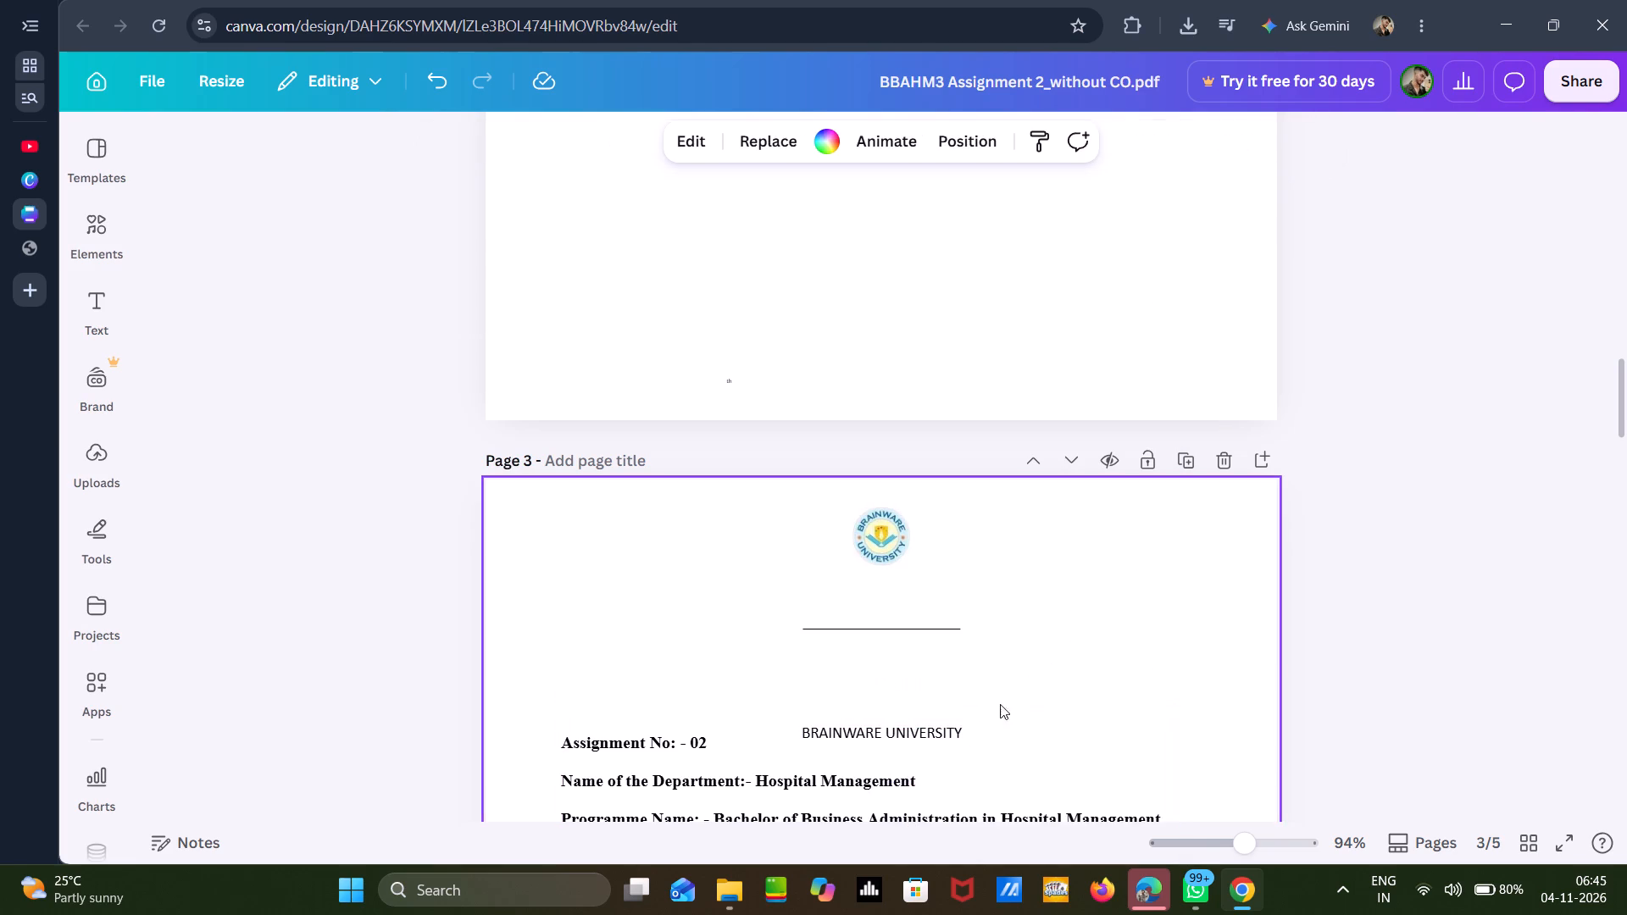
left_click(926, 737)
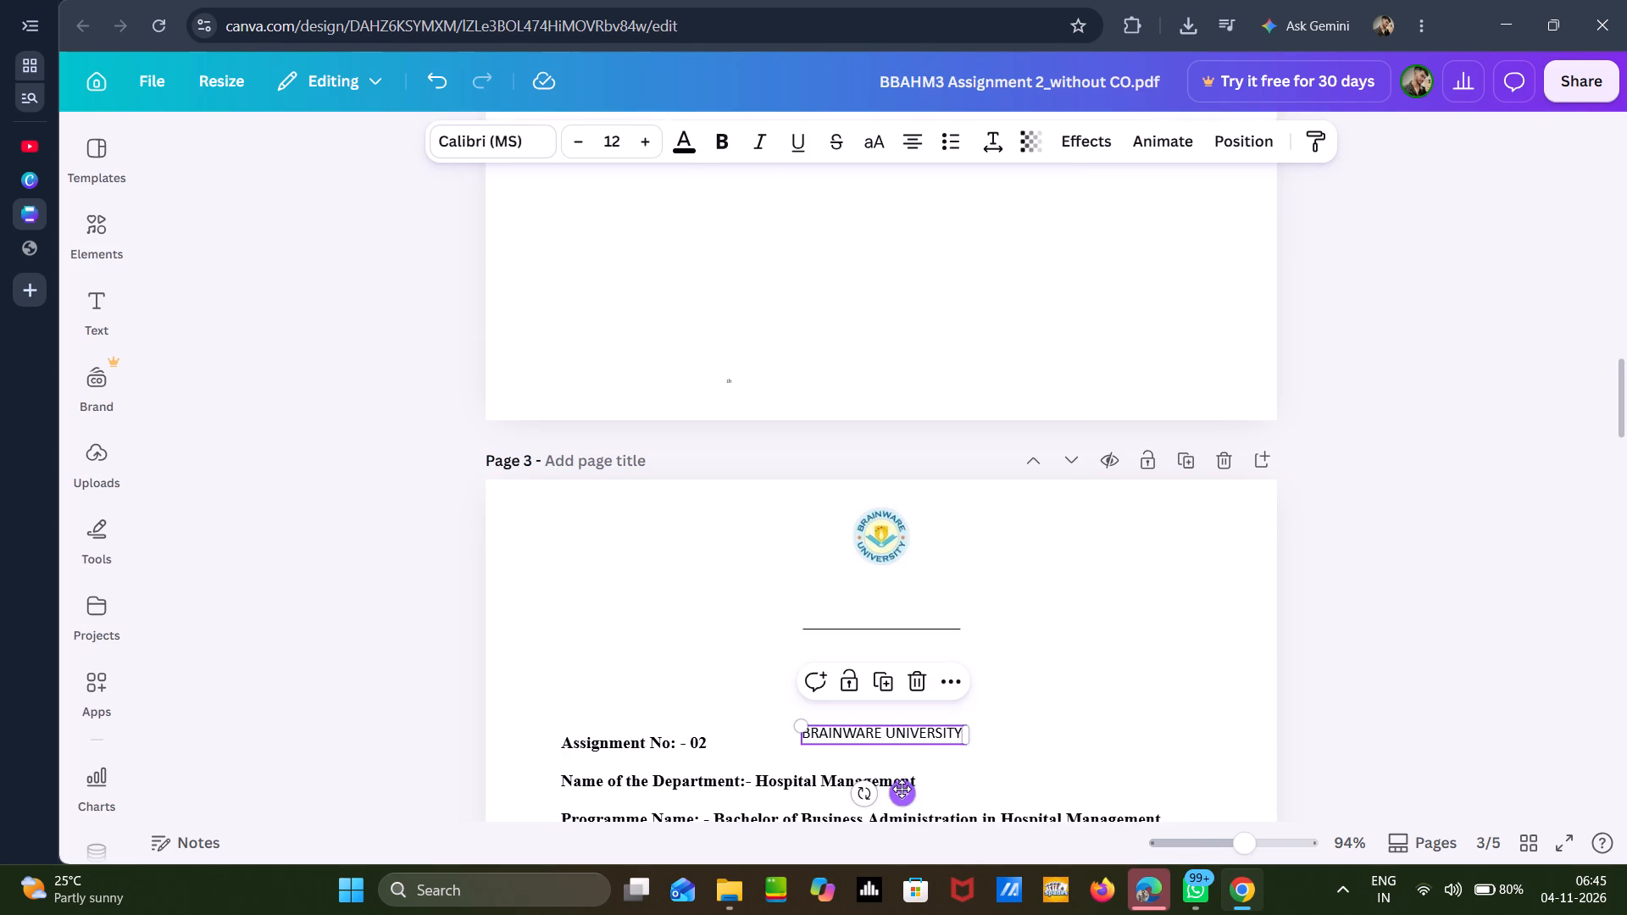
right_click_drag(902, 790, 896, 690)
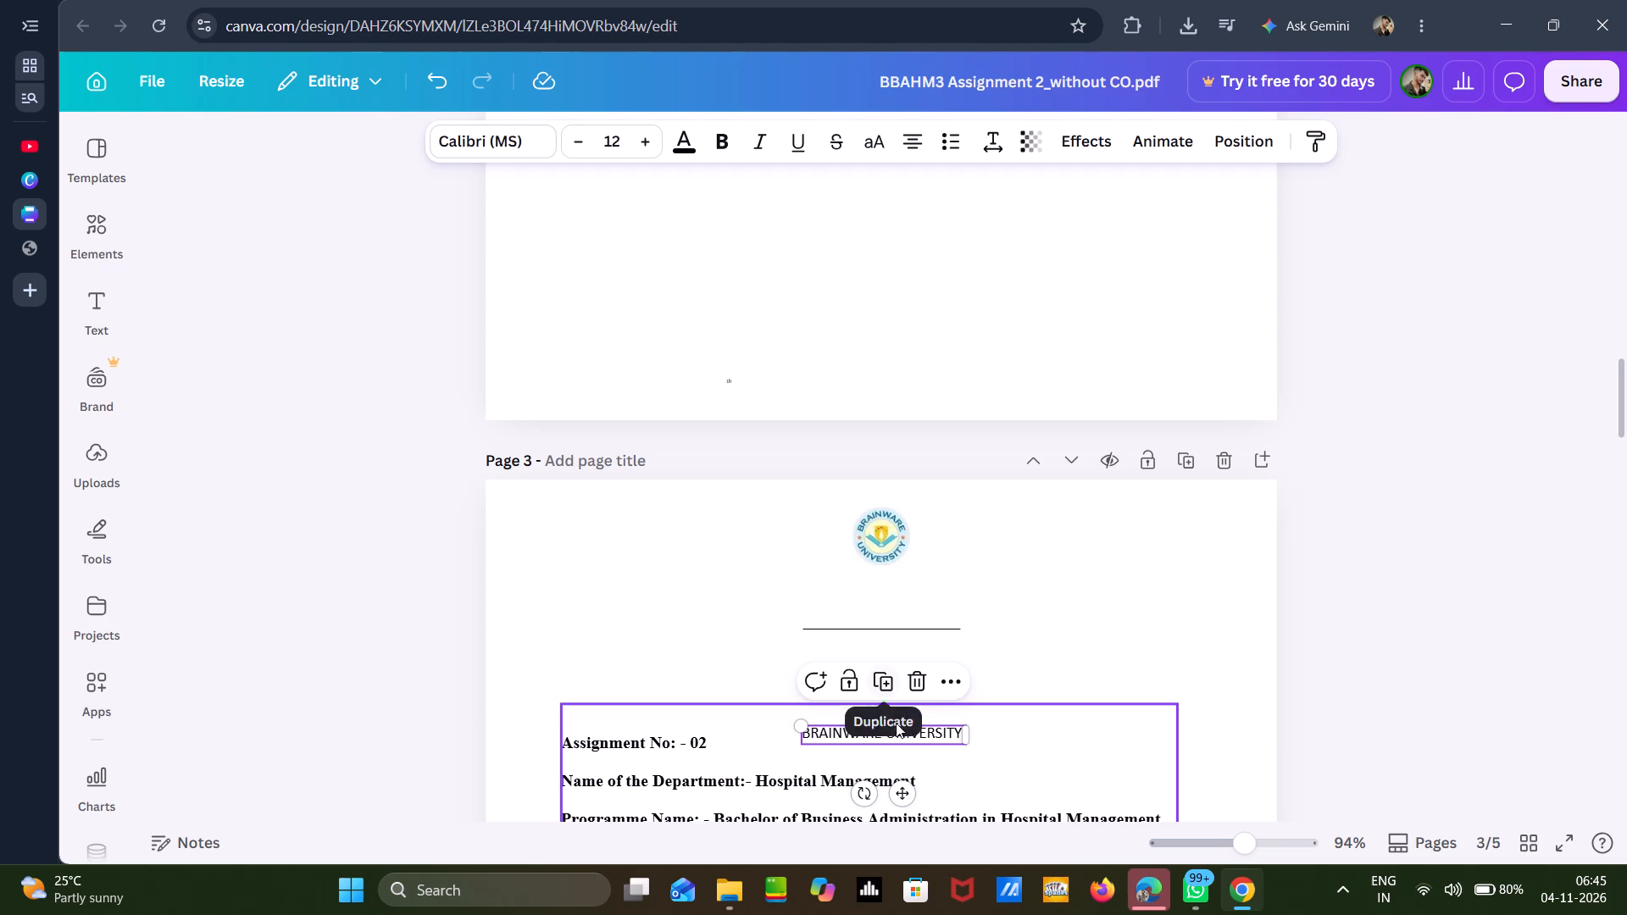
left_click_drag(897, 798, 905, 731)
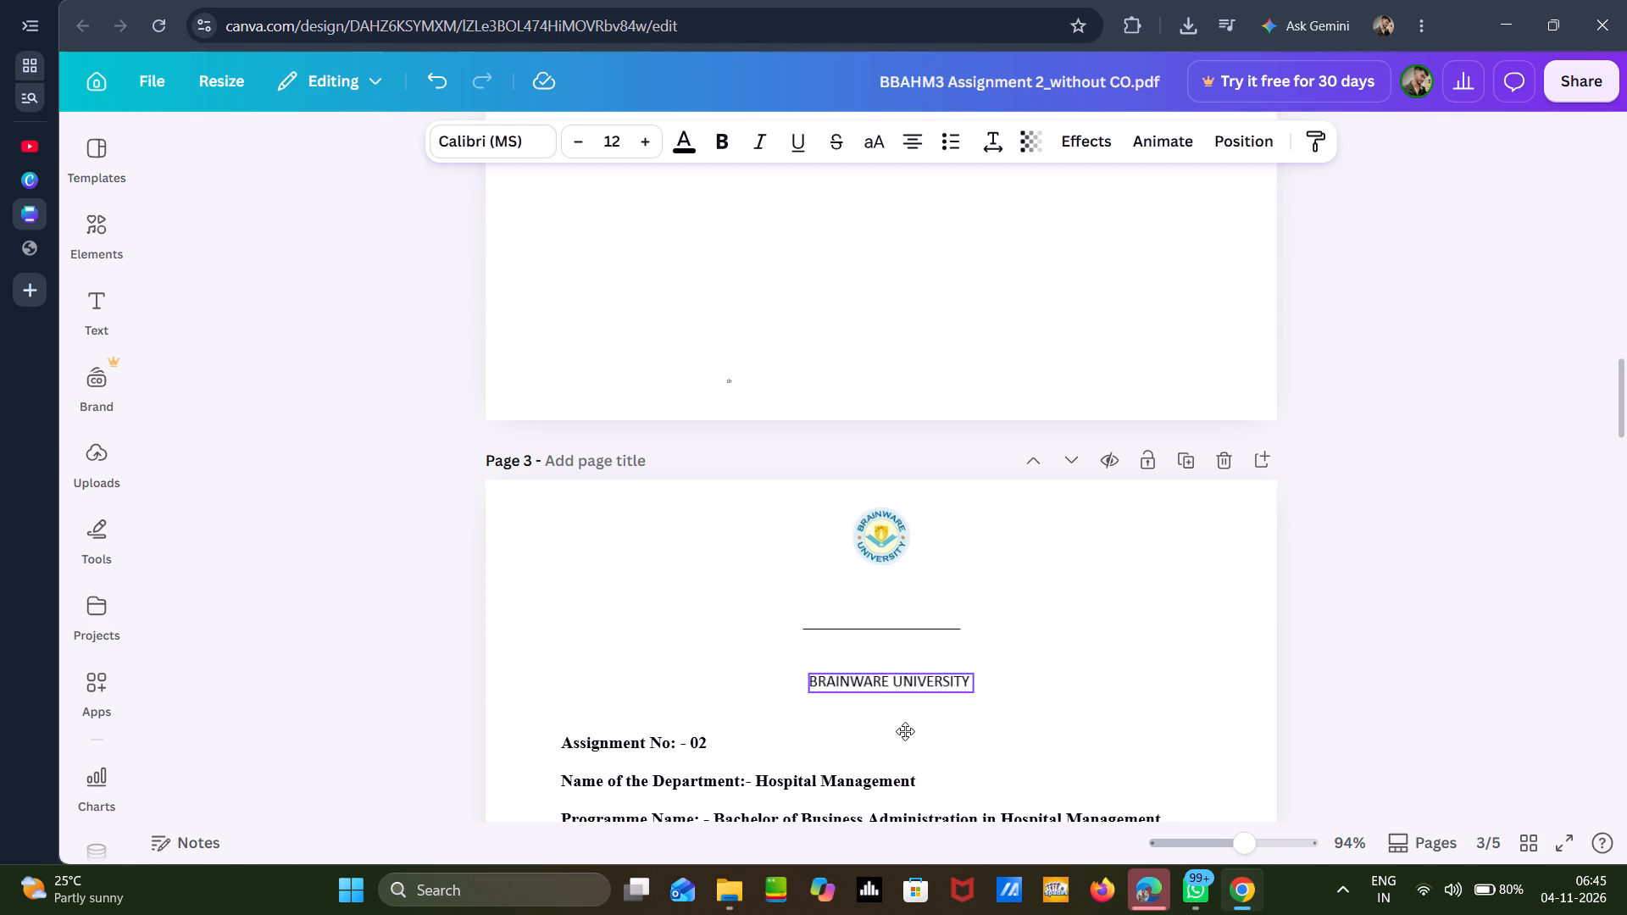
left_click_drag(905, 731, 889, 643)
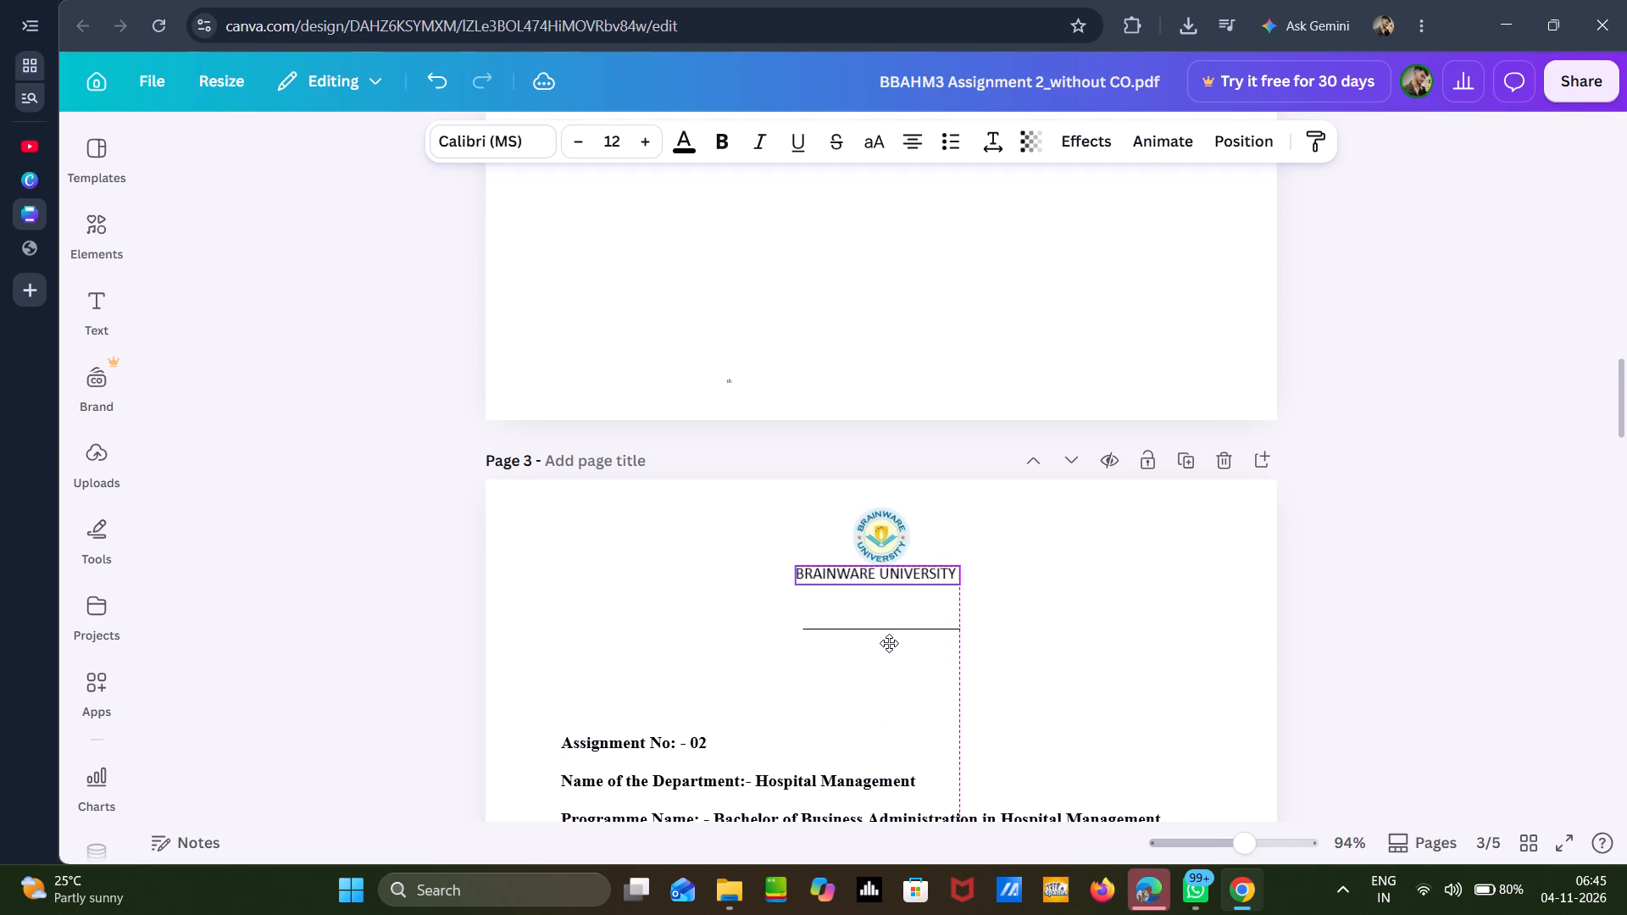
left_click_drag(889, 643, 900, 646)
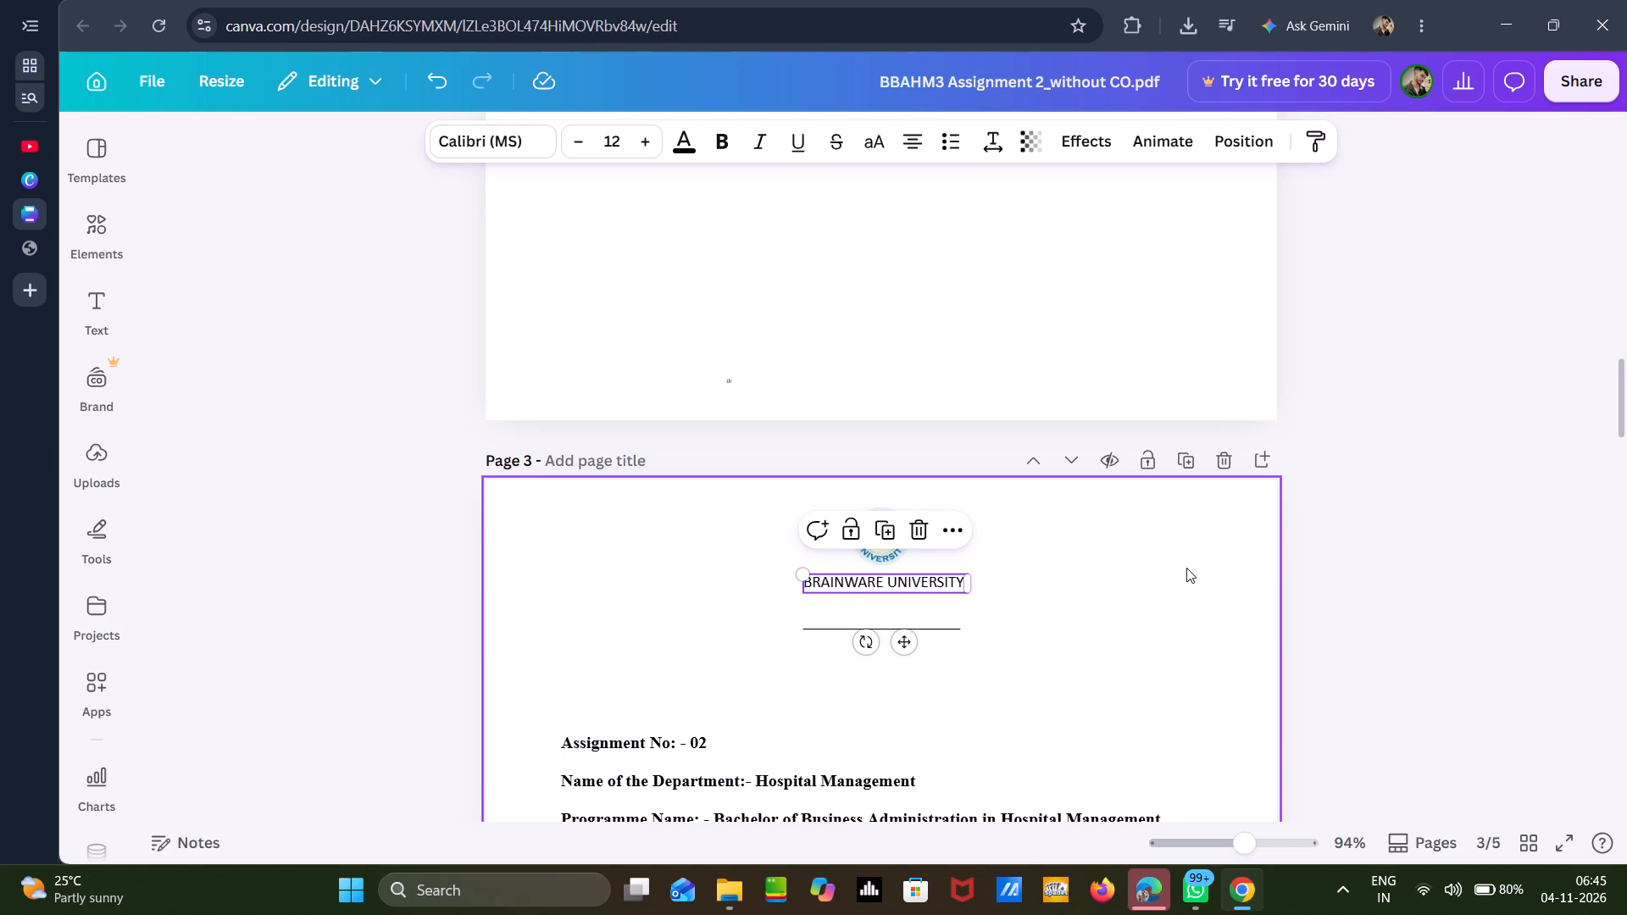
Move the university address line on page 3 up into the header, directly beneath the "BRAINWARE UNIVERSITY" title.
scroll(1186, 568, "down", 5)
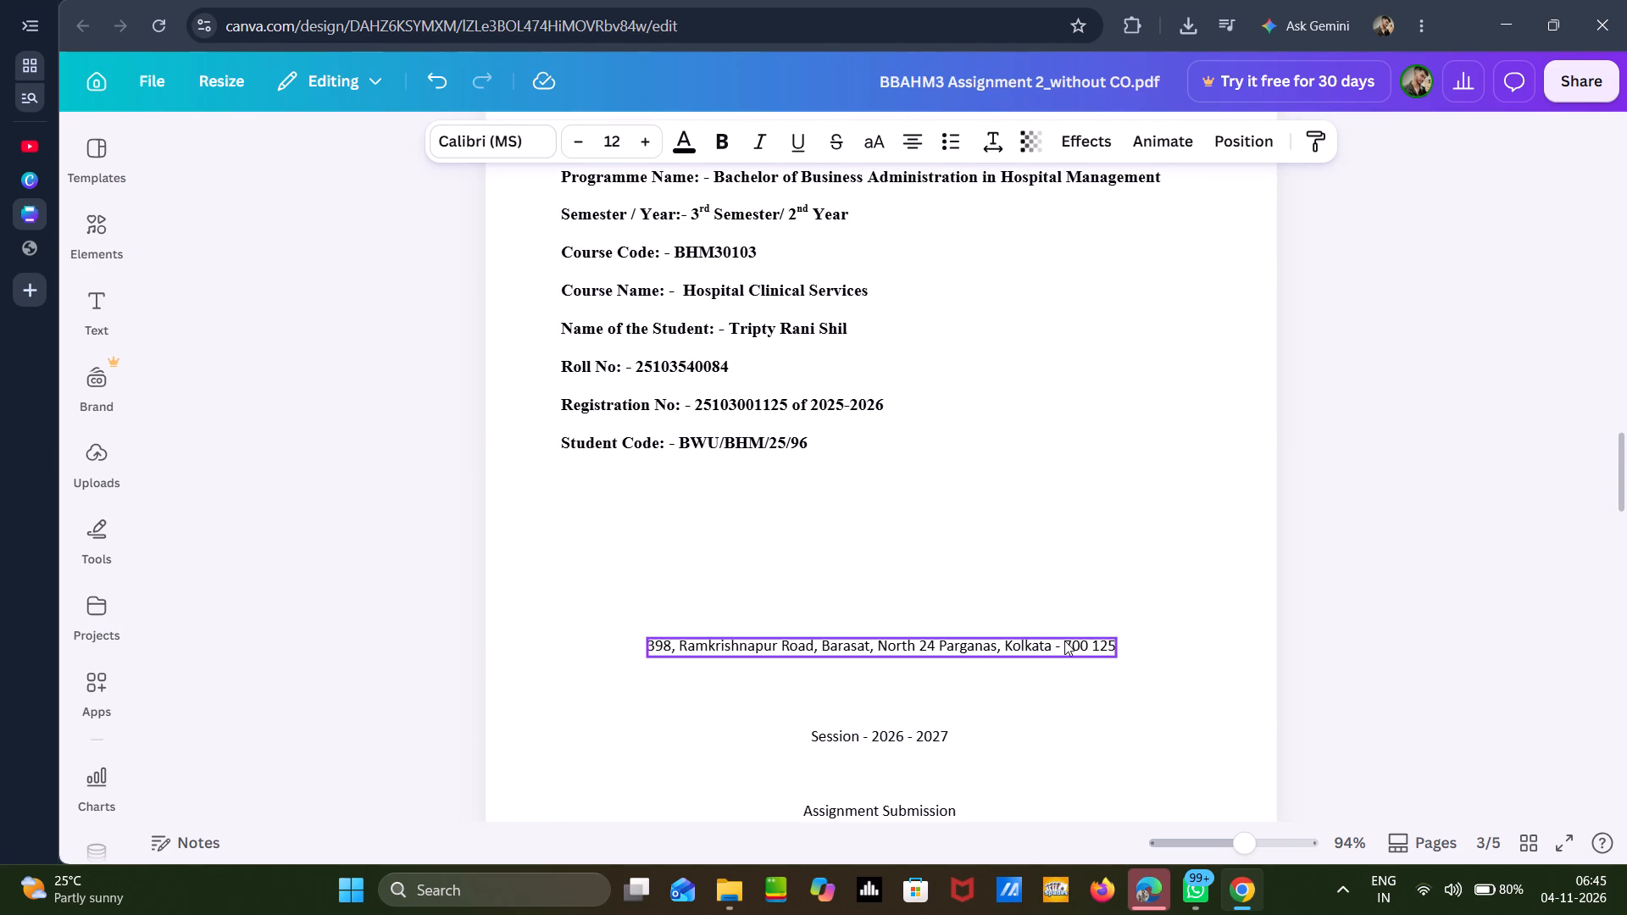
left_click(1064, 640)
key("Up")
key("Up")
key("Up")
key("Up")
key("Up")
key("Up")
key("Up")
key("Up")
key("Up")
key("Up")
key("Up")
key("Up")
key("Up")
key("Up")
key("Up")
key("Up")
key("Up")
key("Up")
key("Up")
key("Up")
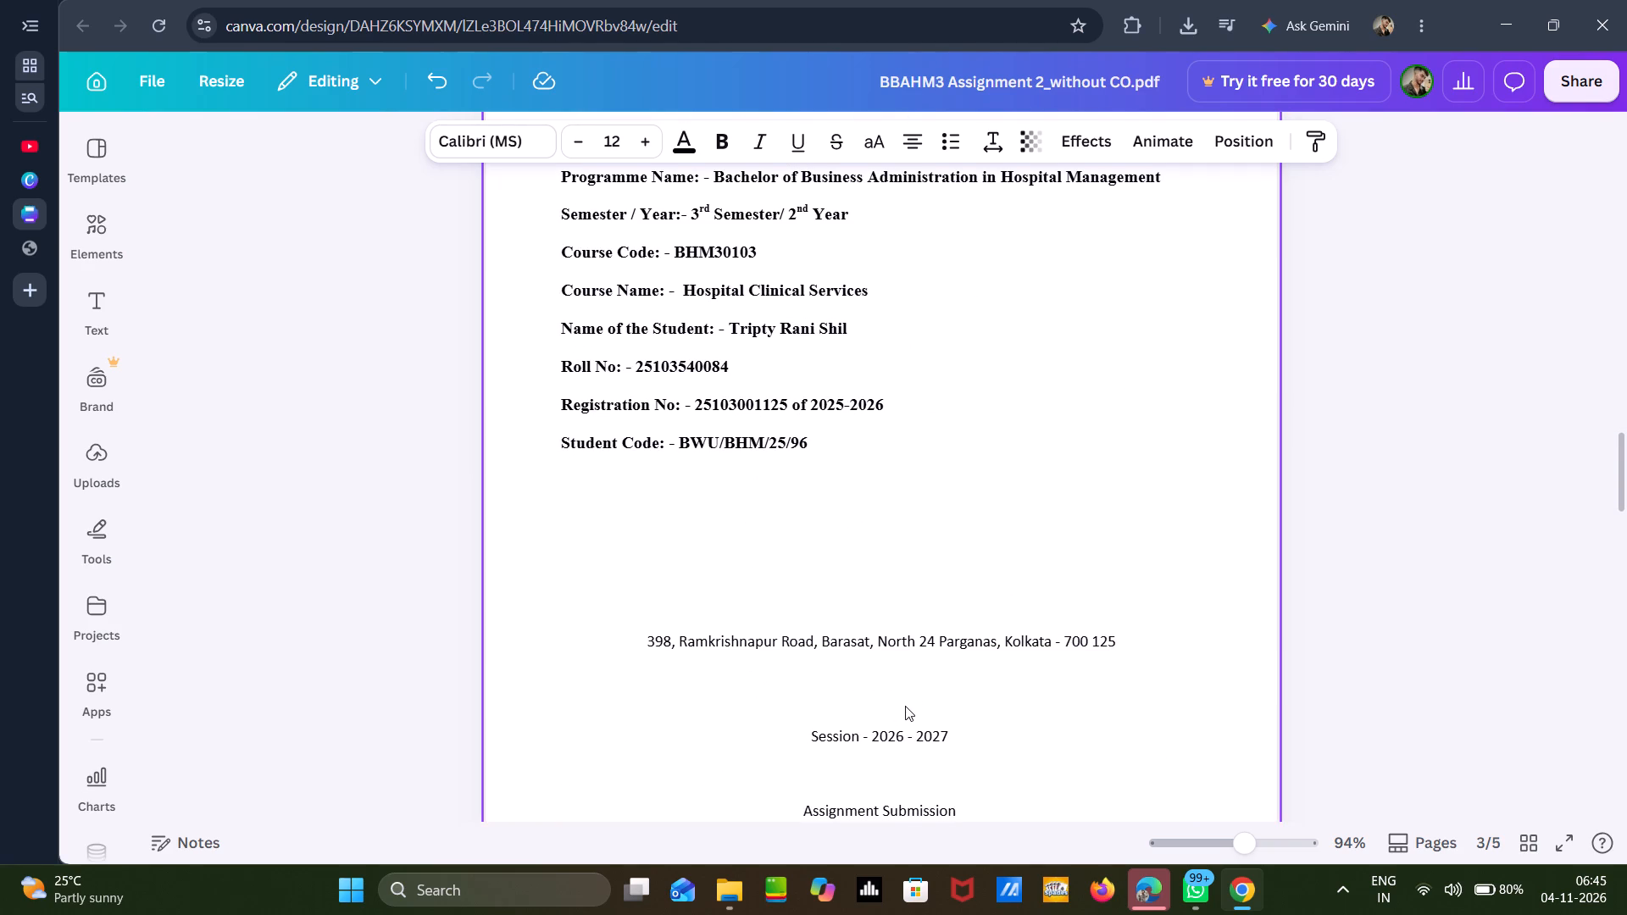
scroll(905, 706, "up", 1)
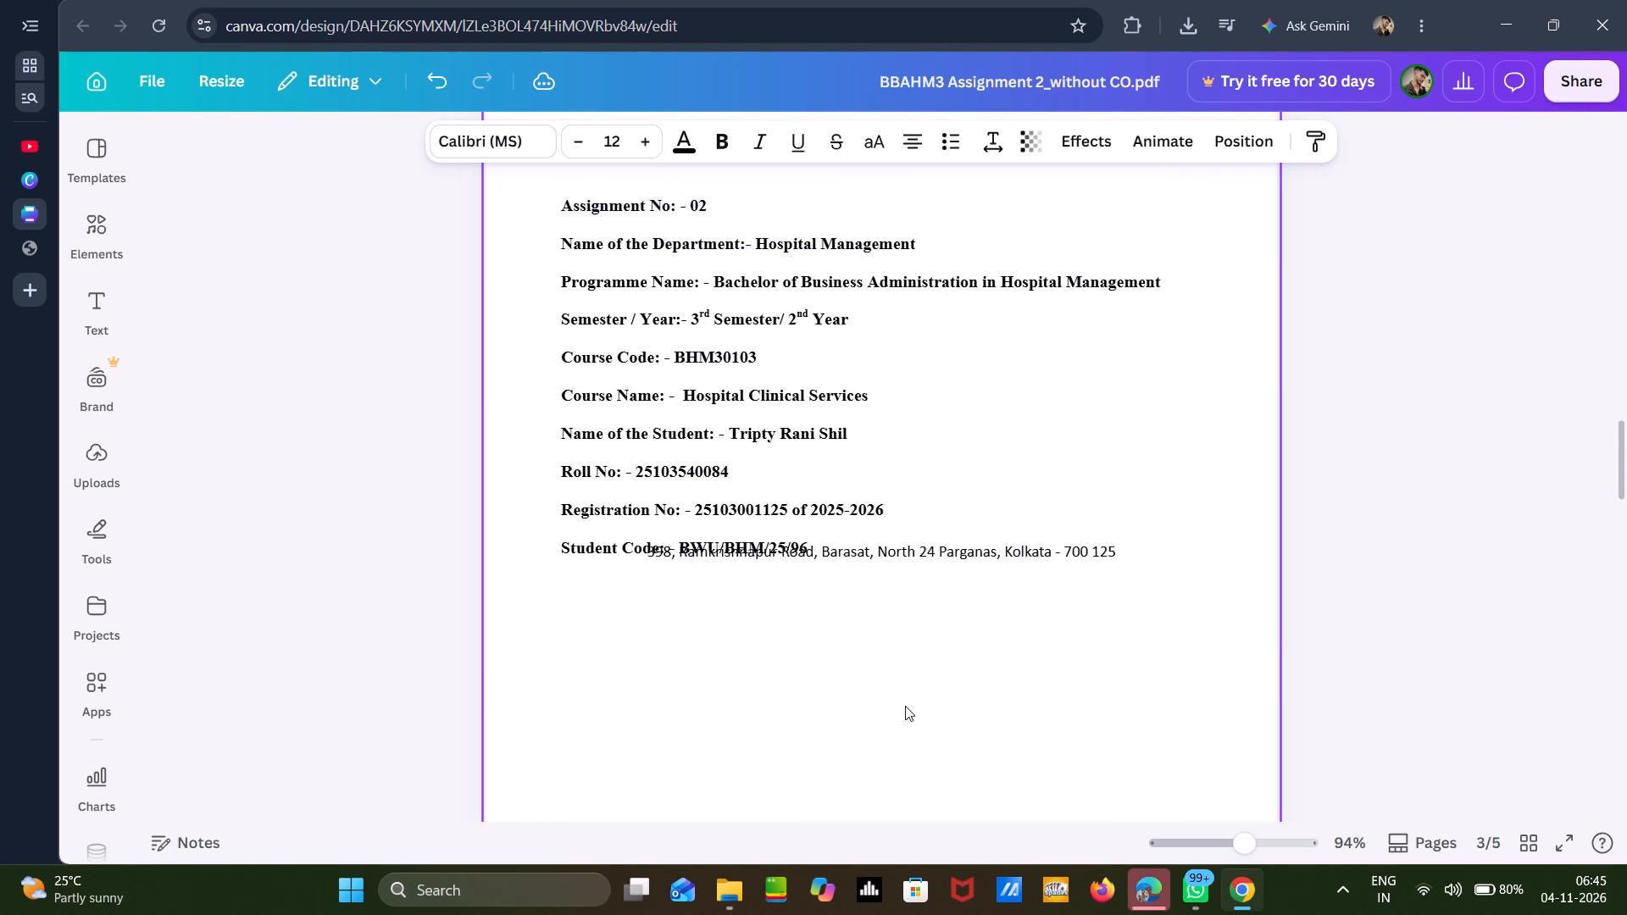
scroll(905, 706, "up", 3)
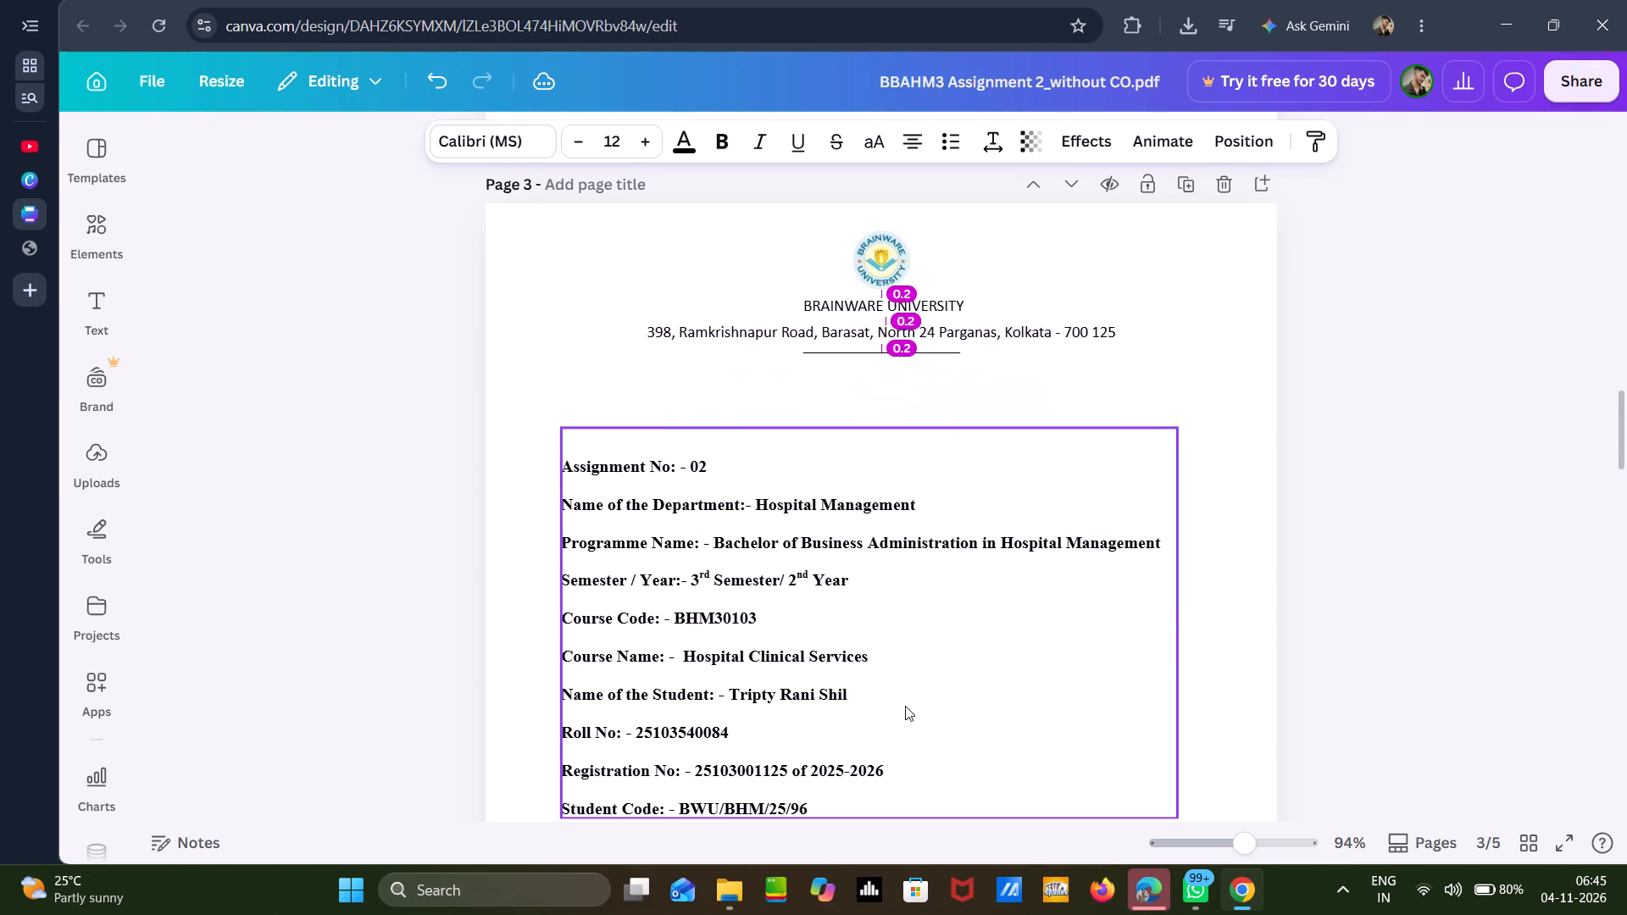
key("Up")
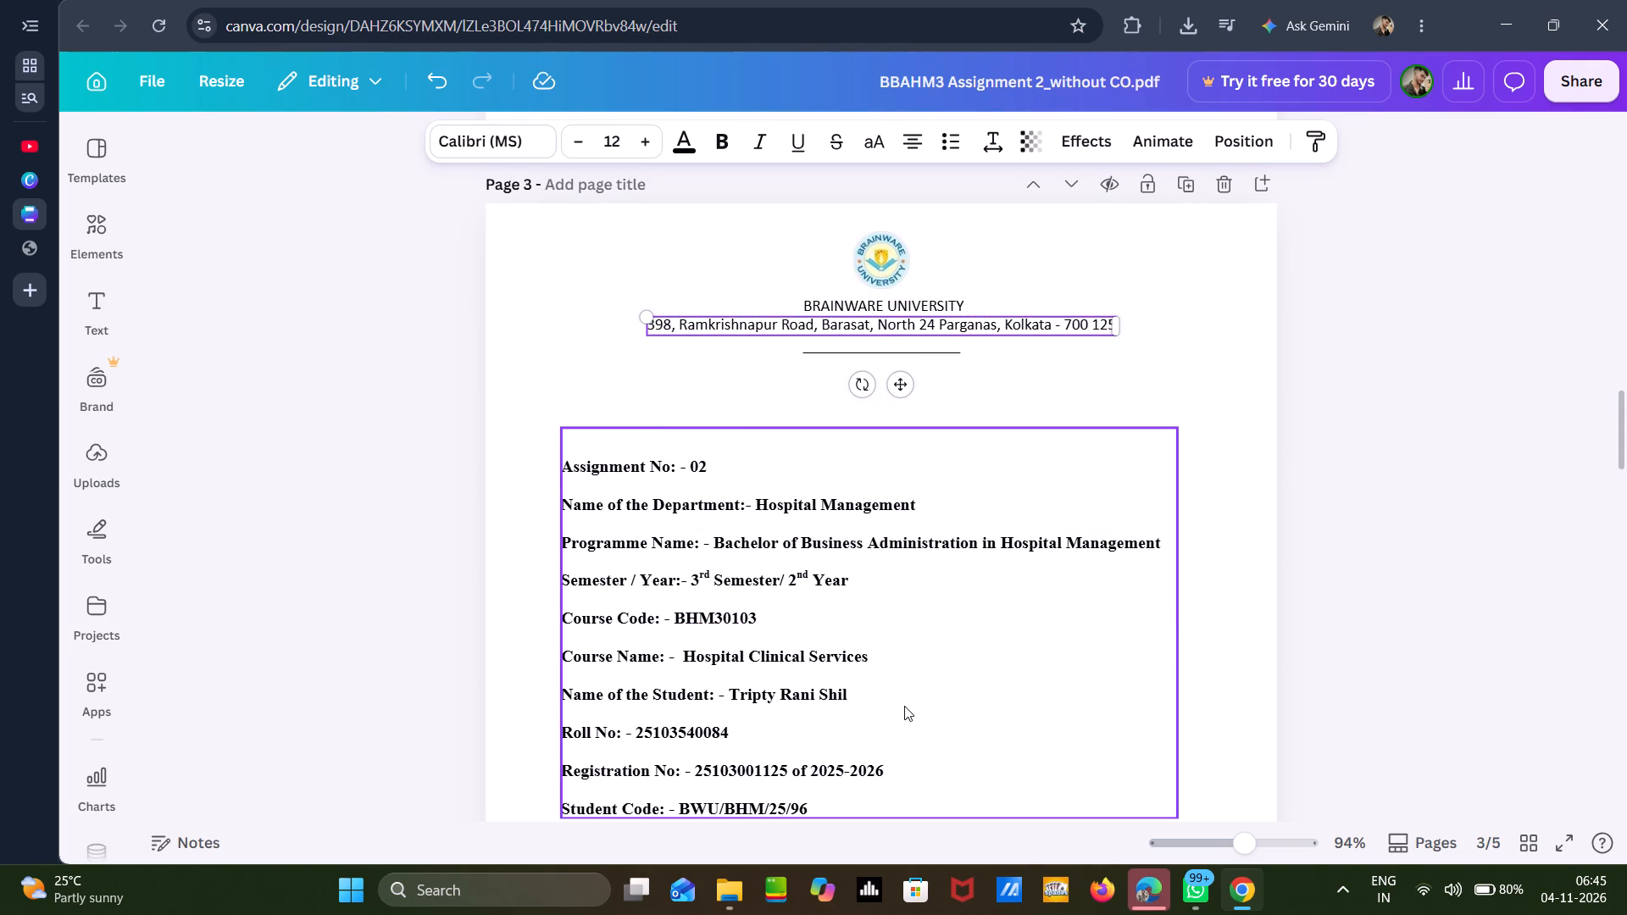
scroll(1210, 672, "down", 5)
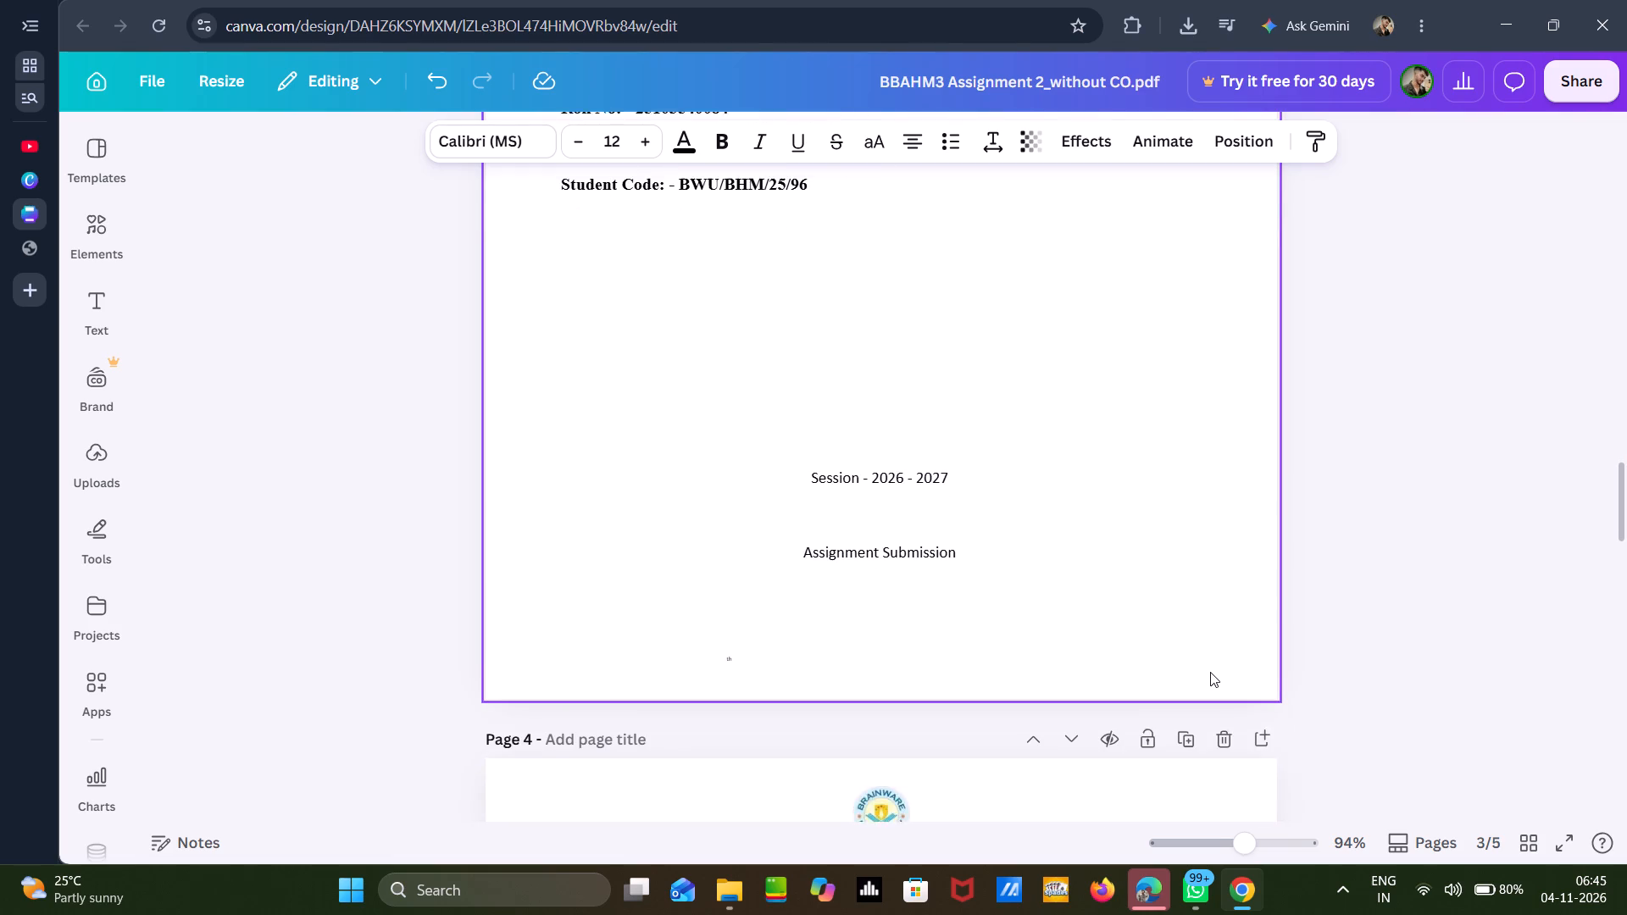
scroll(1210, 672, "up", 1)
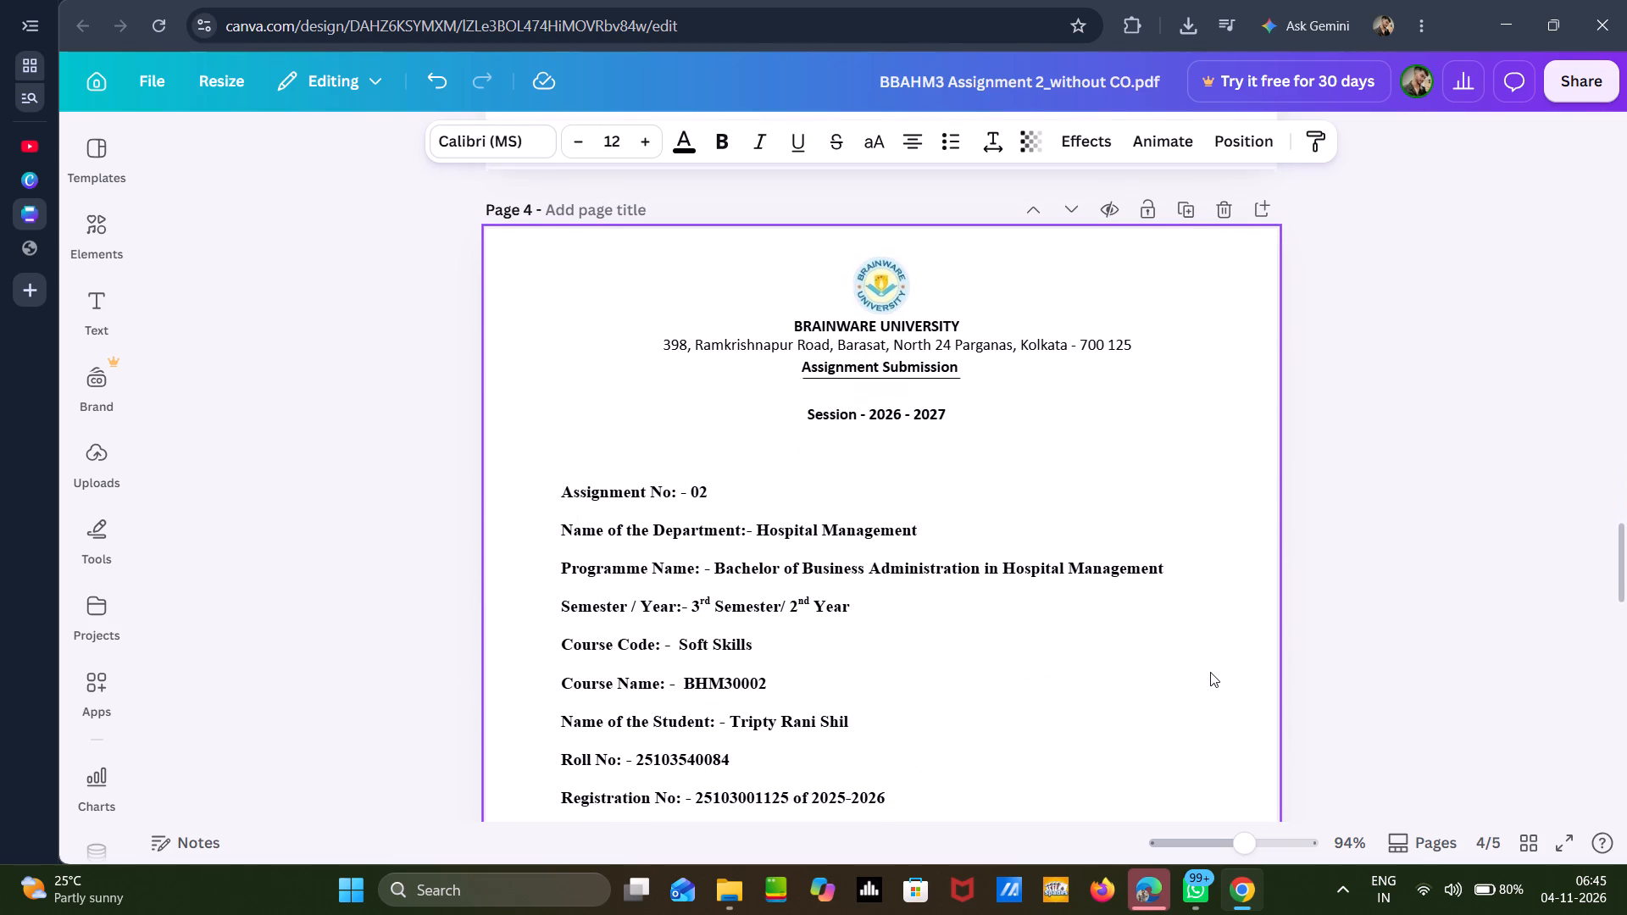
scroll(1210, 672, "up", 3)
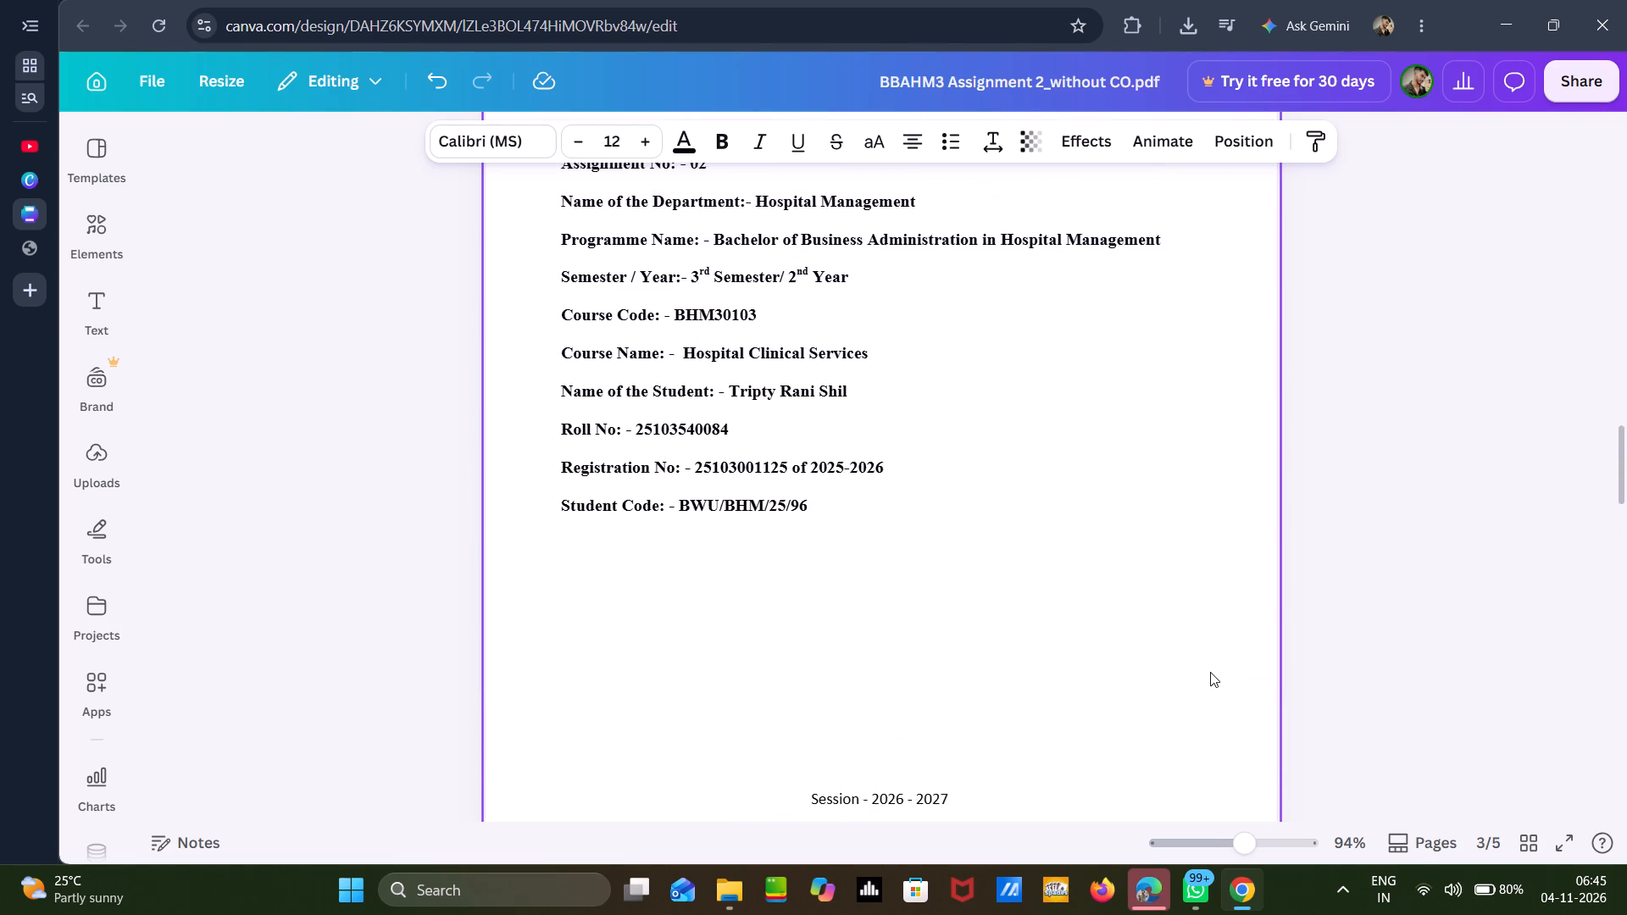
scroll(1210, 672, "up", 3)
key("Up")
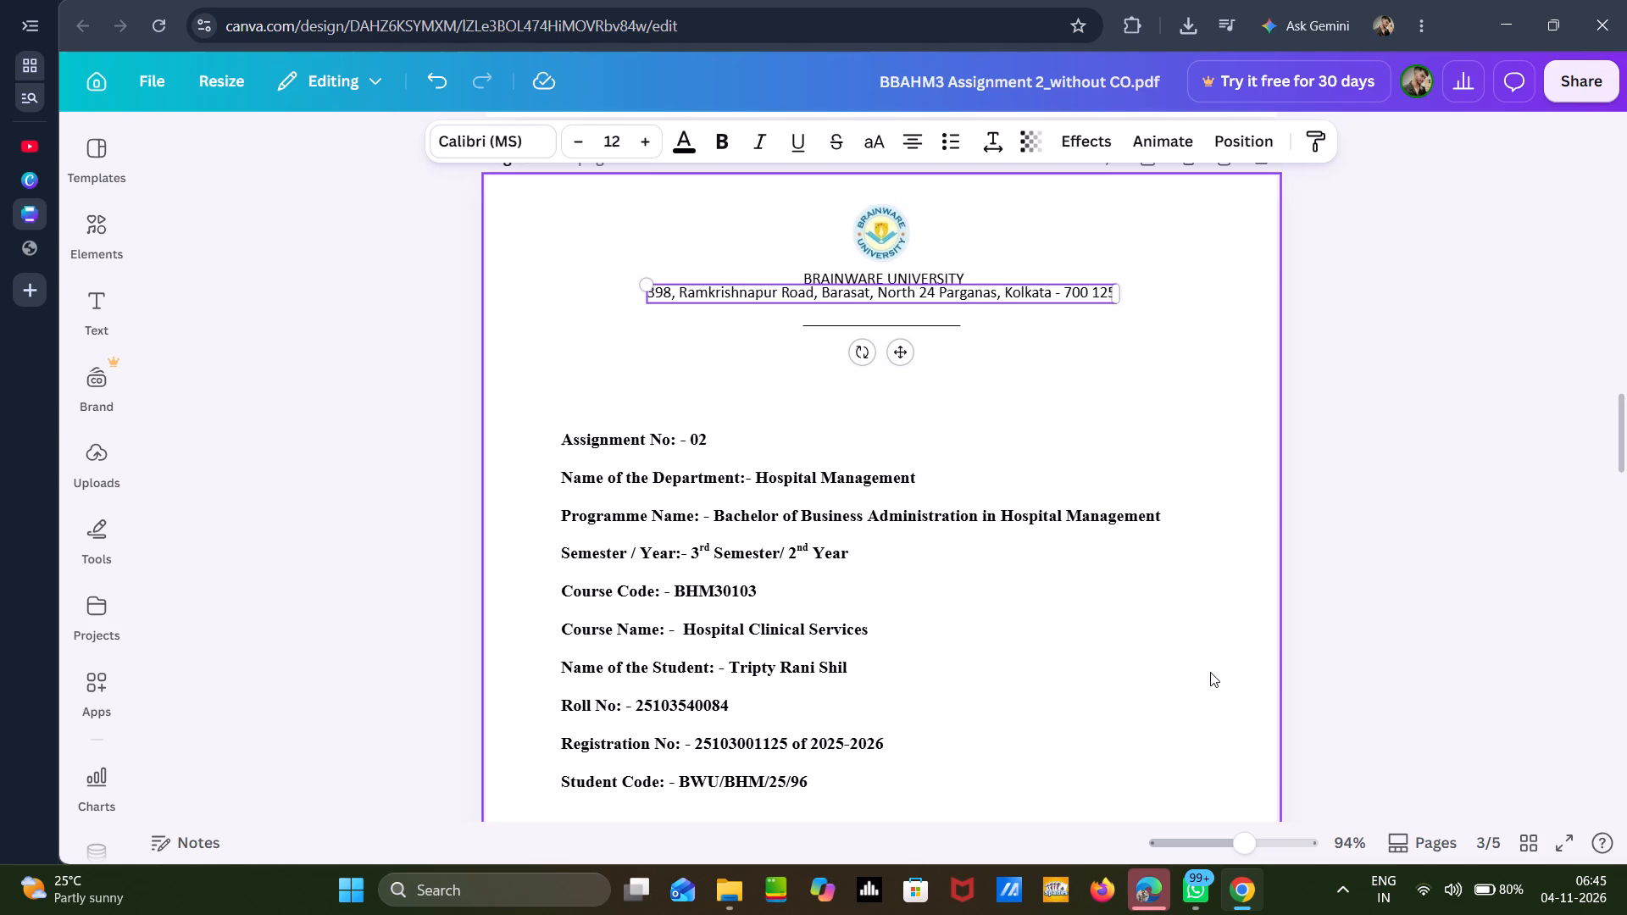
Make the "BRAINWARE UNIVERSITY" title in page 3's header bold.
left_click(906, 275)
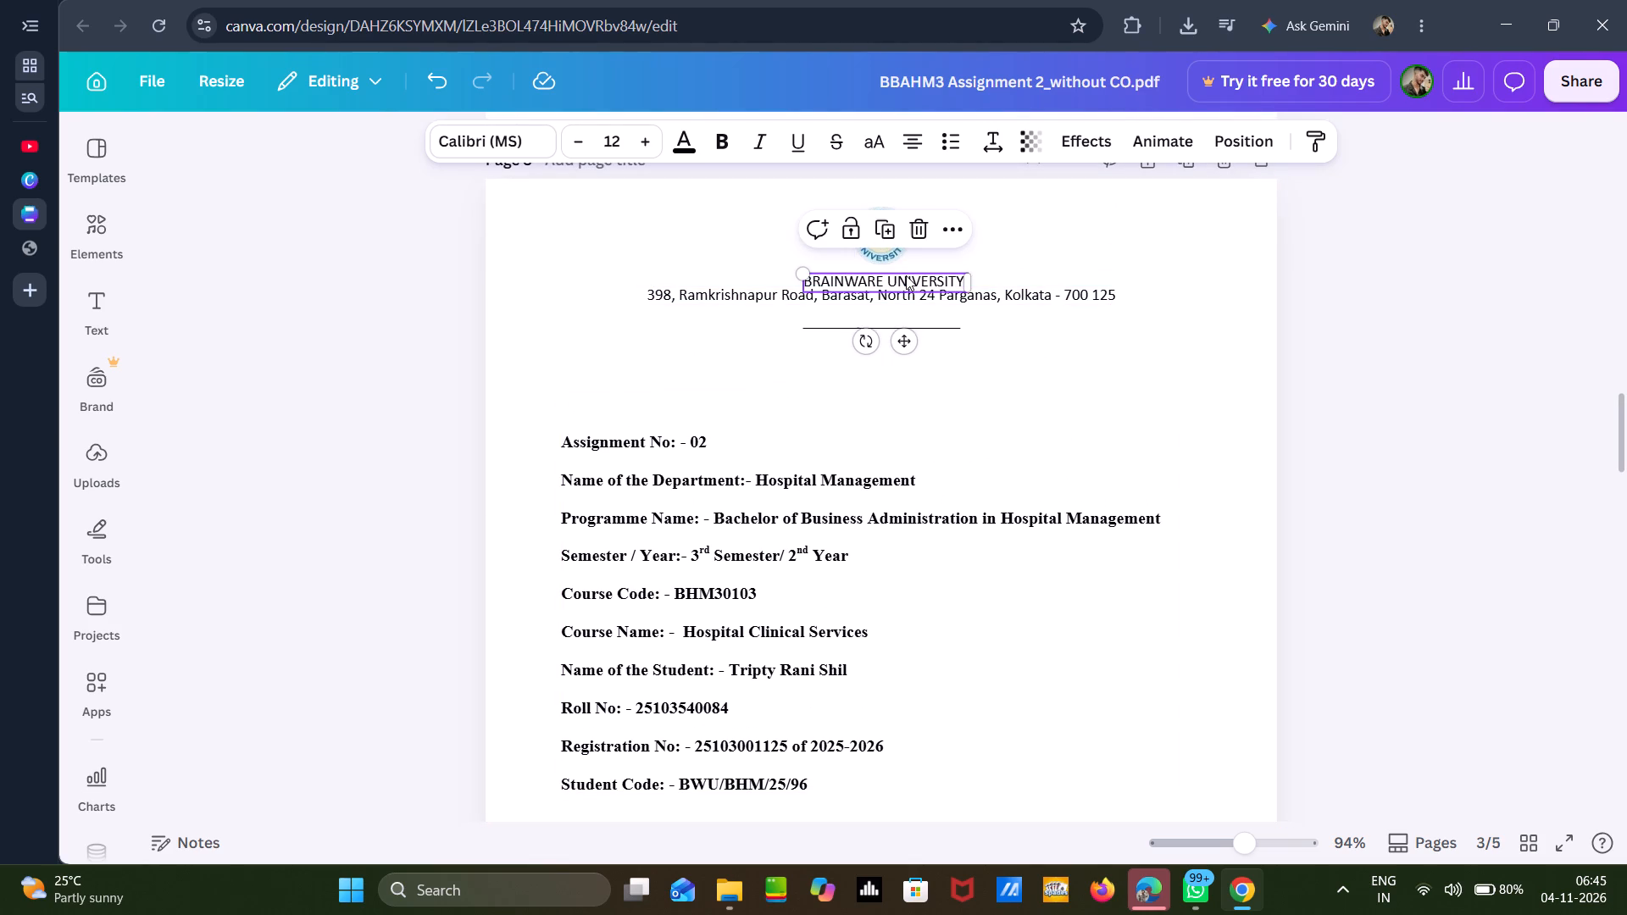
double_click(906, 275)
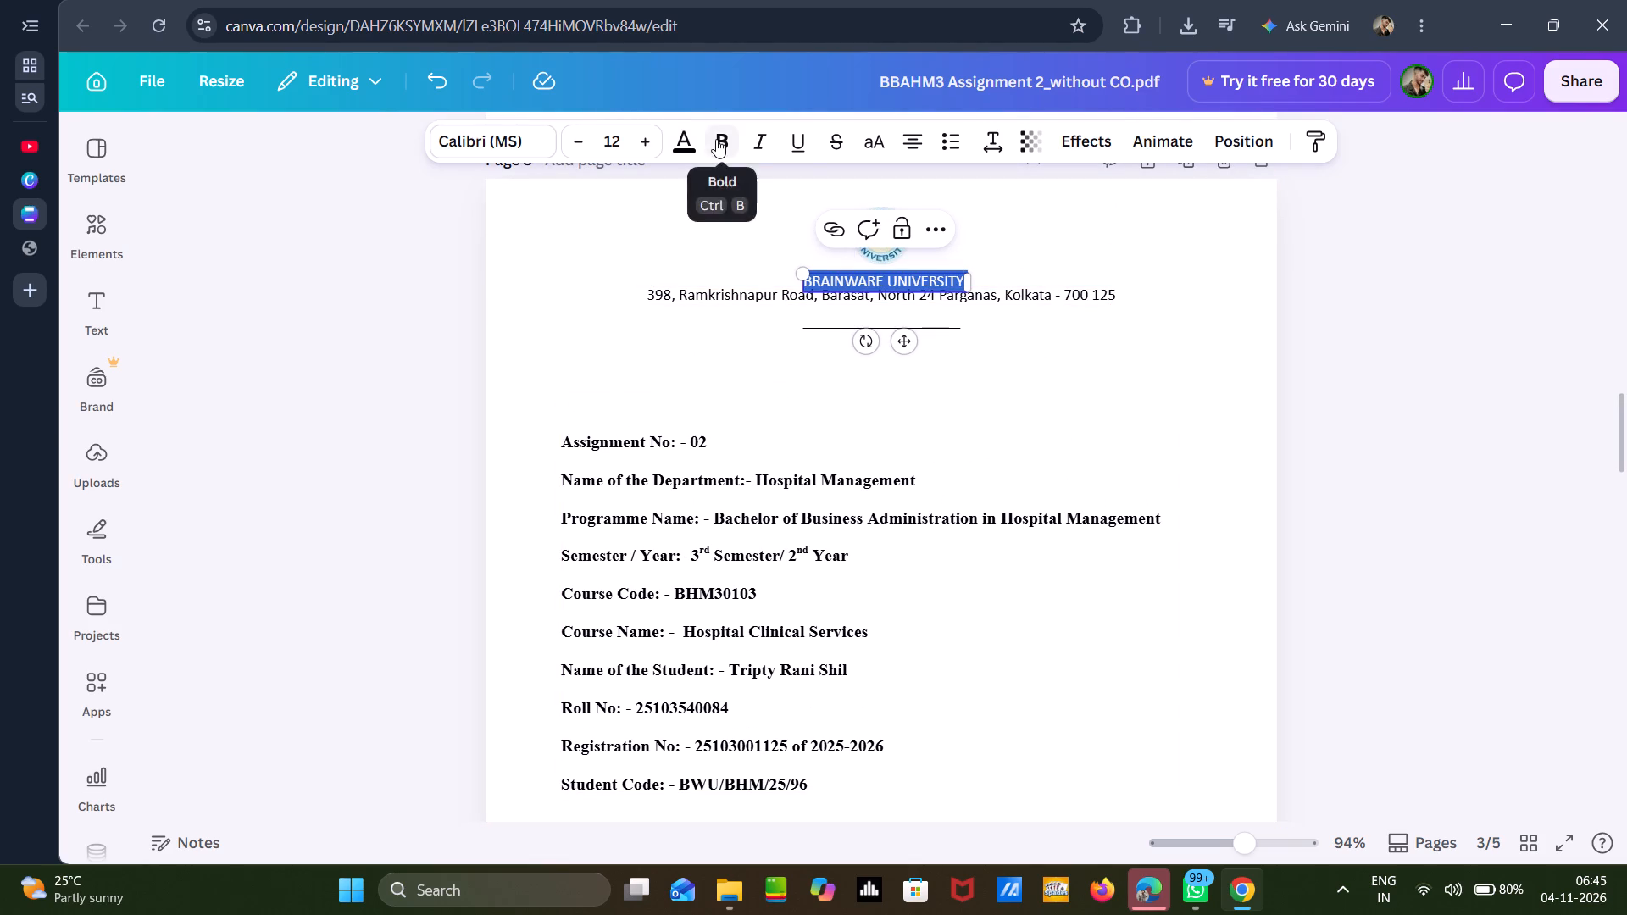
left_click(716, 139)
left_click(1067, 251)
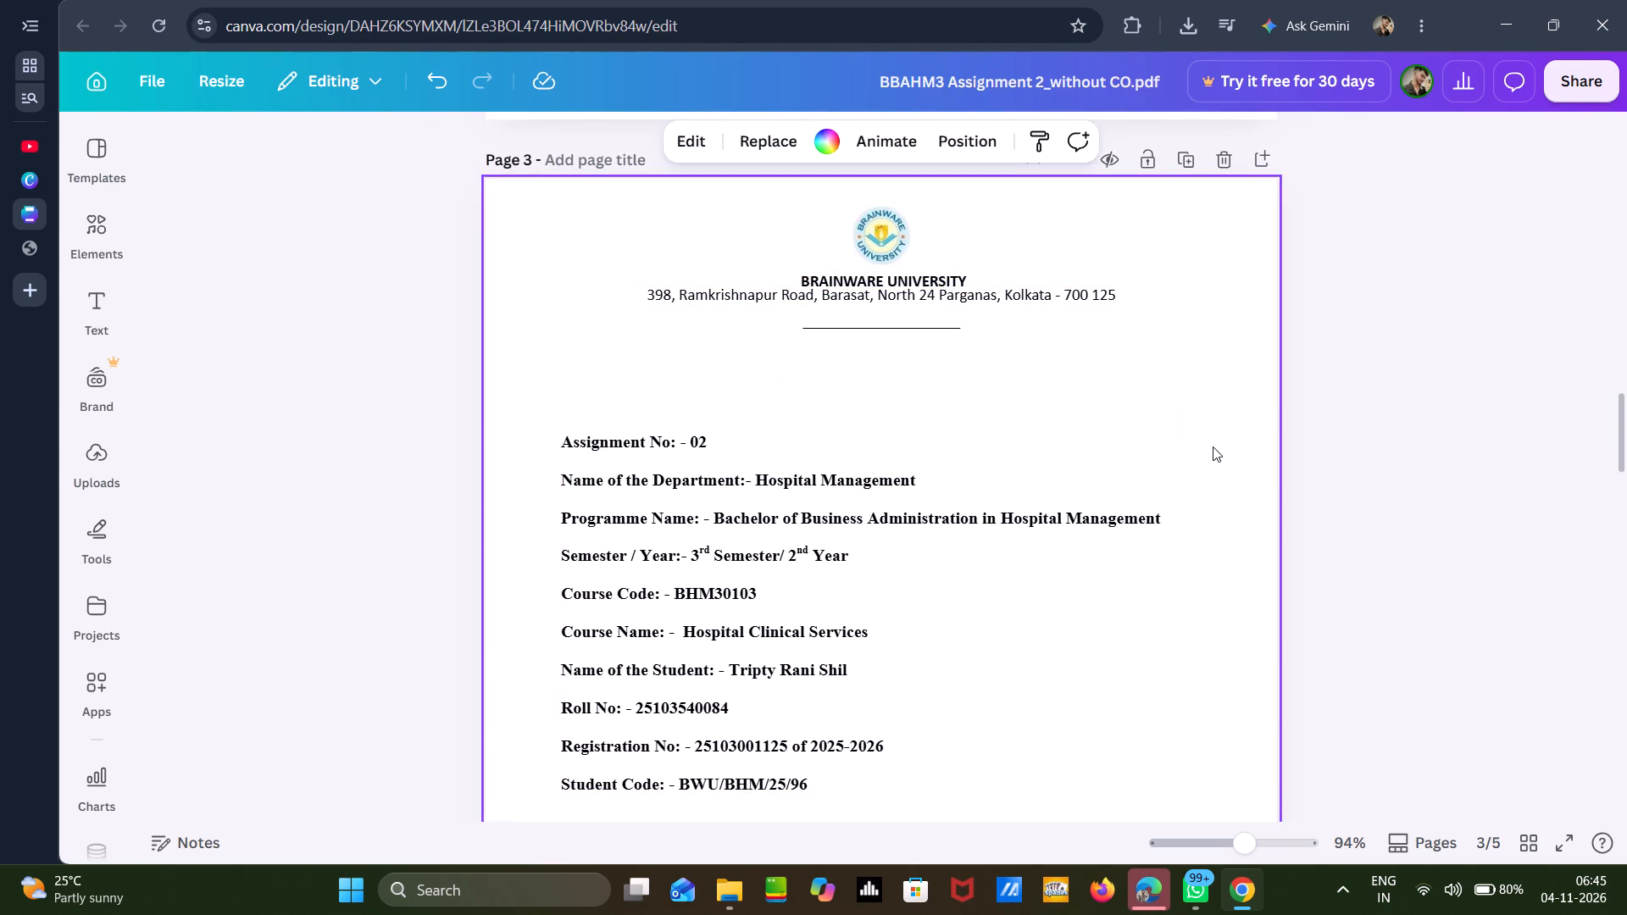
Nudge the address line in page 3's header slightly down so it clears the "BRAINWARE UNIVERSITY" title.
scroll(1213, 446, "down", 4)
scroll(1213, 446, "right", 1)
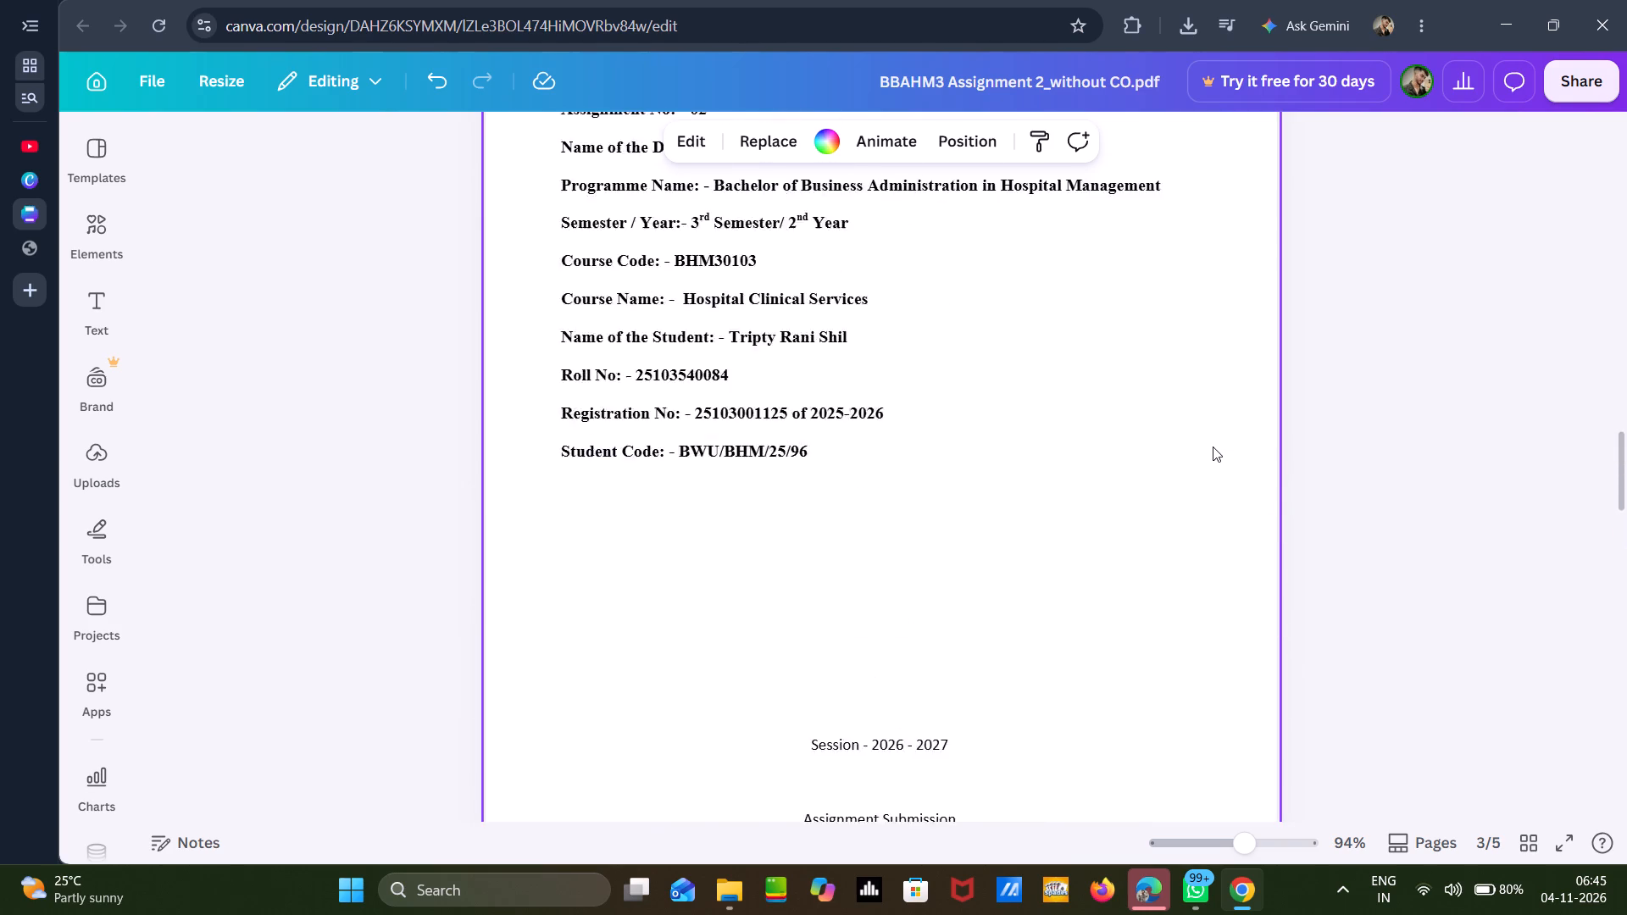
scroll(1213, 446, "right", 1)
scroll(1213, 446, "up", 3)
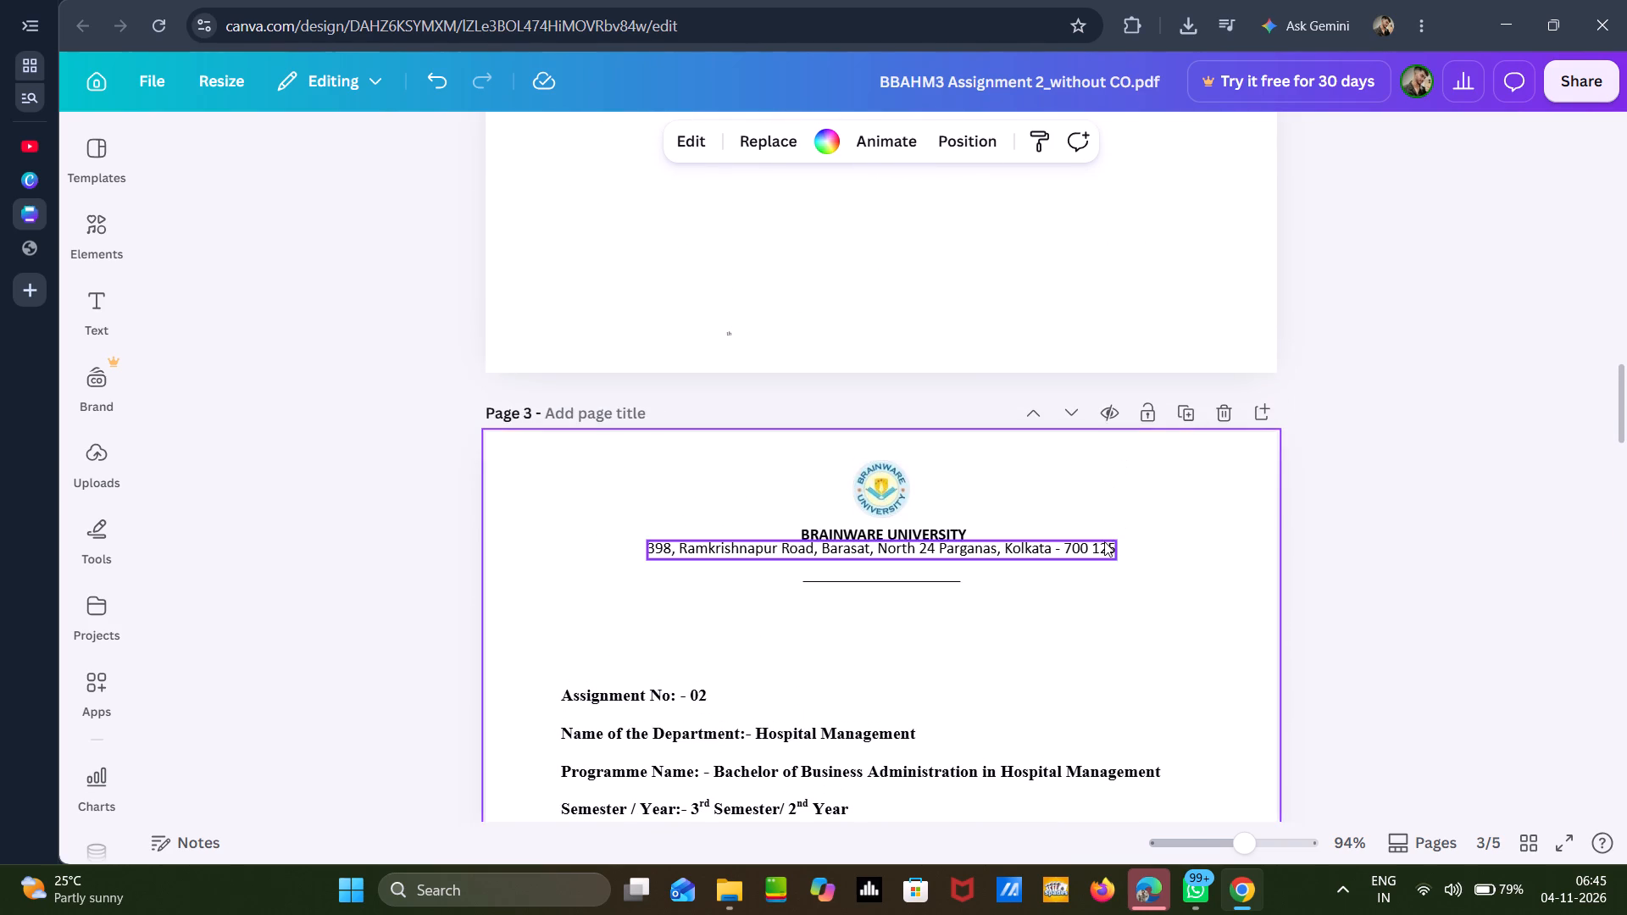
left_click(1104, 541)
key("Down")
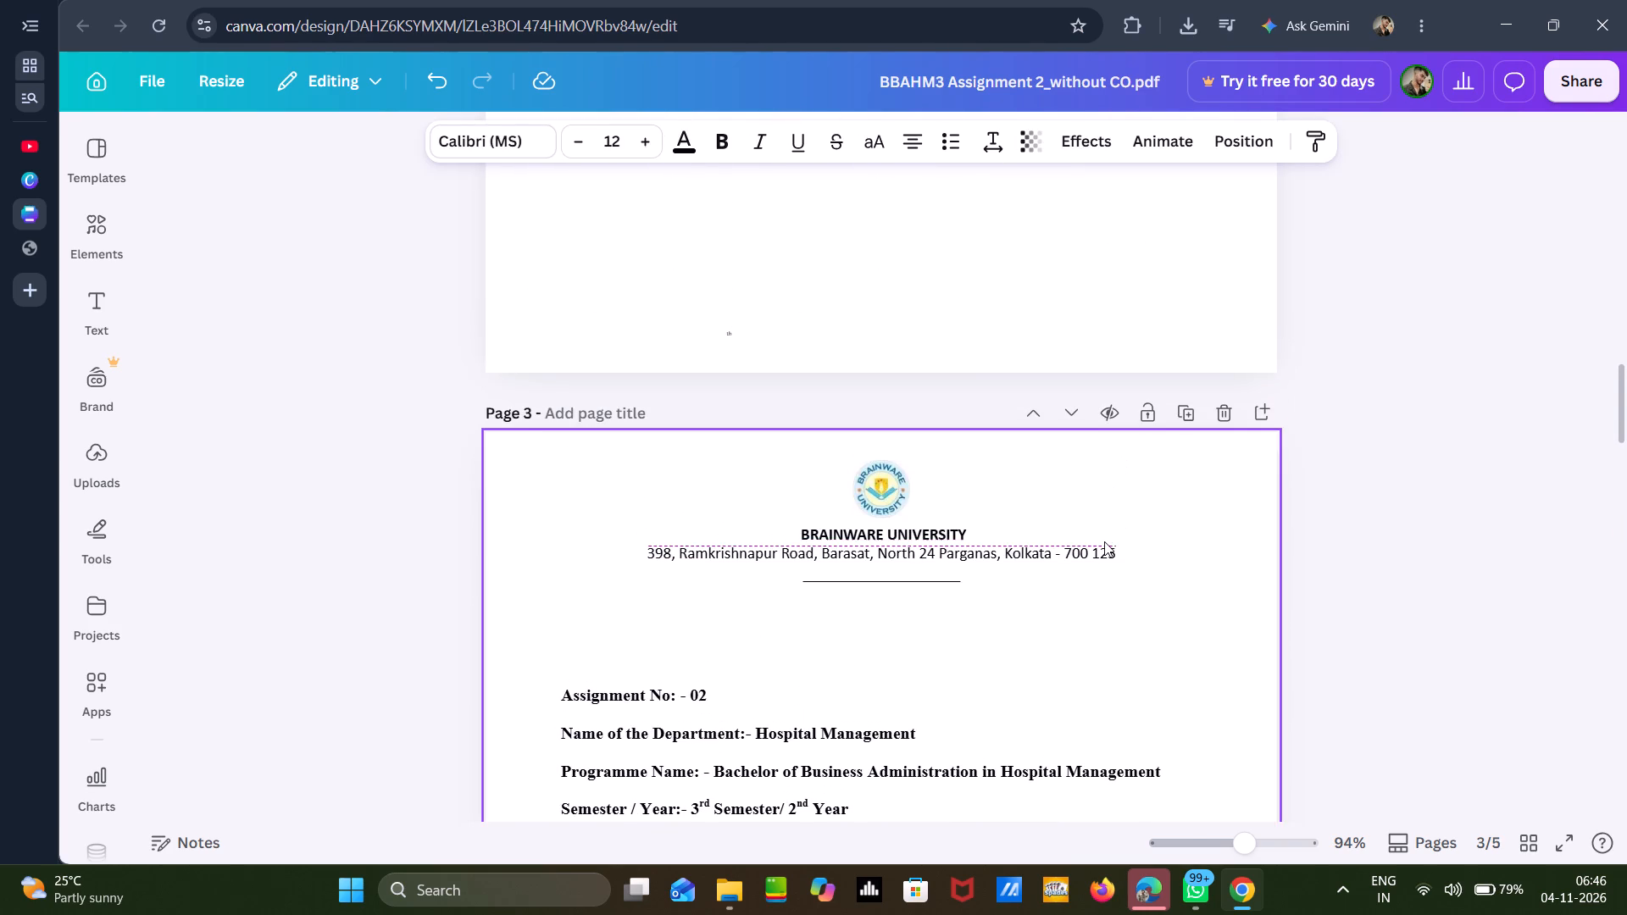
Move the "Assignment Submission" text on page 3 up into the header, directly beneath the address line and onto the existing underline.
scroll(1104, 541, "down", 8)
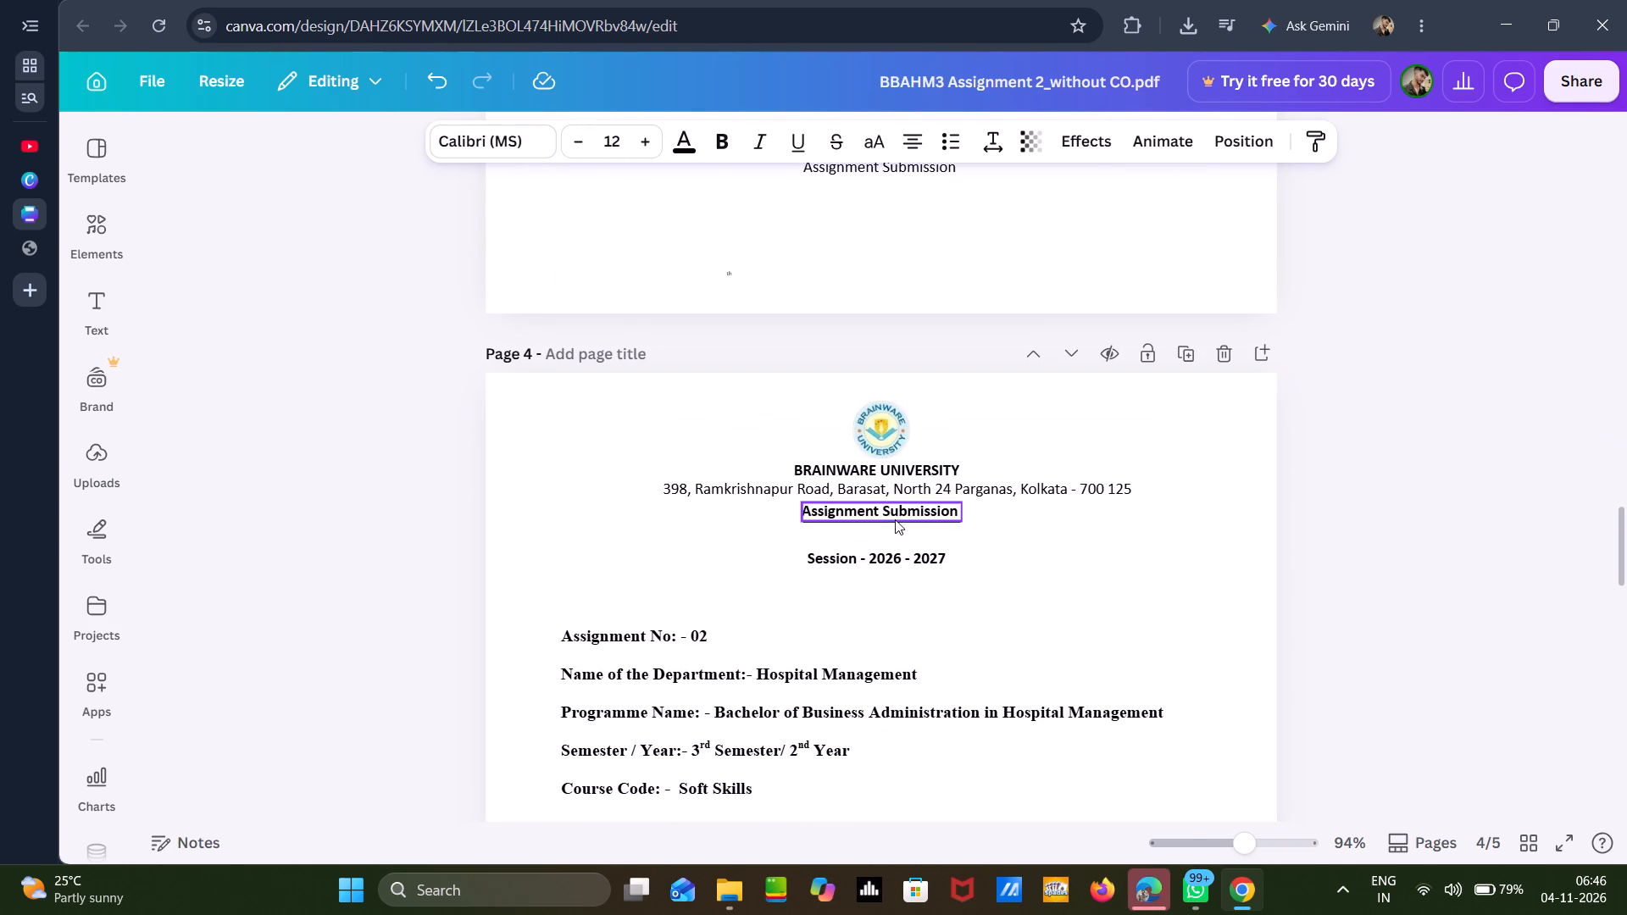
scroll(894, 514, "up", 4)
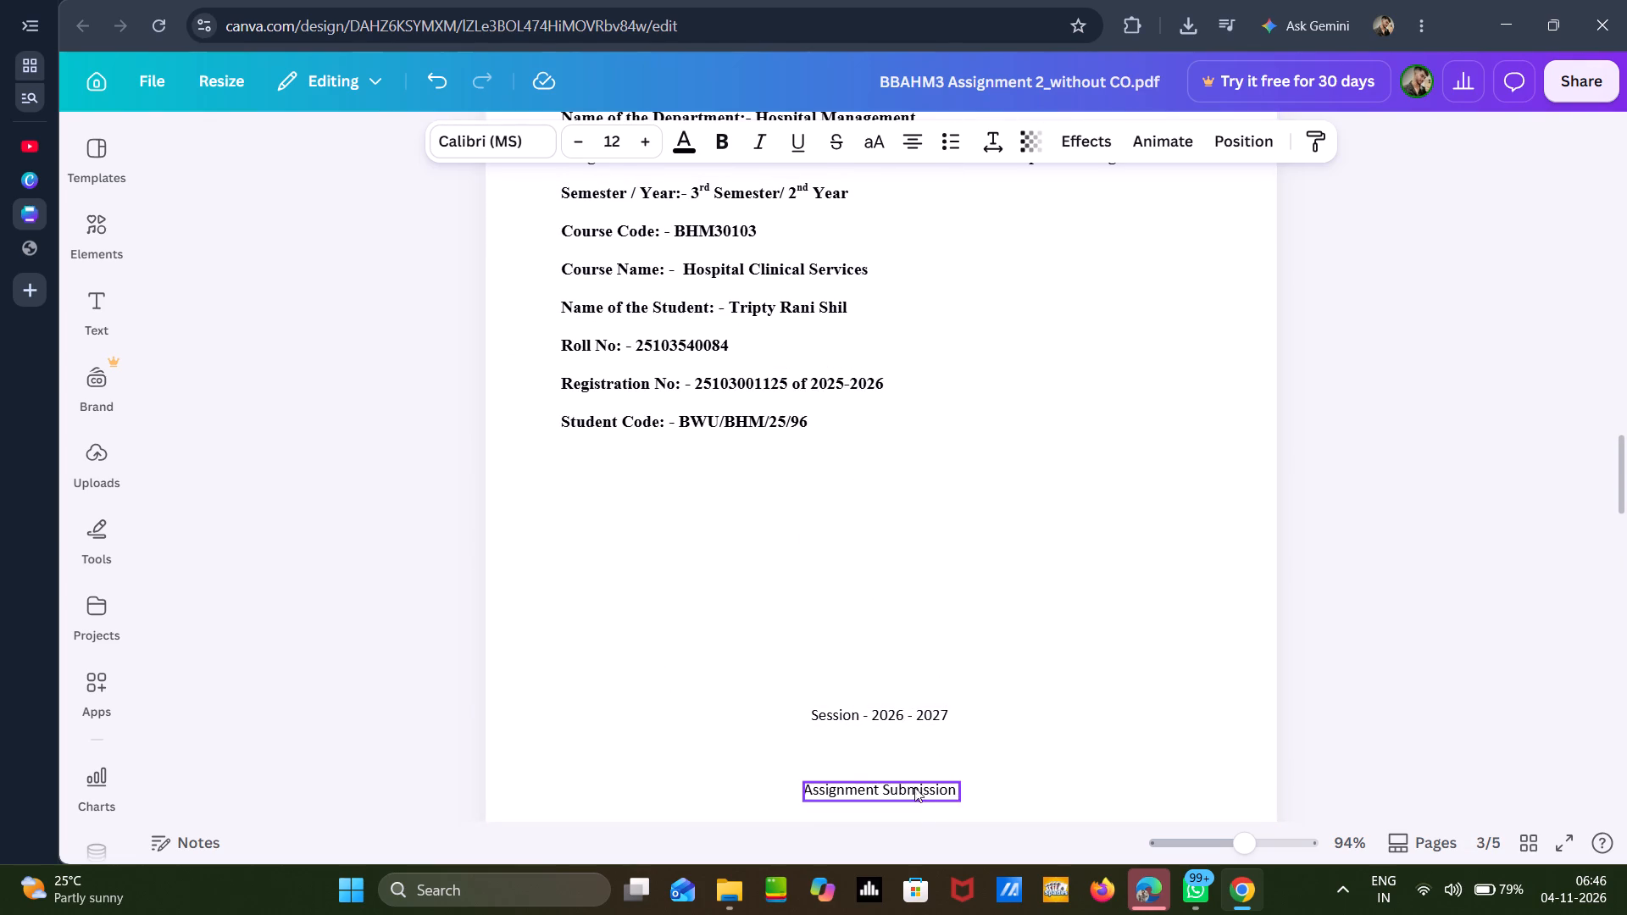
left_click(908, 784)
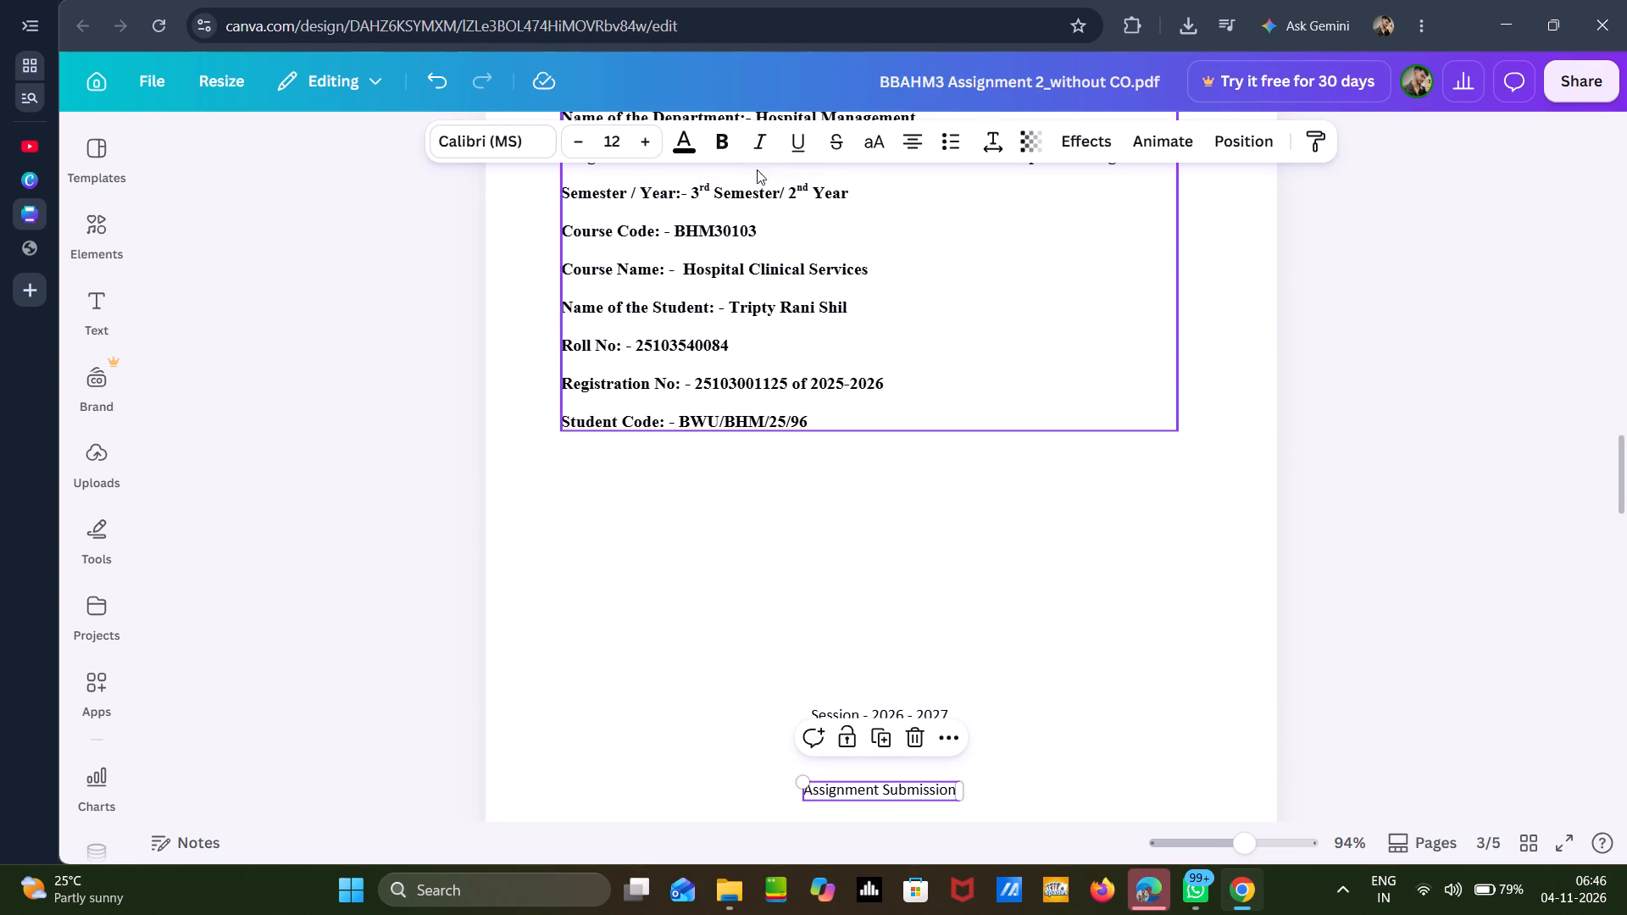
key("Up")
key("Up")
key("Up")
key("Up")
key("Up")
key("Up")
key("Up")
key("Up")
key("Up")
key("Up")
key("Up")
key("Up")
key("Up")
key("Up")
key("Up")
key("Up")
key("Up")
key("Up")
key("Up")
key("Up")
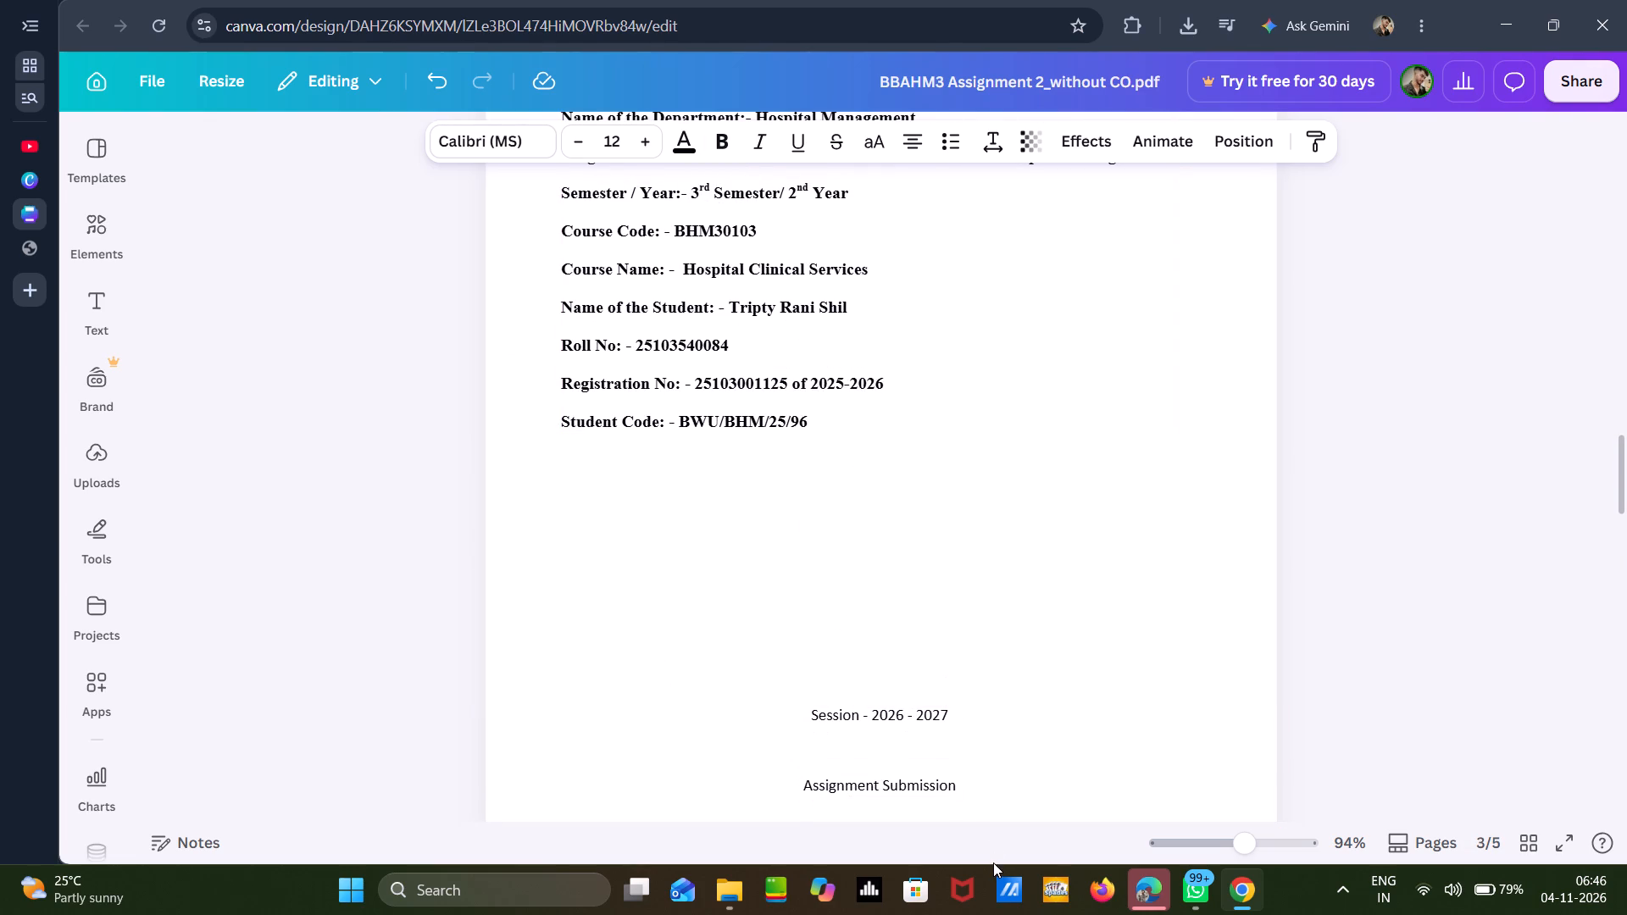
scroll(993, 862, "up", 4)
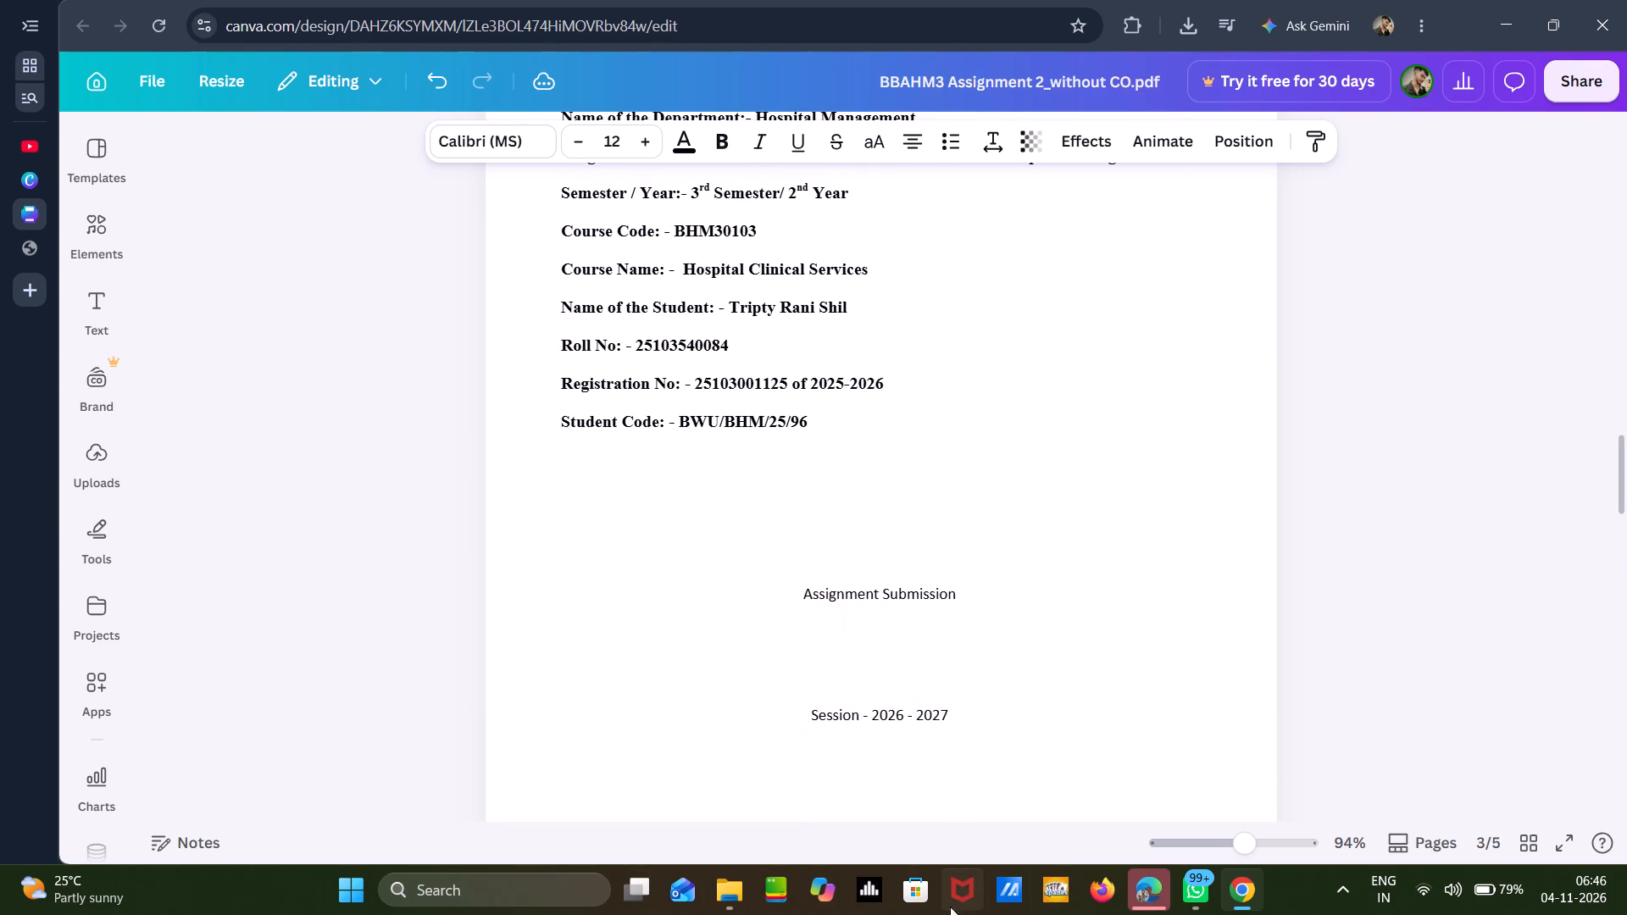
scroll(1068, 584, "up", 1)
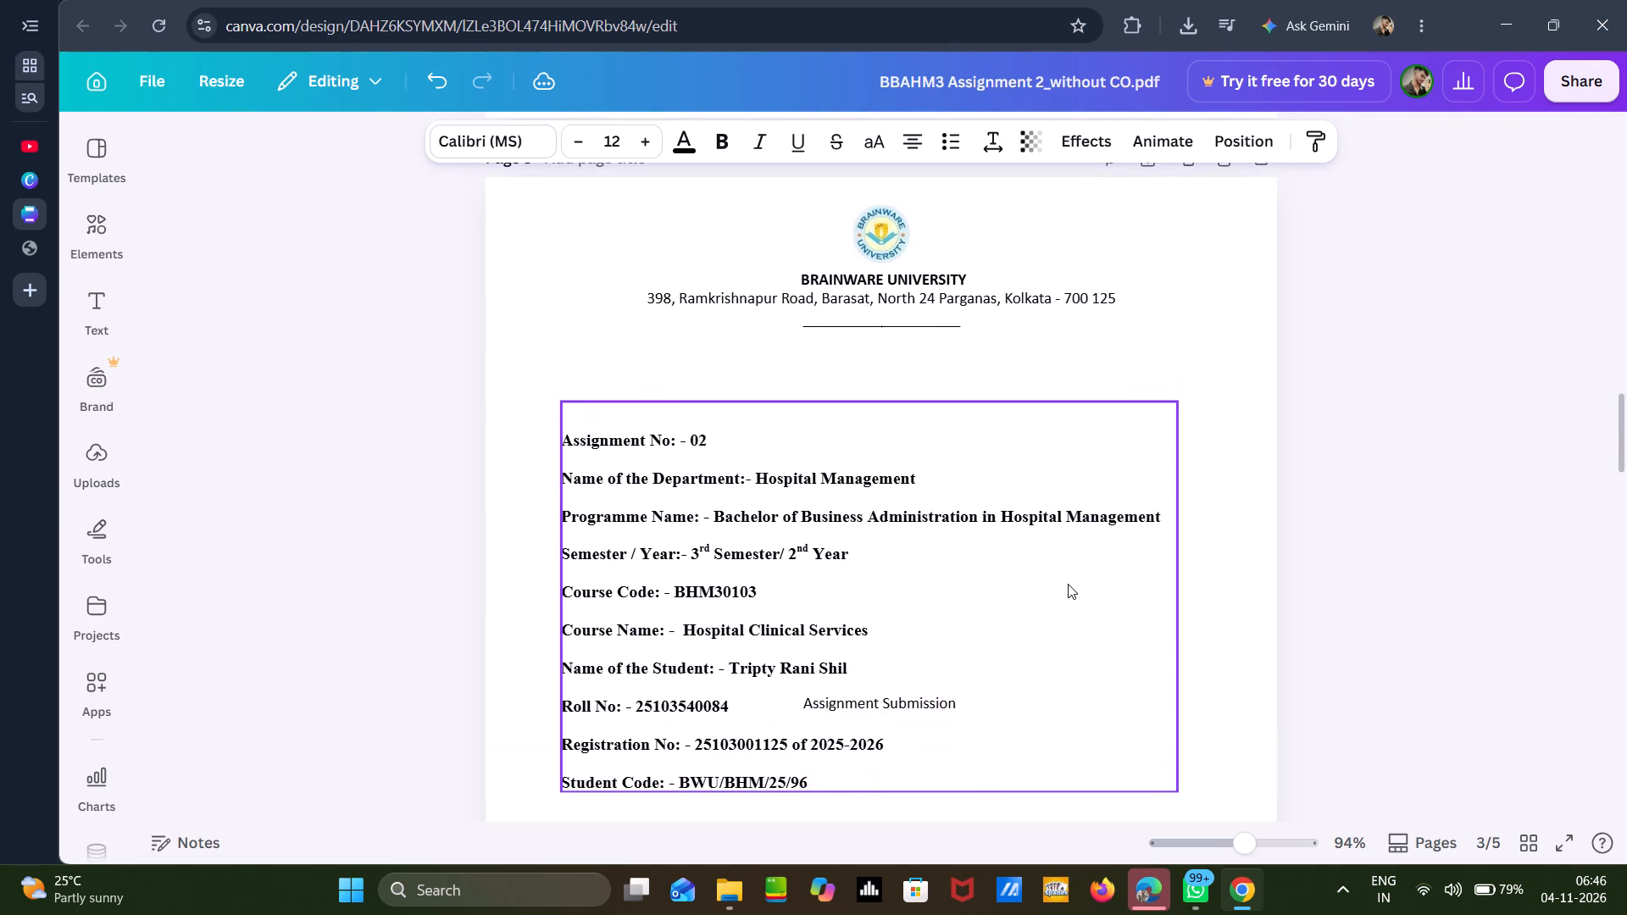
scroll(1068, 584, "up", 1)
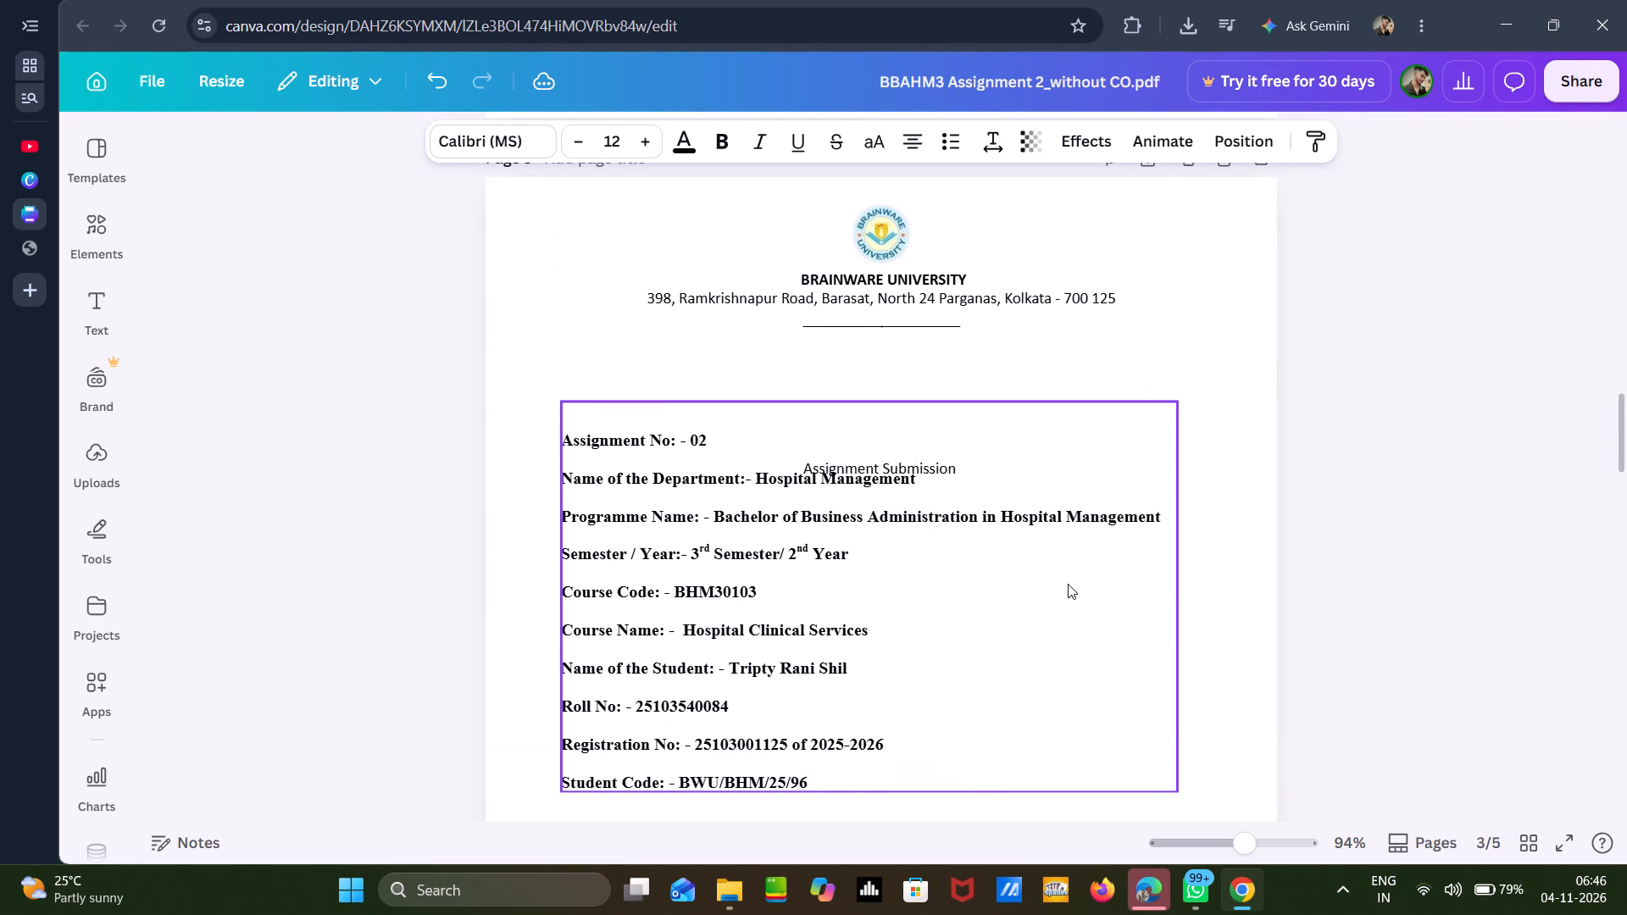
scroll(1068, 584, "up", 1)
key("Up")
key("Up")
key("Up")
key("Up")
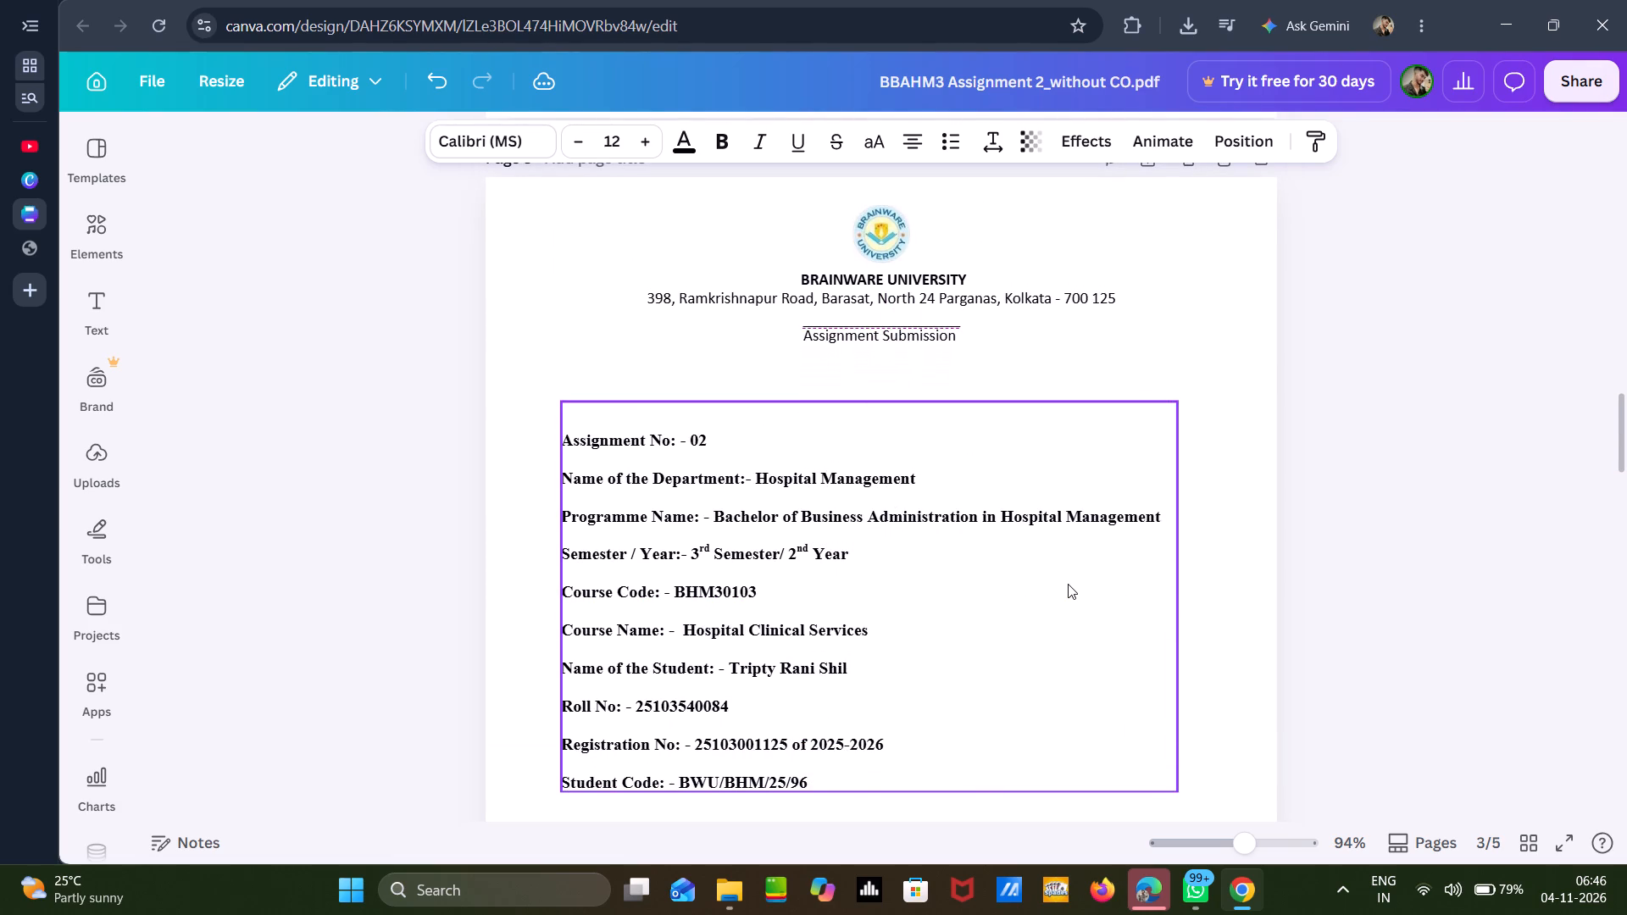
scroll(1068, 584, "up", 1)
key("Up")
key("Up")
key("Up")
key("Up")
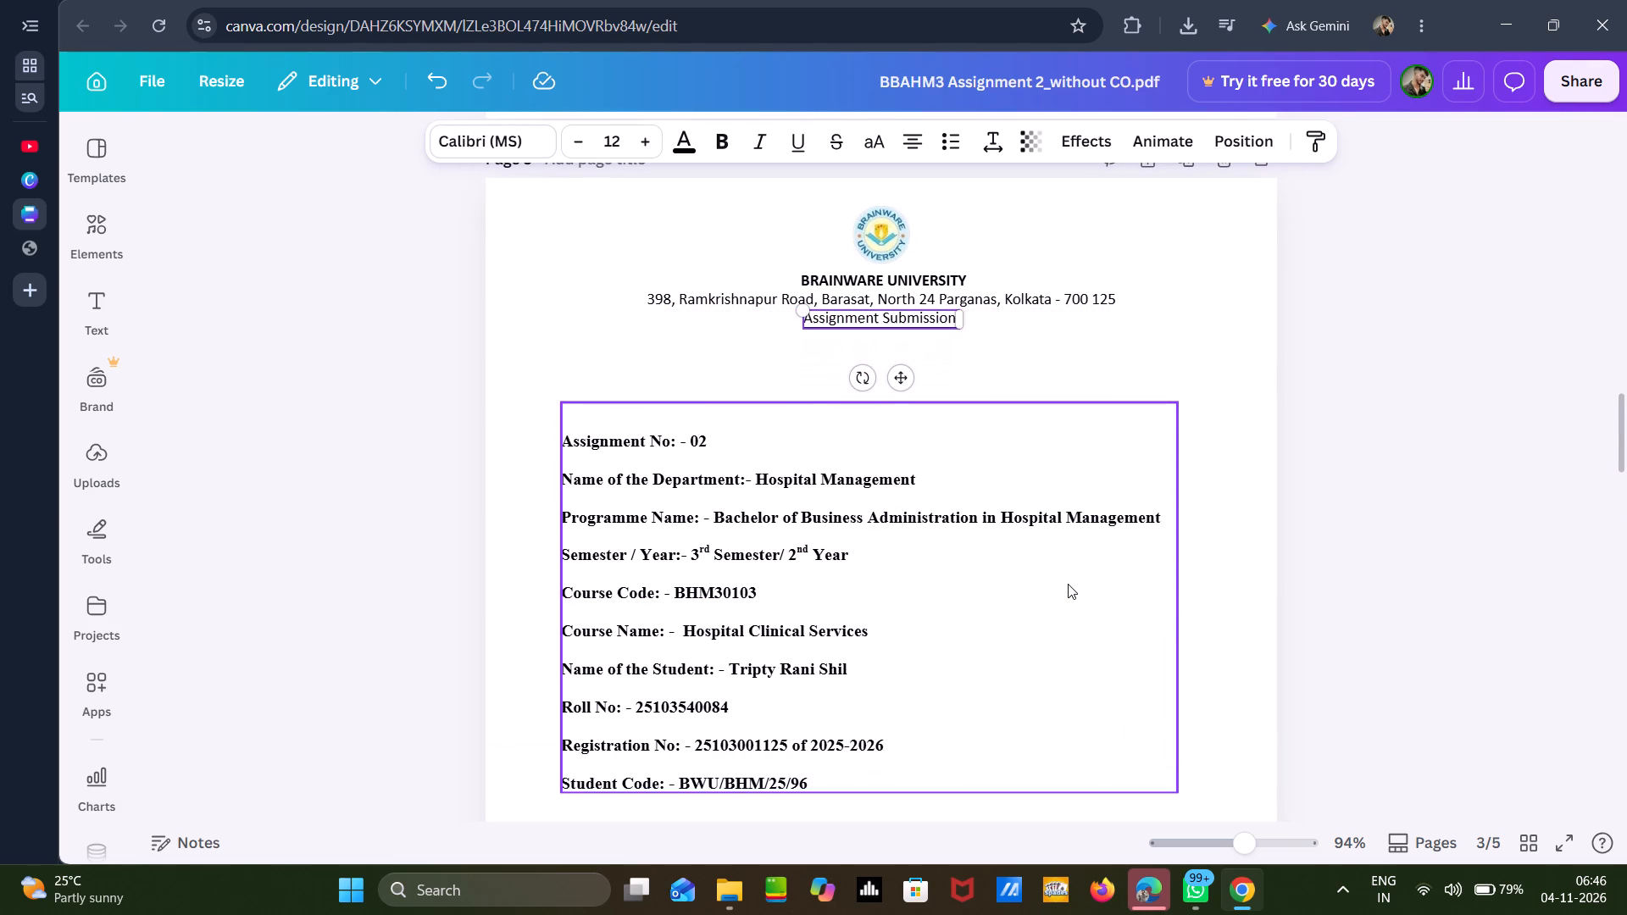
Make the "Assignment Submission" heading in page 3's header bold.
double_click(902, 315)
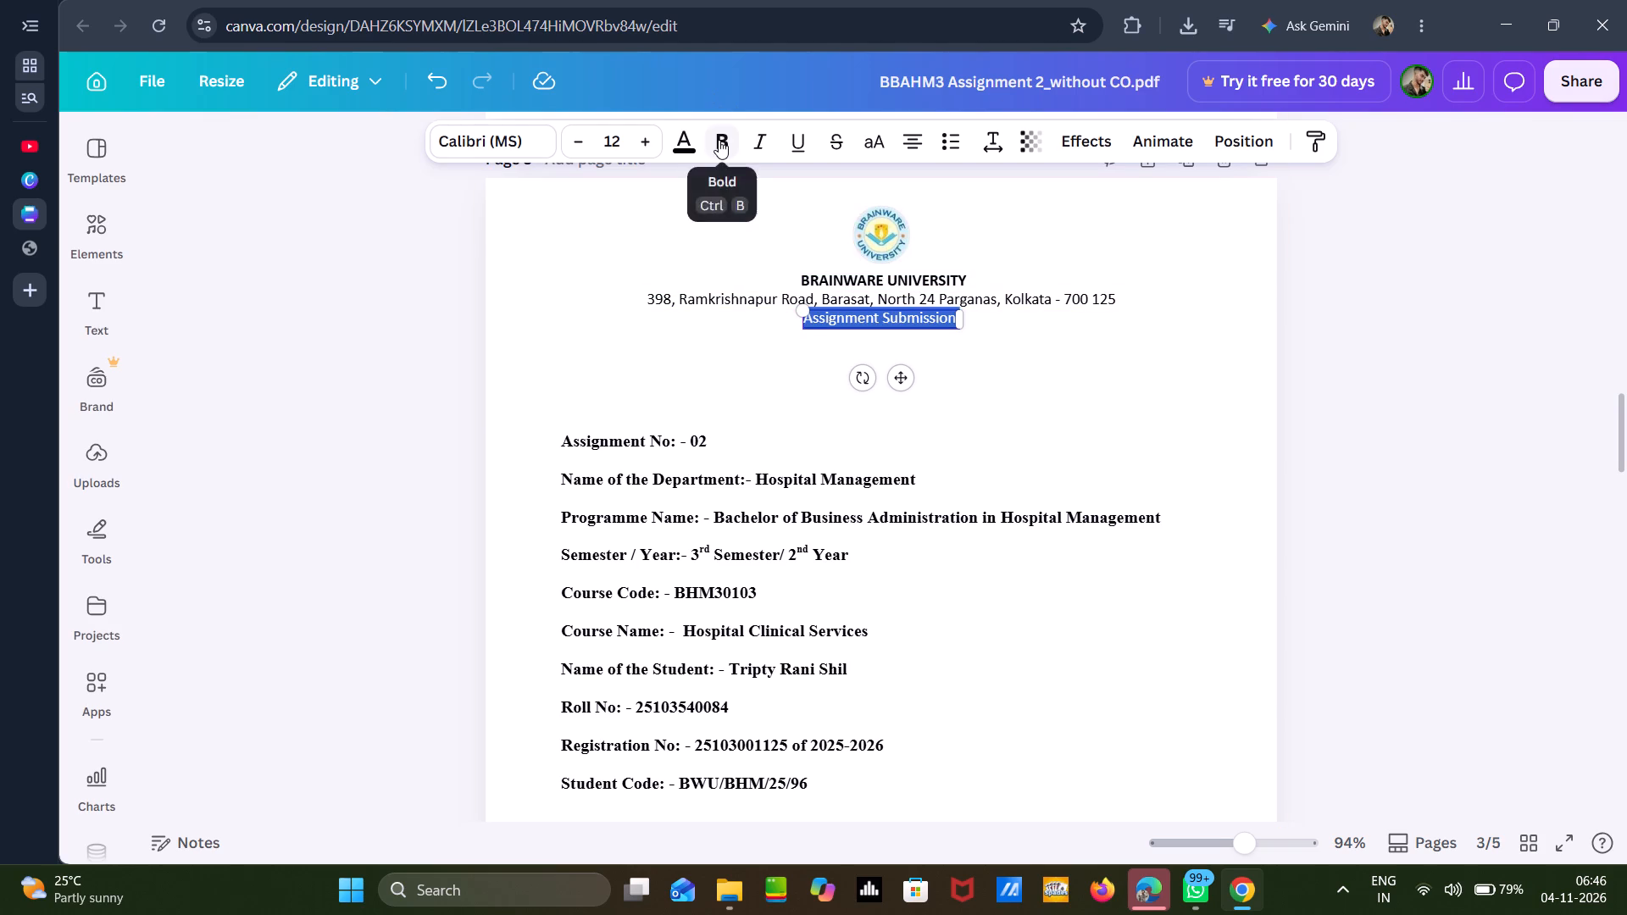
left_click(719, 140)
left_click(1082, 355)
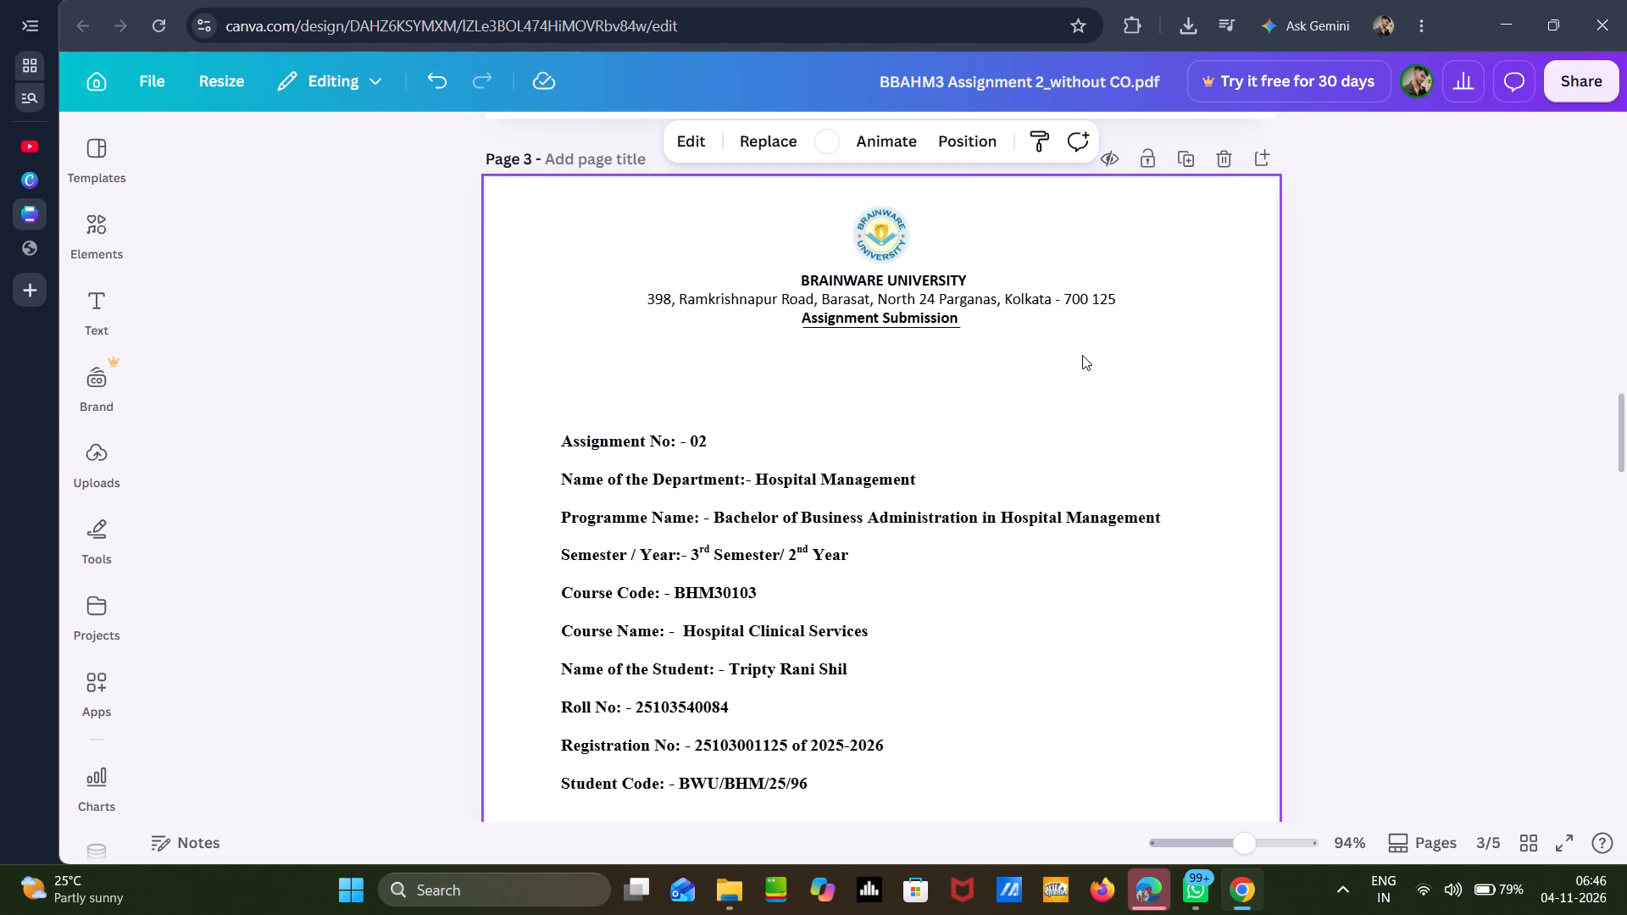
Move the "Session - 2026 - 2027" line on page 3 up into the header, a short gap below "Assignment Submission".
scroll(1082, 355, "down", 4)
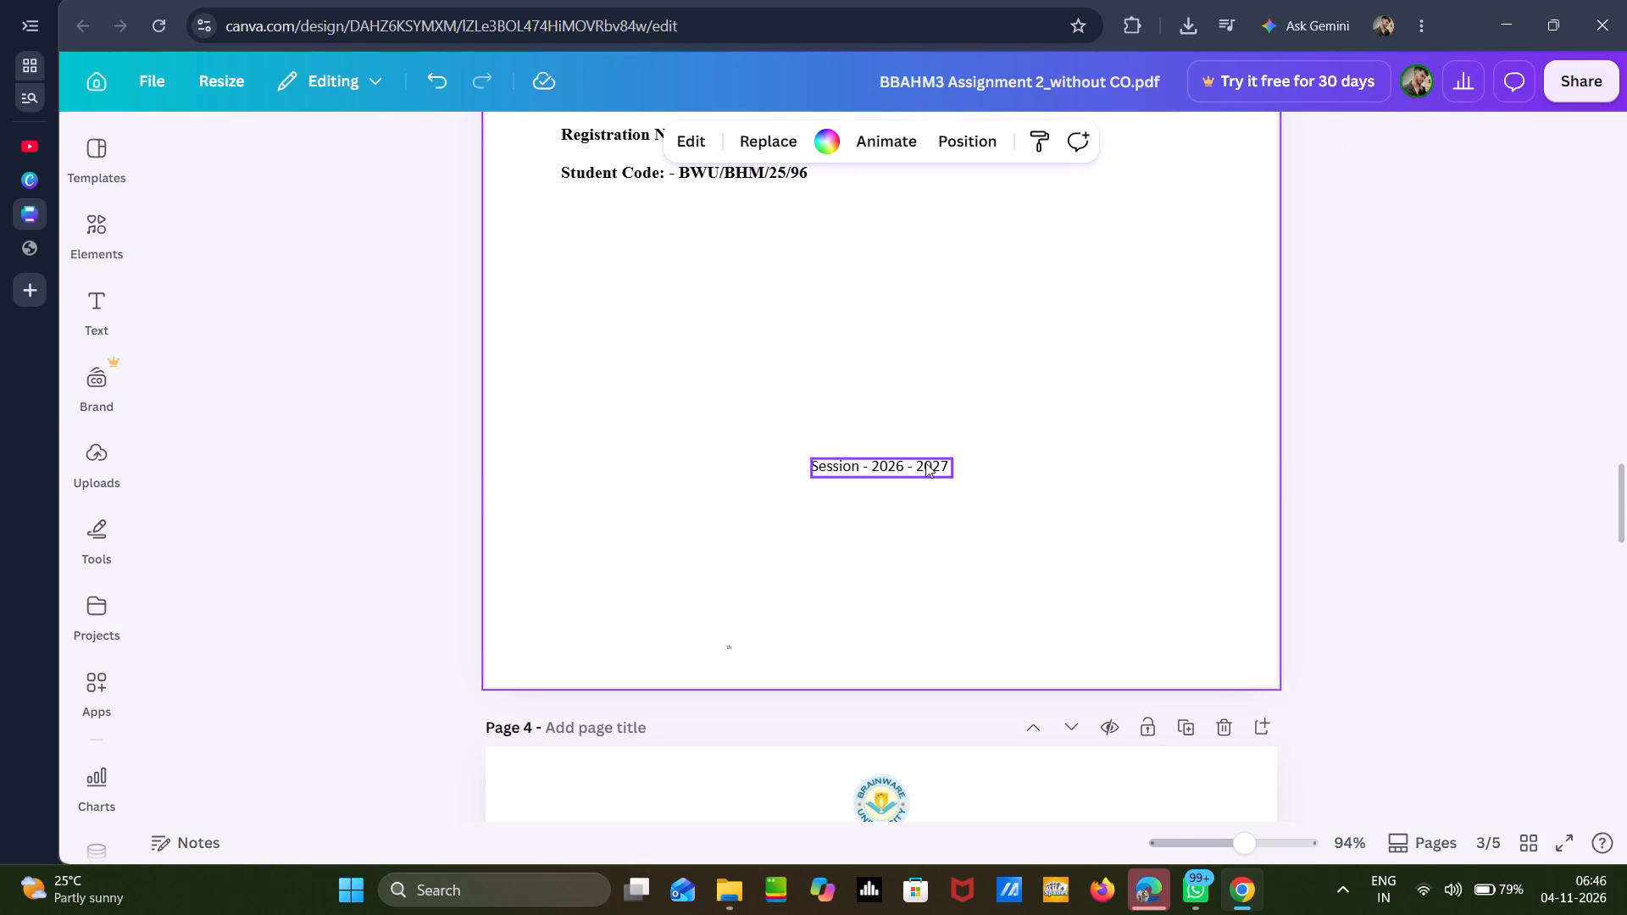
left_click(924, 466)
key("Up")
key("Up")
key("Up")
key("Up")
key("Up")
key("Up")
key("Up")
key("Up")
key("Up")
key("Up")
key("Up")
key("Up")
key("Up")
key("Up")
key("Up")
key("Up")
key("Up")
key("Up")
key("Up")
key("Up")
scroll(924, 466, "up", 2)
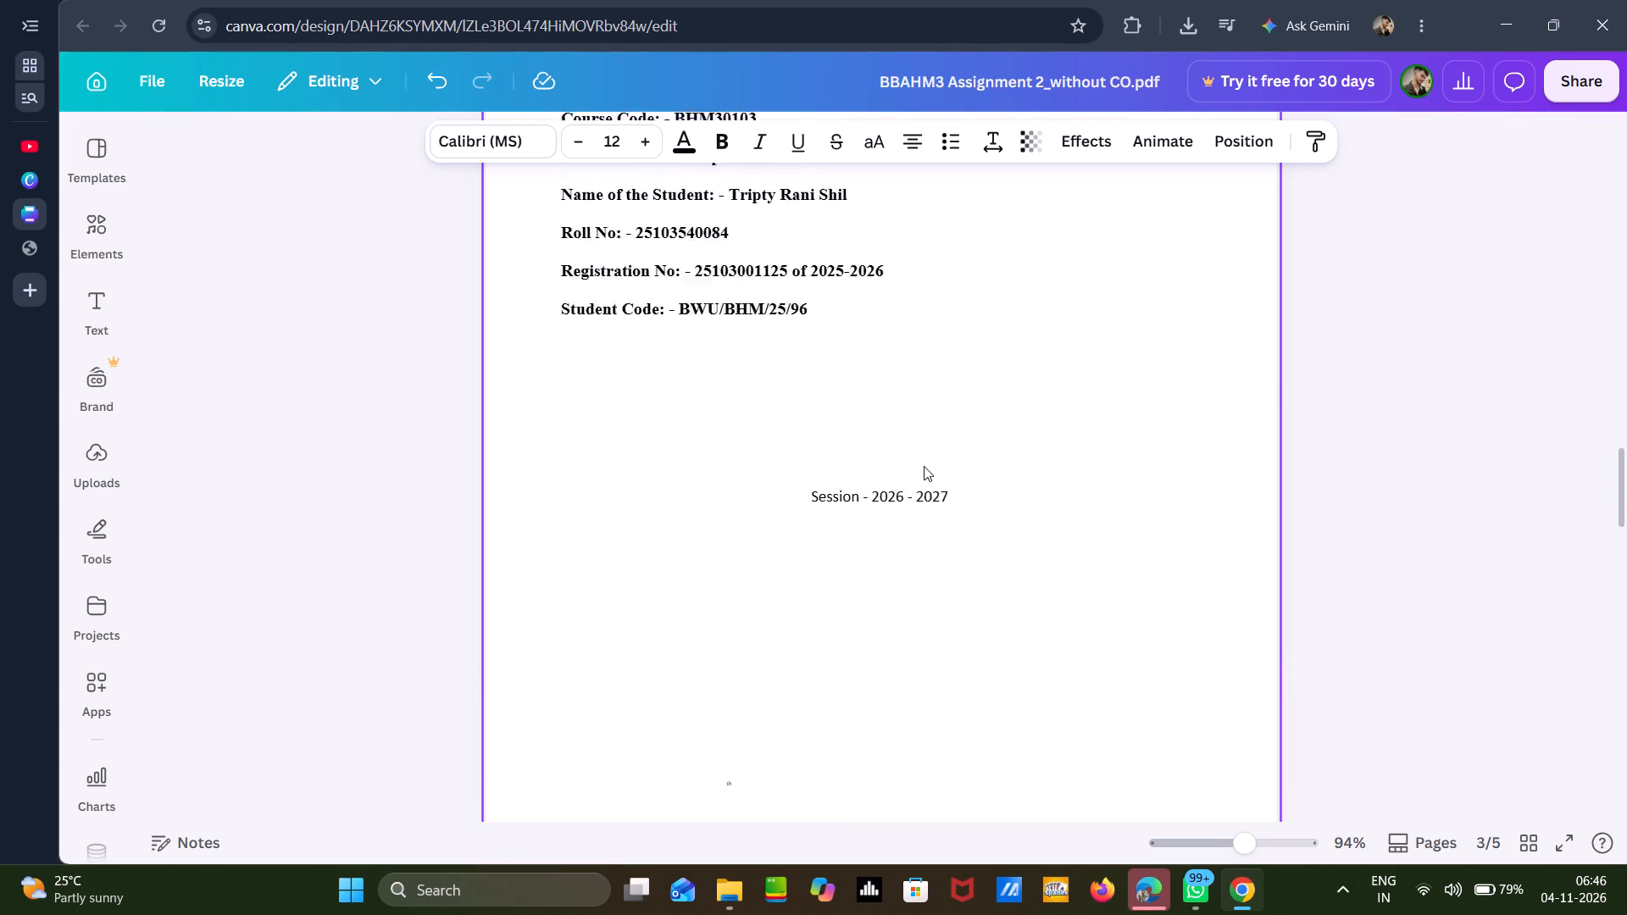
scroll(924, 466, "up", 6)
scroll(924, 466, "down", 4)
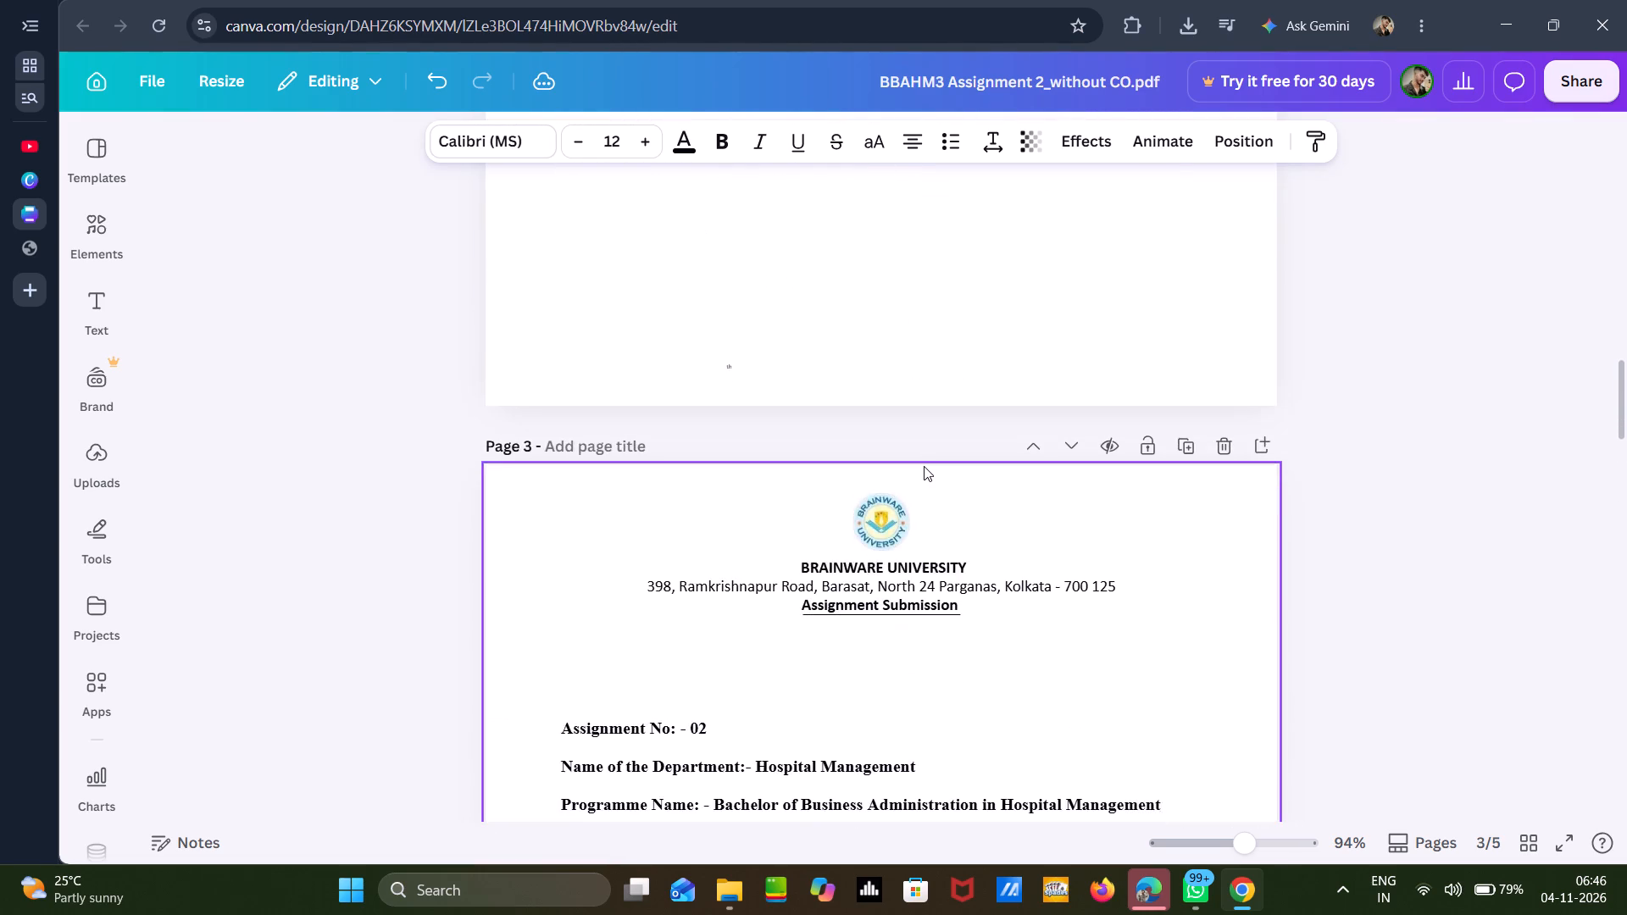
scroll(924, 466, "down", 1)
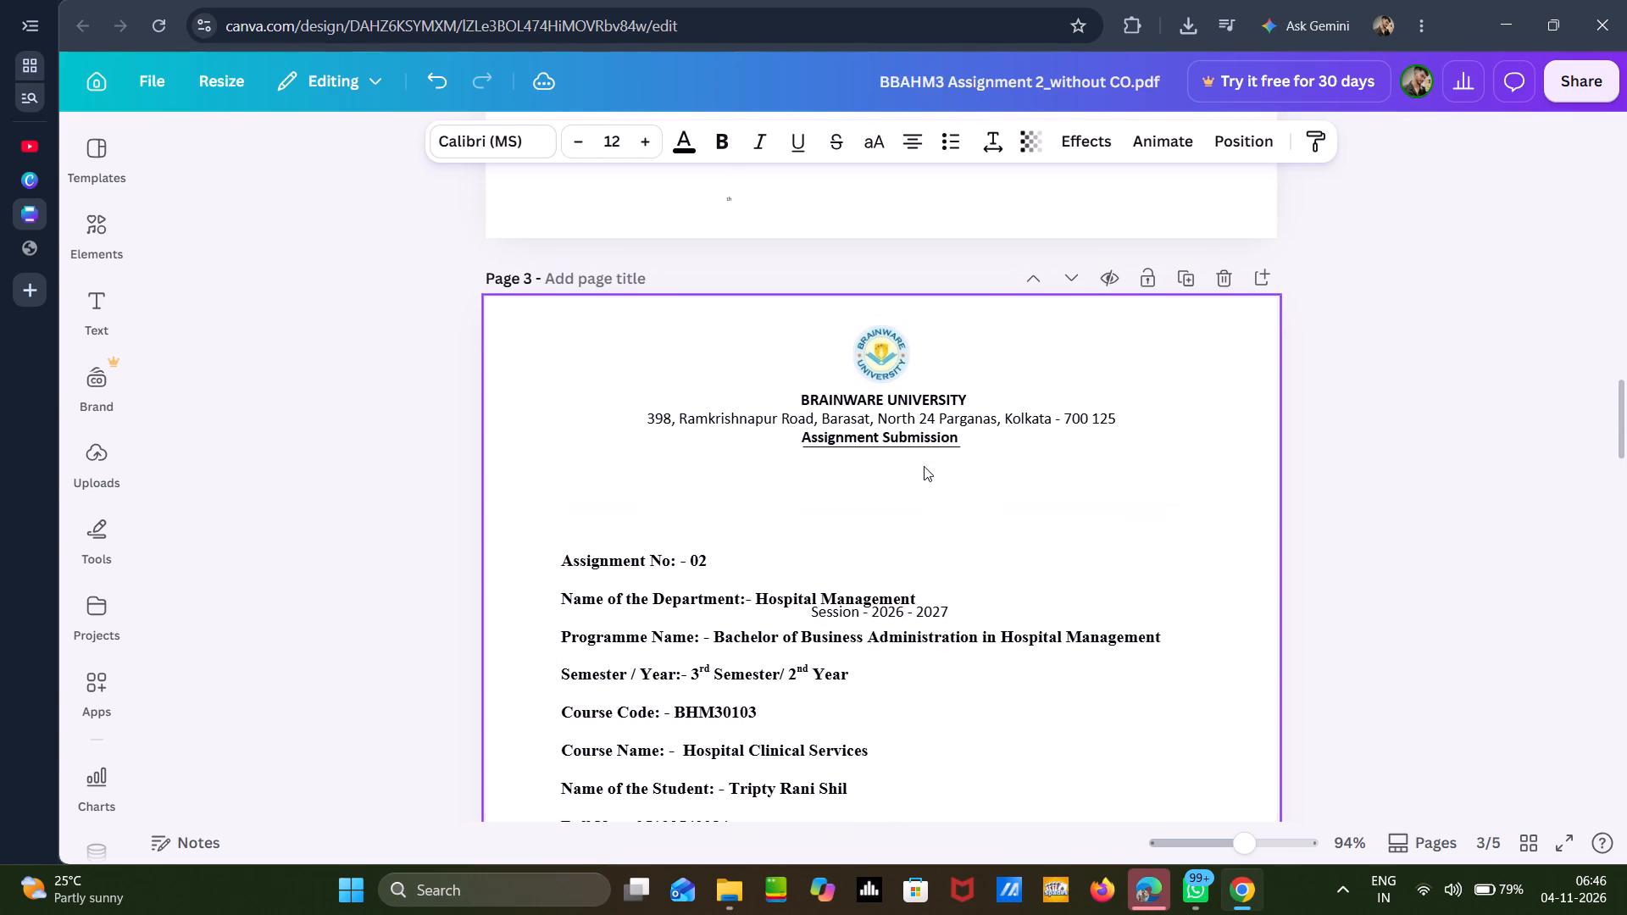
scroll(924, 466, "down", 1)
key("Up")
key("Up")
key("Up")
key("Up")
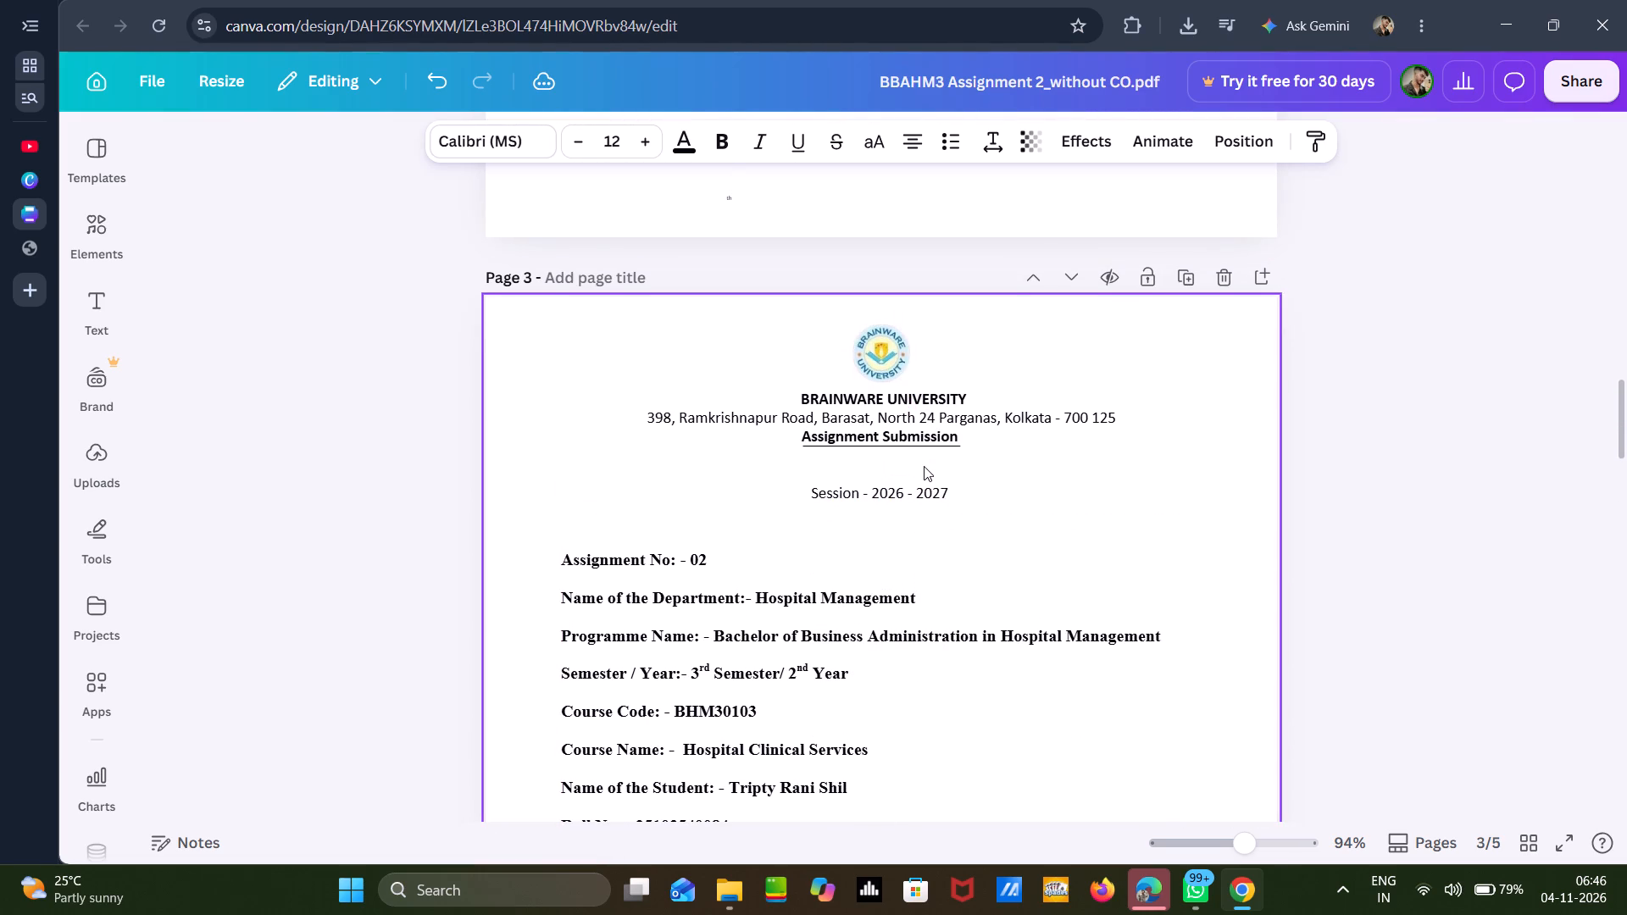
key("Up")
key("Up")
key("Up")
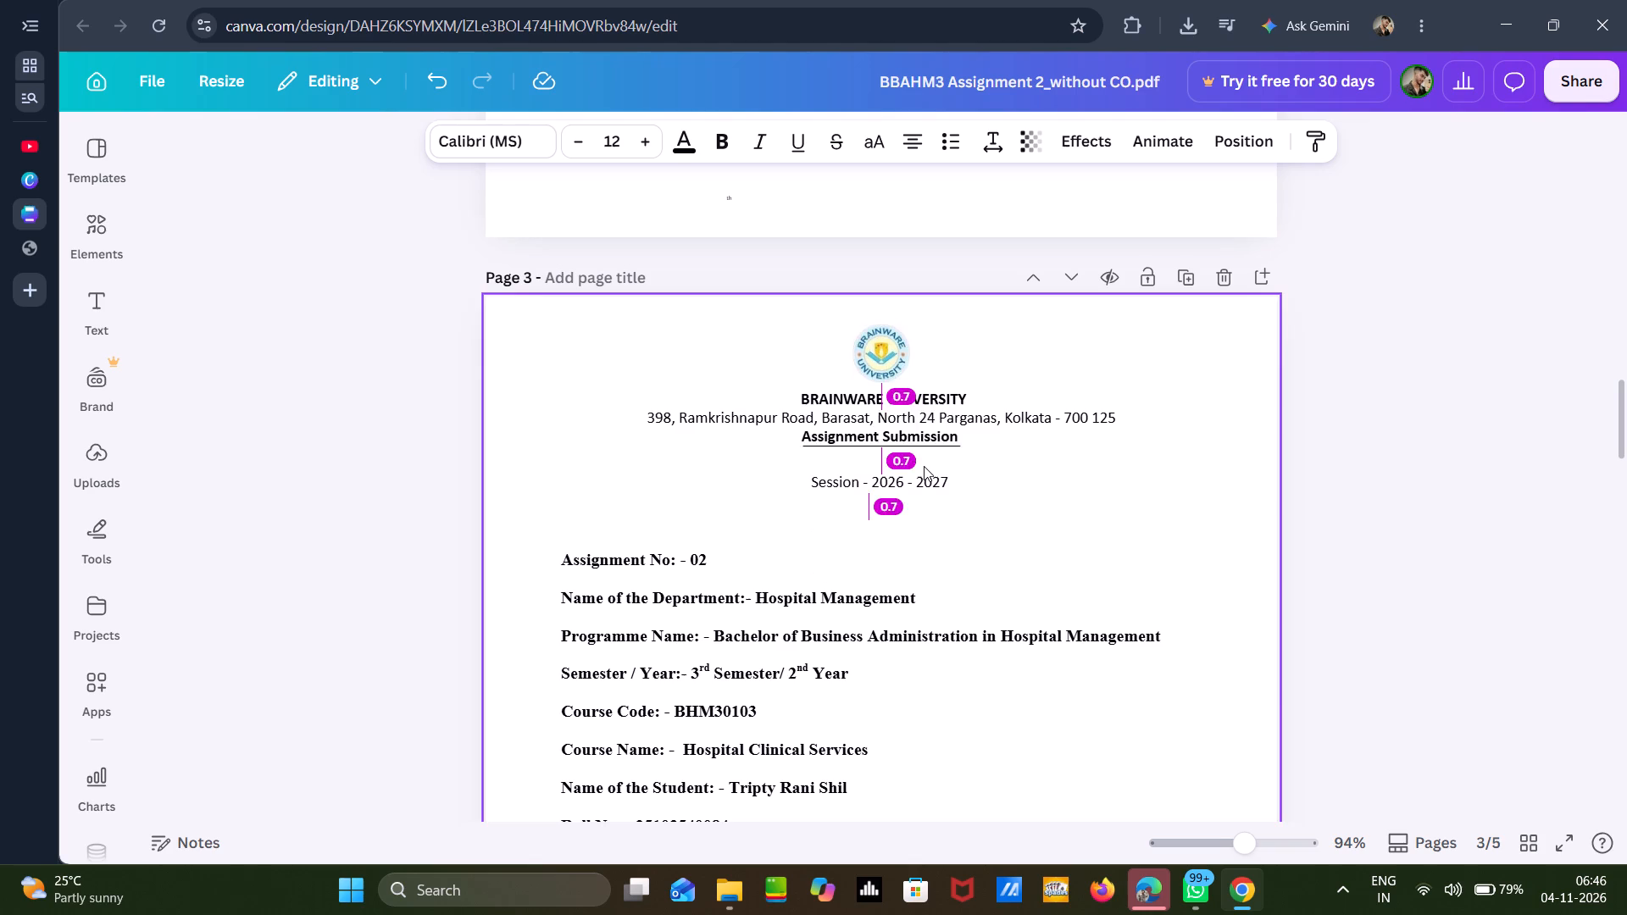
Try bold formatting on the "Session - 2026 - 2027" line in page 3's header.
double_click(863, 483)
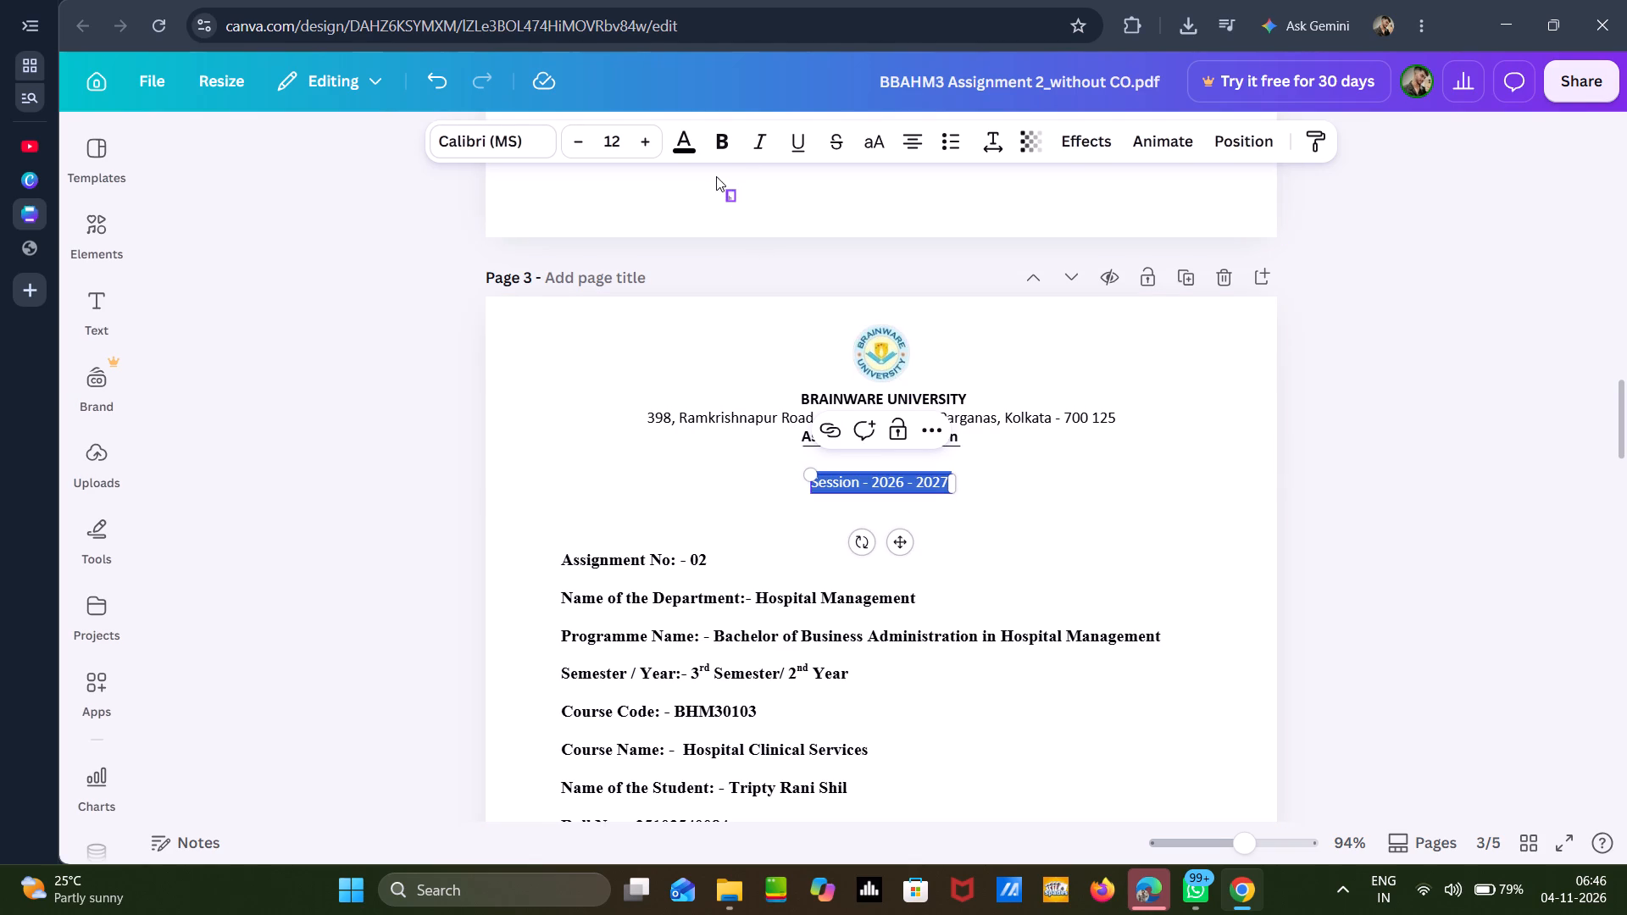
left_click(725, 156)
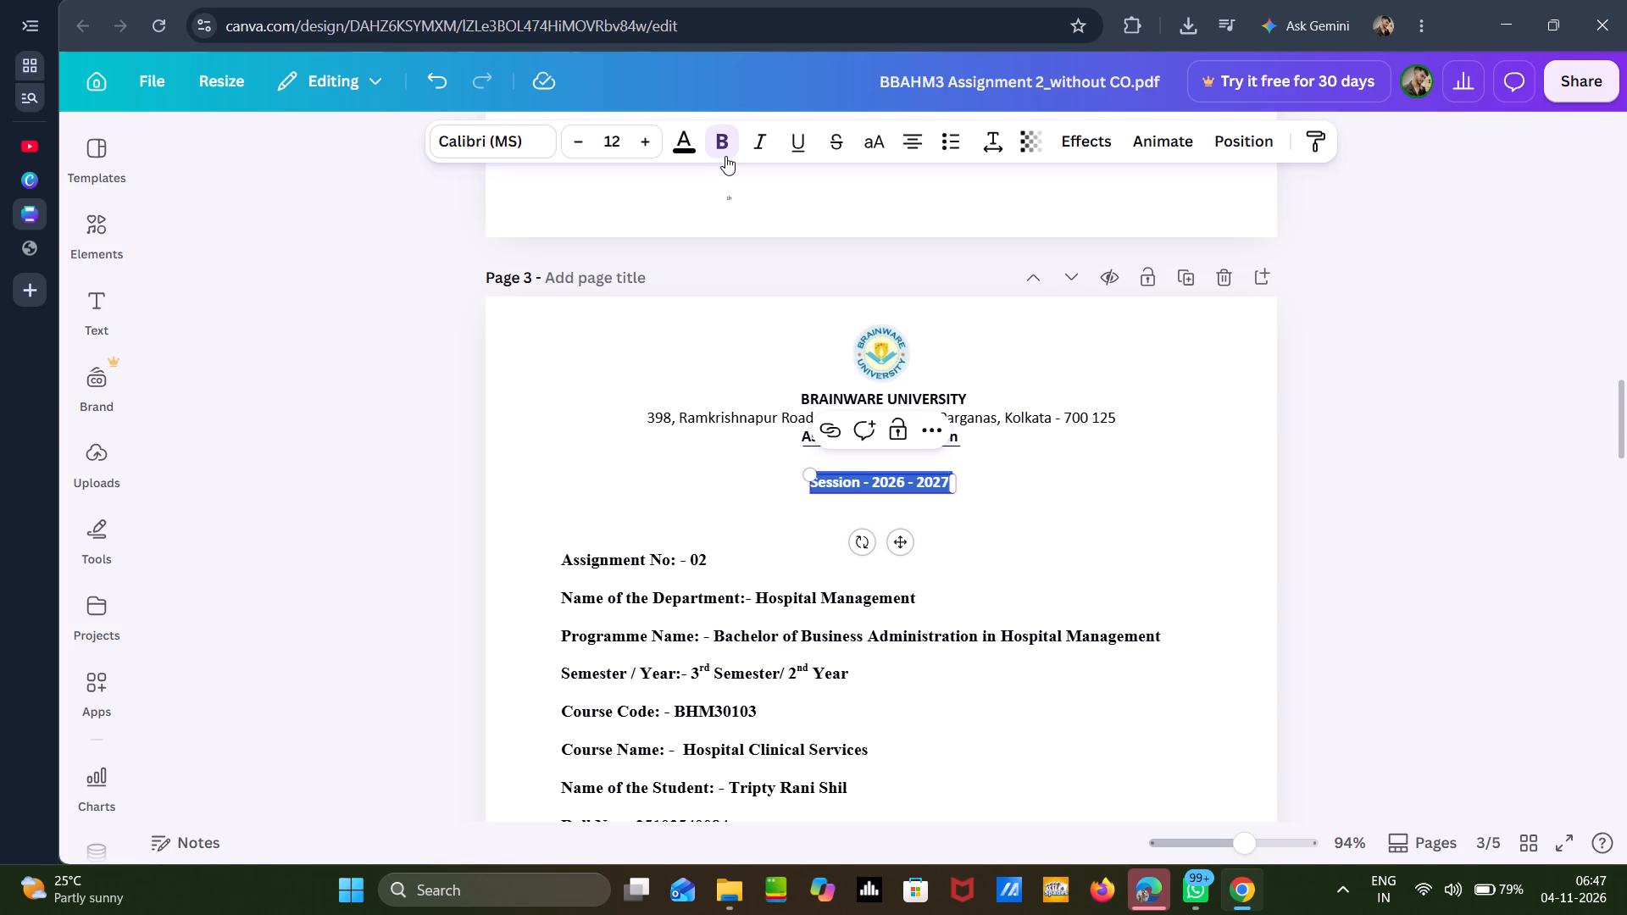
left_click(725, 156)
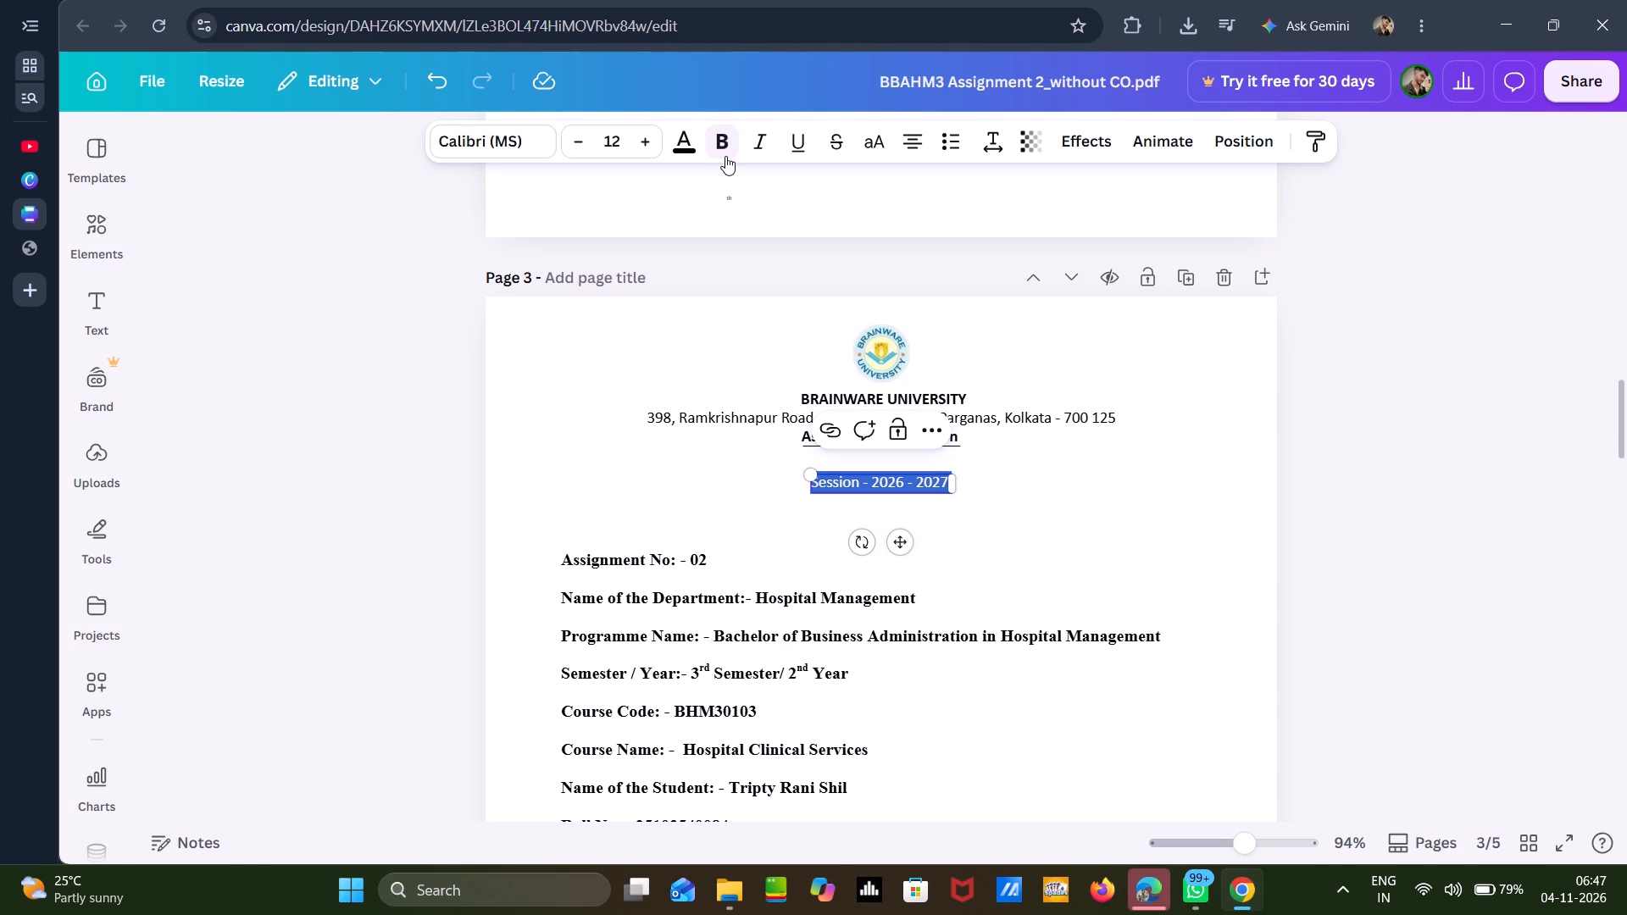
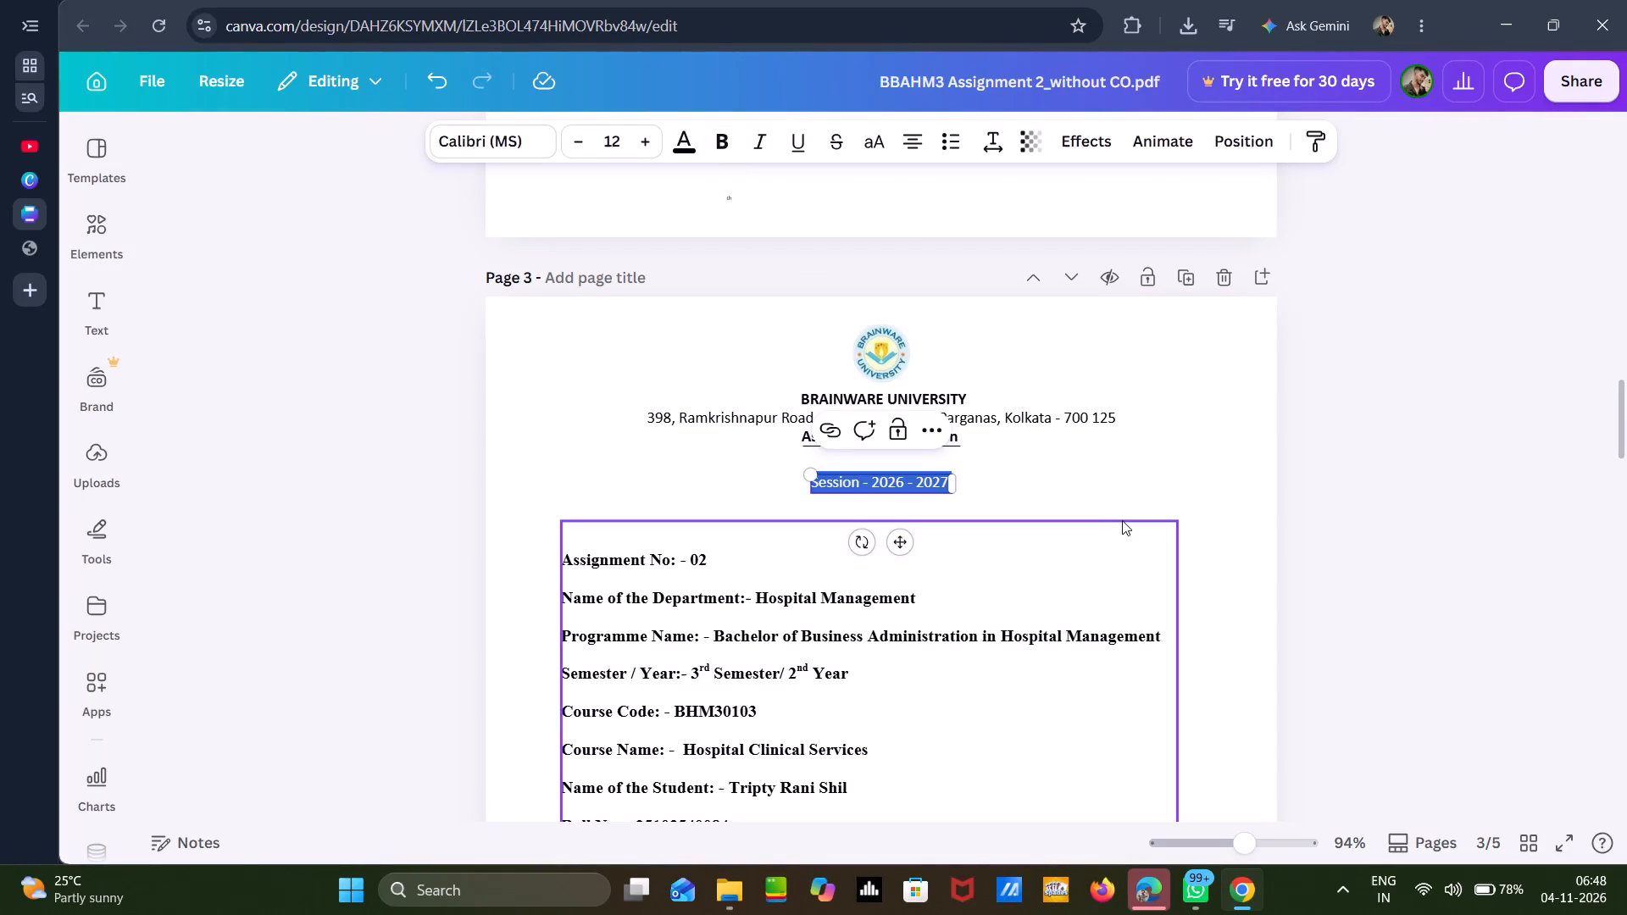
Make the "Session - 2026 - 2027" line in page 3's header bold.
left_click(1122, 520)
left_click(1318, 452)
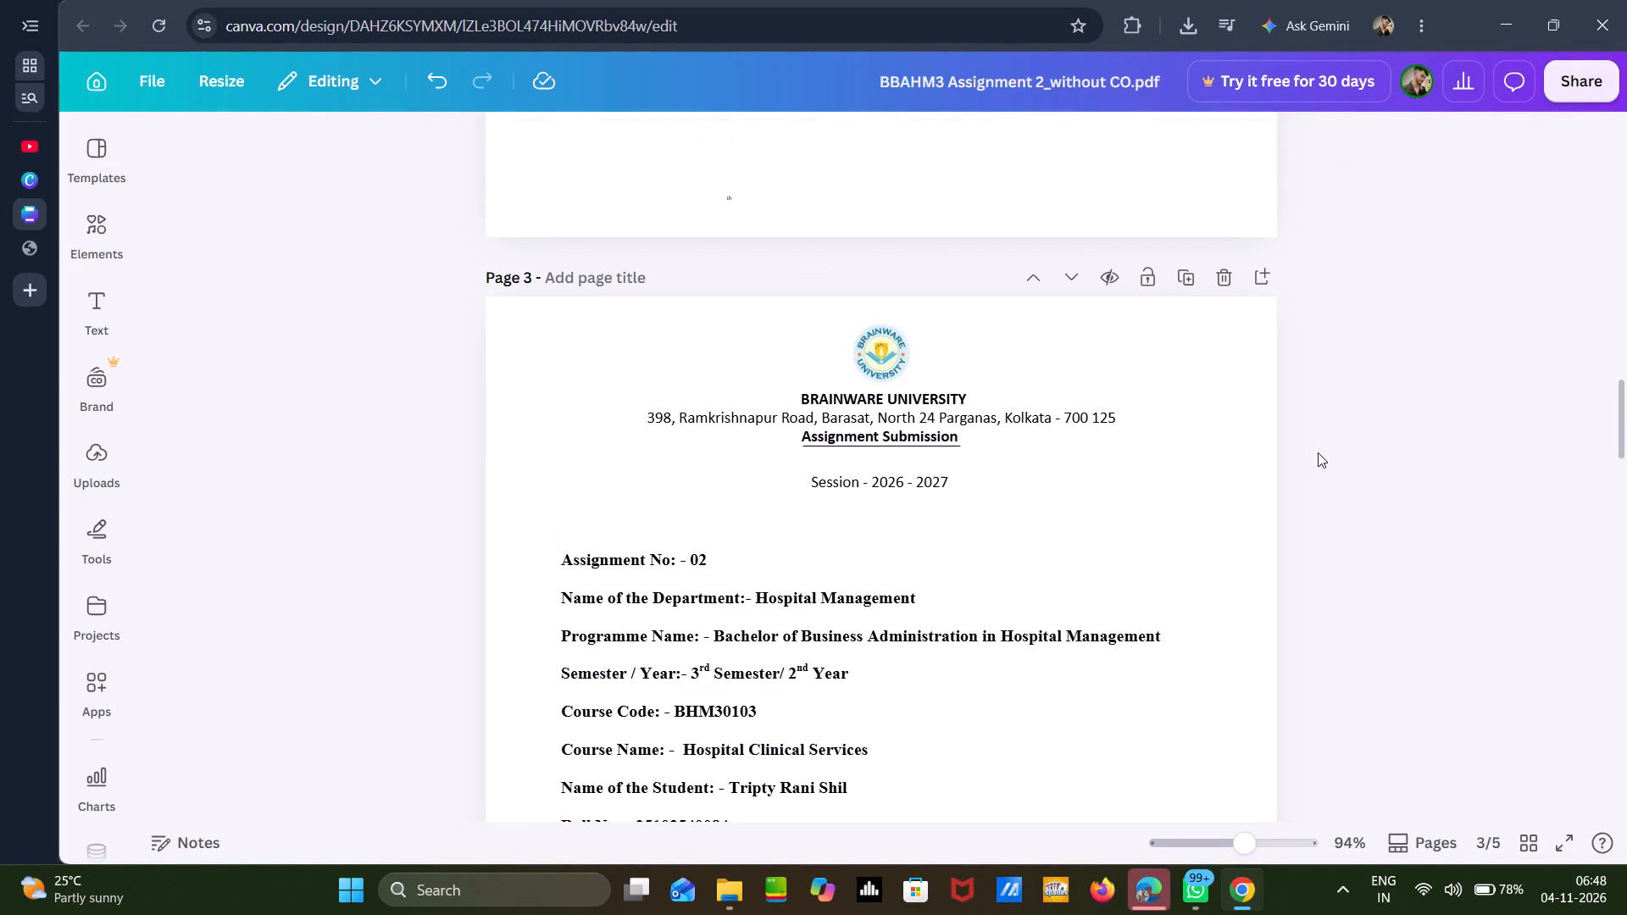
double_click(925, 485)
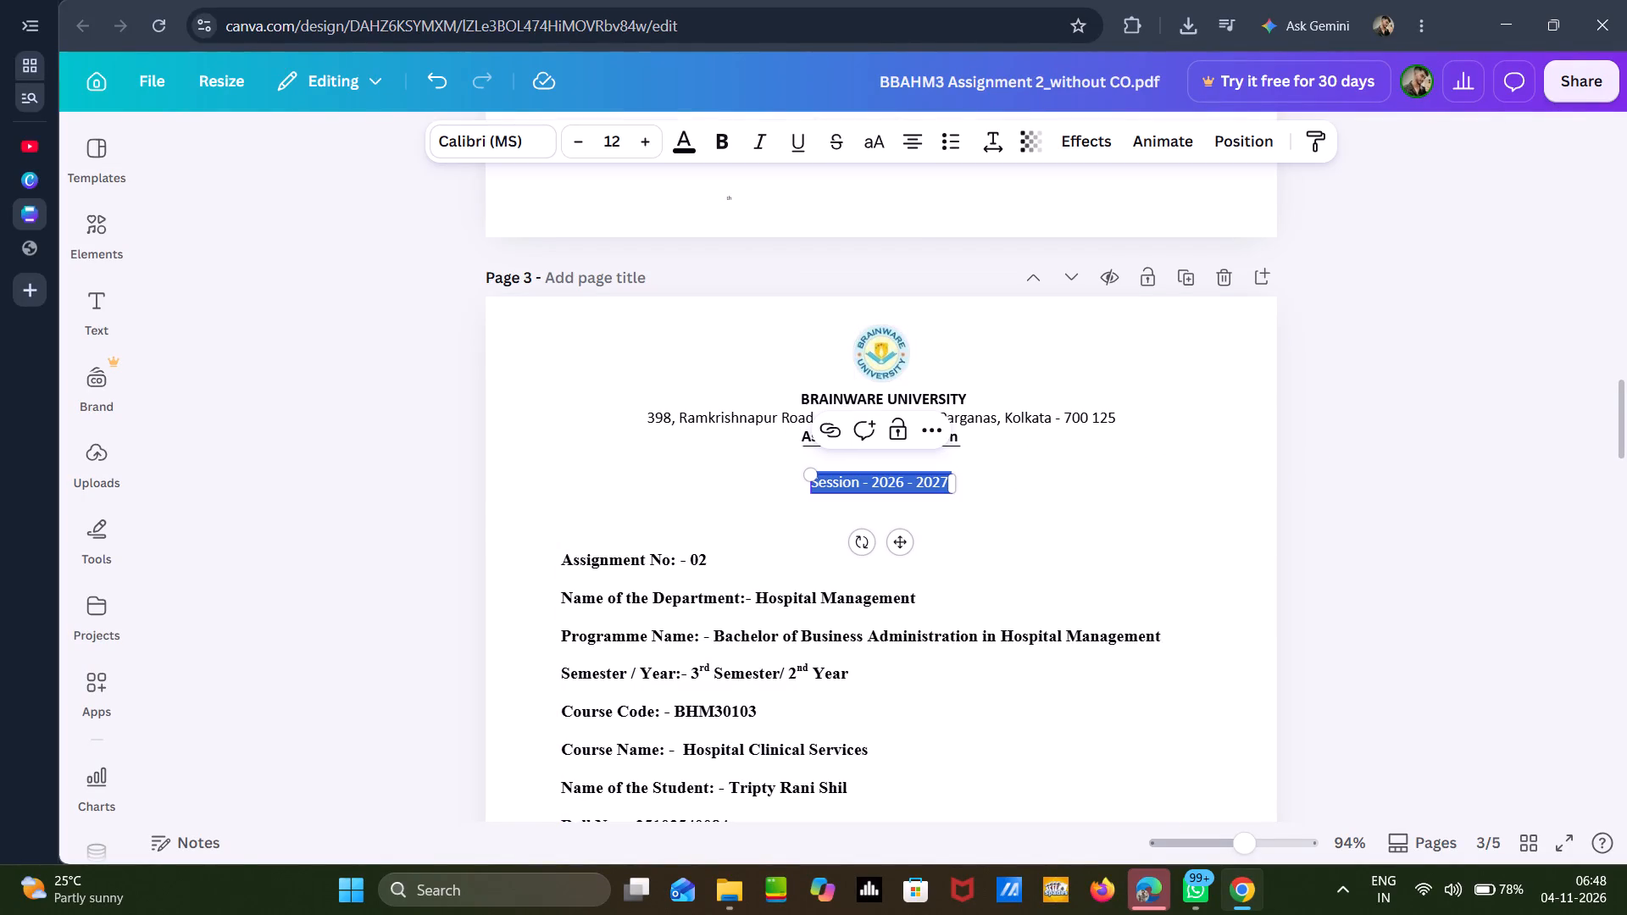
left_click(727, 150)
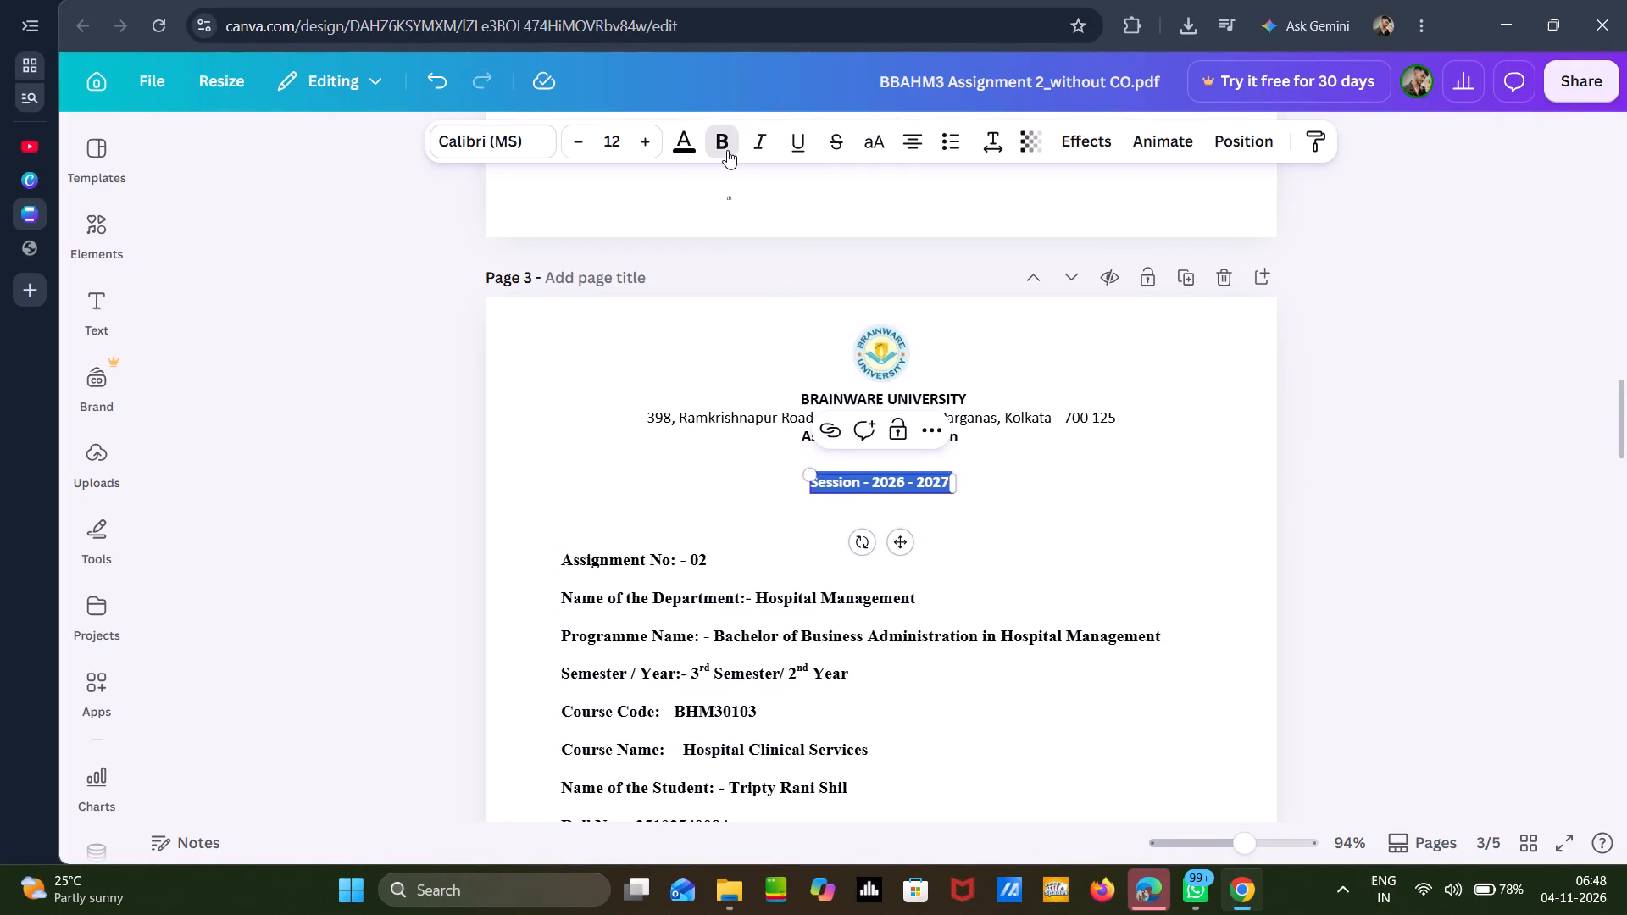
left_click(1102, 383)
Look through pages 1 to 5 and compare their headers to see which still need rebuilding.
scroll(1102, 383, "up", 6)
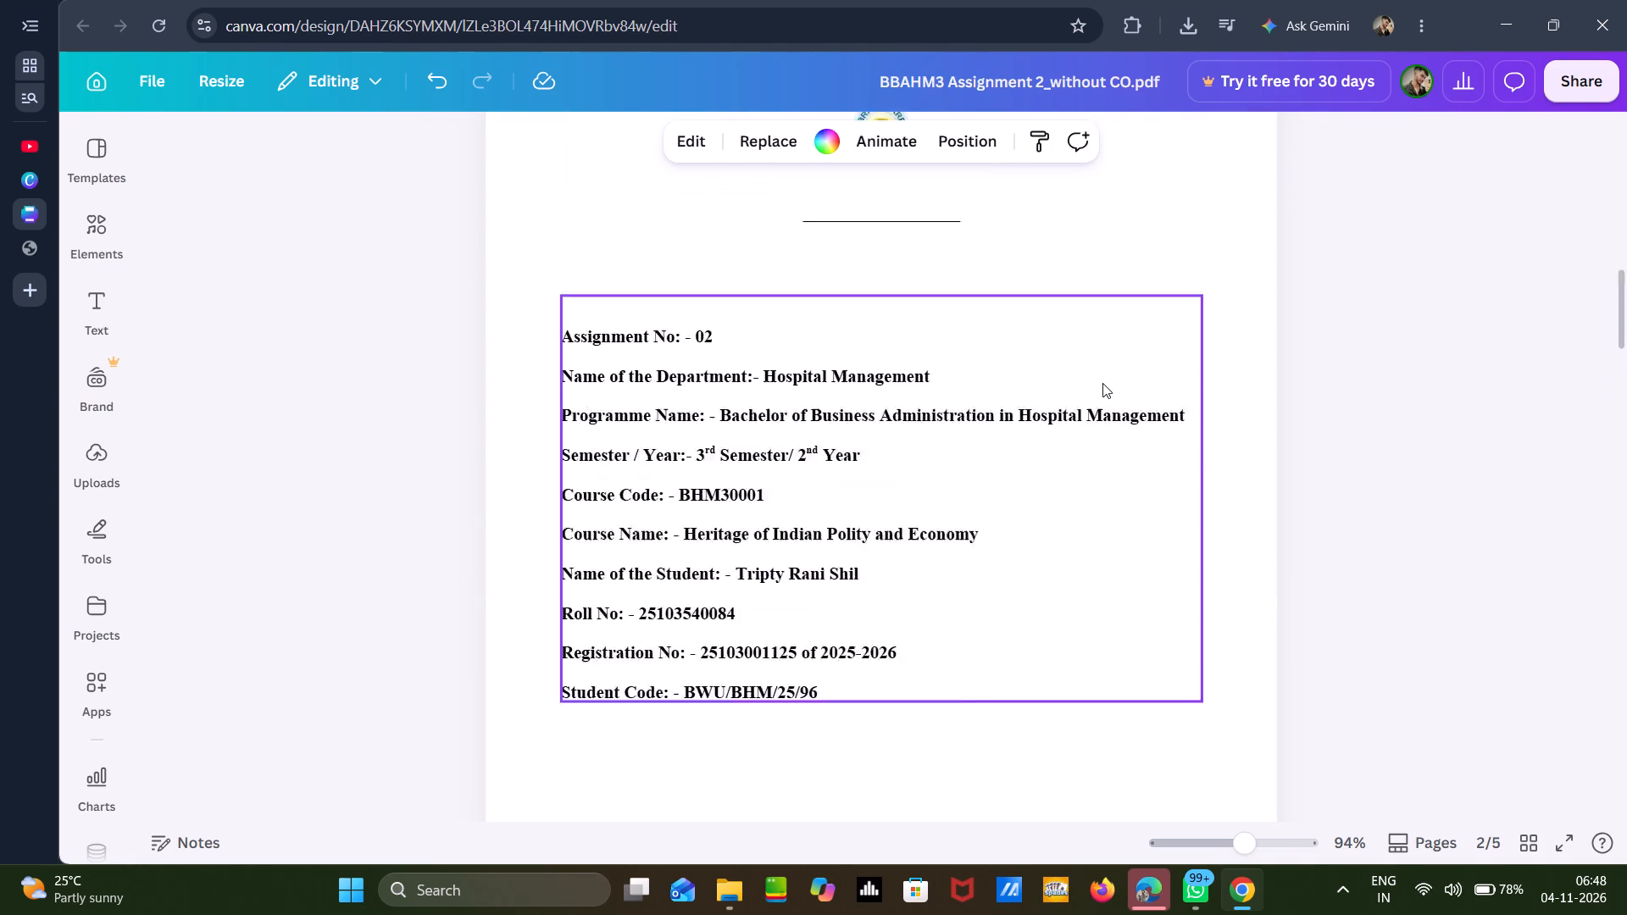
scroll(1102, 383, "up", 1)
scroll(1102, 383, "down", 5)
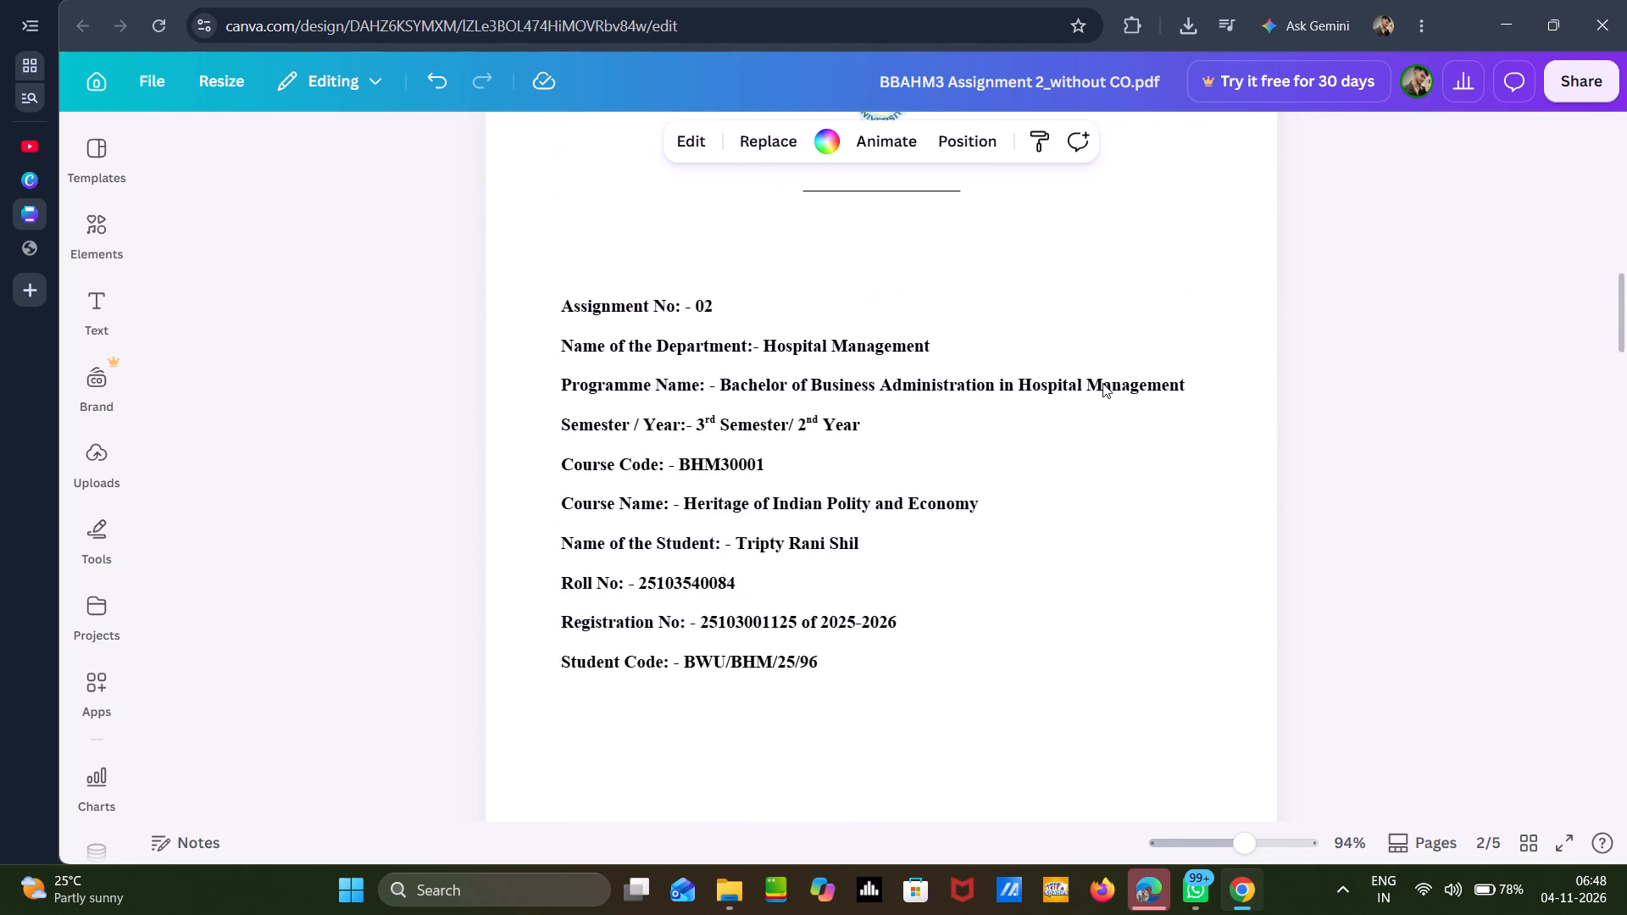
scroll(1102, 383, "down", 9)
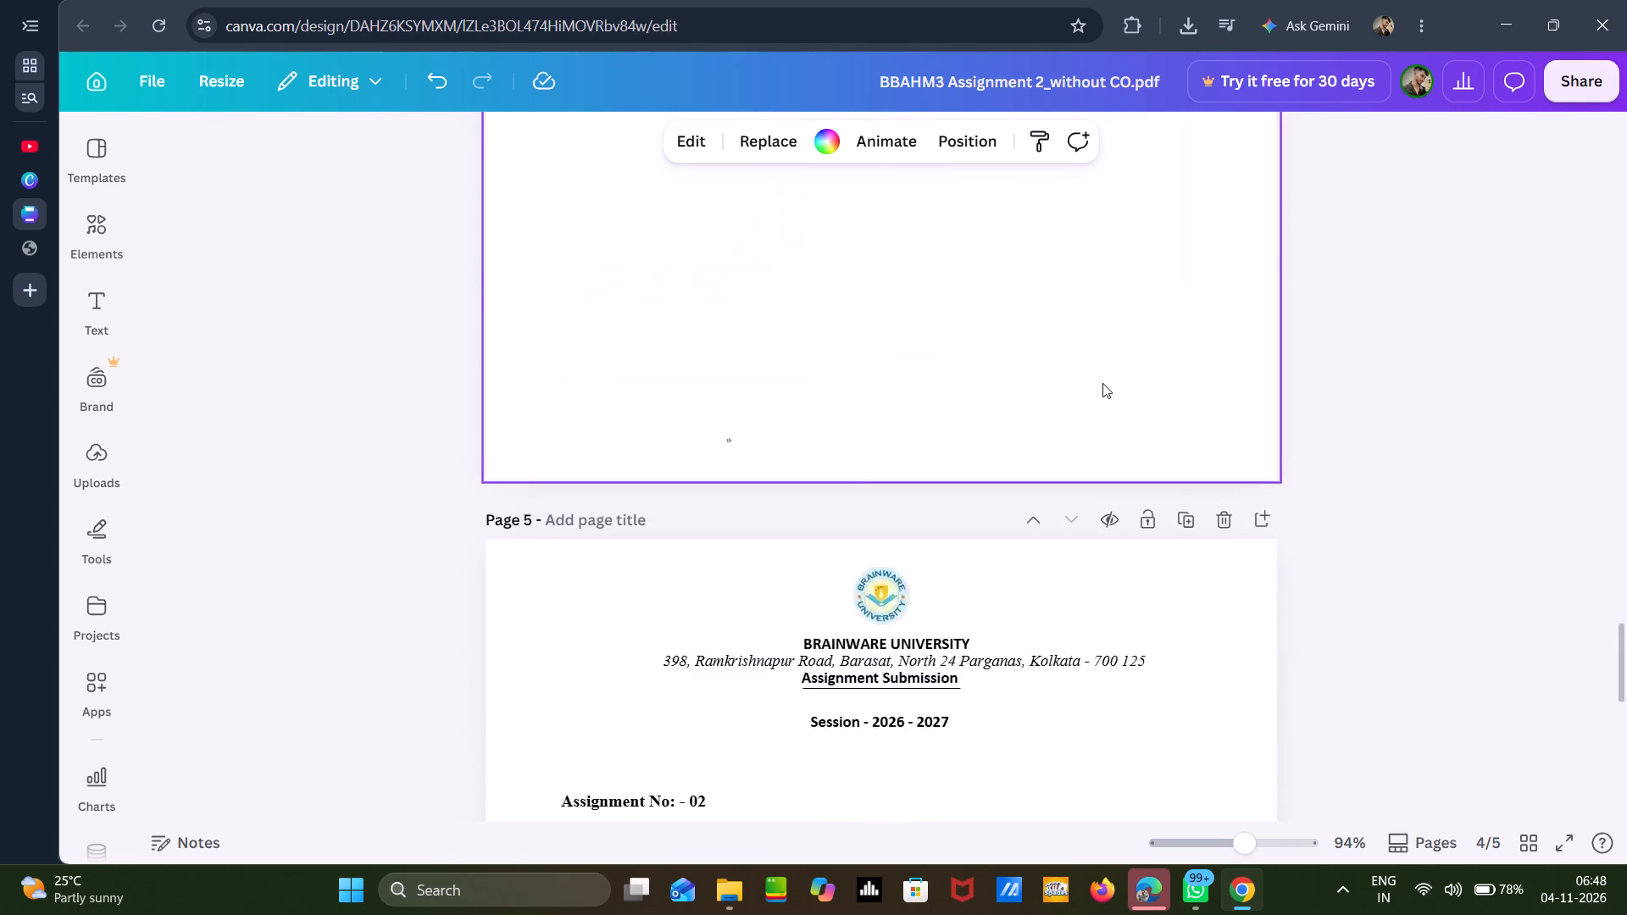
scroll(1102, 383, "down", 2)
scroll(1102, 383, "up", 4)
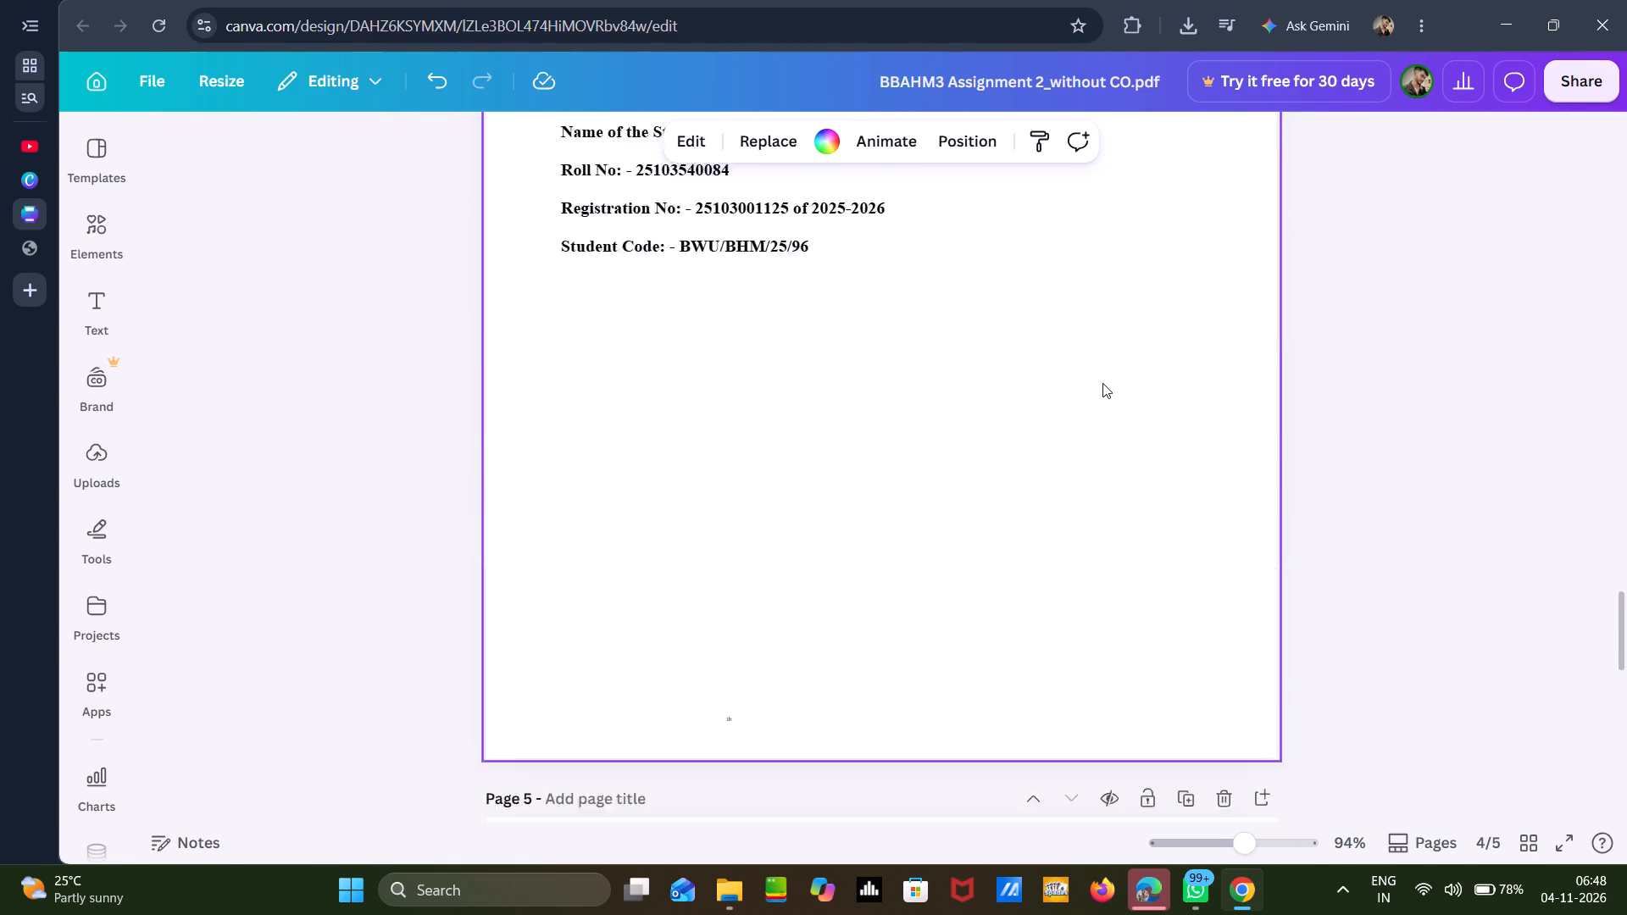
scroll(1102, 383, "up", 9)
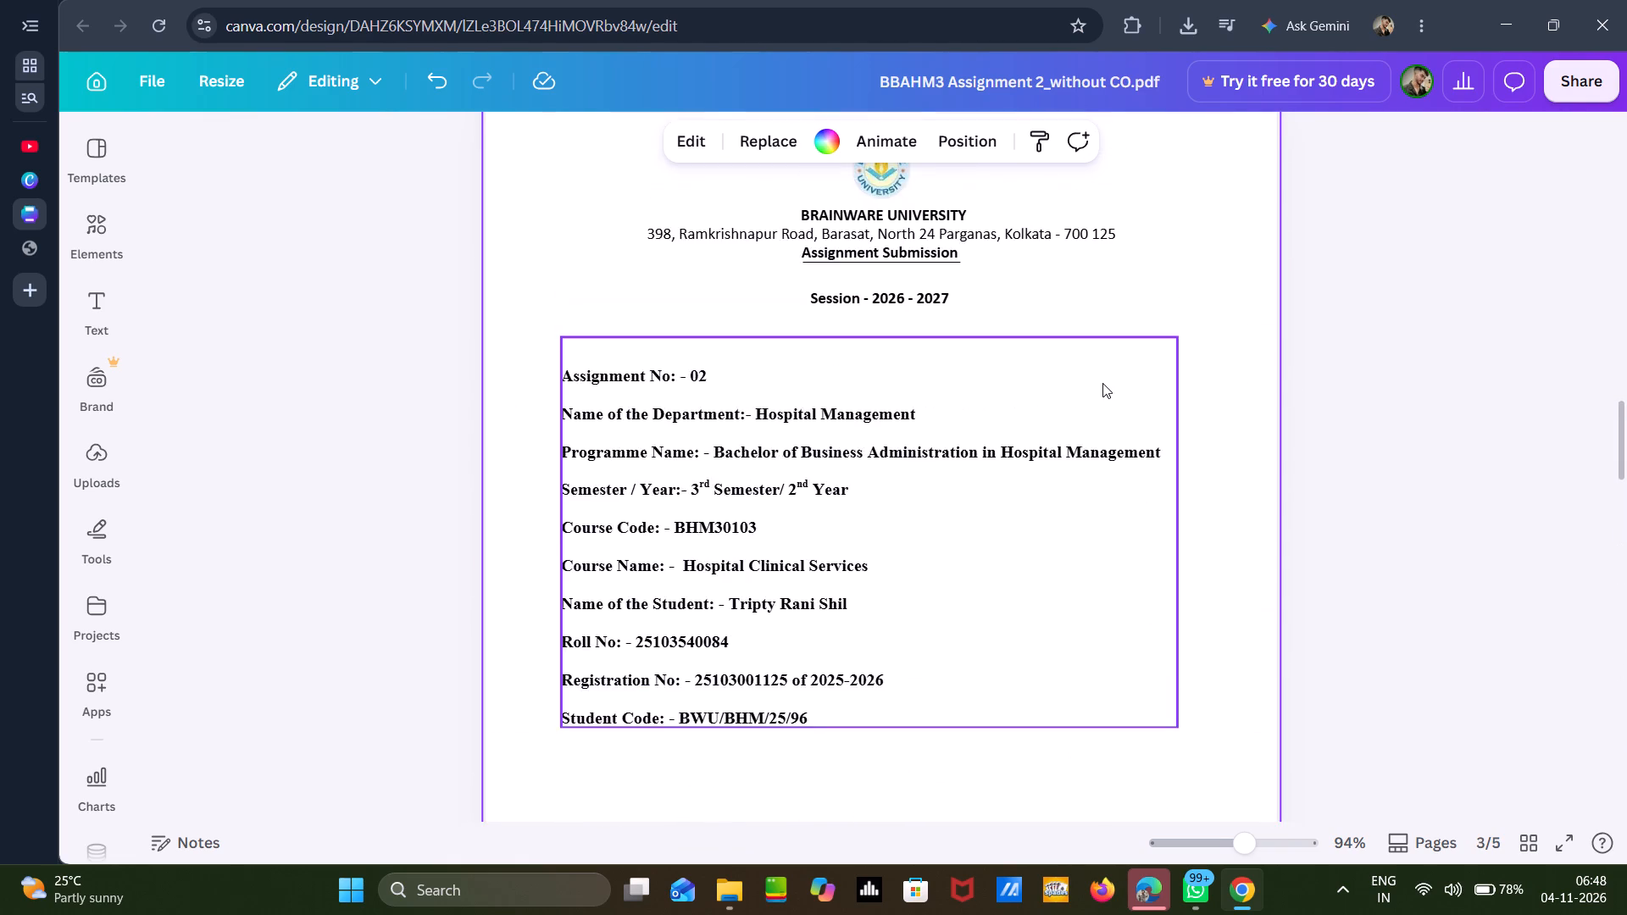
scroll(1102, 383, "up", 4)
Copy the "BRAINWARE UNIVERSITY" heading from page 3 and paste it onto page 2.
scroll(1102, 383, "down", 2)
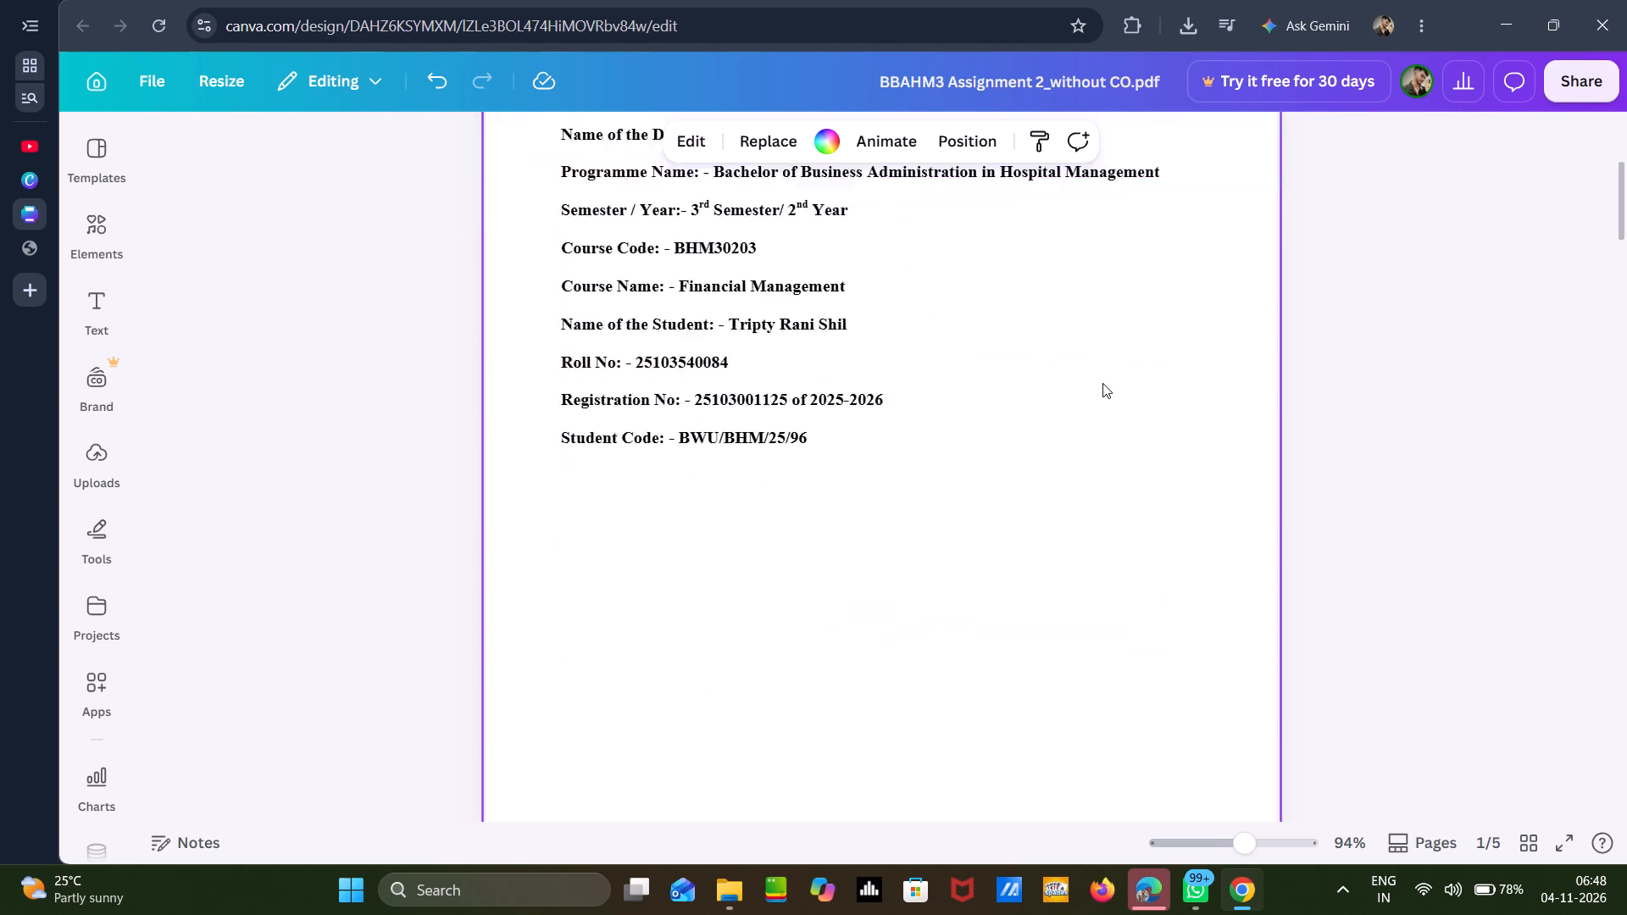
scroll(1102, 383, "down", 9)
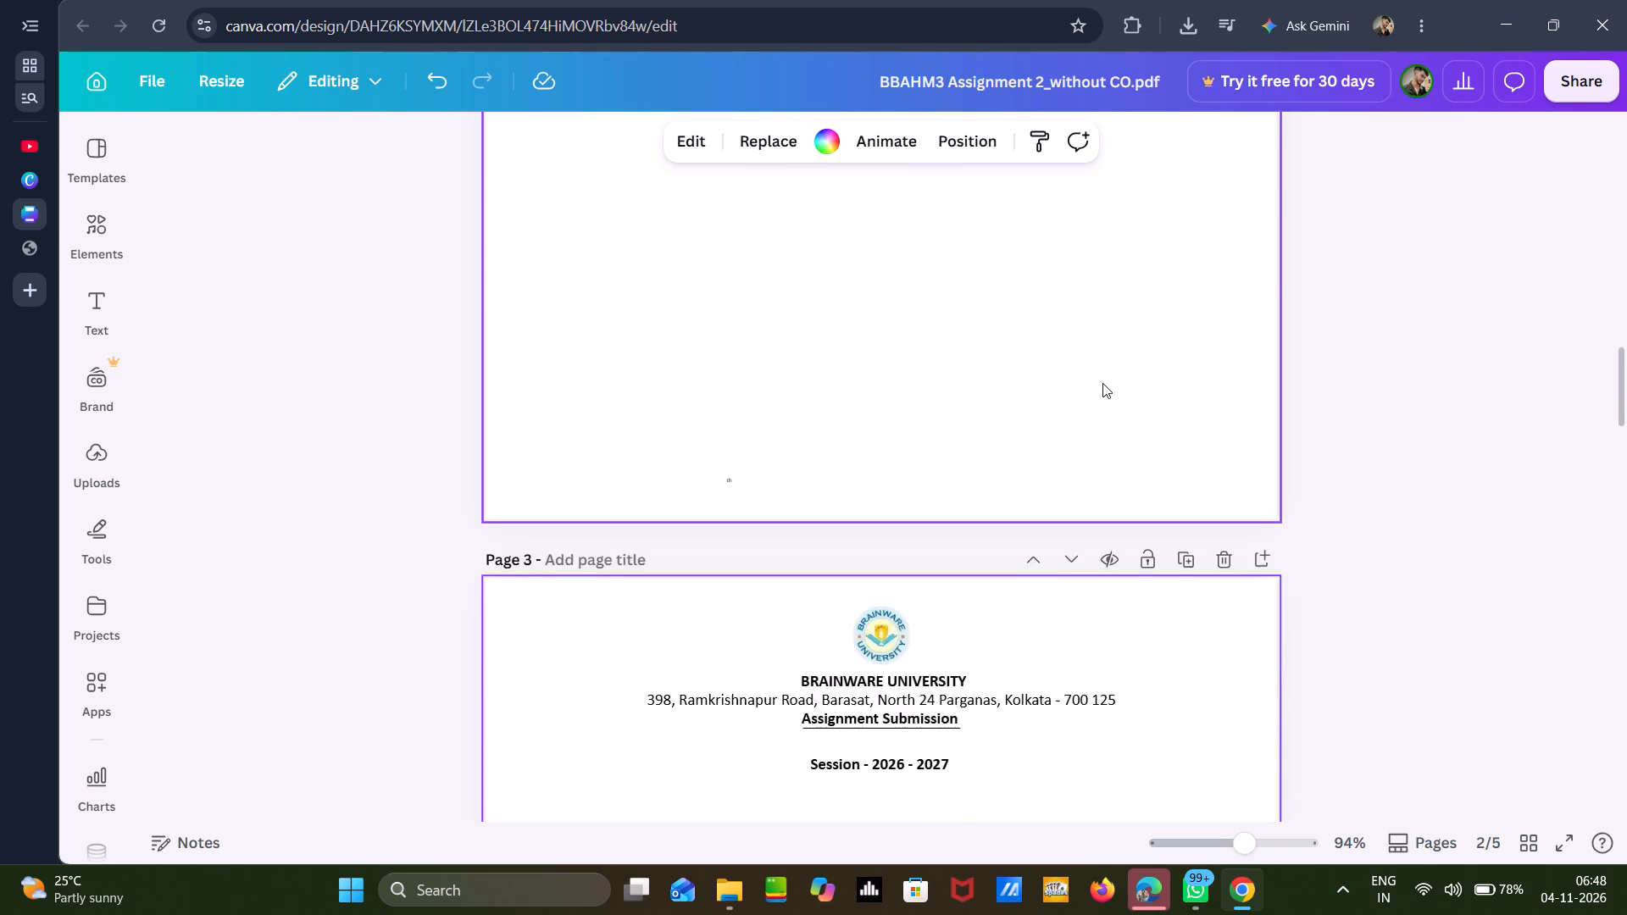
scroll(1102, 383, "down", 2)
double_click(951, 602)
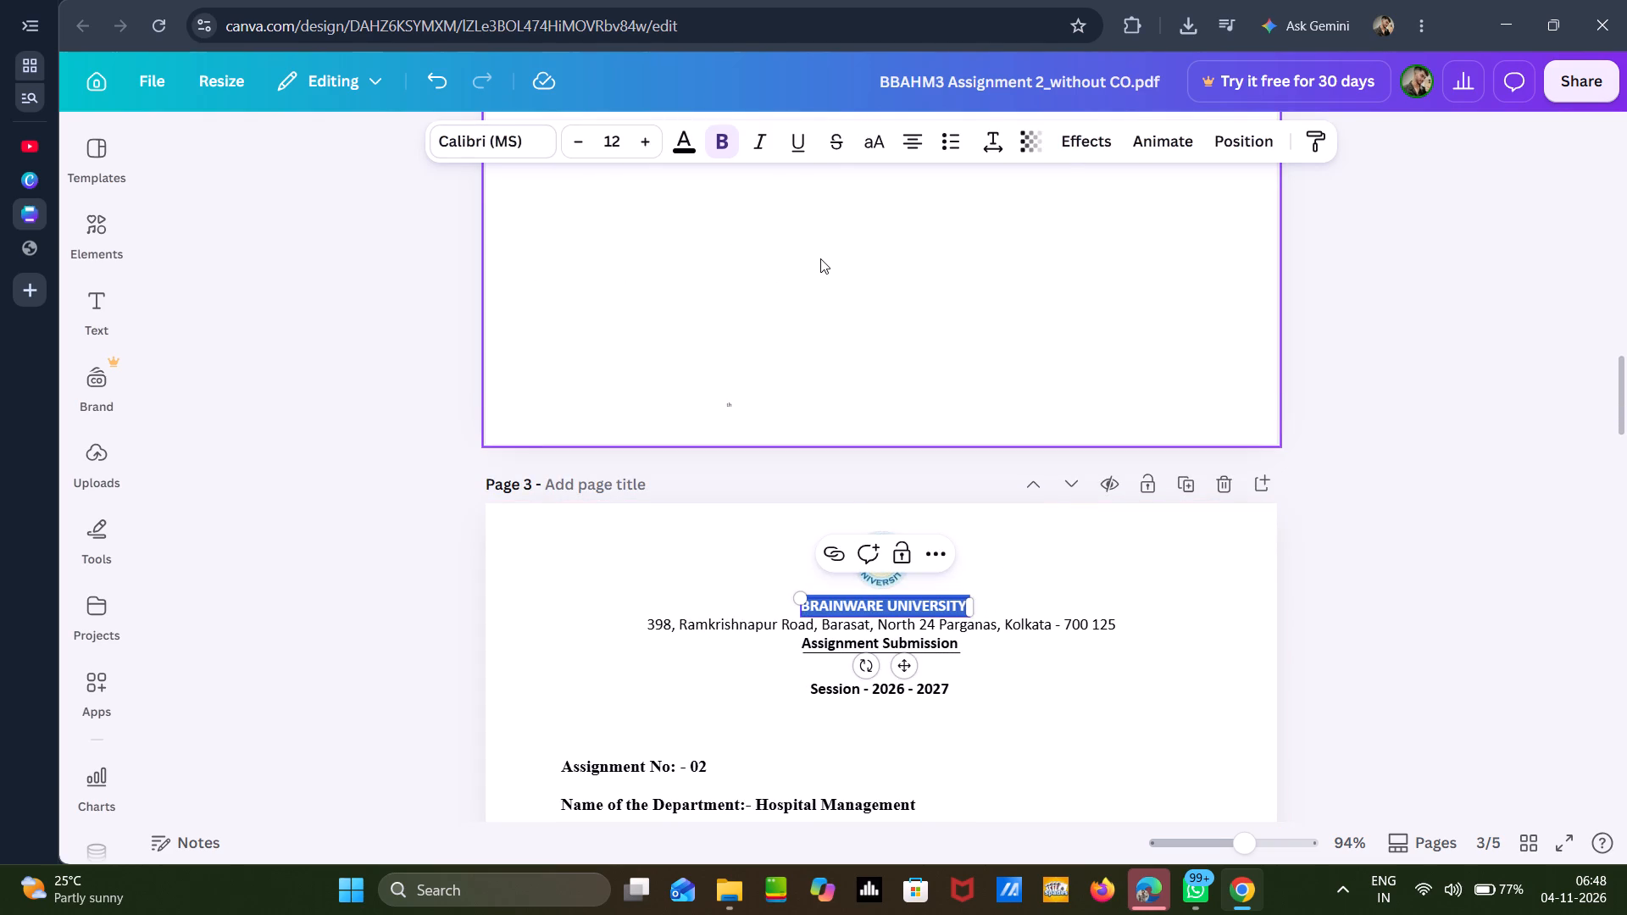
key("ctrl+c")
scroll(820, 258, "up", 3)
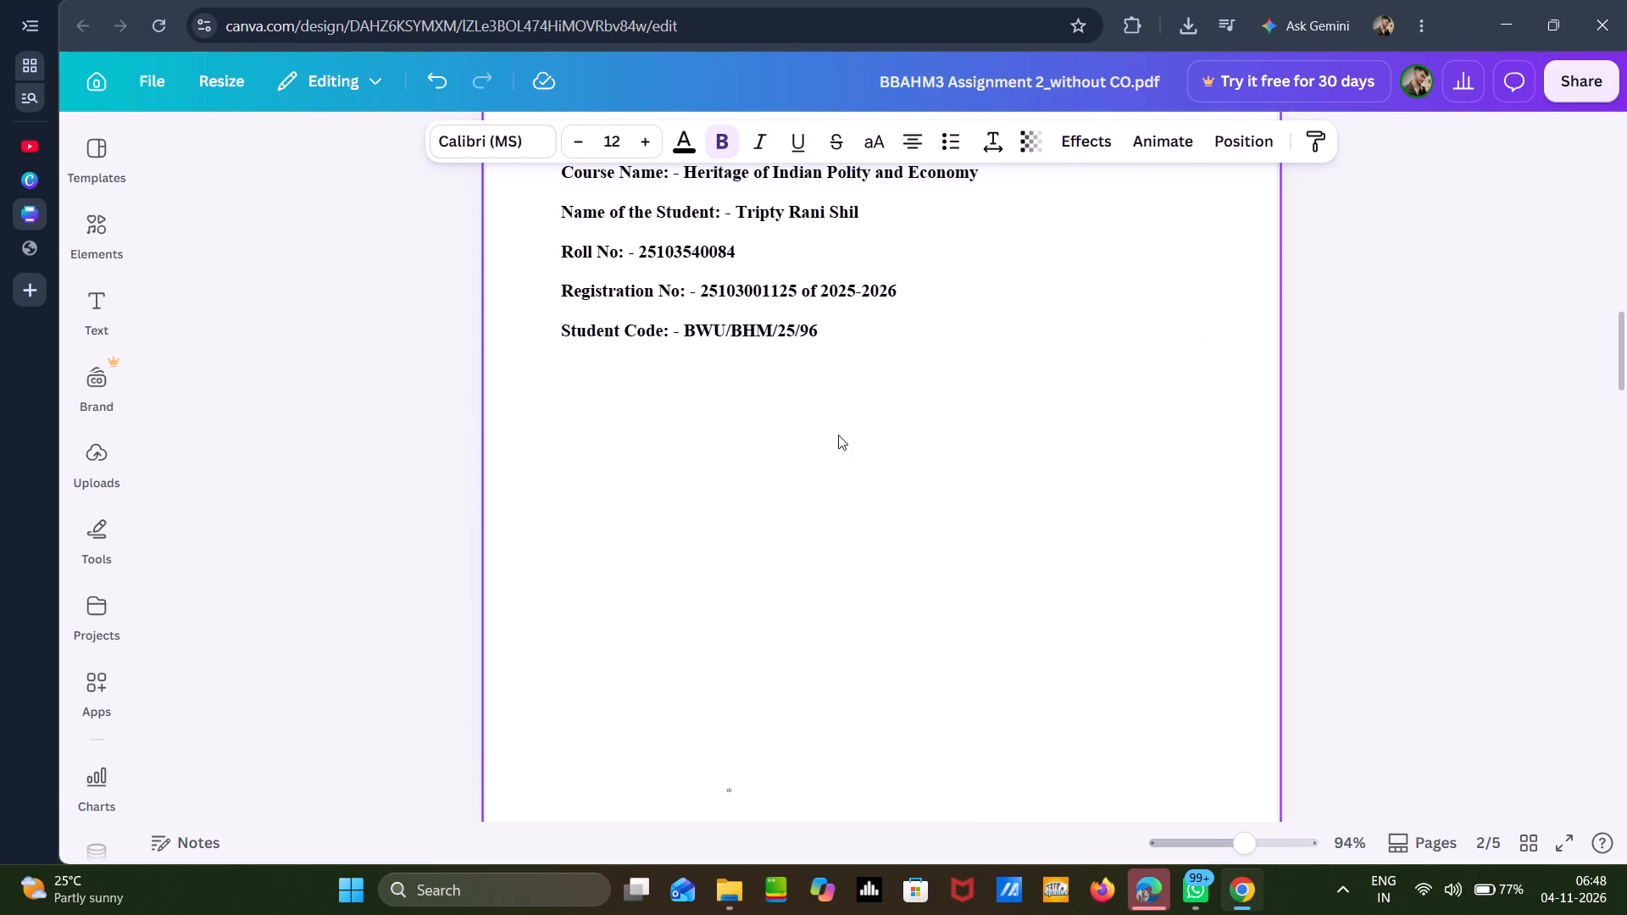
left_click(838, 435)
key("ctrl+v")
Copy the university address line from page 3's header and paste it onto page 2.
scroll(838, 435, "down", 2)
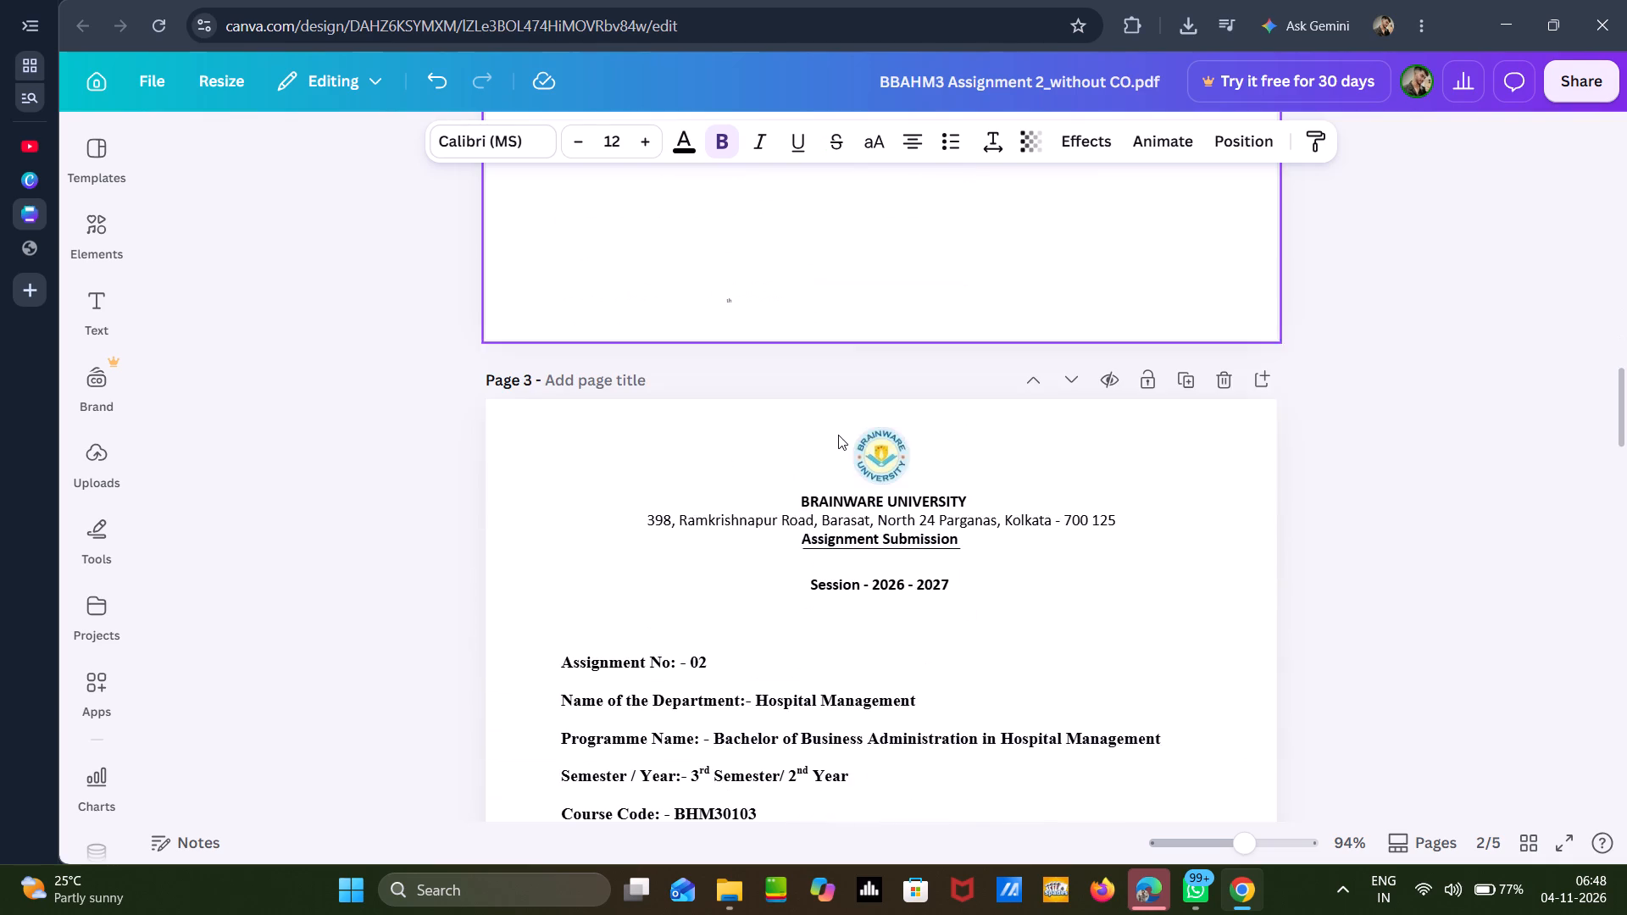
scroll(838, 435, "down", 1)
double_click(875, 516)
double_click(875, 516)
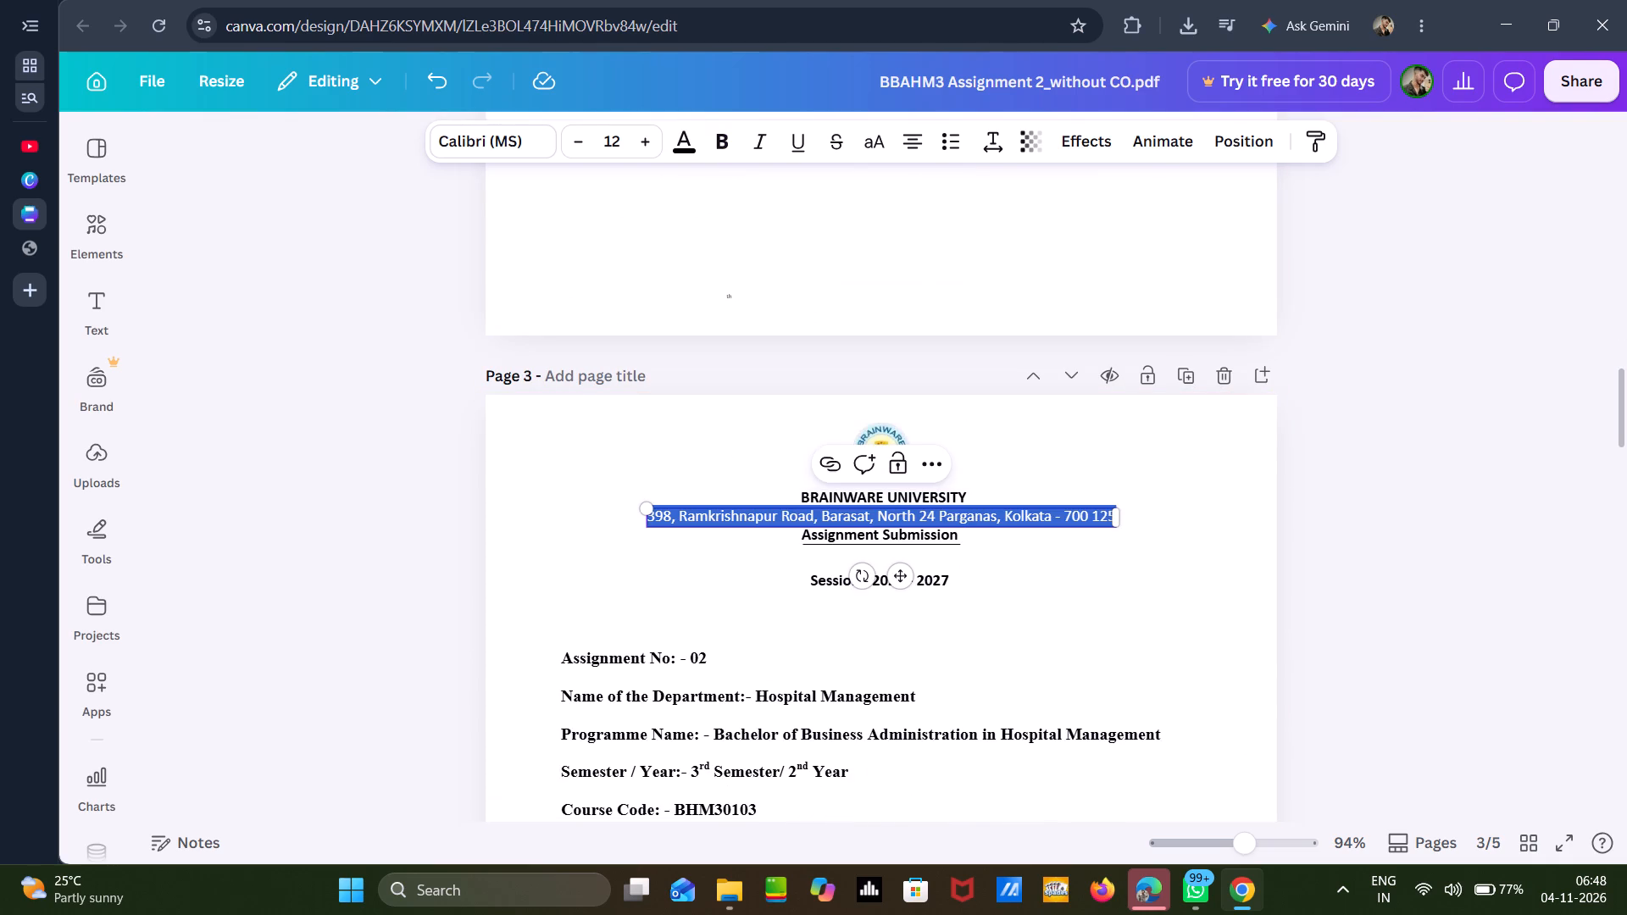
key("ctrl+c")
scroll(875, 516, "up", 1)
left_click(921, 451)
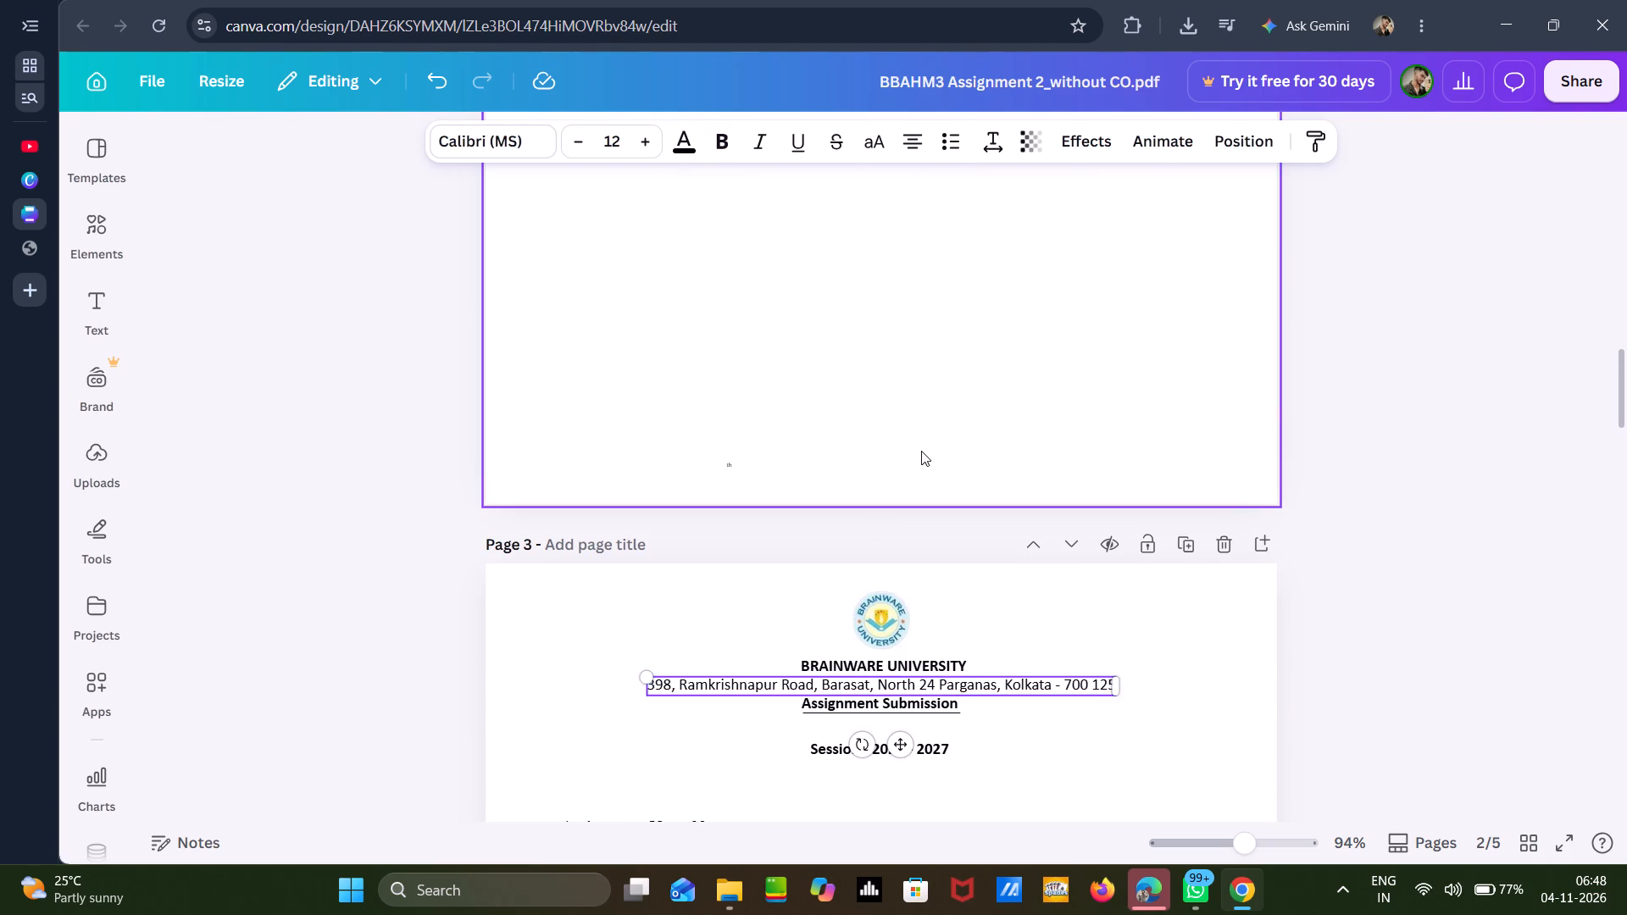
key("ctrl+v")
Copy the bold "Assignment Submission" heading from page 3 and paste it onto page 2.
scroll(919, 592, "down", 1)
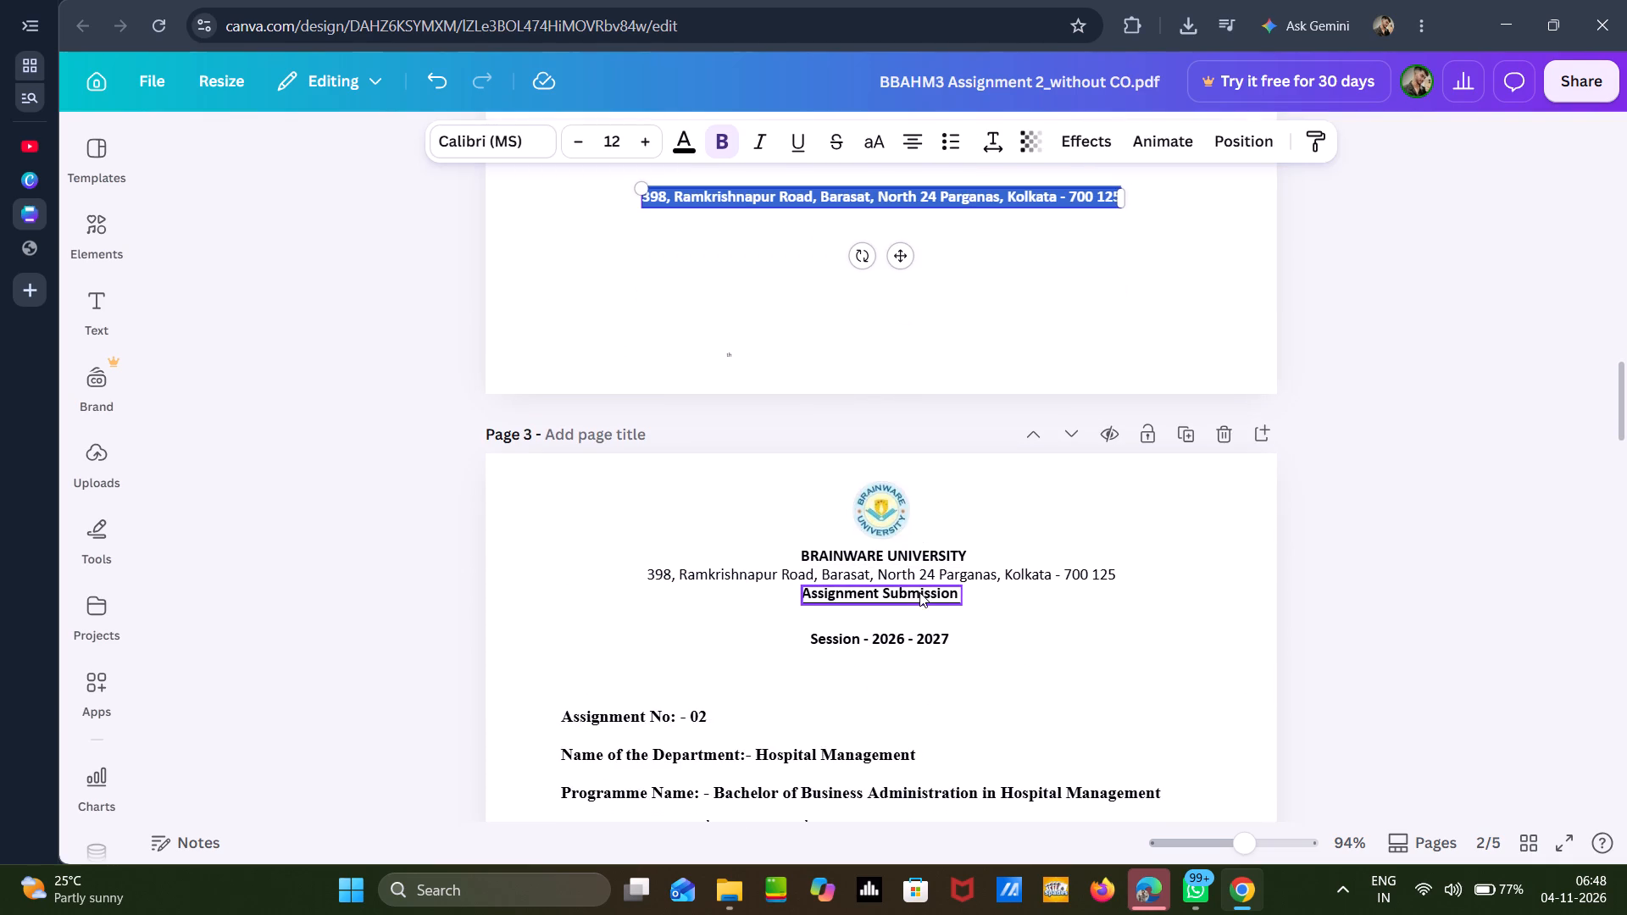
double_click(916, 594)
key("ctrl+c")
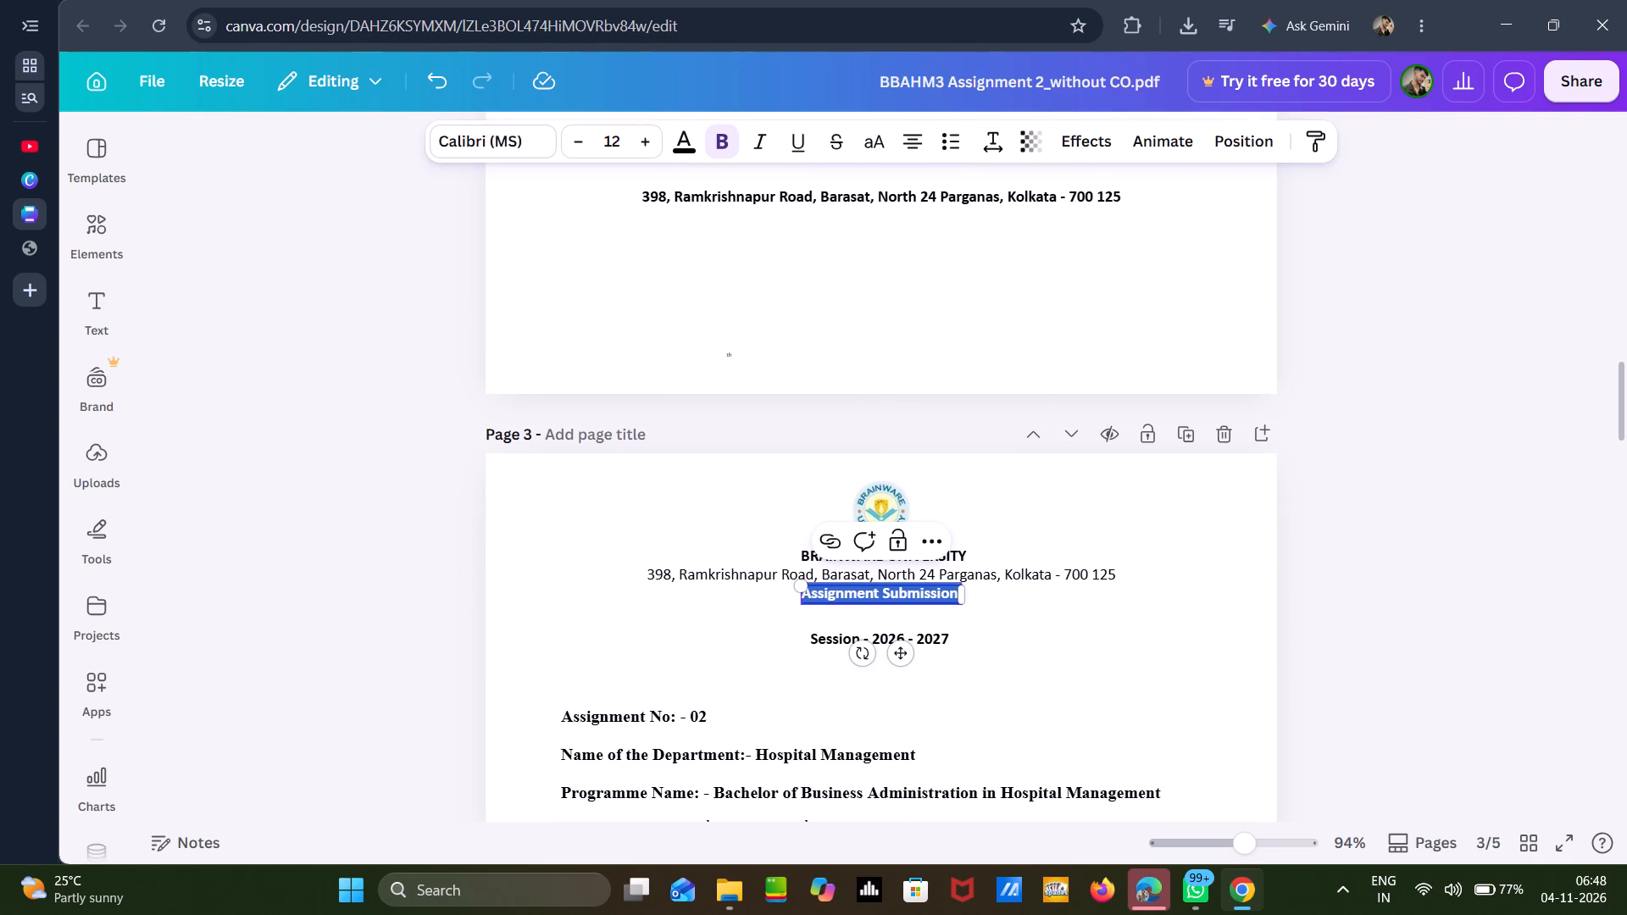
scroll(916, 594, "up", 1)
left_click(975, 480)
key("ctrl+v")
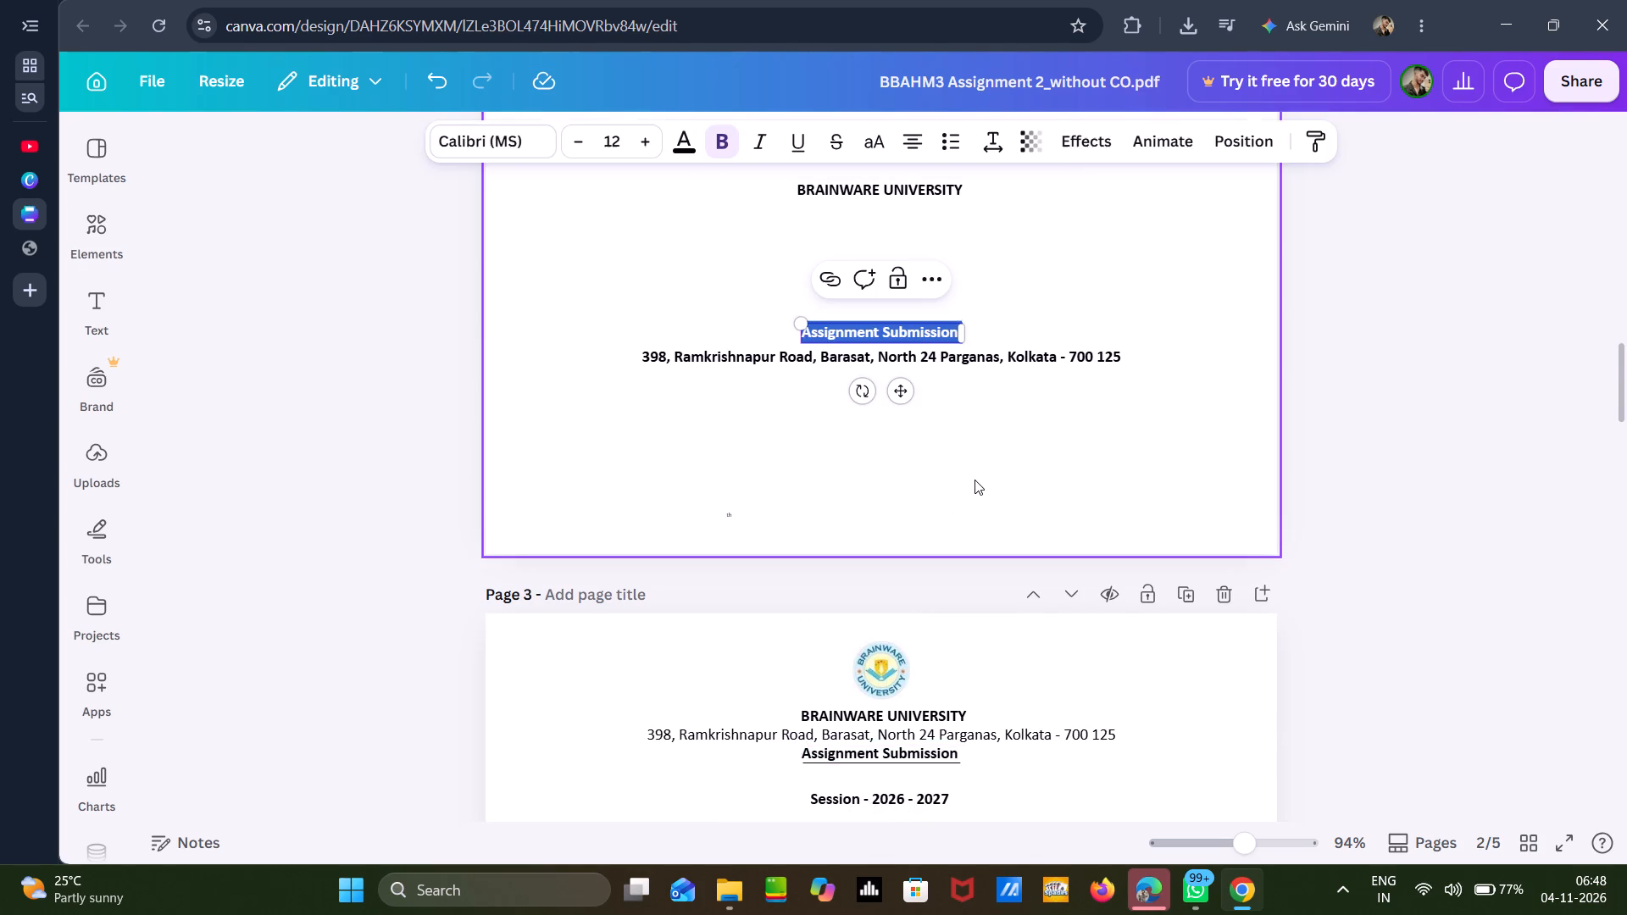
Copy the bold "Session - 2026 - 2027" line from page 3's header and paste it onto page 2.
scroll(975, 480, "down", 2)
double_click(926, 561)
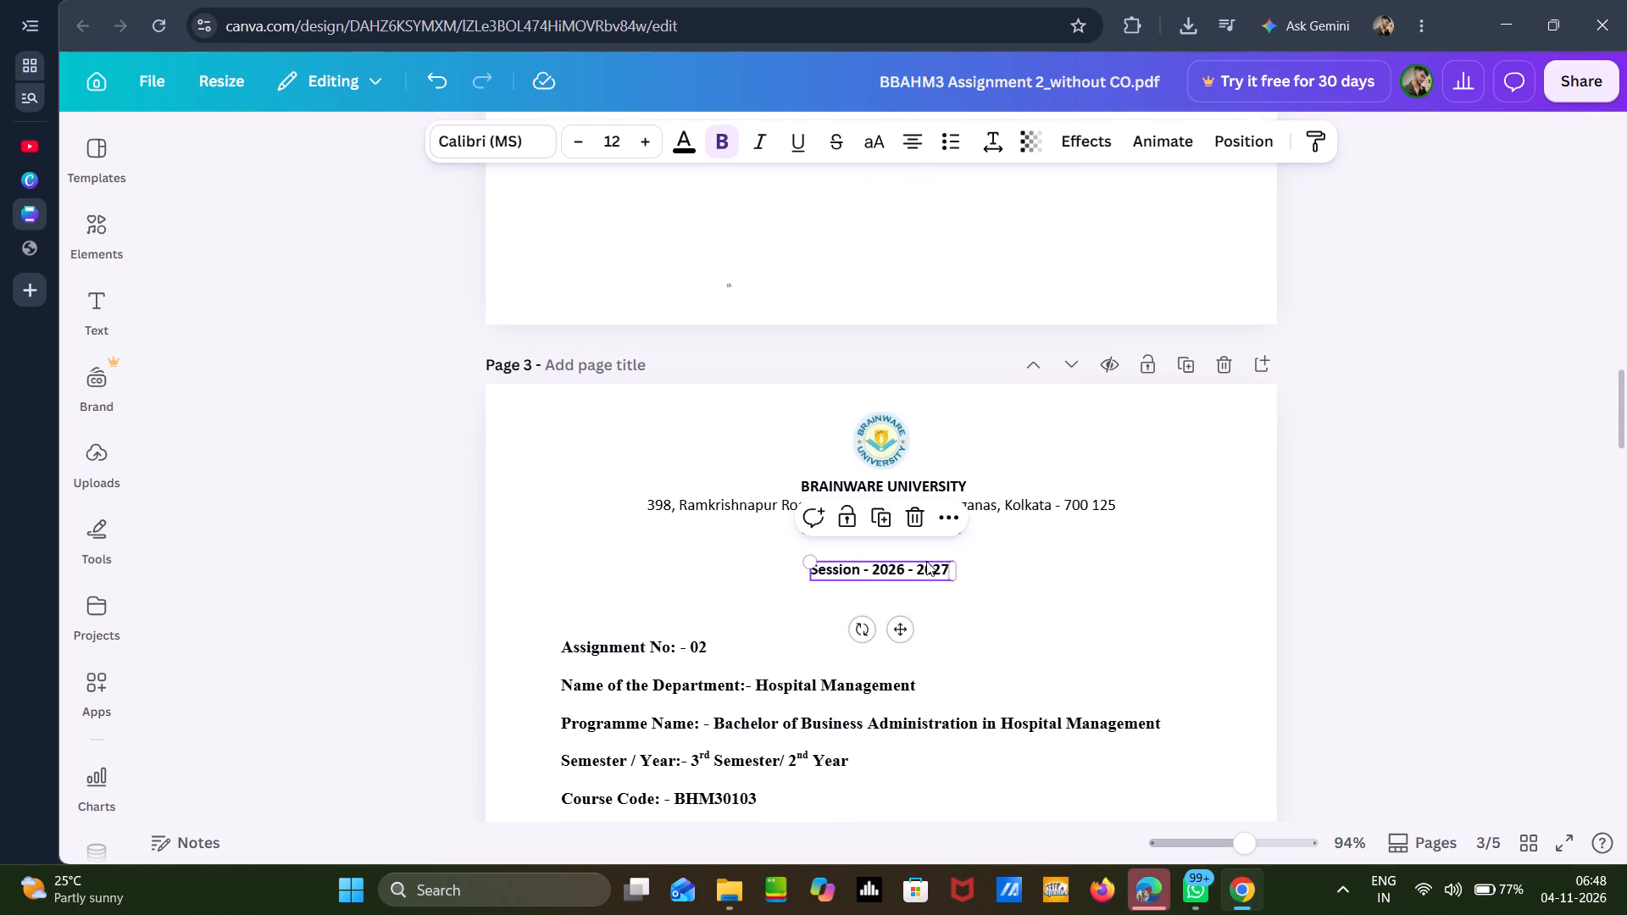
key("ctrl+c")
scroll(926, 561, "up", 2)
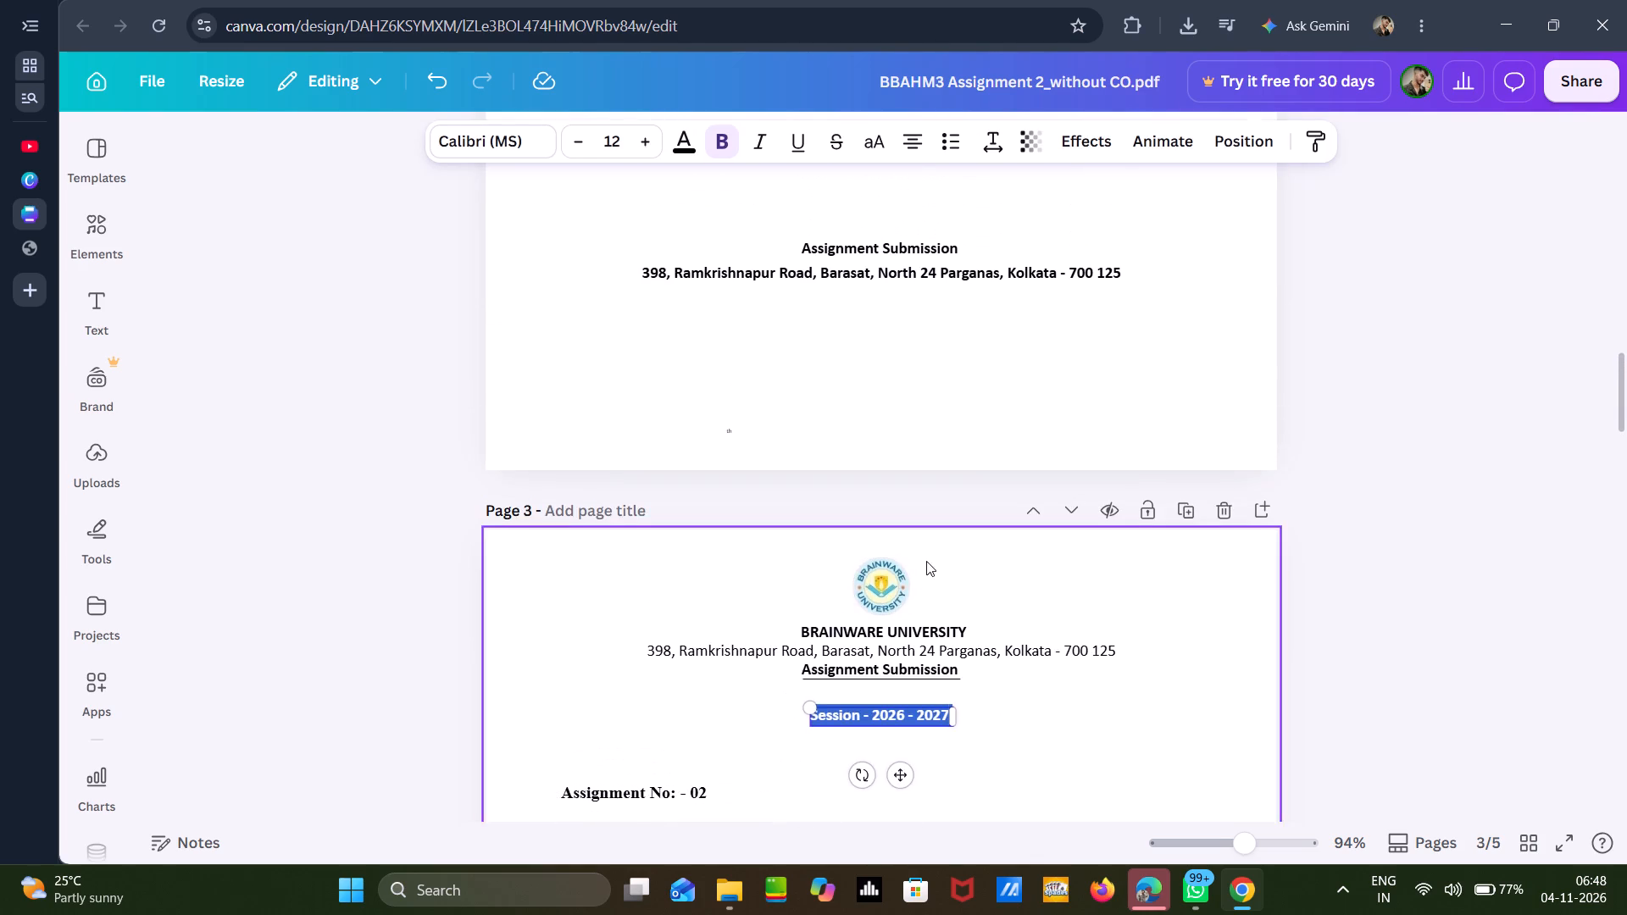
left_click(991, 435)
key("ctrl+v")
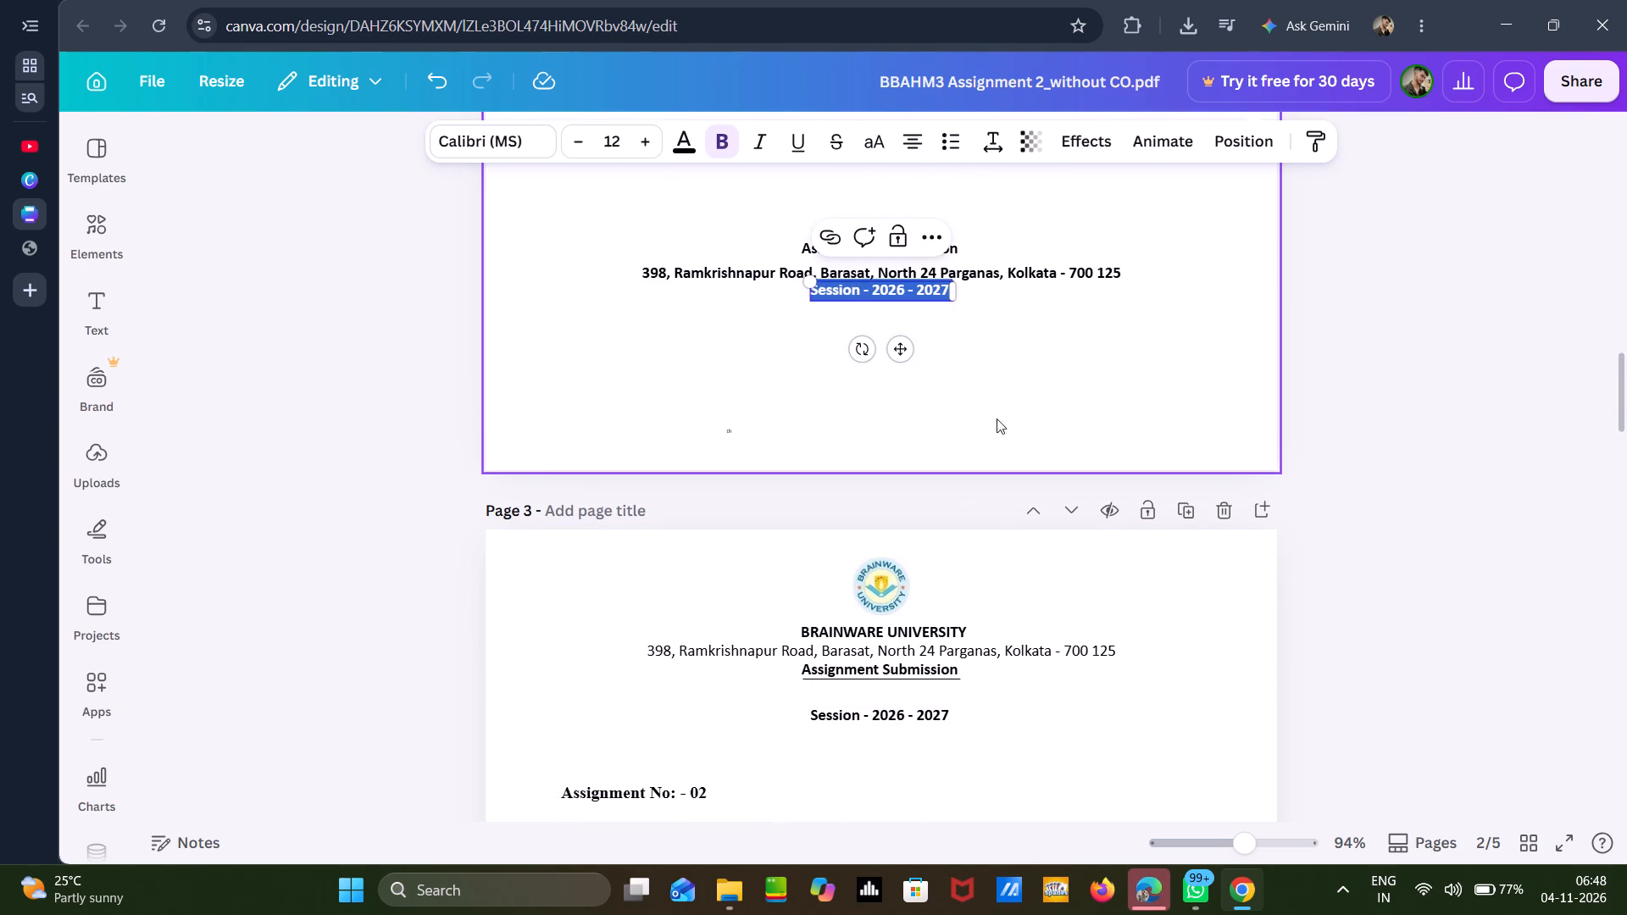
left_click(1005, 403)
Move "Assignment Submission" on page 2 up into the header so it sits on the existing underline.
left_click(942, 240)
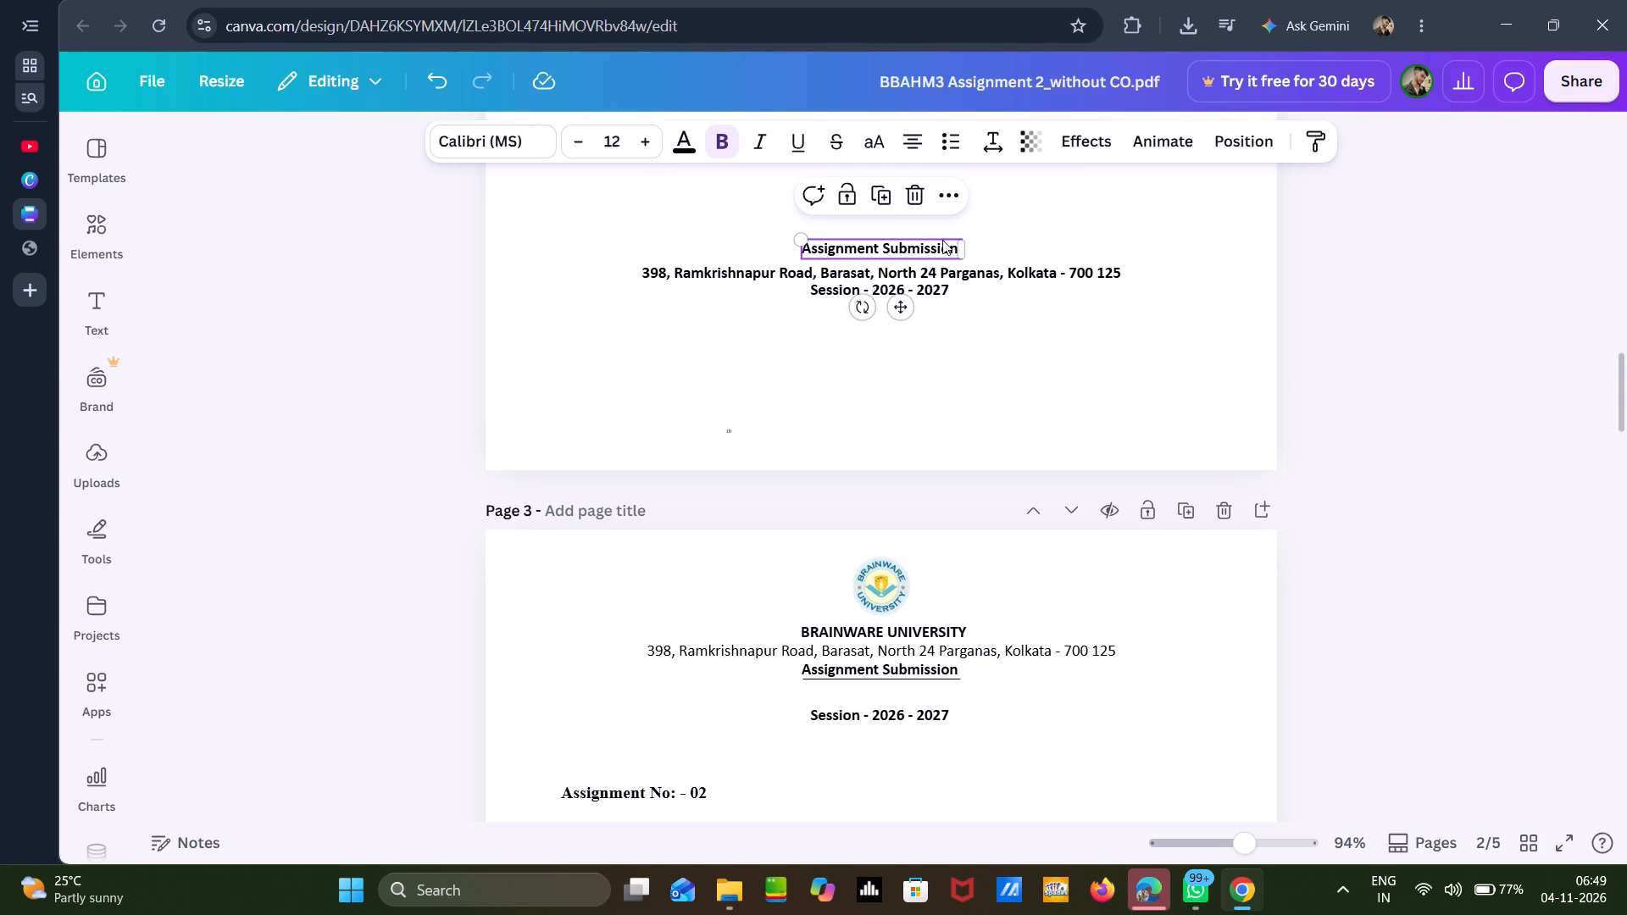
key("Up")
key("Up")
key("Up")
key("Up")
key("Up")
key("Up")
key("Up")
key("Up")
key("Up")
key("Up")
key("Up")
key("Up")
key("Up")
key("Up")
key("Up")
key("Up")
key("Up")
key("Up")
key("Up")
key("Up")
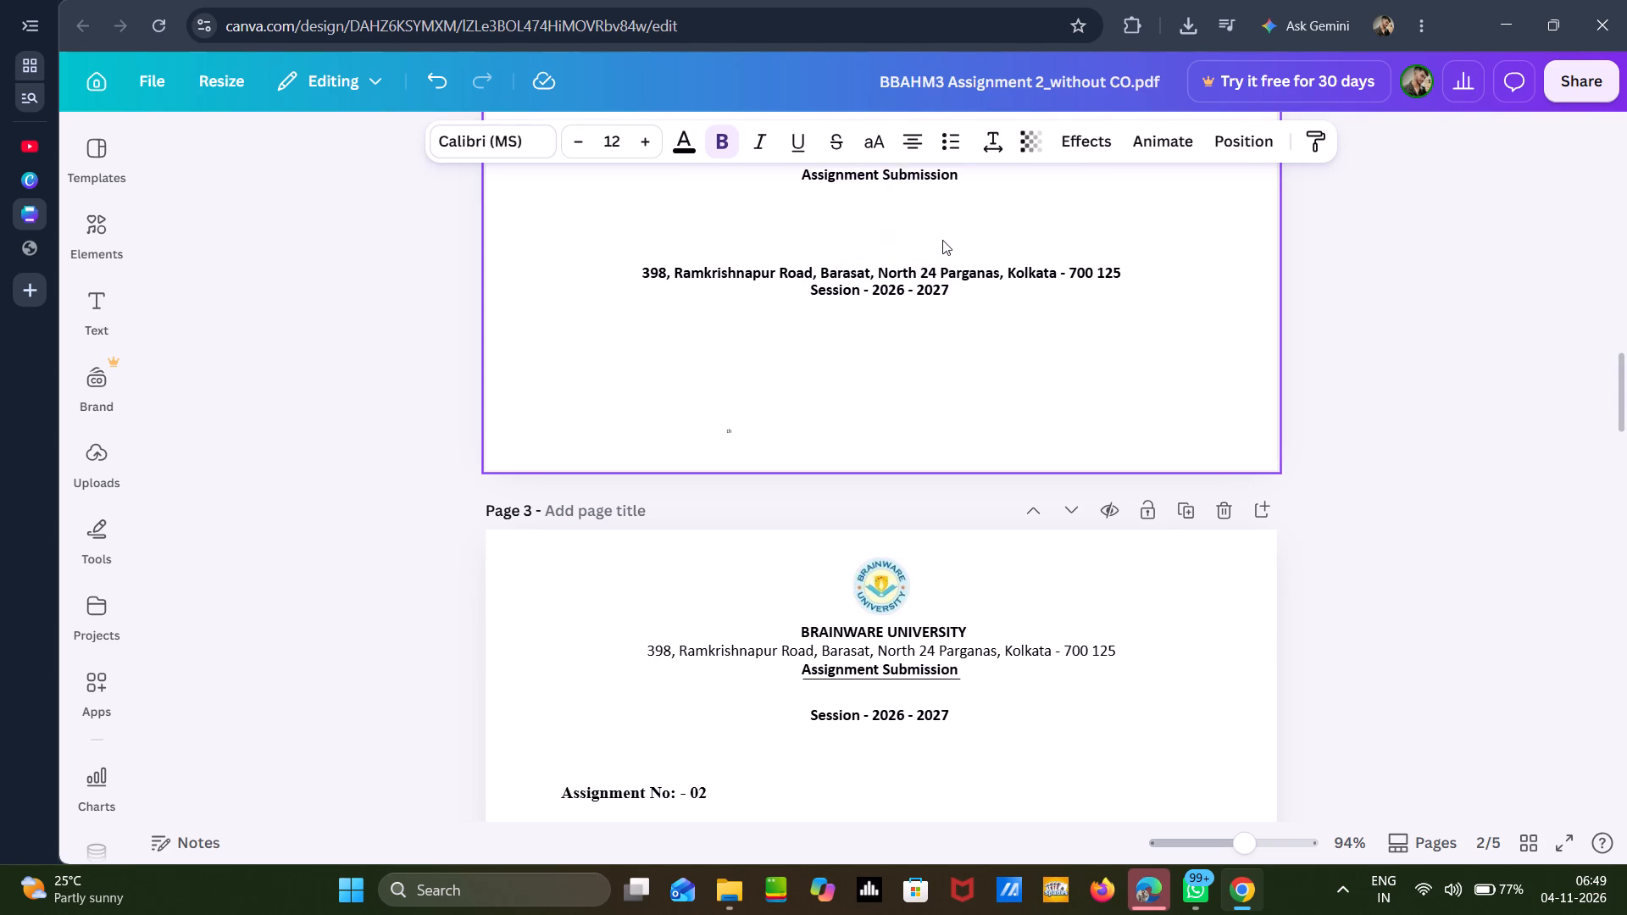
scroll(942, 240, "up", 6)
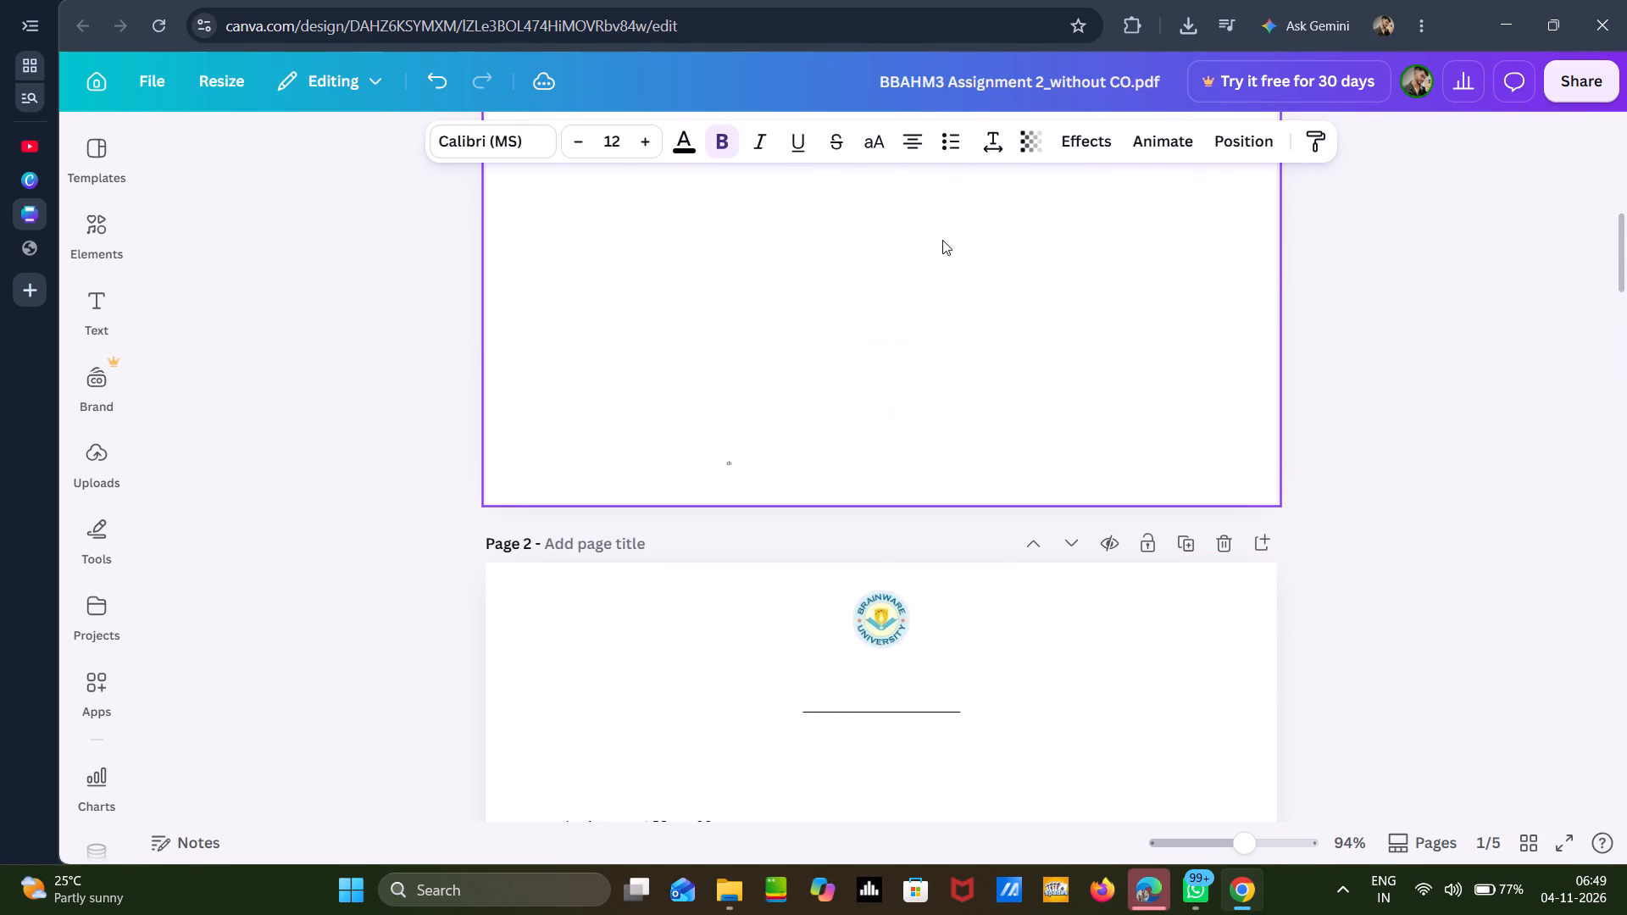
scroll(942, 240, "down", 2)
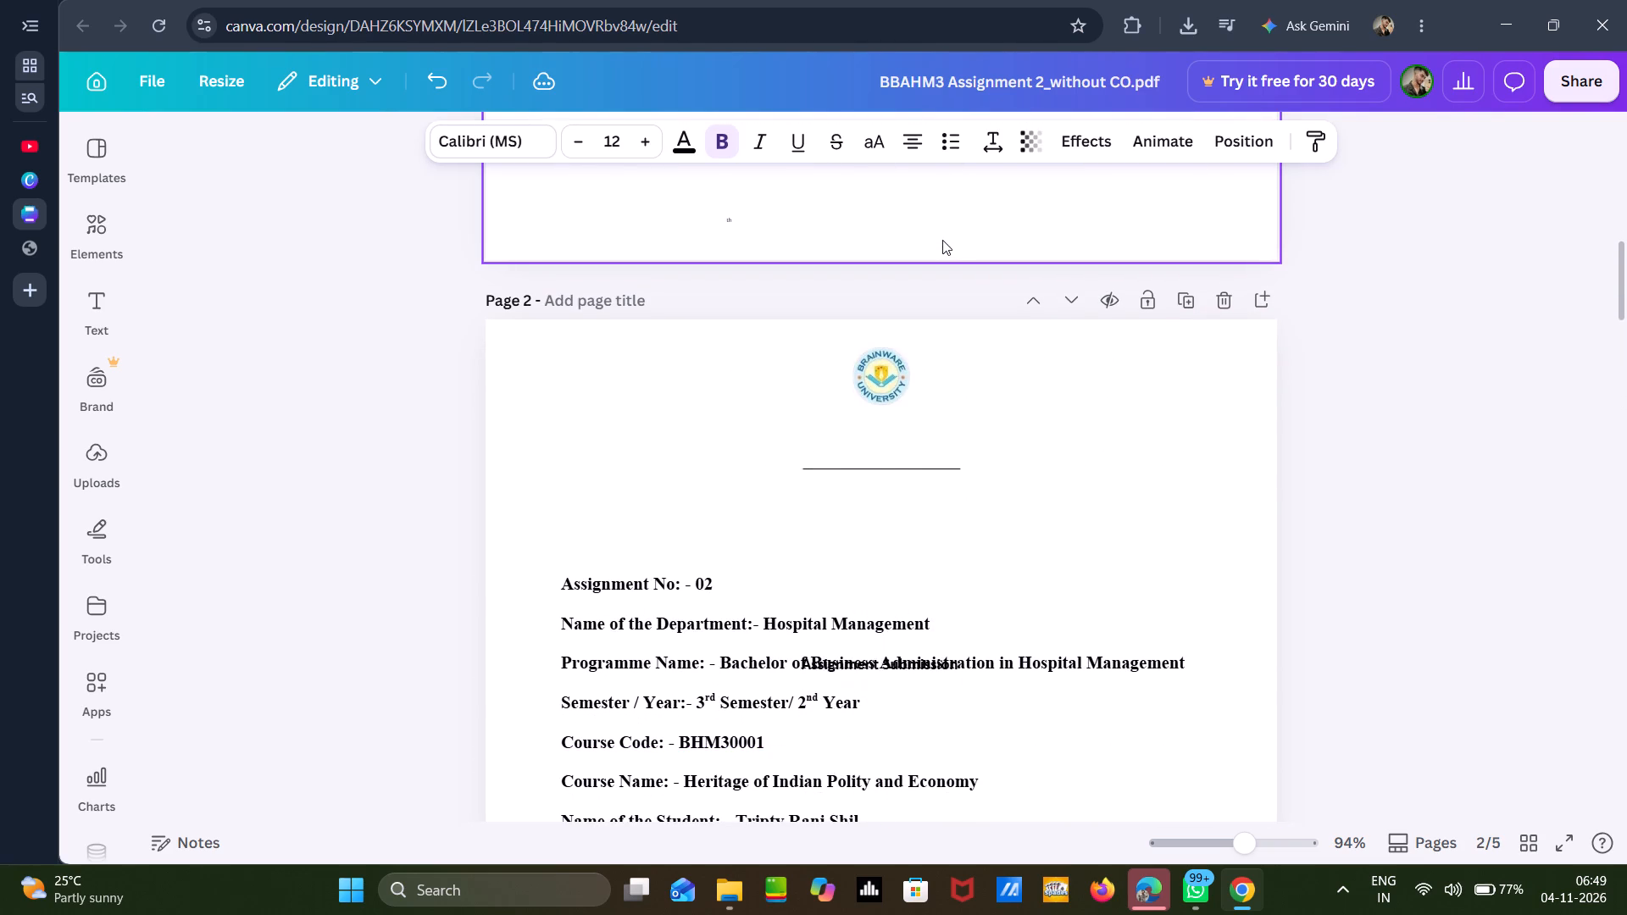
key("Up")
key("Up")
key("Up")
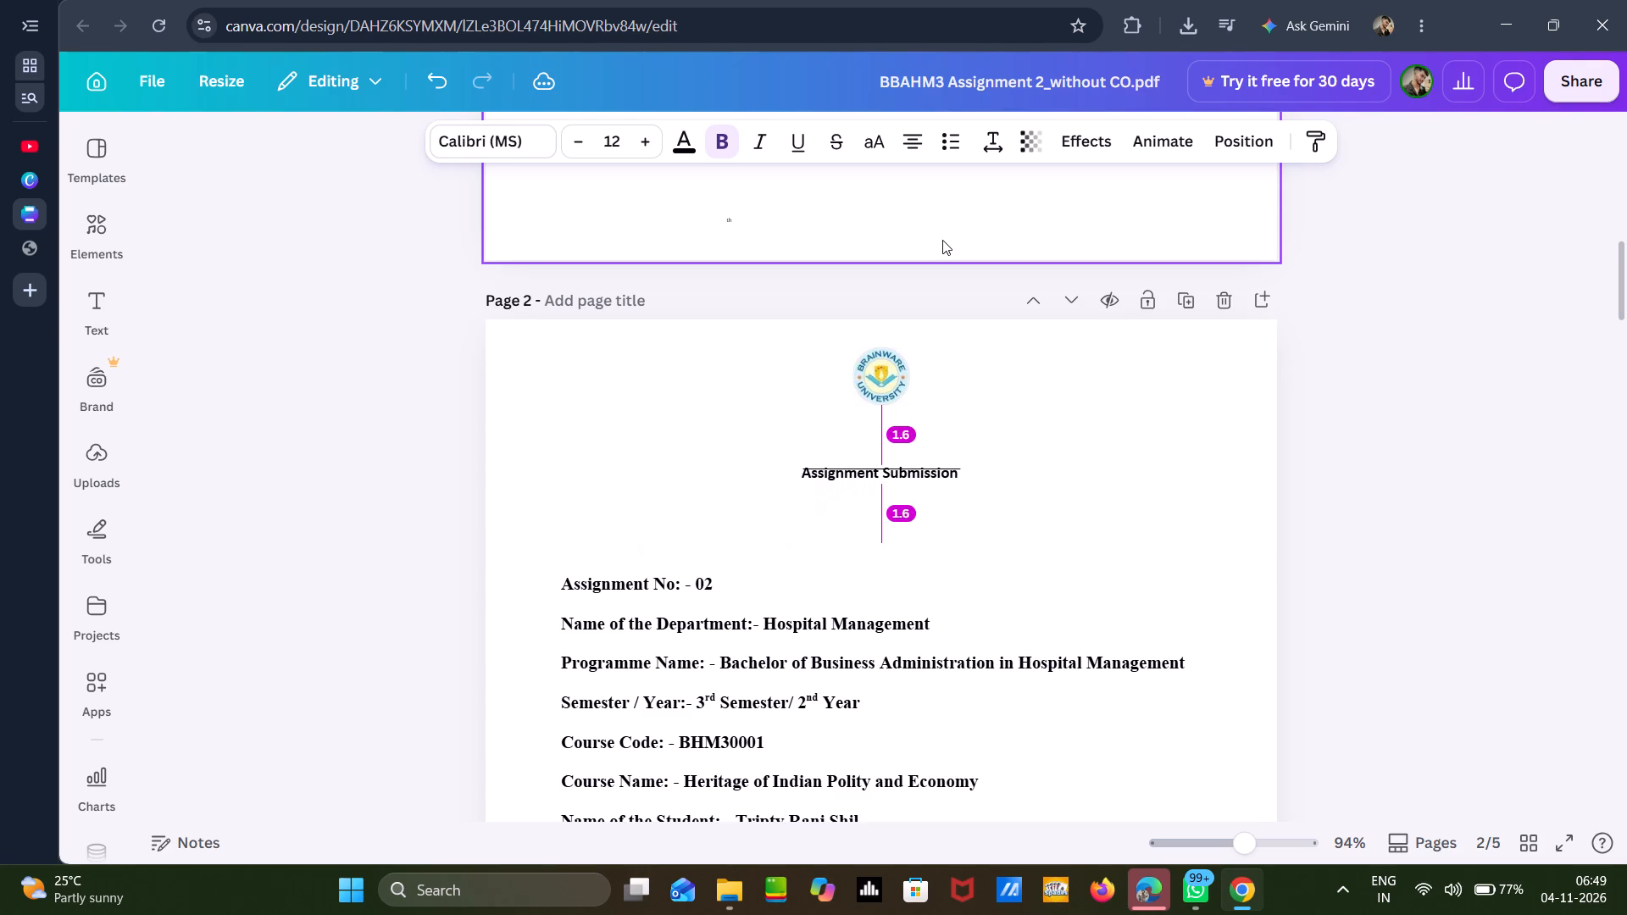
key("Up")
key("Up")
key("Up")
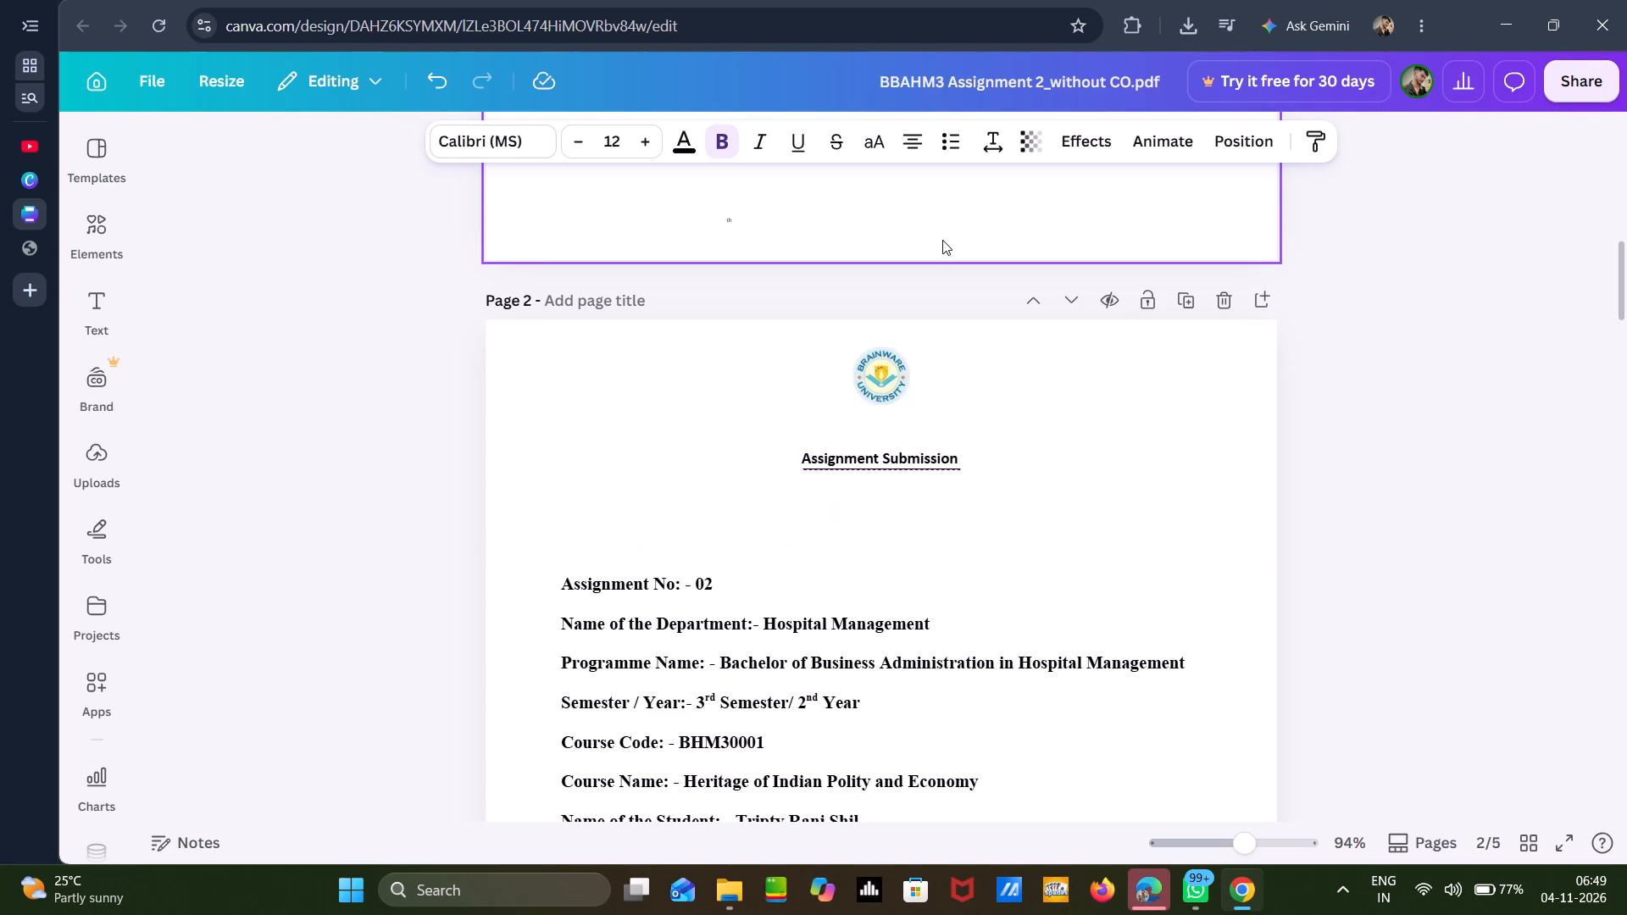
Move "BRAINWARE UNIVERSITY" on page 2 up into the header, directly beneath the logo and above "Assignment Submission".
scroll(942, 240, "down", 5)
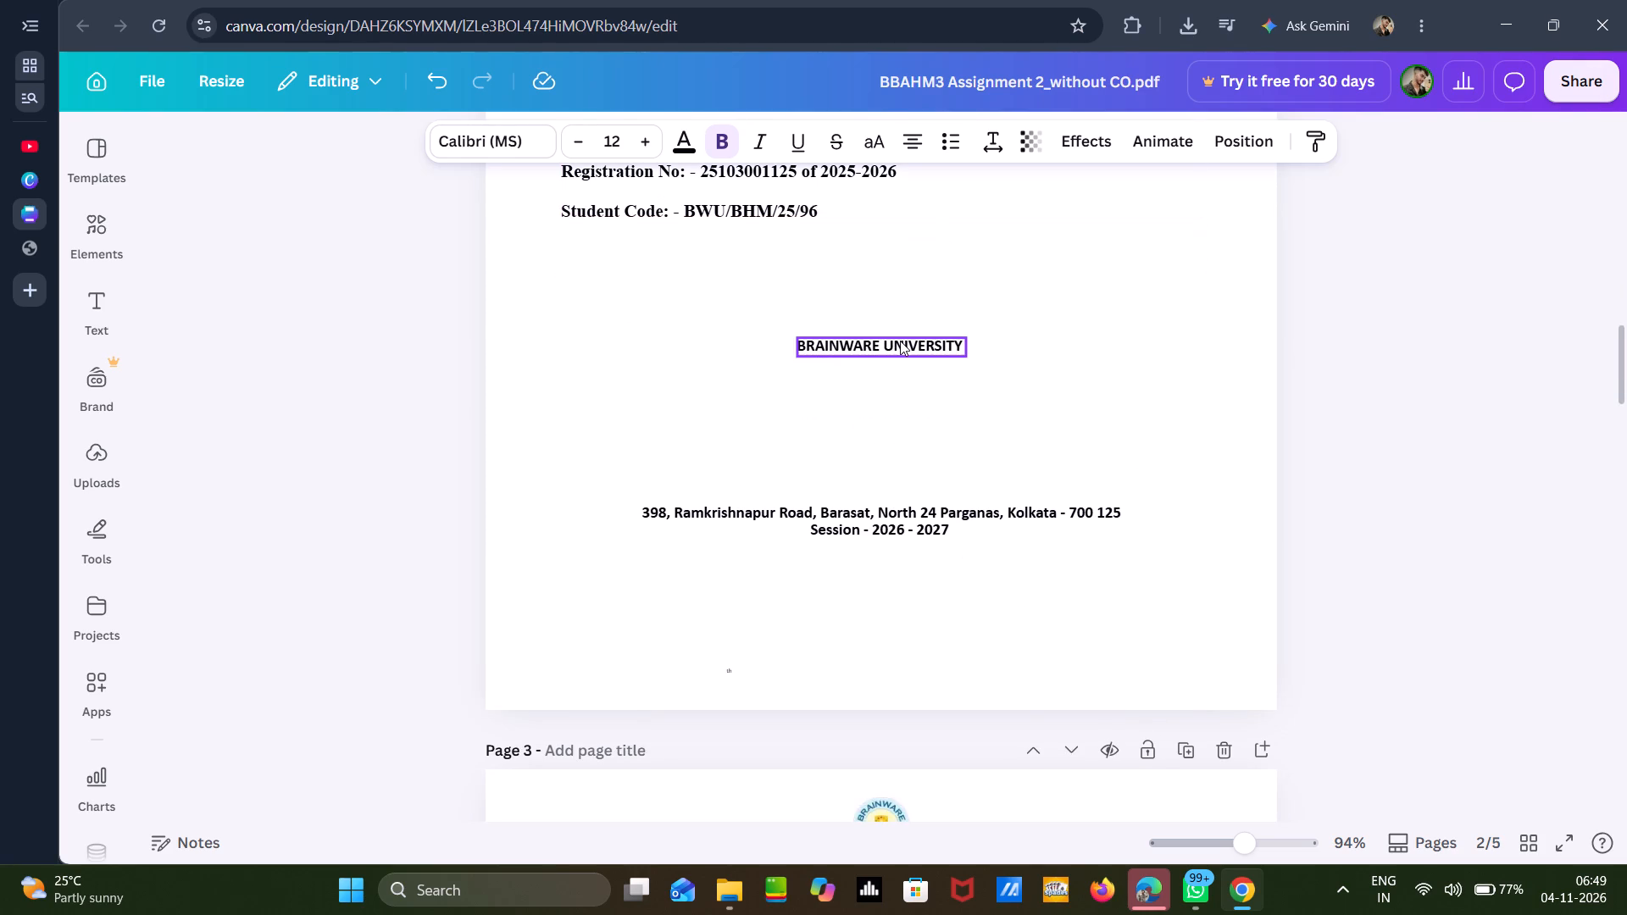
left_click(900, 341)
key("Up")
key("Up")
key("Up")
key("Up")
key("Up")
key("Up")
key("Up")
key("Up")
key("Up")
key("Up")
key("Up")
key("Up")
key("Up")
key("Up")
key("Up")
key("Up")
key("Up")
key("Up")
key("Up")
key("Up")
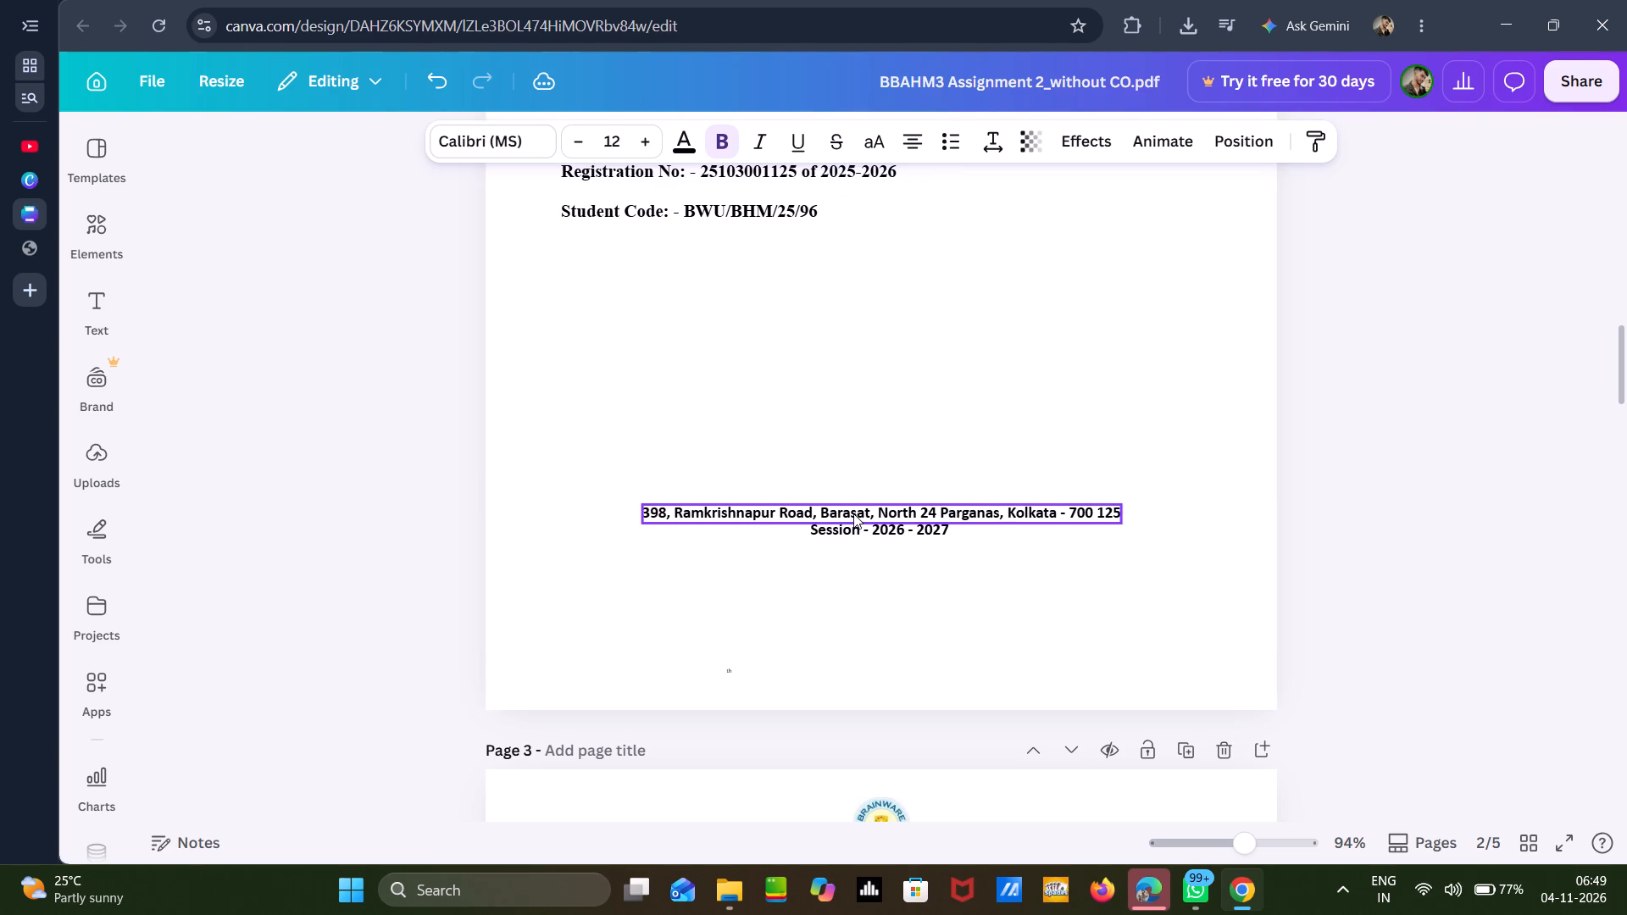
scroll(853, 513, "up", 3)
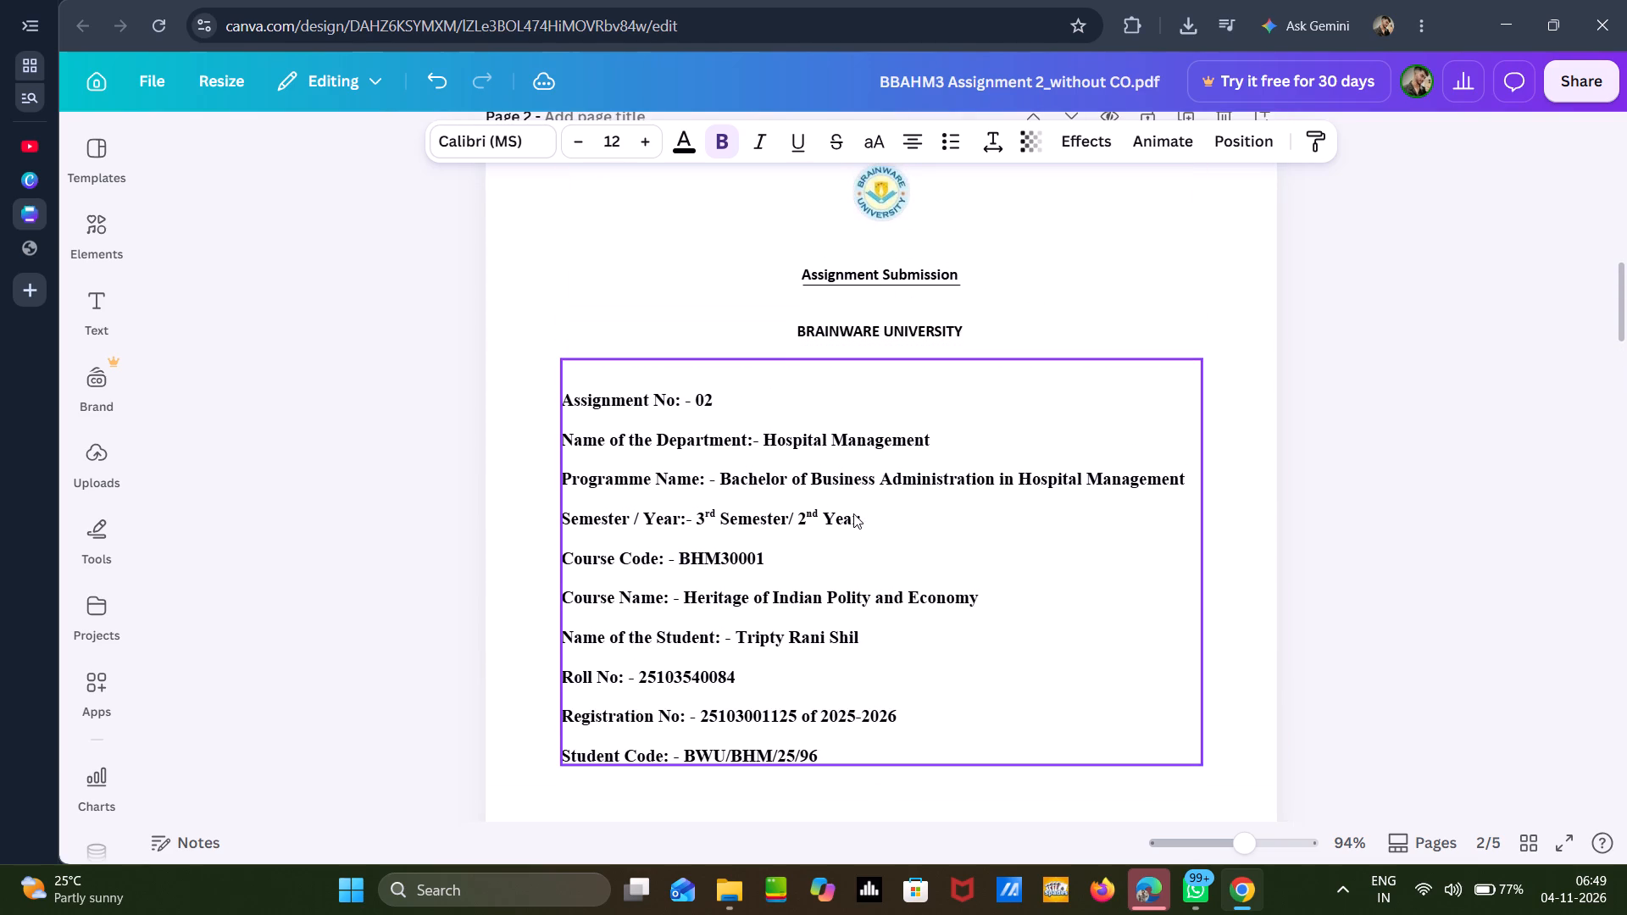
key("Up")
key("Up")
key("Up")
key("Up")
key("Up")
key("Up")
key("Up")
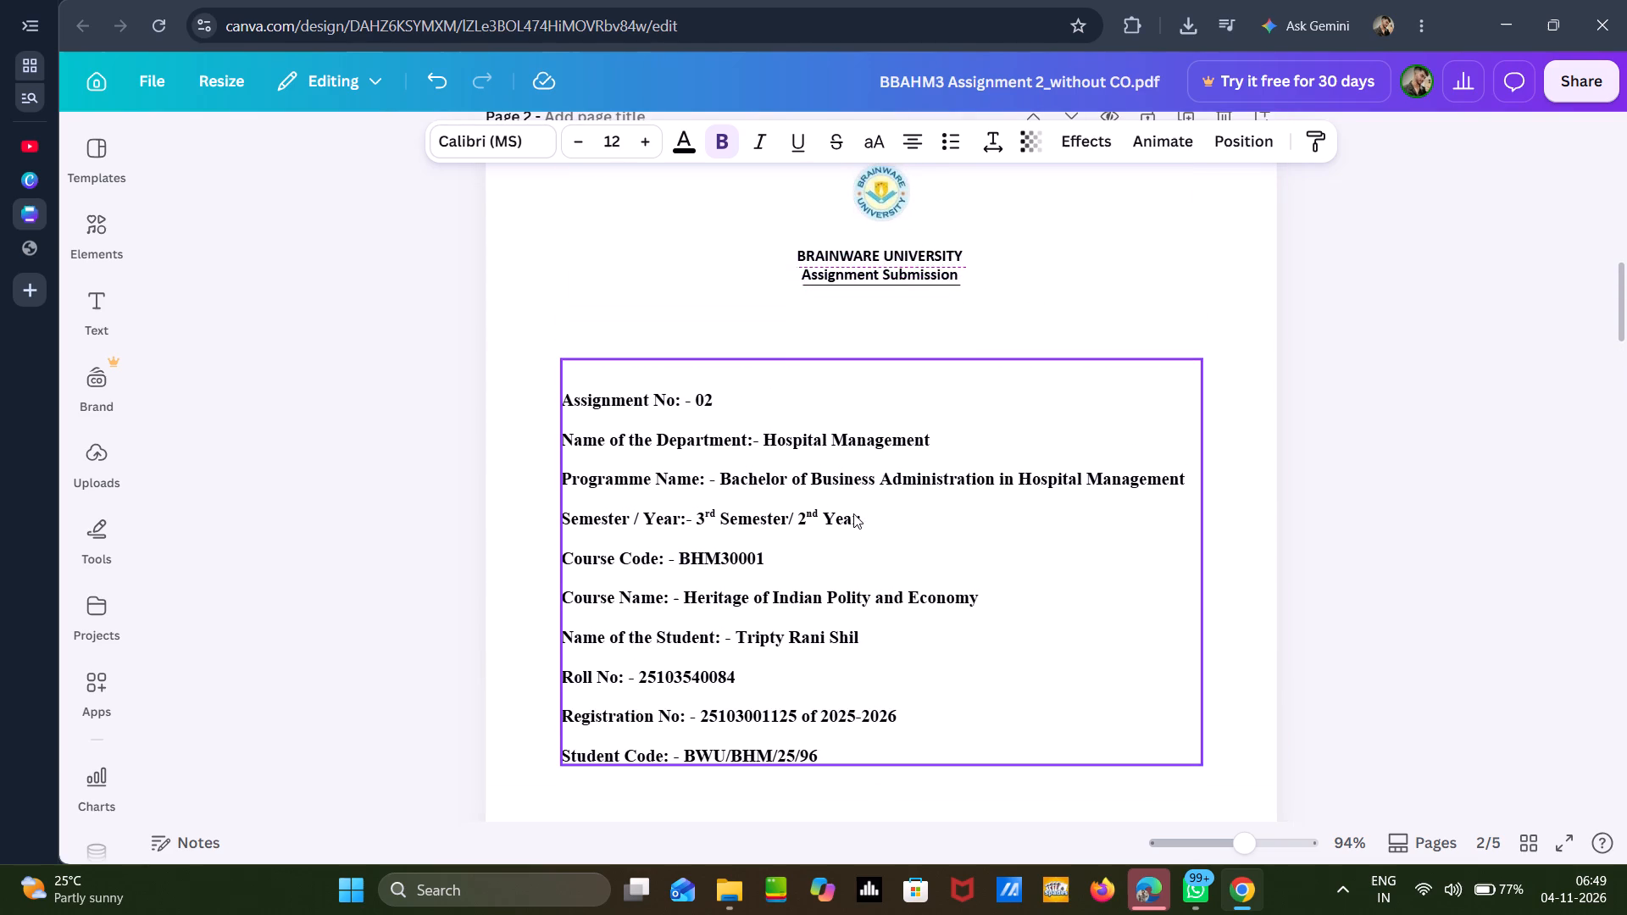
key("Up")
key("Up")
key("Up")
key("Up")
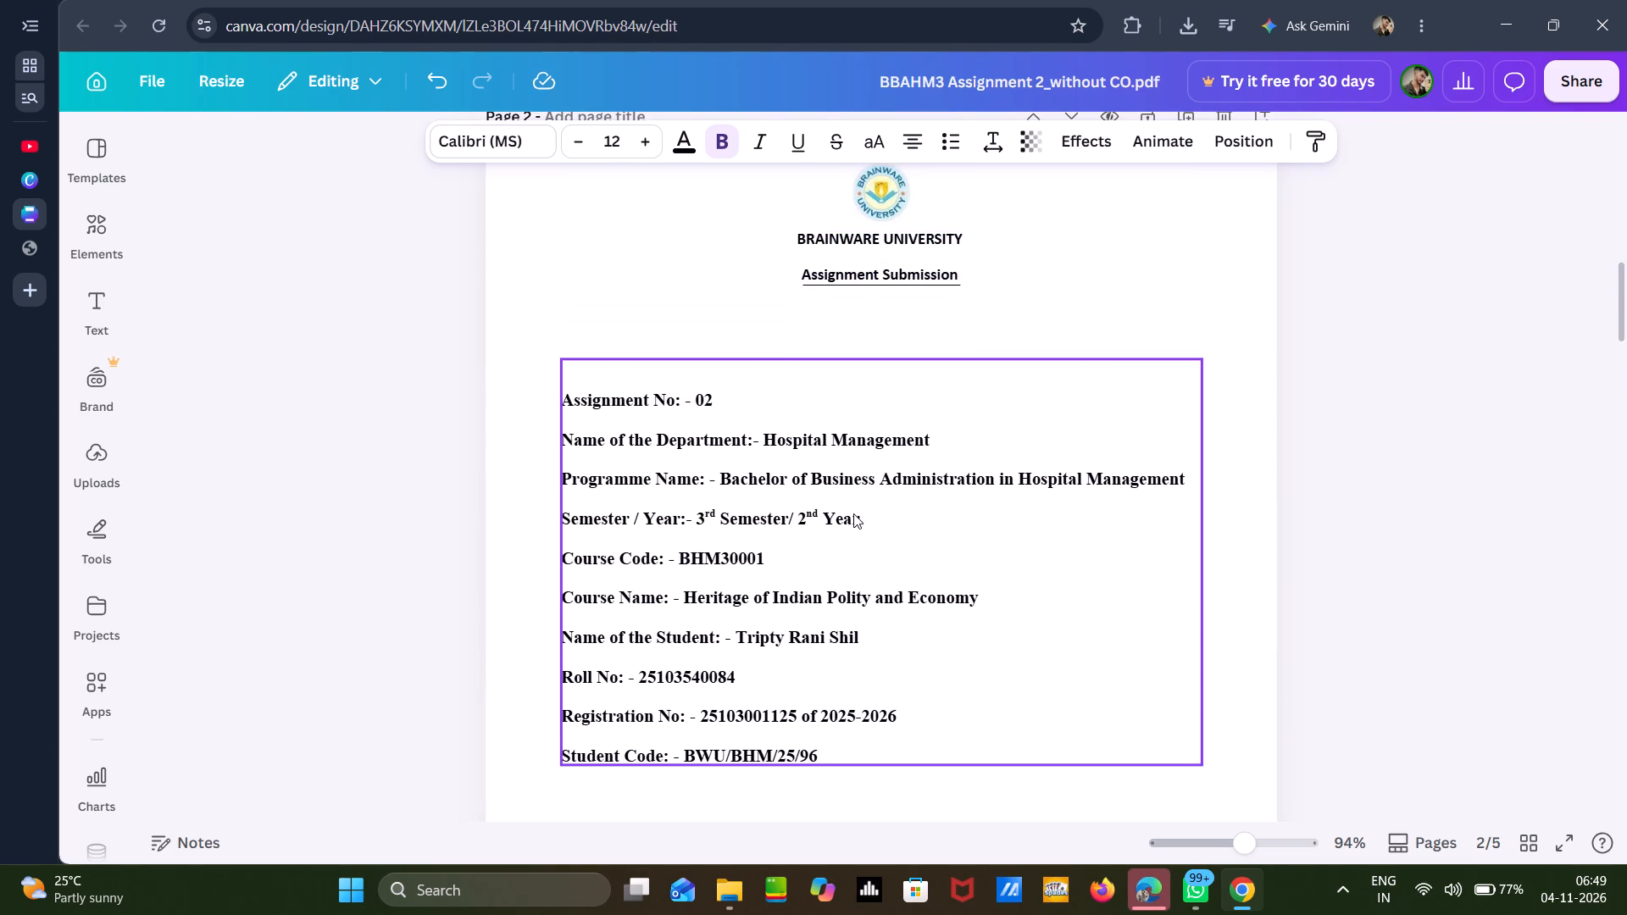
key("Up")
Move the university address line on page 2 up into the header, between "BRAINWARE UNIVERSITY" and "Assignment Submission".
scroll(853, 513, "down", 1)
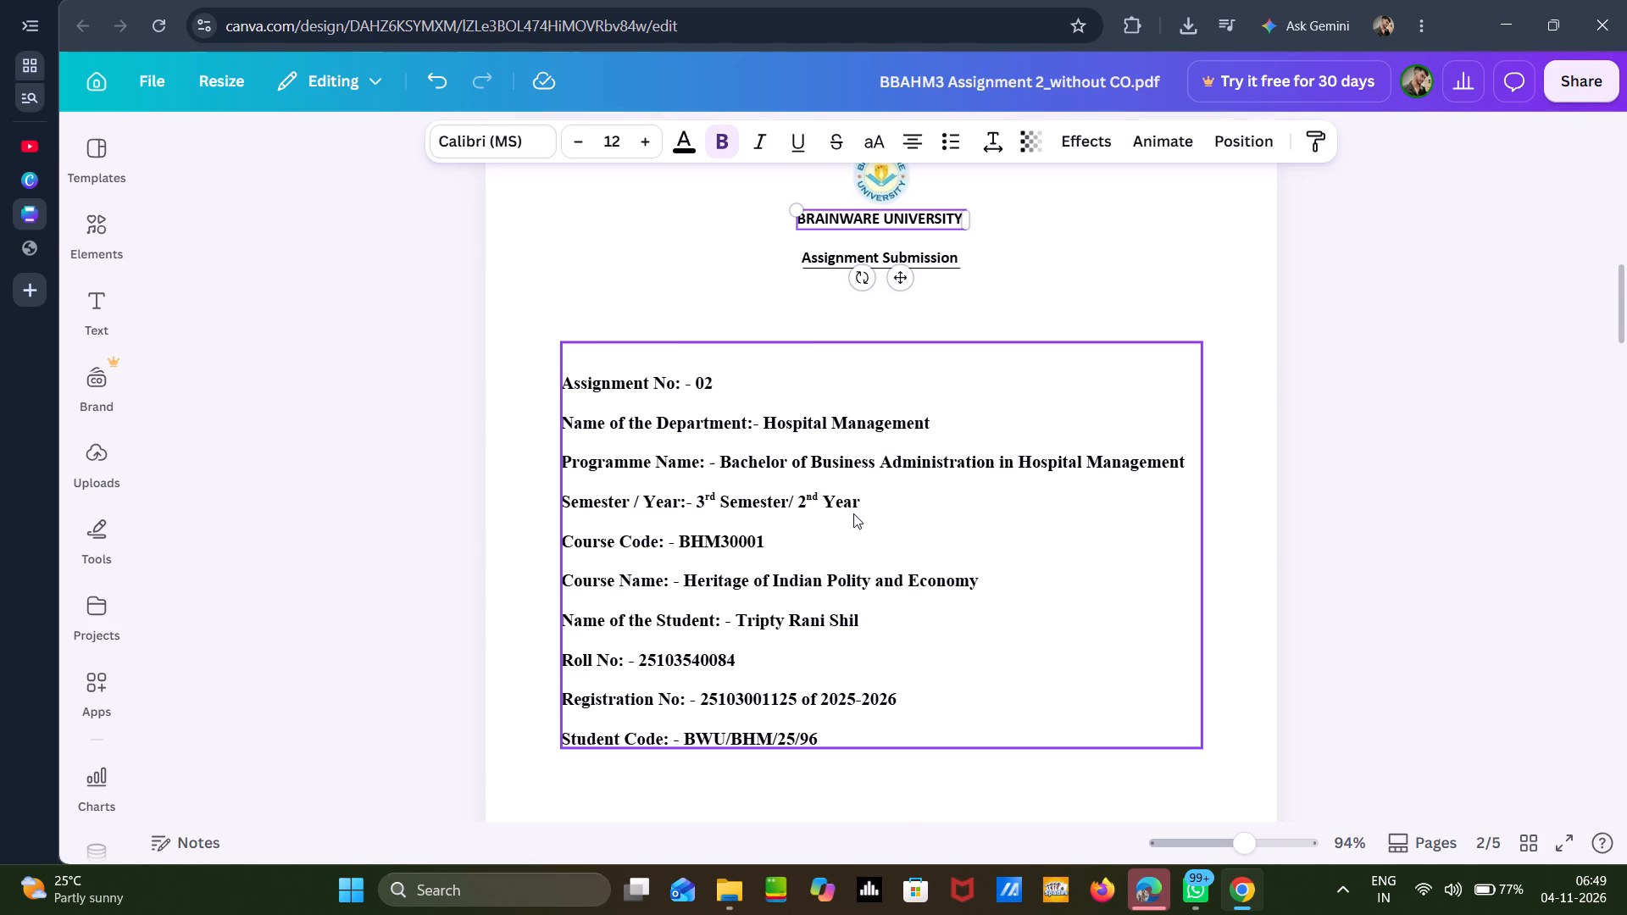
scroll(853, 513, "down", 2)
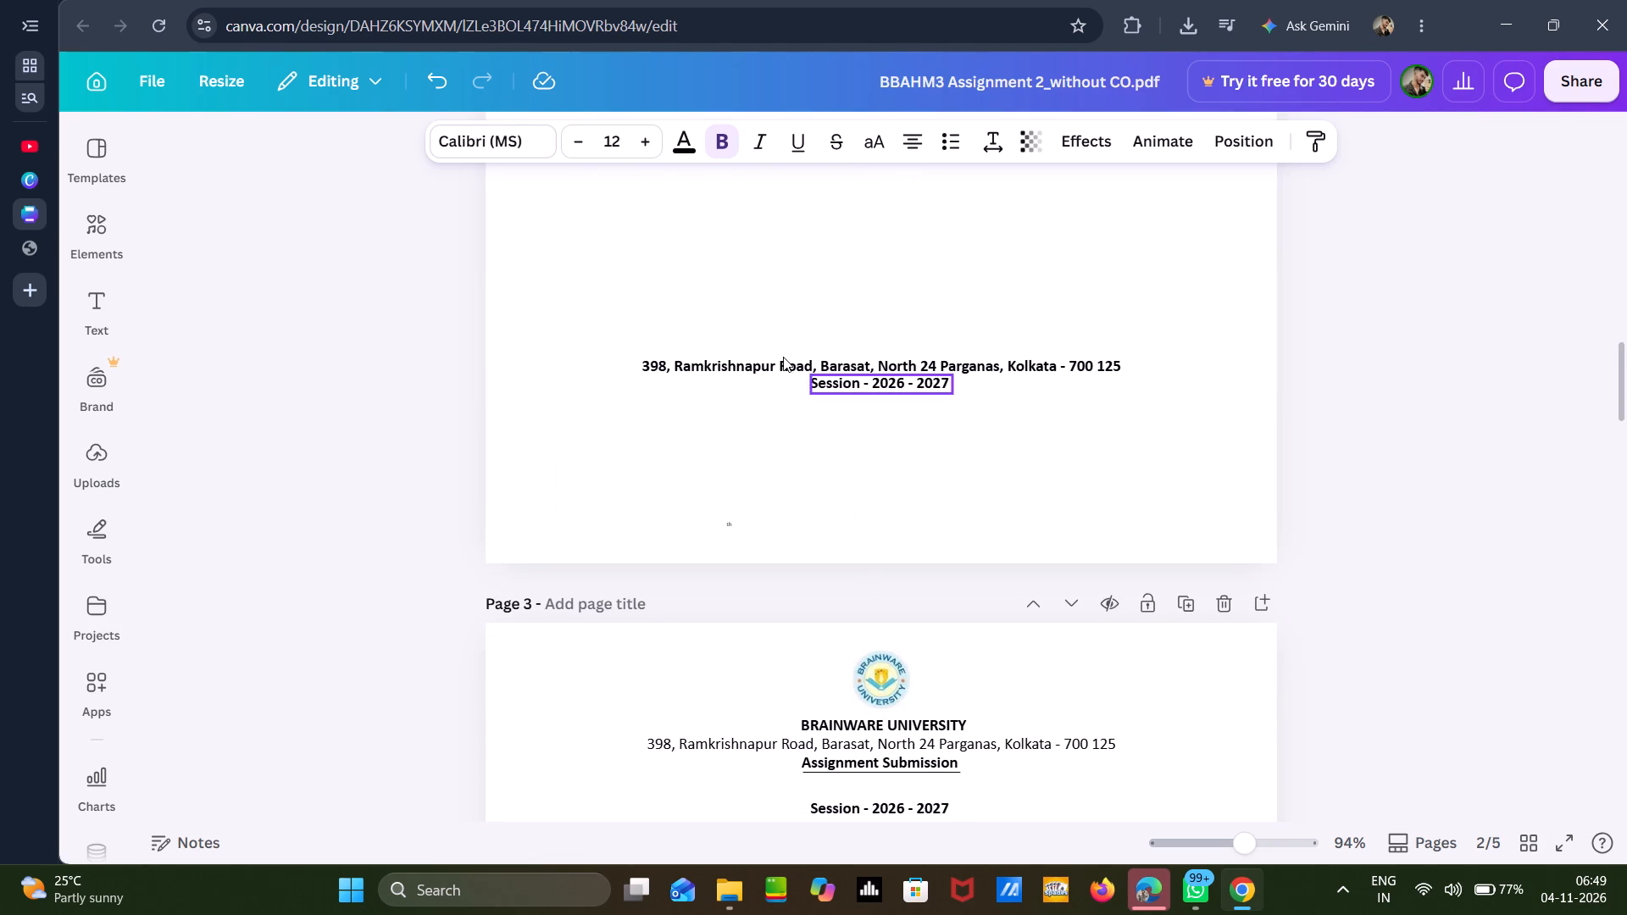
left_click(783, 357)
key("Up")
key("Up")
key("Up")
key("Up")
key("Up")
key("Up")
key("Up")
key("Up")
key("Up")
key("Up")
key("Up")
key("Up")
key("Up")
key("Up")
key("Up")
key("Up")
key("Up")
key("Up")
key("Up")
key("Up")
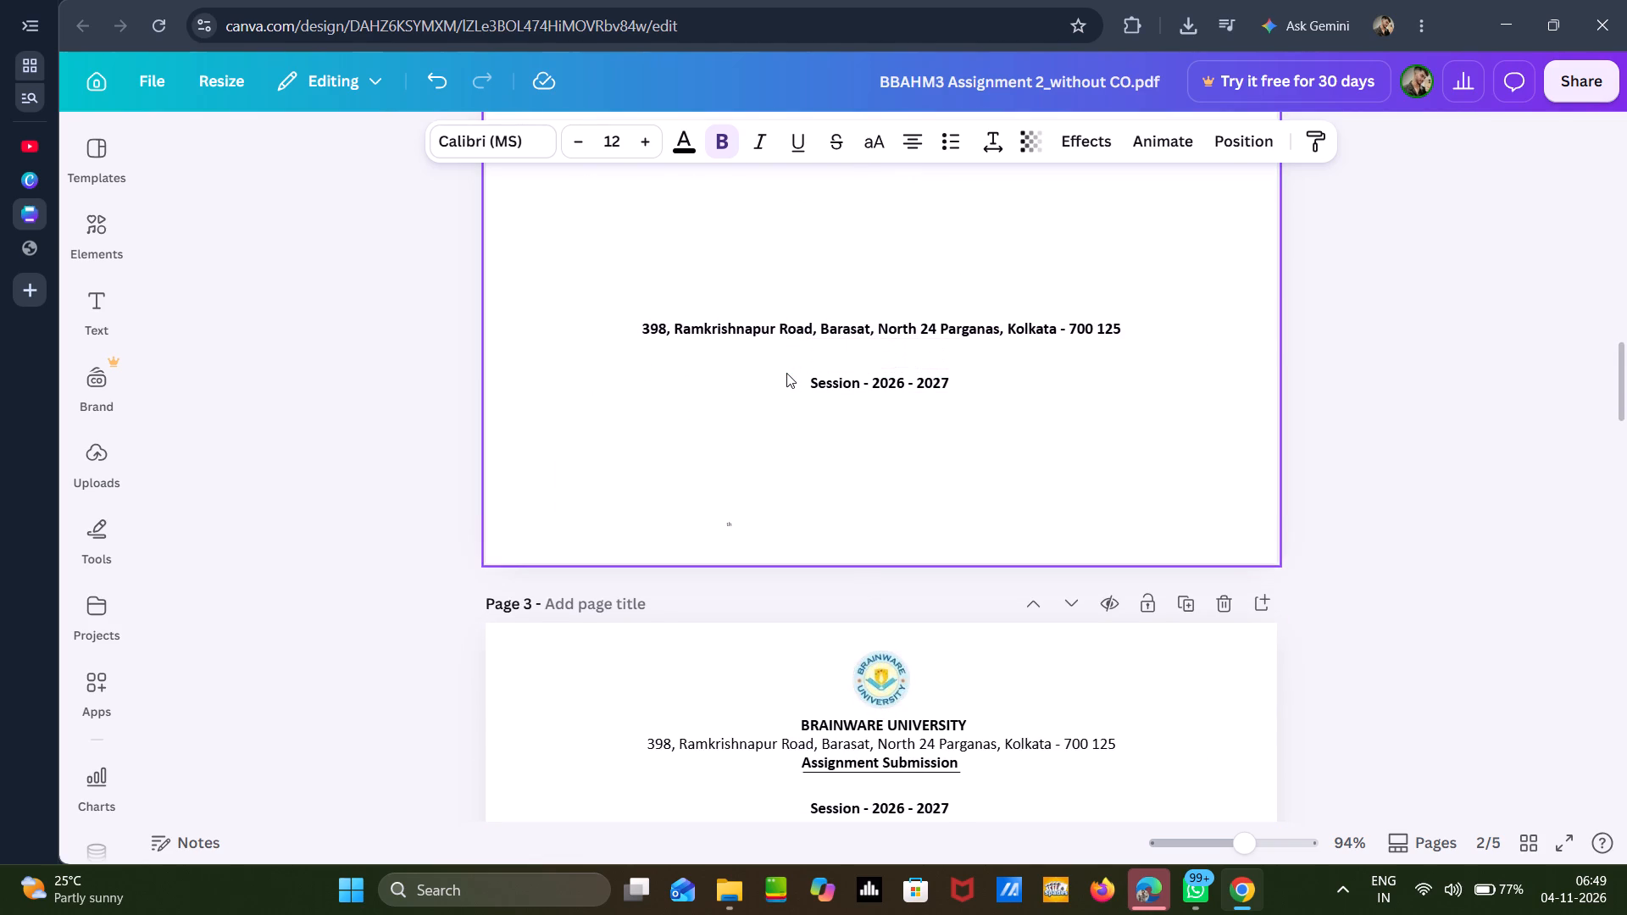
scroll(786, 373, "up", 6)
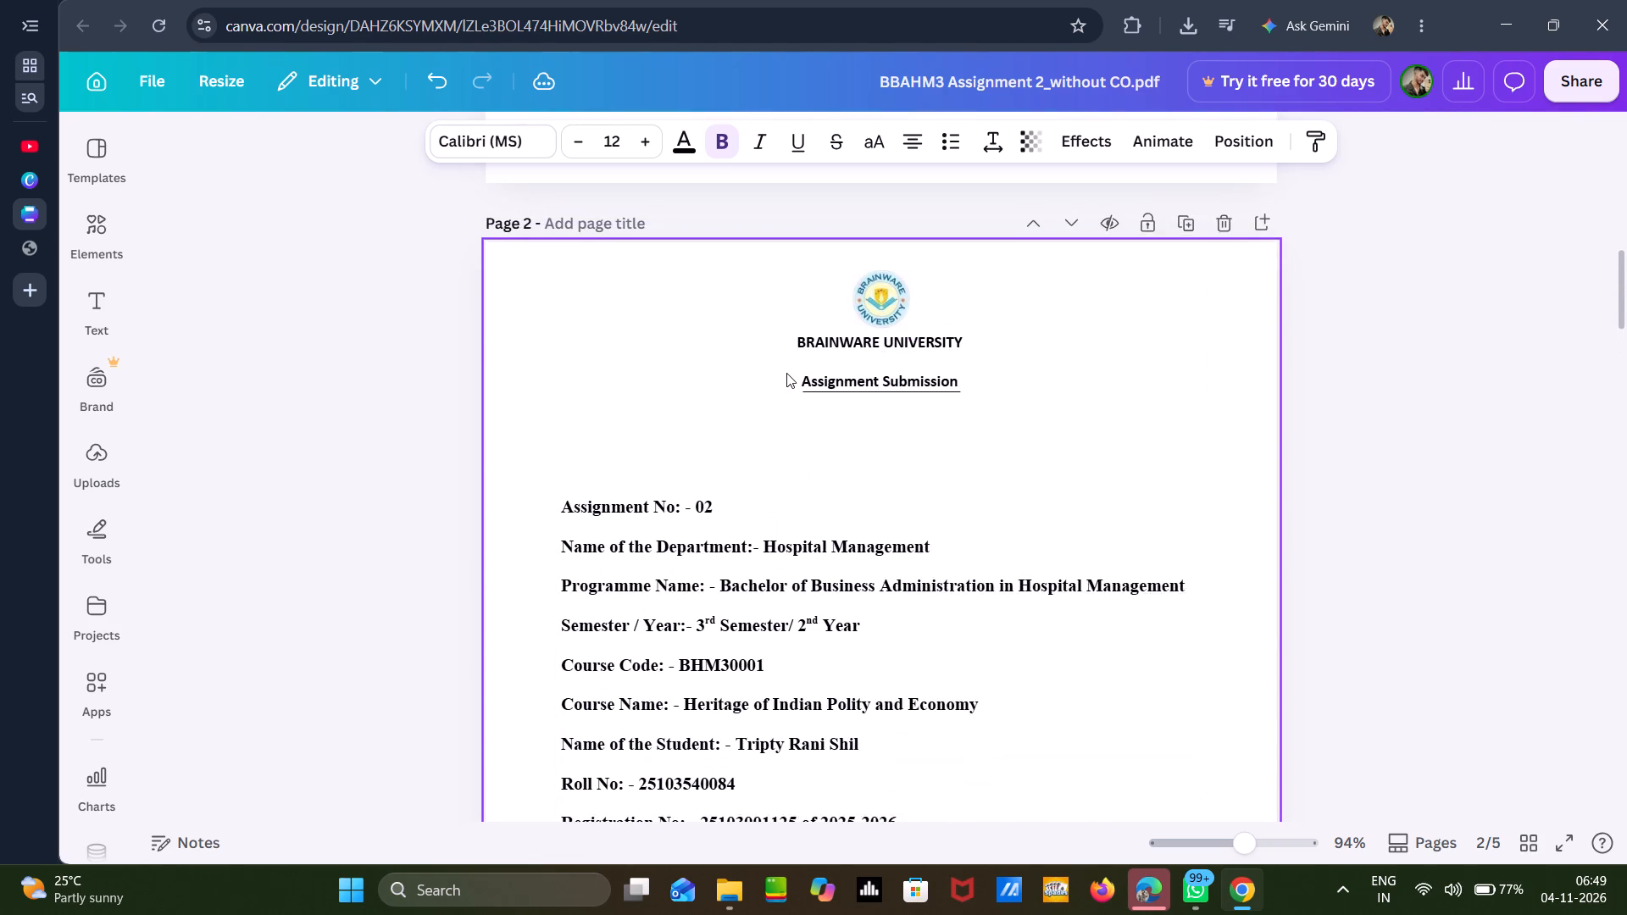
scroll(786, 373, "up", 1)
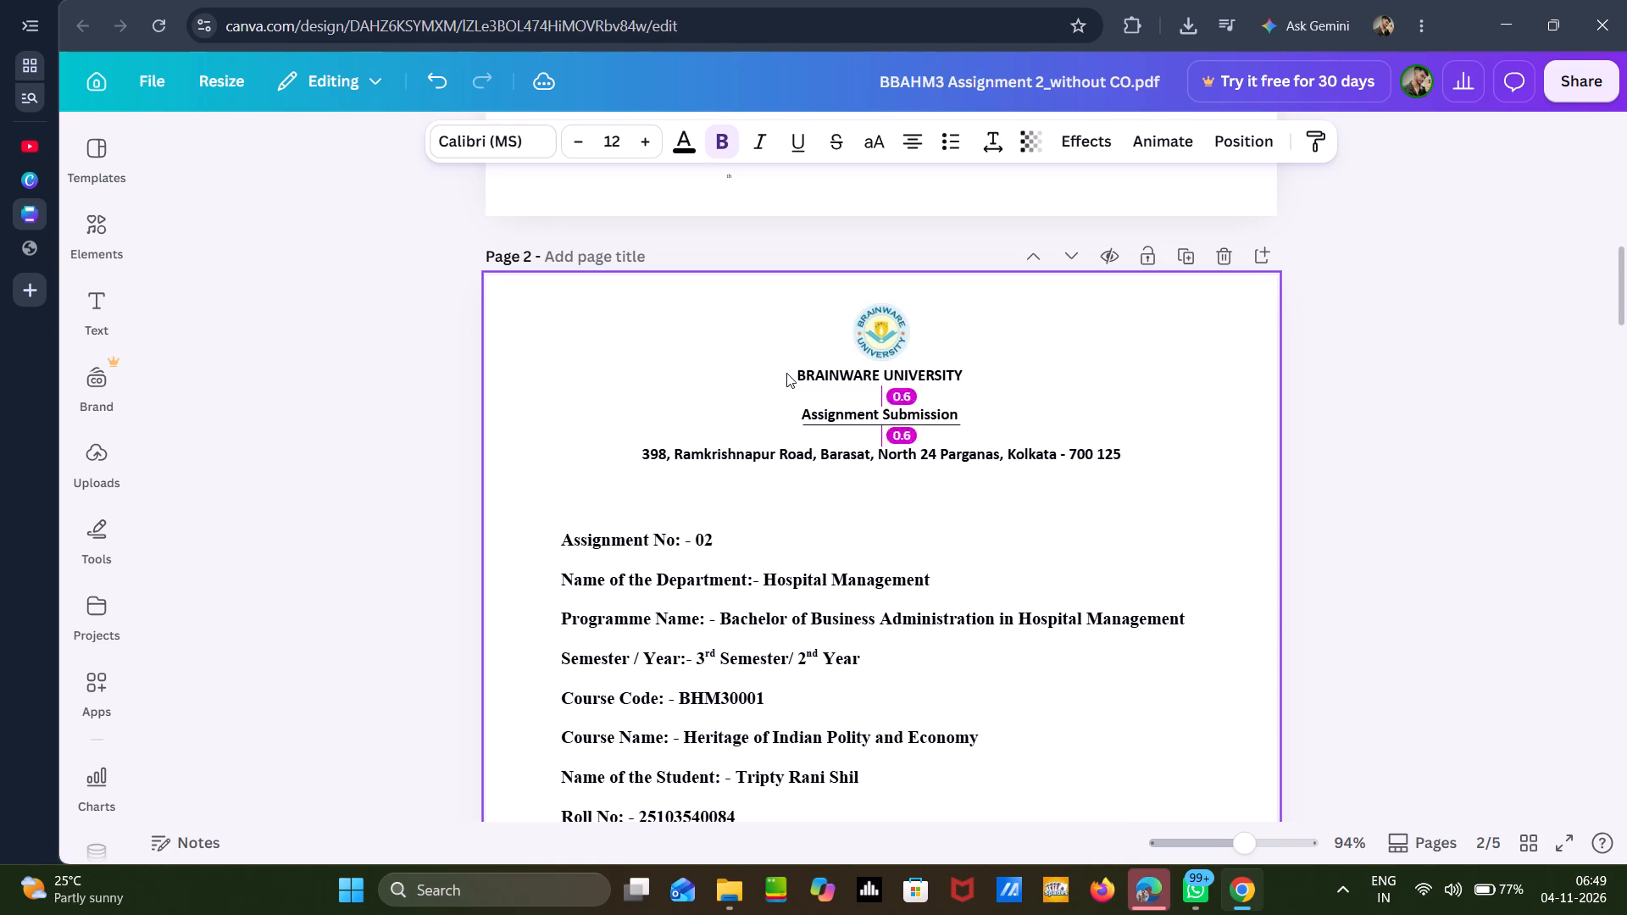
key("Up")
key("Up")
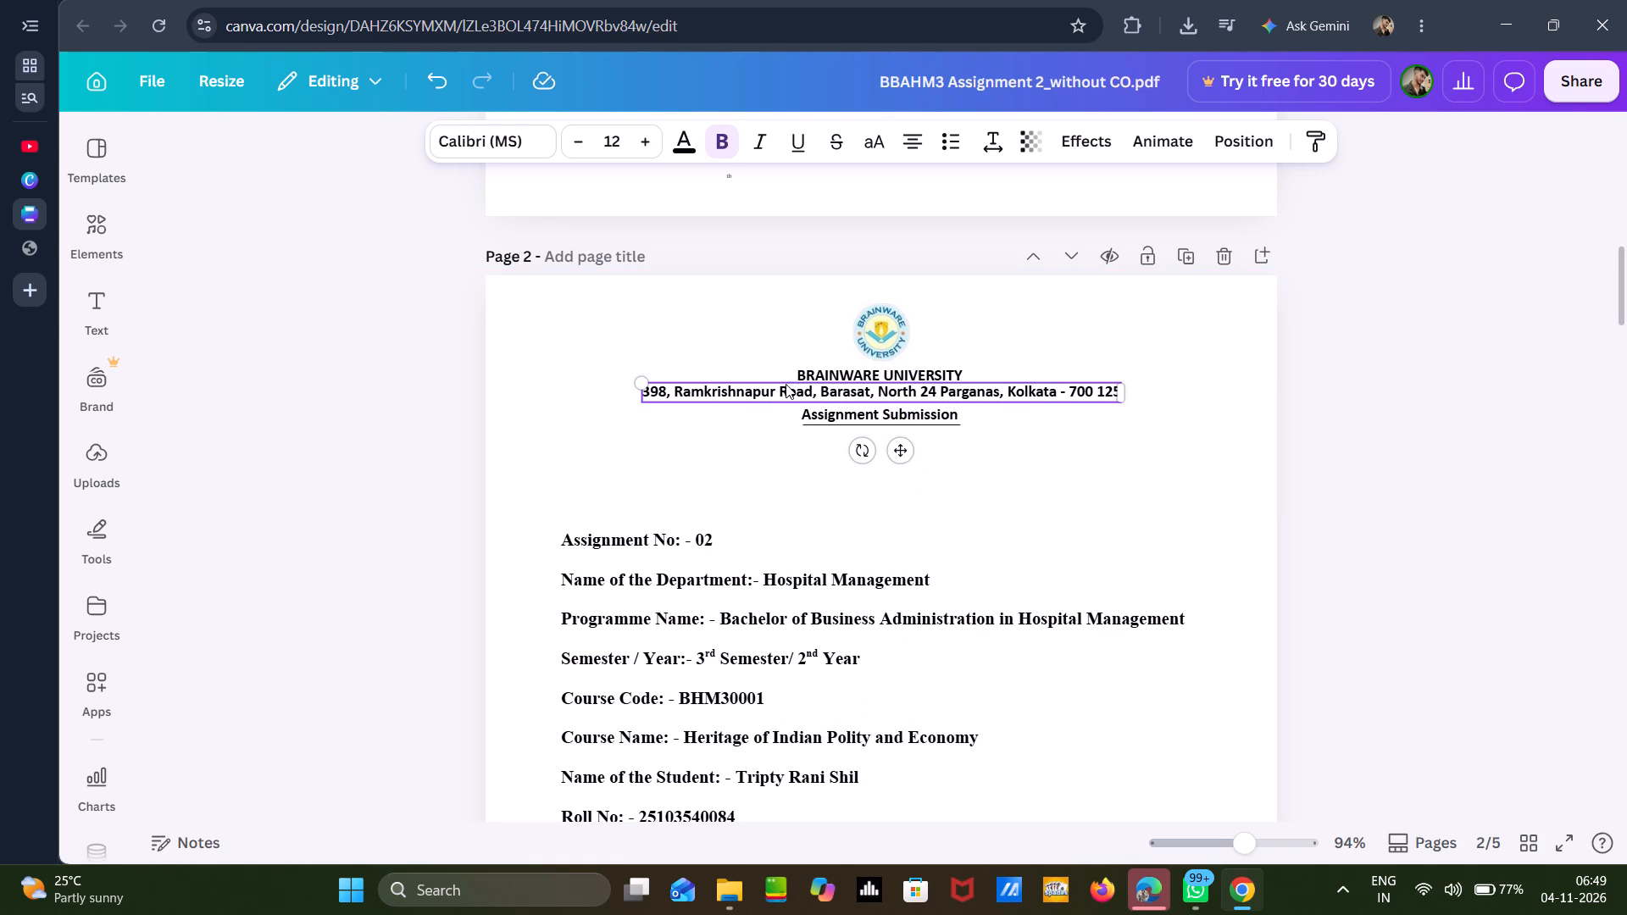
Remove the bold formatting from the university address line in page 2's header.
double_click(786, 391)
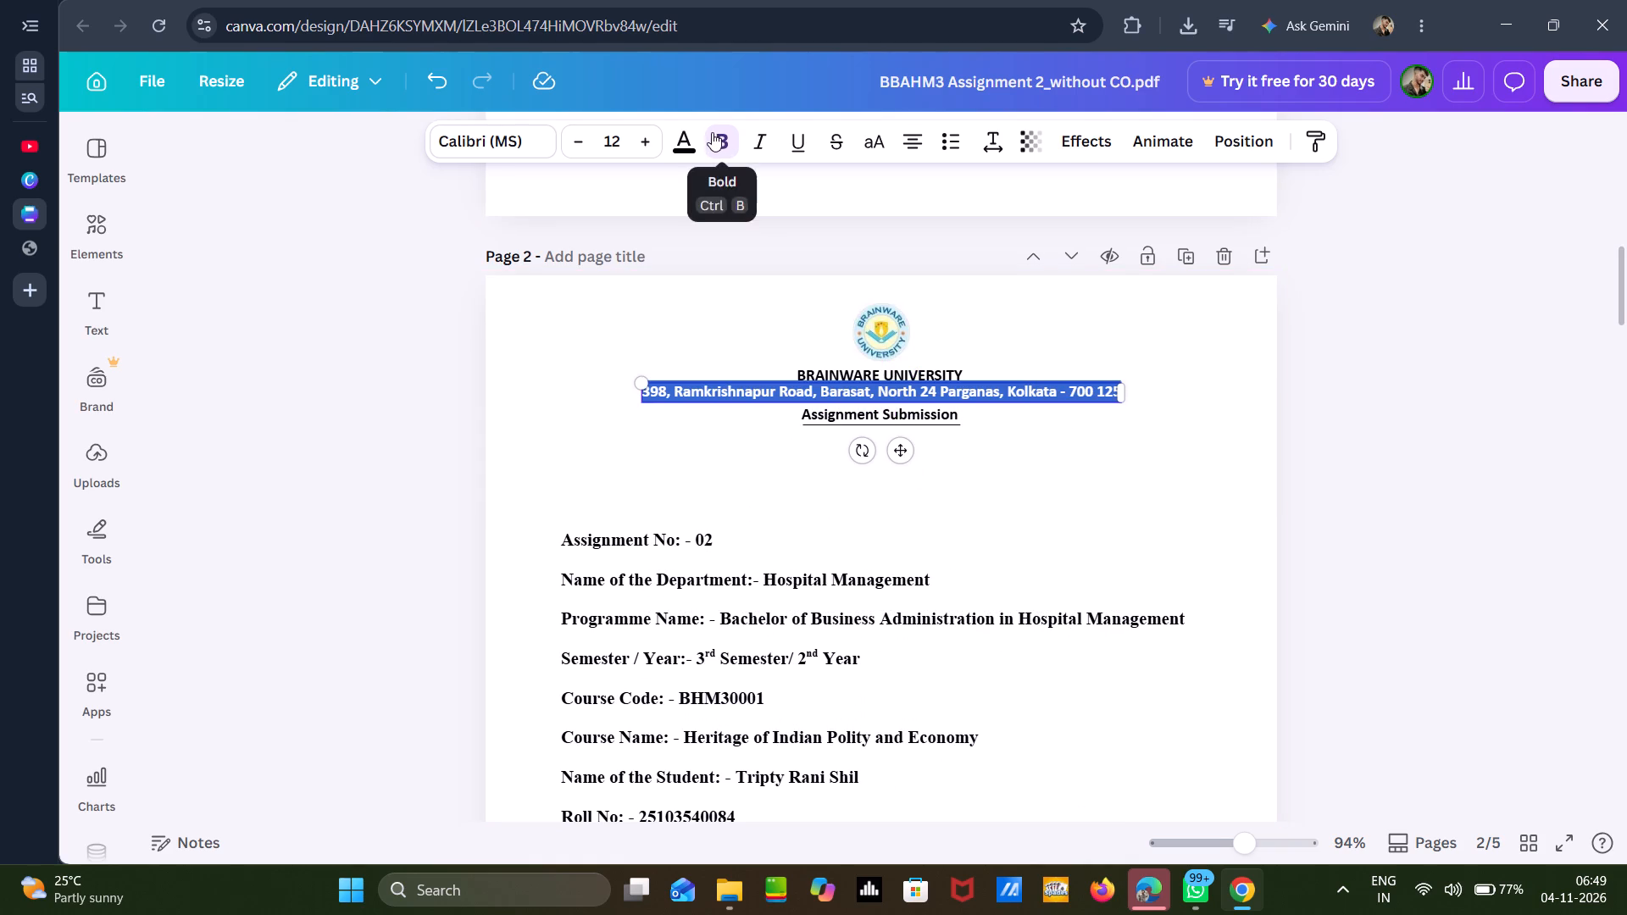
left_click(716, 136)
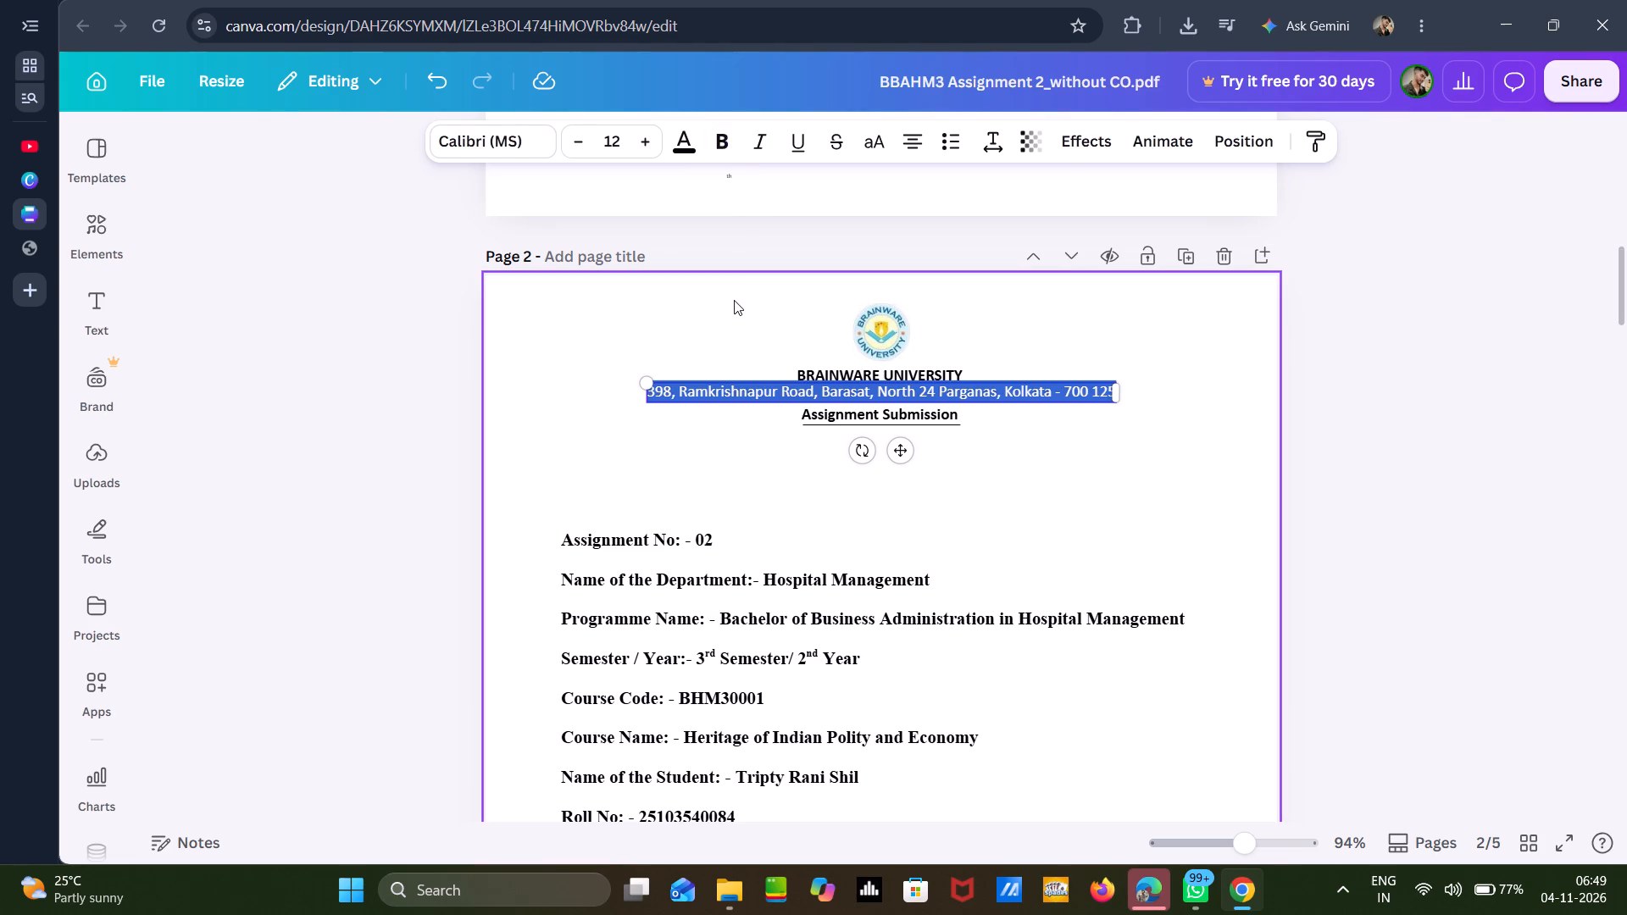
left_click(734, 300)
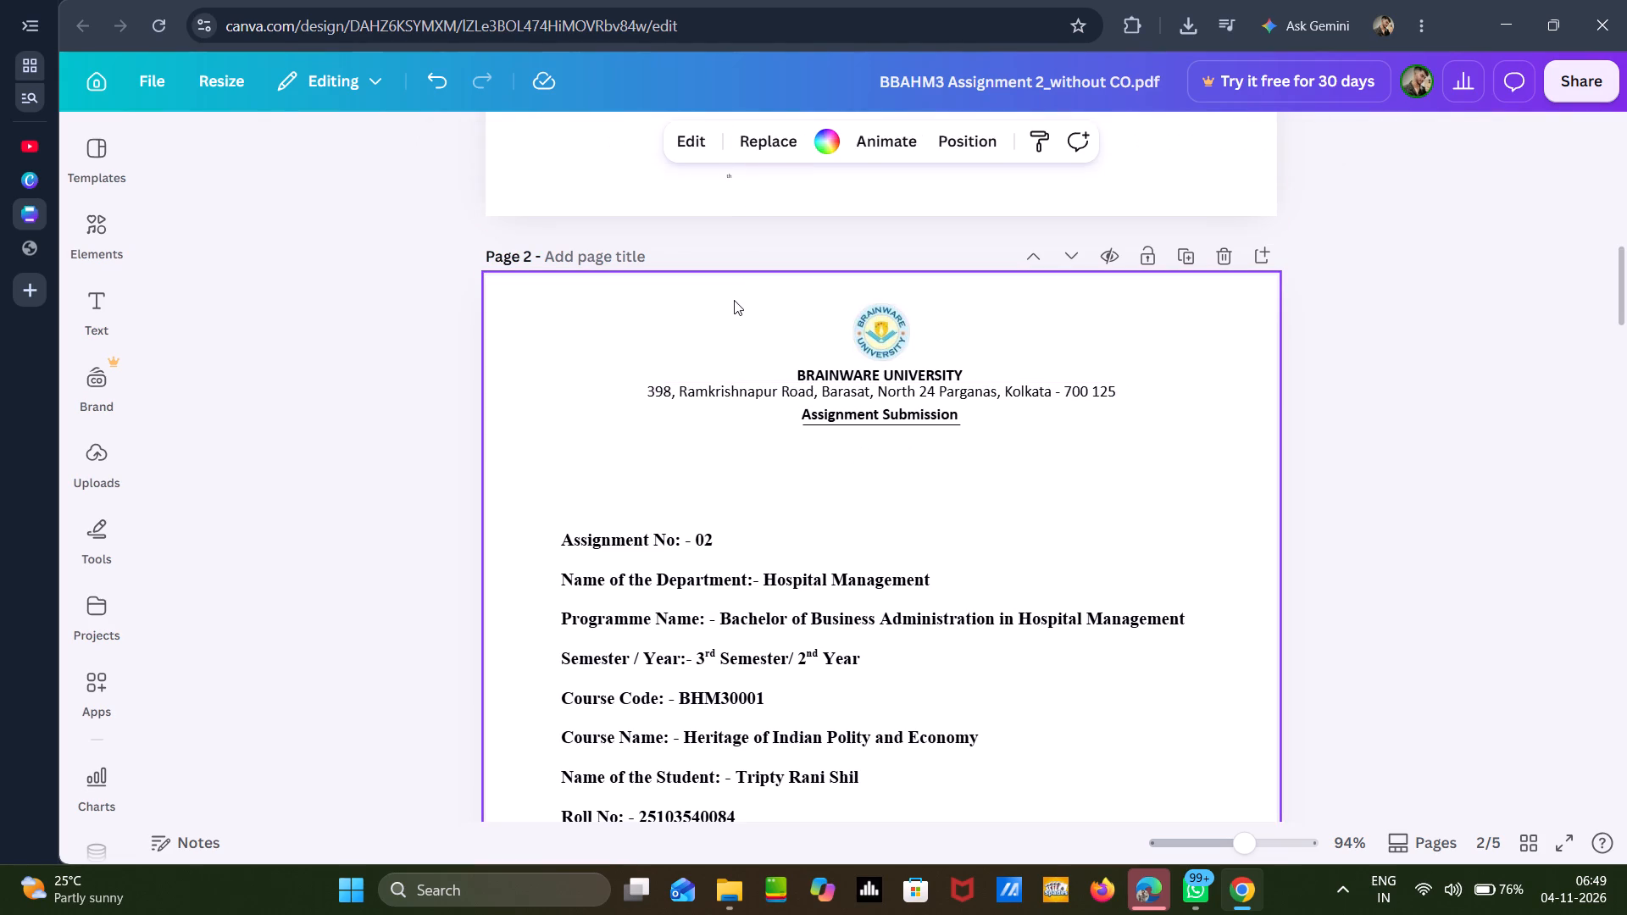
Move "Session - 2026 - 2027" on page 2 up into the header, a short gap beneath "Assignment Submission", as on page 3.
scroll(734, 300, "down", 4)
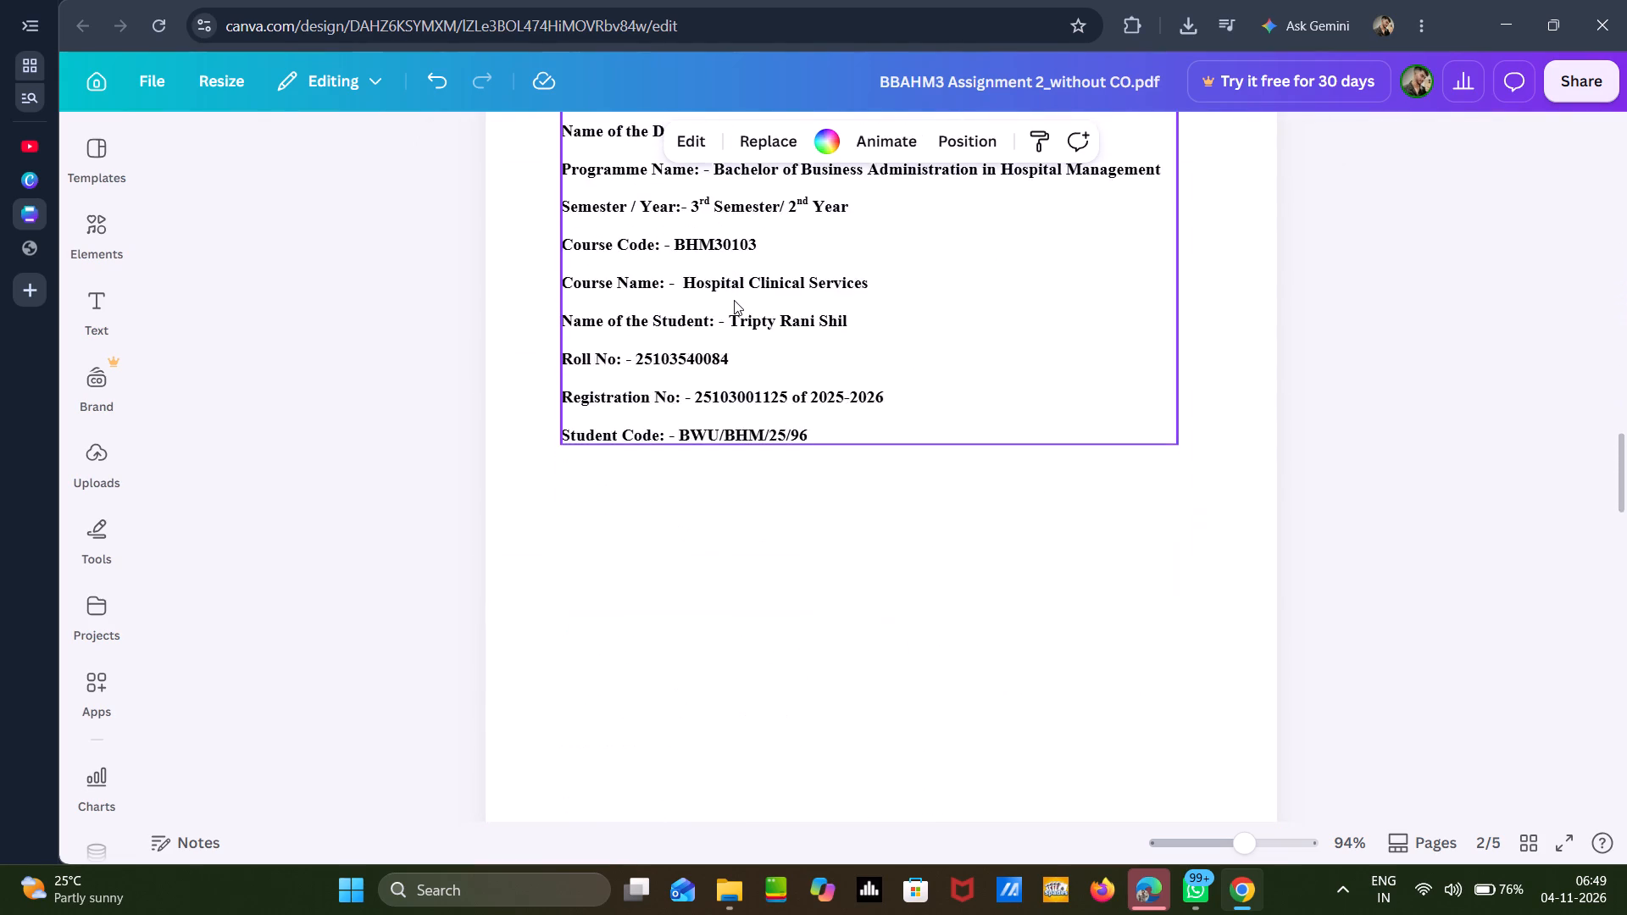
scroll(734, 300, "down", 1)
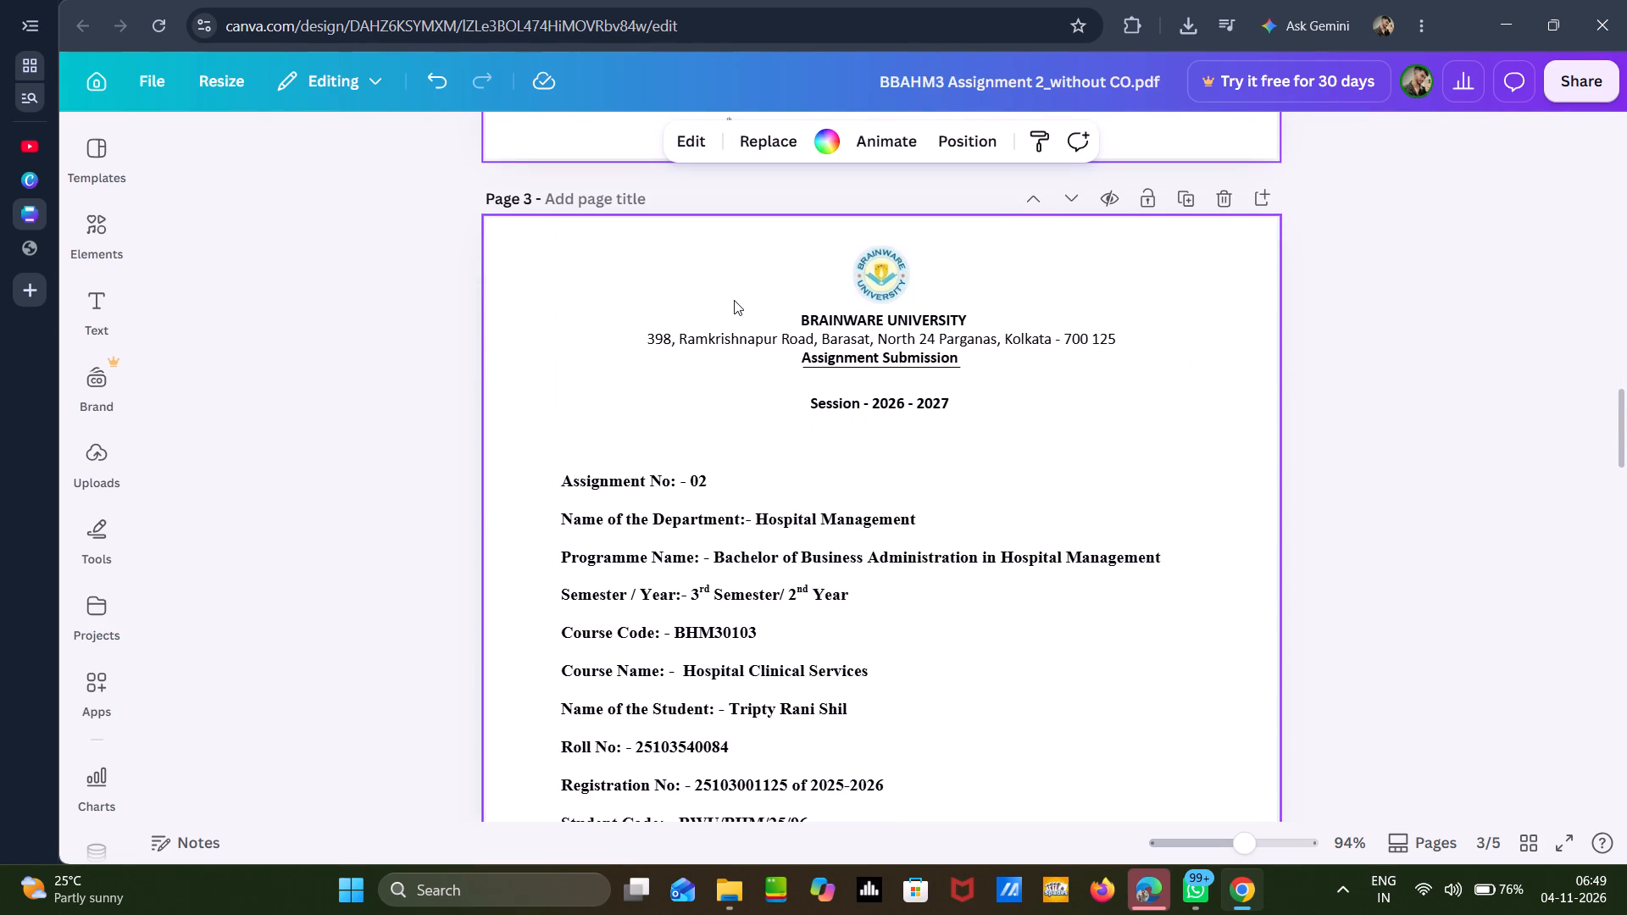
scroll(755, 328, "up", 3)
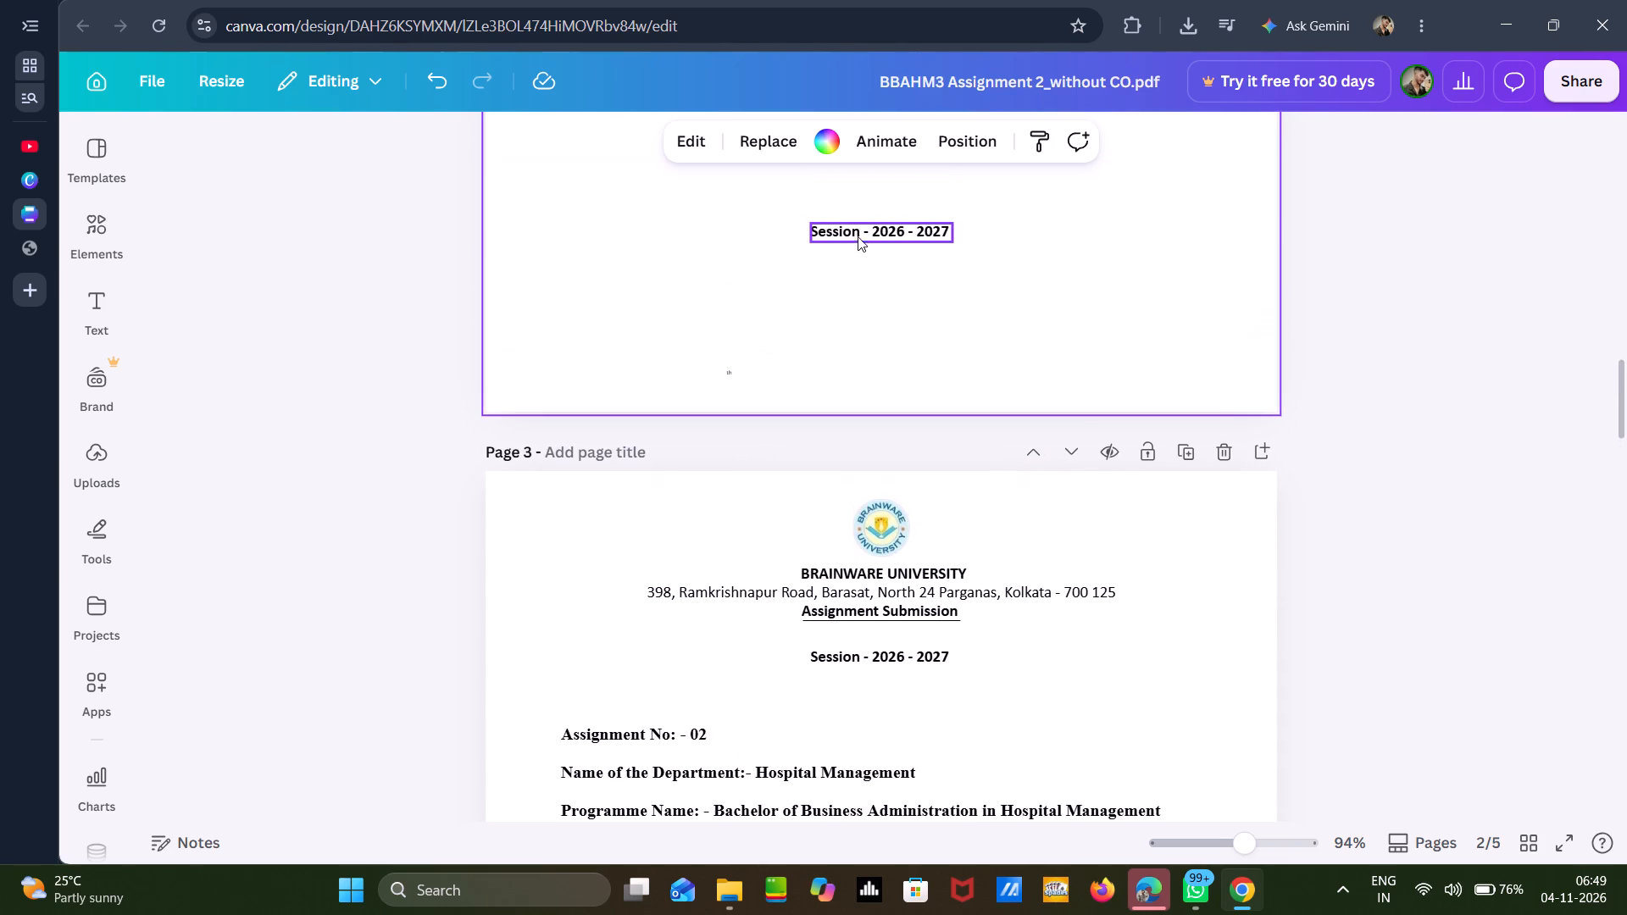
left_click(858, 236)
key("Up")
key("Up")
key("Up")
key("Up")
key("Up")
key("Up")
key("Up")
key("Up")
key("Up")
key("Up")
key("Up")
key("Up")
key("Up")
key("Up")
key("Up")
key("Up")
key("Up")
key("Up")
key("Up")
key("Up")
scroll(858, 236, "up", 3)
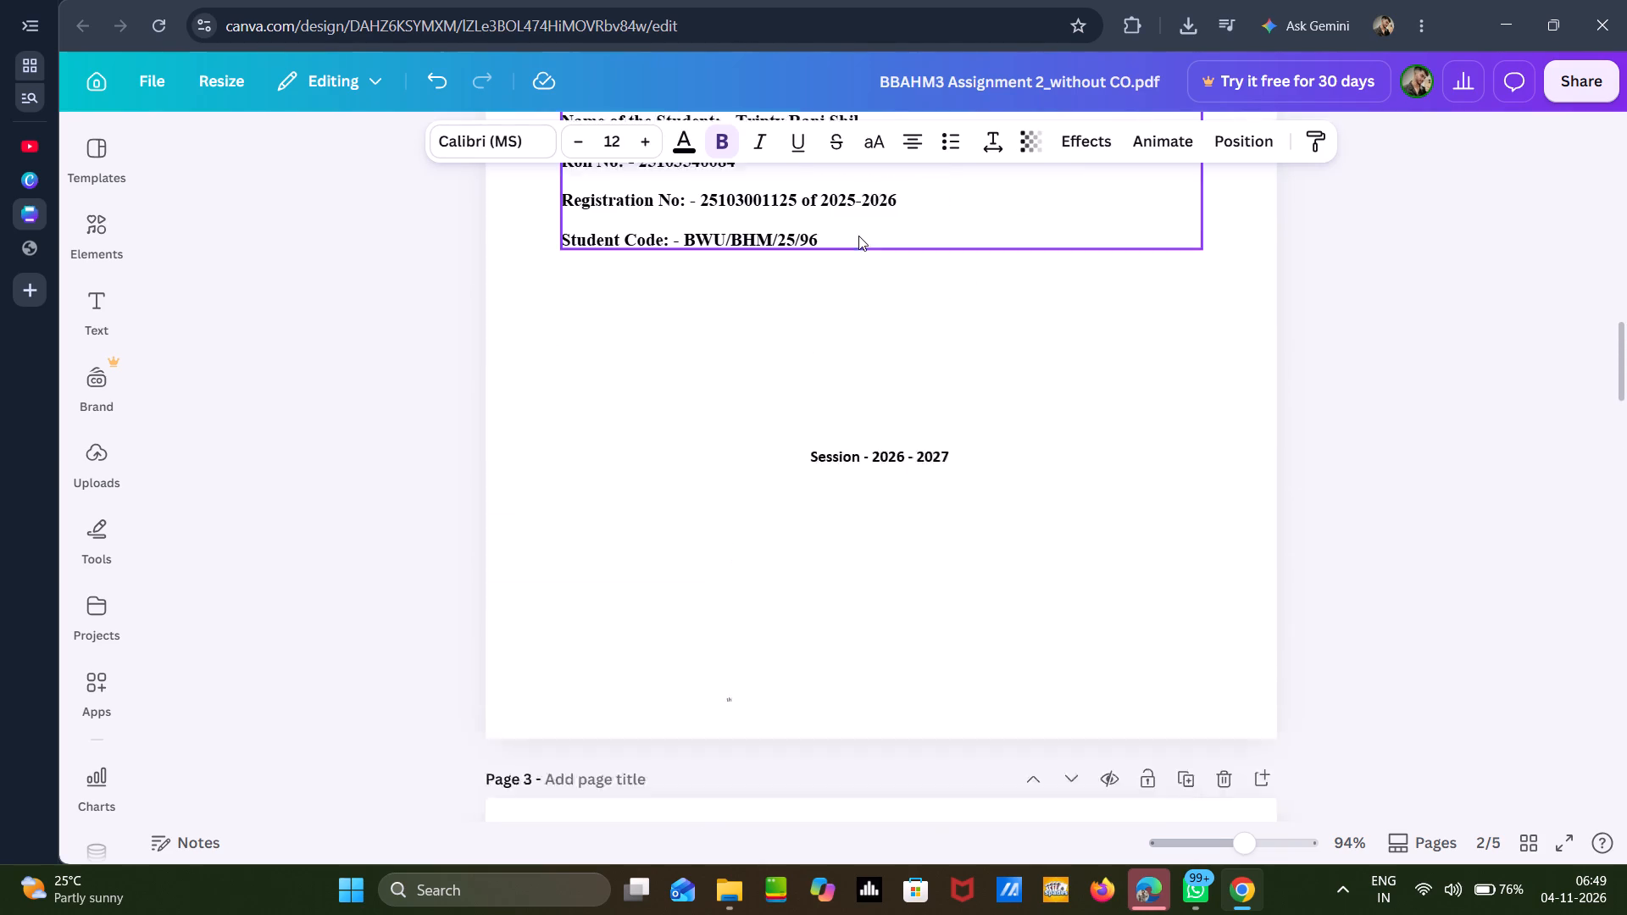
scroll(858, 236, "up", 3)
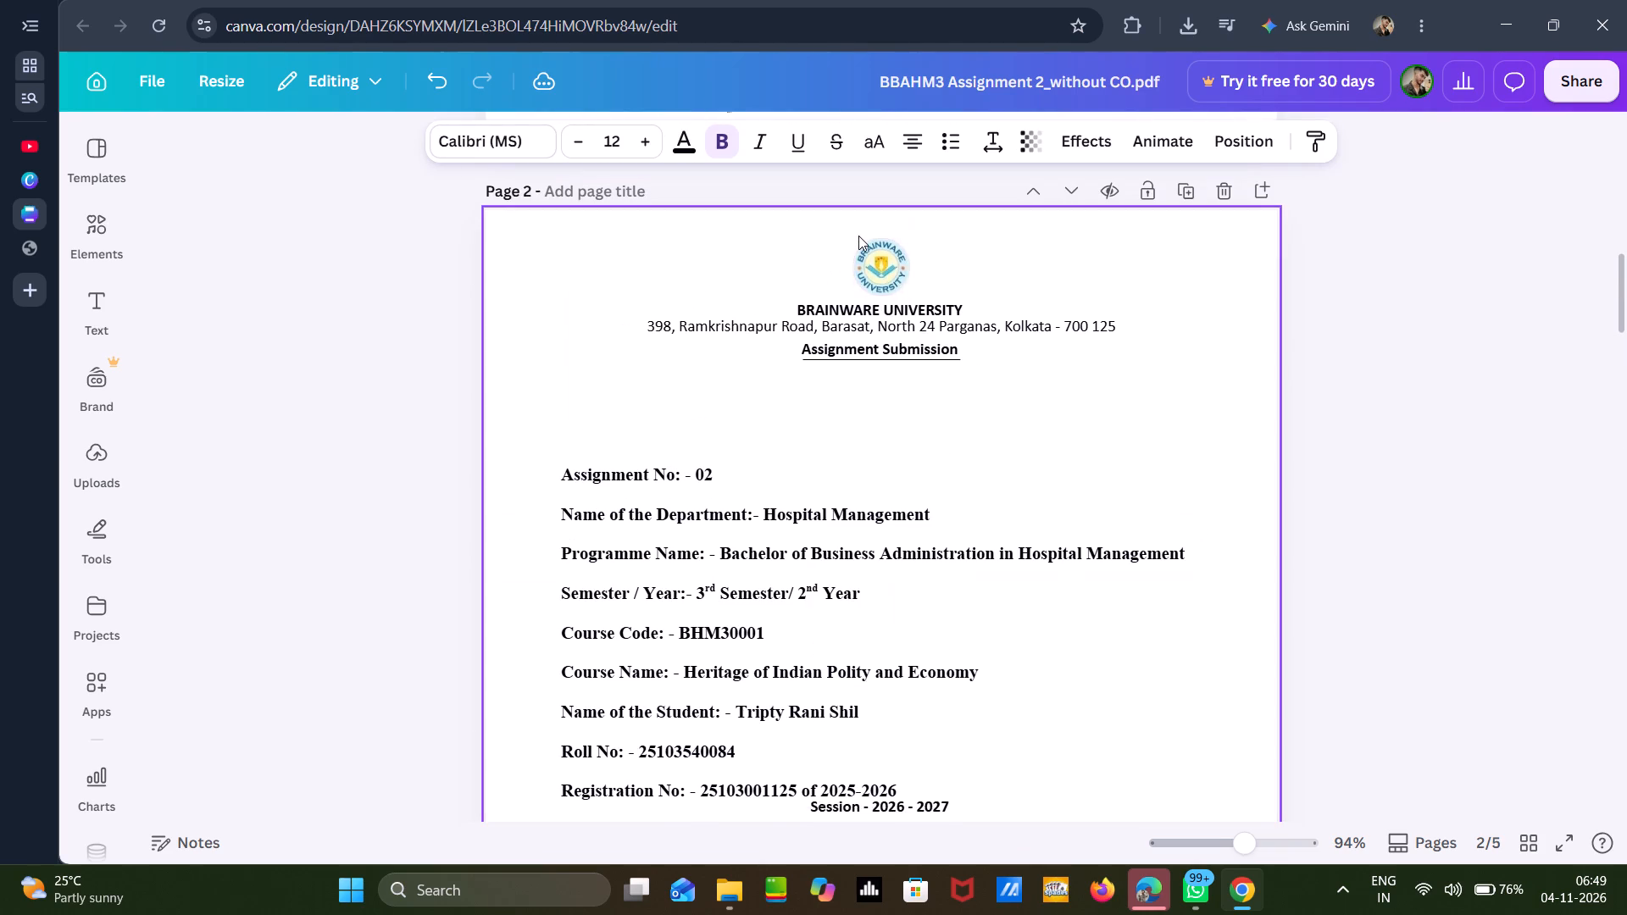
scroll(858, 236, "up", 1)
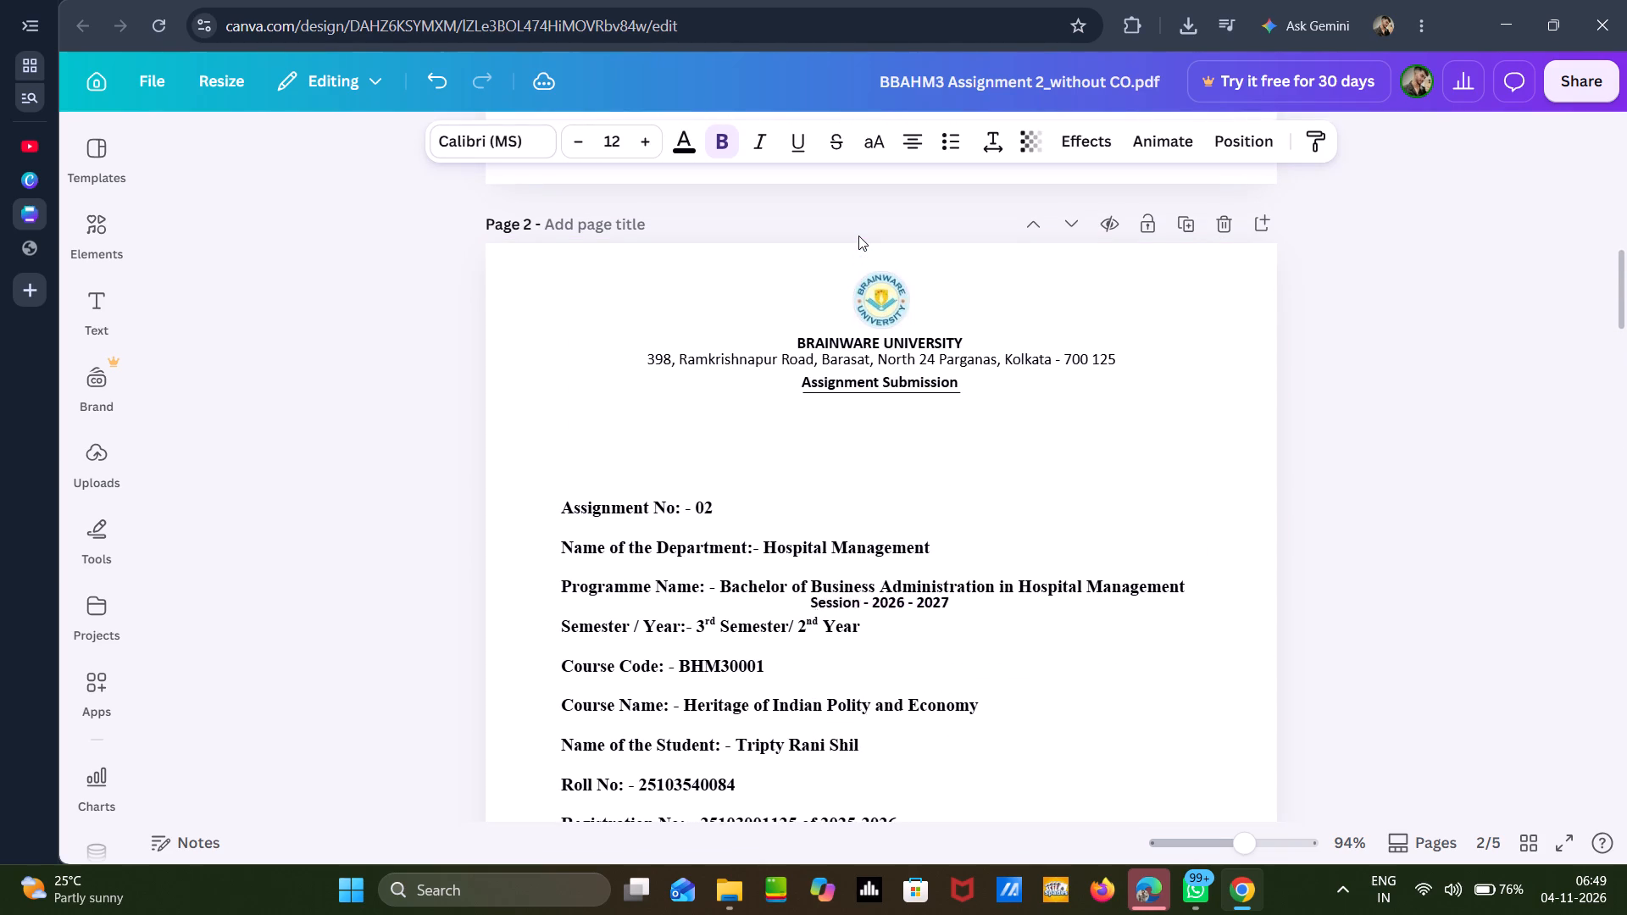
key("Up")
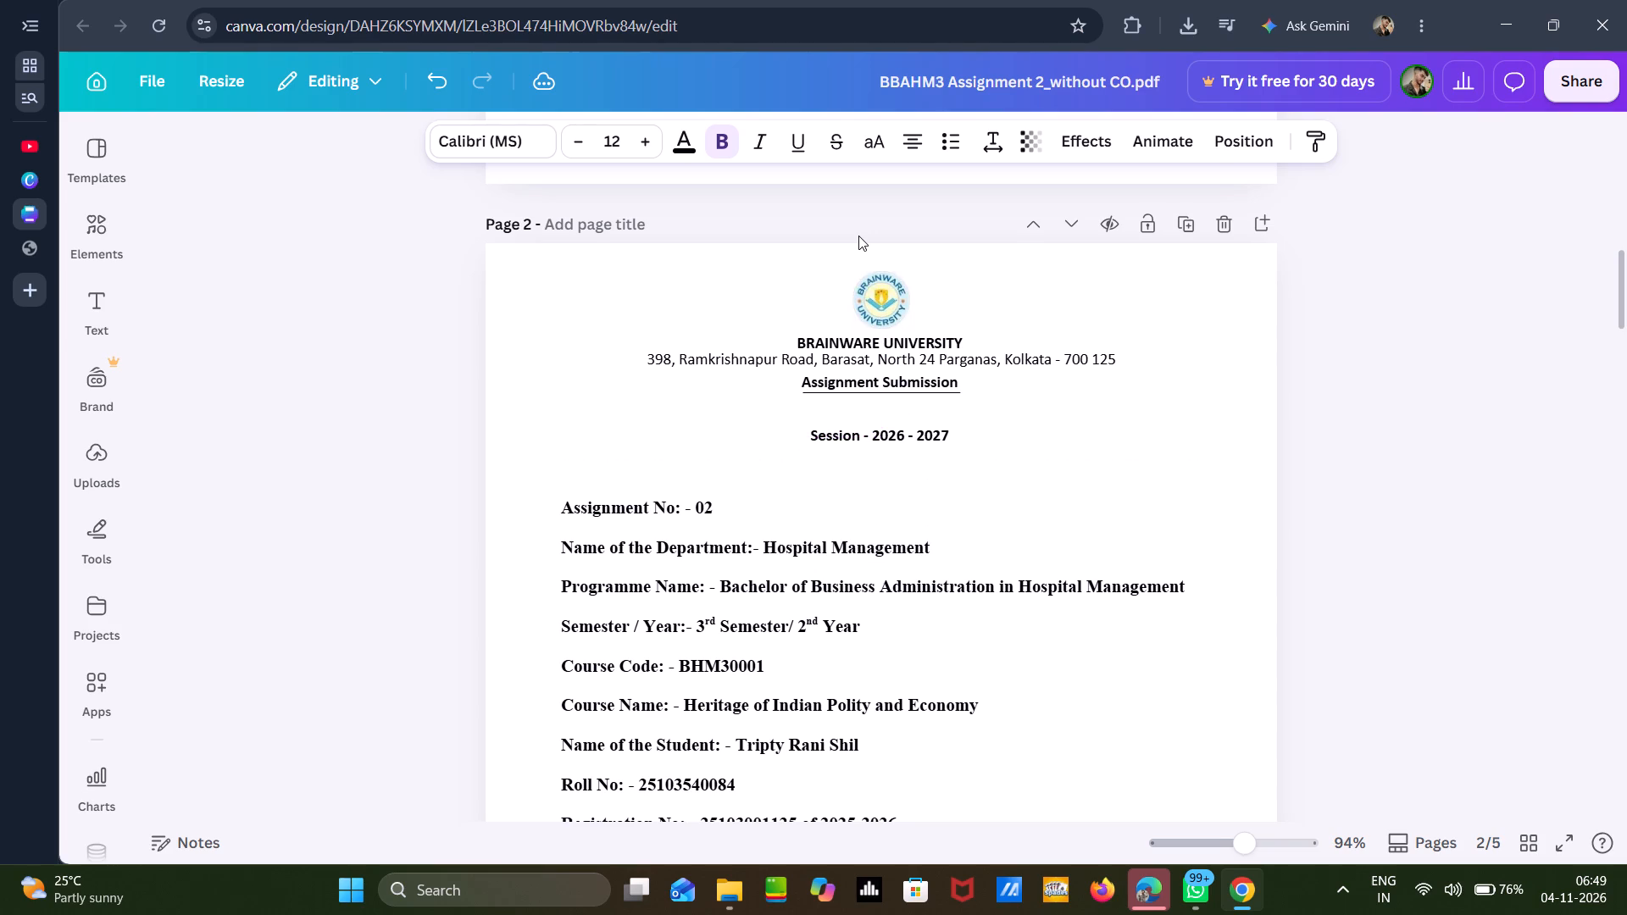
key("Up")
key("Up")
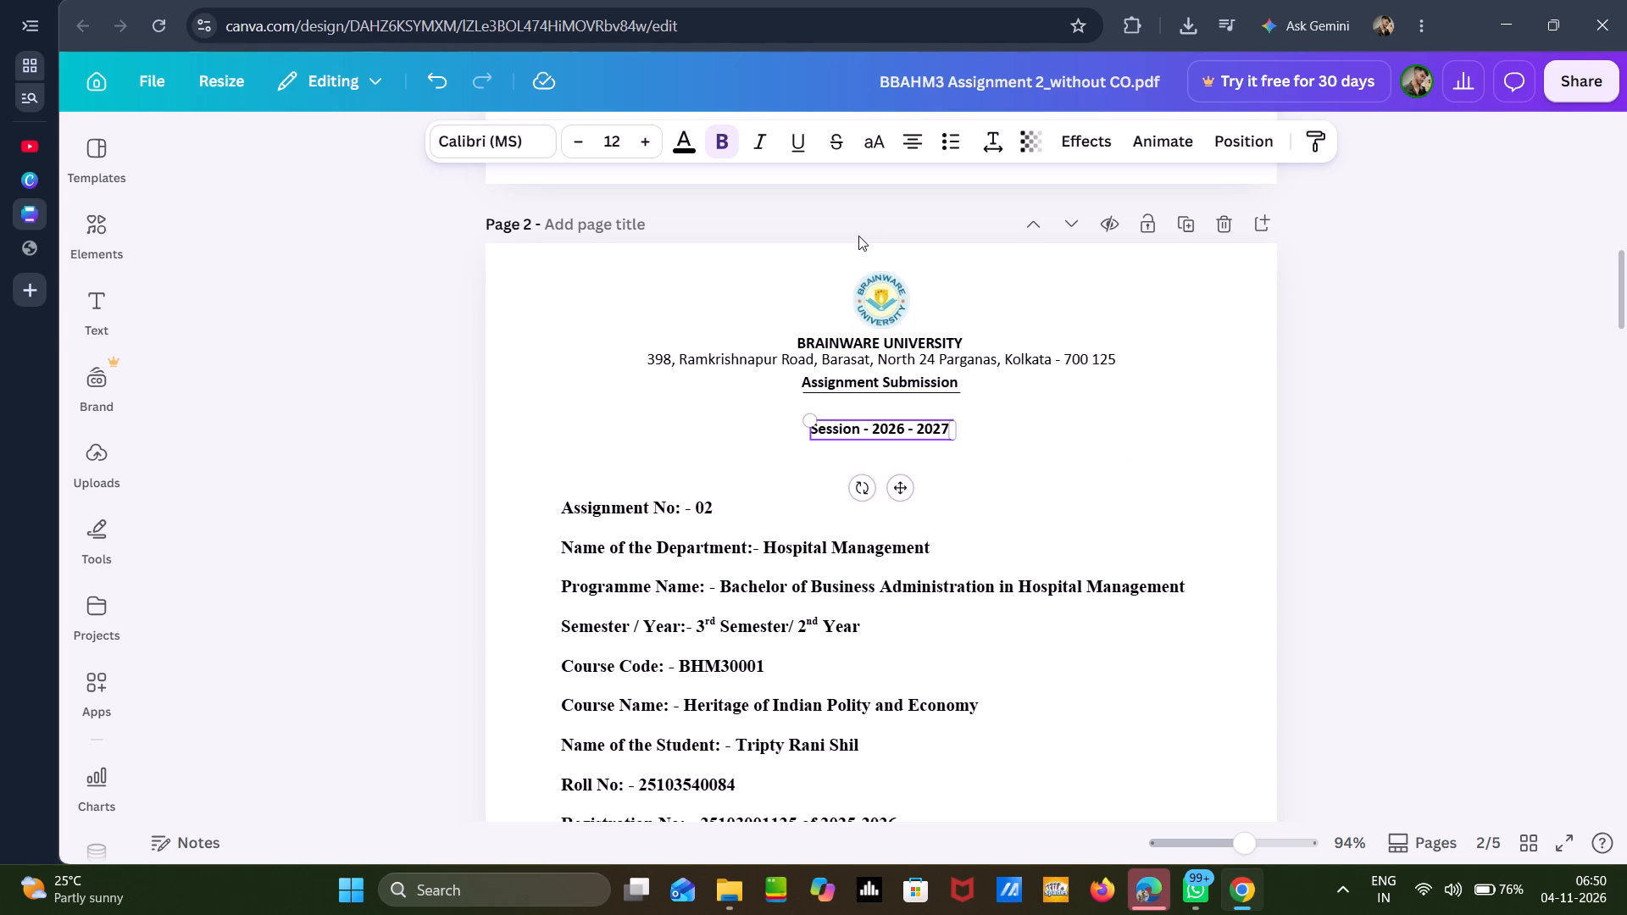
Compare page 2's header with page 3's and nudge page 2's address line slightly down to even out the spacing.
scroll(858, 236, "down", 1)
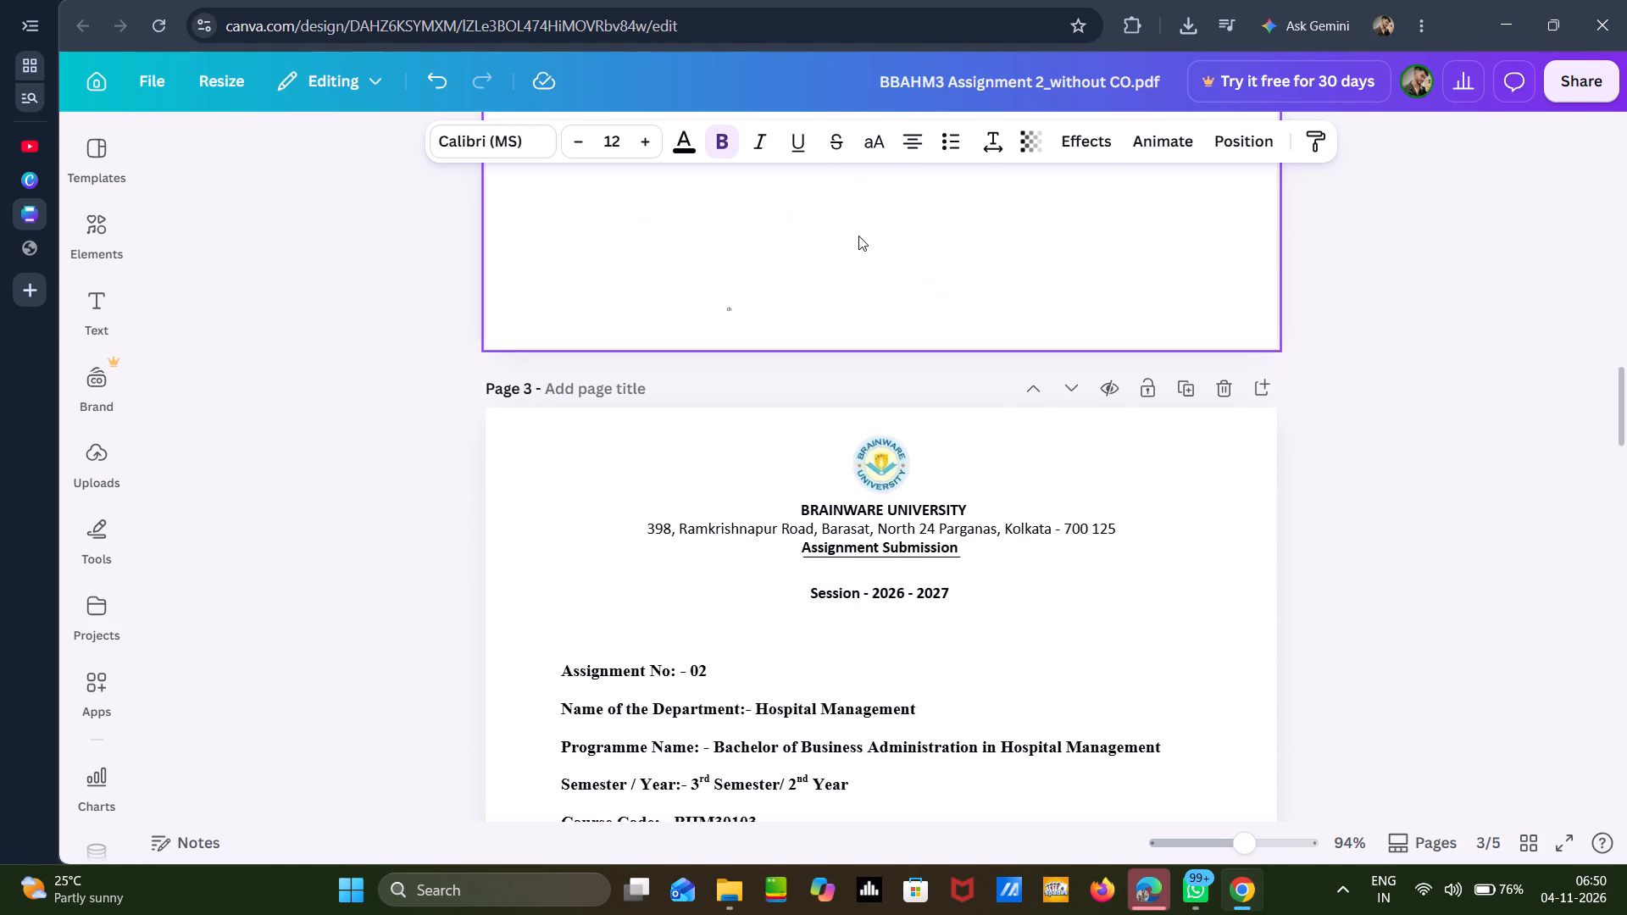
scroll(858, 236, "up", 1)
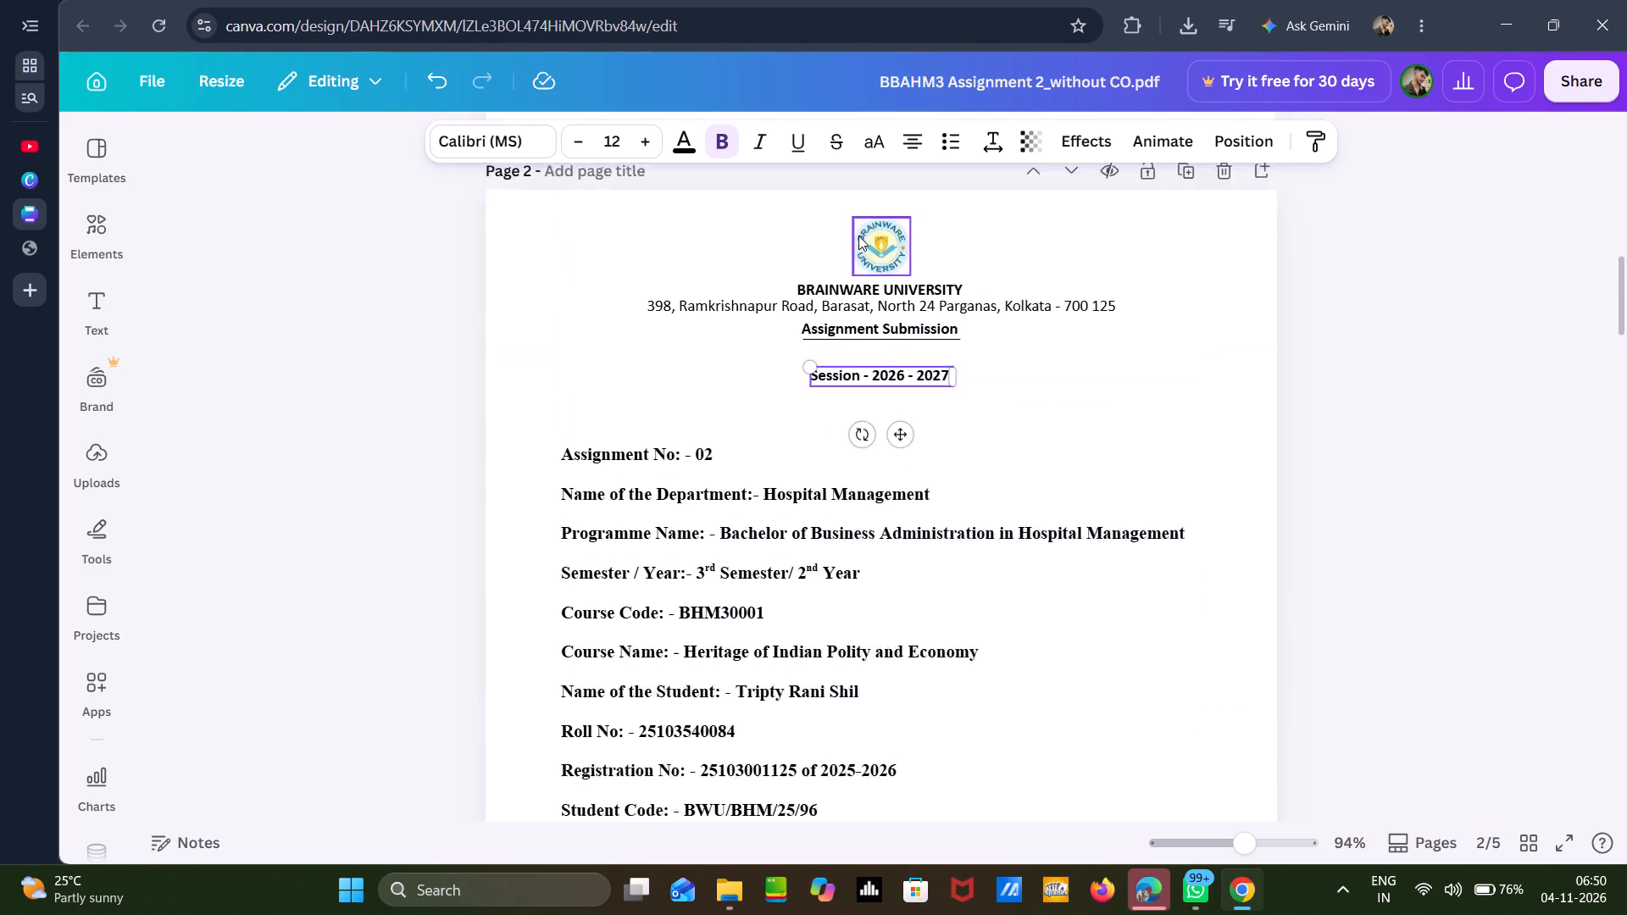
scroll(858, 236, "up", 2)
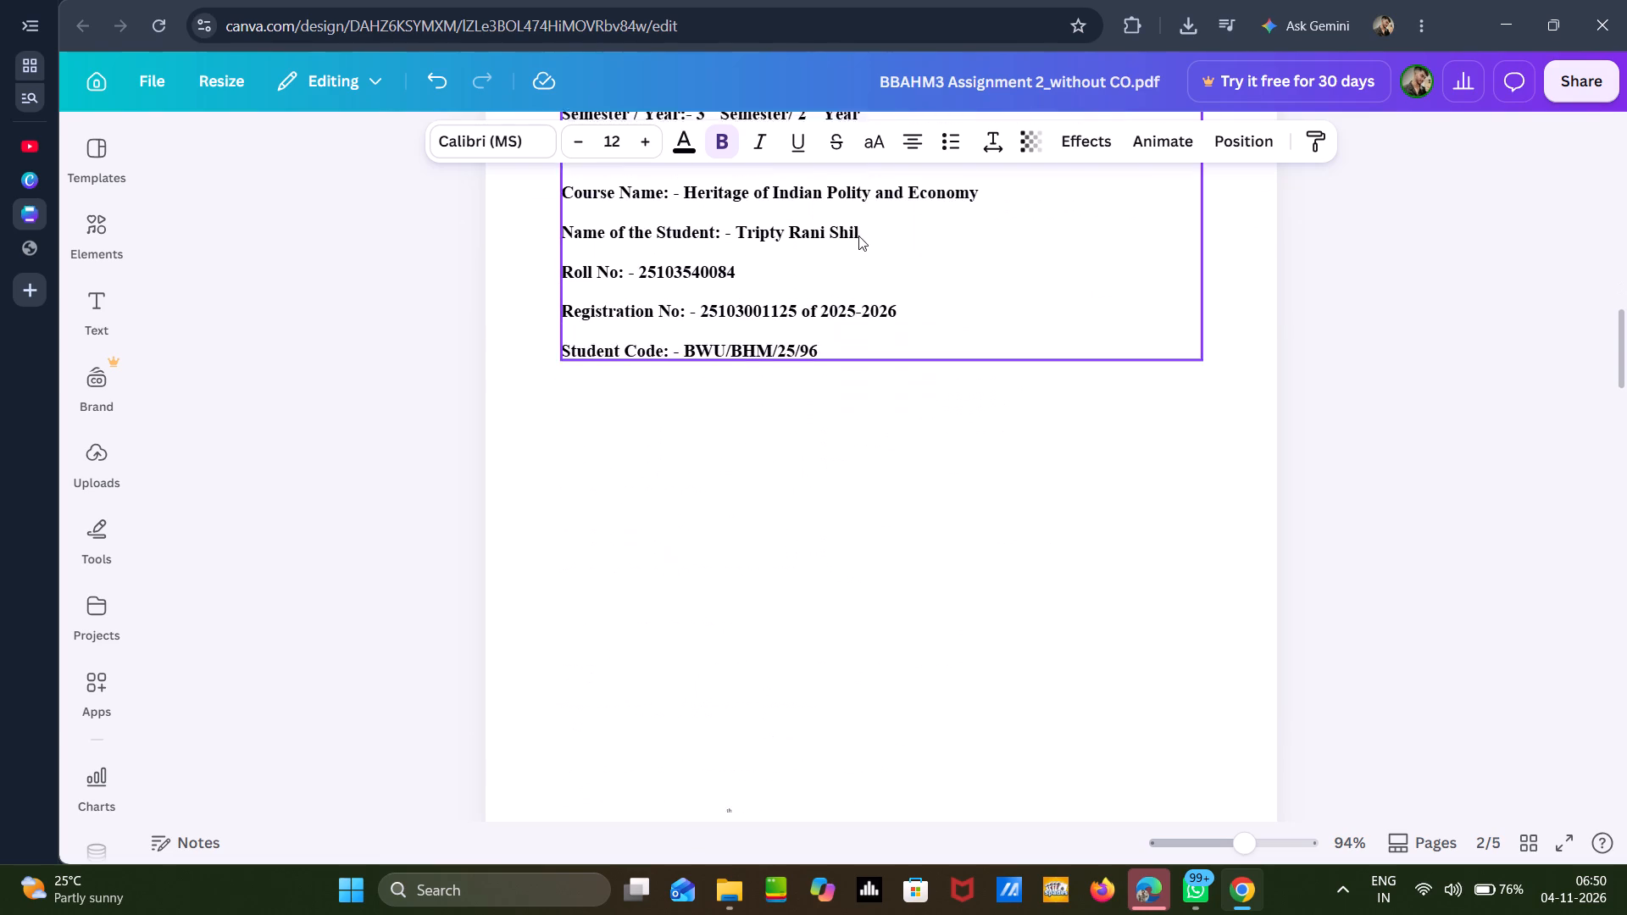
scroll(858, 236, "up", 2)
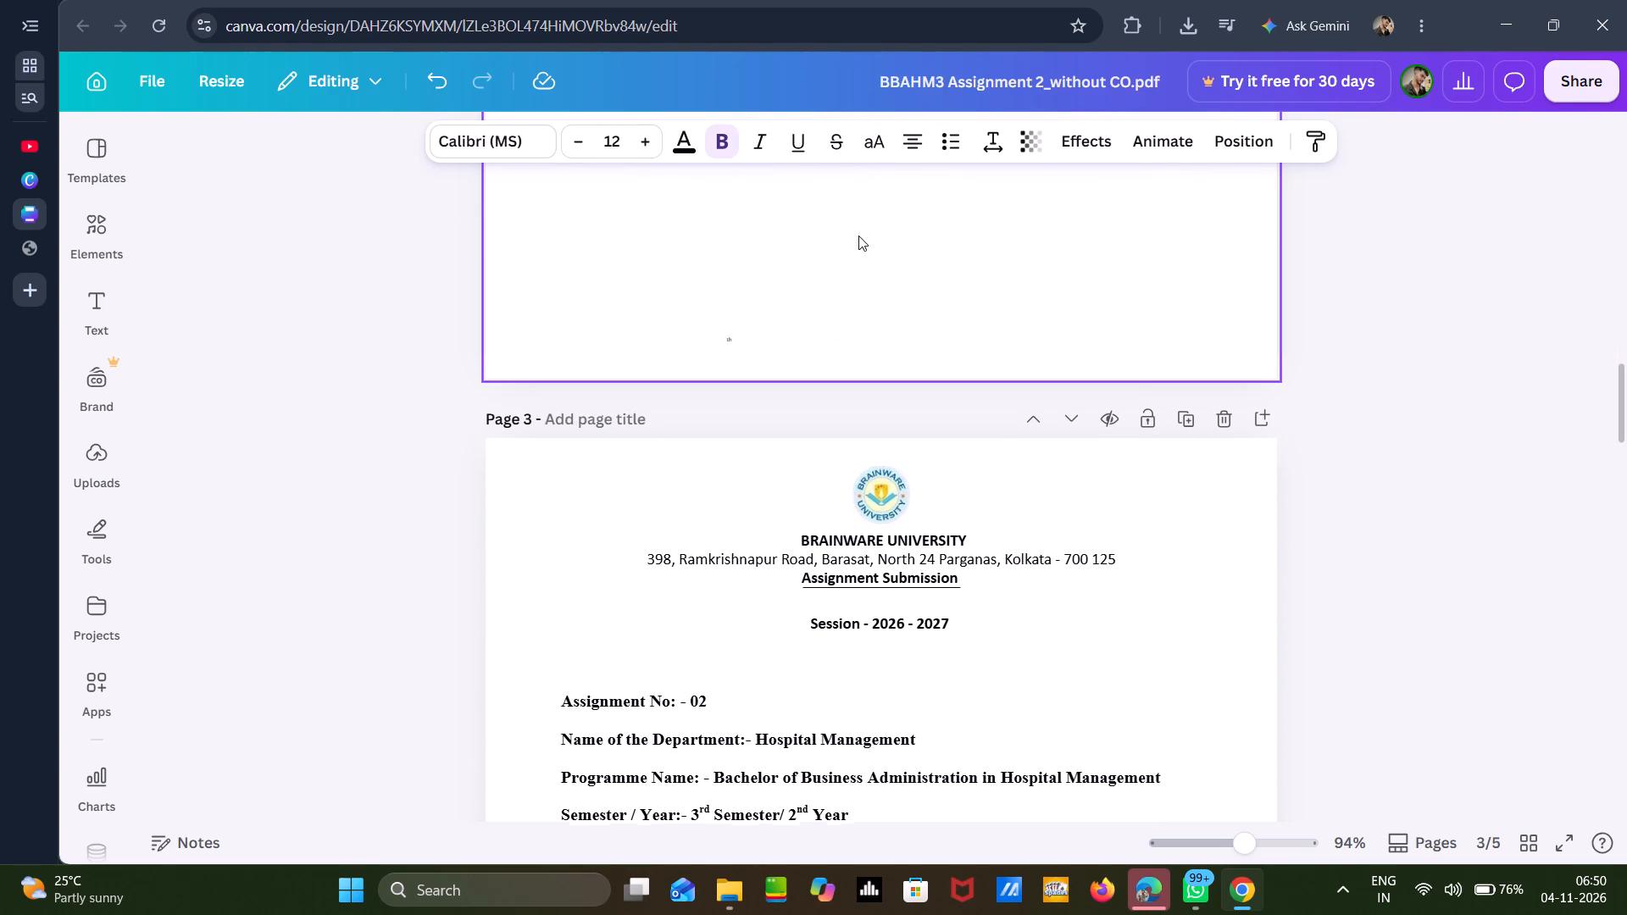
scroll(858, 236, "up", 1)
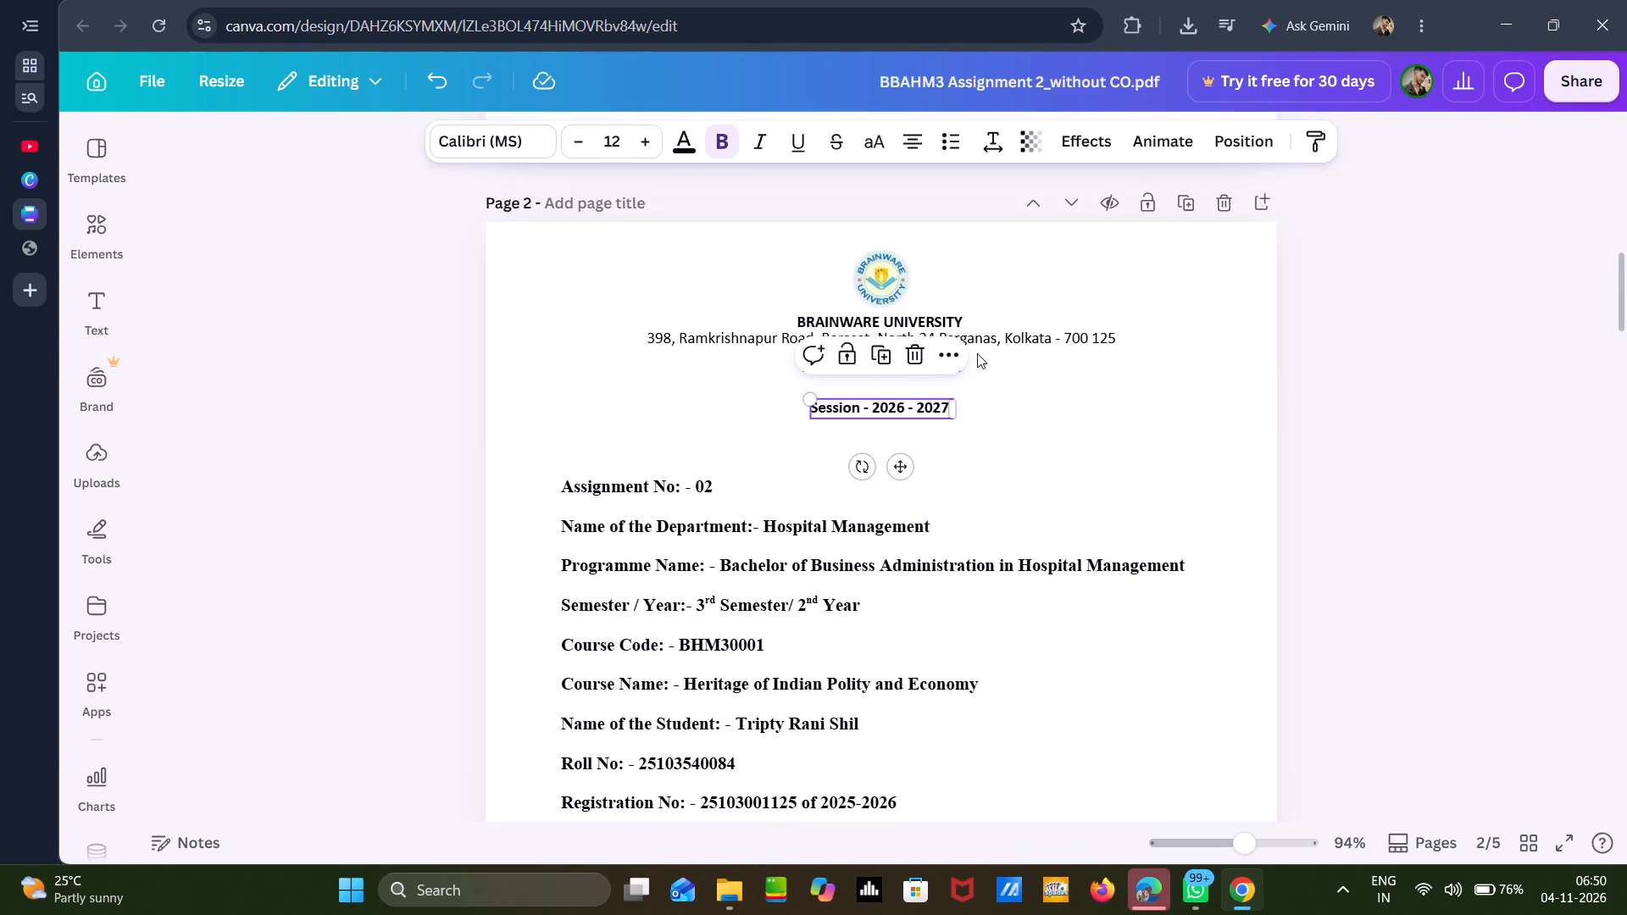
left_click(986, 344)
key("Down")
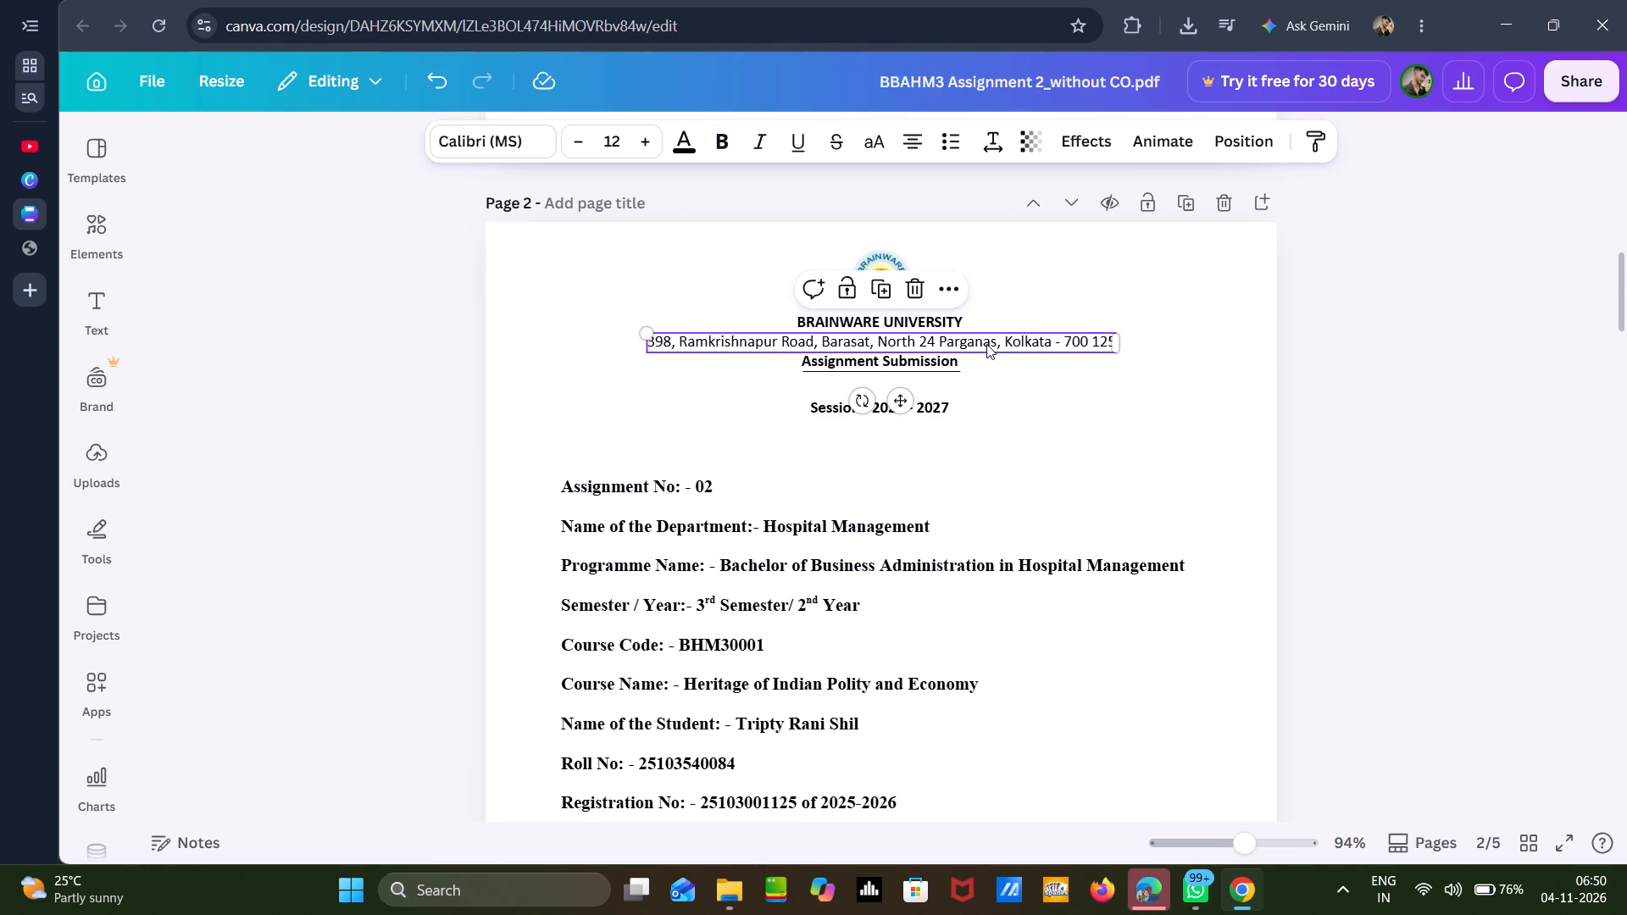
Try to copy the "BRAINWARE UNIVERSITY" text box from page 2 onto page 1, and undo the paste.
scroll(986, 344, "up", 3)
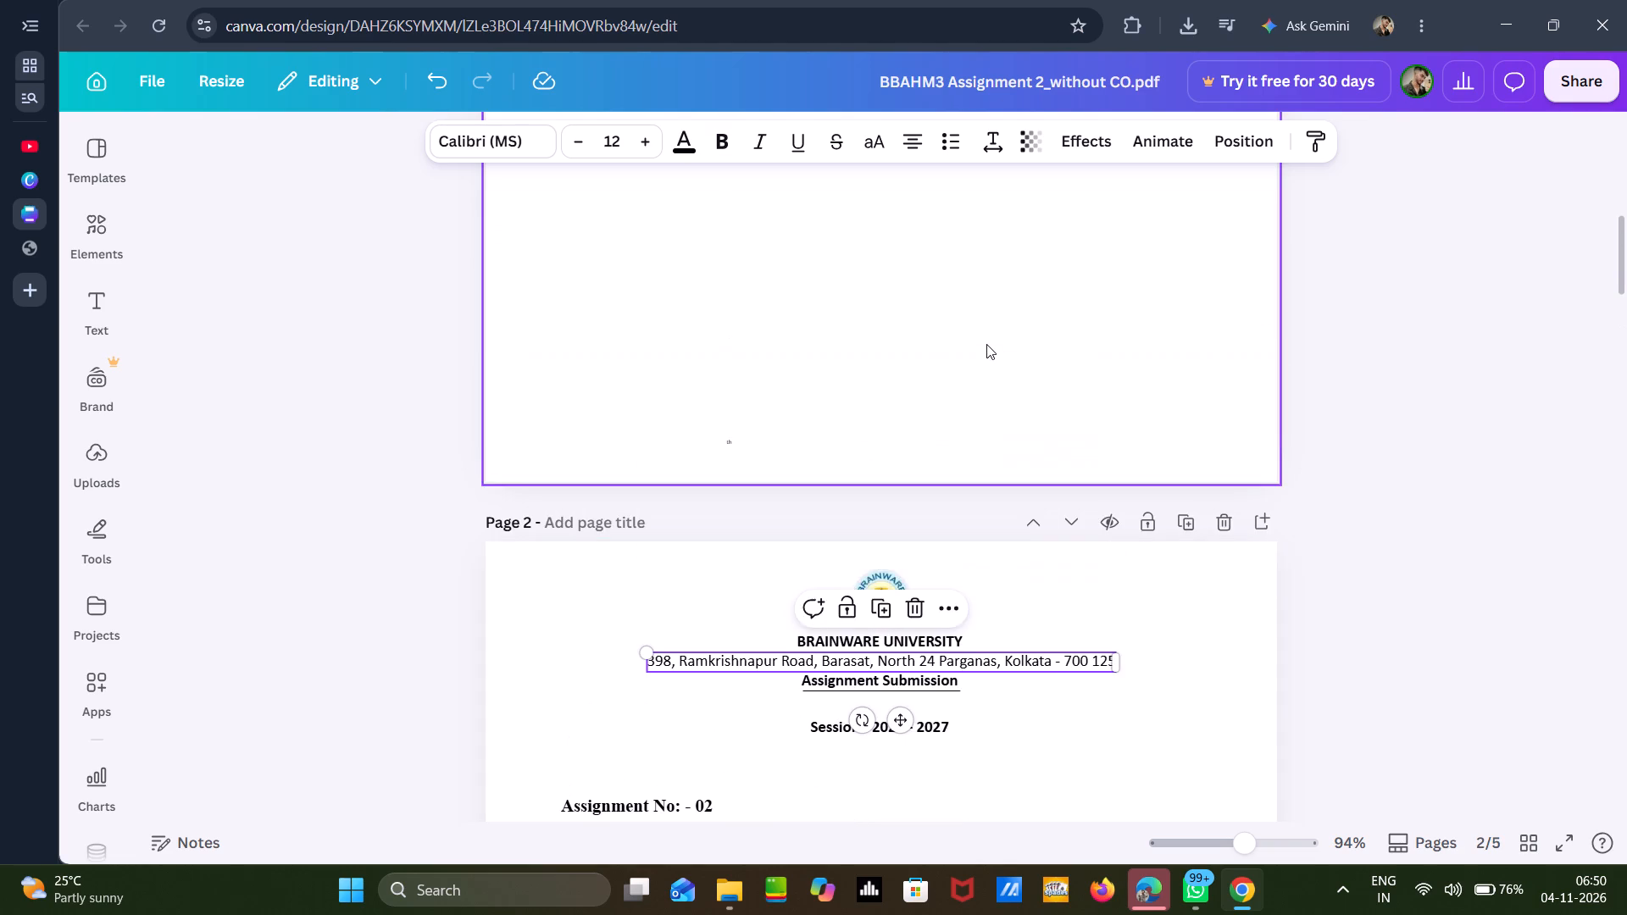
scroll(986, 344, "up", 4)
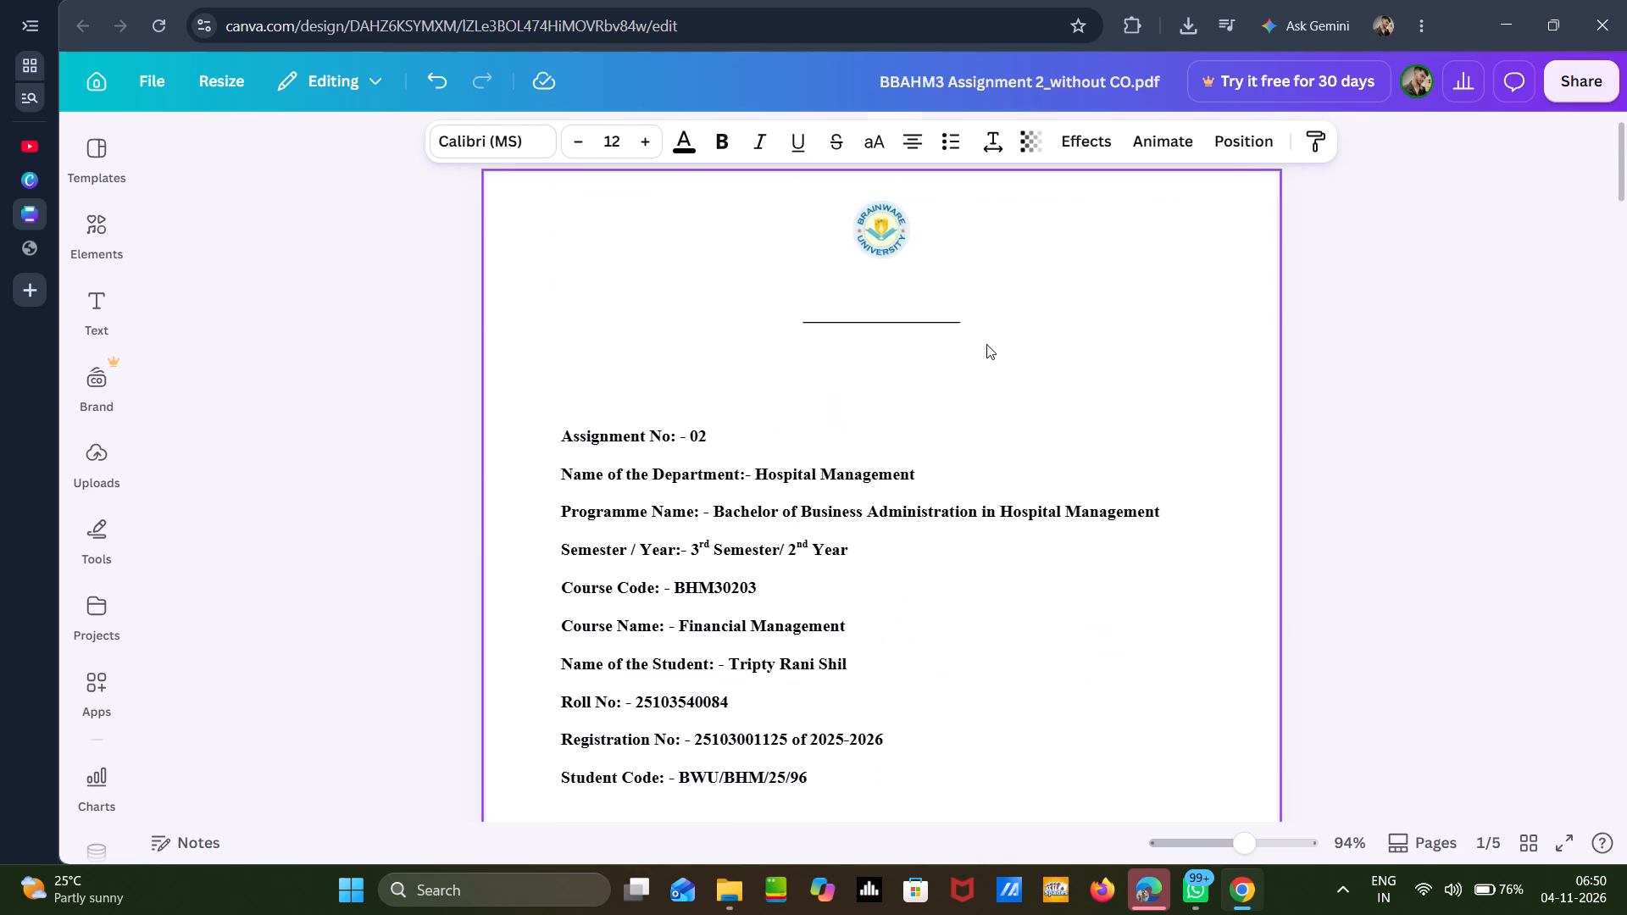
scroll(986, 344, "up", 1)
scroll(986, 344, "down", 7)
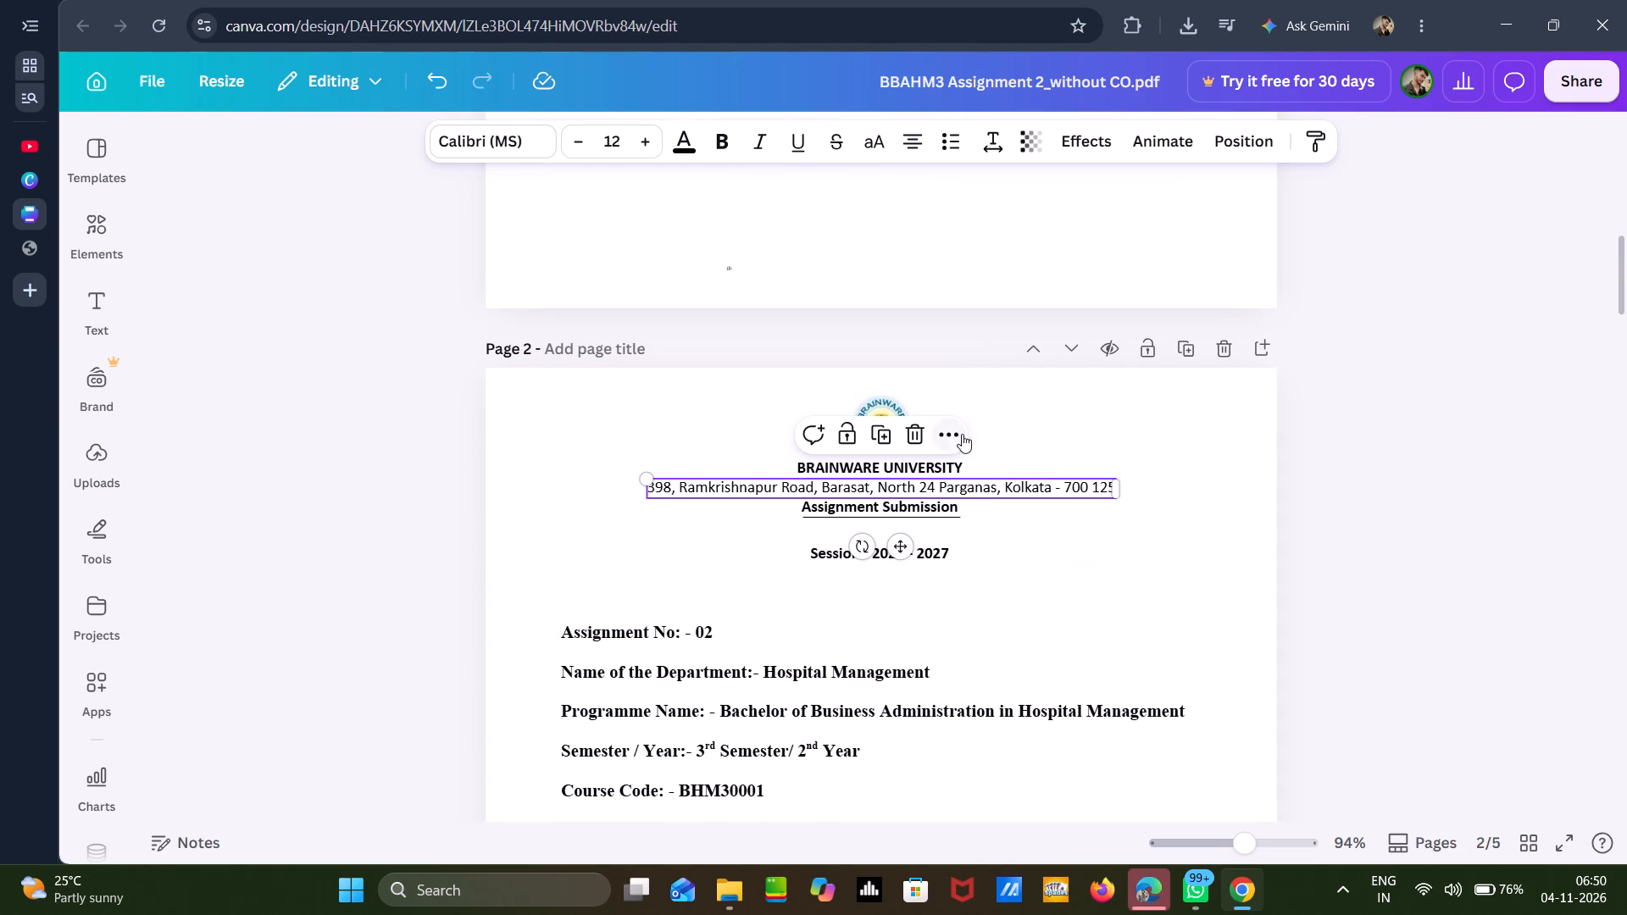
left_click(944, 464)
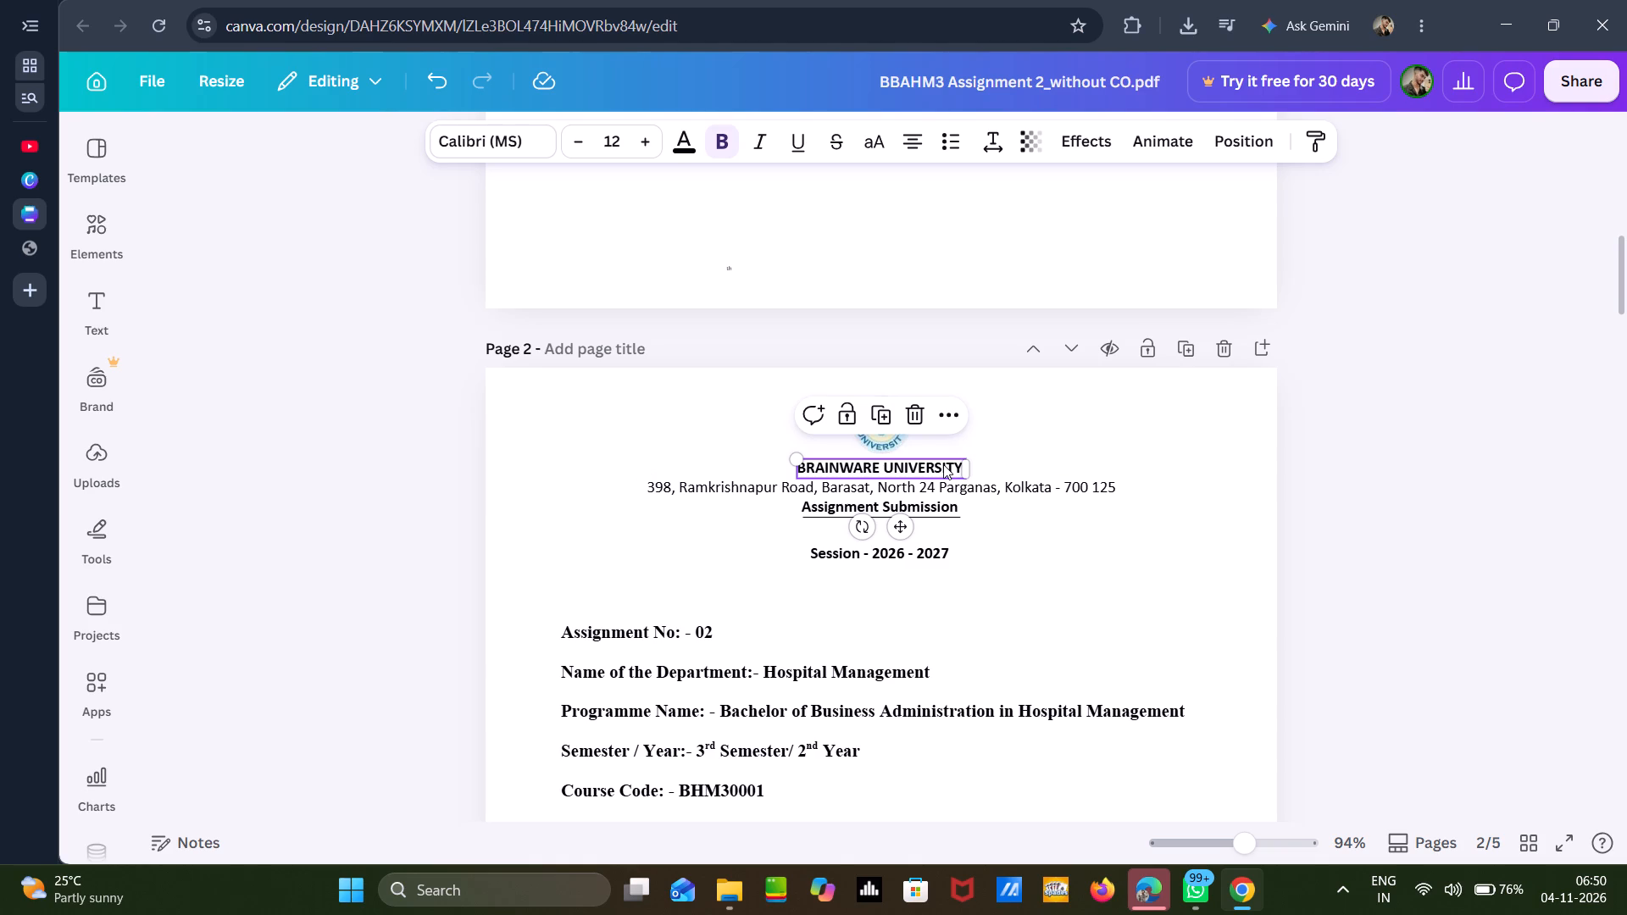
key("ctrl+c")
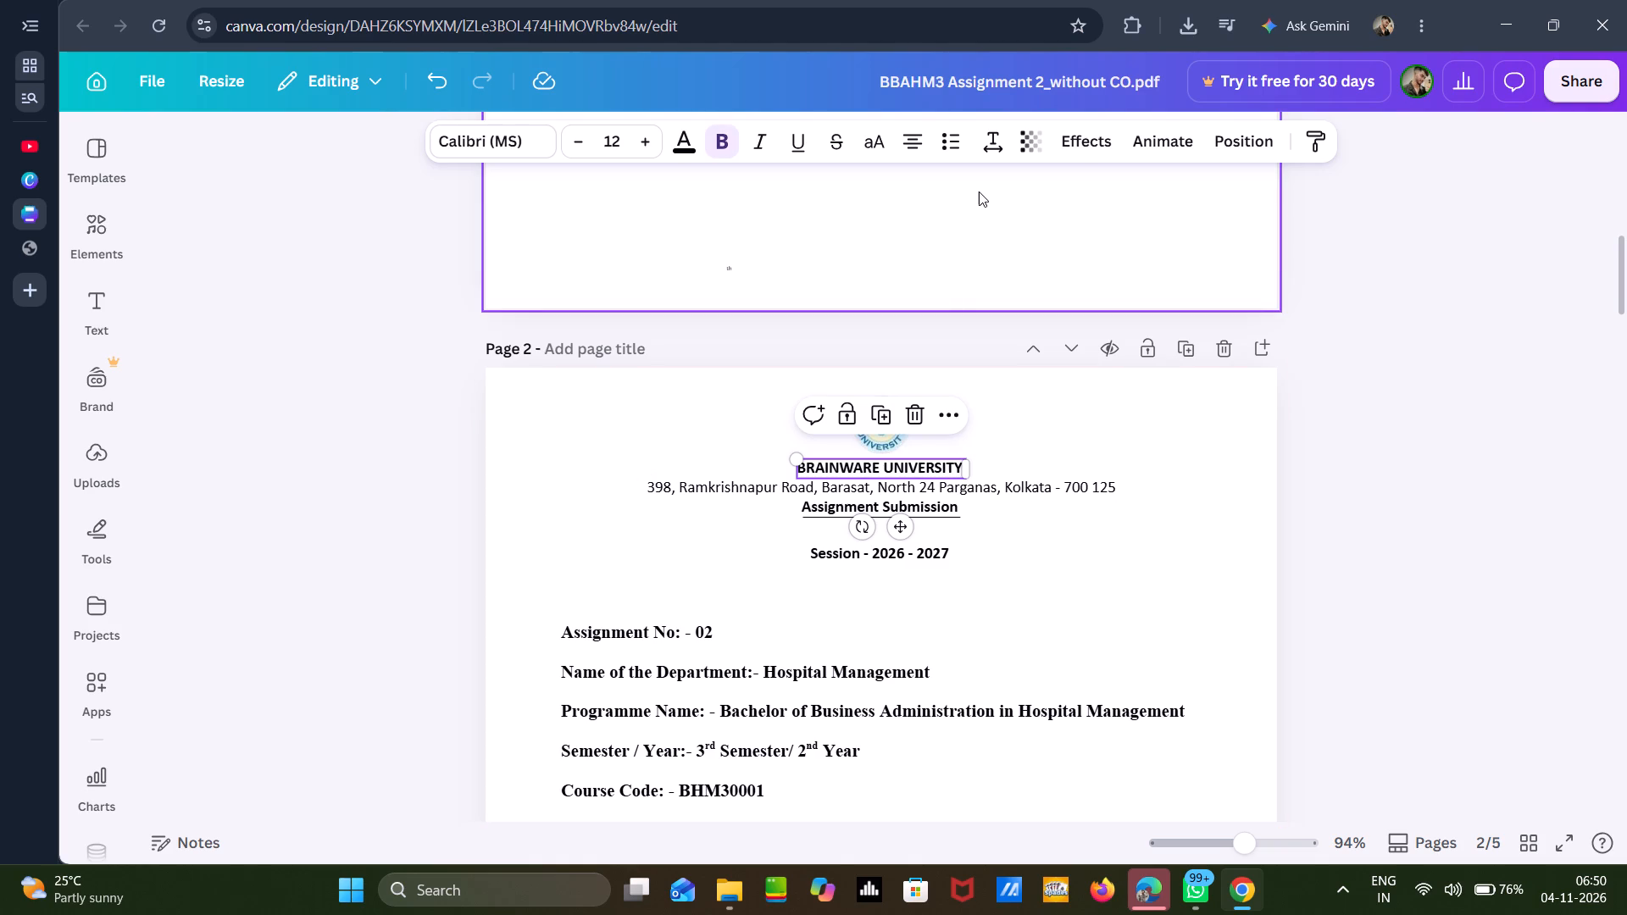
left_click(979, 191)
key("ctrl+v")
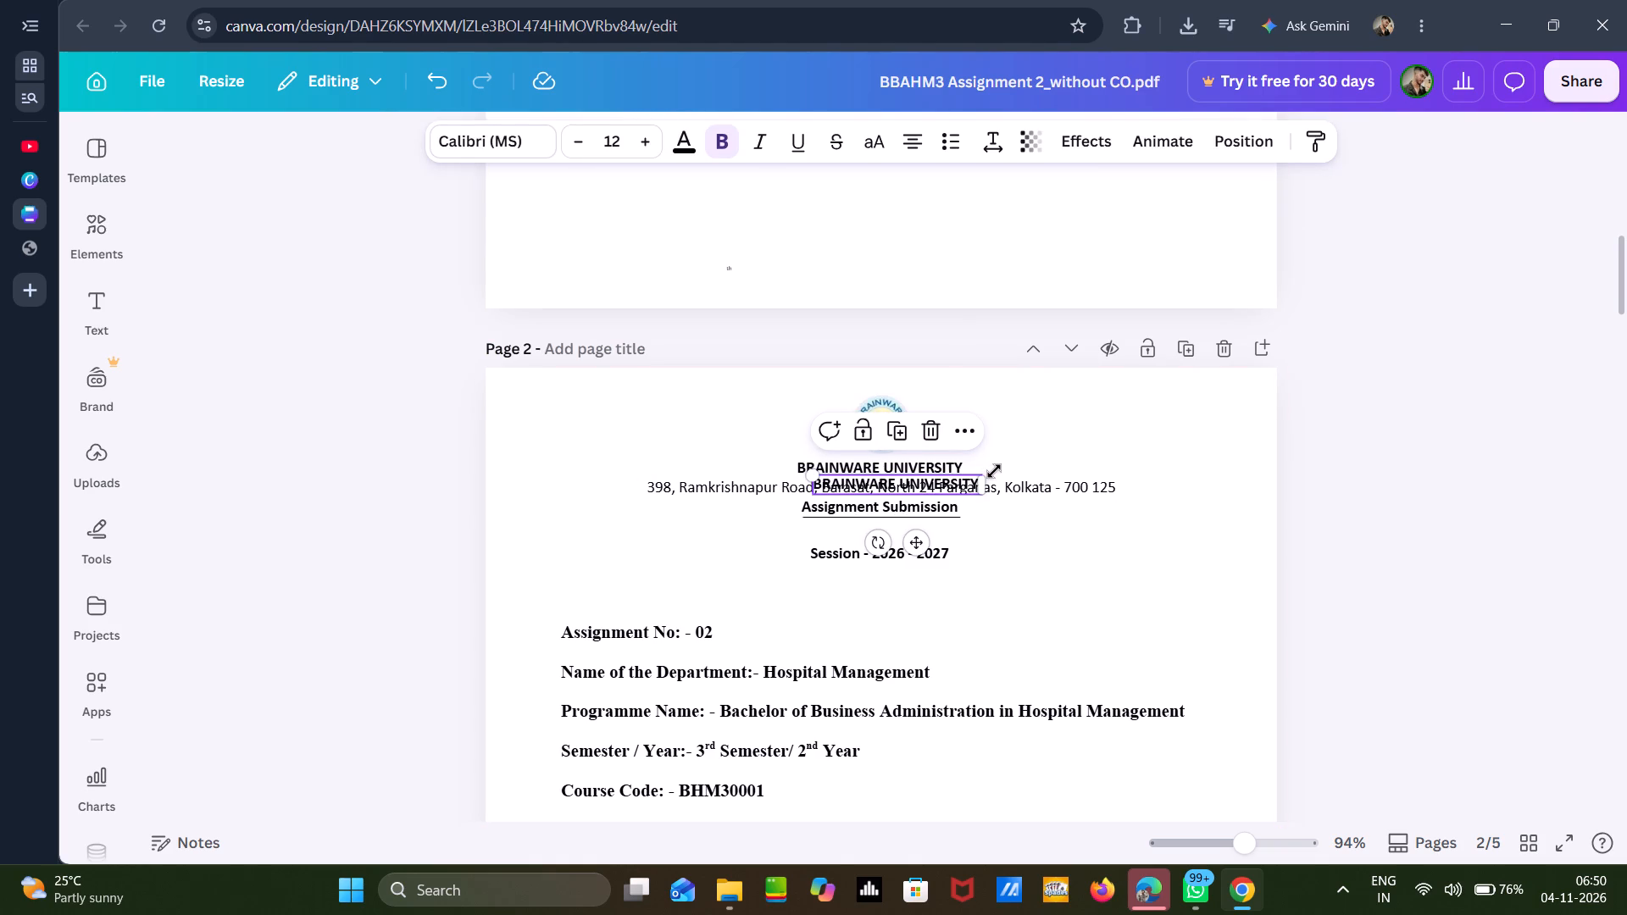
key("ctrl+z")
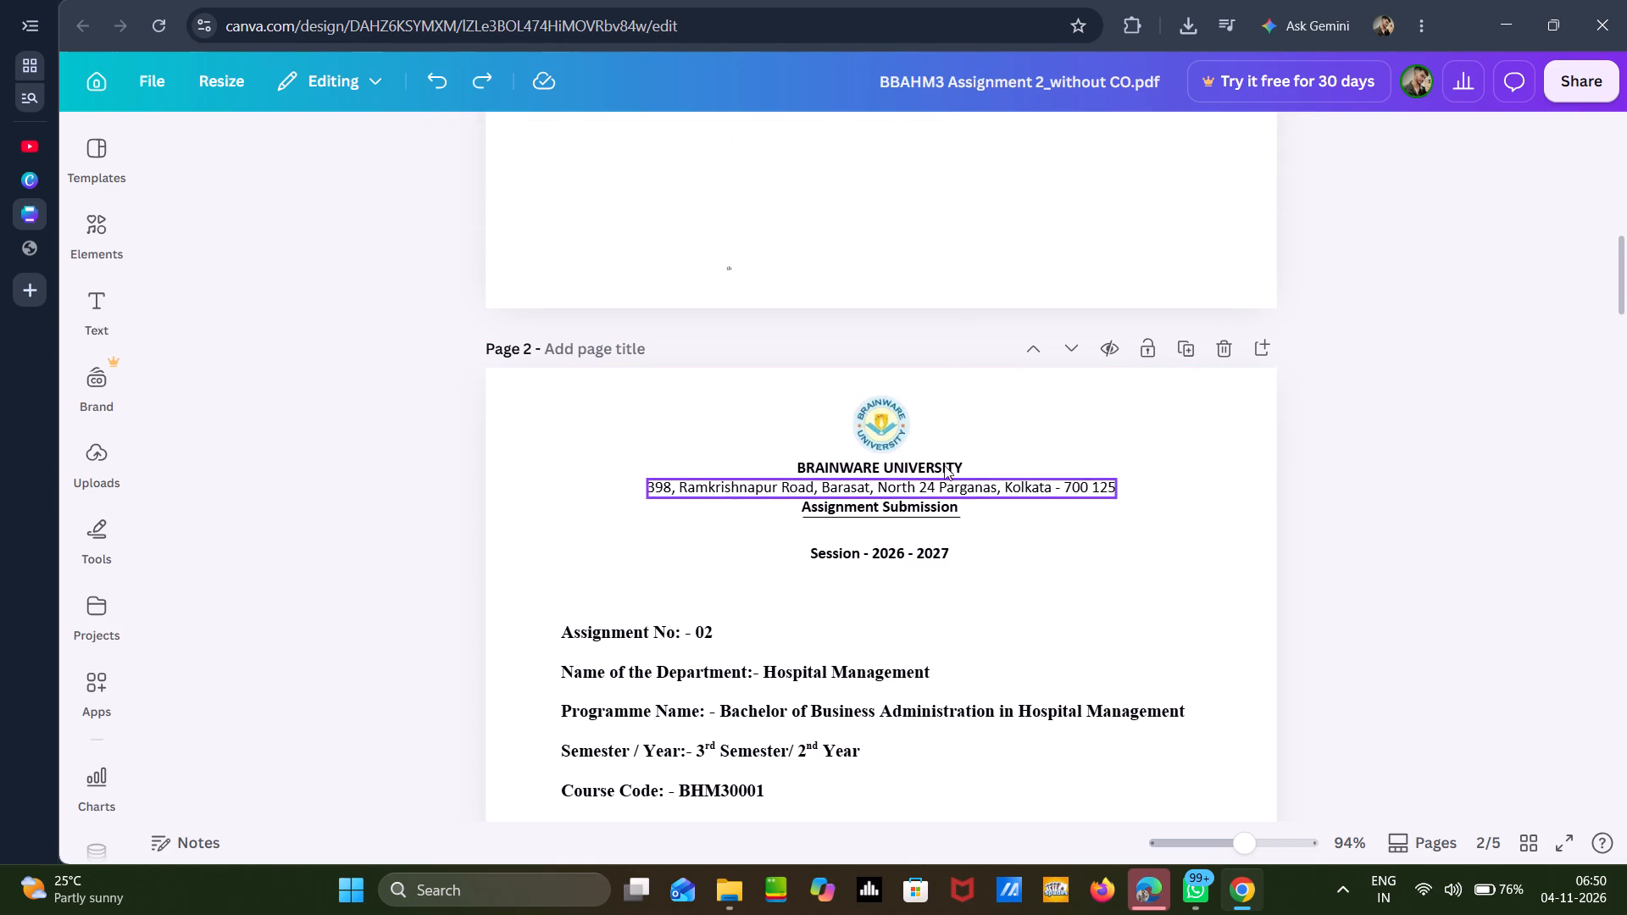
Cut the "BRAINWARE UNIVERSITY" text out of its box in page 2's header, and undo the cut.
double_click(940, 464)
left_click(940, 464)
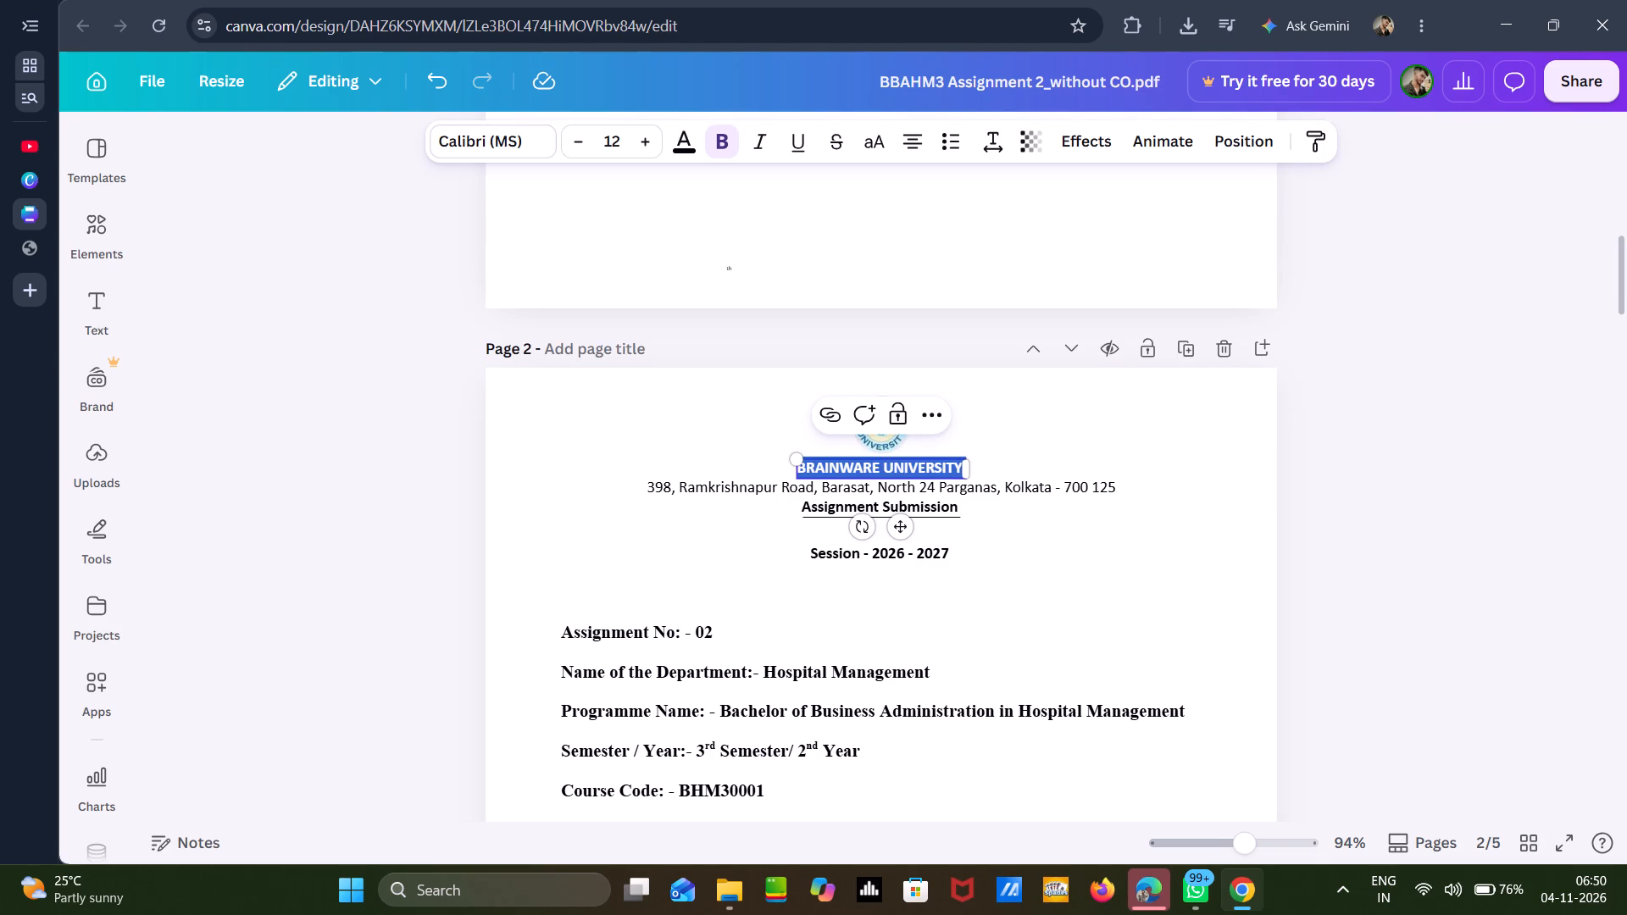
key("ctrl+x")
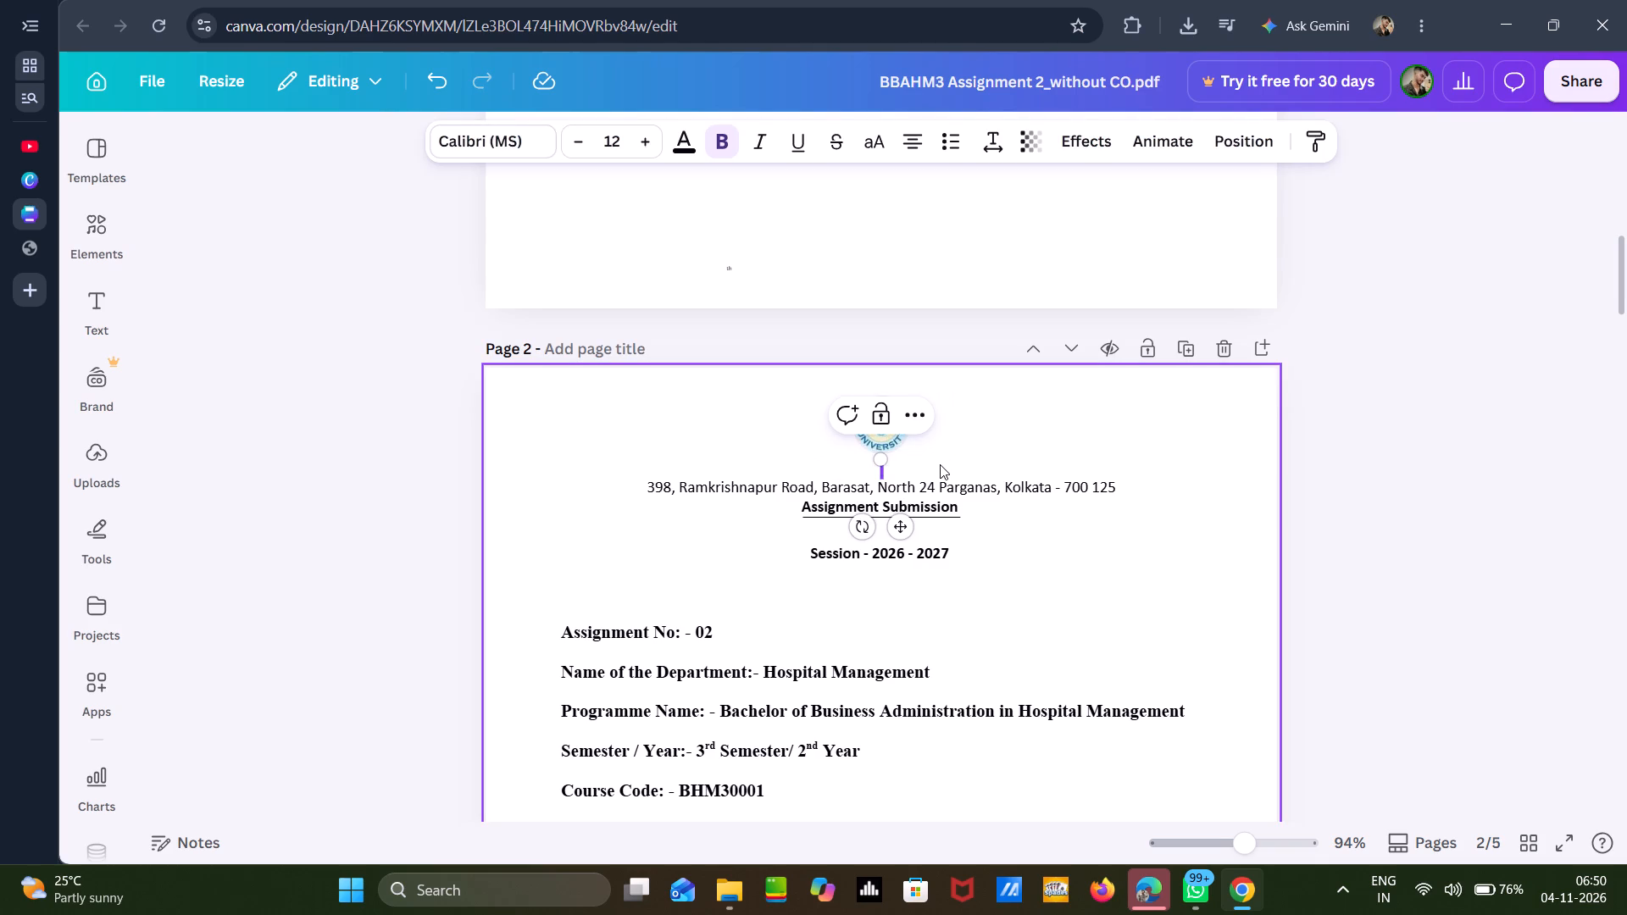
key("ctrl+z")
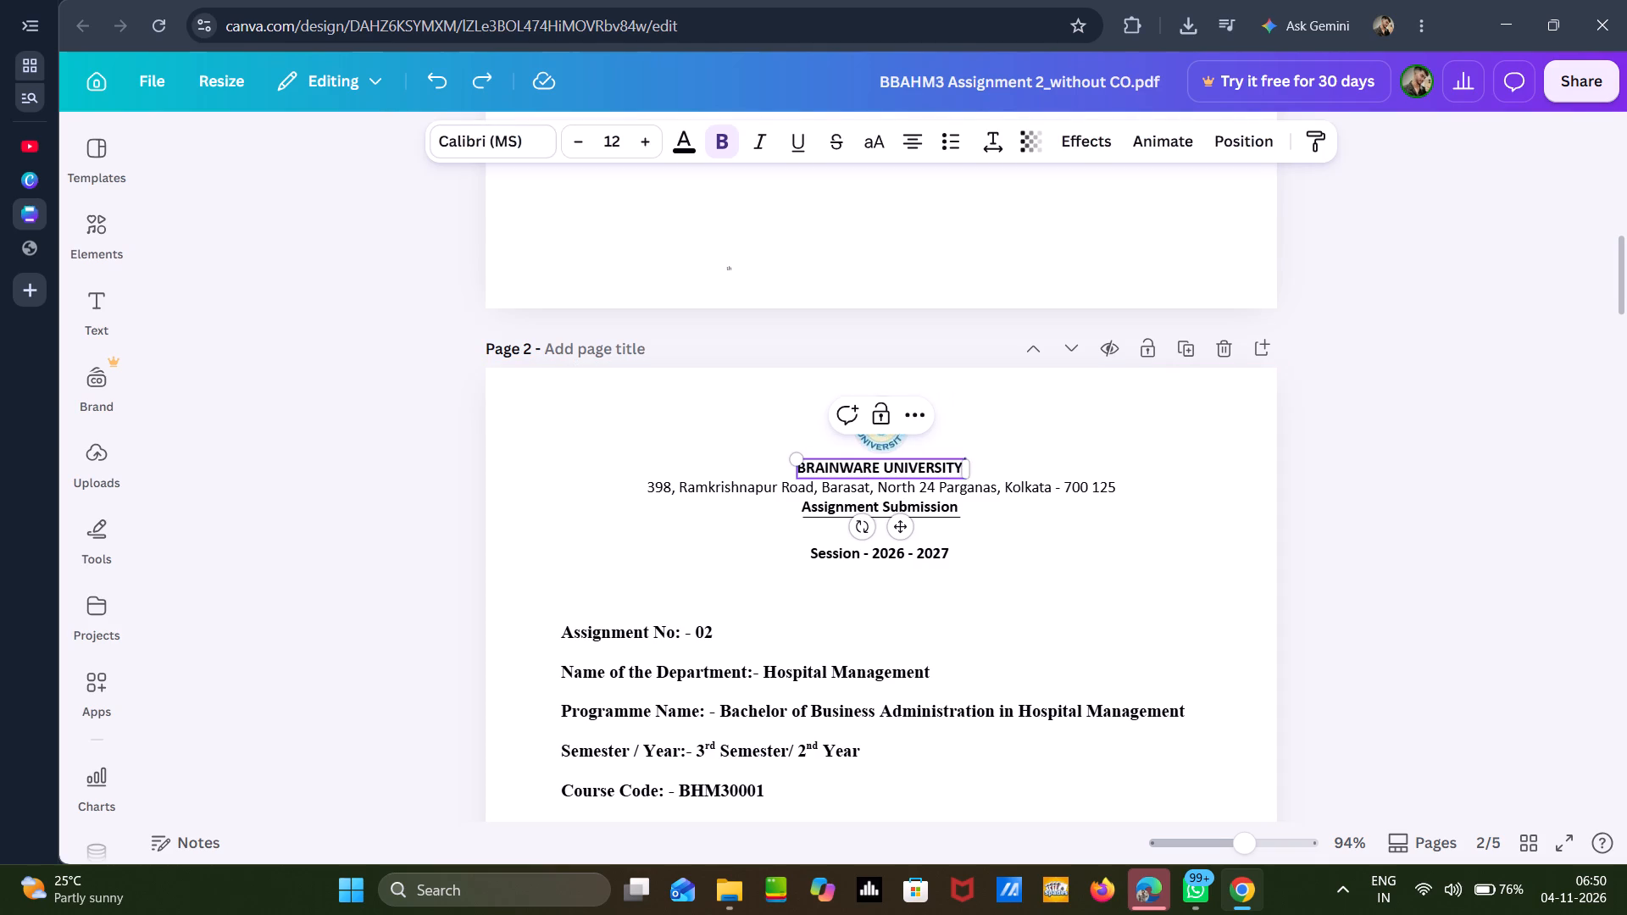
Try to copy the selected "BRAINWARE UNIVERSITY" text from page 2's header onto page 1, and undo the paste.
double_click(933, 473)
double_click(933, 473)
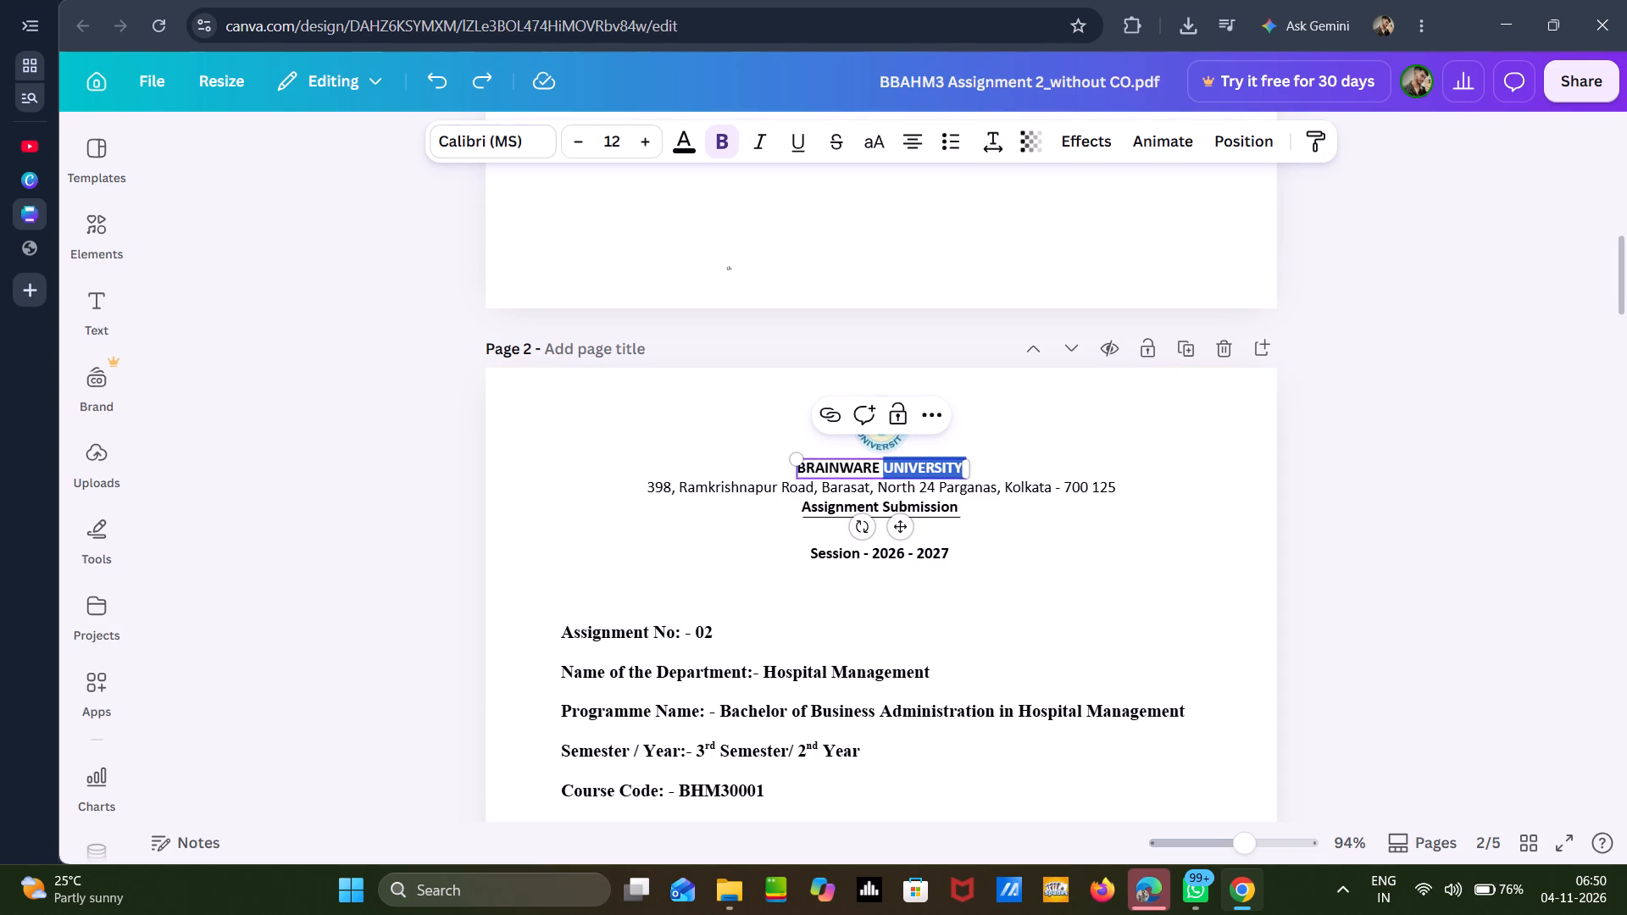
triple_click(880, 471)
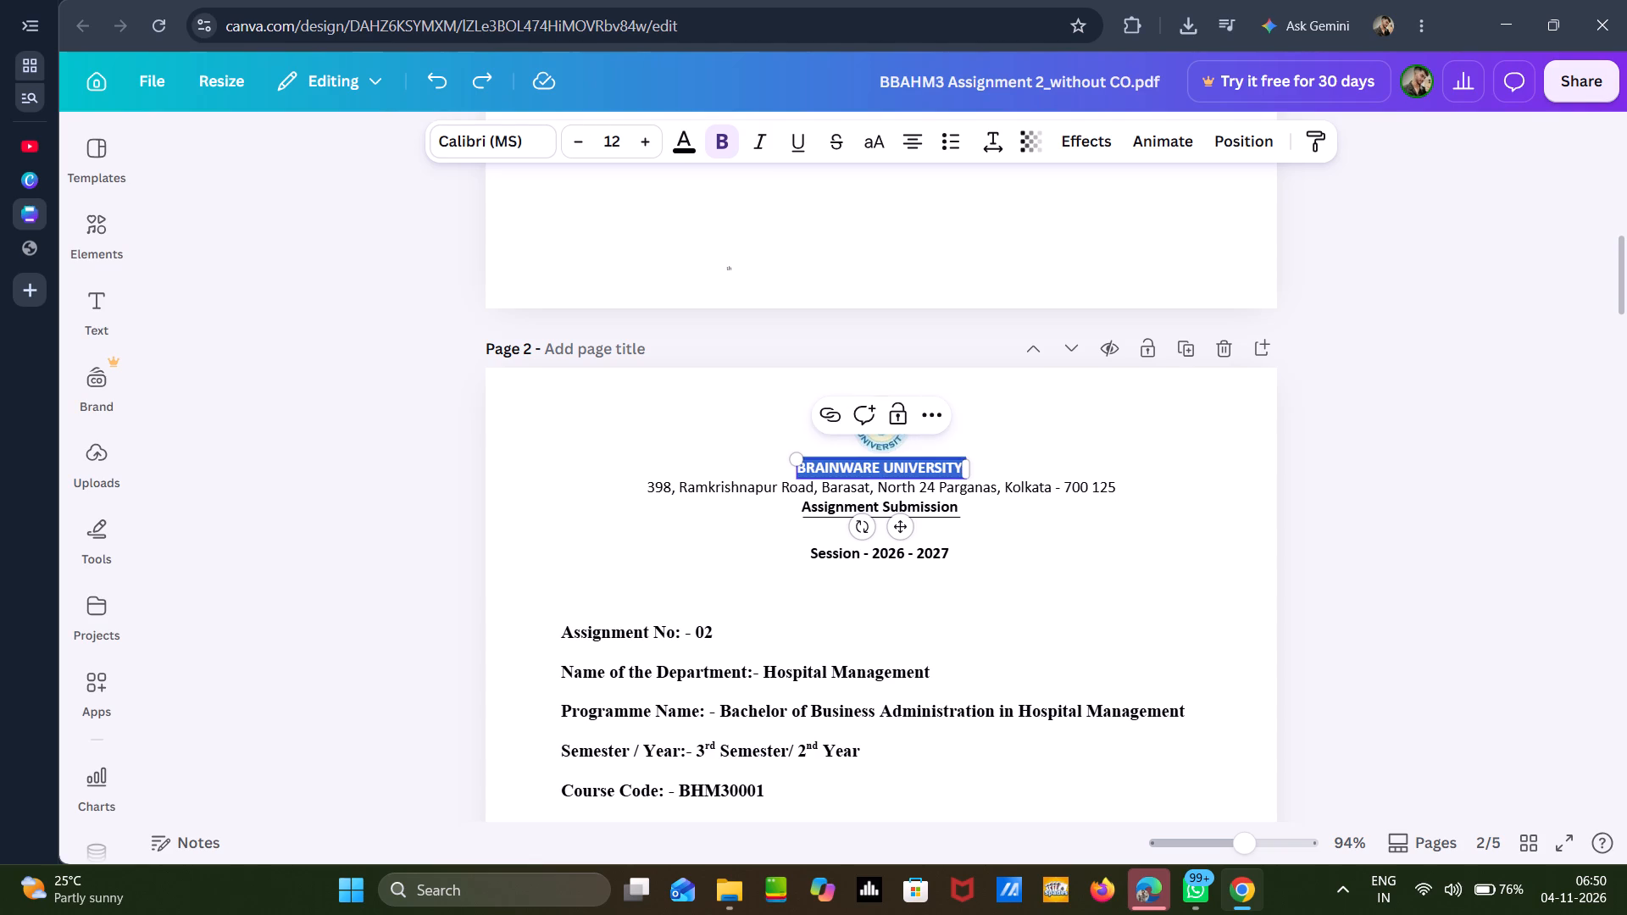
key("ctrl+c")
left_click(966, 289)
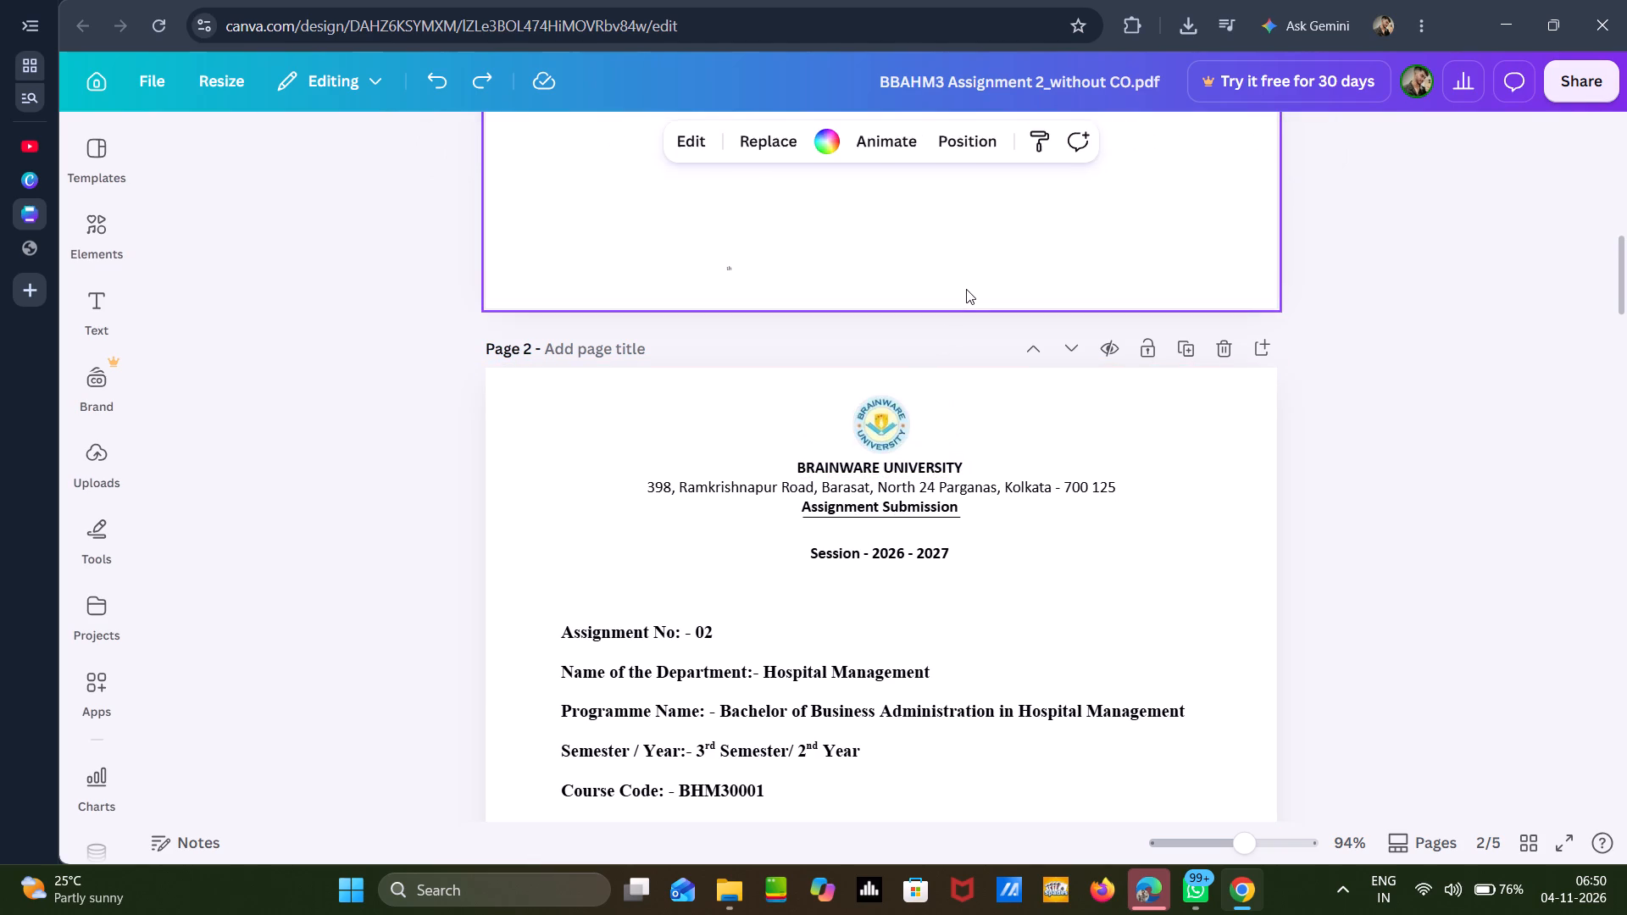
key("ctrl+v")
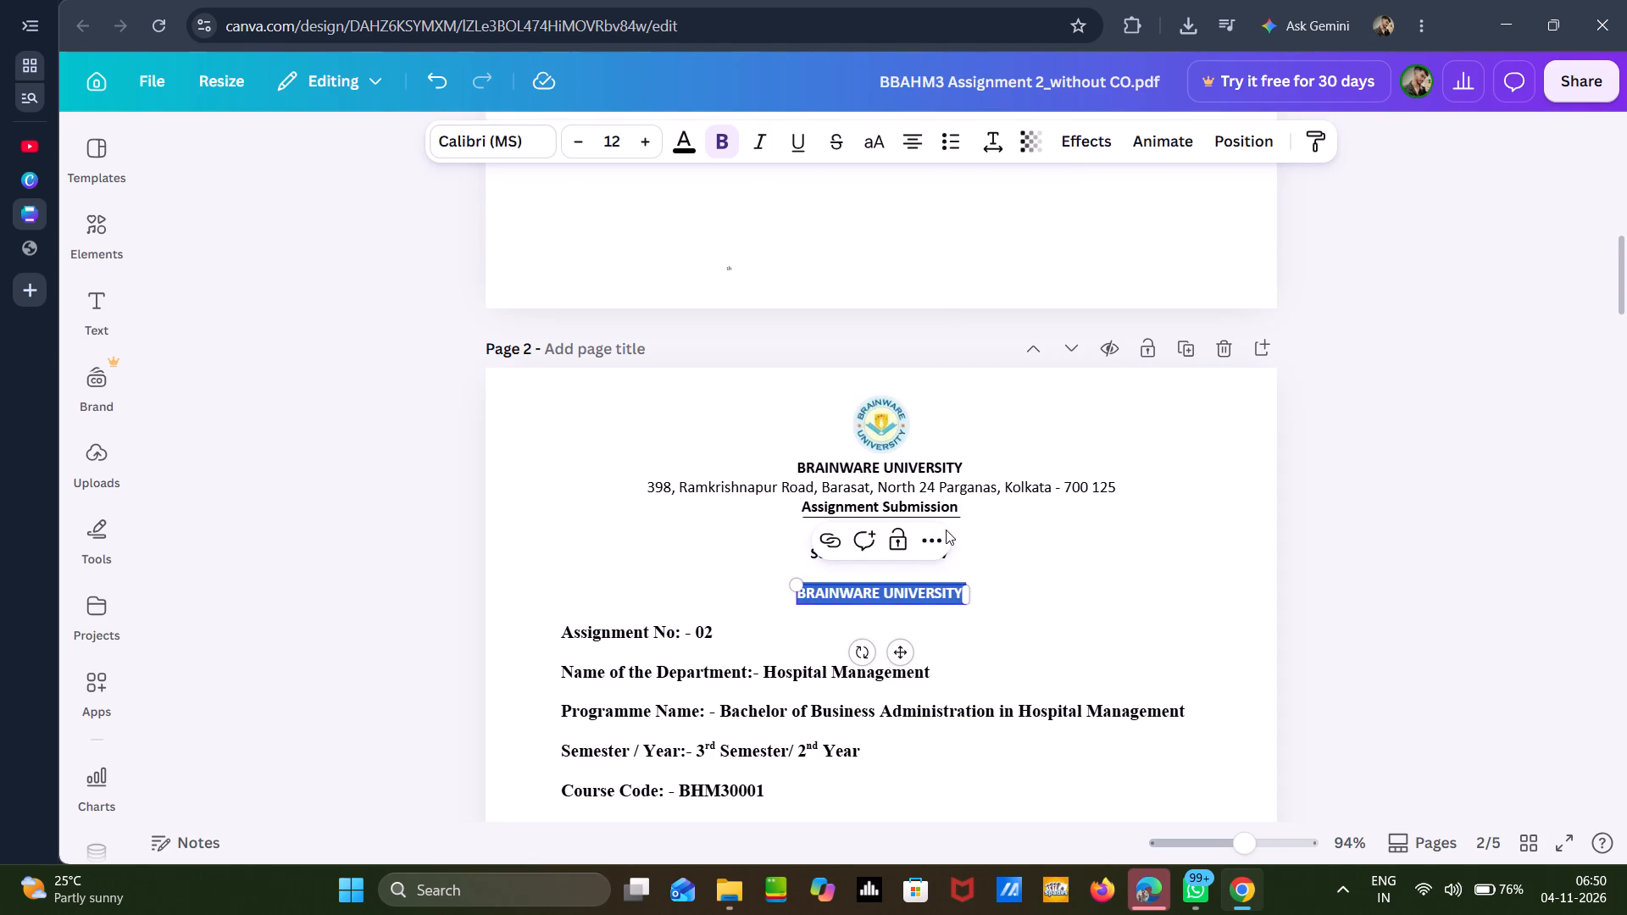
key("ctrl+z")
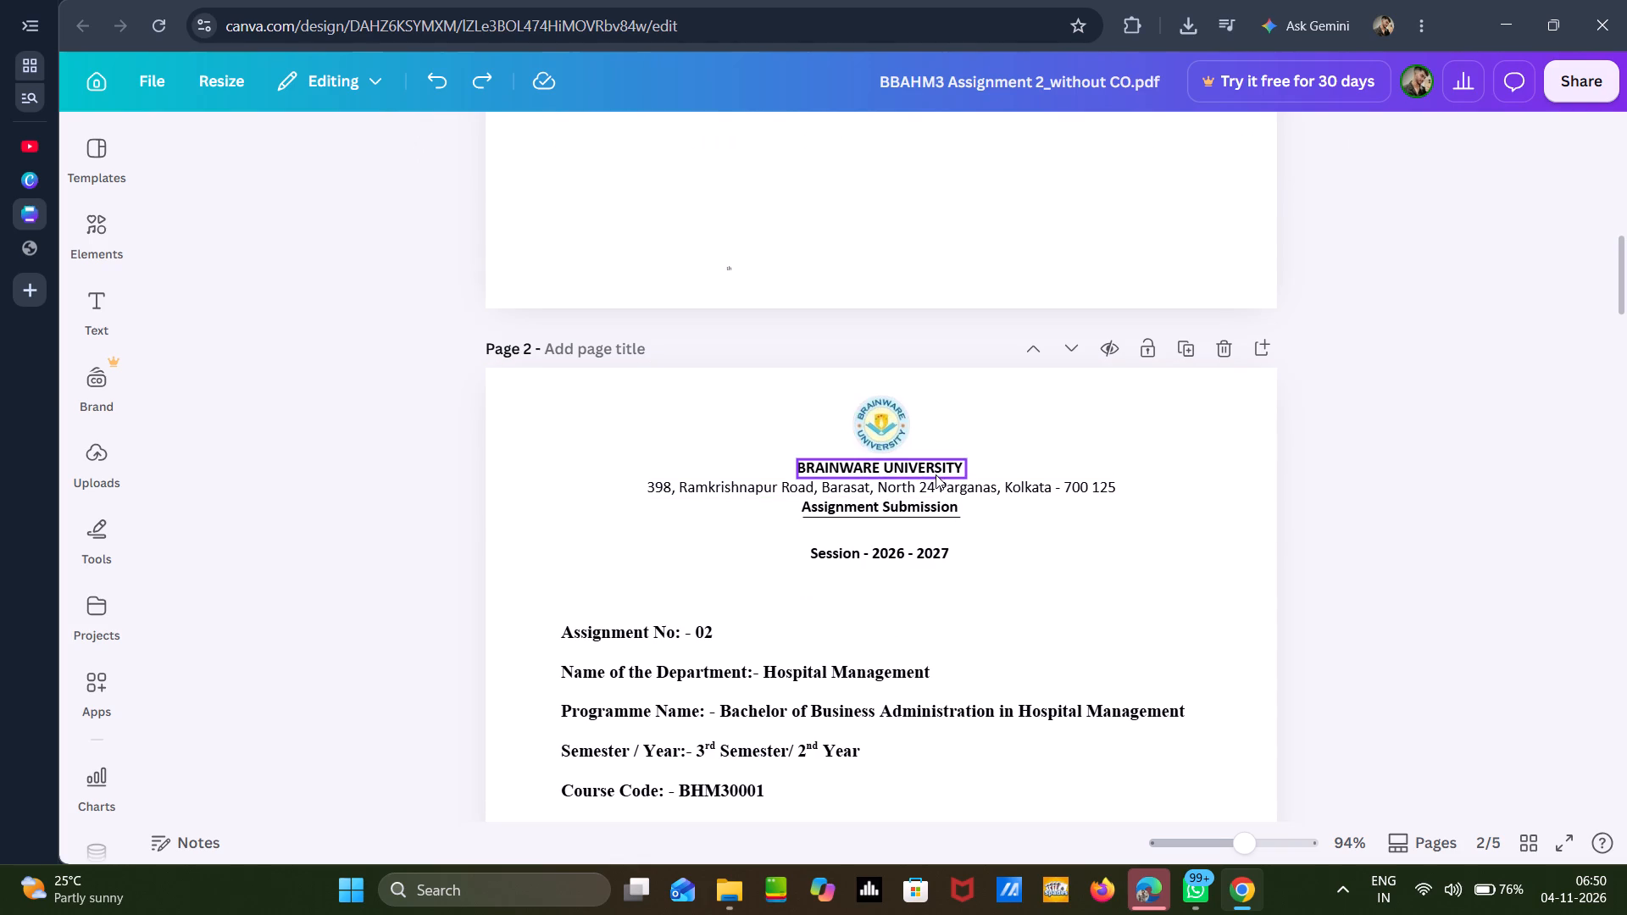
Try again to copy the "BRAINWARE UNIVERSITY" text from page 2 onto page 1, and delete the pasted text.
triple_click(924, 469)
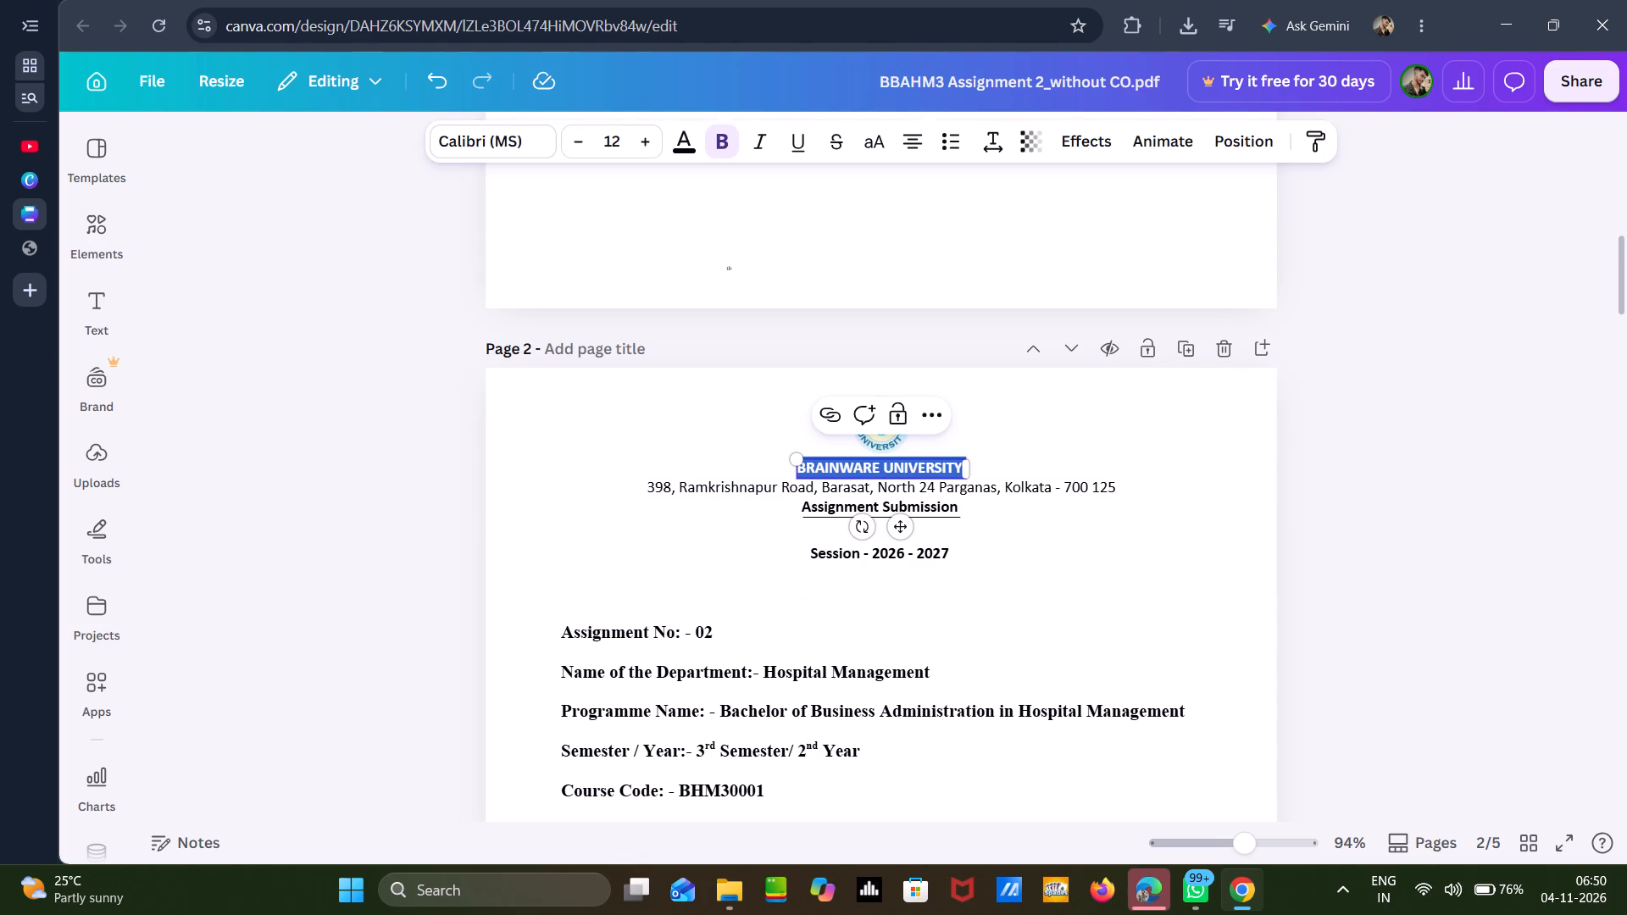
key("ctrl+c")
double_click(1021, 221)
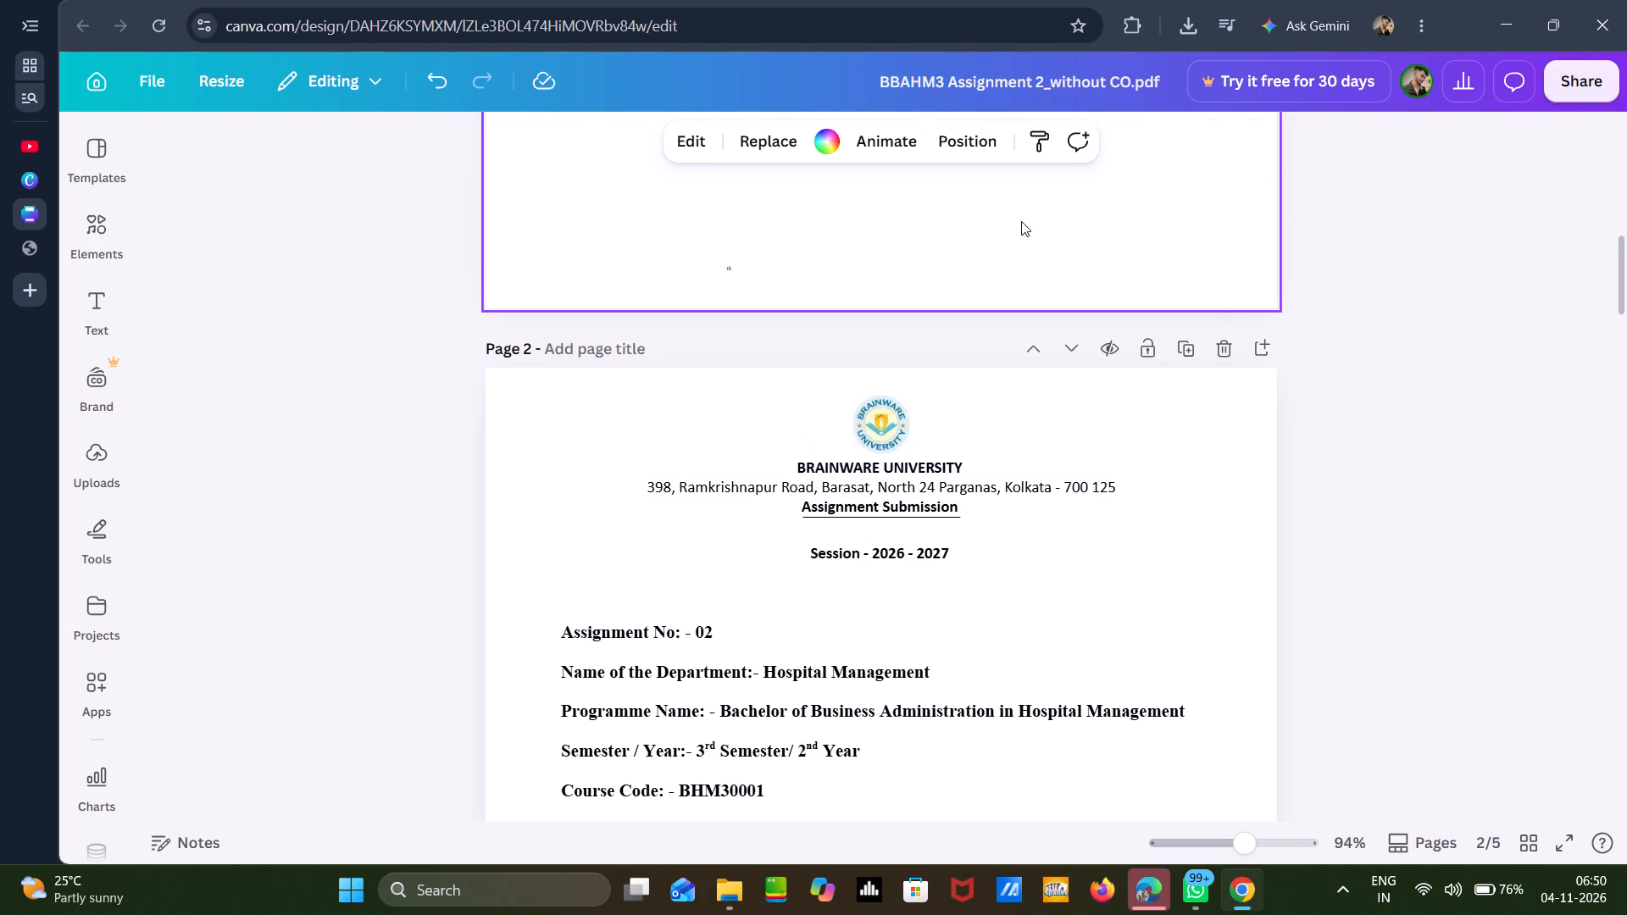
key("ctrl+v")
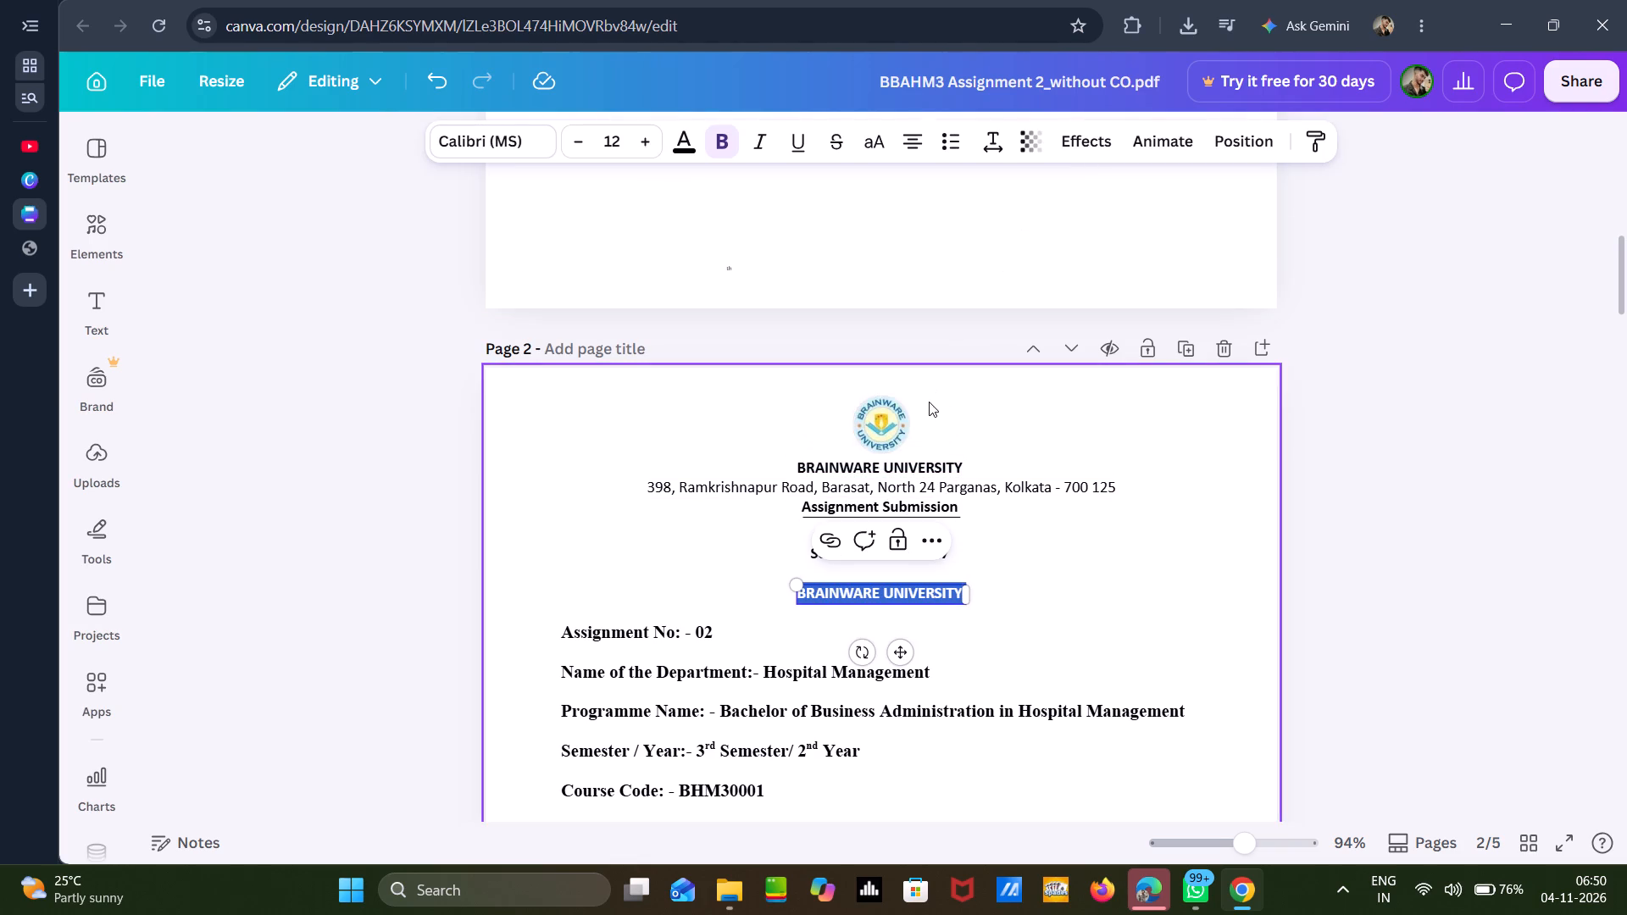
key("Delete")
Copy the "Assignment Submission" and address line text boxes from page 2's header onto page 1.
scroll(930, 471, "up", 1)
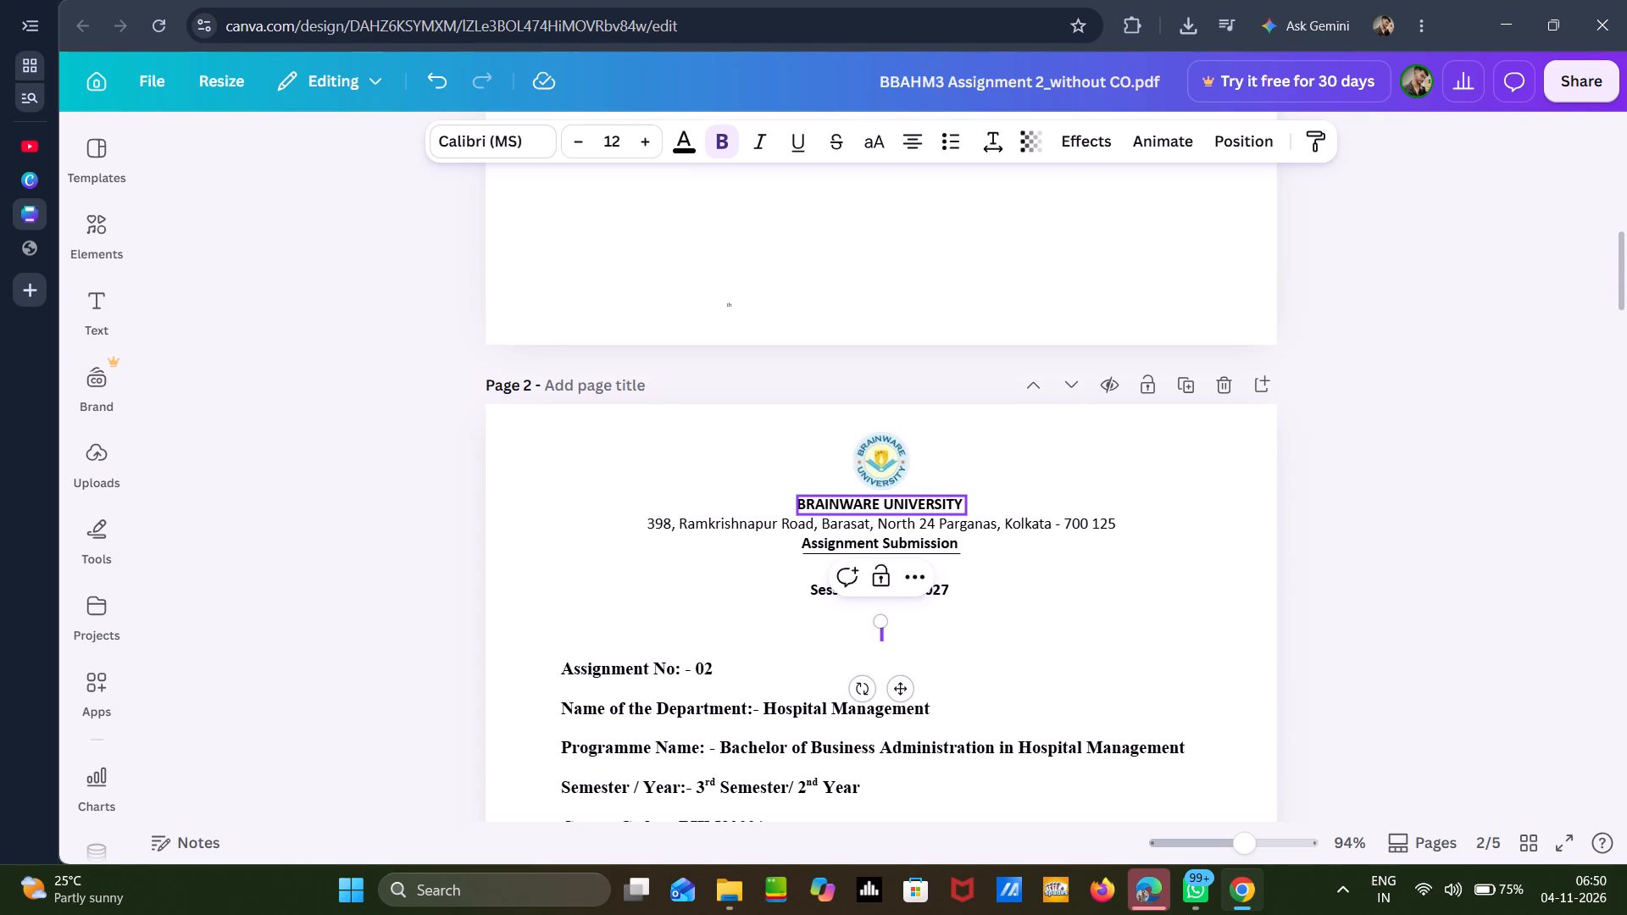
scroll(930, 471, "up", 6)
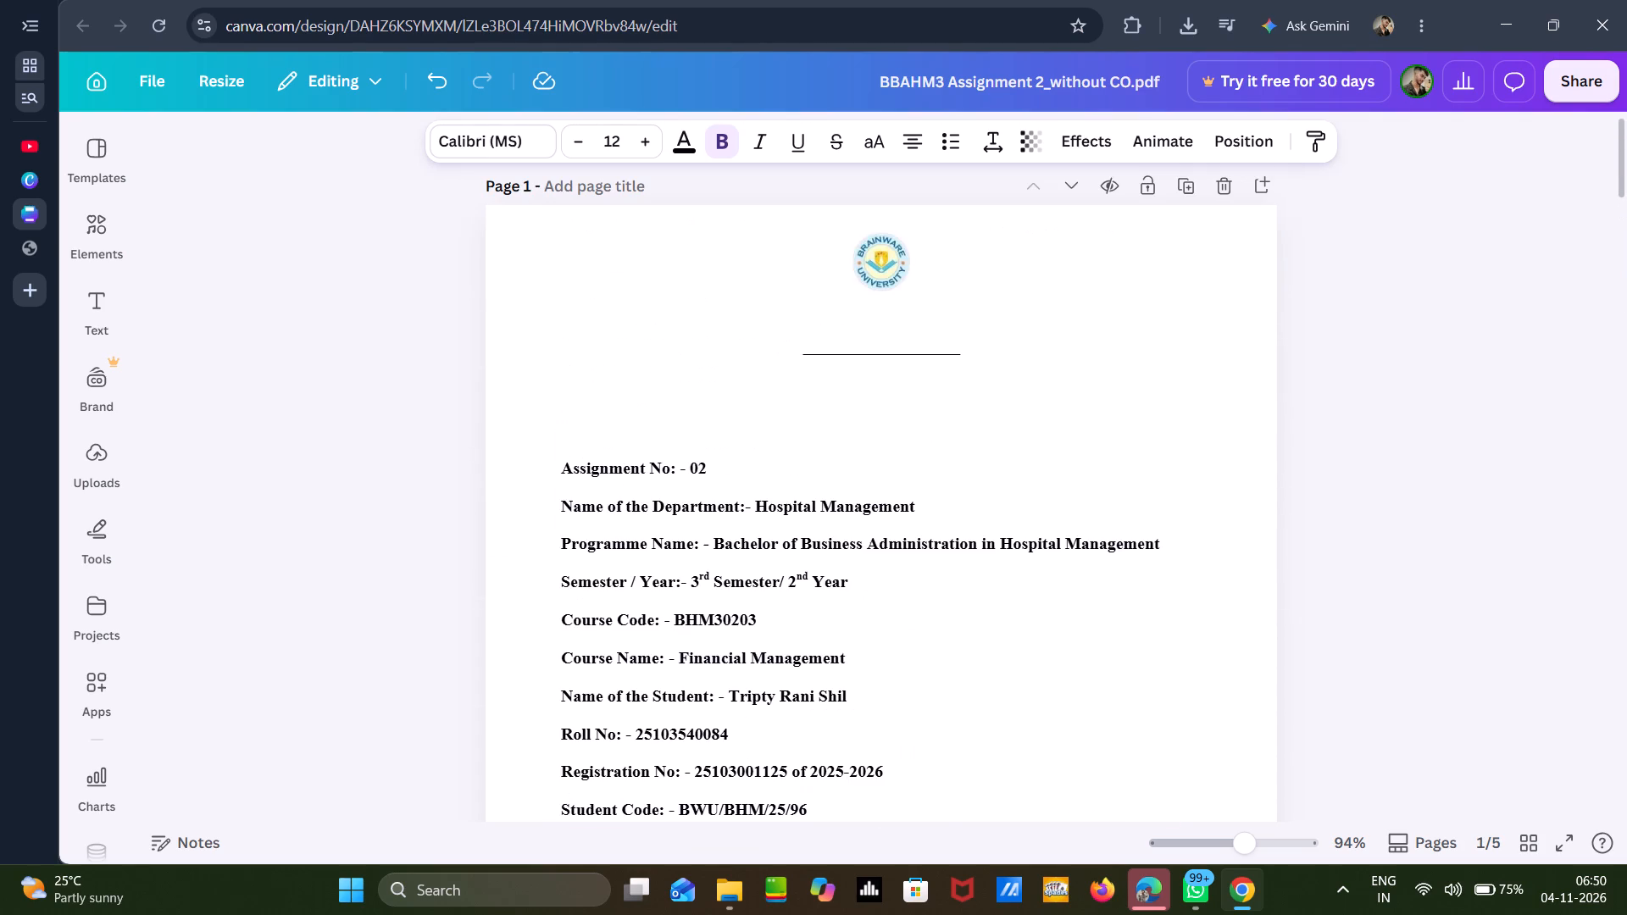
scroll(1041, 475, "down", 3)
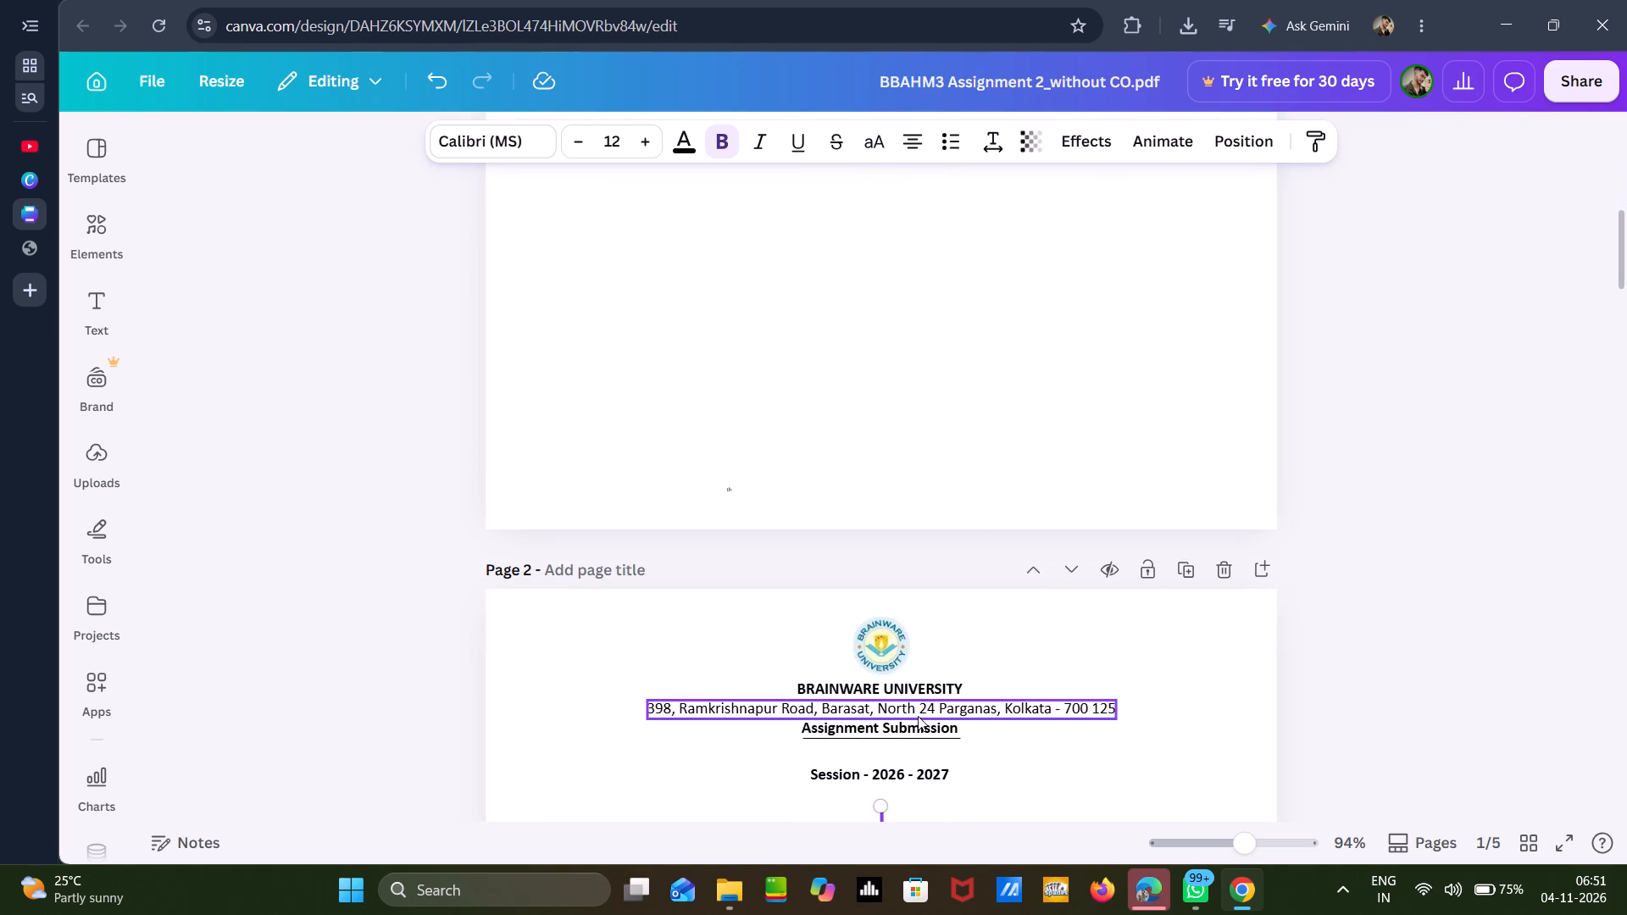
left_click(920, 719)
key("ctrl+c")
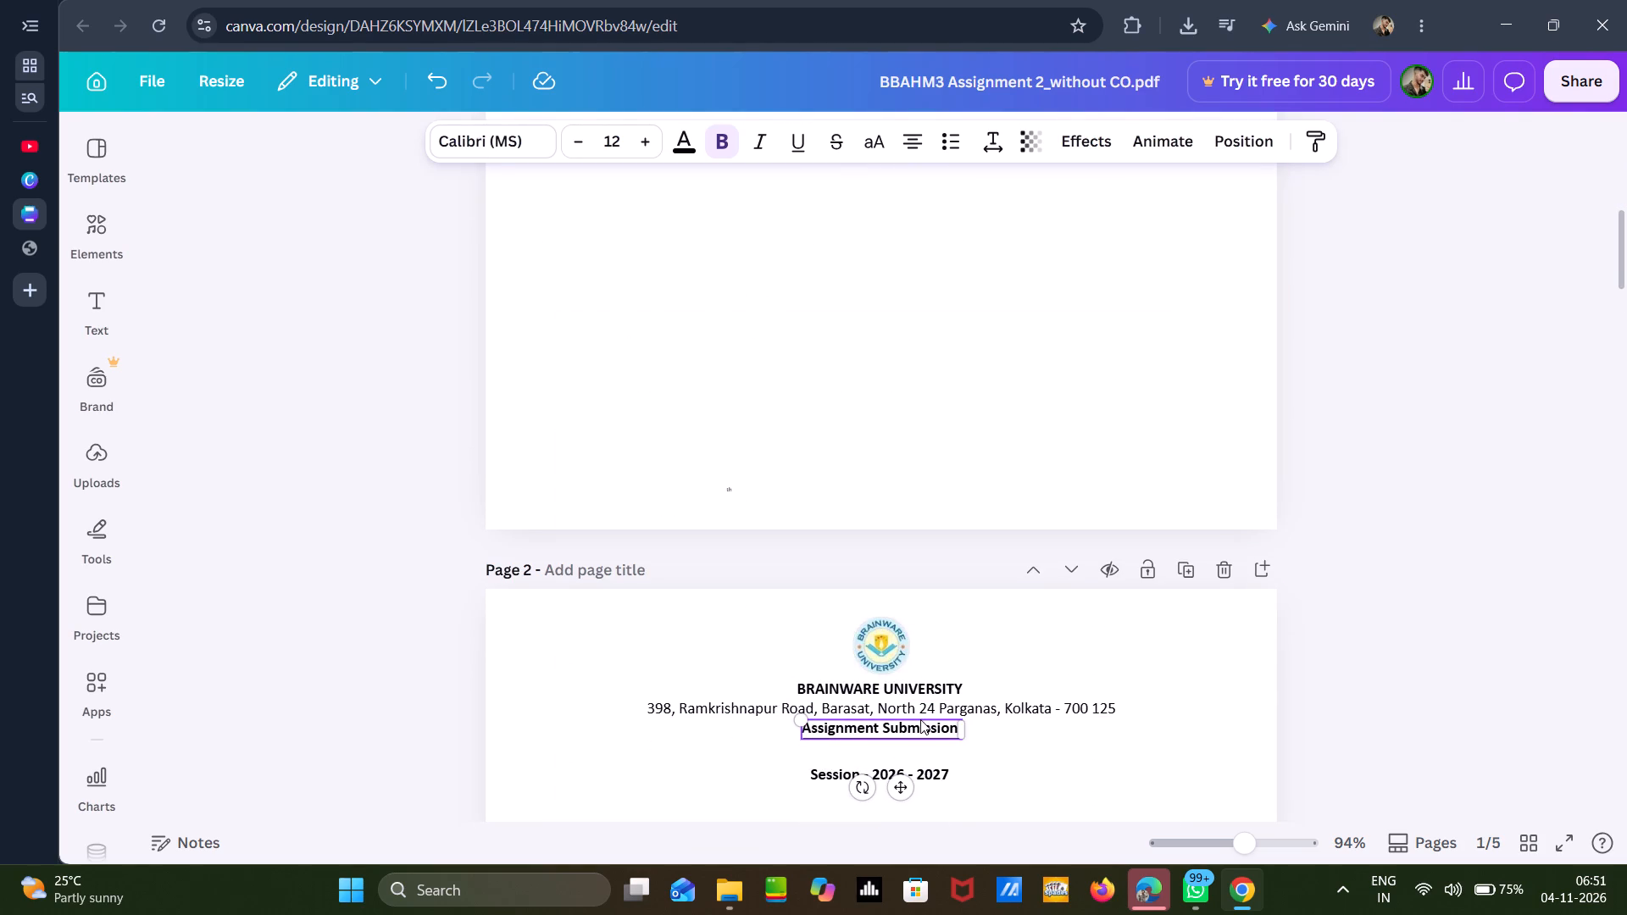
left_click(982, 380)
key("ctrl+v")
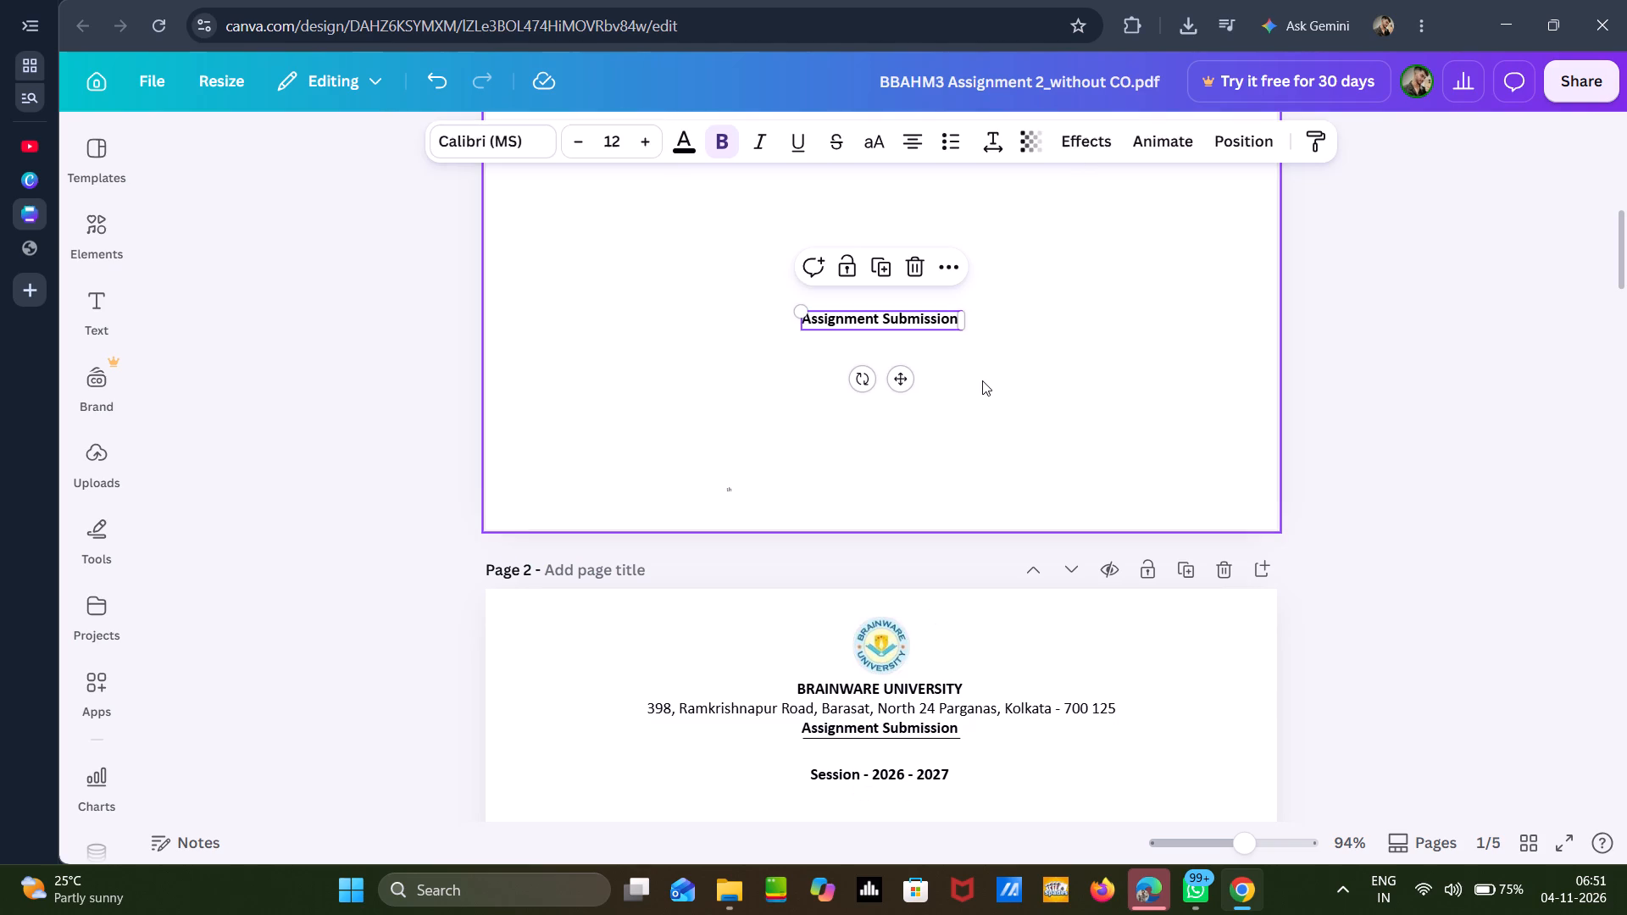
left_click(935, 699)
key("ctrl+c")
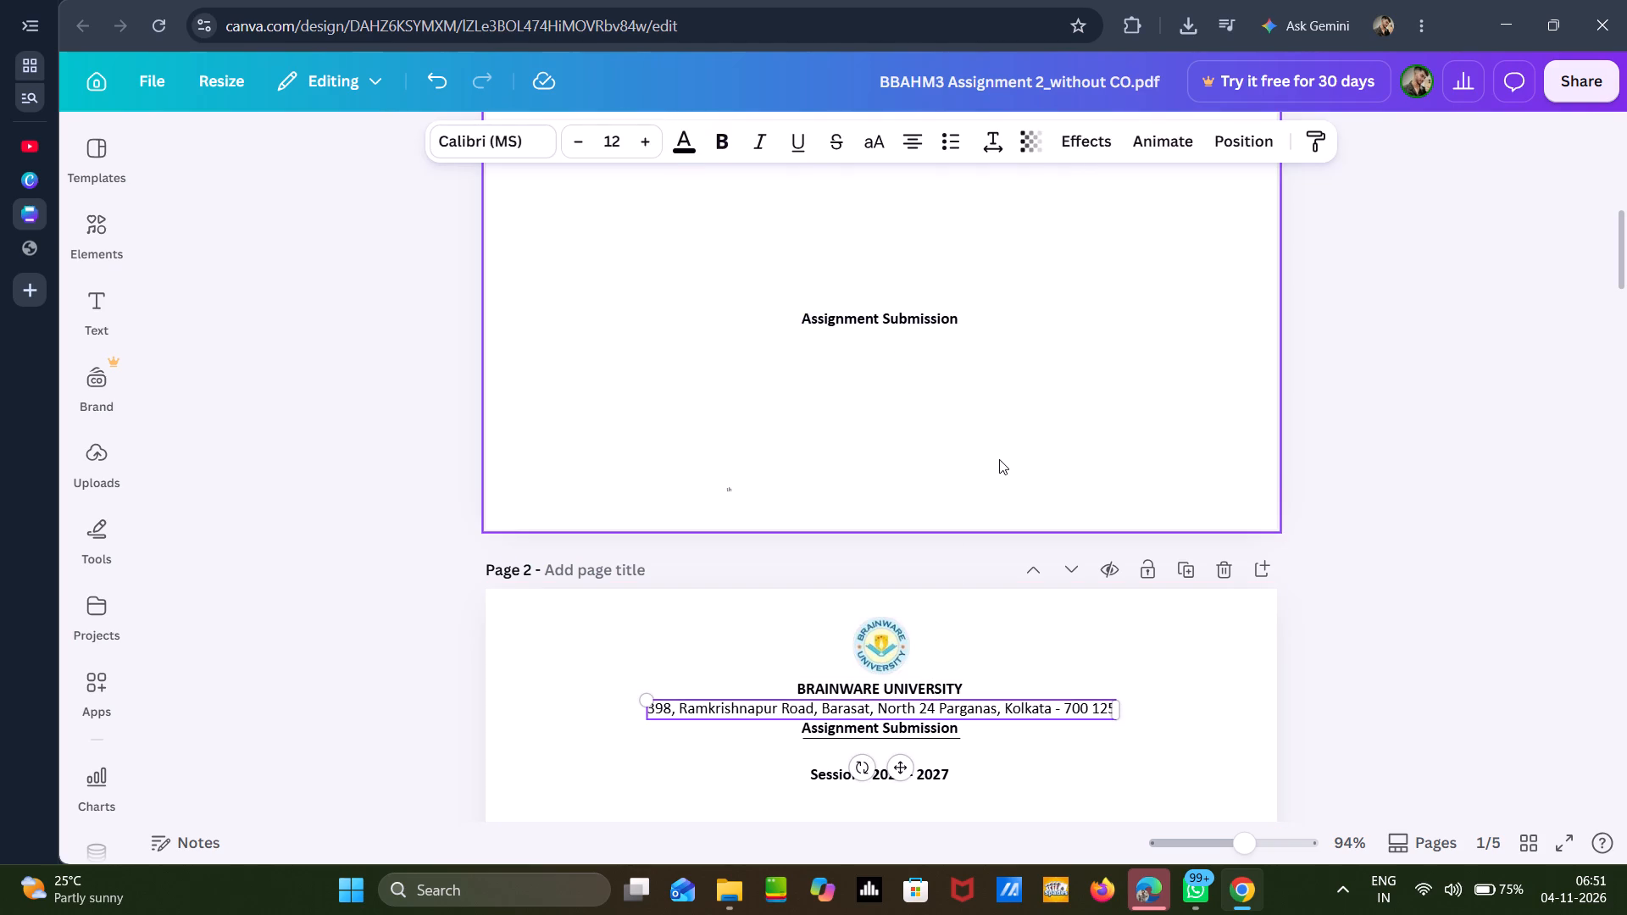
left_click(999, 459)
key("ctrl+v")
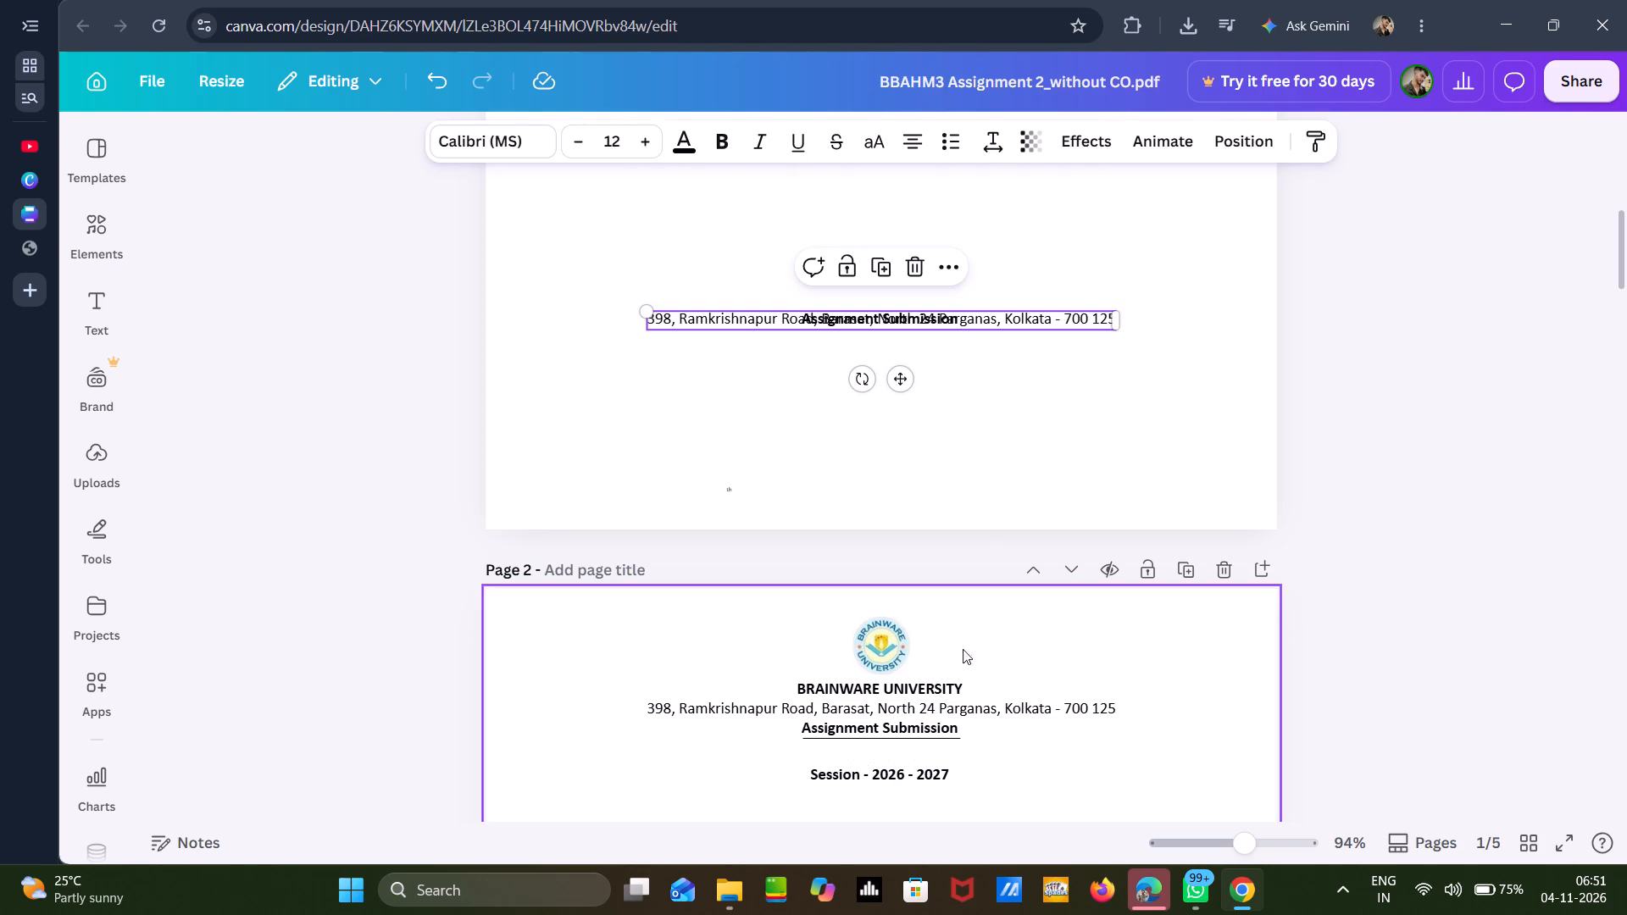
Copy the "BRAINWARE UNIVERSITY" and "Session - 2026 - 2027" text boxes from page 2's header onto page 1.
left_click(936, 685)
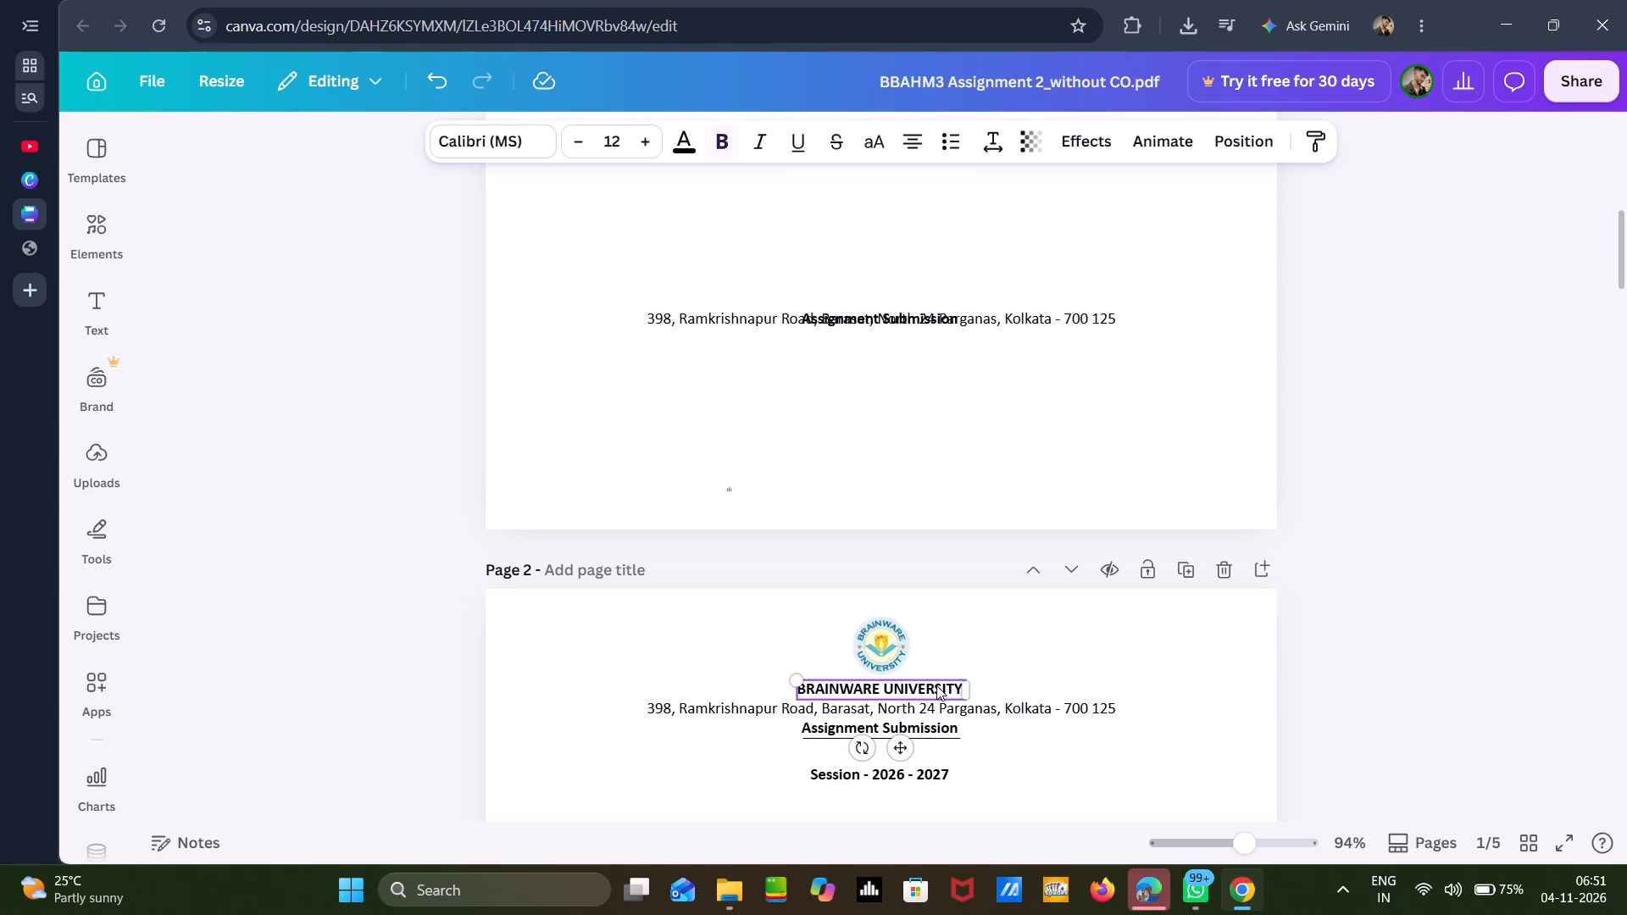
key("ctrl+c")
left_click(987, 473)
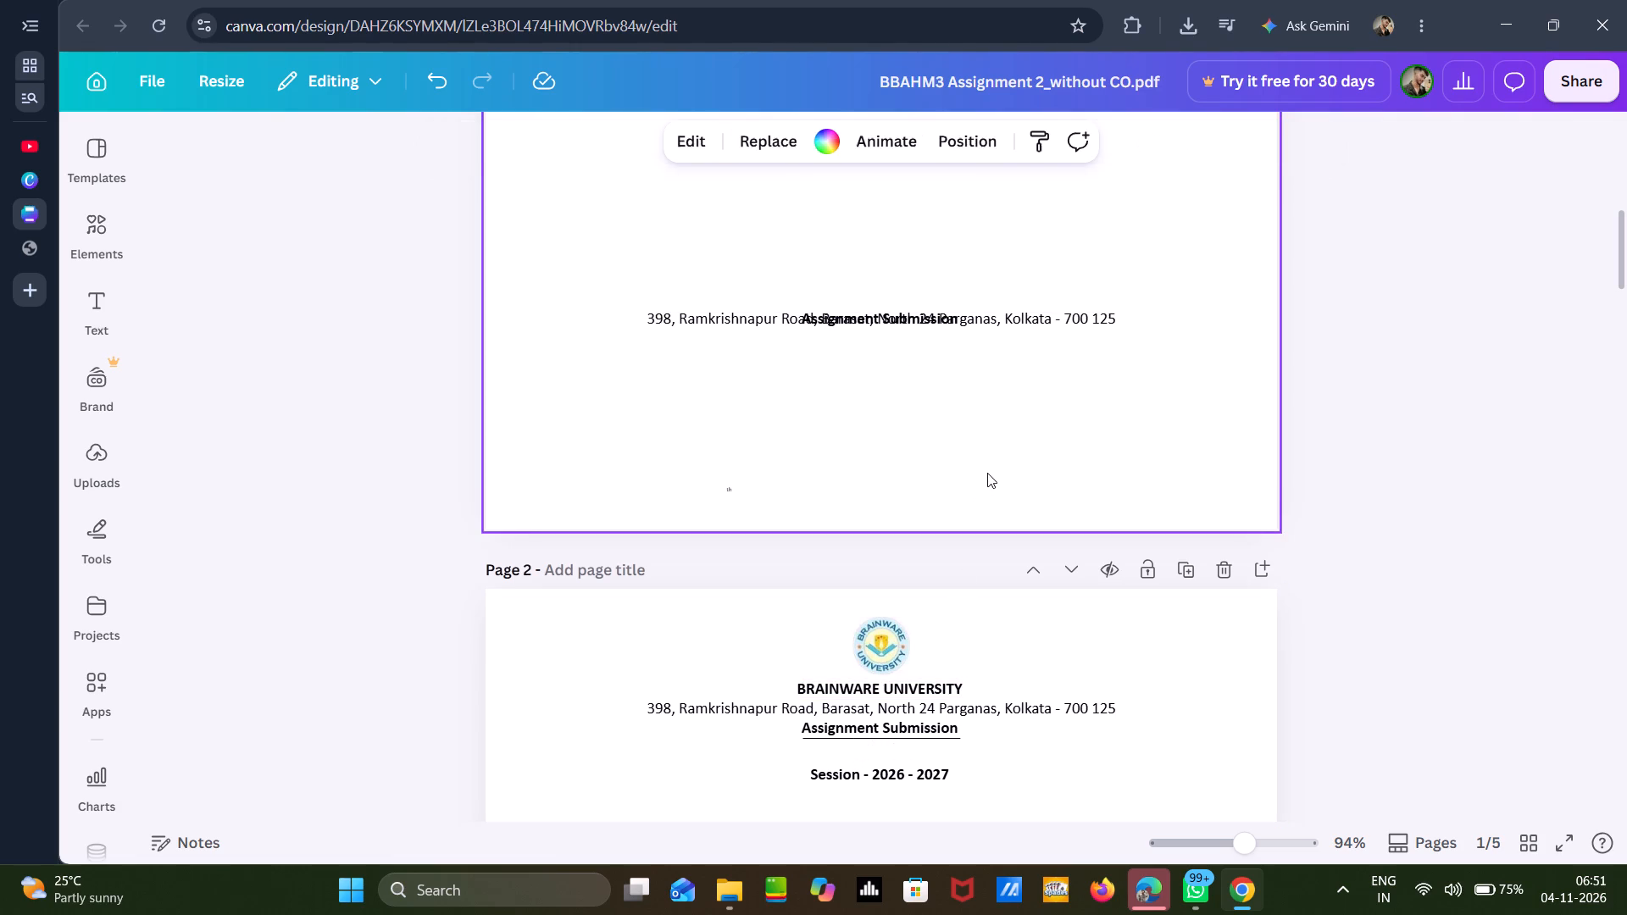
key("ctrl+v")
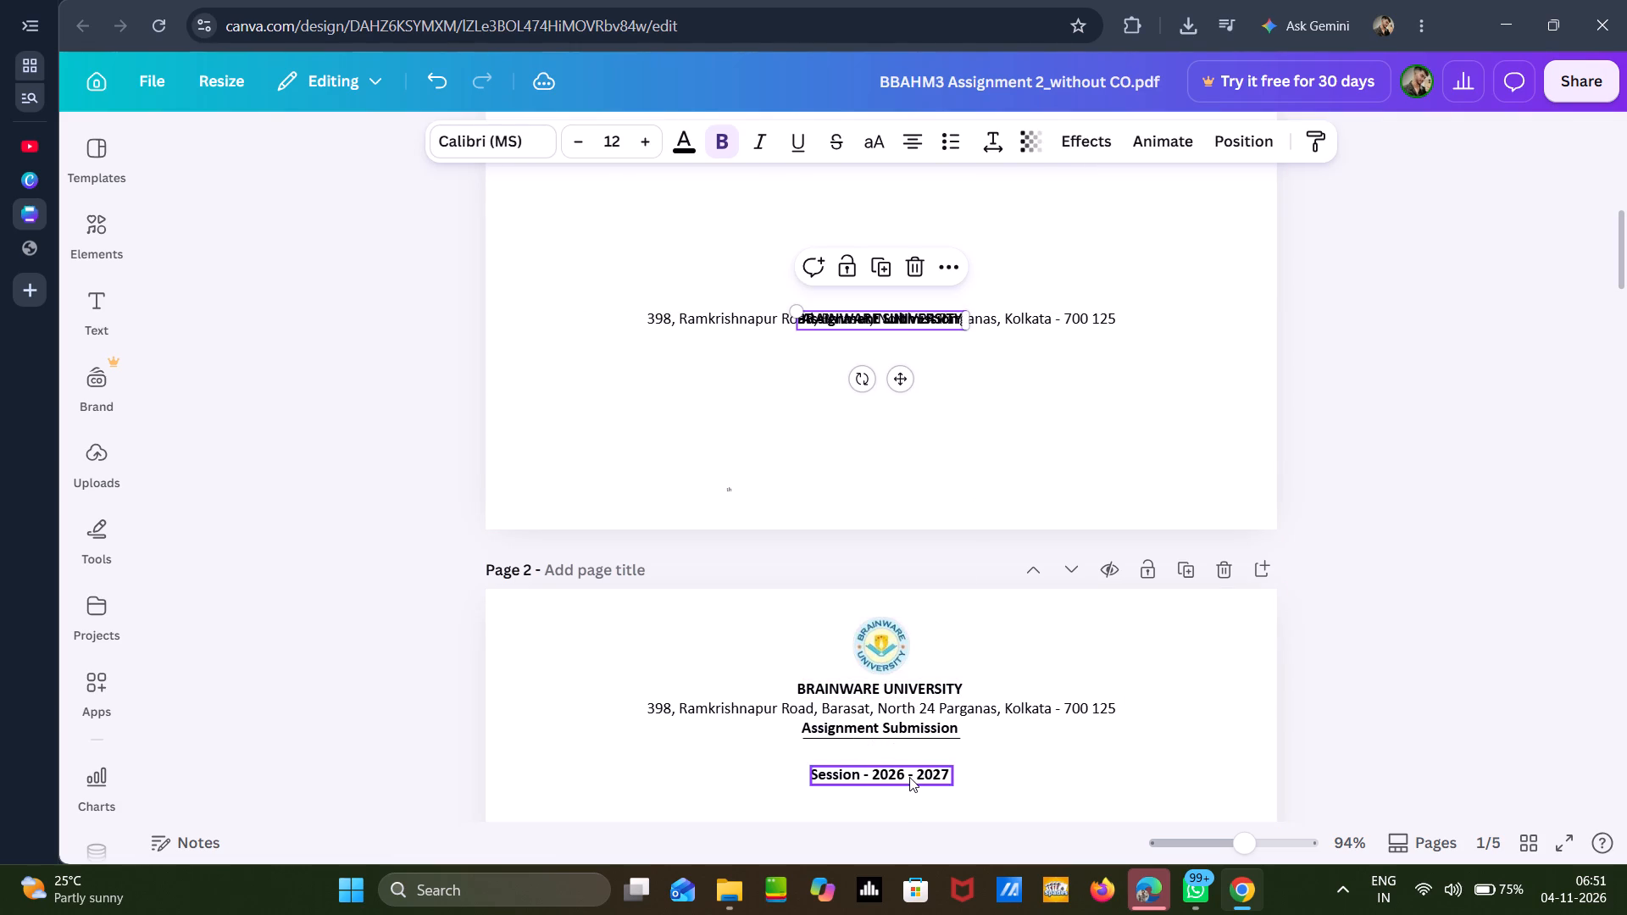
left_click(909, 777)
key("ctrl+c")
left_click(999, 441)
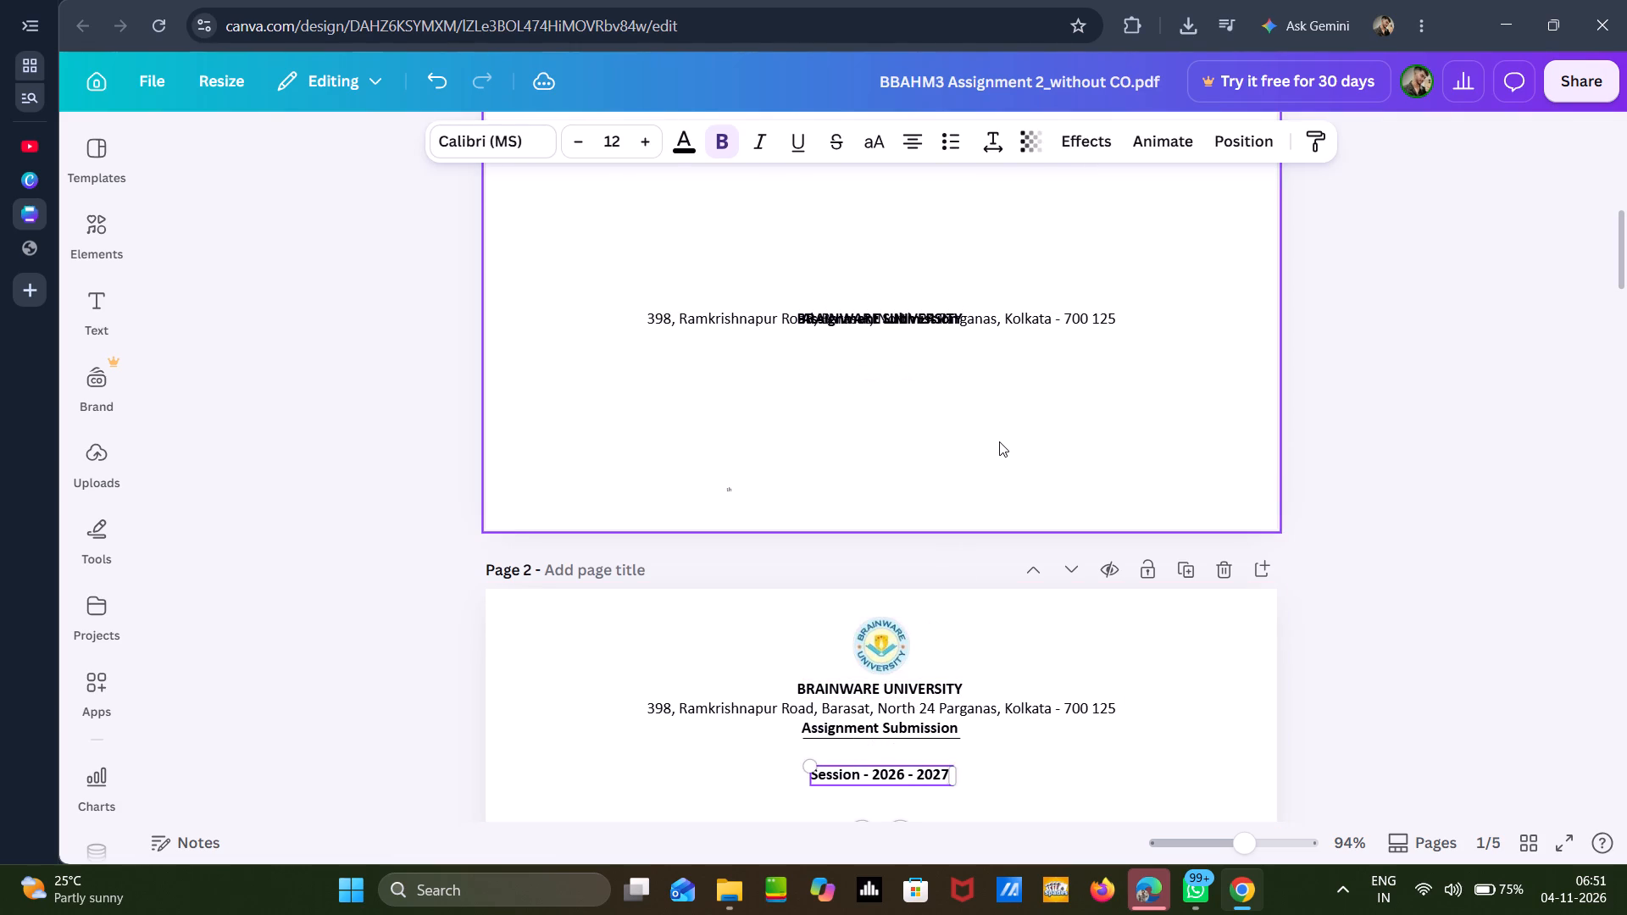
key("ctrl+v")
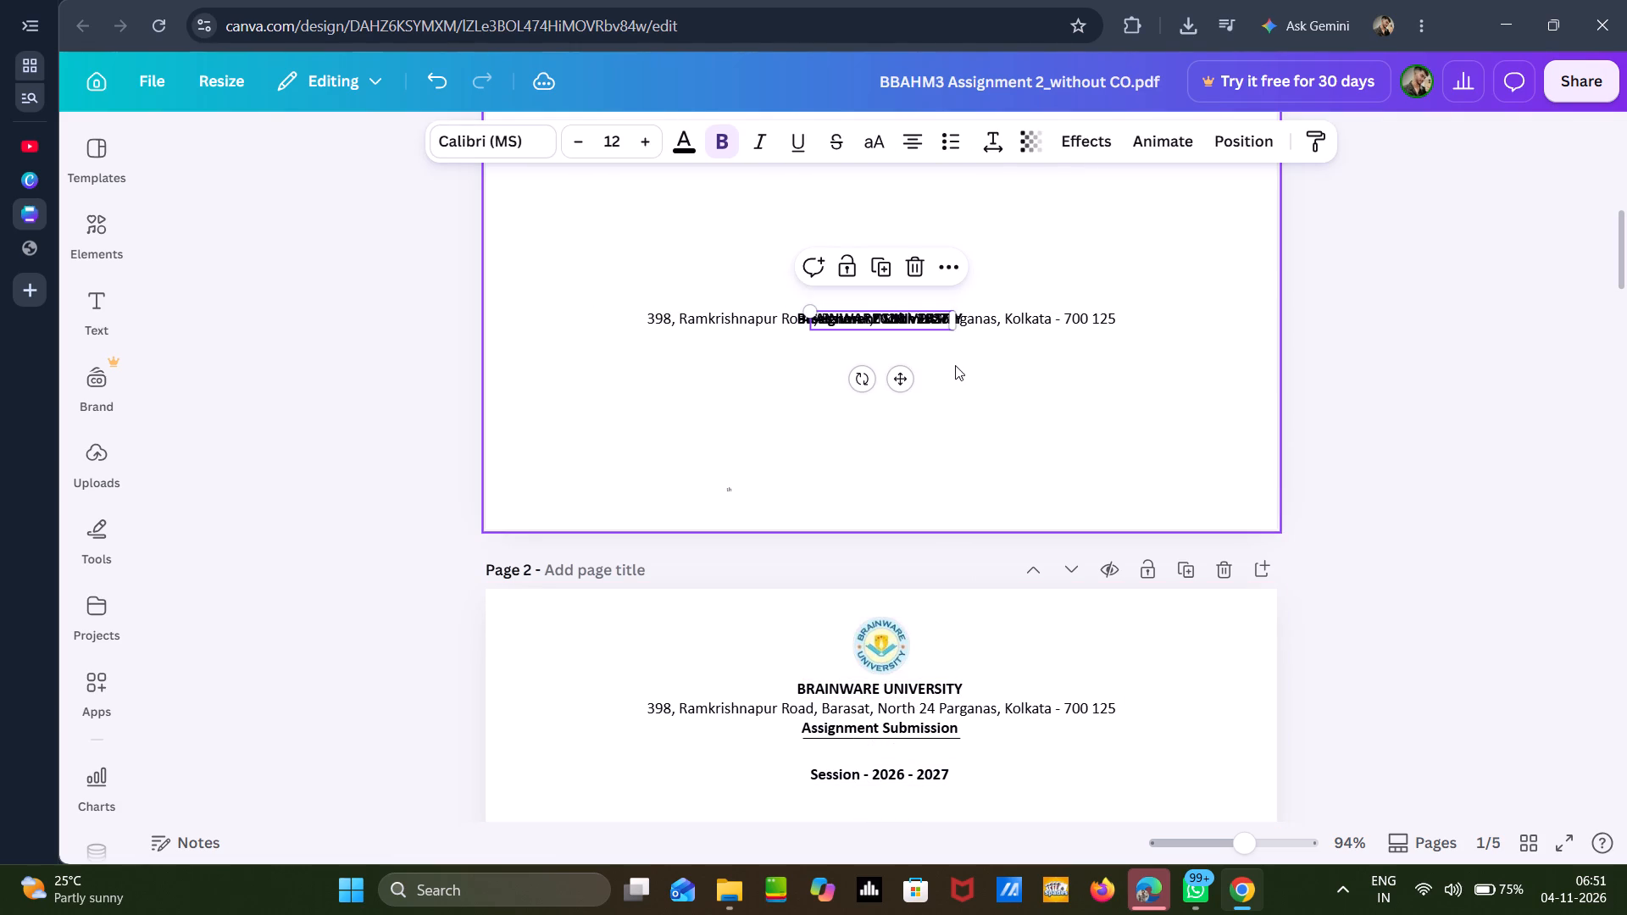
Move the pasted "Session - 2026 - 2027" on page 1 up into the header, a short gap beneath the horizontal line.
key("Up")
key("Up")
key("Up")
key("Up")
key("Up")
key("Up")
key("Up")
key("Up")
key("Up")
key("Up")
key("Up")
key("Up")
key("Up")
key("Up")
key("Up")
key("Up")
key("Up")
key("Up")
key("Up")
key("Up")
scroll(955, 365, "up", 2)
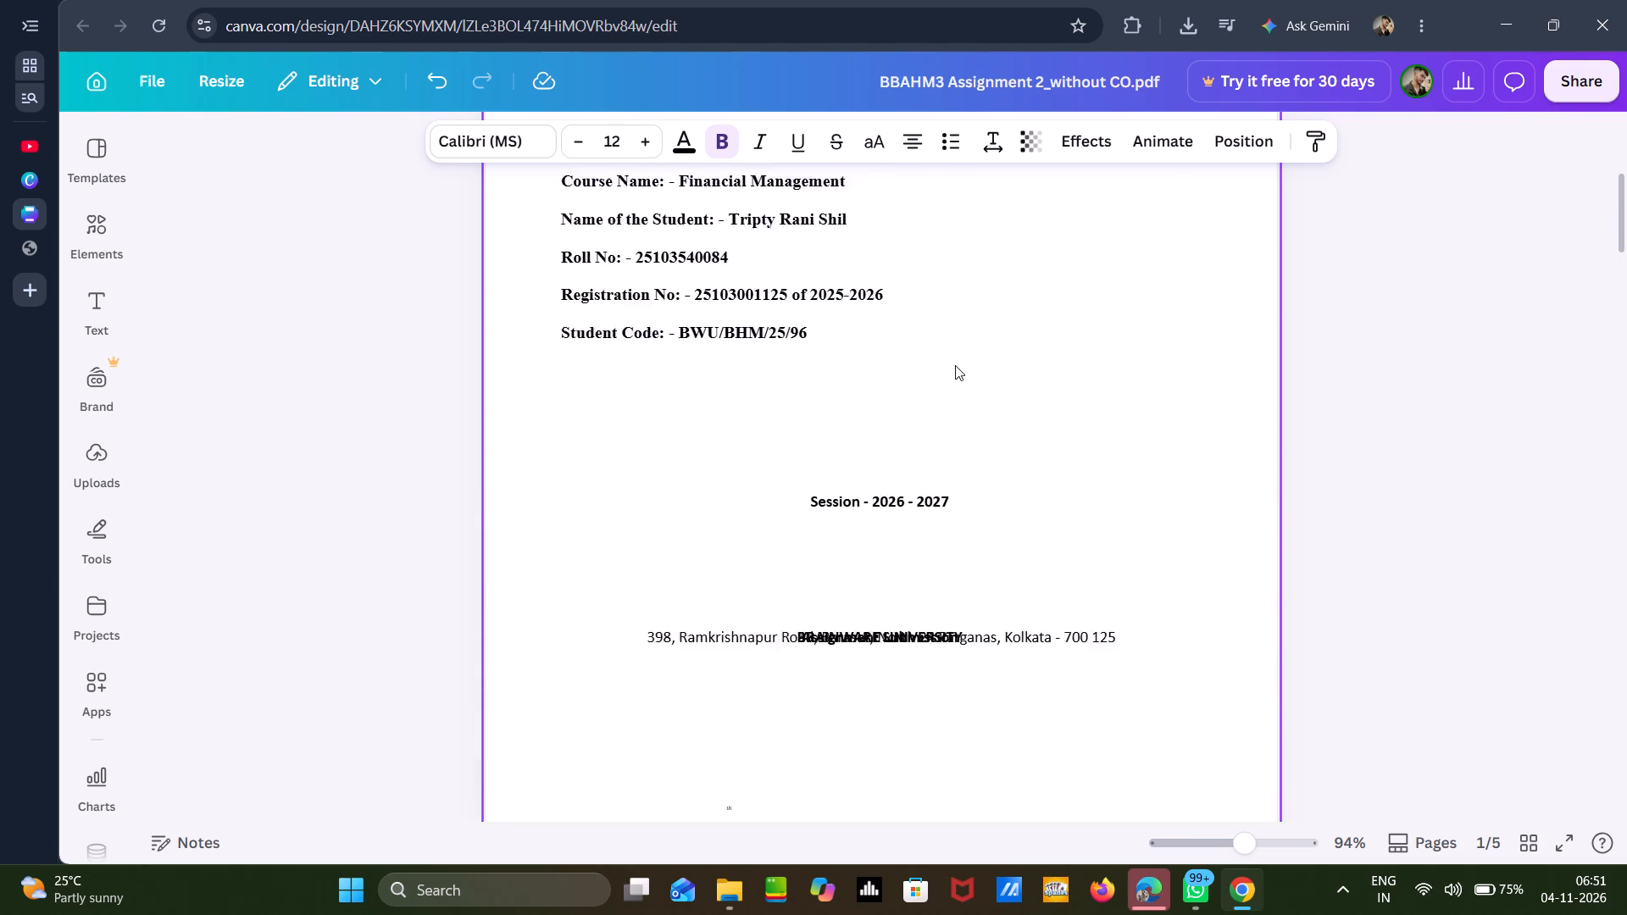
scroll(955, 365, "up", 2)
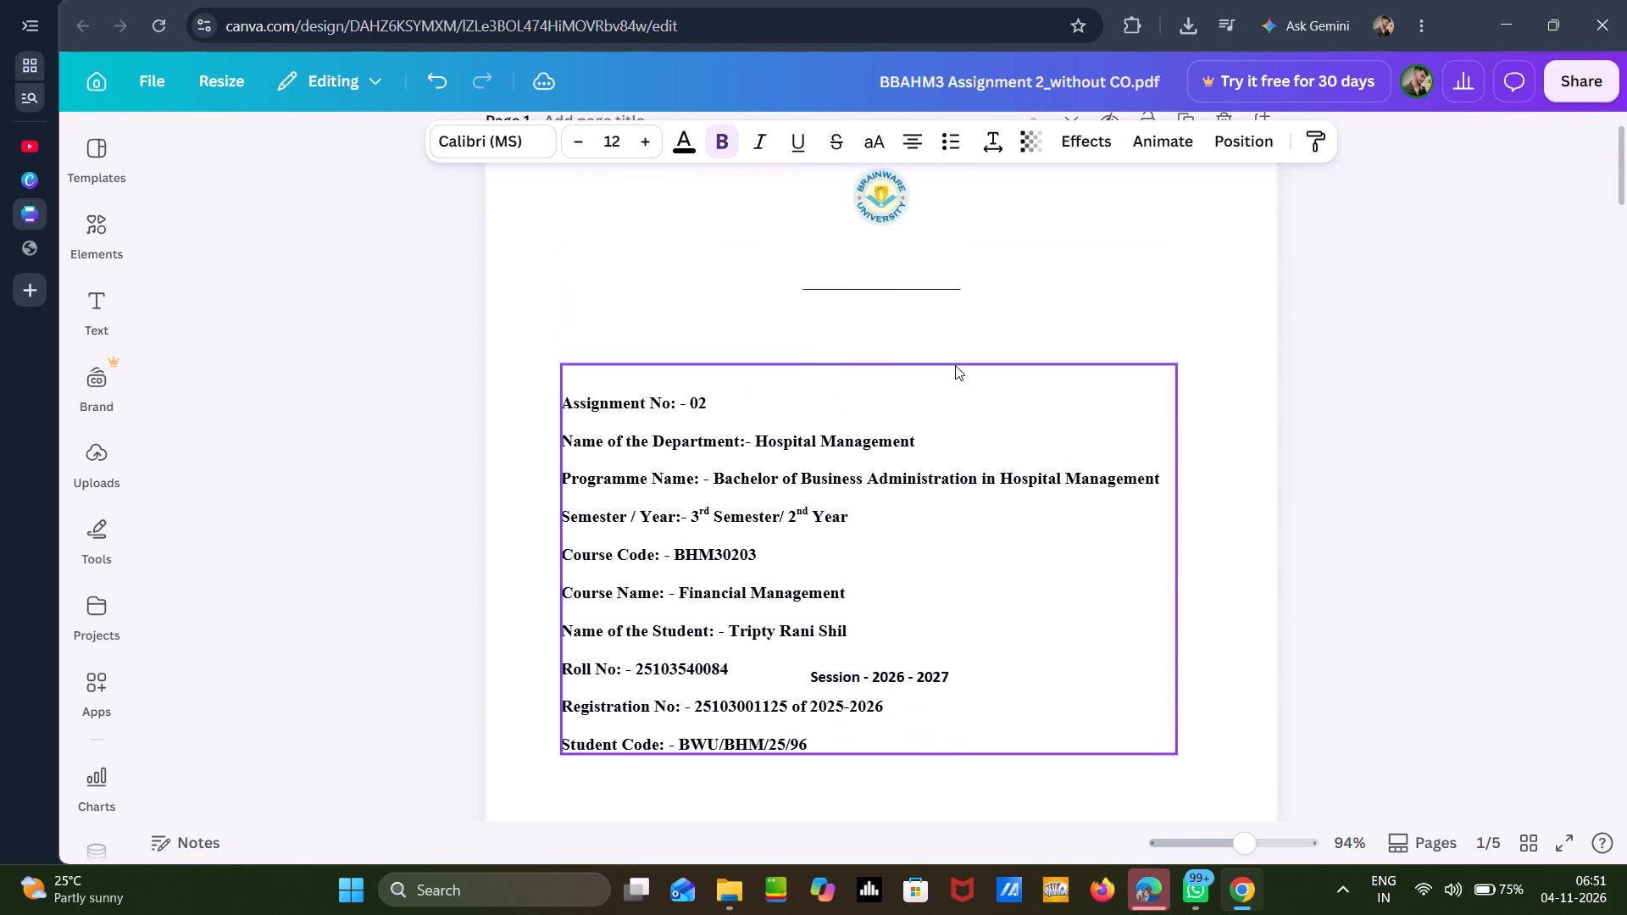
scroll(955, 365, "up", 4)
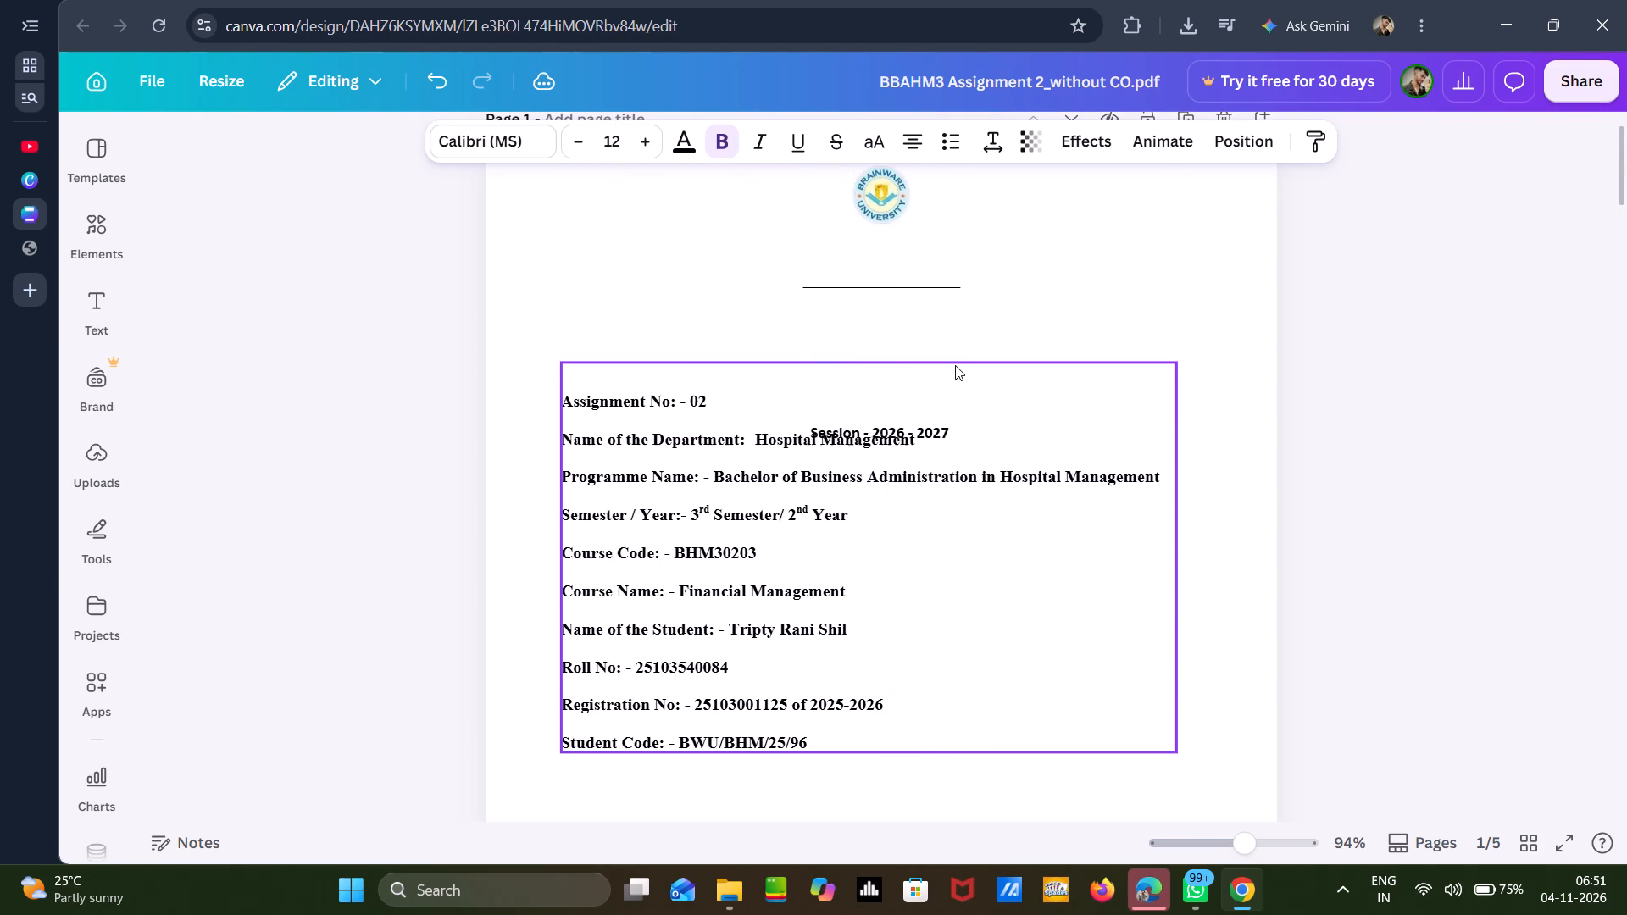
scroll(955, 365, "up", 2)
key("Up")
scroll(955, 365, "up", 1)
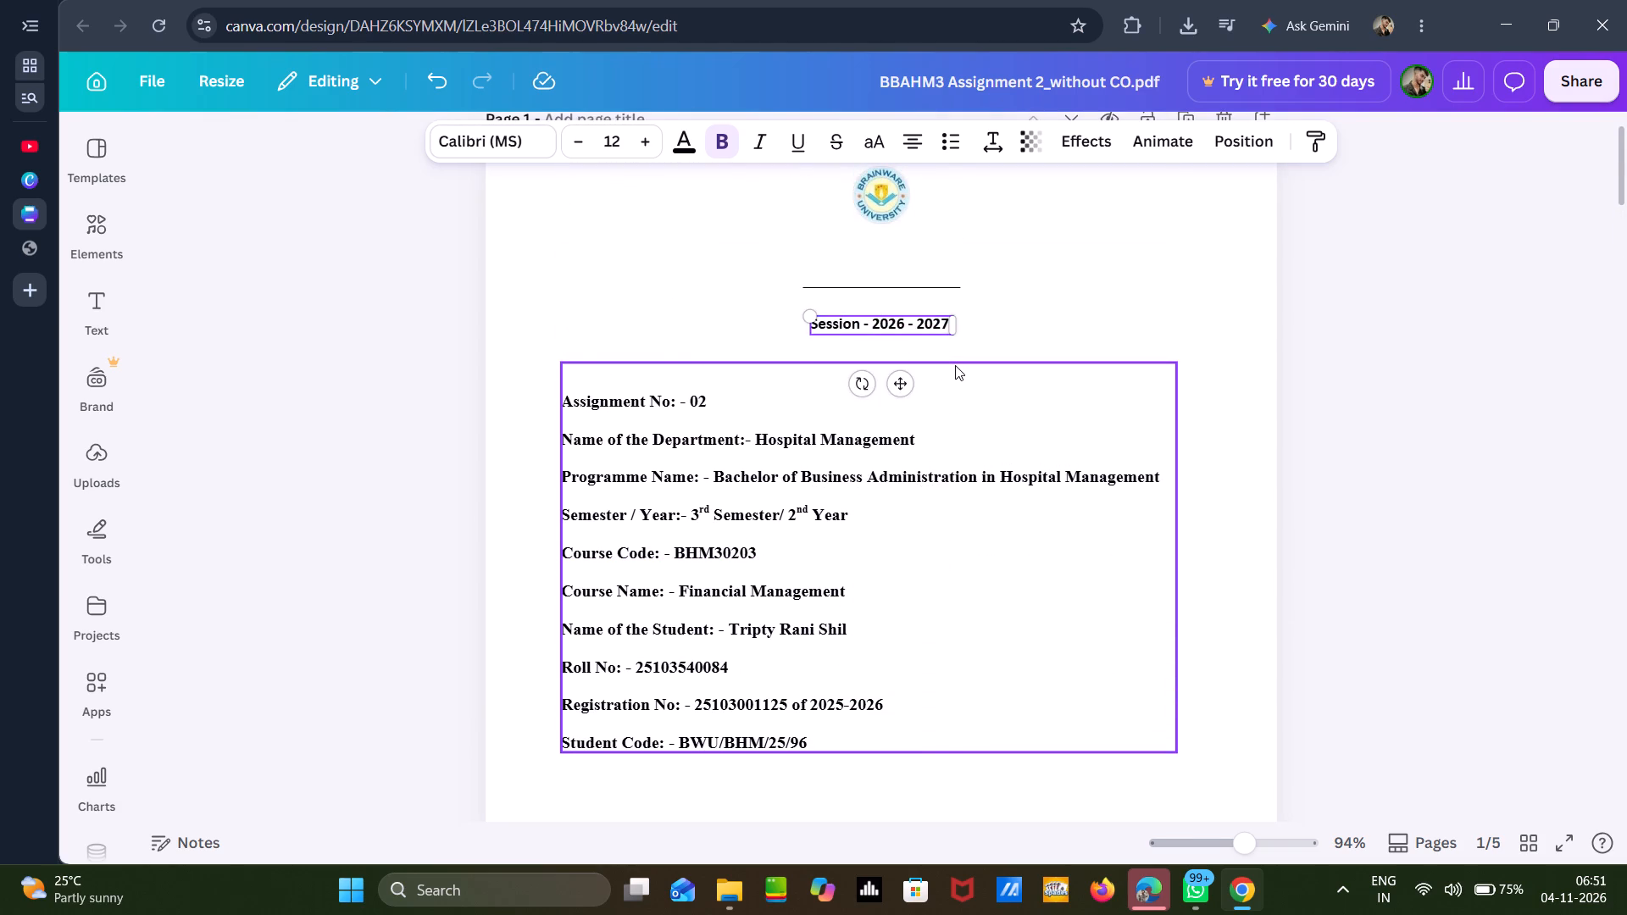
scroll(955, 365, "up", 1)
Move the pasted "BRAINWARE UNIVERSITY" on page 1 up into the header, just beneath the university logo.
scroll(955, 365, "down", 4)
scroll(911, 532, "up", 2)
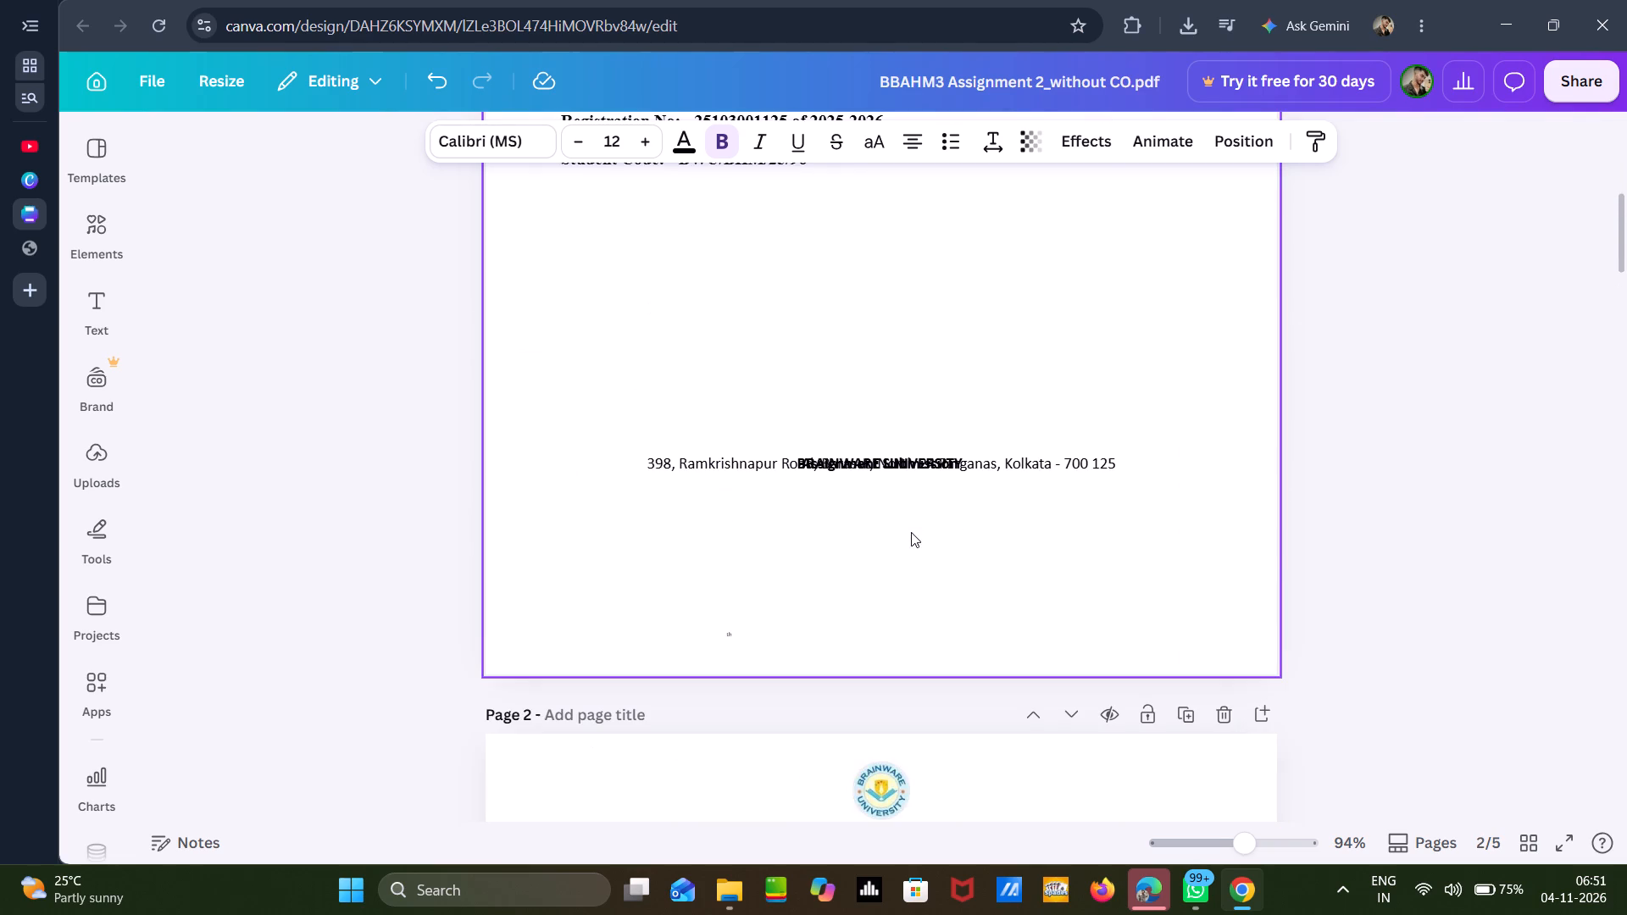
left_click(865, 455)
key("Up")
key("Up")
key("Up")
key("Up")
key("Up")
key("Up")
key("Up")
key("Up")
key("Up")
key("Up")
key("Up")
key("Up")
key("Up")
key("Up")
key("Up")
key("Up")
key("Up")
key("Up")
key("Up")
key("Up")
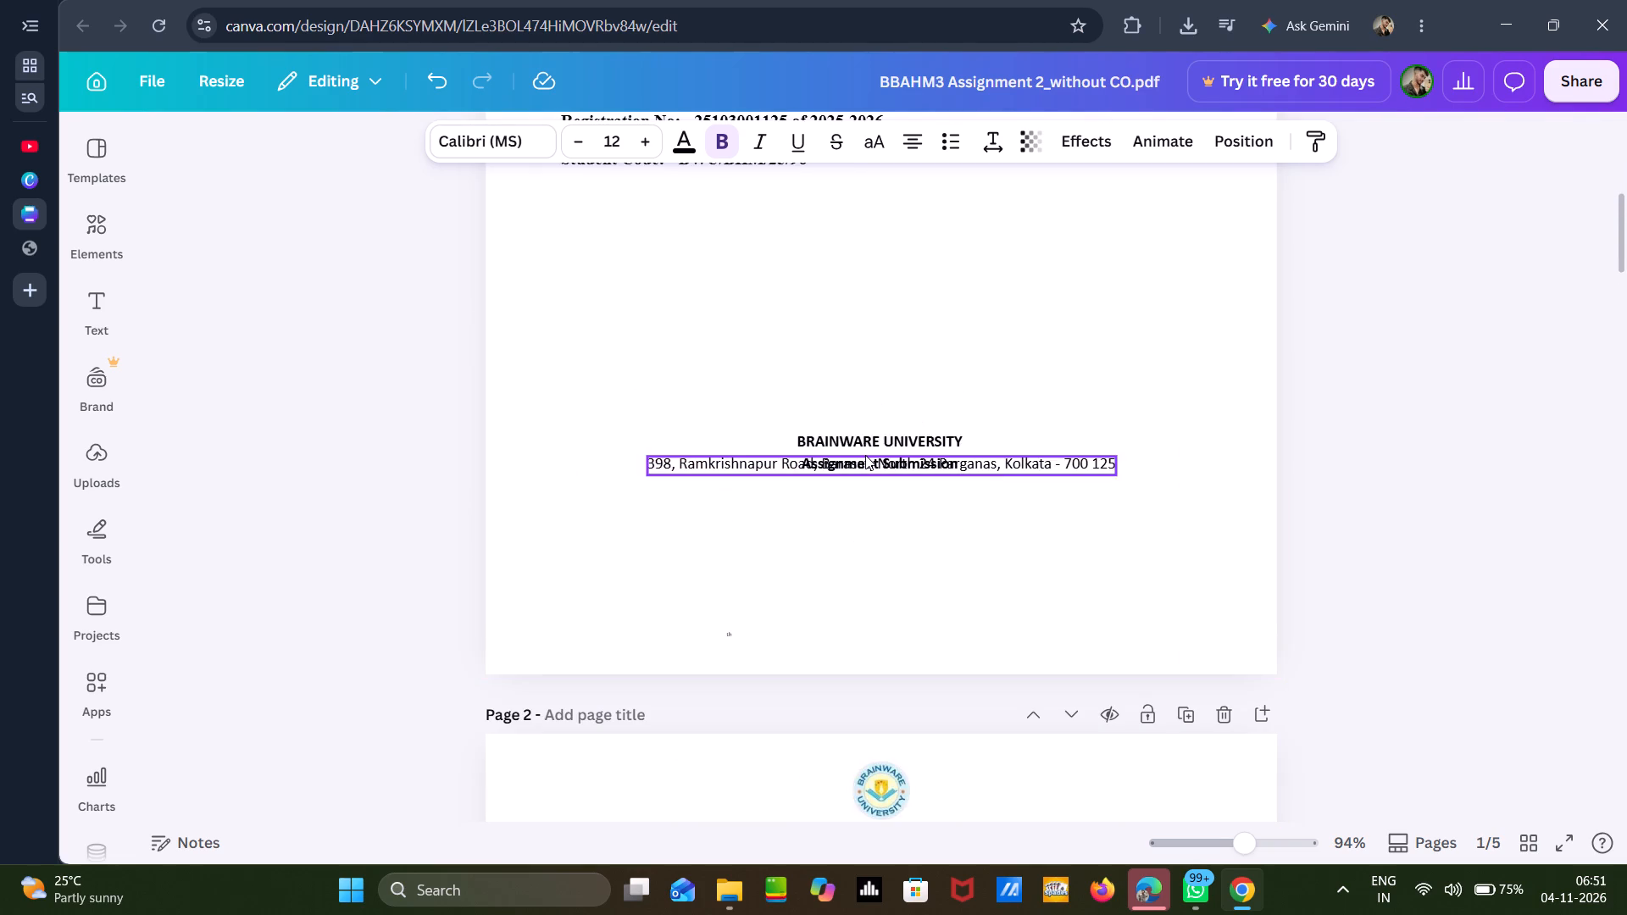
scroll(865, 455, "up", 3)
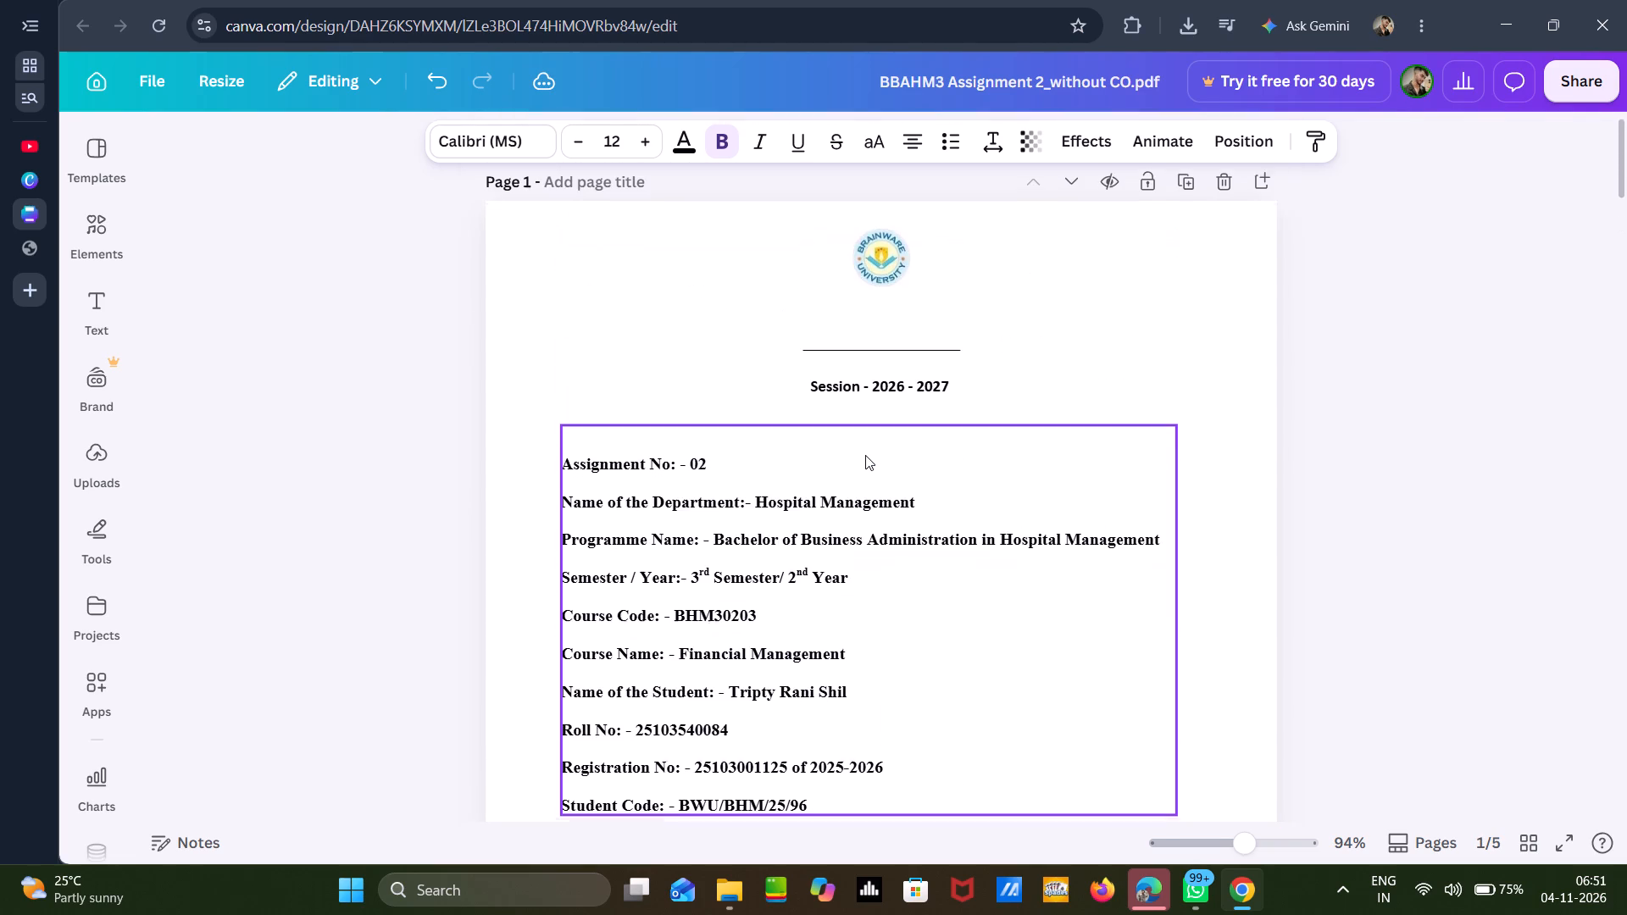
scroll(865, 455, "up", 2)
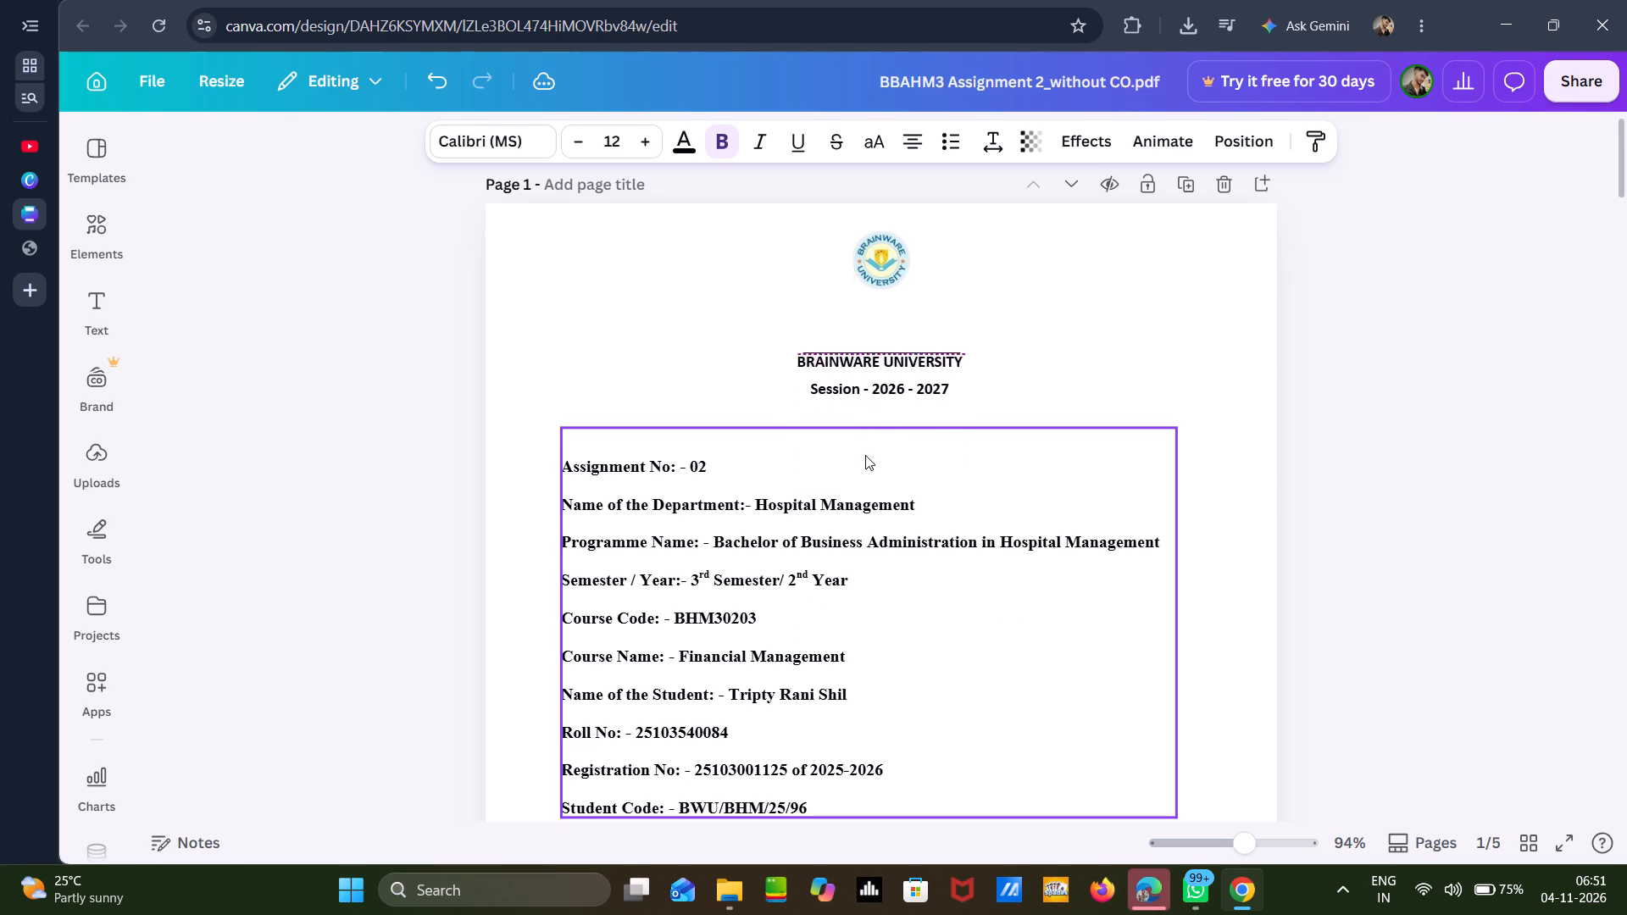
key("Up")
key("Up")
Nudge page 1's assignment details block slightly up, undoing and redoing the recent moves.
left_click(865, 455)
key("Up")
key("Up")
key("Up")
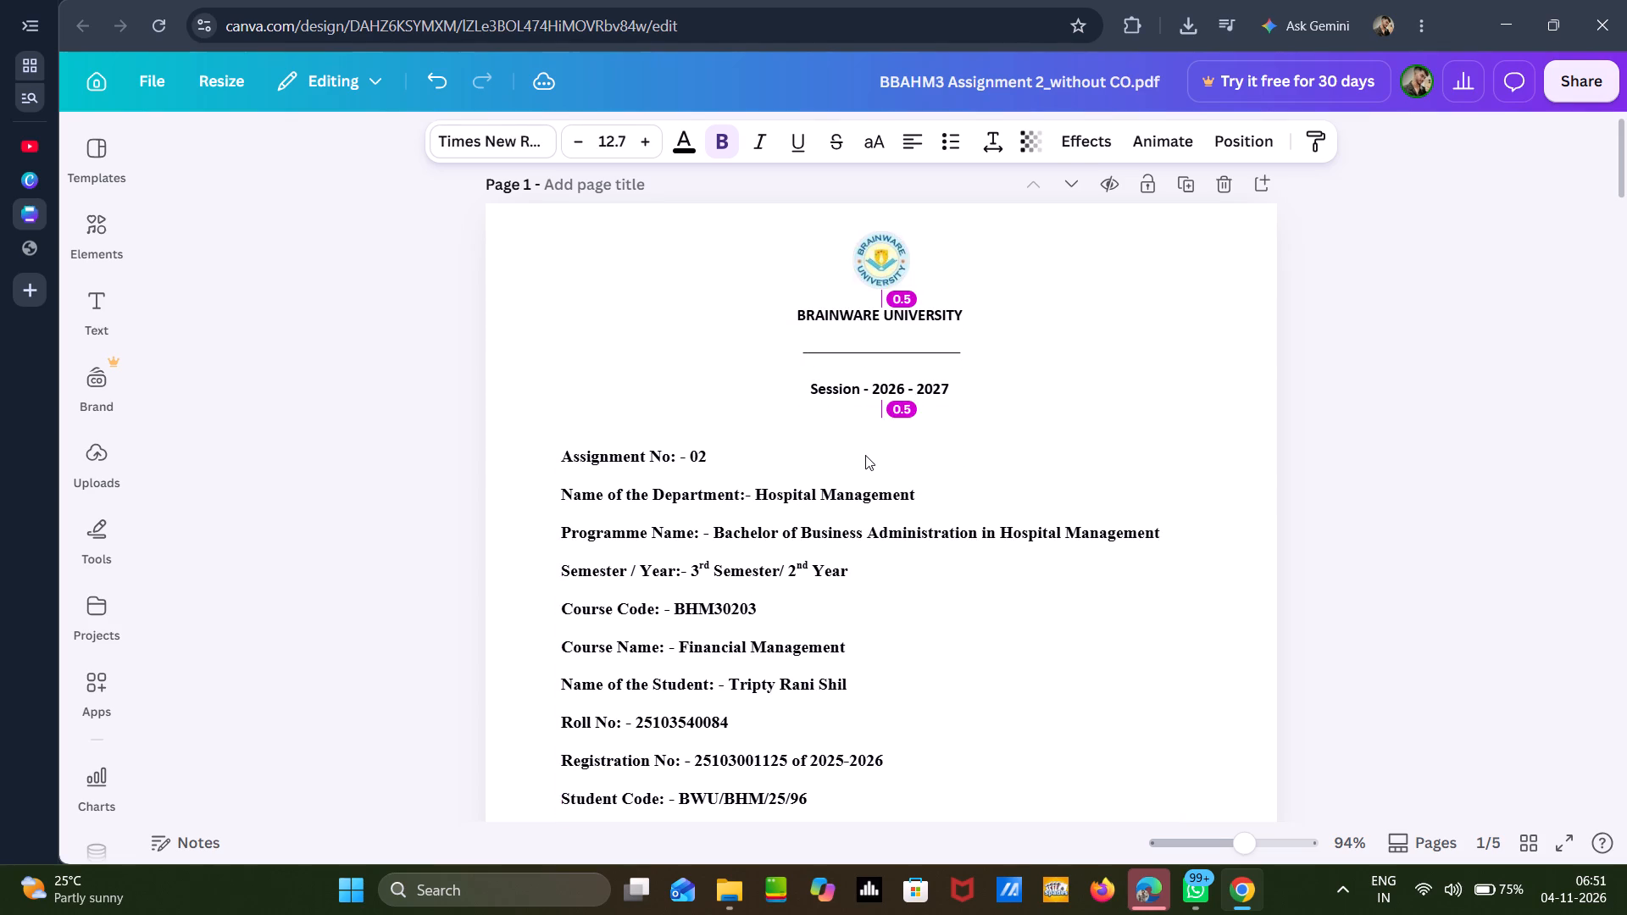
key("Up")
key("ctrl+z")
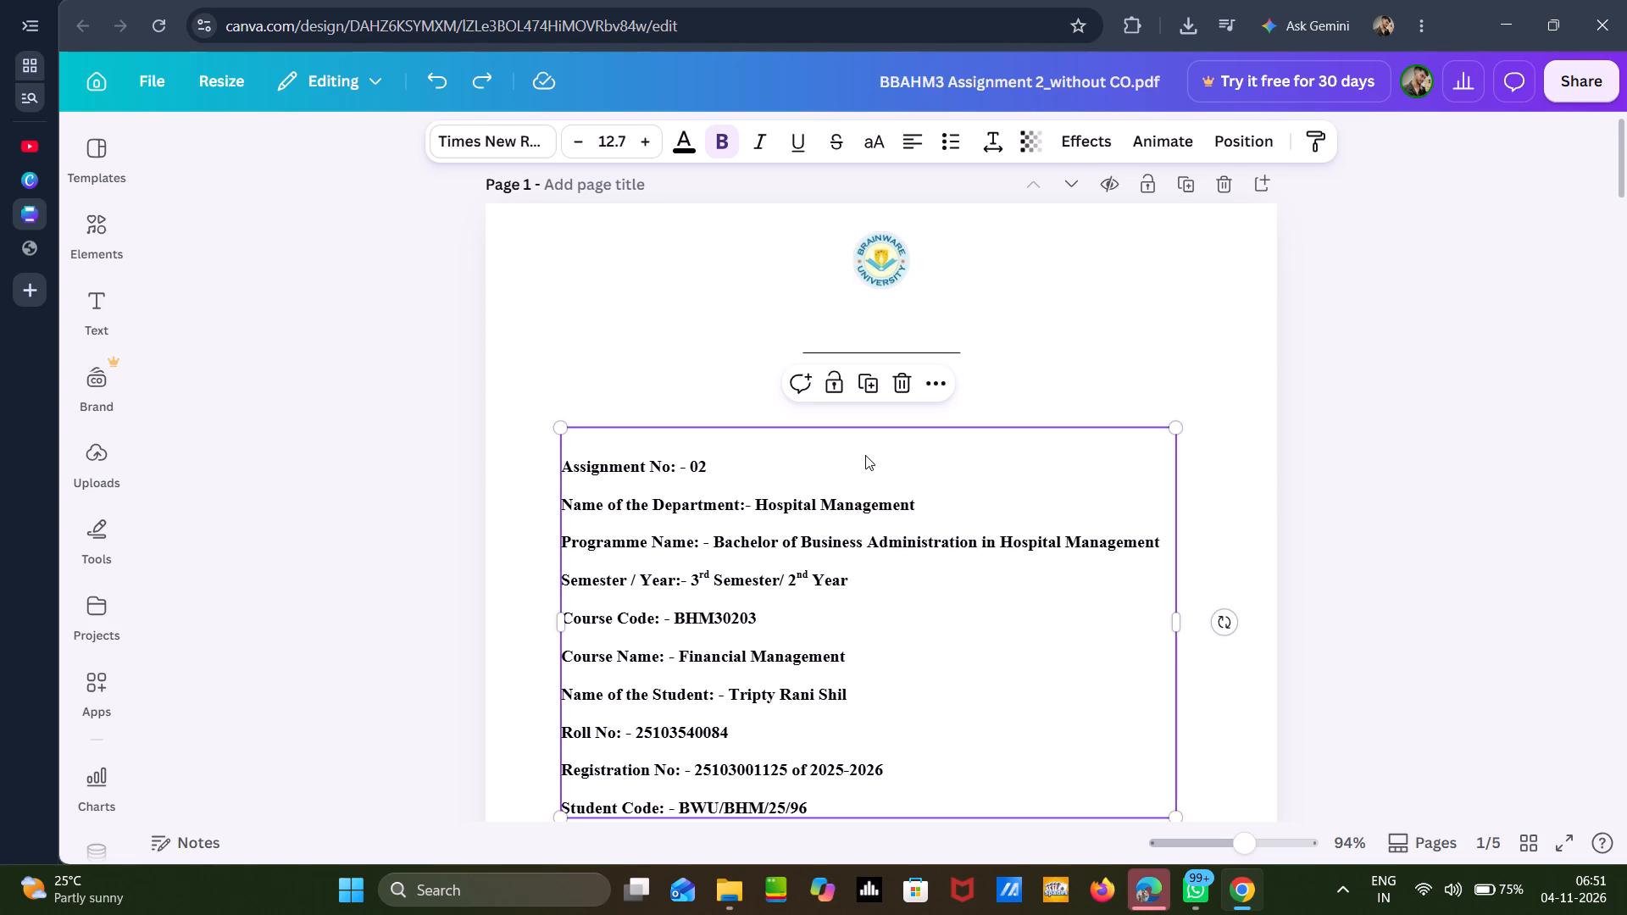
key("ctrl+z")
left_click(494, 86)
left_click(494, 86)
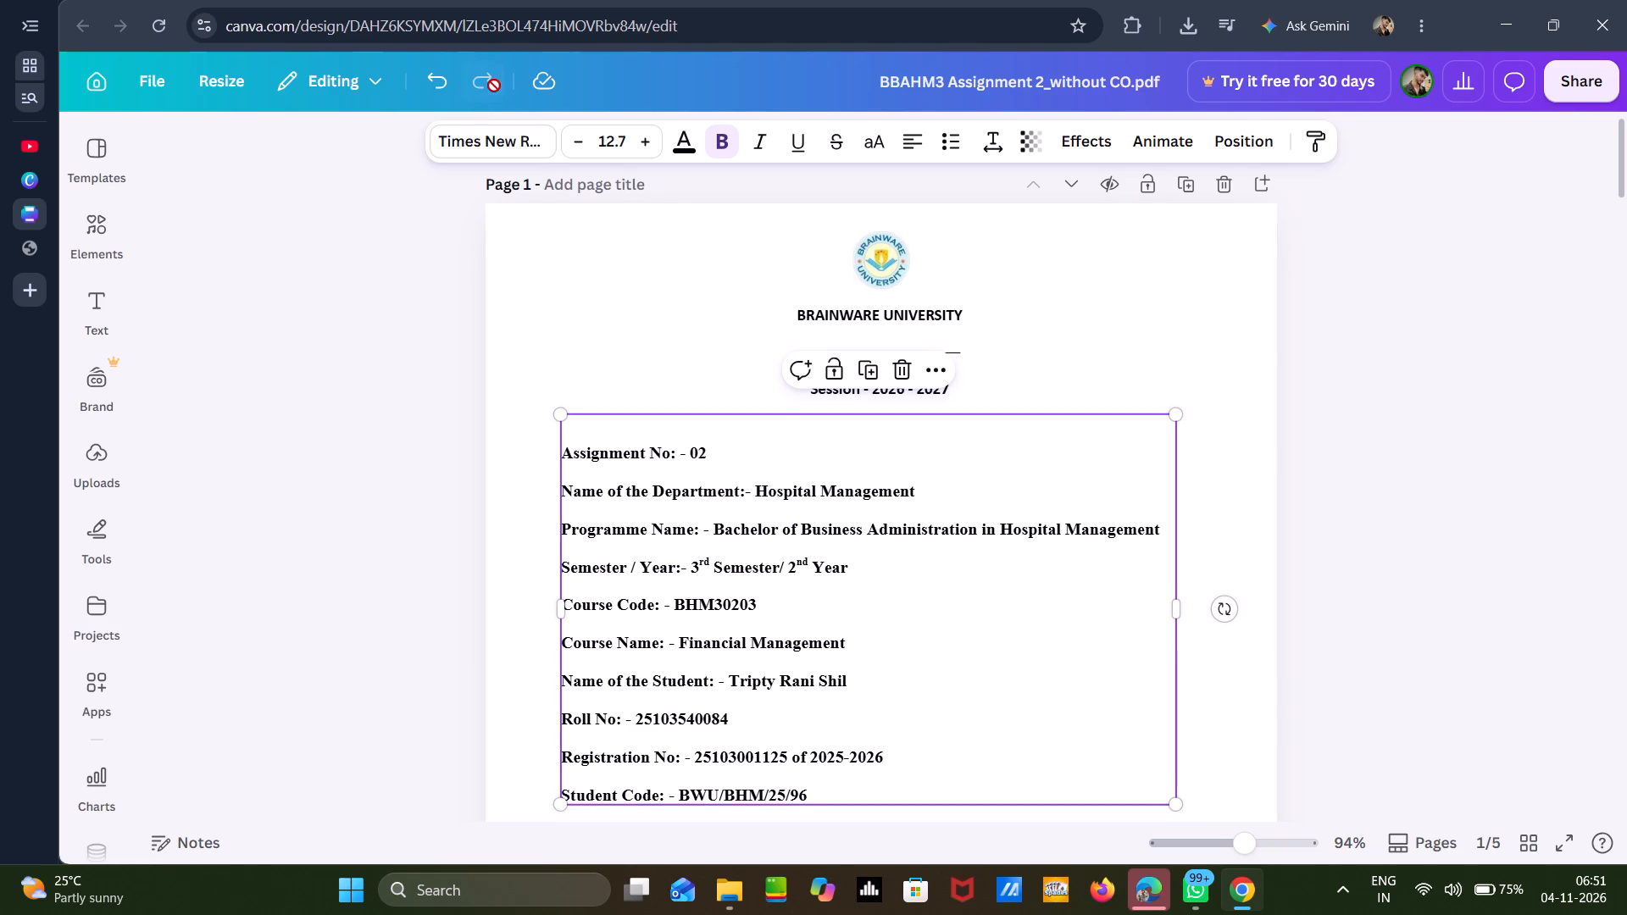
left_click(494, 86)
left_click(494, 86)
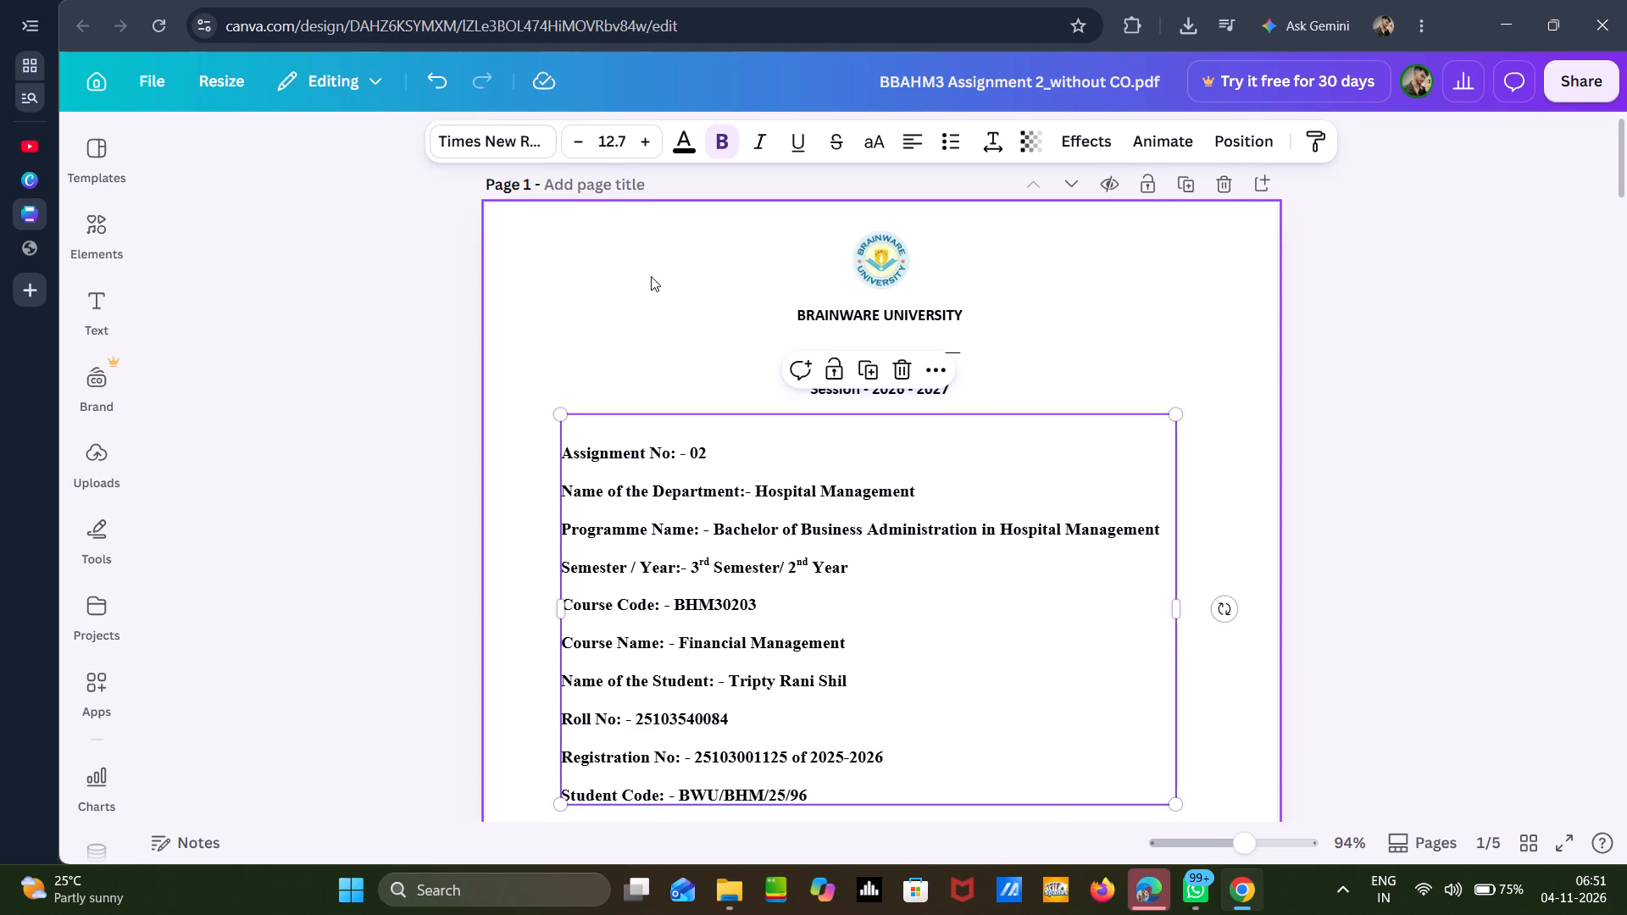
Move page 1's assignment details block back down to its earlier place below "Session - 2026 - 2027".
left_click(651, 276)
left_click(791, 459)
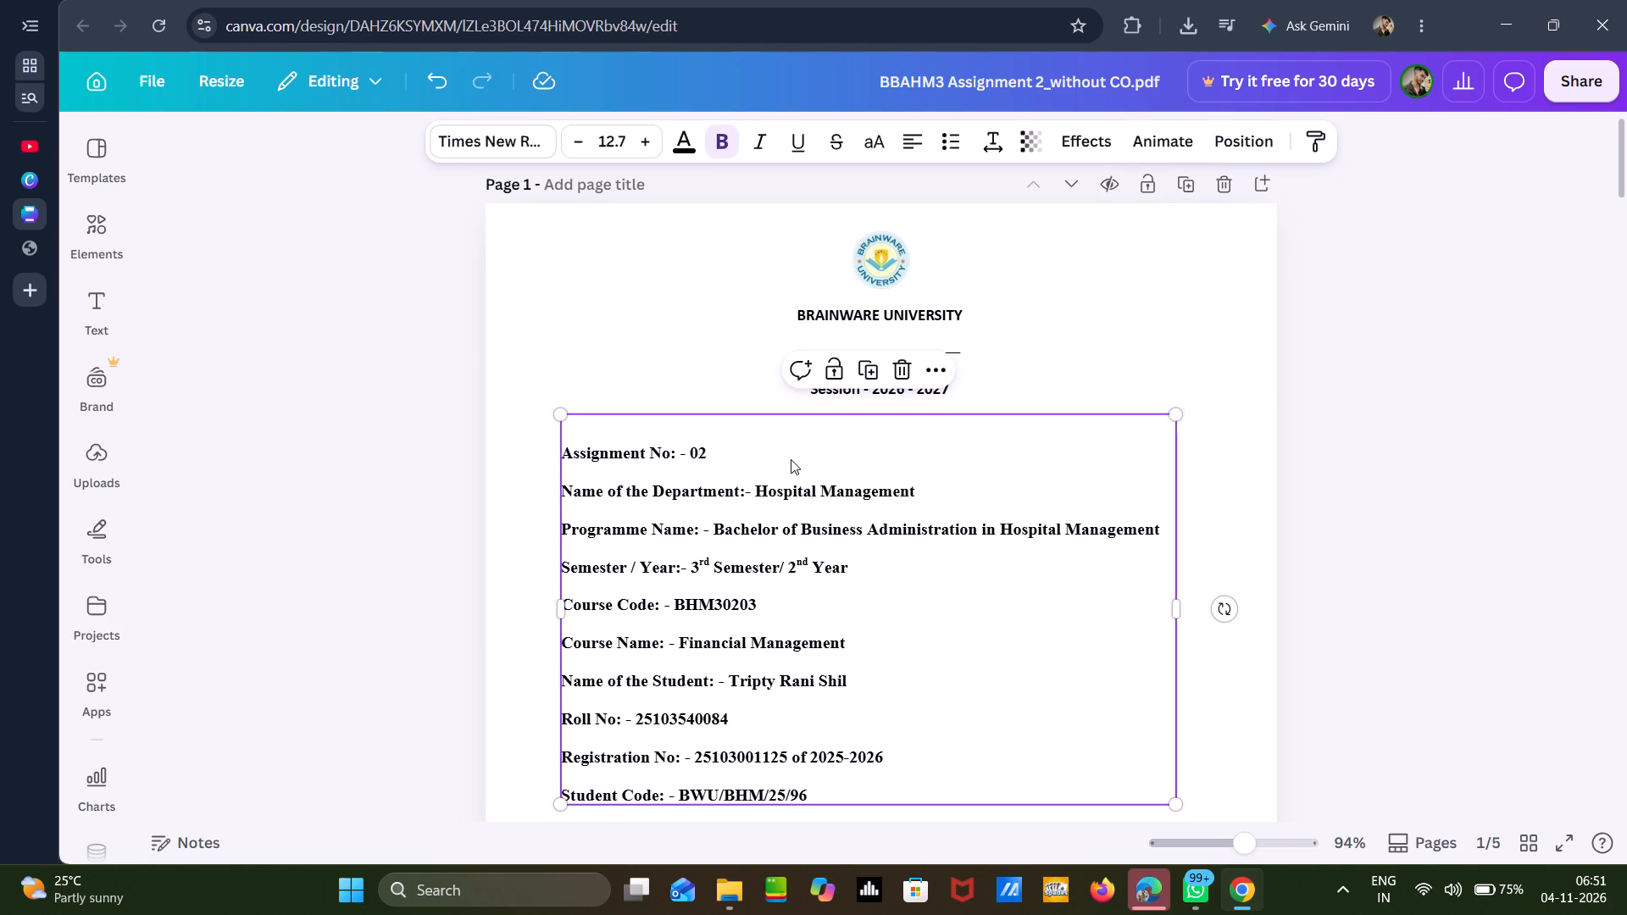
key("Down")
key("Down")
key("Down")
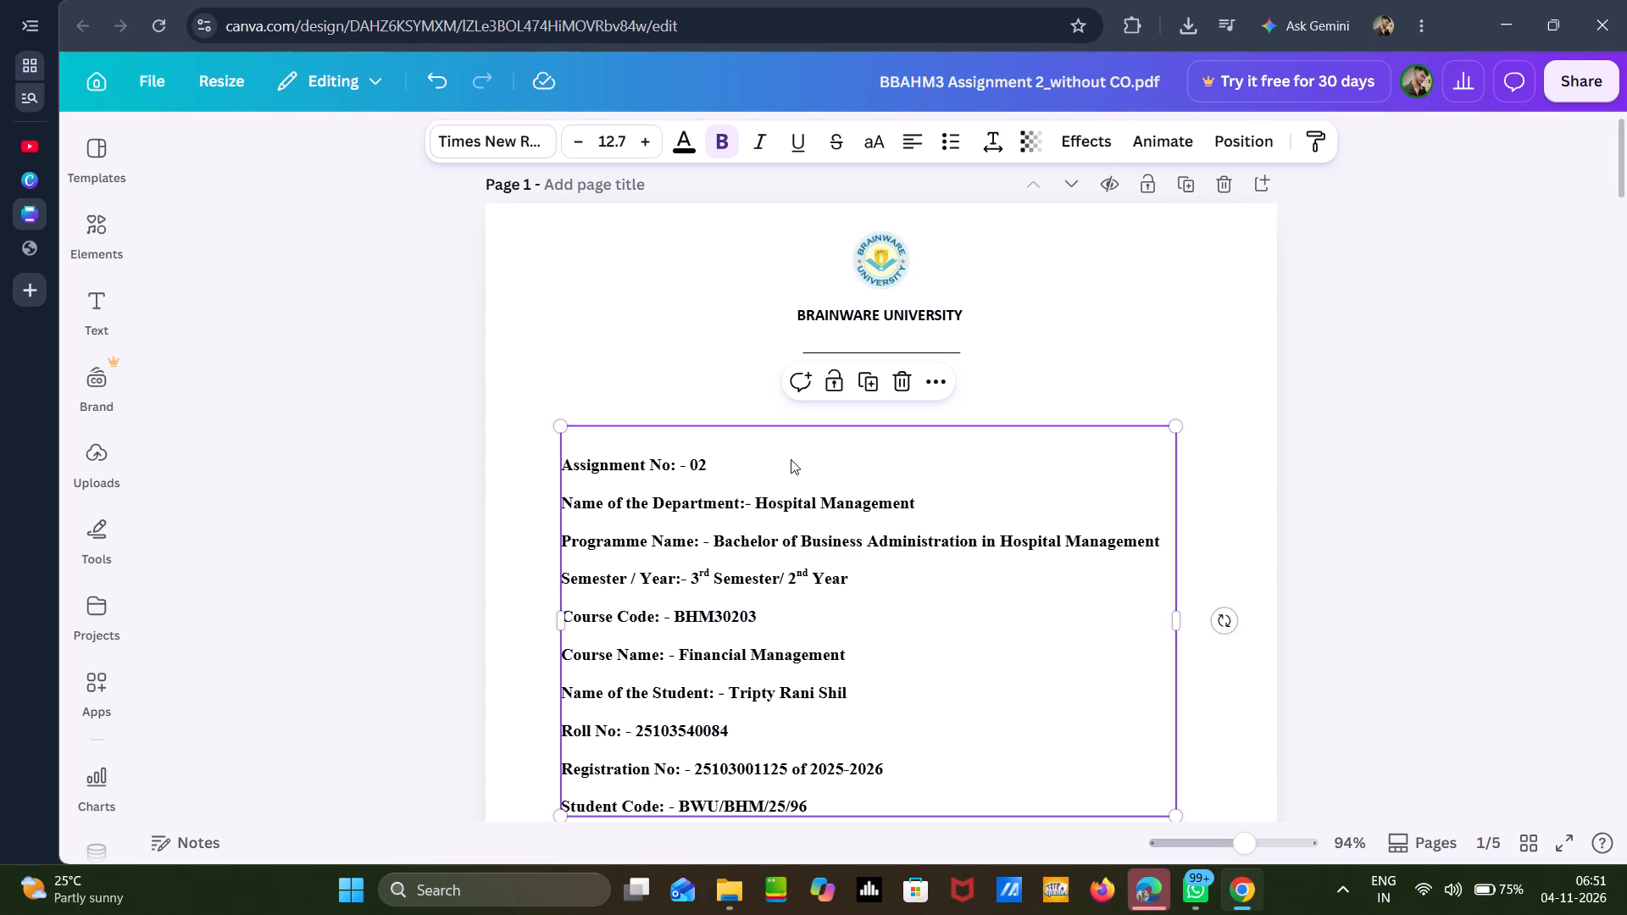
Move the pasted university address line on page 1 up into the header, between "BRAINWARE UNIVERSITY" and the horizontal line.
scroll(791, 459, "down", 1)
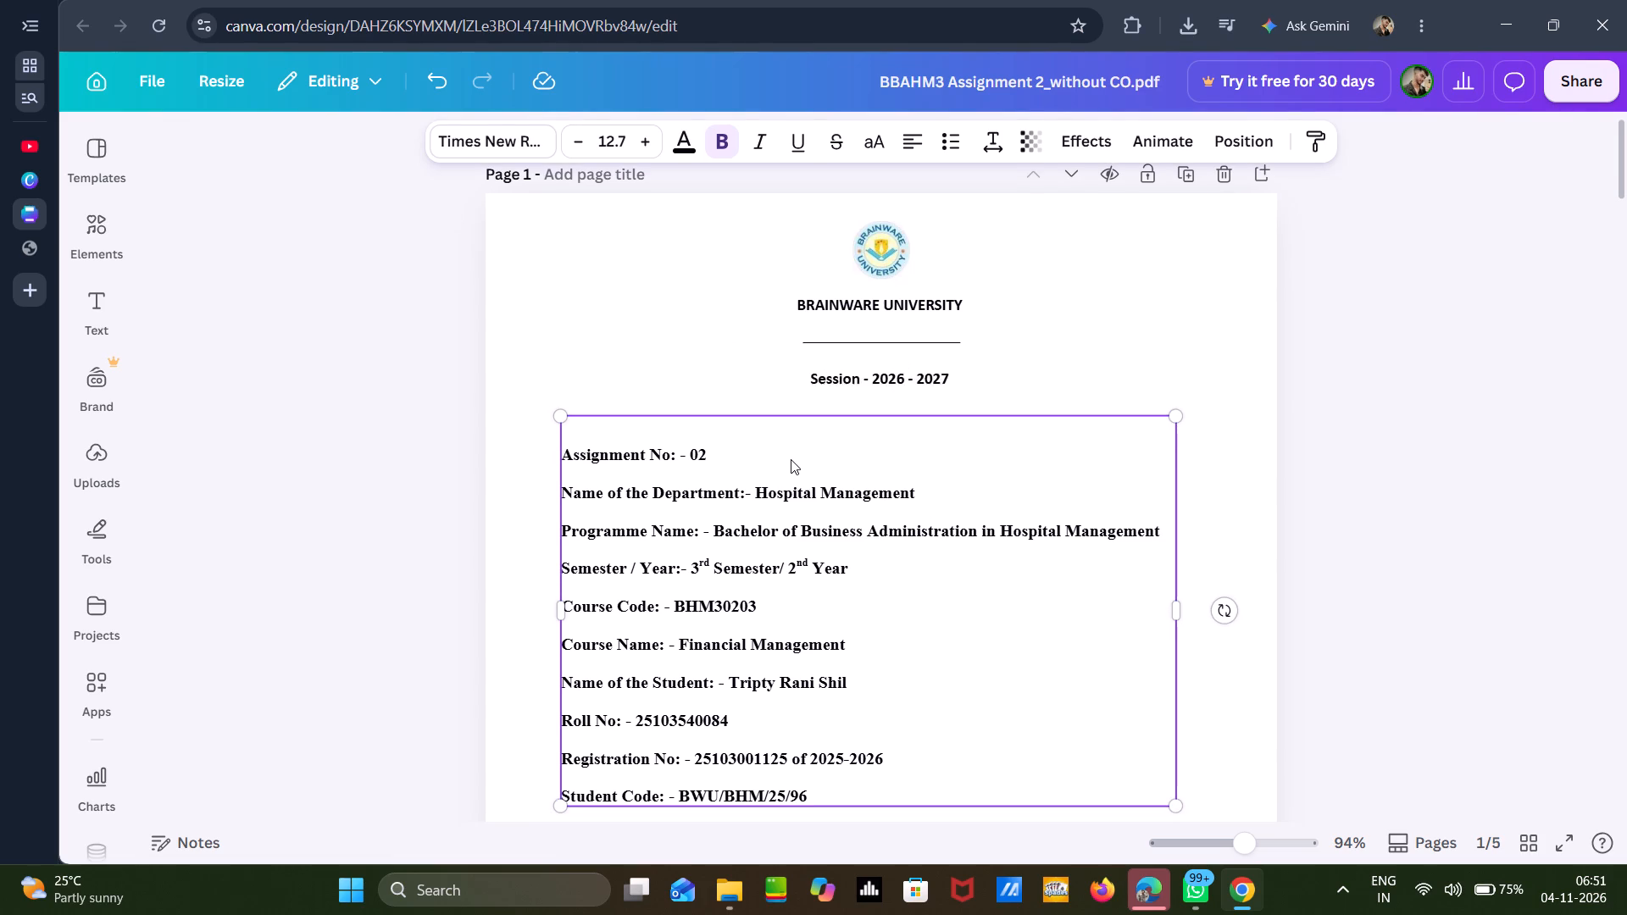
scroll(1216, 319, "down", 3)
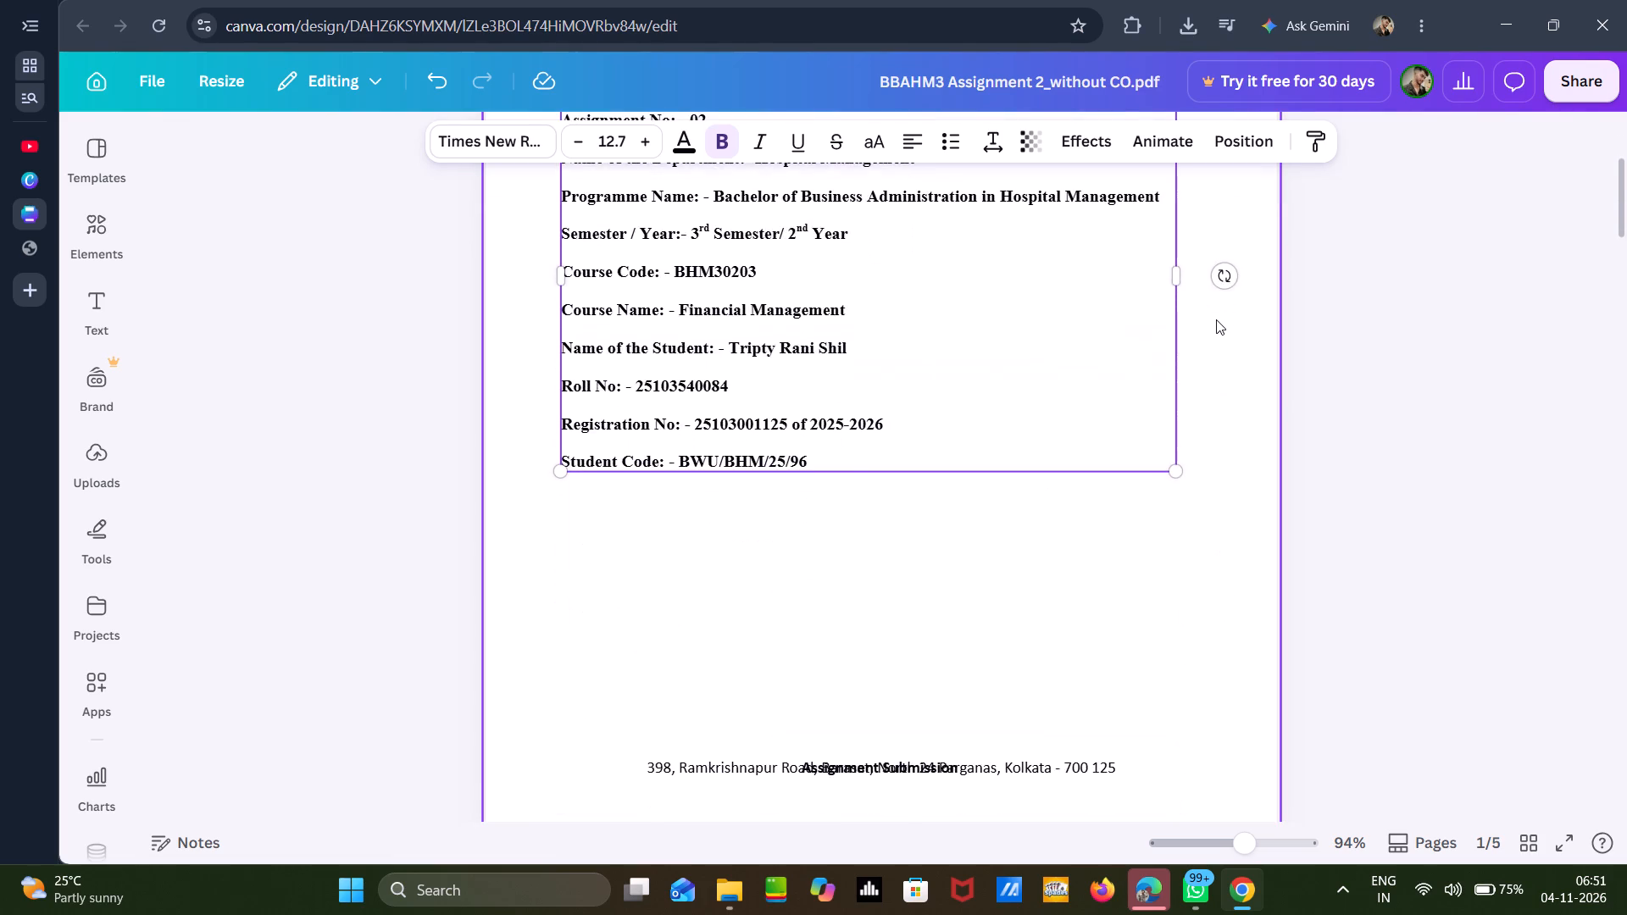
scroll(1216, 319, "down", 1)
left_click(1004, 487)
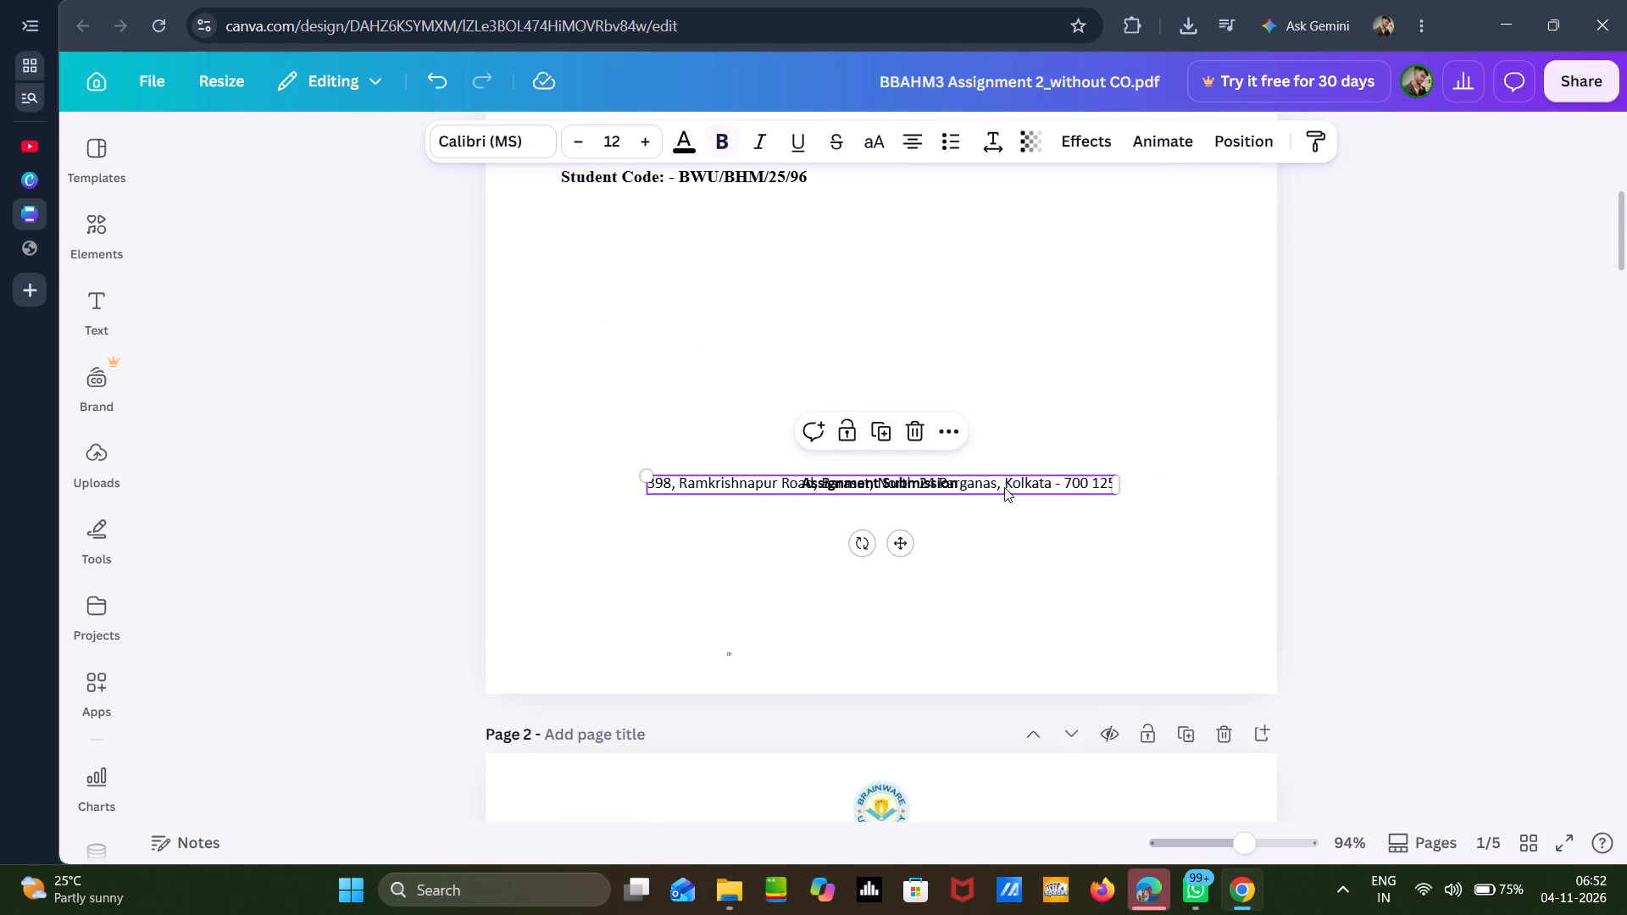
key("Up")
key("Up")
key("Up")
key("Up")
key("Up")
key("Up")
key("Up")
key("Up")
key("Up")
key("Up")
key("Up")
key("Up")
key("Up")
key("Up")
key("Up")
key("Up")
key("Up")
key("Up")
key("Up")
key("Up")
scroll(1004, 487, "up", 3)
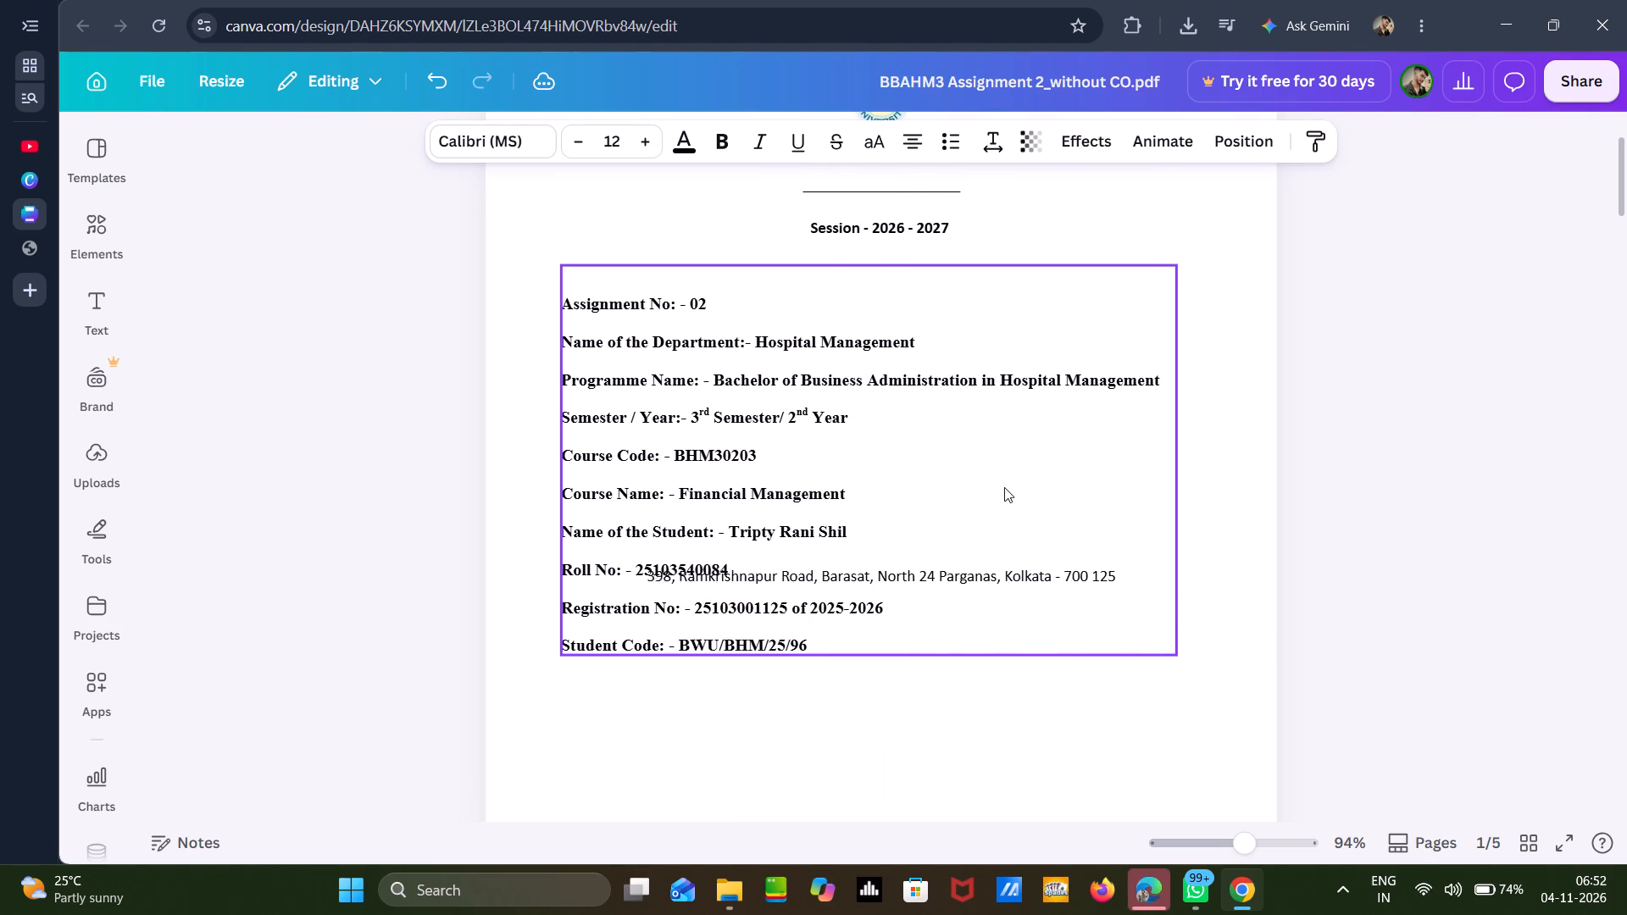
scroll(1004, 487, "up", 1)
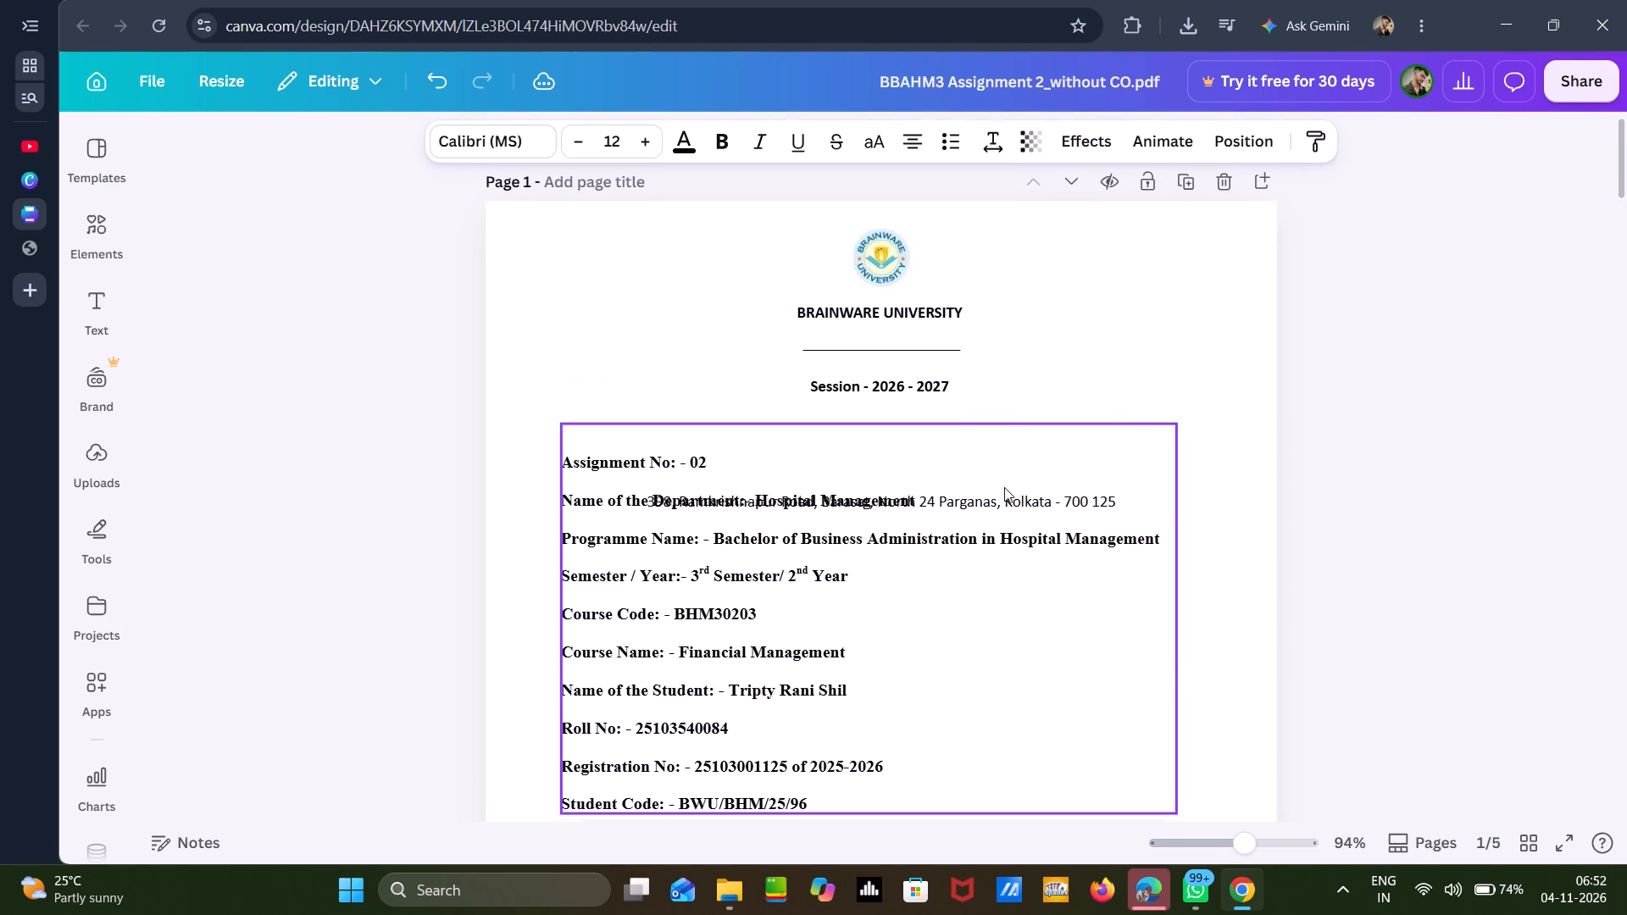
scroll(1004, 487, "up", 2)
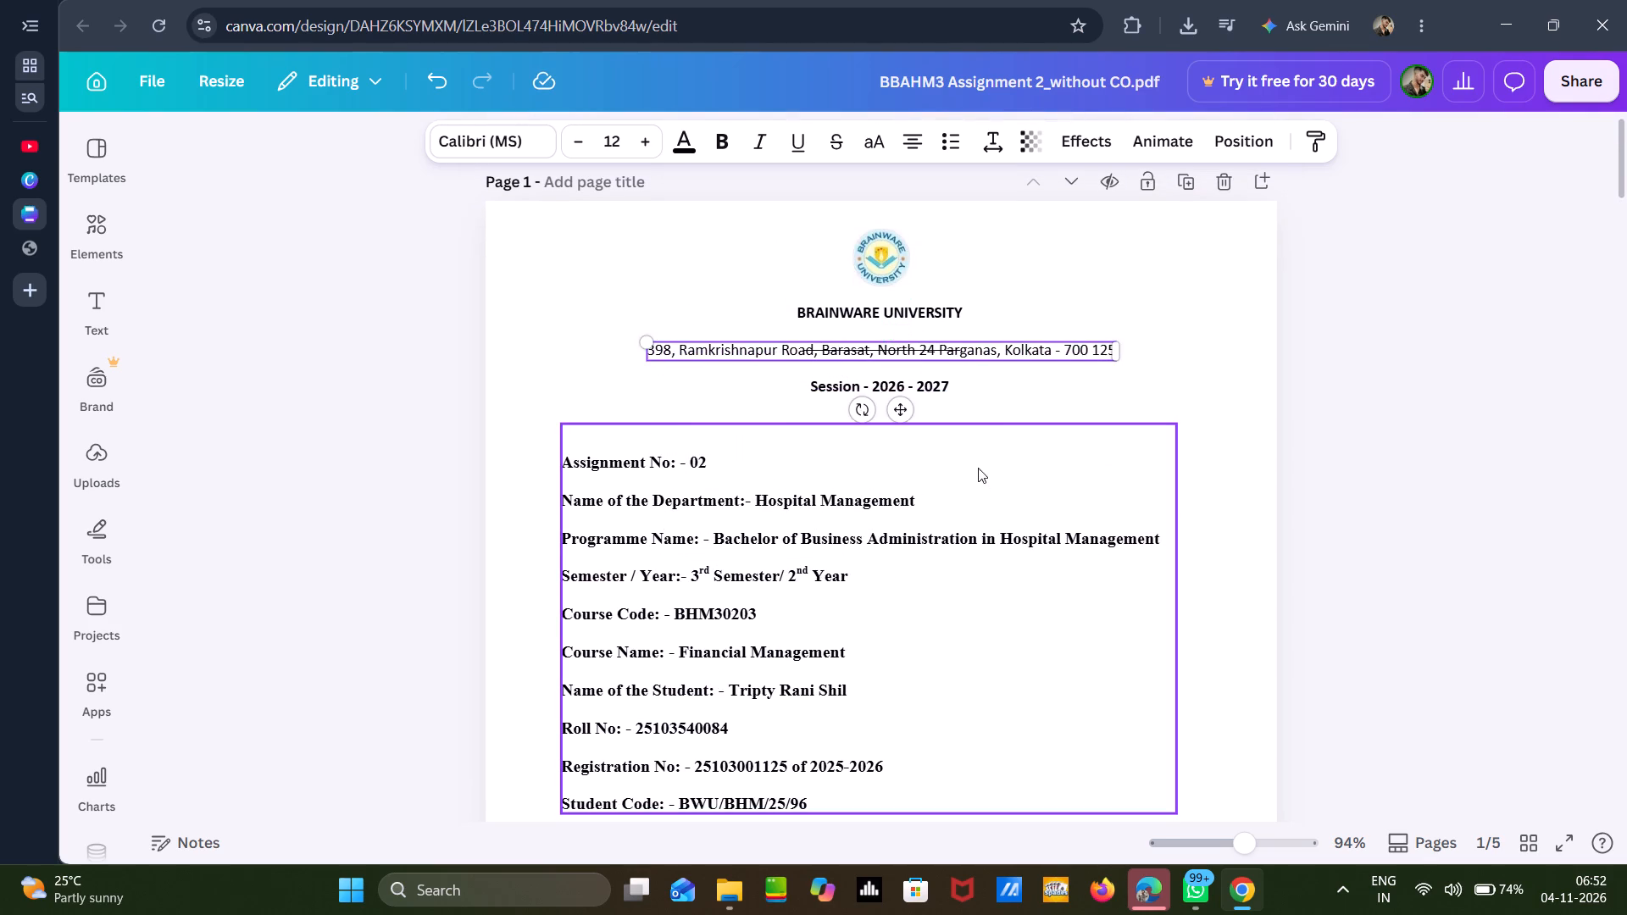
key("Up")
key("Up")
key("Up")
key("Up")
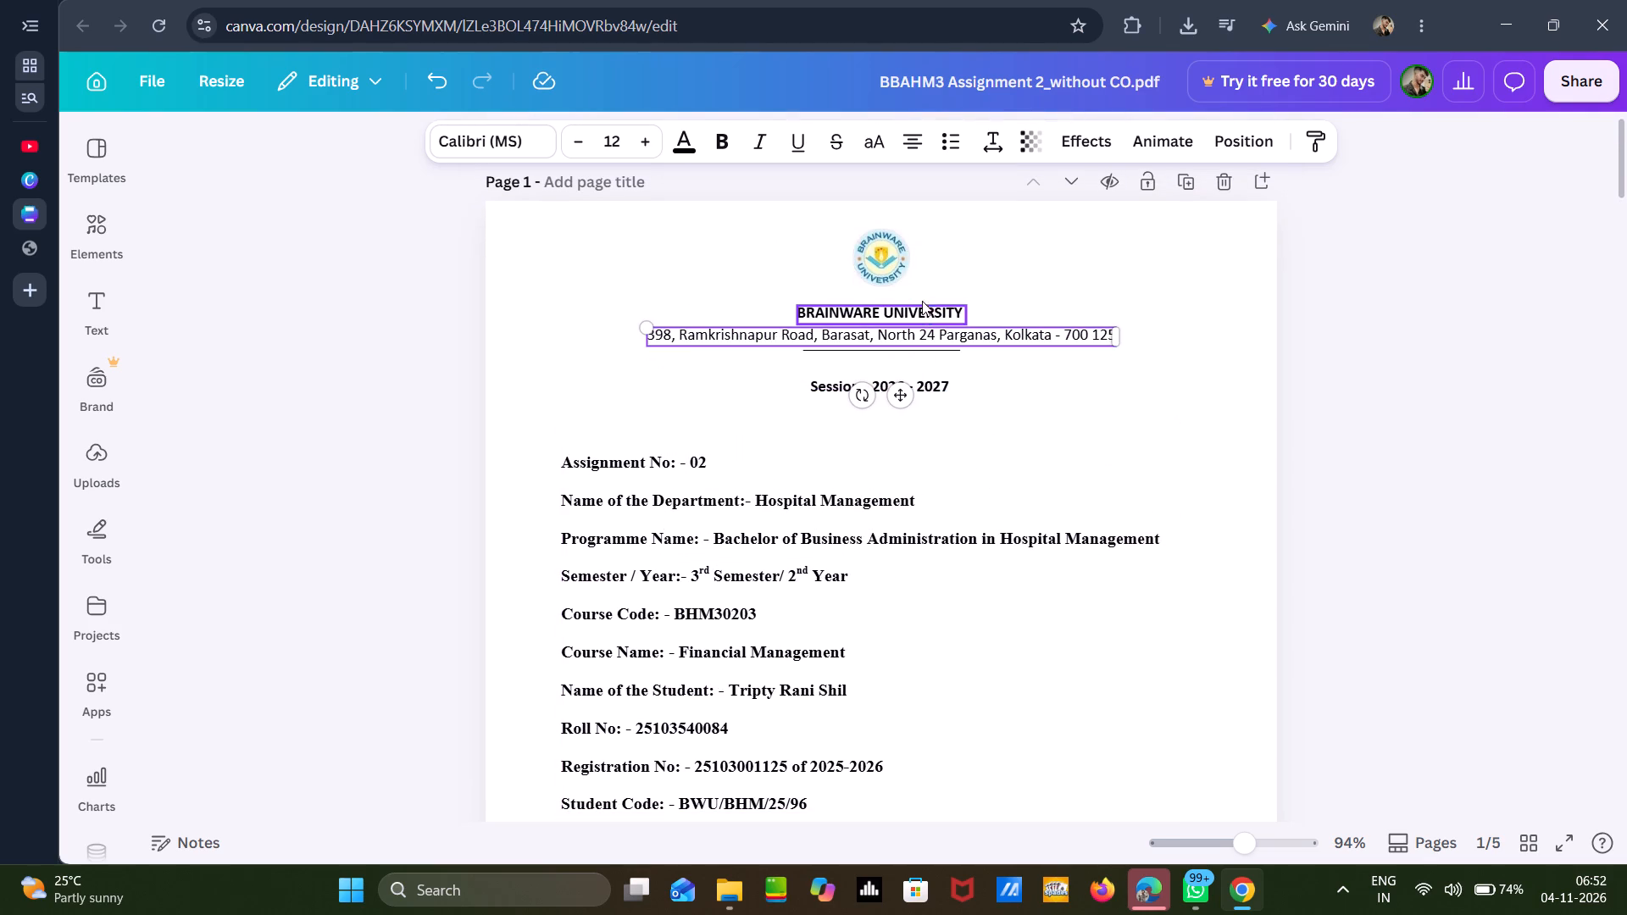
Nudge "BRAINWARE UNIVERSITY" on page 1 slightly up, closer to the university logo.
left_click(925, 305)
key("Up")
key("Up")
key("Up")
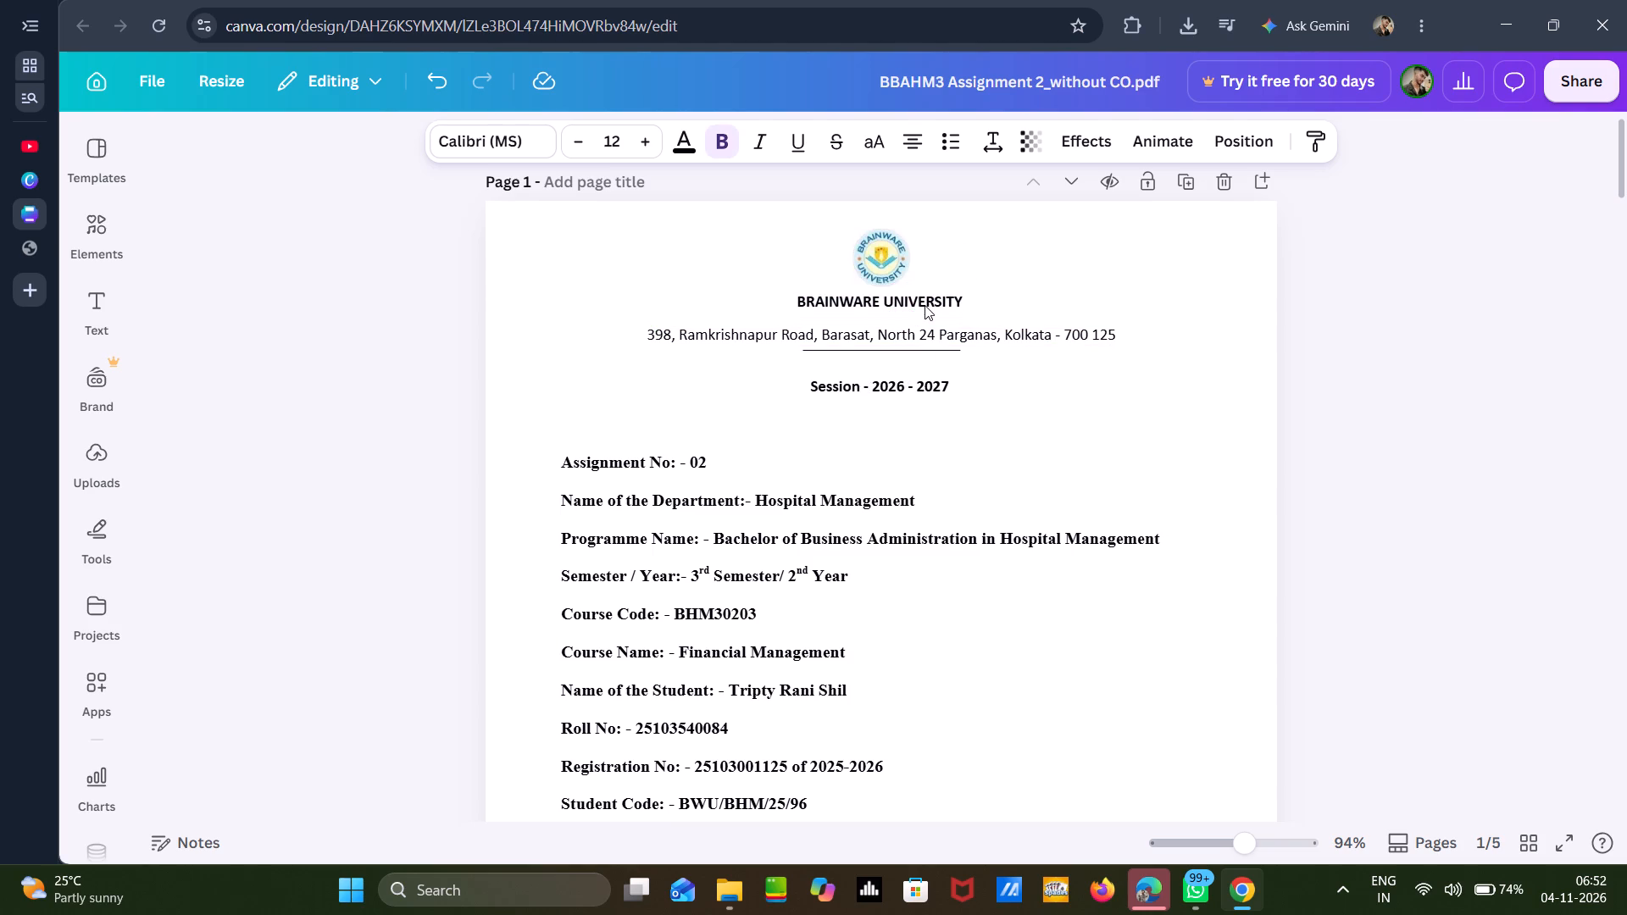
Nudge the address line on page 1 up until it sits directly beneath "BRAINWARE UNIVERSITY".
left_click(929, 325)
key("Up")
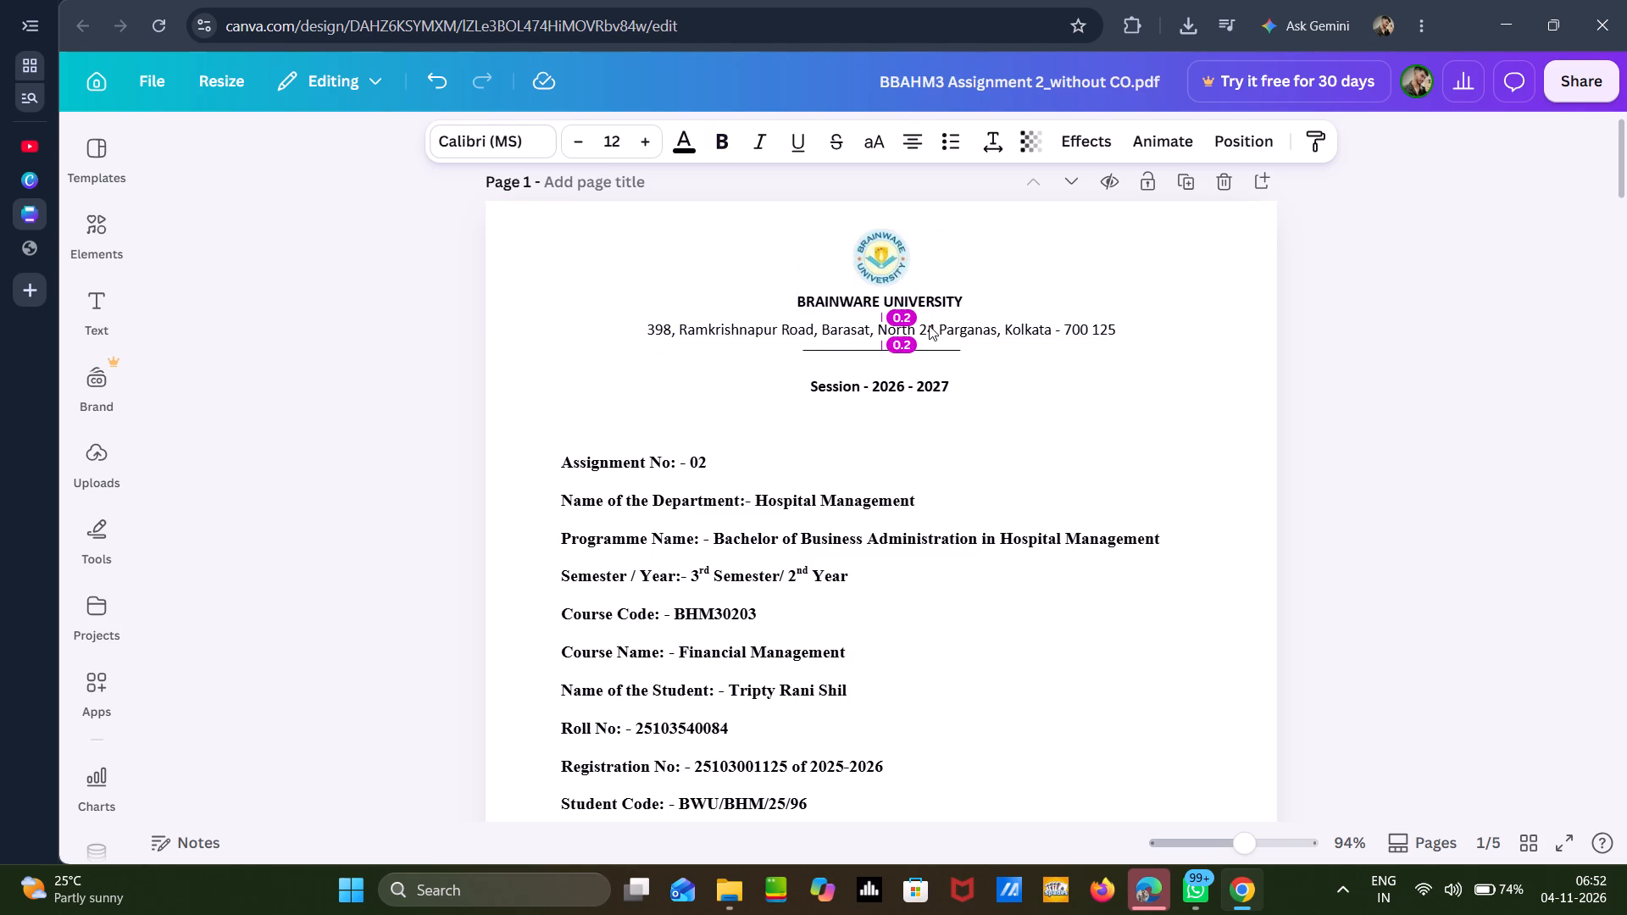
key("Up")
key("Up")
key("Up")
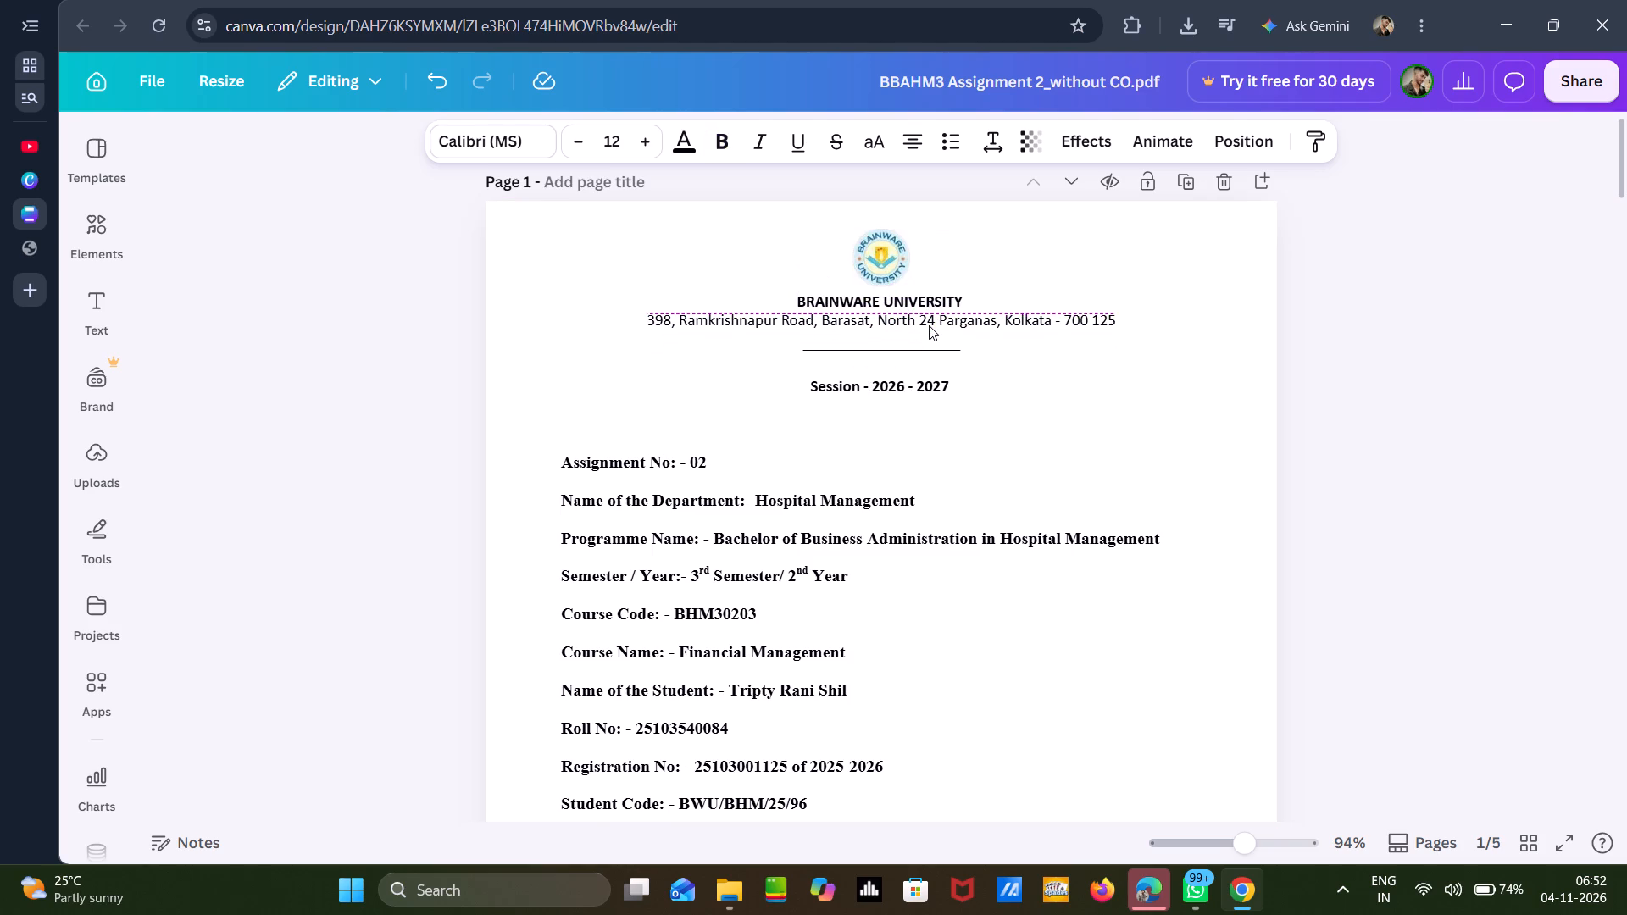
Move the pasted "Assignment Submission" on page 1 up into the header, between the address line and the horizontal line.
scroll(929, 325, "down", 6)
scroll(940, 380, "up", 2)
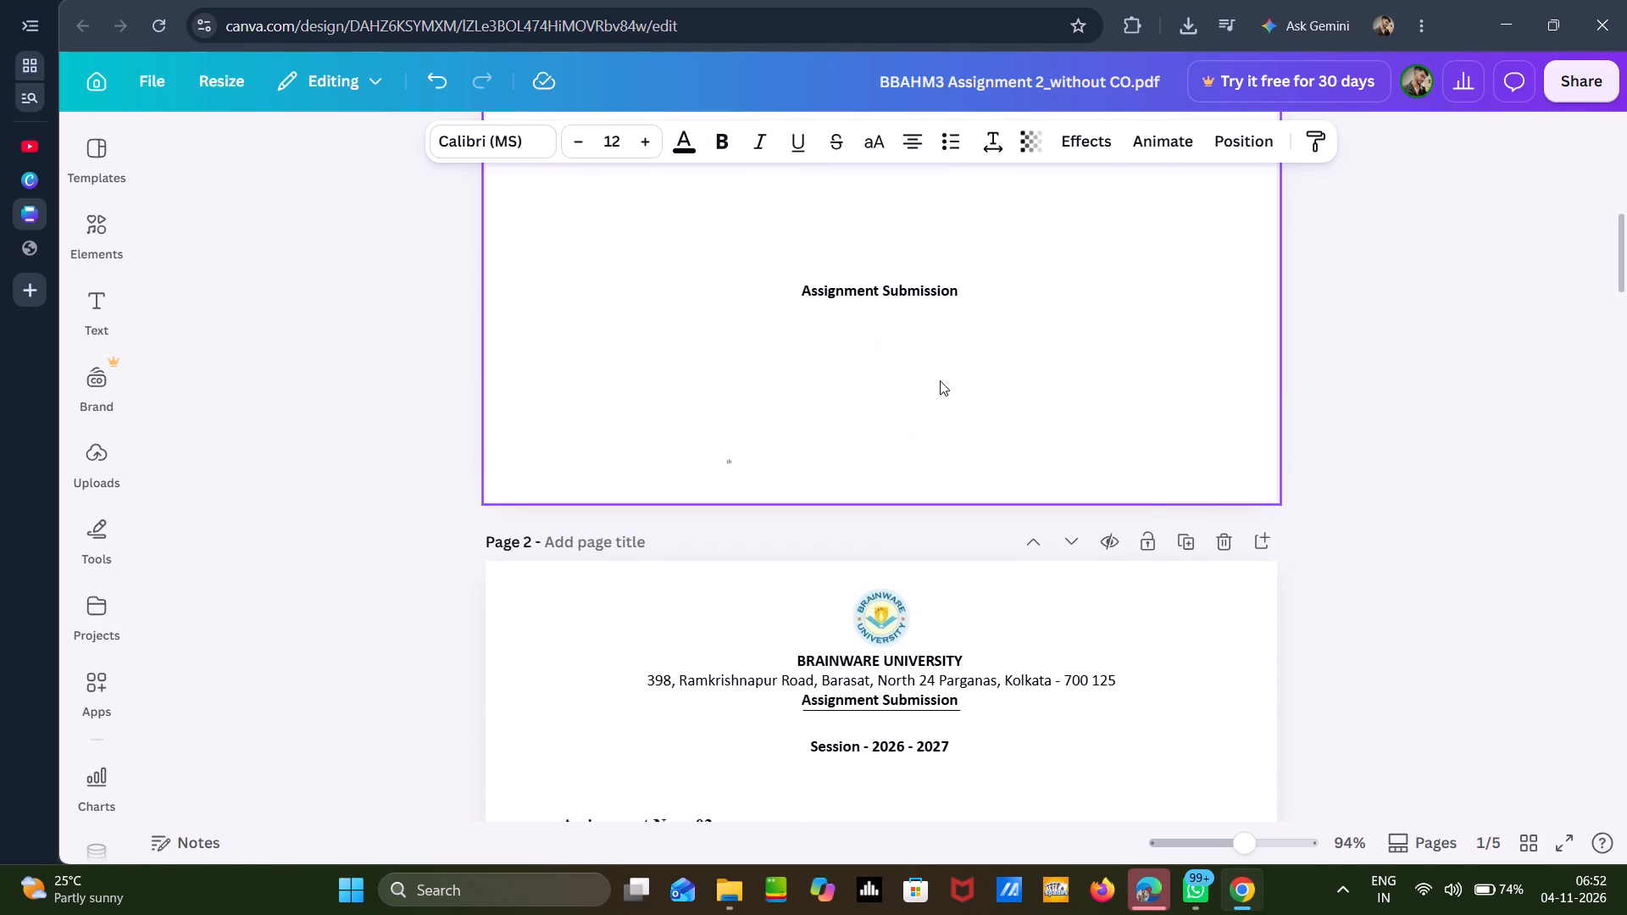
left_click(896, 291)
key("Up")
key("Up")
key("Up")
key("Up")
key("Up")
key("Up")
key("Up")
key("Up")
key("Up")
key("Up")
key("Up")
key("Up")
key("Up")
key("Up")
key("Up")
key("Up")
key("Up")
key("Up")
key("Up")
key("Up")
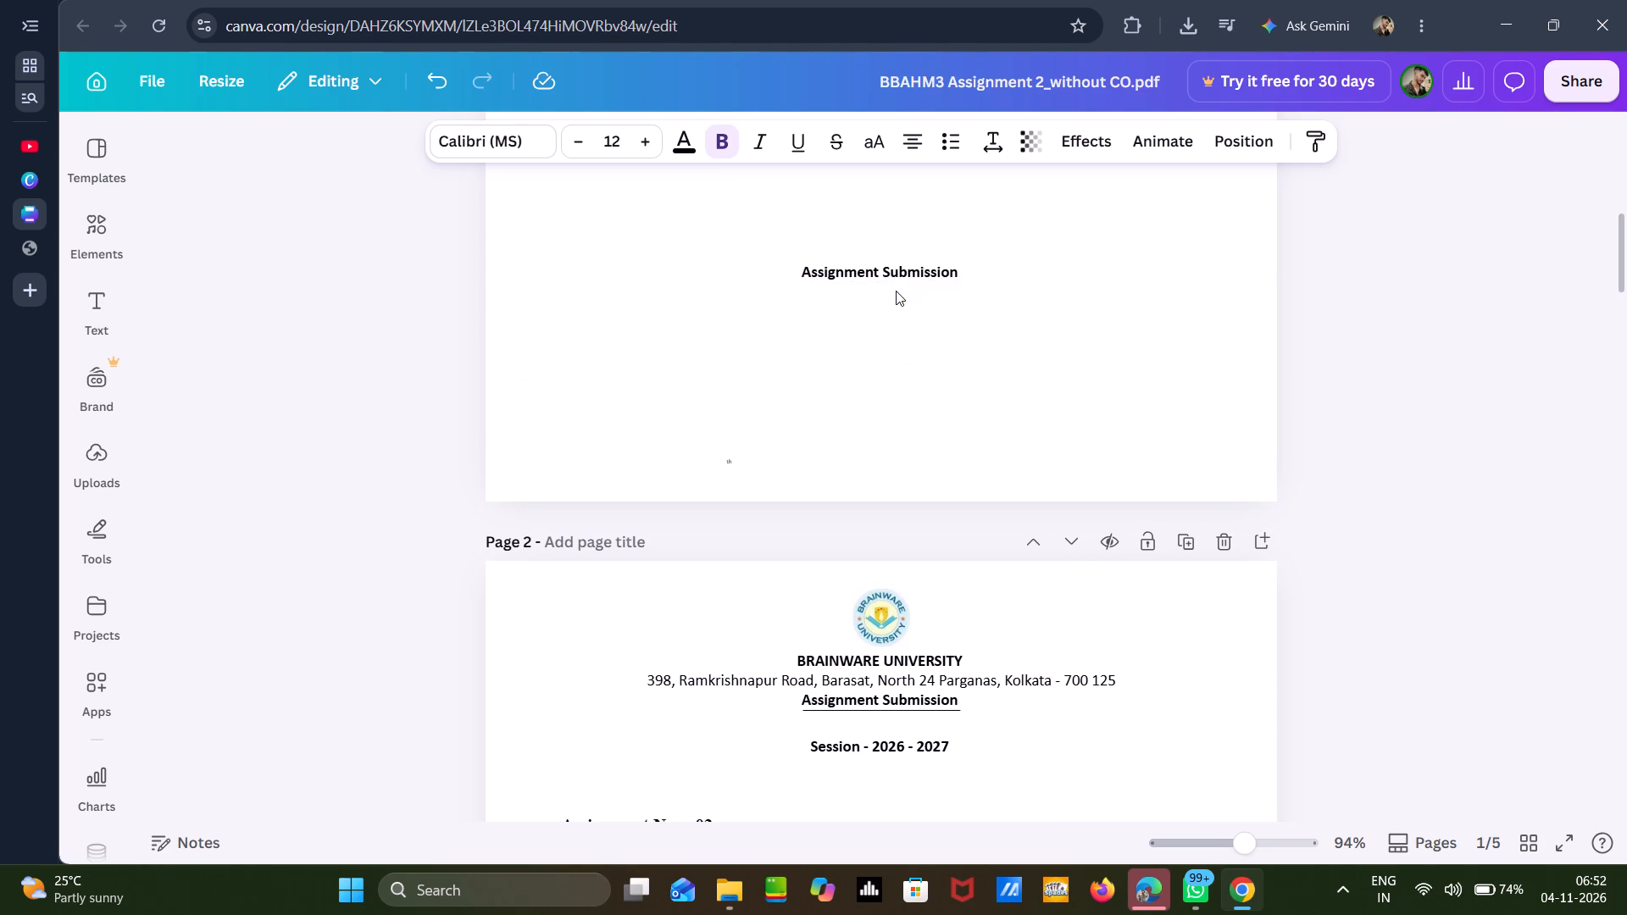
scroll(896, 291, "up", 6)
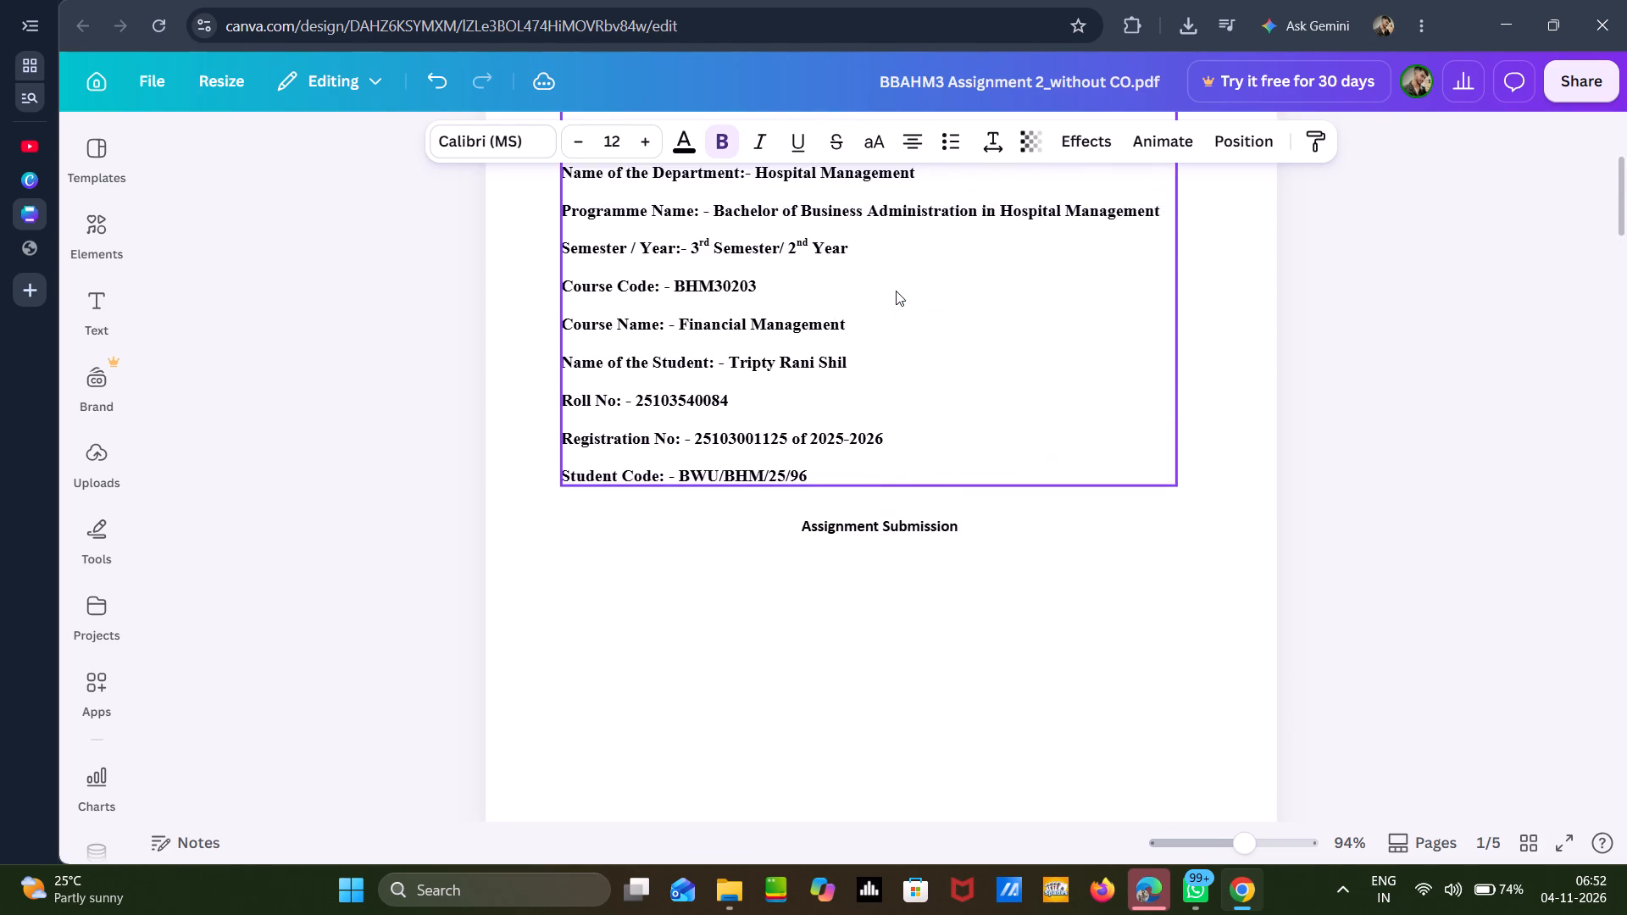
scroll(896, 291, "up", 1)
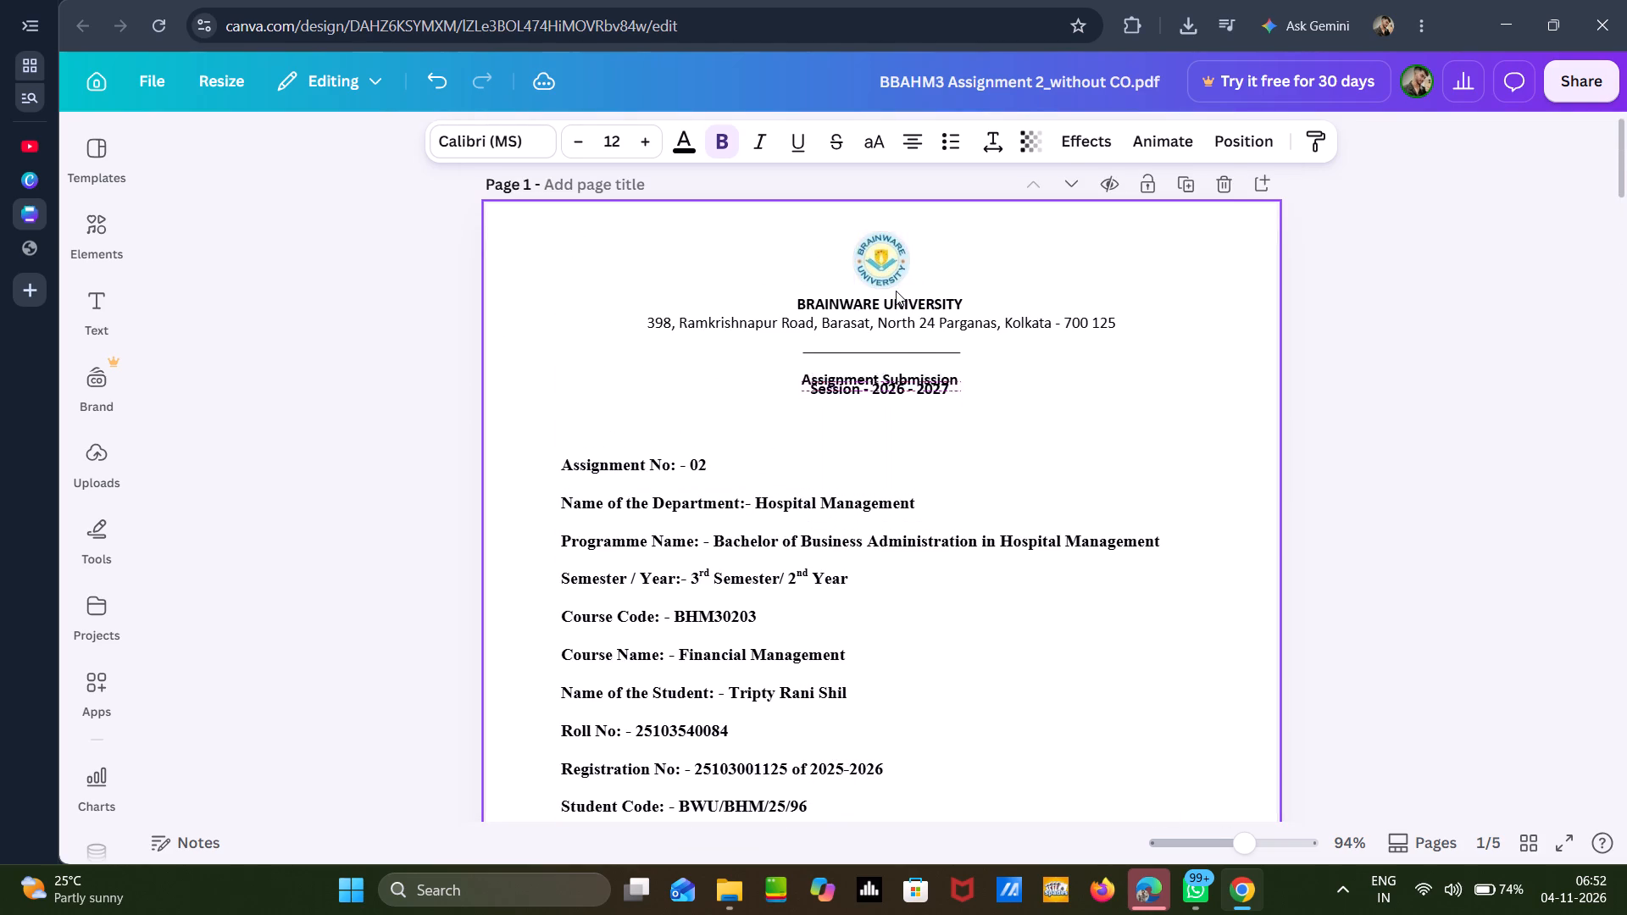
key("Up")
key("Up")
key("Up")
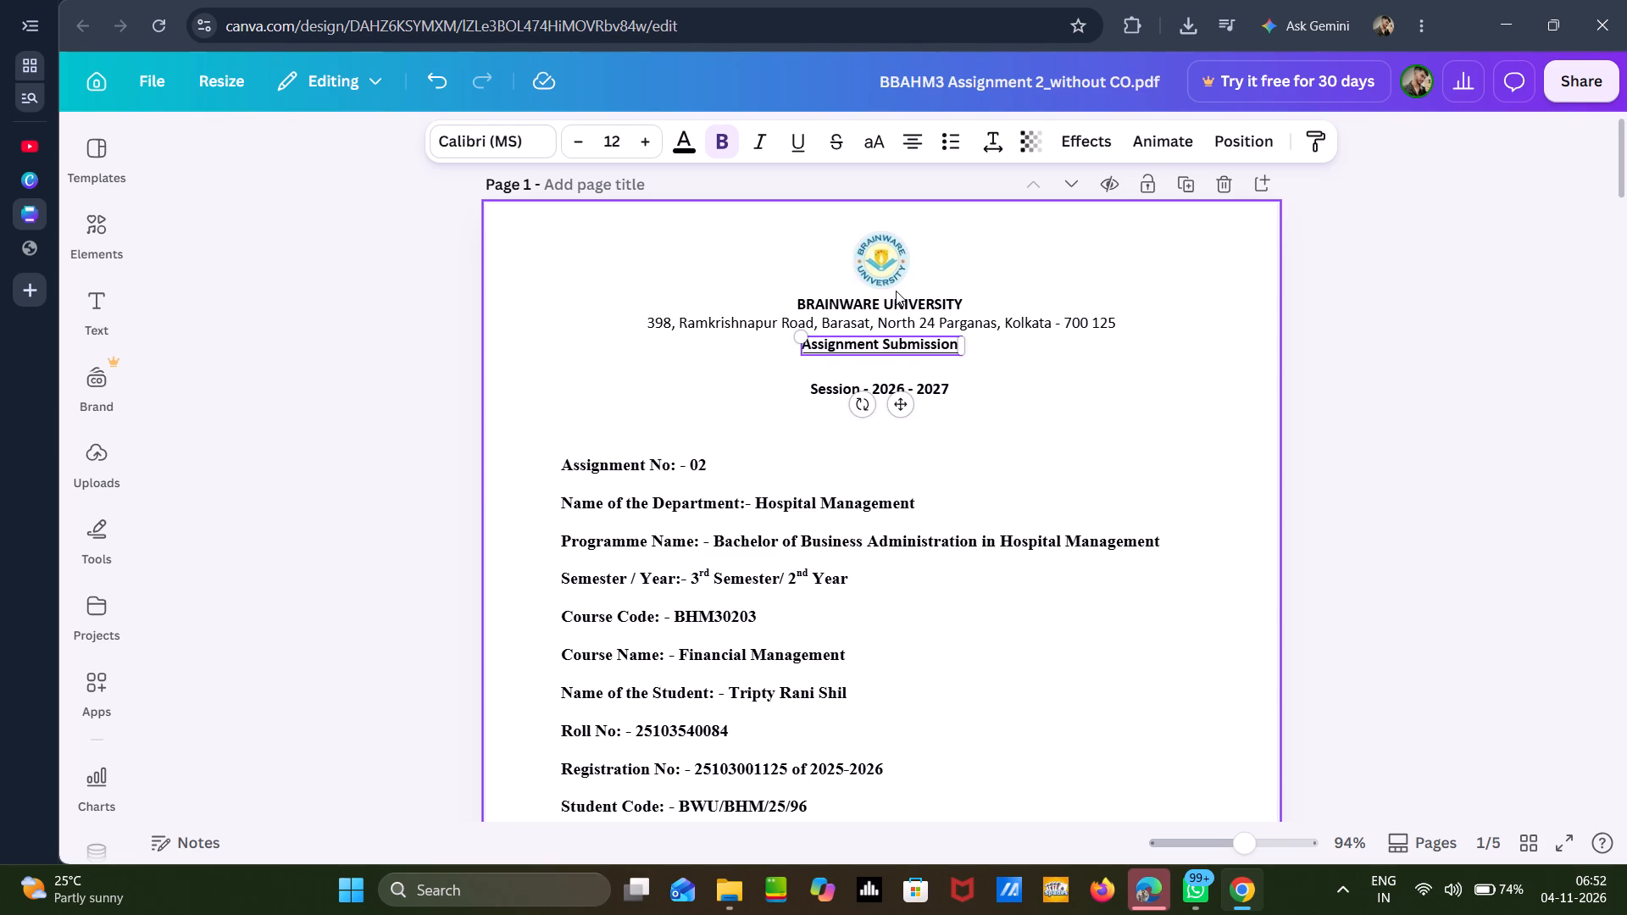
key("Up")
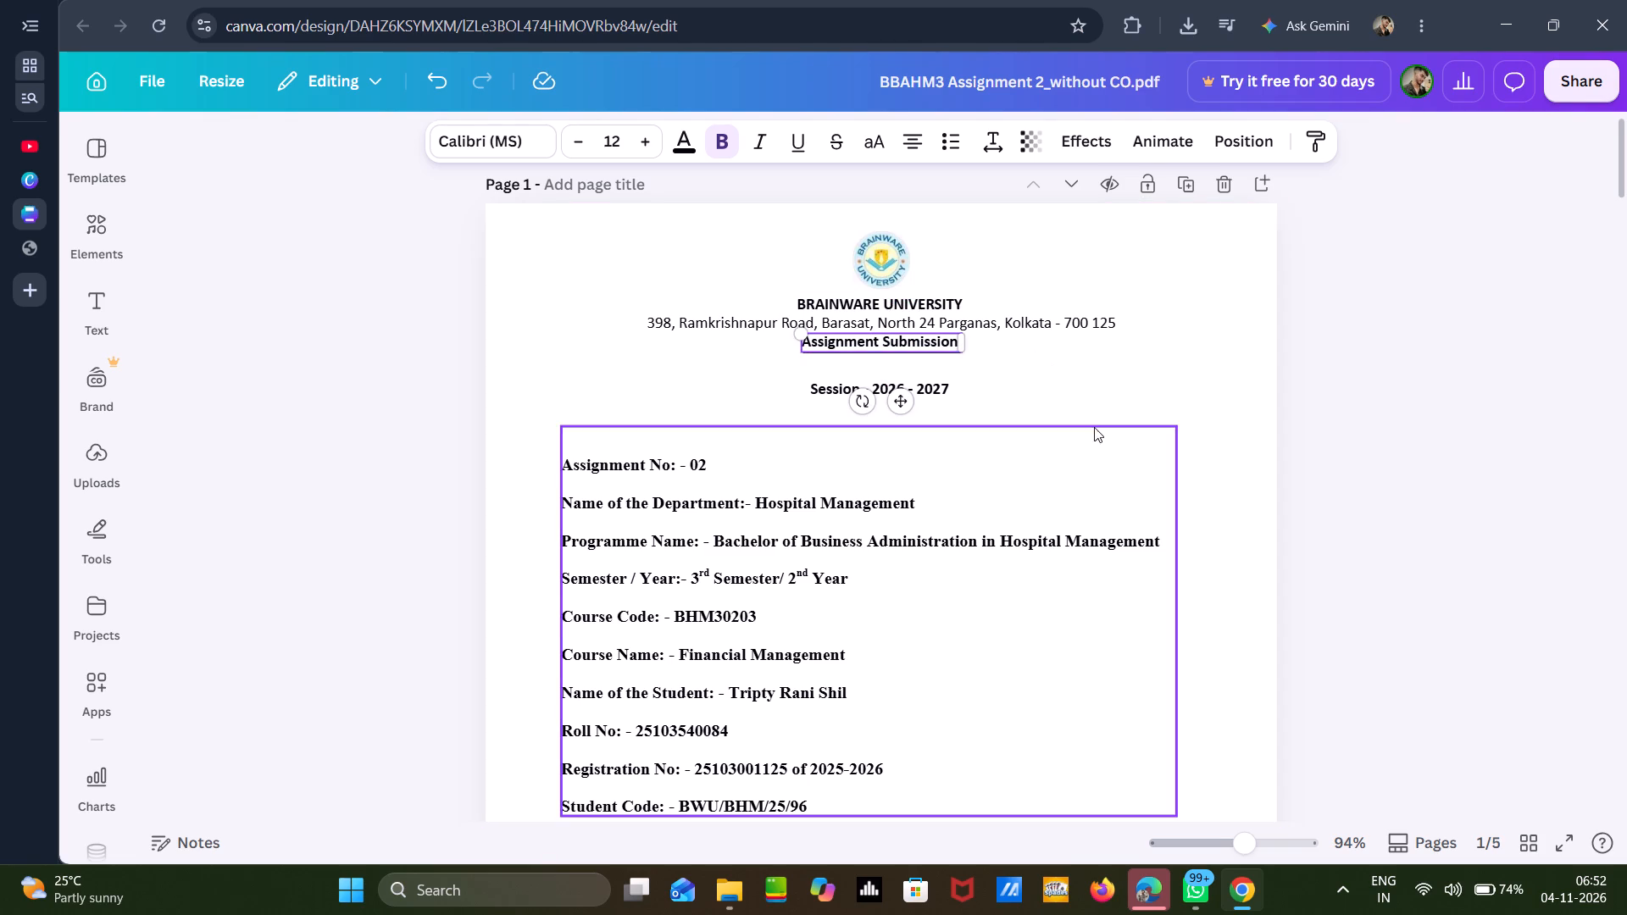
left_click(1094, 427)
left_click(1182, 394)
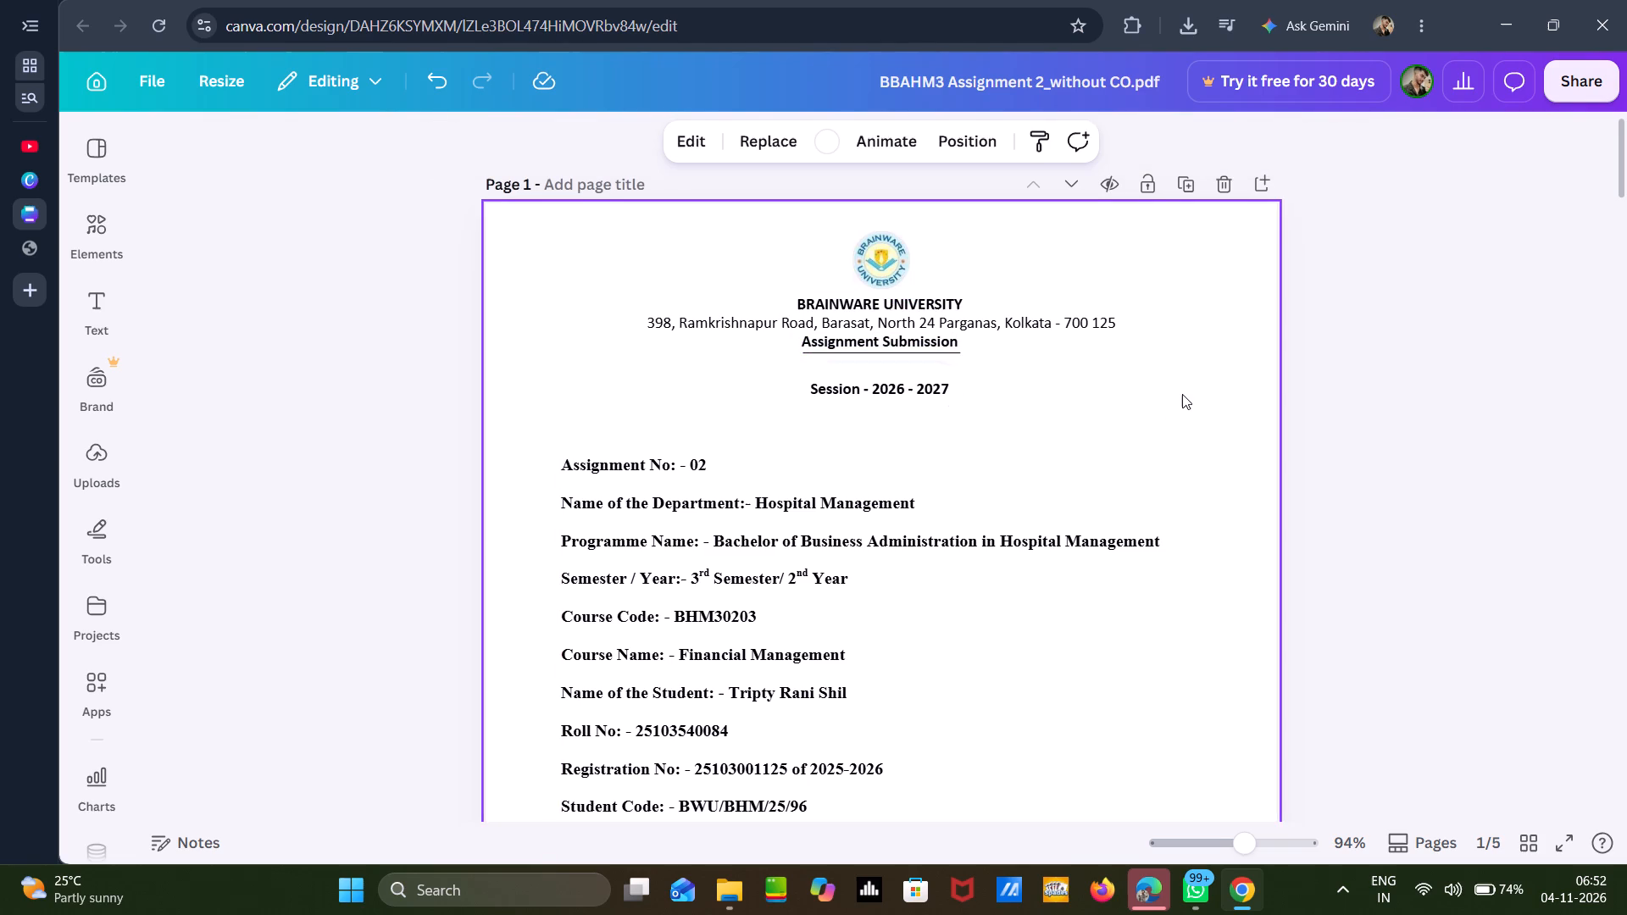
Nudge page 1's assignment details block slightly down, away from "Session - 2026 - 2027".
scroll(1182, 394, "down", 4)
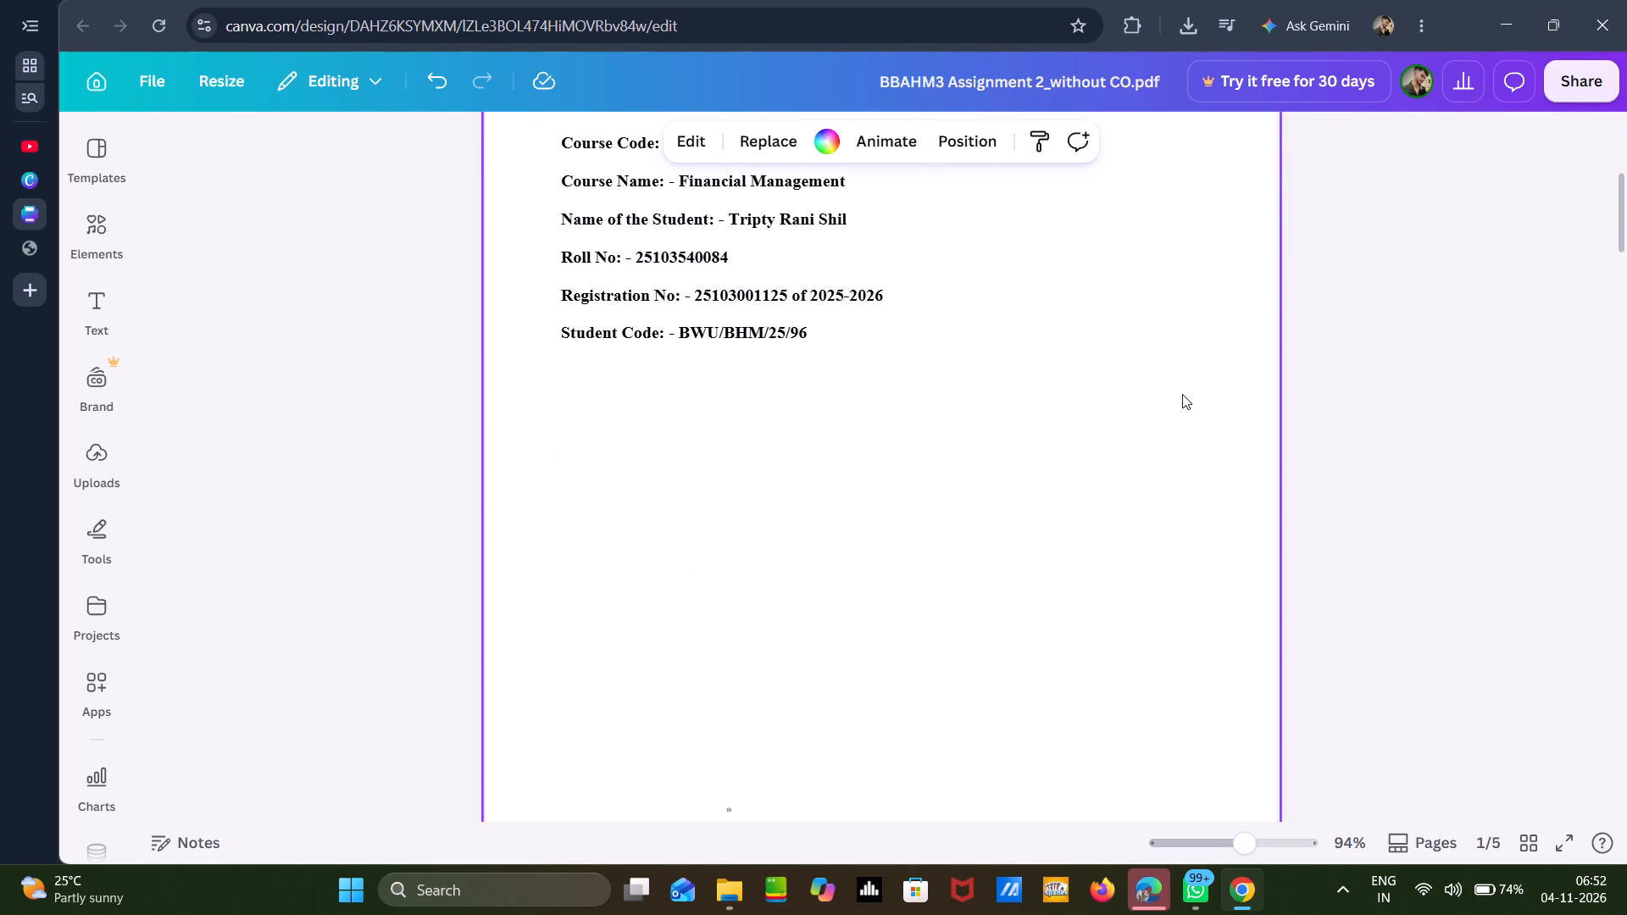
scroll(1182, 394, "down", 2)
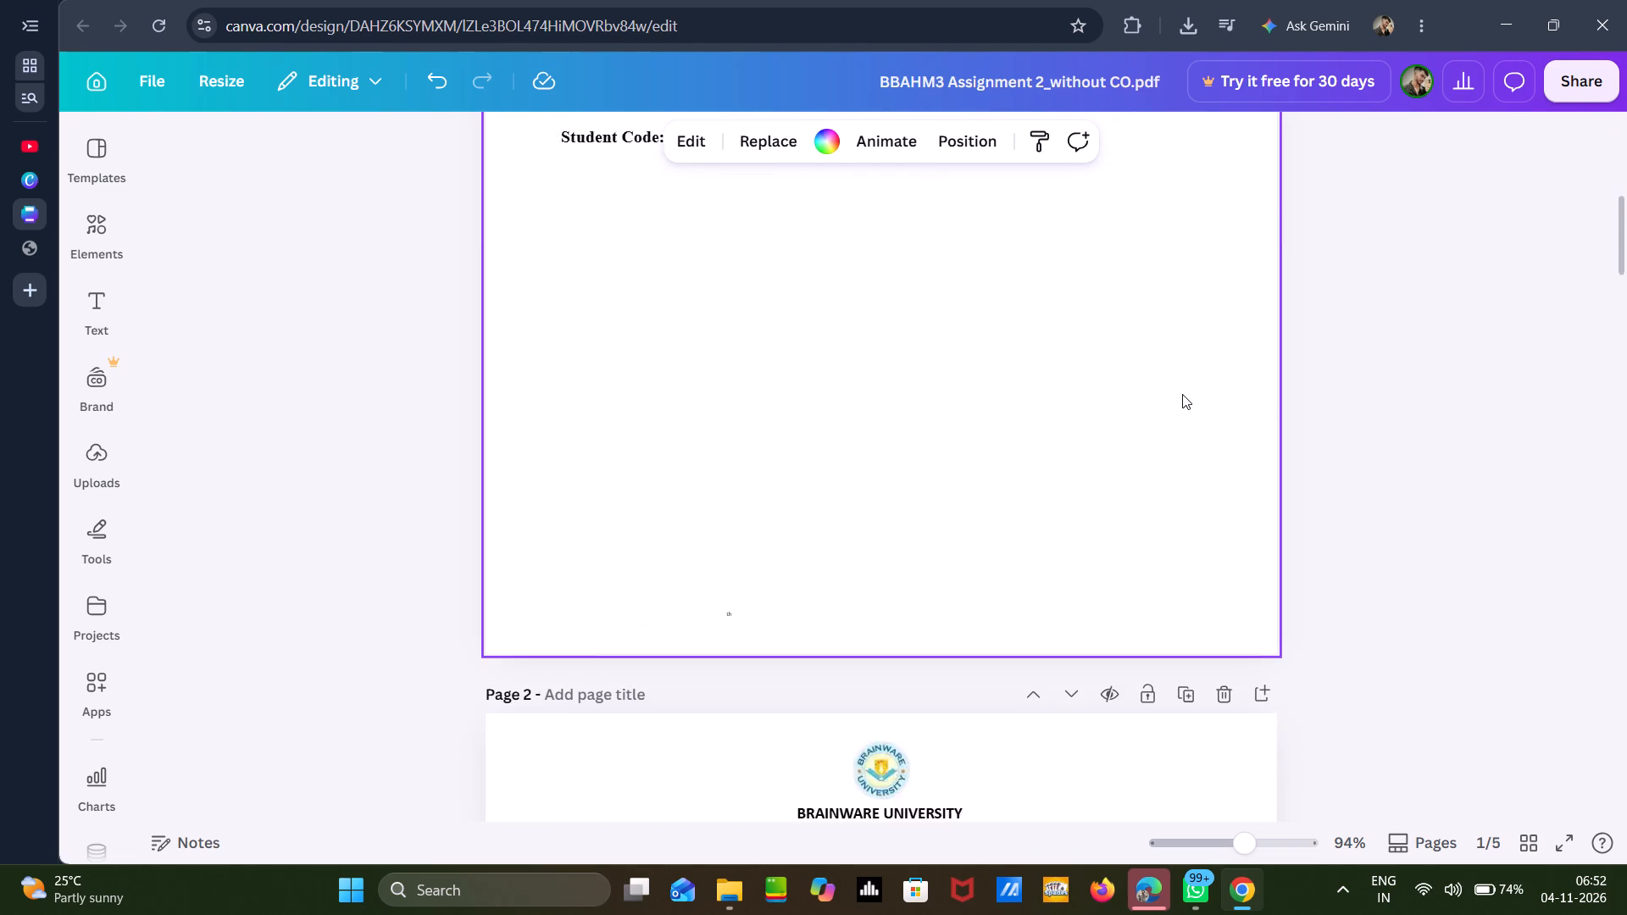
scroll(1182, 394, "up", 3)
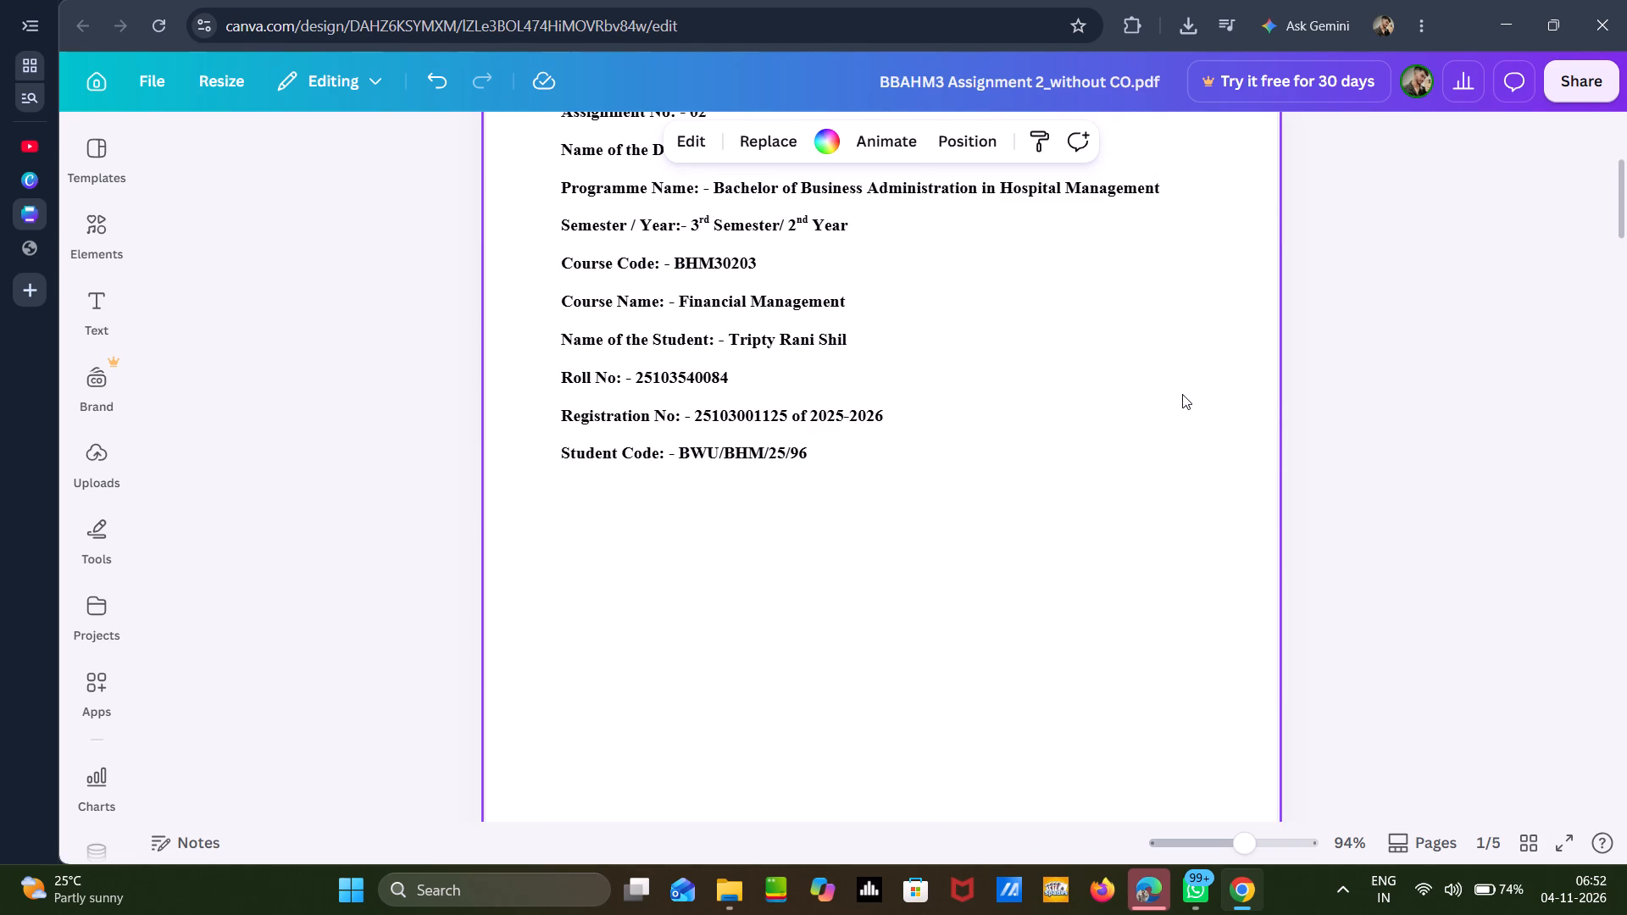
scroll(1182, 394, "up", 3)
scroll(1182, 394, "down", 5)
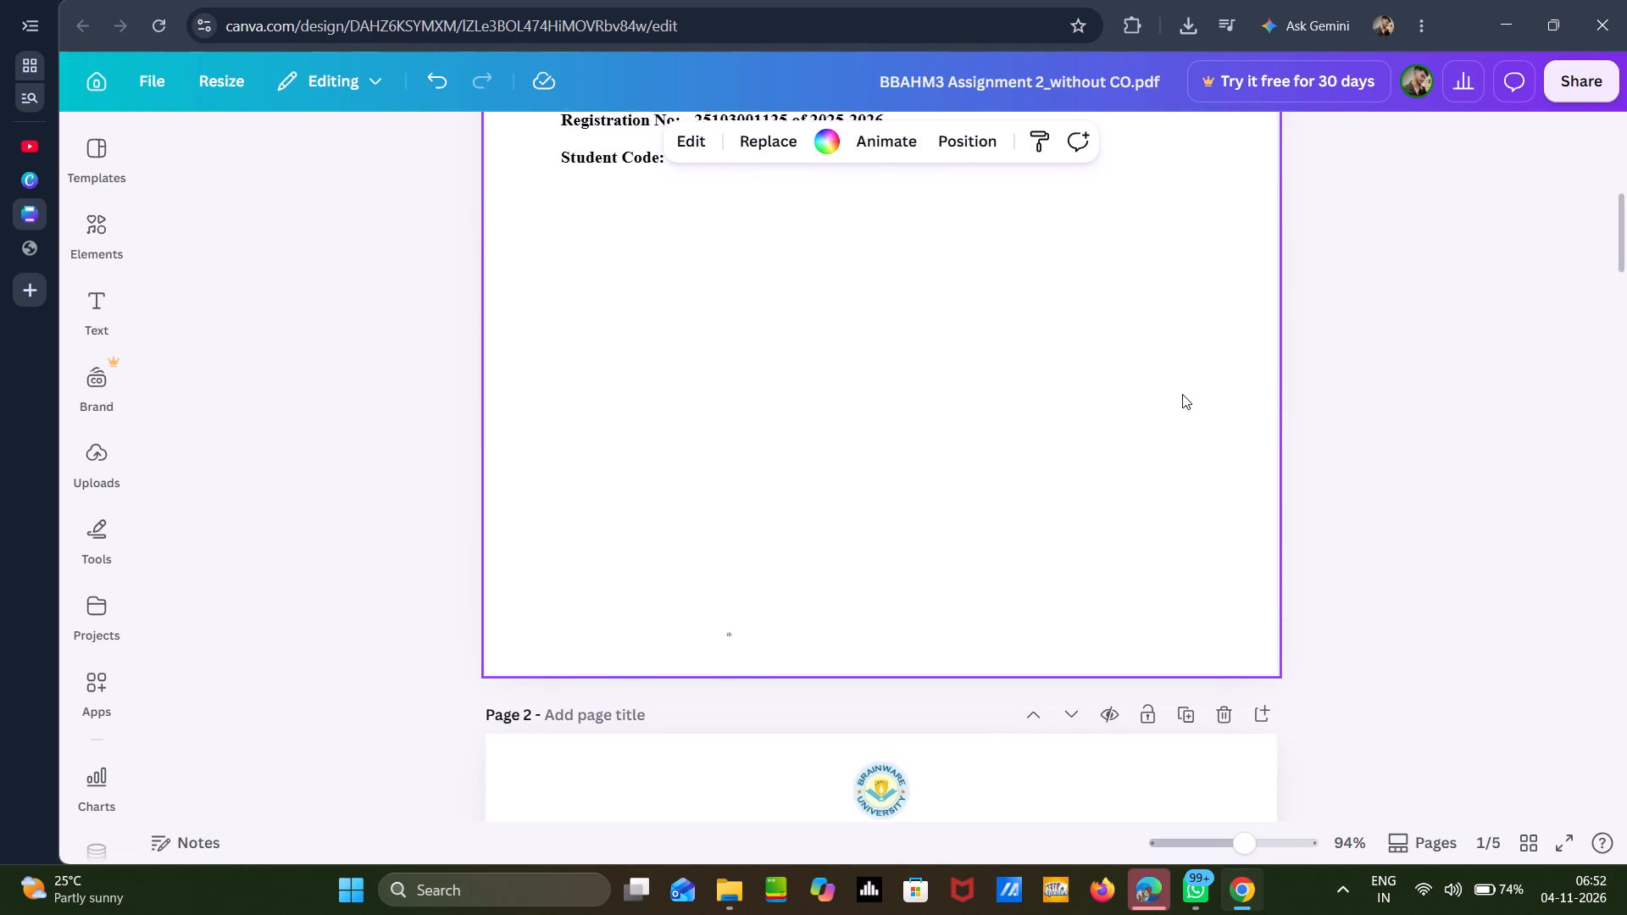
scroll(1179, 412, "up", 1)
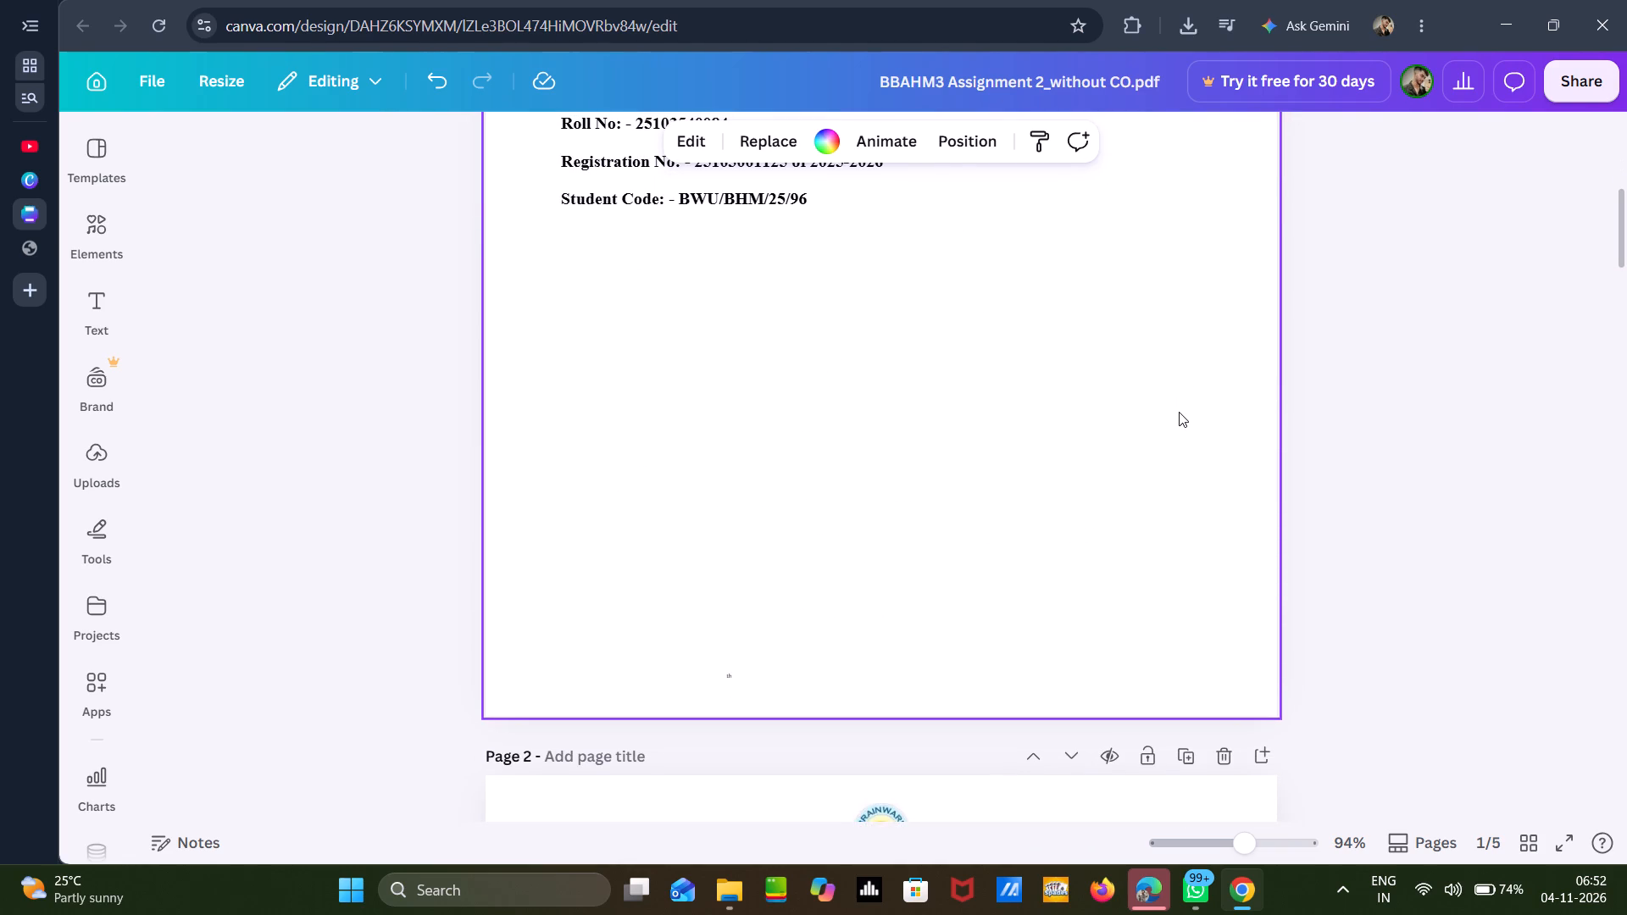
scroll(1179, 412, "up", 2)
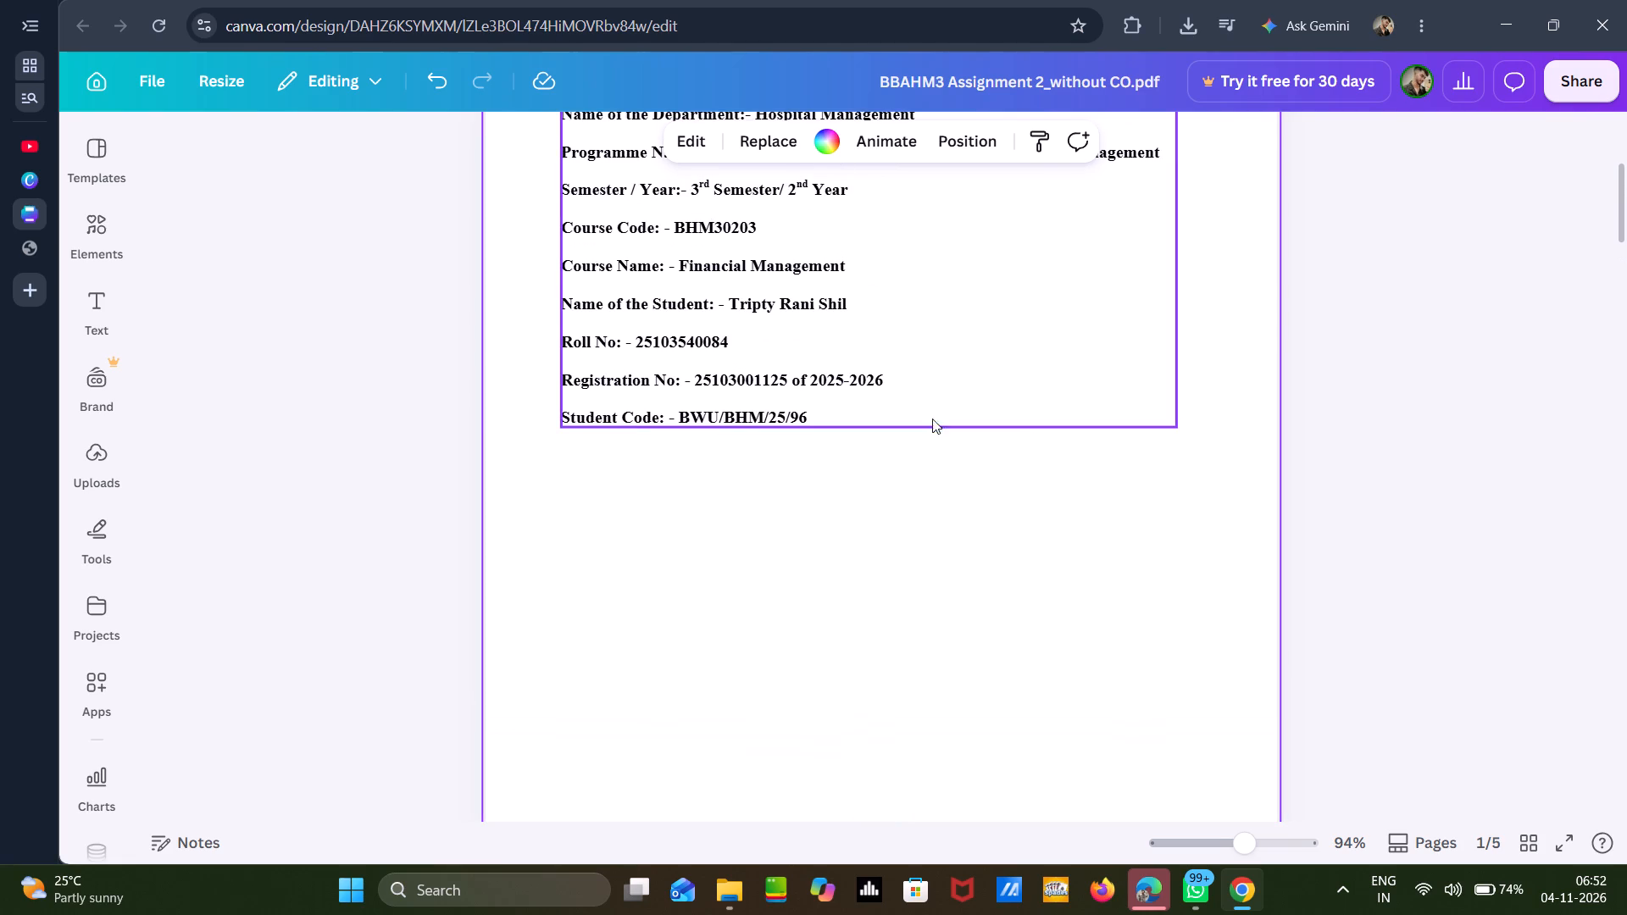
left_click(841, 386)
key("Down")
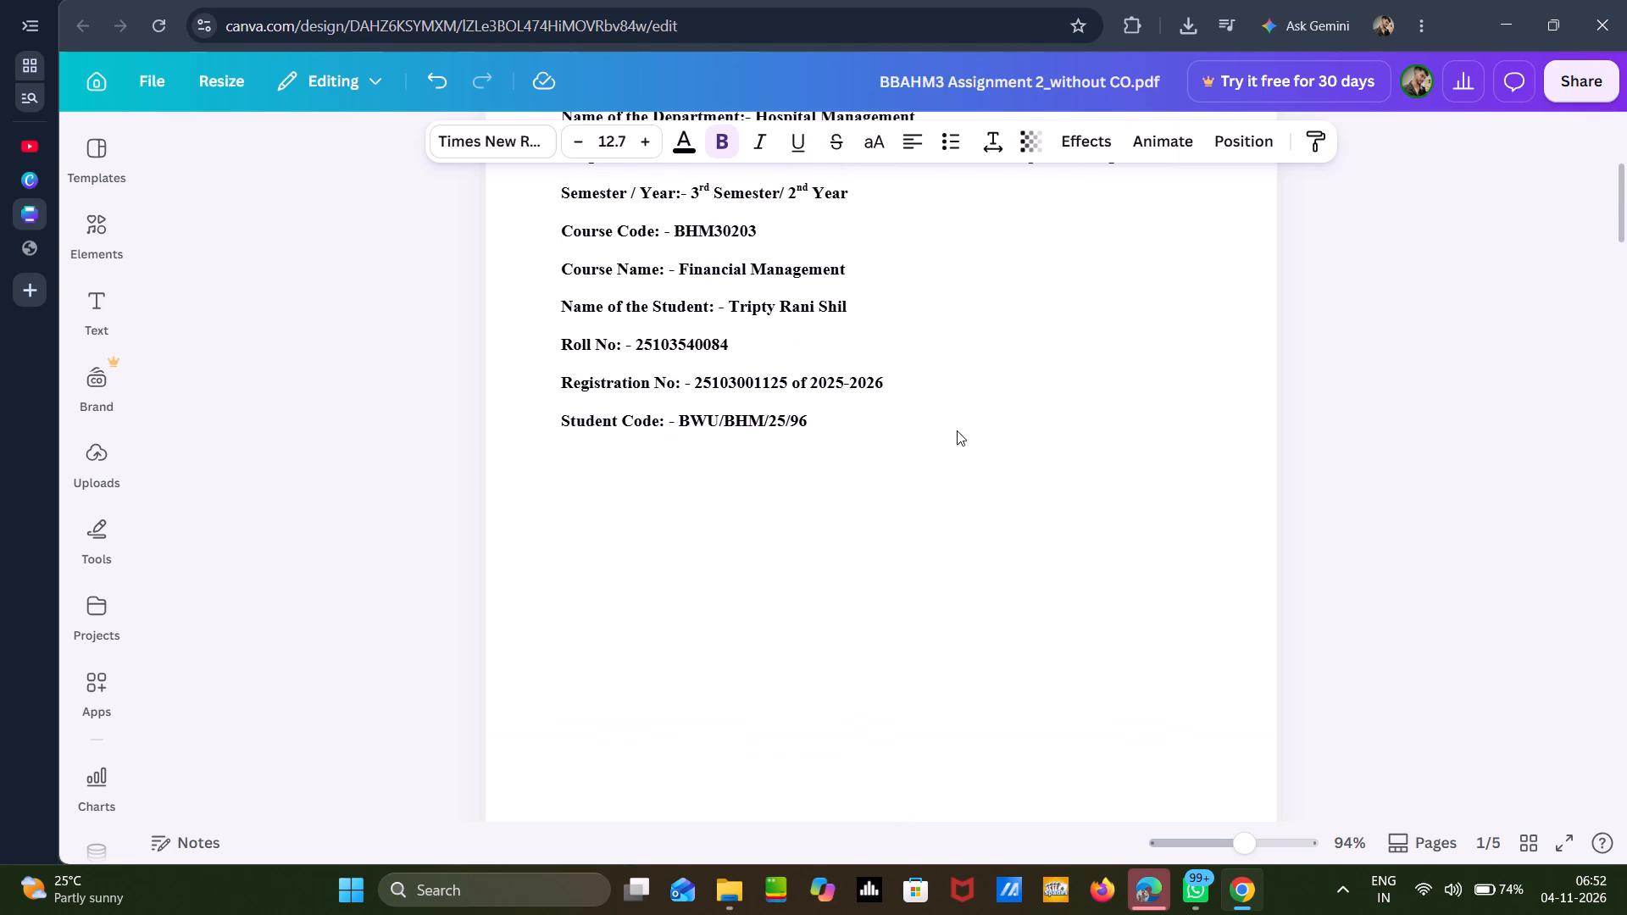
Review the covers on all pages, comparing page 1's rebuilt header and details block with the other pages.
scroll(957, 430, "up", 4)
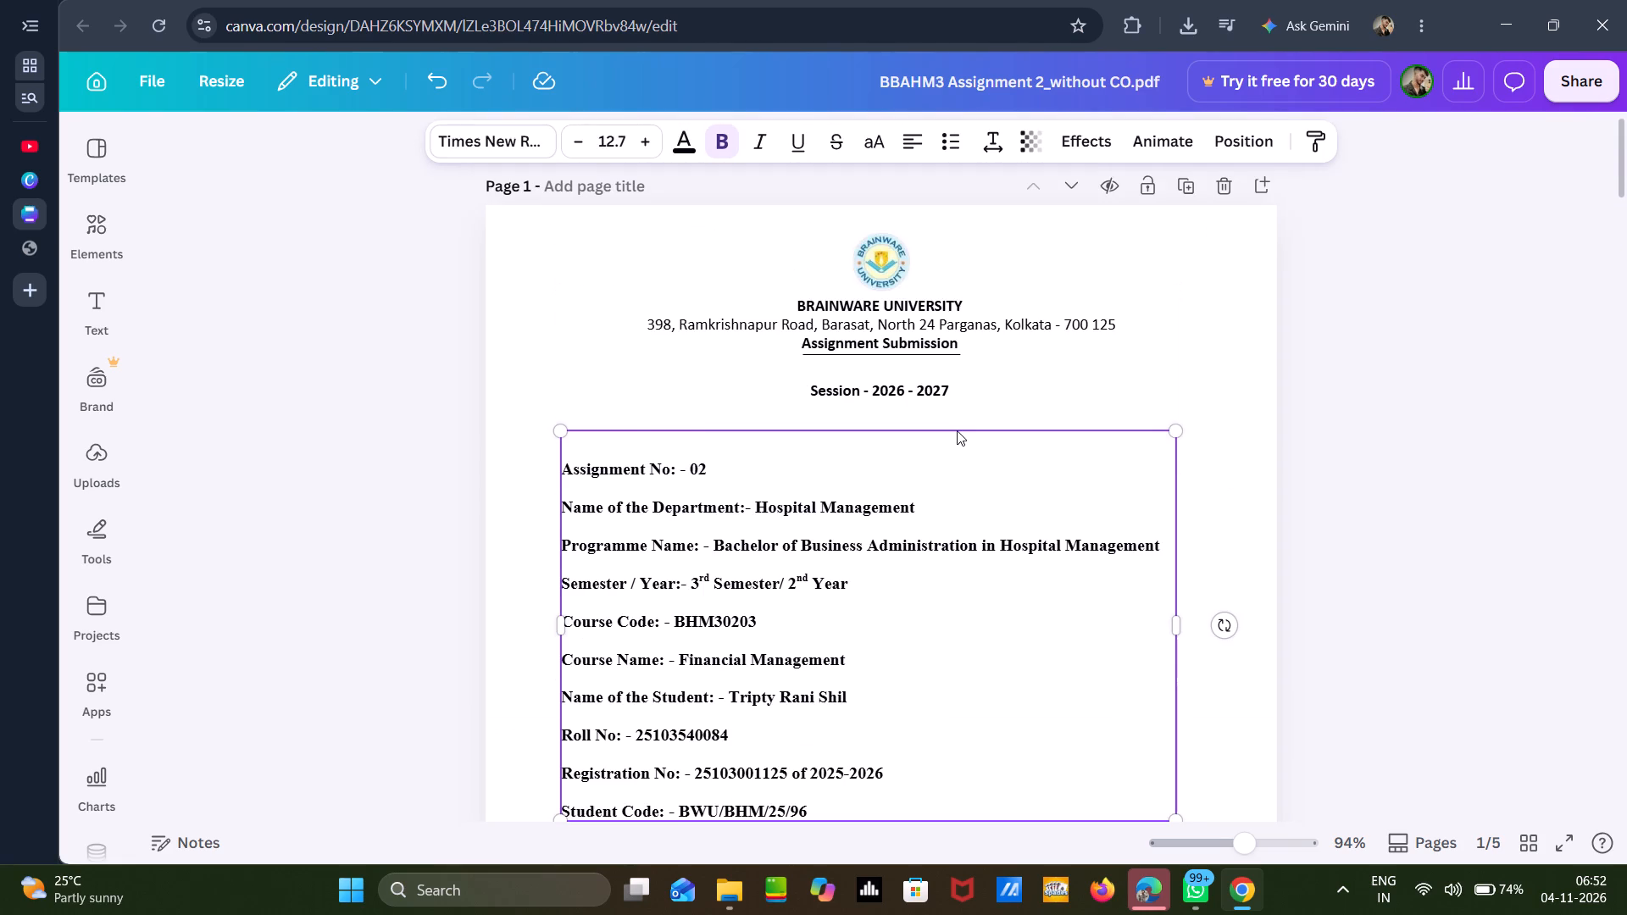
scroll(957, 430, "down", 4)
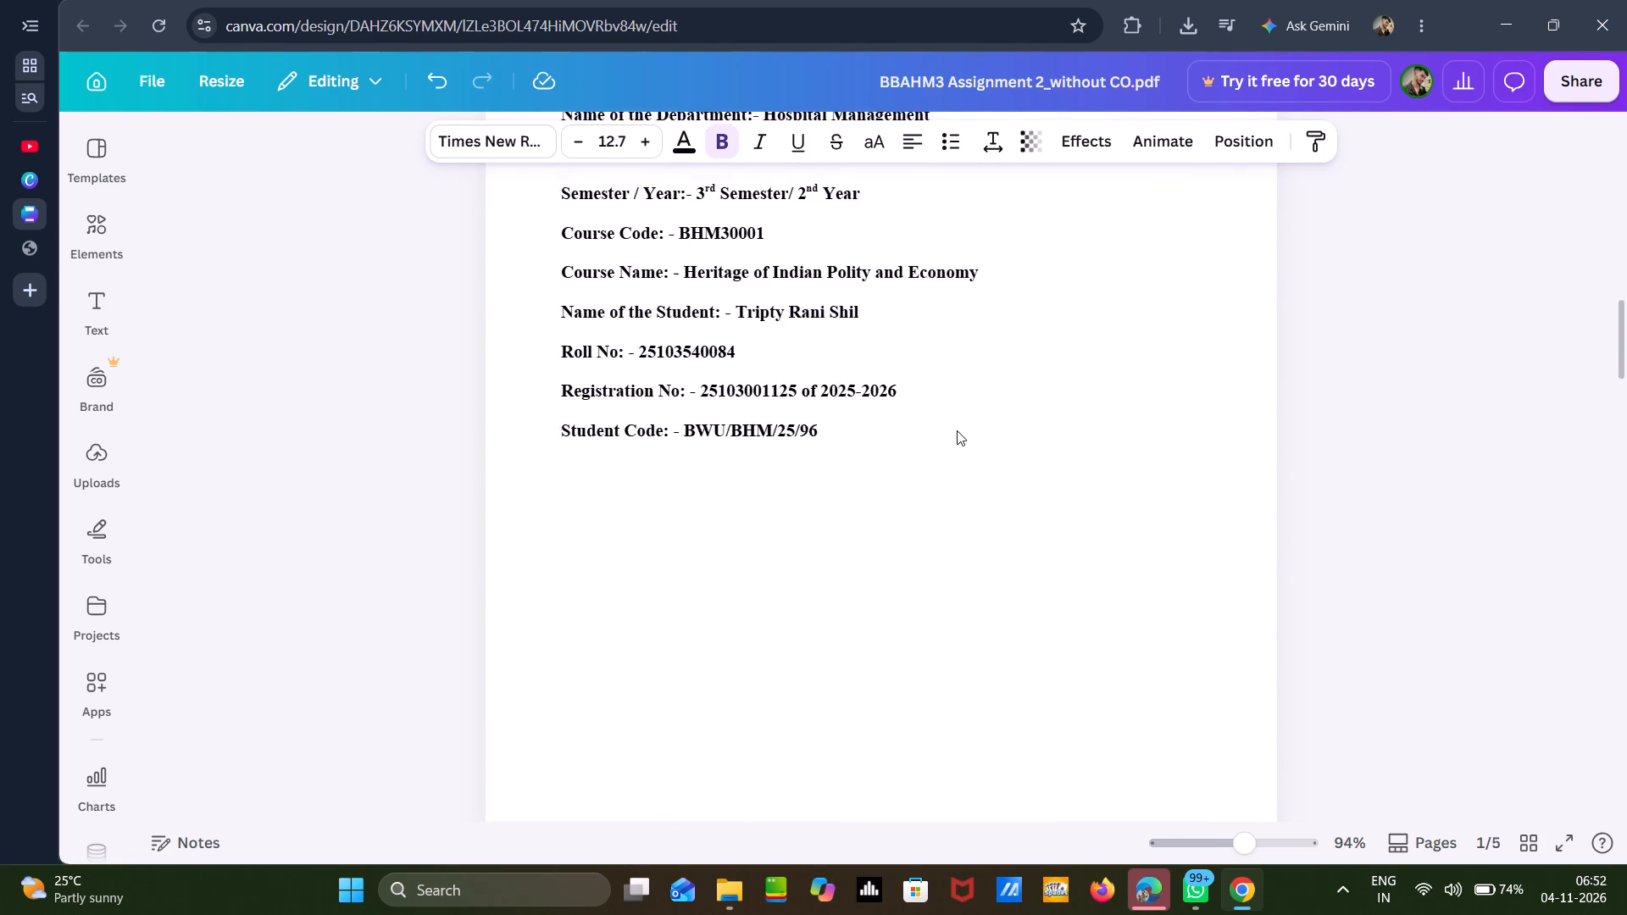
scroll(957, 430, "down", 1)
scroll(957, 430, "up", 1)
left_click(957, 430)
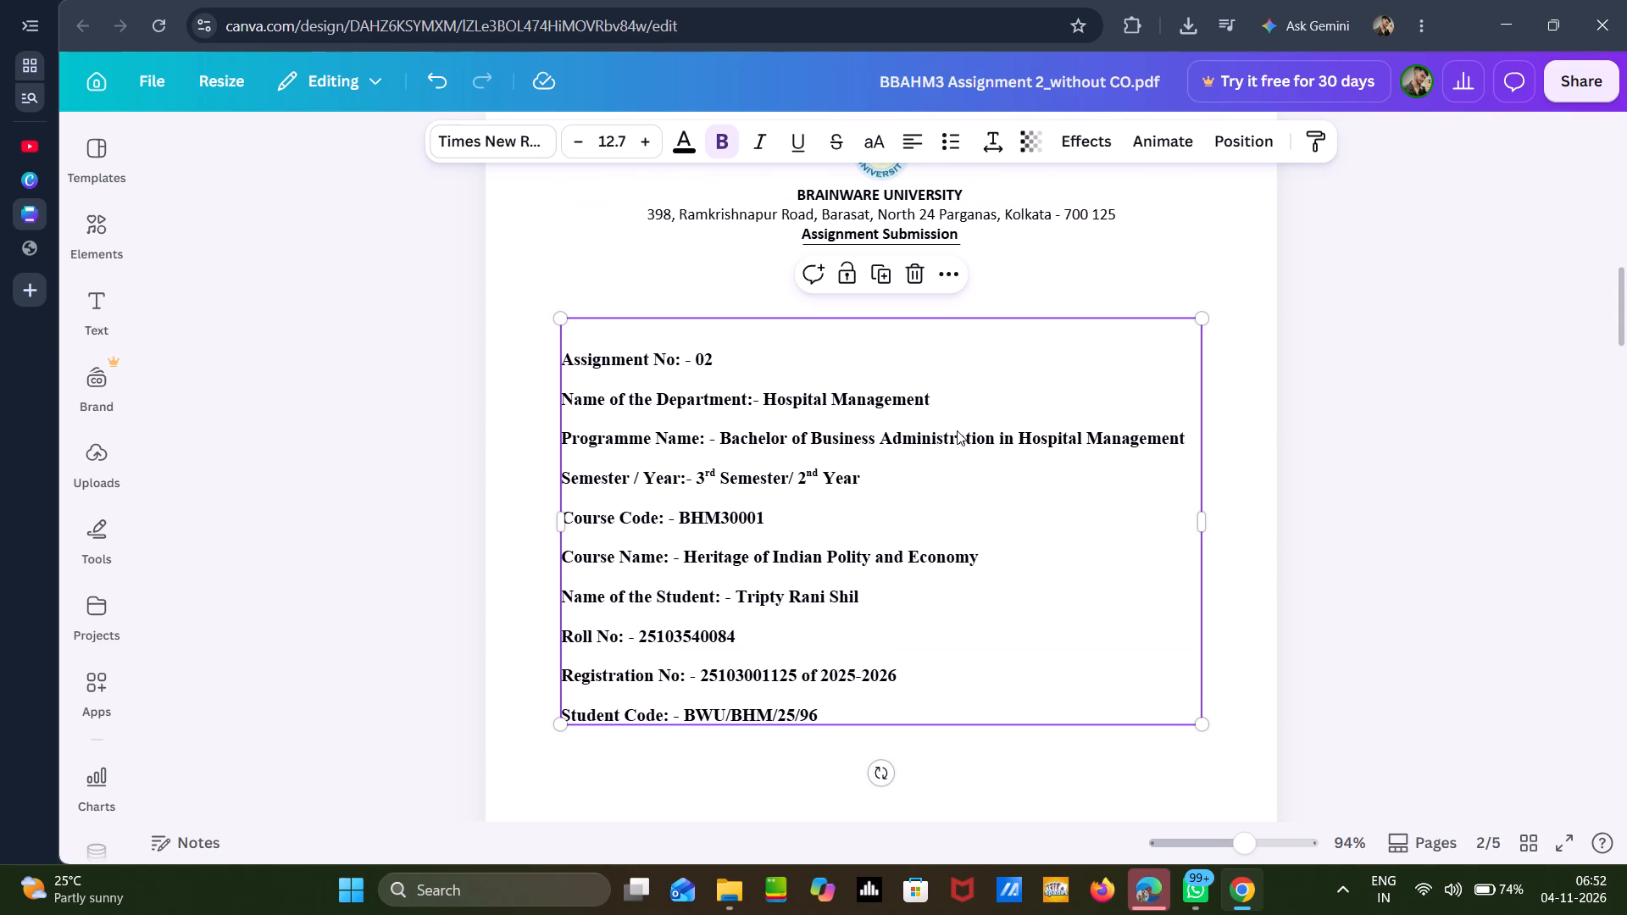
scroll(963, 625, "down", 8)
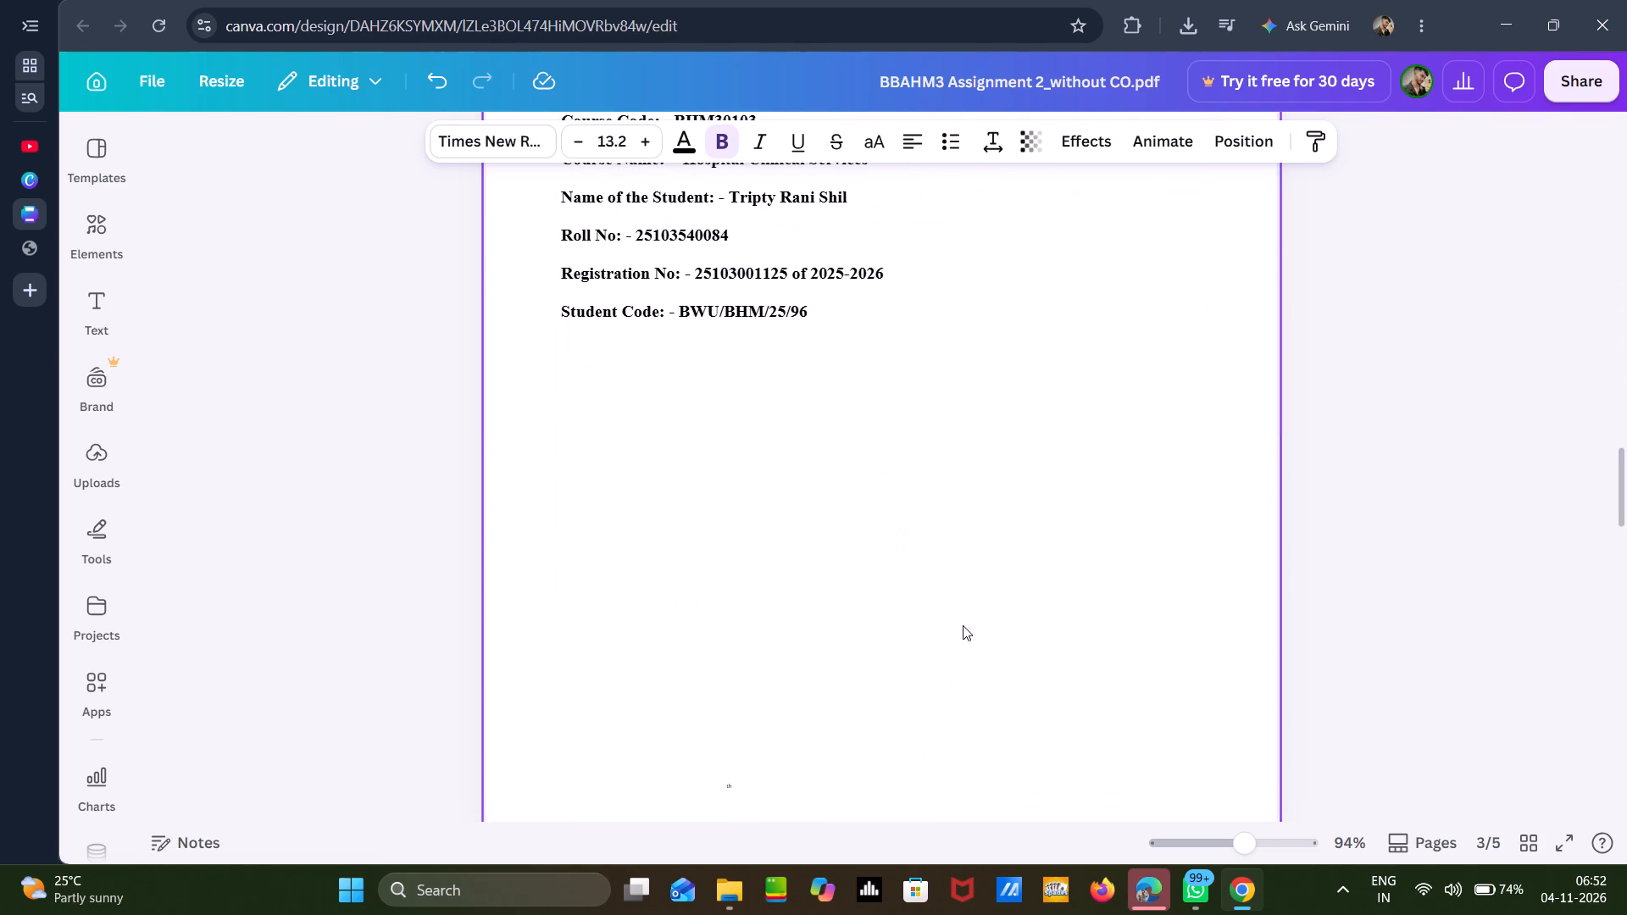
scroll(963, 625, "down", 9)
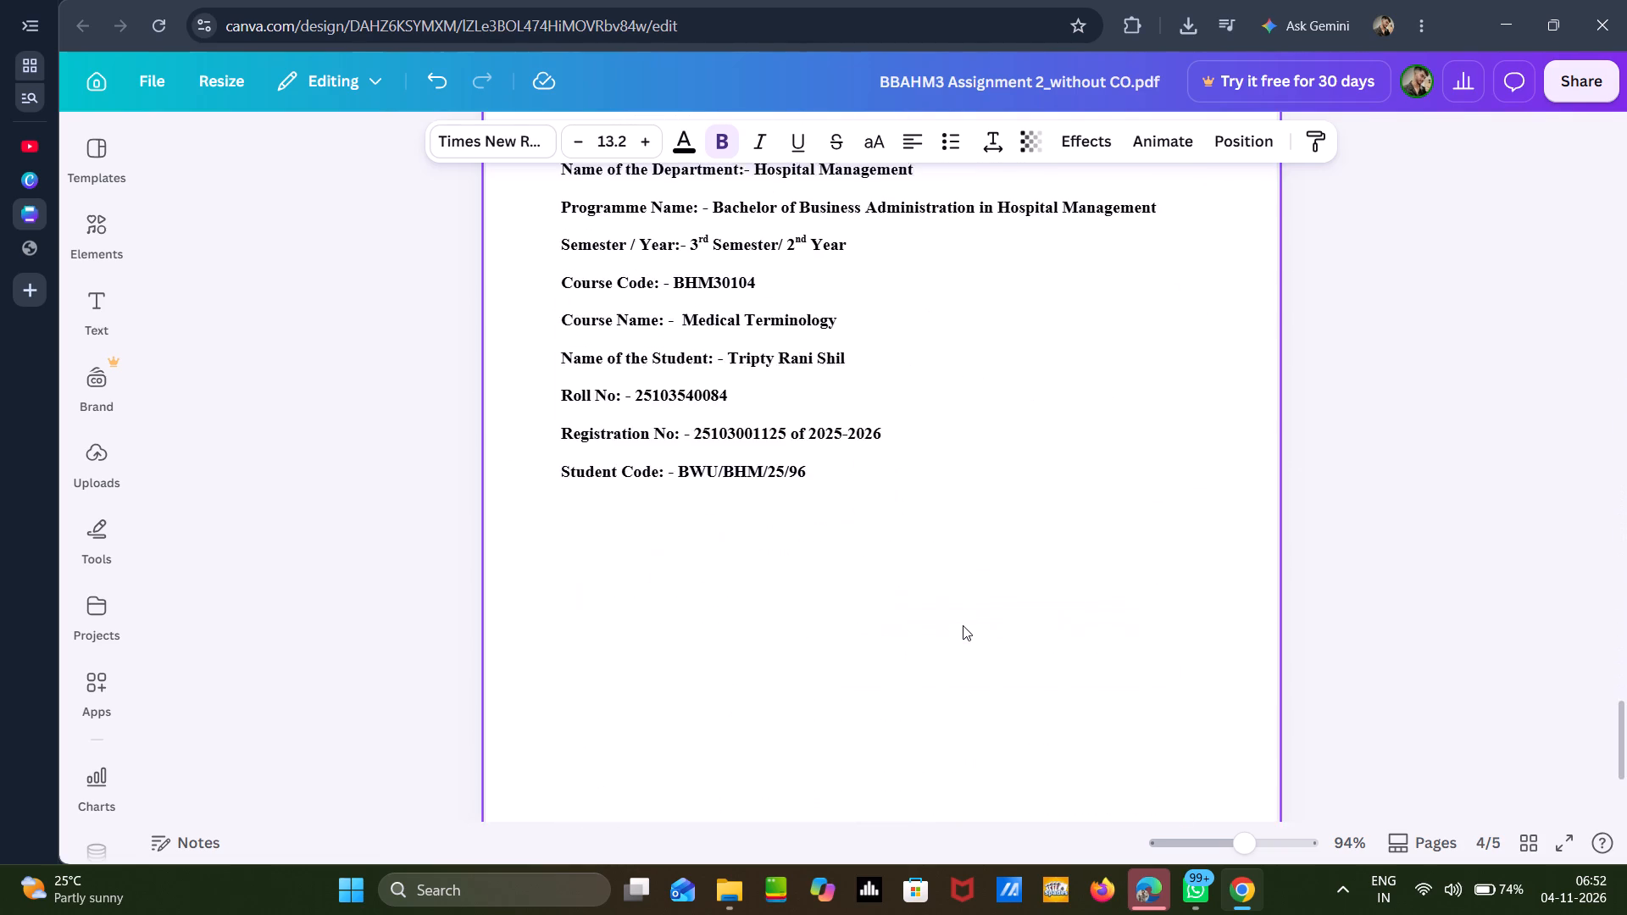
scroll(963, 625, "down", 5)
scroll(963, 625, "up", 10)
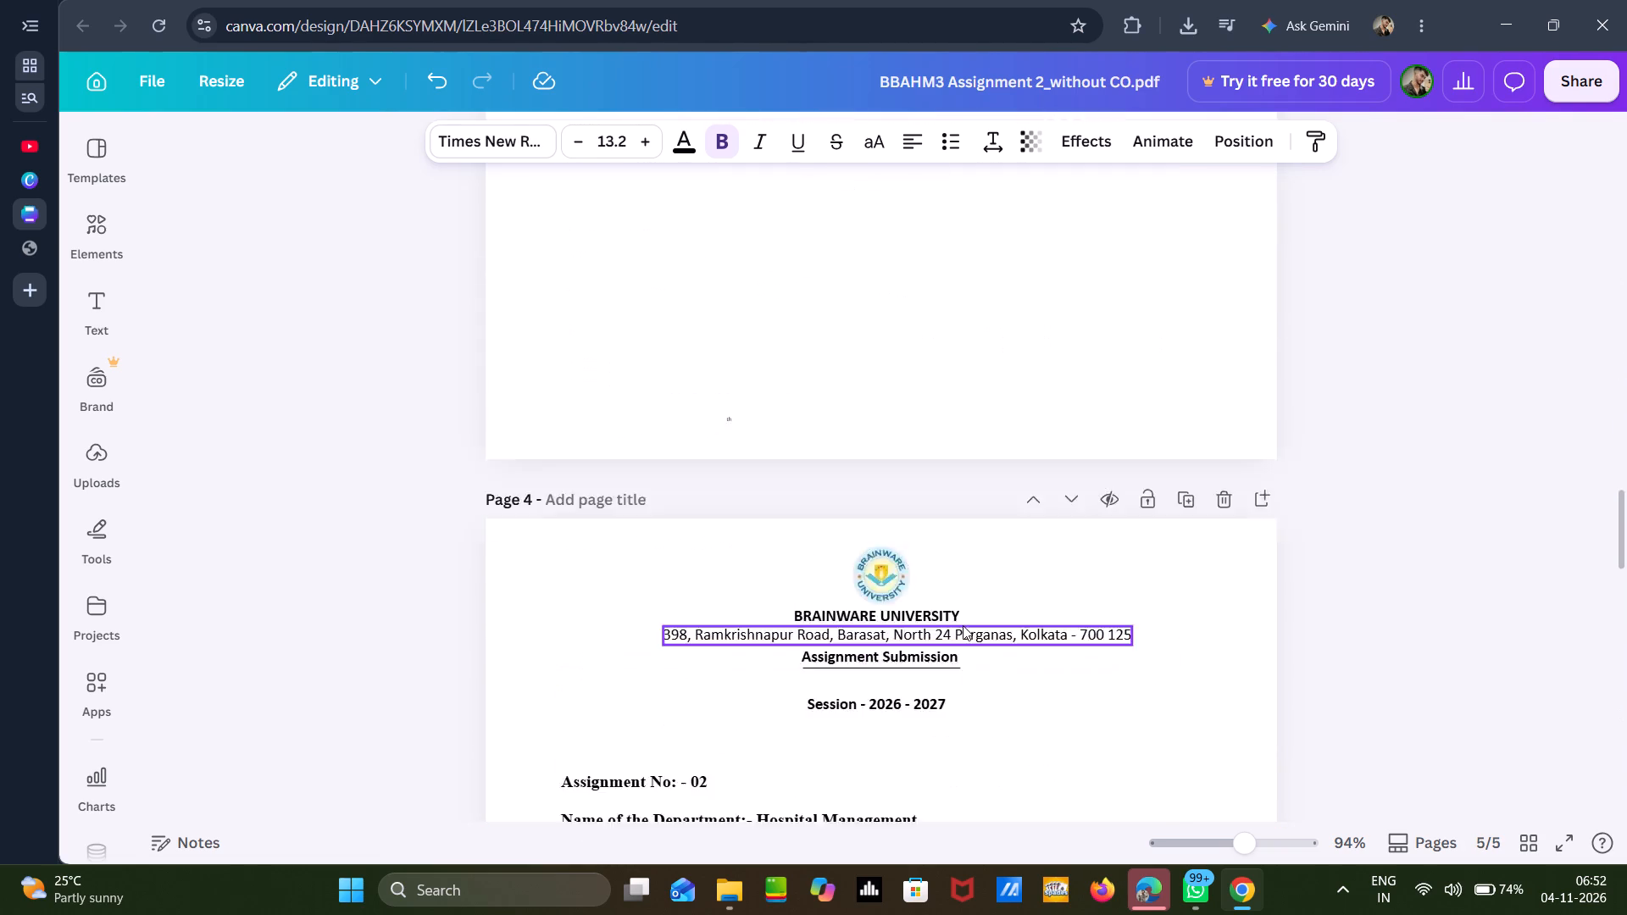
scroll(963, 625, "up", 3)
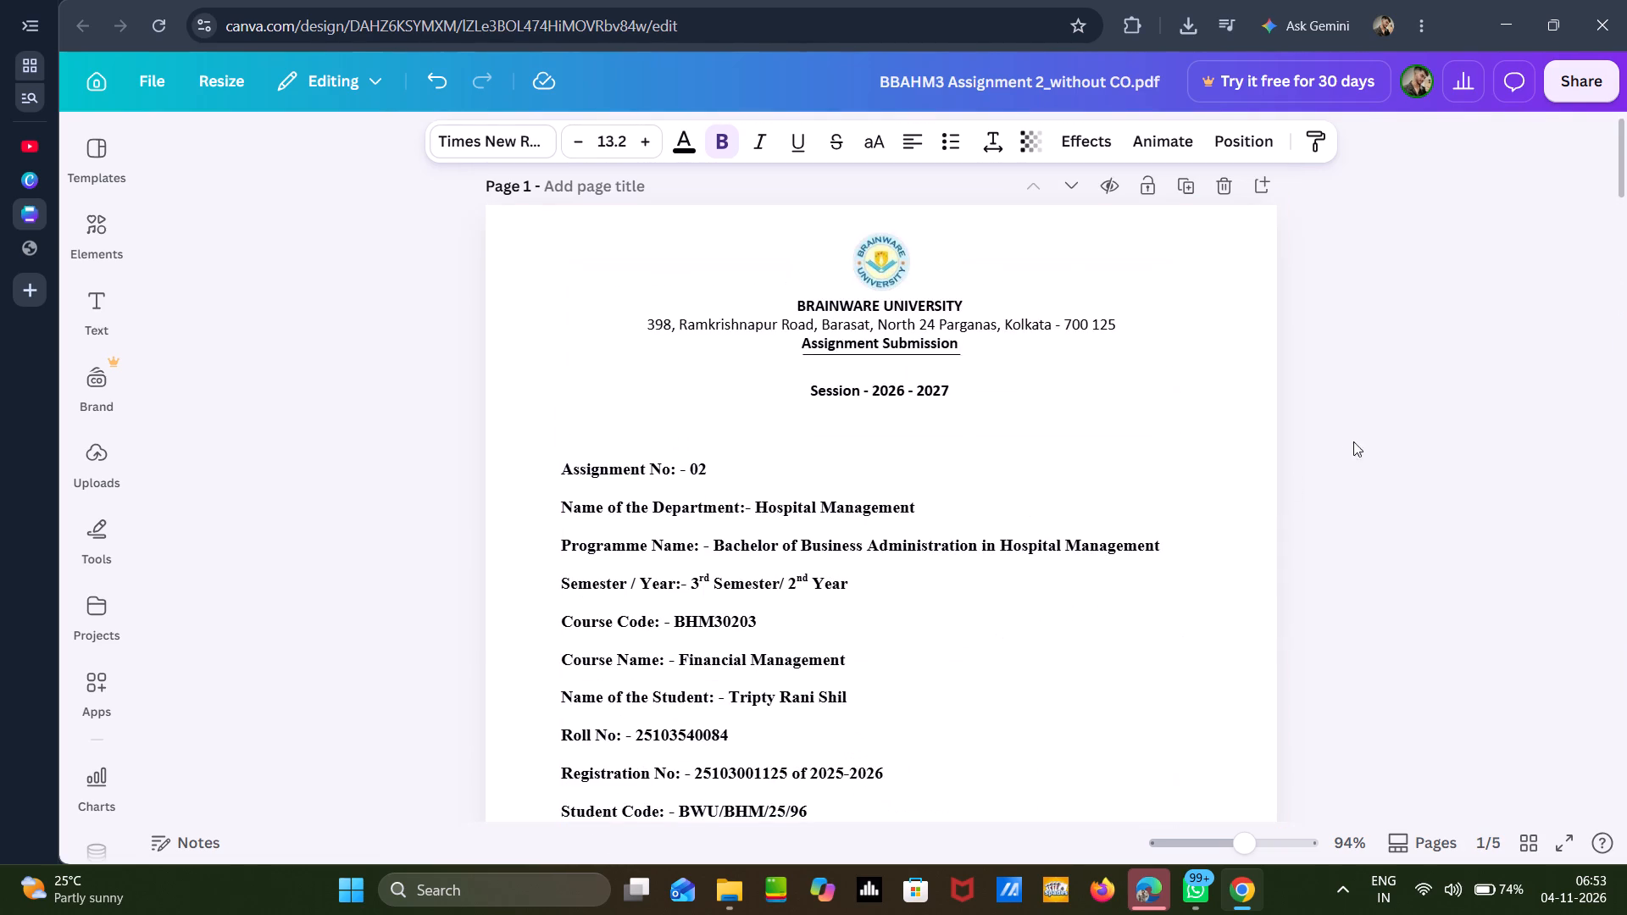
left_click(1368, 437)
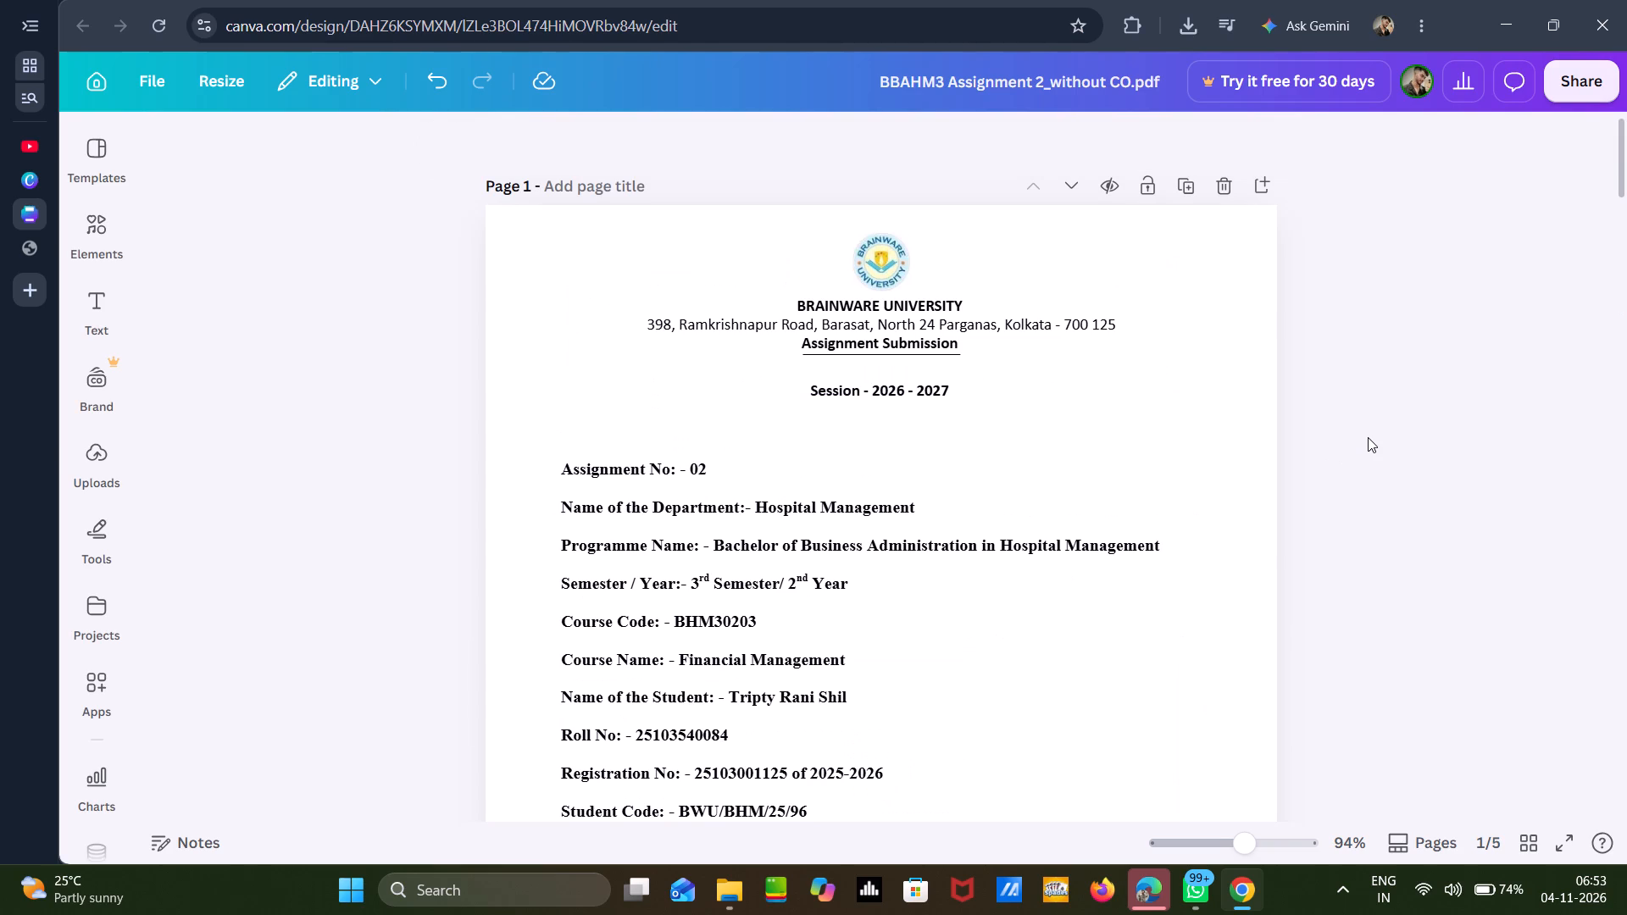
scroll(1368, 437, "down", 7)
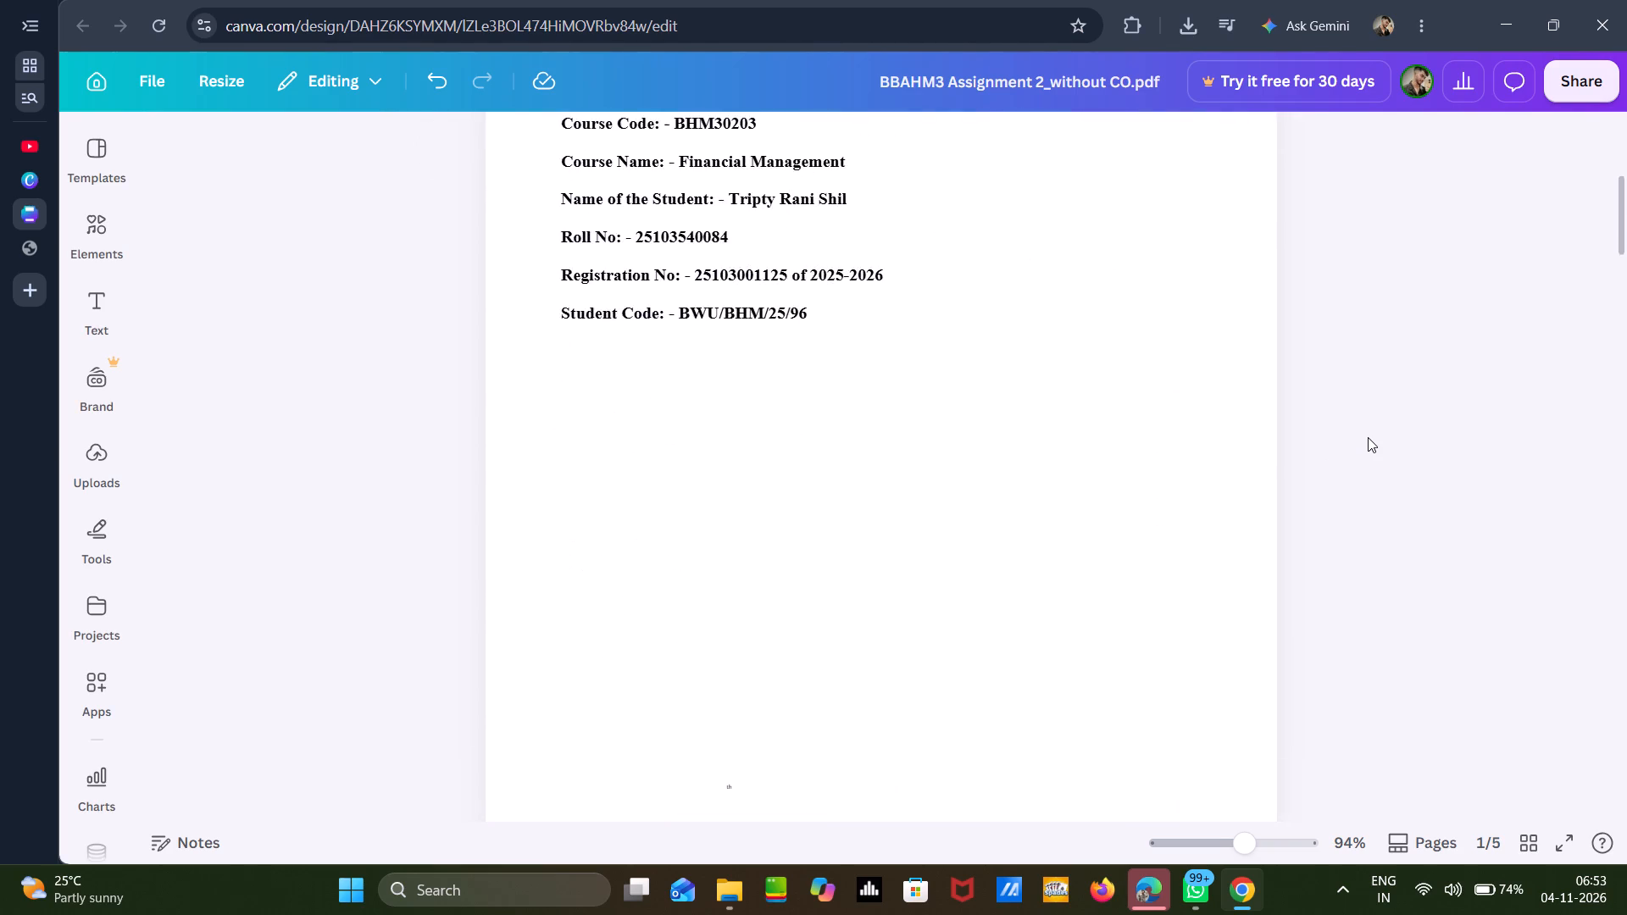
scroll(1368, 437, "down", 3)
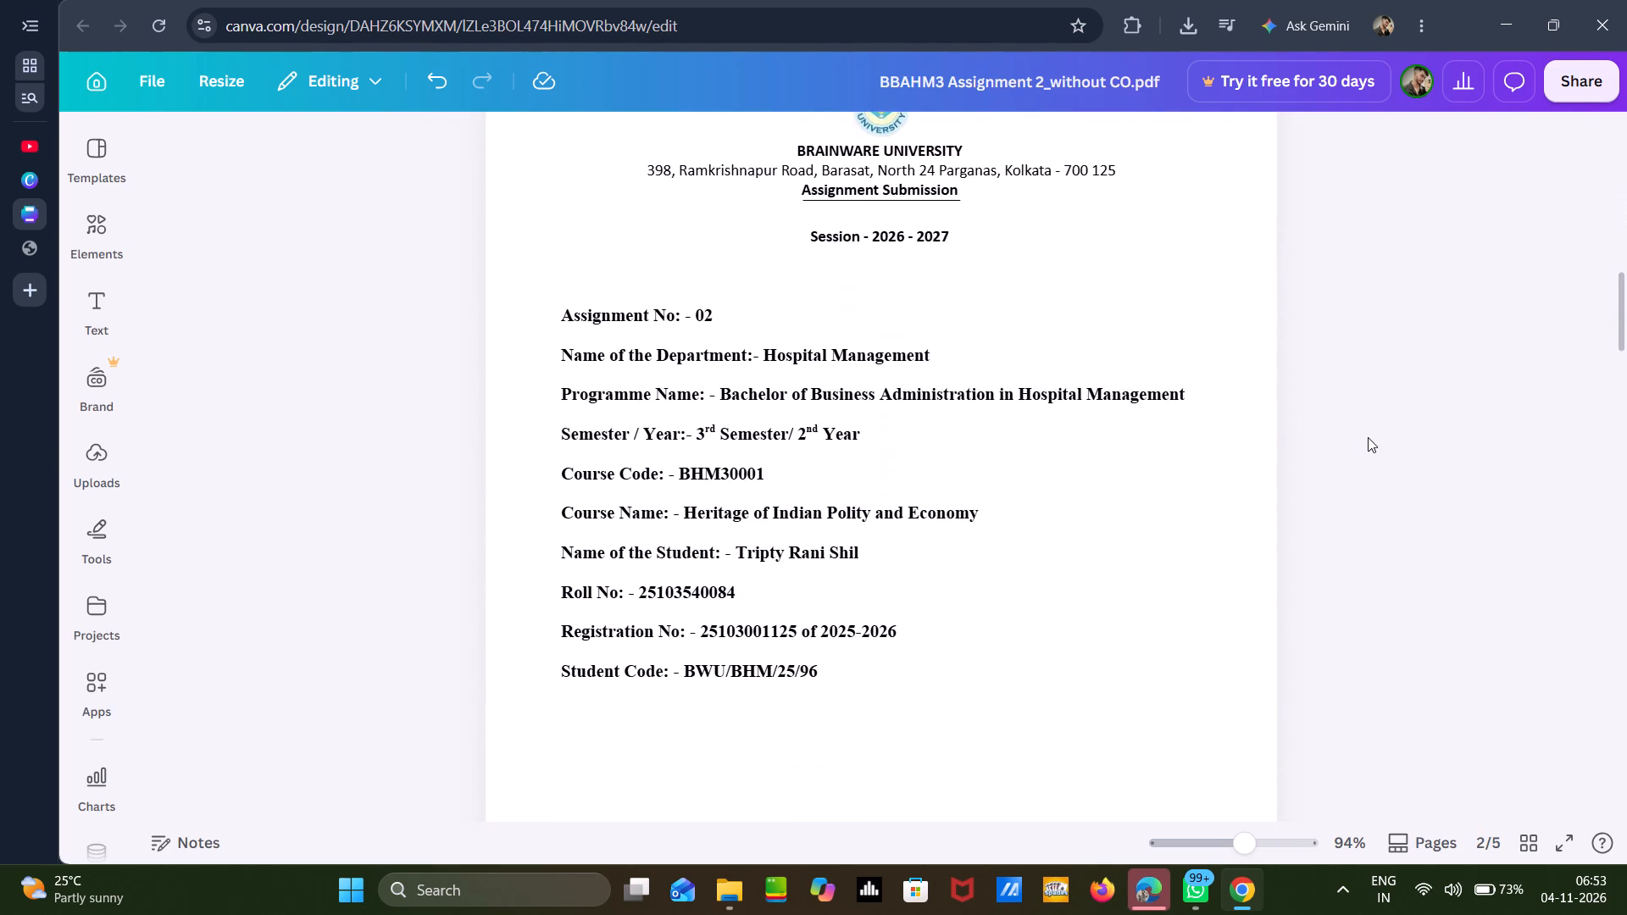
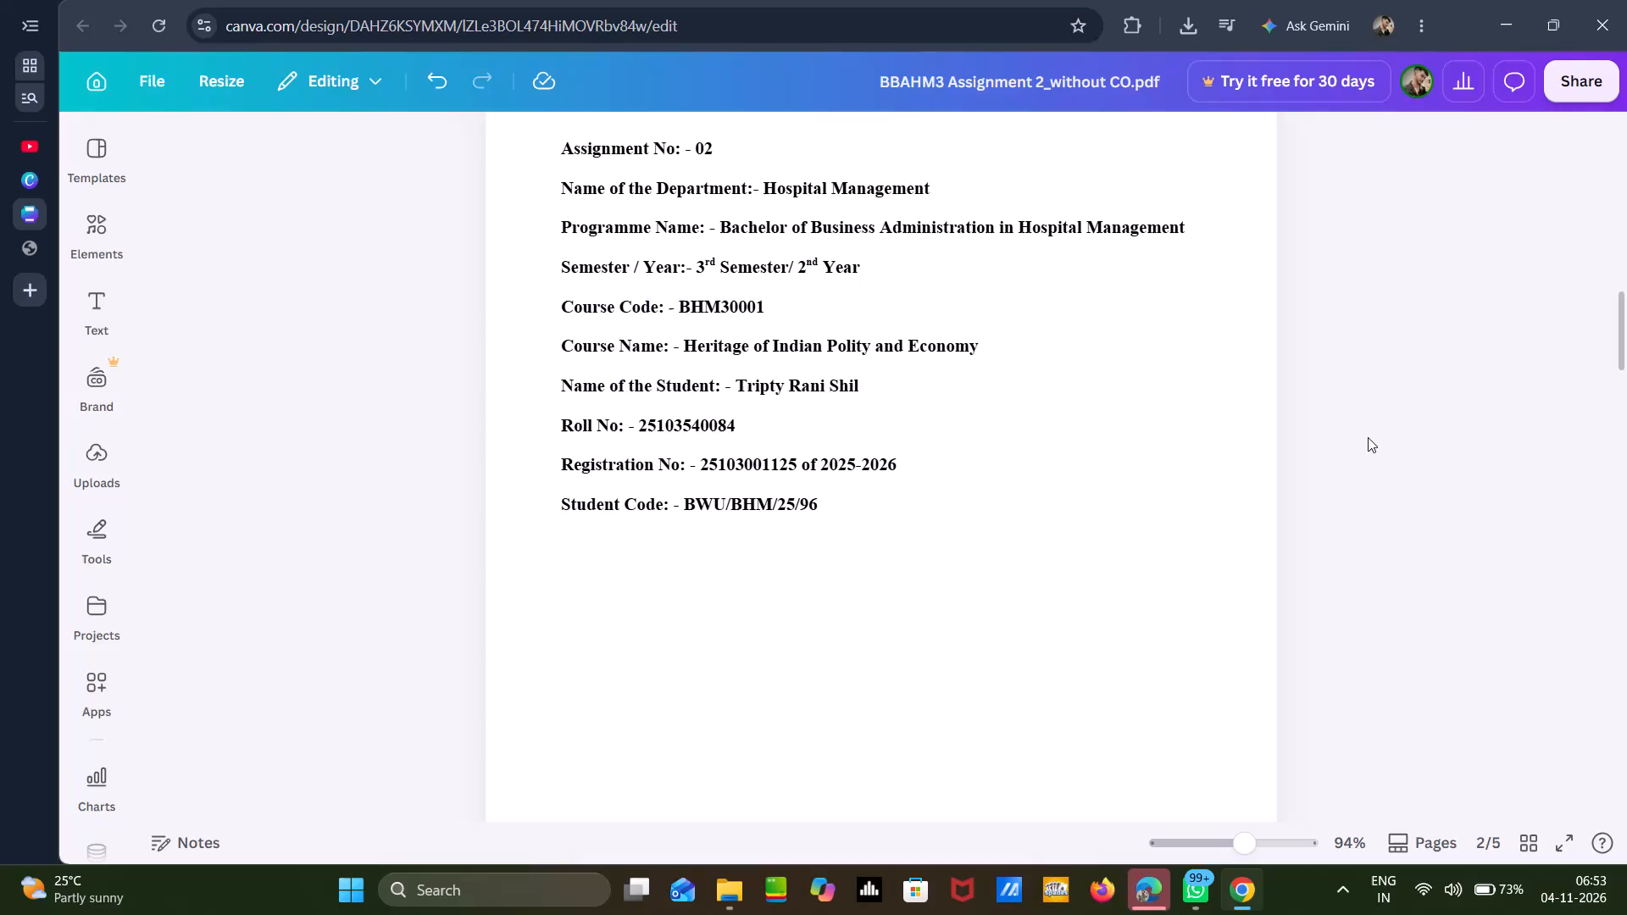
Review the covers from page 2 through page 5 and back on page 1, checking each header and details block.
scroll(1368, 437, "down", 4)
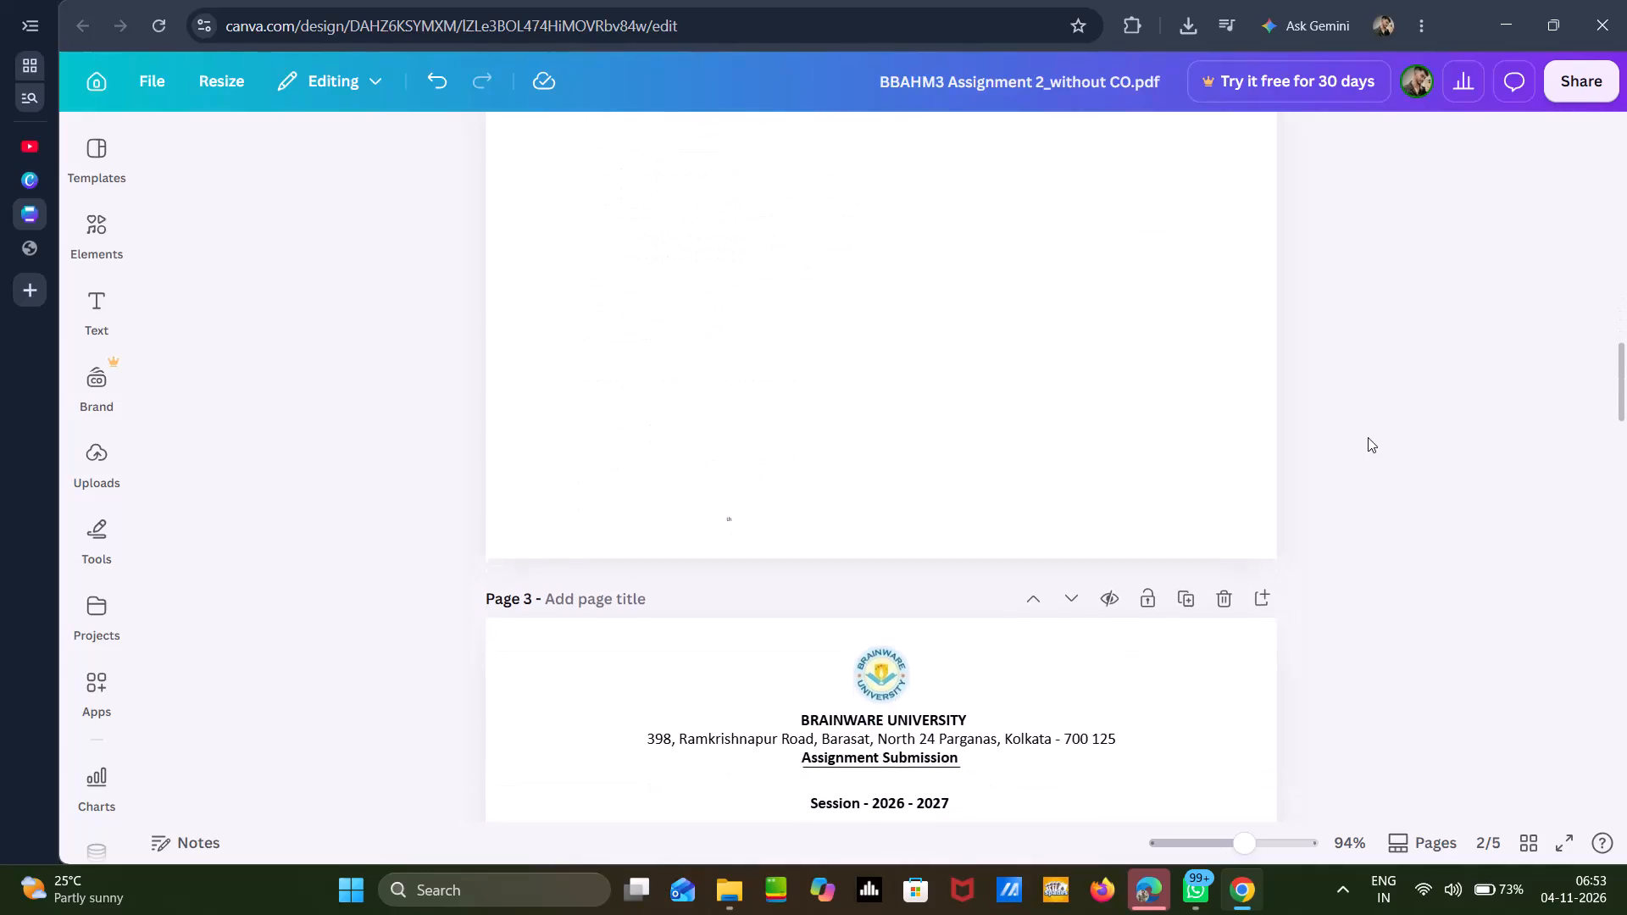
scroll(1368, 437, "down", 5)
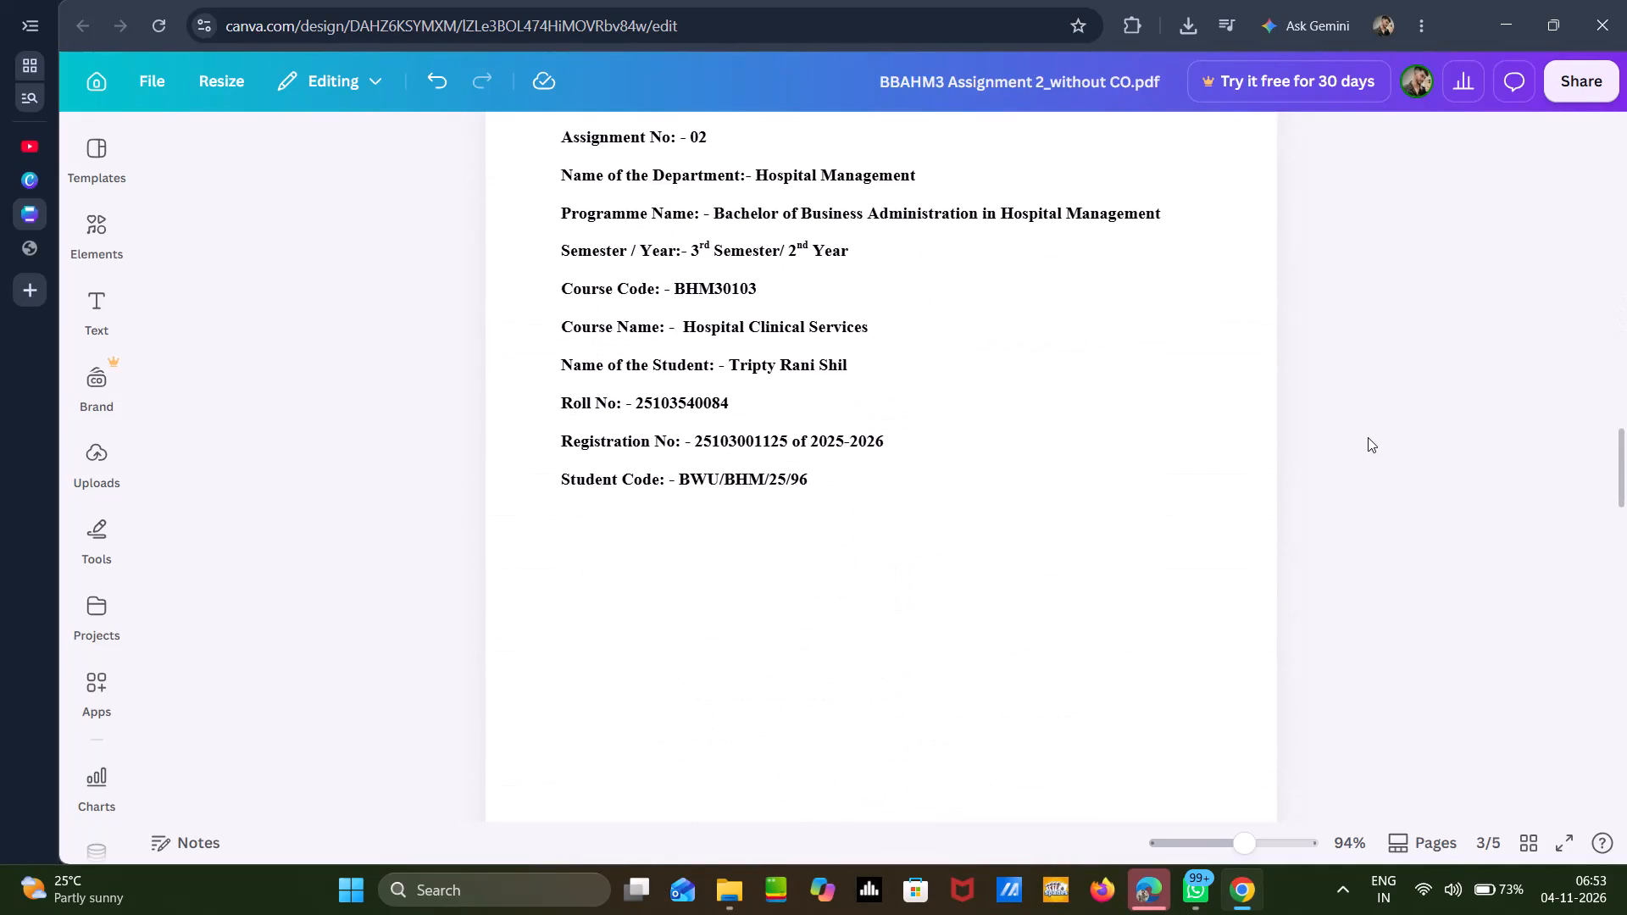
scroll(1368, 437, "down", 4)
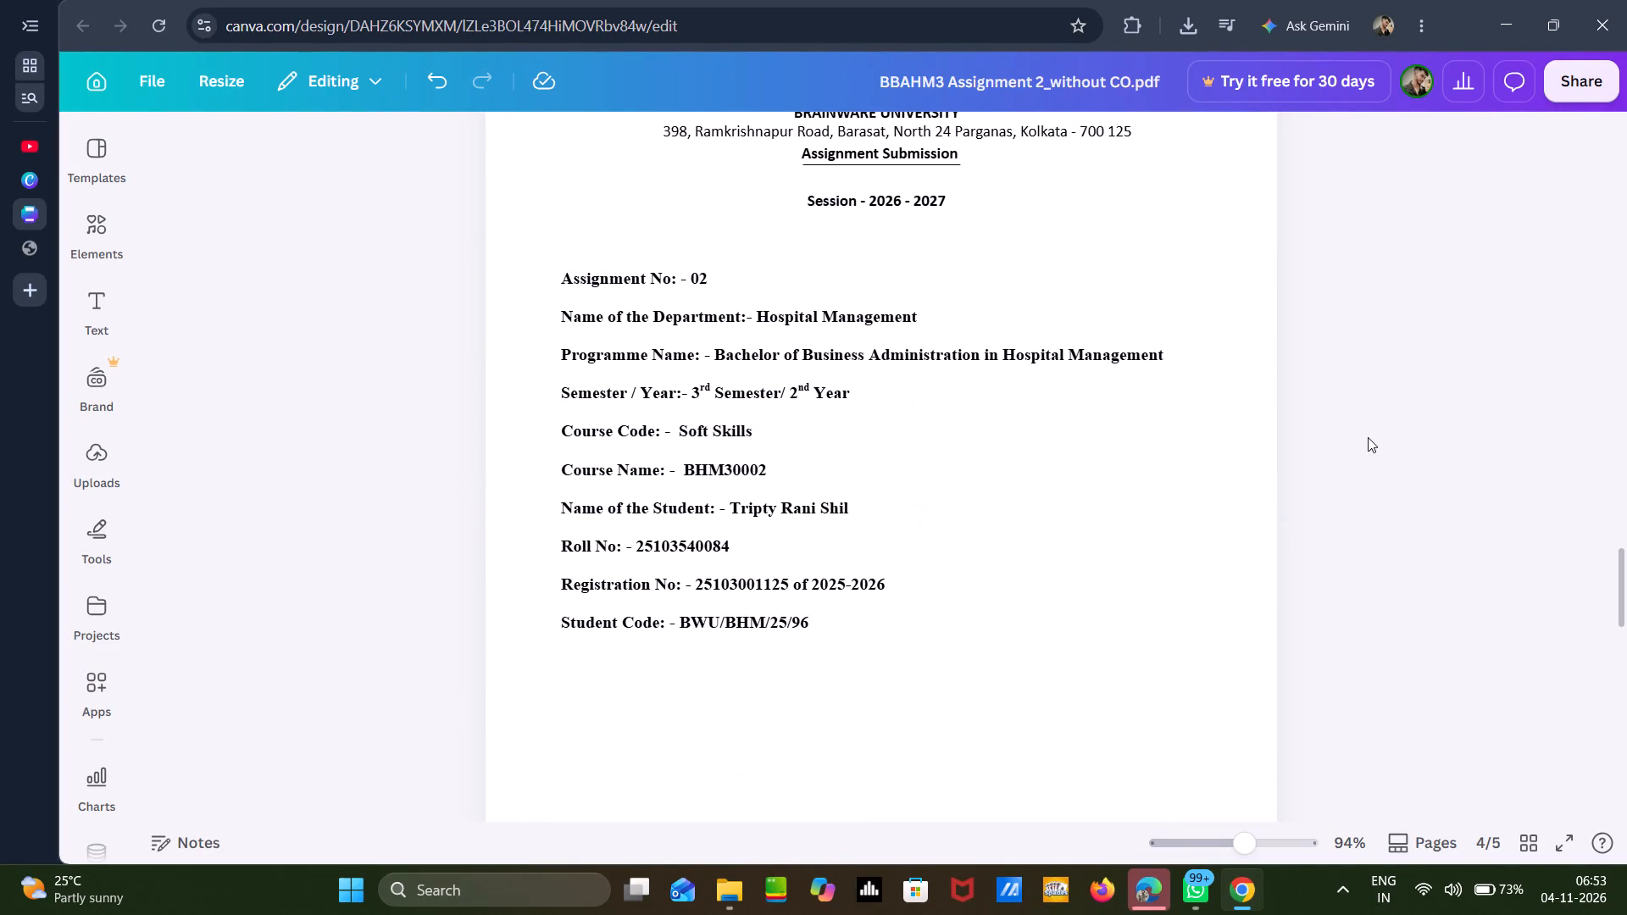
scroll(1368, 437, "down", 5)
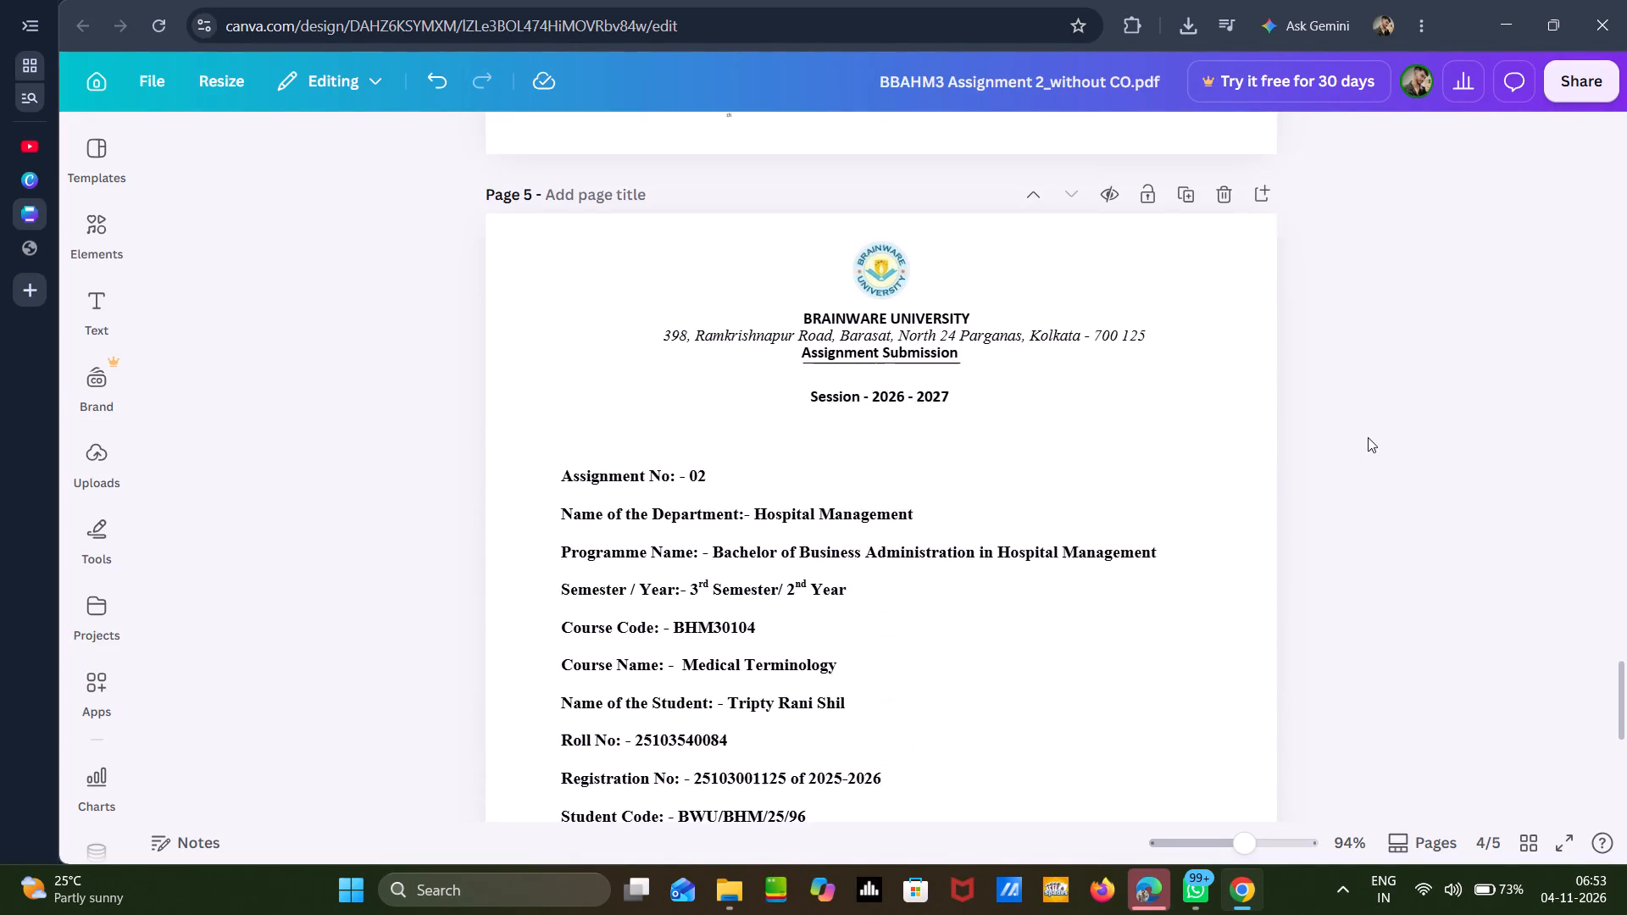
scroll(1368, 437, "down", 3)
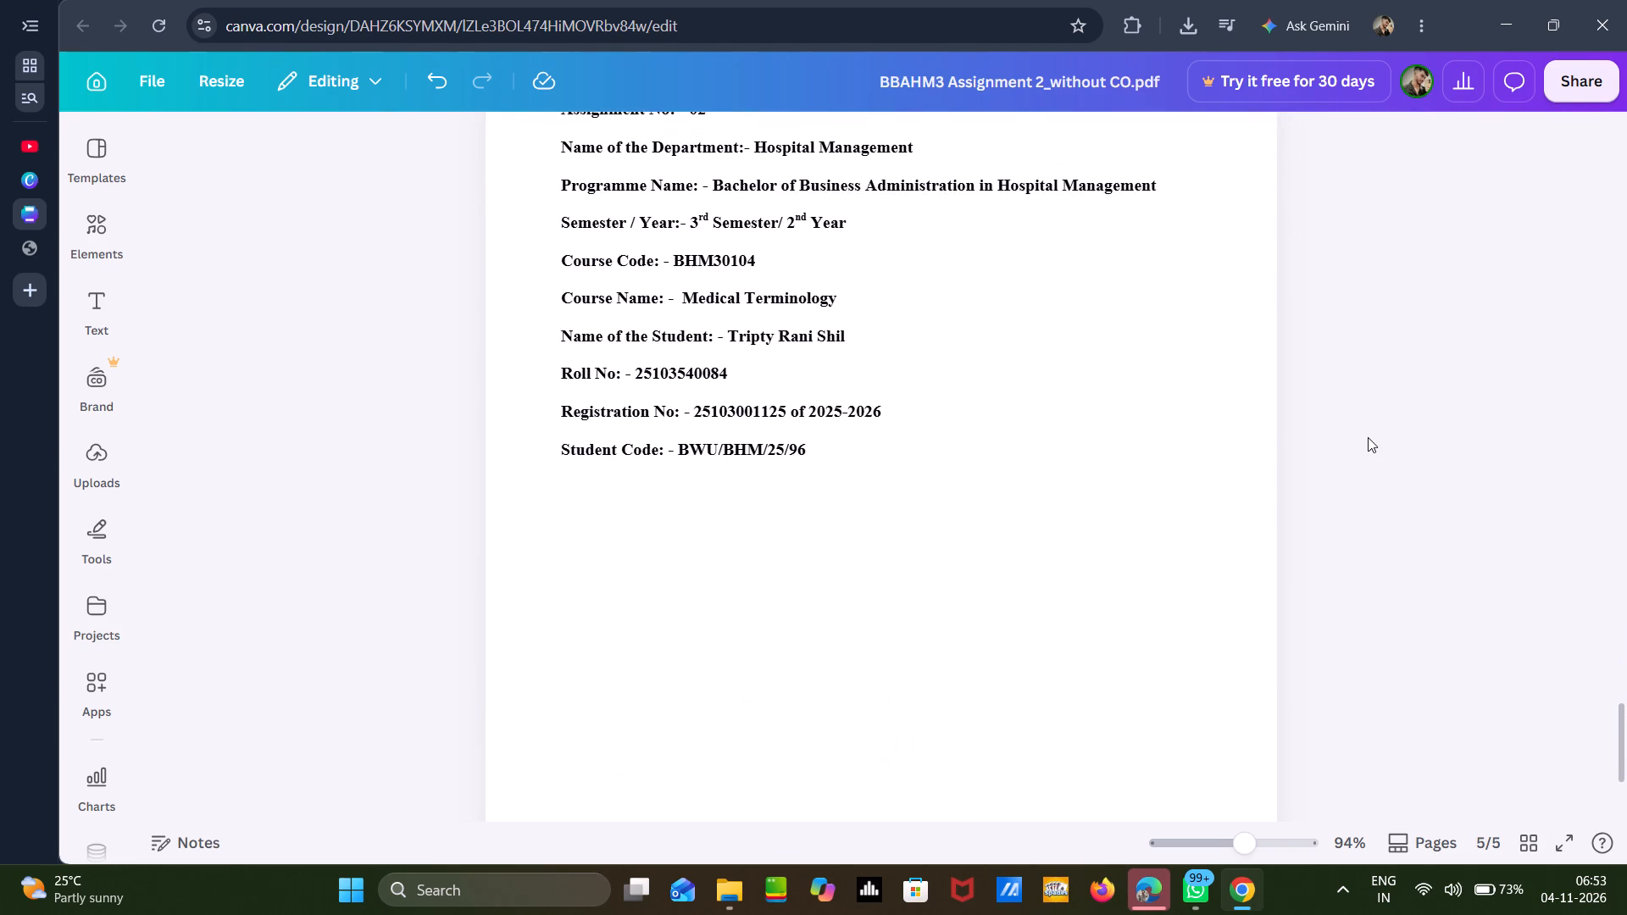
scroll(1368, 437, "down", 4)
scroll(1368, 437, "up", 4)
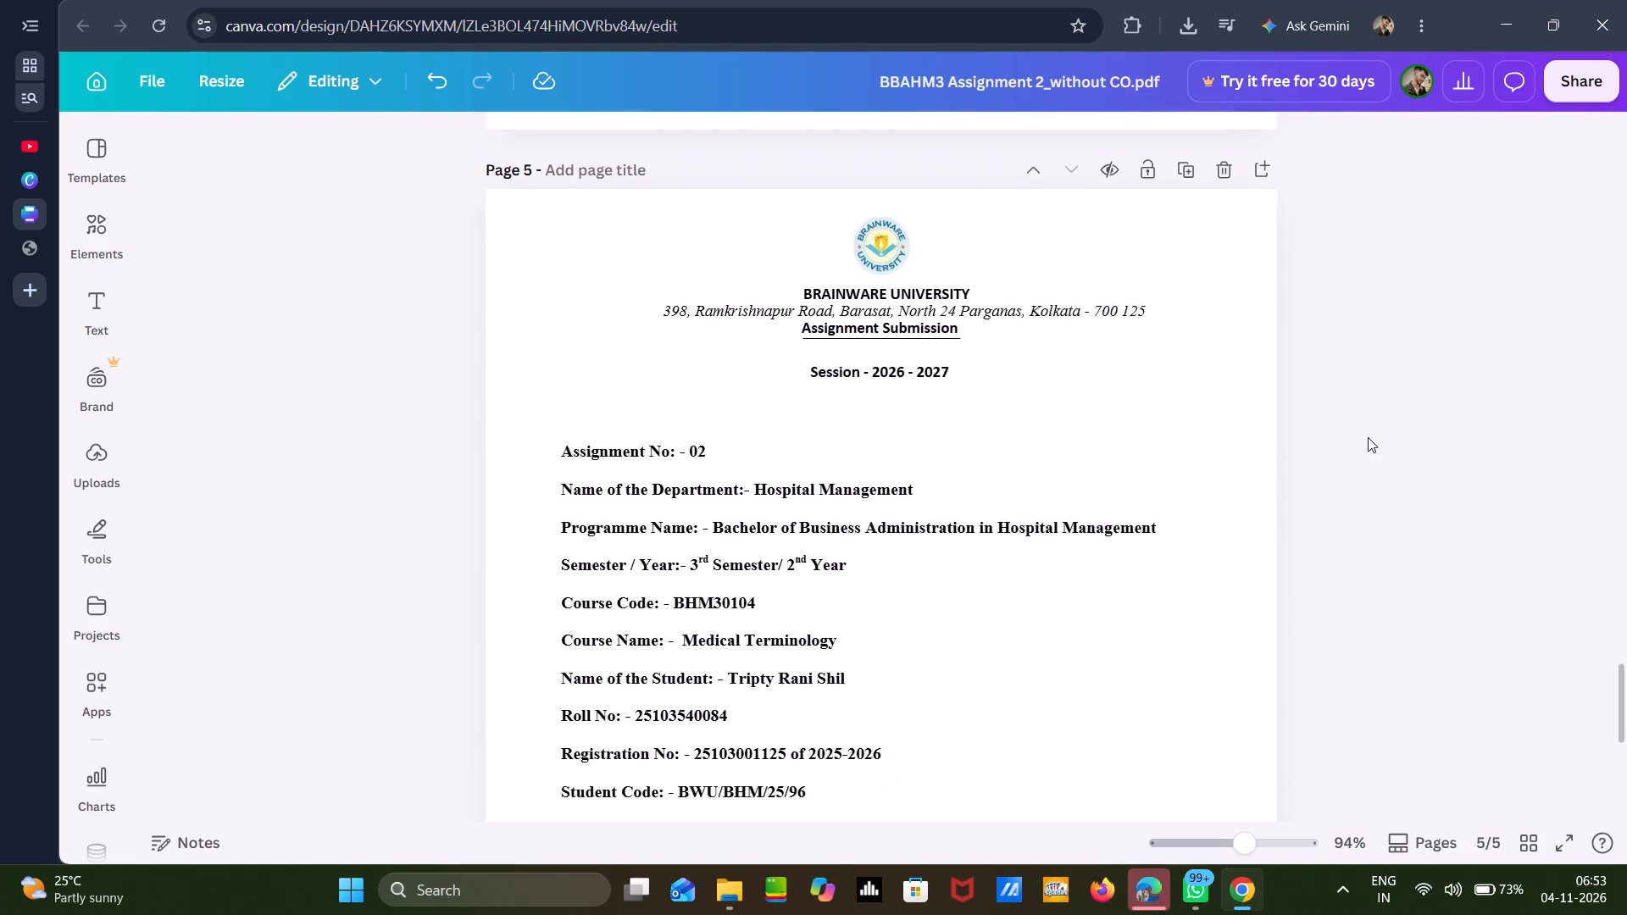
scroll(1368, 437, "up", 8)
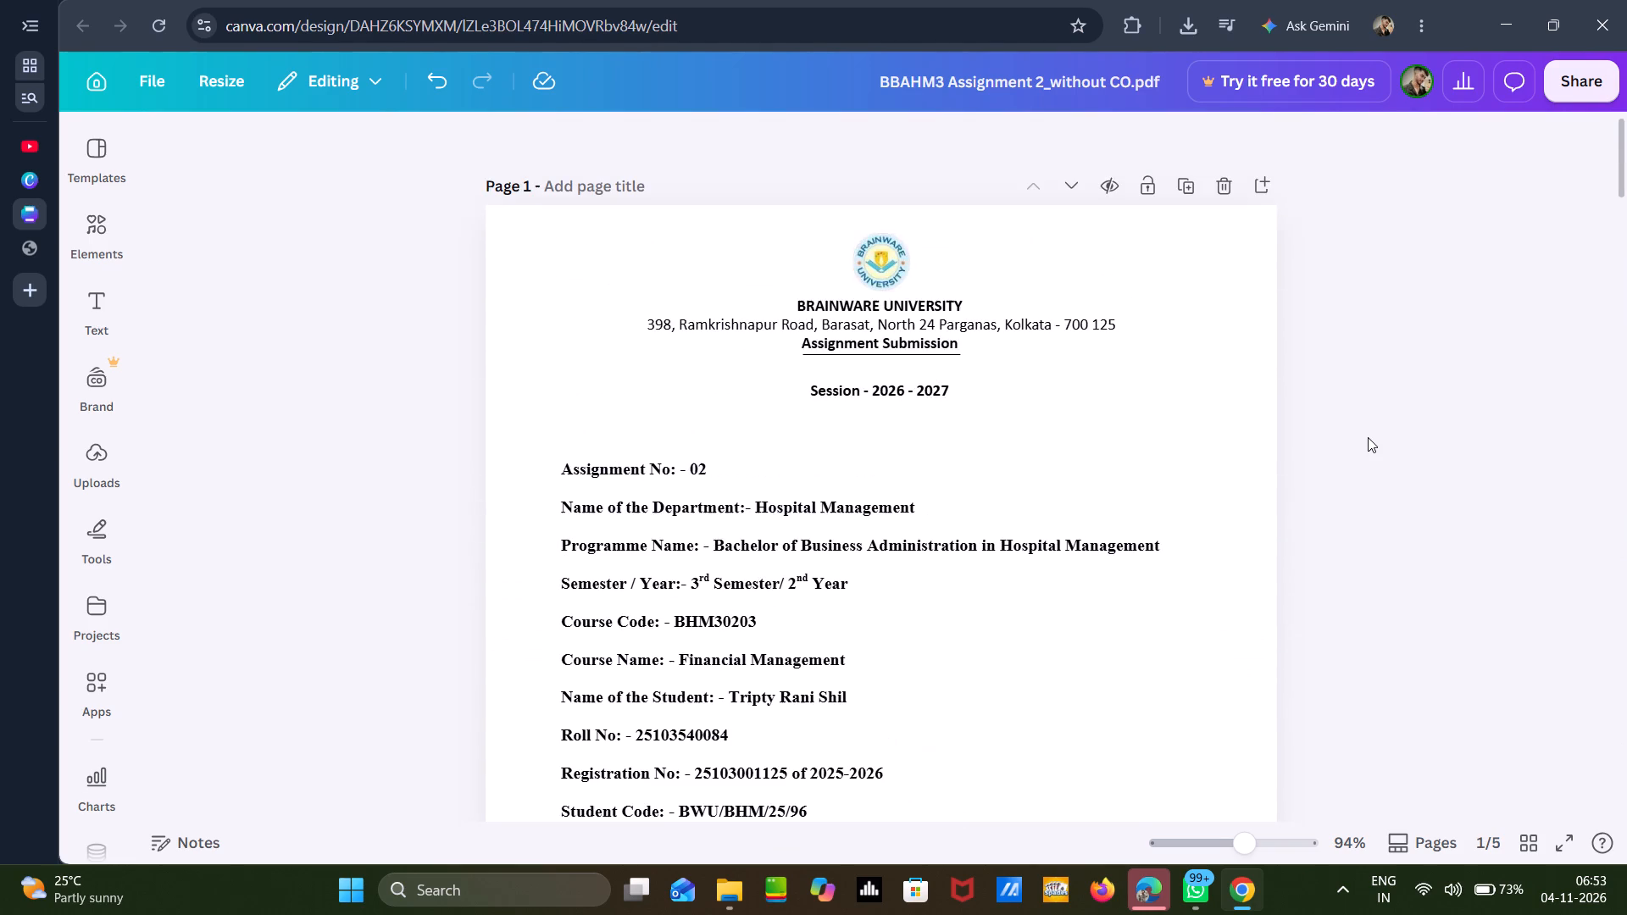
scroll(1419, 251, "up", 1)
scroll(1419, 251, "down", 1)
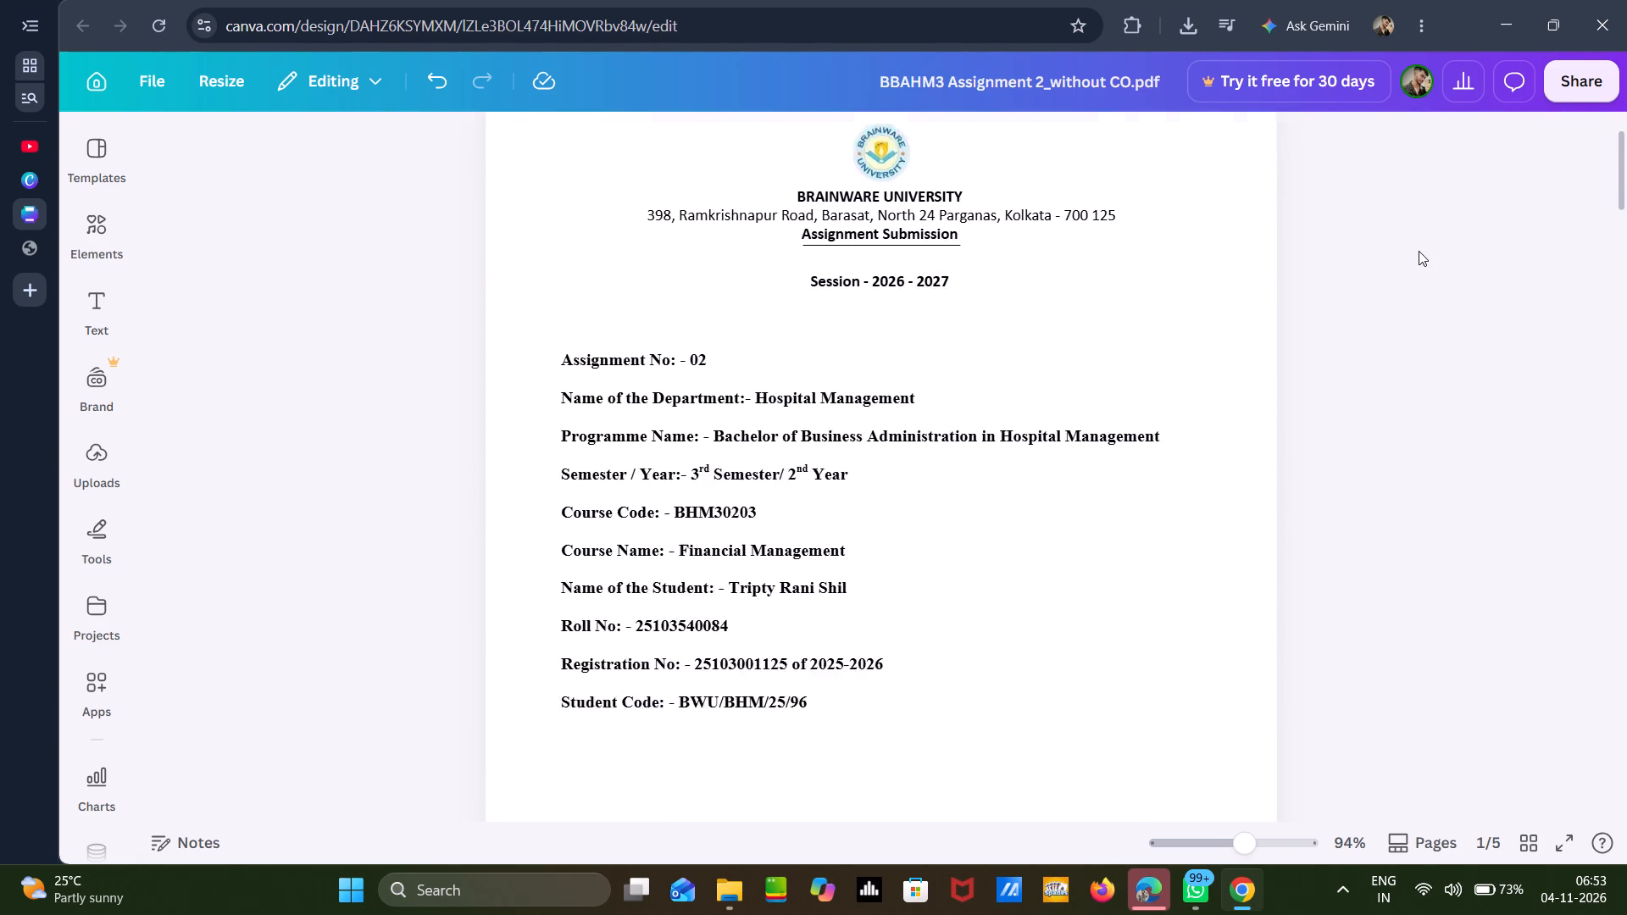
scroll(1419, 251, "down", 1)
scroll(1419, 251, "up", 1)
Open the design title for editing.
left_click(1146, 82)
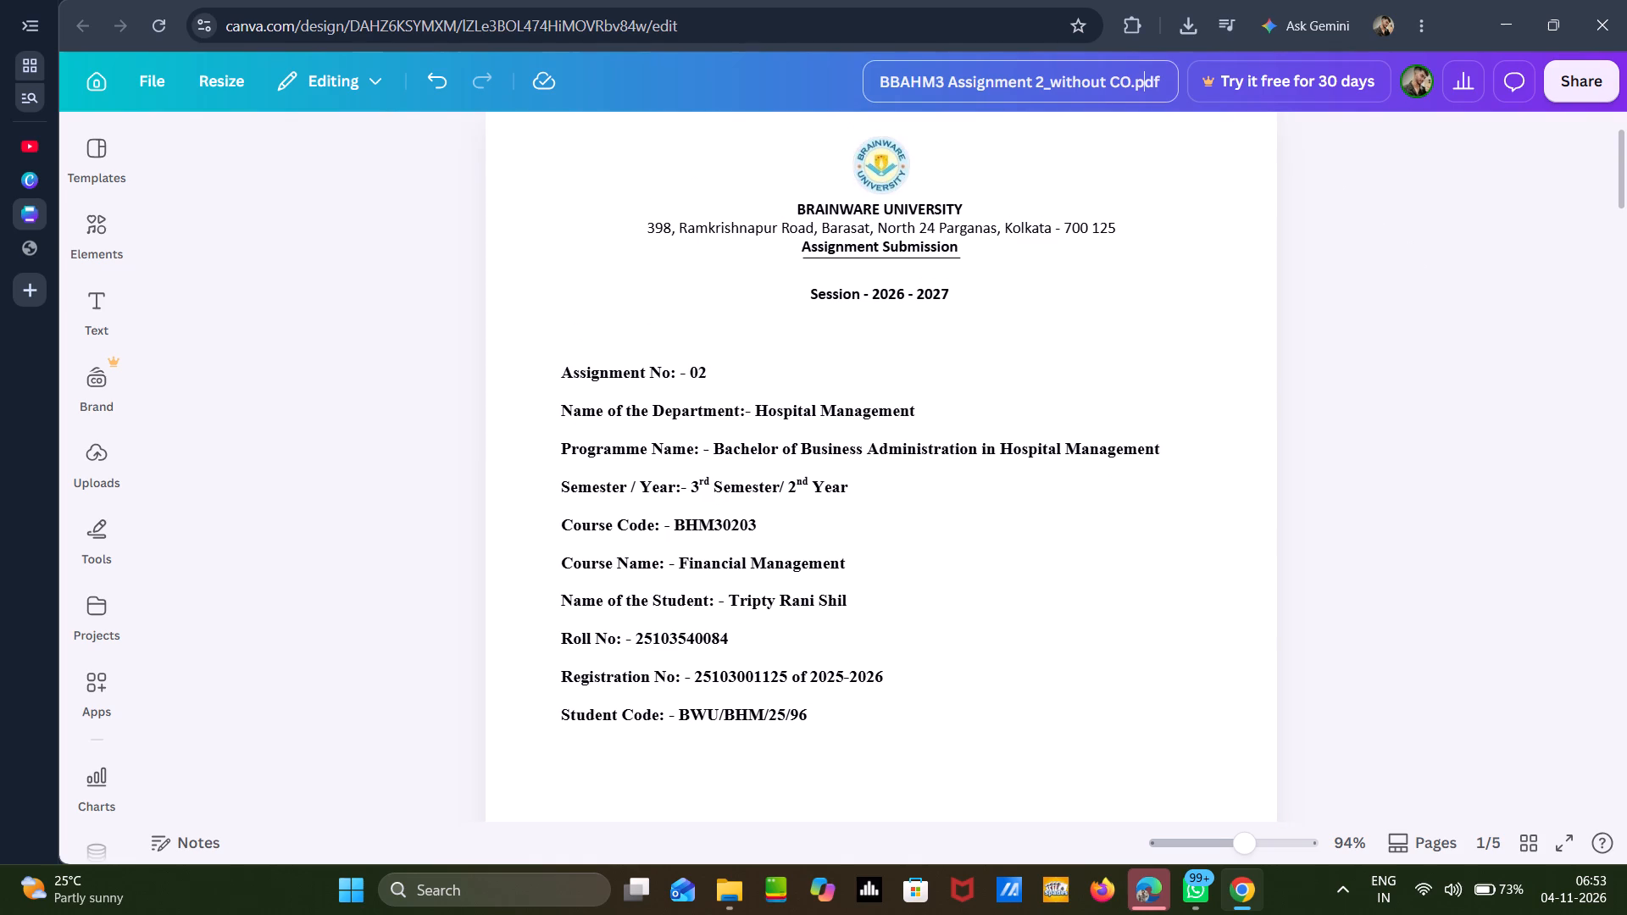
Rename the design from the assignment PDF's file name to "Top Sheet".
left_click(1160, 83)
key("BackSpace")
key("BackSpace")
key("BackSpace")
key("BackSpace")
key("BackSpace")
key("BackSpace")
key("BackSpace")
key("BackSpace")
key("BackSpace")
key("BackSpace")
key("BackSpace")
key("BackSpace")
key("BackSpace")
key("BackSpace")
key("BackSpace")
key("BackSpace")
key("BackSpace")
key("BackSpace")
key("BackSpace")
key("BackSpace")
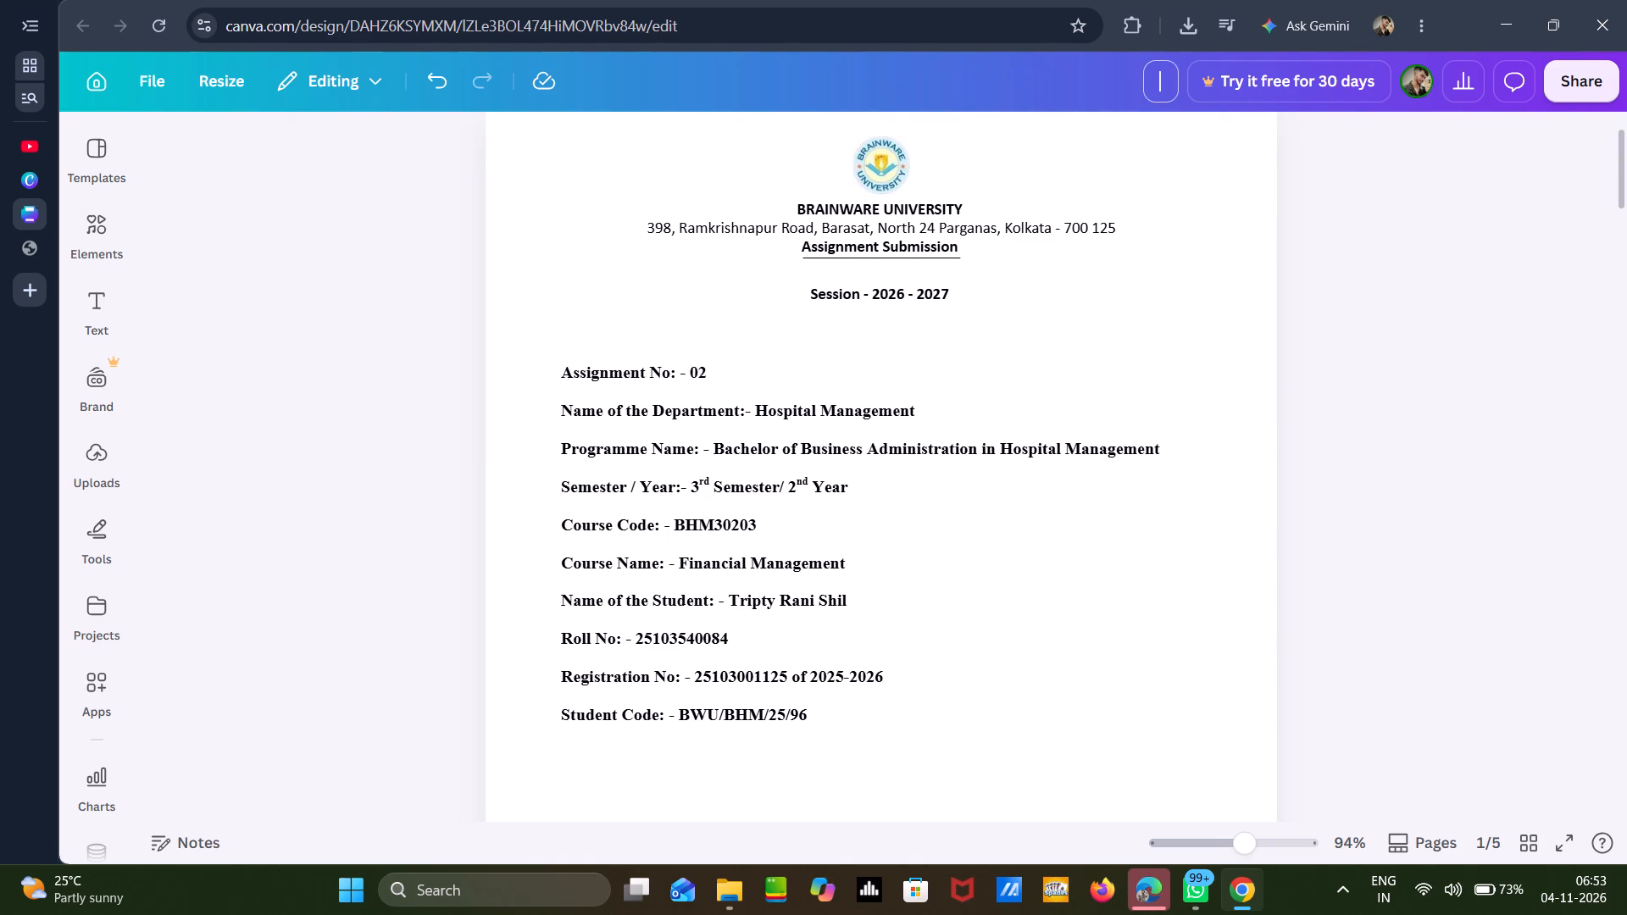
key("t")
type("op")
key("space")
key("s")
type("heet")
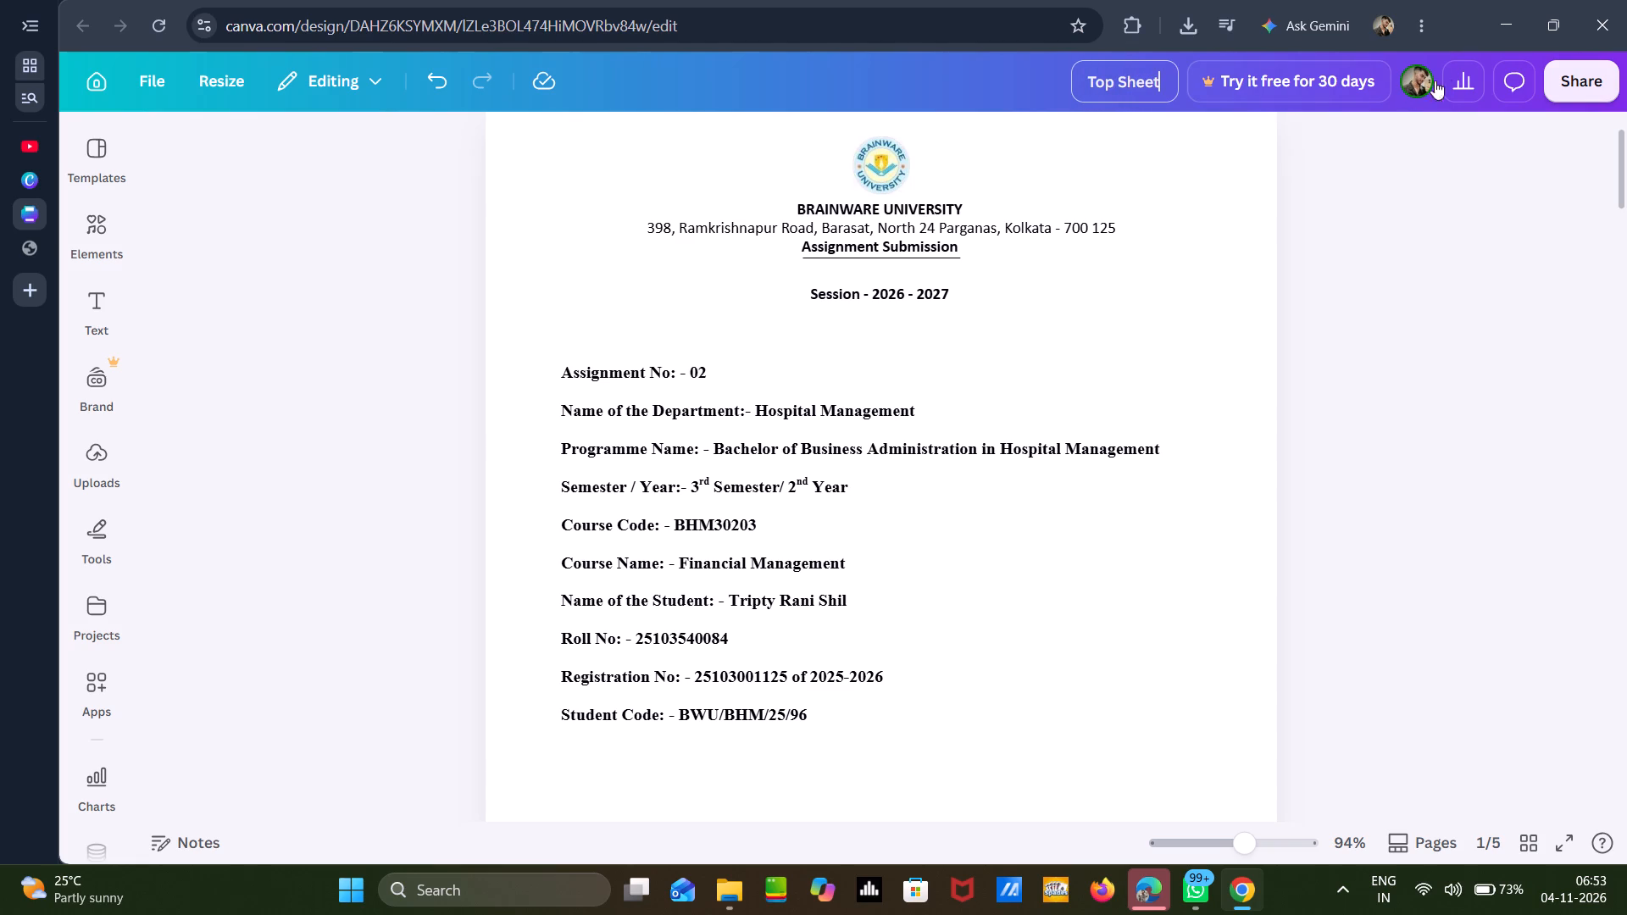
Download all pages of the design as a PDF with the Digital preset.
left_click(1590, 85)
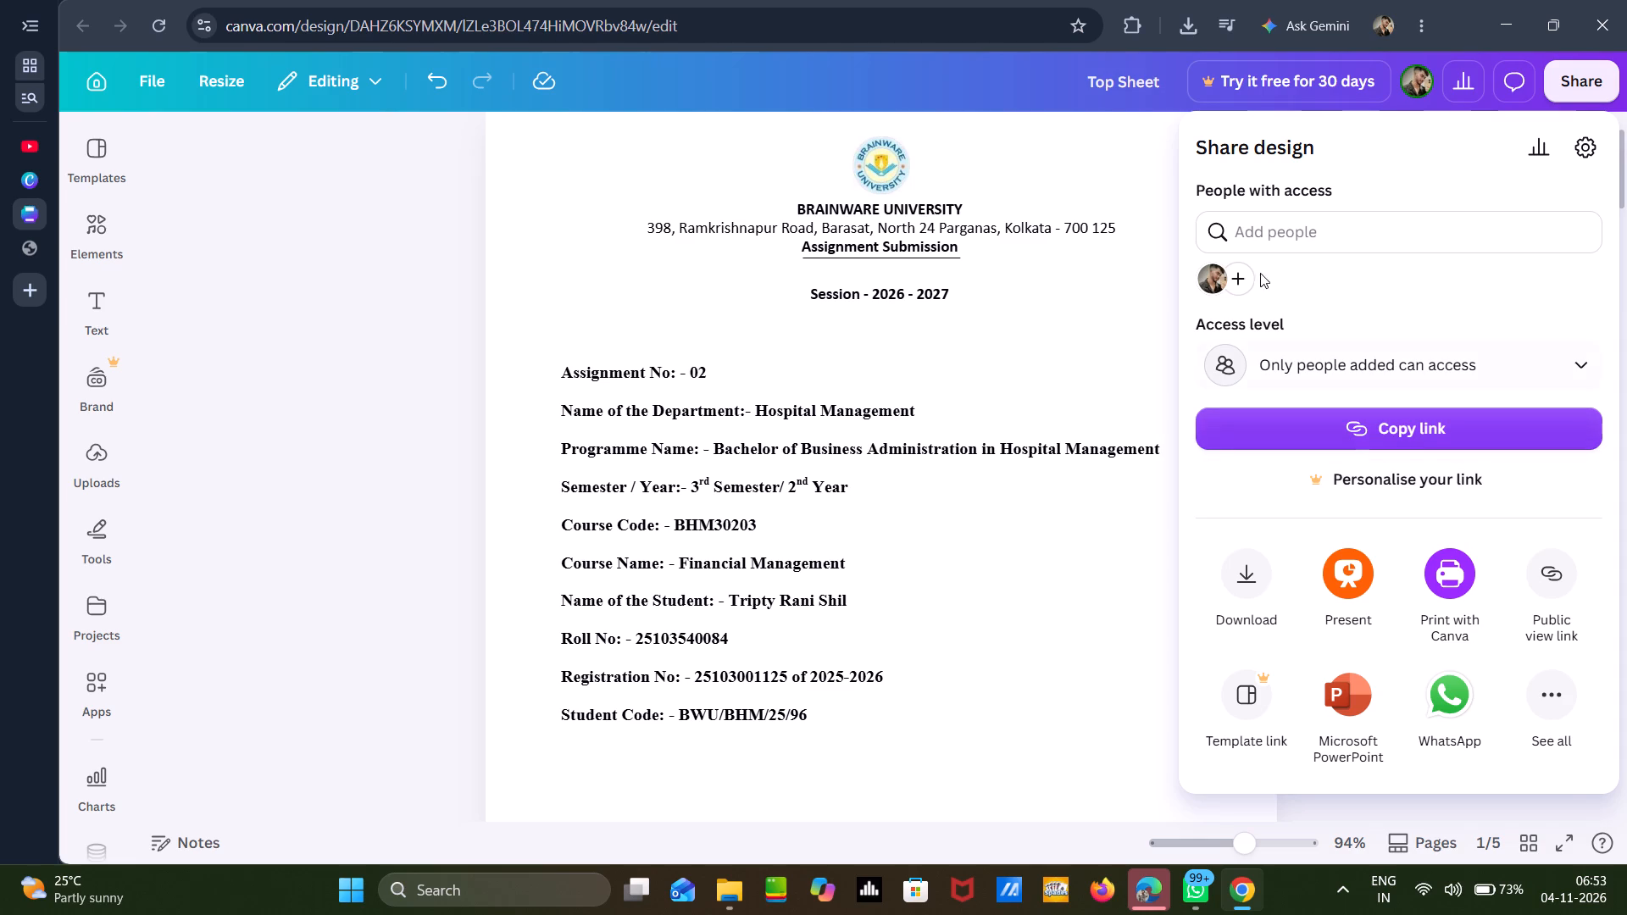
left_click(1249, 598)
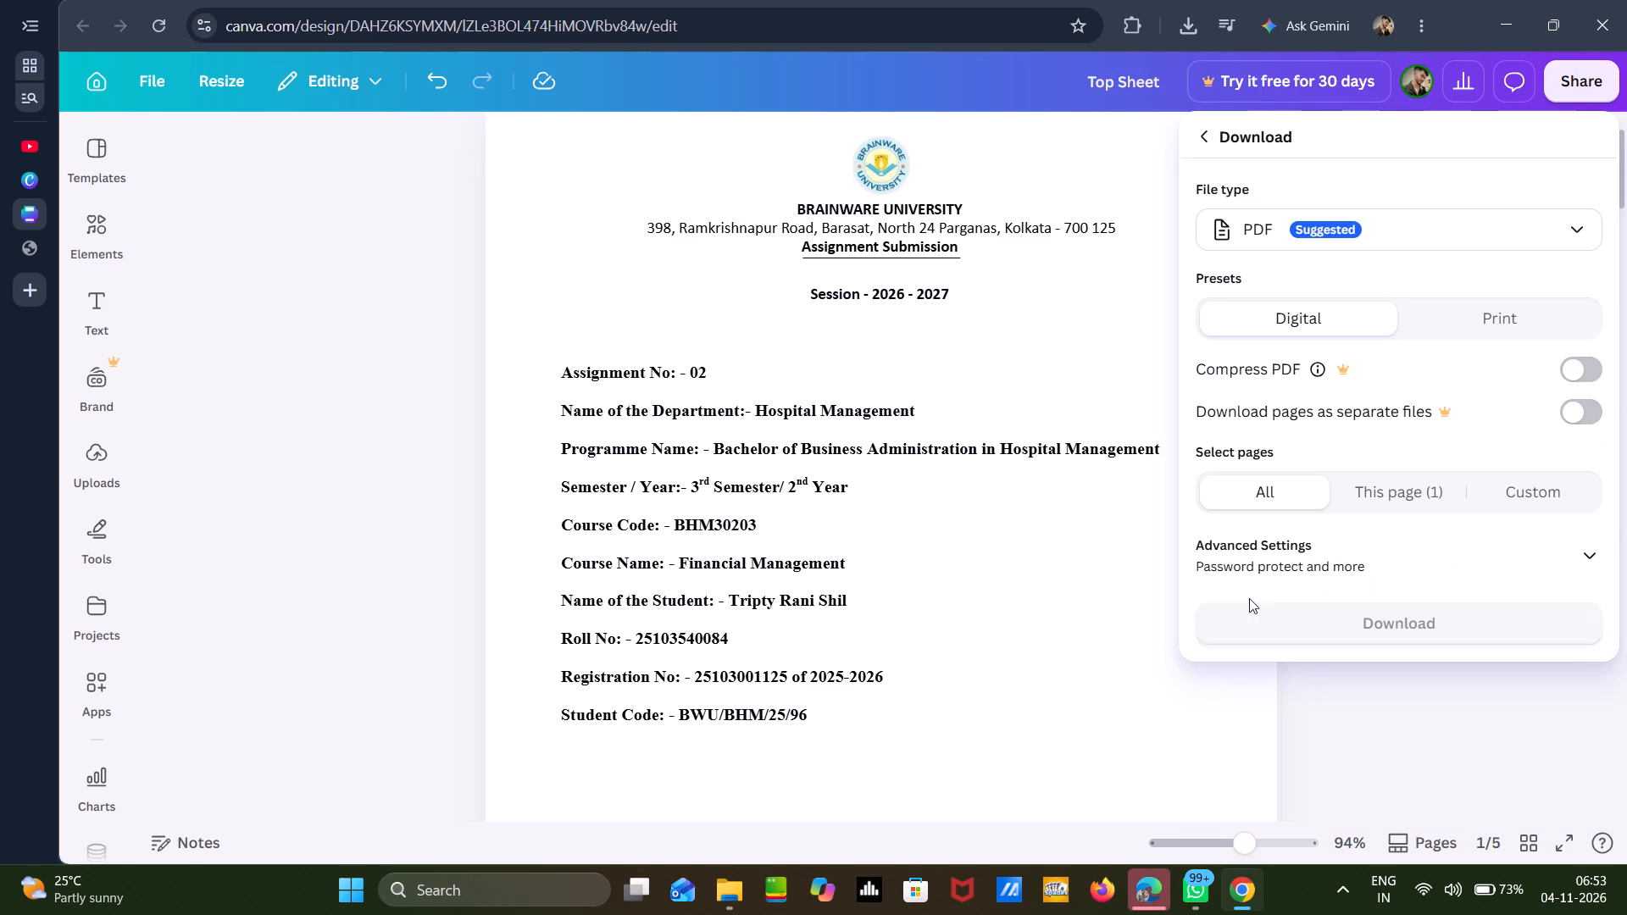
left_click(1300, 629)
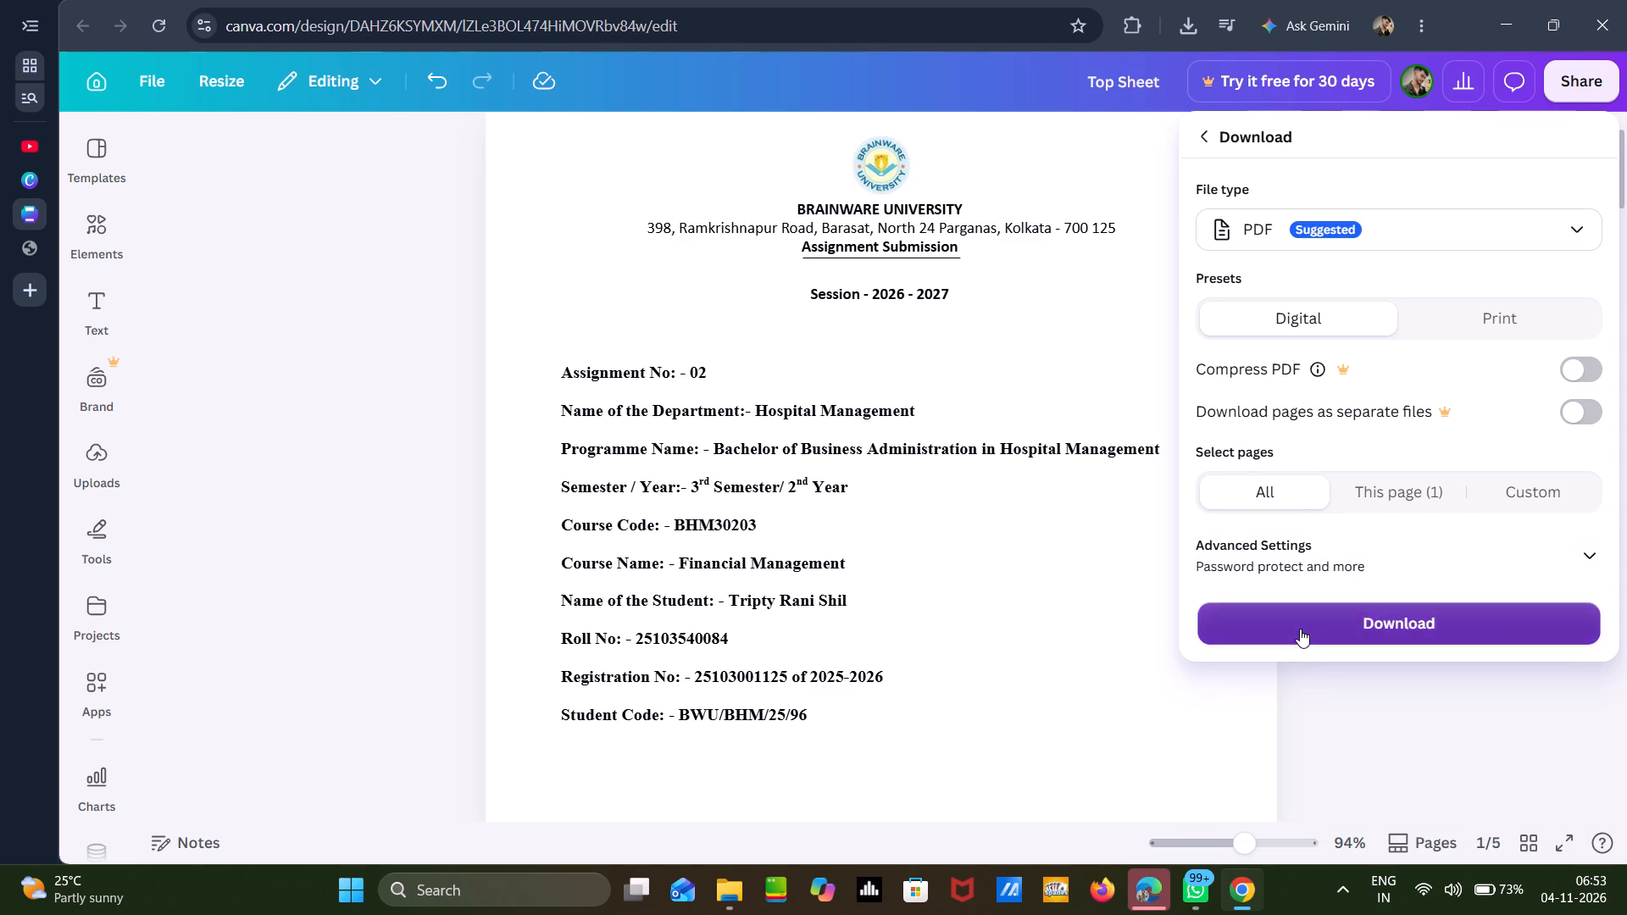
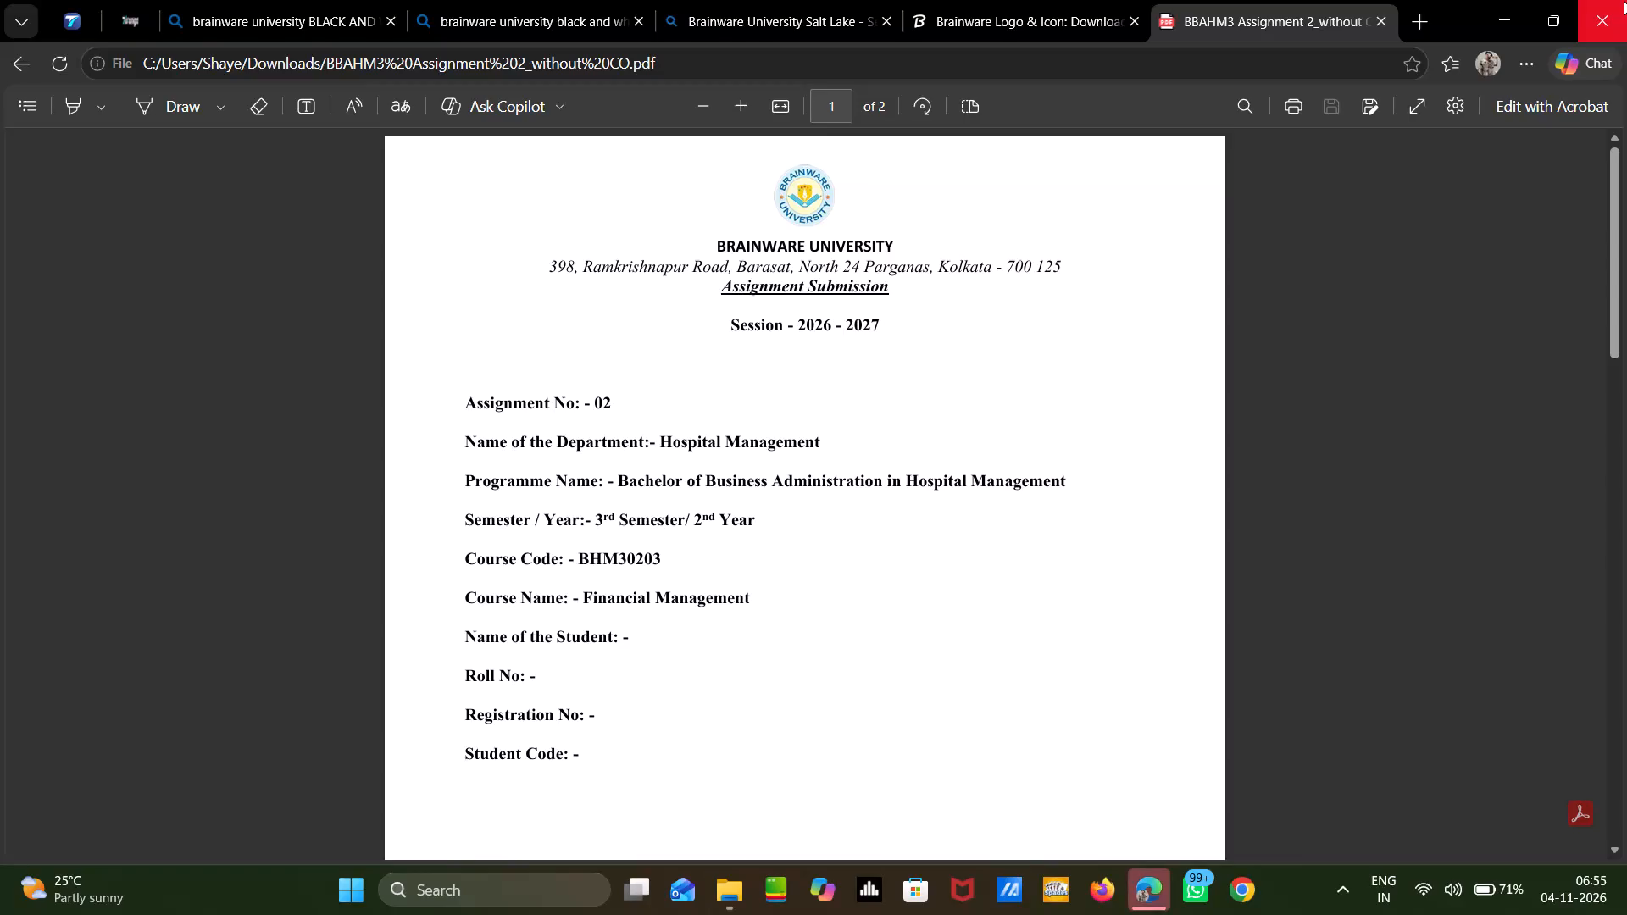
Close the Edge window showing the BBAHM3 Assignment 2 PDF and the FxSound window behind it.
right_click(1624, 1)
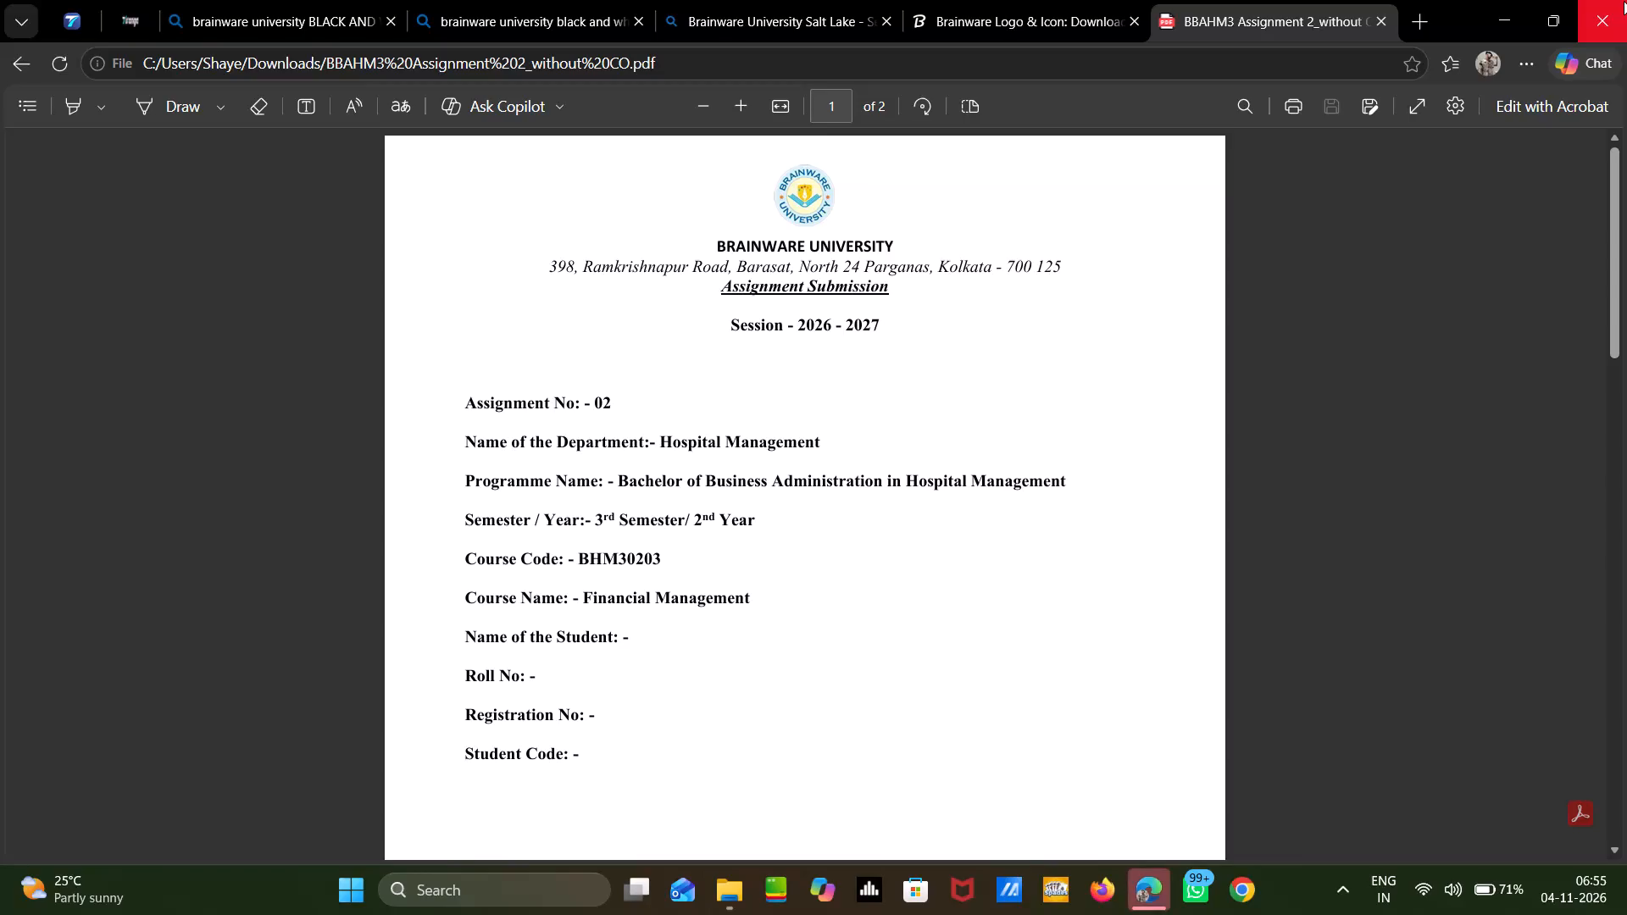
left_click(1624, 1)
left_click_drag(1624, 1, 1603, 5)
left_click(1603, 5)
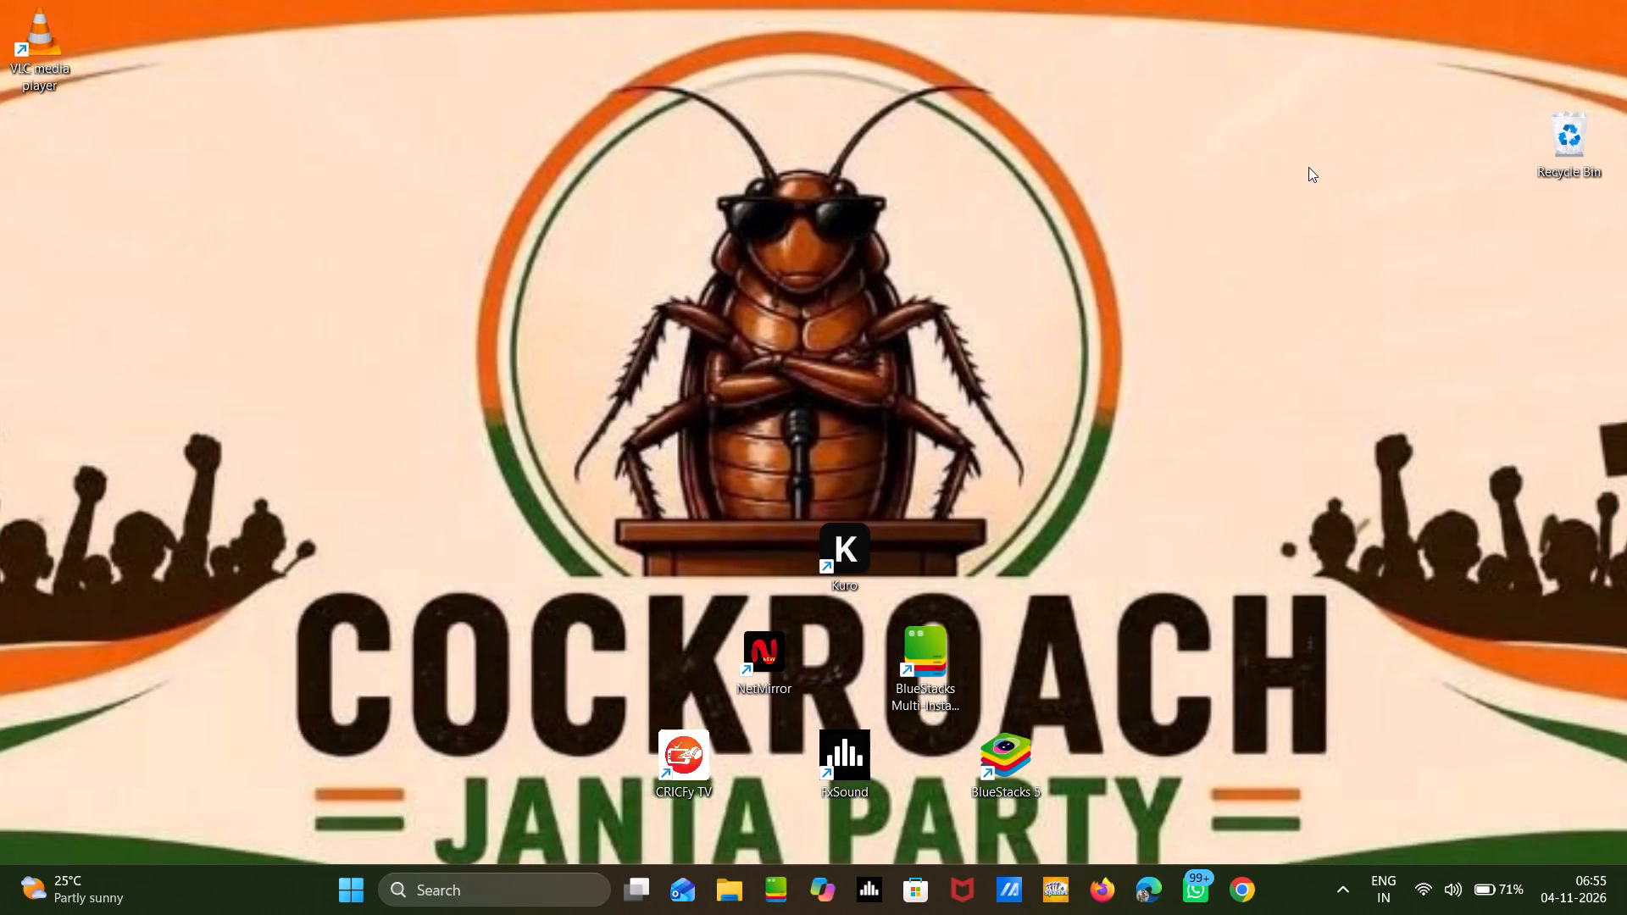